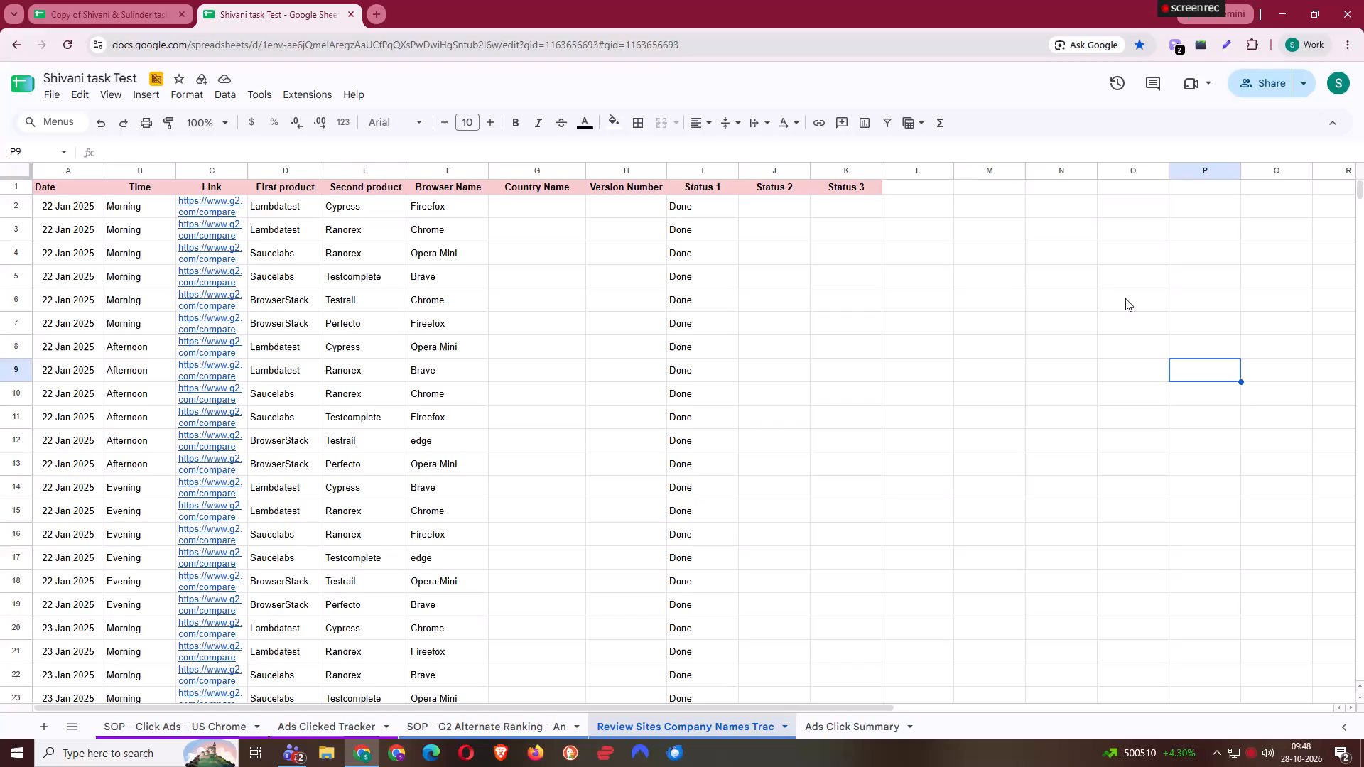
Open the Uniglobe 1 workbook from the Downloads folder in Excel and enable editing.
click(329, 766)
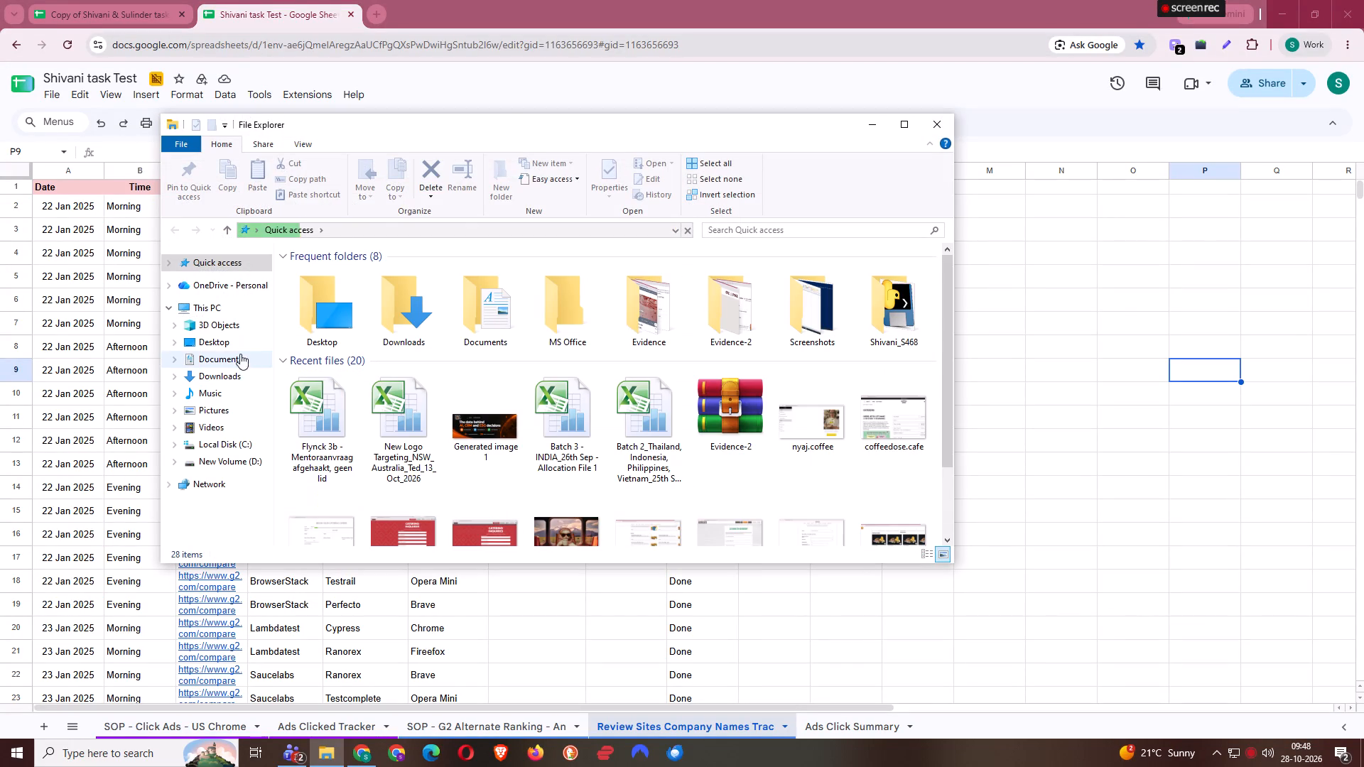
double_click(236, 384)
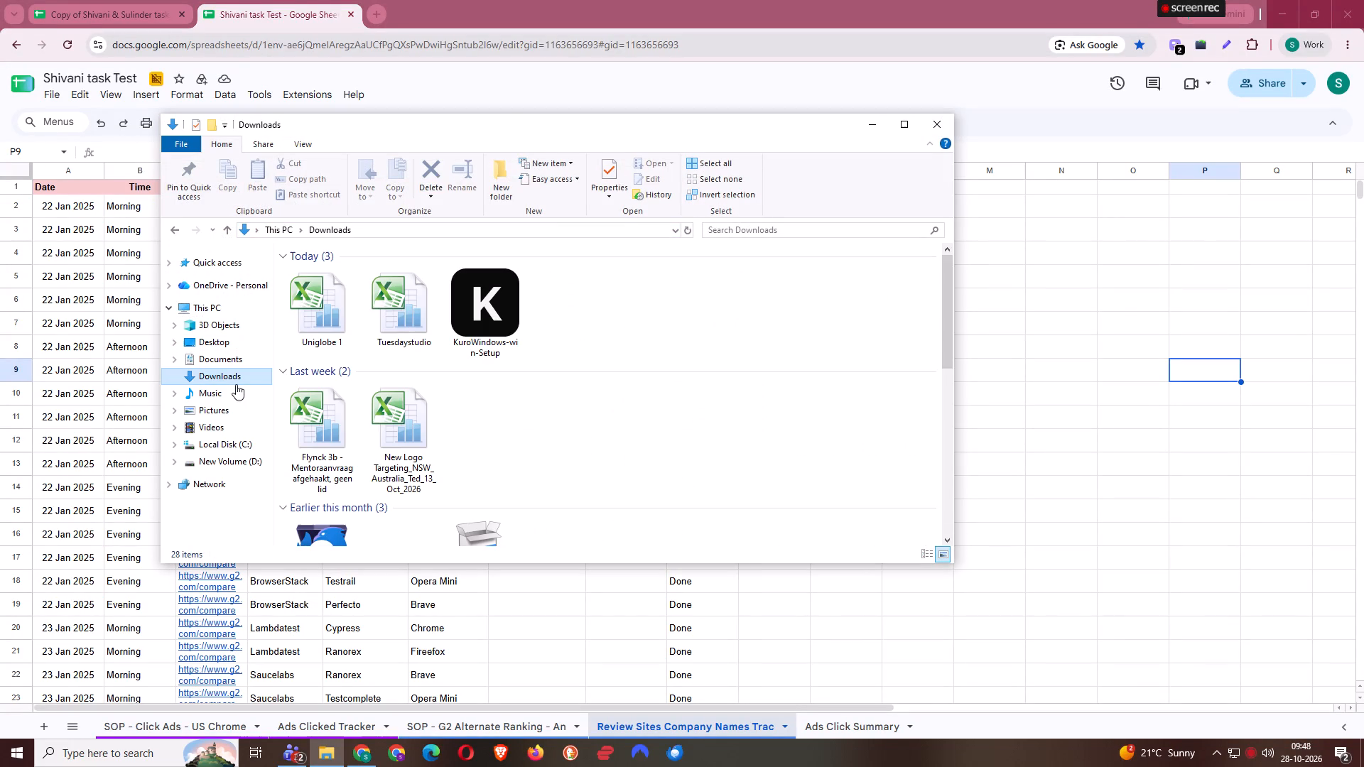
click(1240, 441)
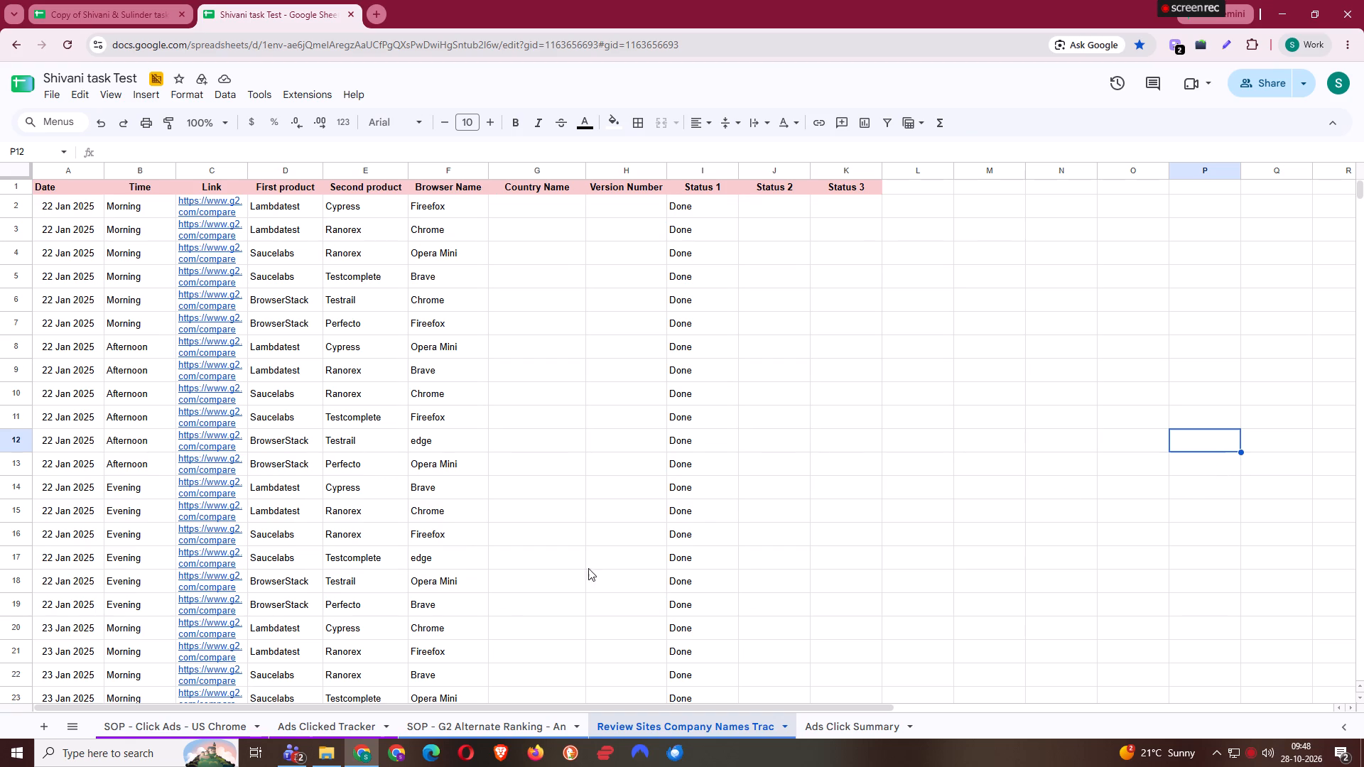
click(318, 761)
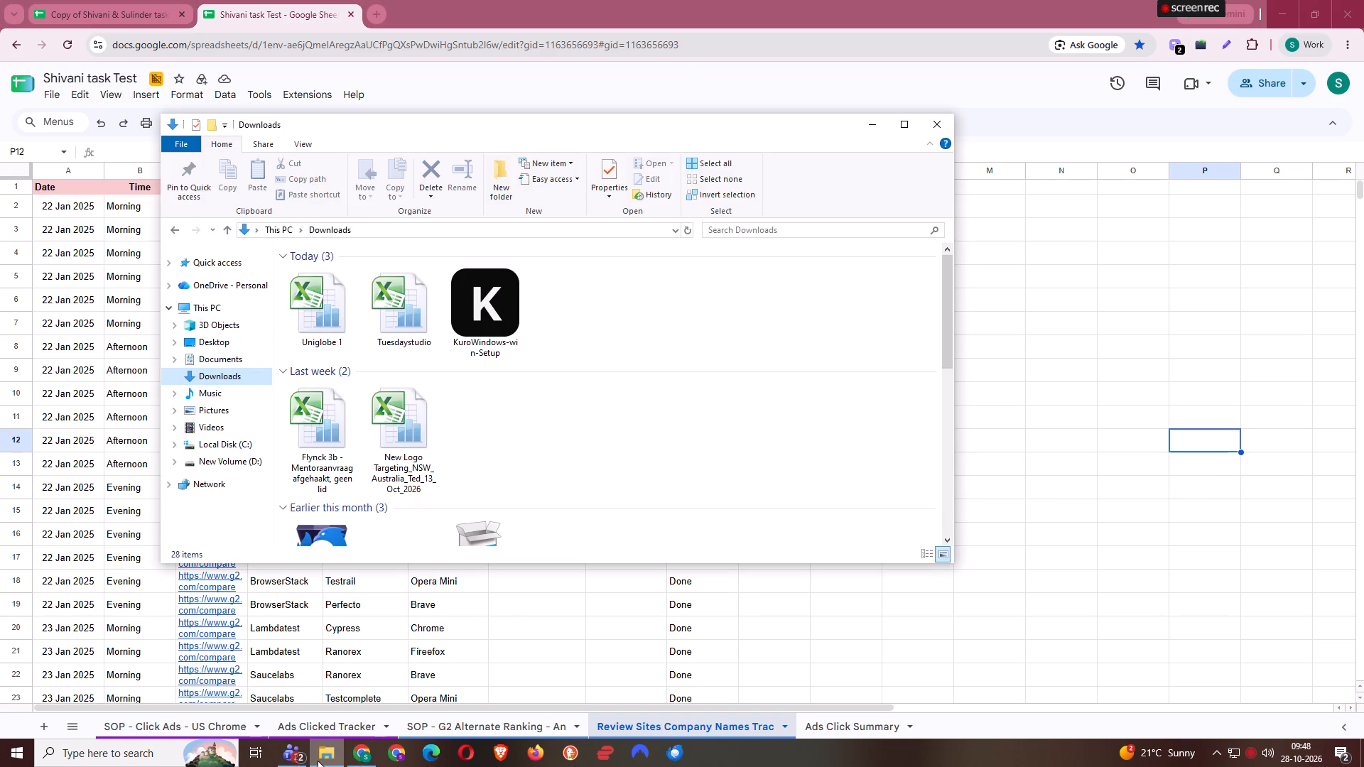
click(251, 376)
double_click(332, 317)
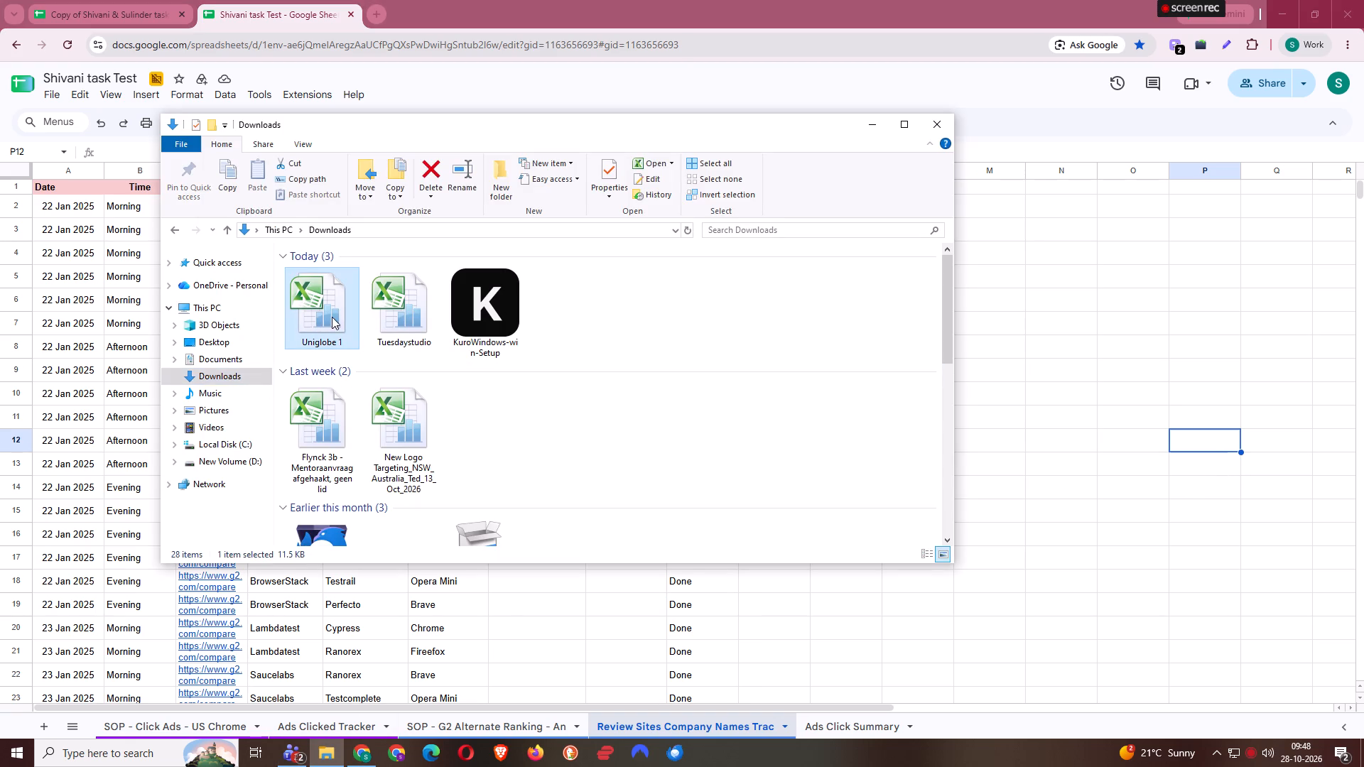
click(946, 131)
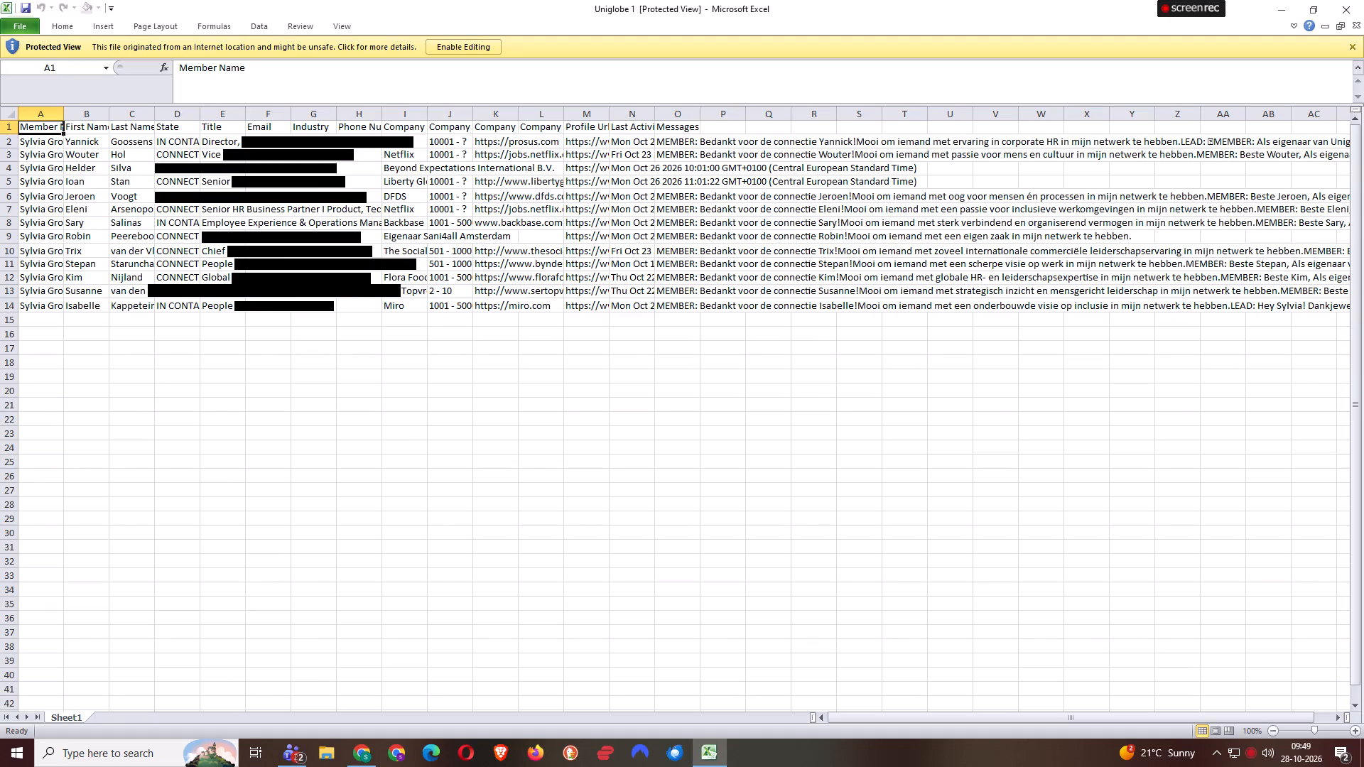
click(519, 407)
click(470, 50)
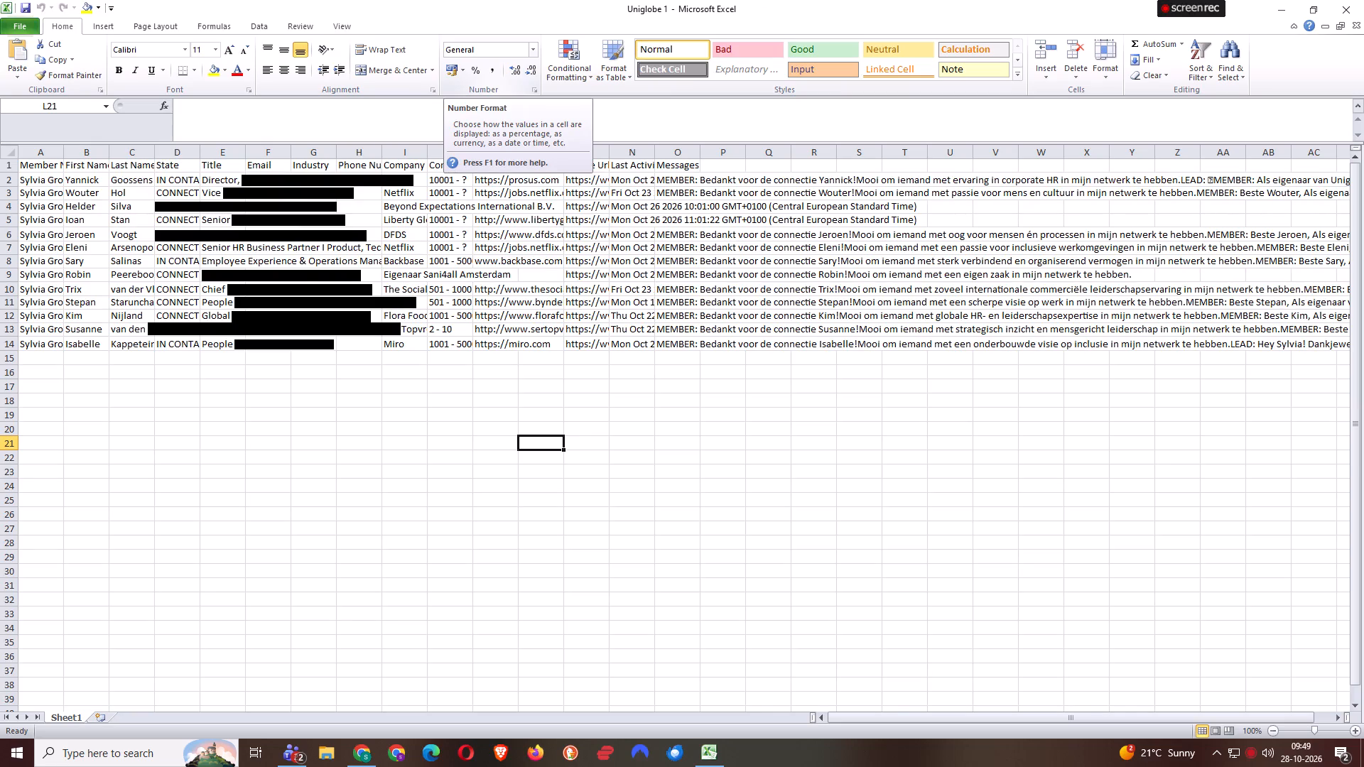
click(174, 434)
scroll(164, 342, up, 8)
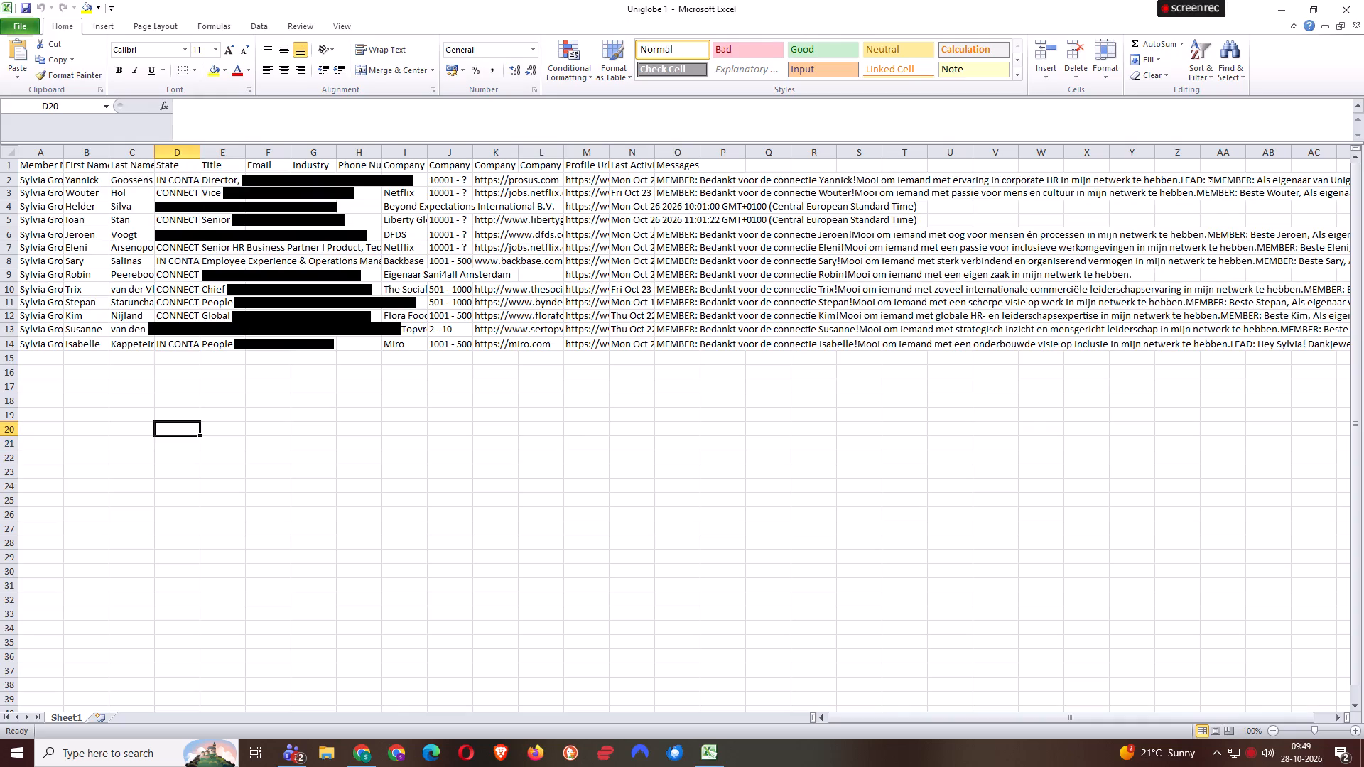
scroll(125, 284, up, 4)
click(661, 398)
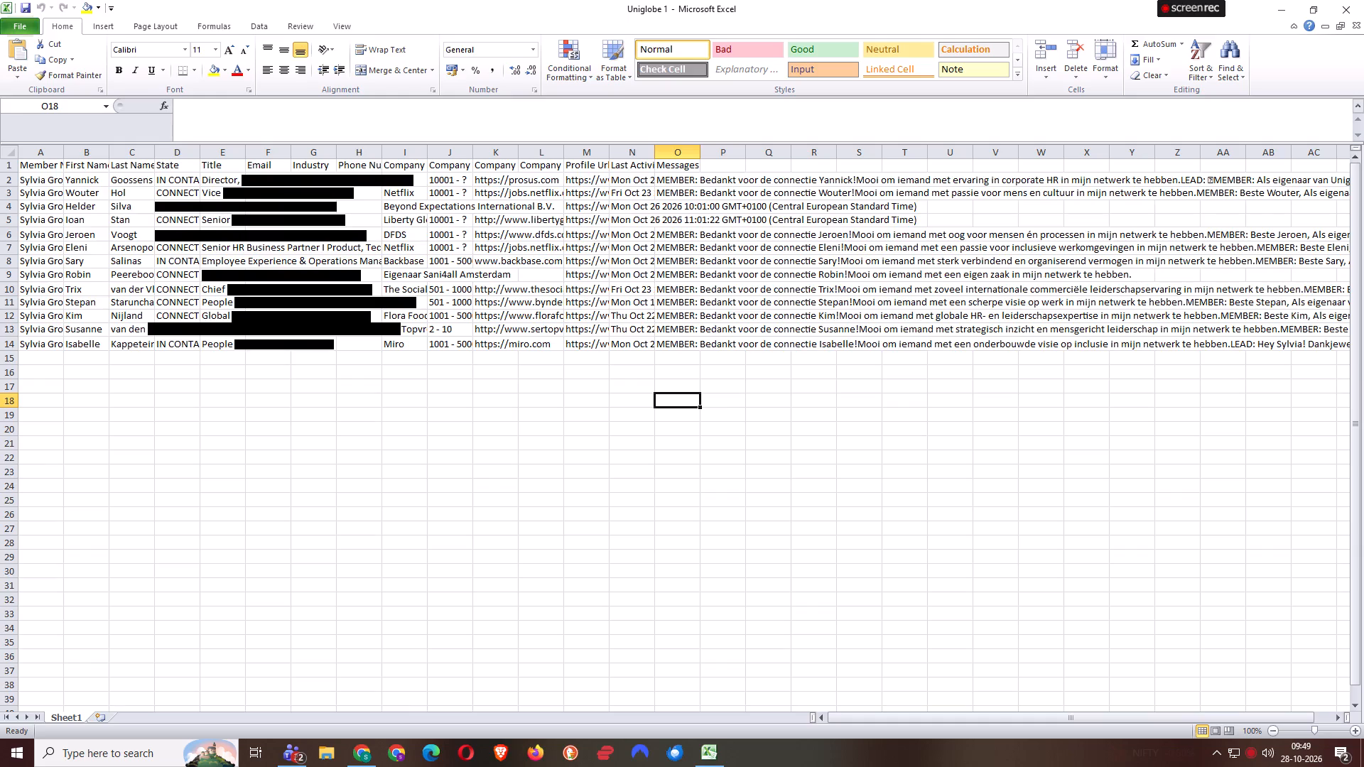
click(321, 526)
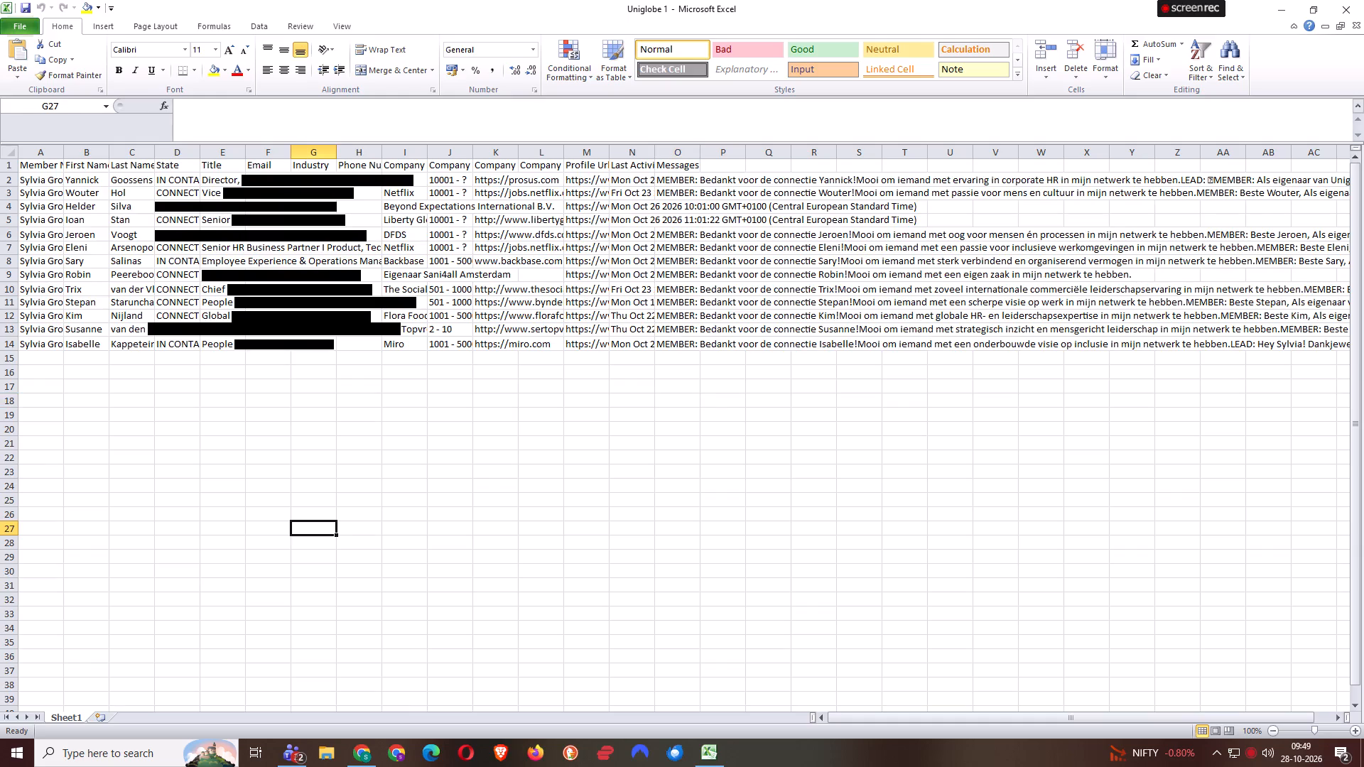
Widen the First Name and Last Name columns so their text fits.
drag(109, 151, 120, 154)
drag(164, 153, 183, 162)
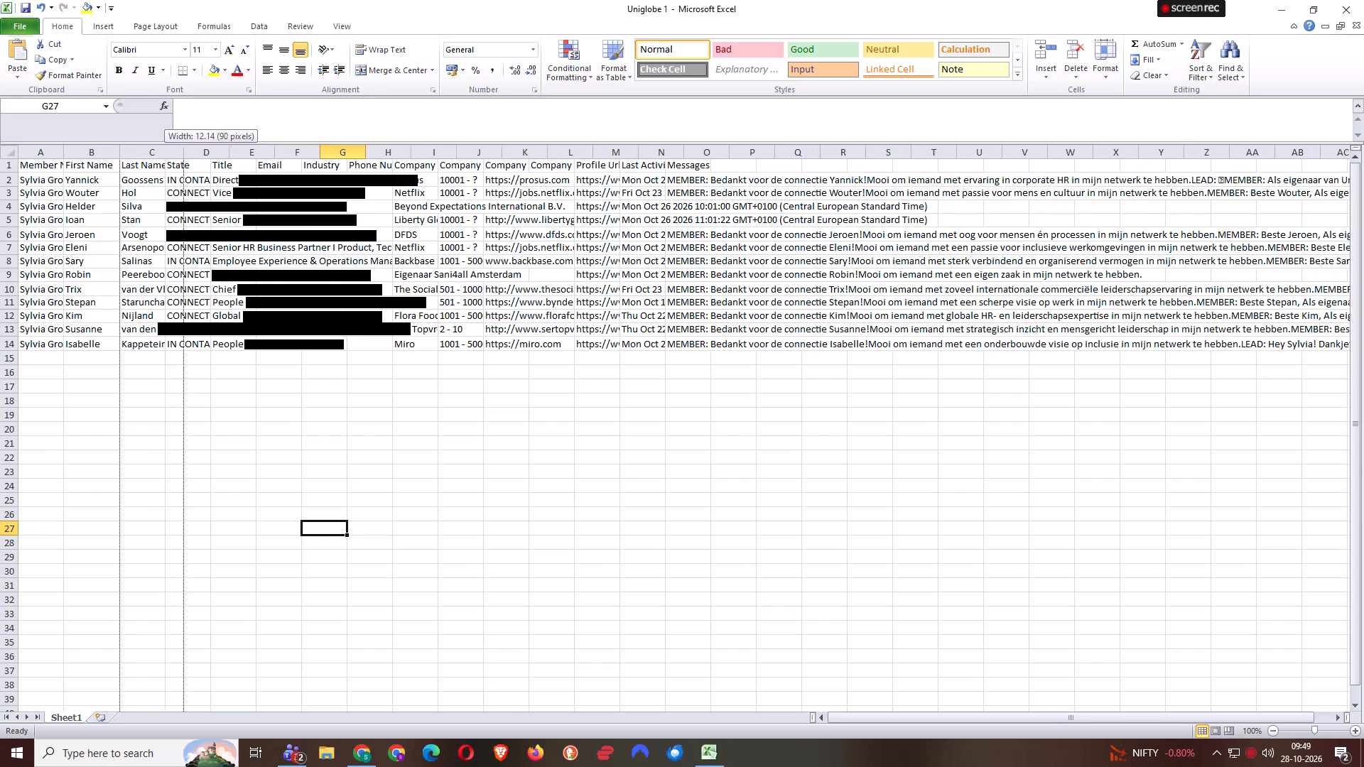
drag(183, 162, 185, 163)
click(357, 408)
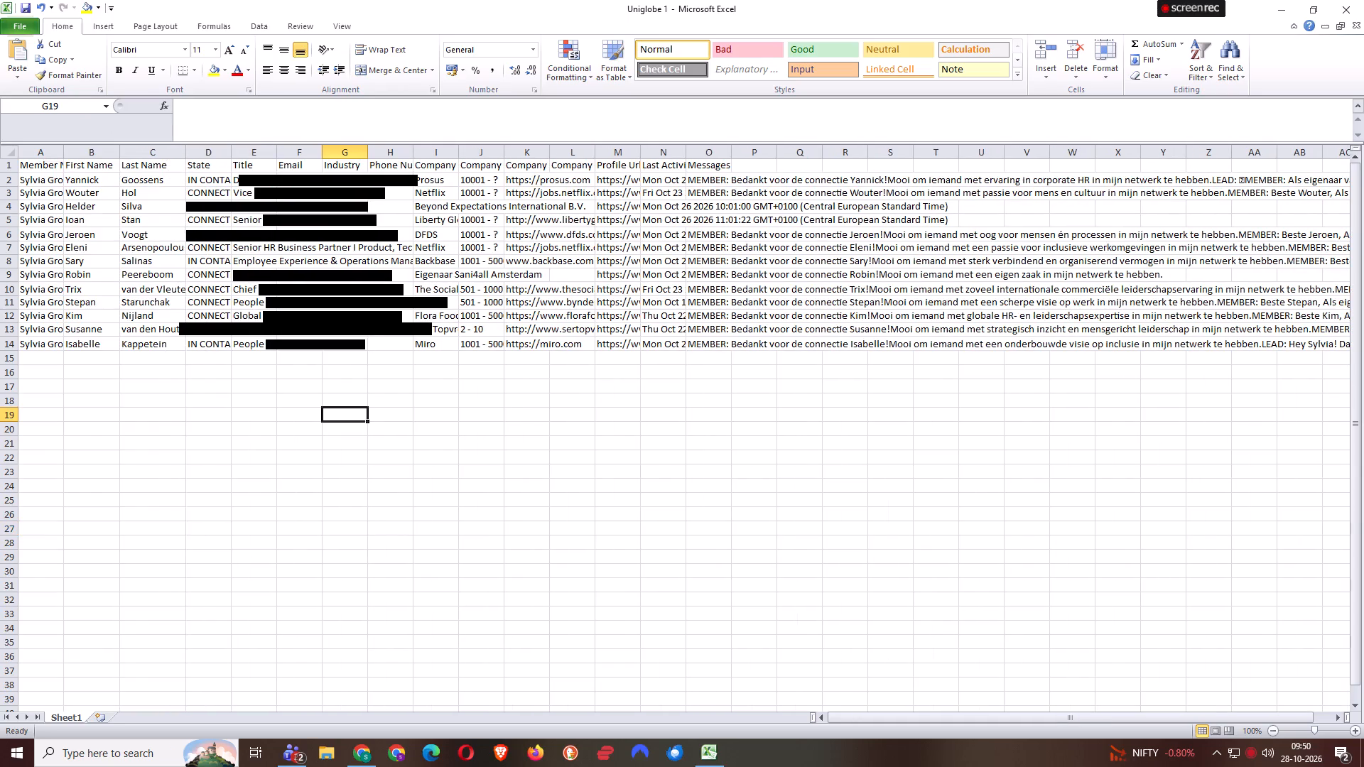
Reduce the formula bar's height to a single line.
drag(504, 144, 548, 165)
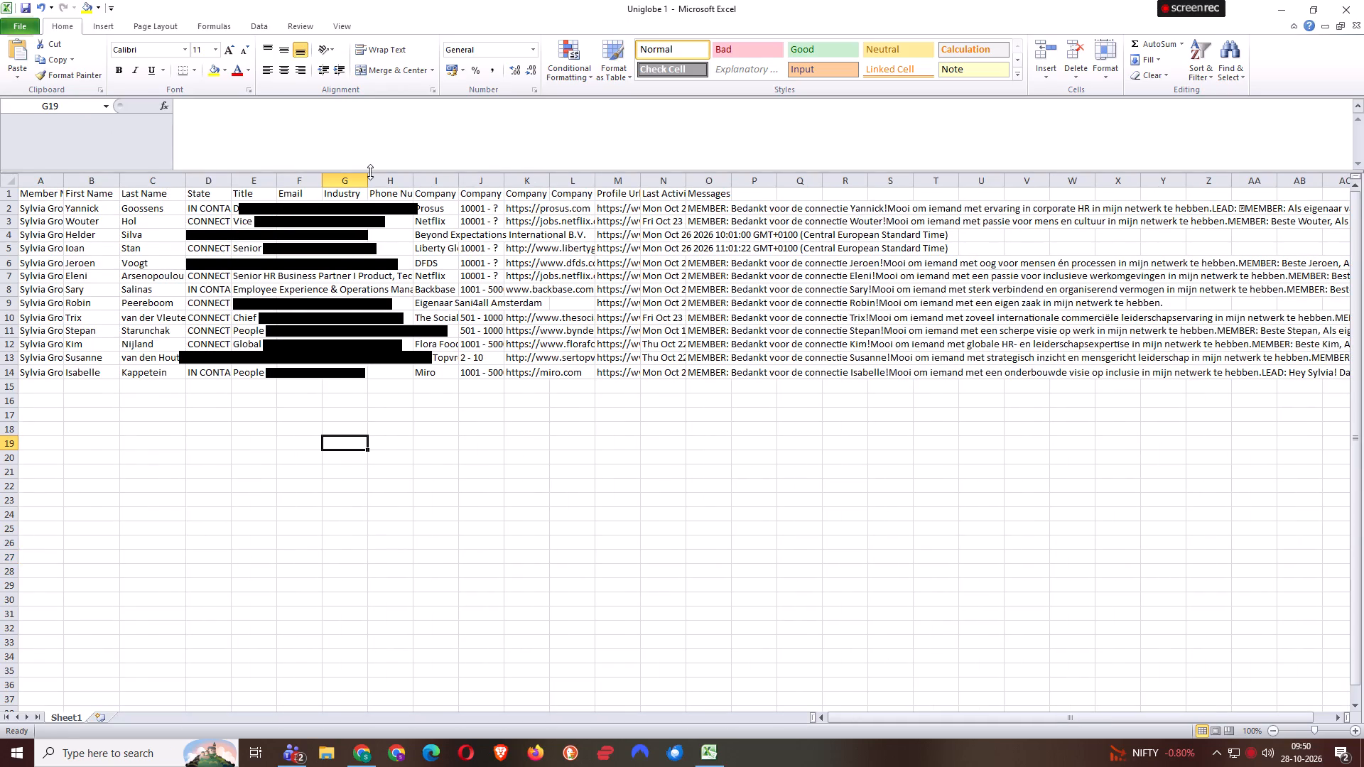
drag(370, 172, 389, 105)
click(498, 437)
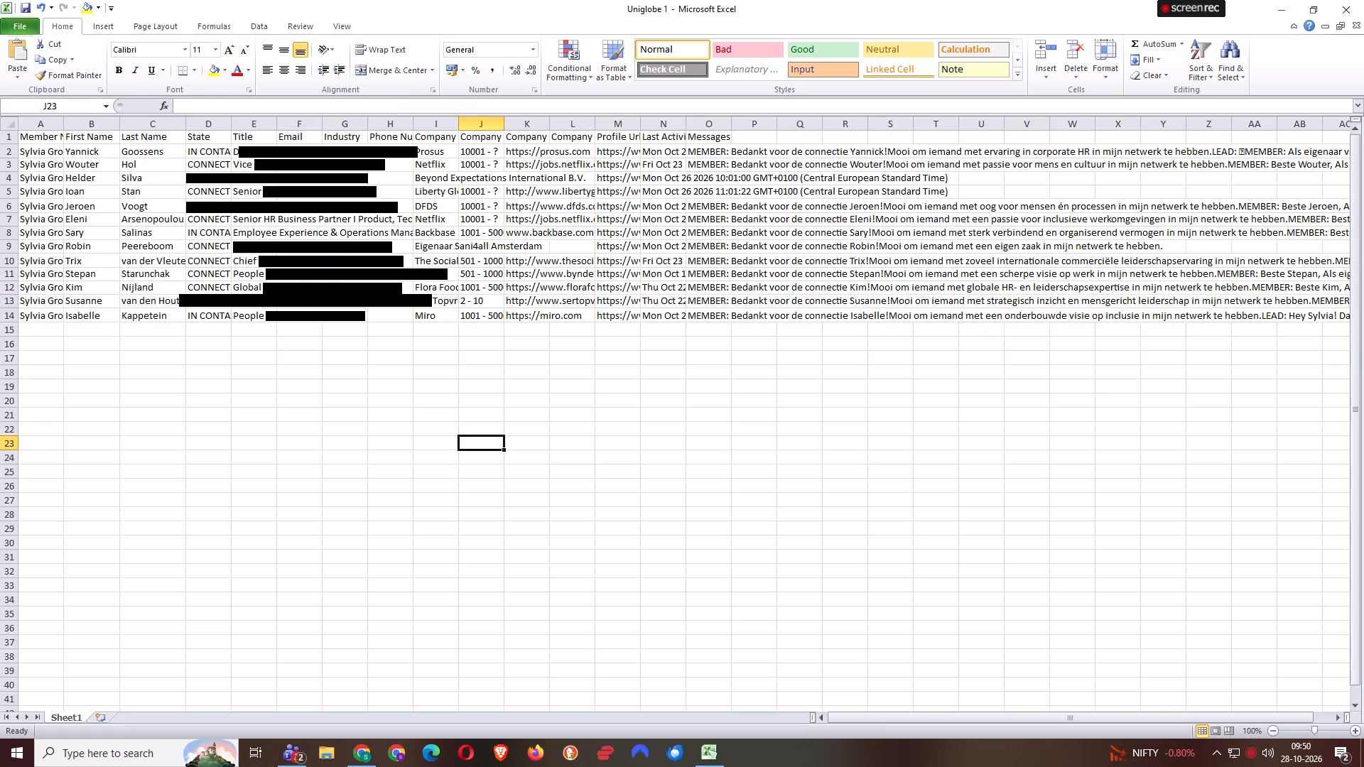
Widen the Industry column to about 19.86, and widen the Phone Number and Company Name columns so their headers fit.
drag(369, 119, 426, 148)
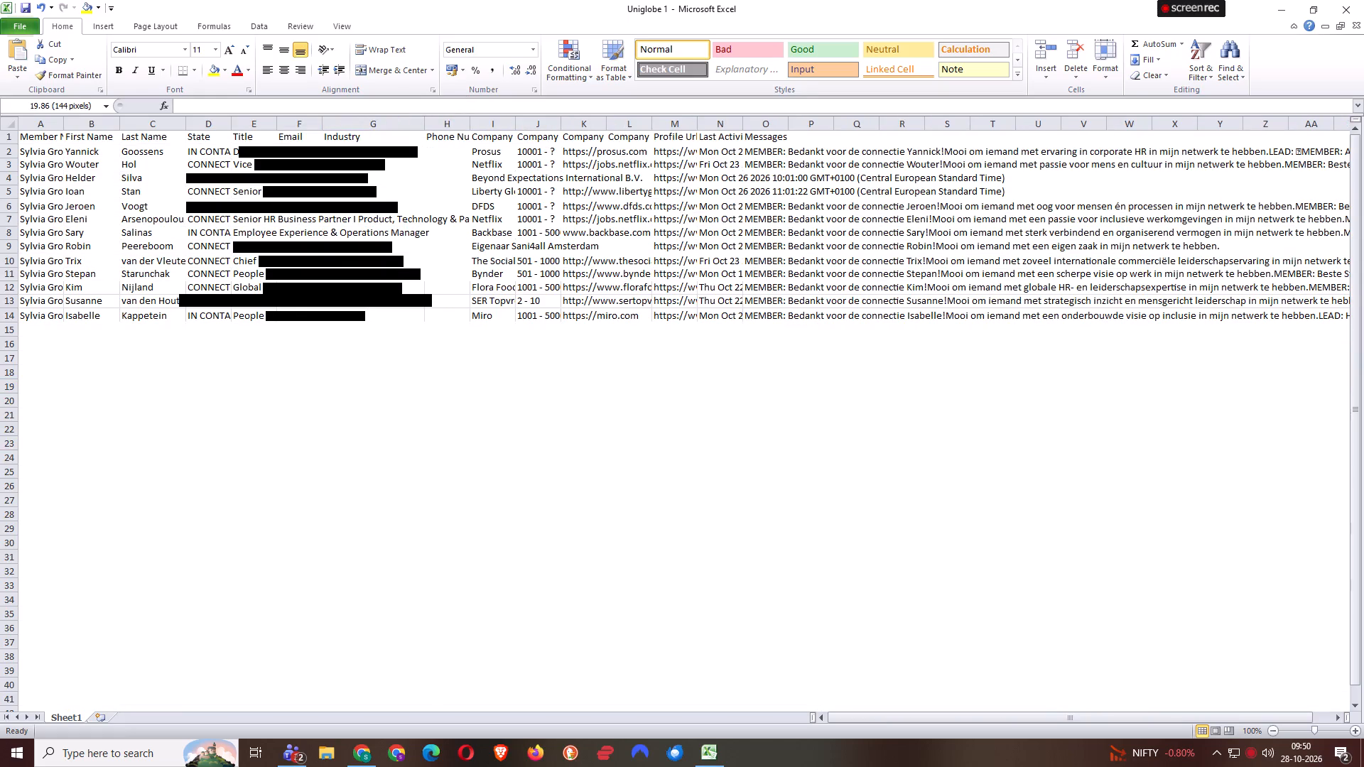
drag(470, 121, 500, 155)
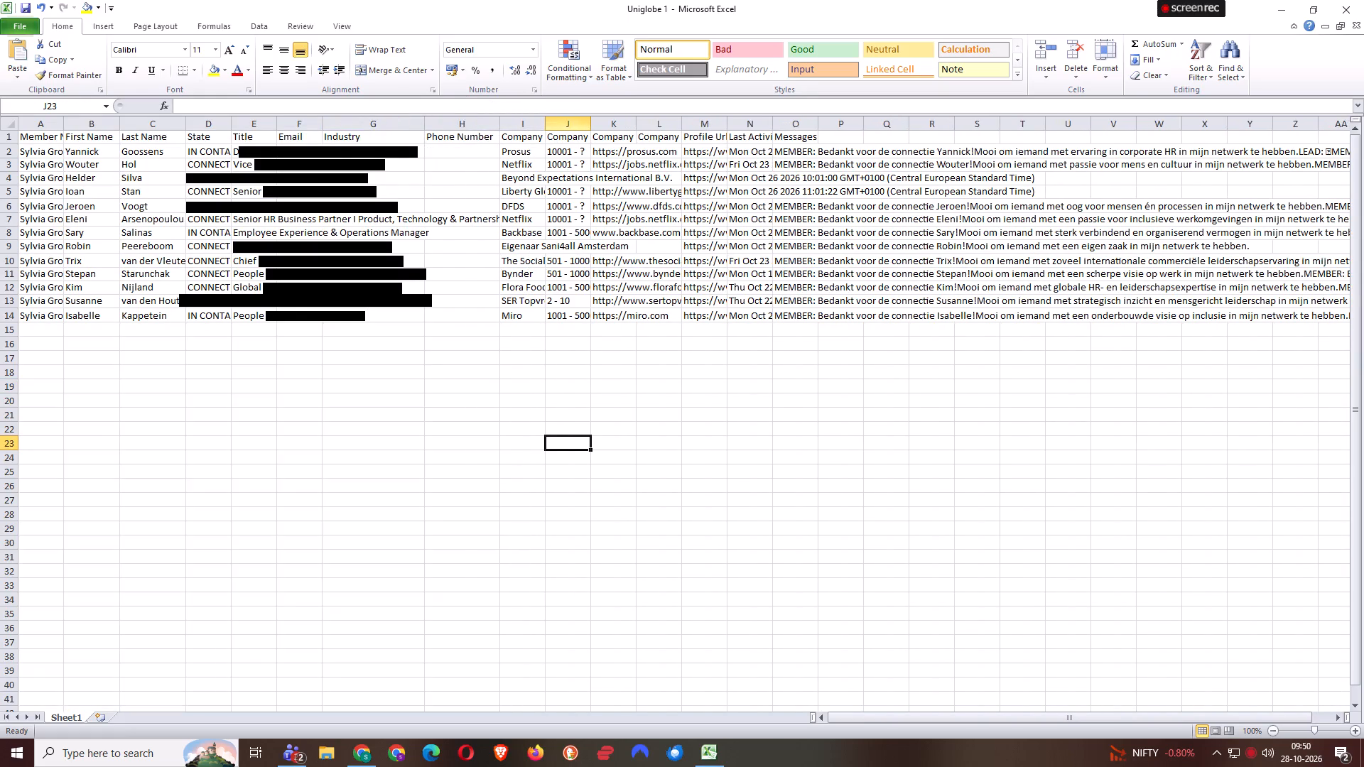
drag(550, 121, 576, 148)
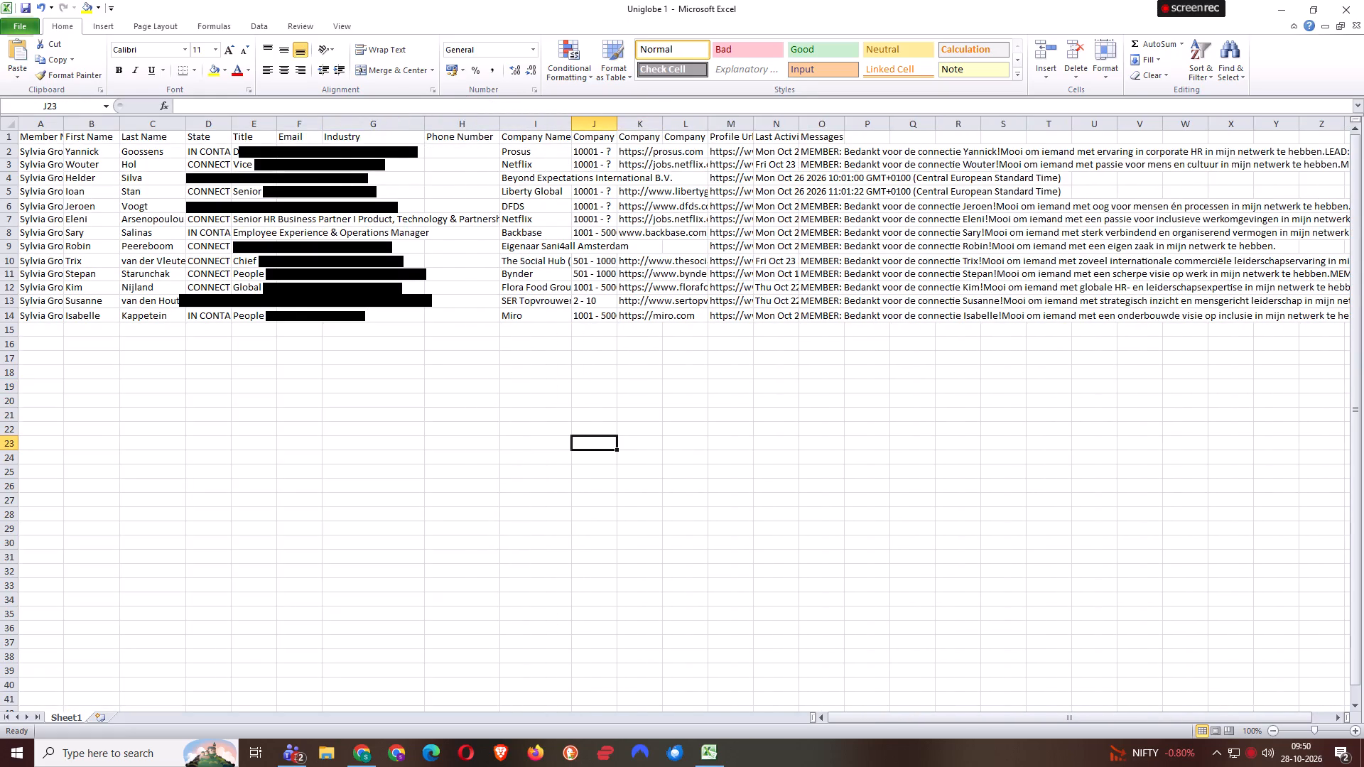
click(615, 132)
click(599, 124)
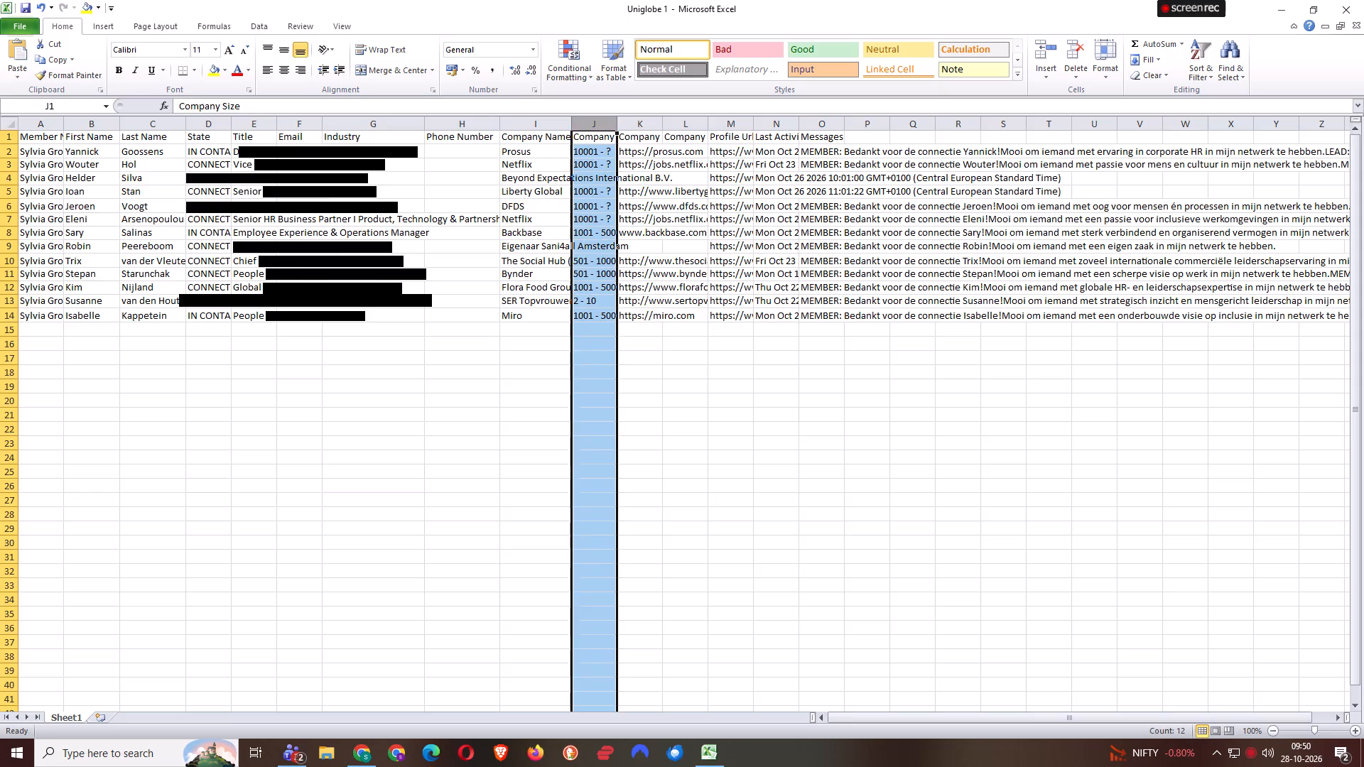
Insert two blank columns between the Industry and Phone Number columns.
click(489, 124)
right_click(489, 124)
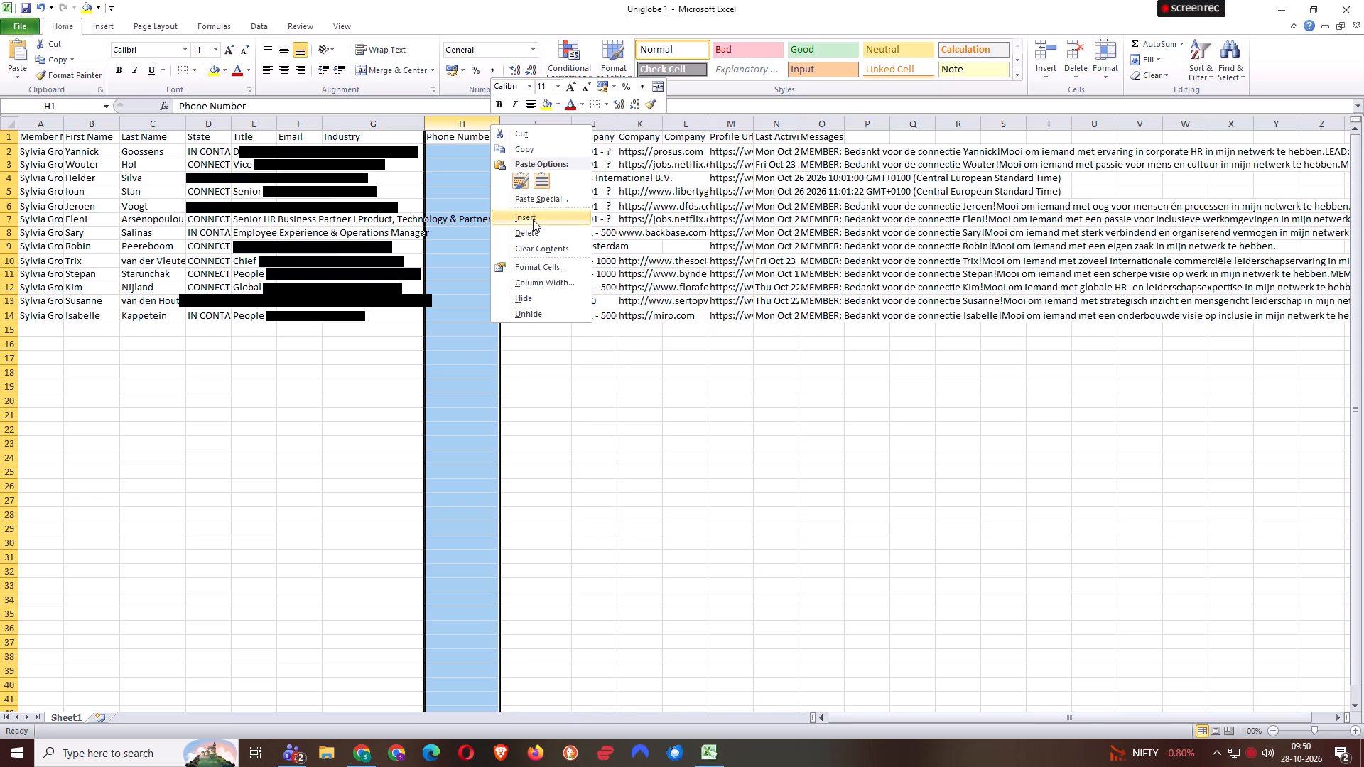
click(533, 219)
click(580, 126)
right_click(580, 126)
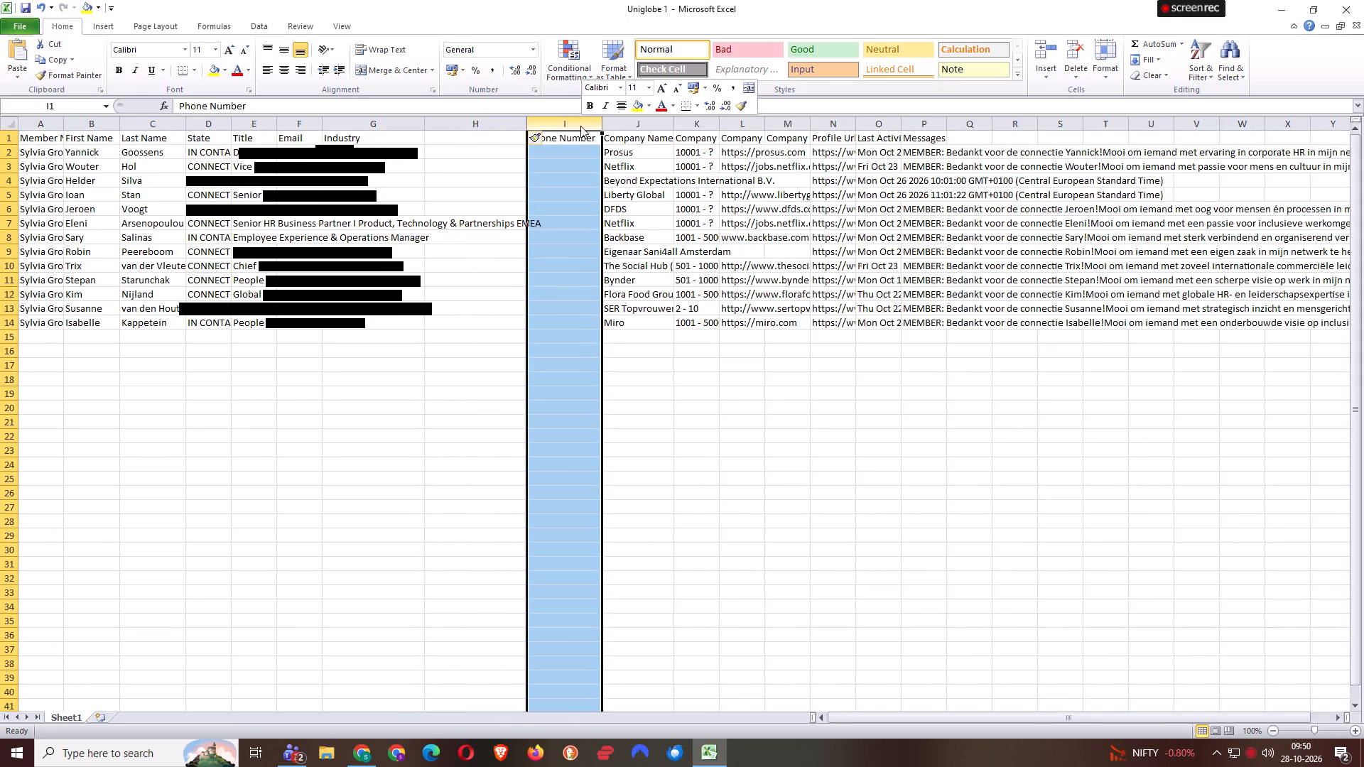
click(618, 223)
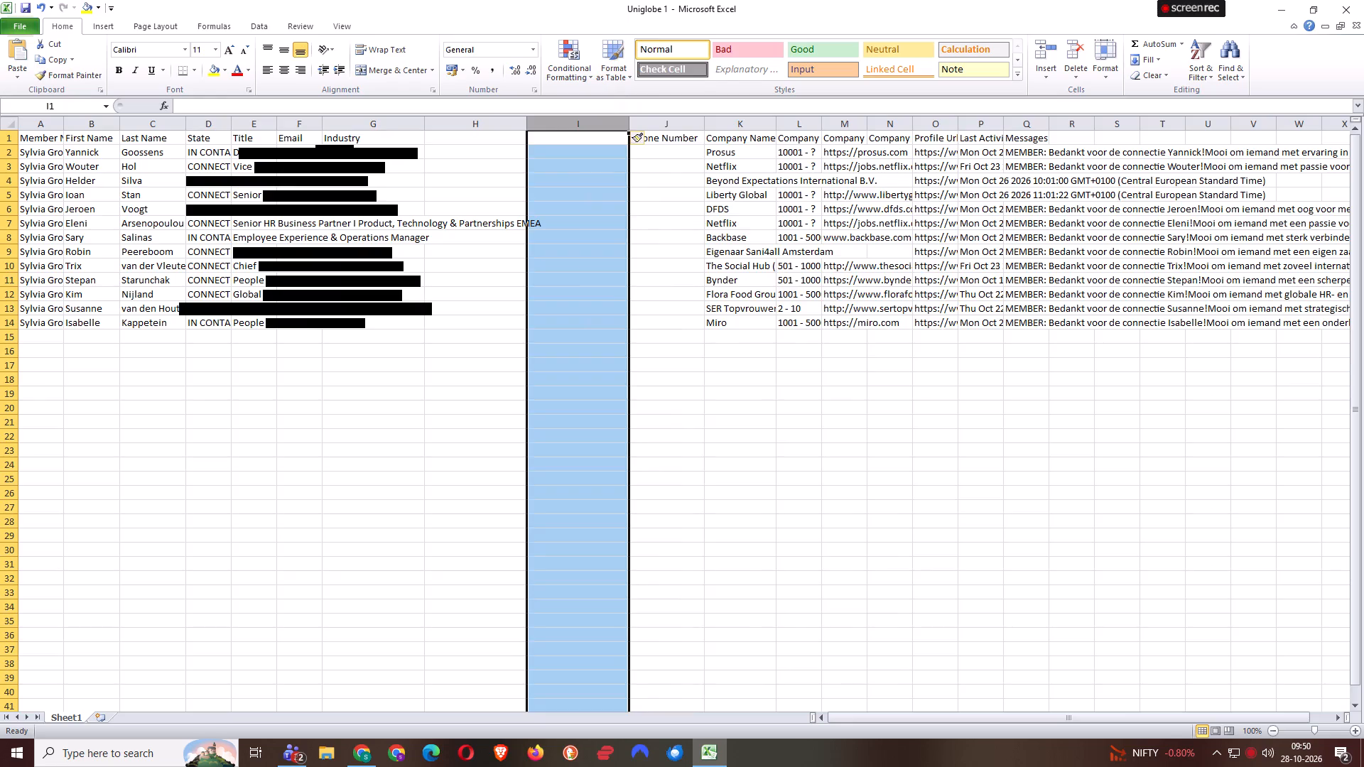
Insert one blank column between the Phone Number and Company Name columns.
click(718, 123)
right_click(718, 123)
click(746, 214)
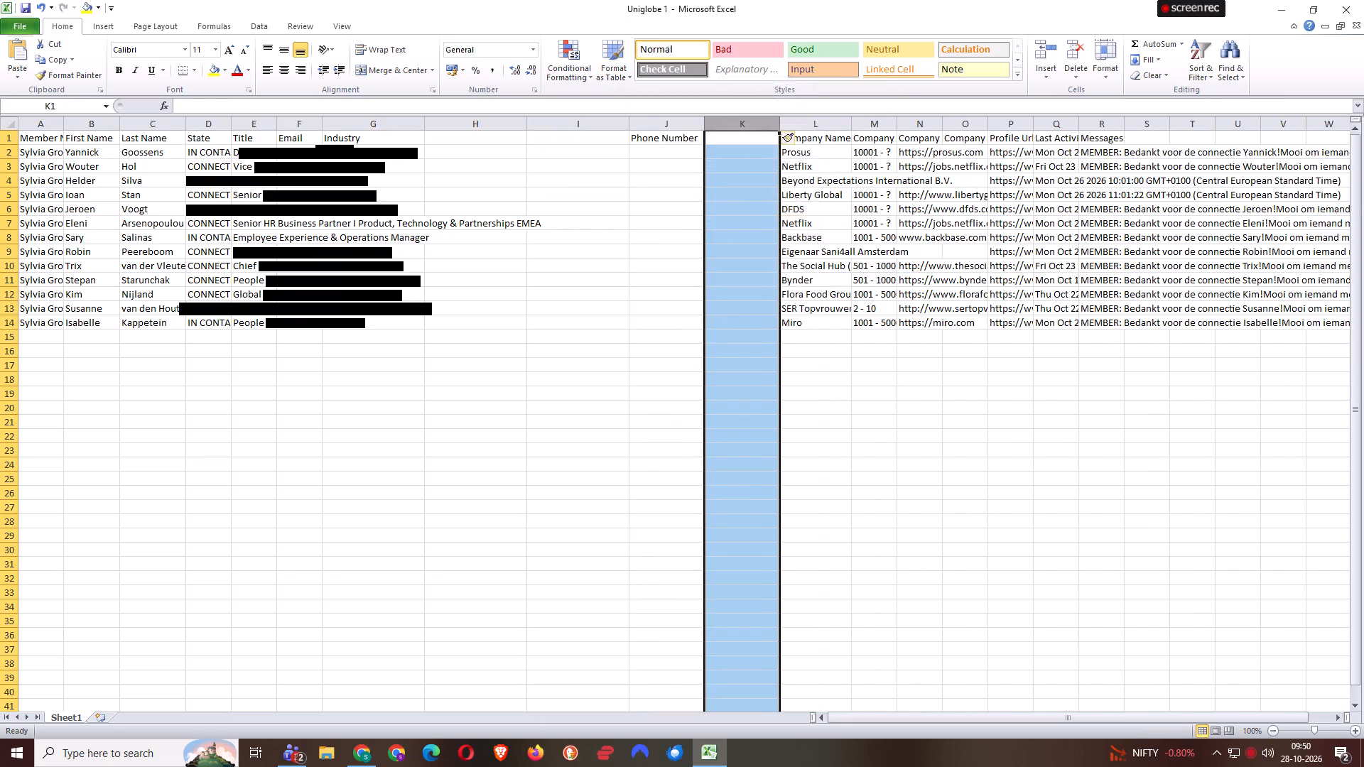
Insert a third blank column between the Industry and Phone Number columns.
click(611, 124)
right_click(611, 124)
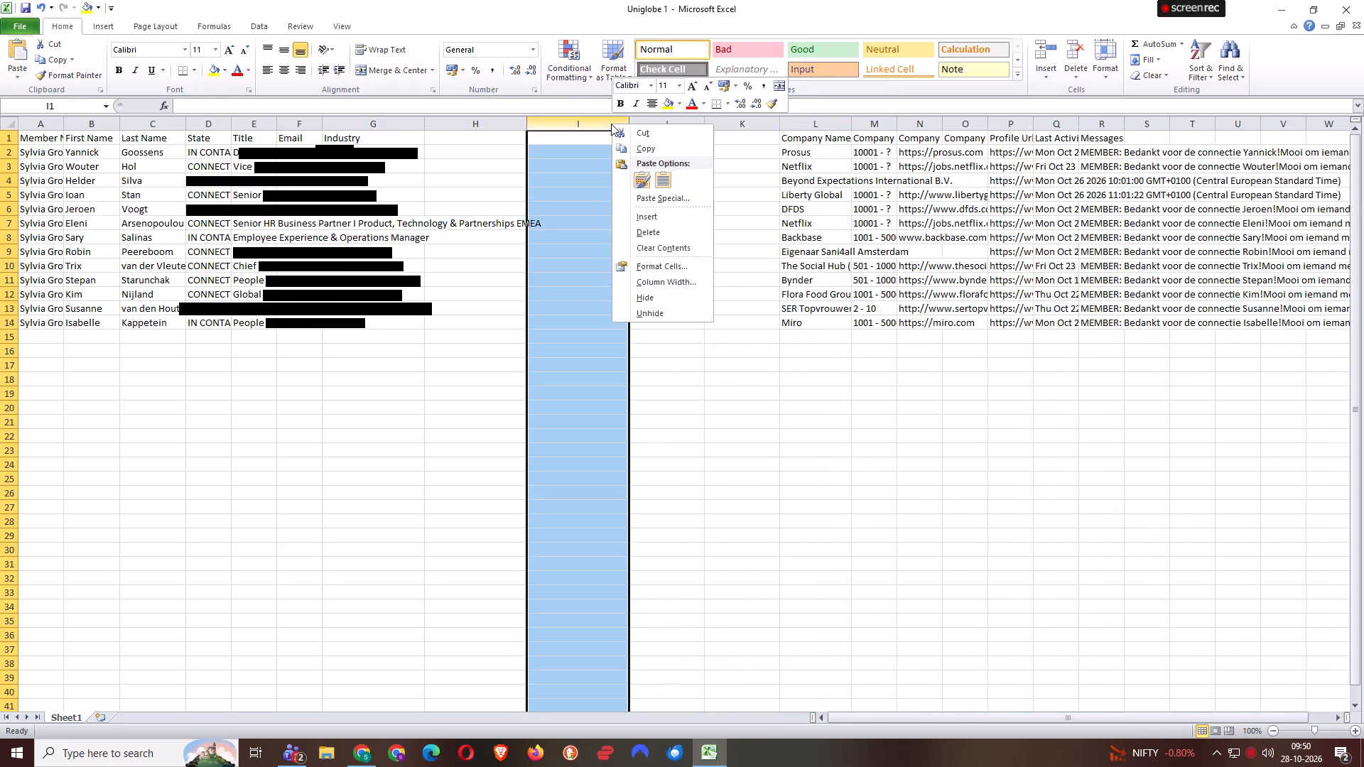
click(631, 212)
click(656, 289)
click(740, 222)
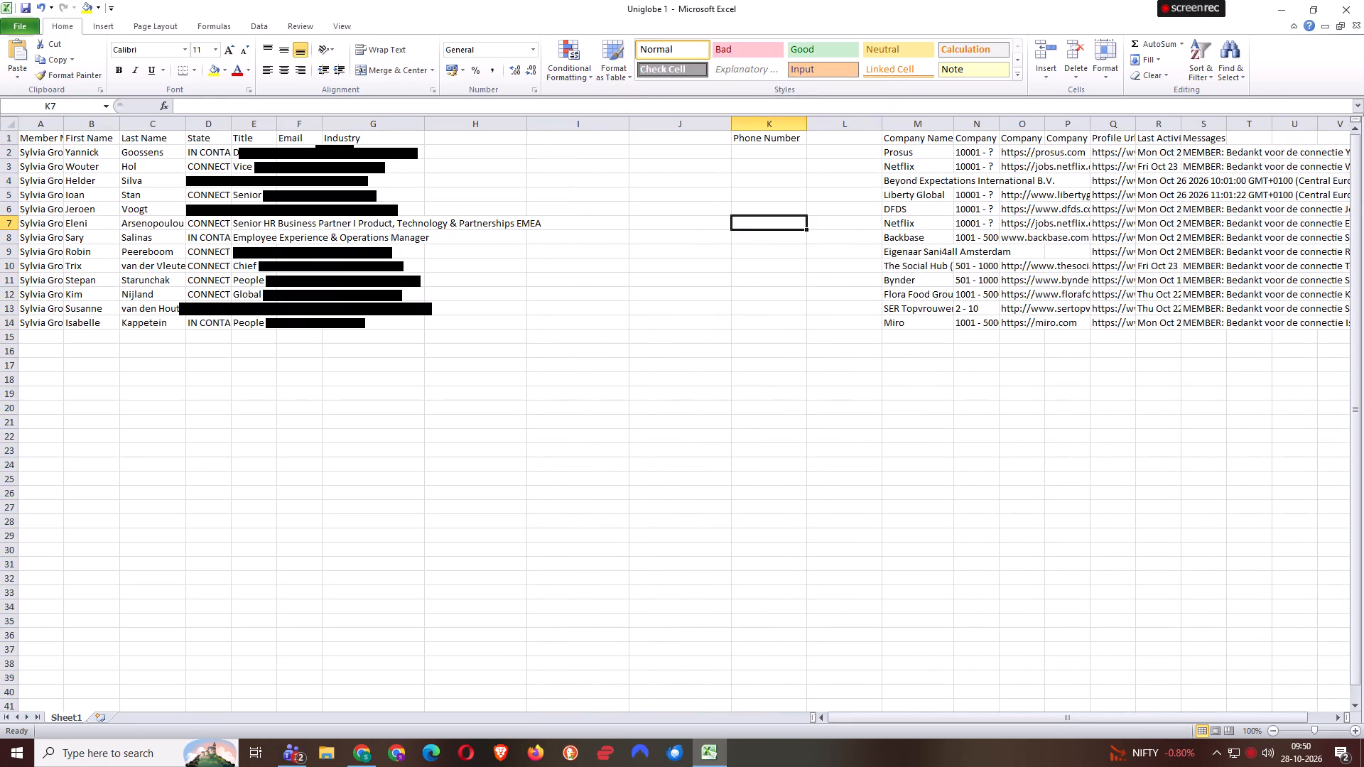
click(754, 136)
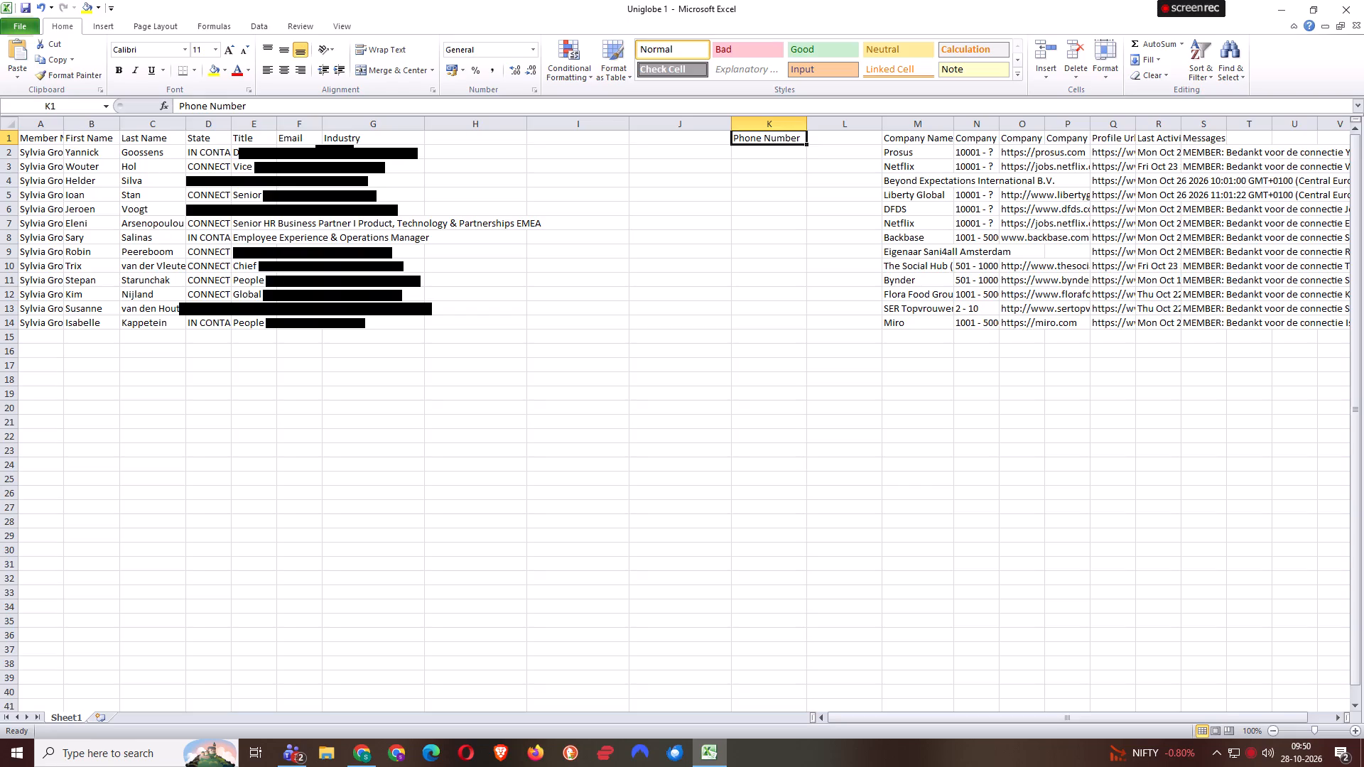
scroll(1042, 350, up, 4)
Enter the header Direct Dial in cell H1, beside Industry.
click(521, 140)
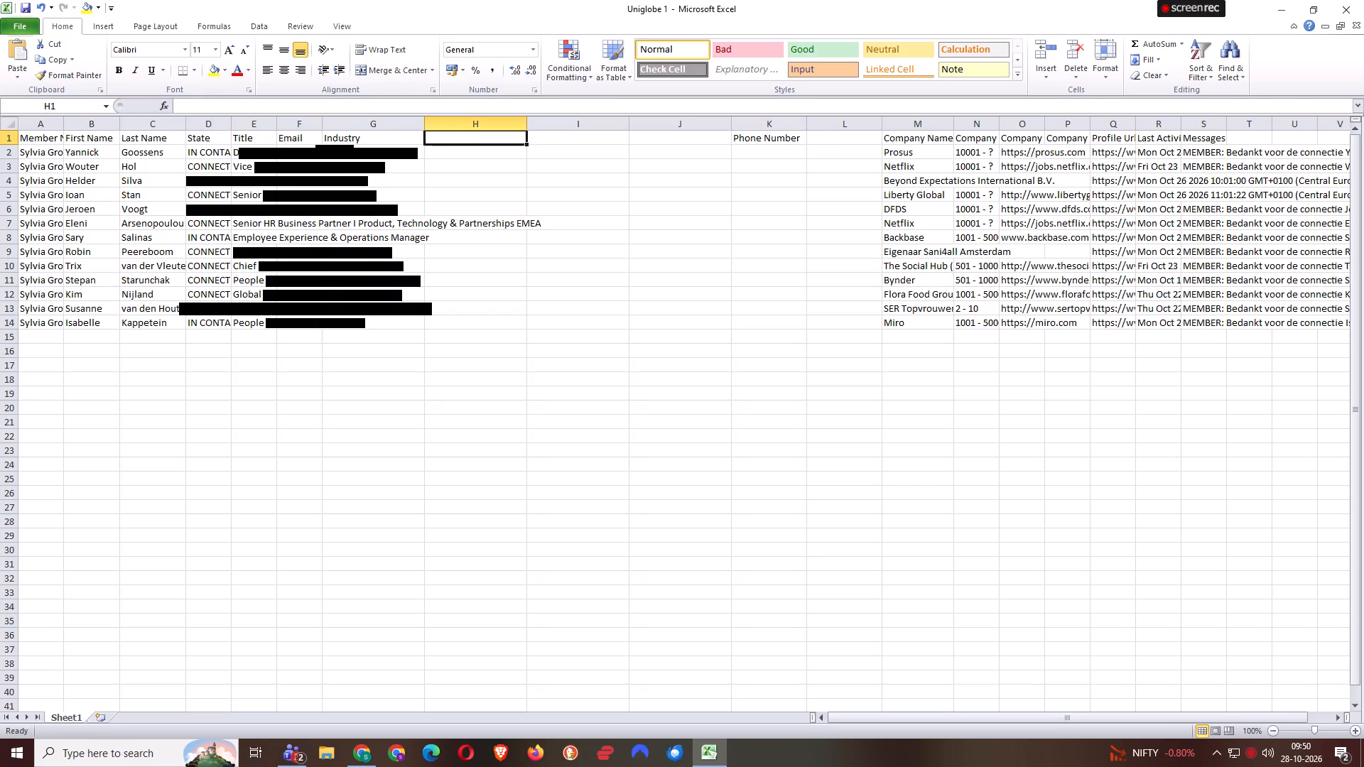
text(ct)
key(space)
text(ial)
click(556, 148)
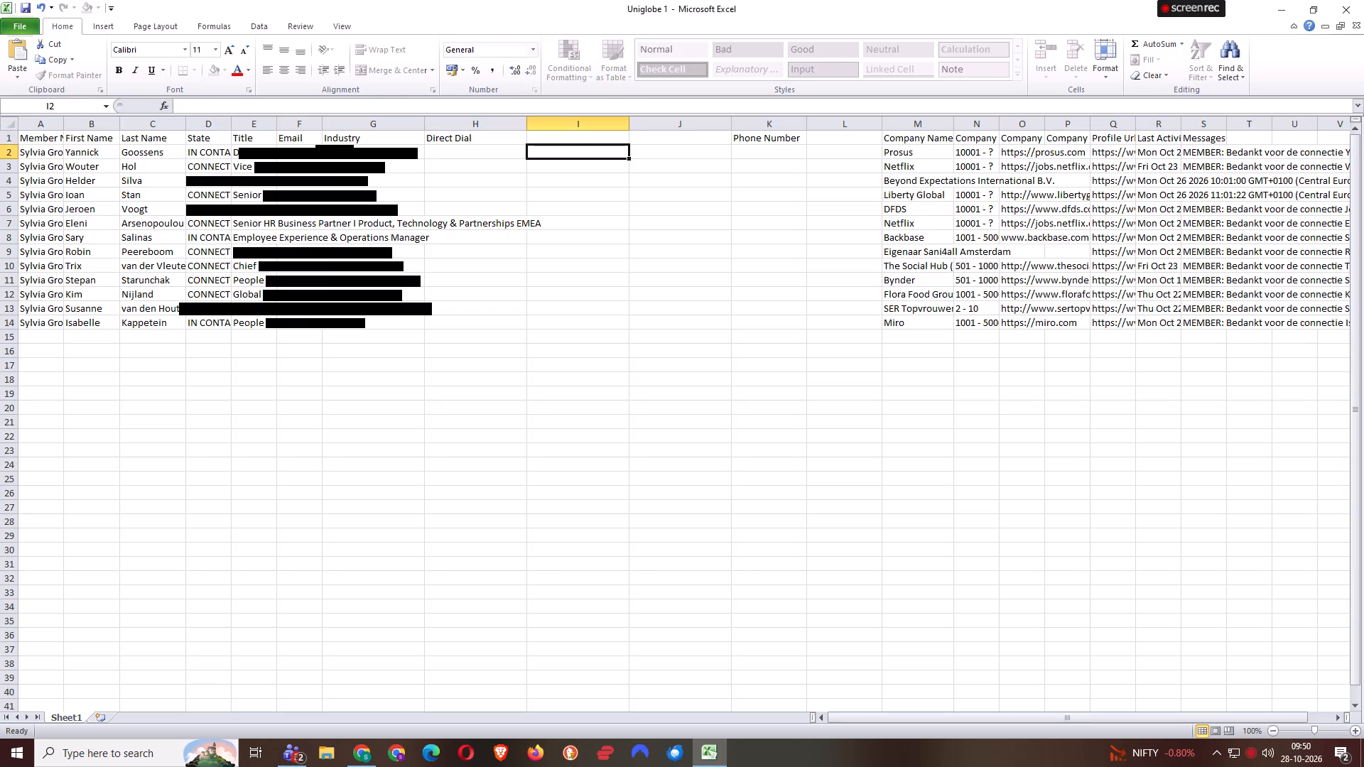
Copy the Direct Dial header from H1 into I1.
click(510, 135)
key(ctrl+c)
click(578, 136)
key(ctrl+v)
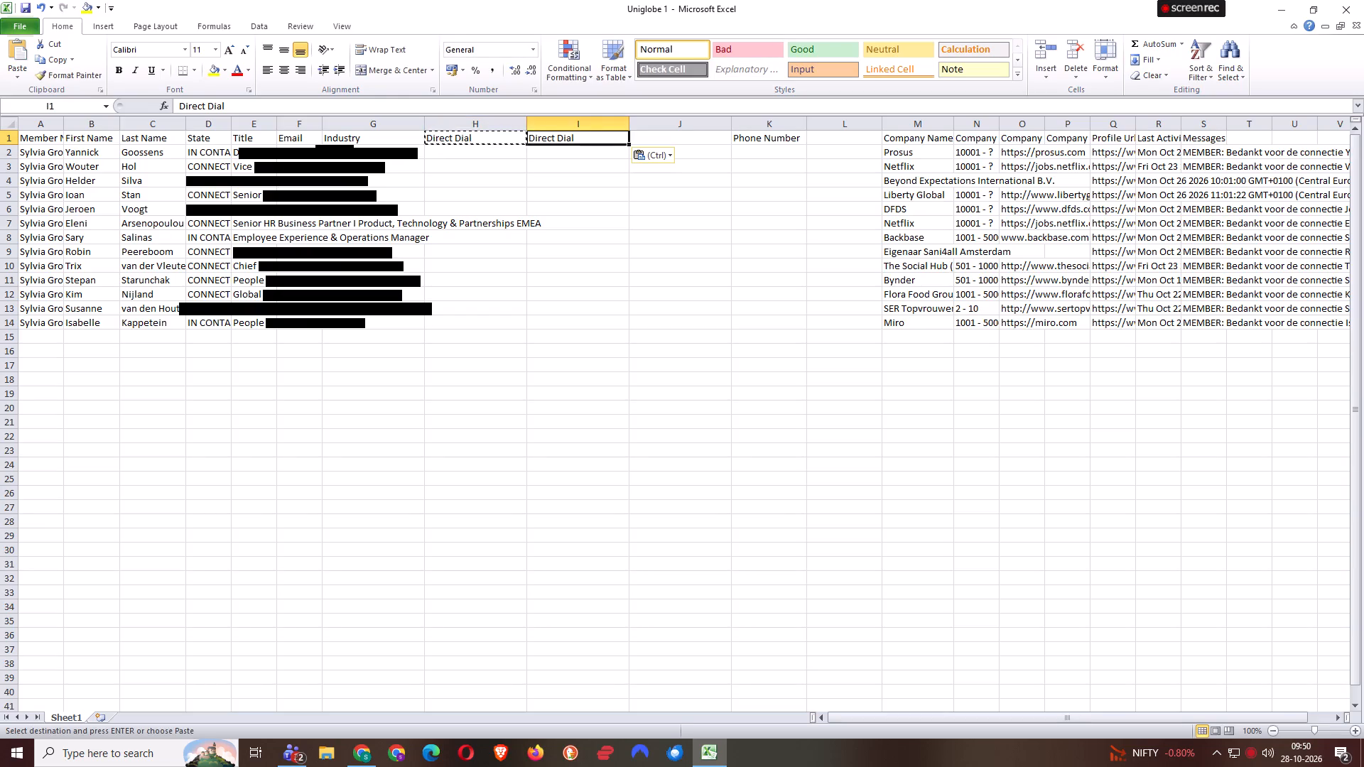
Copy the Phone Number header from K1 into J1.
click(666, 134)
click(782, 134)
key(ctrl+c)
click(692, 141)
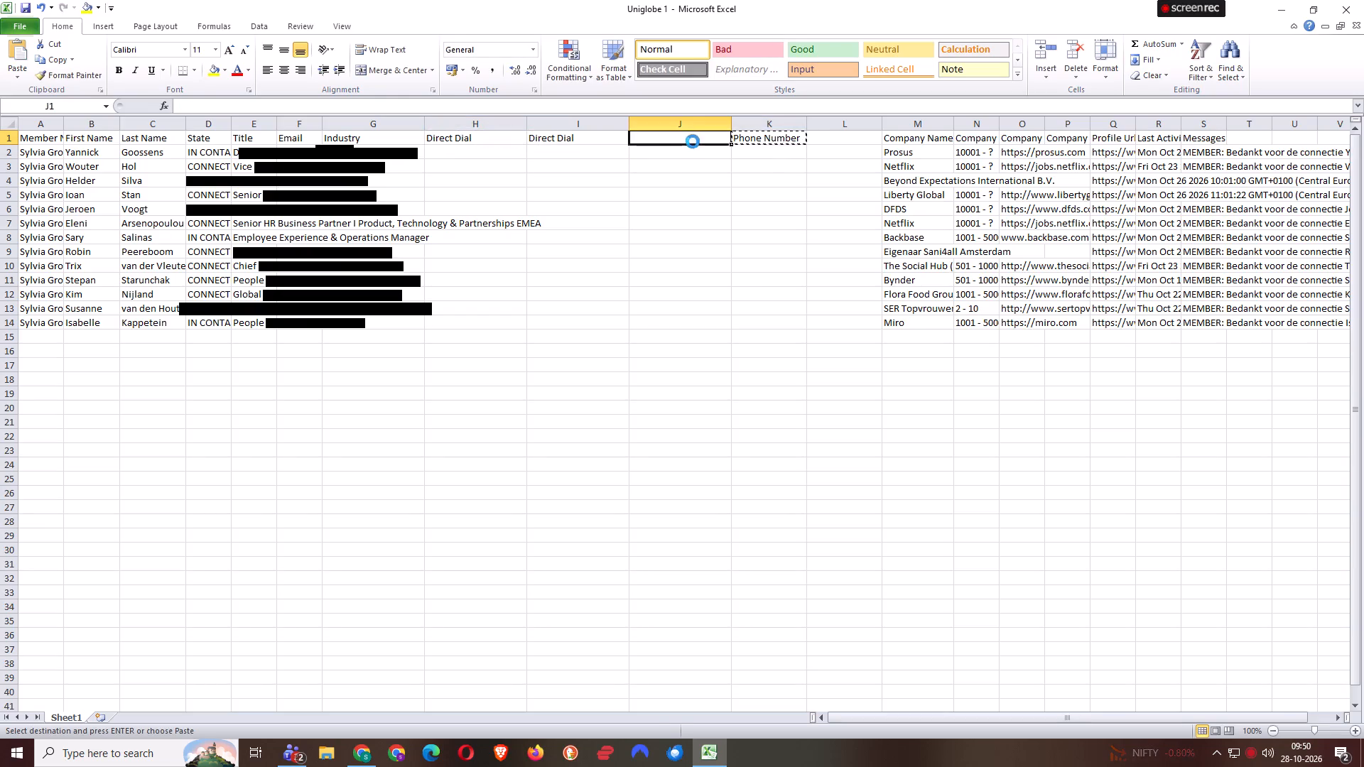
key(ctrl+v)
Change the header in I1 to Direct Dial 2.
double_click(583, 139)
key(space)
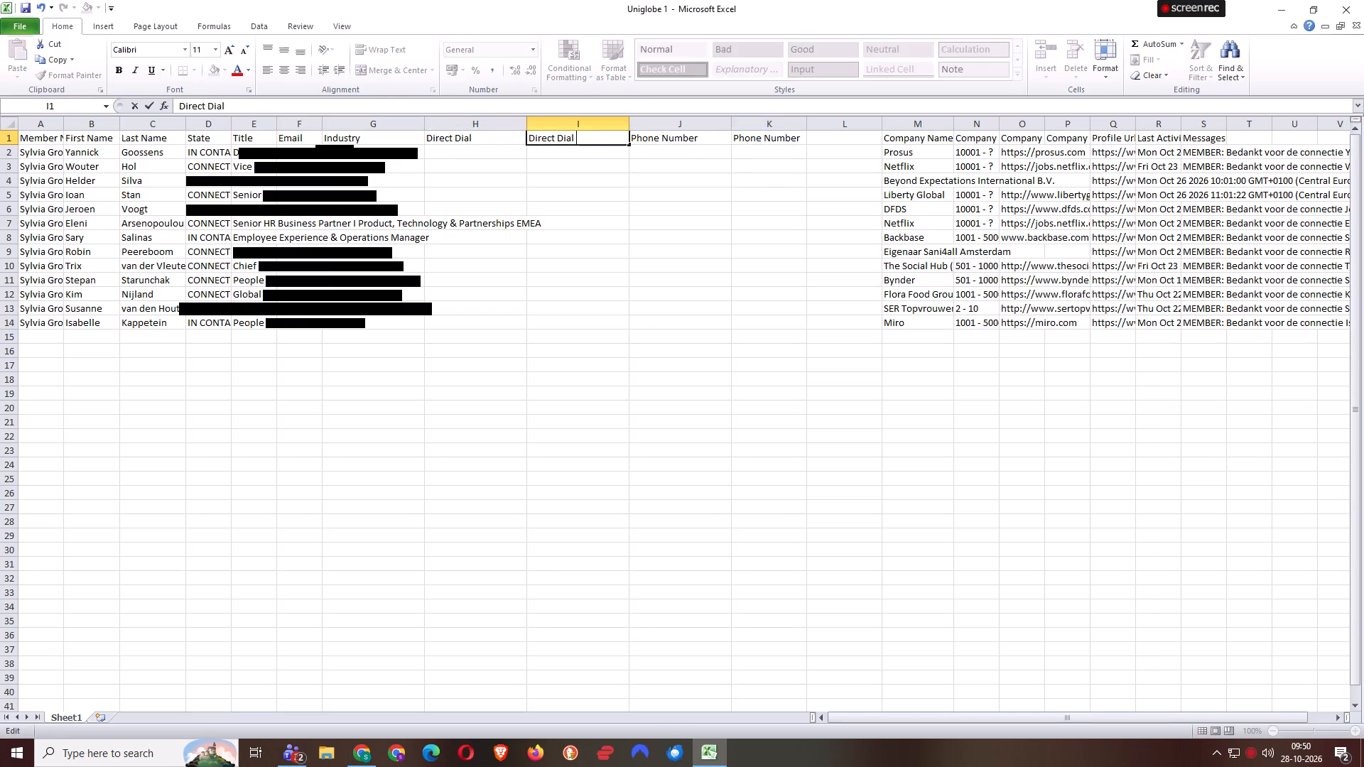
text(1)
key(BackSpace)
key(2)
click(705, 215)
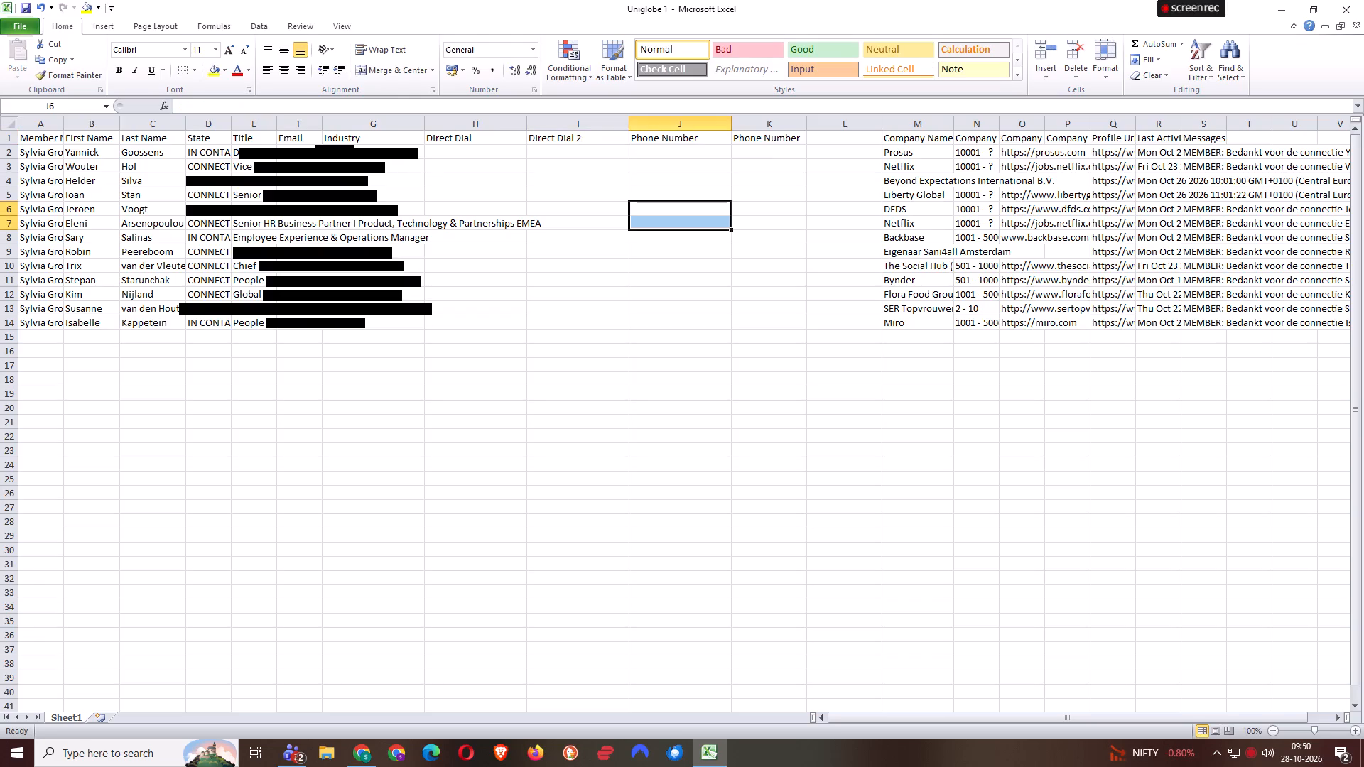
Change the header in J1 to Corporate Phone Number.
double_click(710, 136)
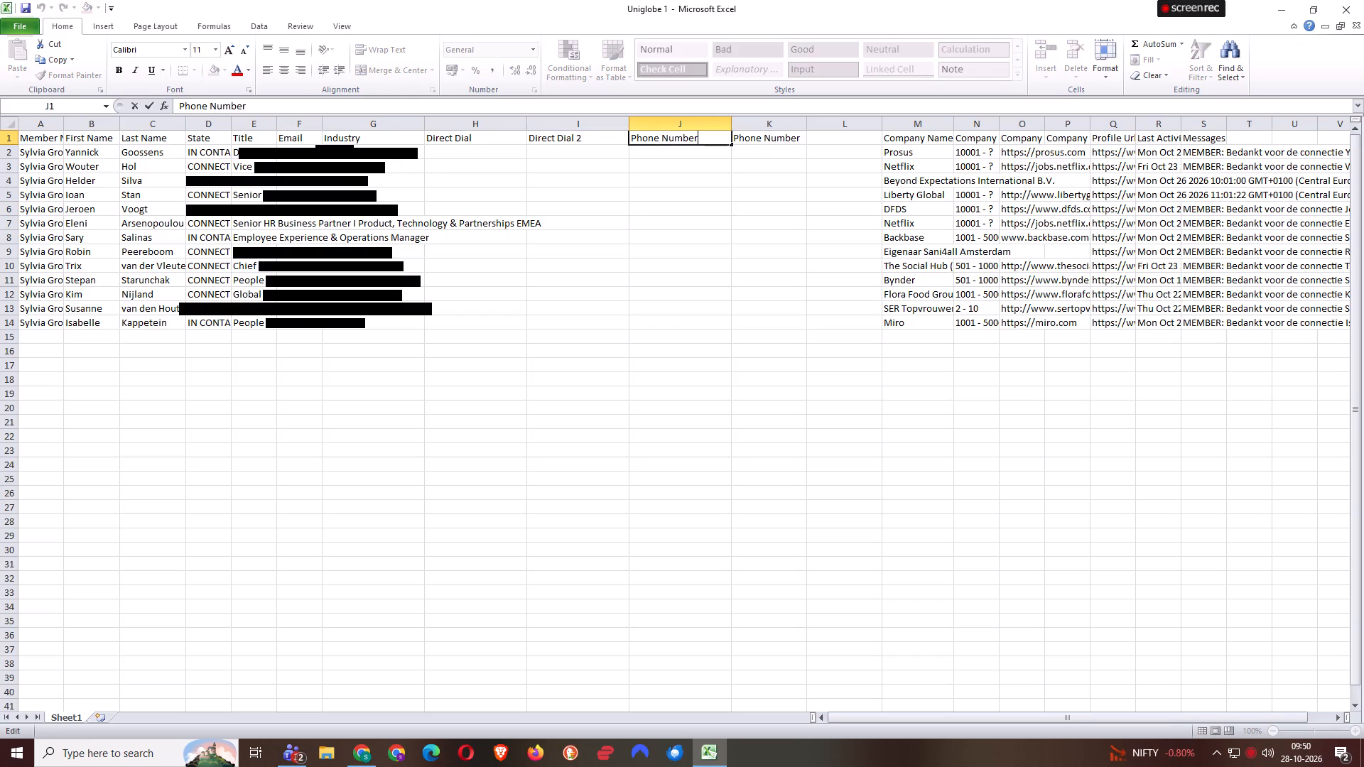
click(630, 135)
text(po)
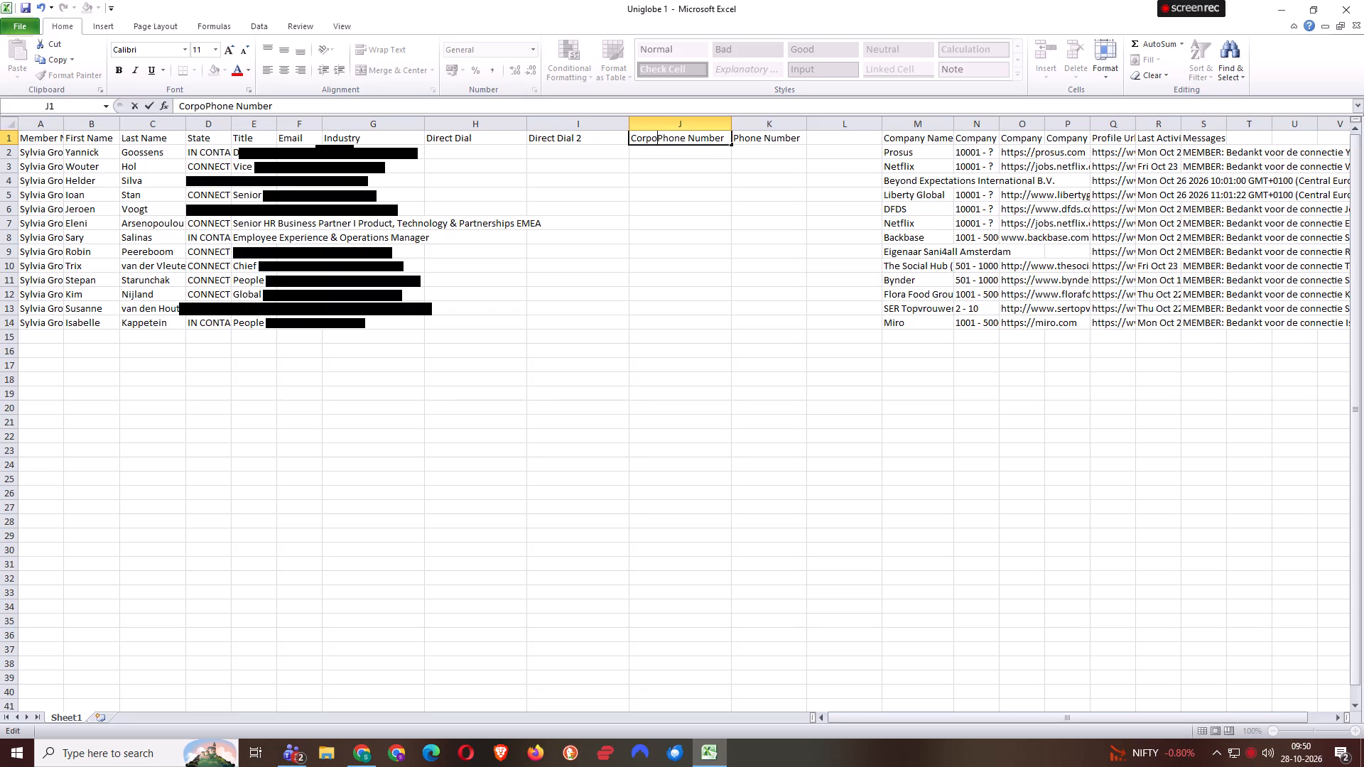
text(rate)
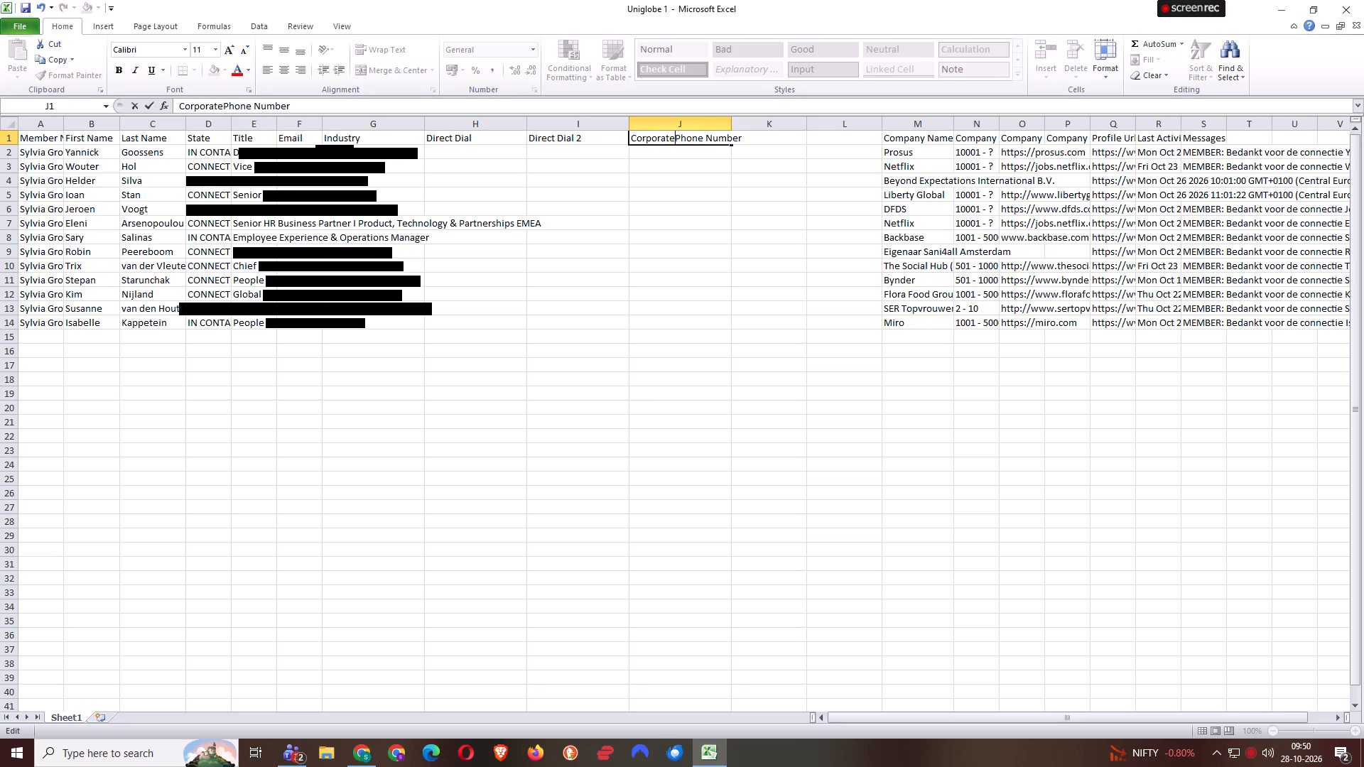
key(space)
click(666, 229)
Copy the header in J1 and run a Google search for Corporate Phone Number in Chrome, then return to the Excel workbook.
click(693, 136)
key(ctrl+c)
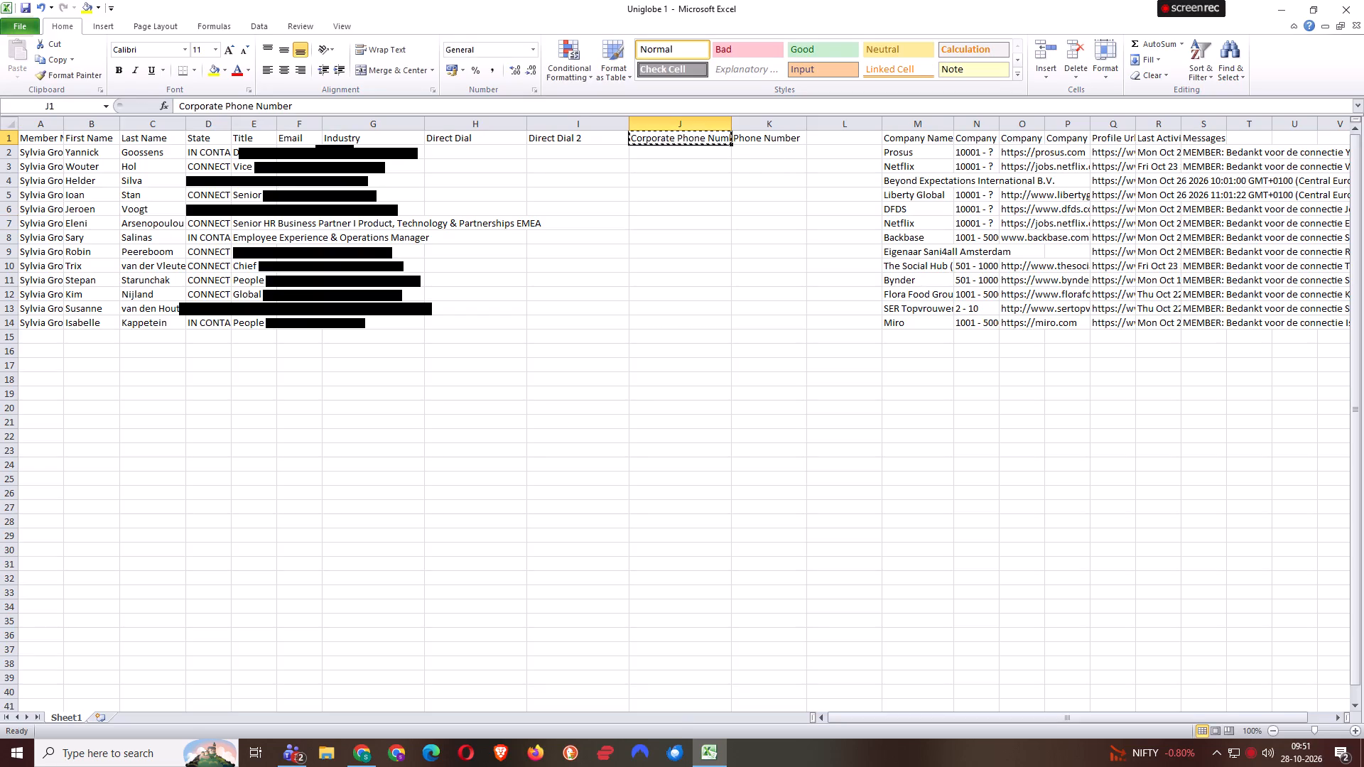
click(364, 754)
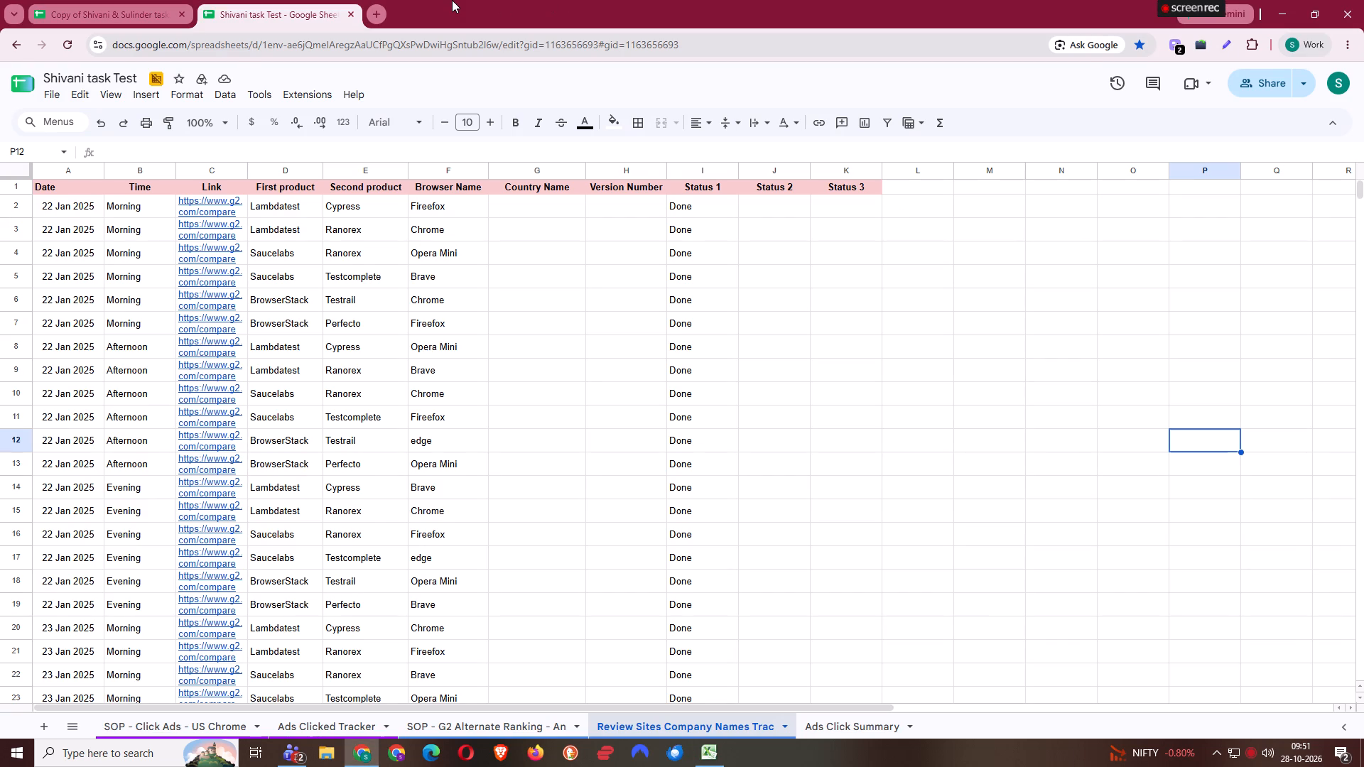
key(ctrl+t)
key(ctrl+v)
key(Return)
scroll(452, 0, up, 1)
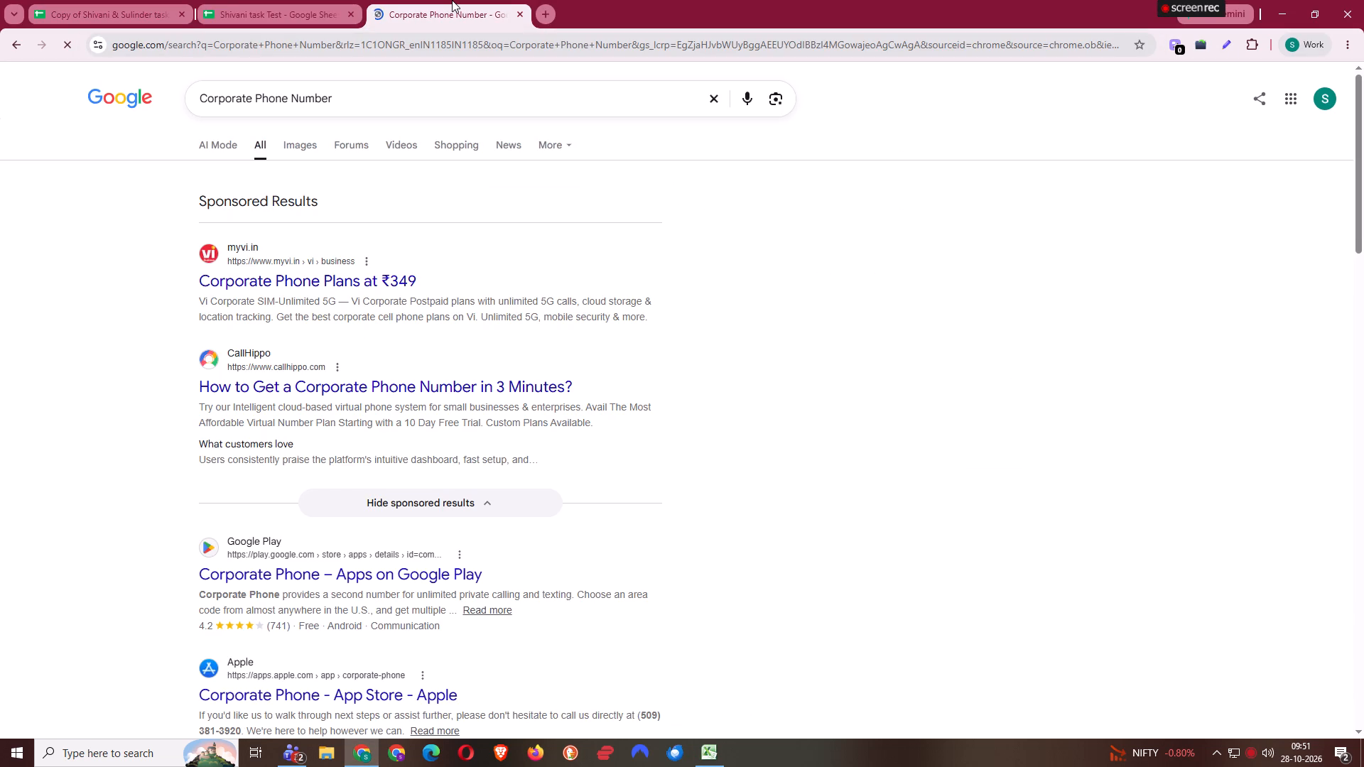
middle_click(452, 0)
key(alt+Tab)
Paste the copied Corporate Phone Number header into K1, replacing the Phone Number header.
click(766, 243)
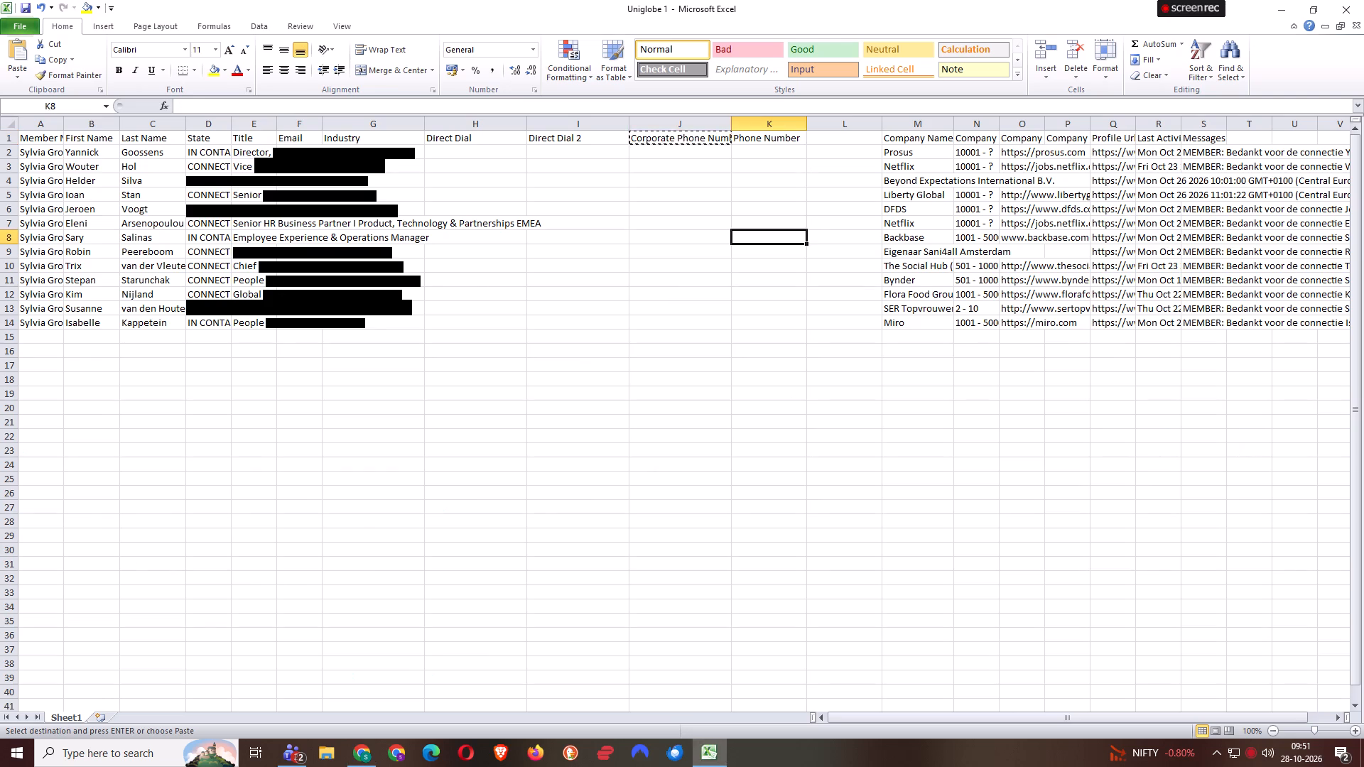
click(779, 129)
click(783, 141)
key(ctrl+v)
click(769, 254)
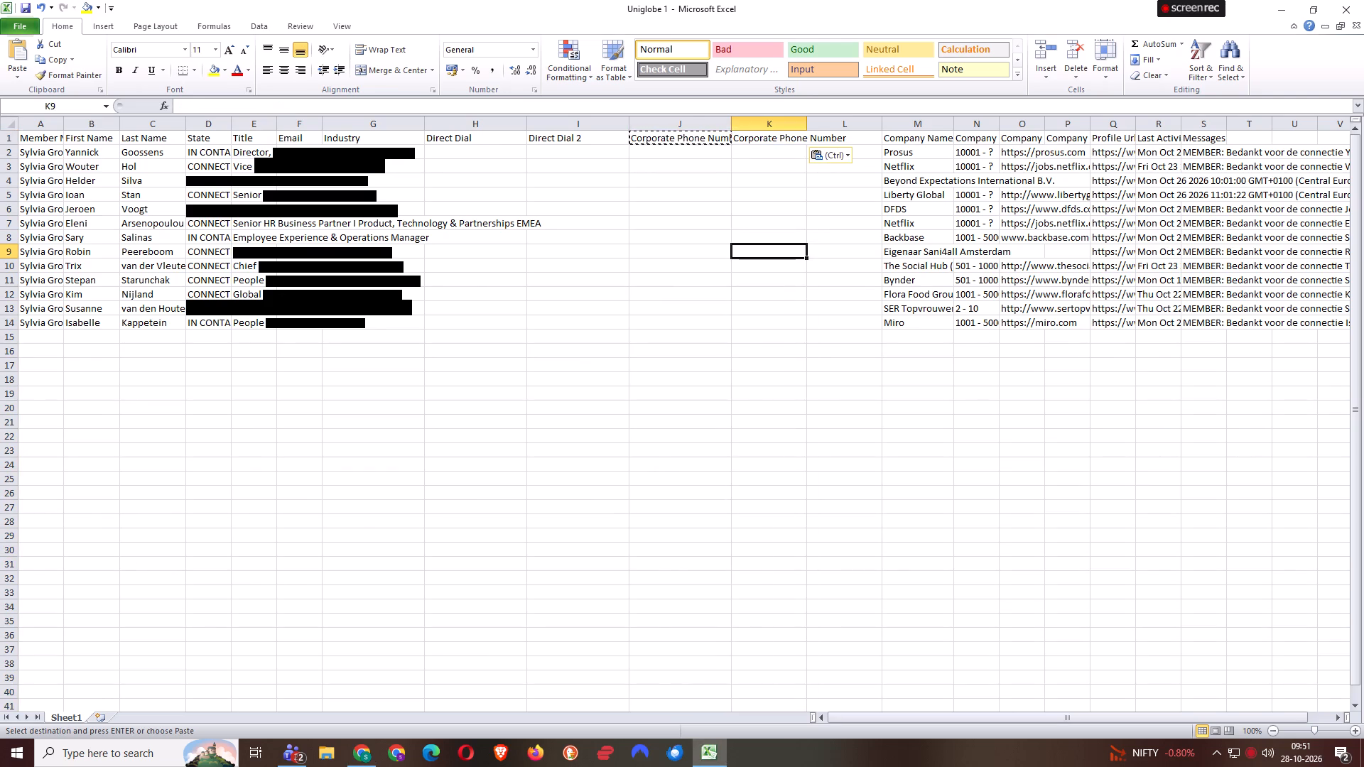
Change the header in K1 to Corporate Phone Number 2.
double_click(779, 139)
click(460, 90)
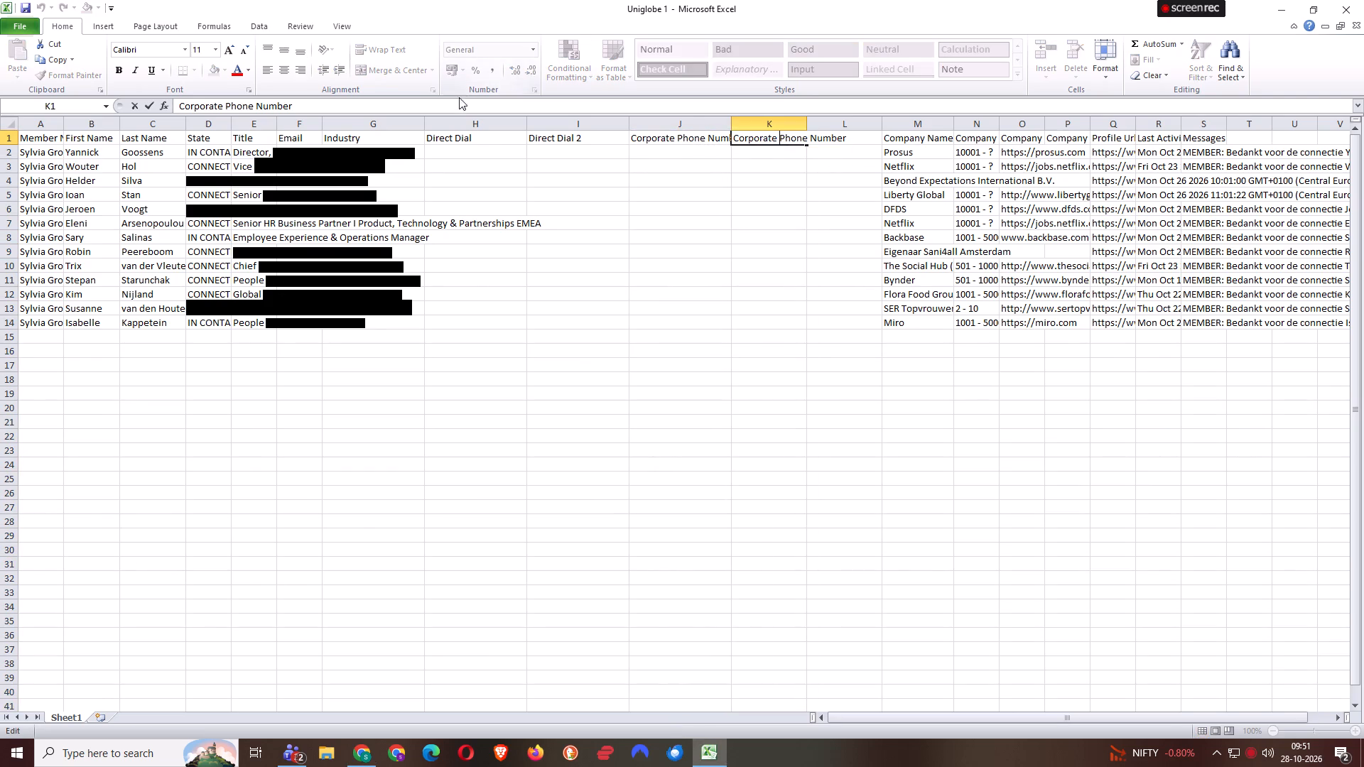
click(459, 98)
click(449, 101)
key(space)
text(2)
click(574, 349)
Enter the header Comments in cell L1.
click(835, 143)
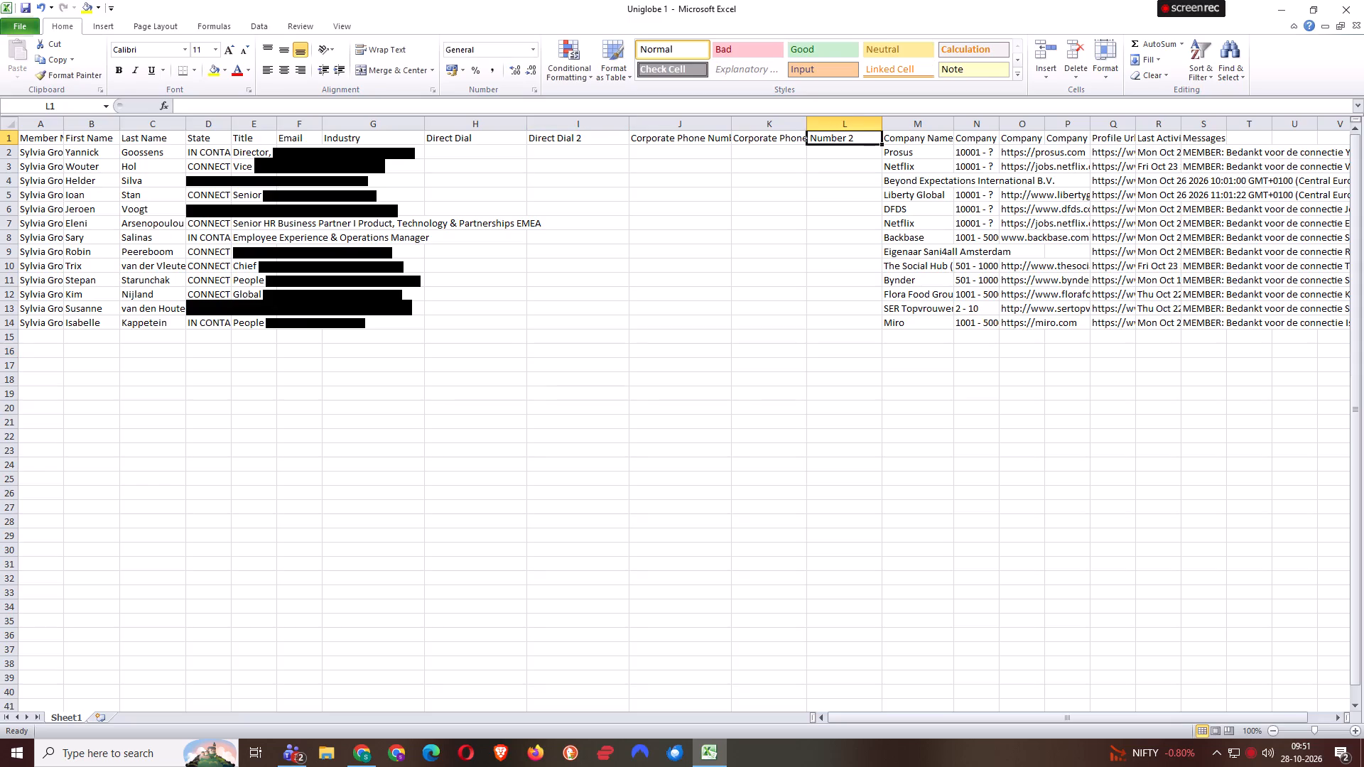
text(omme)
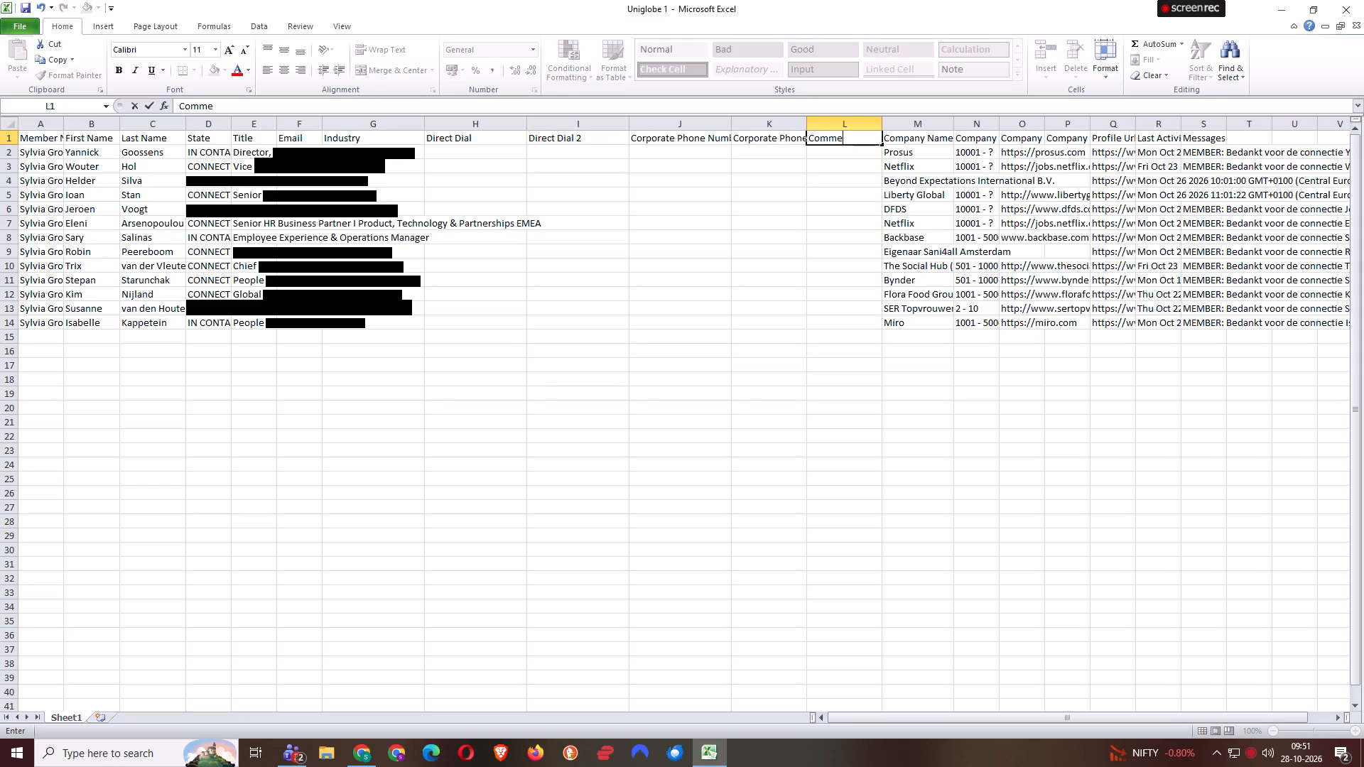
text(nts)
click(810, 327)
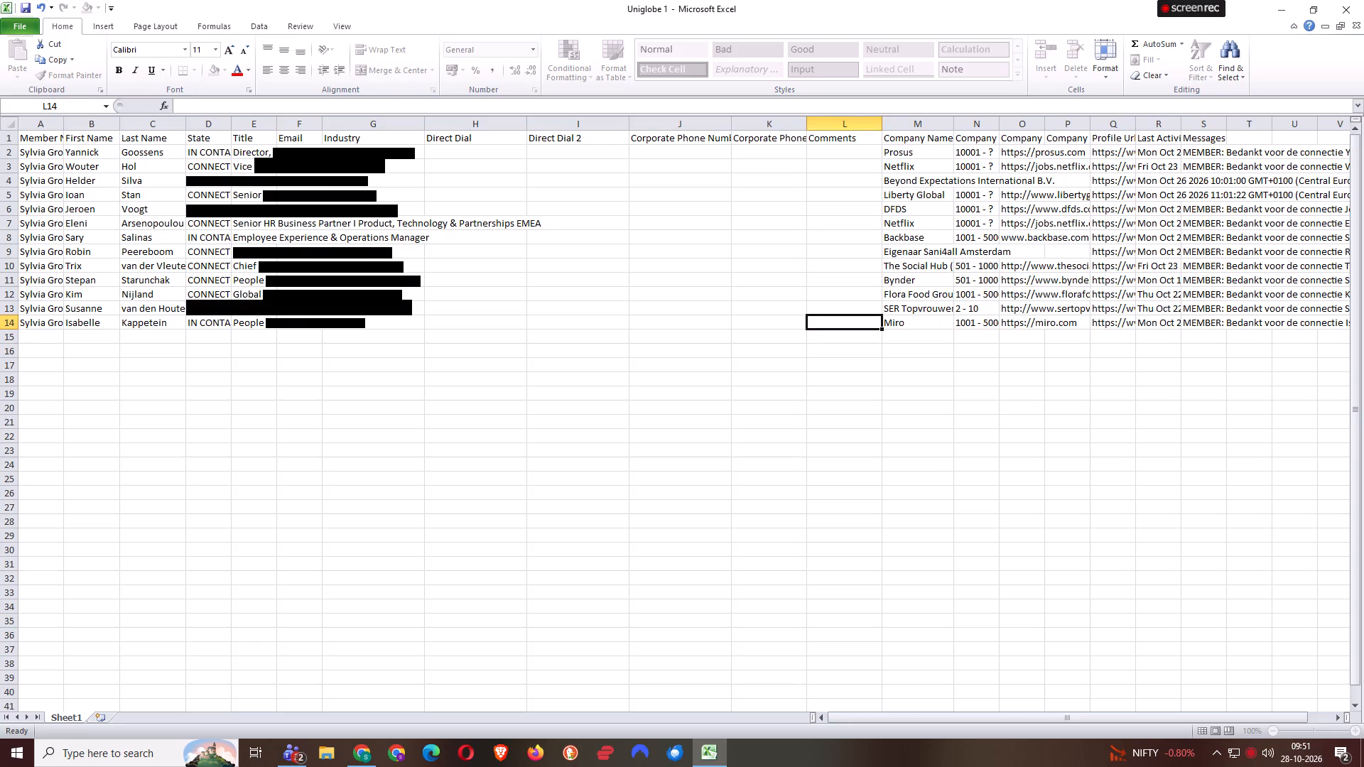
Fill the header row from A1 to S1 with light orange.
drag(40, 142, 1206, 136)
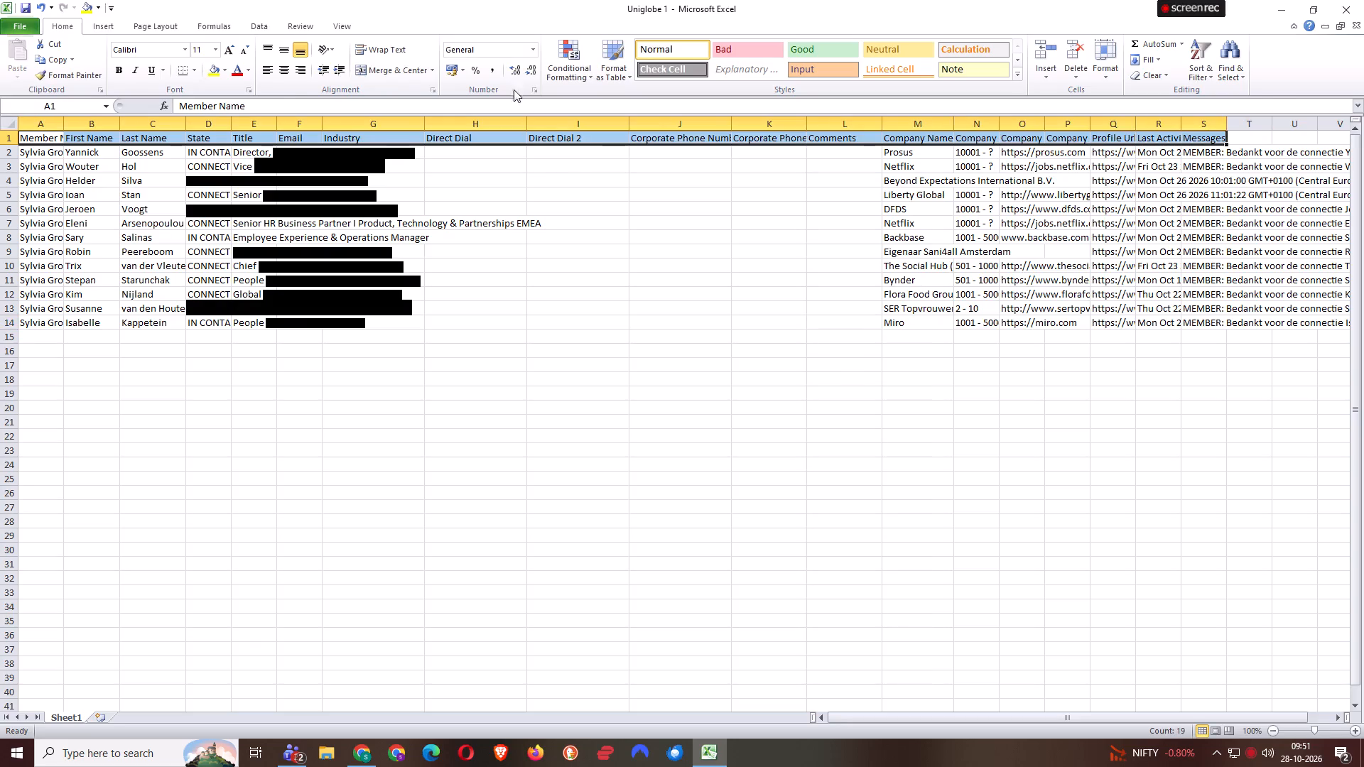
click(227, 73)
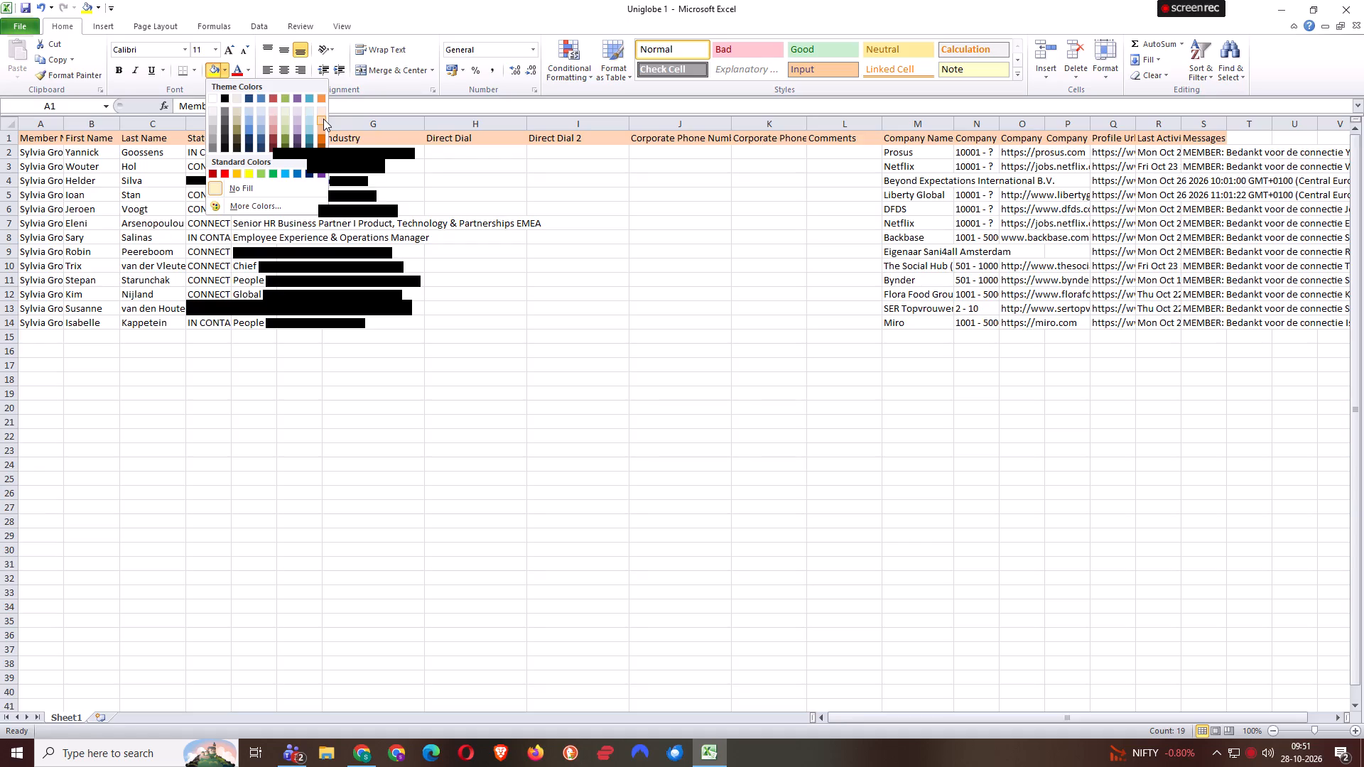
click(323, 119)
click(565, 183)
Fill the header cells H1 to L1, from Direct Dial to Comments, with light blue.
drag(479, 138, 532, 138)
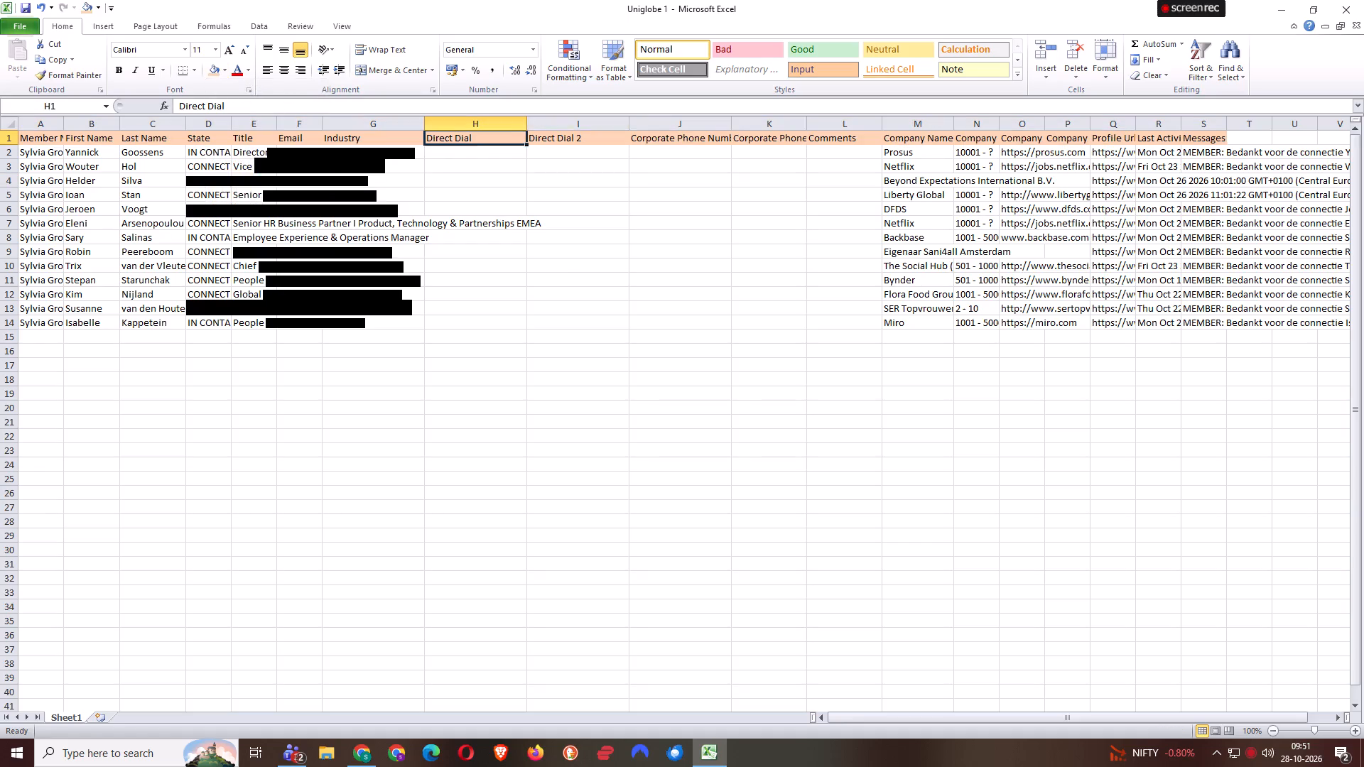
drag(532, 138, 814, 141)
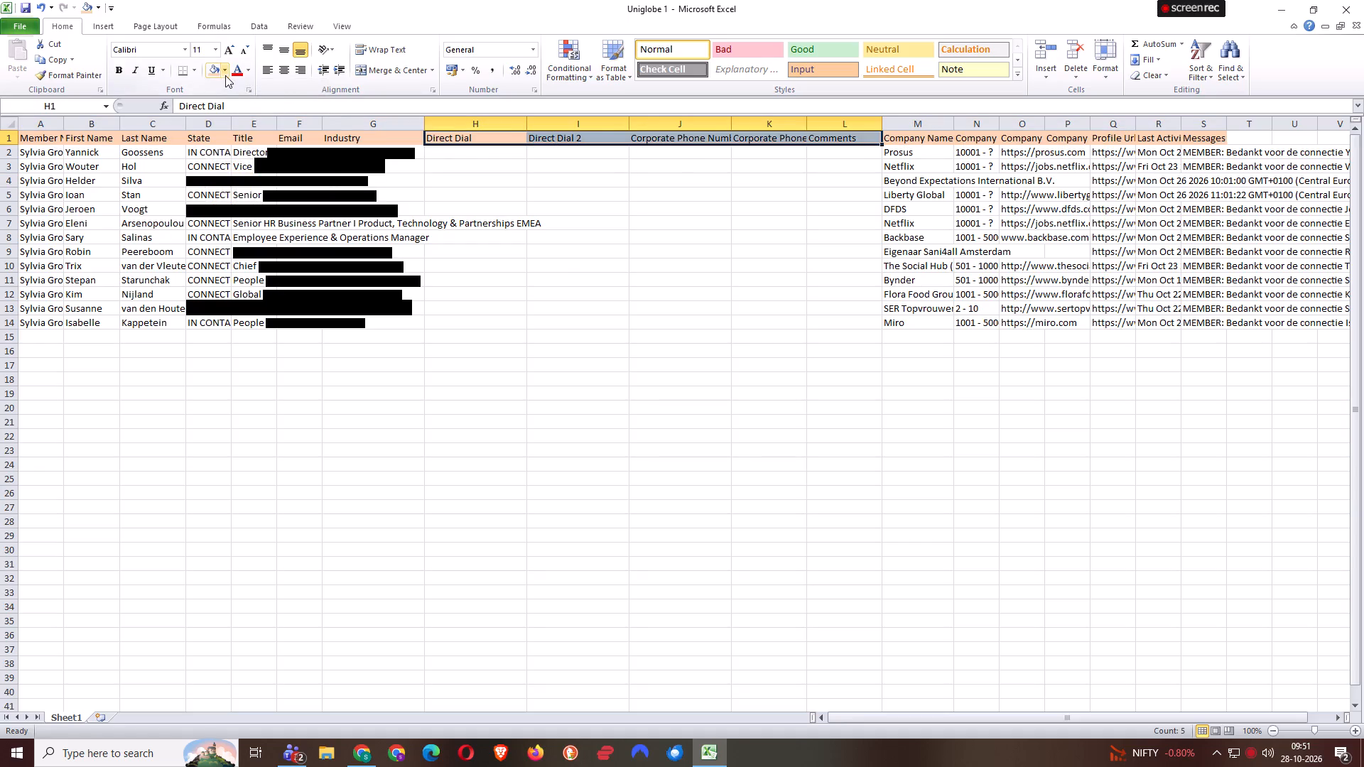
click(225, 75)
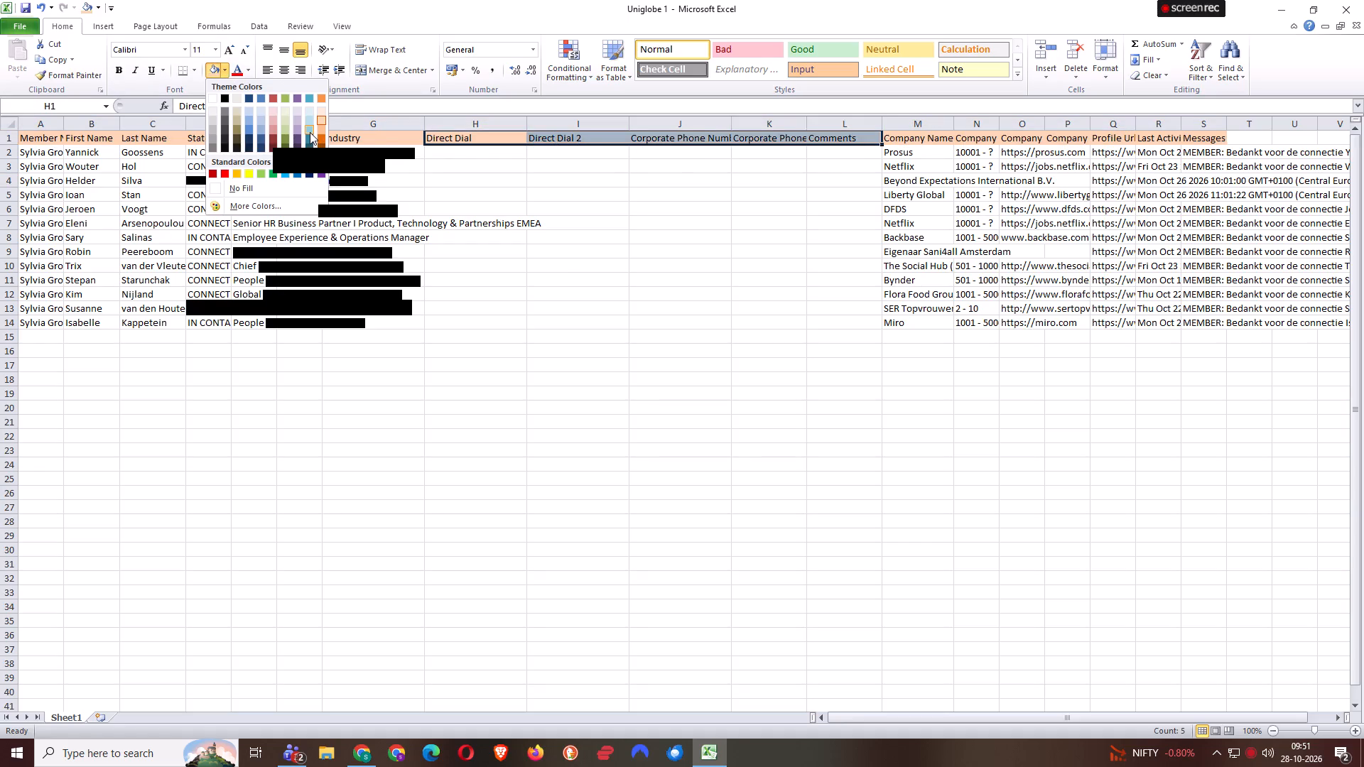
click(310, 132)
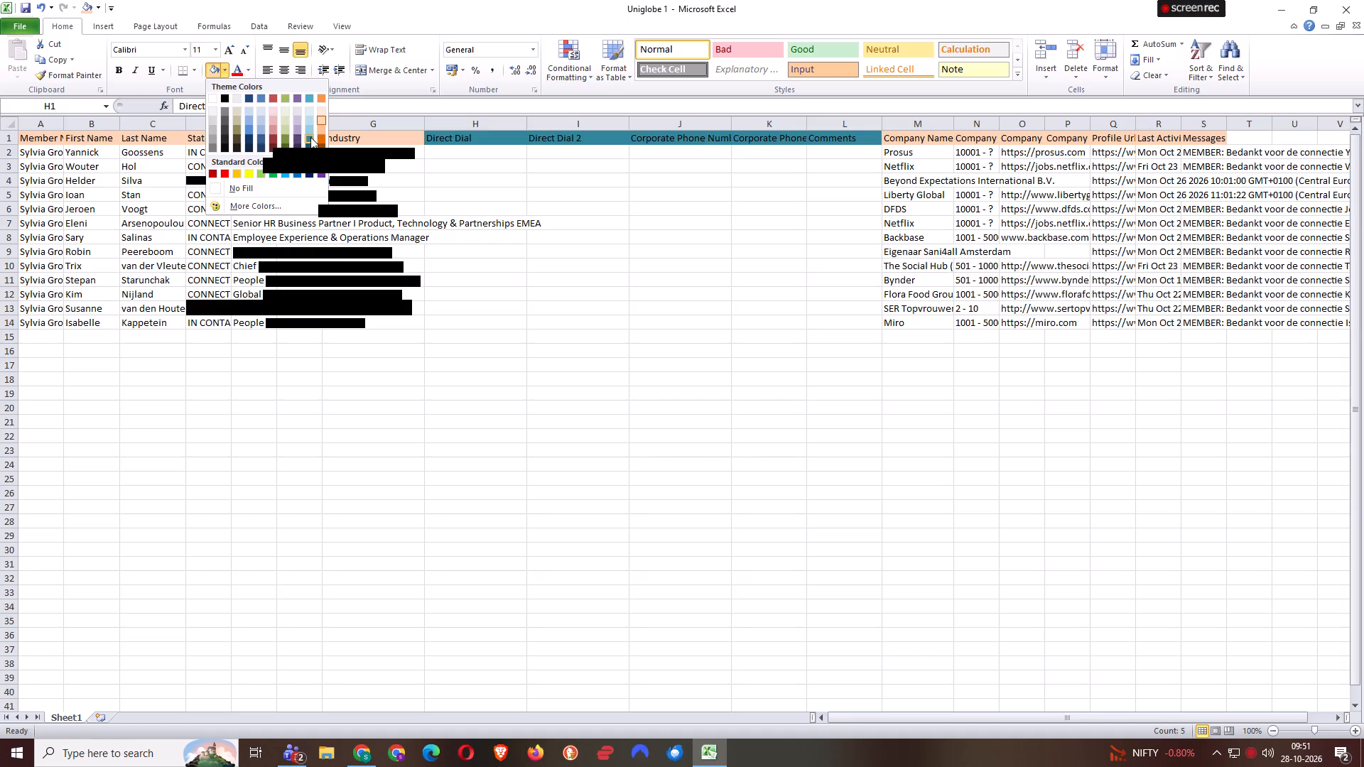
click(695, 249)
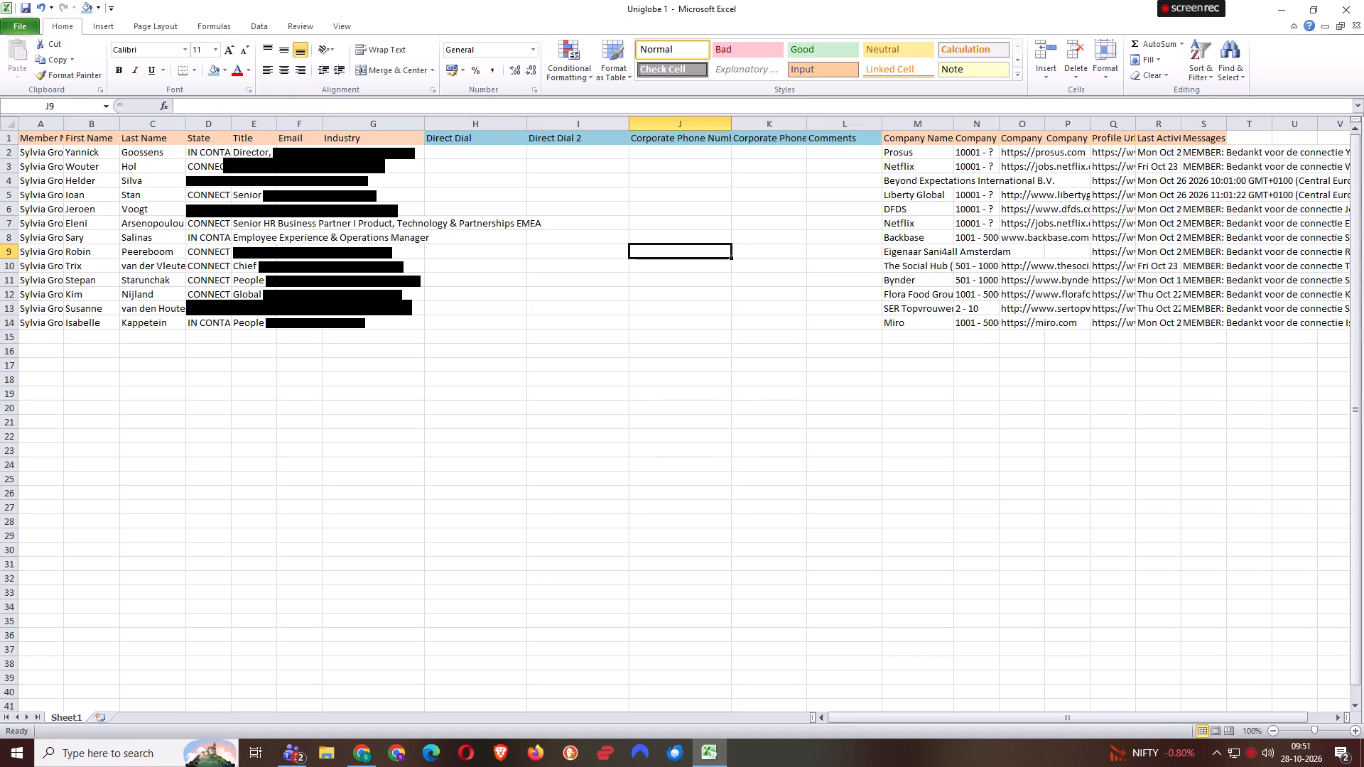
Make all the headers in row 1, from Member Name to Messages, bold.
drag(47, 139, 1205, 129)
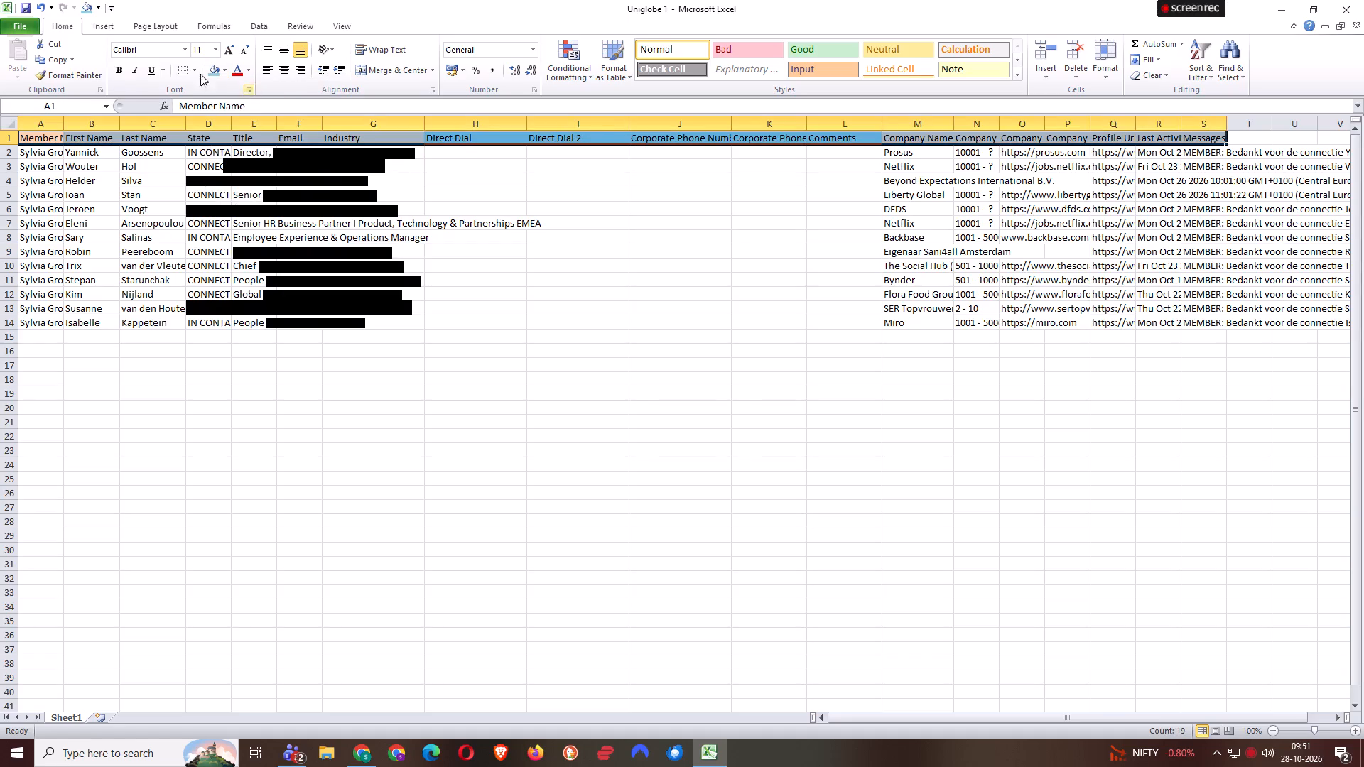
click(113, 72)
click(693, 256)
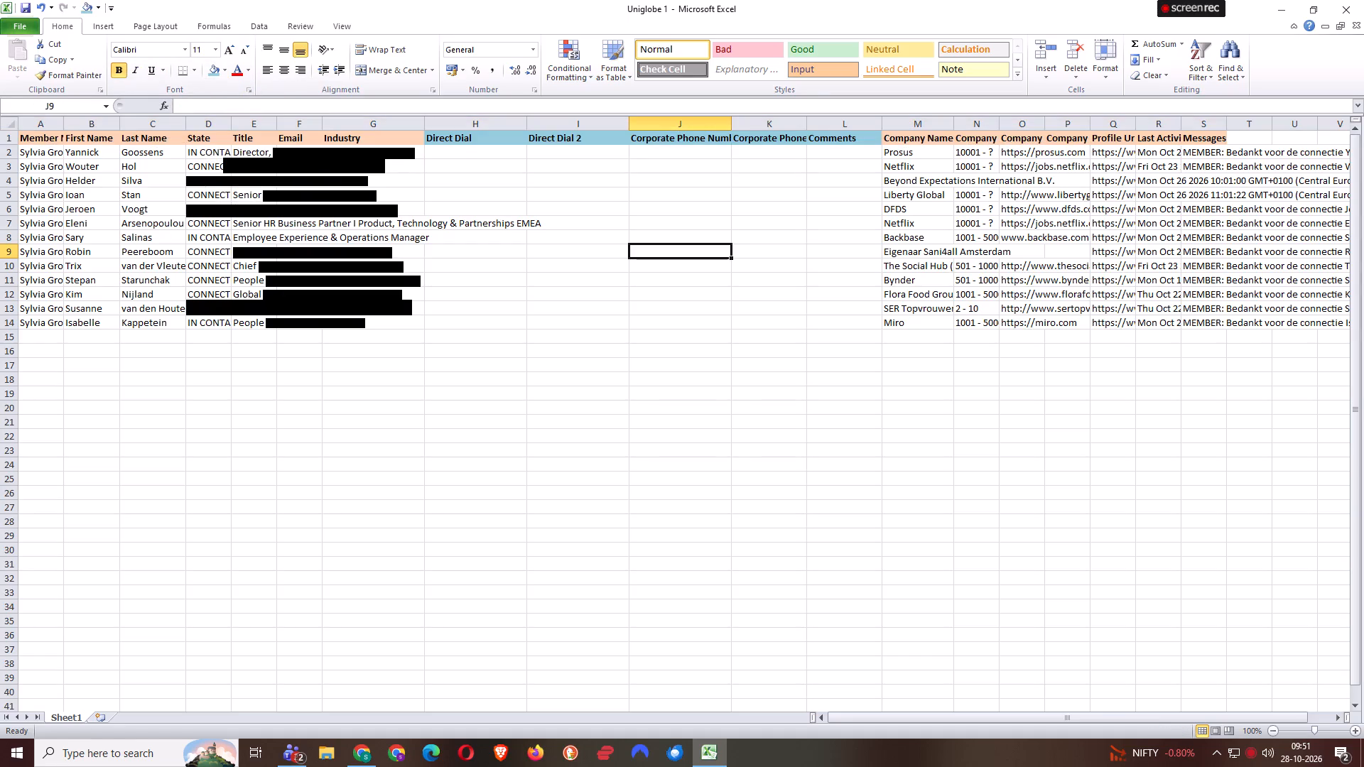
Save the workbook.
key(ctrl+s)
key(ctrl+s)
key(ctrl+s)
click(658, 346)
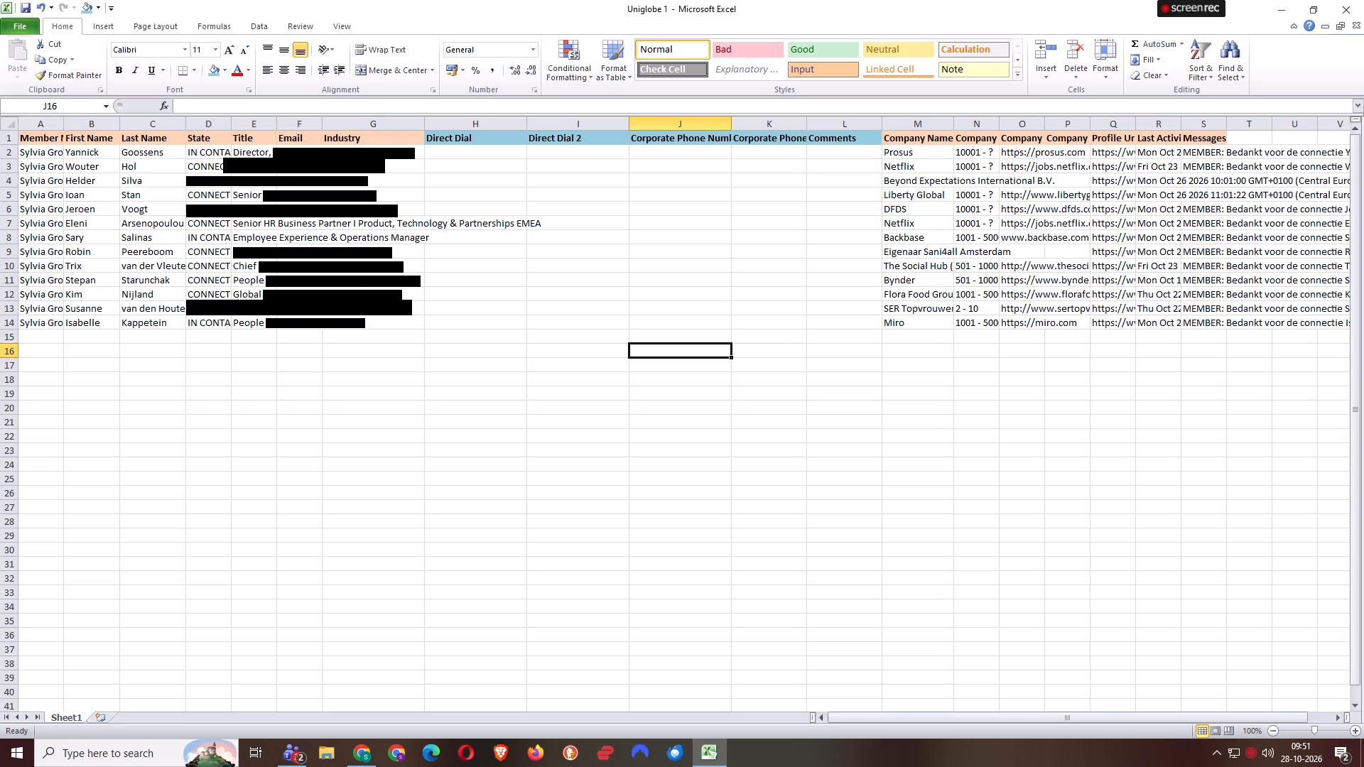
Hide the Company Size column (column N).
click(990, 123)
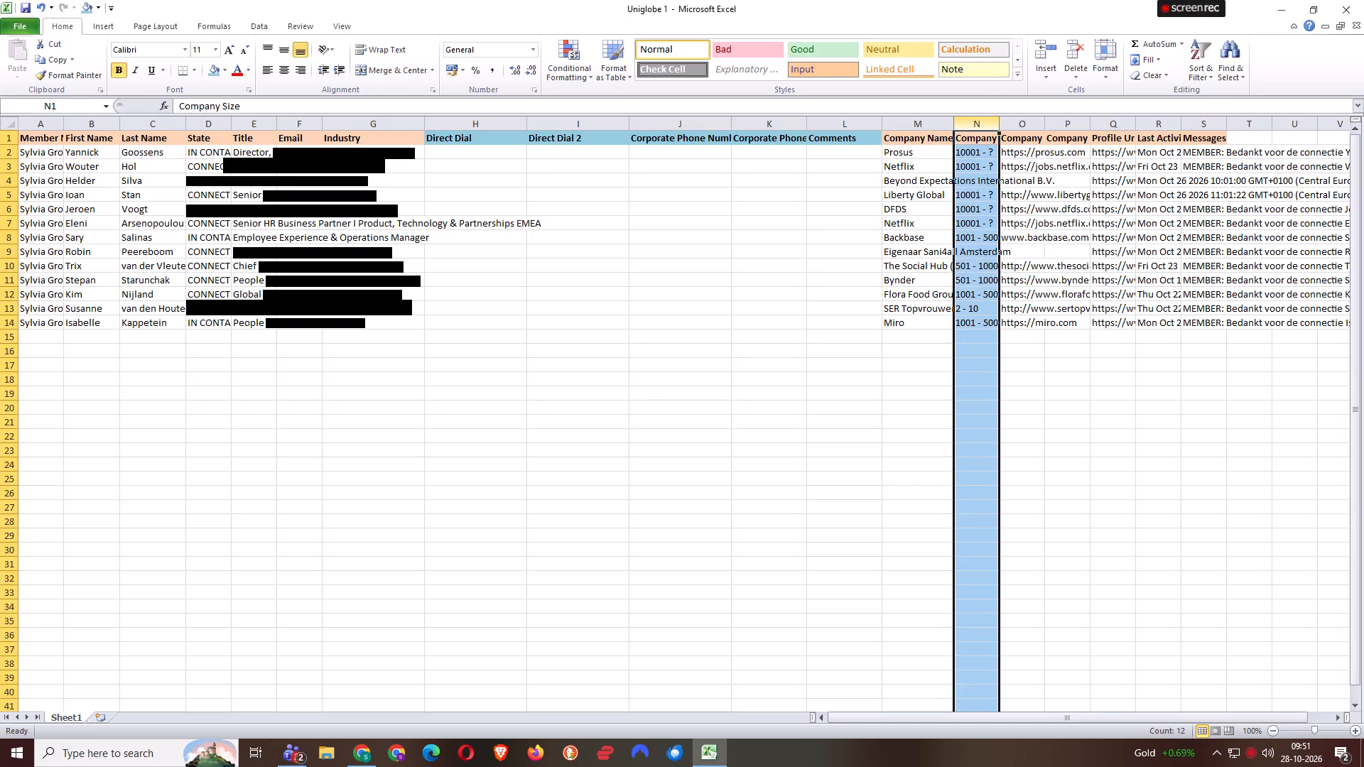
right_click(990, 123)
click(1028, 299)
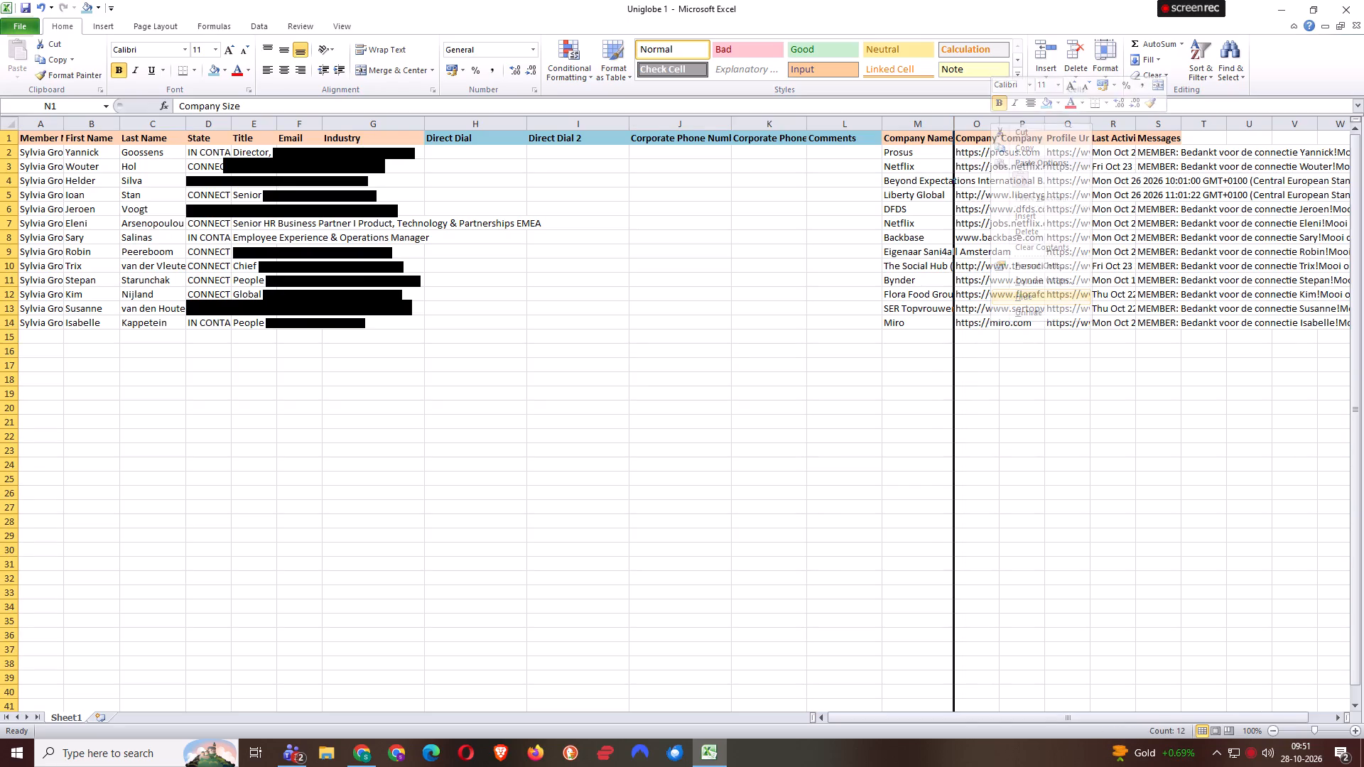
click(1033, 455)
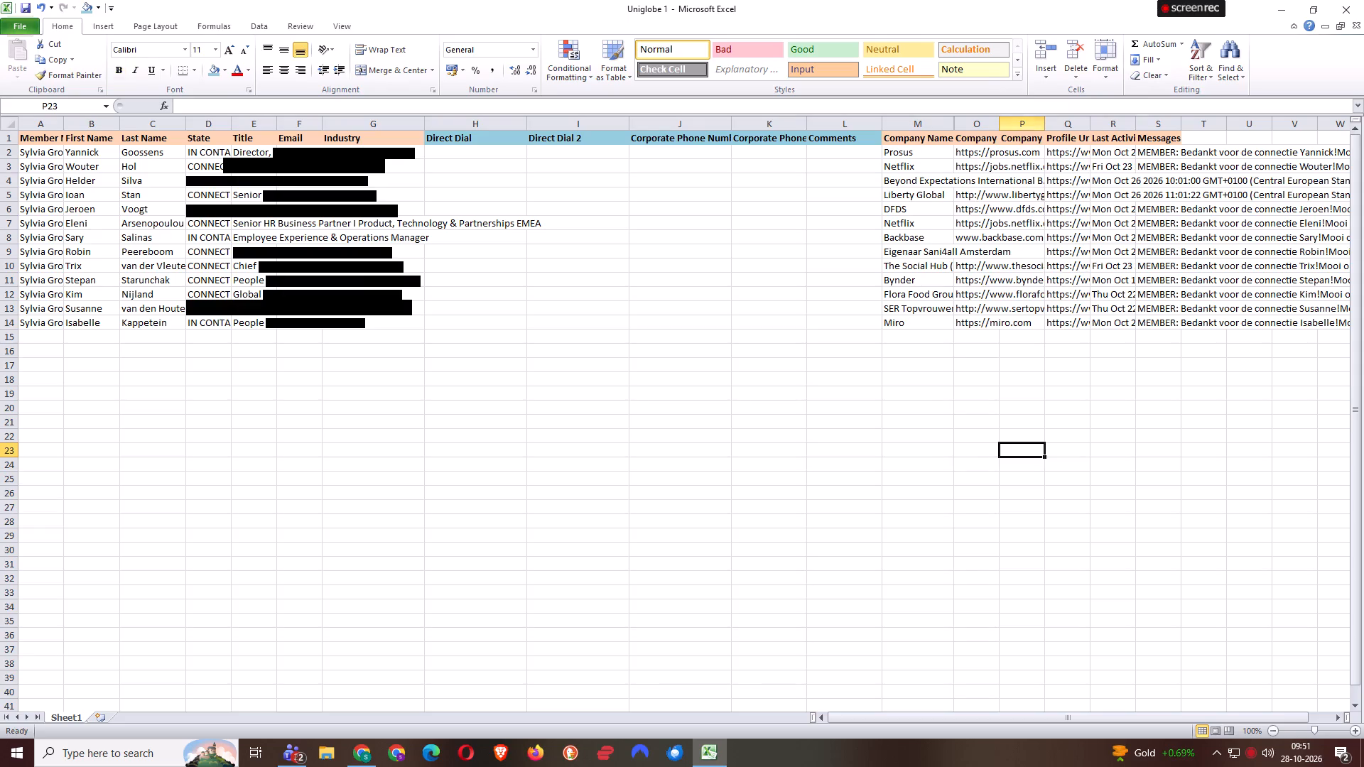
Check the full company headers in row 1 and delete the Company Phone Number column (column P).
click(984, 151)
click(983, 140)
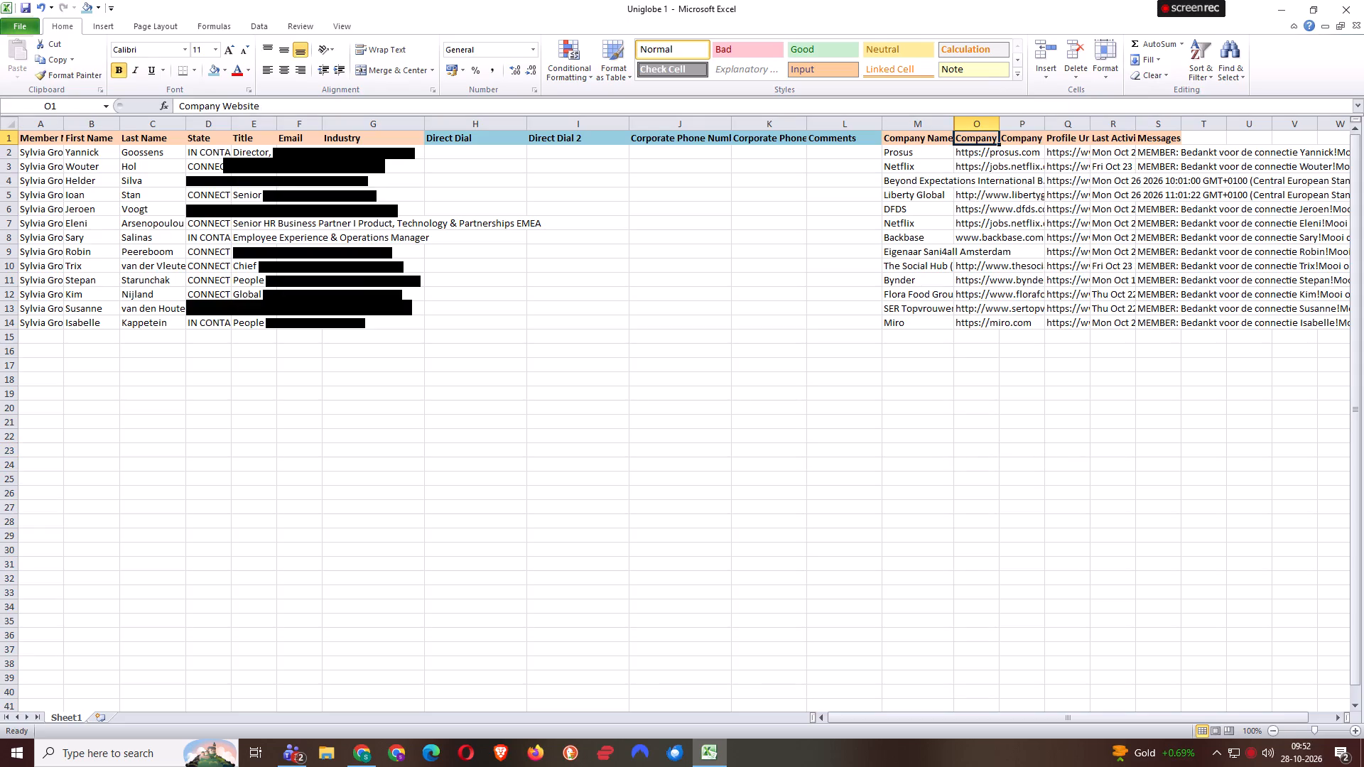
click(943, 140)
click(1008, 141)
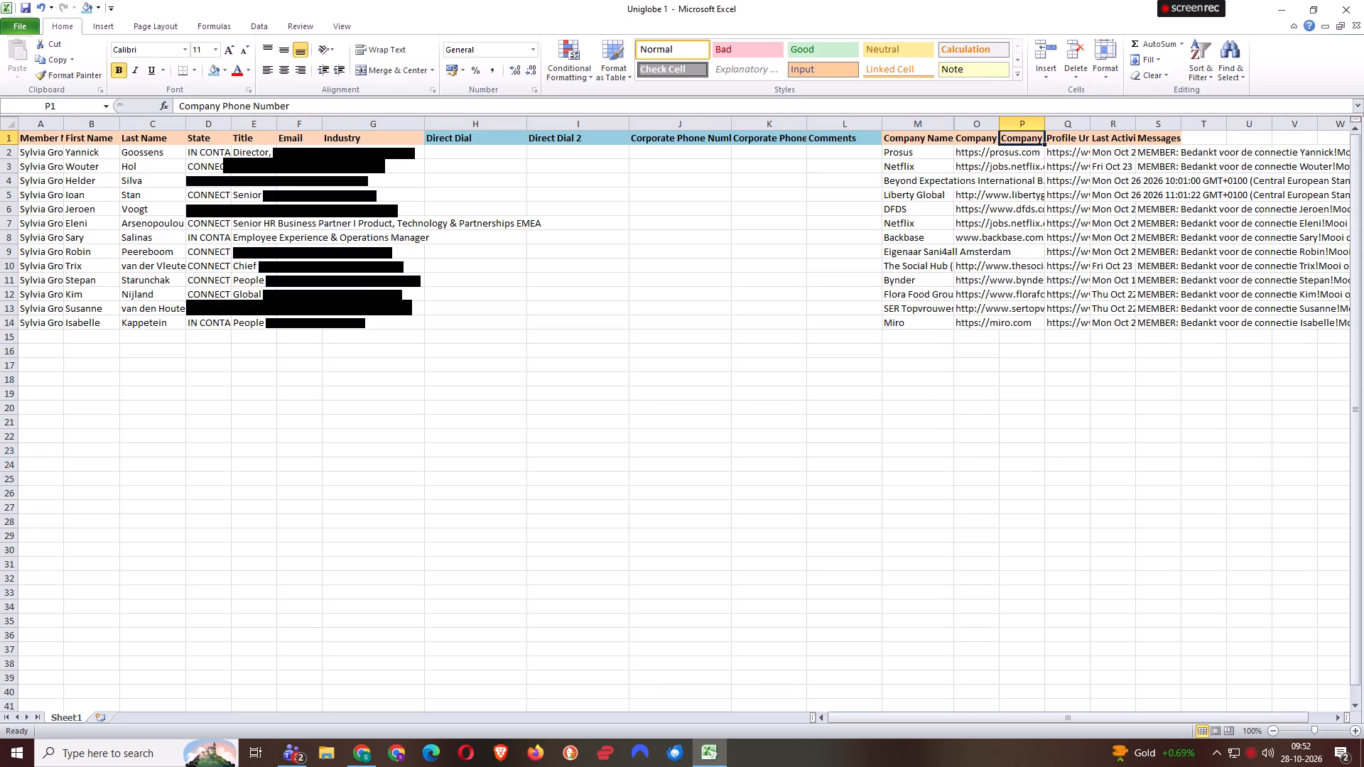
click(981, 138)
click(1044, 138)
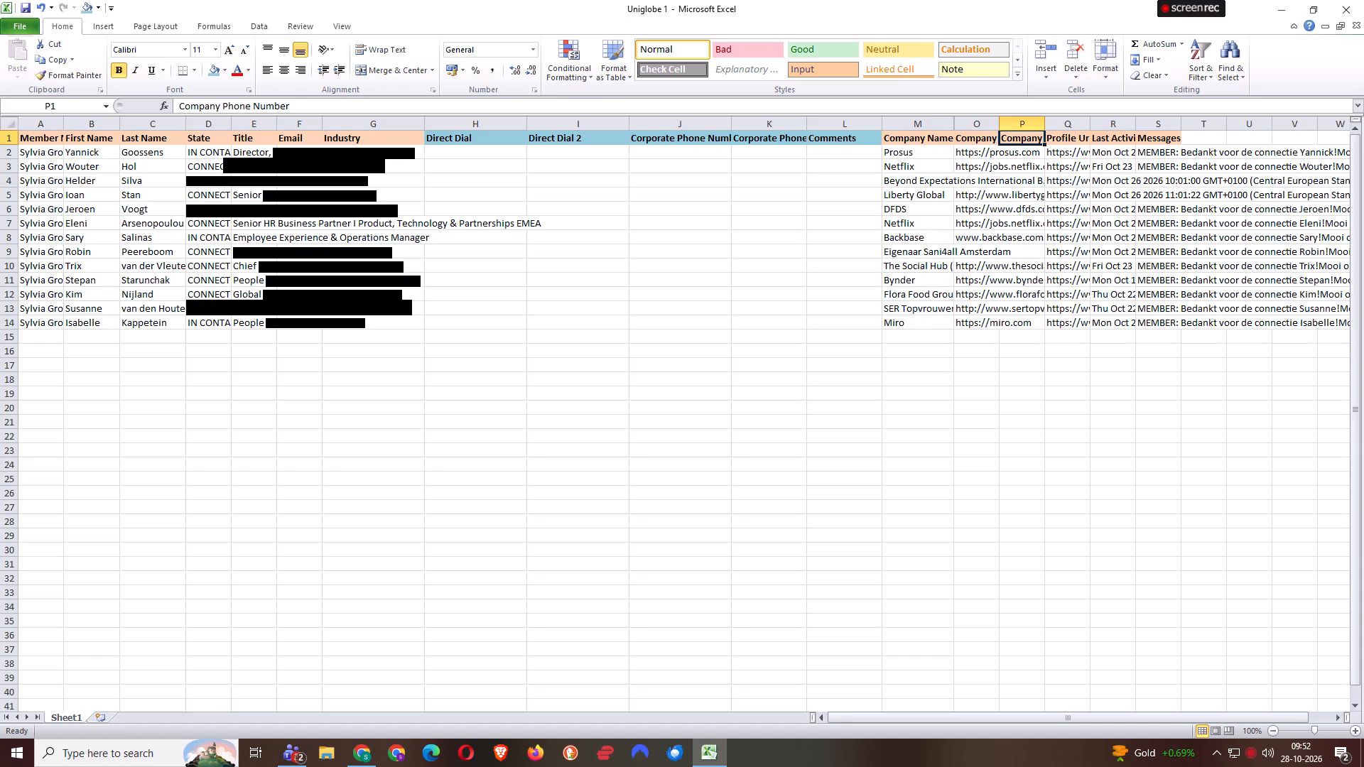
scroll(1059, 137, up, 1)
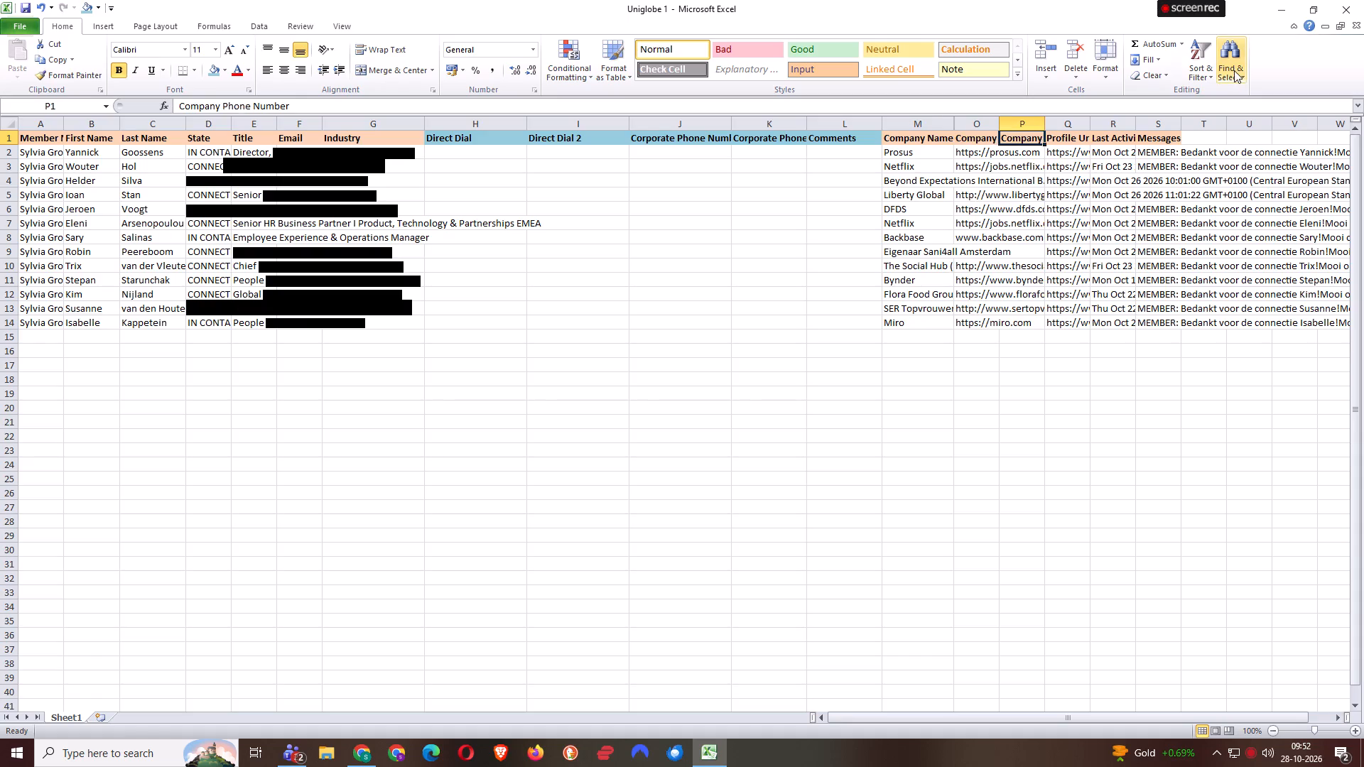
click(1021, 116)
click(1017, 127)
right_click(1017, 127)
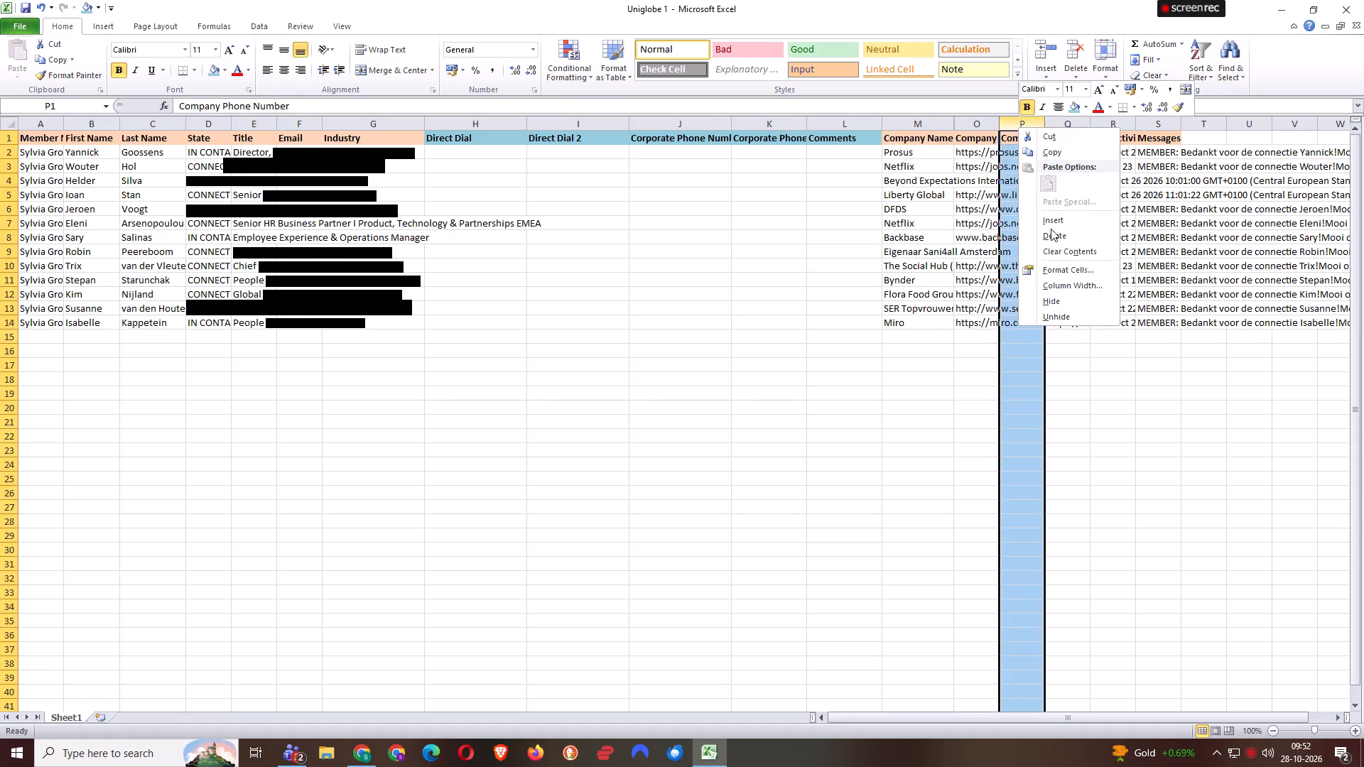
click(1063, 240)
click(1105, 398)
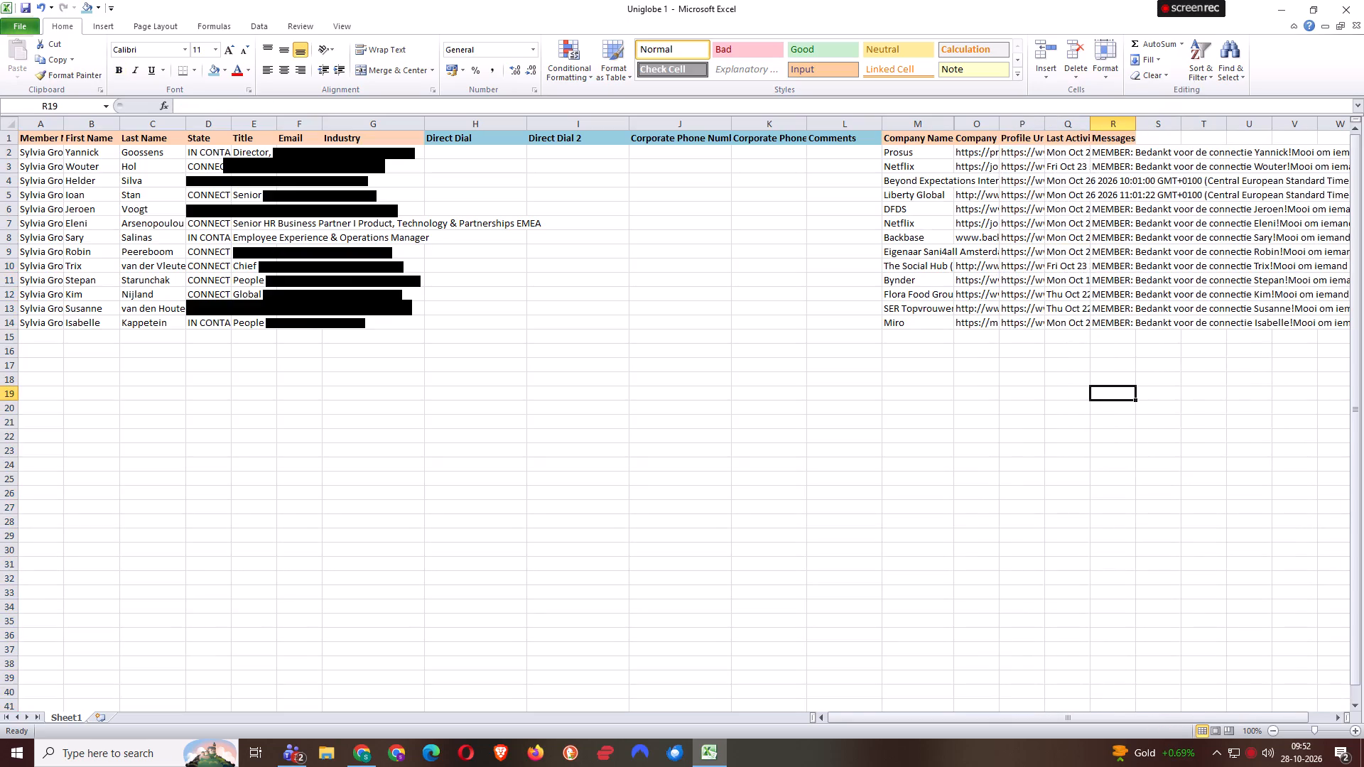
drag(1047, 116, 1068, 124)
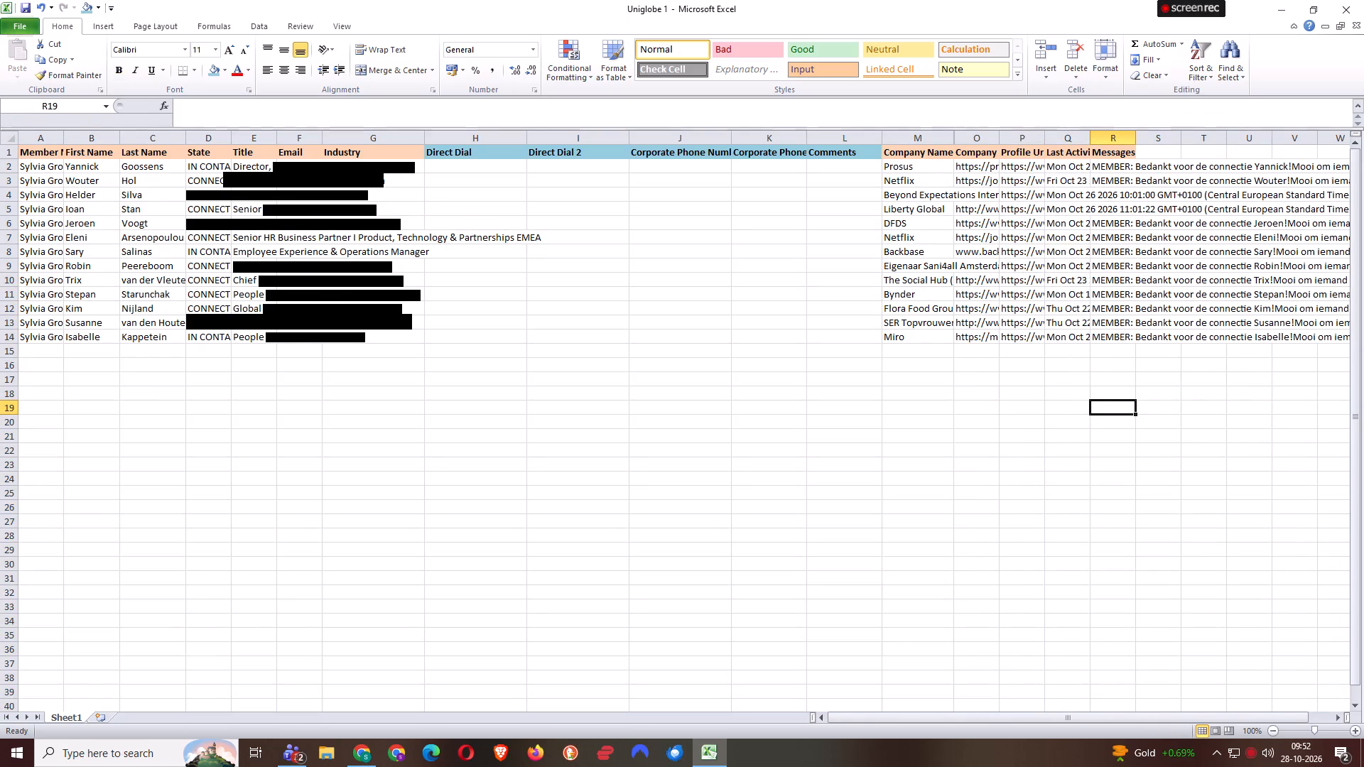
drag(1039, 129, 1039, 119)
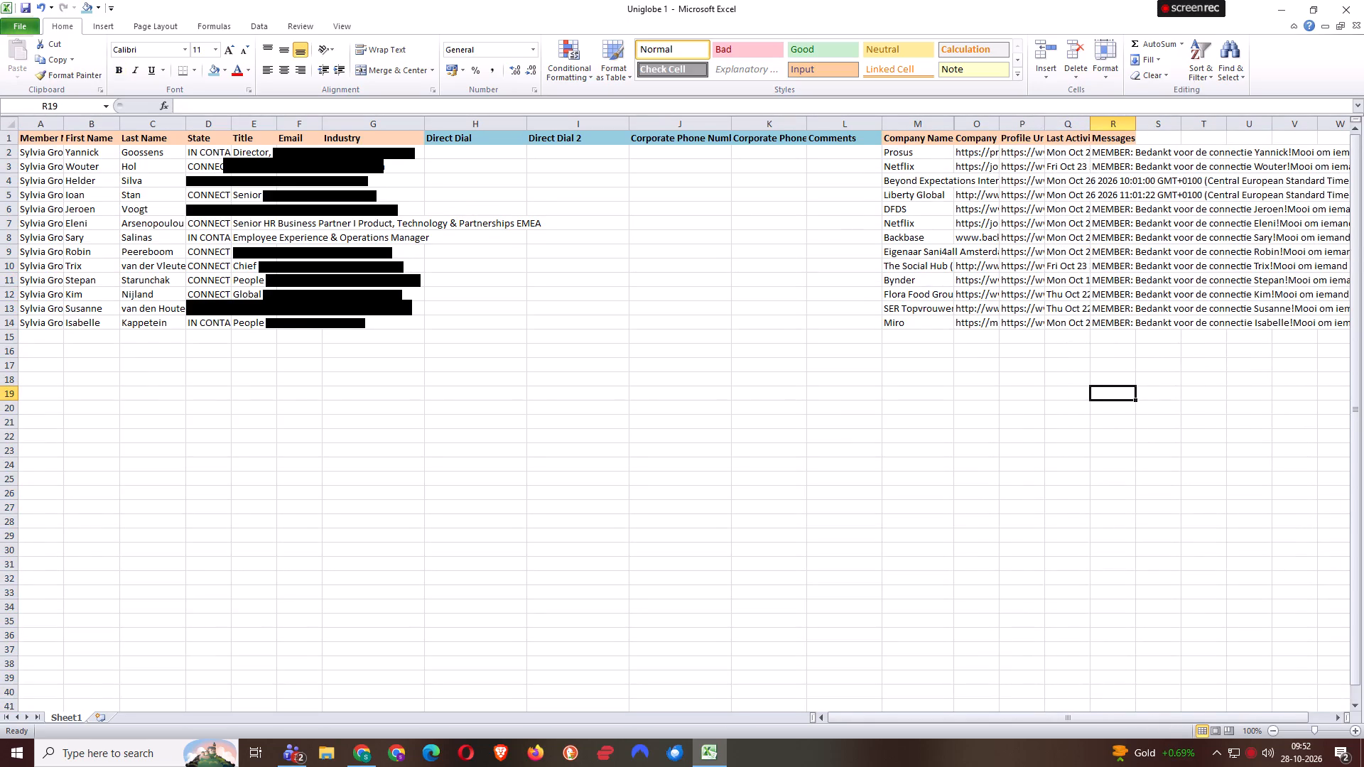
Widen the Profile Url column (column P) so its full header fits.
click(1130, 408)
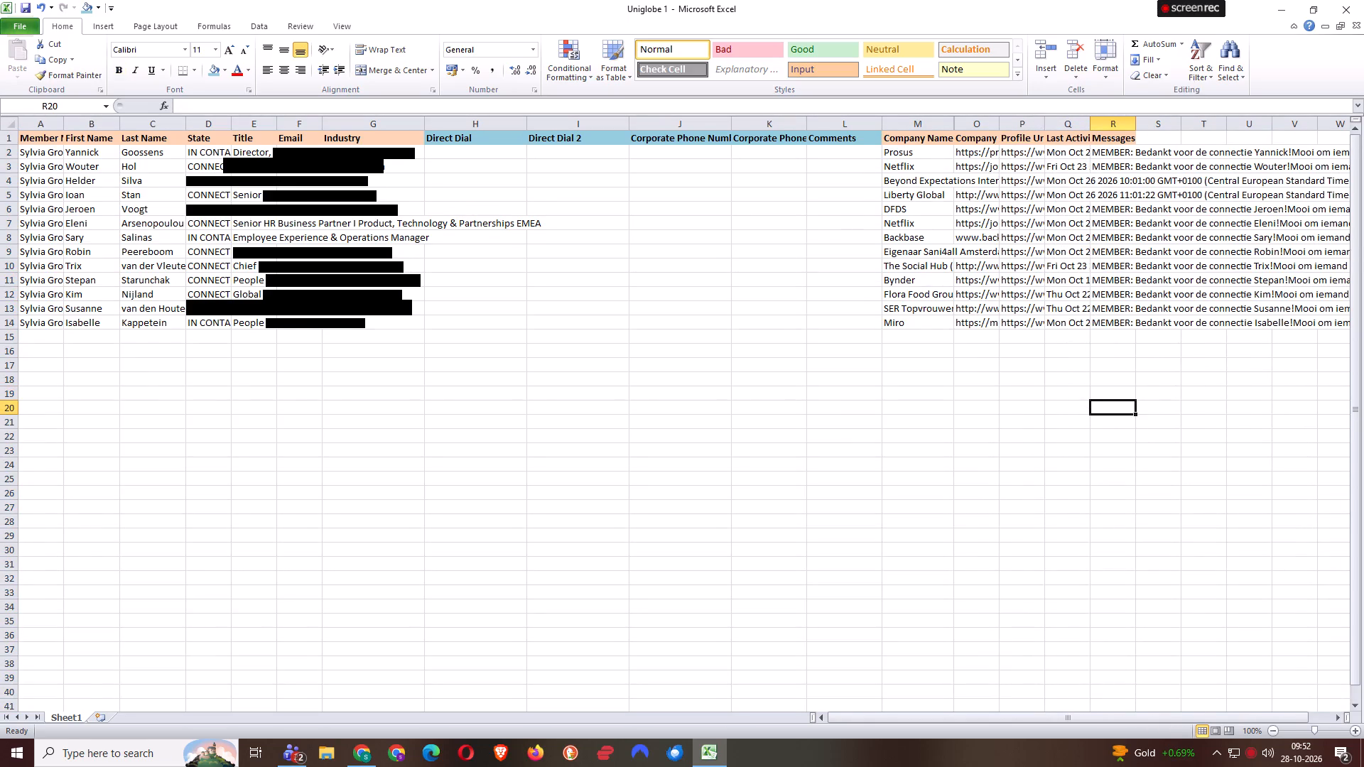
drag(1042, 119, 1052, 119)
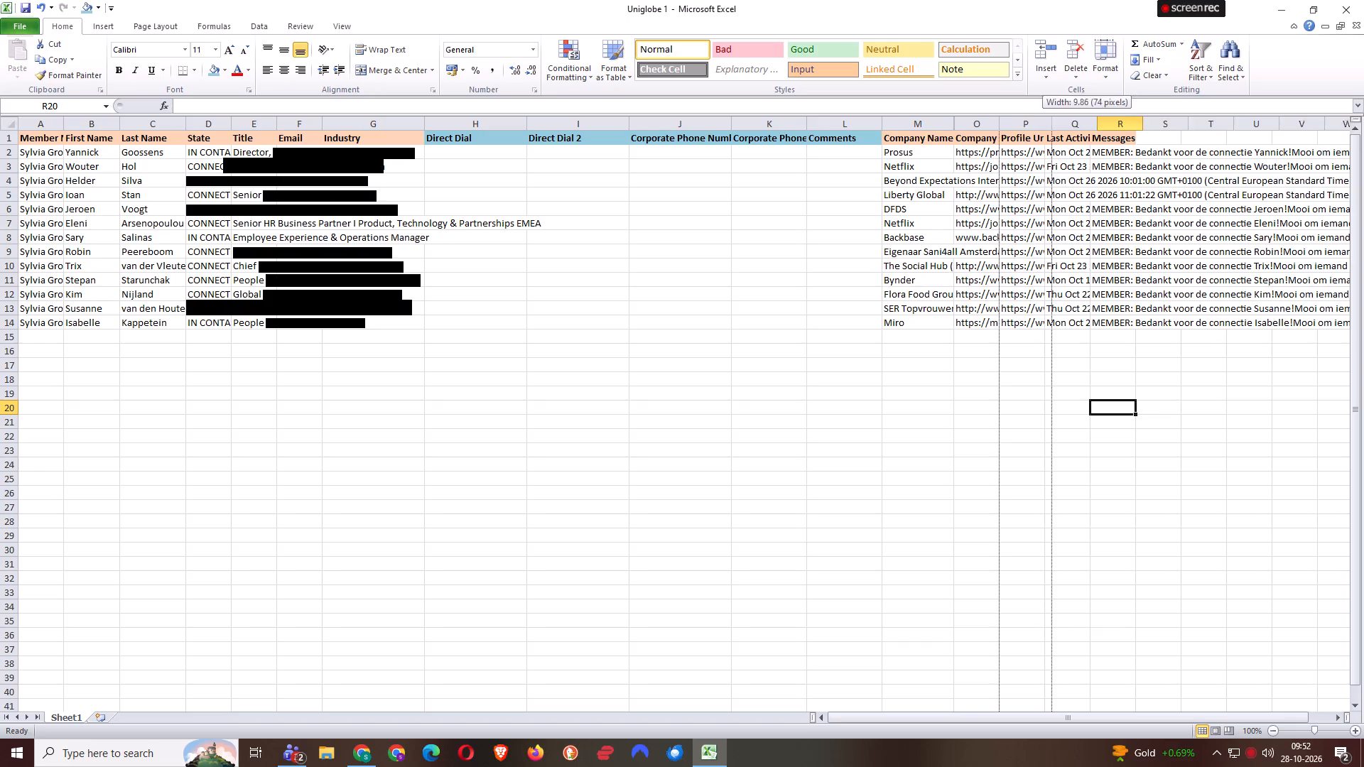
drag(1052, 119, 1063, 119)
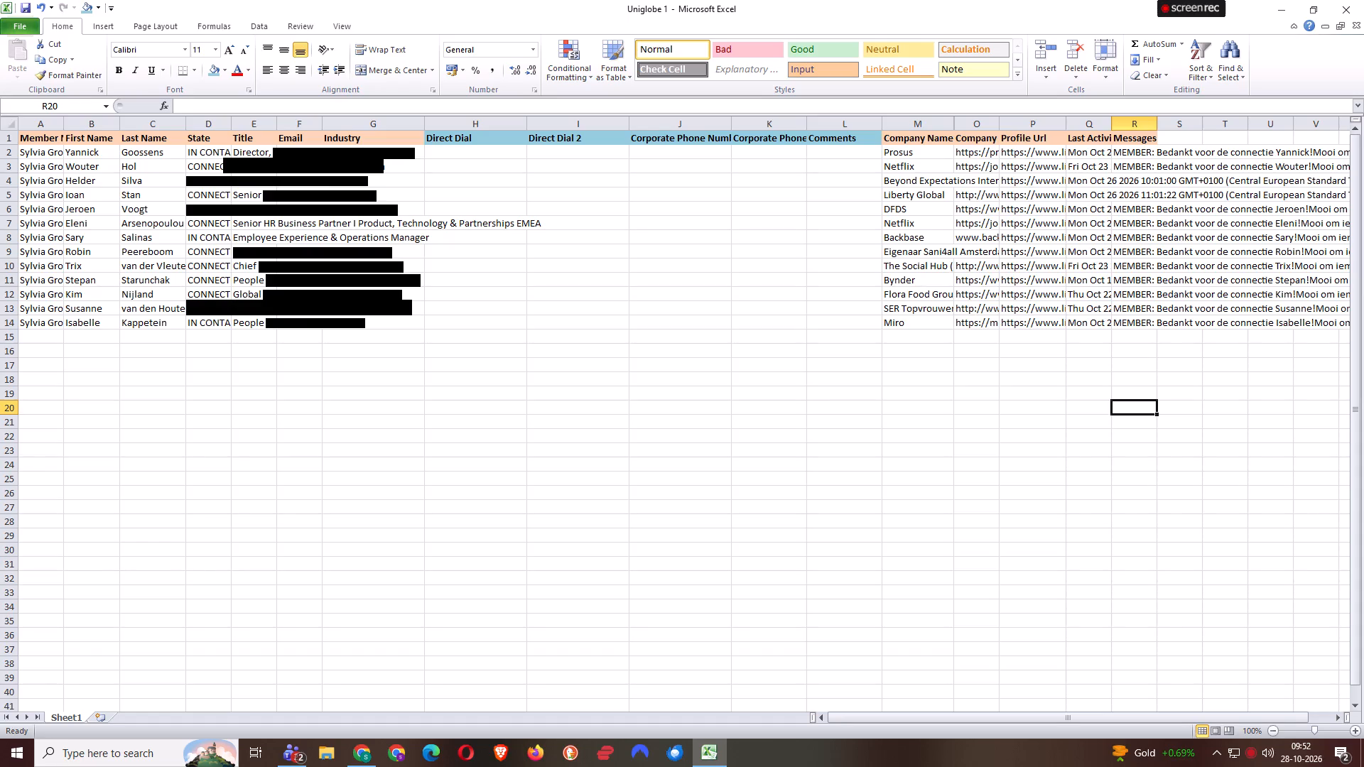
click(1011, 415)
click(1019, 418)
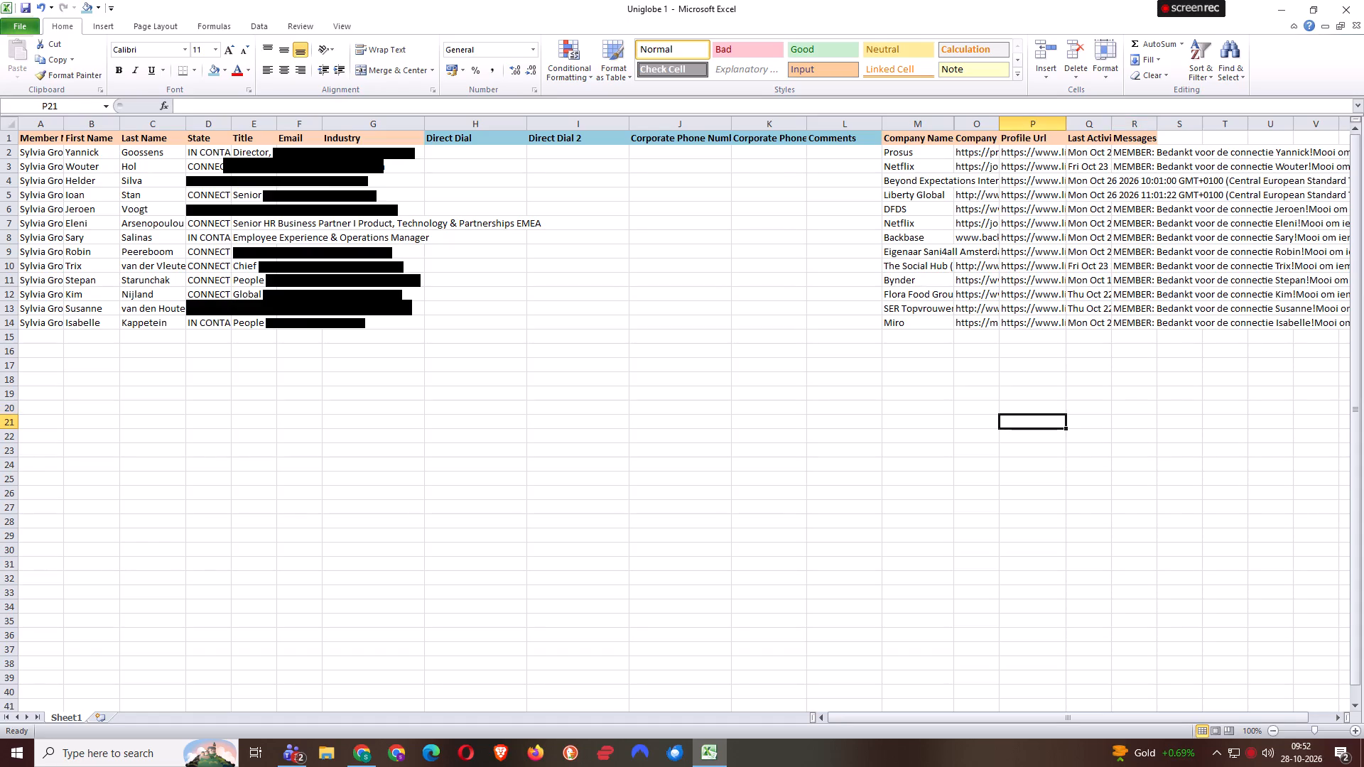
click(1039, 173)
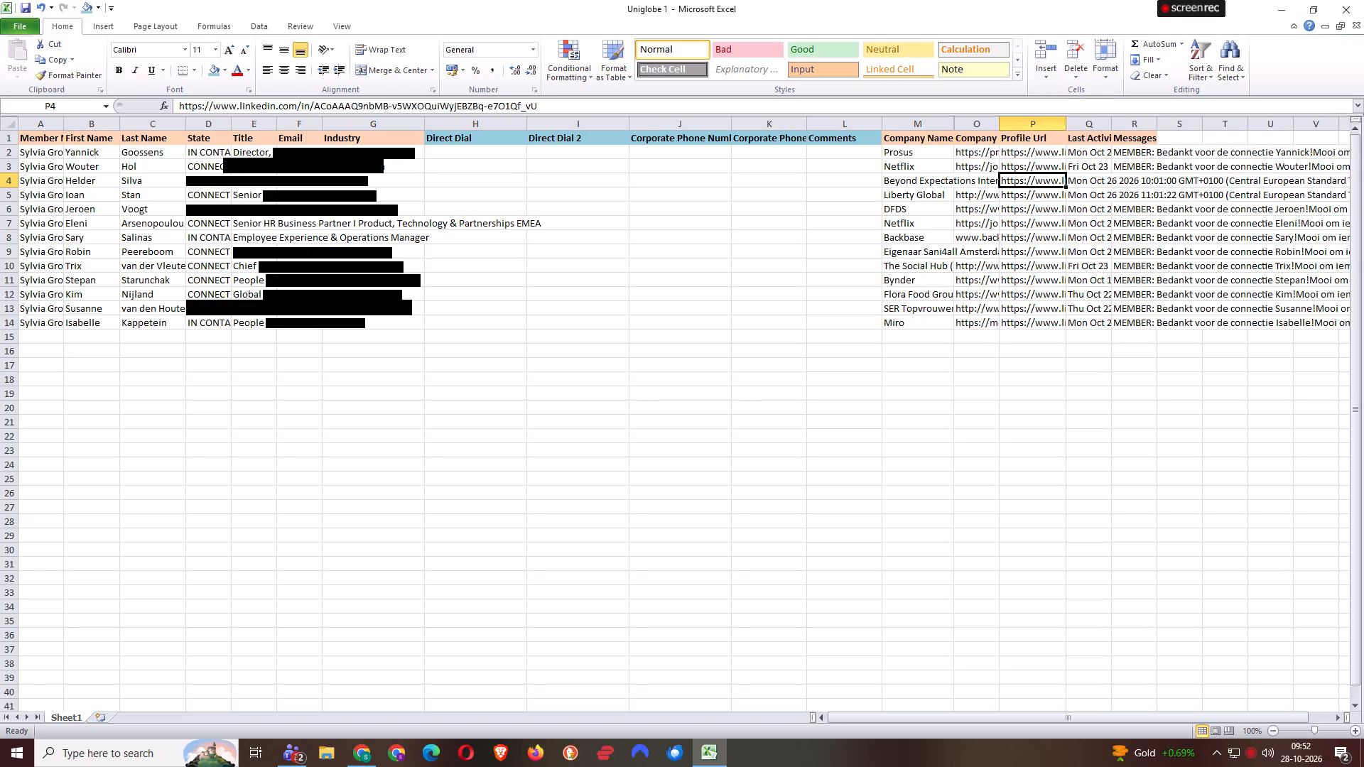
Hide the Last Activity column (column Q).
click(1098, 133)
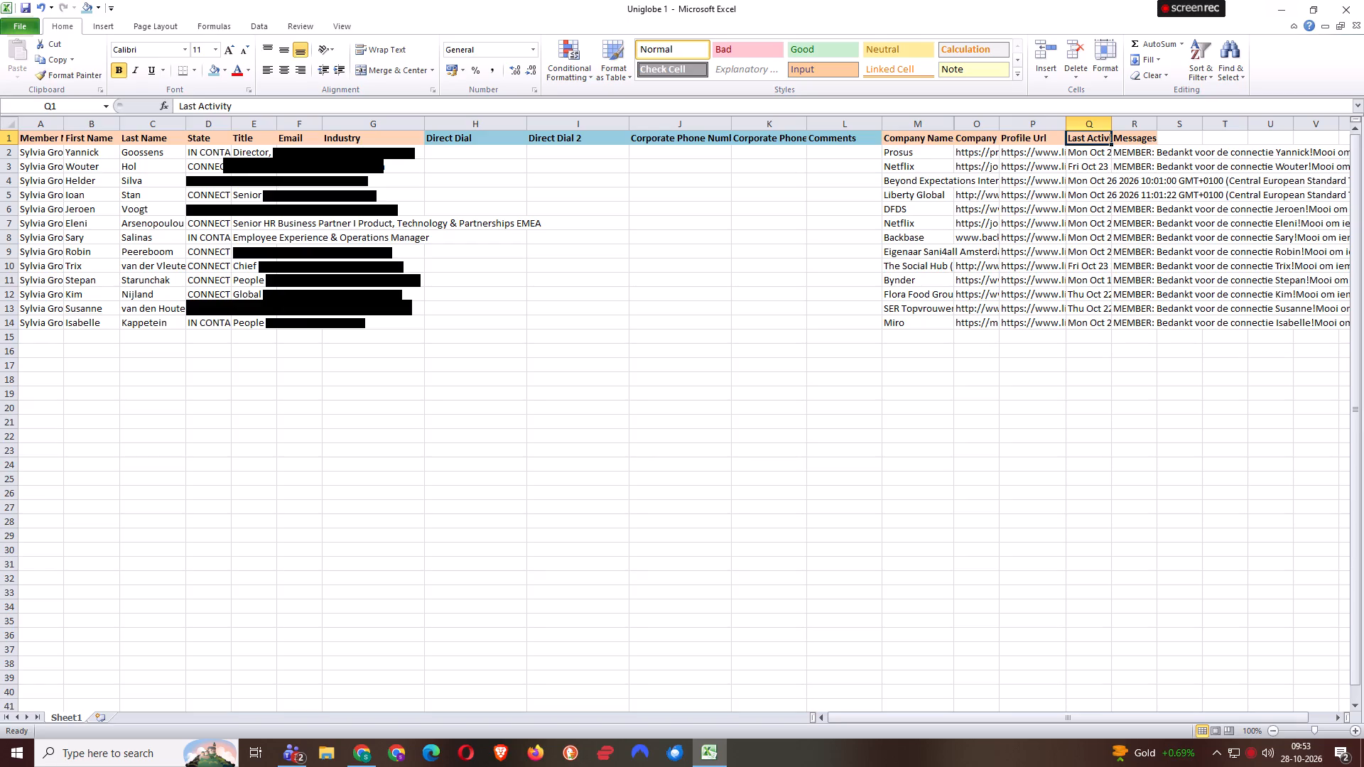
click(1109, 153)
click(1090, 124)
right_drag(1090, 124, 1083, 127)
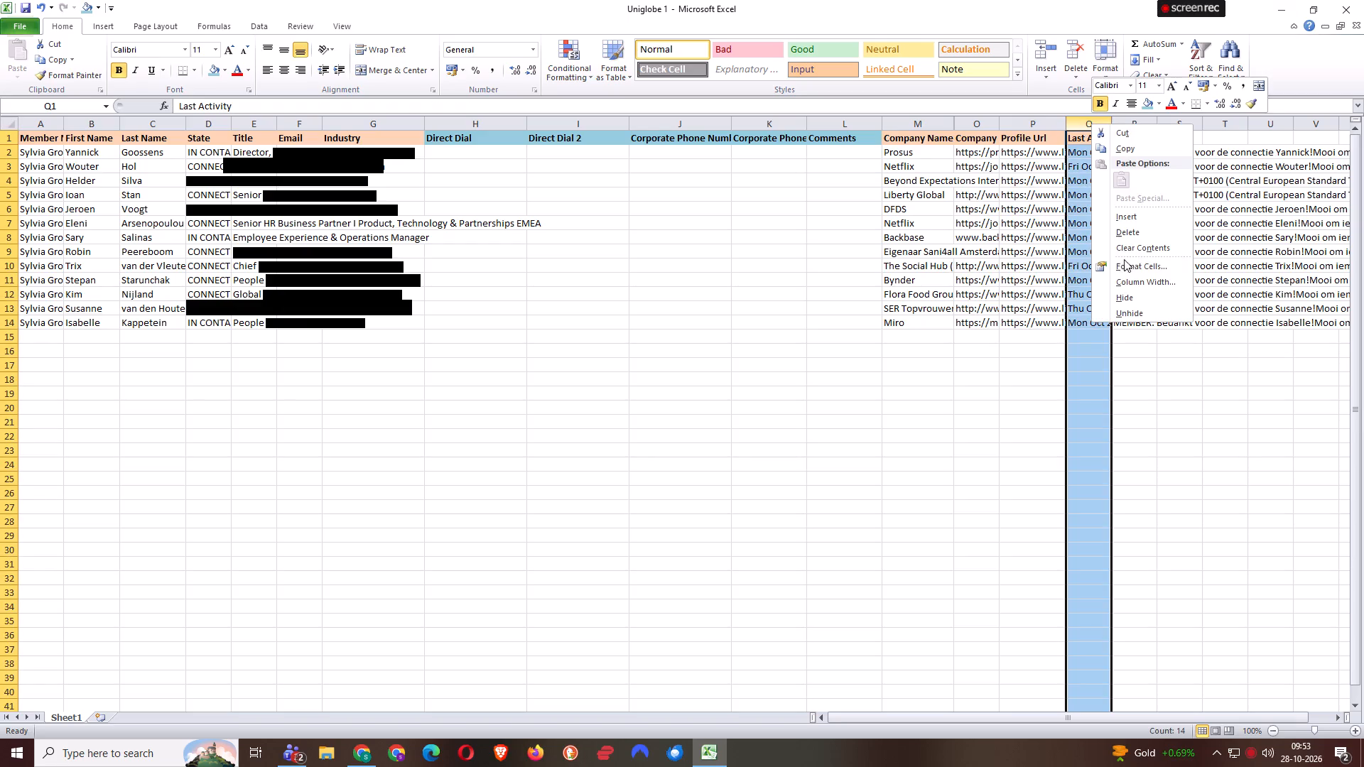
click(1138, 290)
click(1183, 393)
Hide the Messages column (column R).
click(1090, 122)
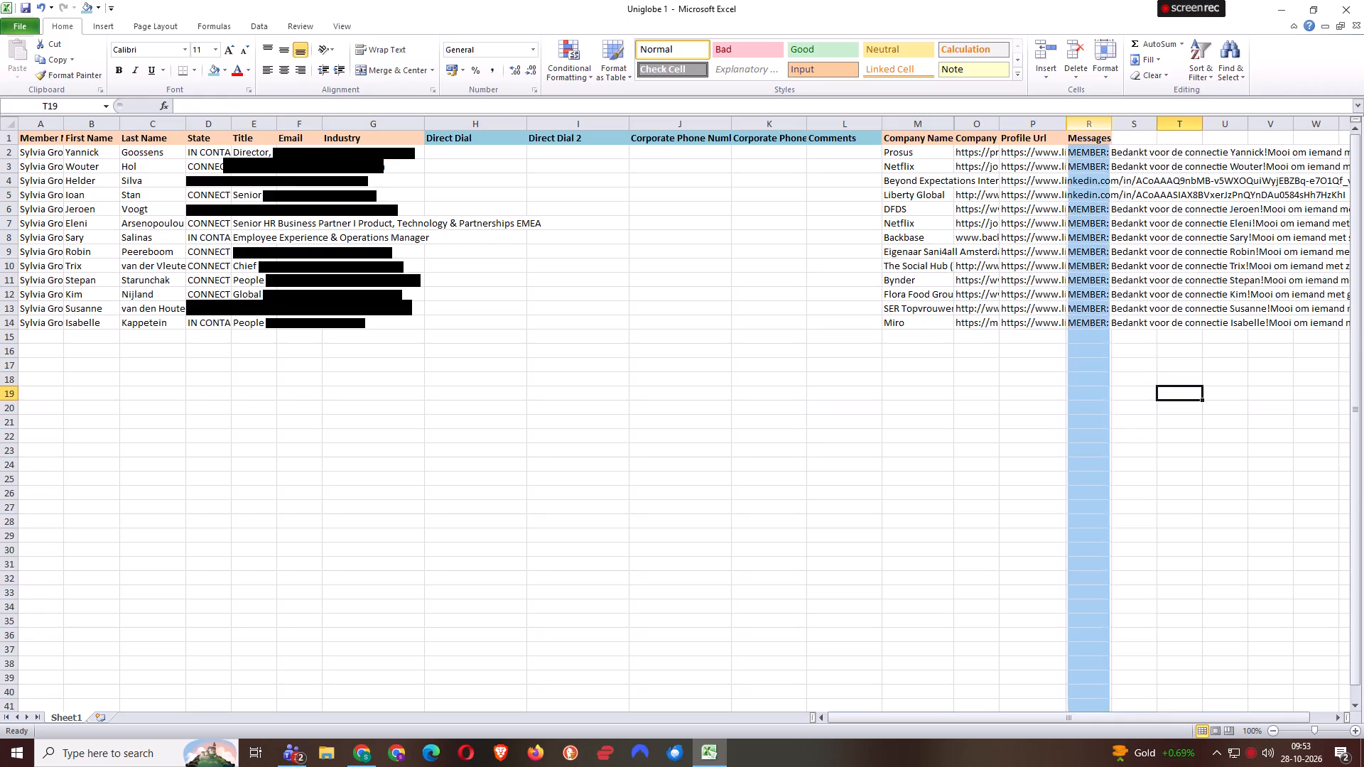
right_click(1090, 122)
click(1120, 293)
click(1103, 381)
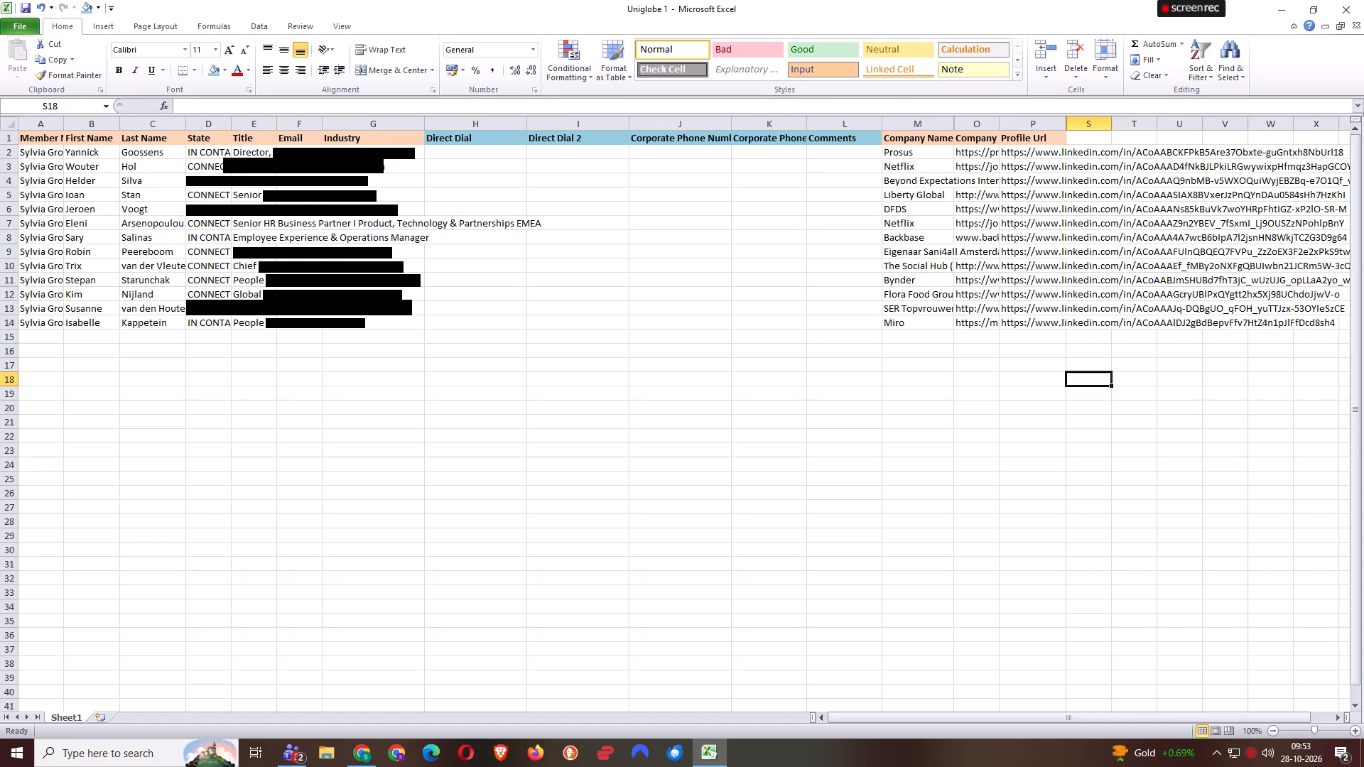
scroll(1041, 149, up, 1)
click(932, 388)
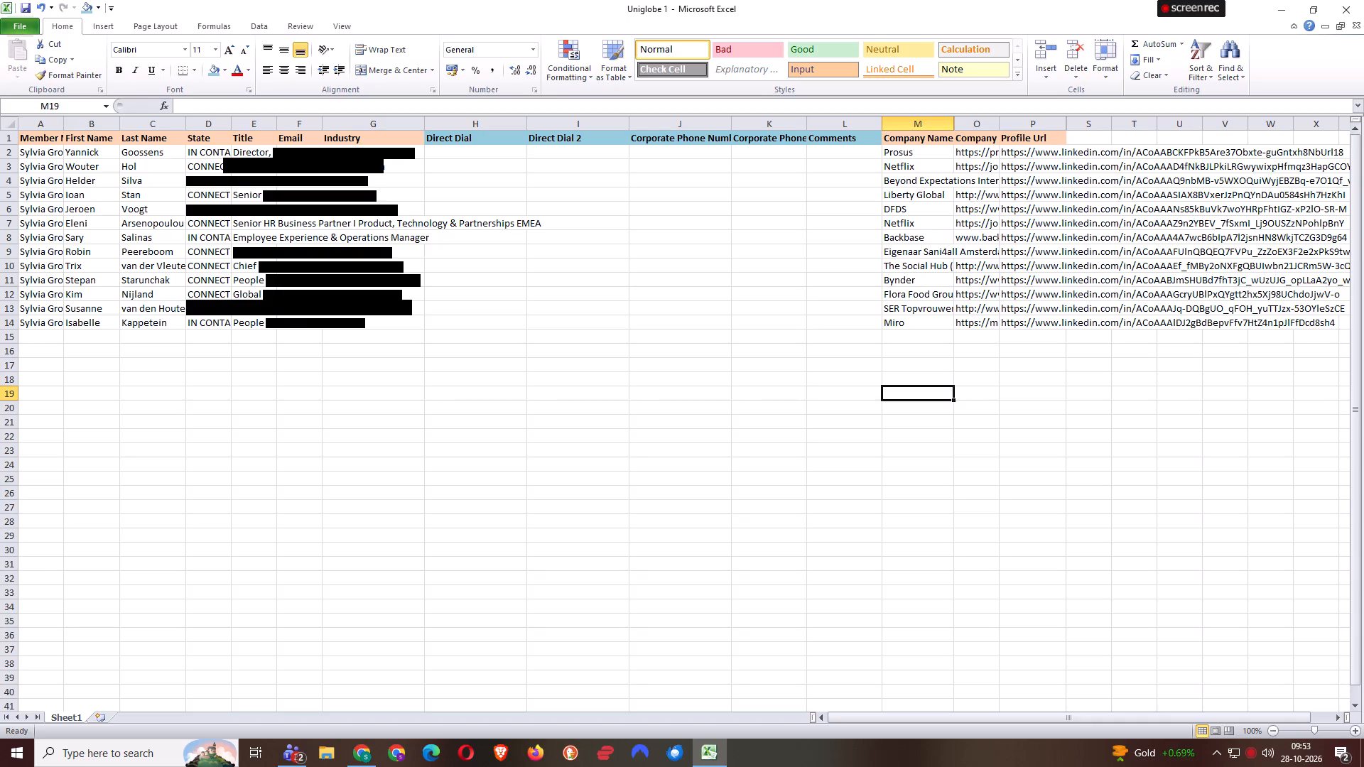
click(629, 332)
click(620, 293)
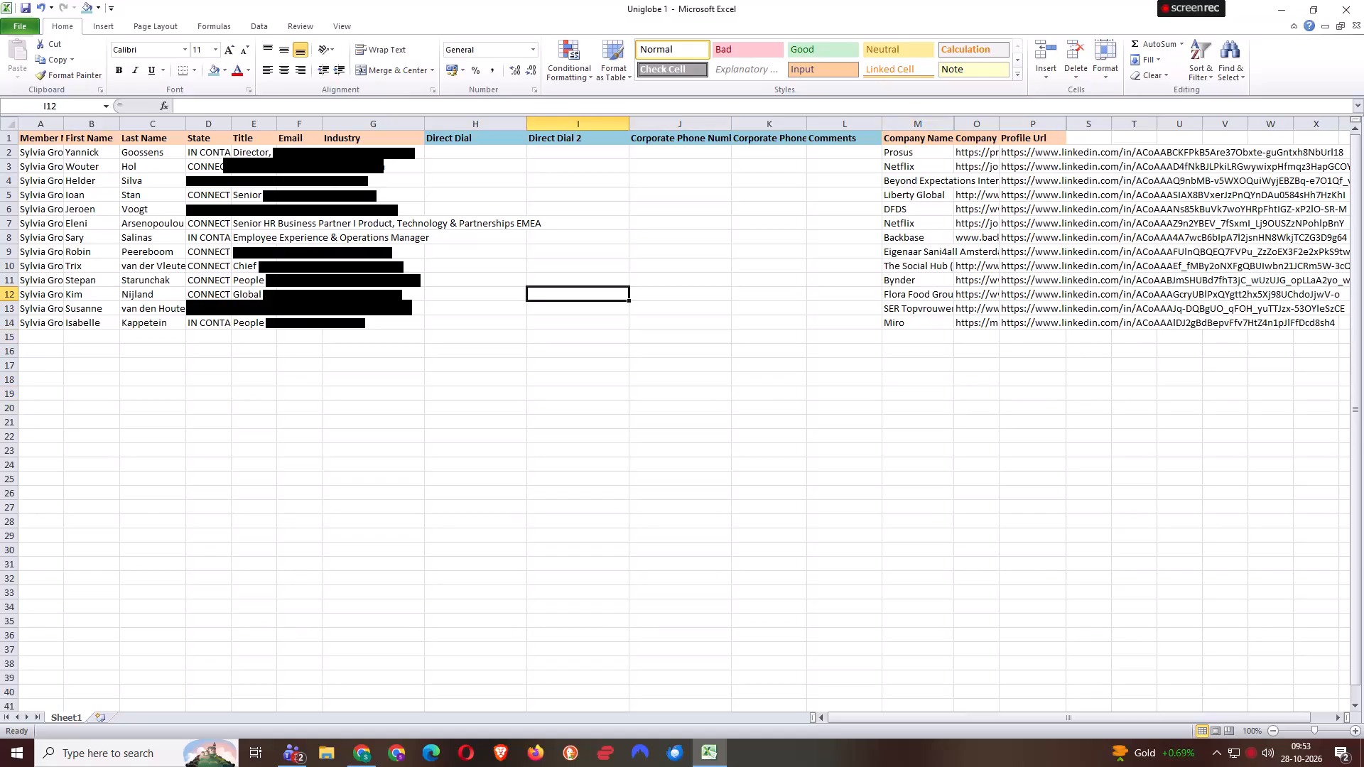
Hide the State column (column D), located between Last Name and Title.
click(217, 144)
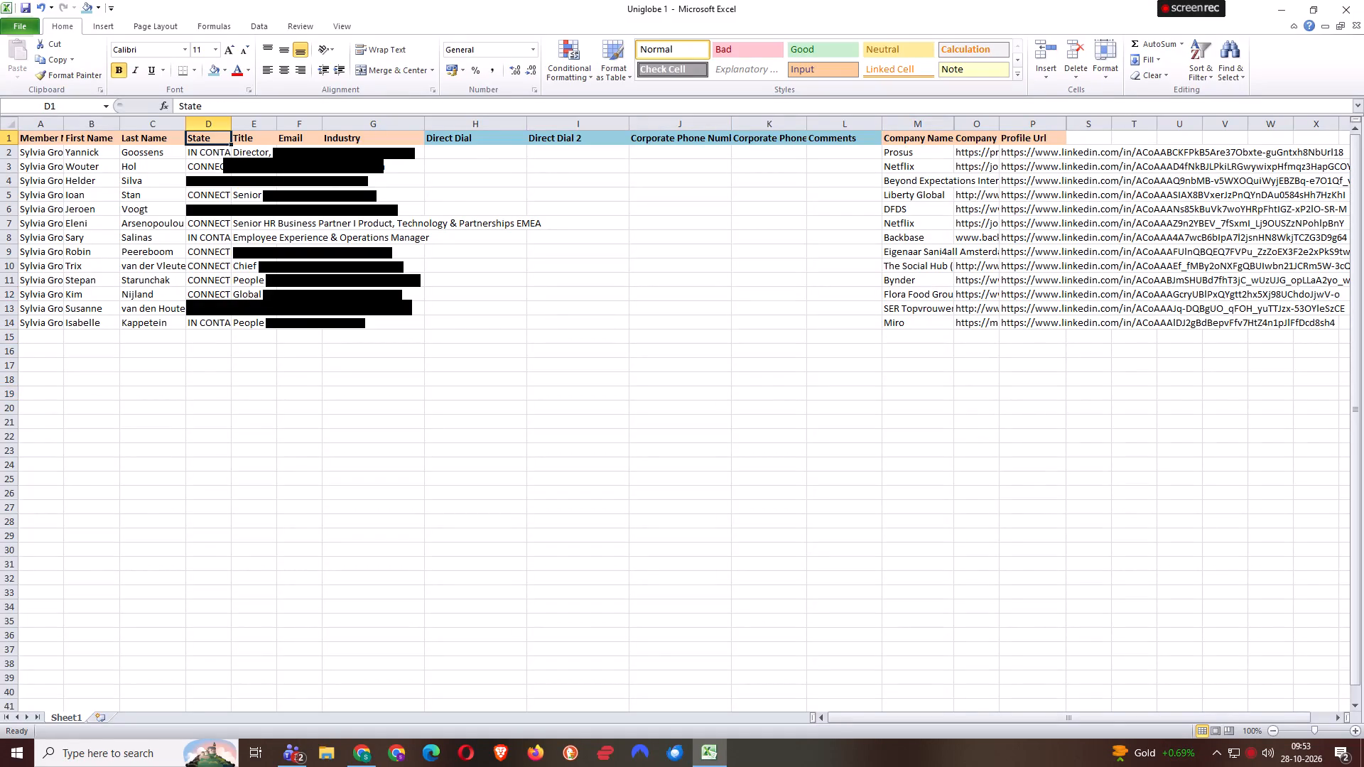
click(218, 153)
click(214, 135)
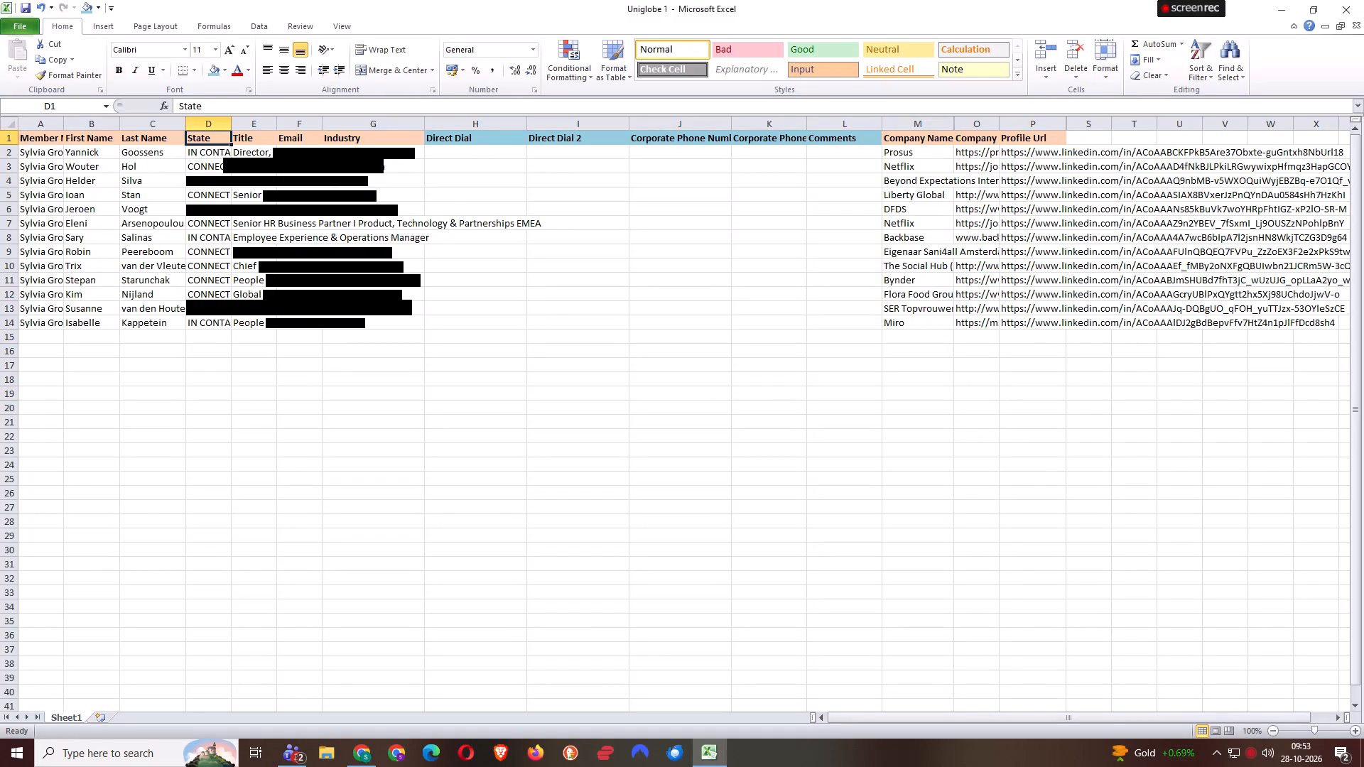
click(214, 126)
right_click(214, 126)
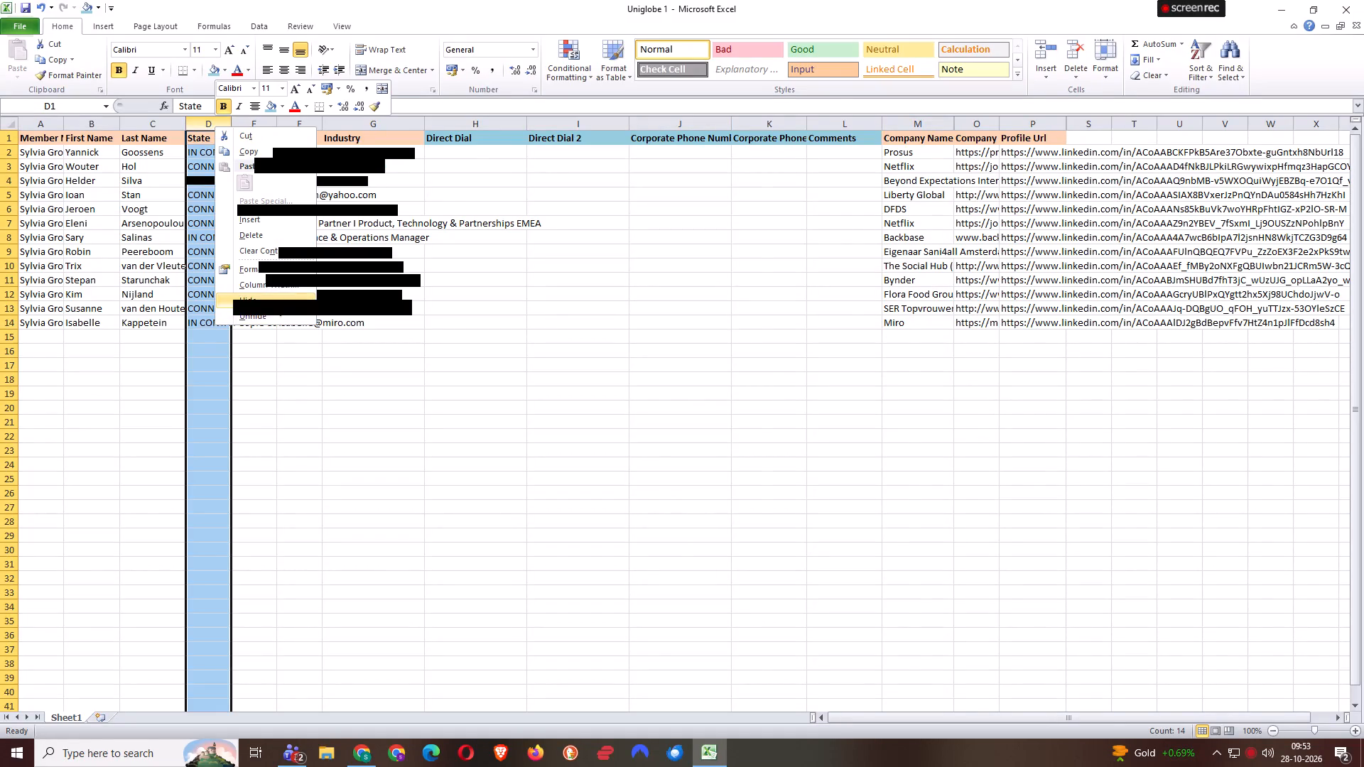
click(274, 303)
click(514, 371)
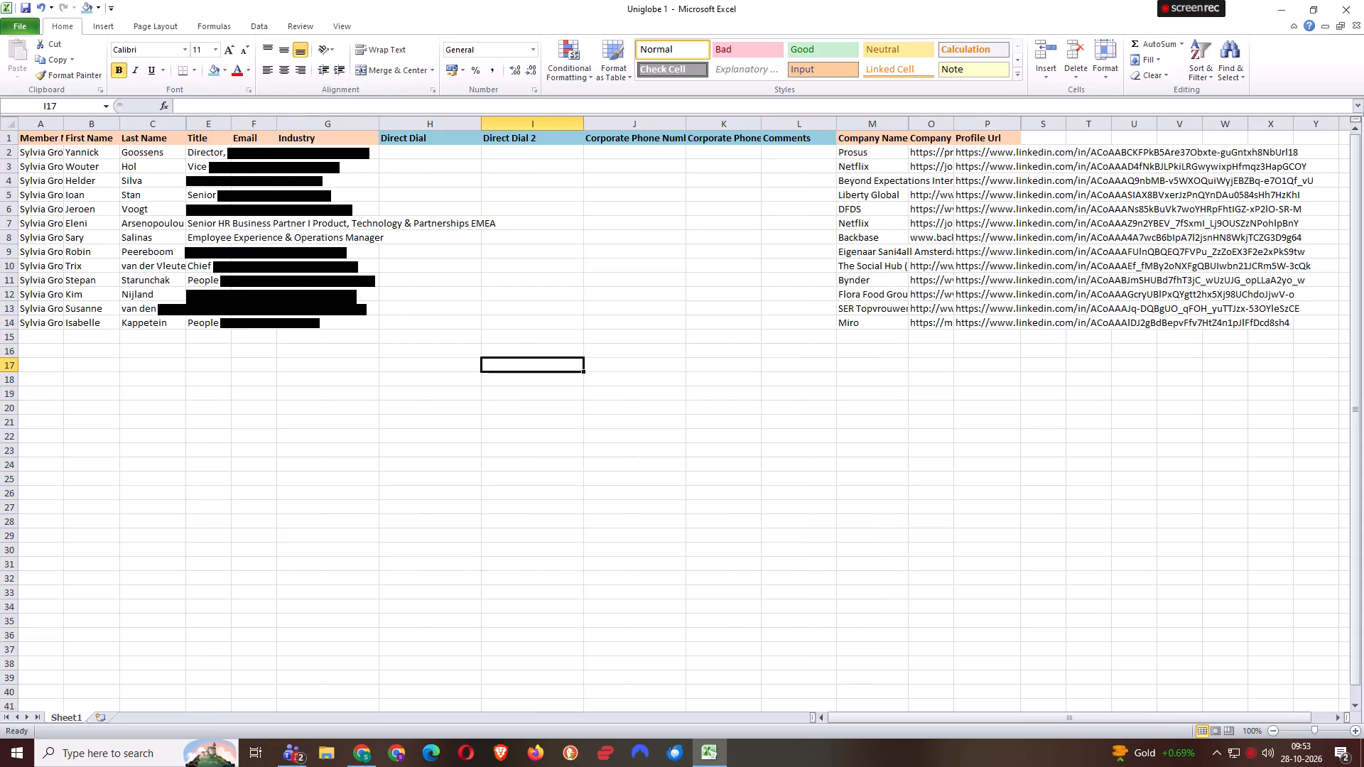
Hide the Email column (column F).
click(263, 117)
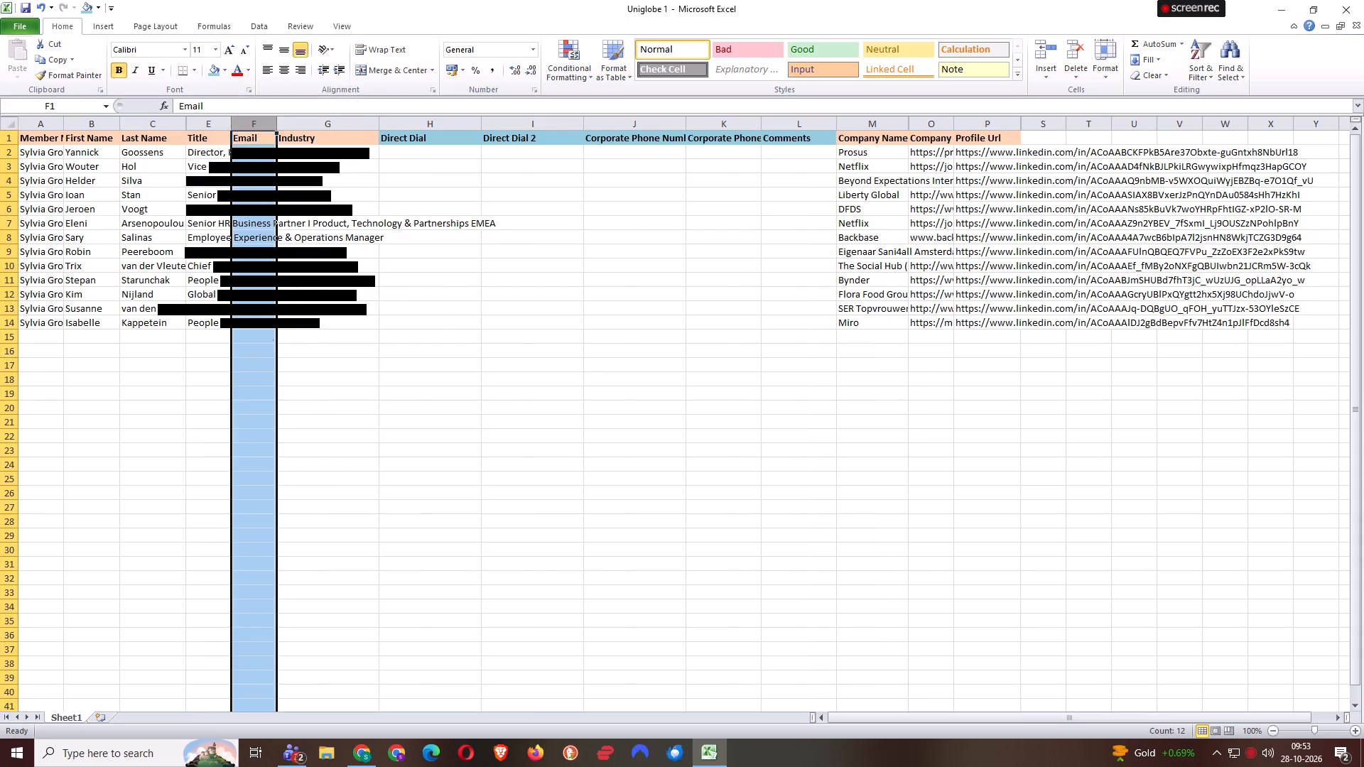
right_click(265, 332)
click(335, 511)
click(495, 364)
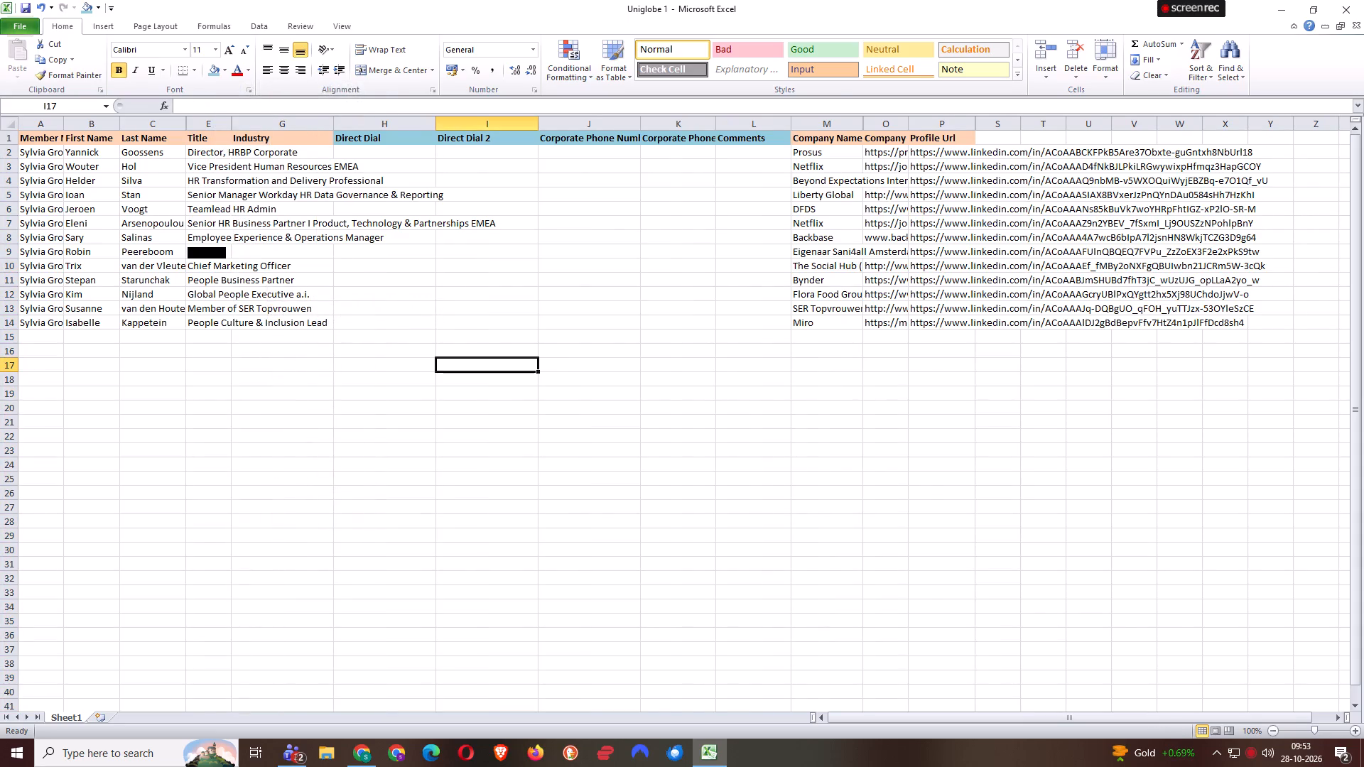
Hide the Industry column (column G), located just before Direct Dial.
click(258, 147)
click(260, 137)
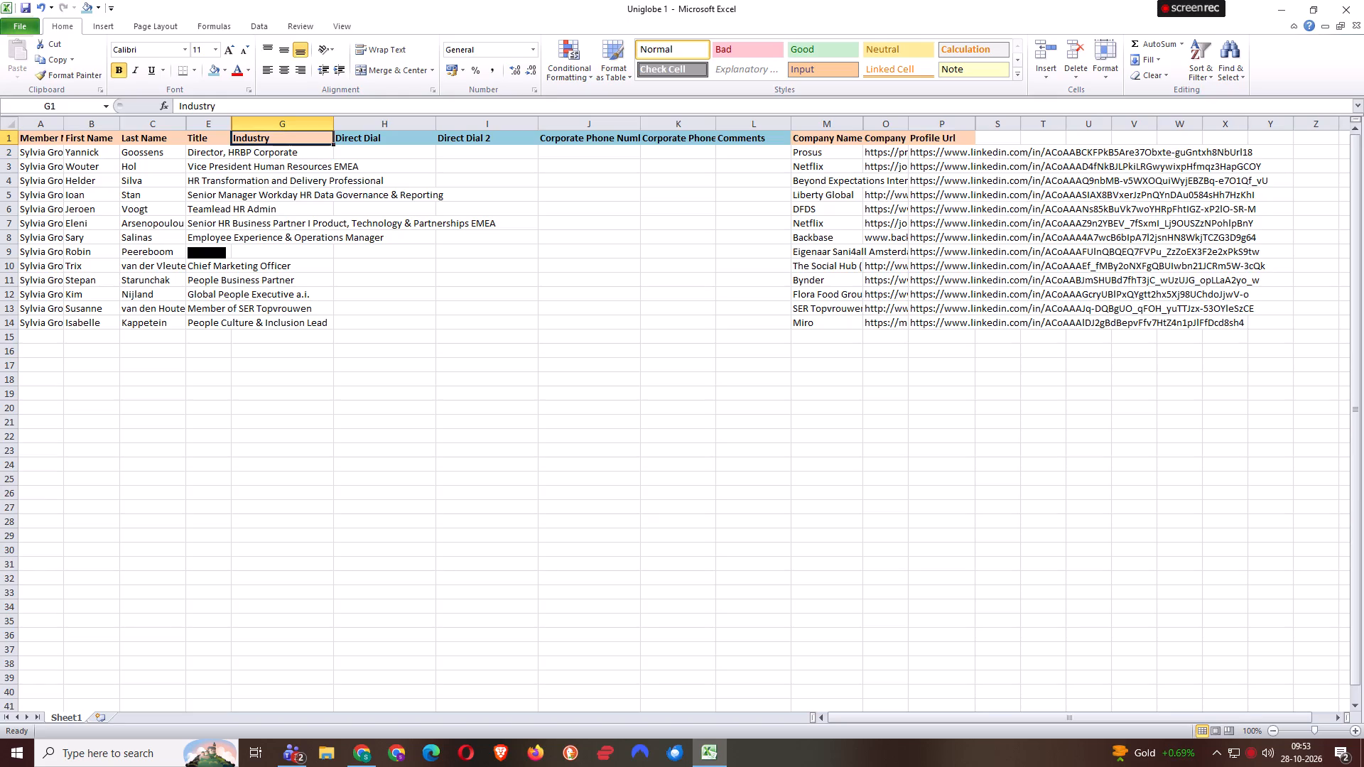
click(268, 127)
right_click(268, 127)
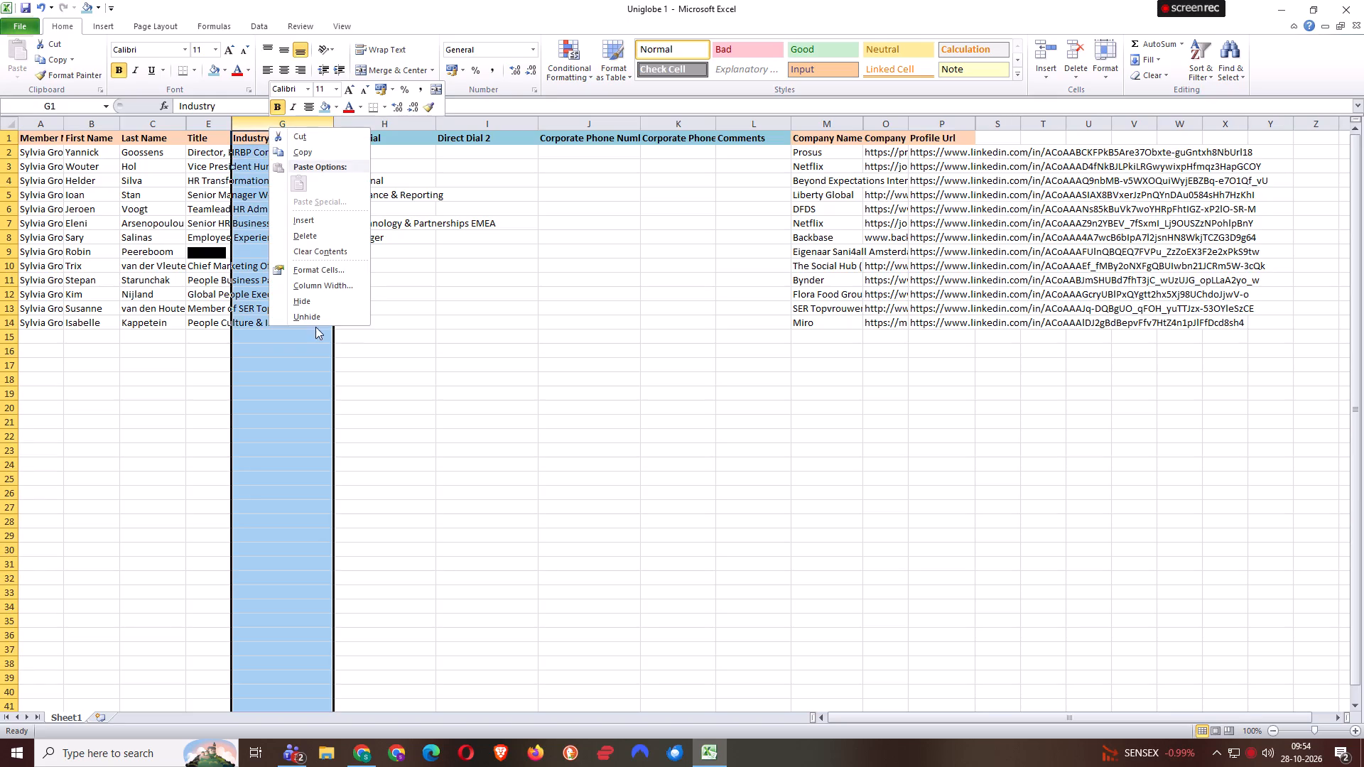
click(315, 305)
click(396, 329)
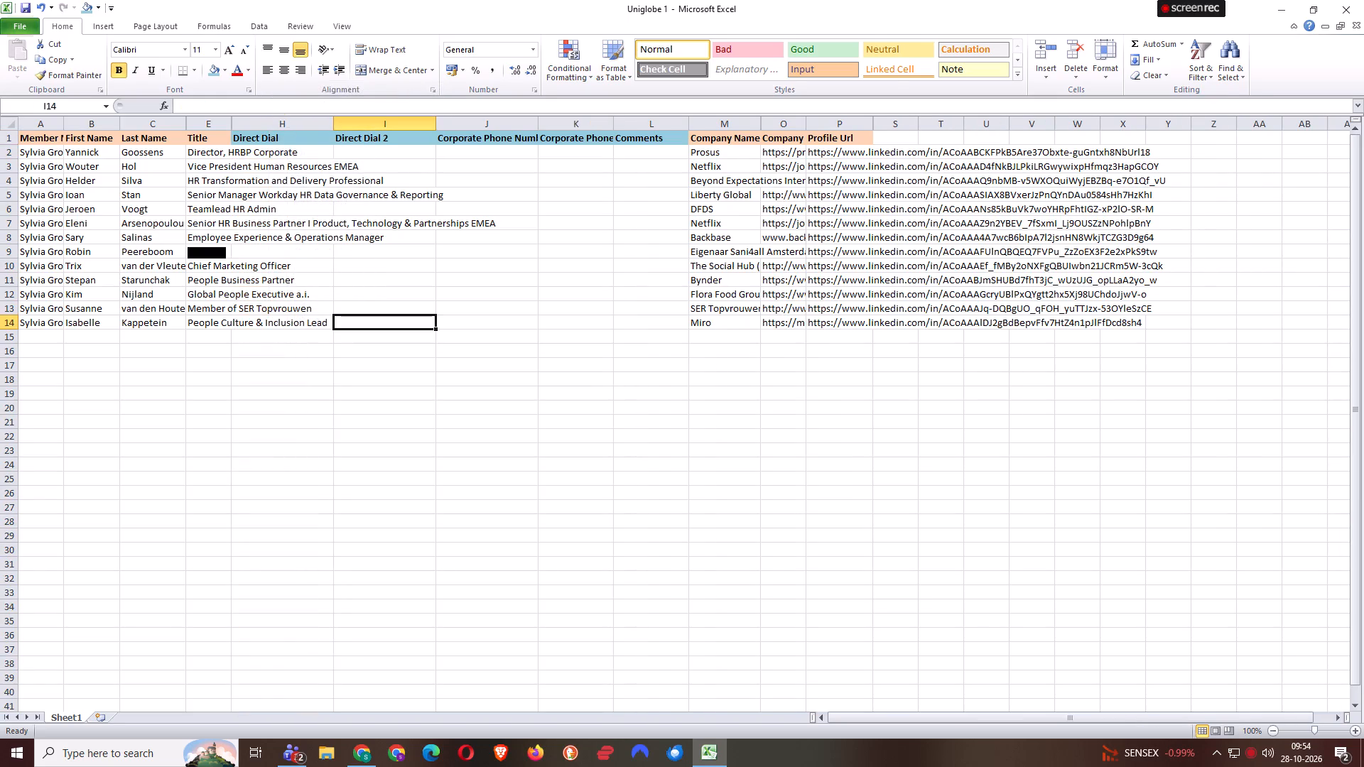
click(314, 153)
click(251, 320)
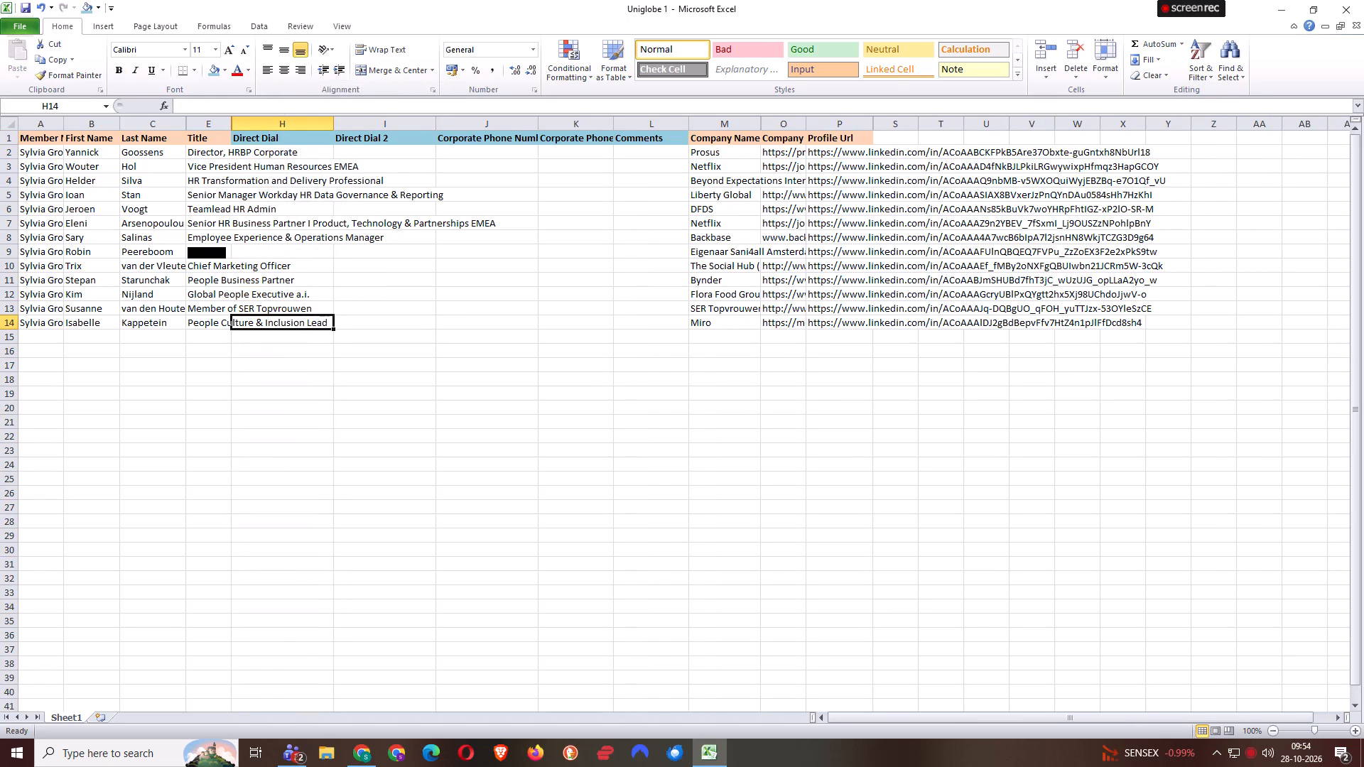
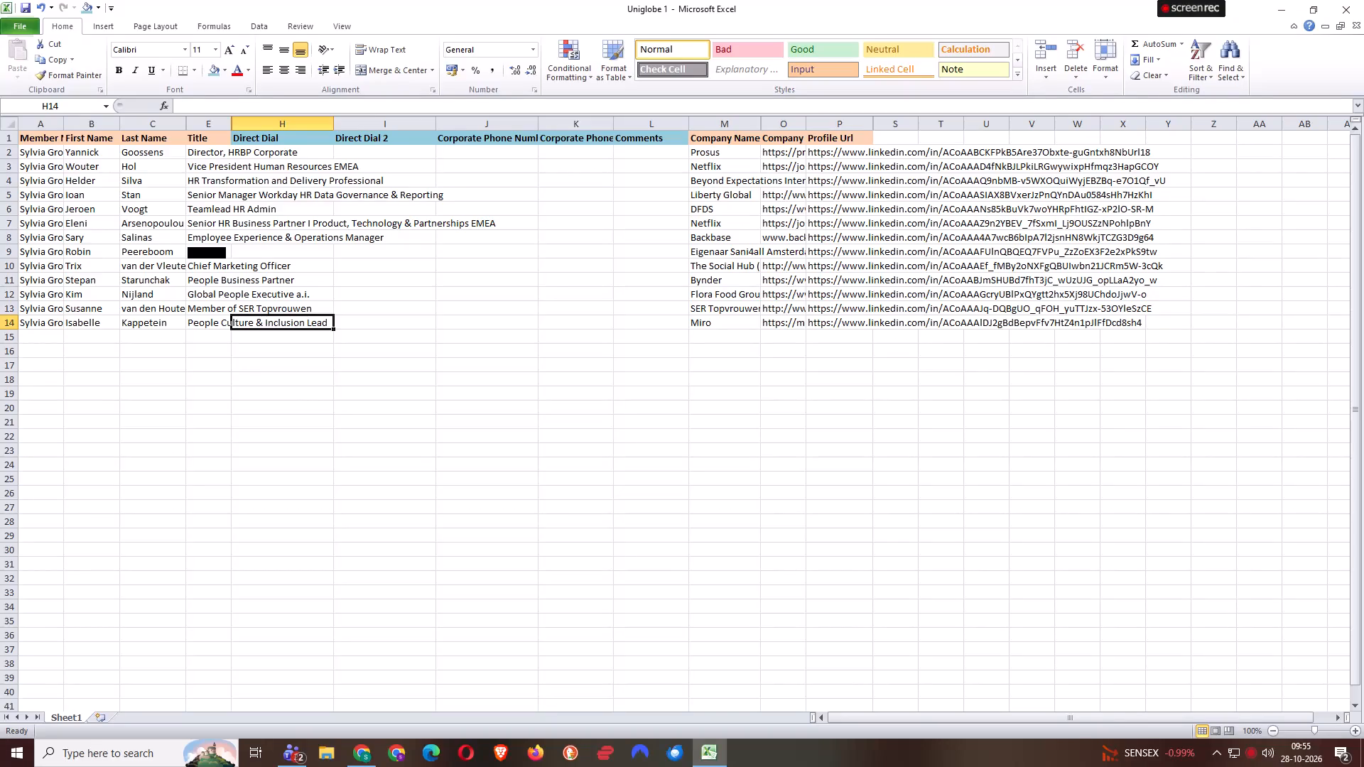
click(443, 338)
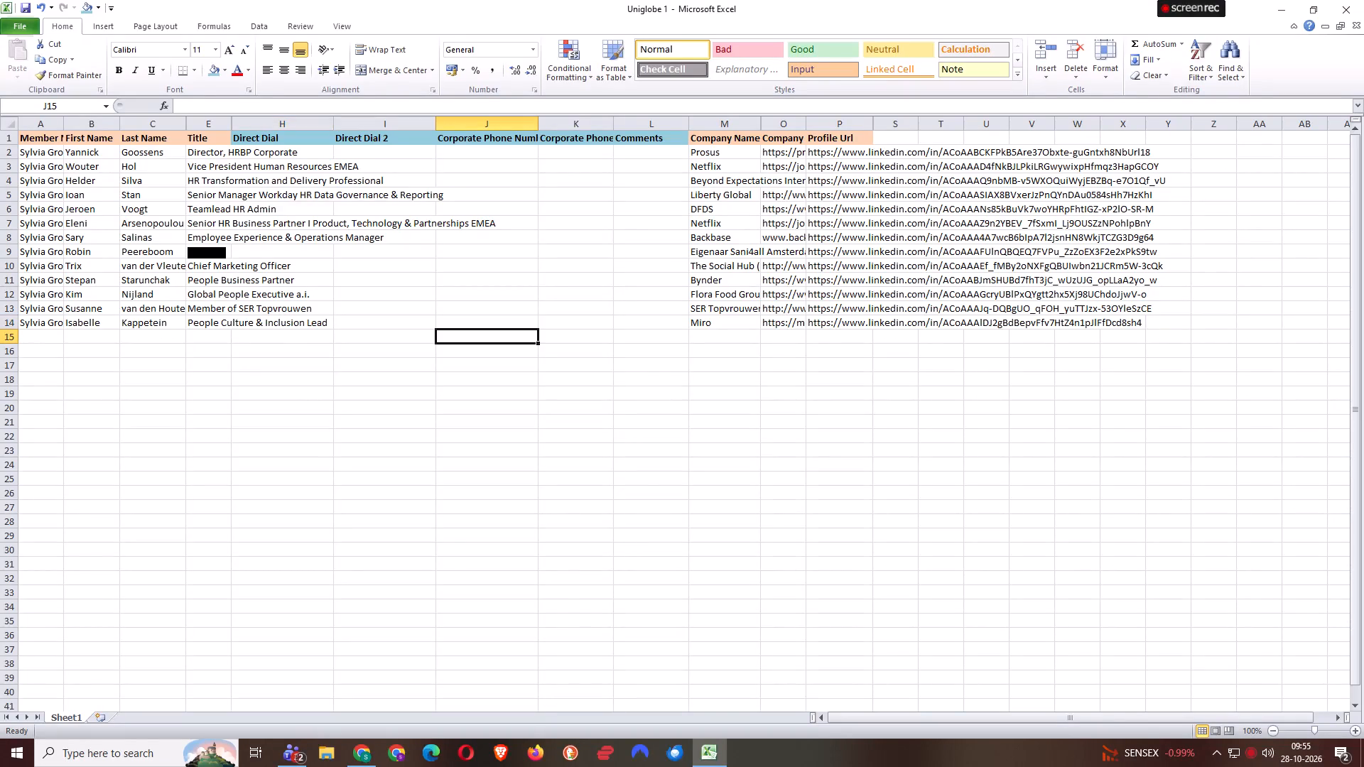
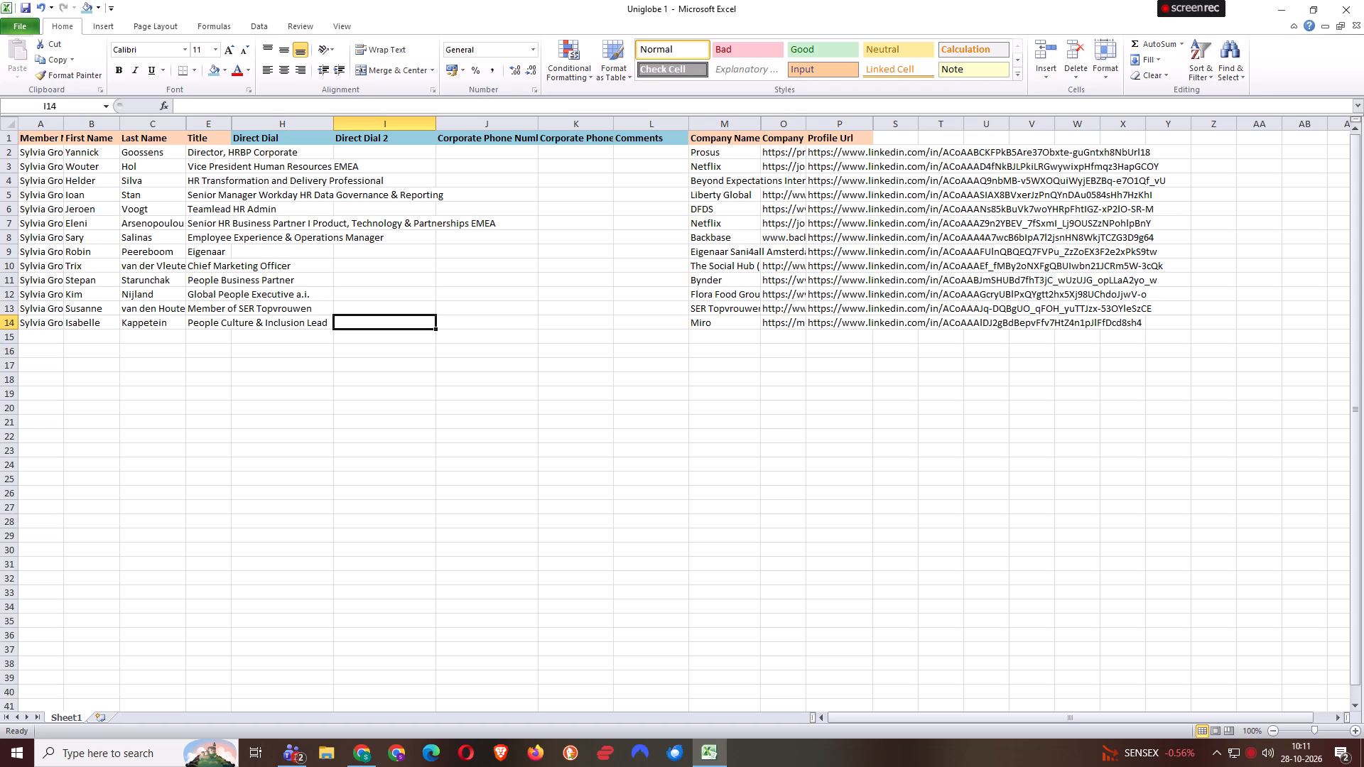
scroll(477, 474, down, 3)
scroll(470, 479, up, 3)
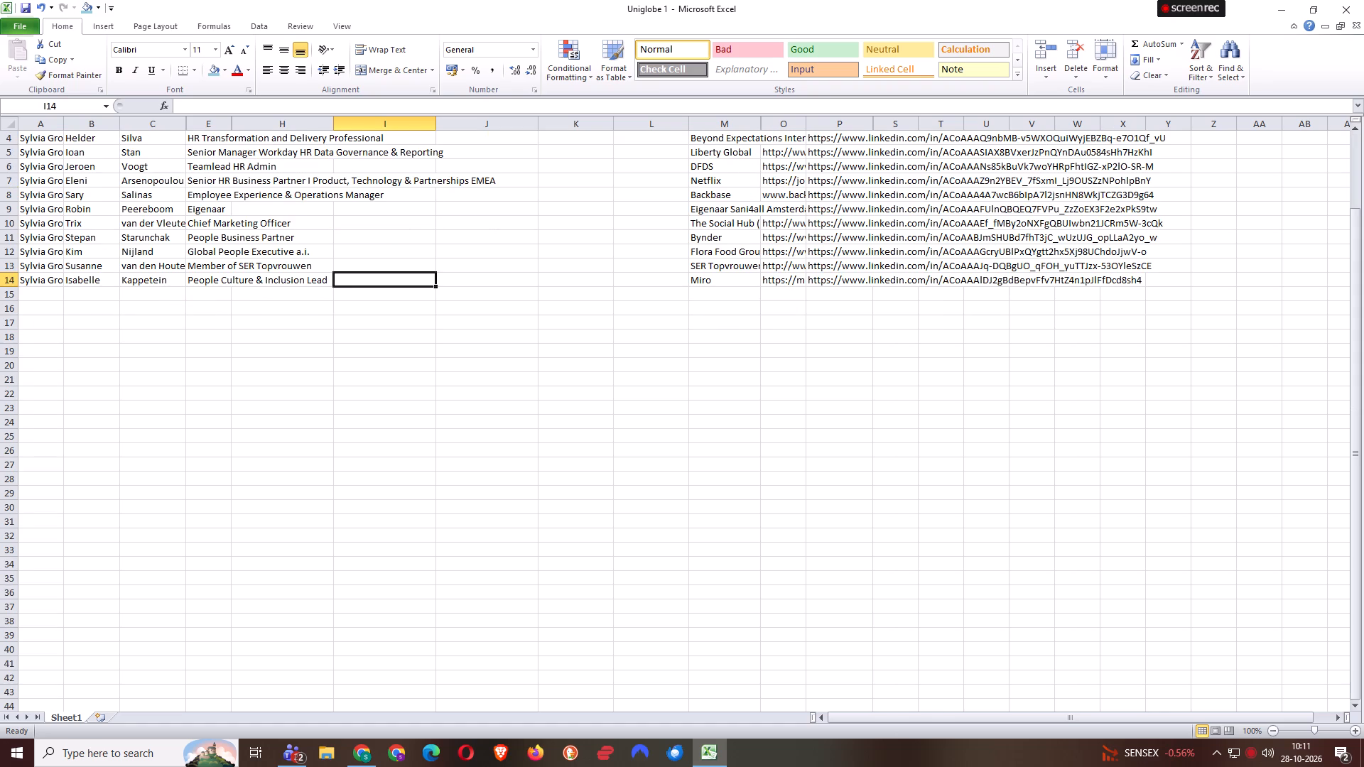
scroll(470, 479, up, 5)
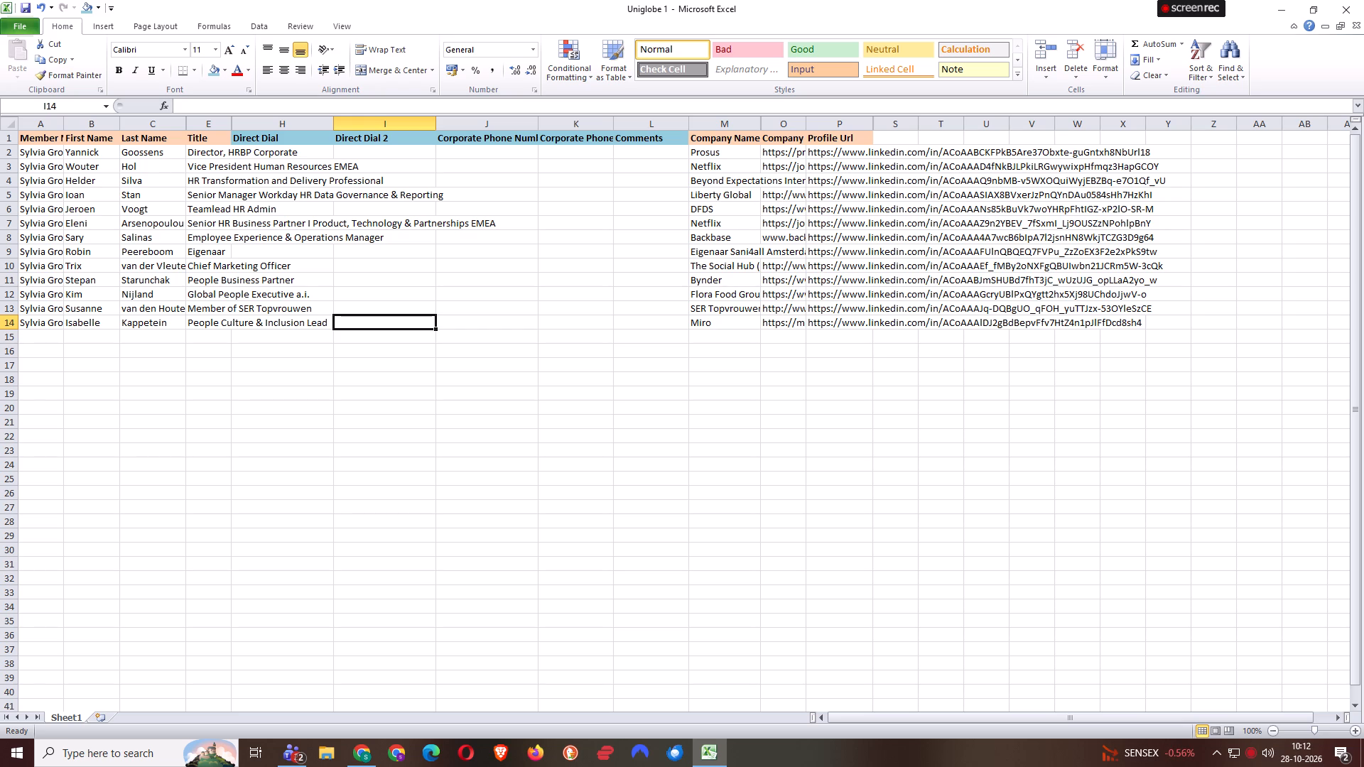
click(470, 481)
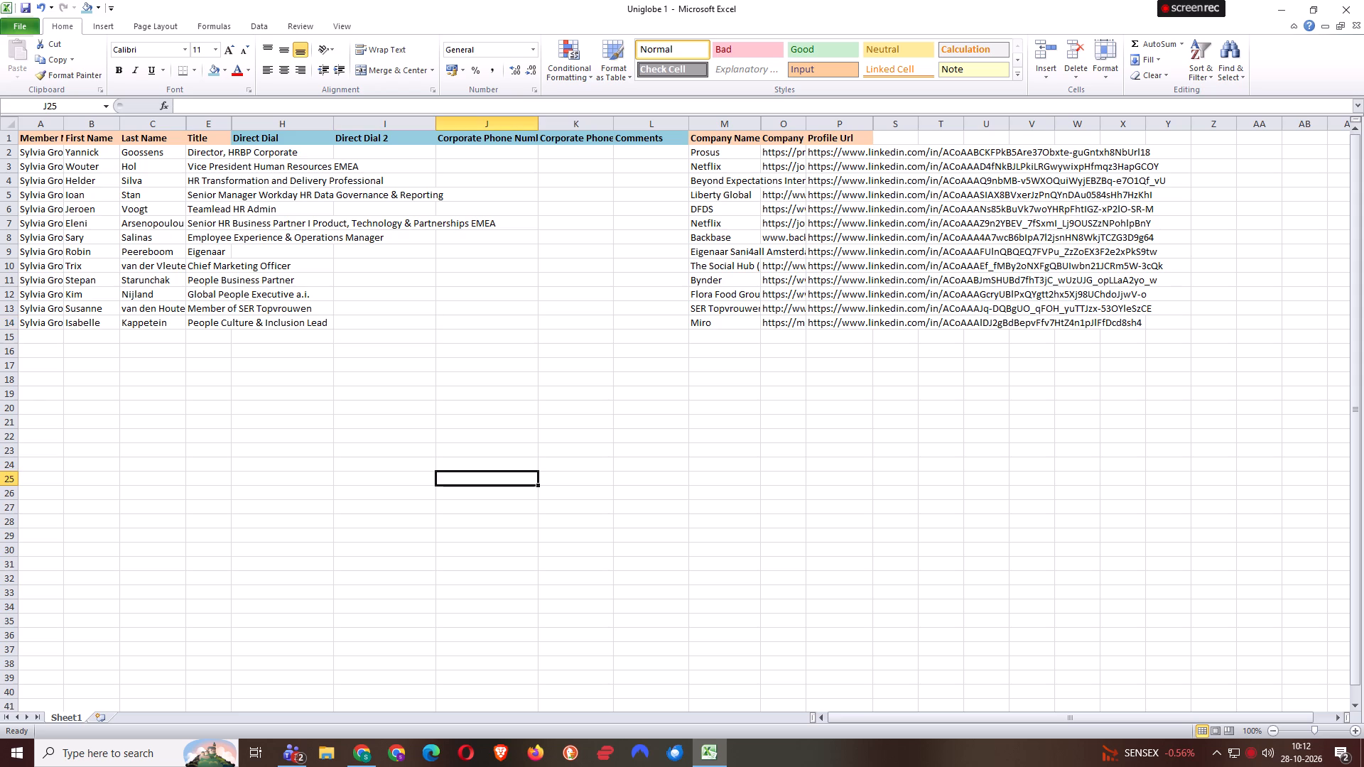
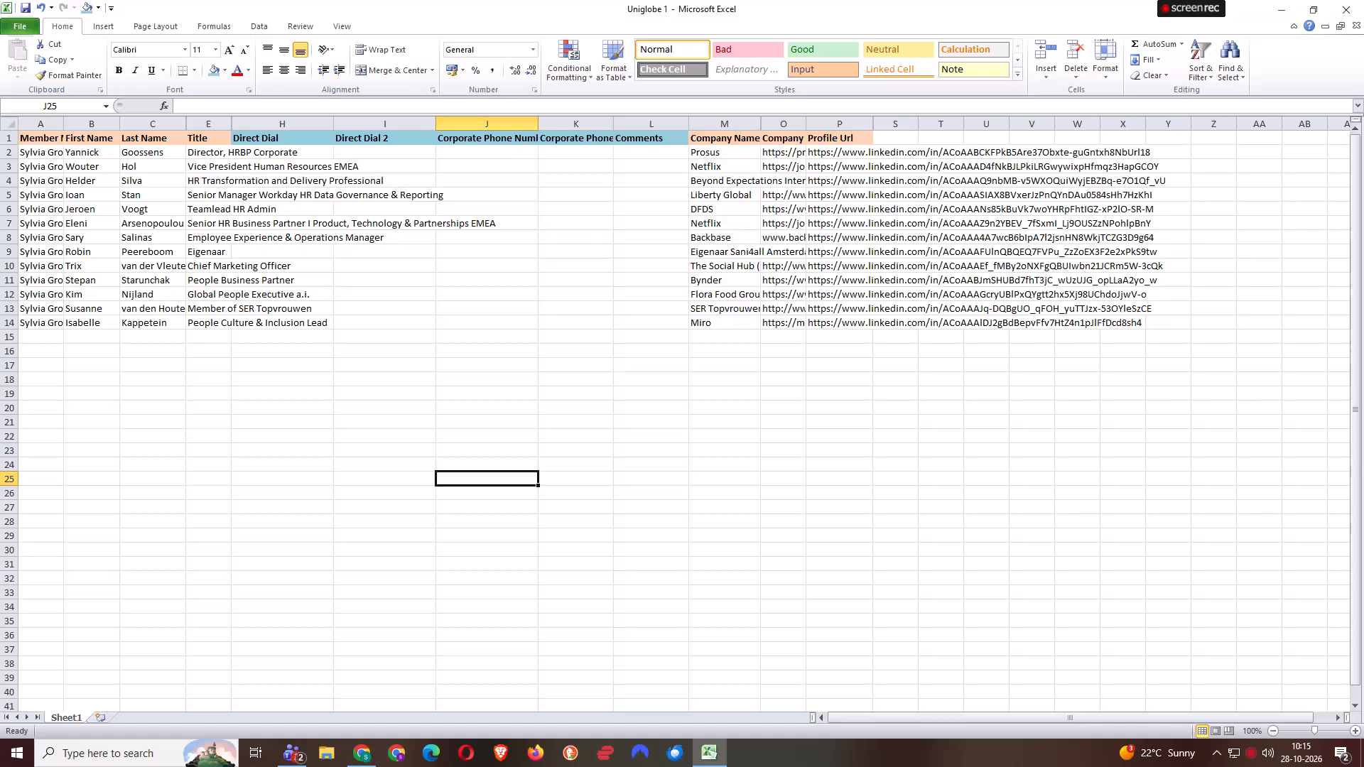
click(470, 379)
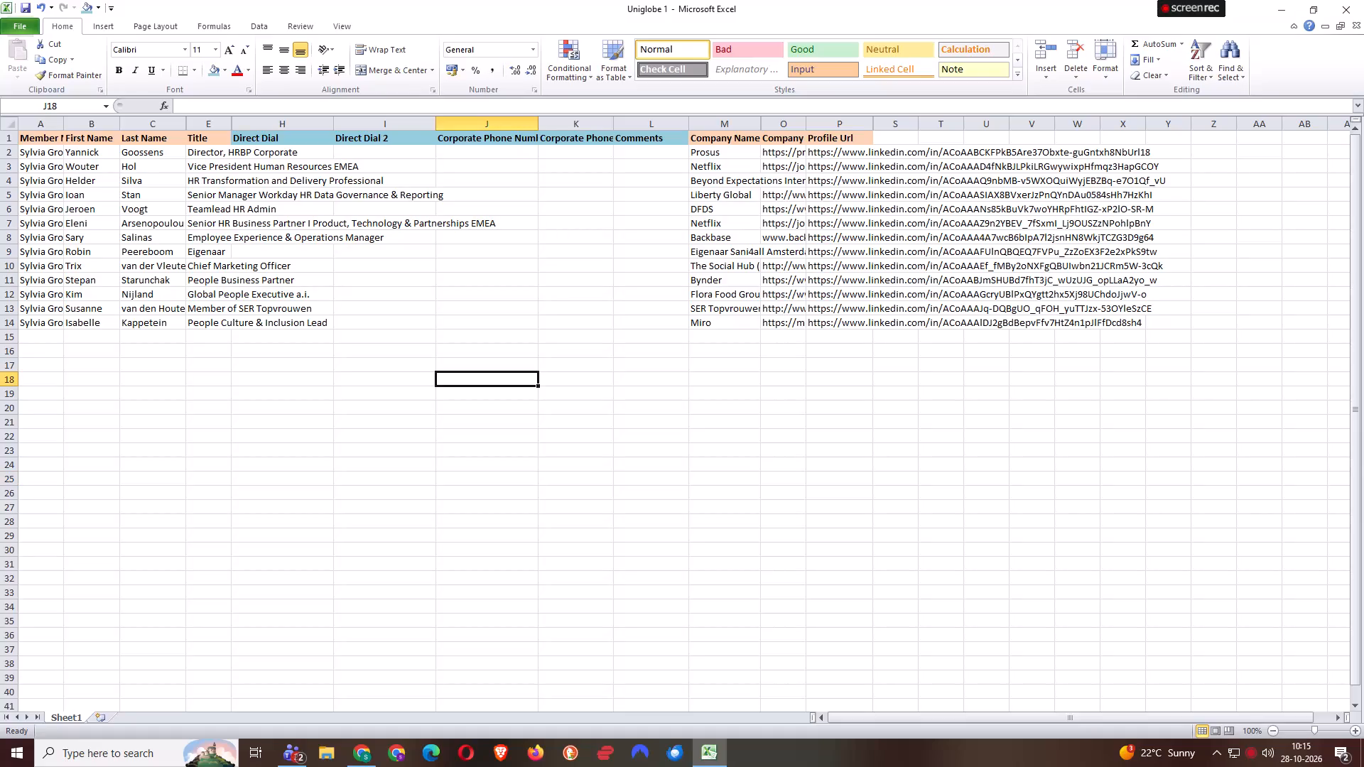
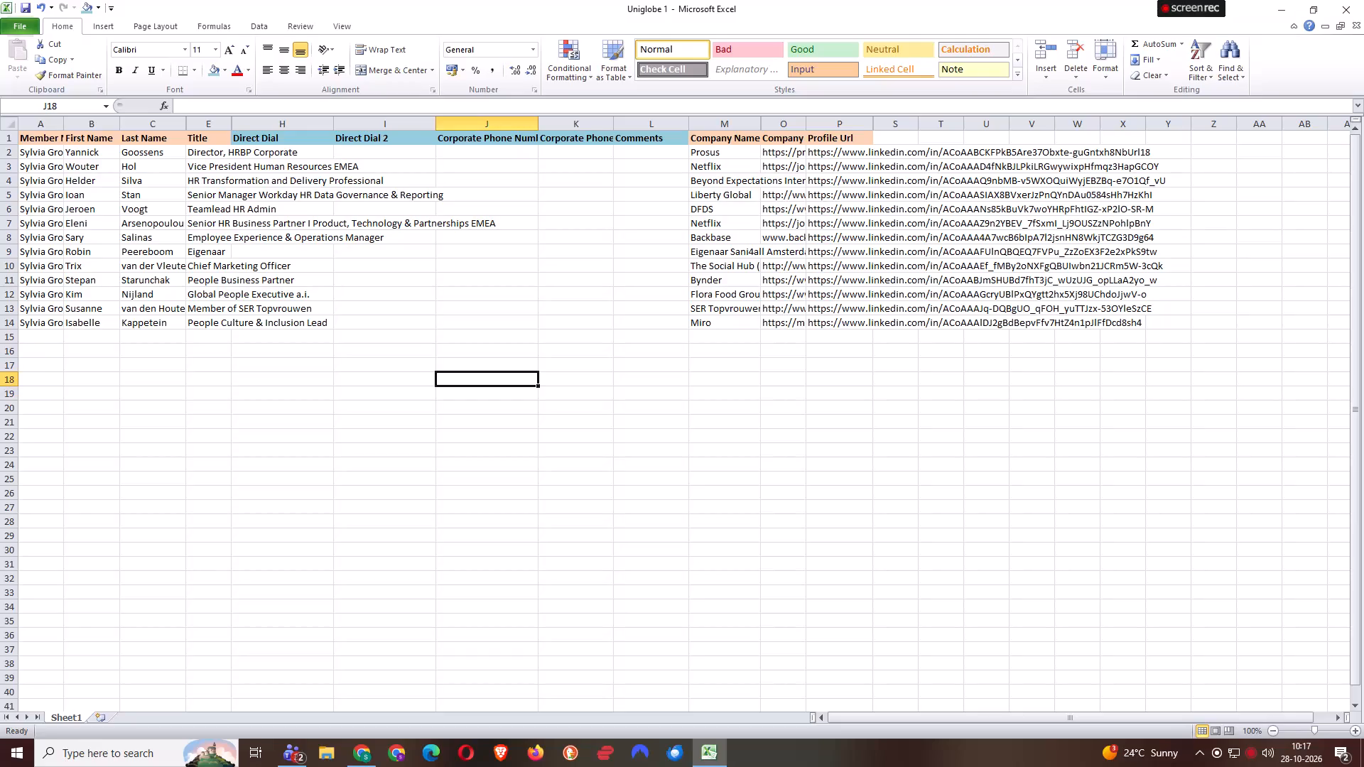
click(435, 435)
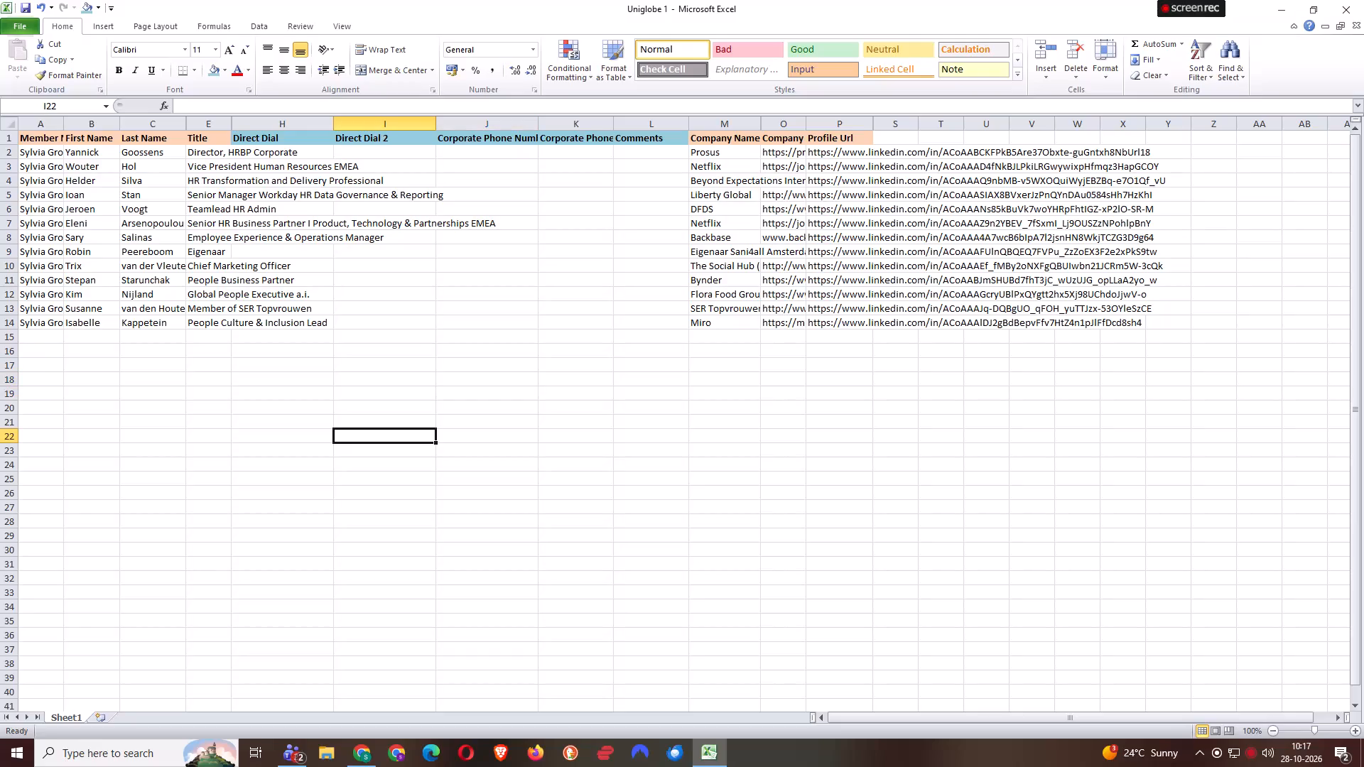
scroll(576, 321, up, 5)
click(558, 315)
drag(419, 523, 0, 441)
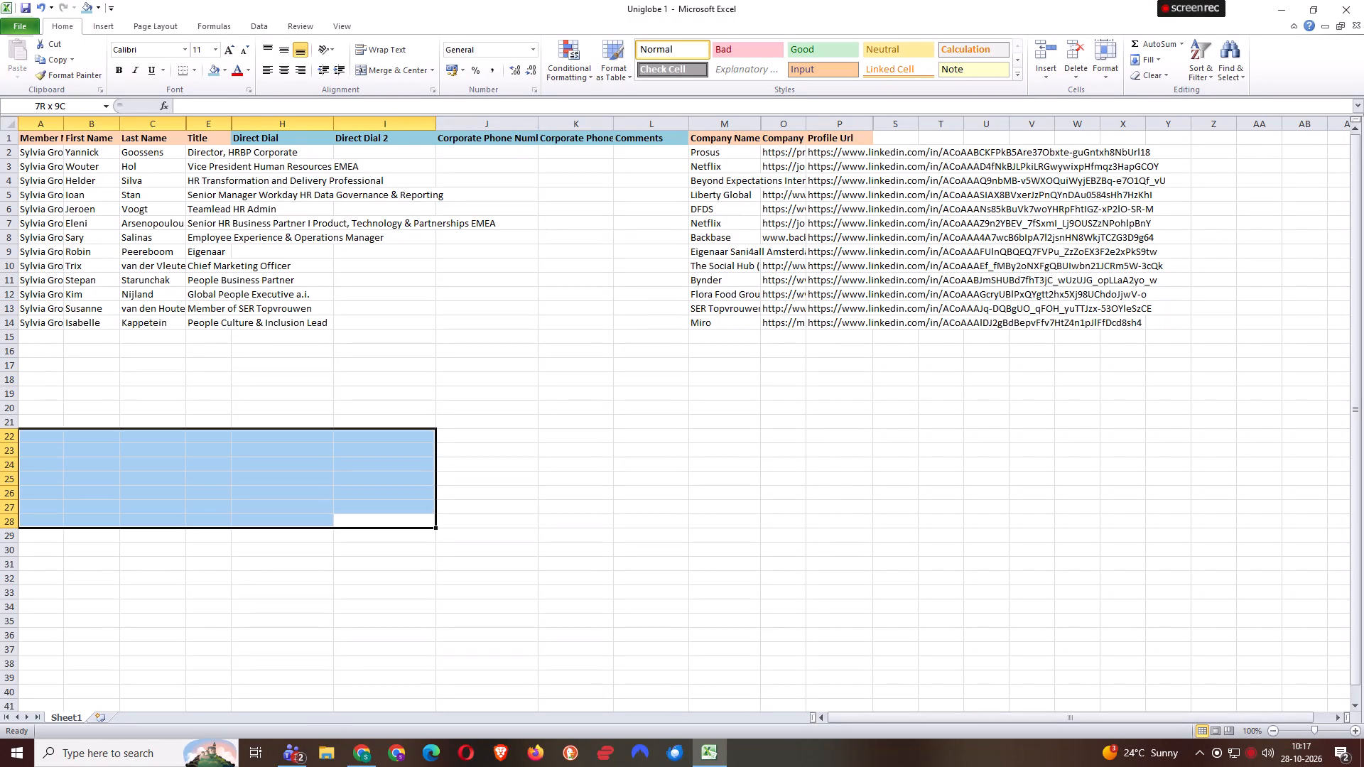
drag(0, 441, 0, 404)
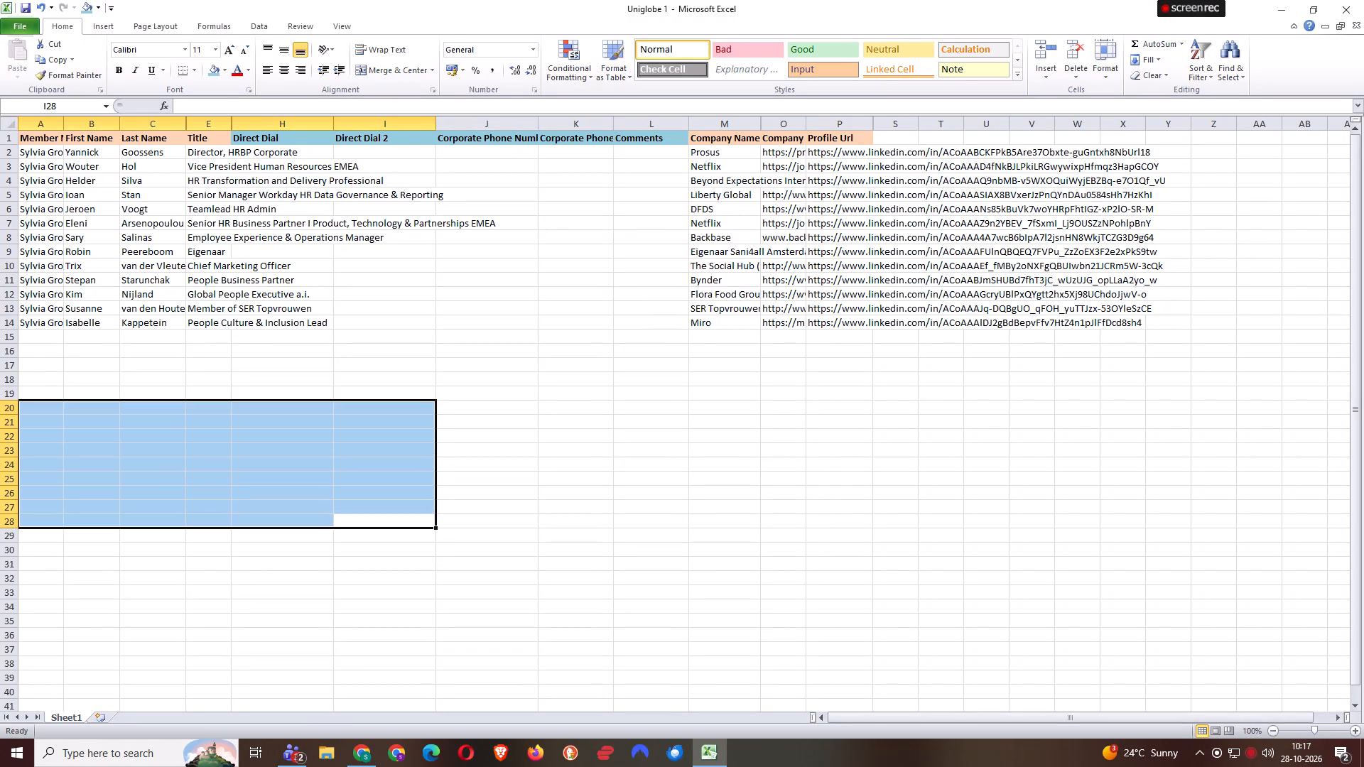
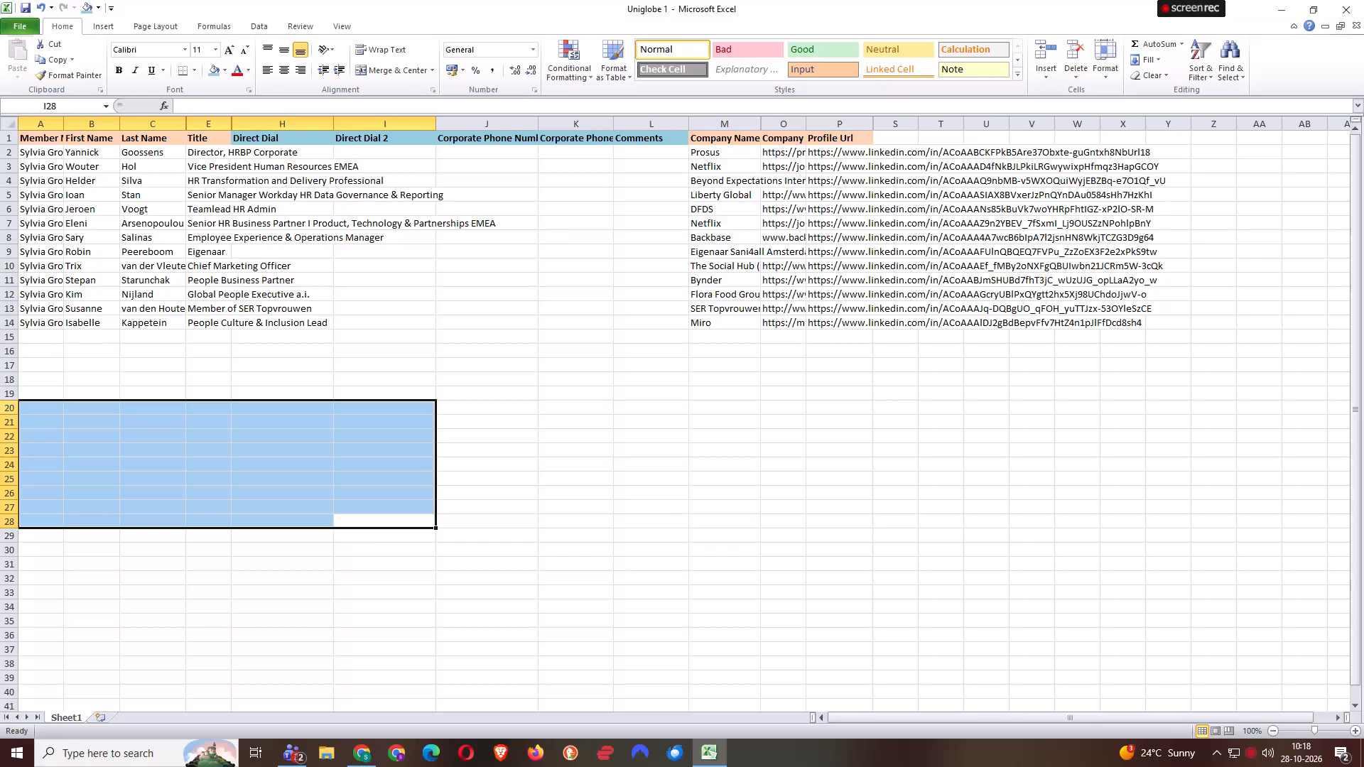
Deselect the empty block of cells below the lead list and save the Uniglobe 1 workbook.
click(524, 346)
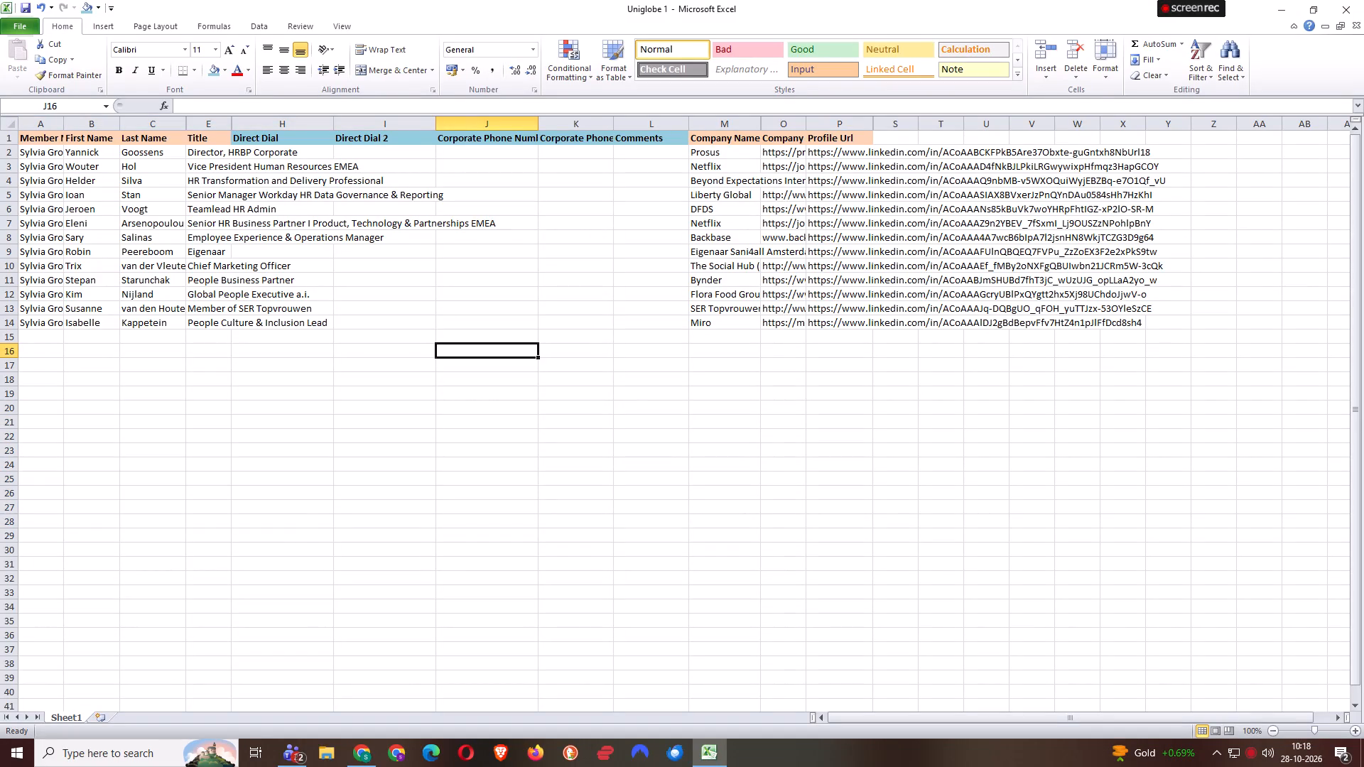
key(ctrl+s)
key(ctrl+s)
key(ctrl+s)
key(ctrl+s)
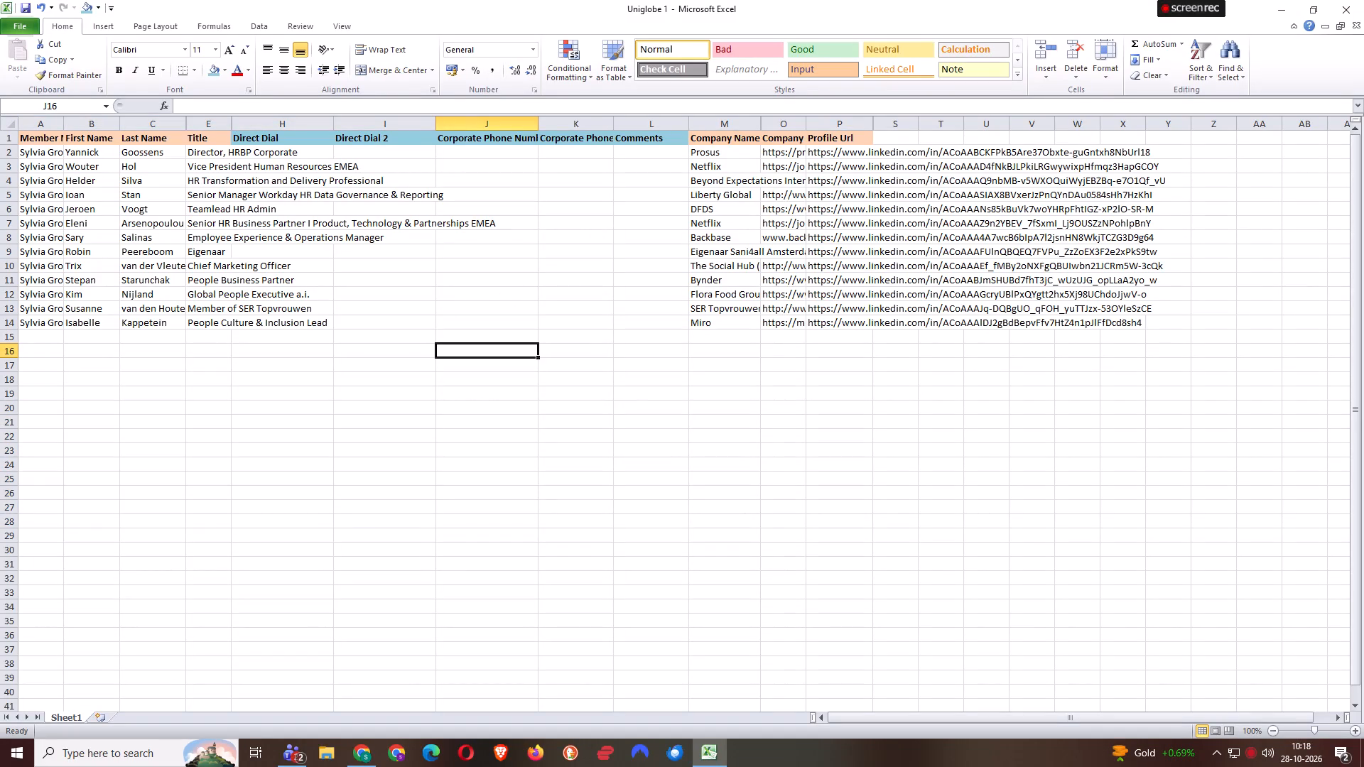
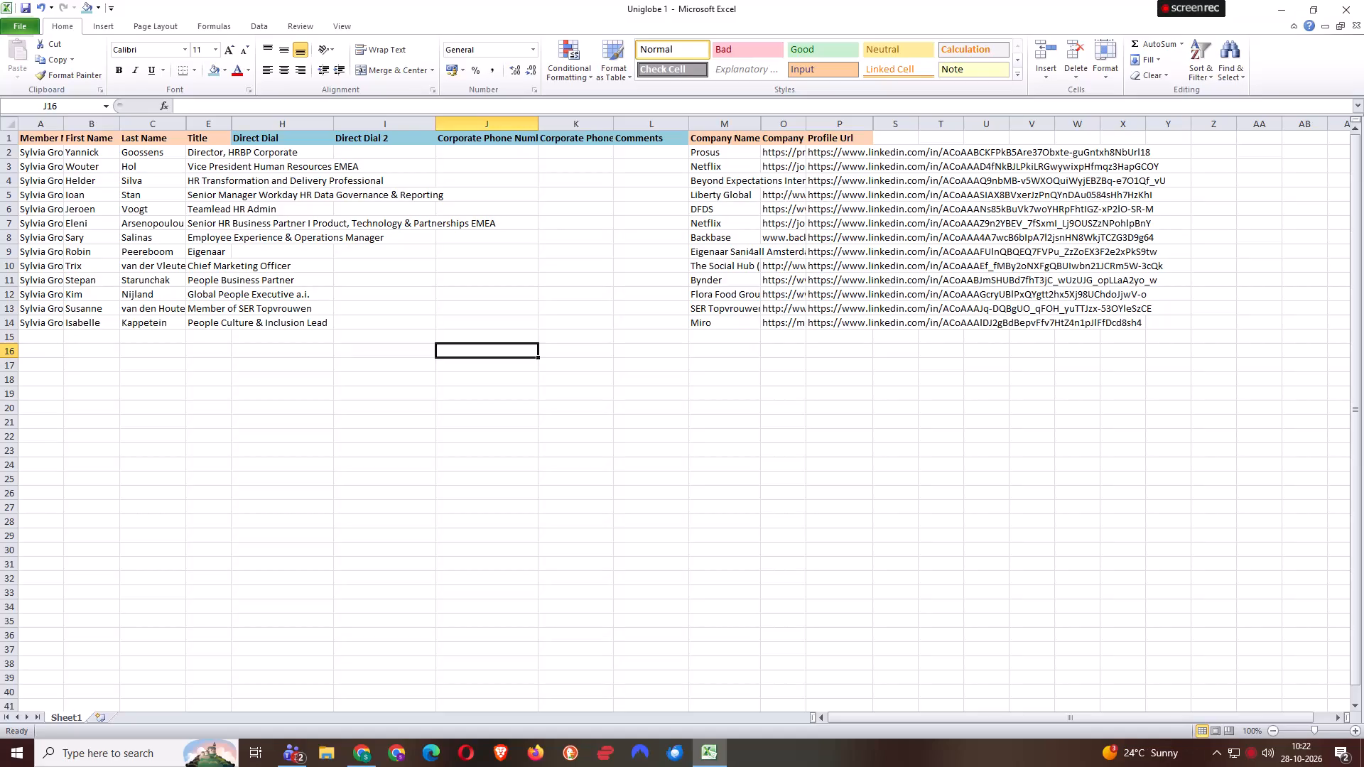
Narrow column A of the lead list, which holds the member names, to roughly two-thirds of its width.
click(372, 348)
click(41, 416)
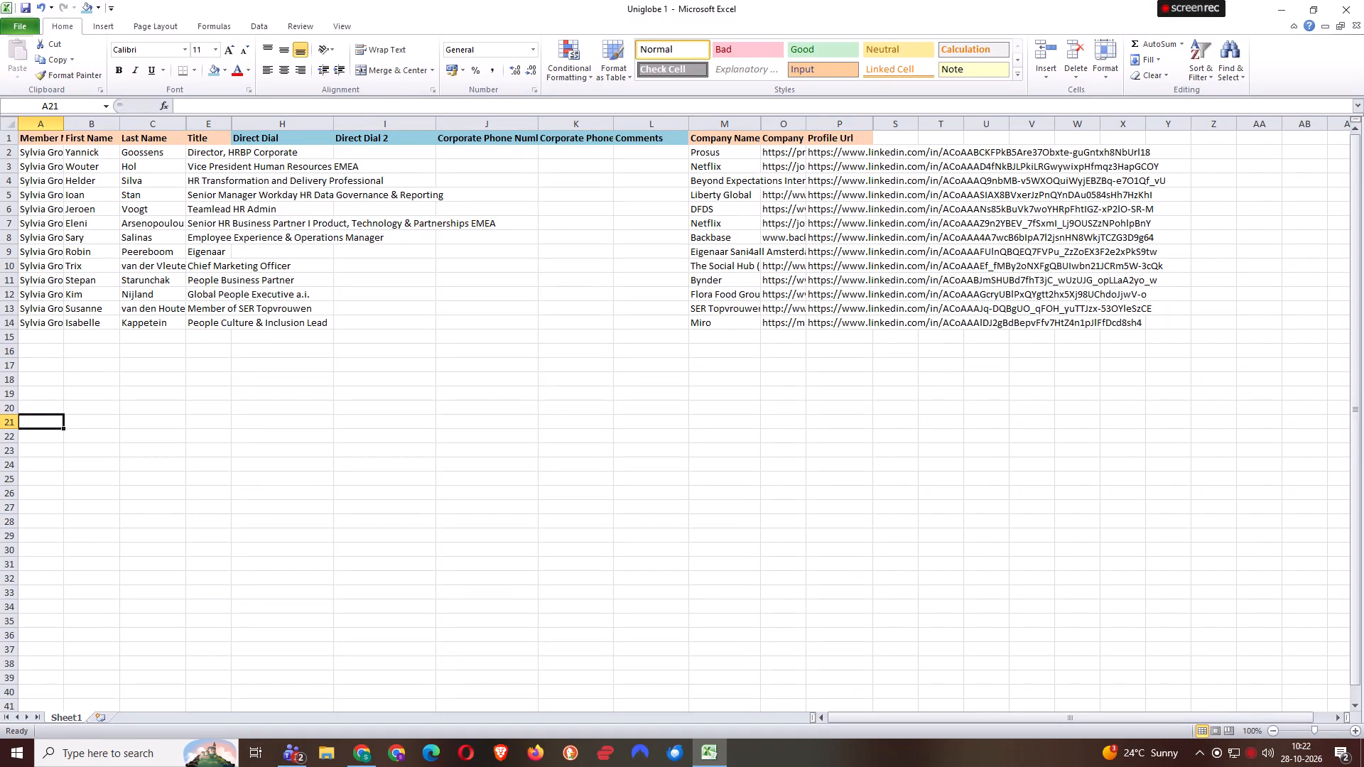
drag(60, 124, 46, 119)
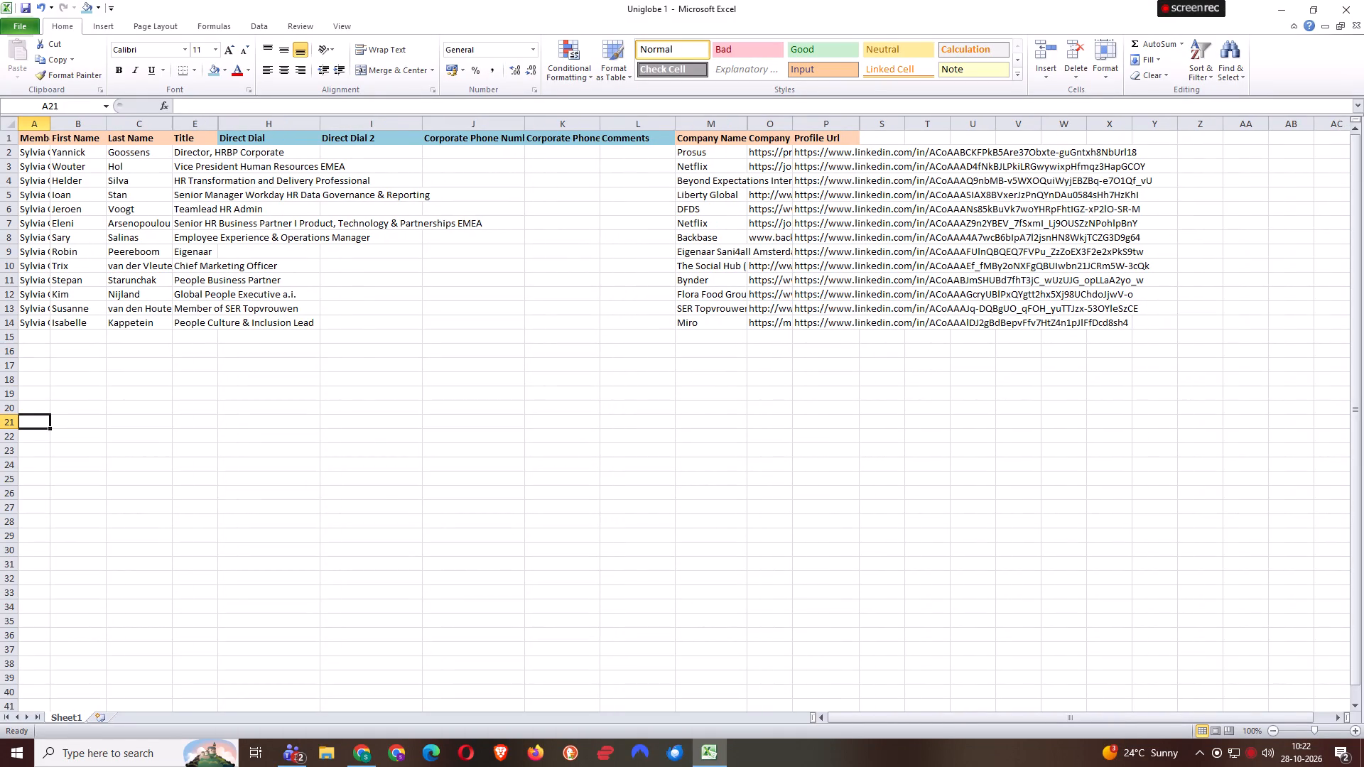
click(414, 393)
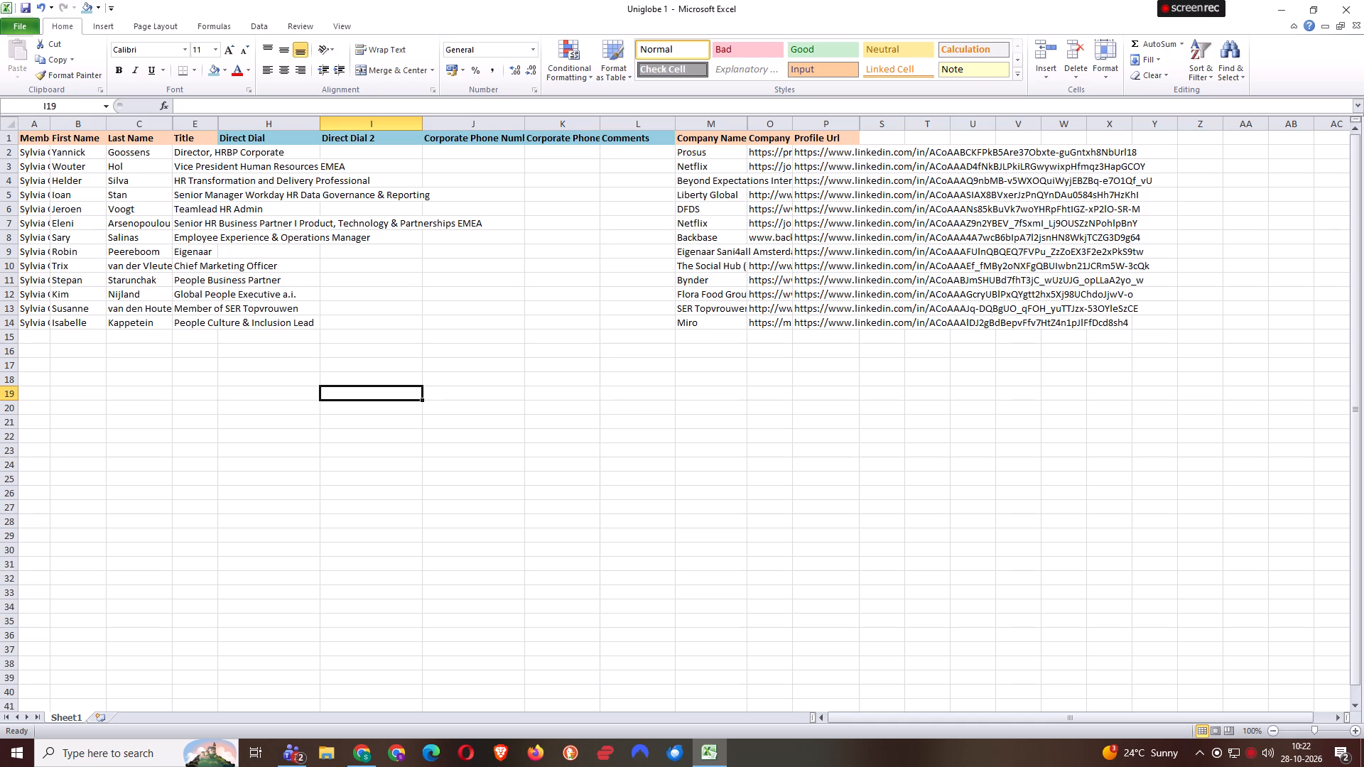
click(330, 469)
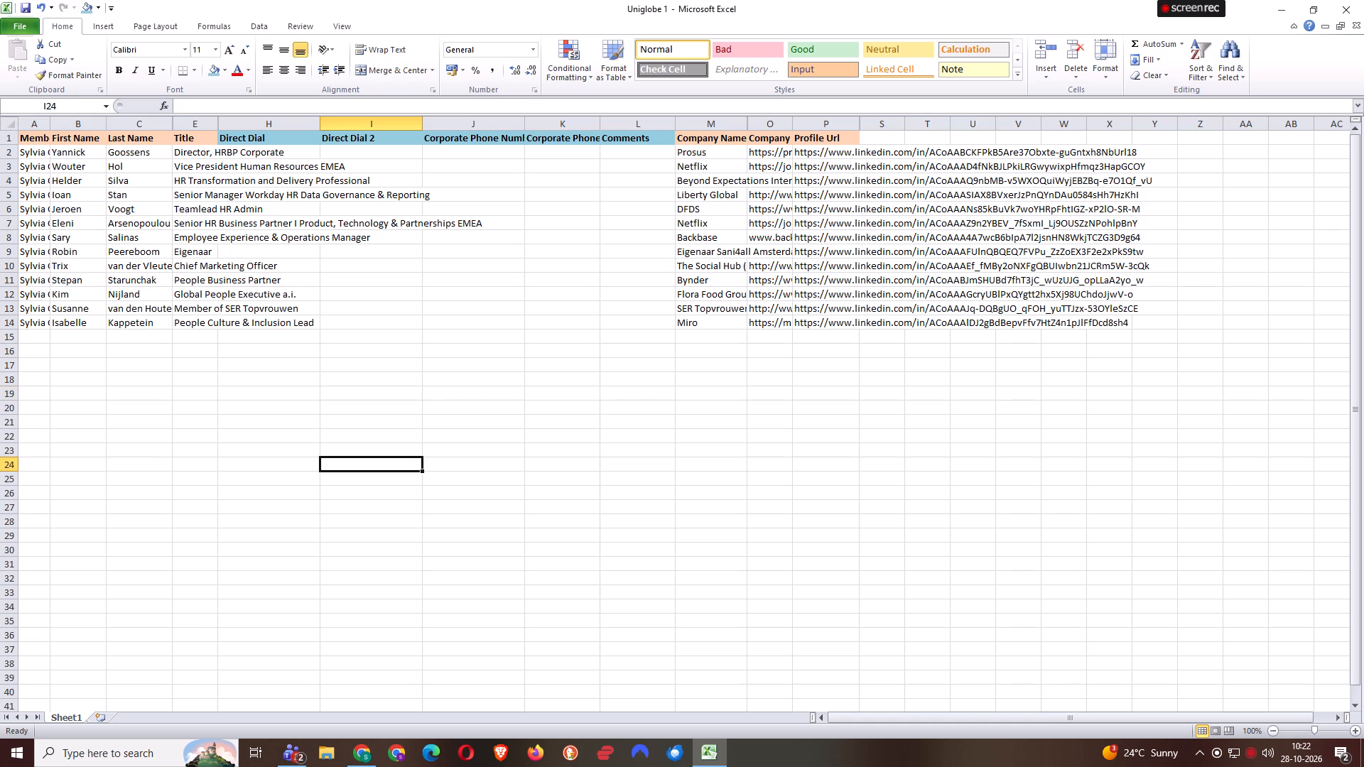
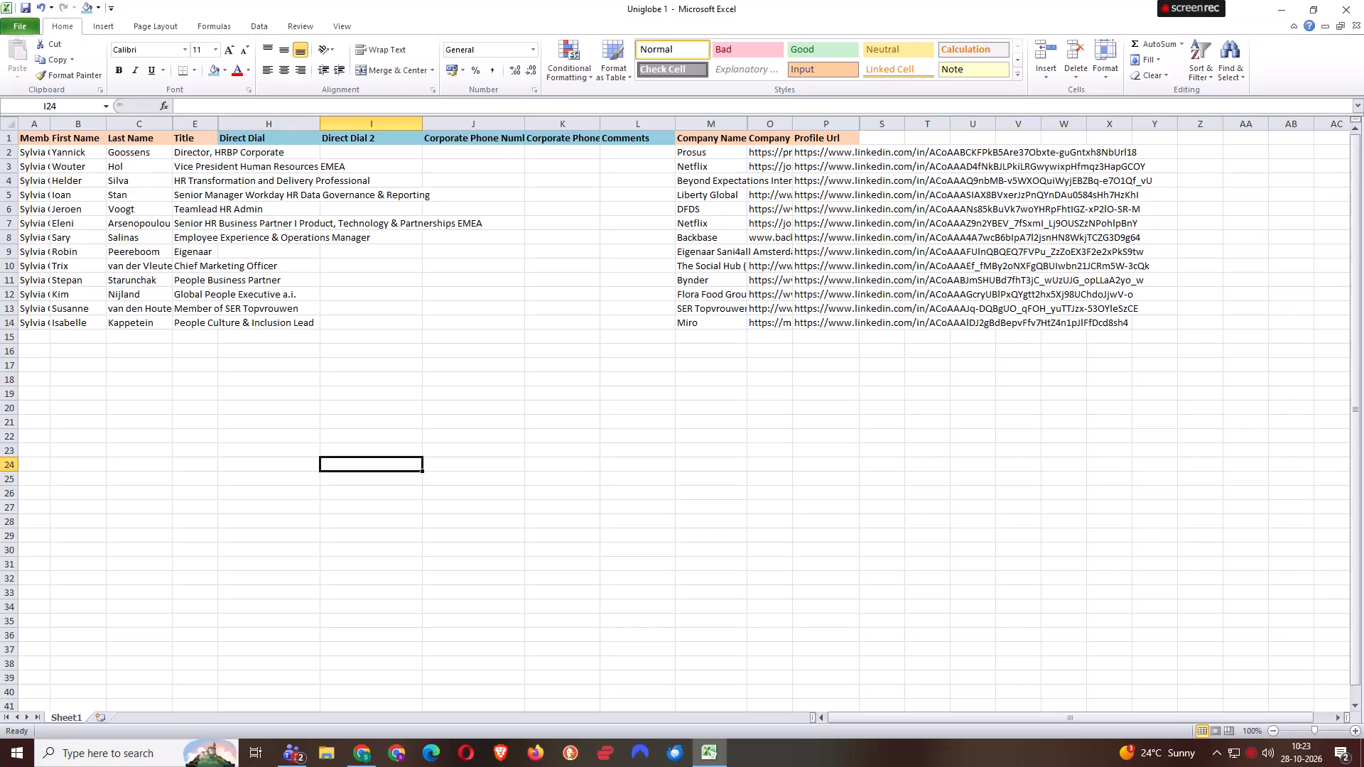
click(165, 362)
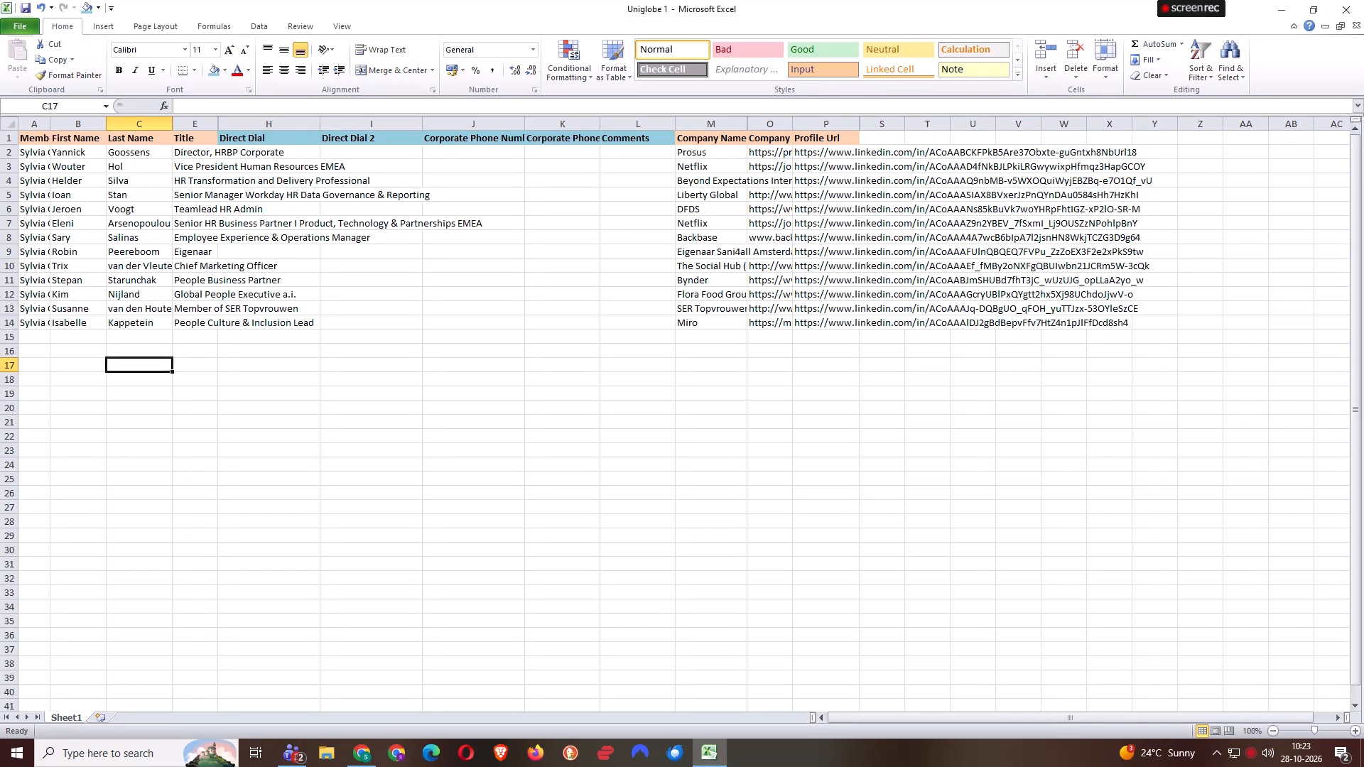
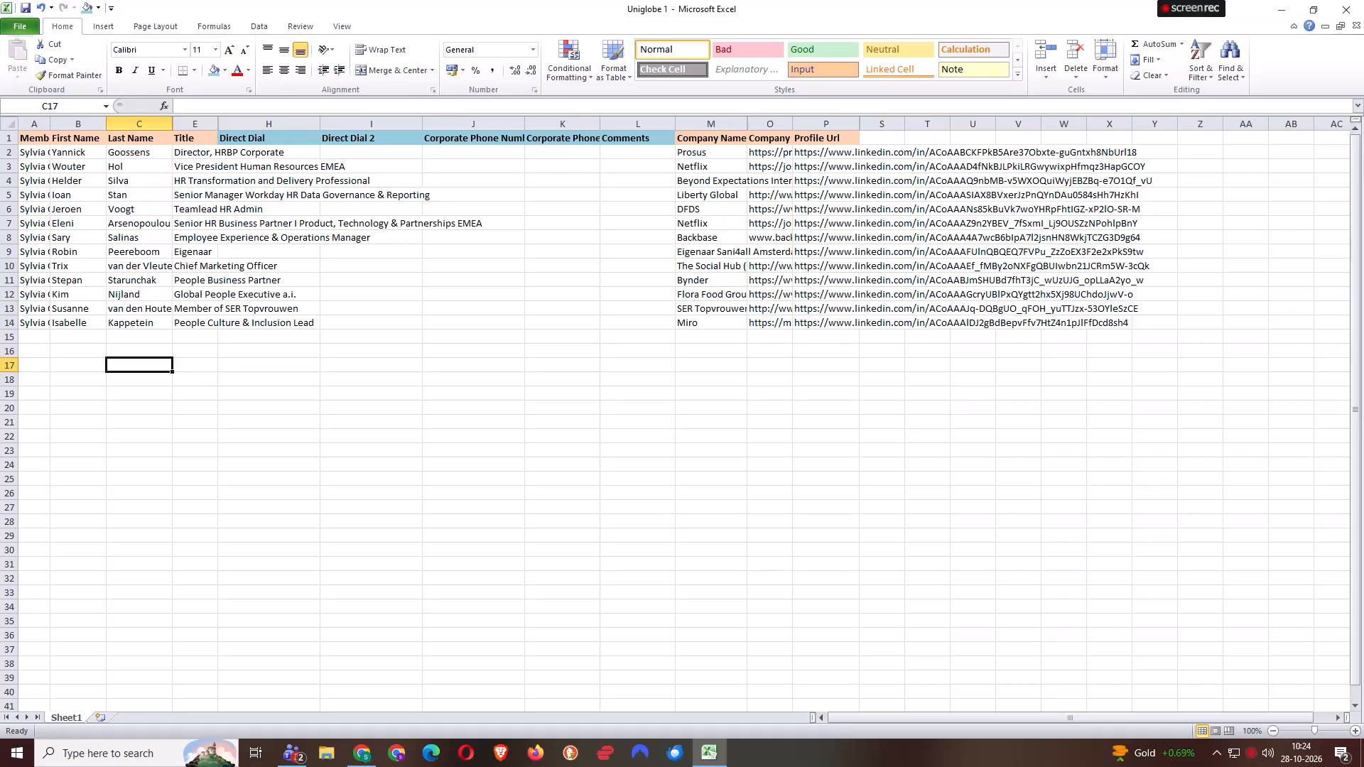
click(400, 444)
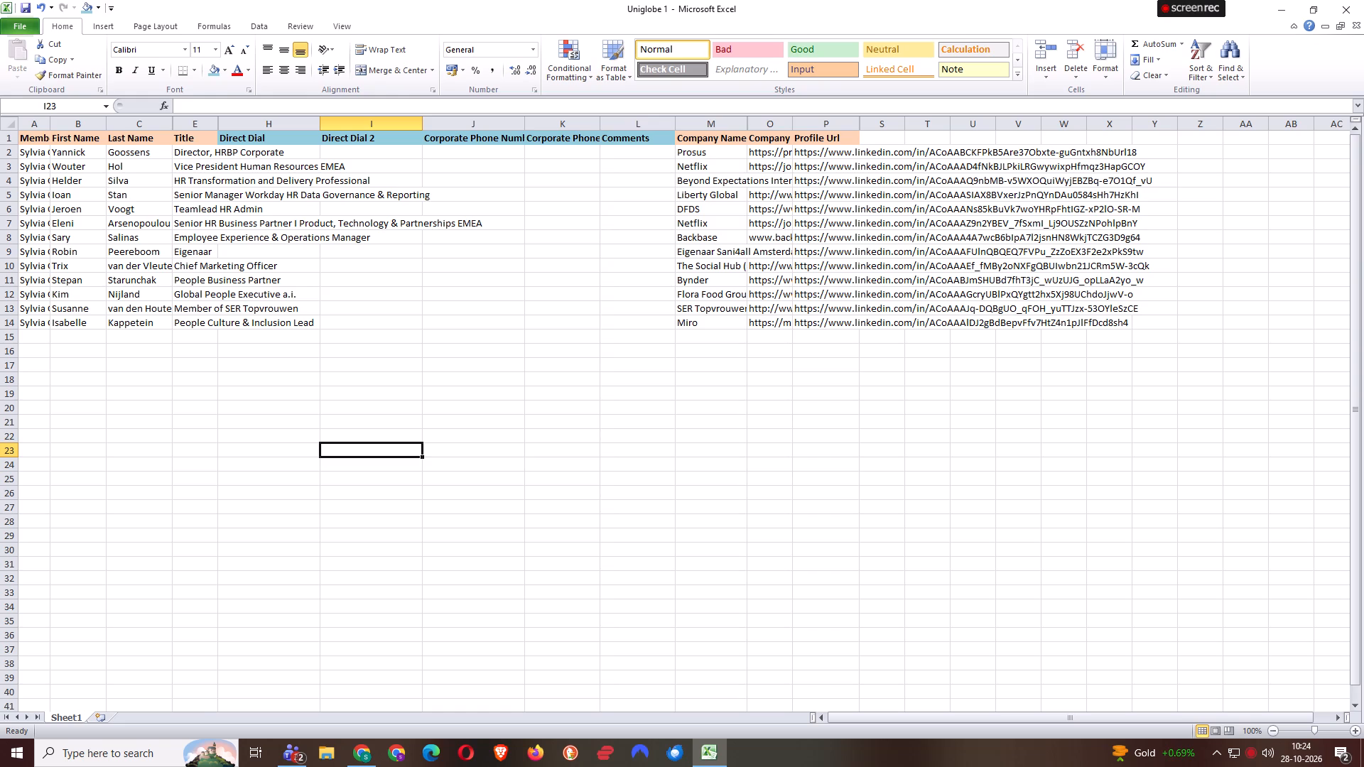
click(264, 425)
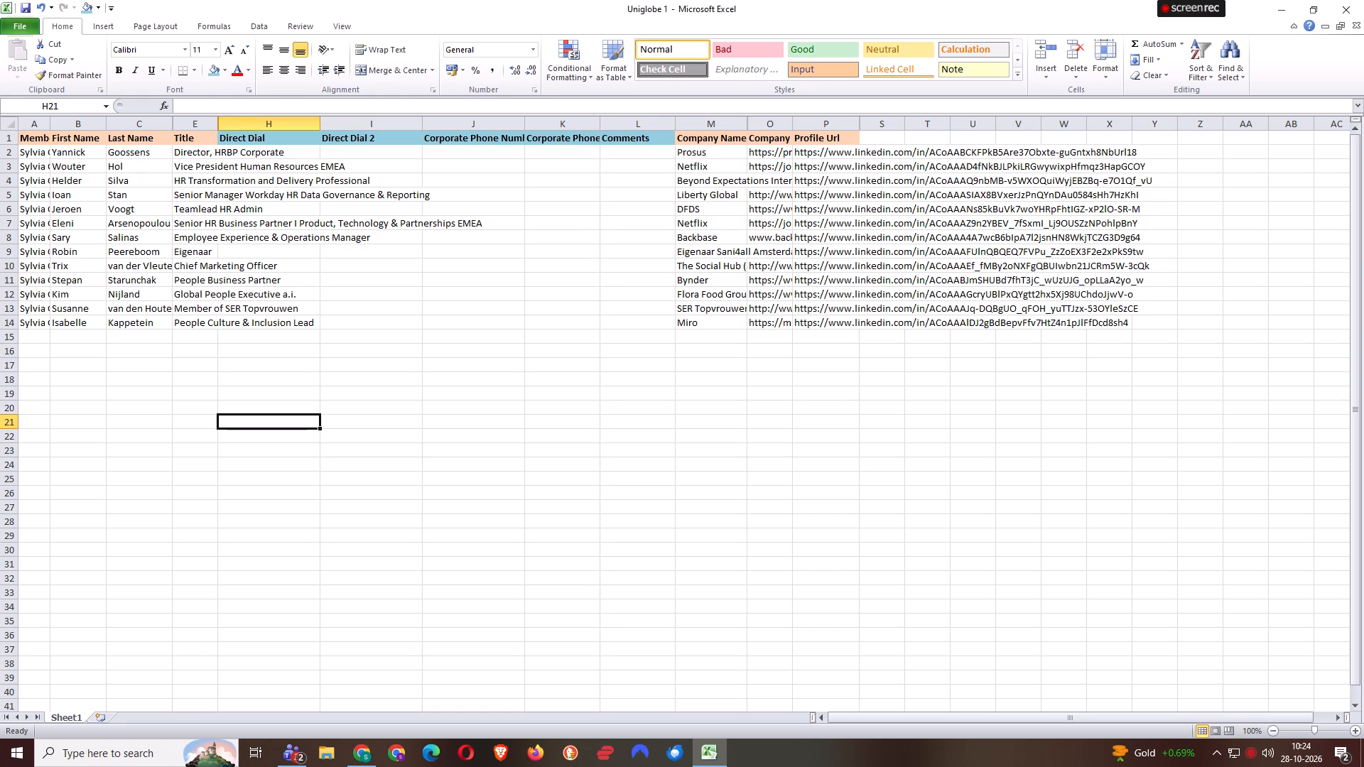
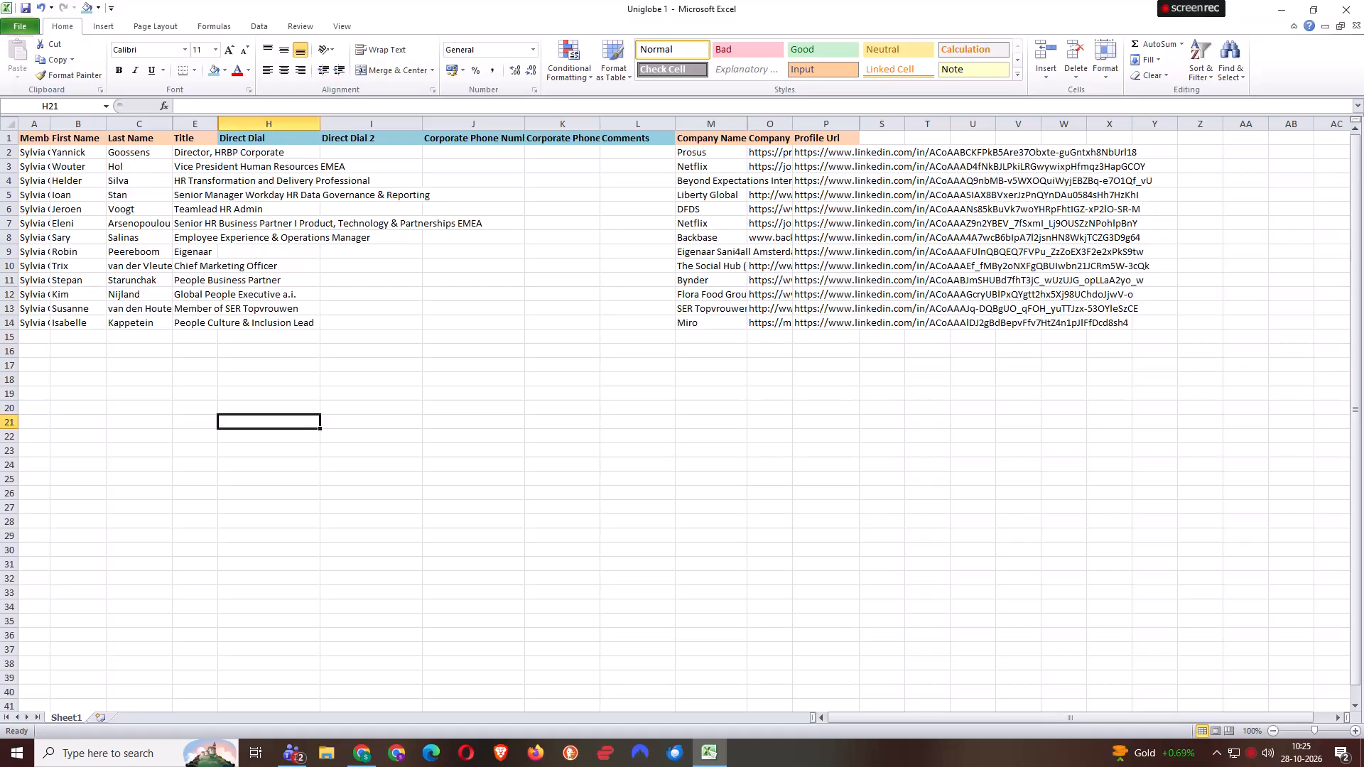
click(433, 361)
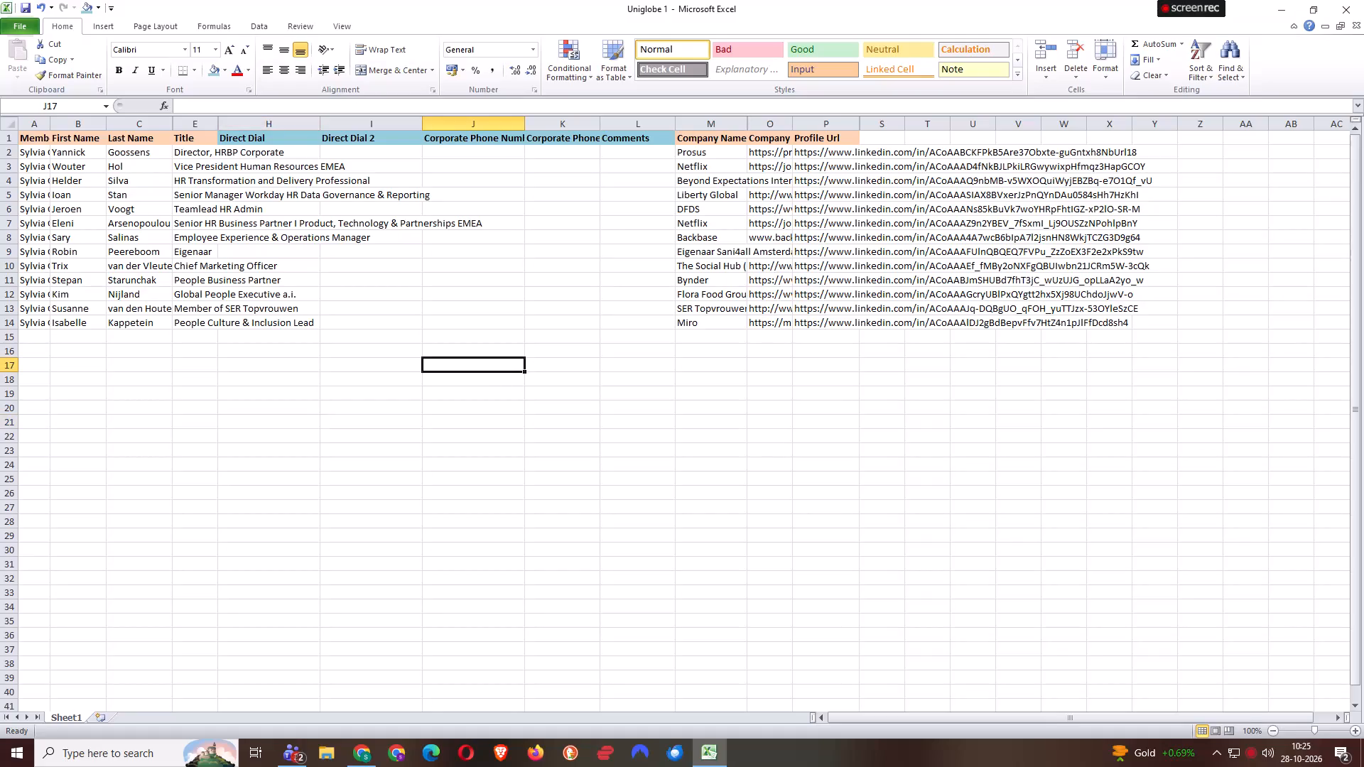
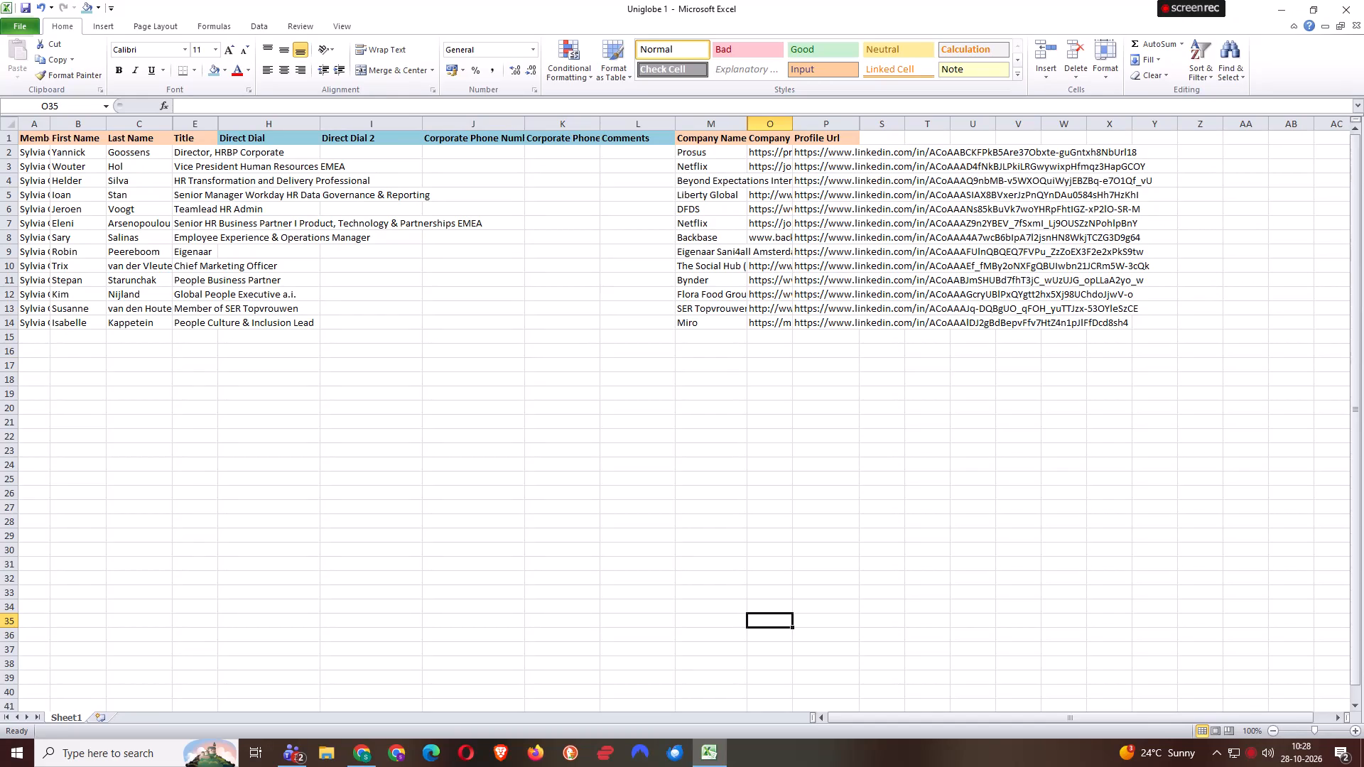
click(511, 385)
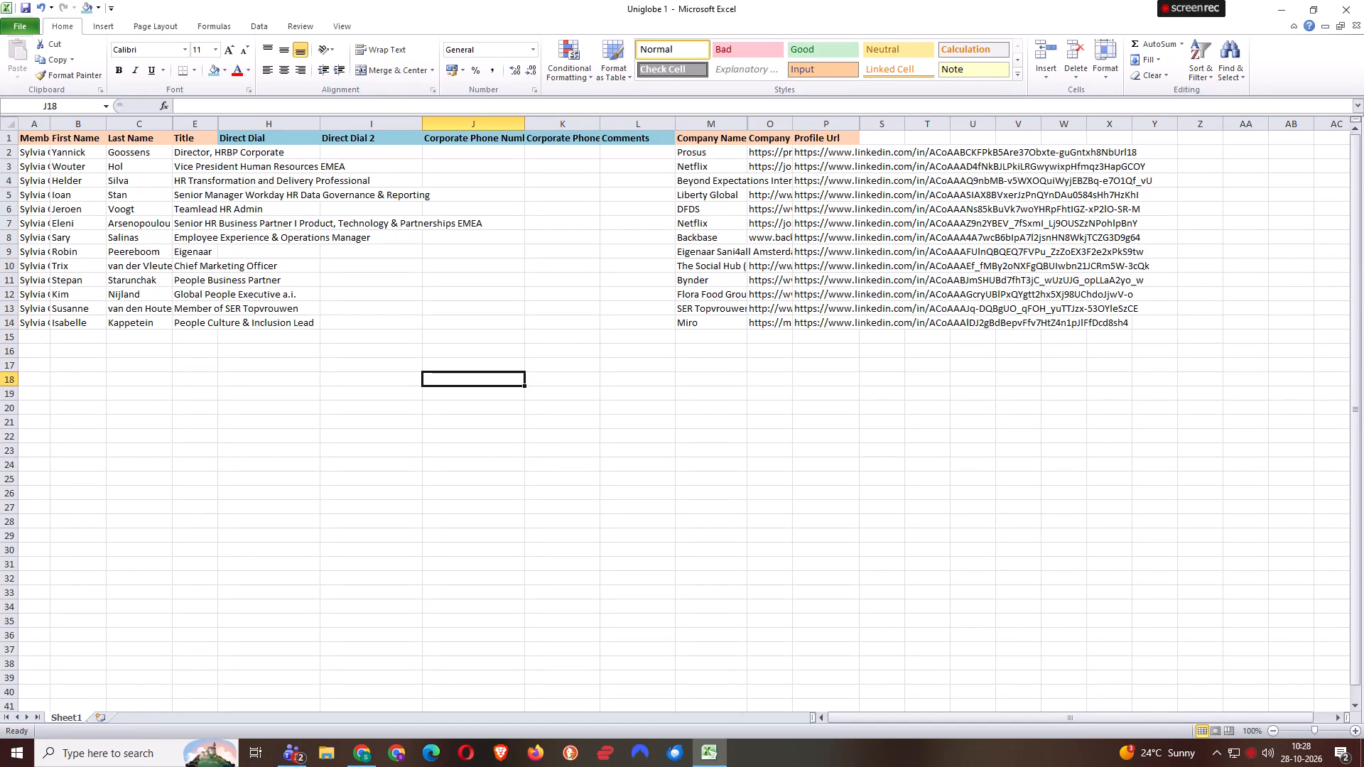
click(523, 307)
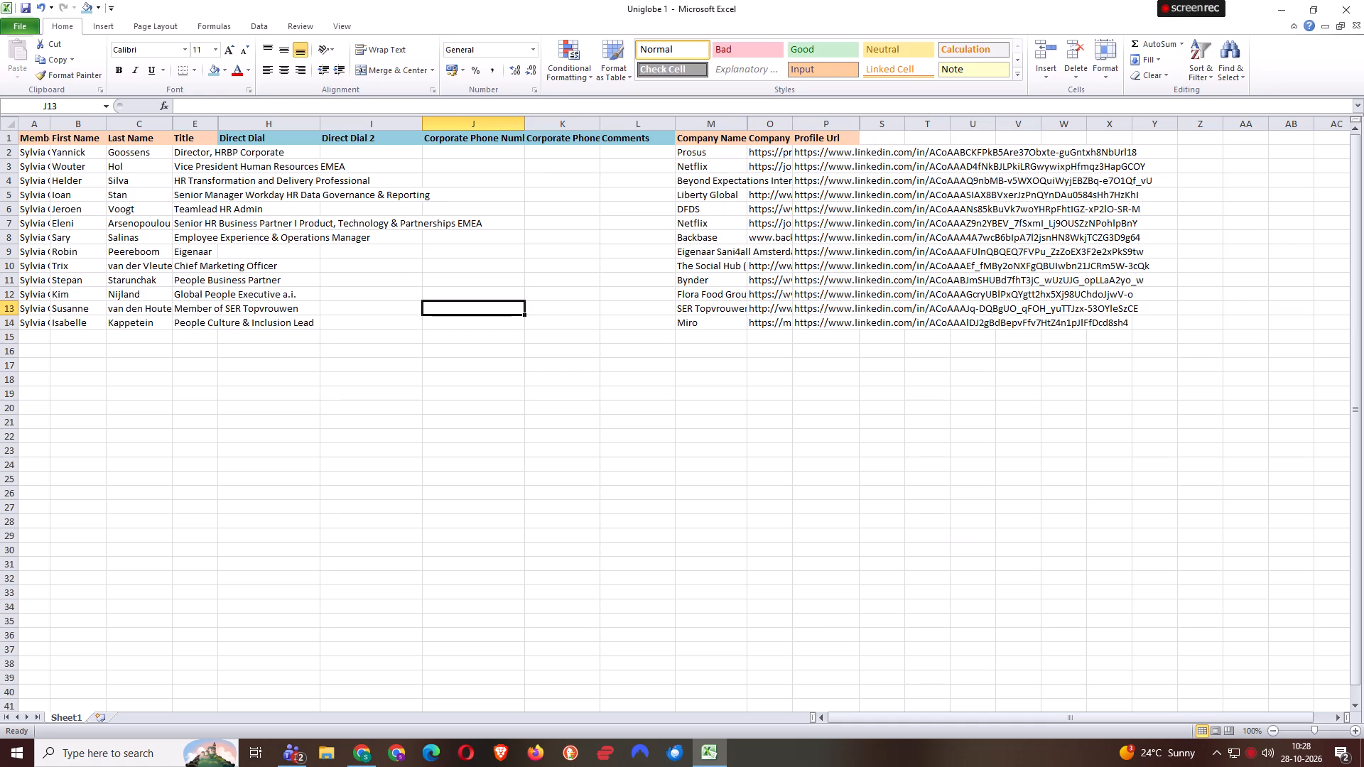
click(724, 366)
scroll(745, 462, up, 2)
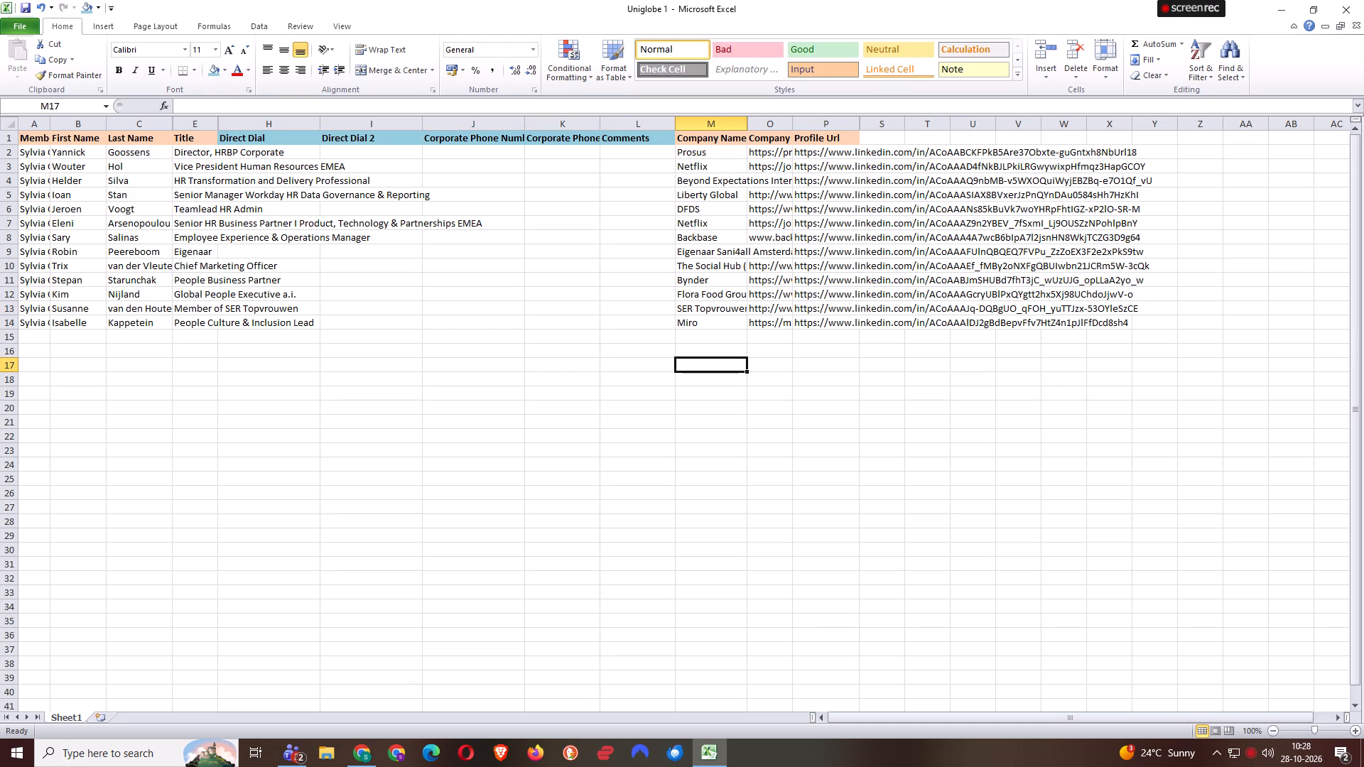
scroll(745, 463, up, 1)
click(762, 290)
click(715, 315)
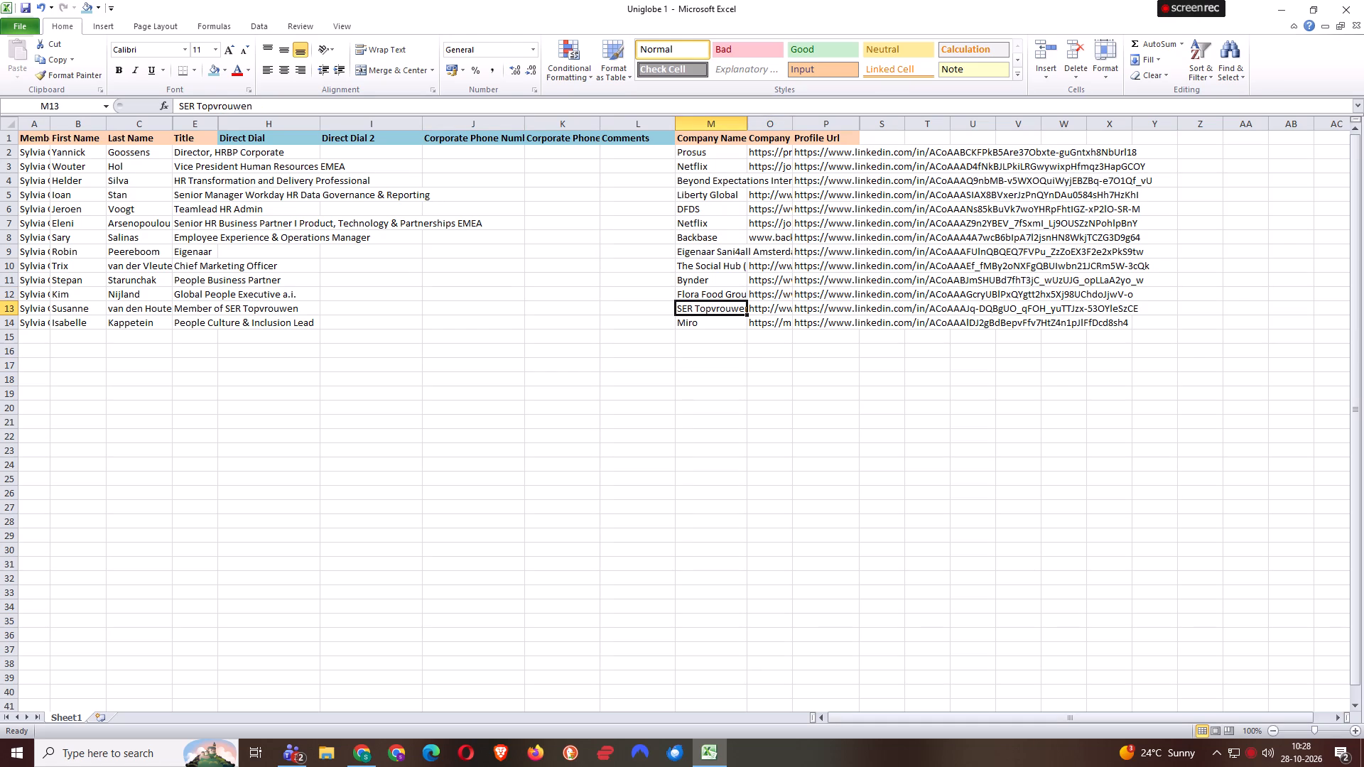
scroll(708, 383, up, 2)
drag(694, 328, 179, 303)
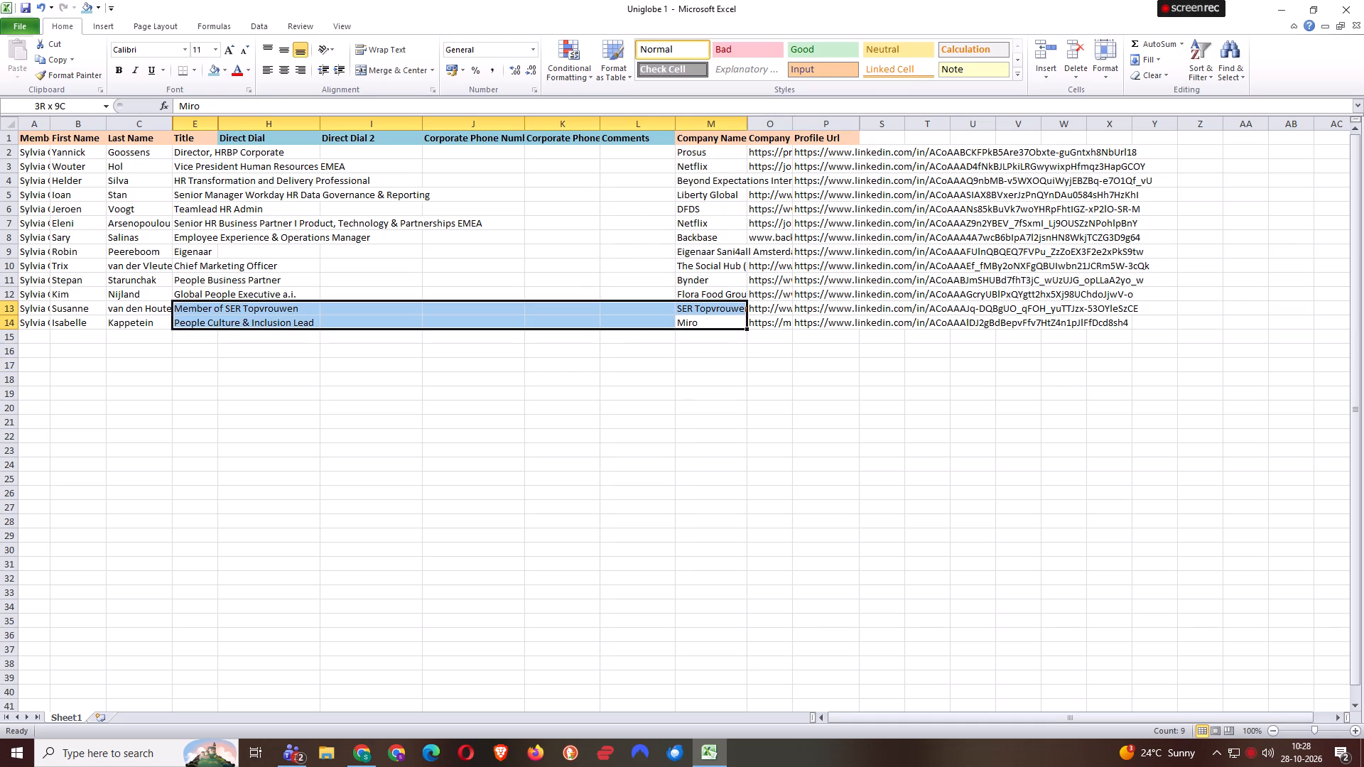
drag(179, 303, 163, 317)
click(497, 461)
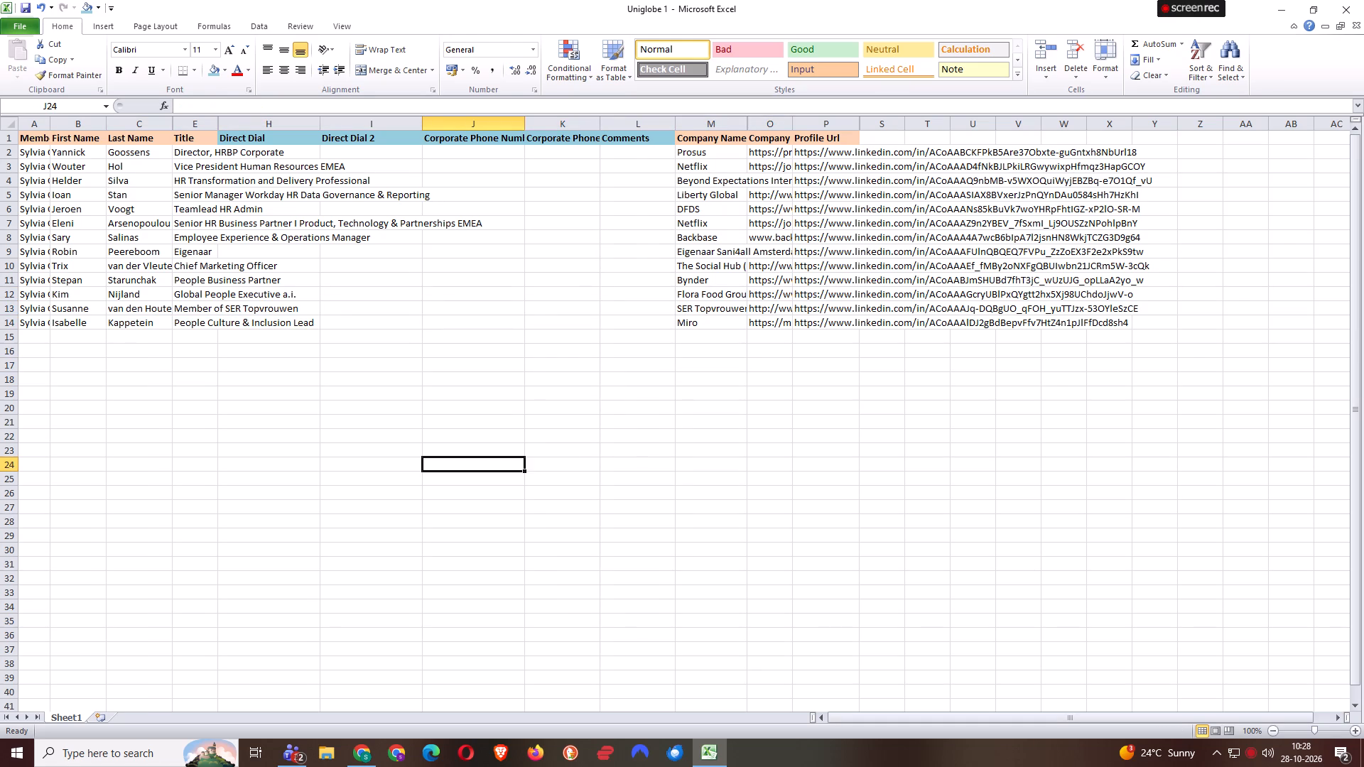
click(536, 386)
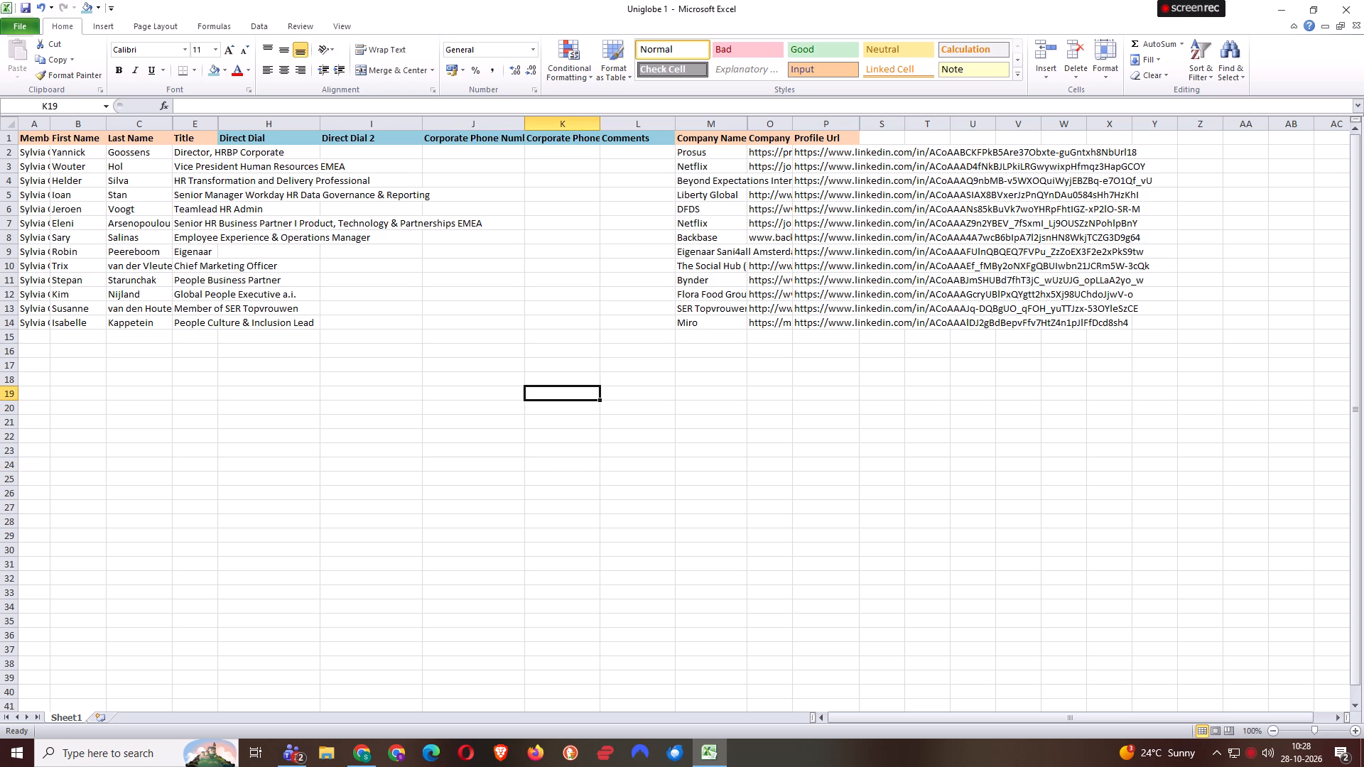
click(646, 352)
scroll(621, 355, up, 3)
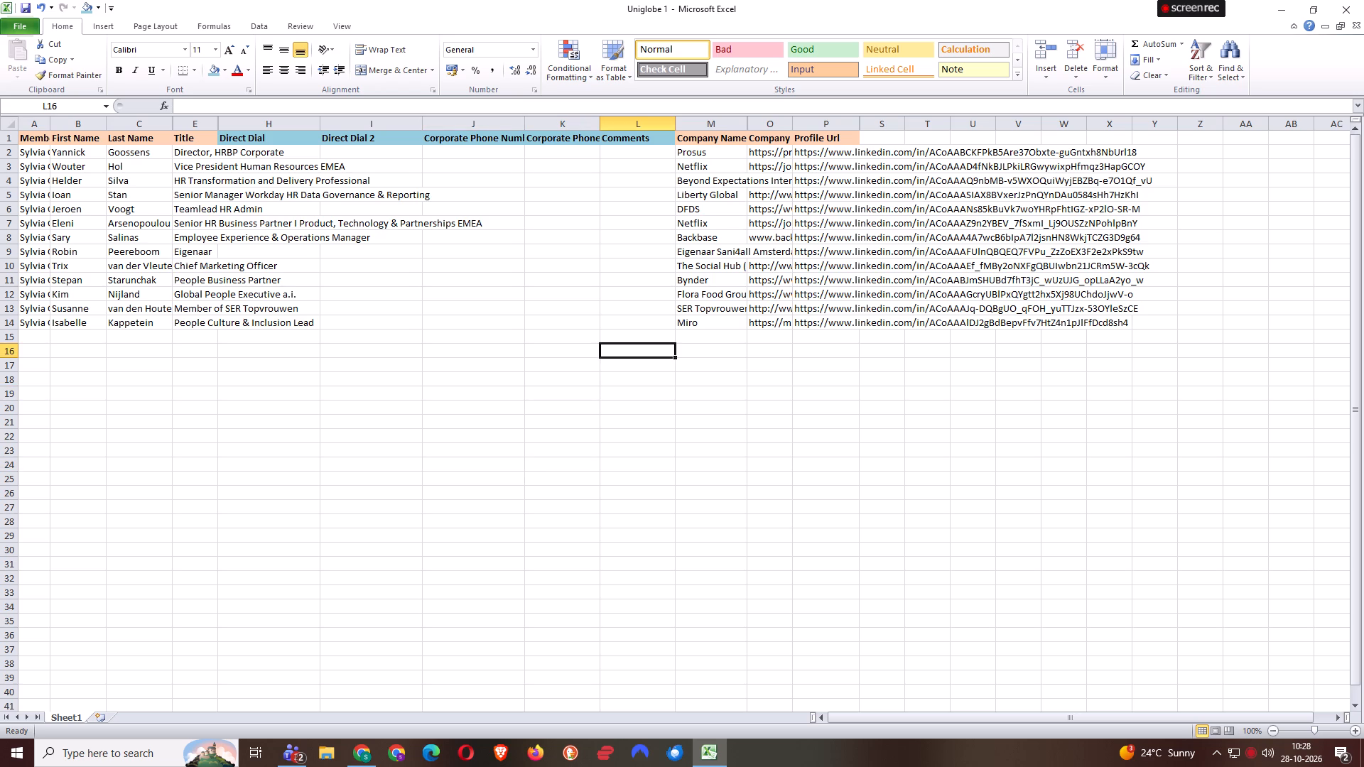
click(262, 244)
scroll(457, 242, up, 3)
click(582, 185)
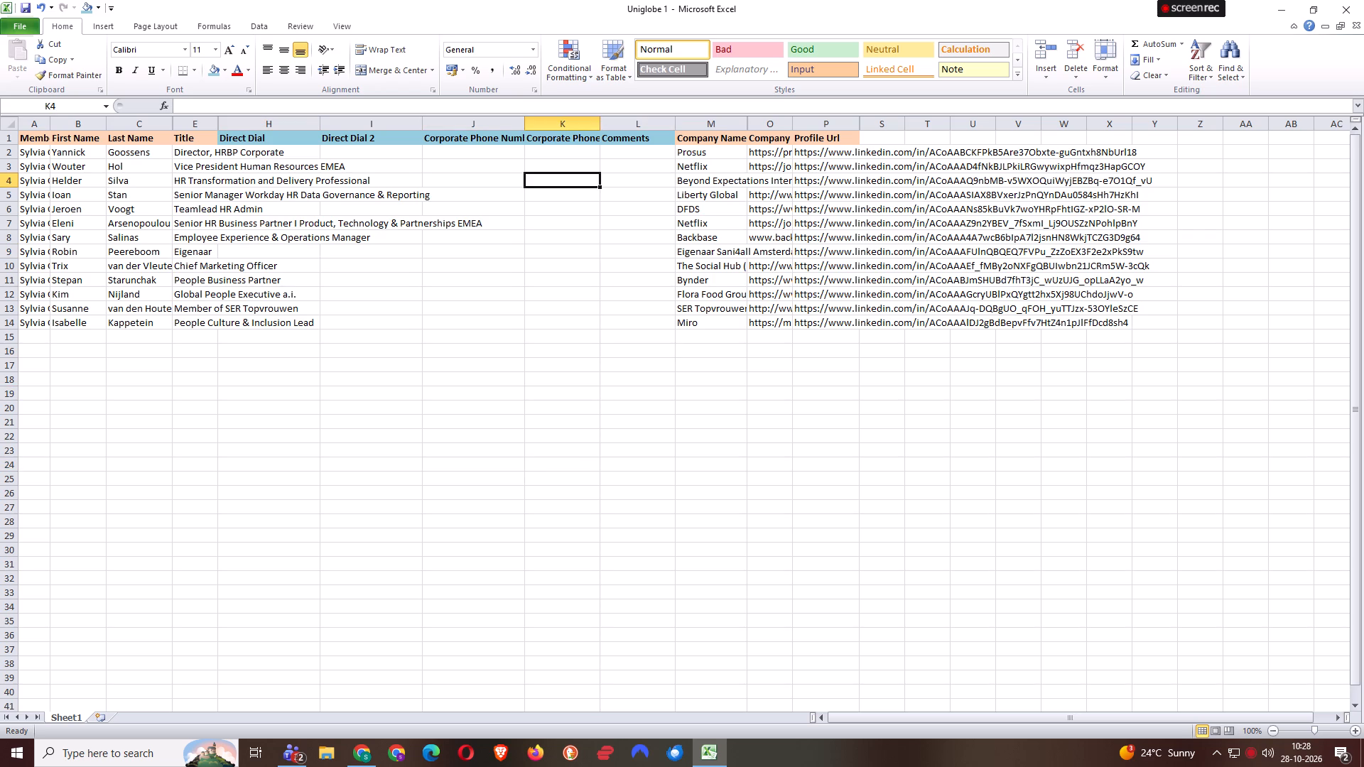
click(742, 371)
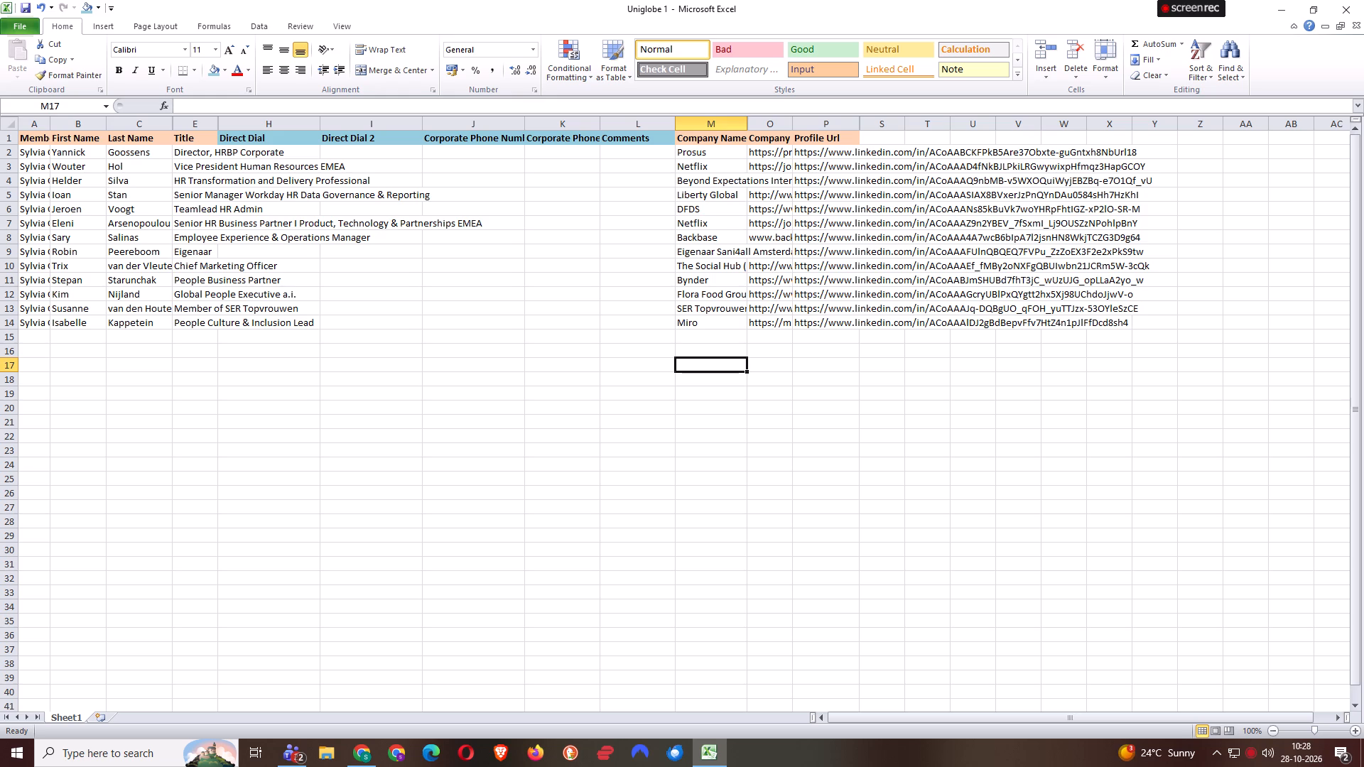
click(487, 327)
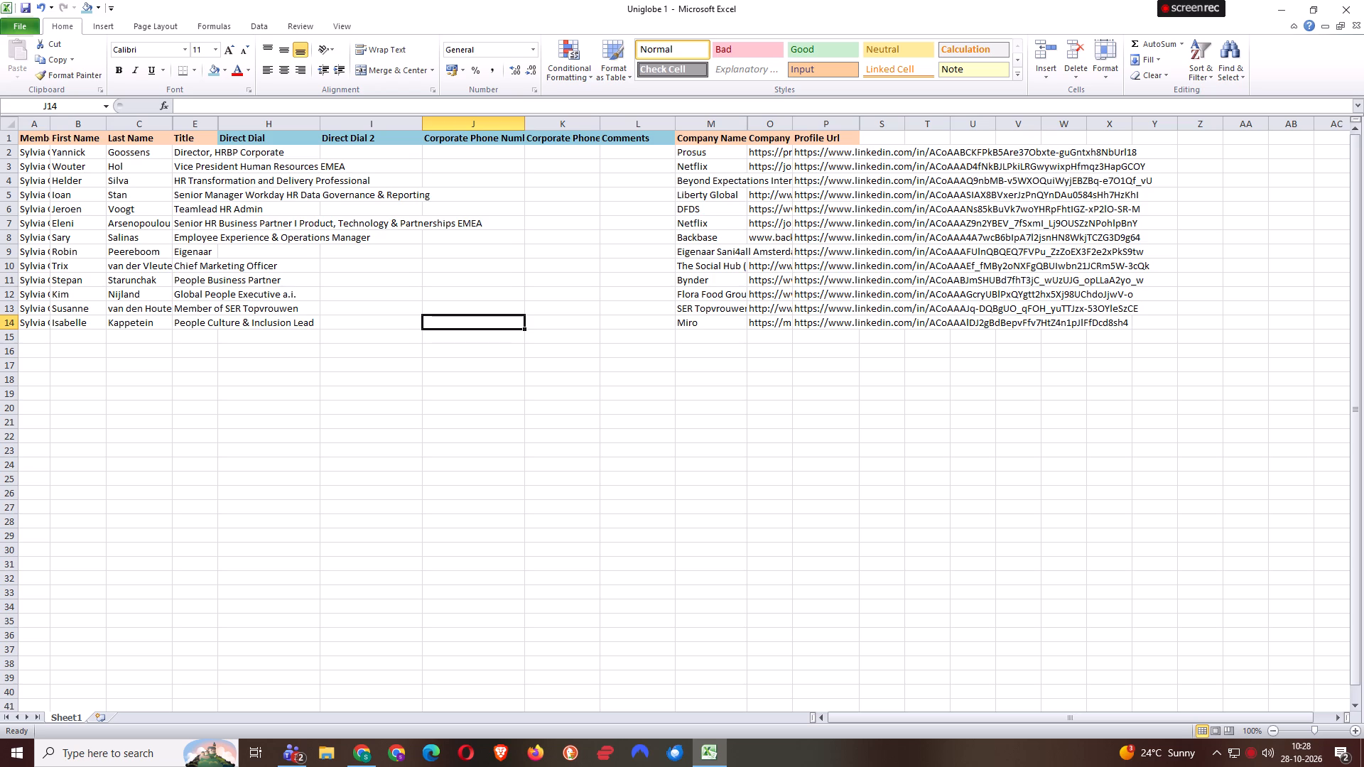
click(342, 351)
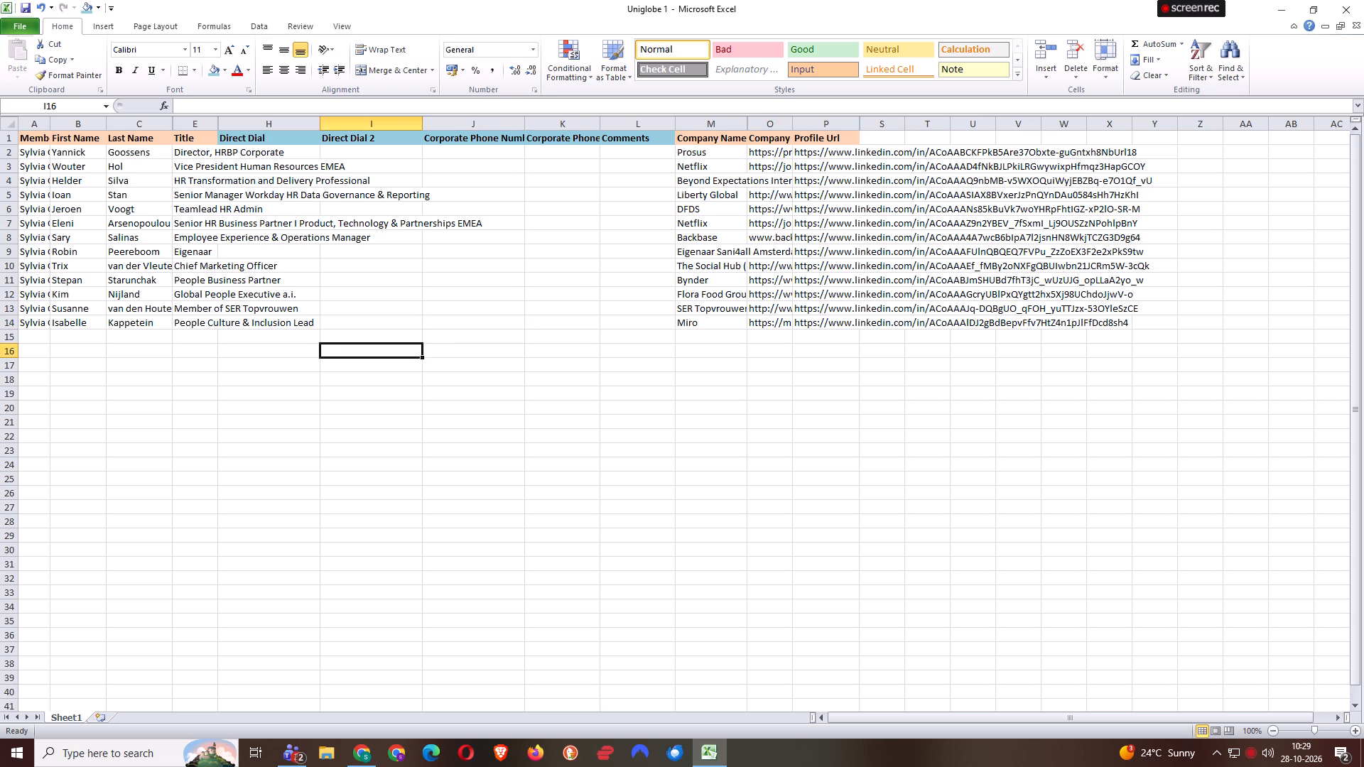
Widen the Title column slightly.
drag(217, 121, 228, 124)
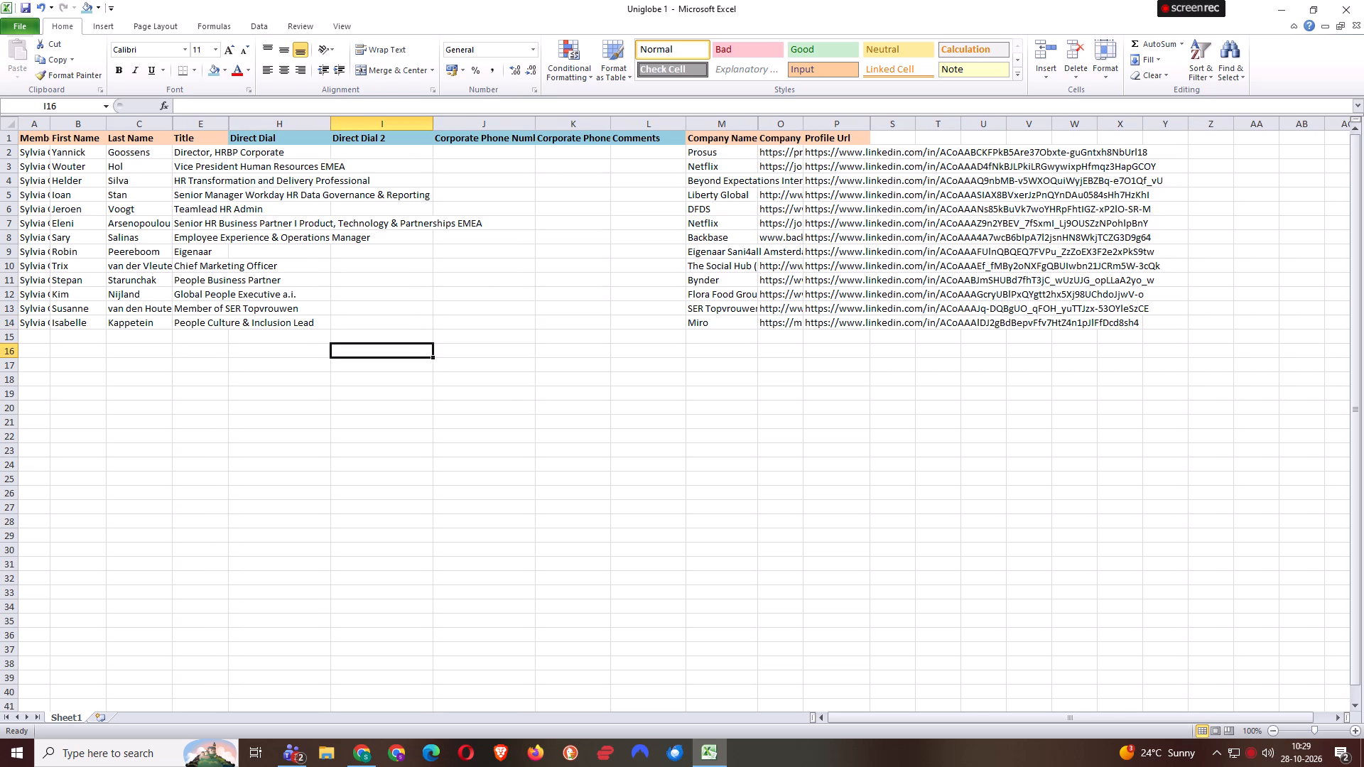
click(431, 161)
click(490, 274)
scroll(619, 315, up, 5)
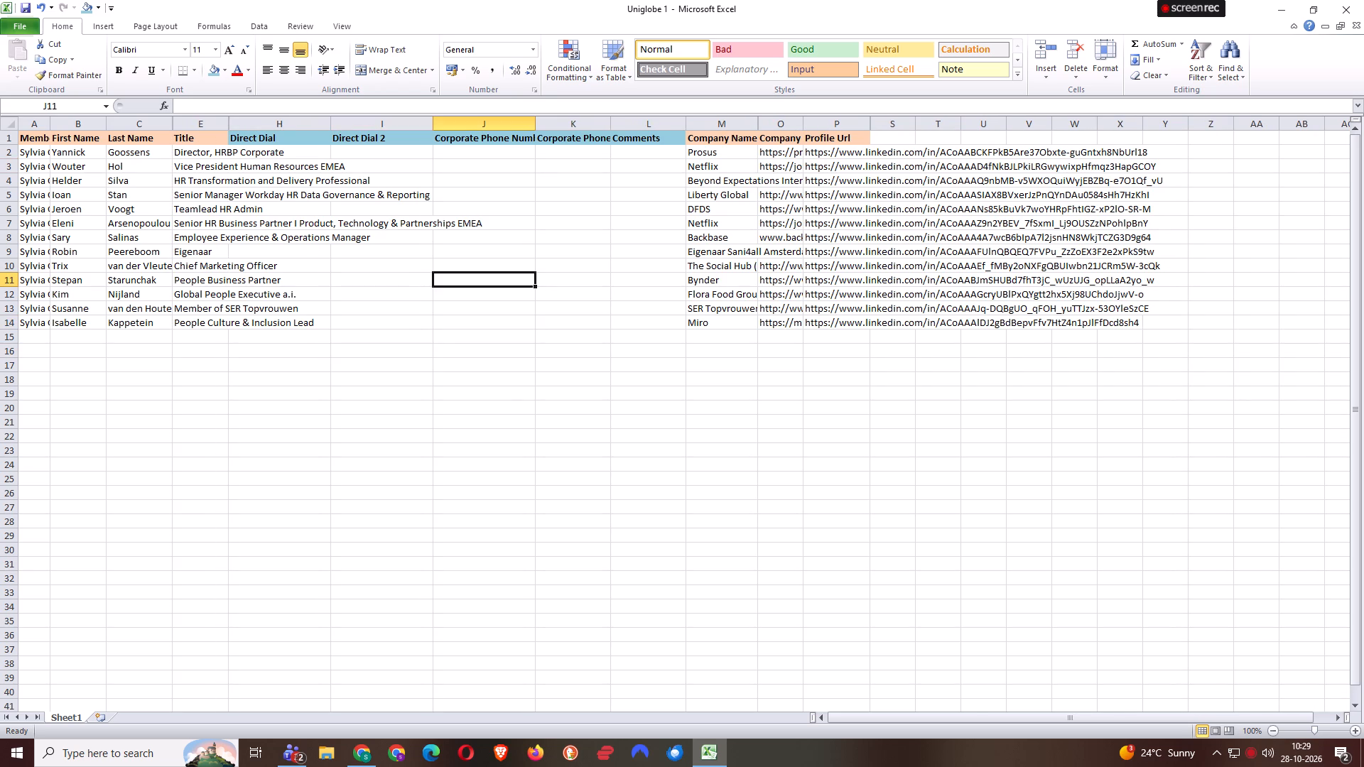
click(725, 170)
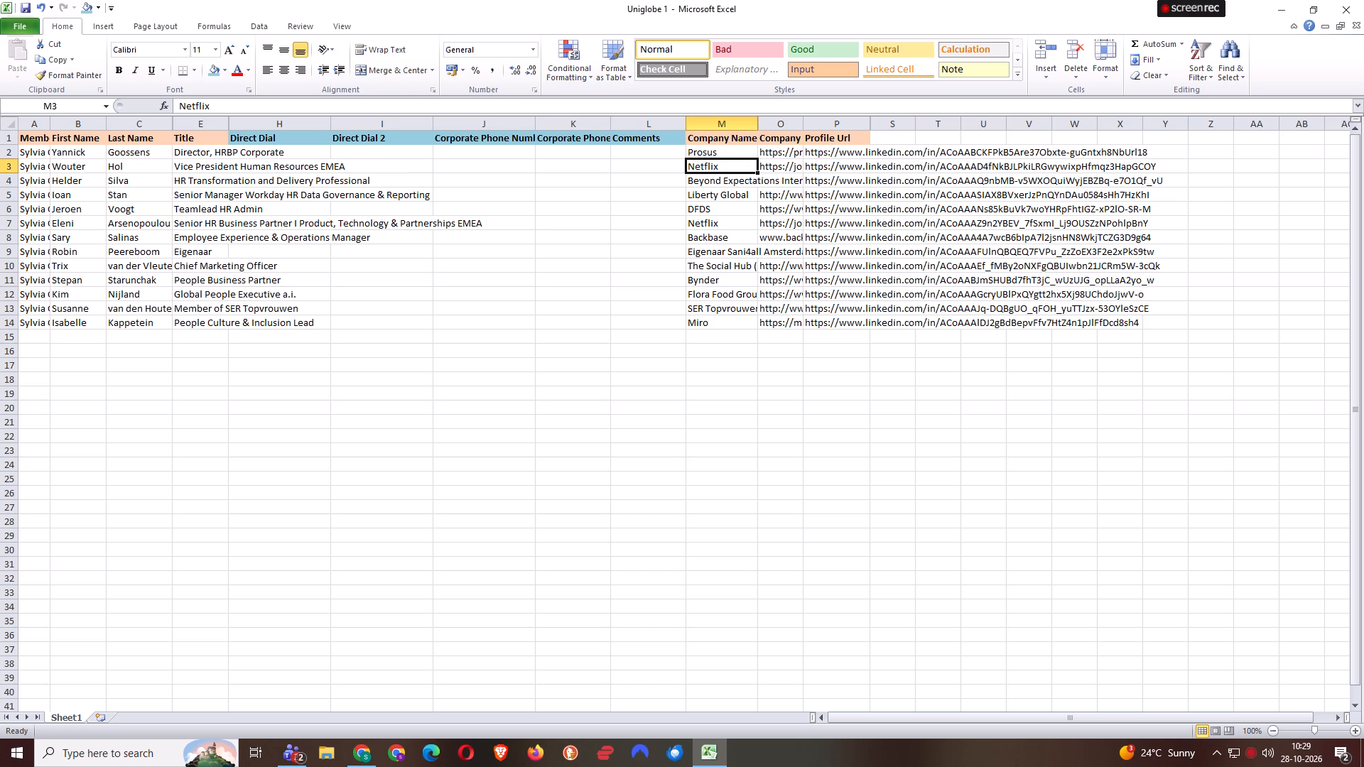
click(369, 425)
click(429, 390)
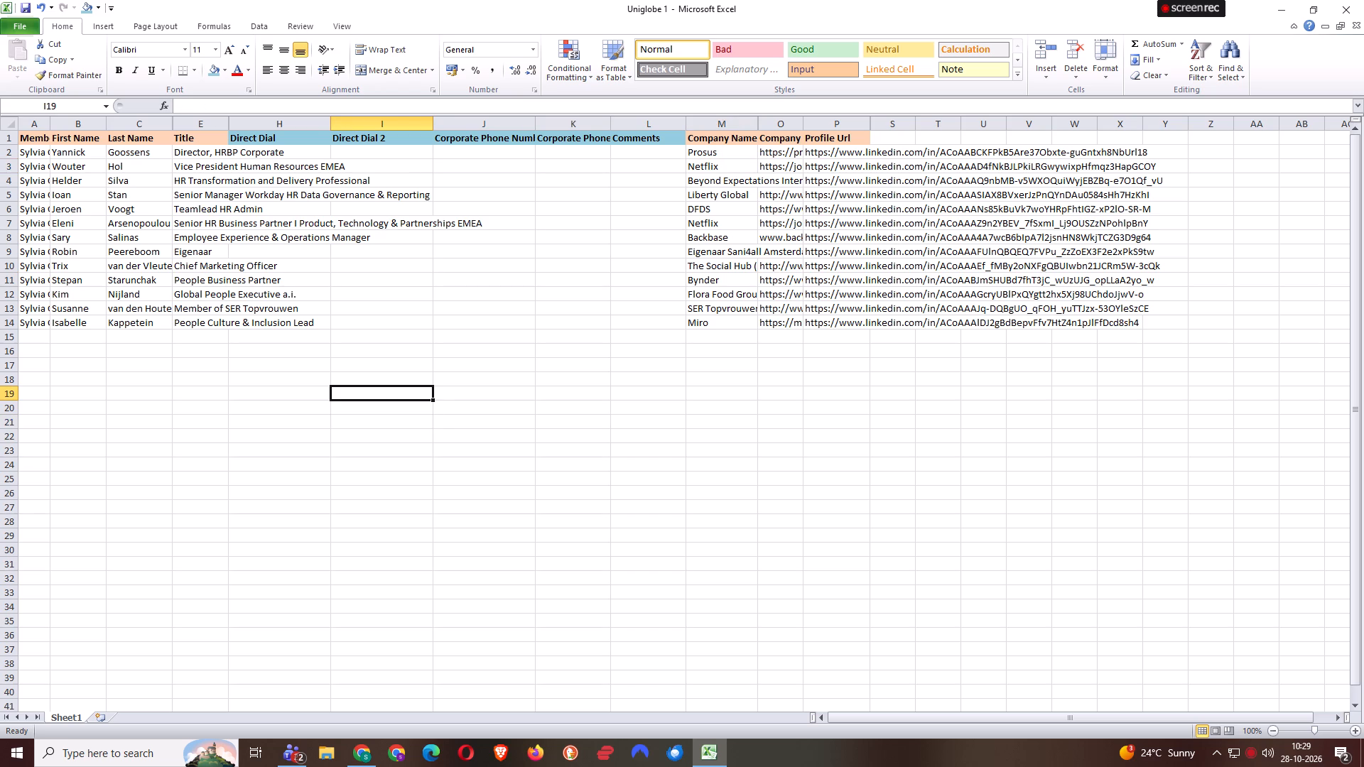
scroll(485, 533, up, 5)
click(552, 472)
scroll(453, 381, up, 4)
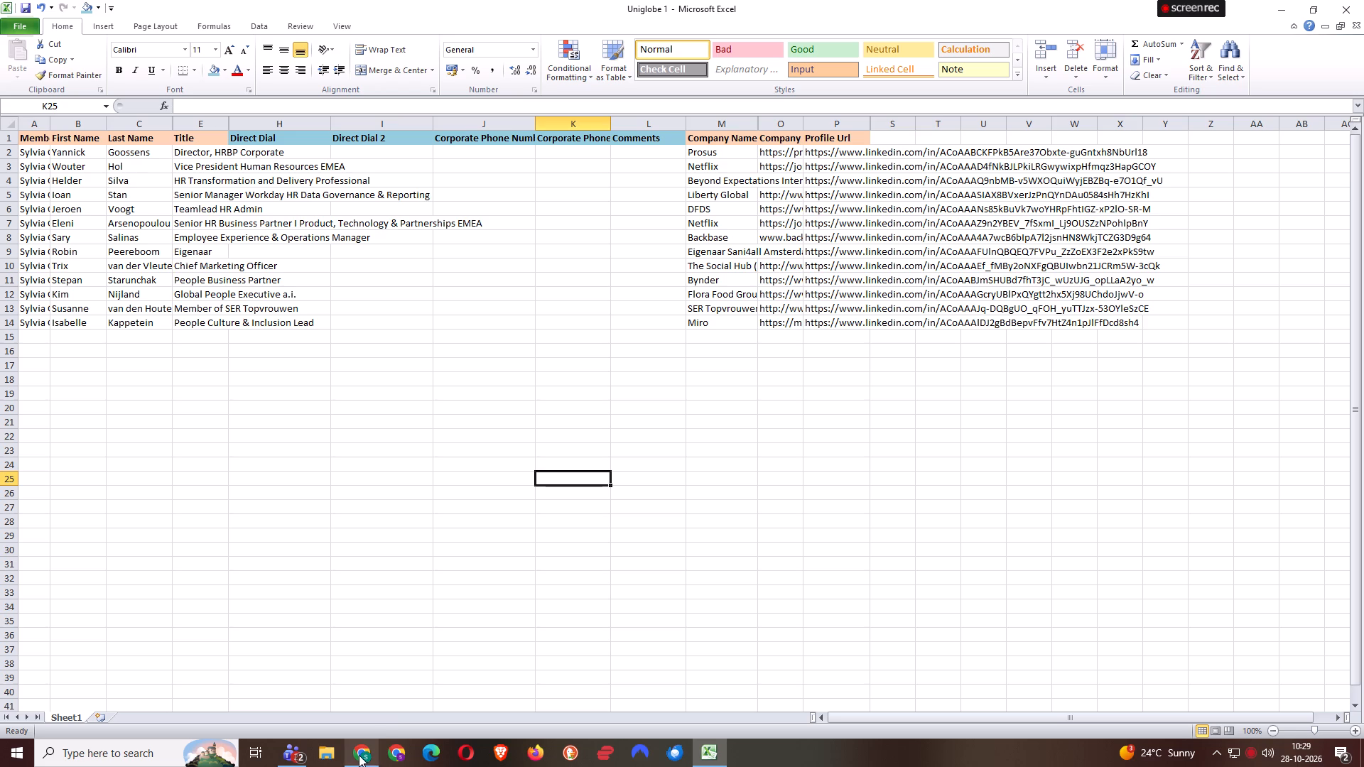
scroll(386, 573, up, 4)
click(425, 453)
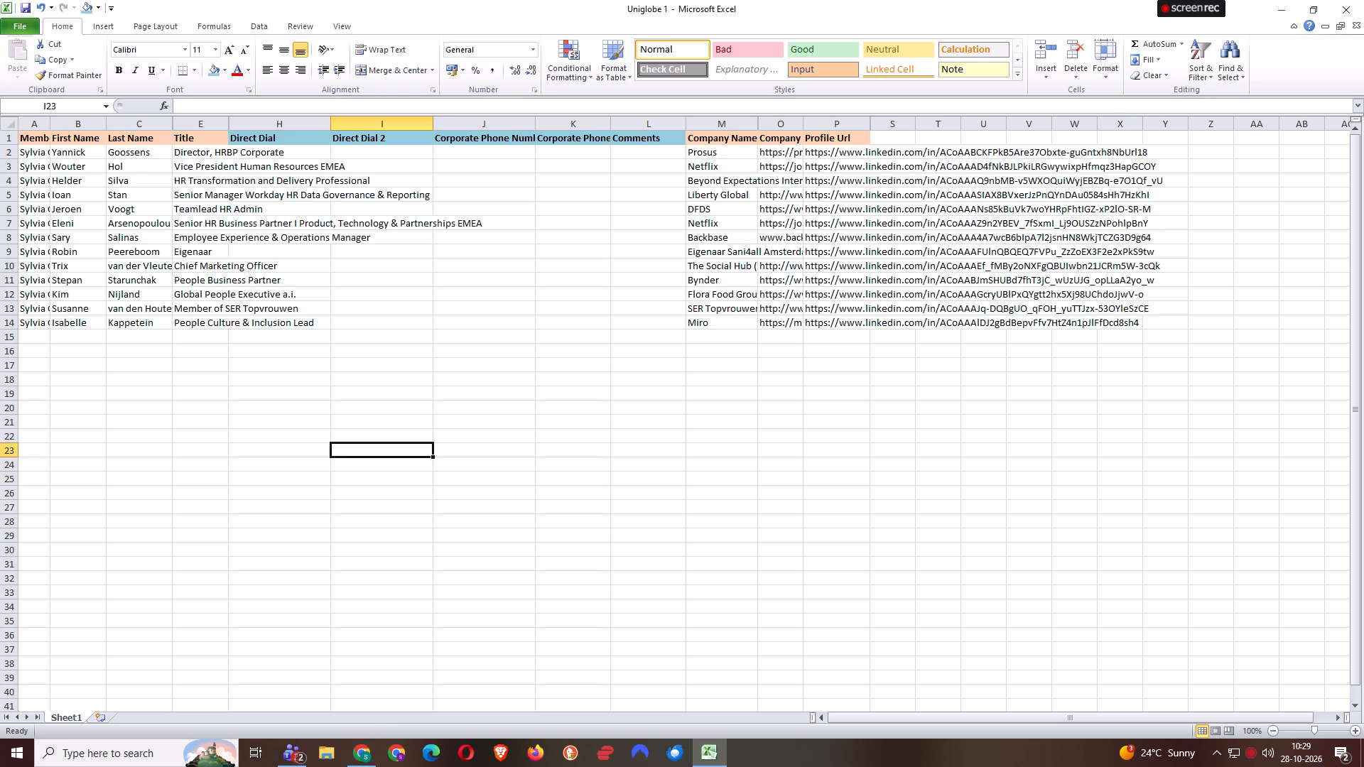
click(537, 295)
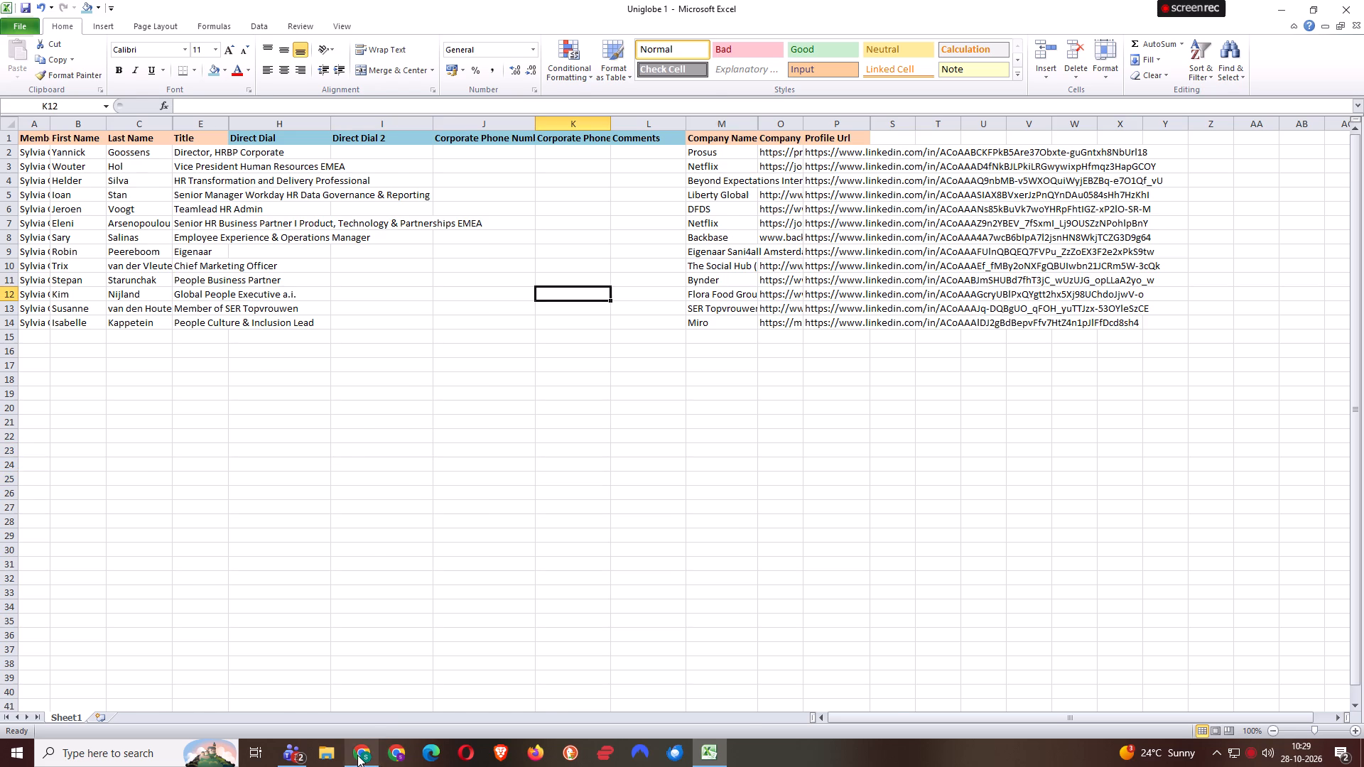
Switch to Google Chrome and open a new browser tab.
click(357, 755)
click(367, 15)
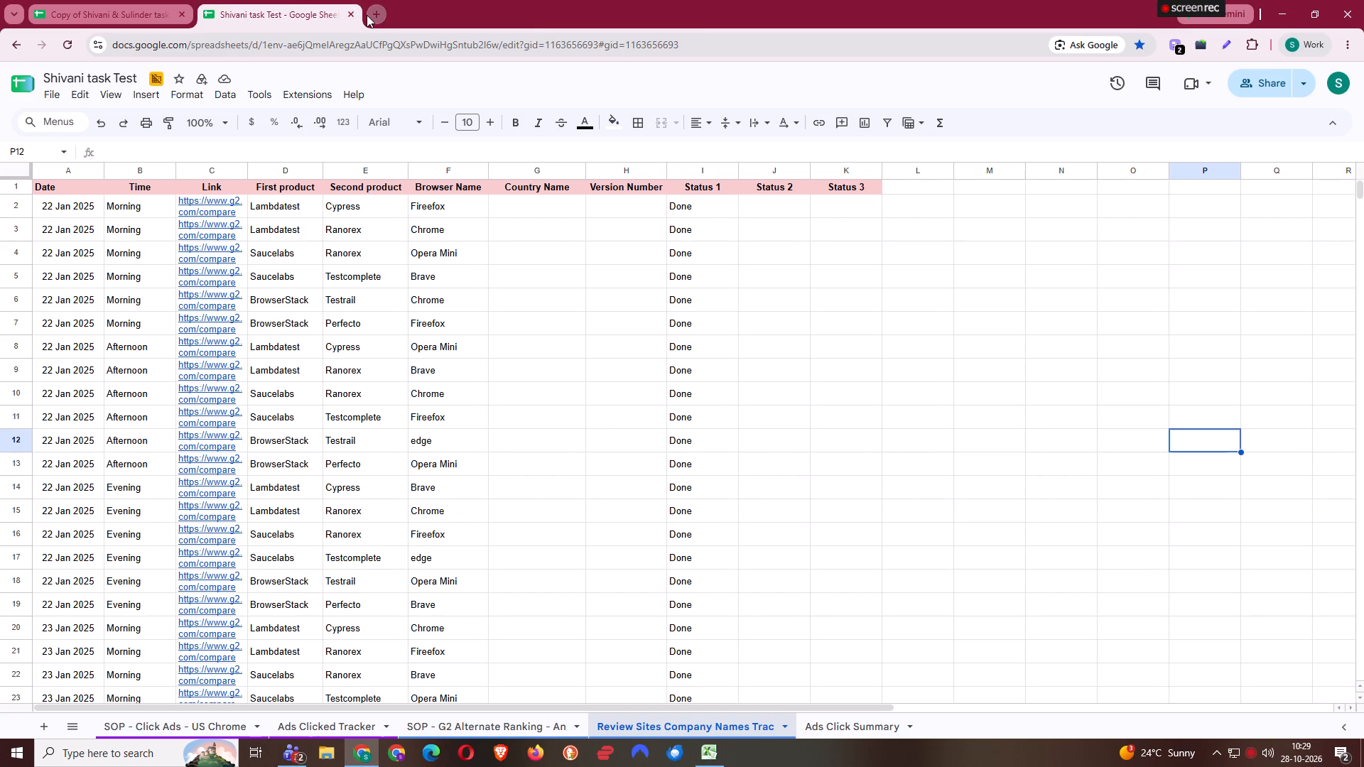
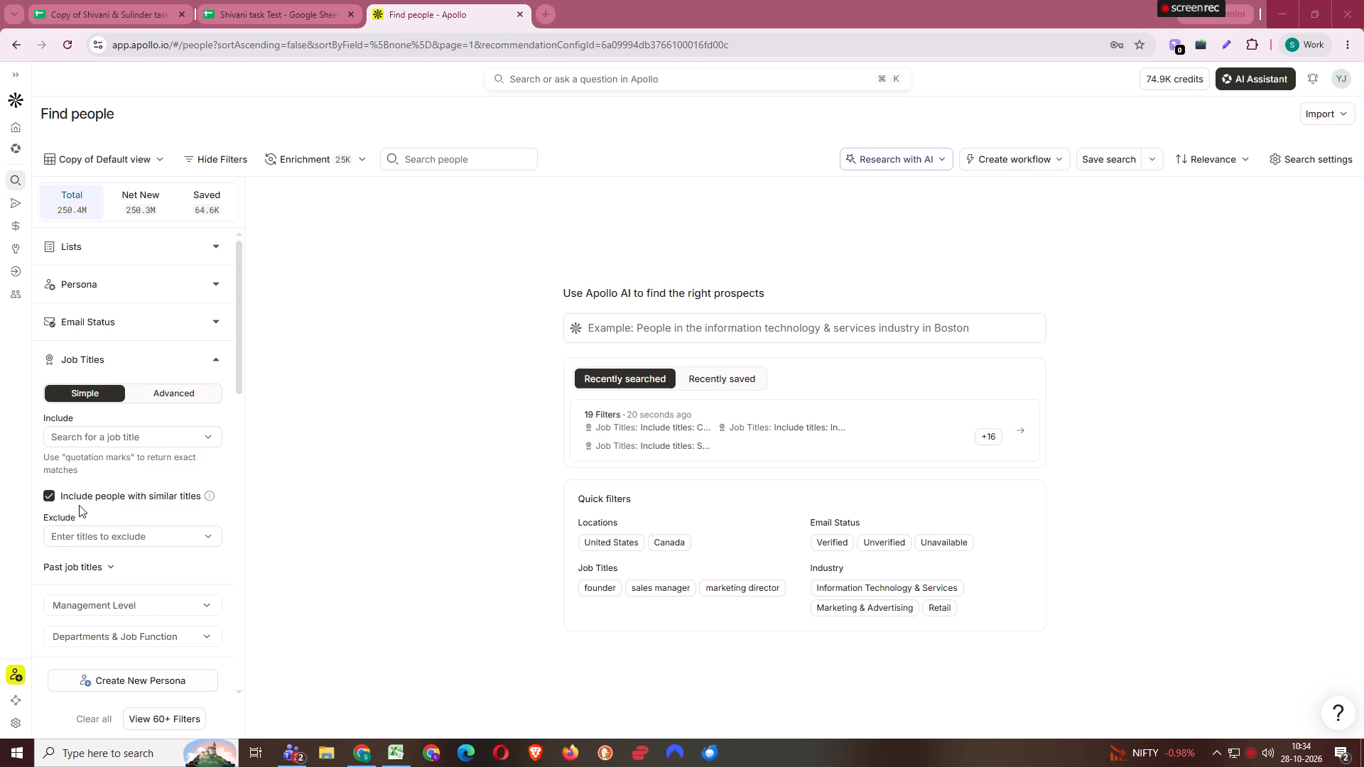
Exclude people with similar titles from the Job Titles filter of the people search.
click(52, 496)
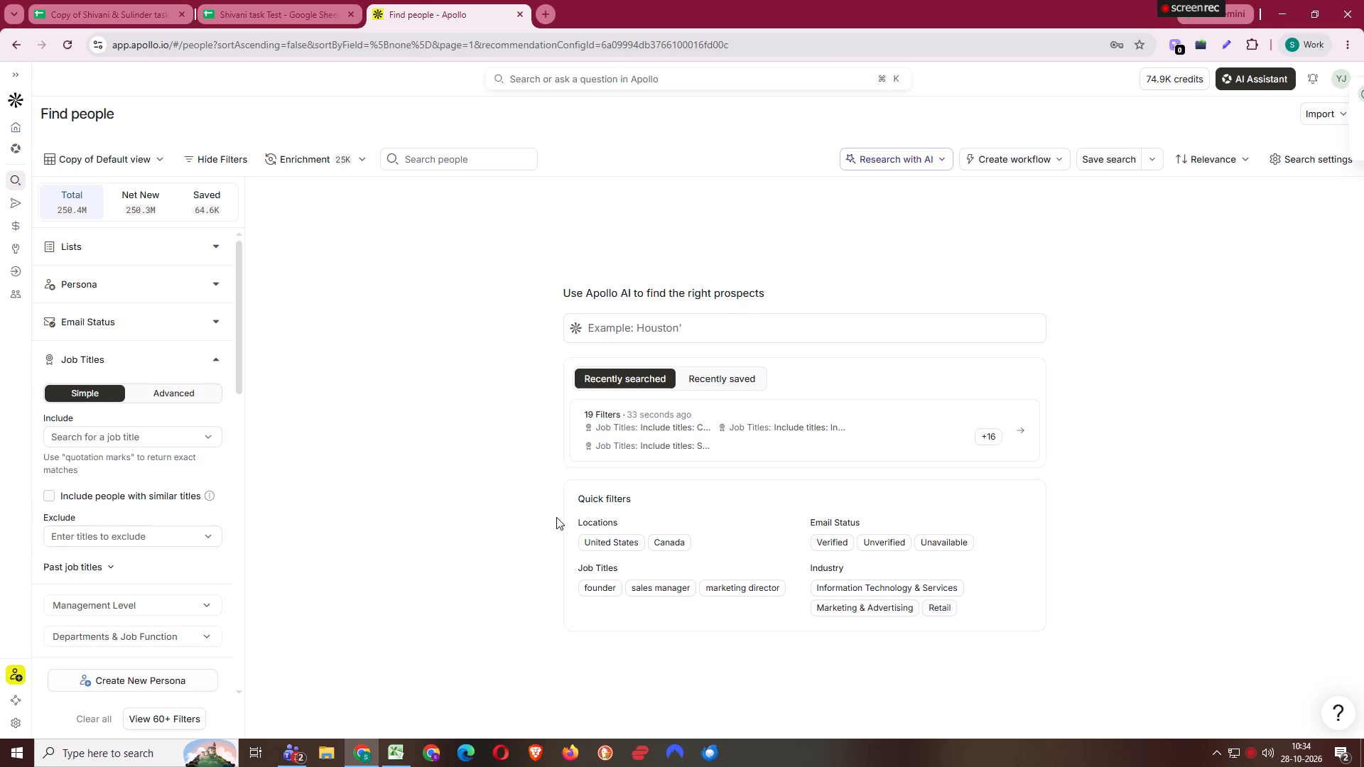
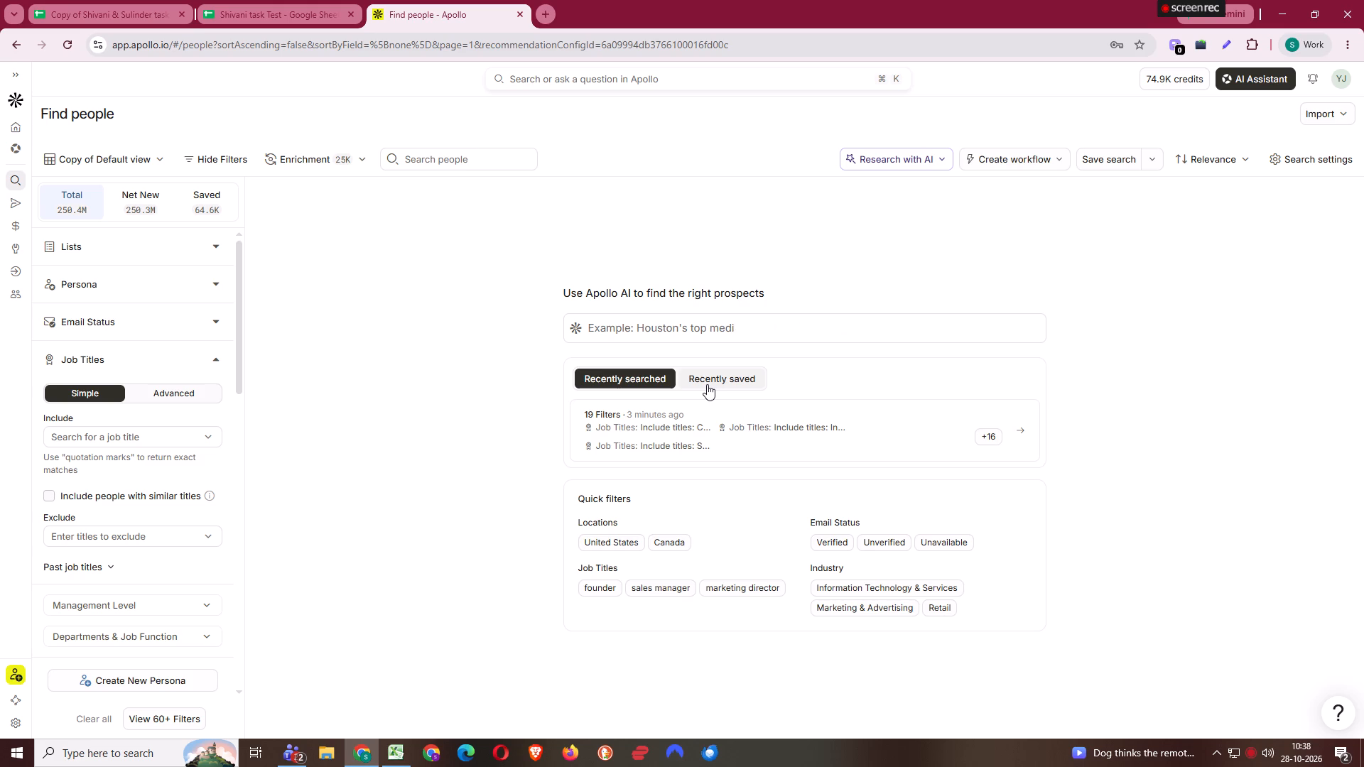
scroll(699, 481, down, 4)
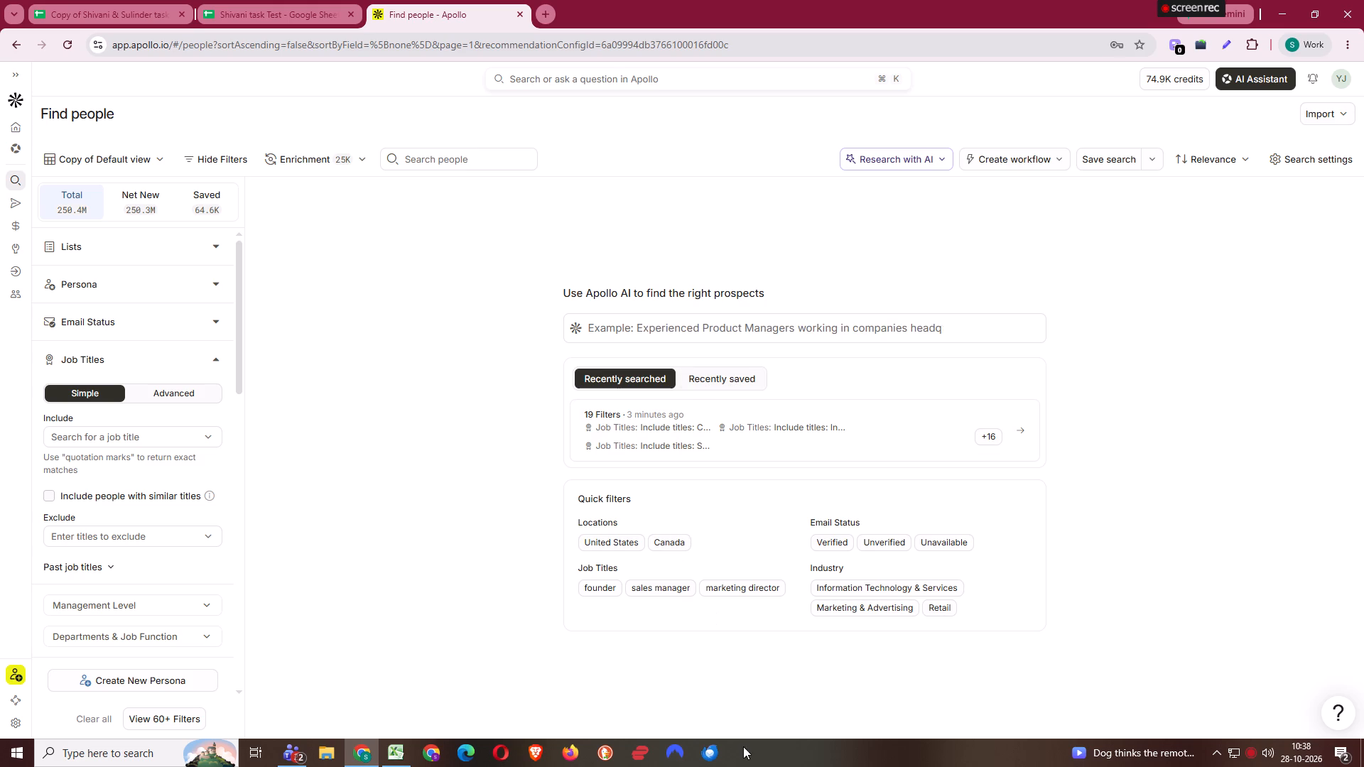
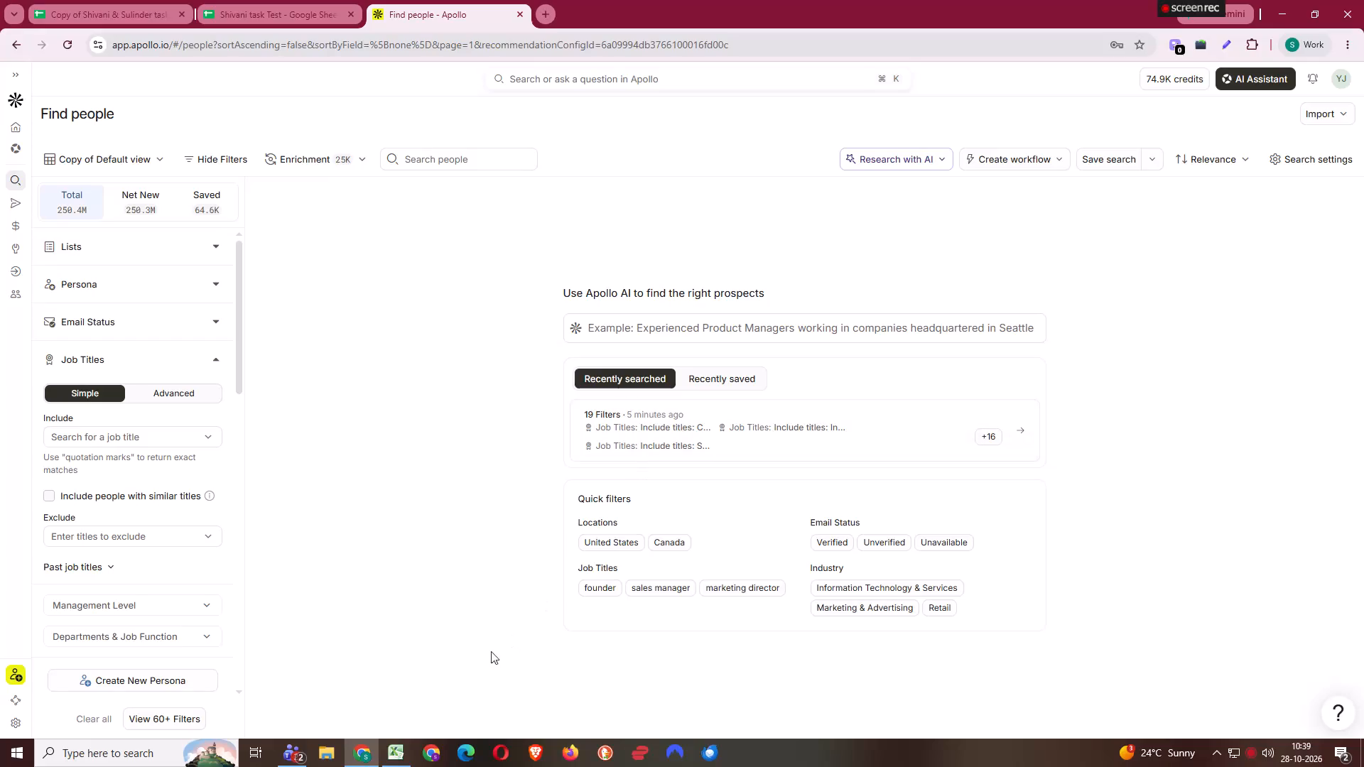
Switch to the Uniglobe 1 workbook in Excel and look over the lead list on Sheet1.
click(391, 758)
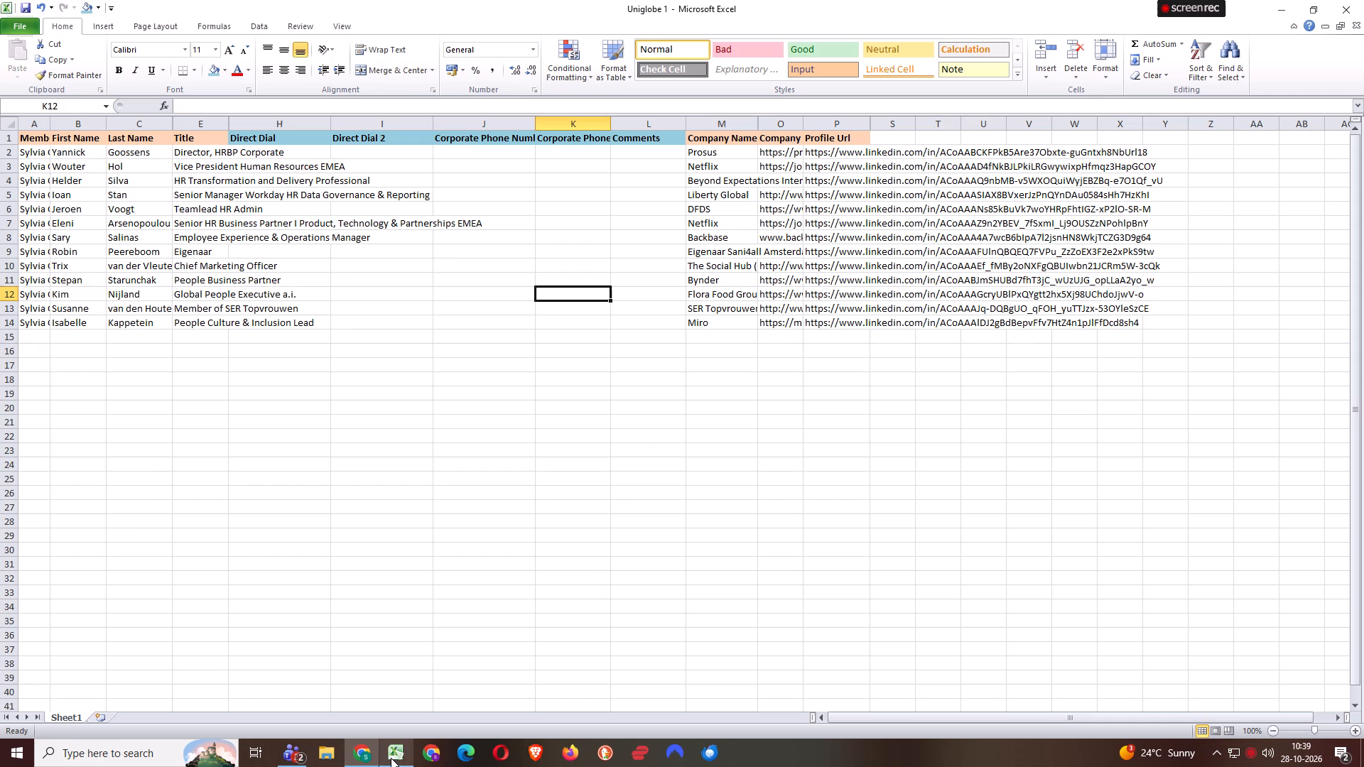
click(413, 310)
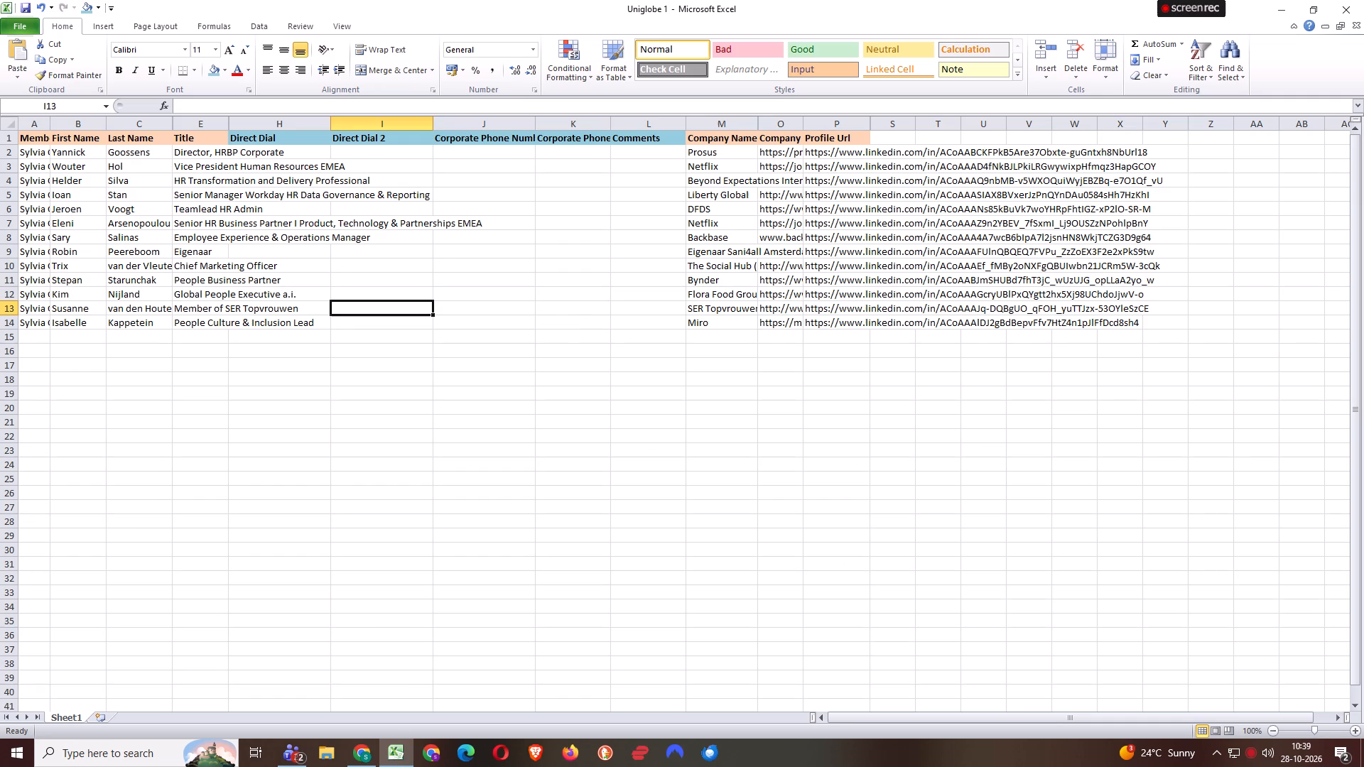
click(569, 391)
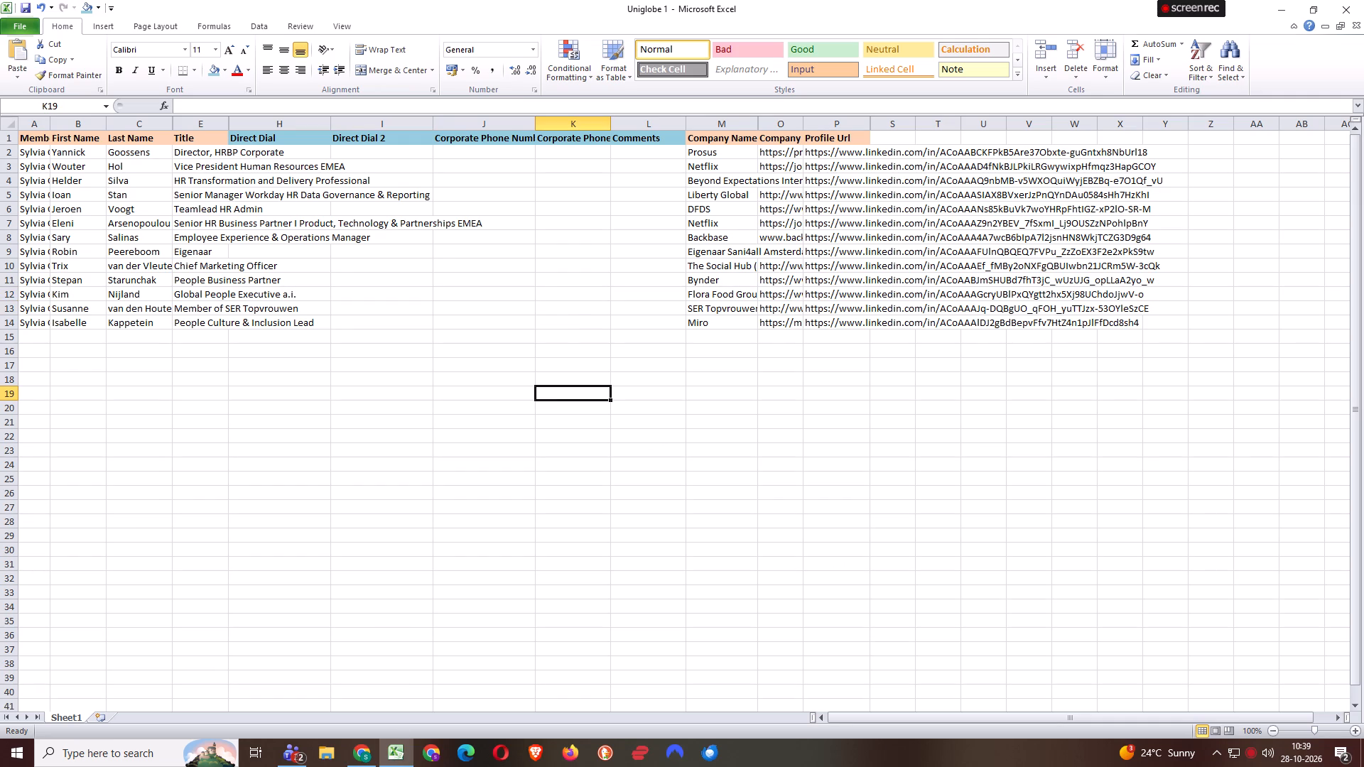
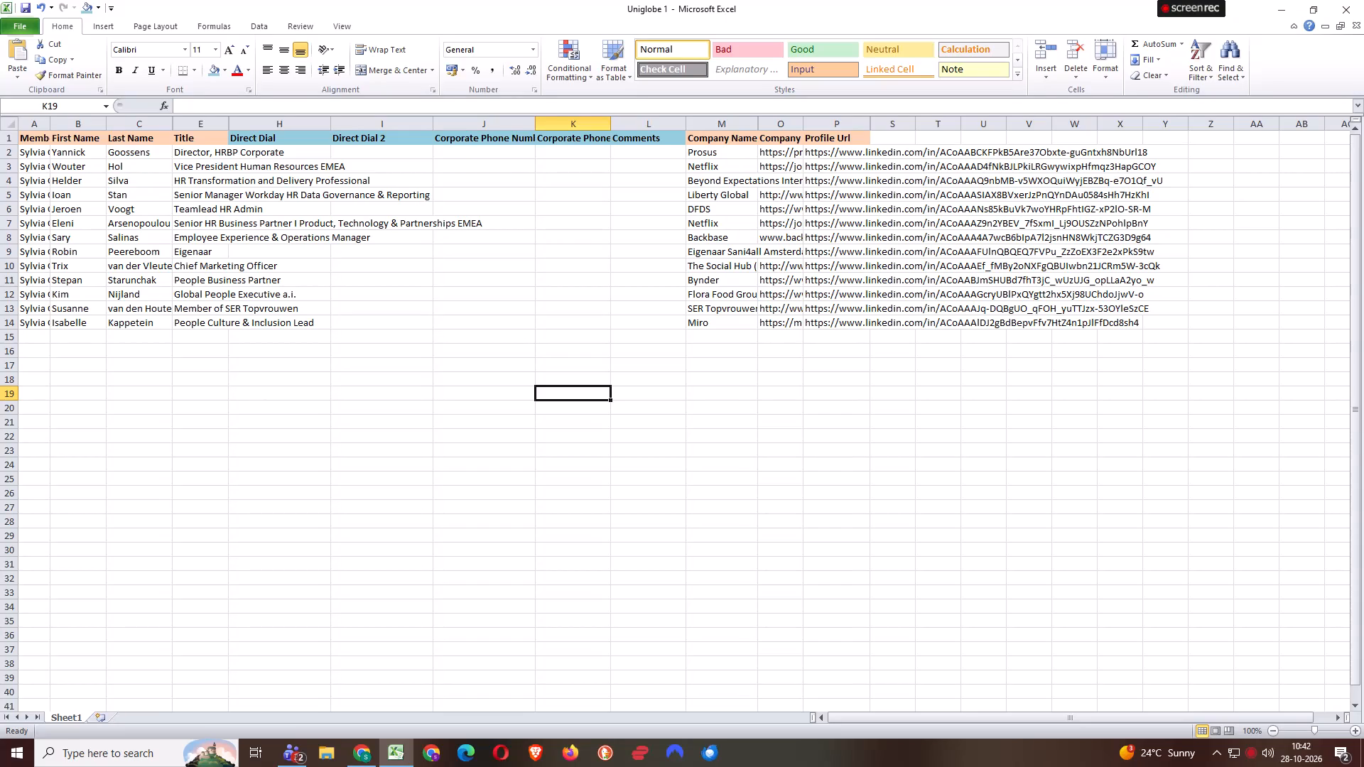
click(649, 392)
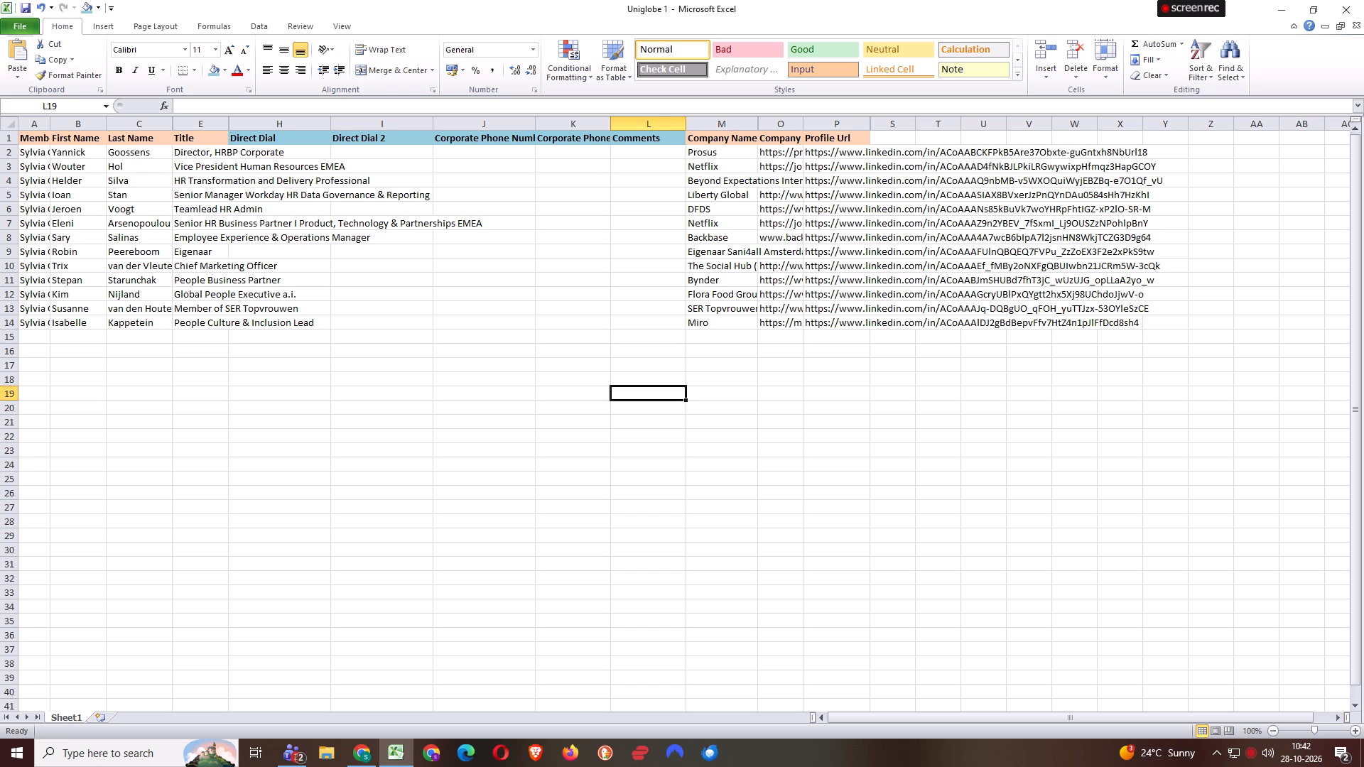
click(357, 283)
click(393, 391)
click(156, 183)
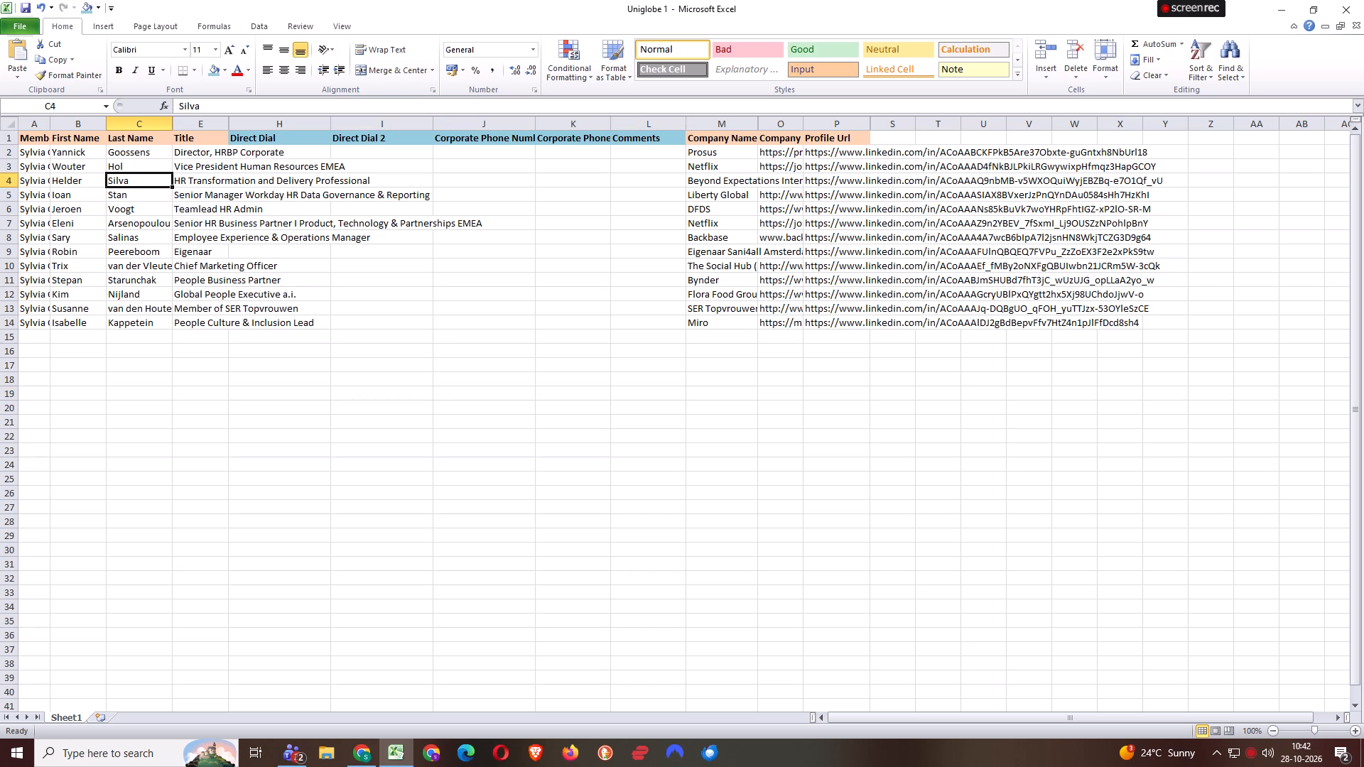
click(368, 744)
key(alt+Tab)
Search Apollo people for the row 2 lead's name copied from Sheet1, and access the mobile number of the Prosus Group match.
drag(63, 148, 129, 153)
key(ctrl+c)
key(alt+Tab)
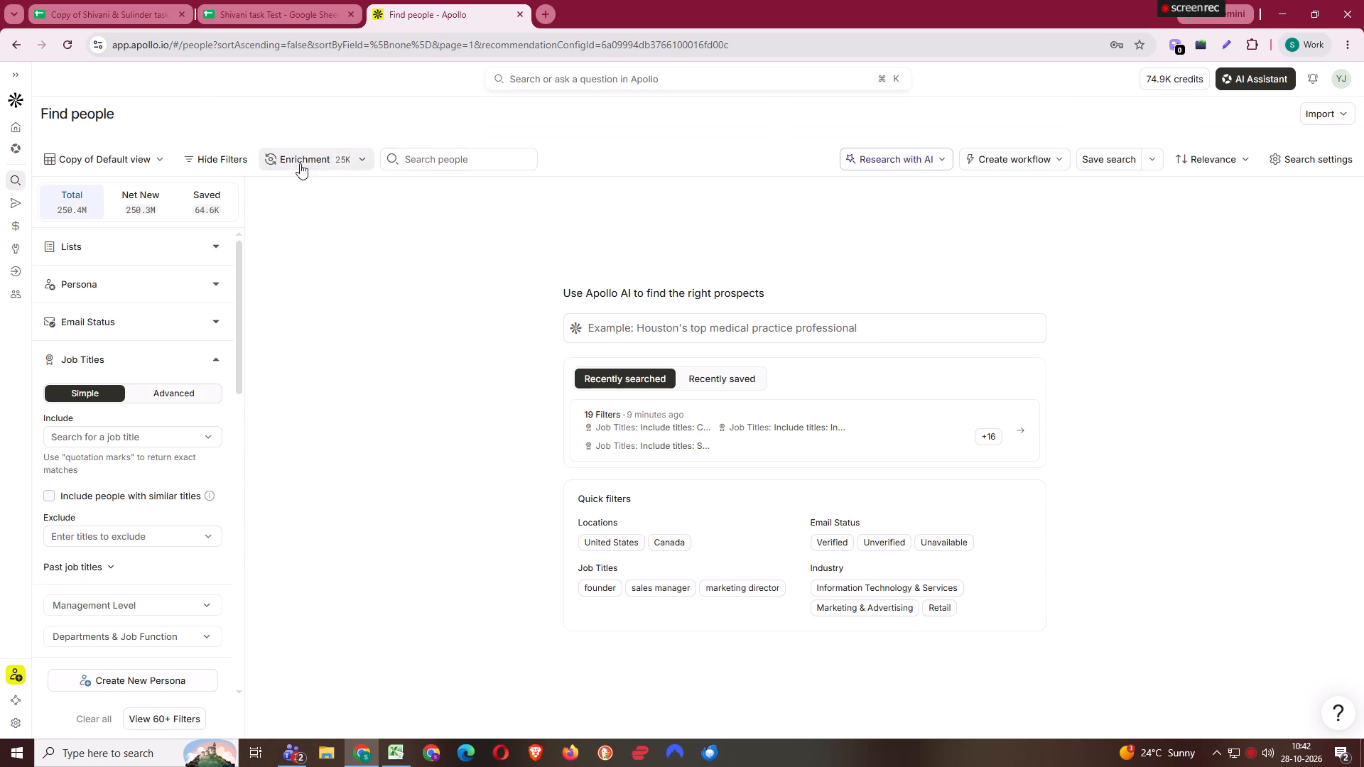
click(421, 164)
key(ctrl+v)
key(Return)
key(Return)
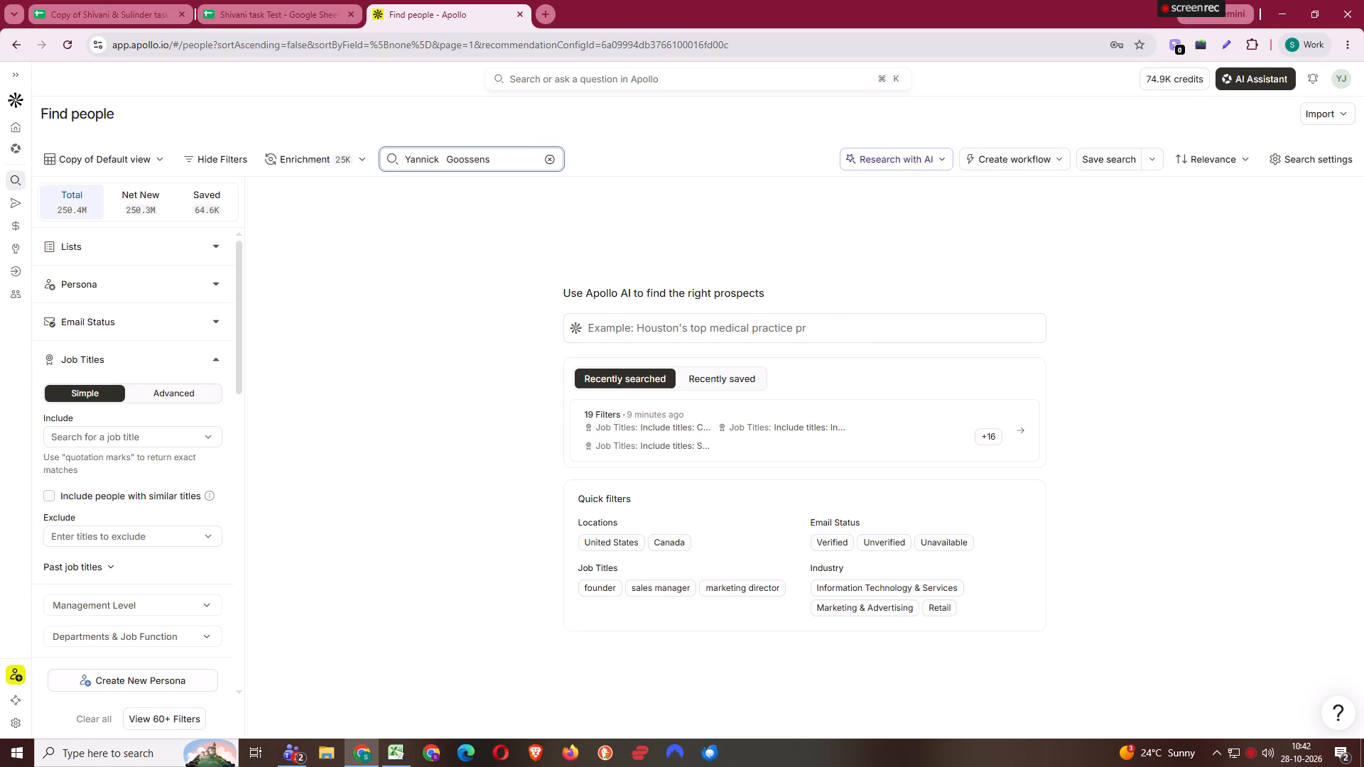
scroll(421, 163, up, 1)
key(Return)
key(Return)
key(Return)
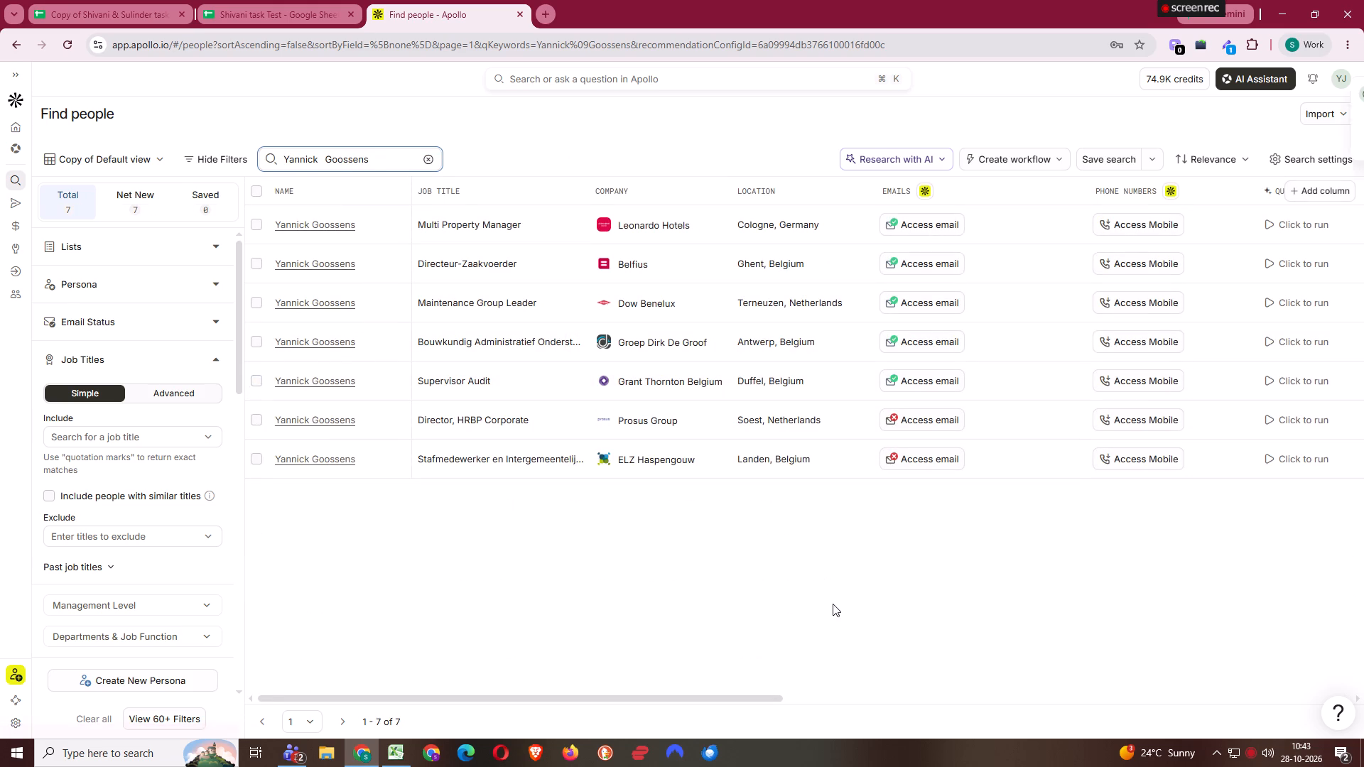
key(alt+Tab)
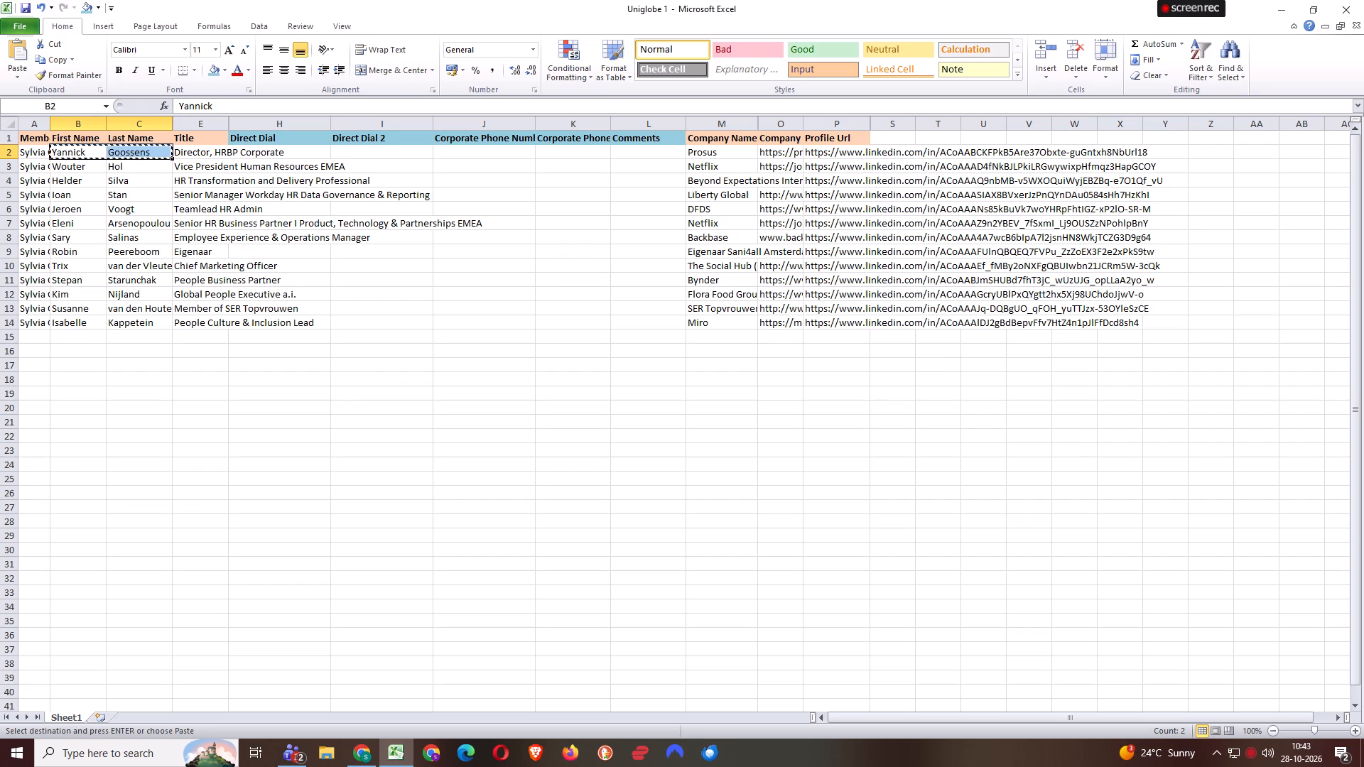
click(714, 154)
key(alt+Tab)
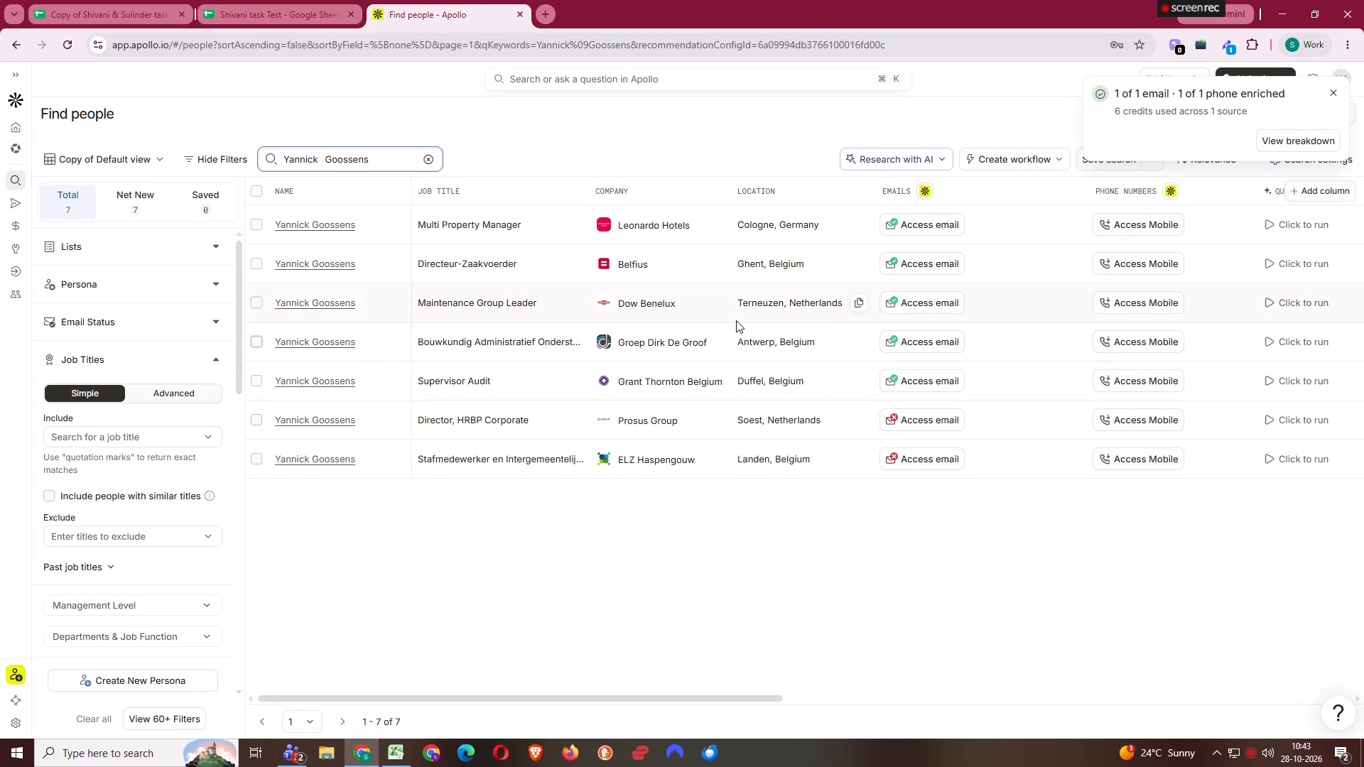
click(1149, 425)
Move the Phone Numbers column ahead of the Emails column in the Apollo results table.
drag(1142, 185, 1019, 185)
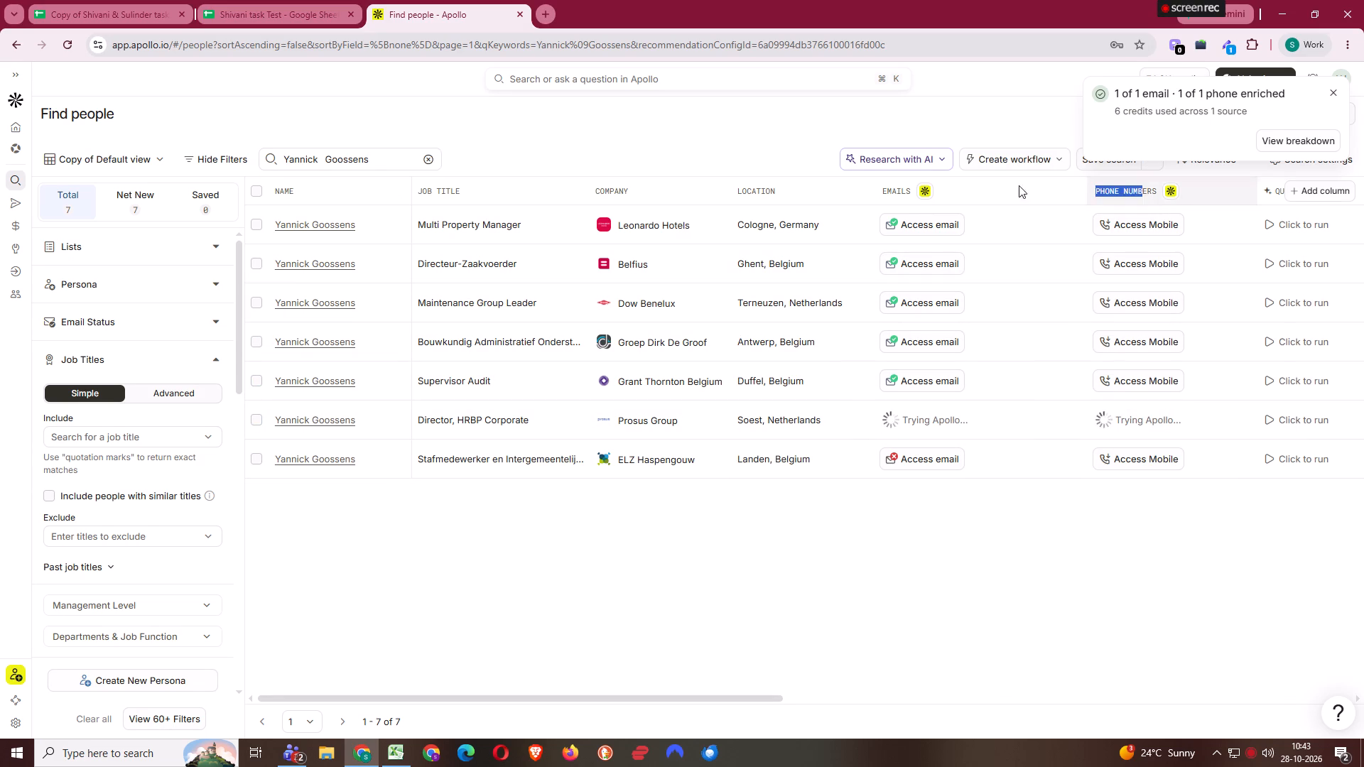
drag(1019, 185, 897, 189)
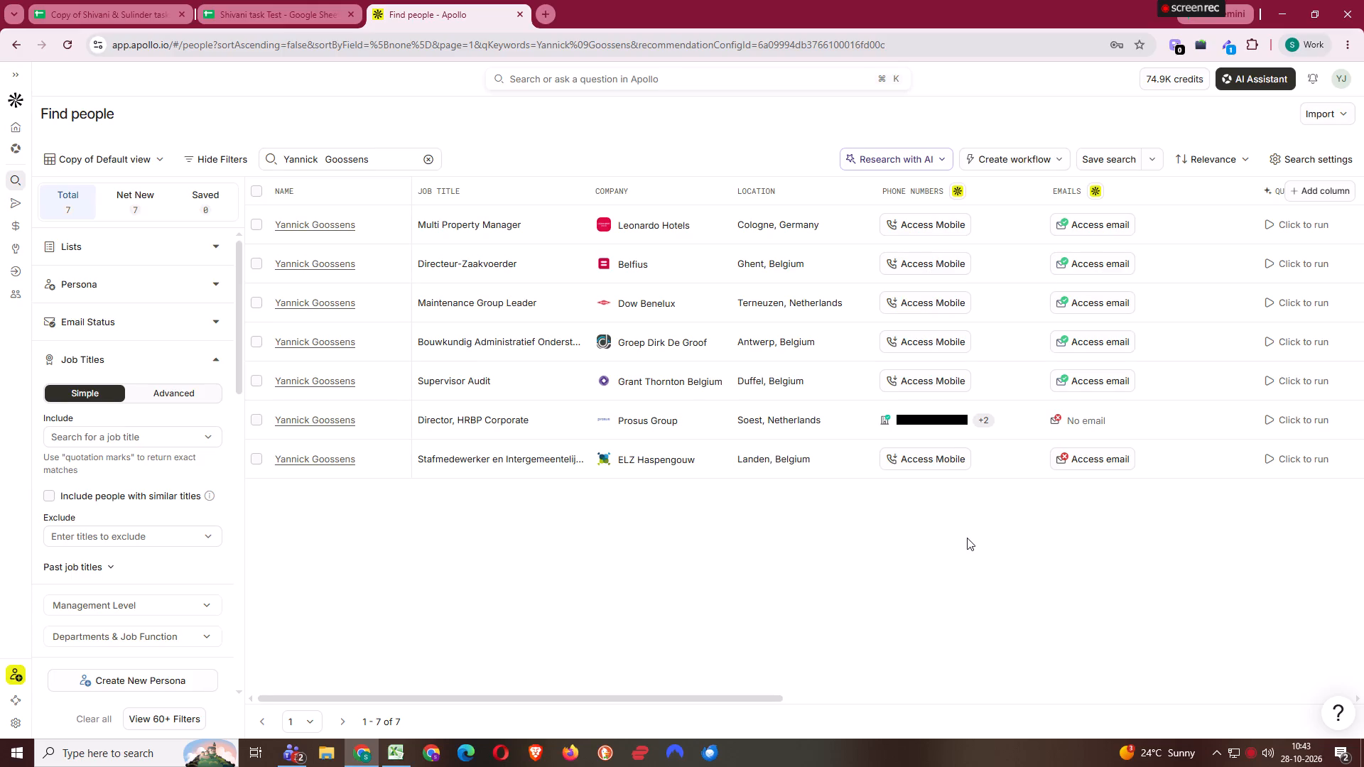
Copy the Prosus Group contact's mobile number from Apollo into row 2's Direct Dial cell in Excel, adding a leading apostrophe and tidying its formatting.
click(980, 415)
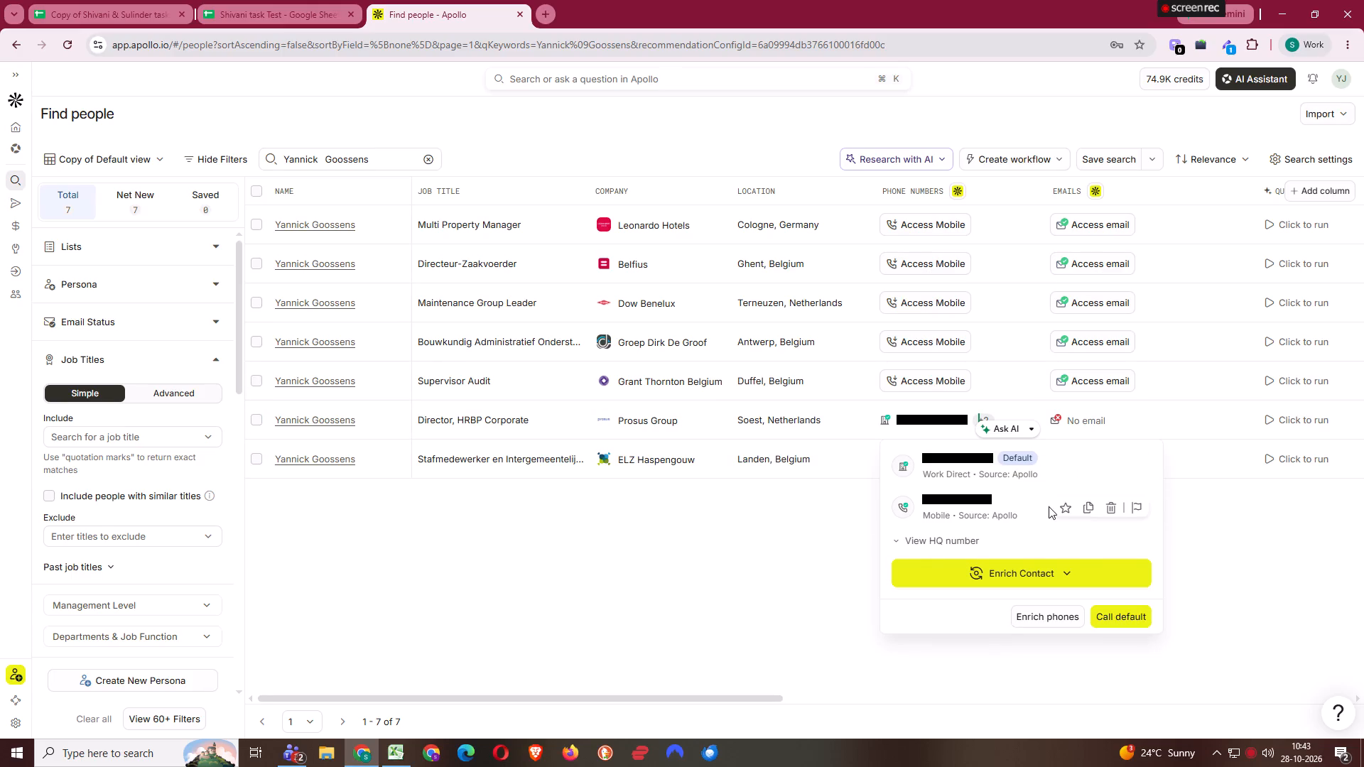
click(1097, 511)
key(alt+Tab)
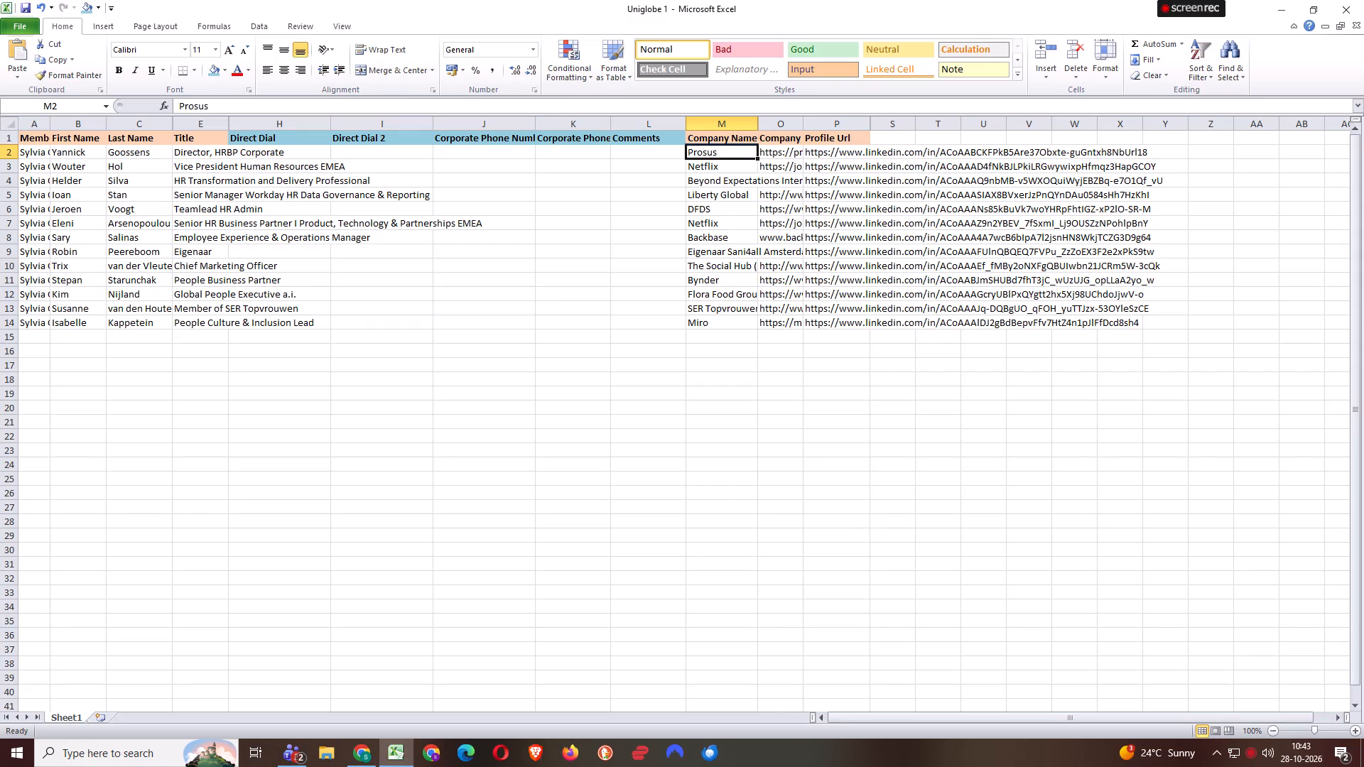
click(427, 152)
click(286, 153)
key(ctrl+v)
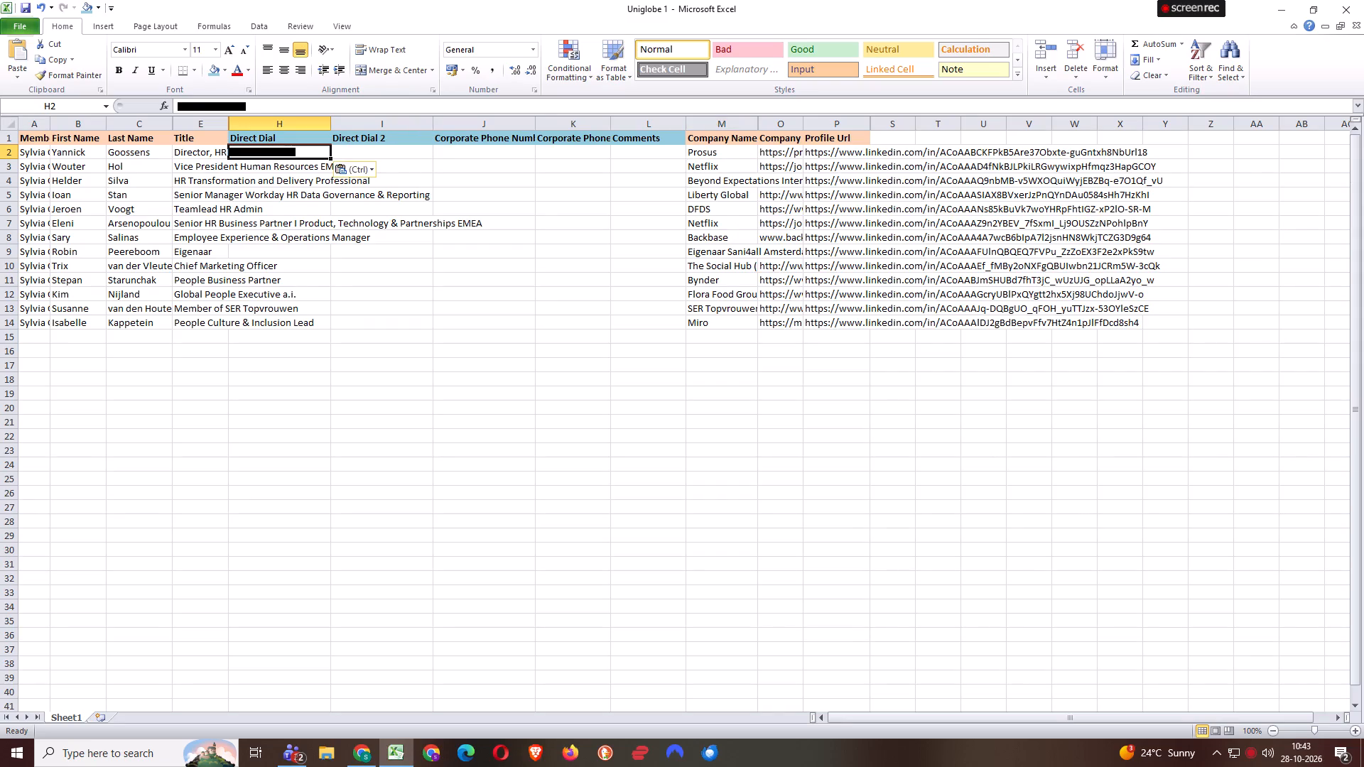
double_click(249, 151)
click(231, 147)
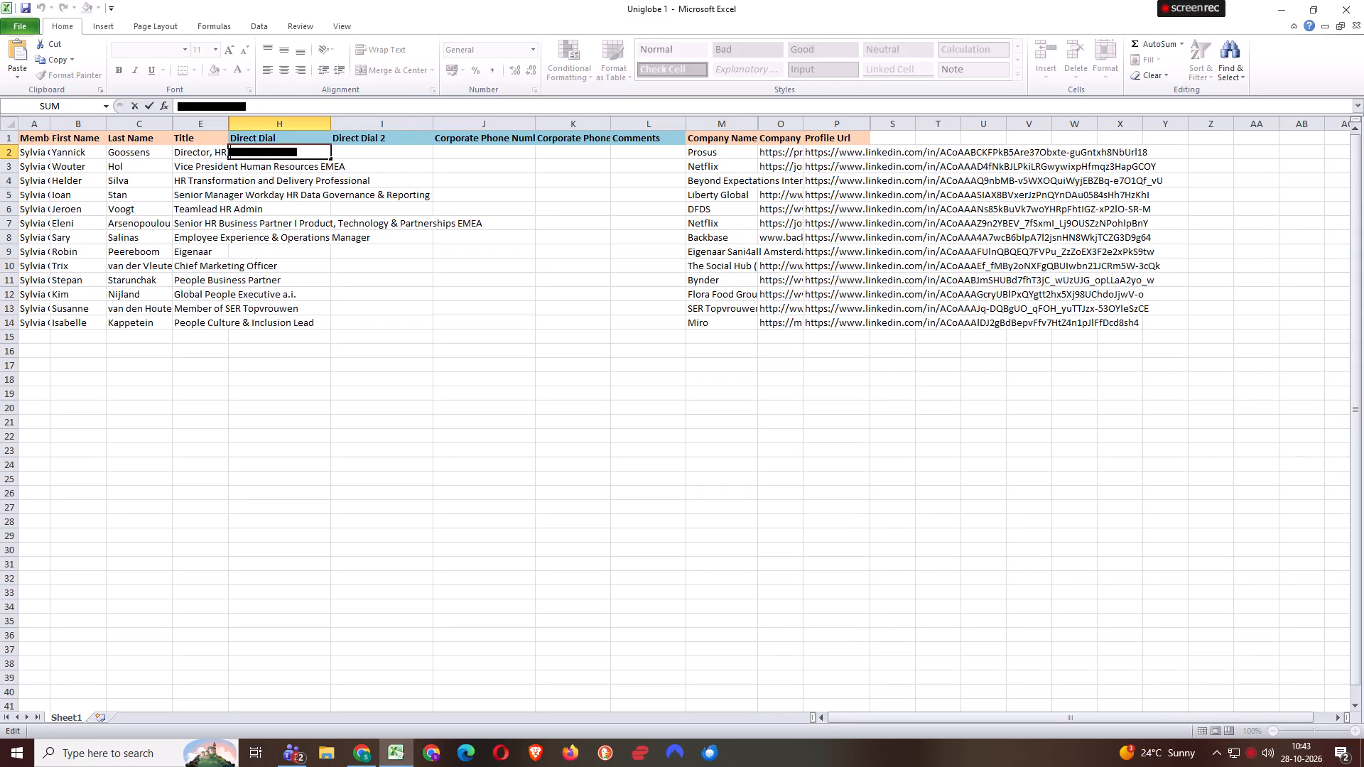
key(apostrophe)
click(256, 151)
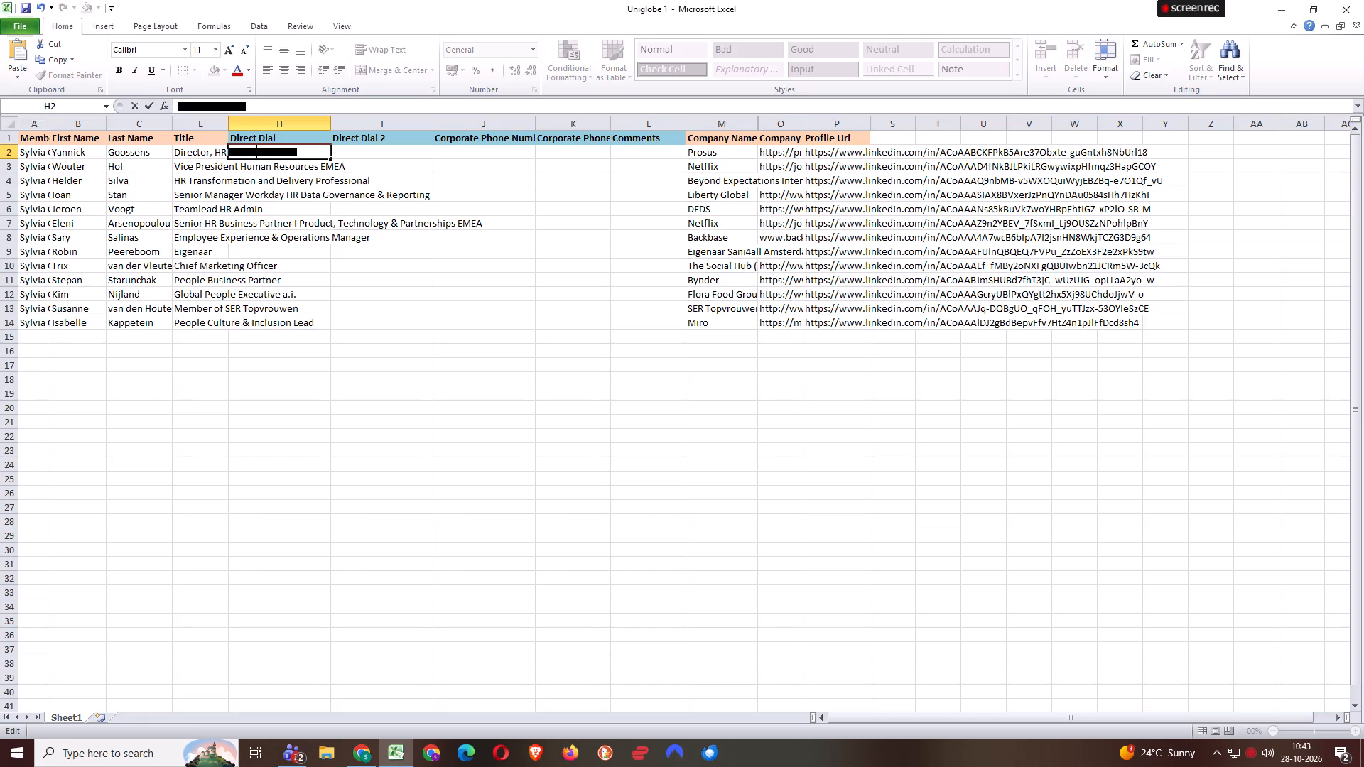
key(BackSpace)
click(467, 328)
click(286, 165)
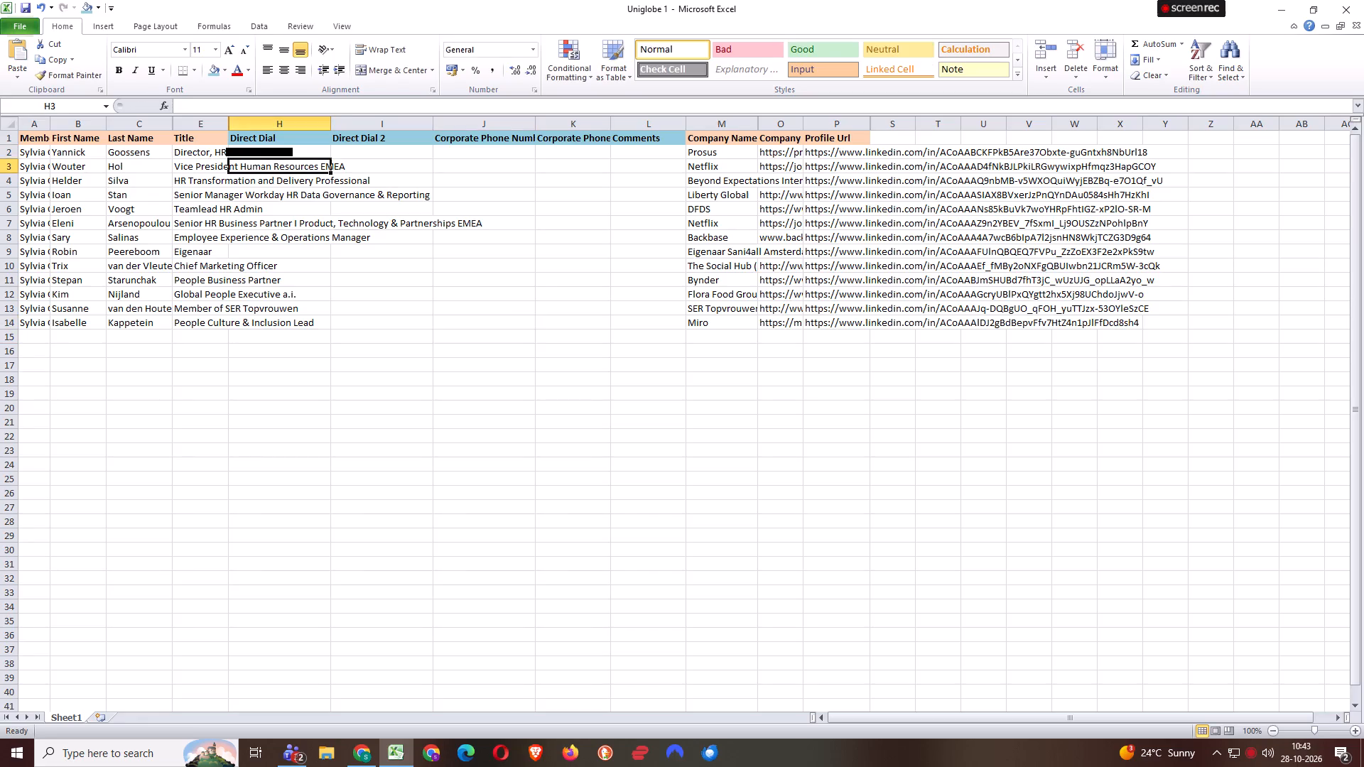
Copy the Prosus Group contact's HQ corporate phone number from Apollo into row 2's first Corporate Phone cell, with a leading apostrophe and tidied formatting.
key(alt+Tab)
click(974, 540)
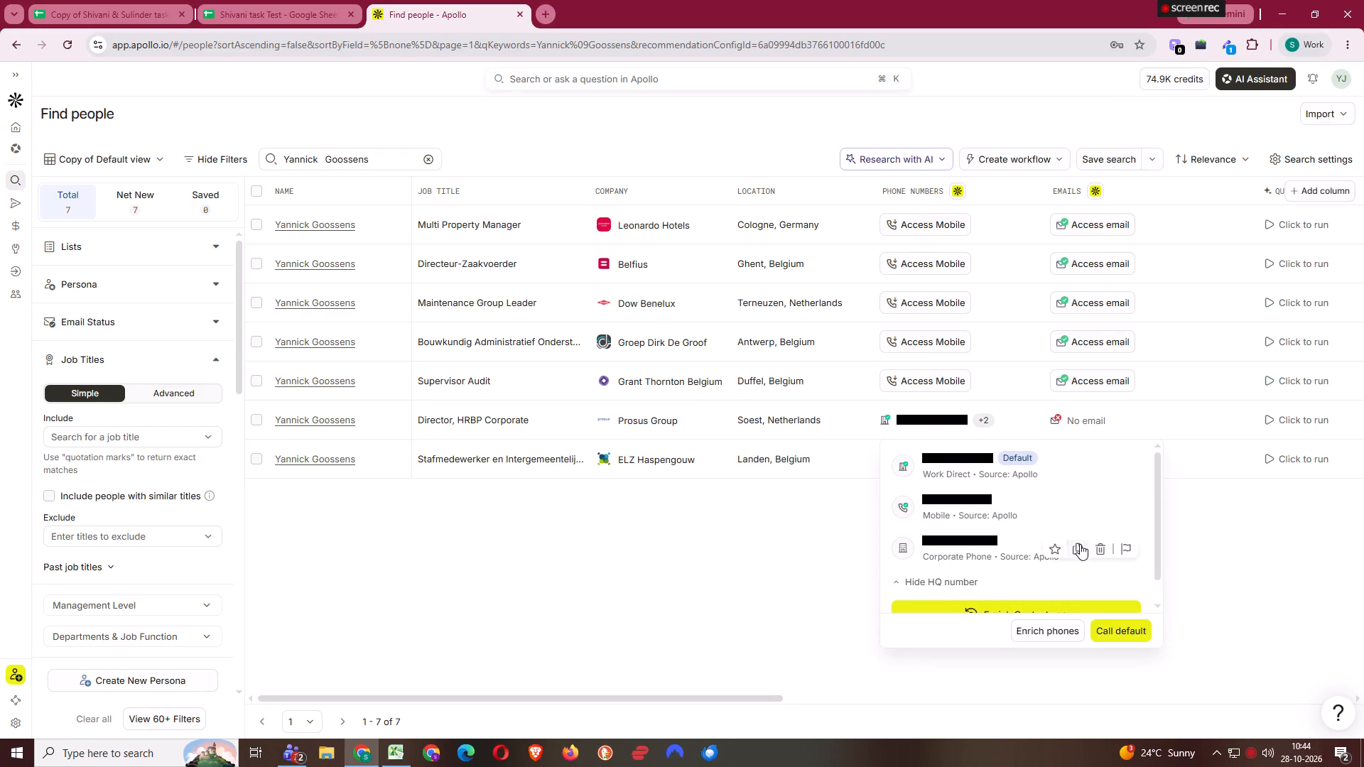
click(1080, 544)
key(alt+Tab)
click(470, 149)
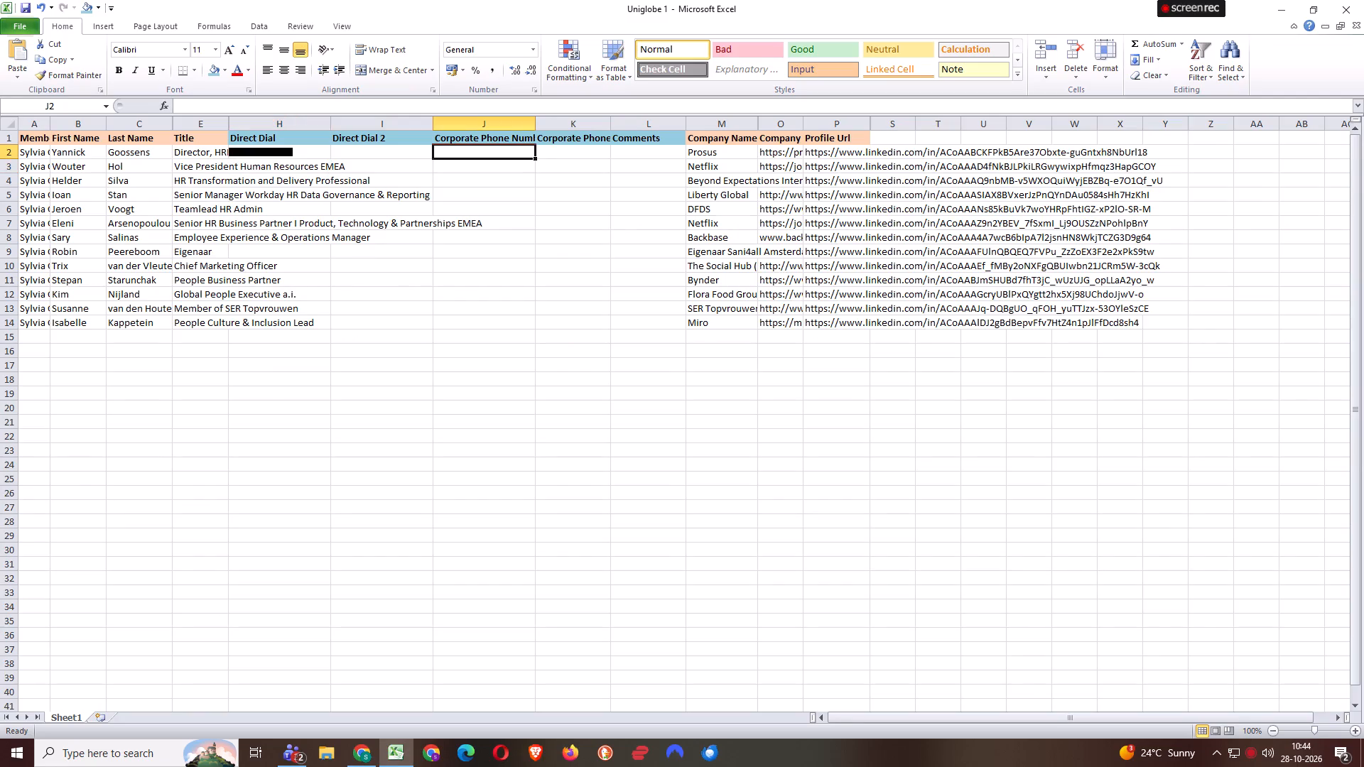
key(apostrophe)
key(ctrl+v)
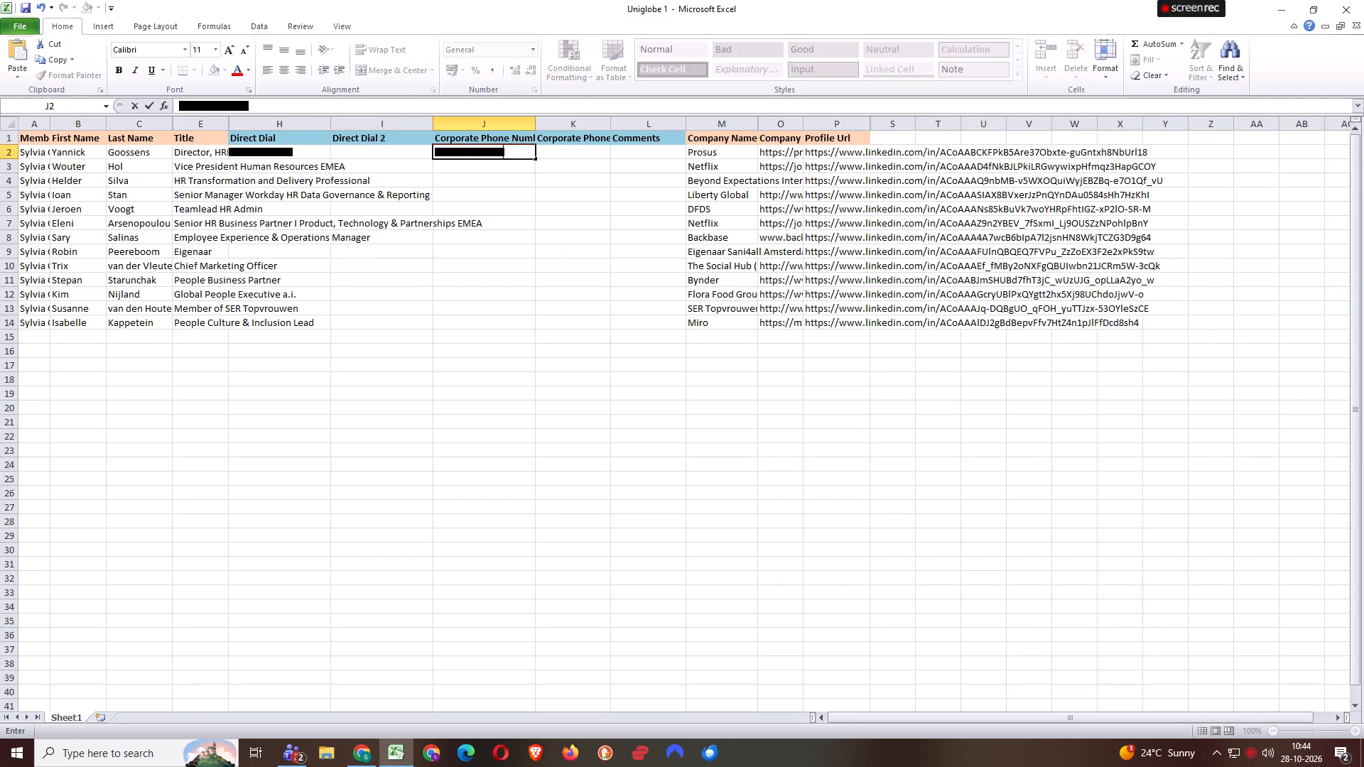
click(465, 151)
key(BackSpace)
click(482, 157)
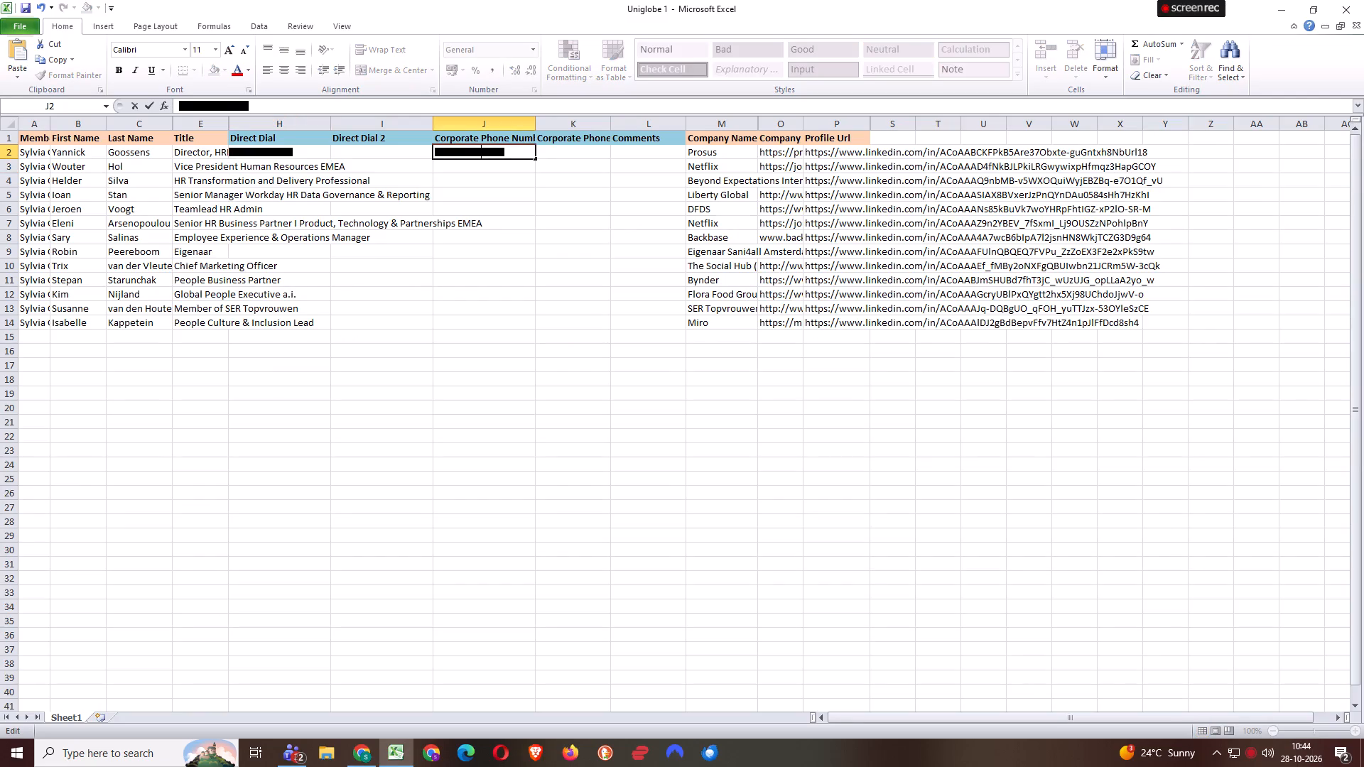
key(BackSpace)
click(548, 228)
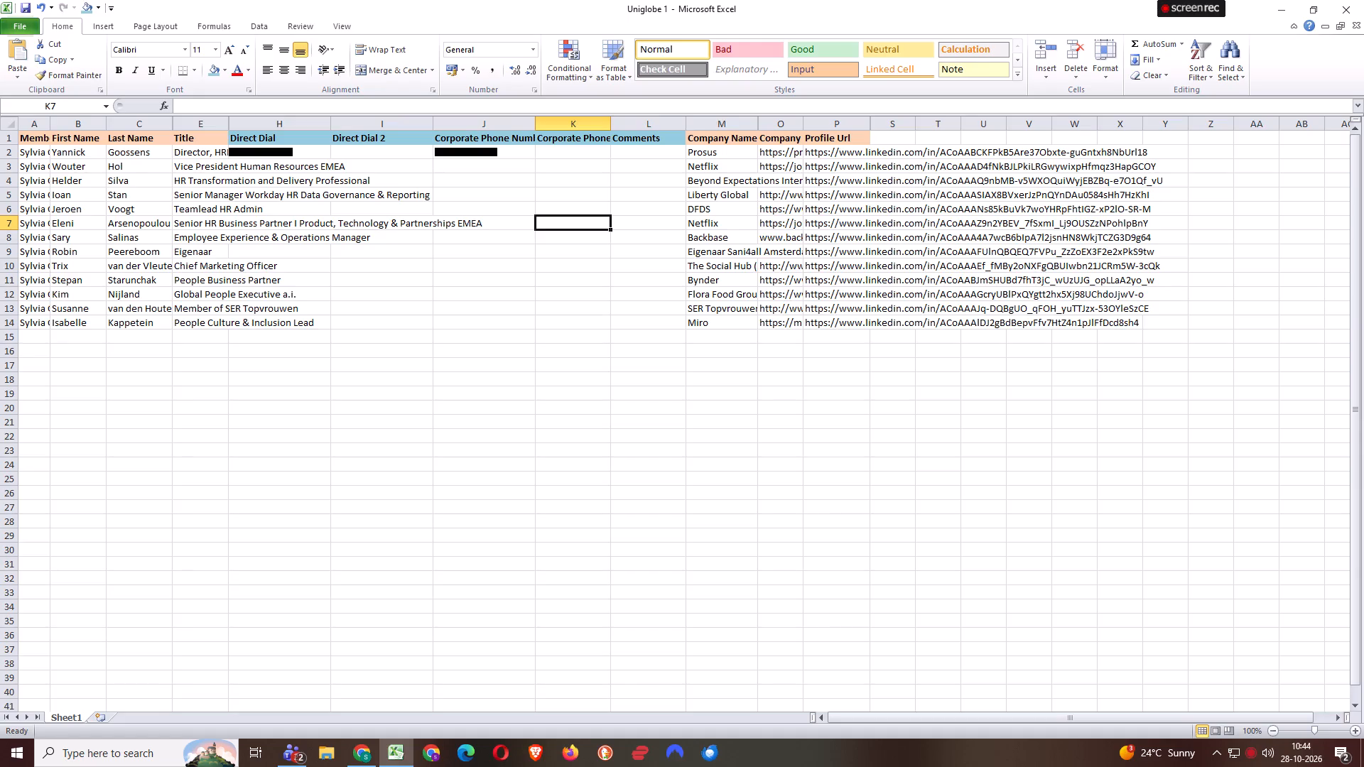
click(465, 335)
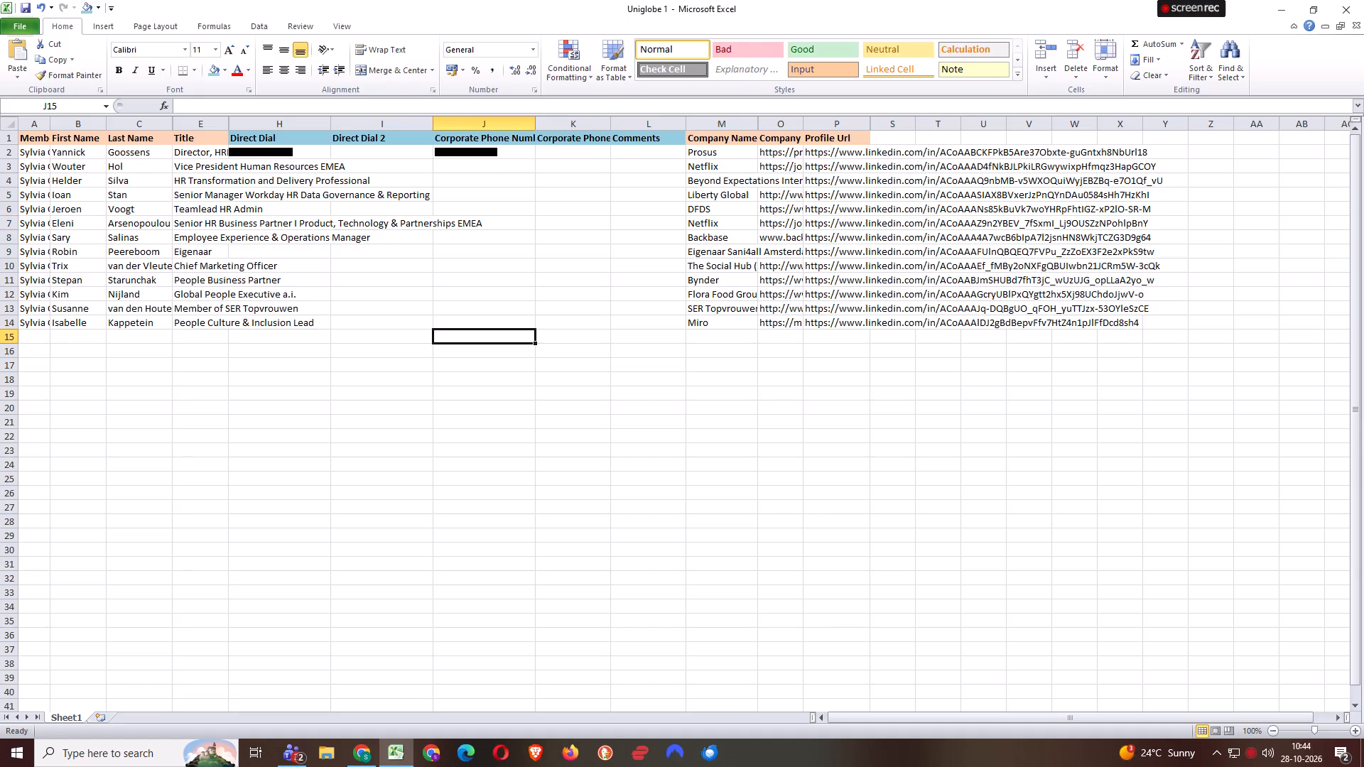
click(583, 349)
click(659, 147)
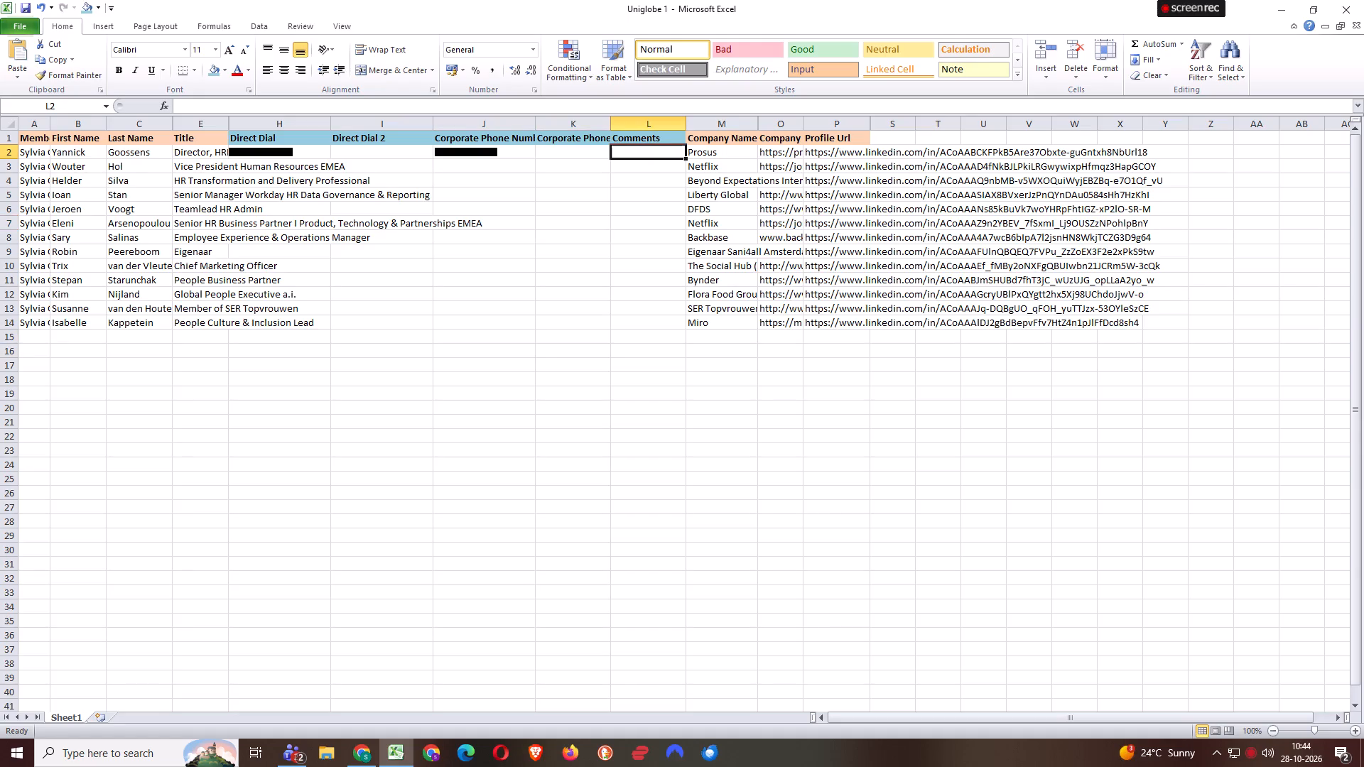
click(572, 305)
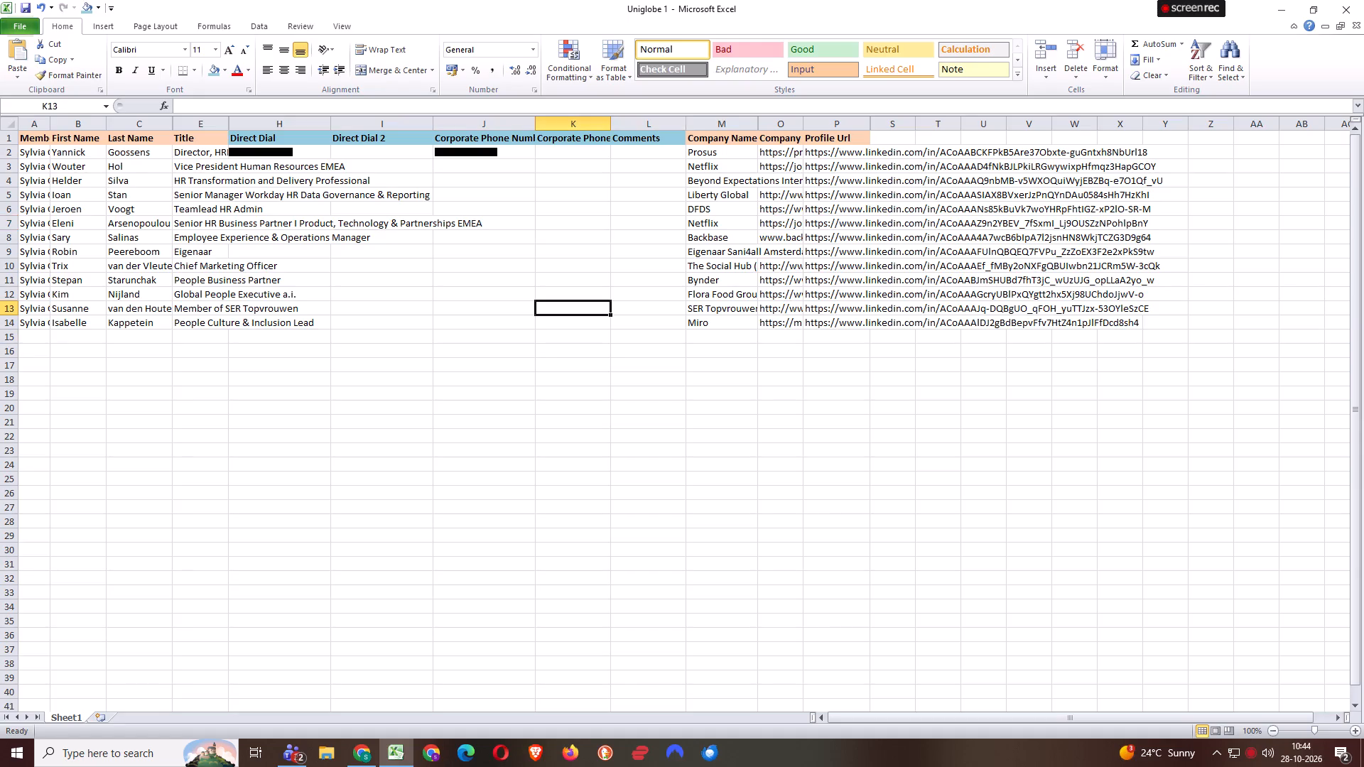
Search Apollo people for the row 3 lead's name copied from Sheet1, and access the mobile number of the Netflix match.
drag(138, 163, 103, 163)
key(ctrl+c)
key(alt+Tab)
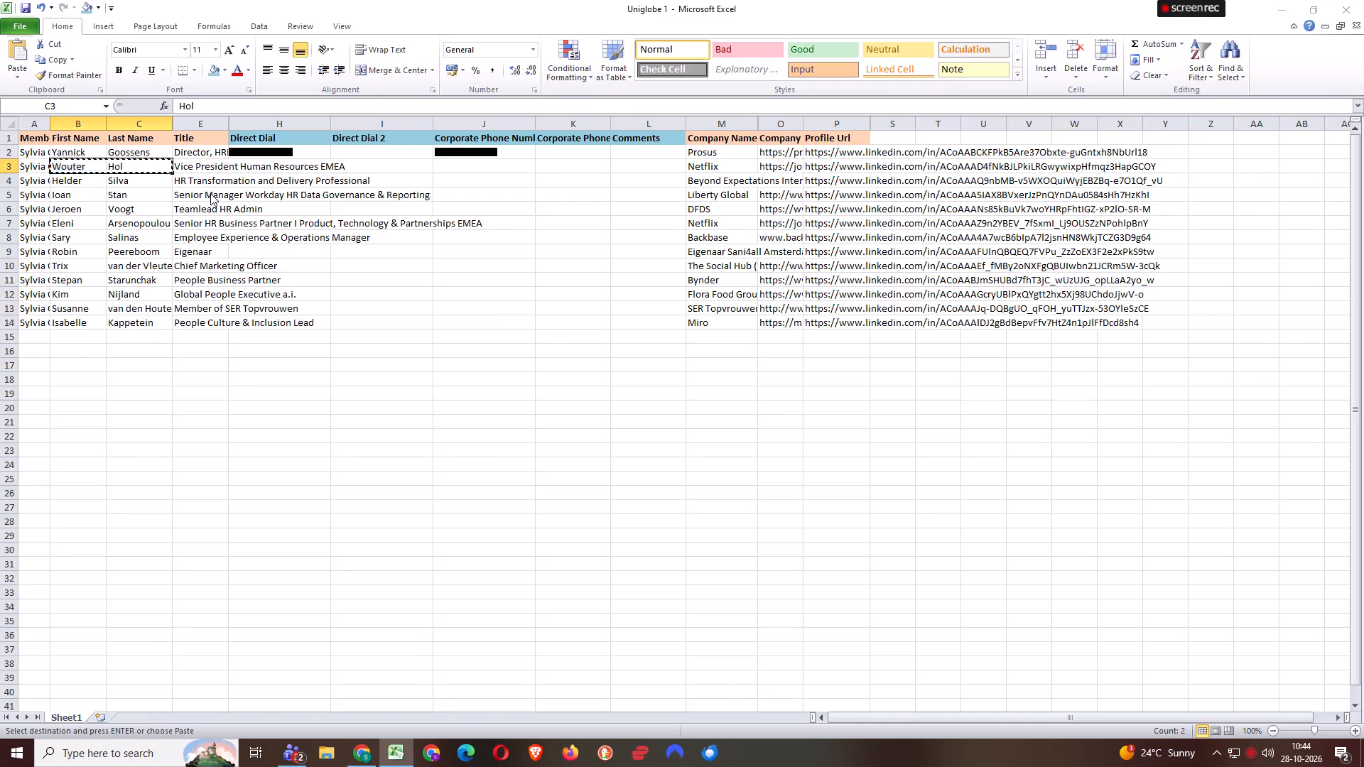
click(354, 159)
double_click(354, 159)
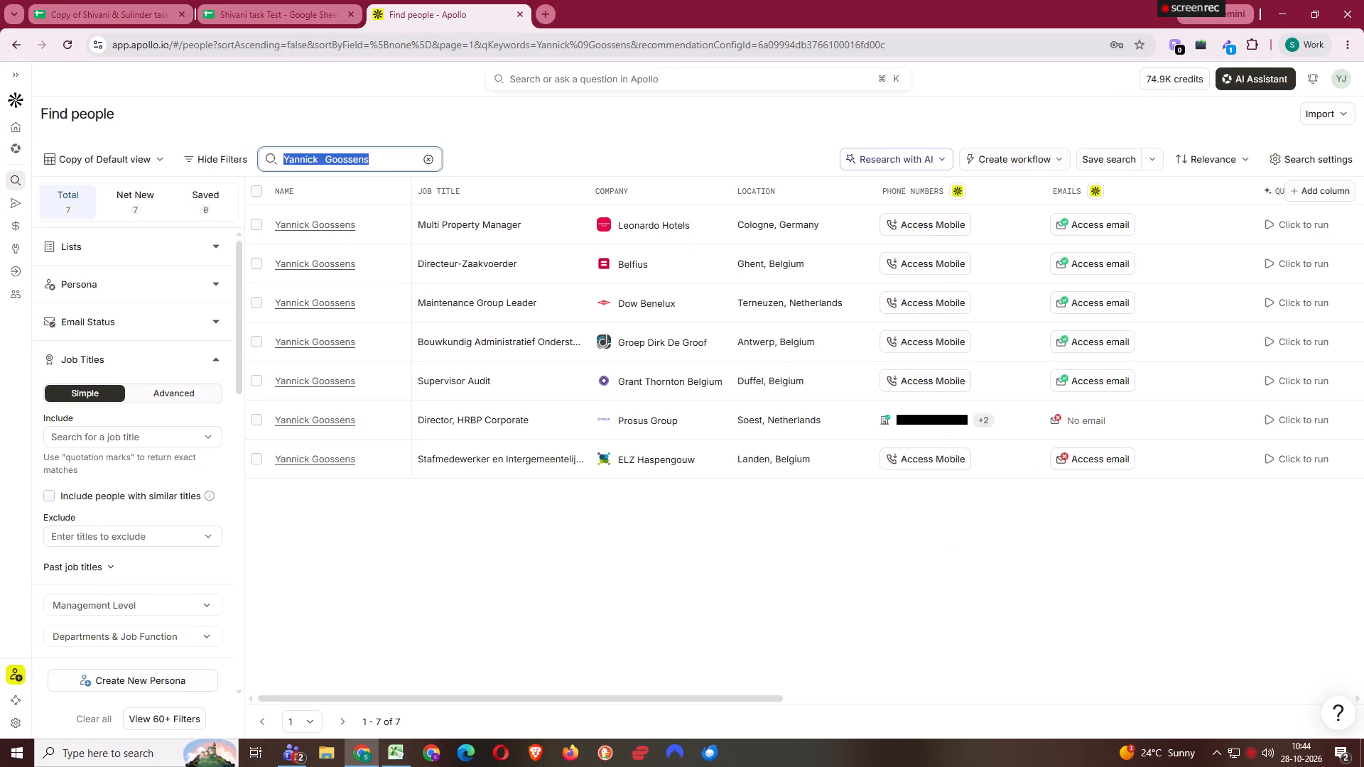
key(ctrl+v)
key(Return)
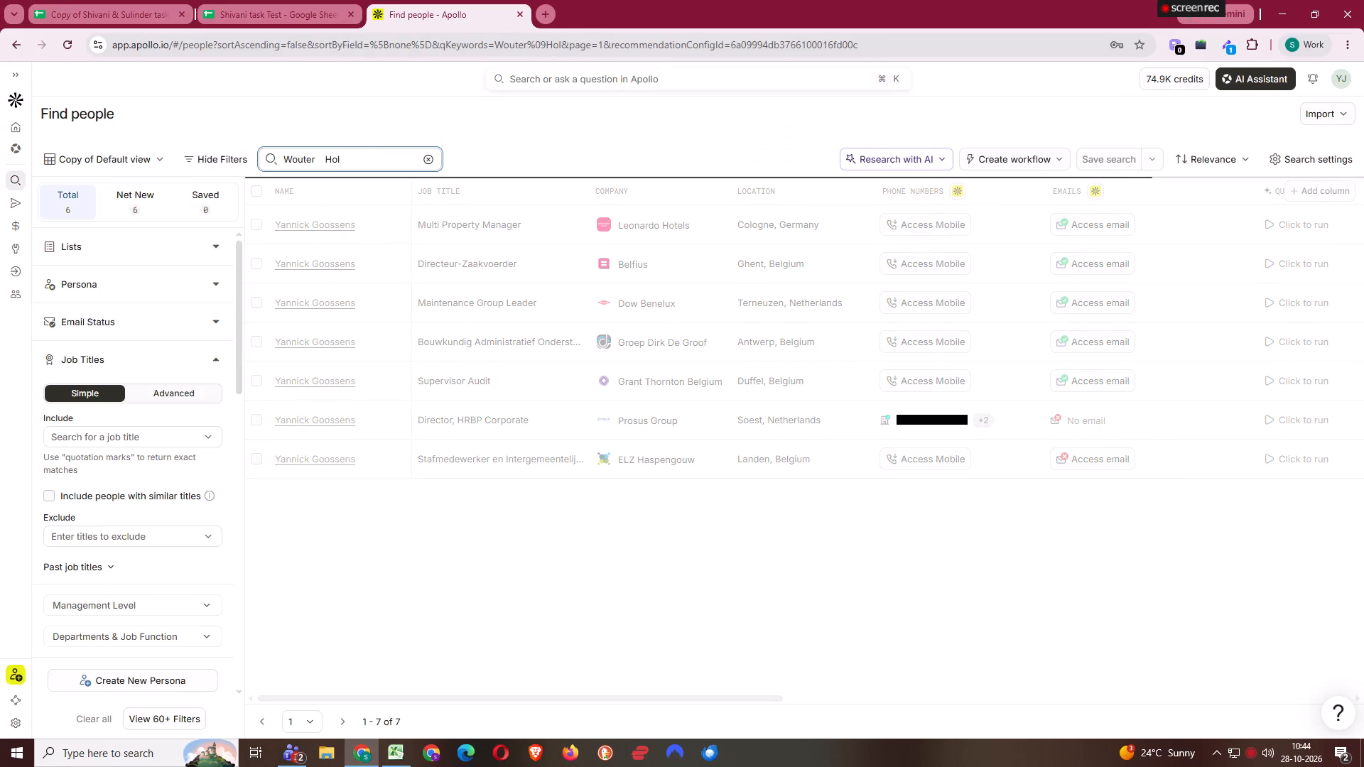
key(alt+Tab)
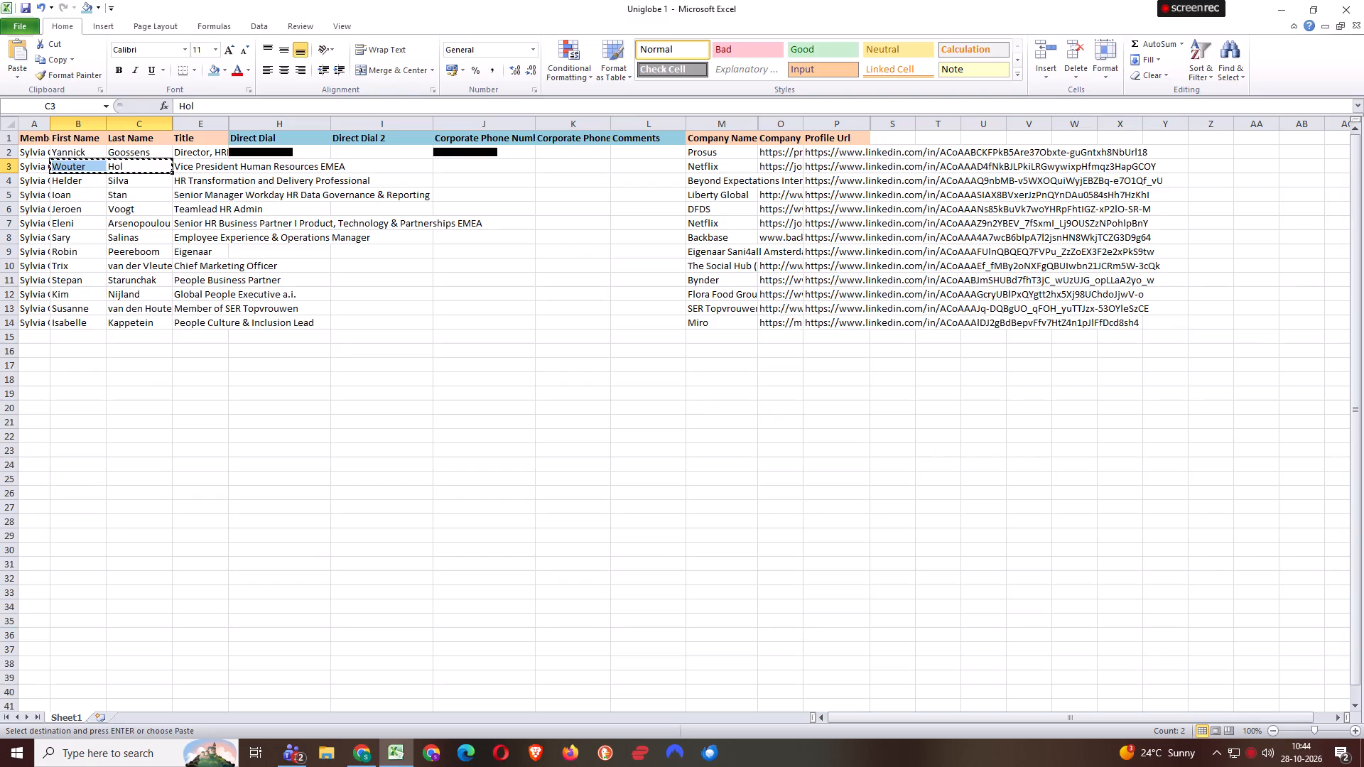
key(alt+Tab)
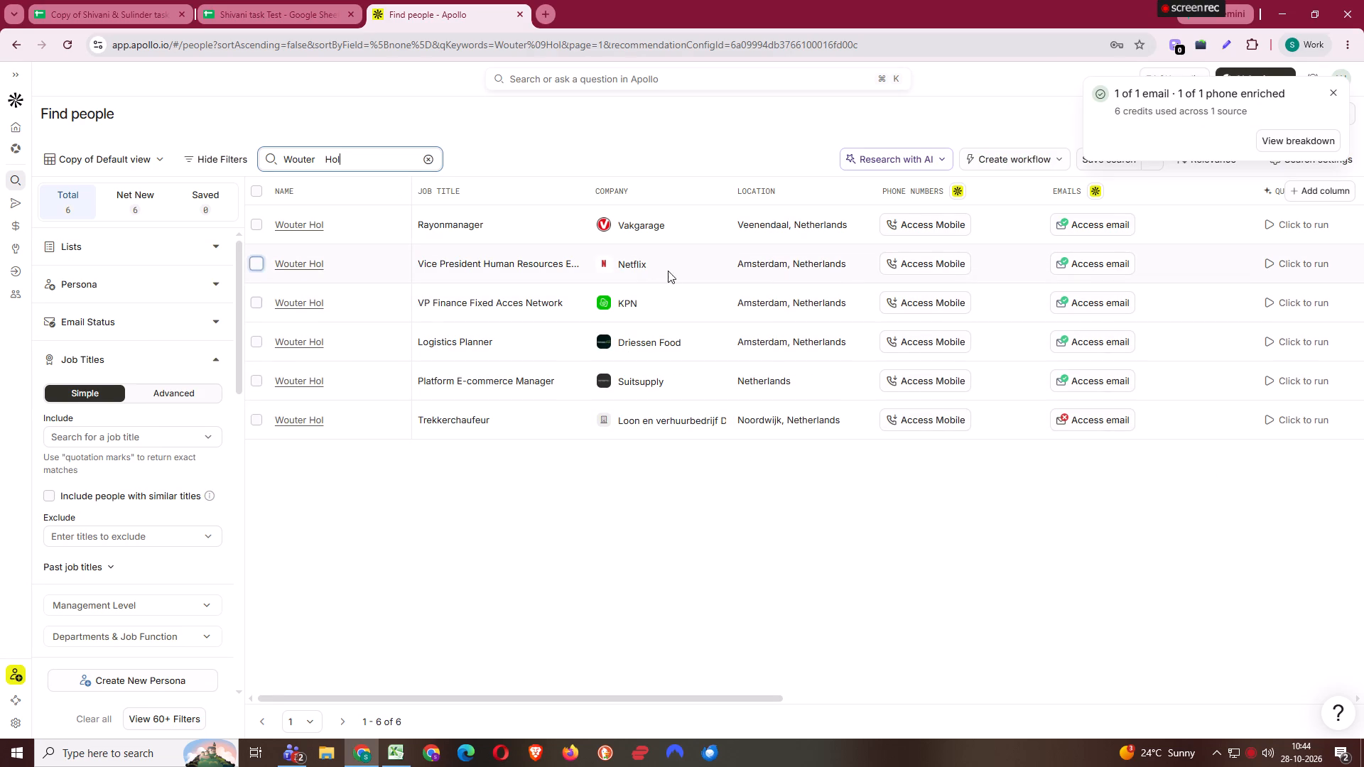
click(933, 266)
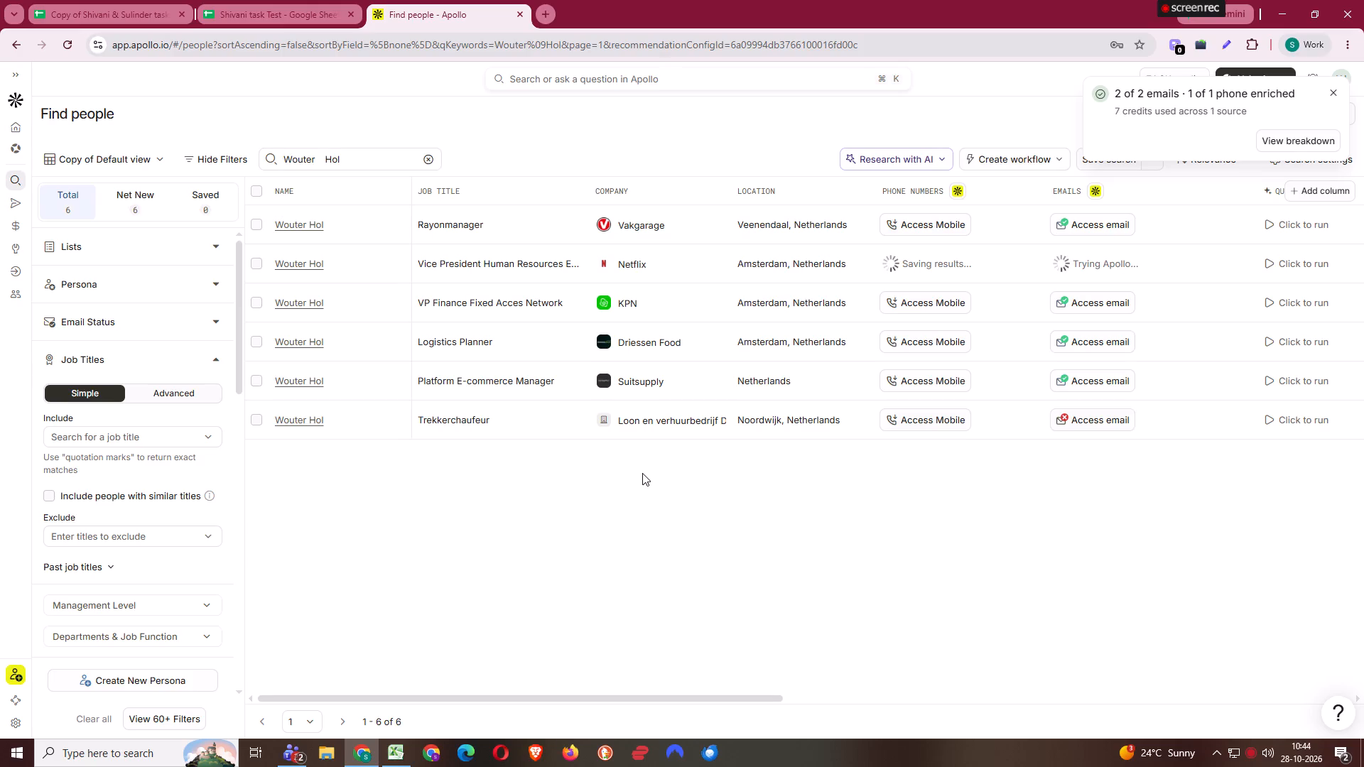
Copy the Netflix contact's mobile number from Apollo into row 3's Direct Dial cell in Excel, adding a leading apostrophe and deleting one unwanted character.
click(978, 267)
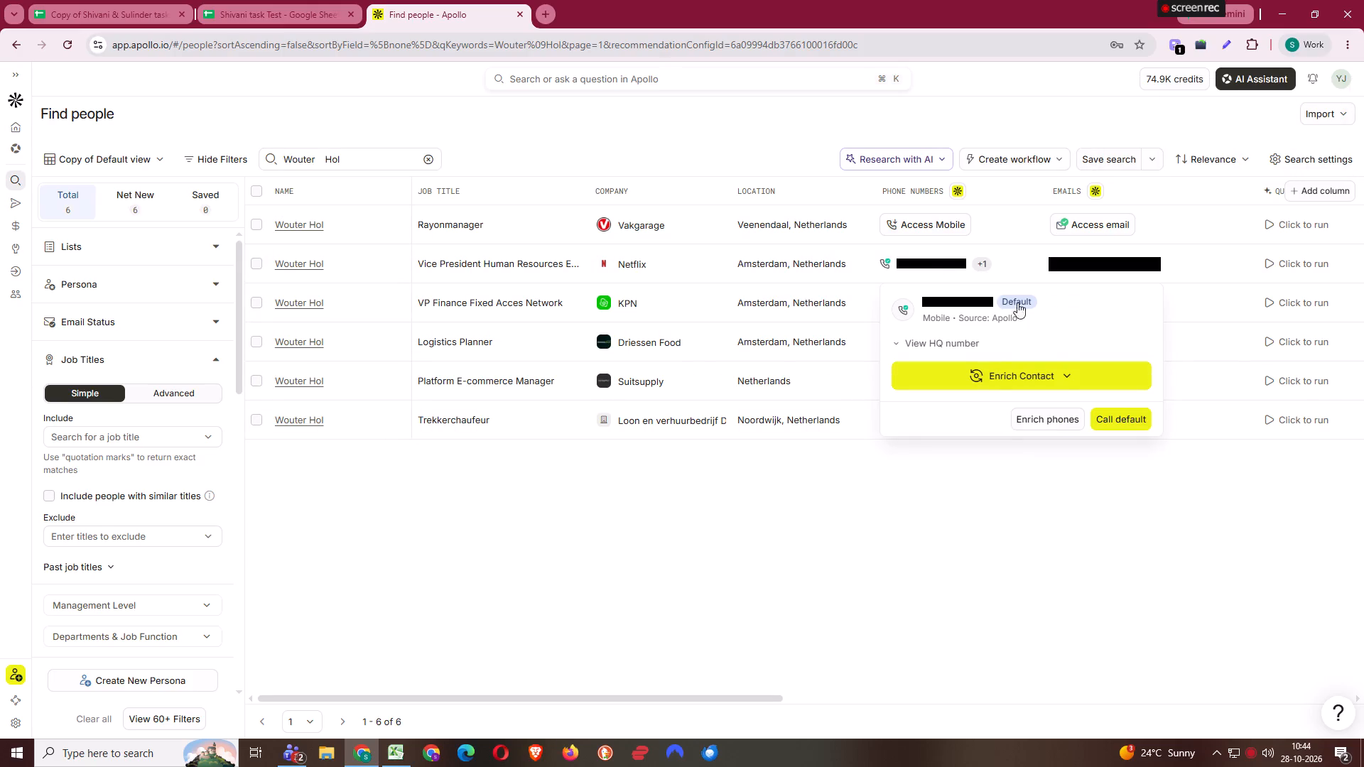
click(1068, 310)
key(alt+Tab)
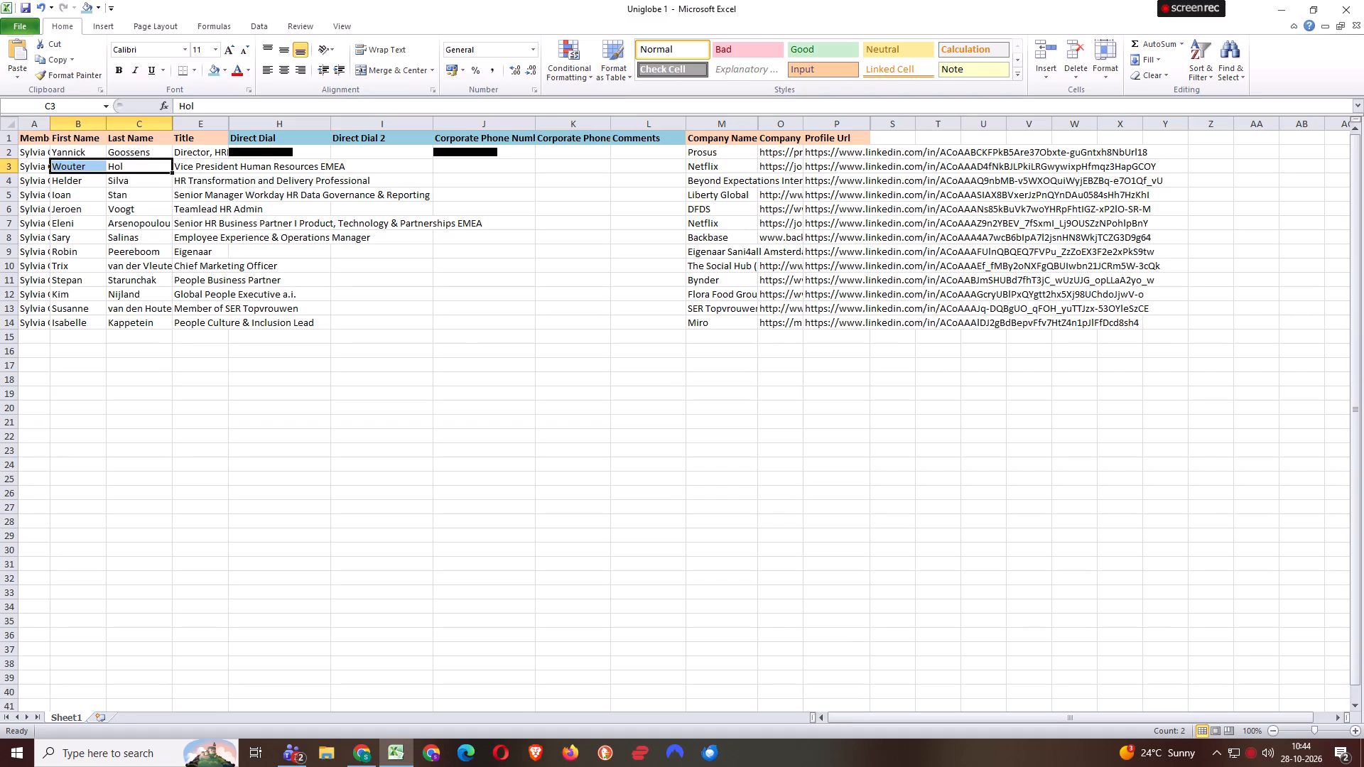
click(318, 165)
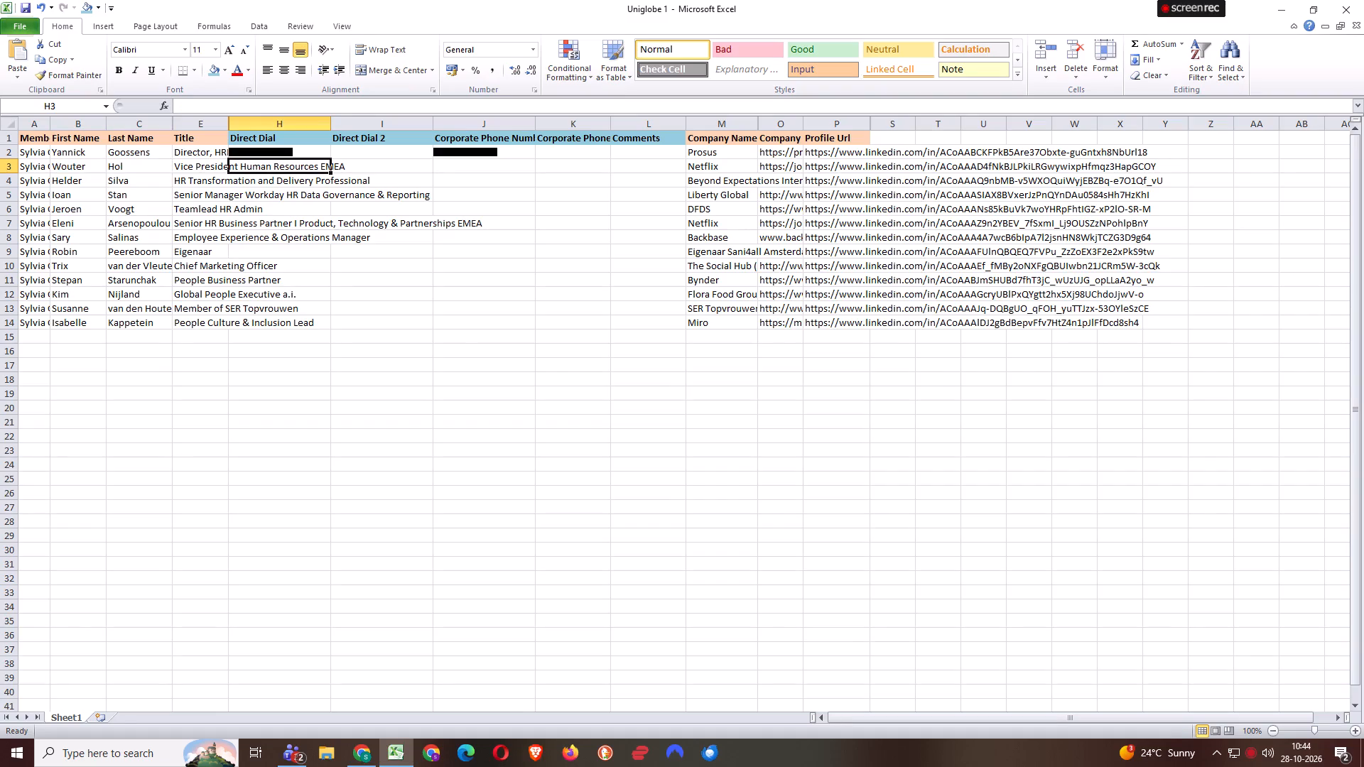
key(apostrophe)
key(ctrl+v)
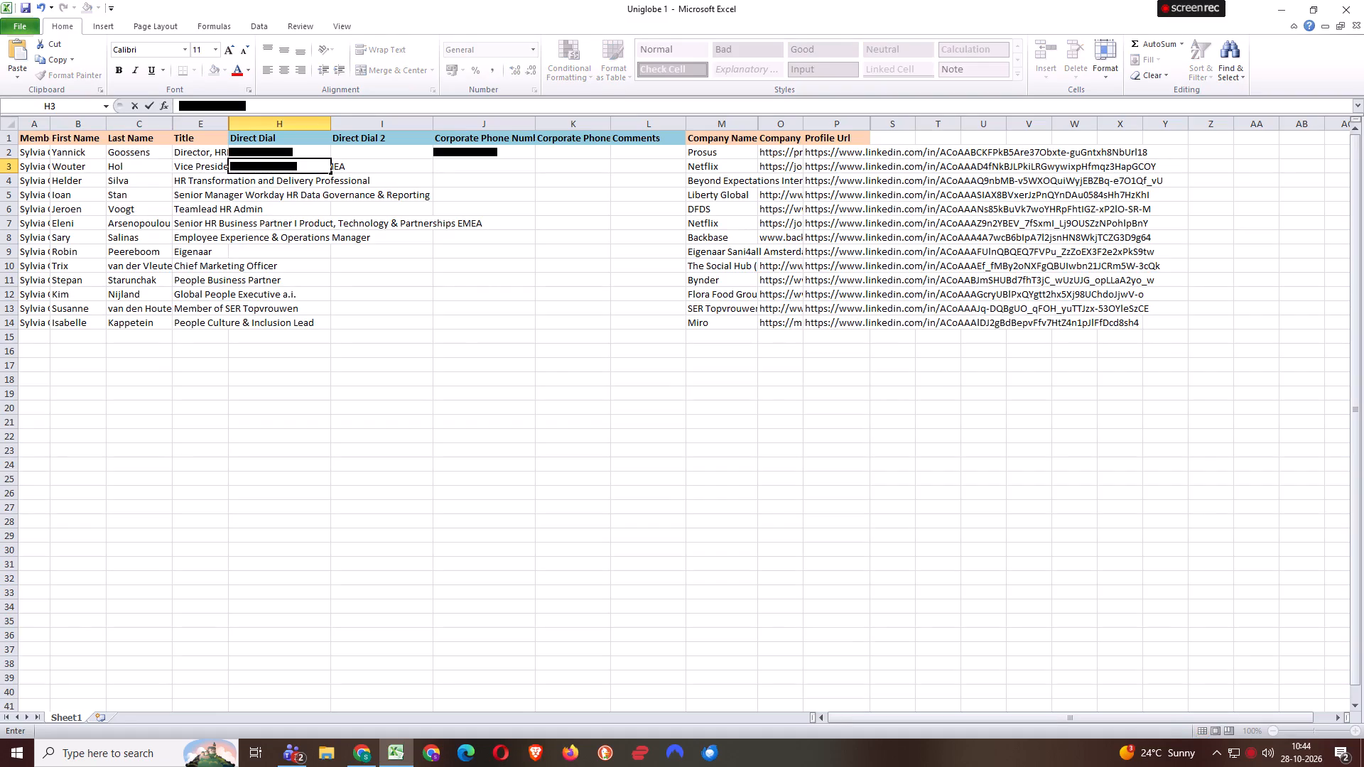
click(256, 165)
key(BackSpace)
click(424, 231)
Switch to Apollo and reveal the Netflix contact's HQ number.
key(alt+Tab)
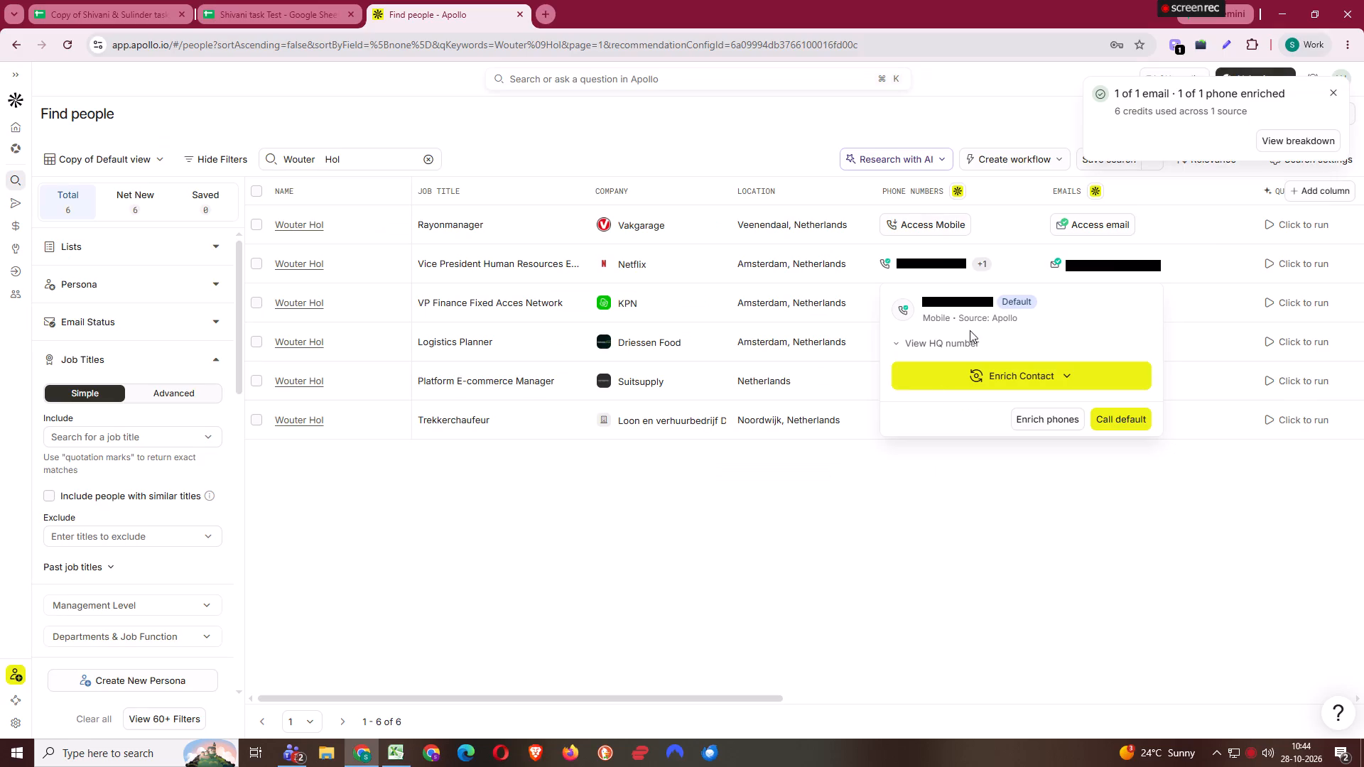
click(969, 344)
Return to Excel and save the Uniglobe 1 workbook.
key(alt+Tab)
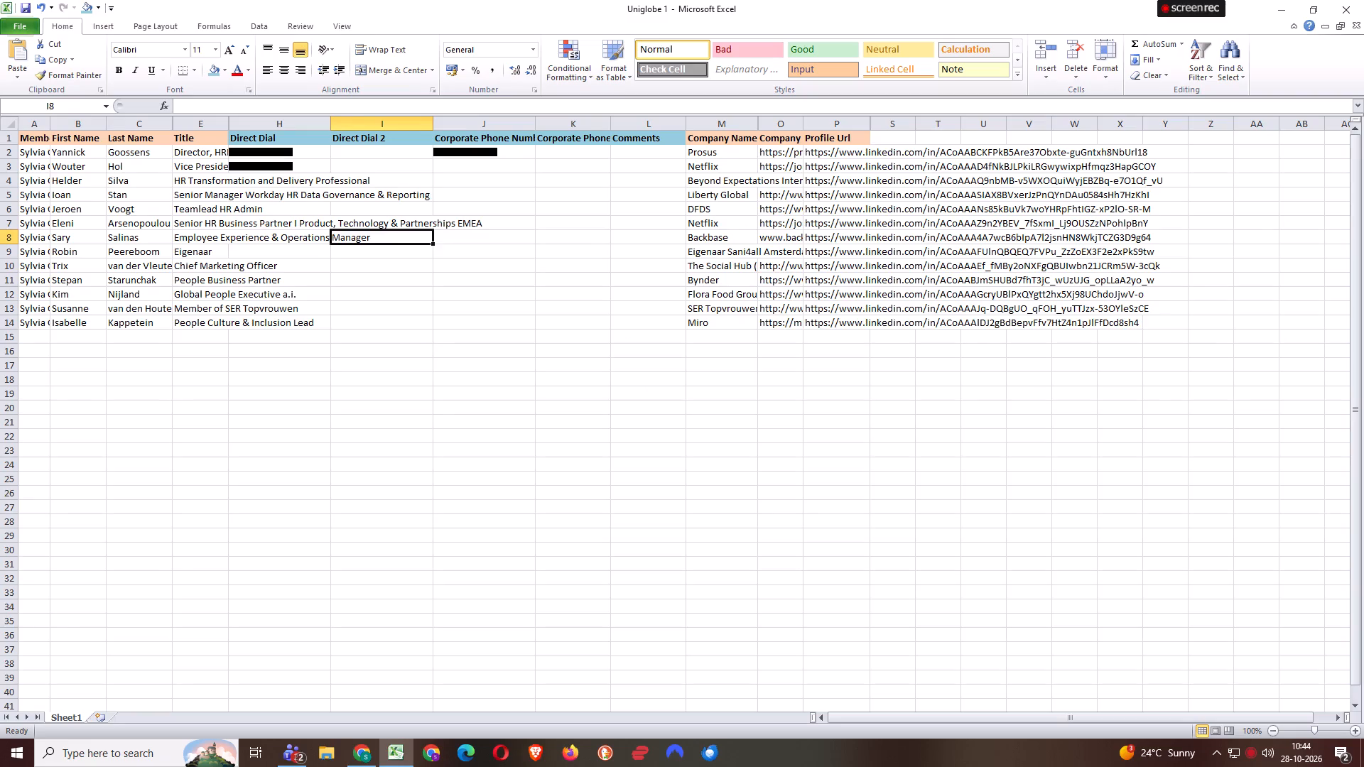
click(364, 408)
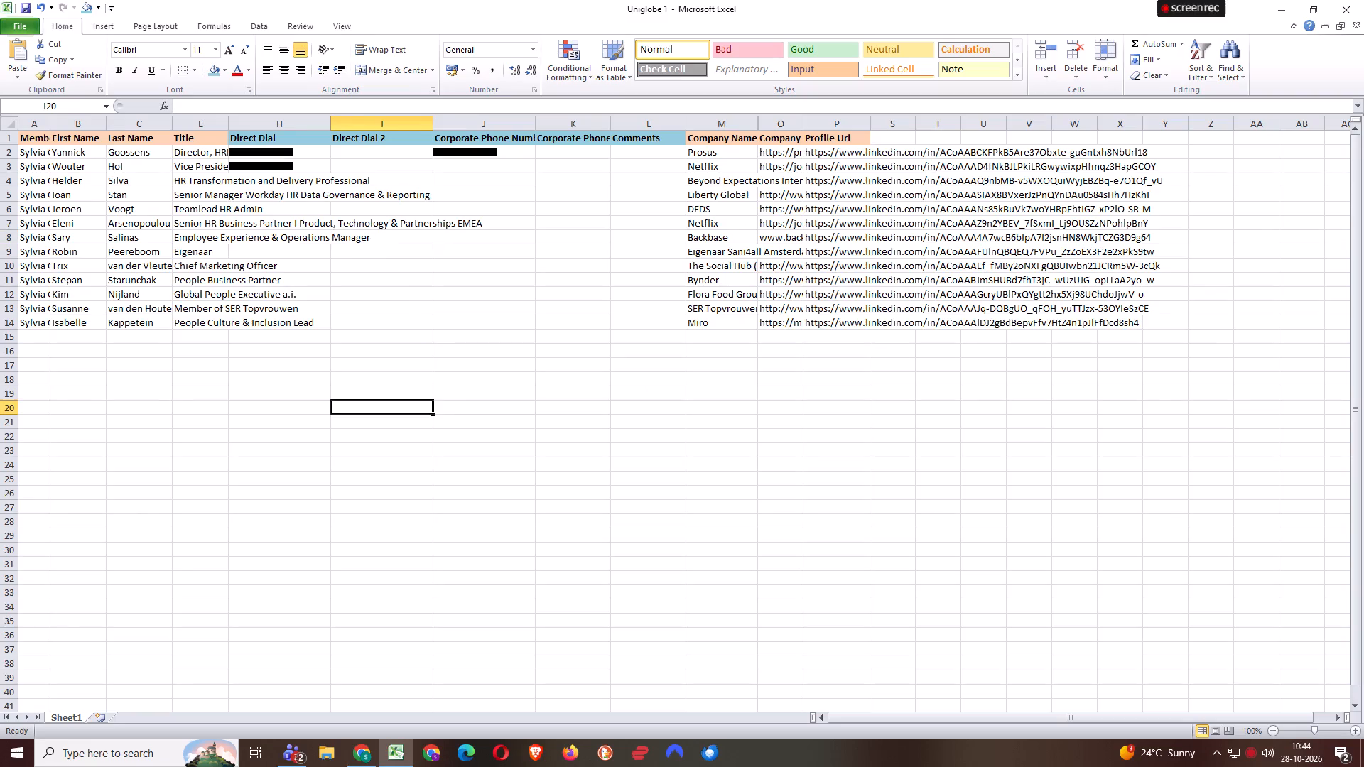
click(515, 252)
key(ctrl+s)
key(ctrl+s)
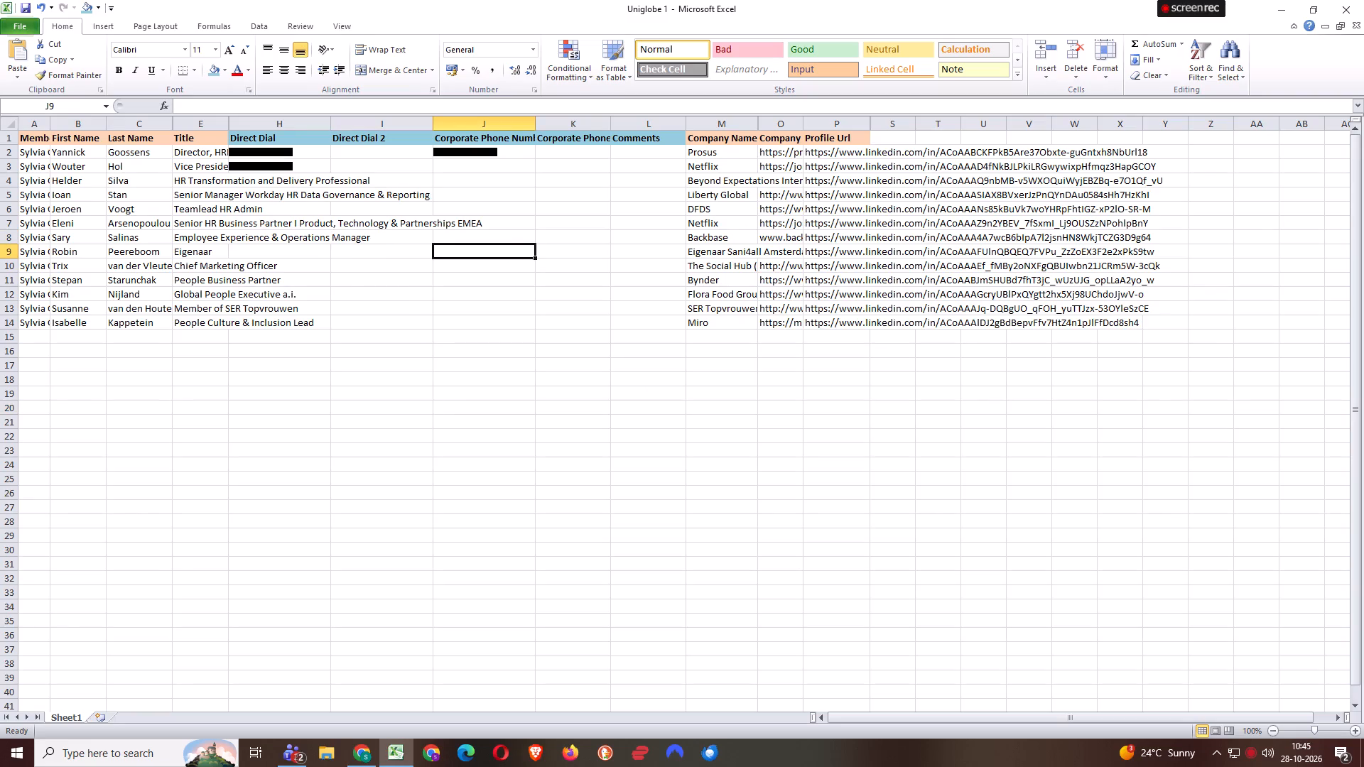
Search Apollo people for the row 4 lead's first and last name copied from Sheet1, replacing the previous search.
drag(138, 179, 77, 182)
key(ctrl+c)
key(alt+Tab)
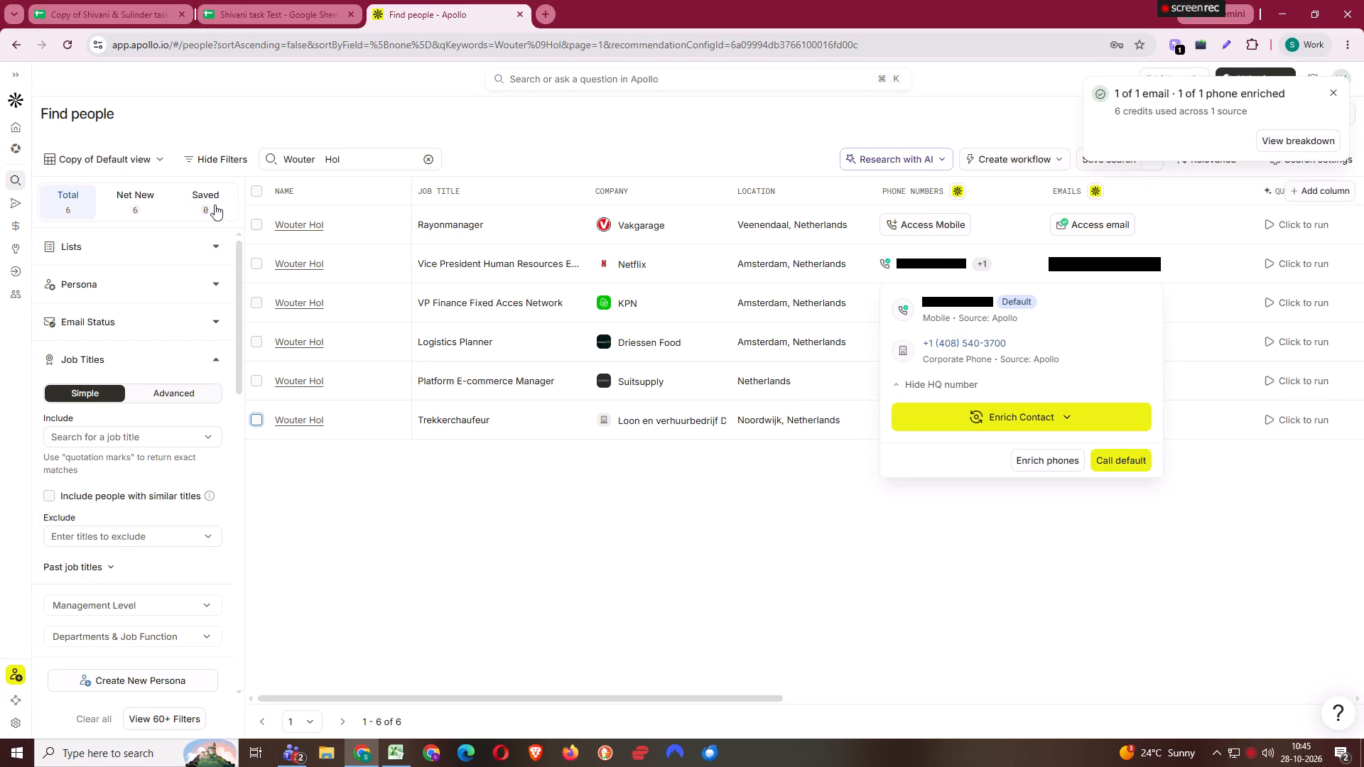
triple_click(303, 163)
key(ctrl+v)
key(Return)
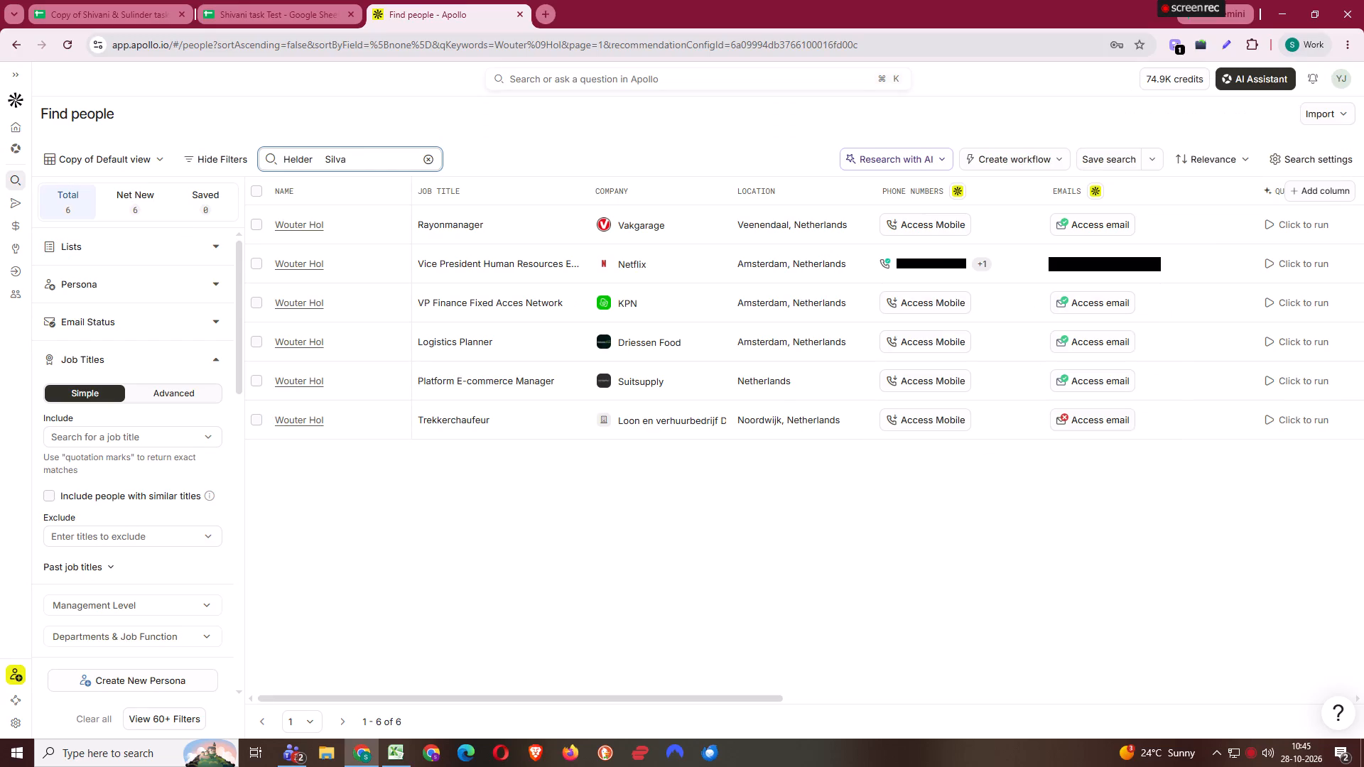
key(Return)
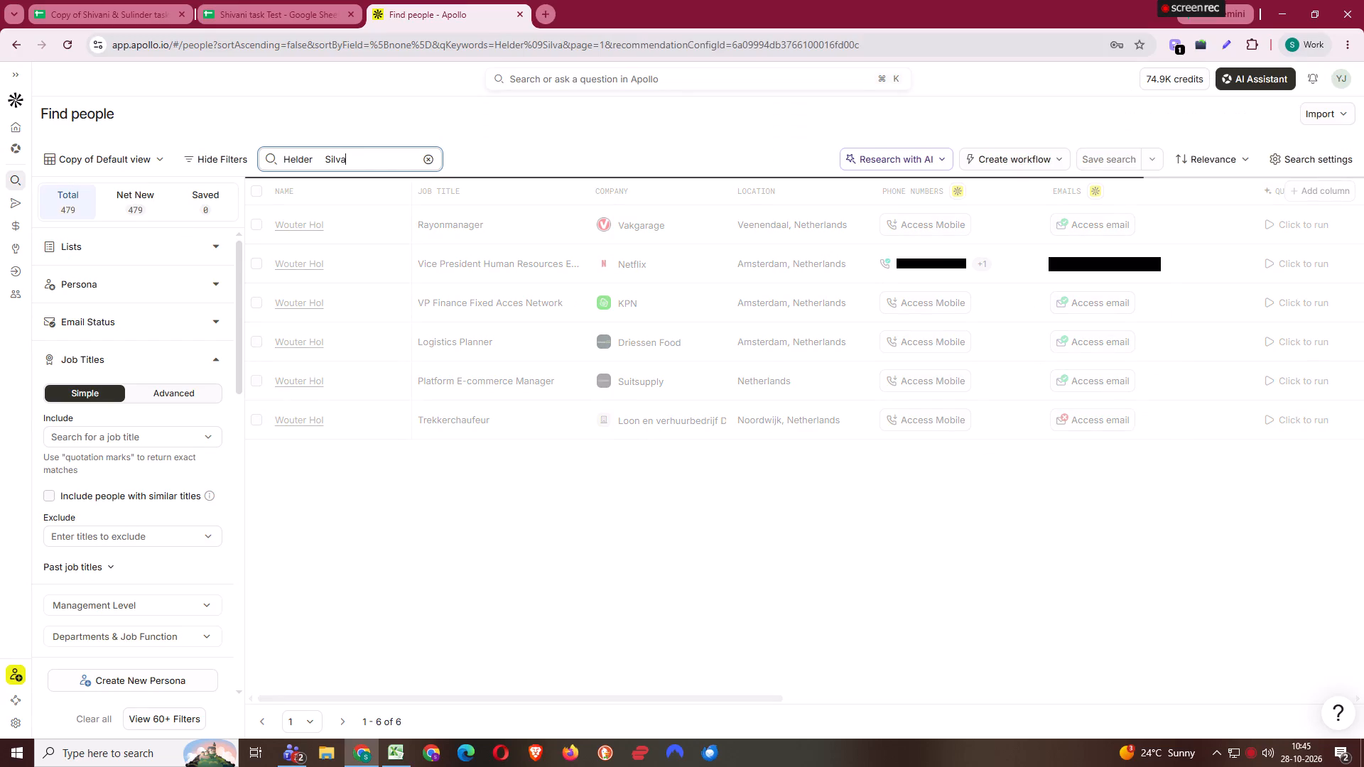
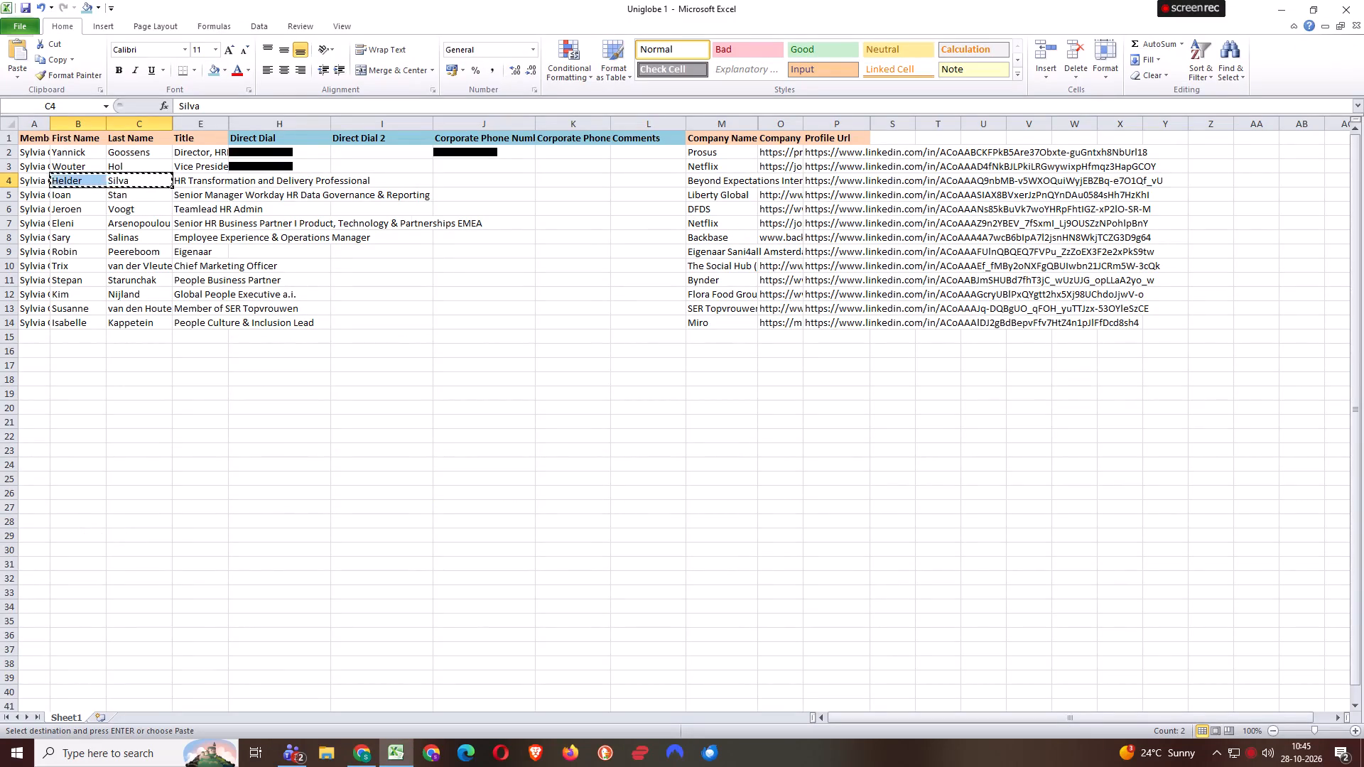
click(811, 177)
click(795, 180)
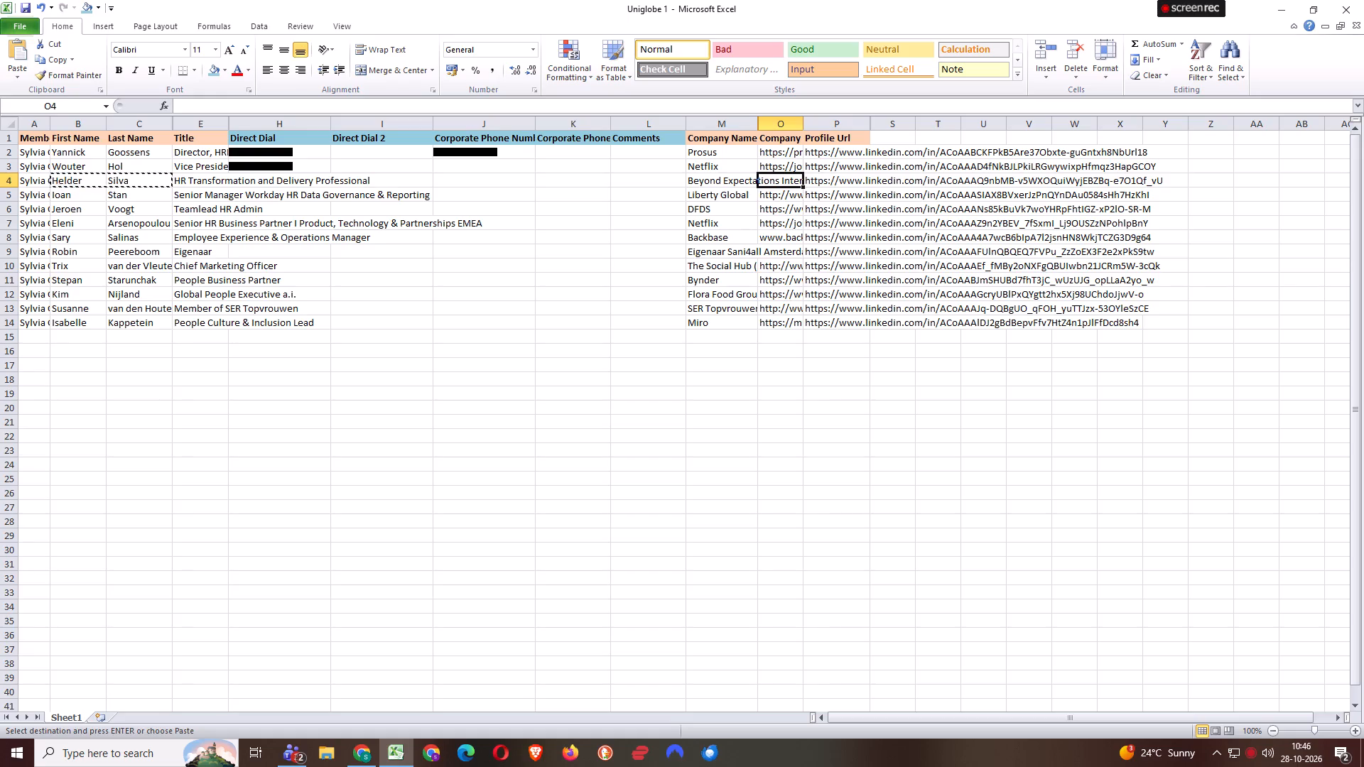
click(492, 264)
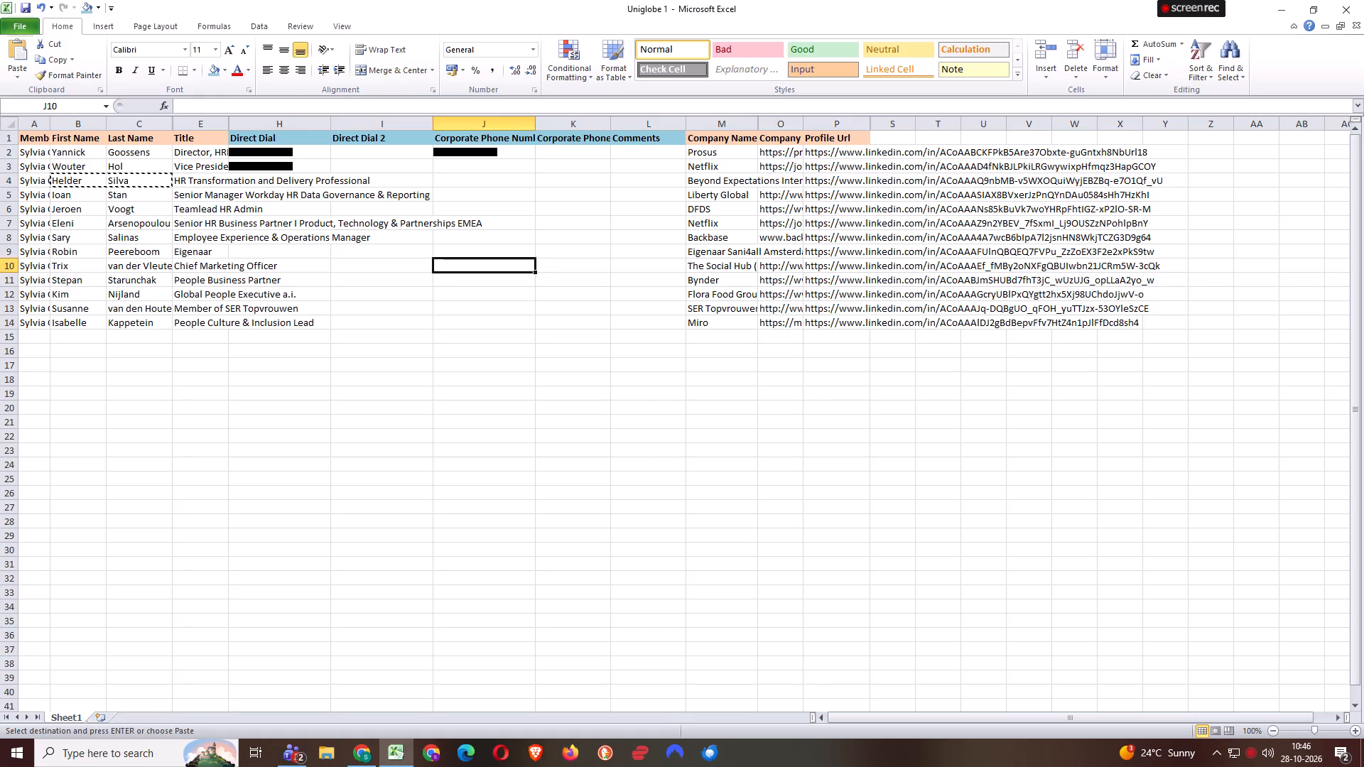
Select row 4's Direct Dial cell in Sheet1 and save the Uniglobe 1 workbook.
click(249, 183)
key(ctrl+s)
key(ctrl+s)
key(ctrl+s)
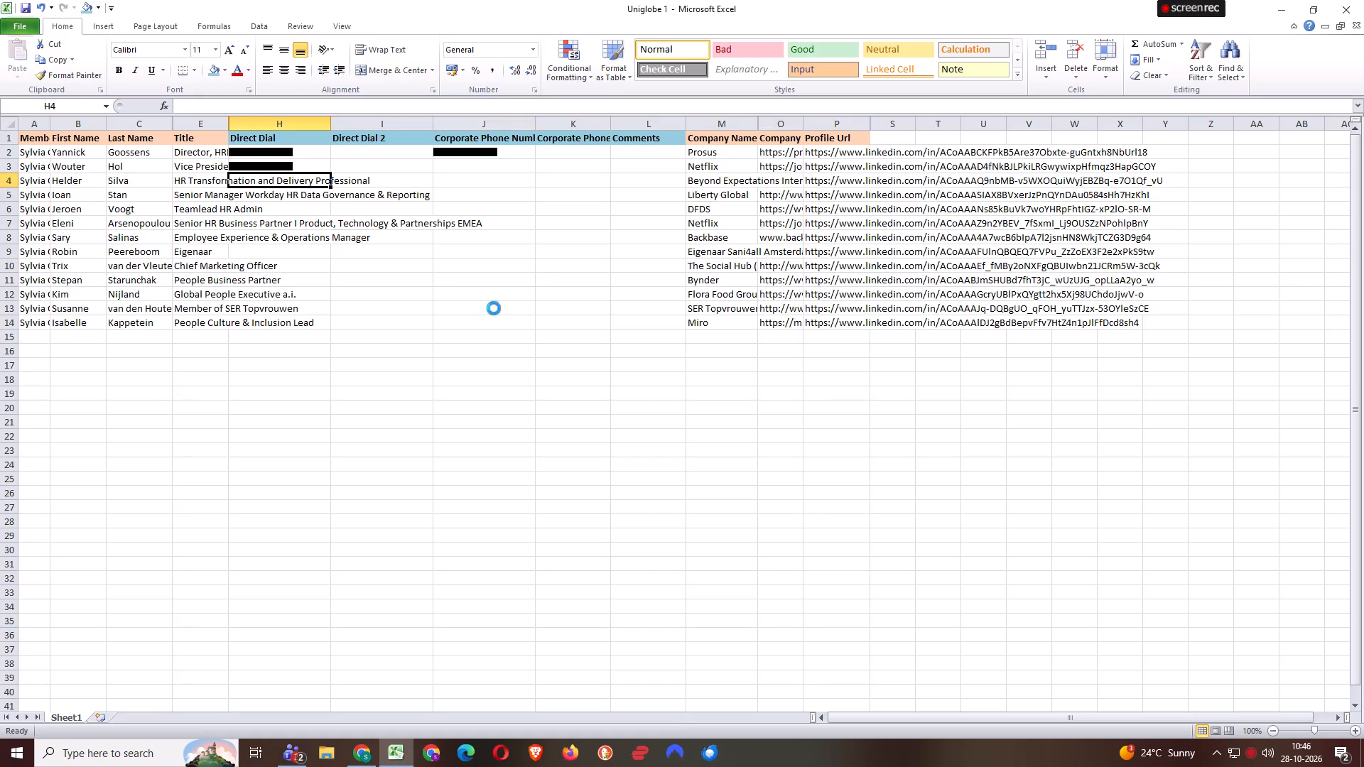
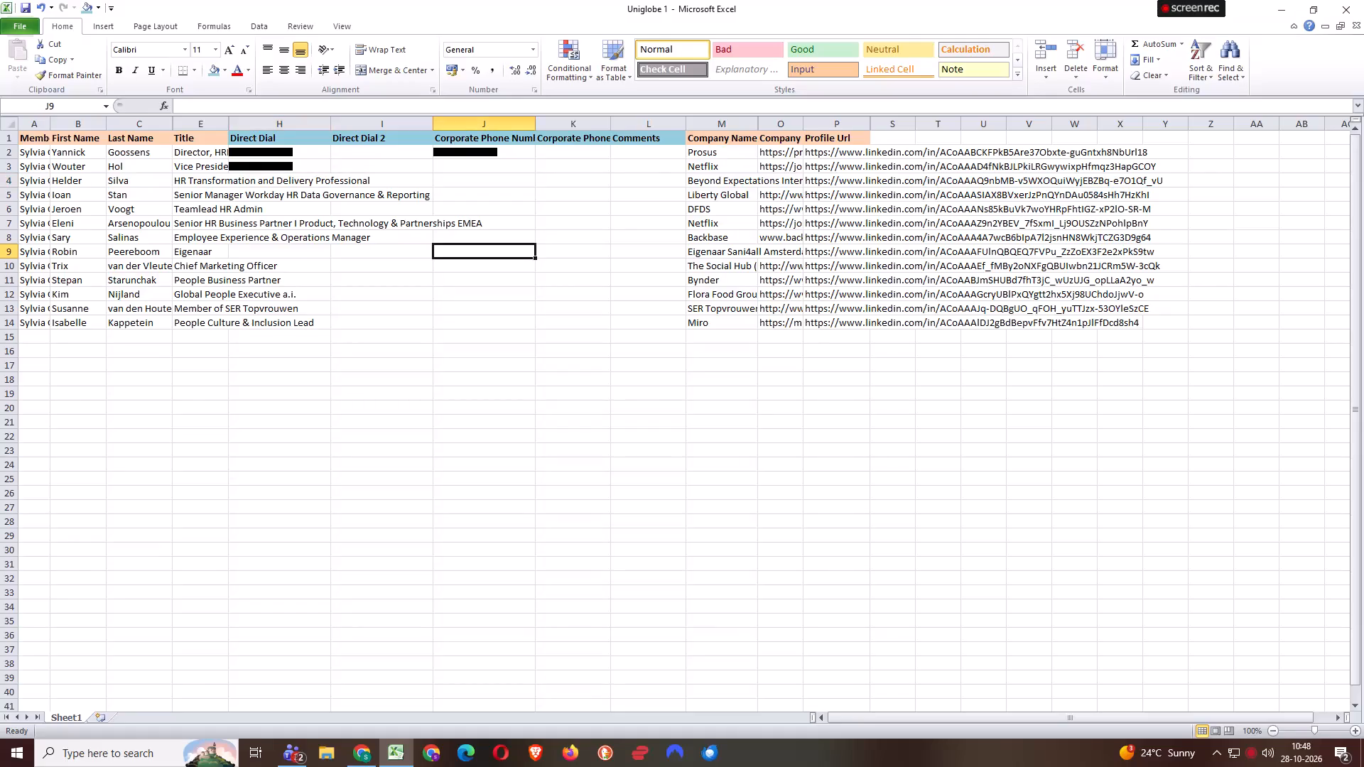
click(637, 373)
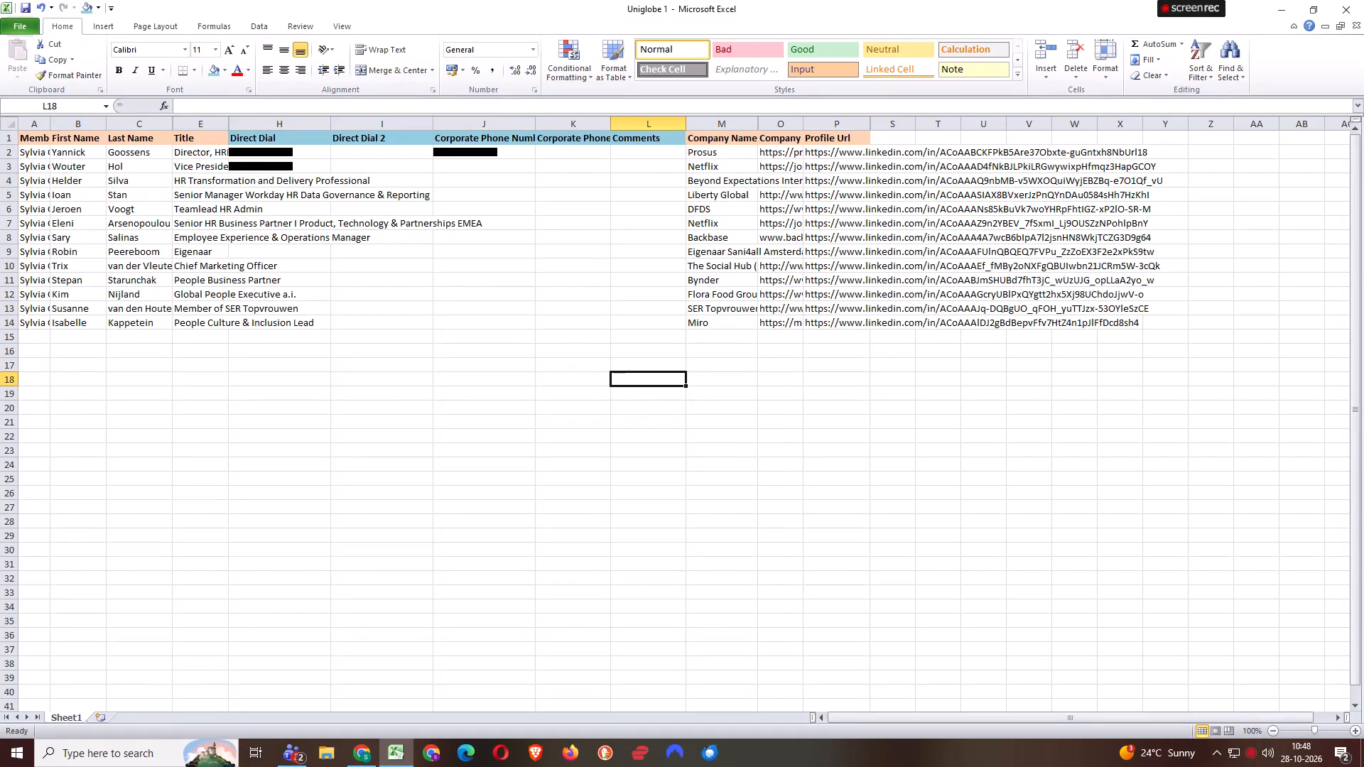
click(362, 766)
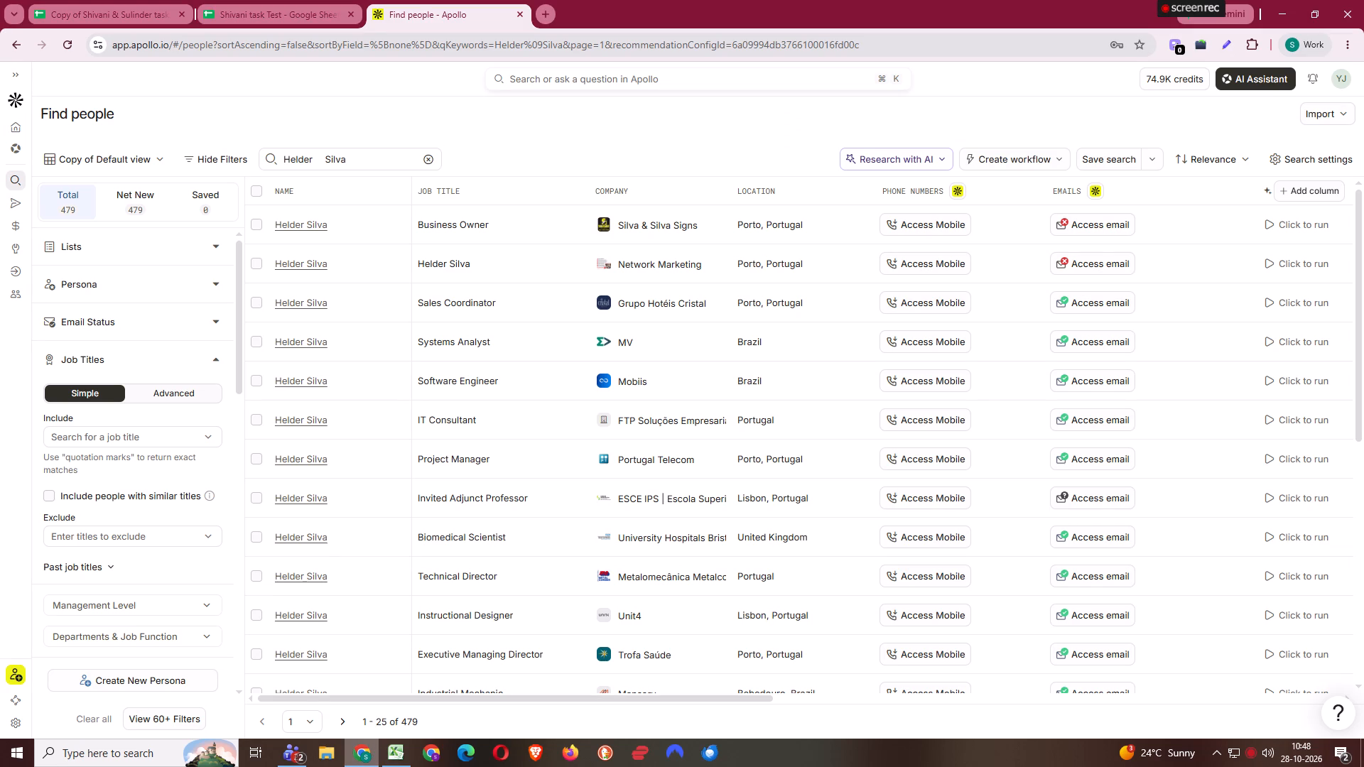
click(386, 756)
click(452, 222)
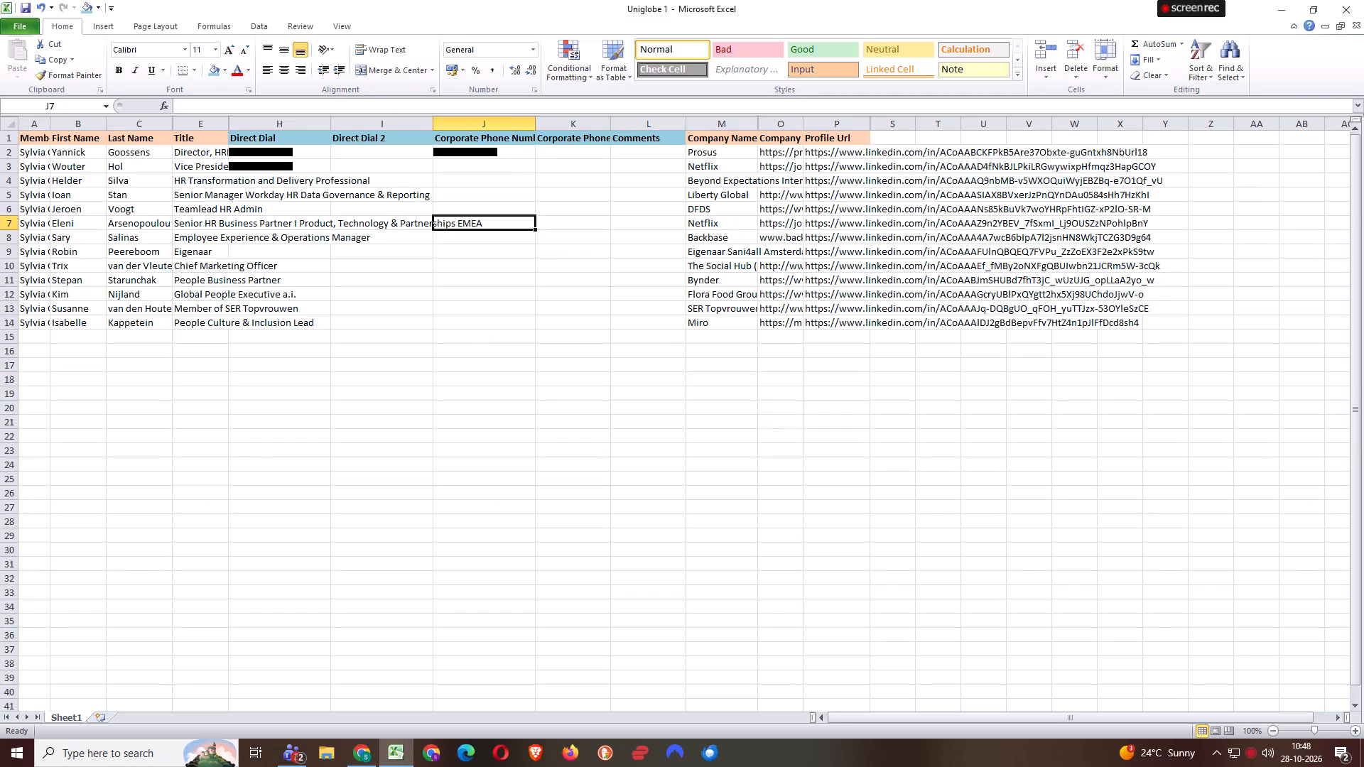
Copy row 4's profile URL from the sheet, open it in a new Chrome tab, review the LinkedIn profile and close it.
click(734, 180)
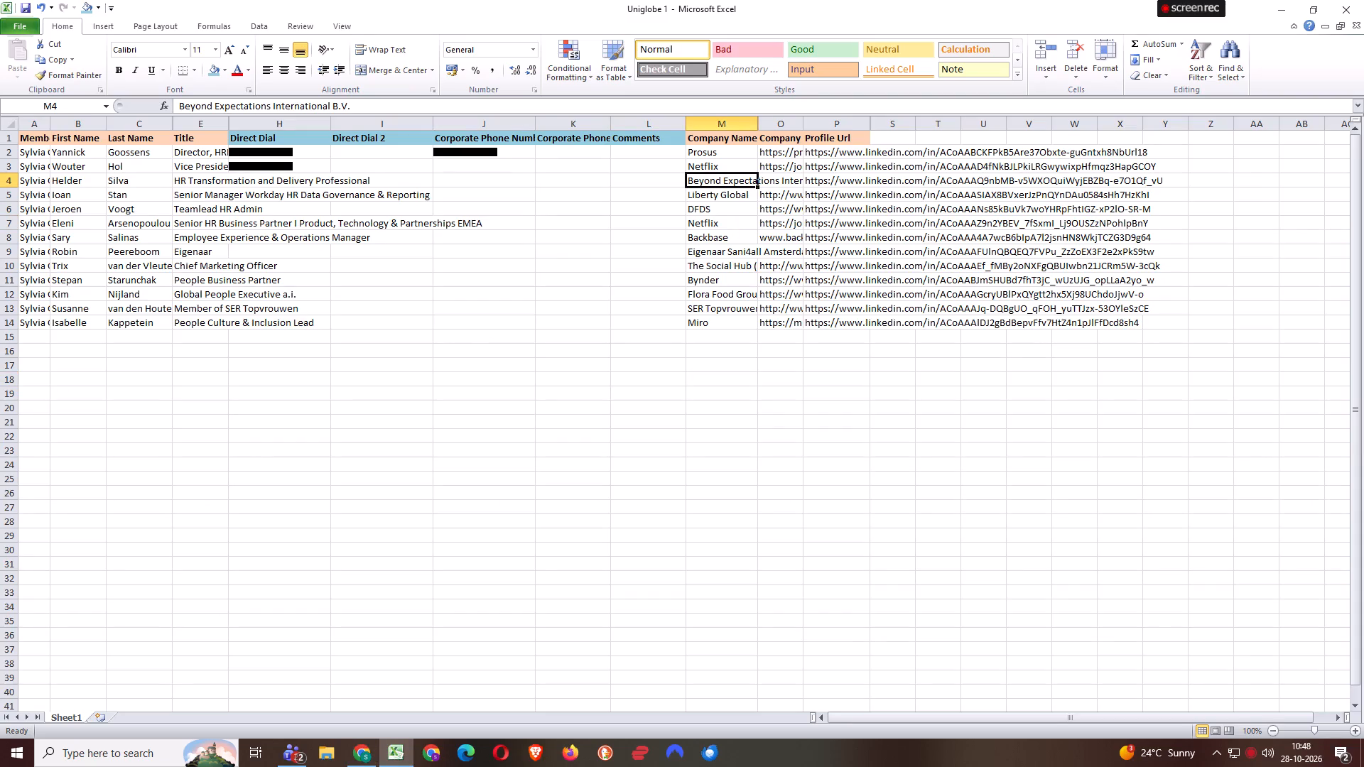
click(732, 184)
drag(732, 178, 733, 177)
drag(733, 177, 842, 177)
click(853, 178)
key(ctrl+c)
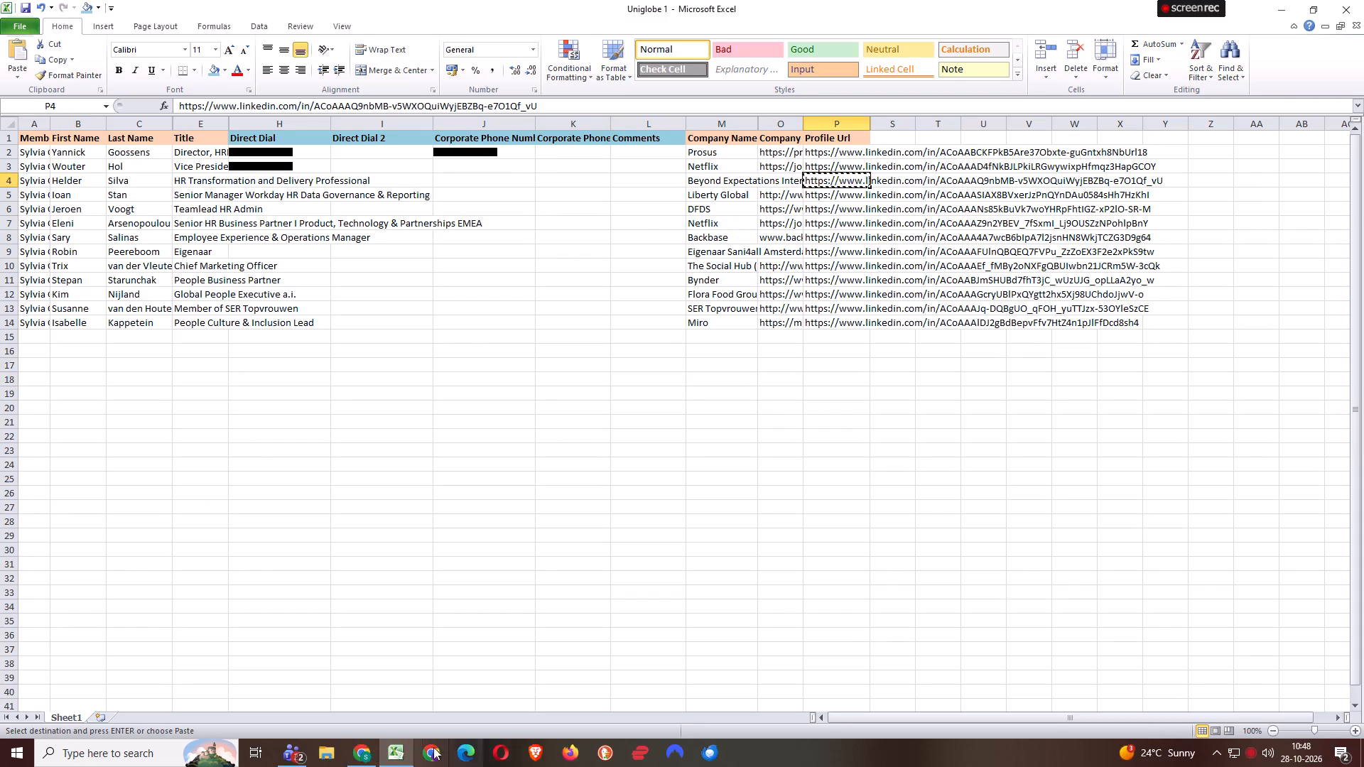
click(363, 758)
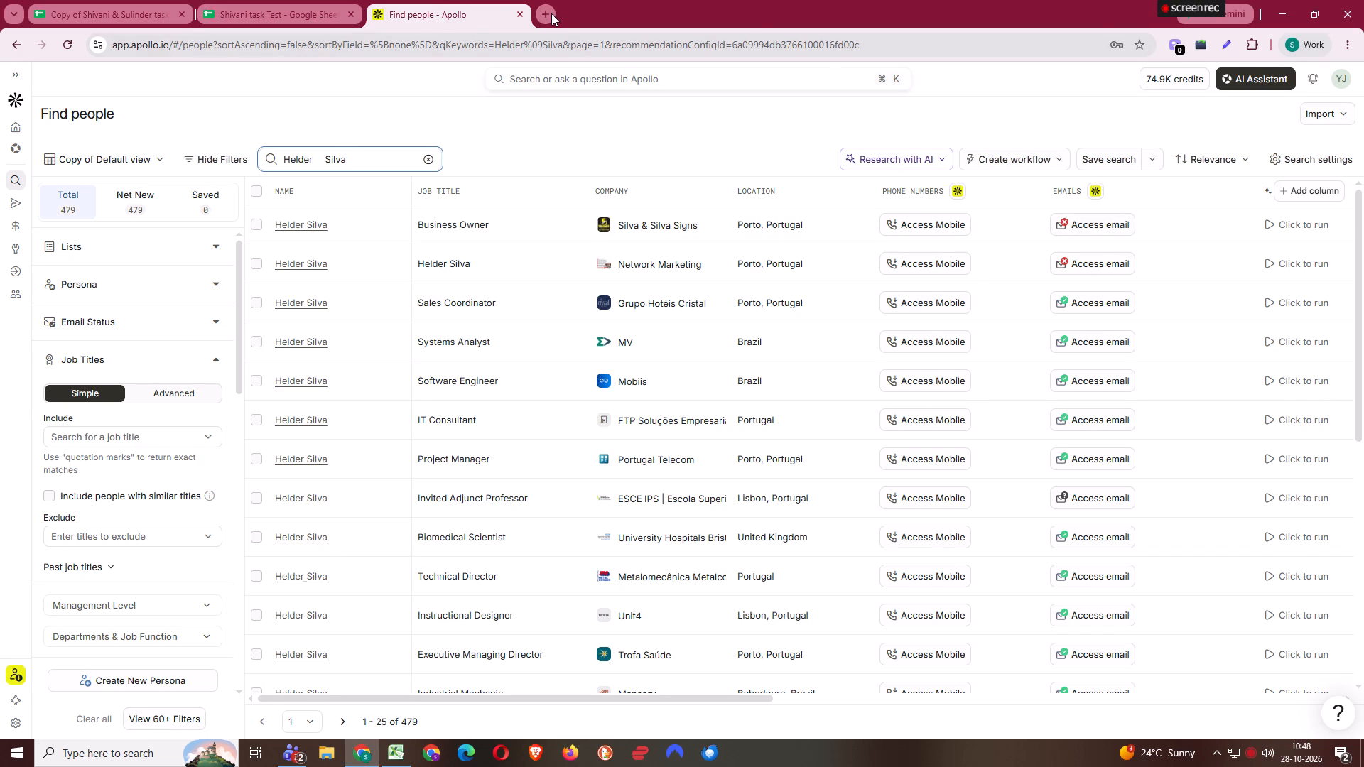
click(553, 6)
key(ctrl+v)
key(backslash)
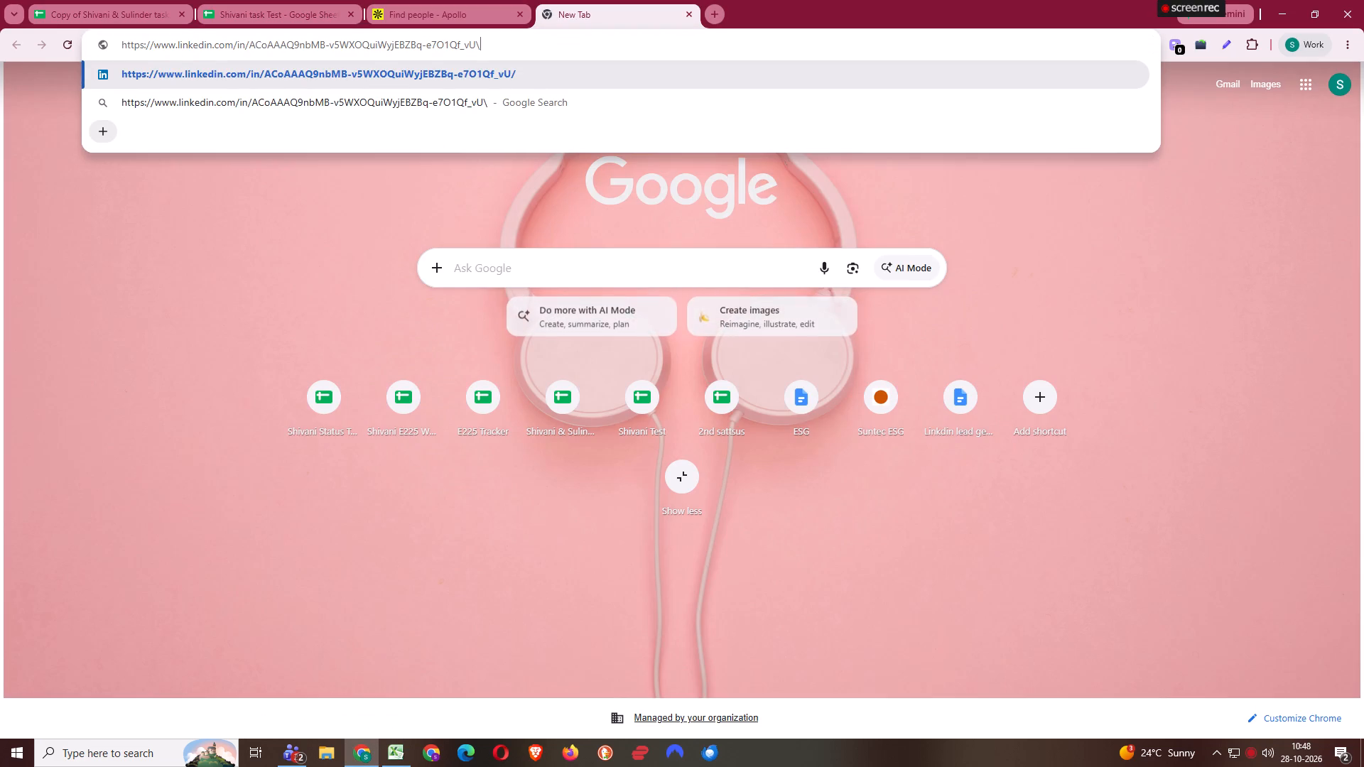
key(BackSpace)
key(Return)
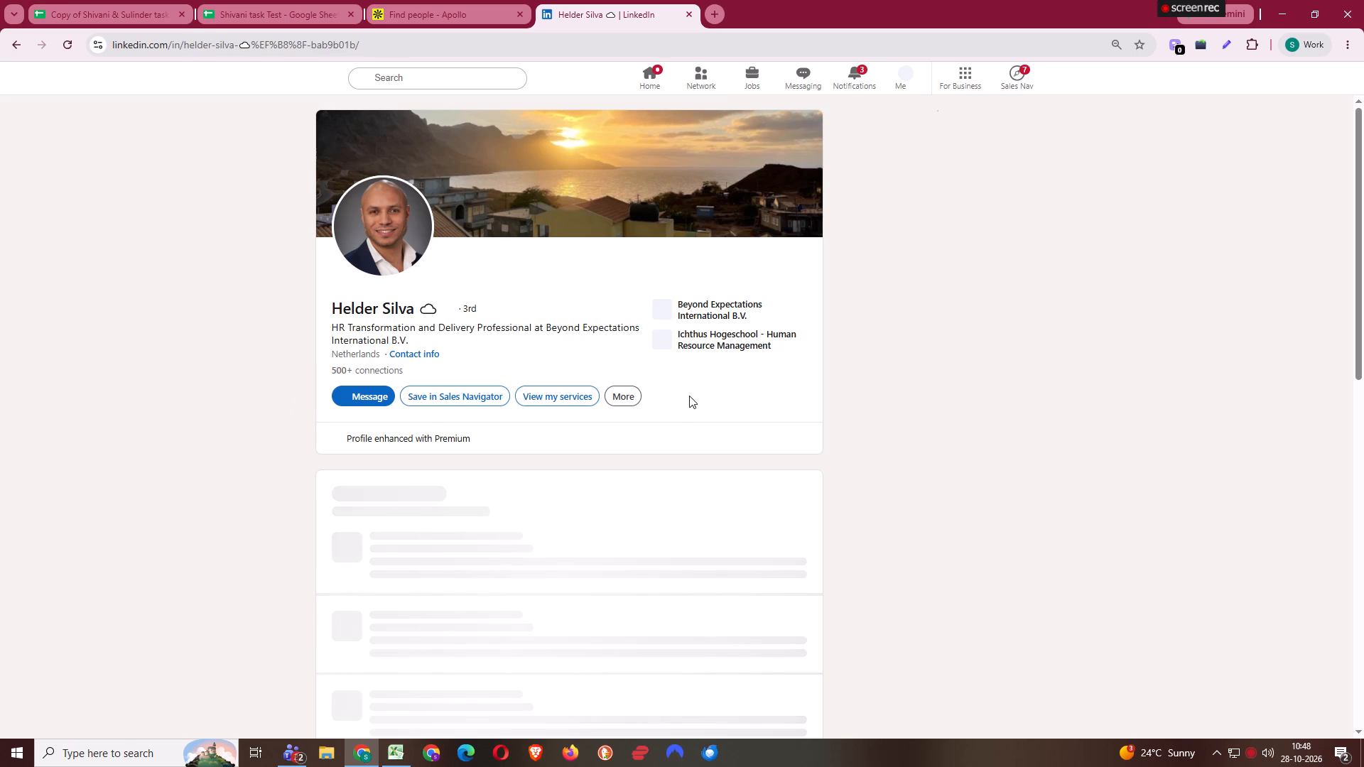
scroll(443, 474, down, 3)
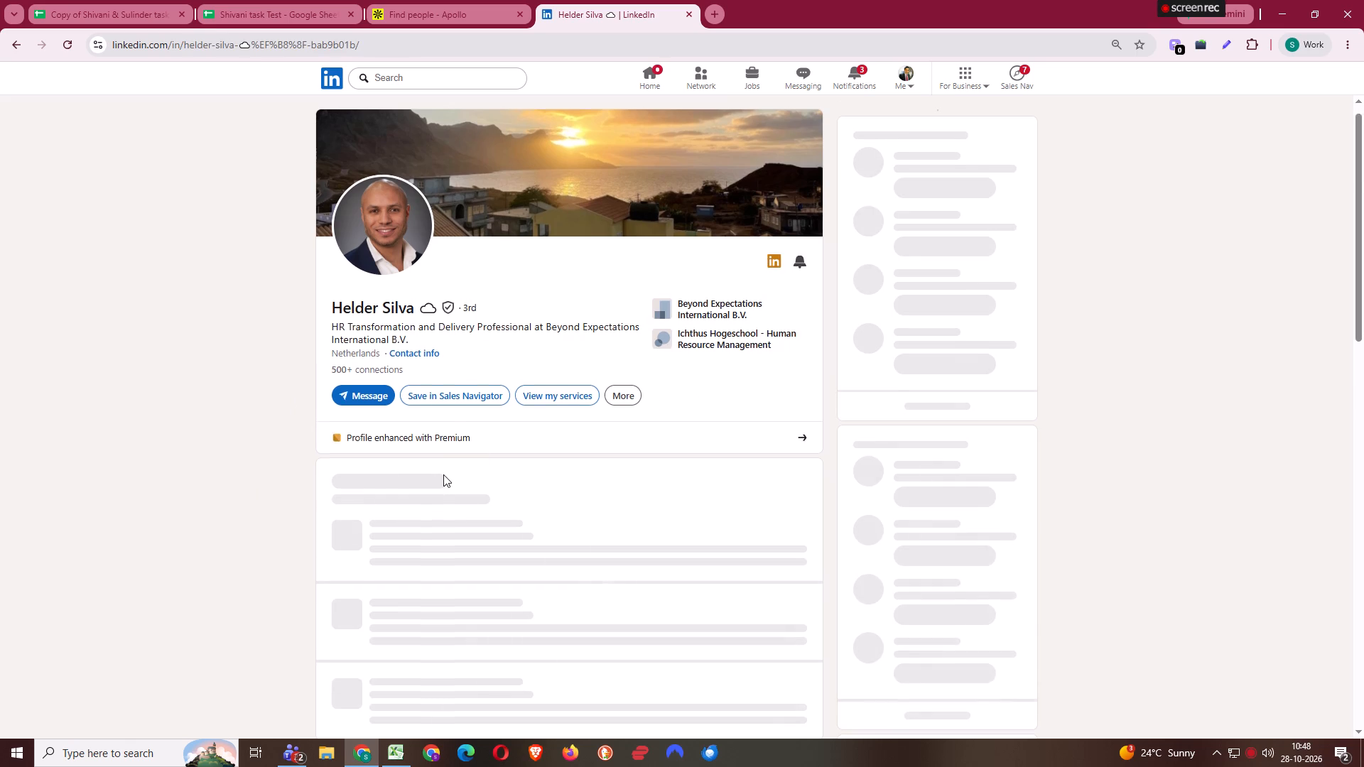
middle_click(651, 0)
Copy row 4's company name from Excel and look it up in Apollo's current-company filter, shortened to Beyond Expectations International, checking the people results.
key(alt+Tab)
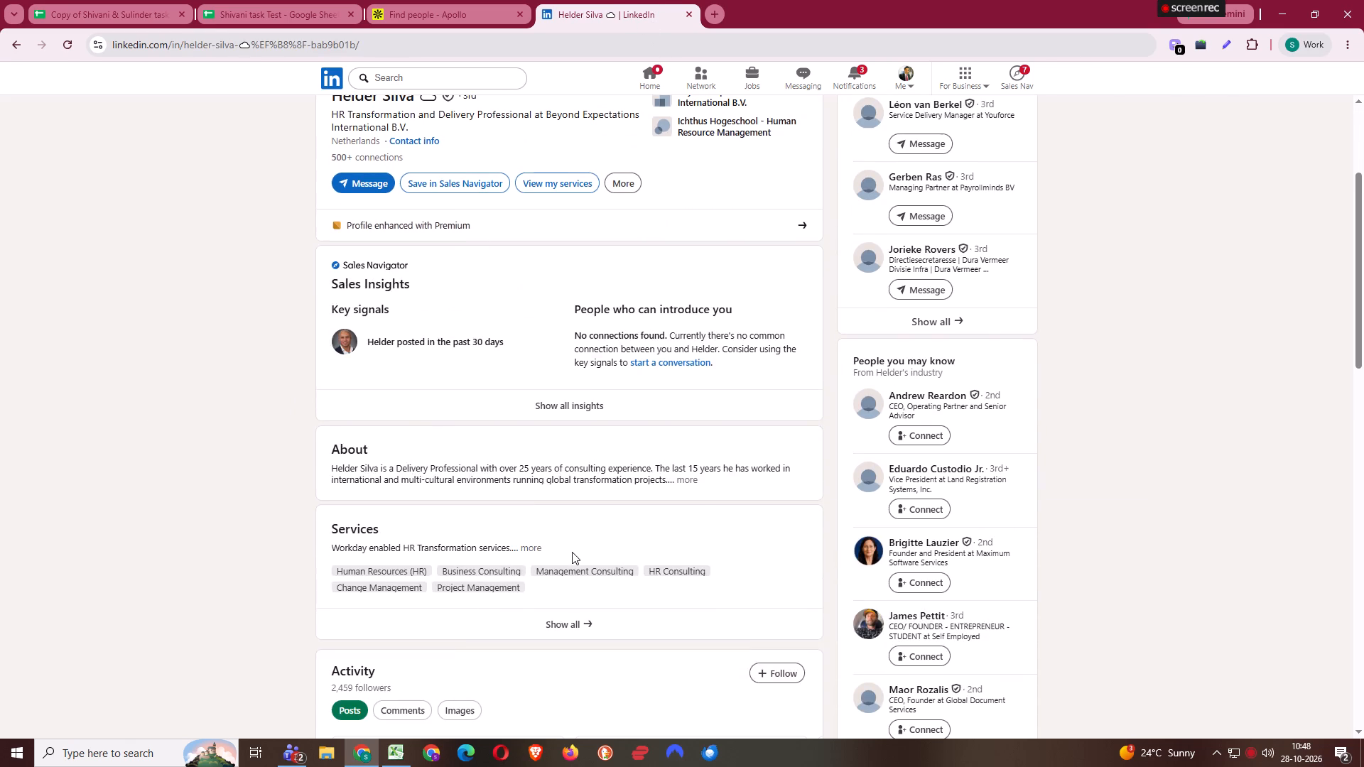
click(740, 178)
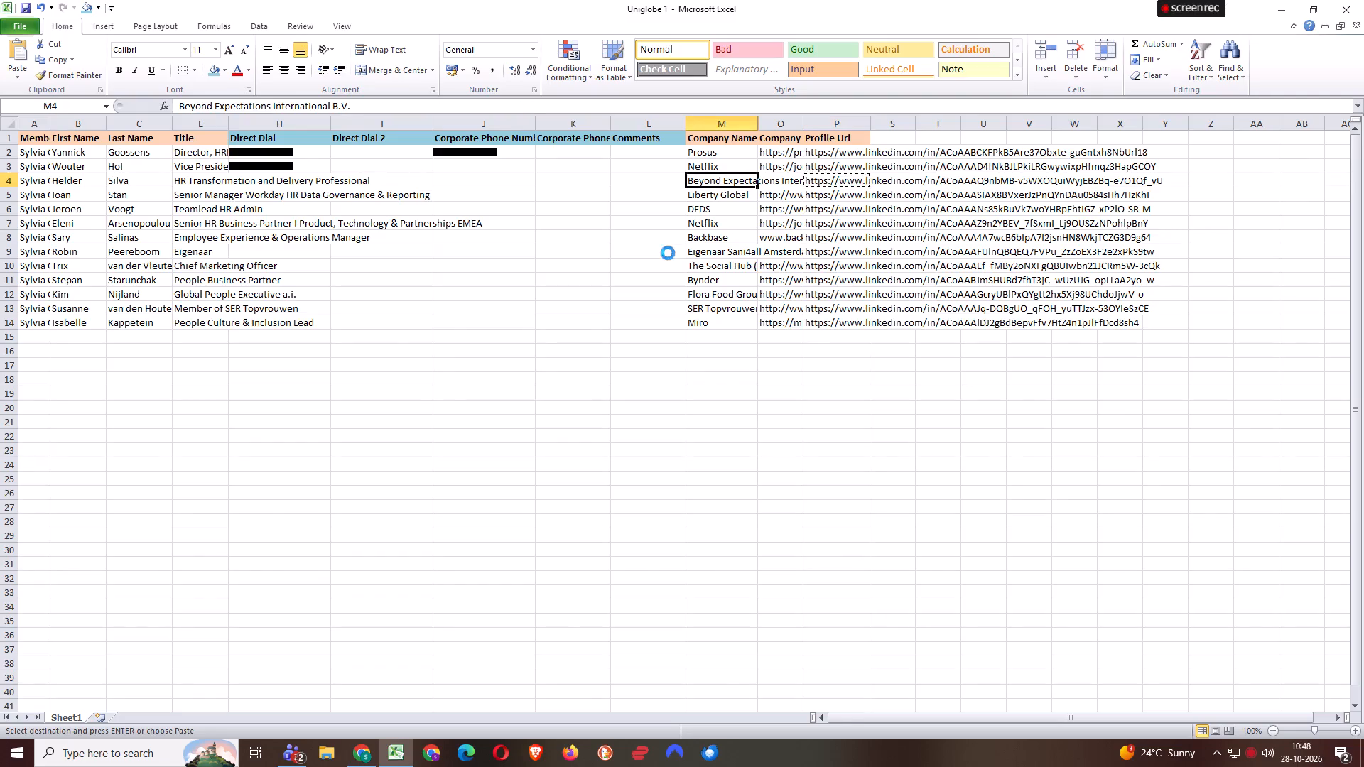
key(ctrl+c)
key(alt+Tab)
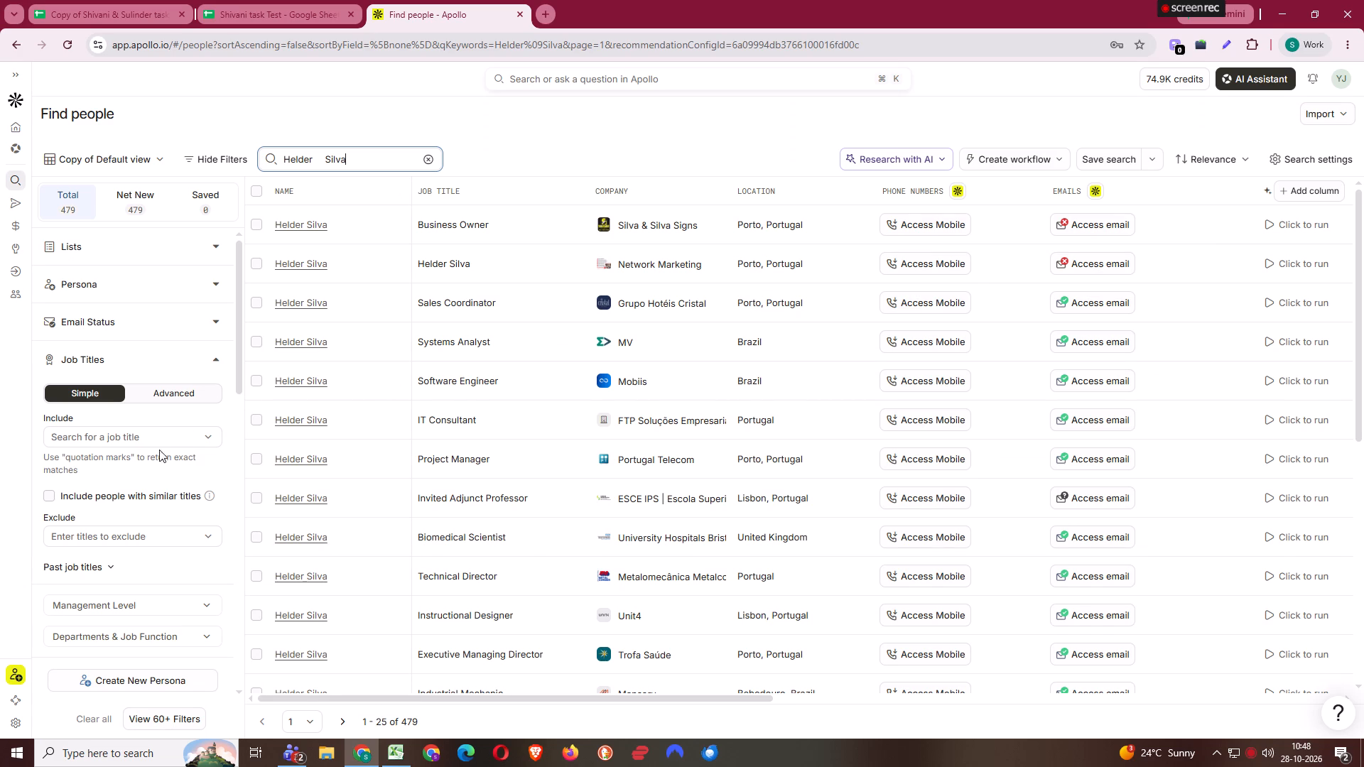
scroll(170, 446, down, 2)
scroll(170, 446, up, 2)
scroll(153, 372, down, 3)
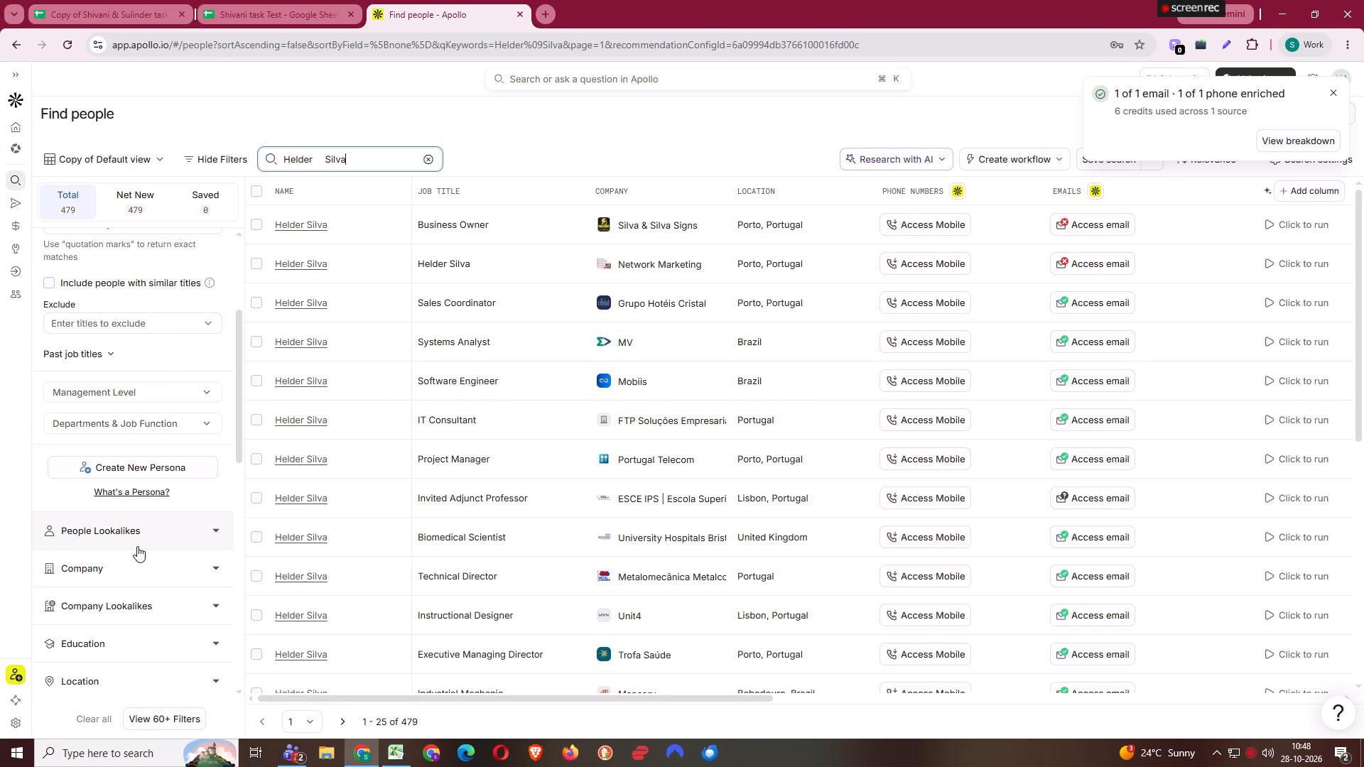
click(136, 576)
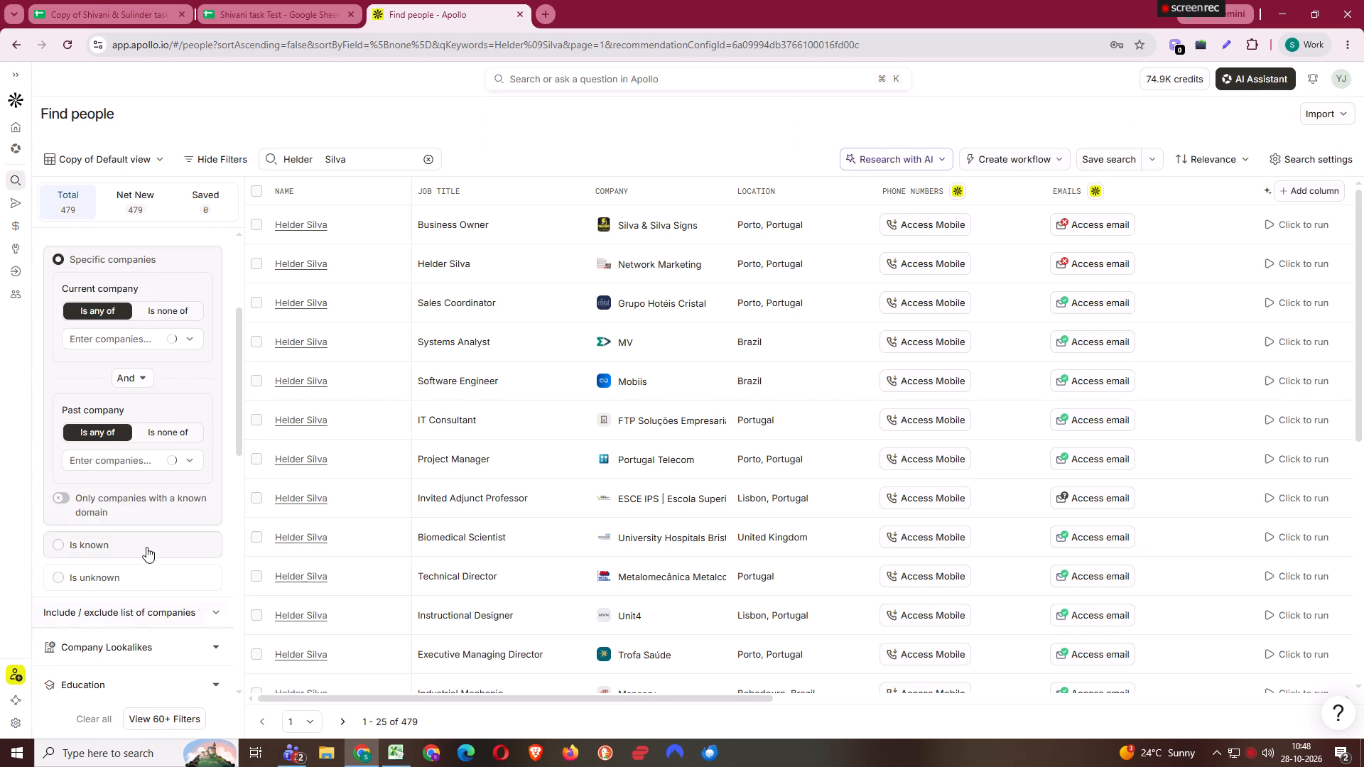
click(162, 468)
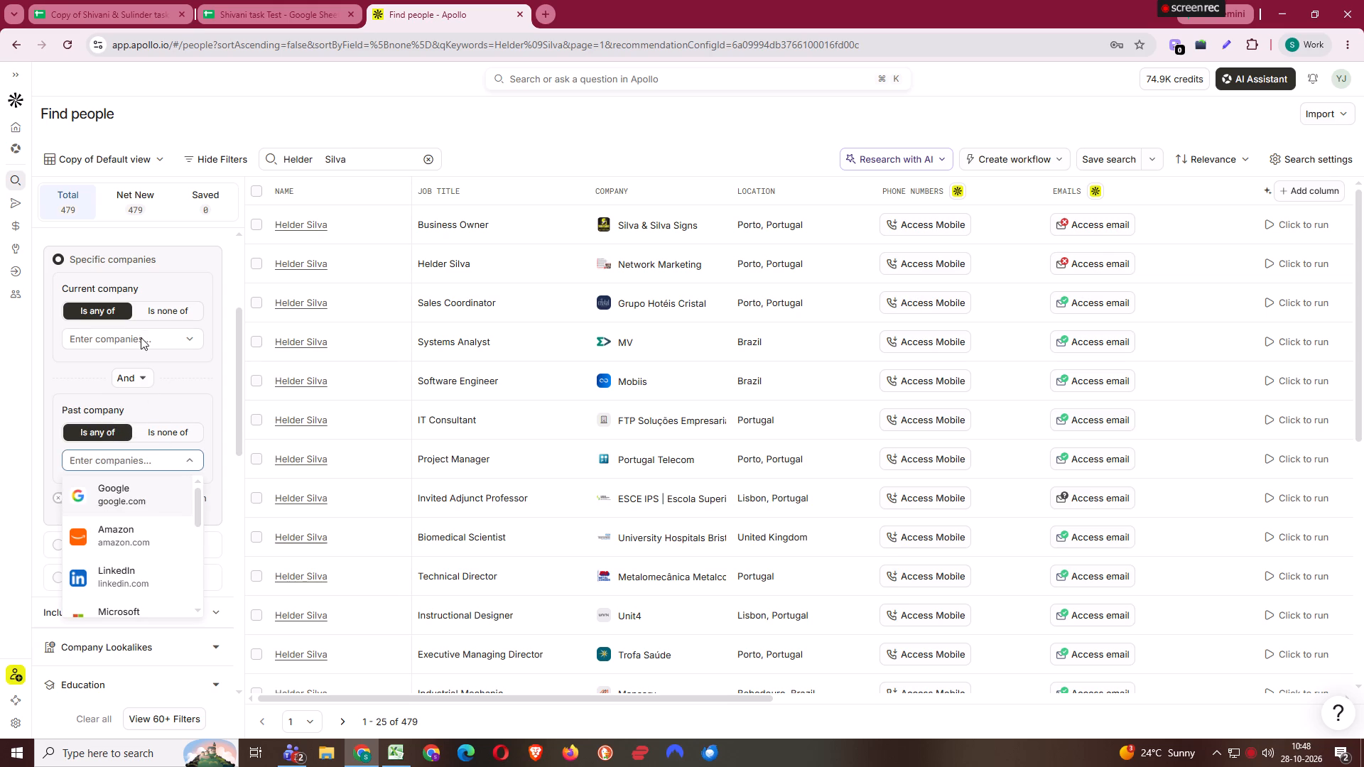
click(145, 347)
click(141, 339)
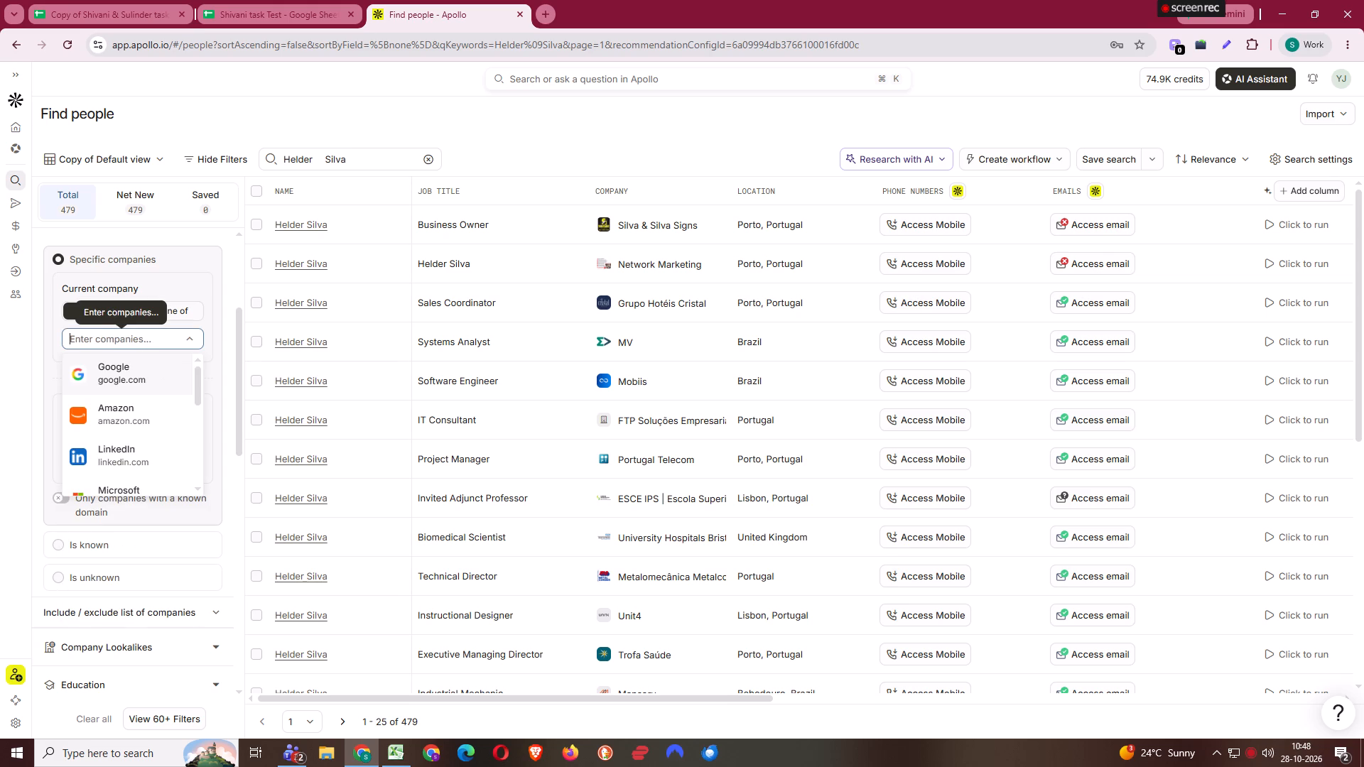
key(ctrl+v)
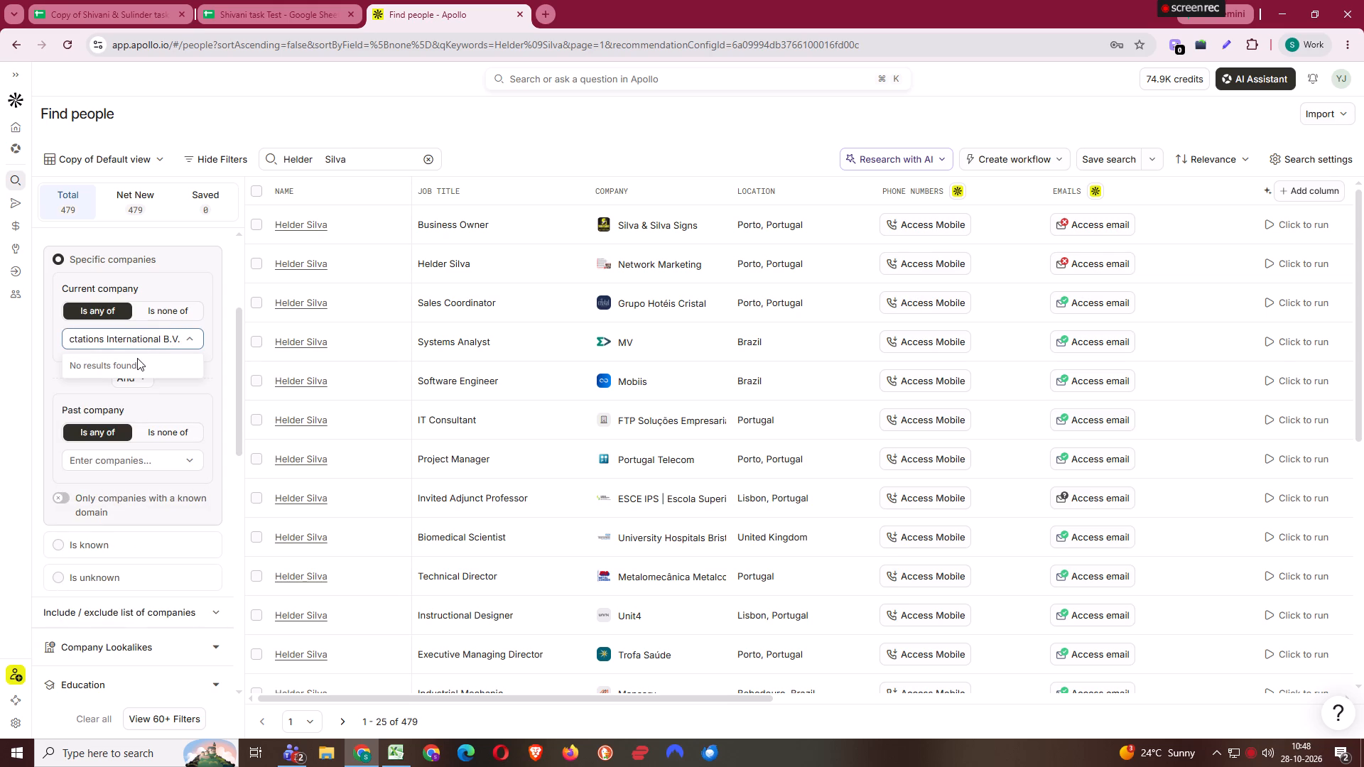
key(BackSpace)
key(BackSpace)
key(BackSpace)
key(BackSpace)
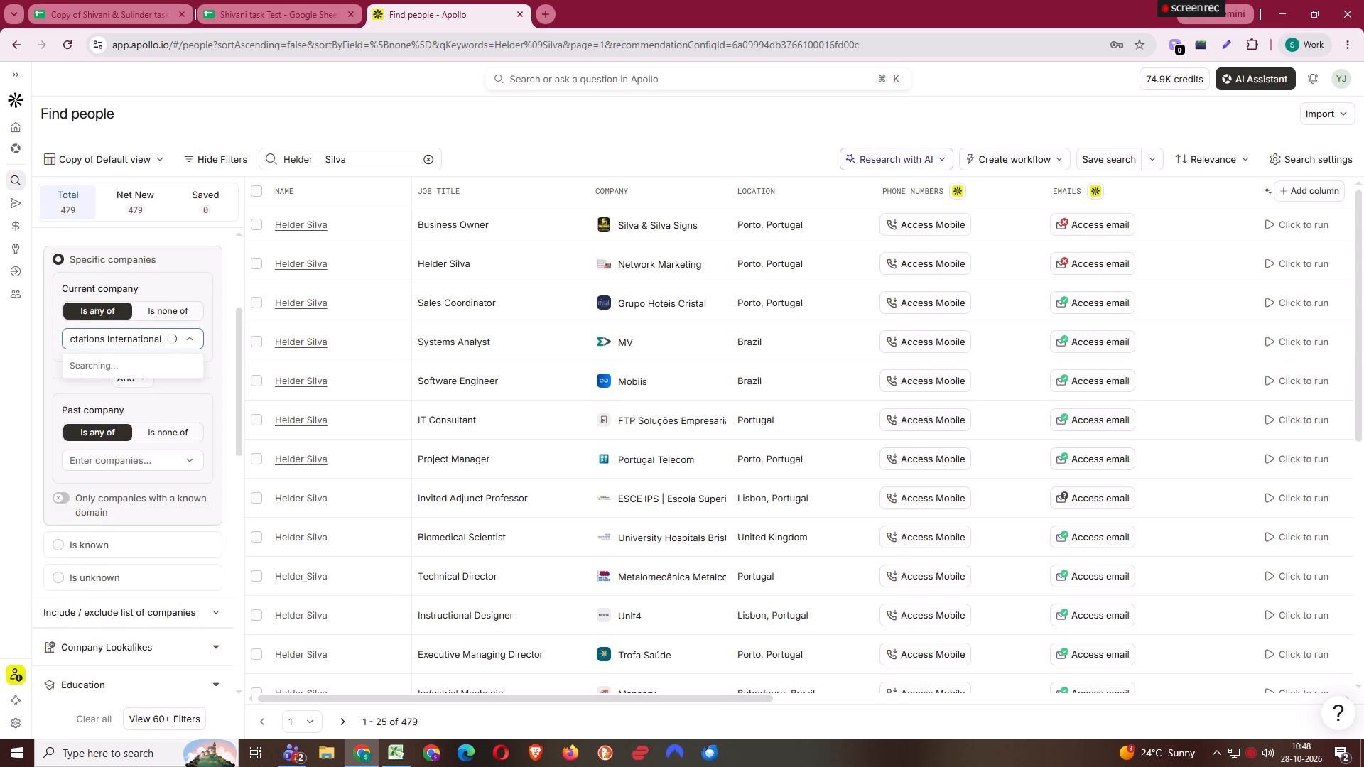
scroll(713, 480, down, 4)
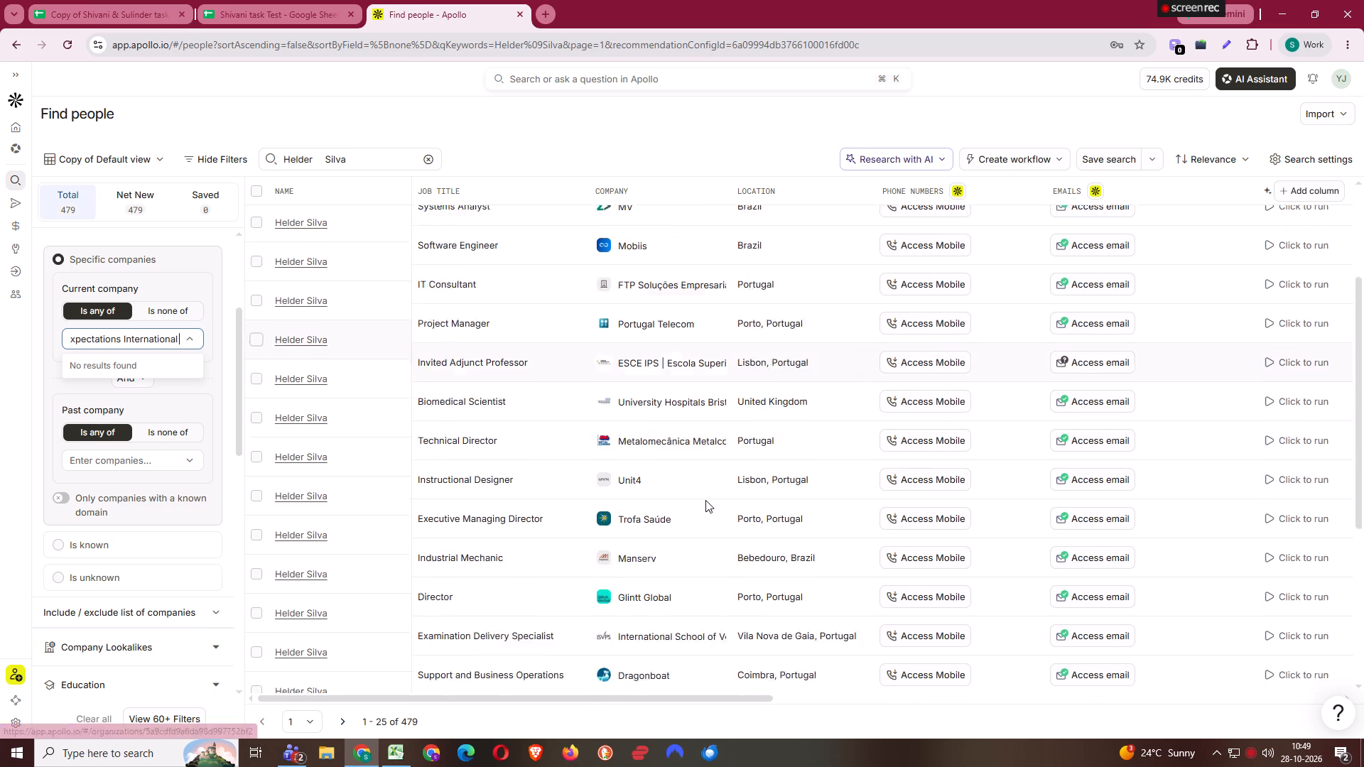
scroll(705, 500, down, 2)
Copy row 5's first and last name from the Excel sheet and search for that lead in Apollo's people search.
key(alt+Tab)
click(499, 319)
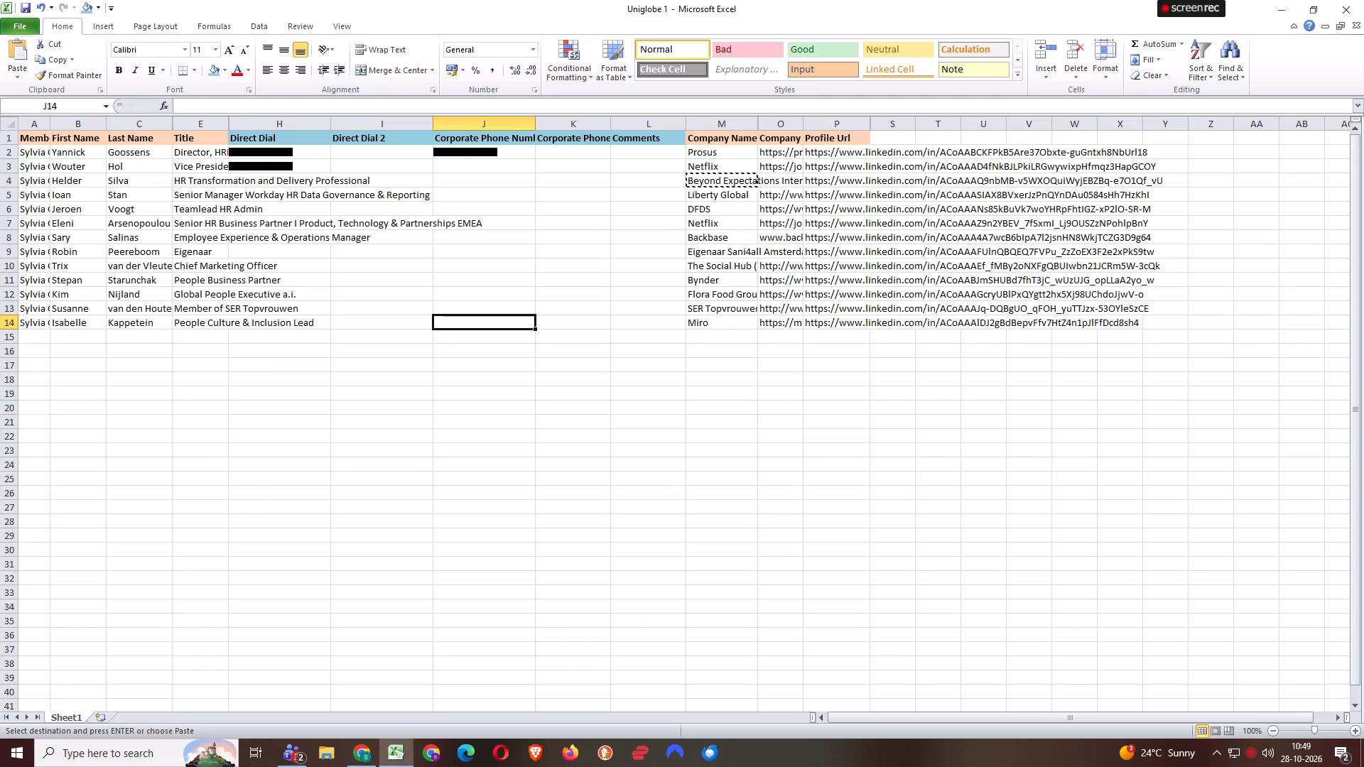
drag(728, 195, 166, 192)
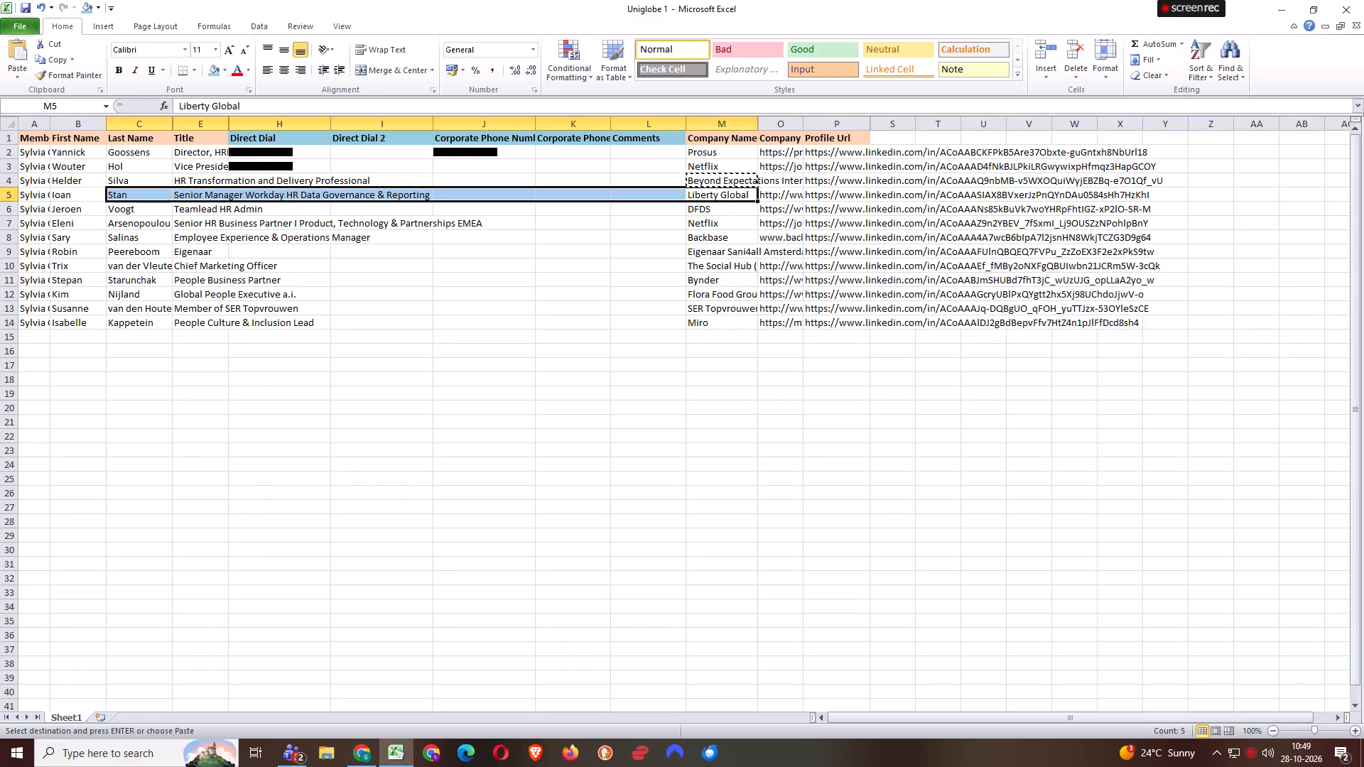
drag(85, 196, 124, 197)
key(ctrl+c)
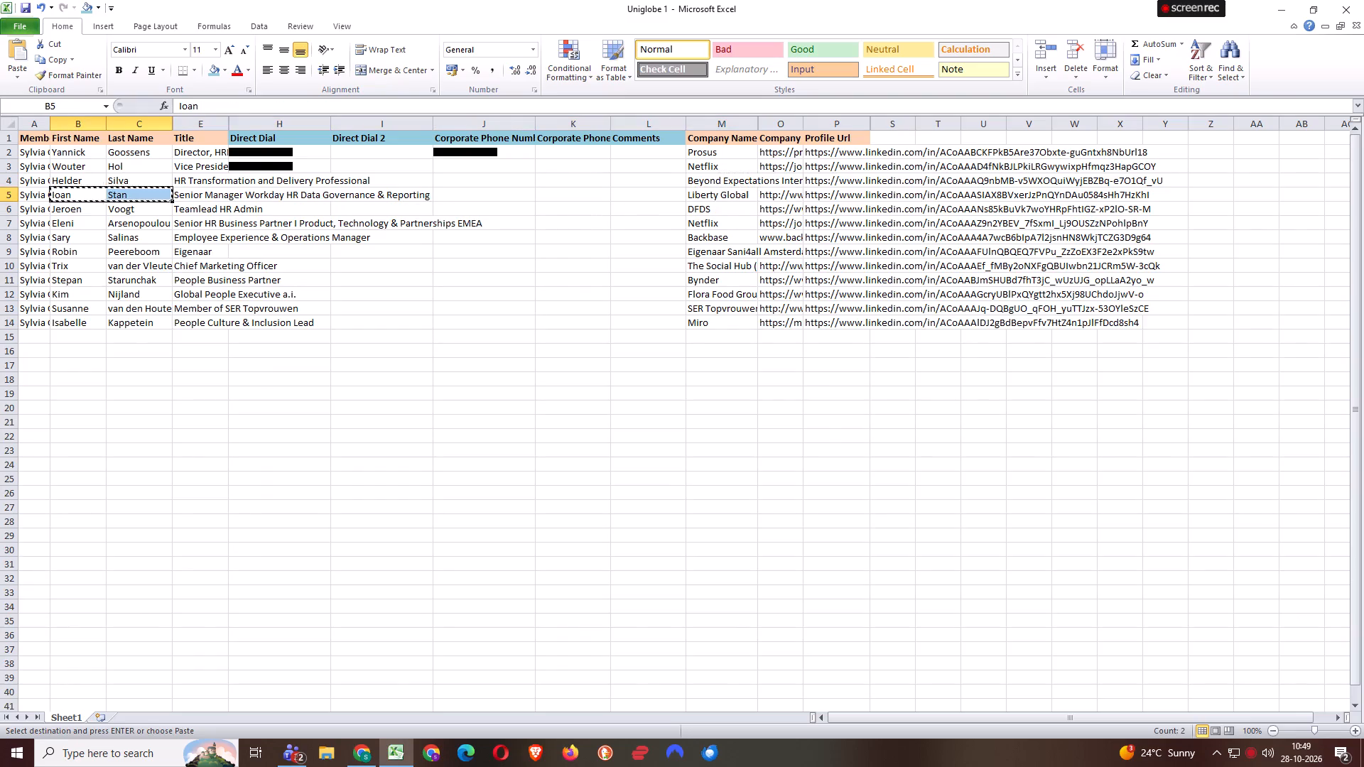
key(alt+Tab)
click(286, 161)
triple_click(293, 161)
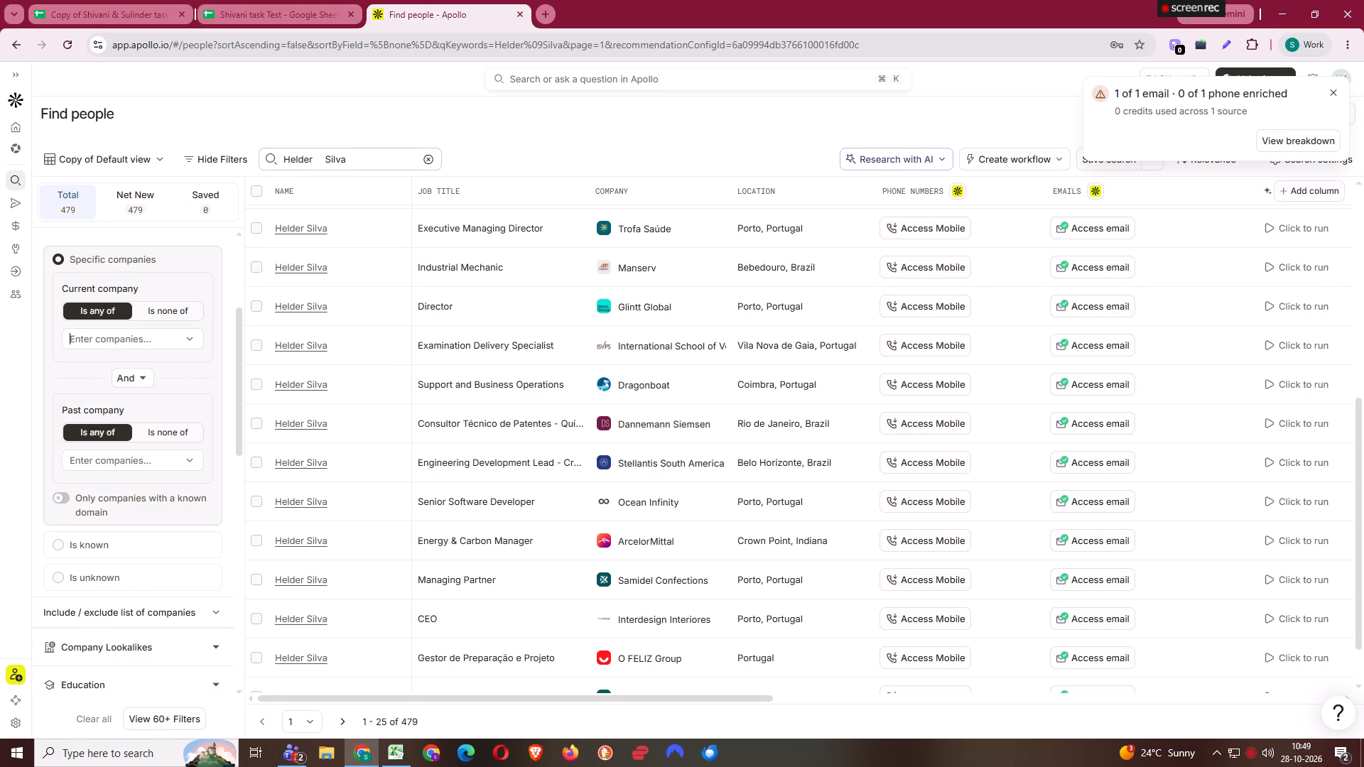
click(294, 161)
key(ctrl+v)
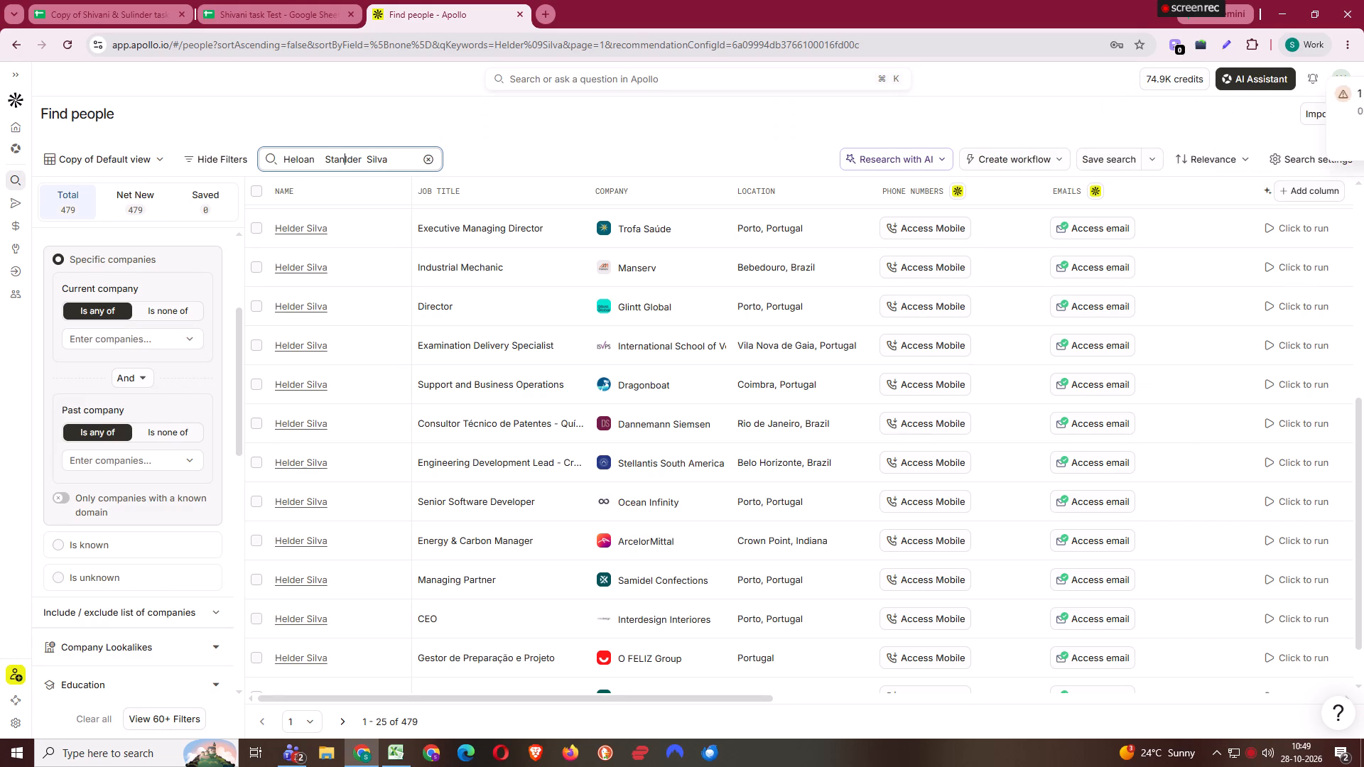
key(Return)
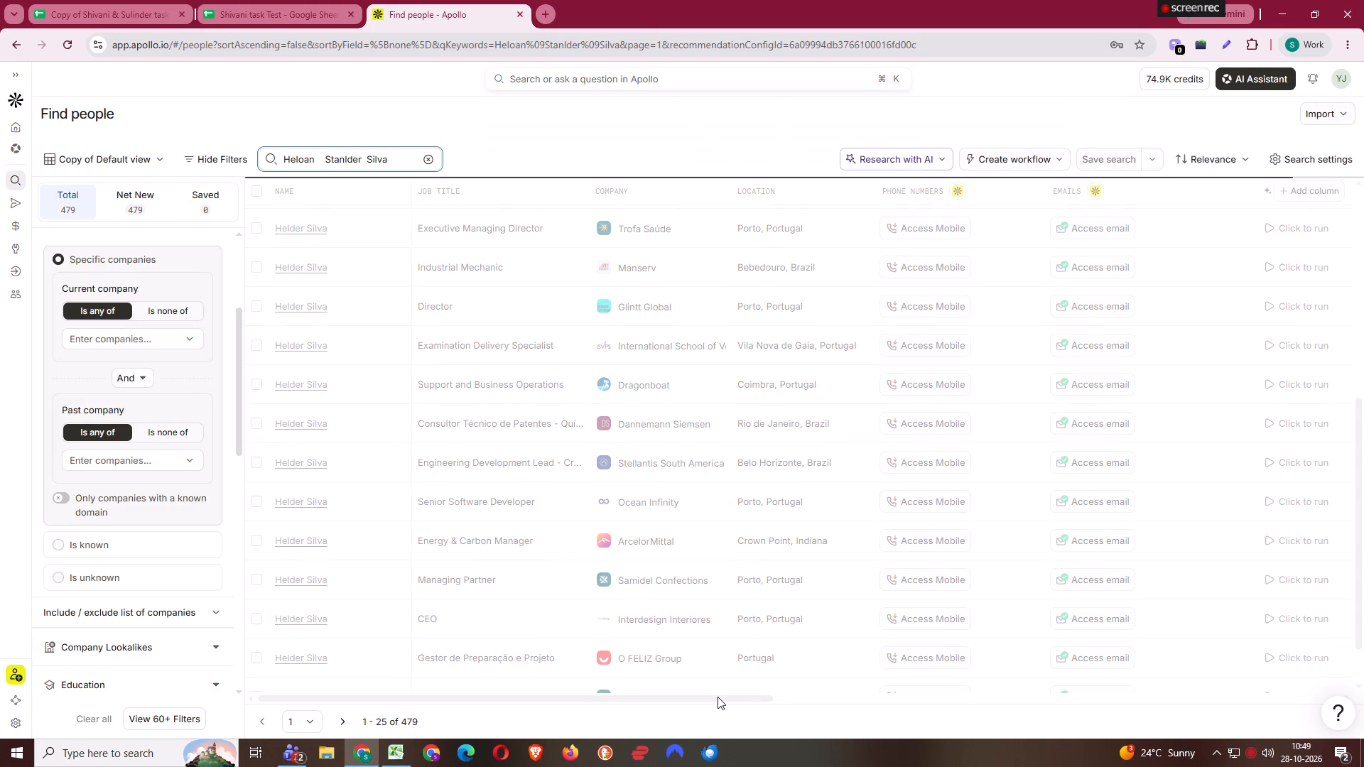
Delete the garbled middle word from the people search text and rerun the search.
double_click(349, 160)
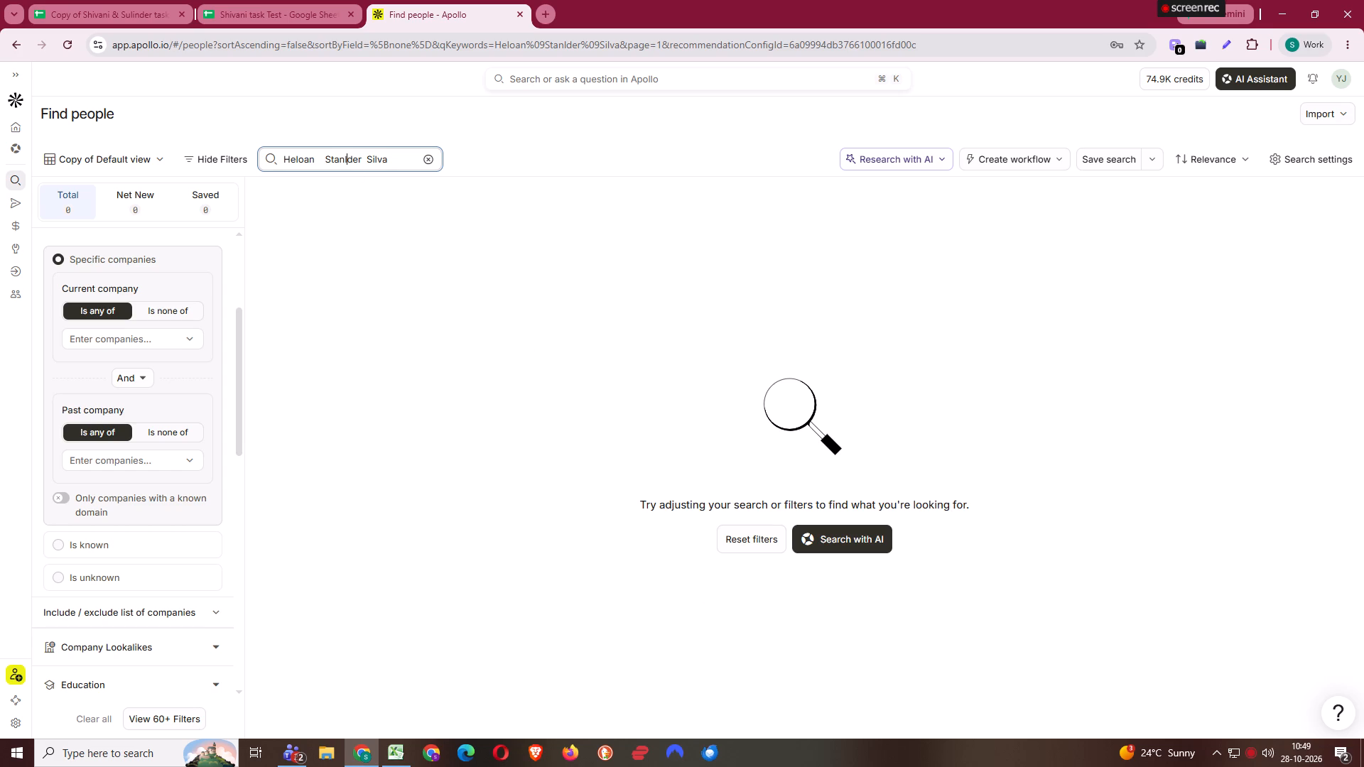
key(BackSpace)
key(Return)
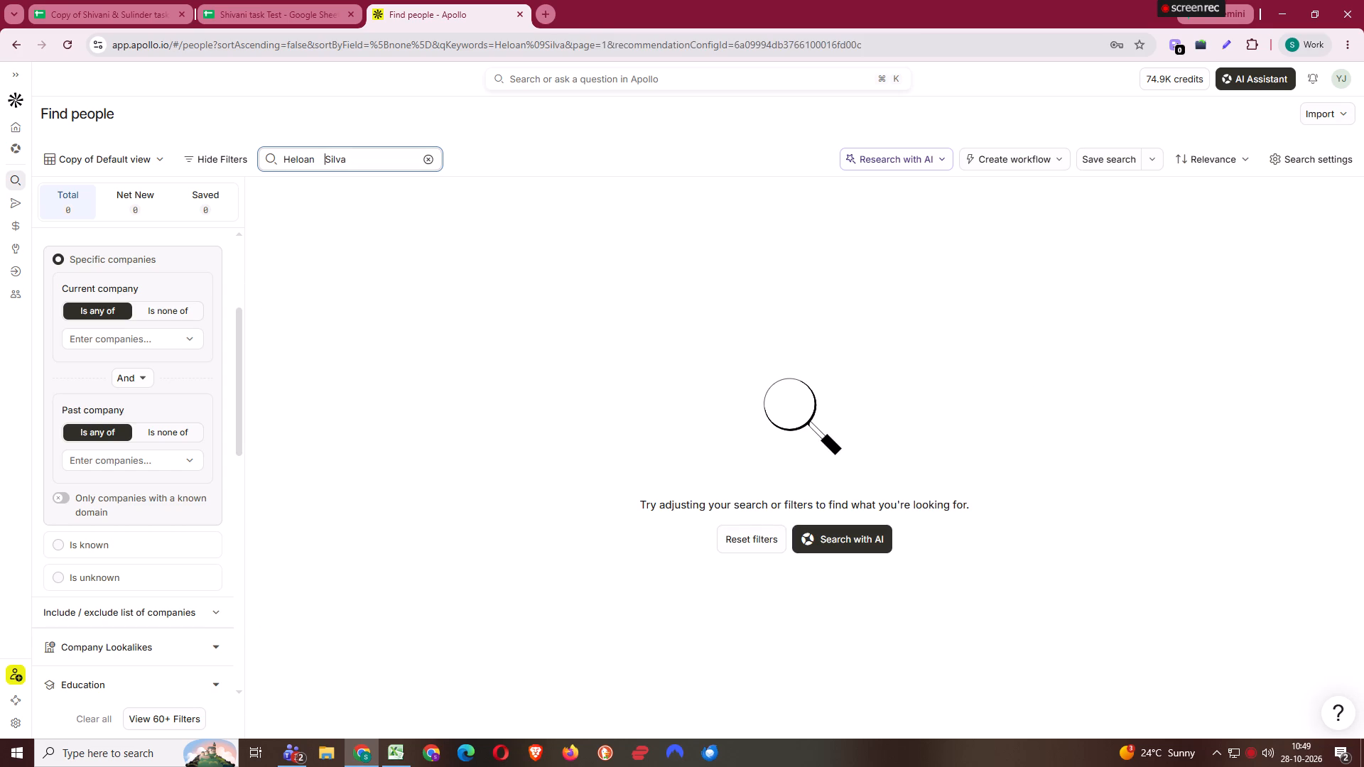
Copy row 5's company name from Excel and set Apollo's current-company filter to Liberty Global (libertyglobal.com).
key(alt+Tab)
drag(220, 193, 239, 193)
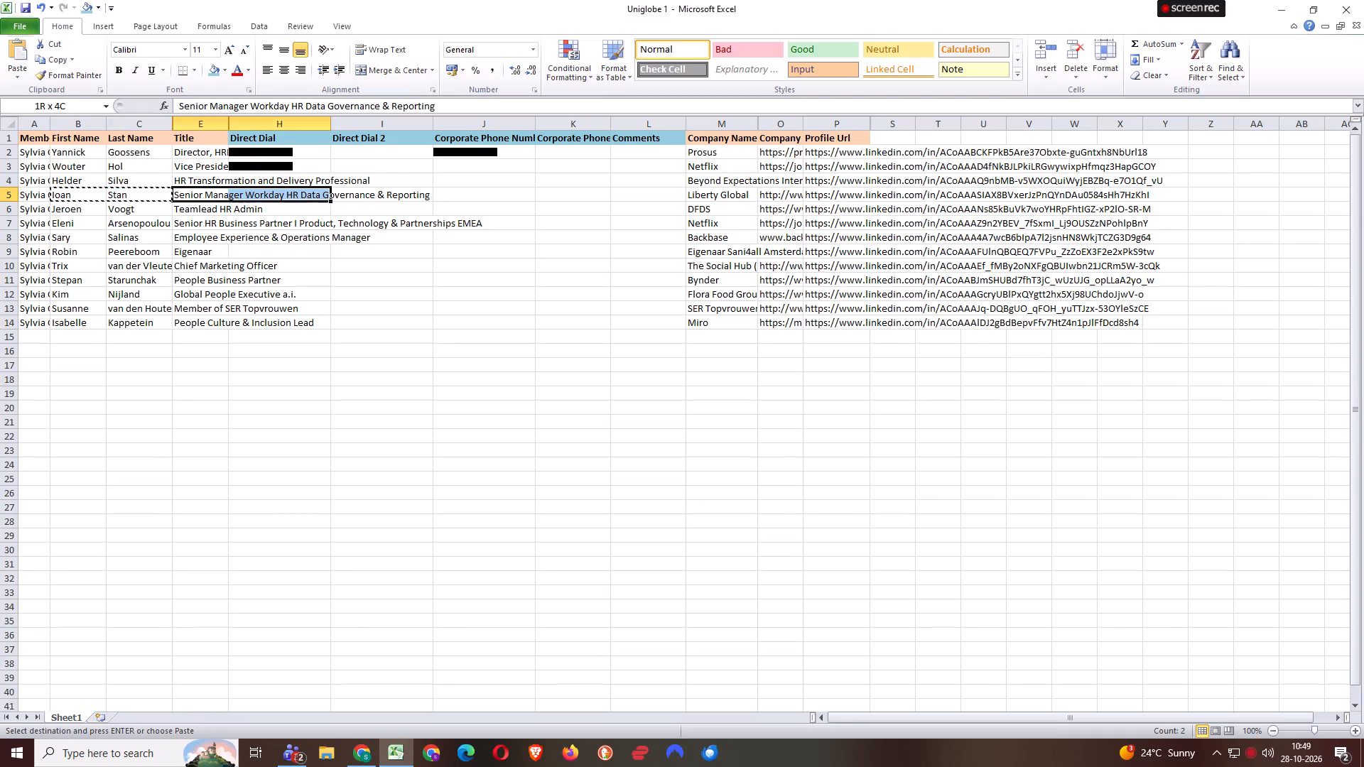
drag(239, 193, 729, 193)
click(729, 193)
key(ctrl+c)
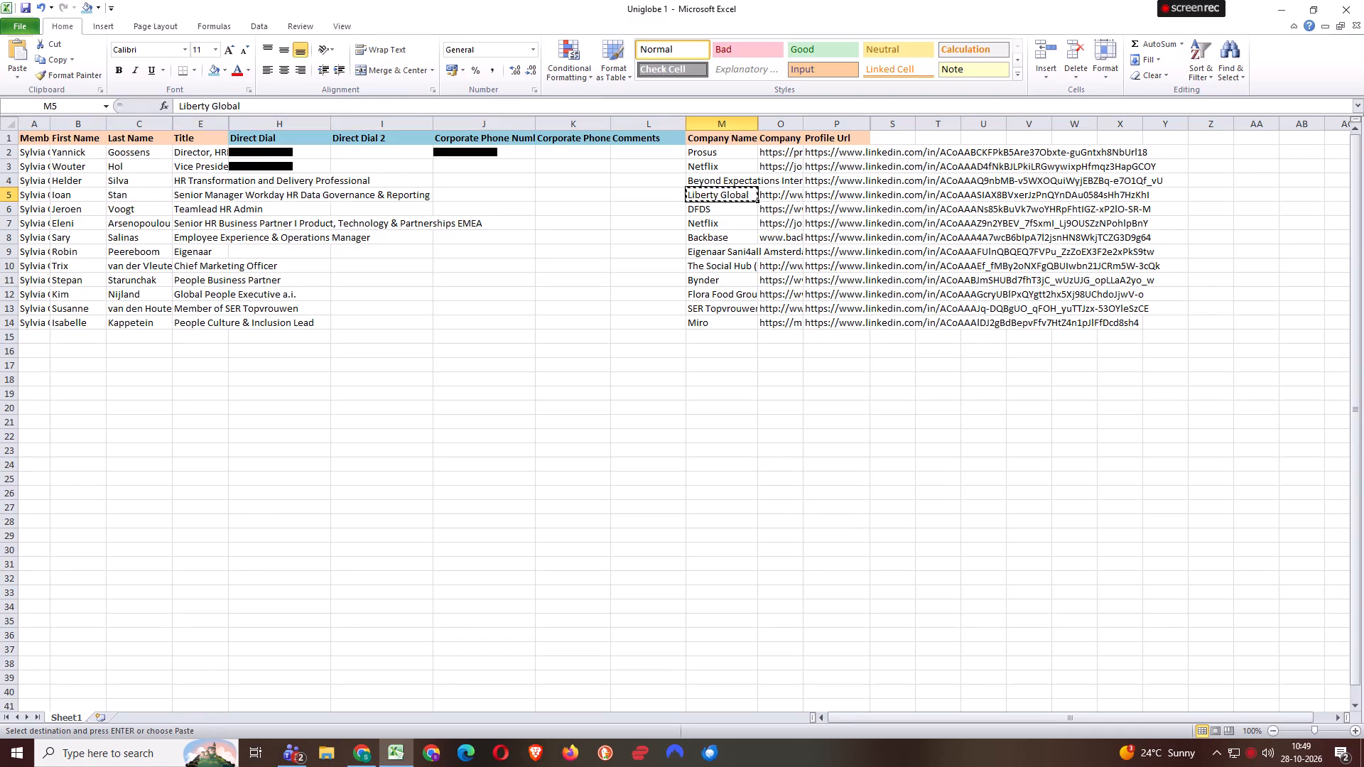
key(alt+Tab)
click(133, 337)
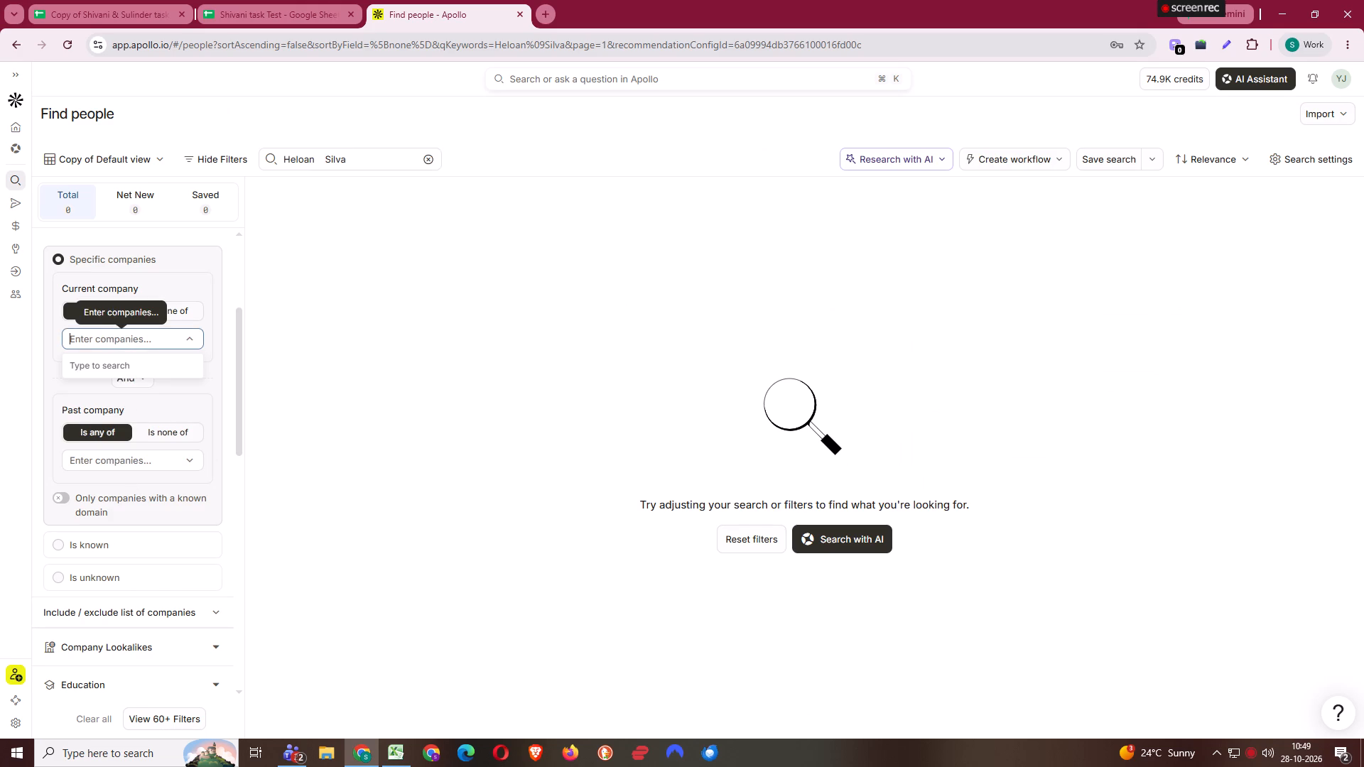
key(ctrl+v)
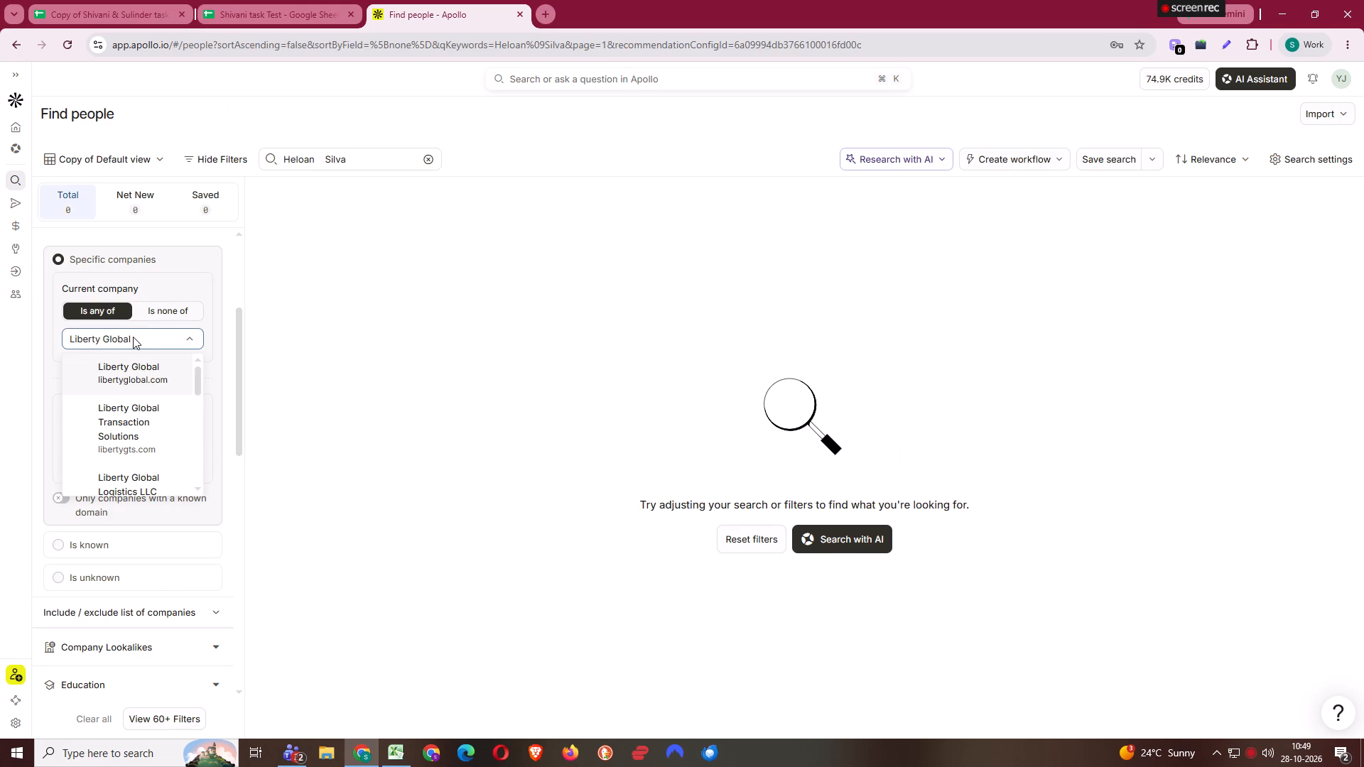
click(139, 378)
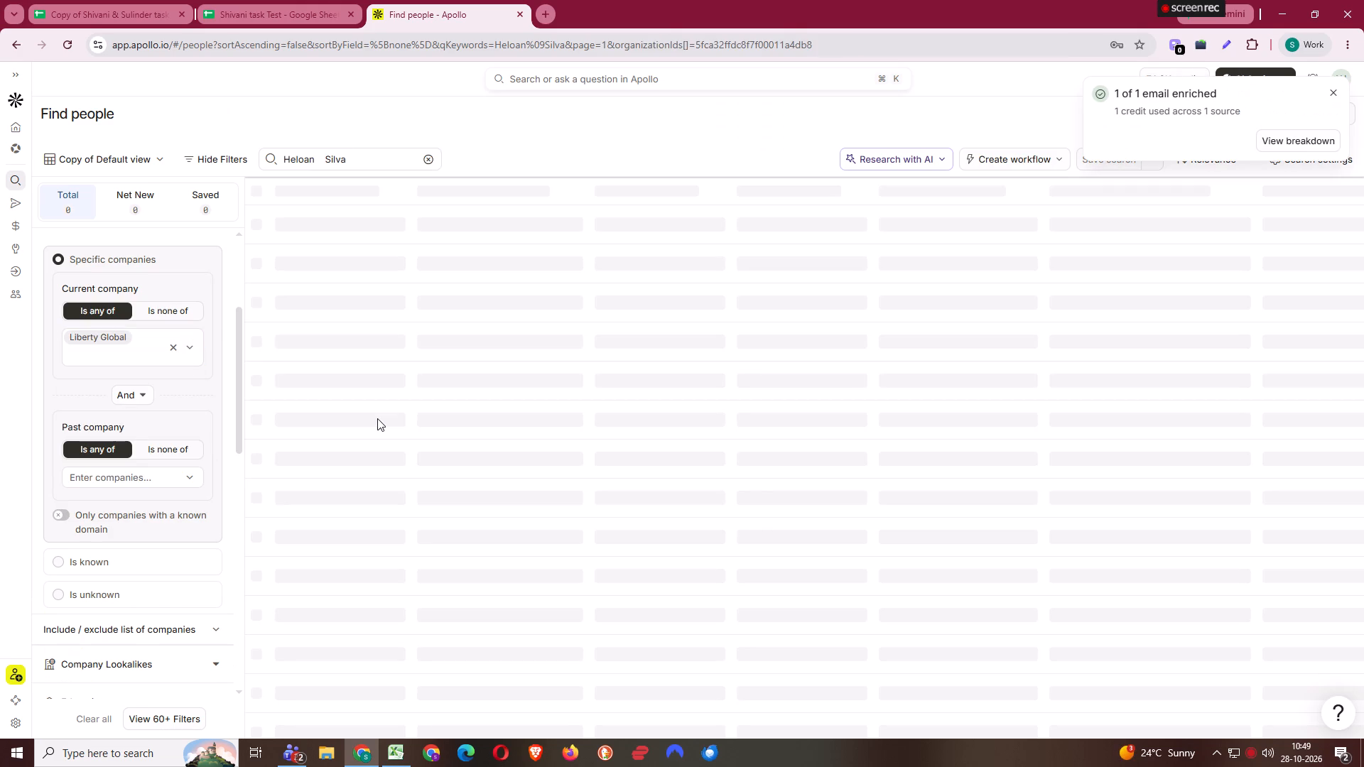
Remove the previous lead's surname from the people search text and rerun the search.
double_click(354, 160)
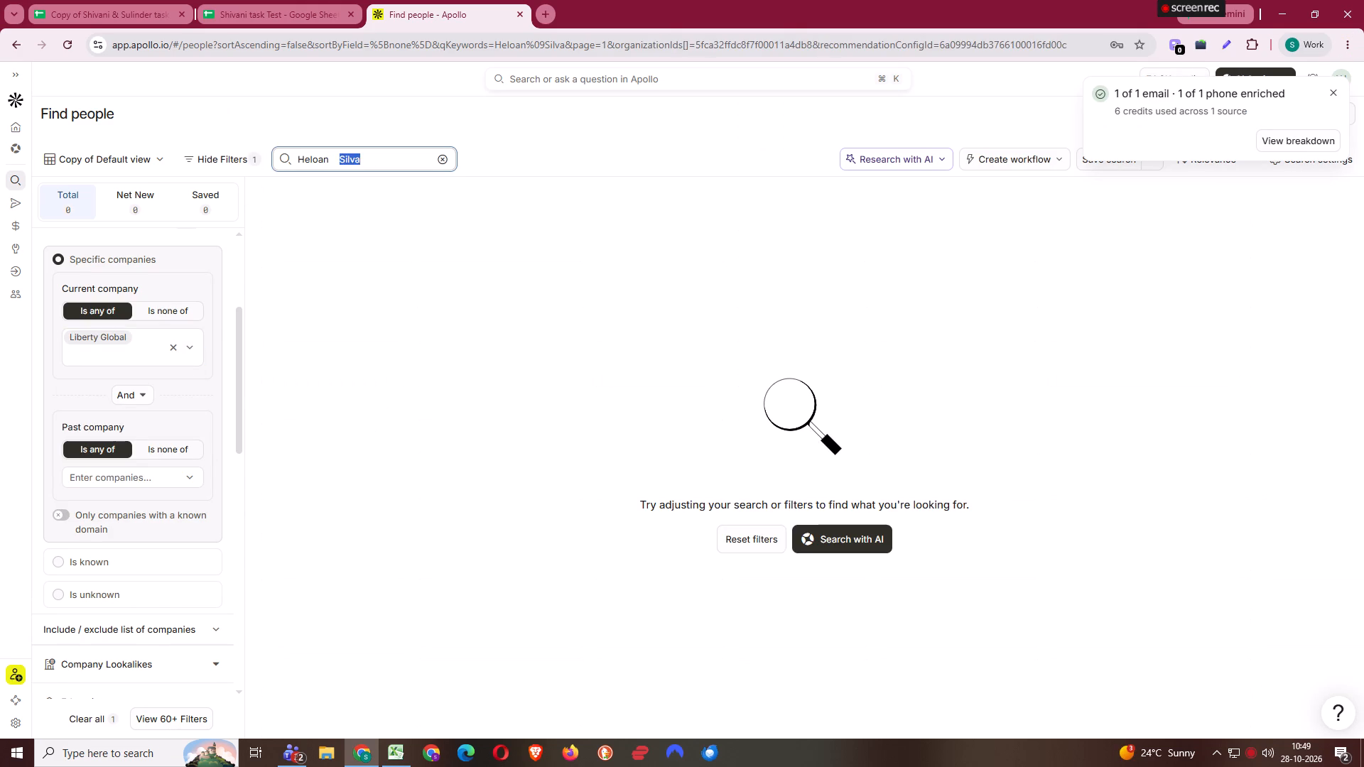
key(BackSpace)
key(BackSpace)
key(Return)
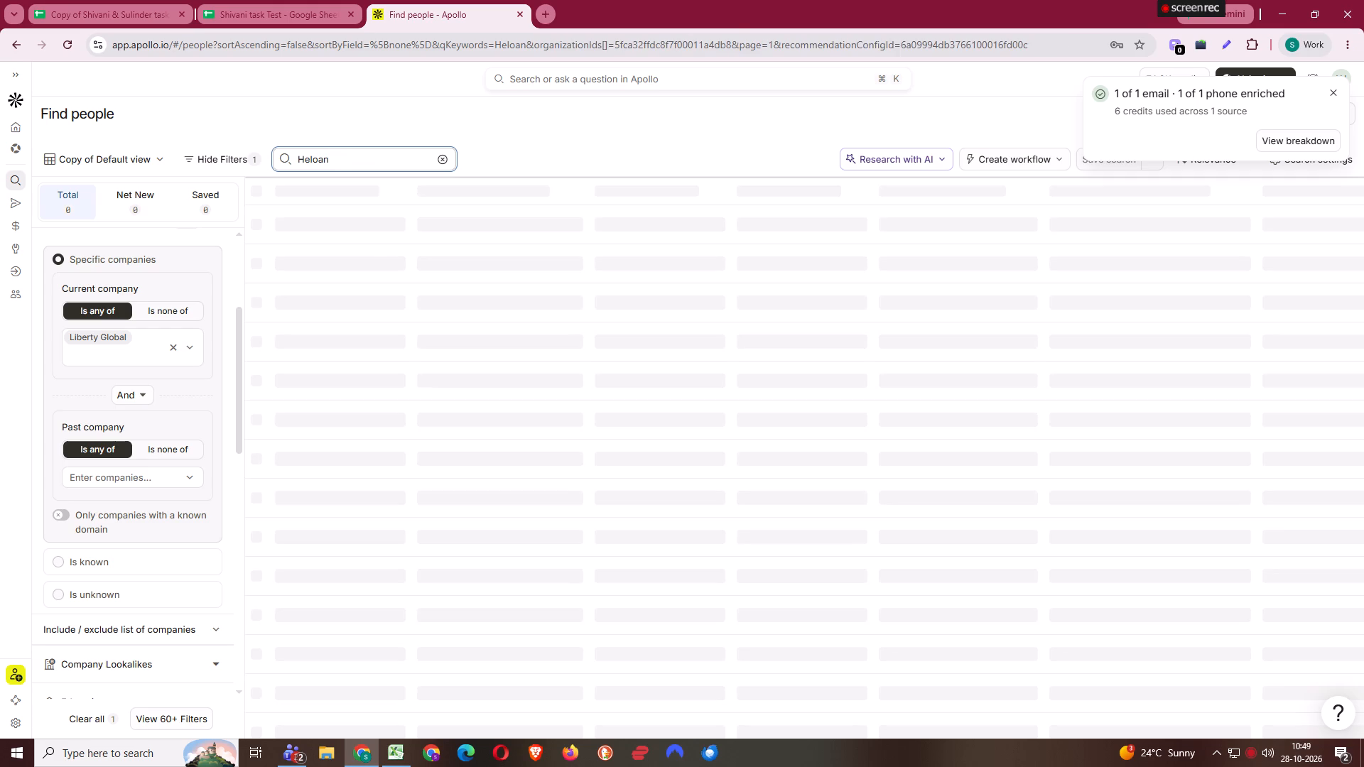
Copy row 5's first and last name from Excel again and rerun Apollo's people search with that name.
key(alt+Tab)
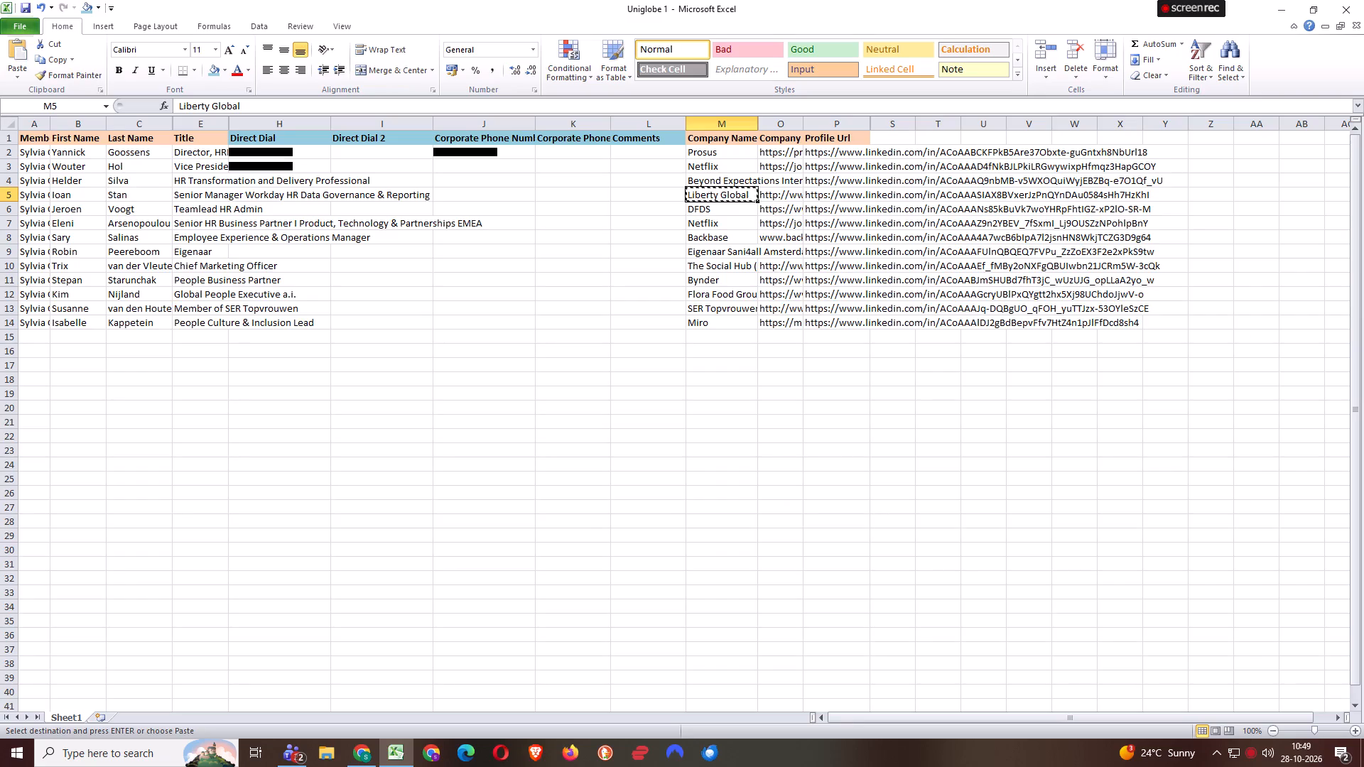
click(88, 175)
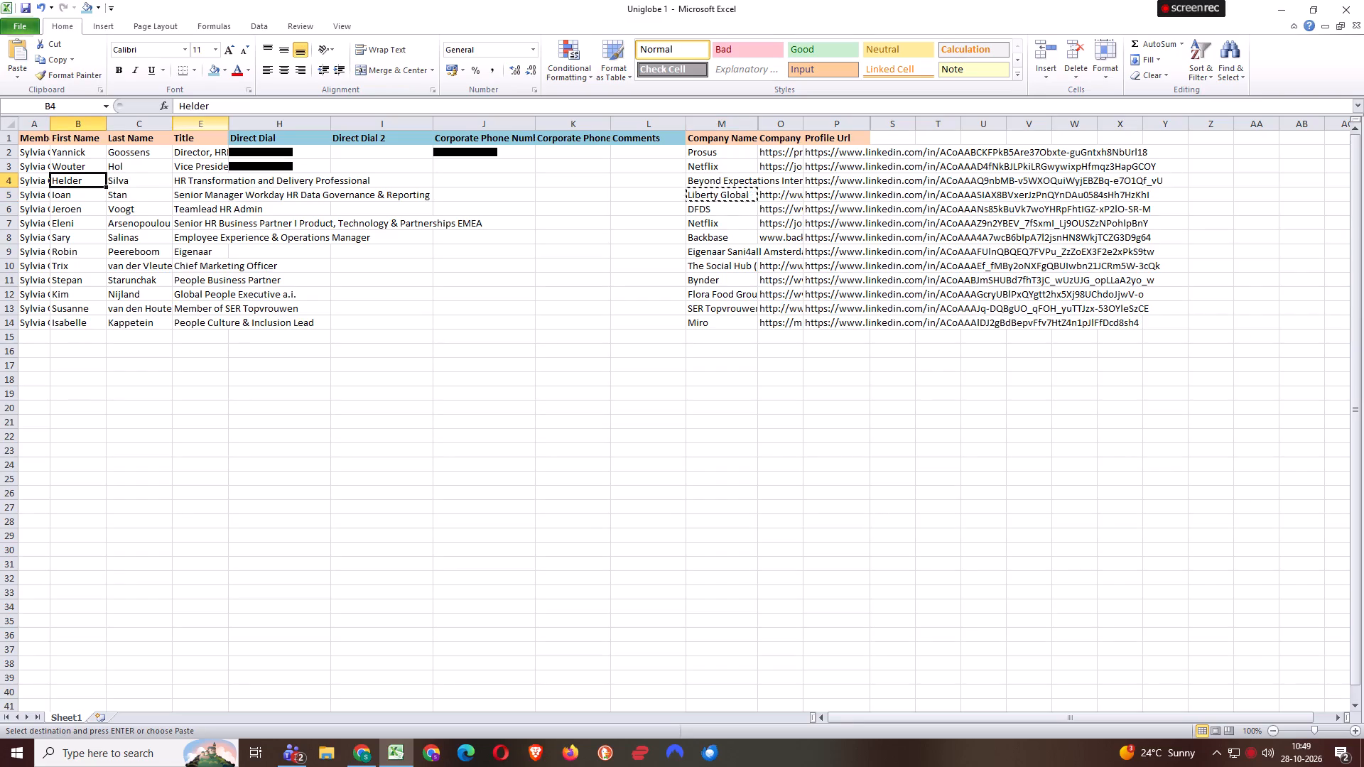
click(91, 208)
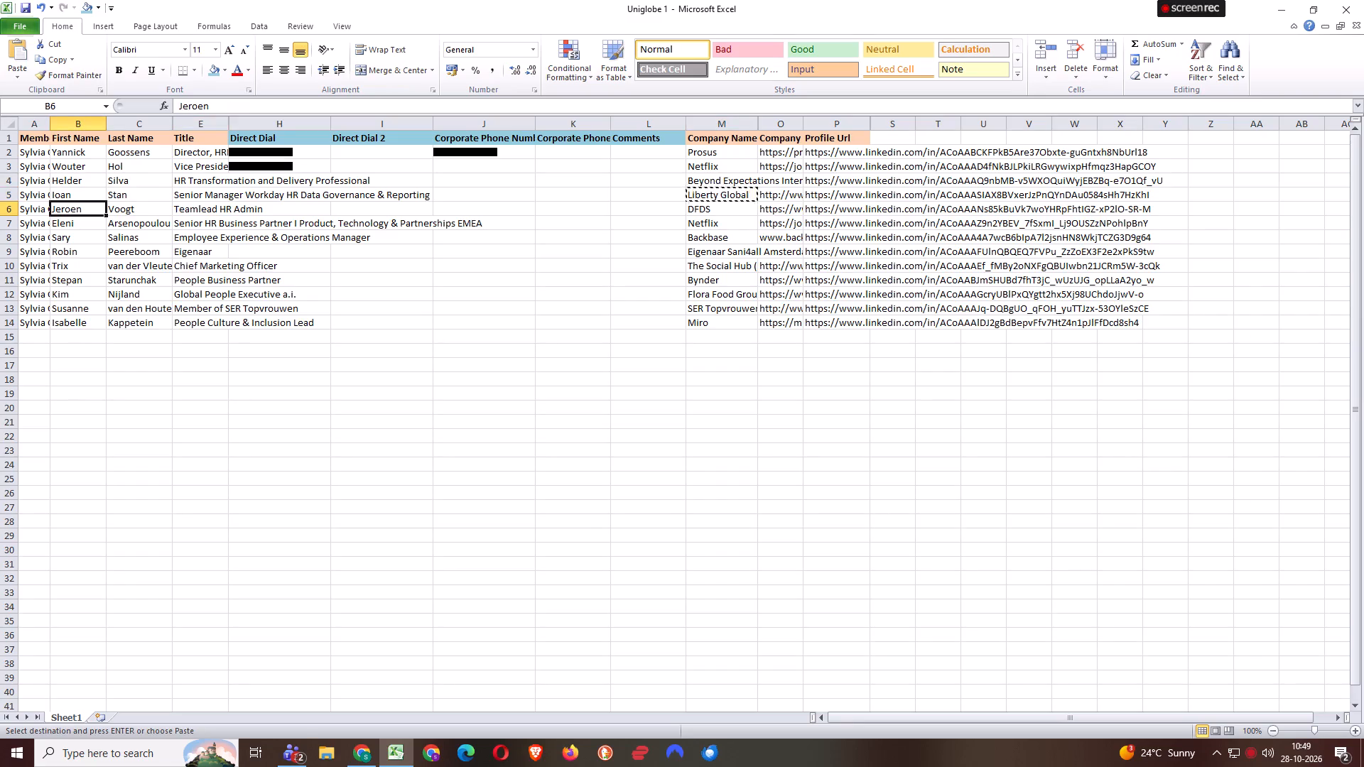
drag(715, 190, 88, 195)
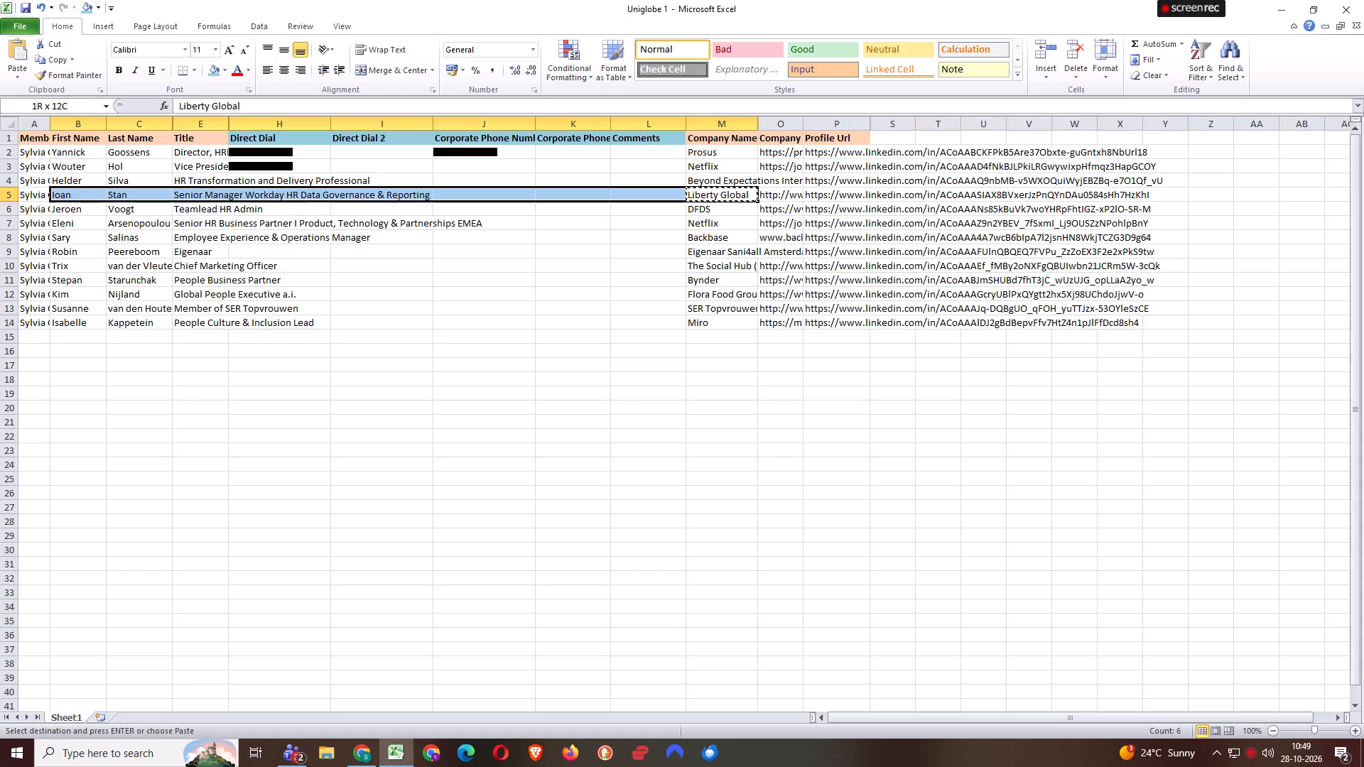
drag(88, 195, 89, 194)
drag(89, 194, 107, 195)
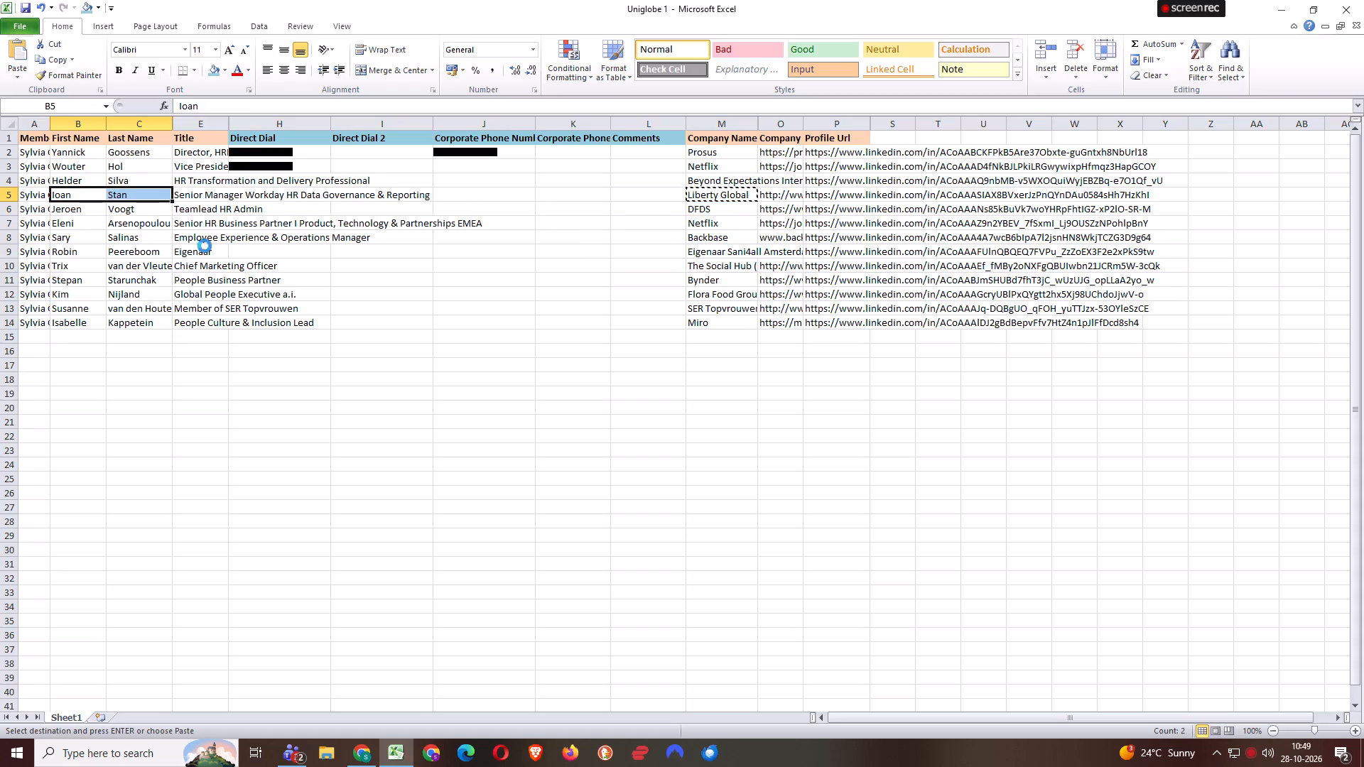
key(ctrl+c)
key(alt+Tab)
double_click(319, 156)
key(ctrl+v)
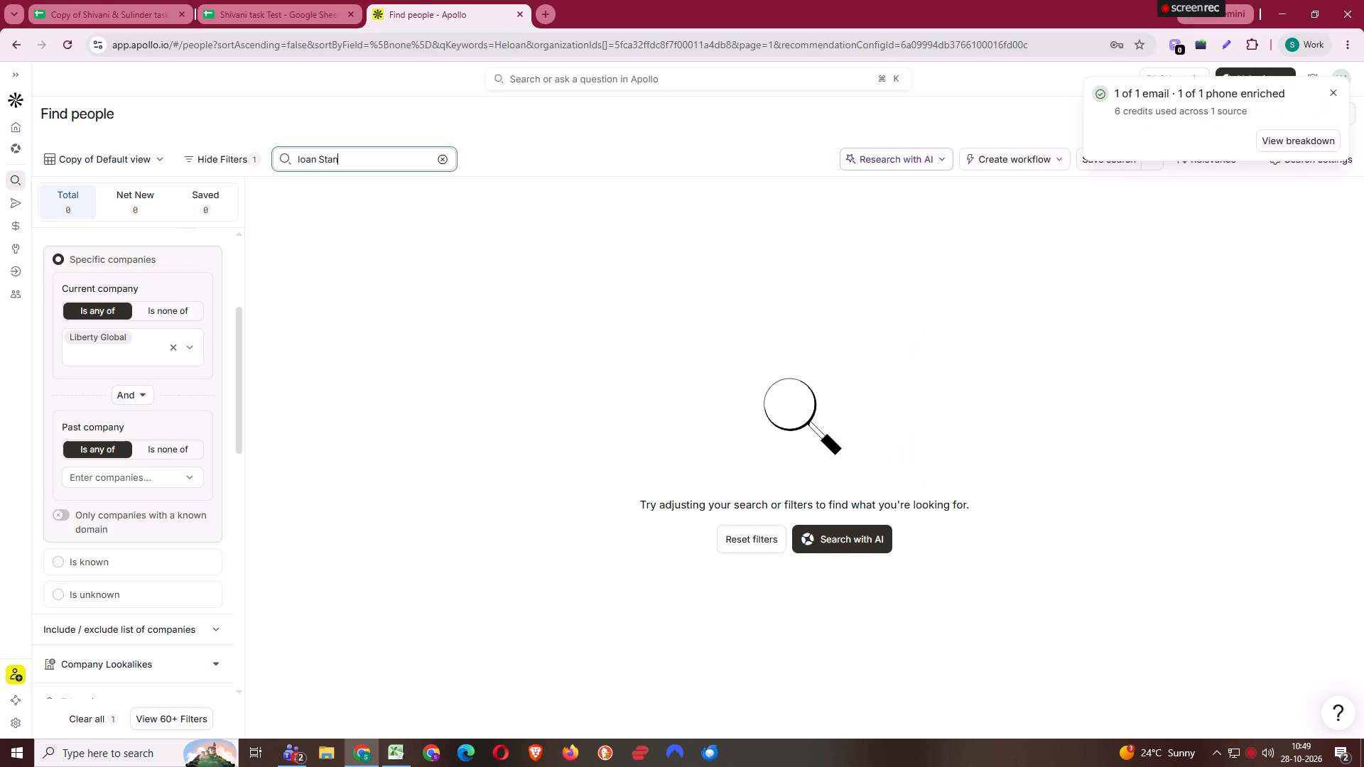
key(Return)
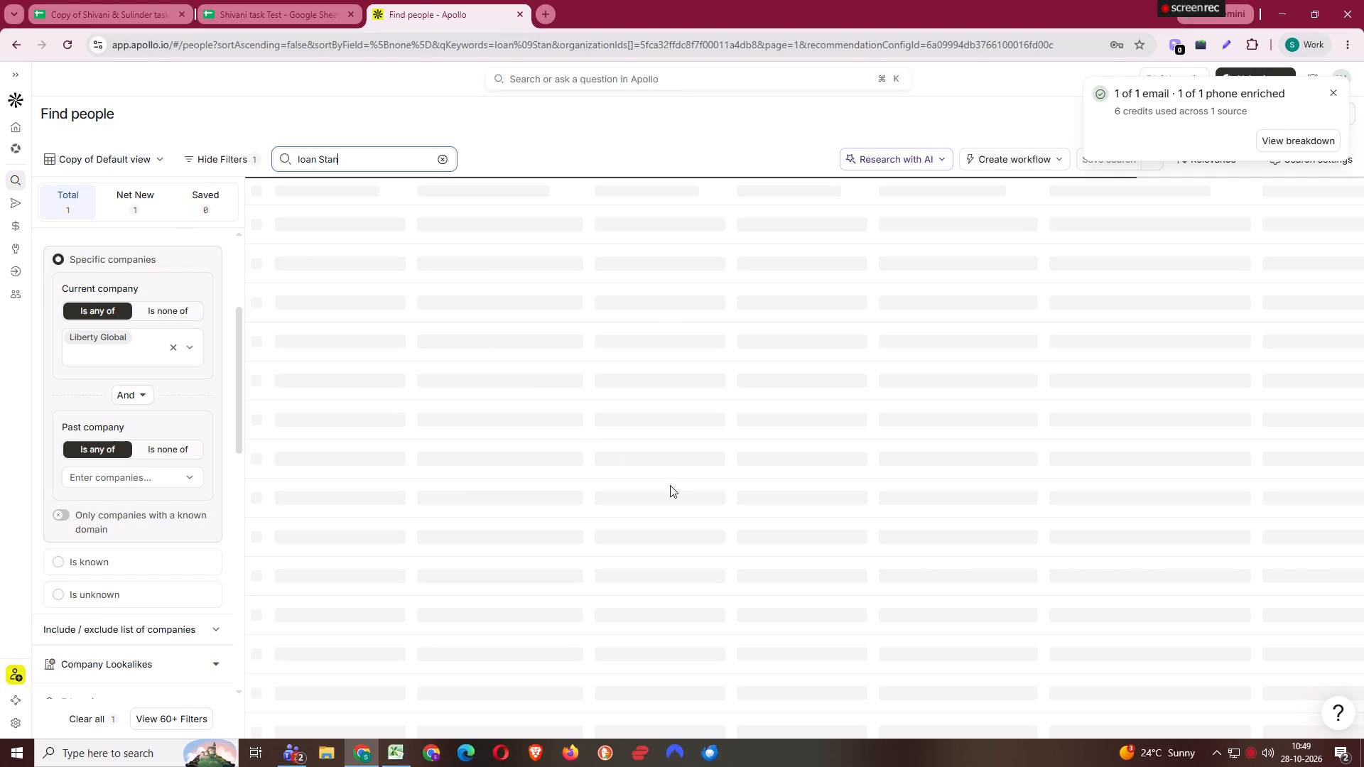
Reveal the mobile number of the Liberty Global lead in Apollo and copy it.
click(906, 225)
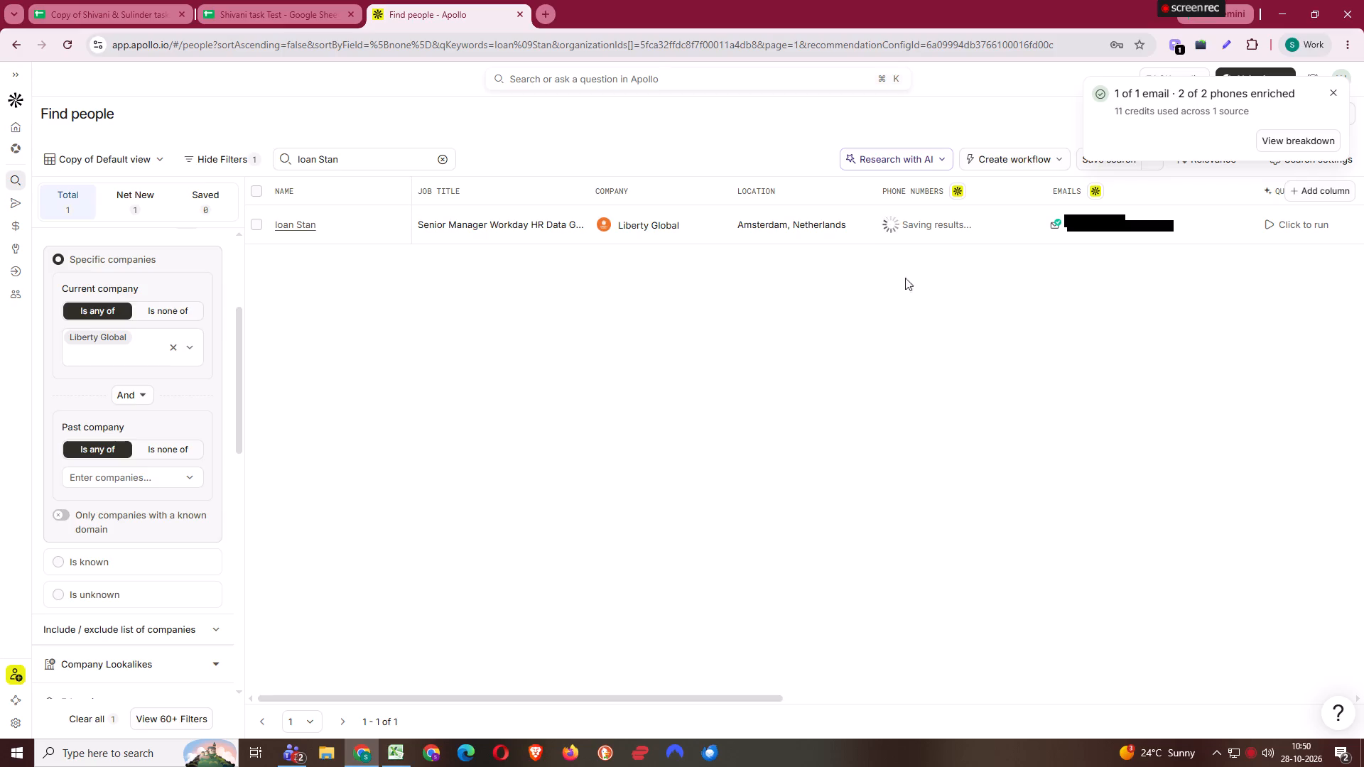
click(999, 229)
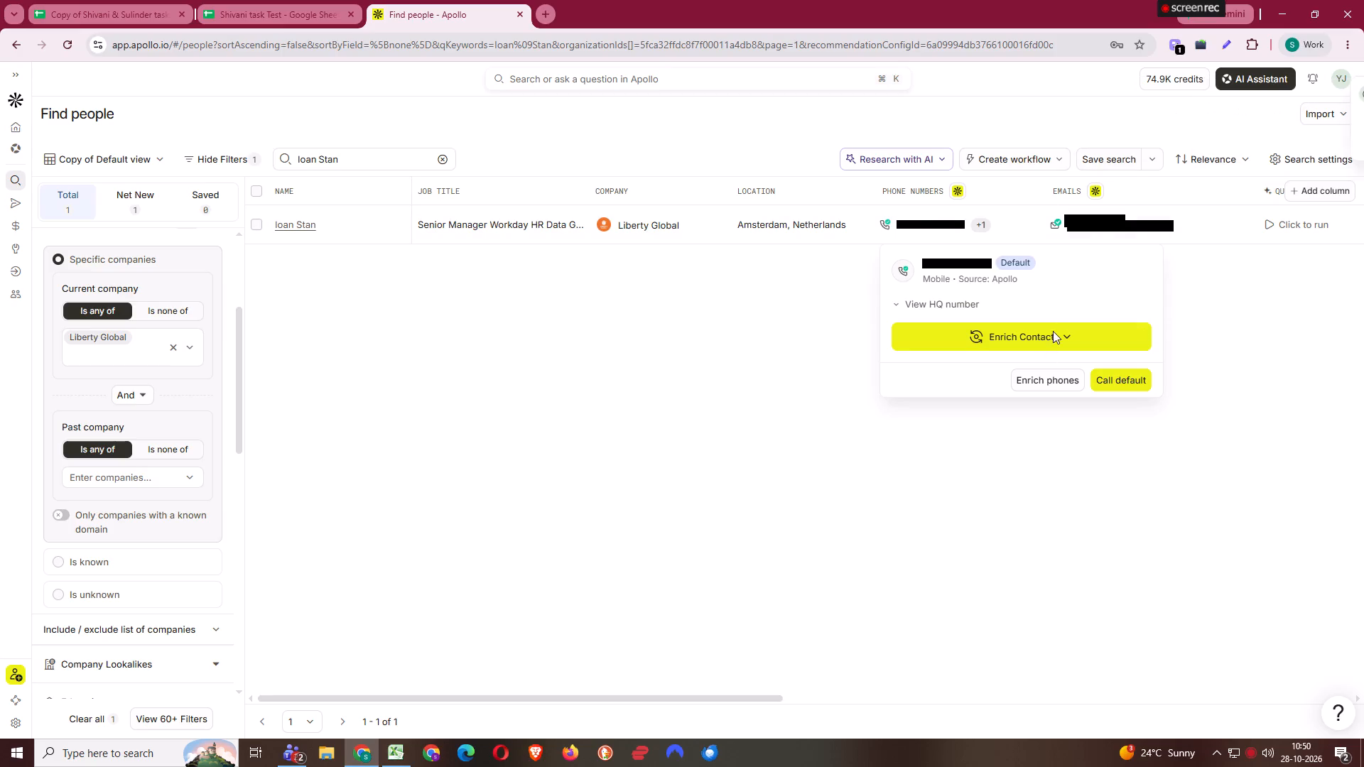
click(1066, 276)
Paste the copied mobile number into row 5's Direct Dial cell in Excel, add a leading apostrophe and delete one character within the number.
key(alt+Tab)
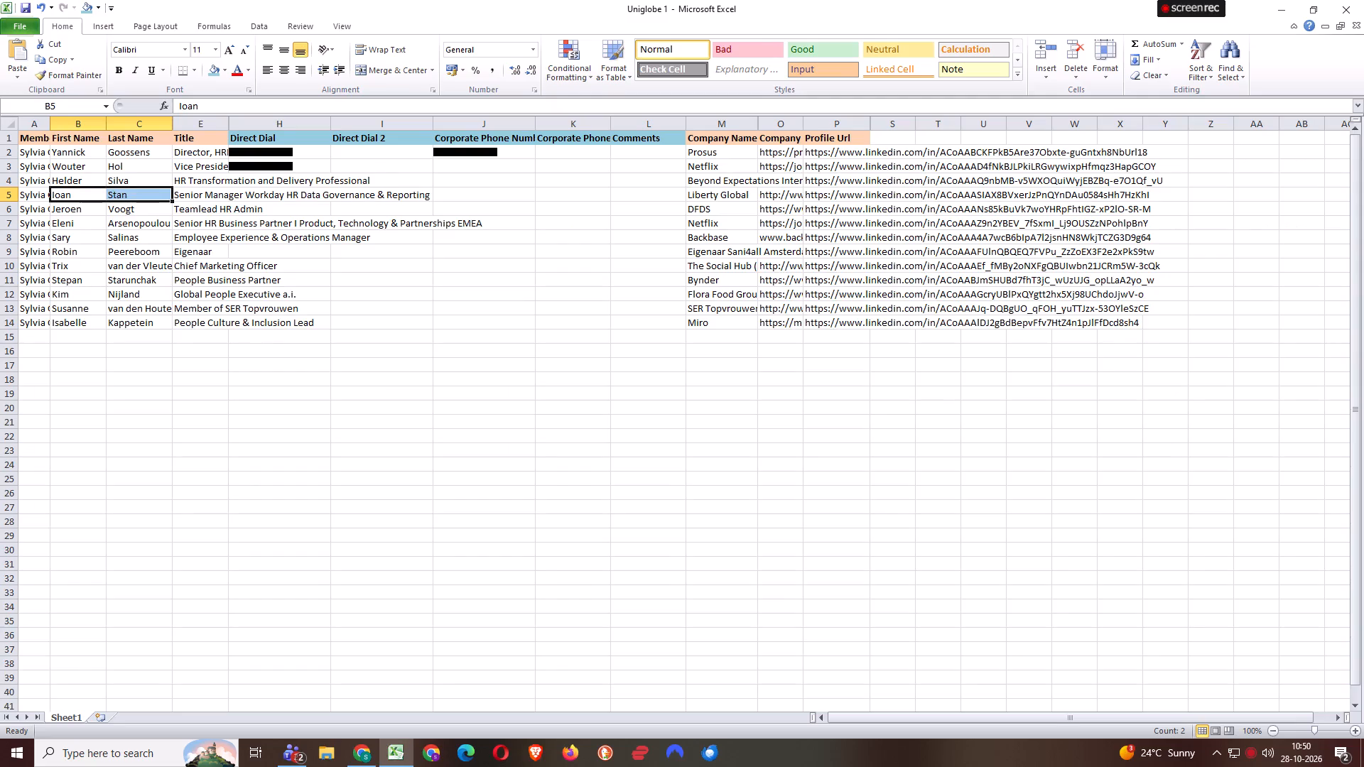
click(262, 195)
key(ctrl+v)
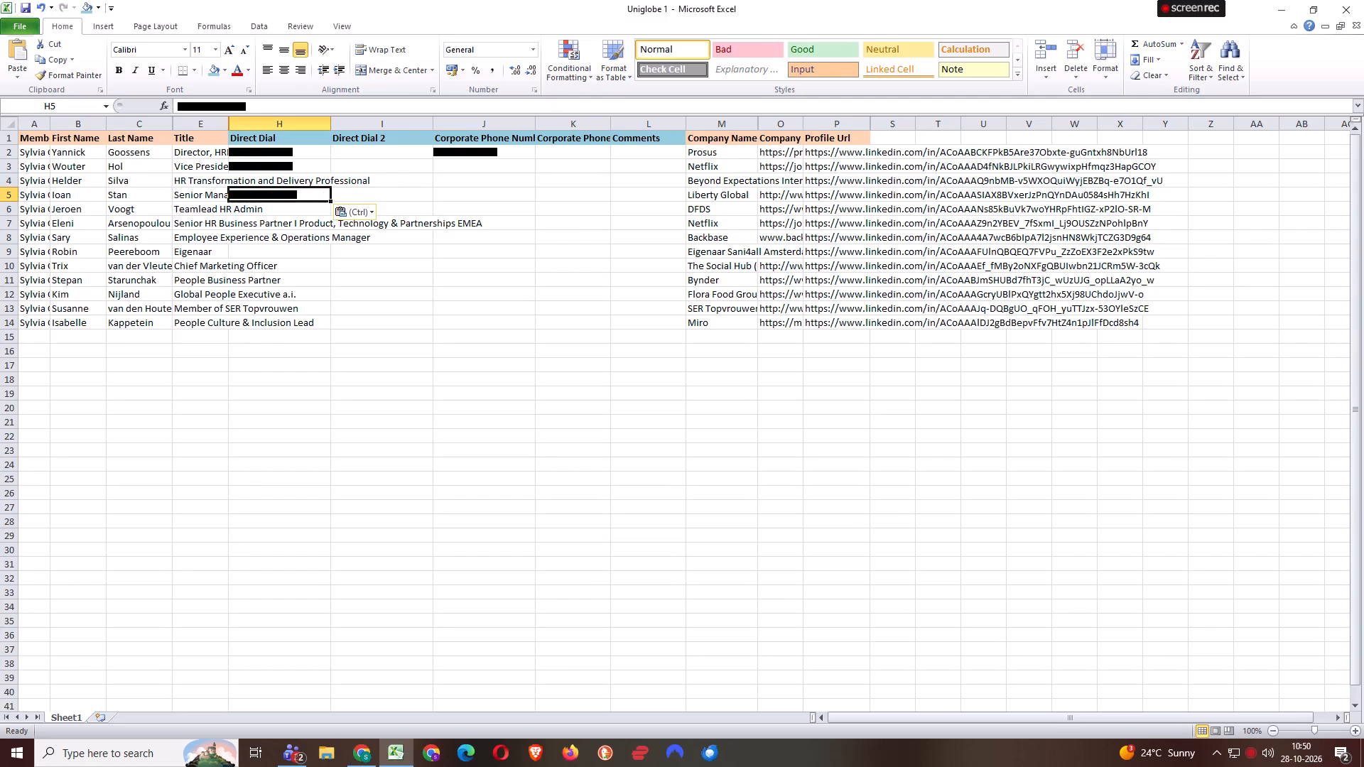
double_click(241, 192)
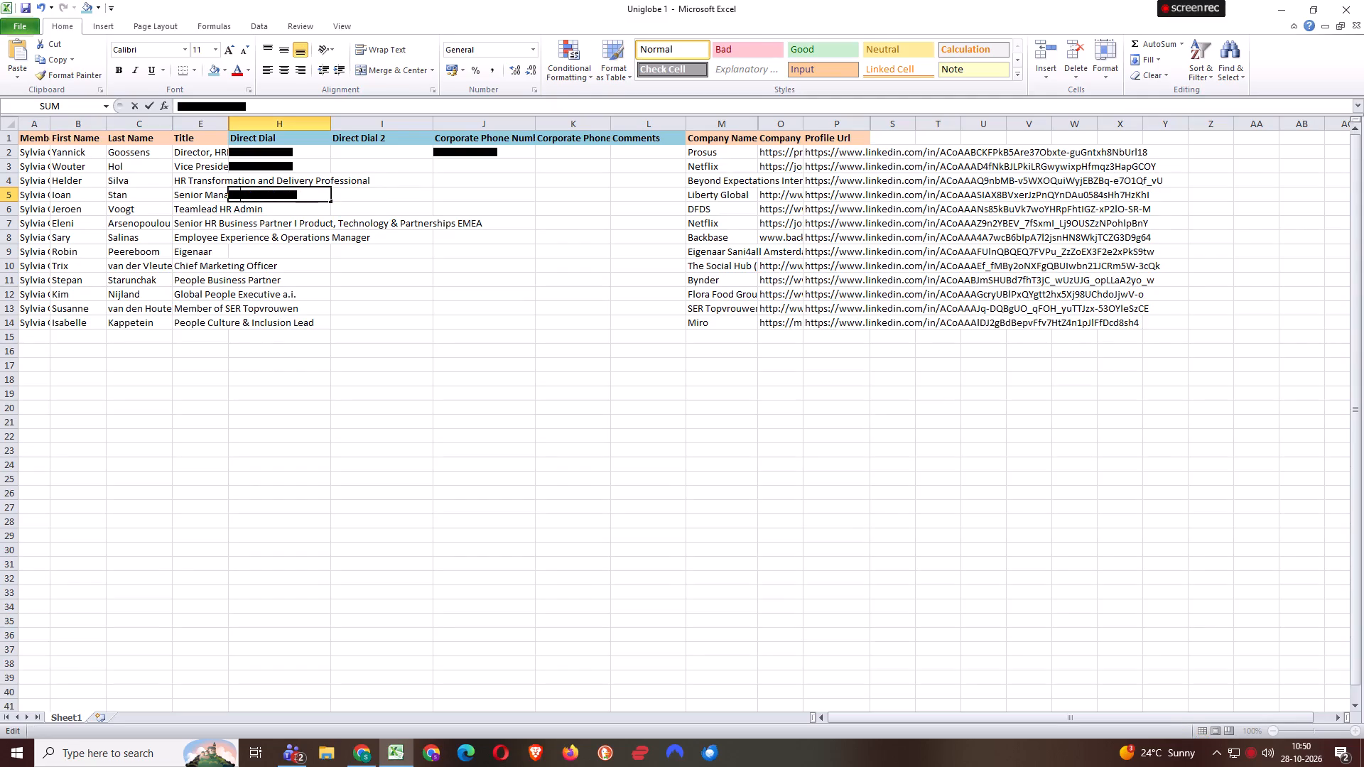
click(232, 194)
key(apostrophe)
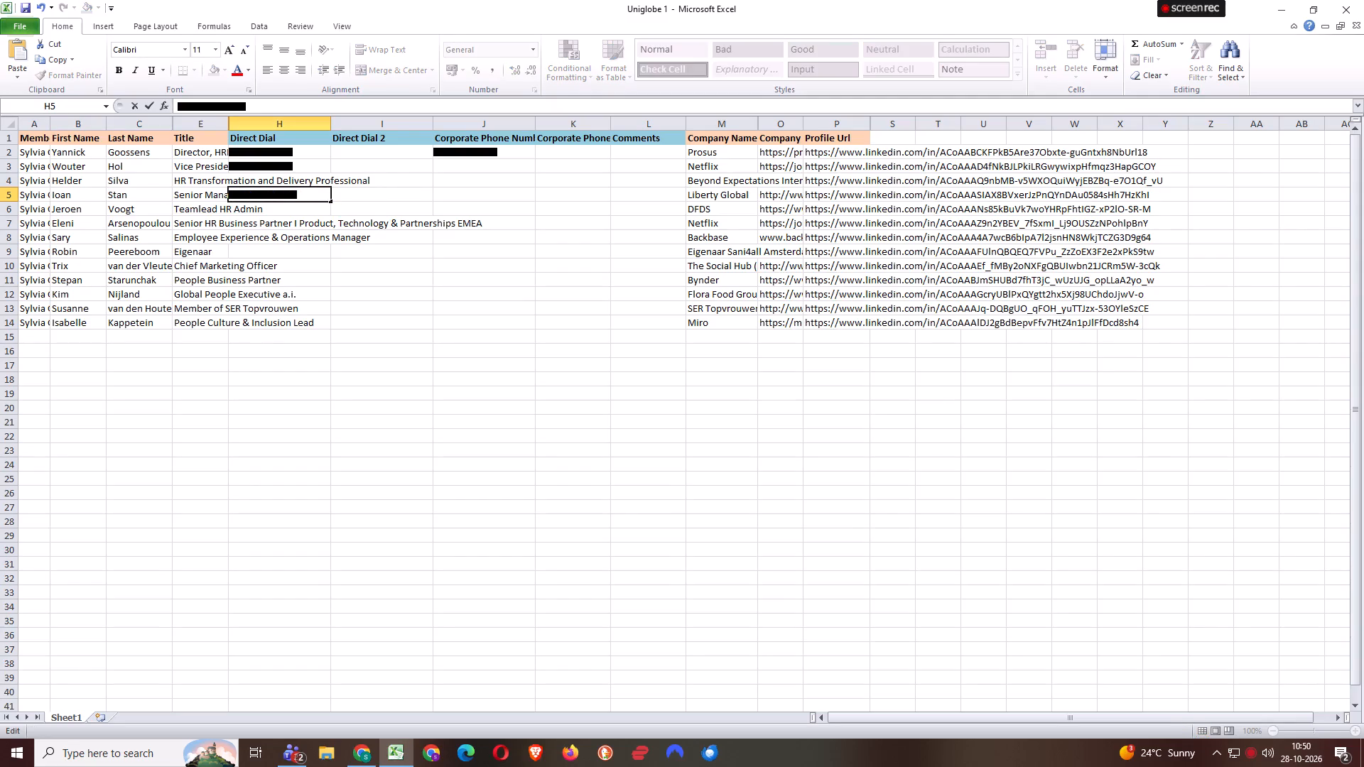
click(259, 193)
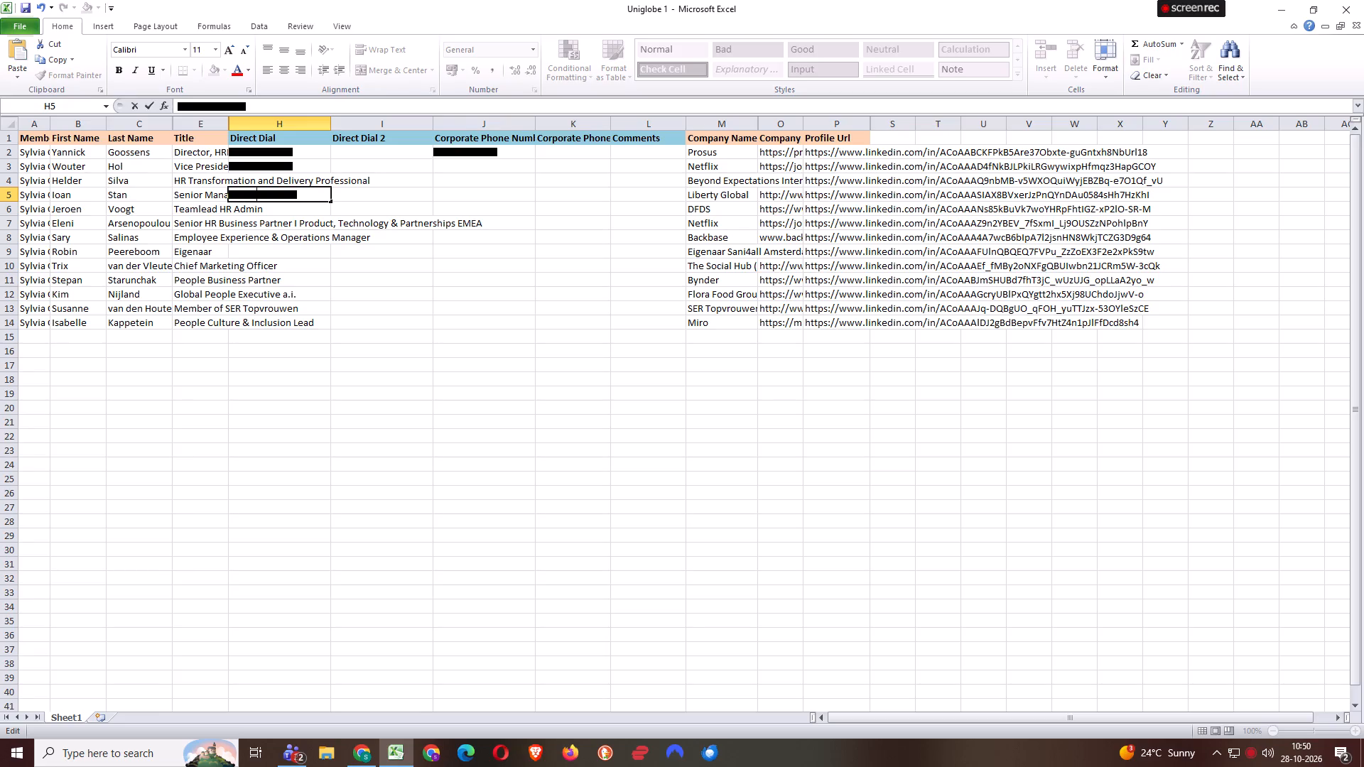
key(BackSpace)
click(359, 253)
Select row 5's corporate phone number cell and expand the lead's HQ number in Apollo to check it.
drag(301, 195, 438, 197)
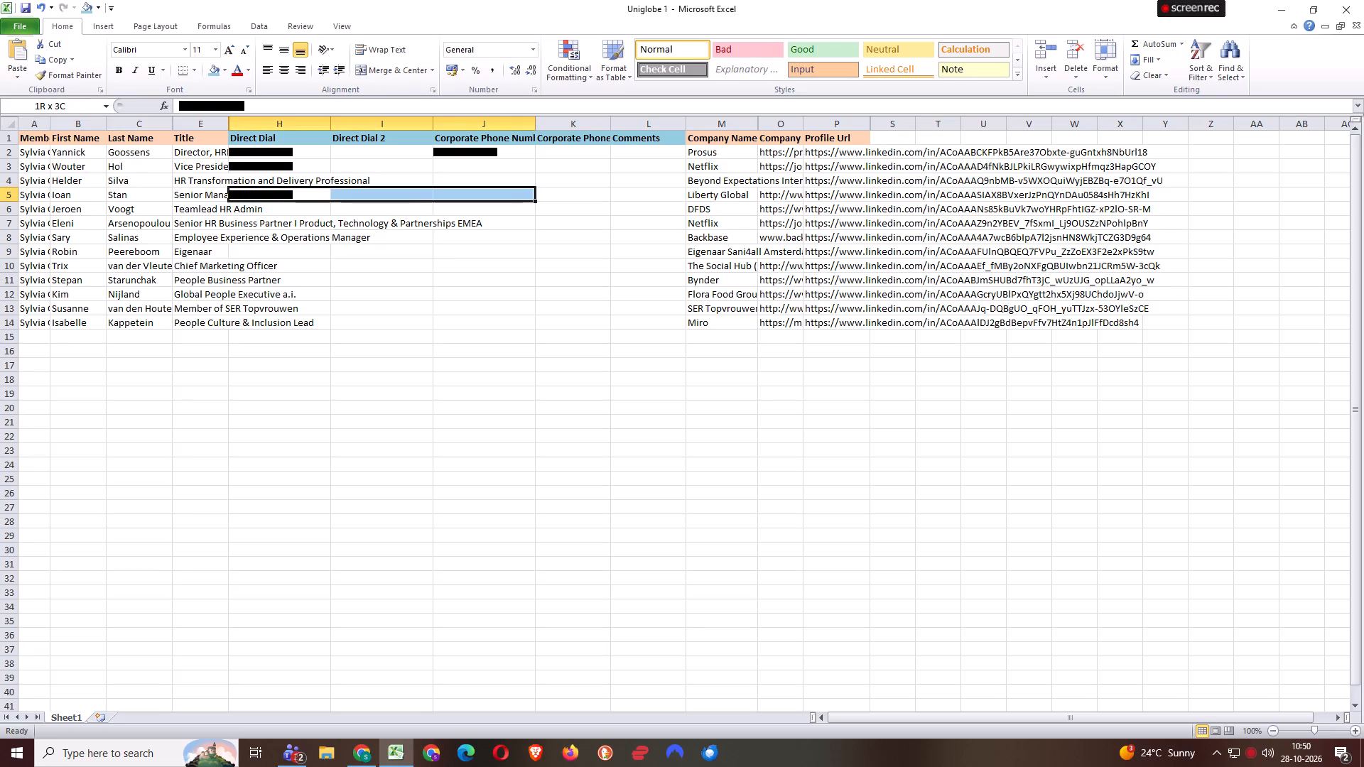
drag(438, 197, 488, 197)
click(488, 197)
key(alt+Tab)
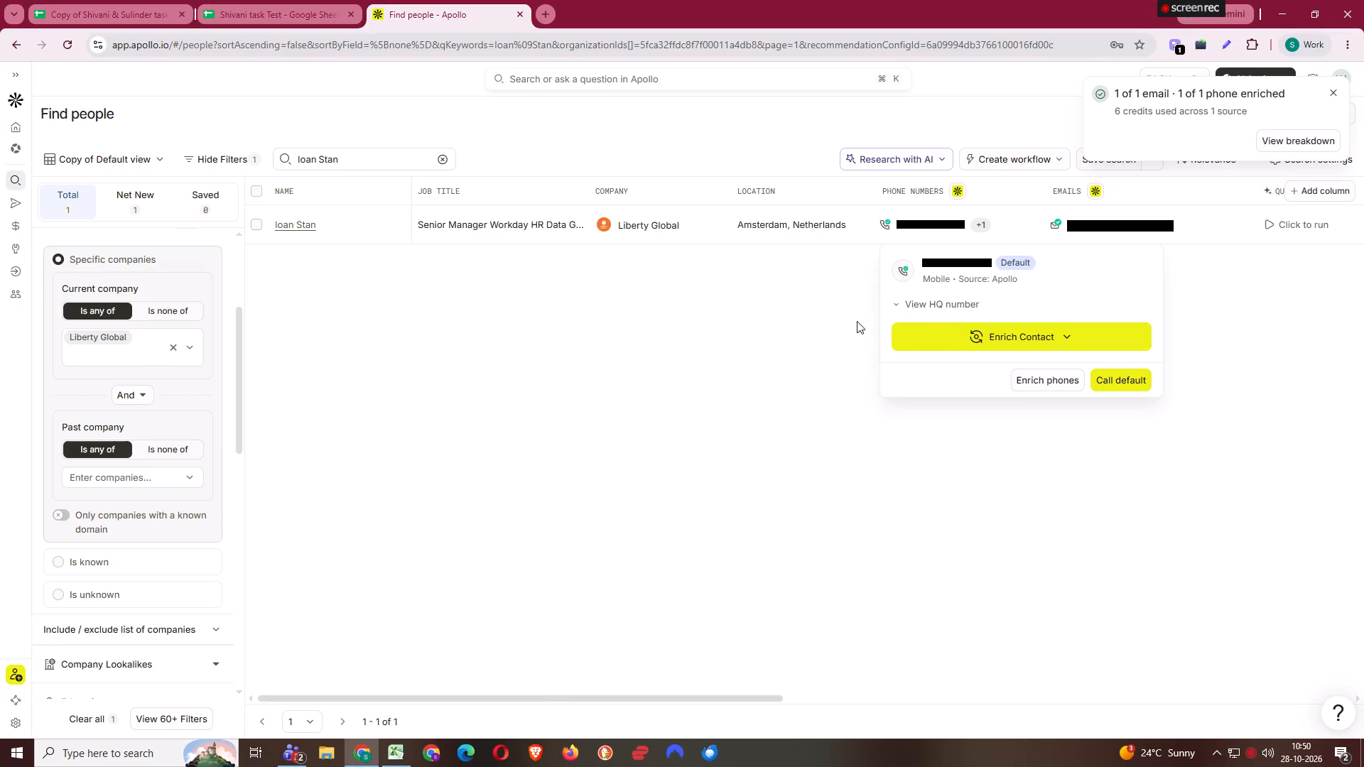
click(926, 305)
Copy row 6's first and last name from Excel and clear Liberty Global from Apollo's current-company filter.
key(alt+Tab)
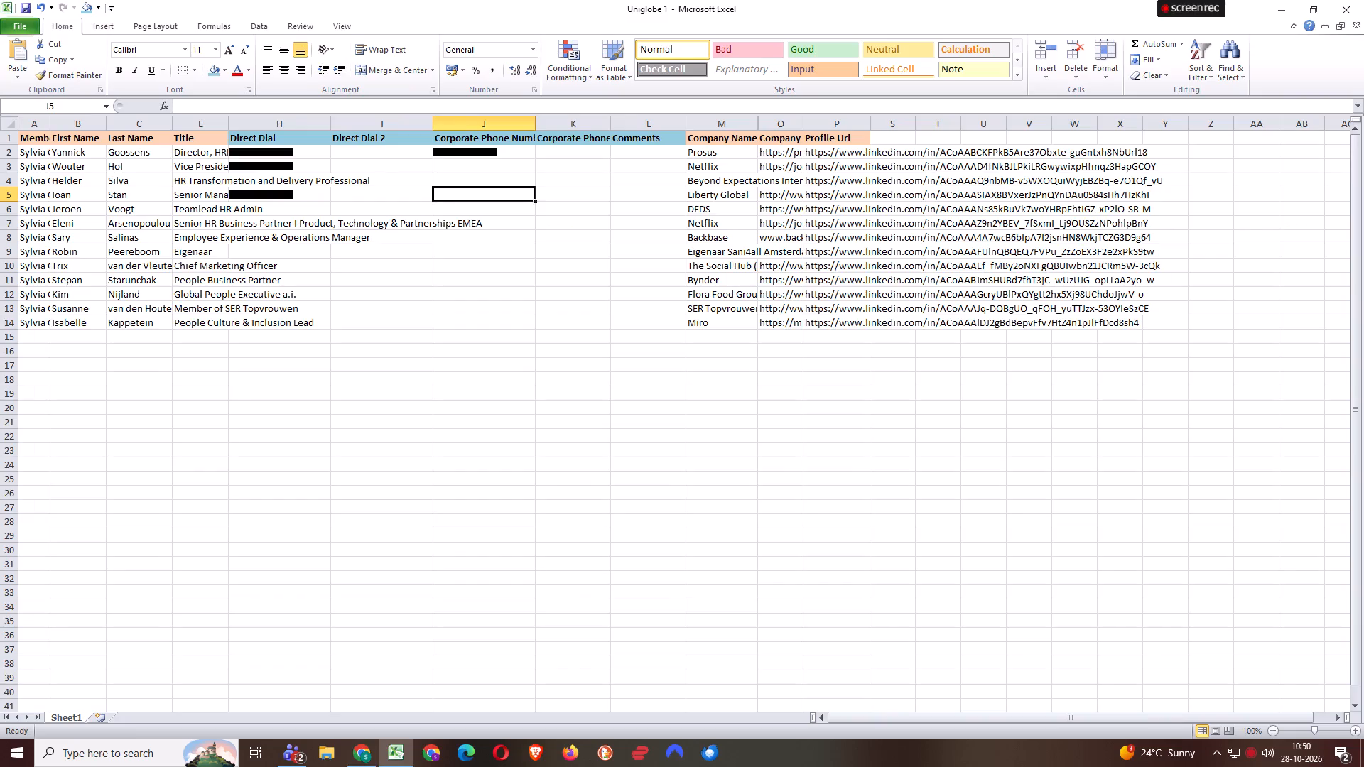
drag(521, 211, 120, 208)
click(104, 210)
drag(87, 205, 108, 207)
key(ctrl+c)
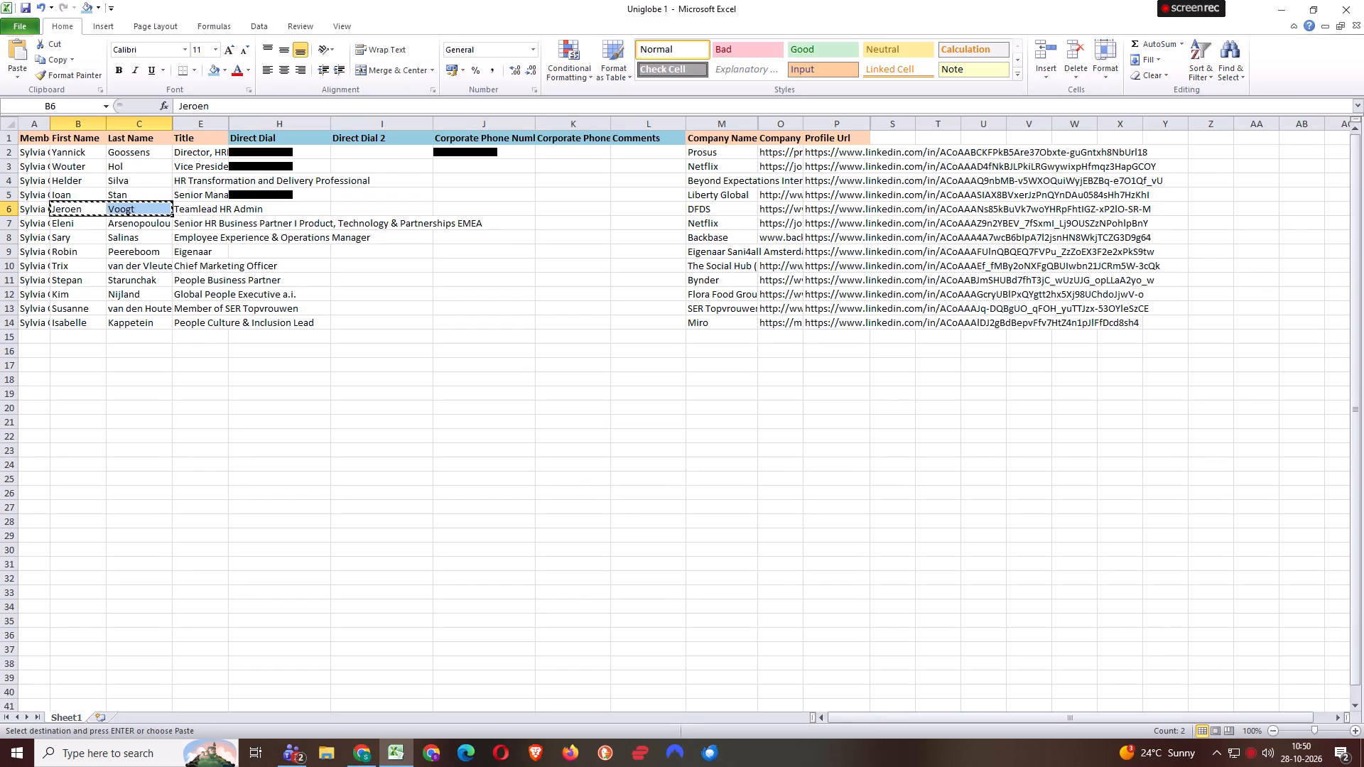
key(alt+Tab)
click(117, 338)
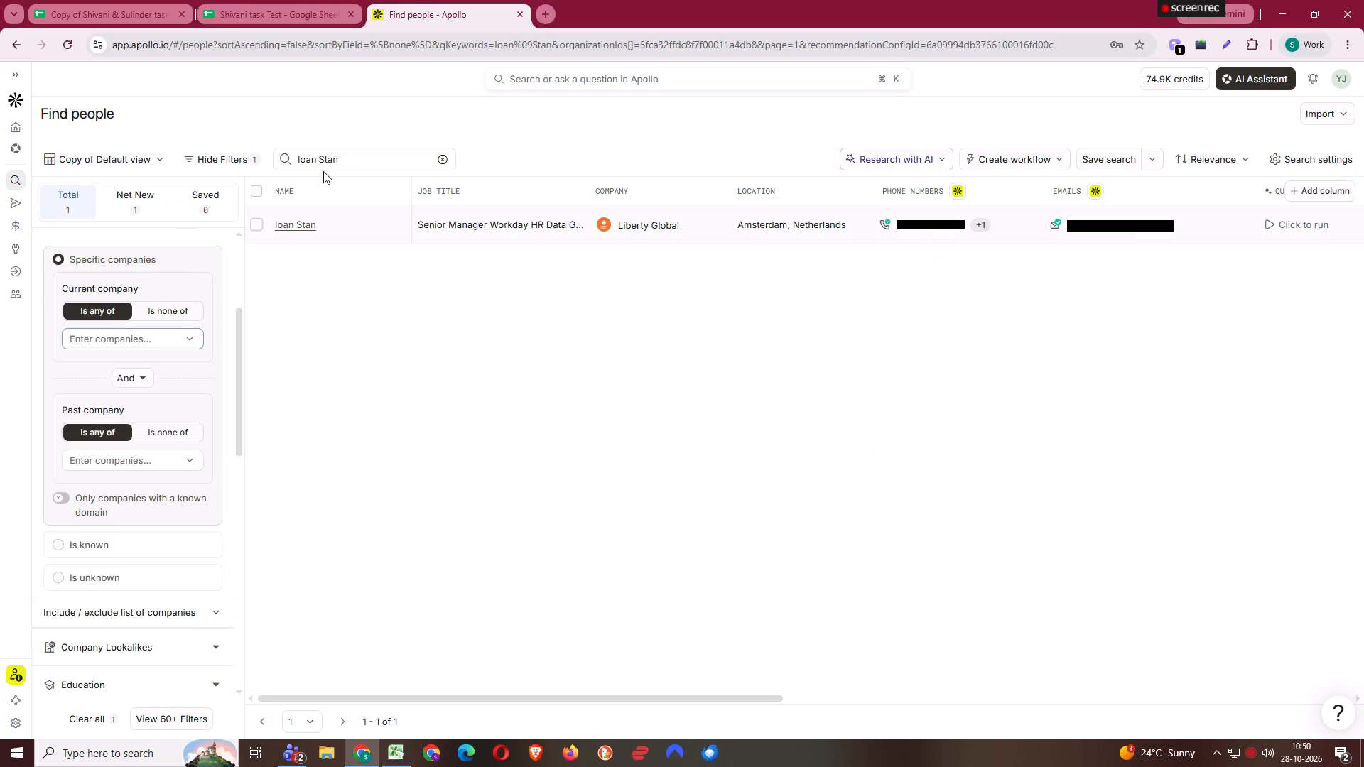
Replace the whole people search text in Apollo with row 6's copied name and run the search.
double_click(337, 158)
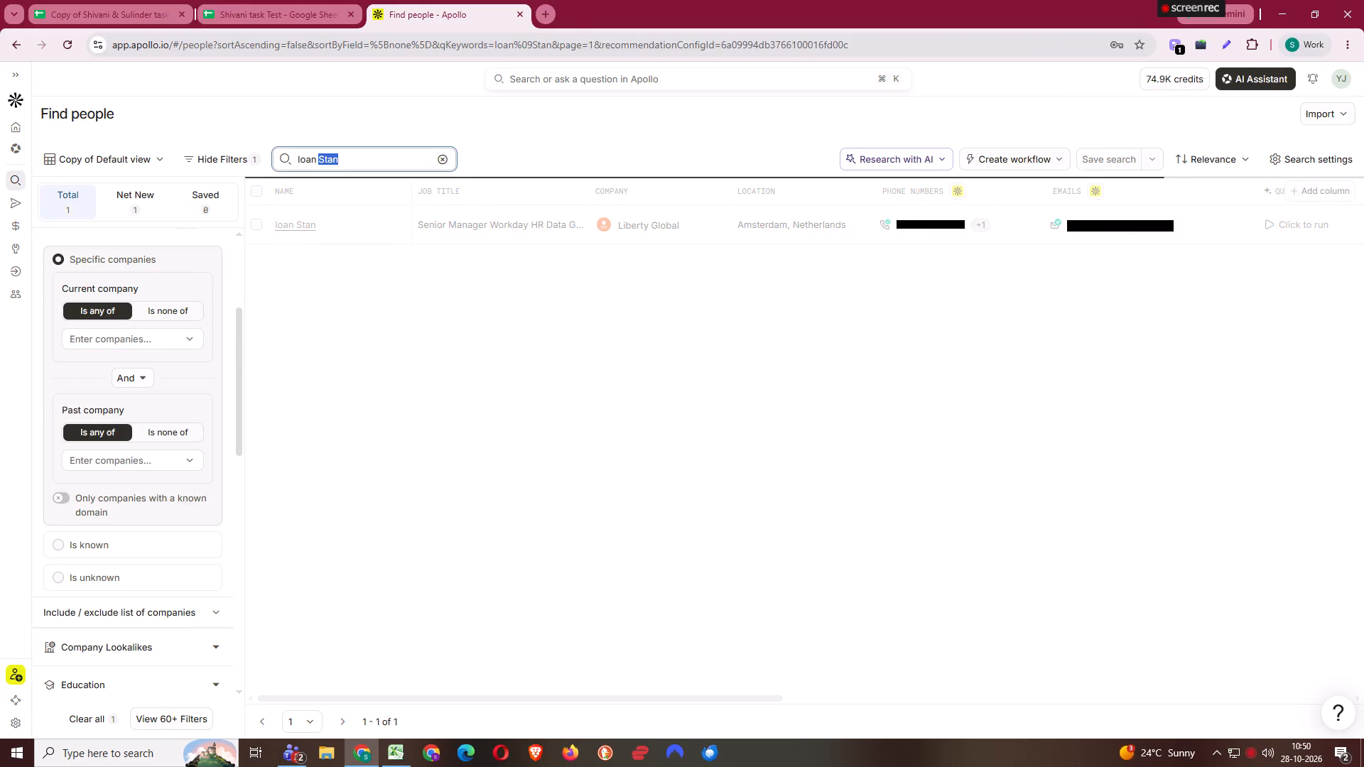
triple_click(314, 161)
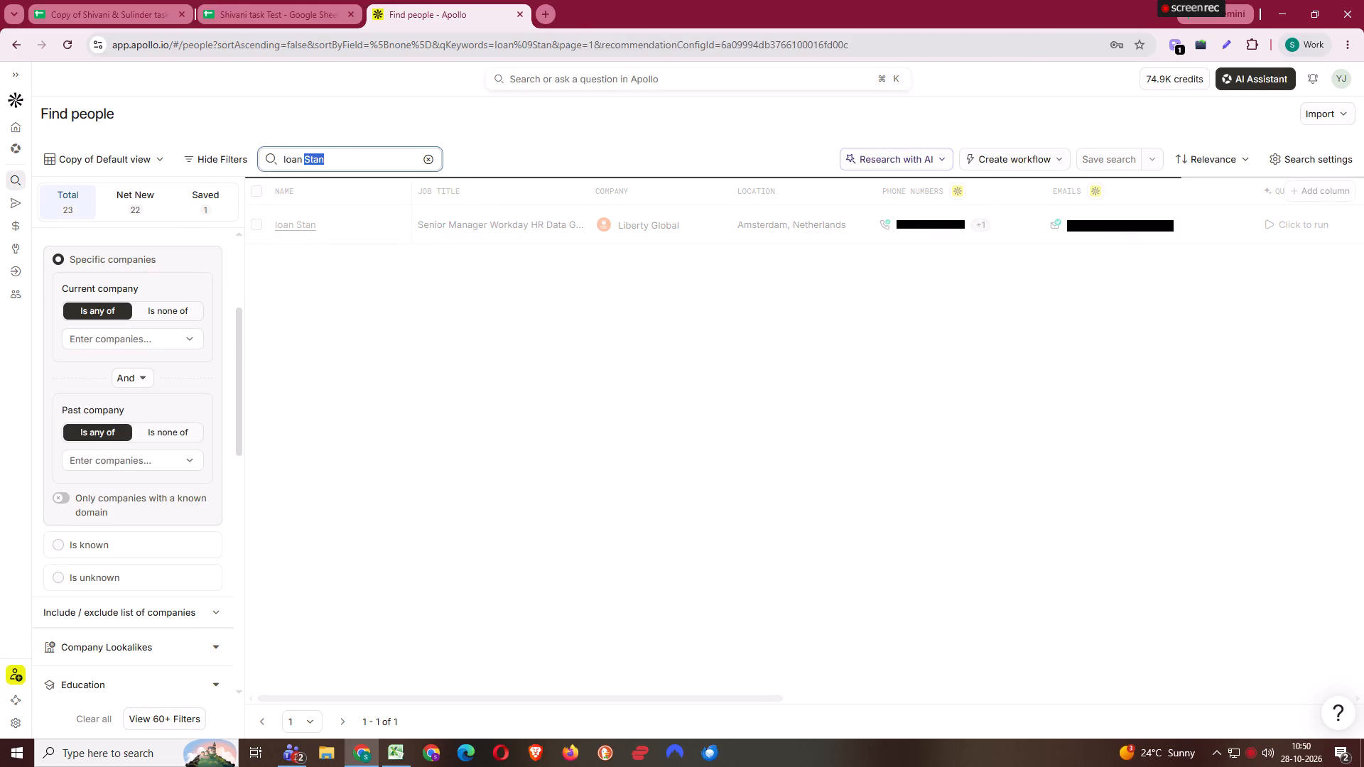
triple_click(340, 156)
click(340, 156)
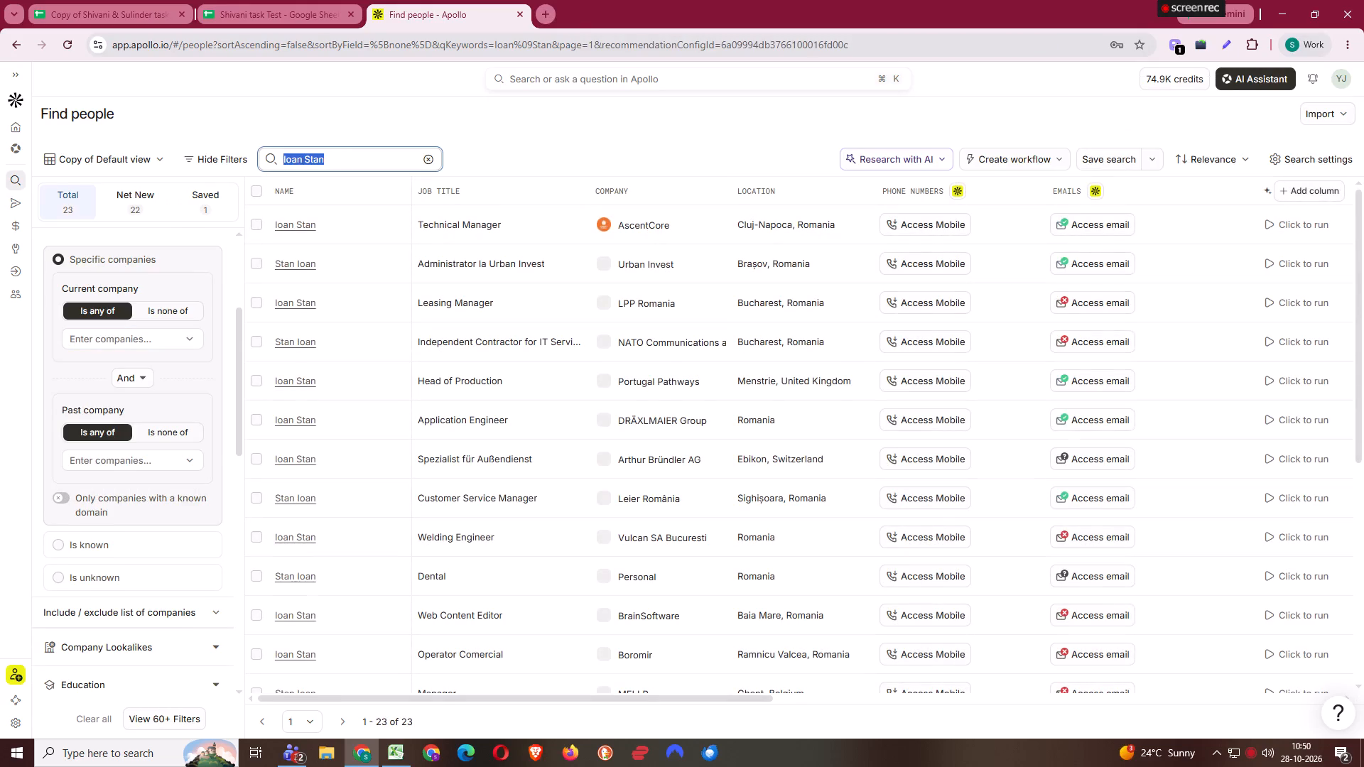
ctrl+click(340, 156)
key(ctrl+v)
key(ctrl+a)
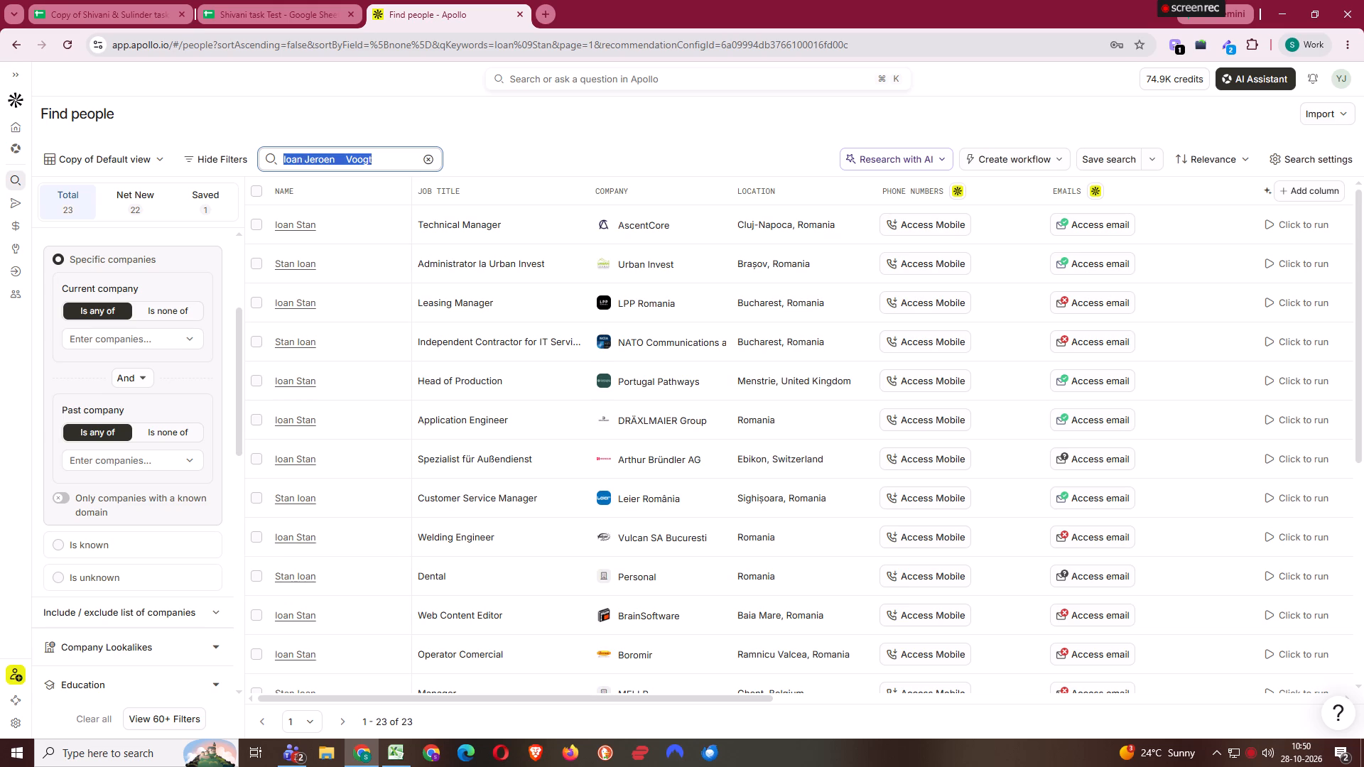
key(ctrl+v)
key(Return)
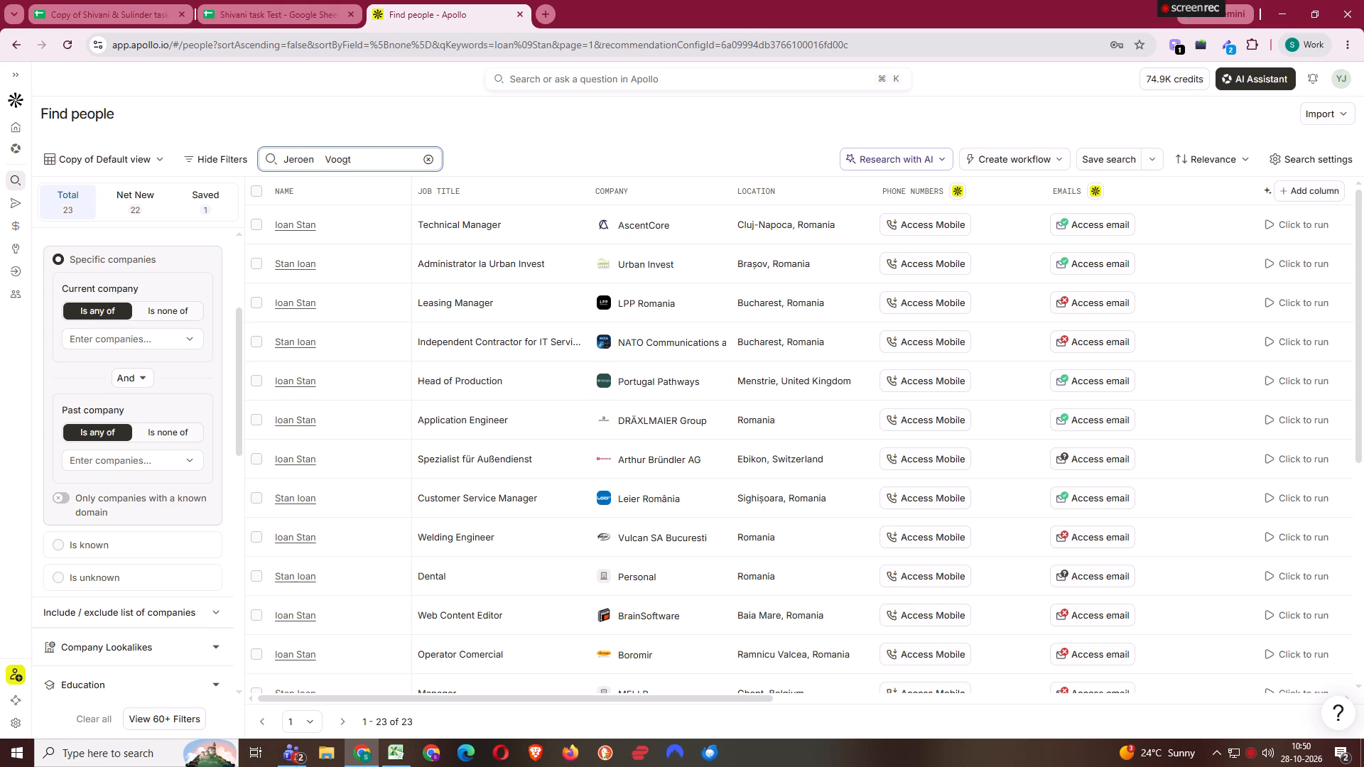
Save the Uniglobe 1 workbook in Excel.
key(alt+Tab)
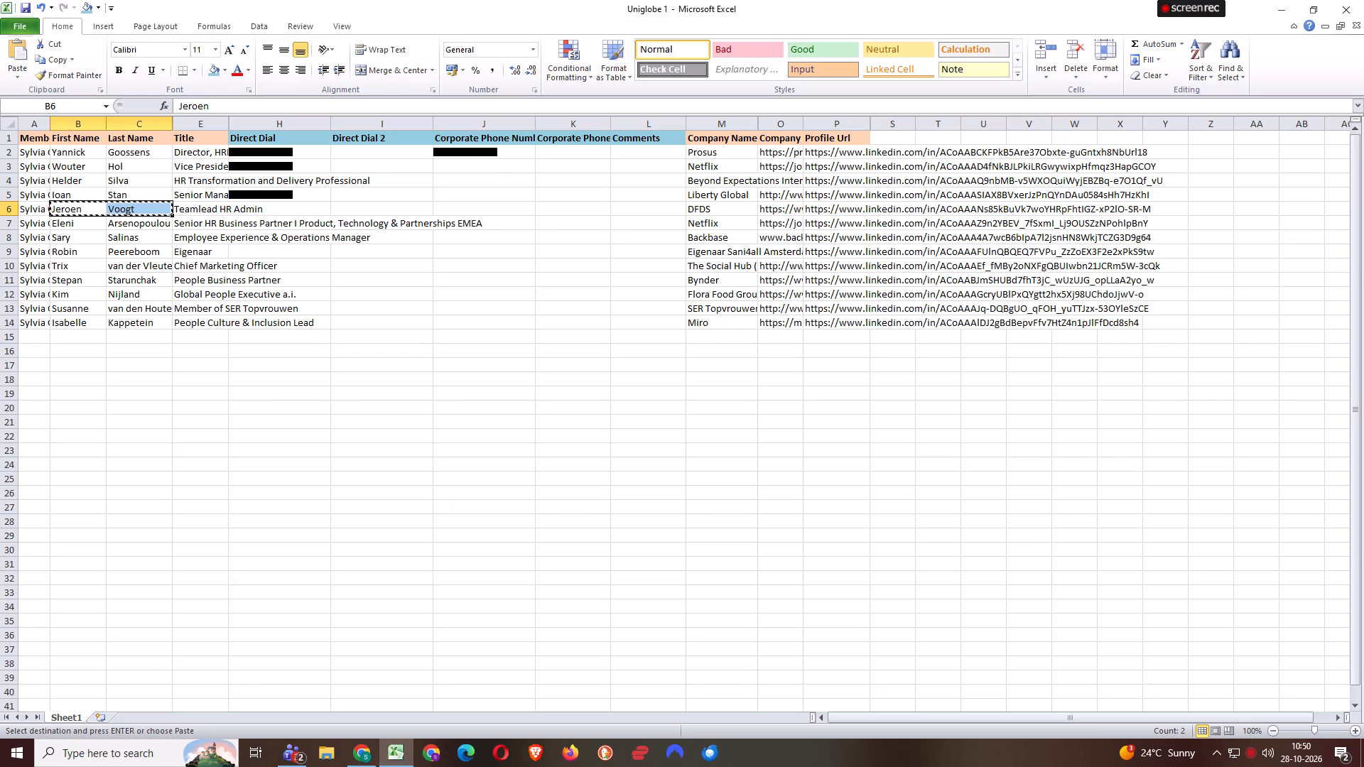
key(ctrl+s)
key(ctrl+s)
key(ctrl+s)
Select row 6's Direct Dial cell in Excel, and in Apollo reveal and copy the DFDS Teamlead HR Admin's mobile number.
drag(195, 210, 261, 207)
click(261, 207)
key(alt+Tab)
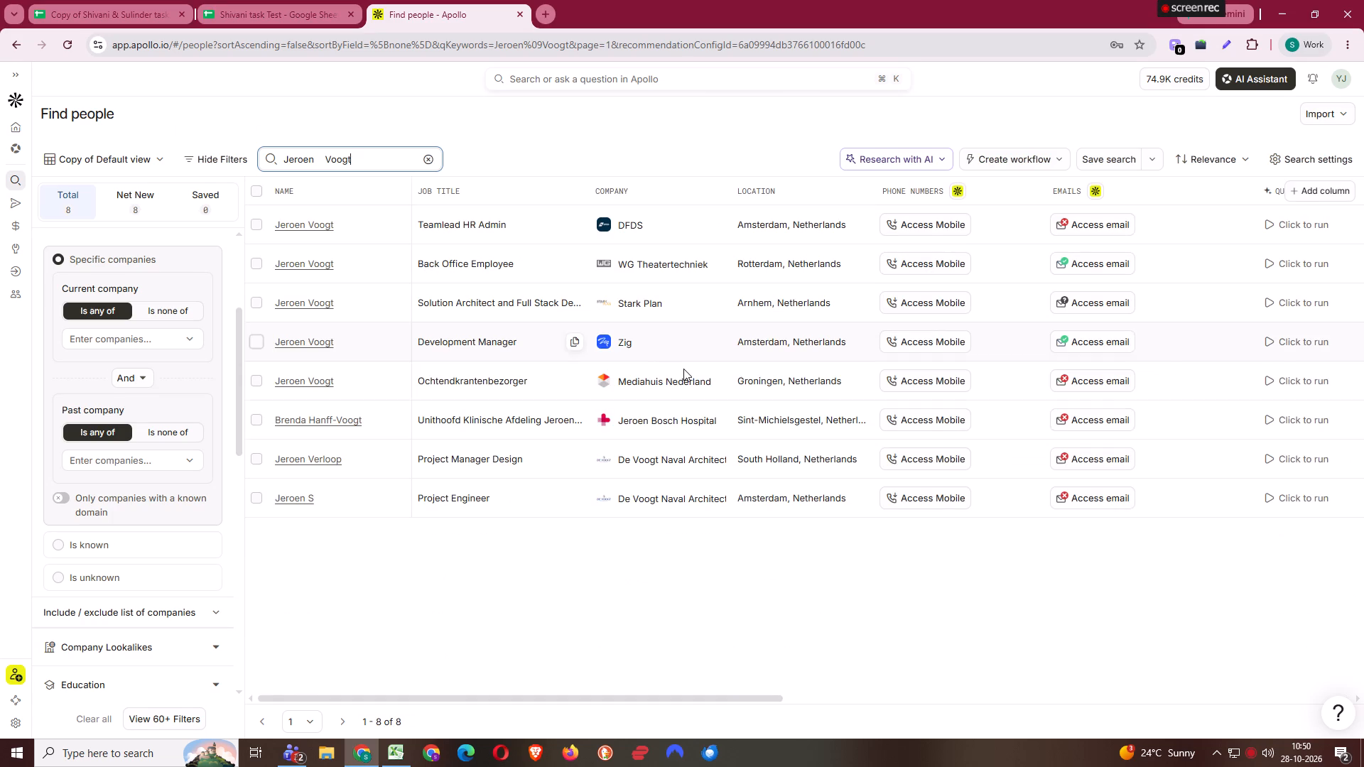
key(alt+Tab)
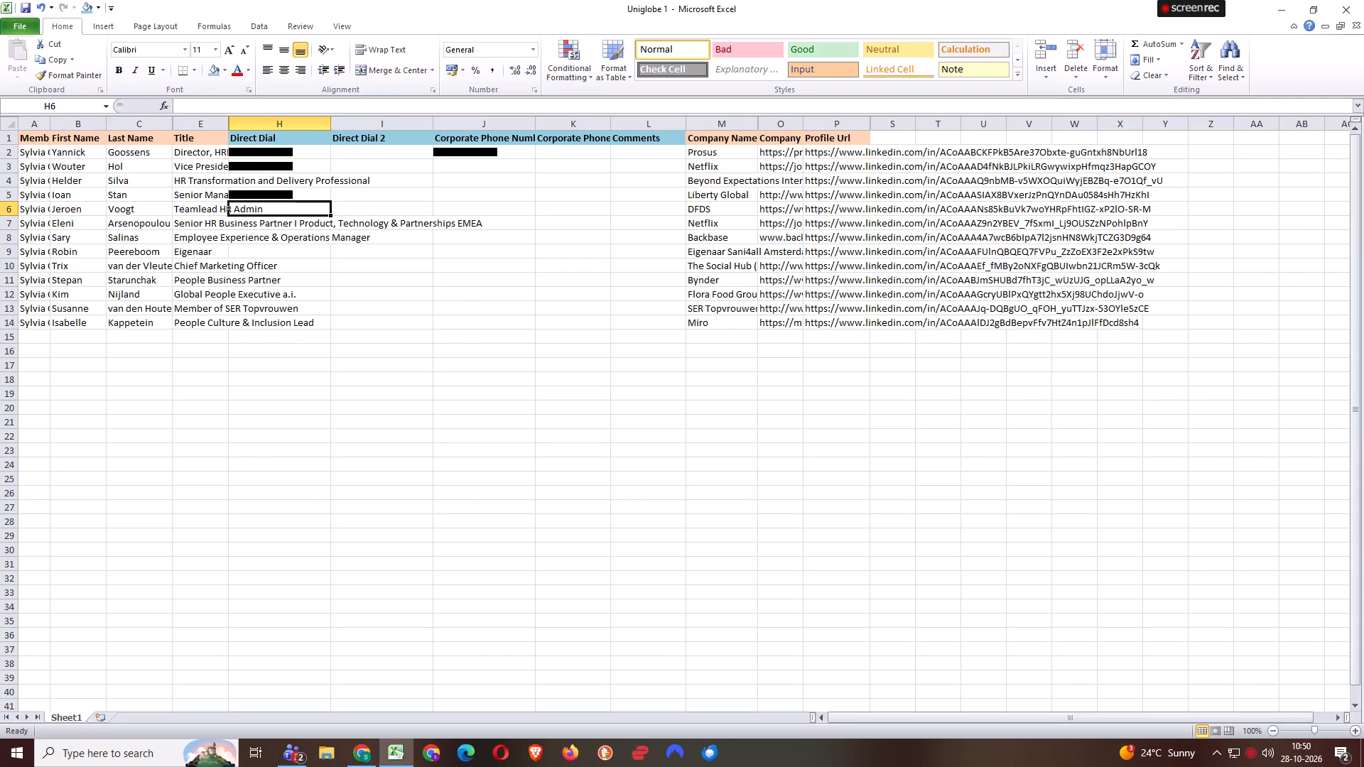
key(alt+Tab)
click(938, 223)
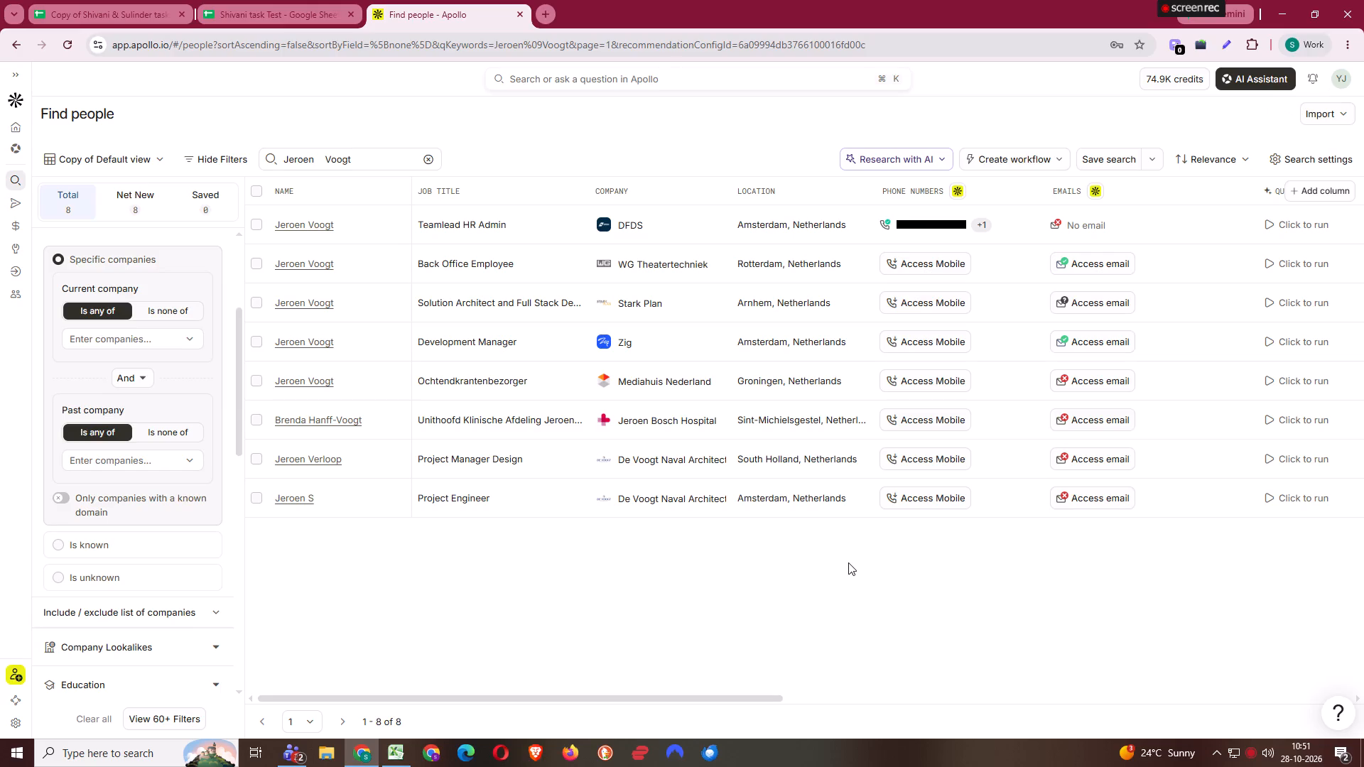
click(985, 230)
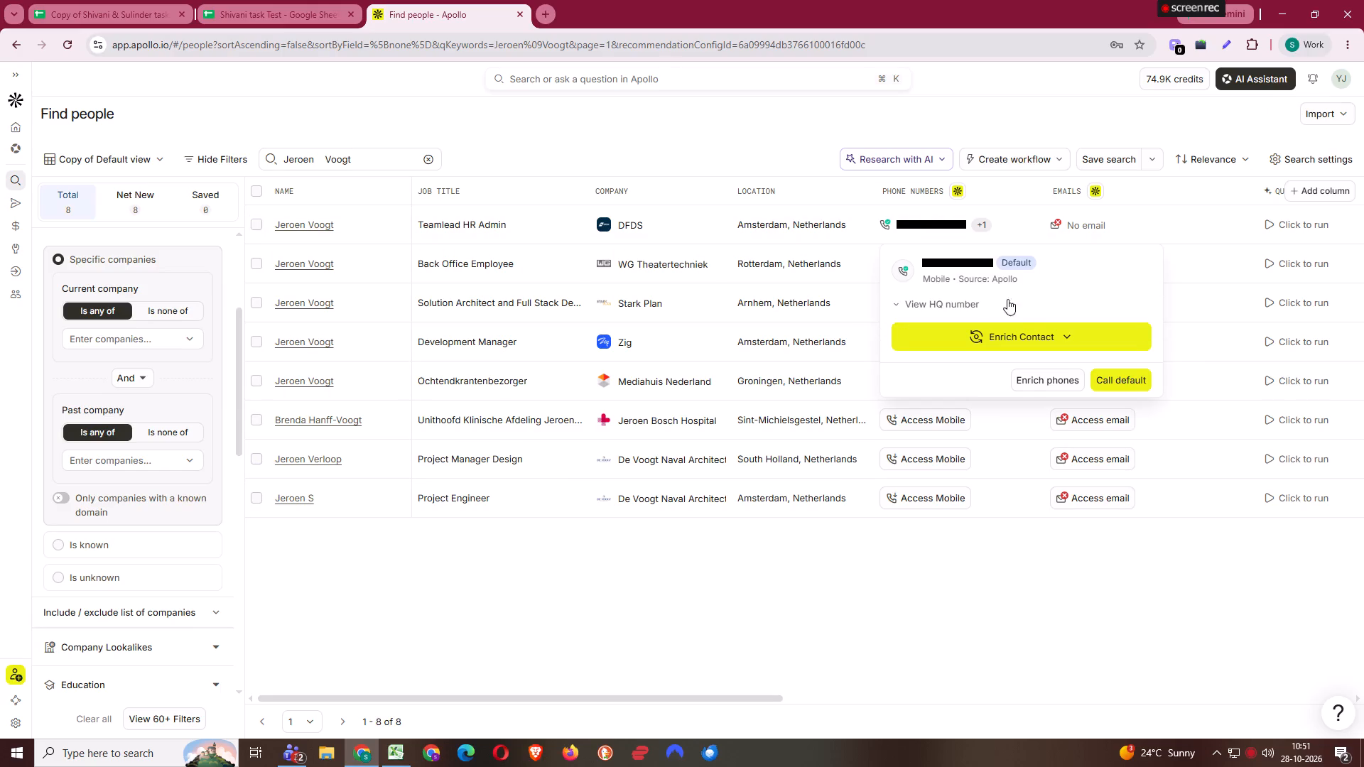
click(1054, 274)
click(1071, 273)
Enter the copied mobile number in row 6's Direct Dial cell in Excel with a leading apostrophe, deleting one character within it.
key(alt+Tab)
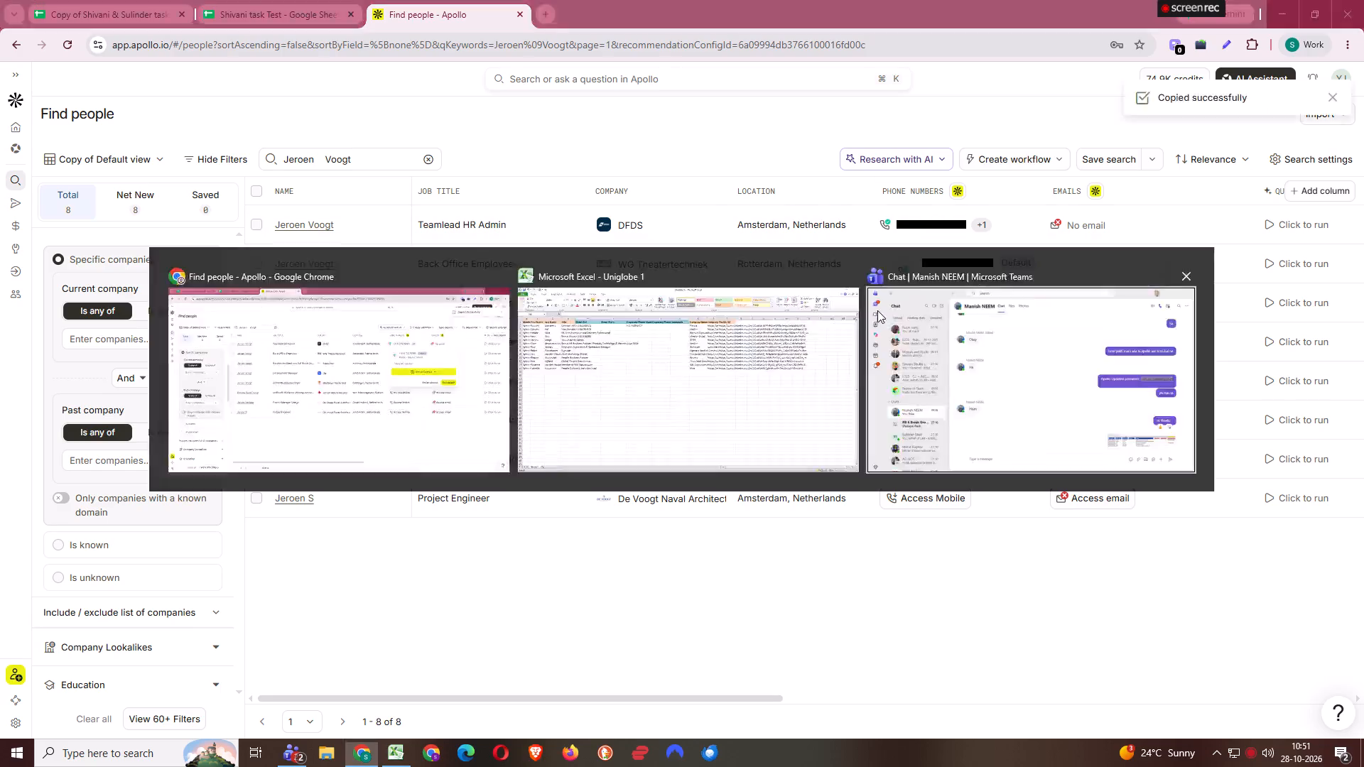
key(apostrophe)
key(ctrl+v)
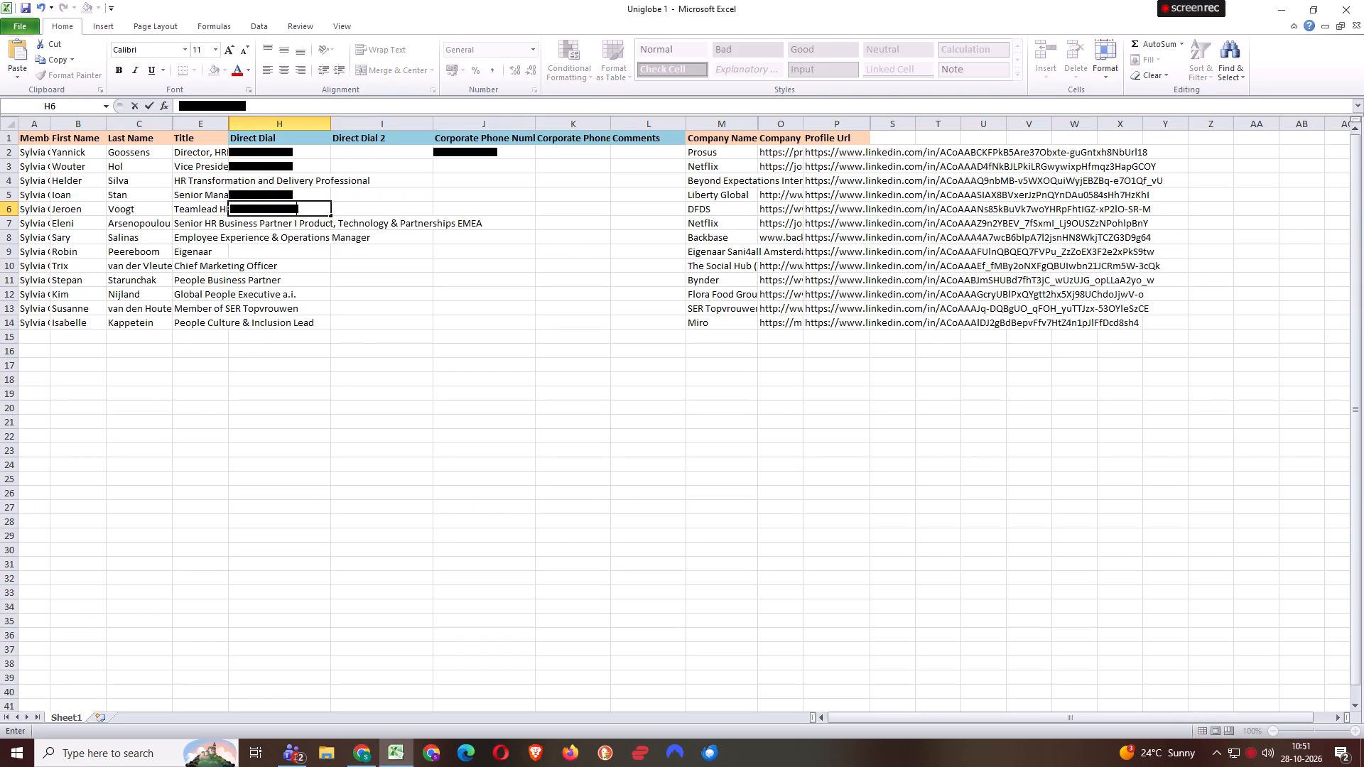
click(257, 208)
key(BackSpace)
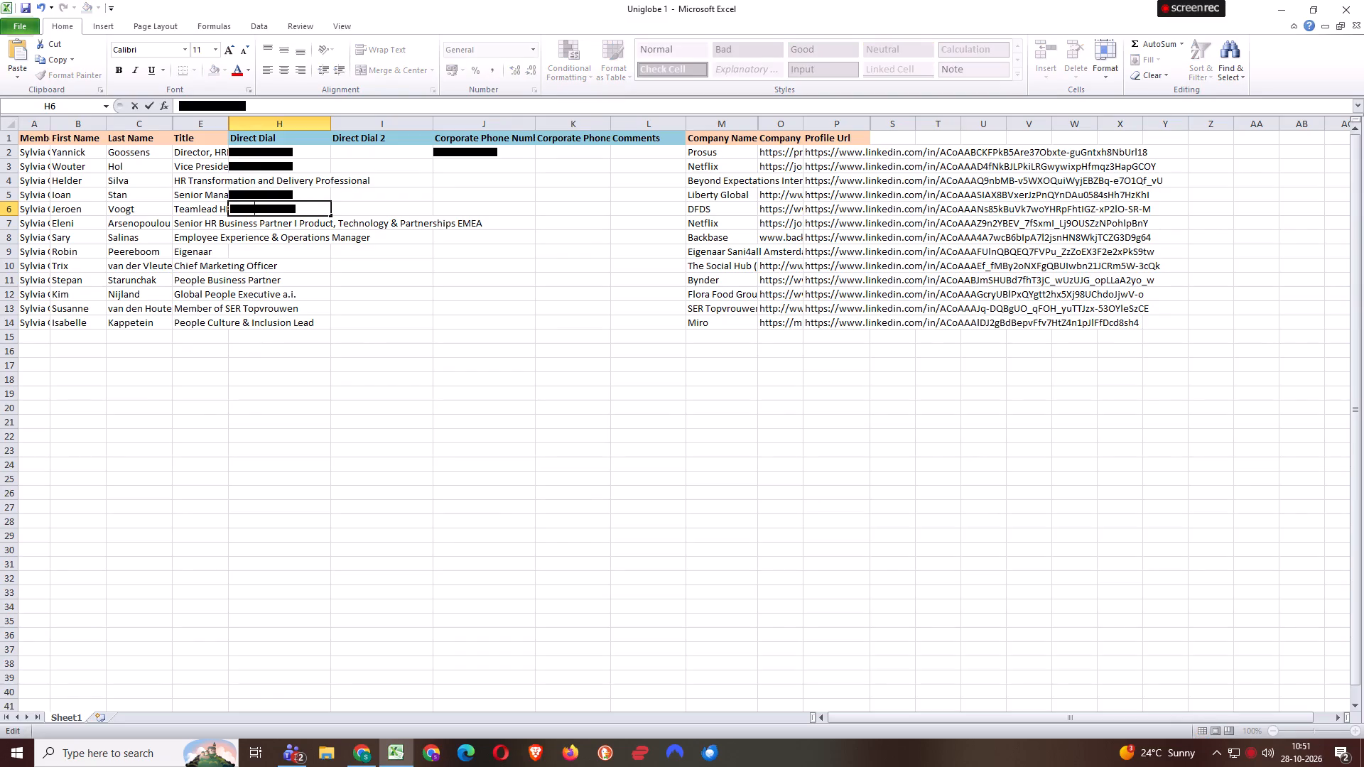
click(357, 267)
Expand the DFDS lead's HQ number in Apollo to check for a corporate phone number.
key(alt+Tab)
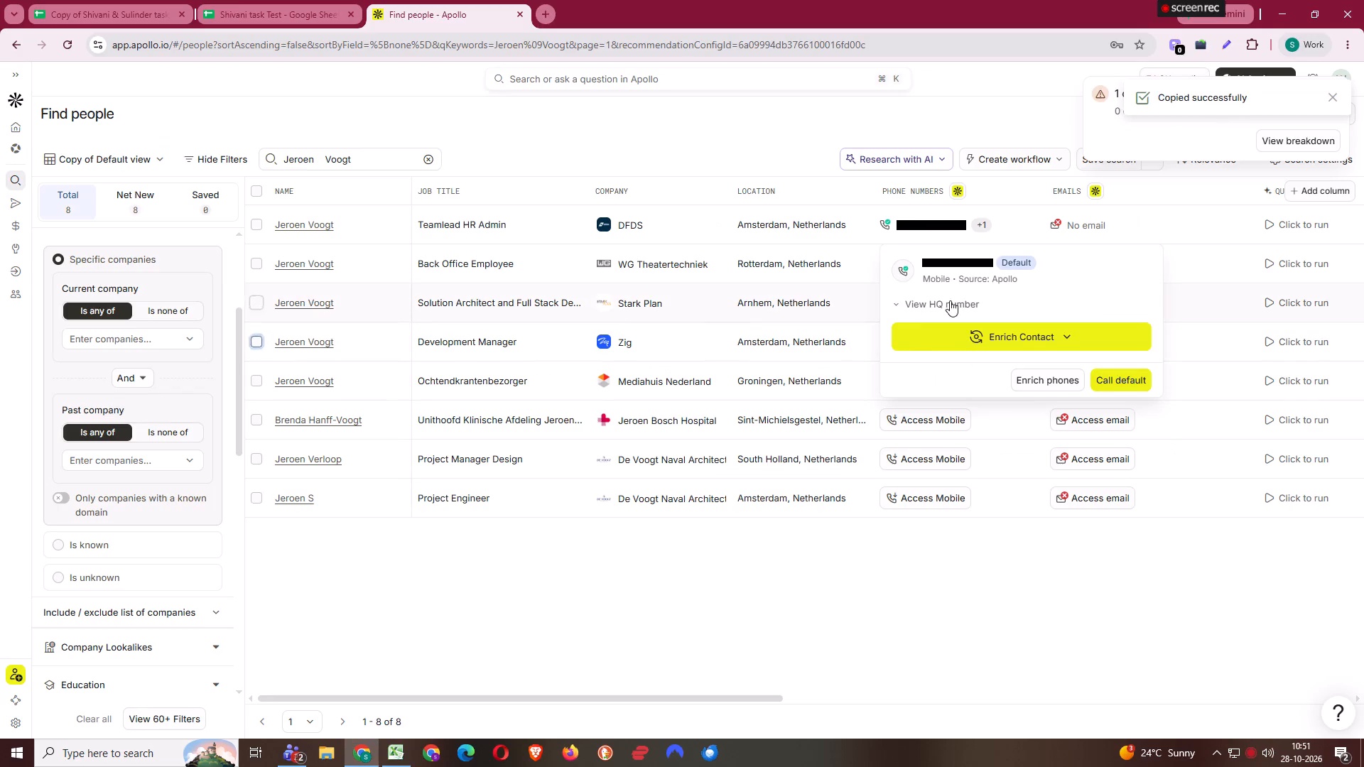
click(950, 300)
Copy the lead's first and last name from row 7 in Excel and search Apollo's people for it.
key(alt+Tab)
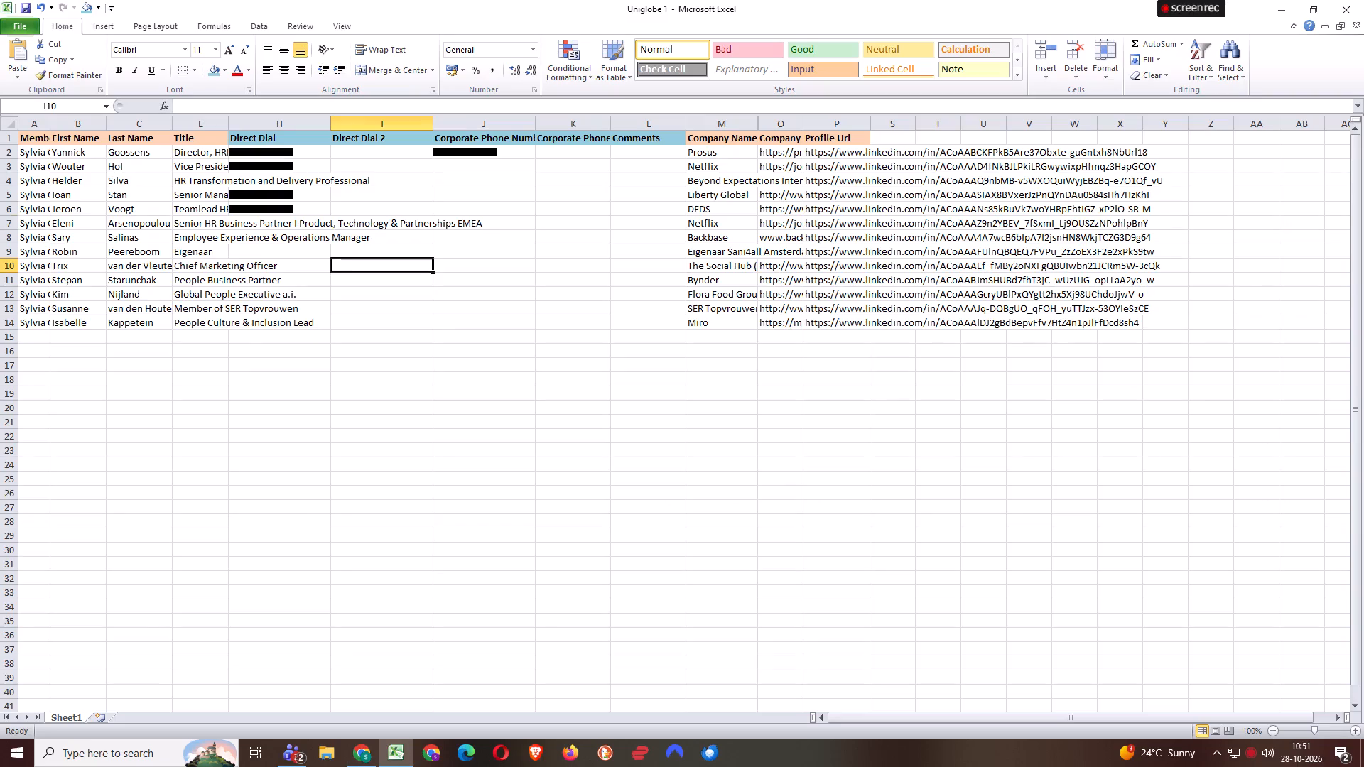
drag(273, 224, 136, 223)
drag(80, 223, 119, 223)
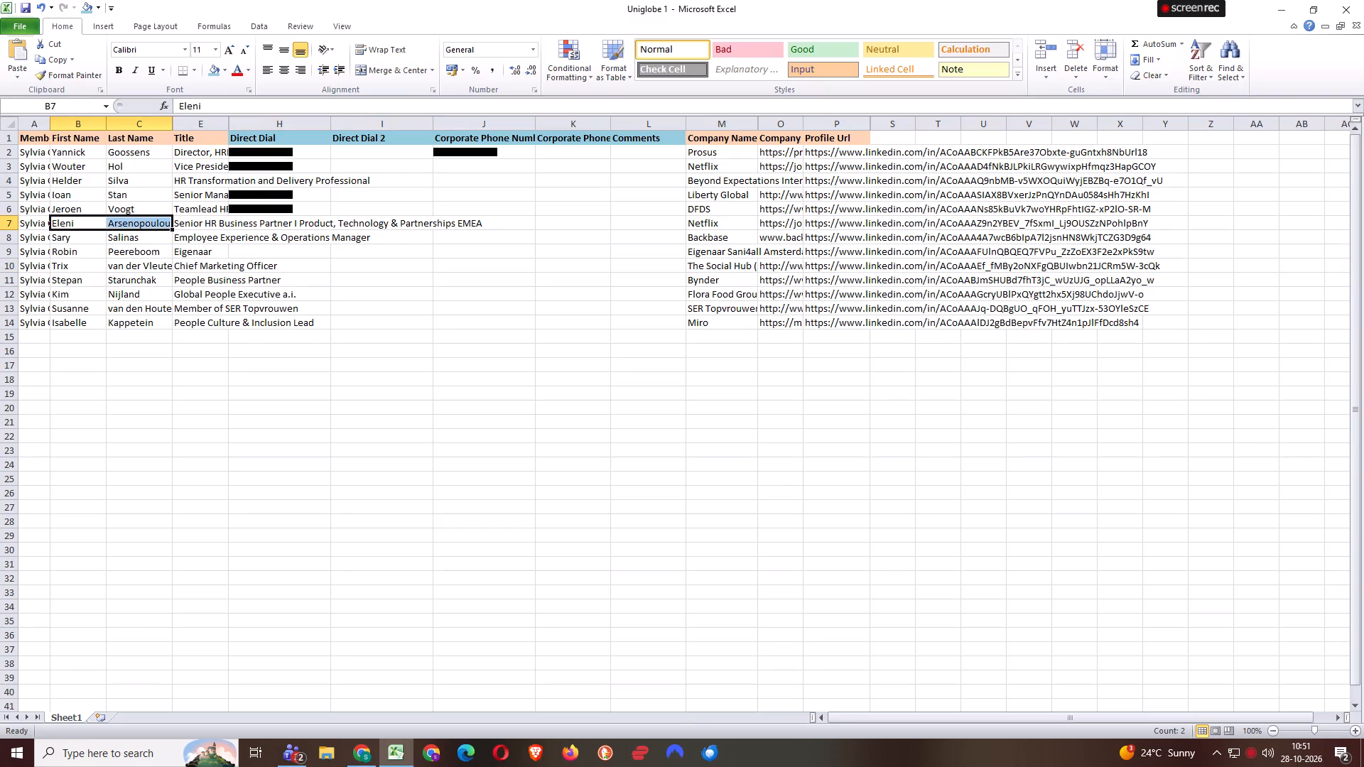
key(ctrl+c)
key(alt+Tab)
double_click(303, 163)
click(303, 163)
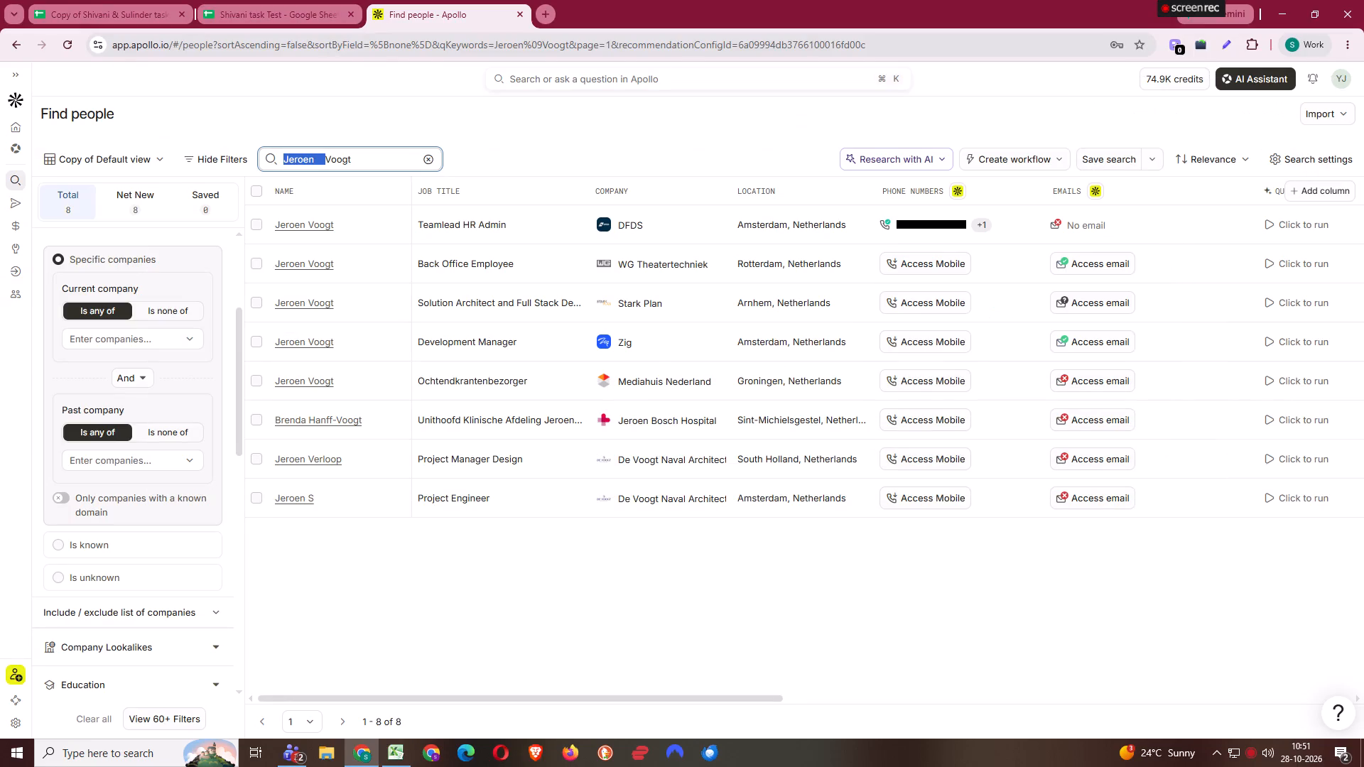
key(ctrl+v)
key(Return)
key(Return)
Save the Uniglobe 1 workbook in Excel.
key(alt+Tab)
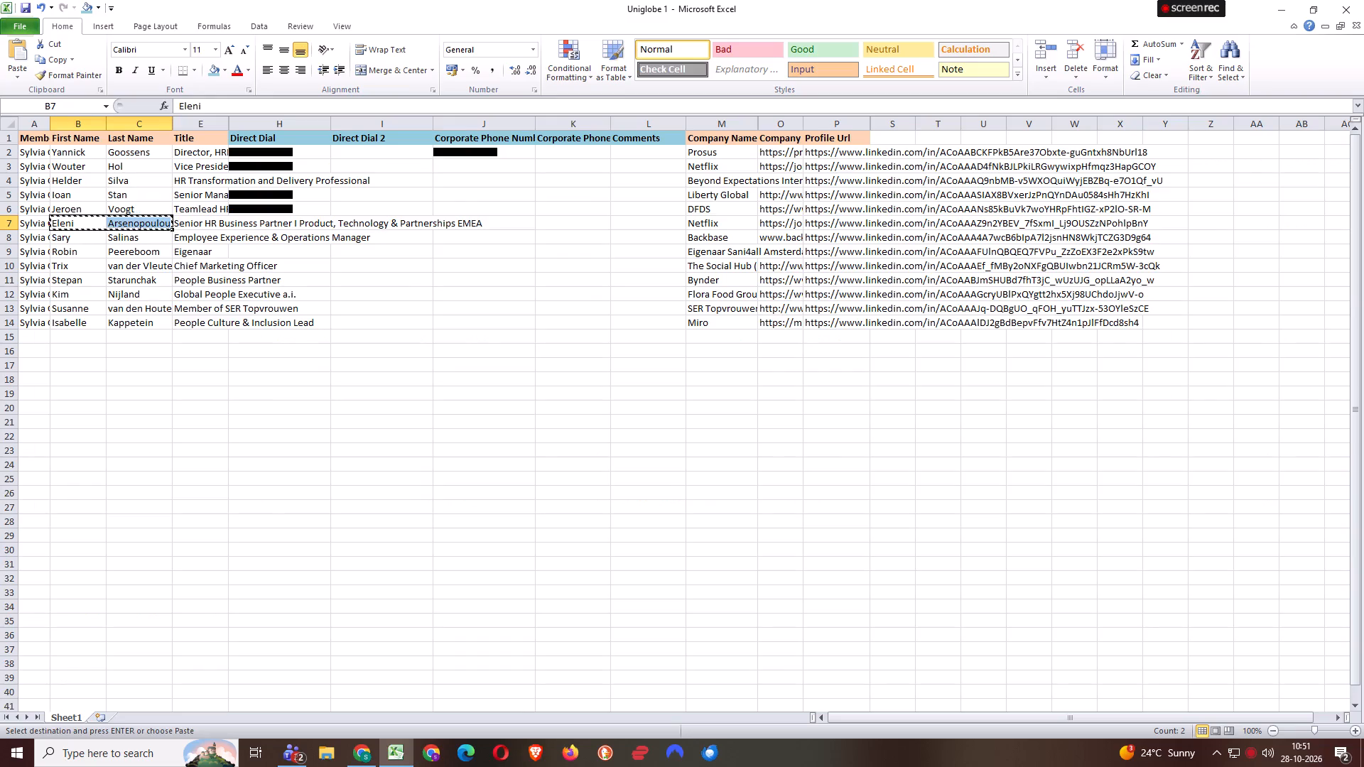
key(ctrl+s)
key(ctrl+s)
key(ctrl+s)
Select row 7's Direct Dial cell in Excel, and in Apollo reveal and copy the Netflix Senior HR Business Partner's mobile number.
click(256, 222)
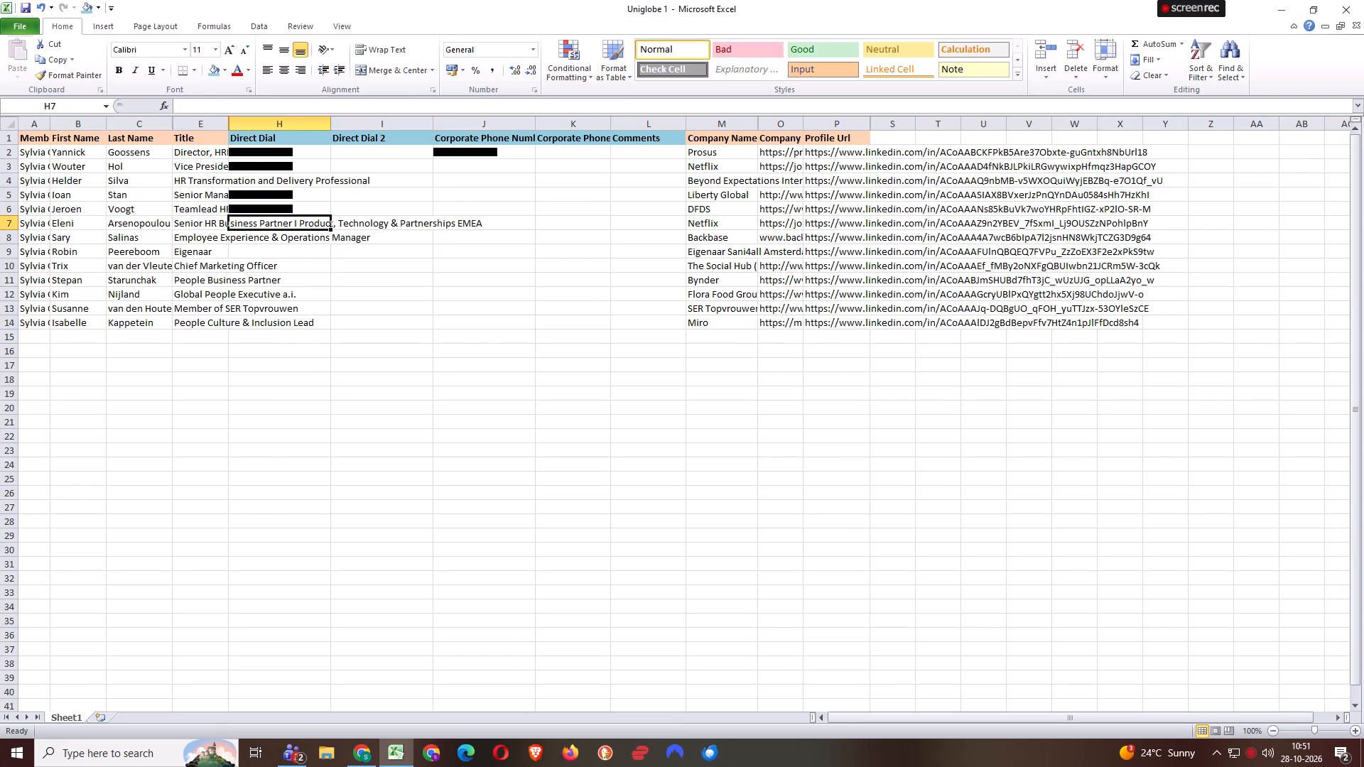
key(alt+Tab)
key(alt+Tab)
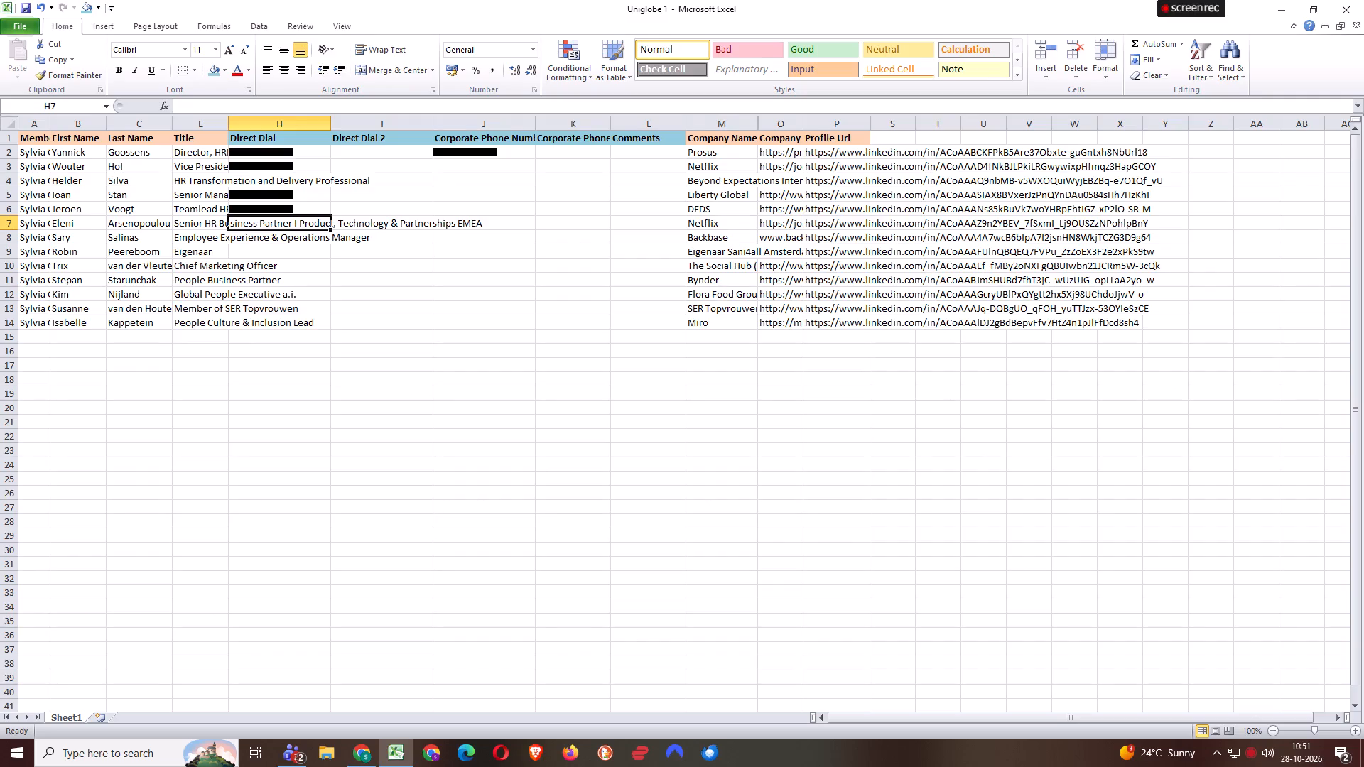
drag(315, 224, 293, 219)
key(alt+Tab)
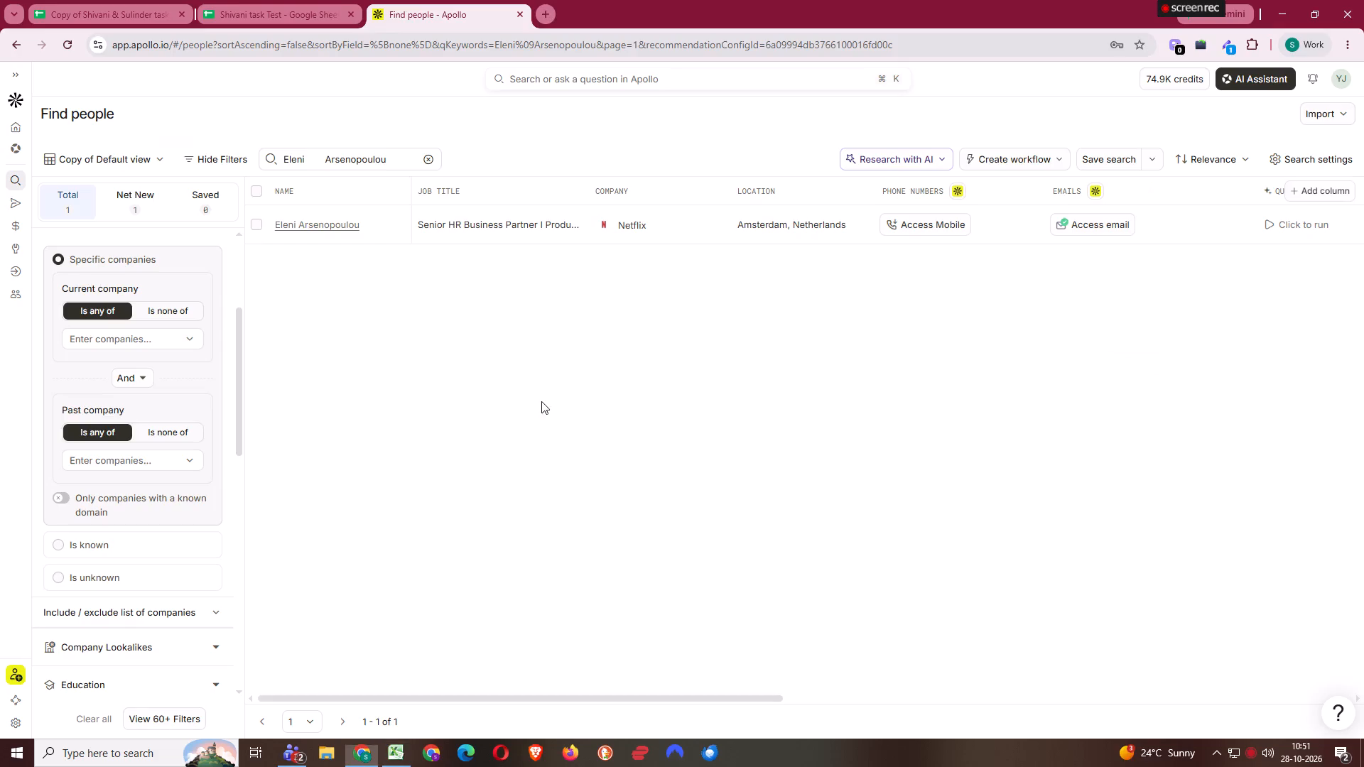
click(916, 225)
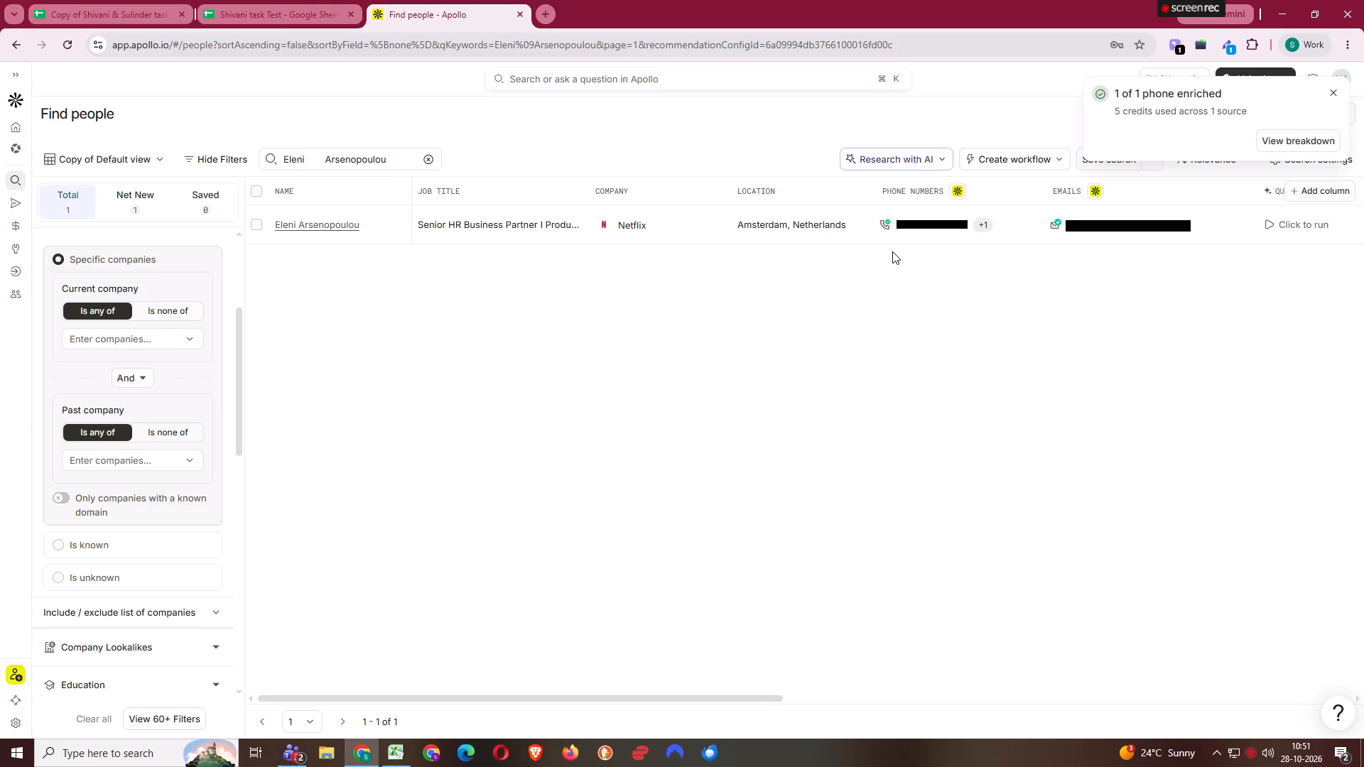
click(980, 225)
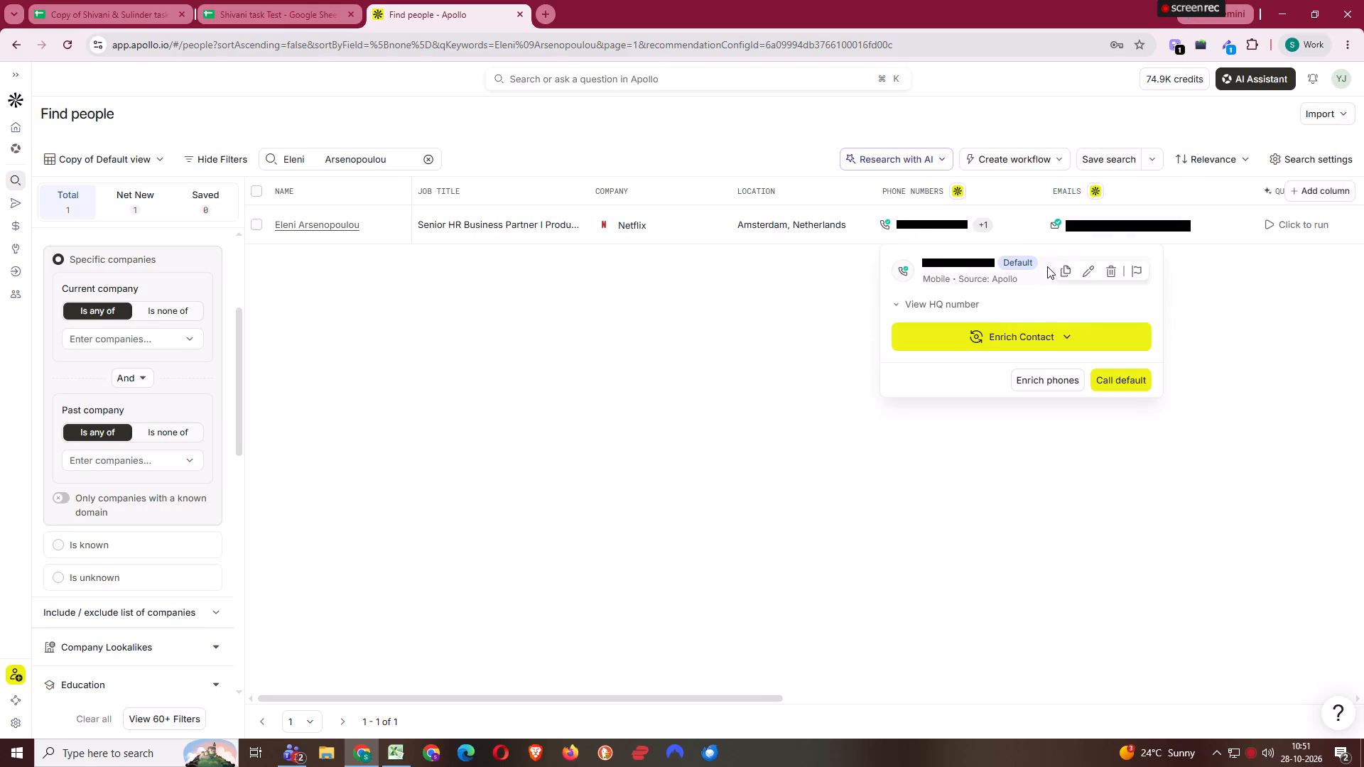
click(1066, 276)
Enter the copied mobile number in row 7's Direct Dial cell in Excel with a leading apostrophe, deleting one character within it.
key(alt+Tab)
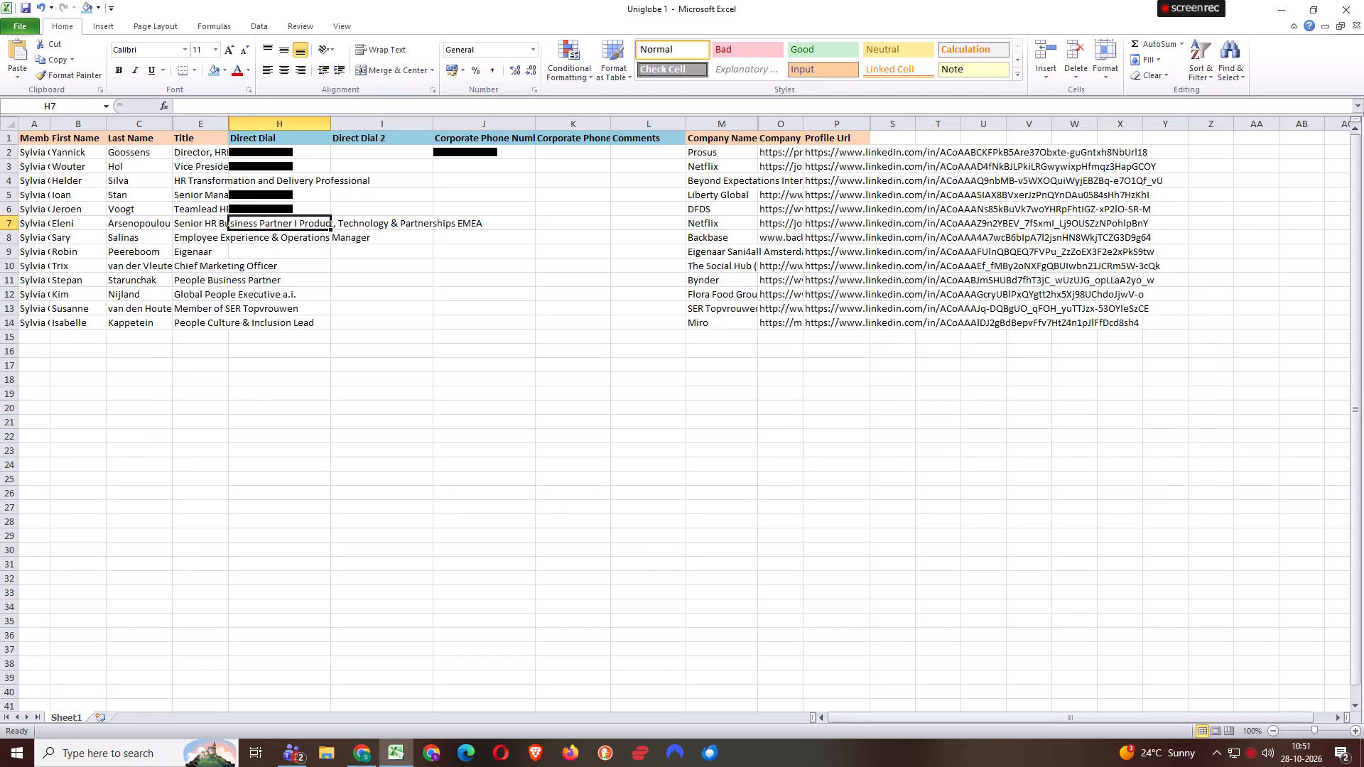
key(apostrophe)
key(ctrl+v)
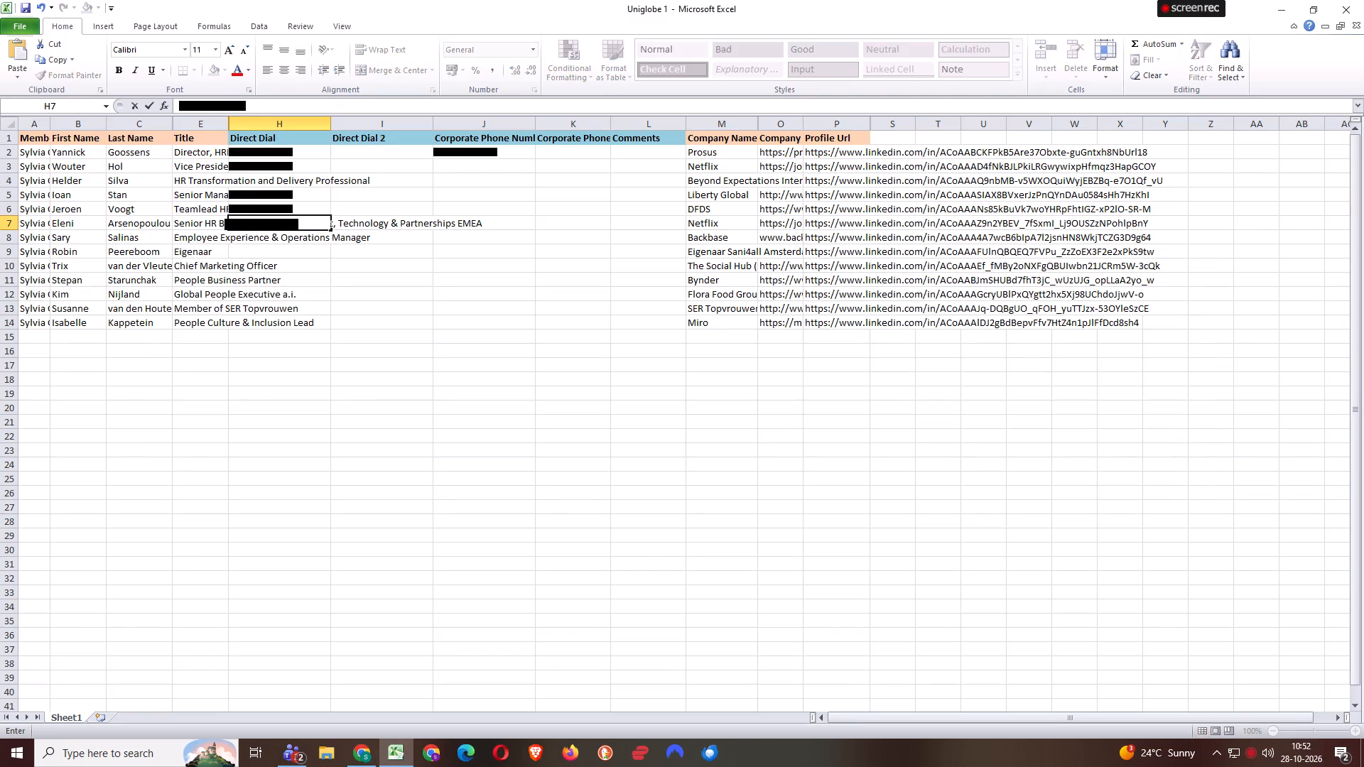
click(259, 222)
key(BackSpace)
click(273, 324)
Search Apollo's people for row 8's lead name copied from Excel, first expanding the Netflix lead's HQ number.
drag(148, 241, 58, 239)
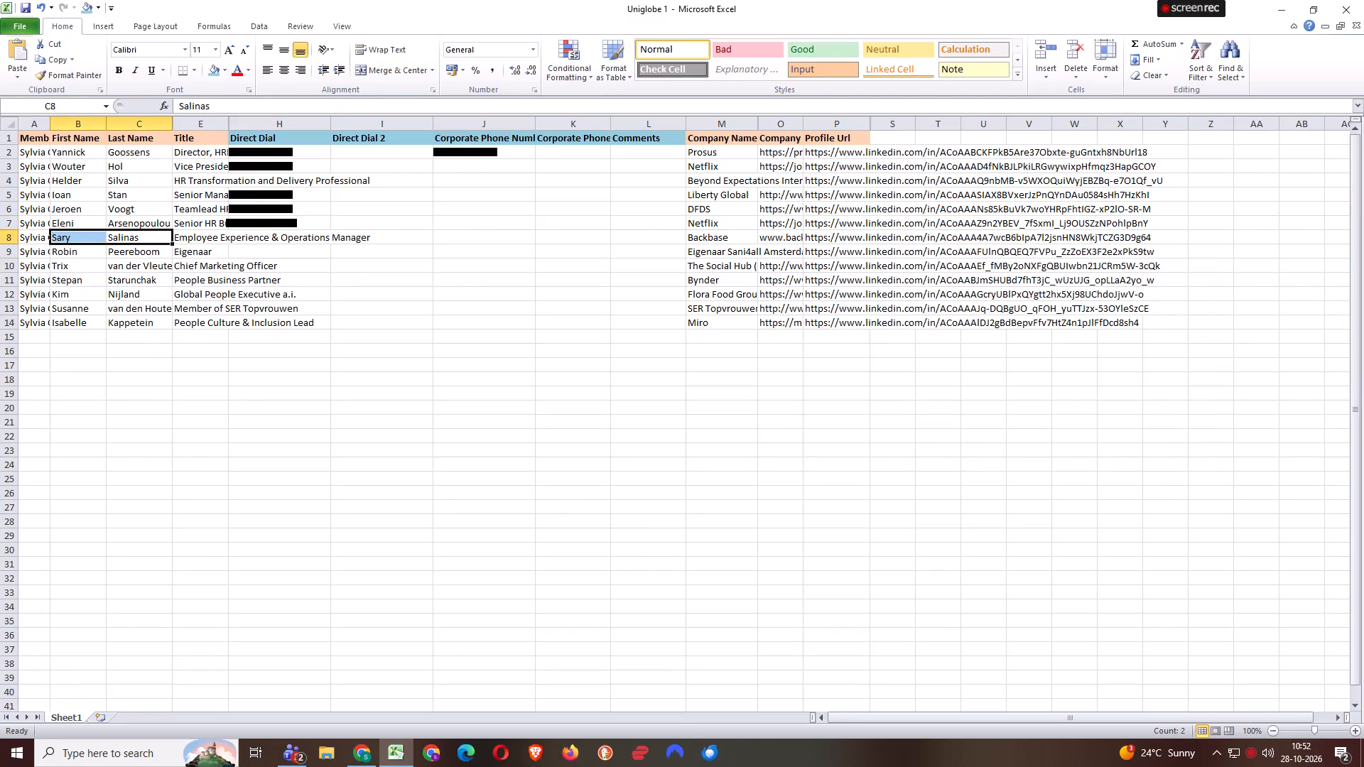
key(ctrl+c)
key(alt+Tab)
click(973, 304)
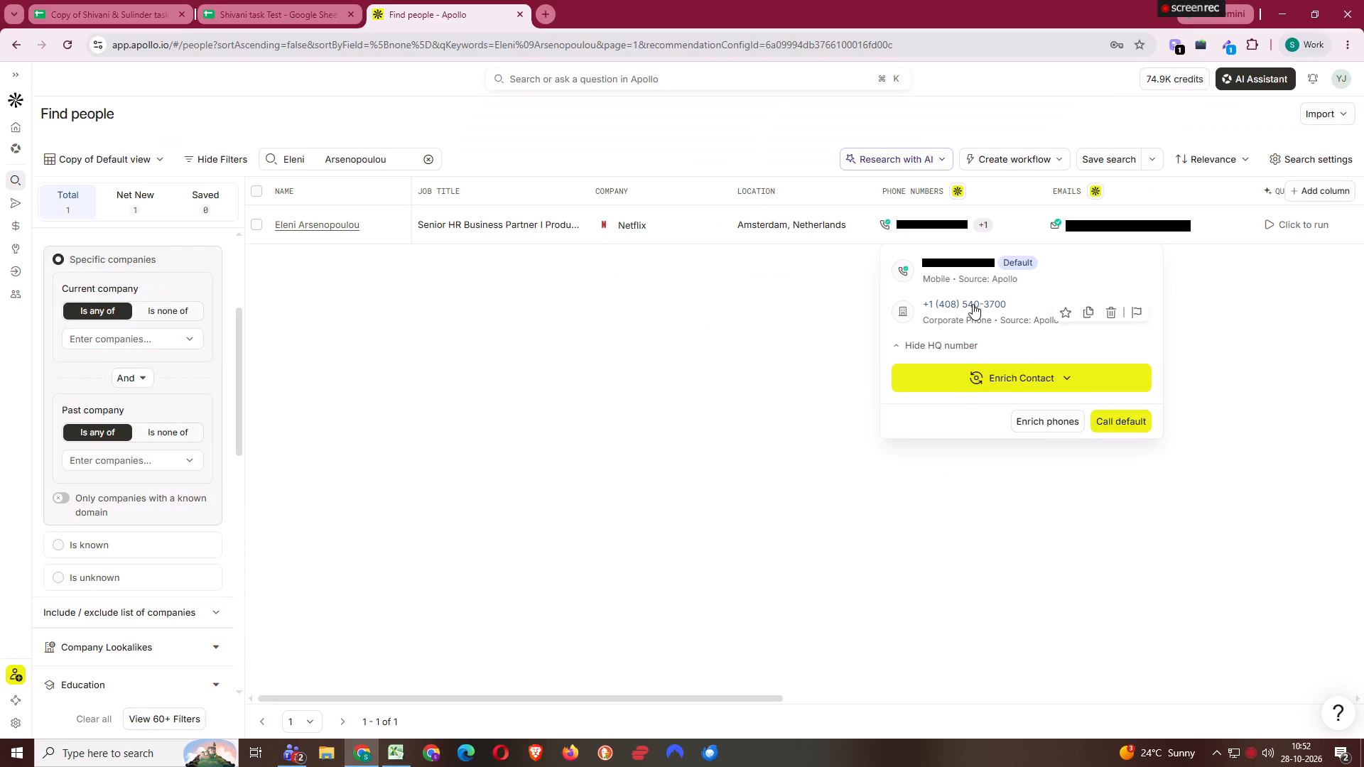
triple_click(340, 157)
key(ctrl+v)
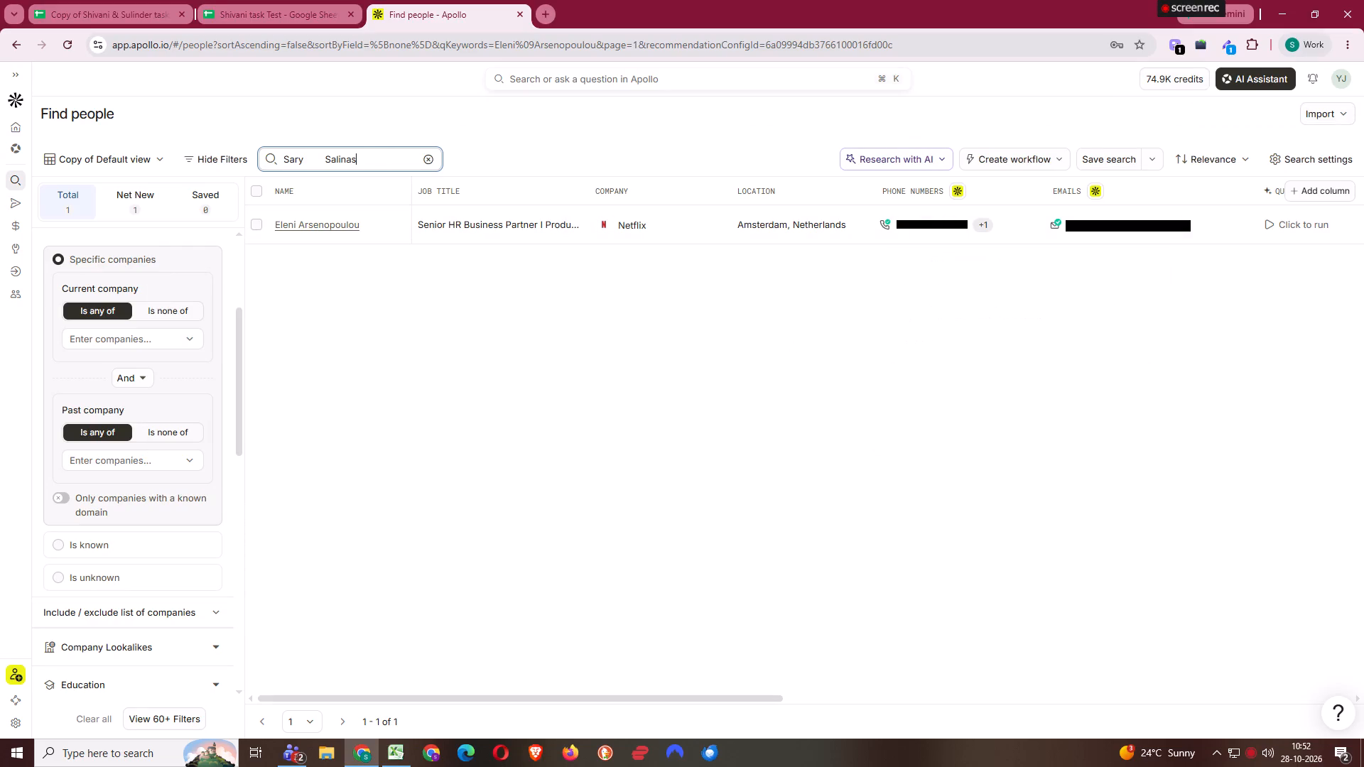
key(Return)
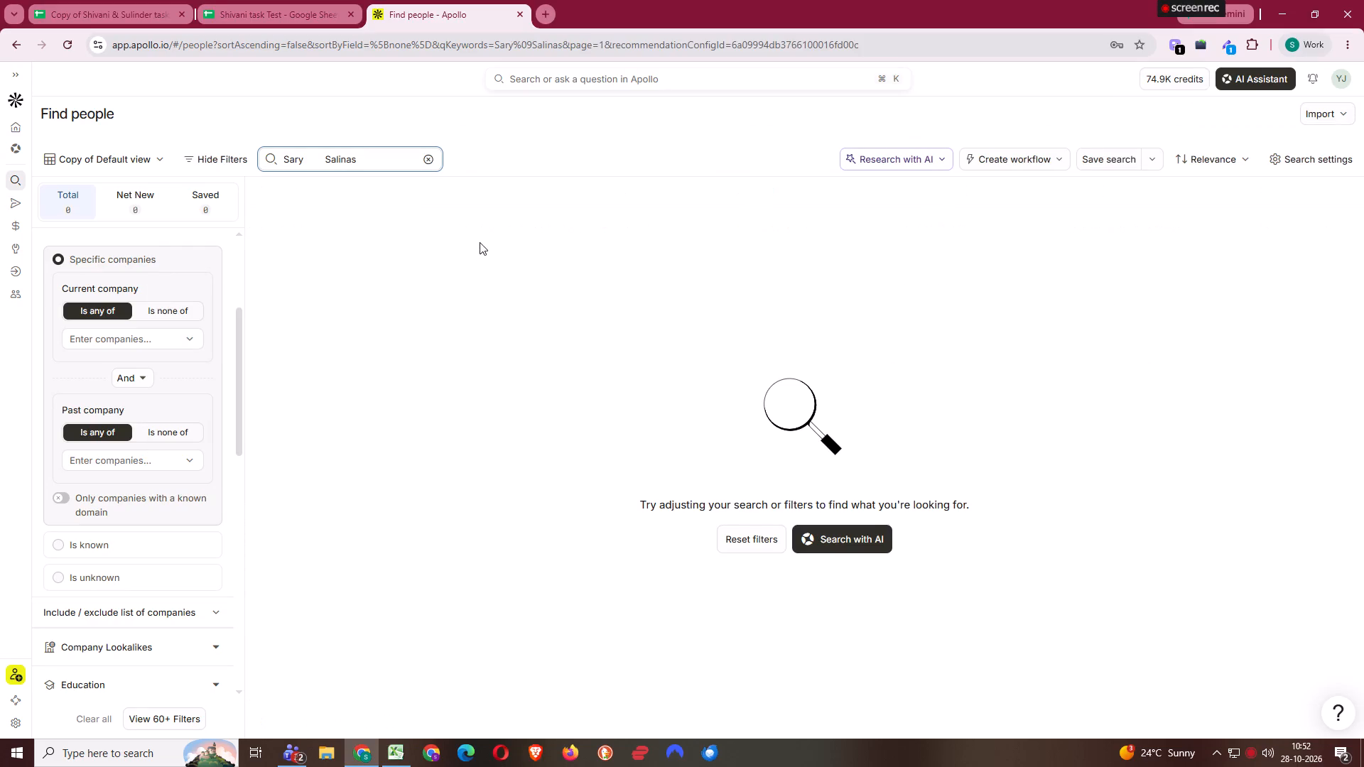
Check row 8's title and company in Excel, and search Apollo's people for the lead name copied from row 9.
key(alt+Tab)
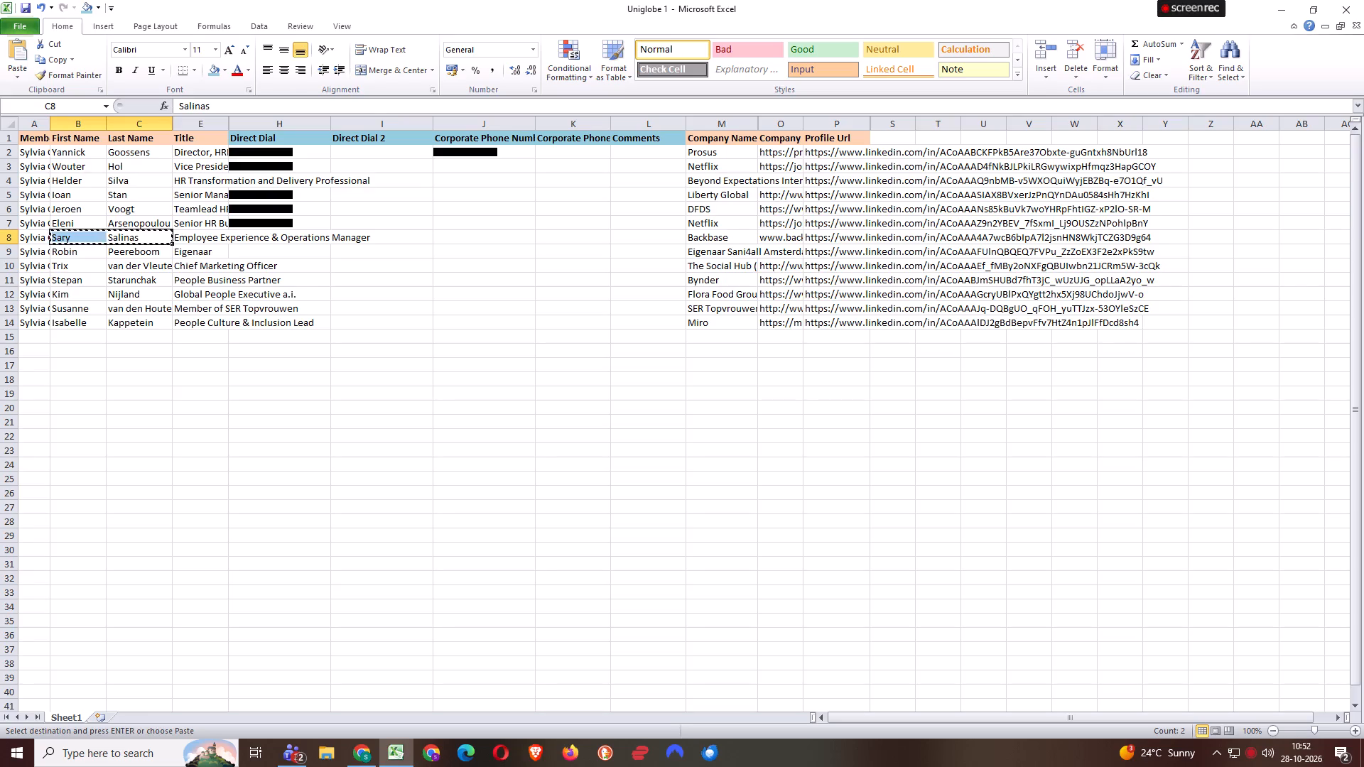
drag(212, 234, 698, 239)
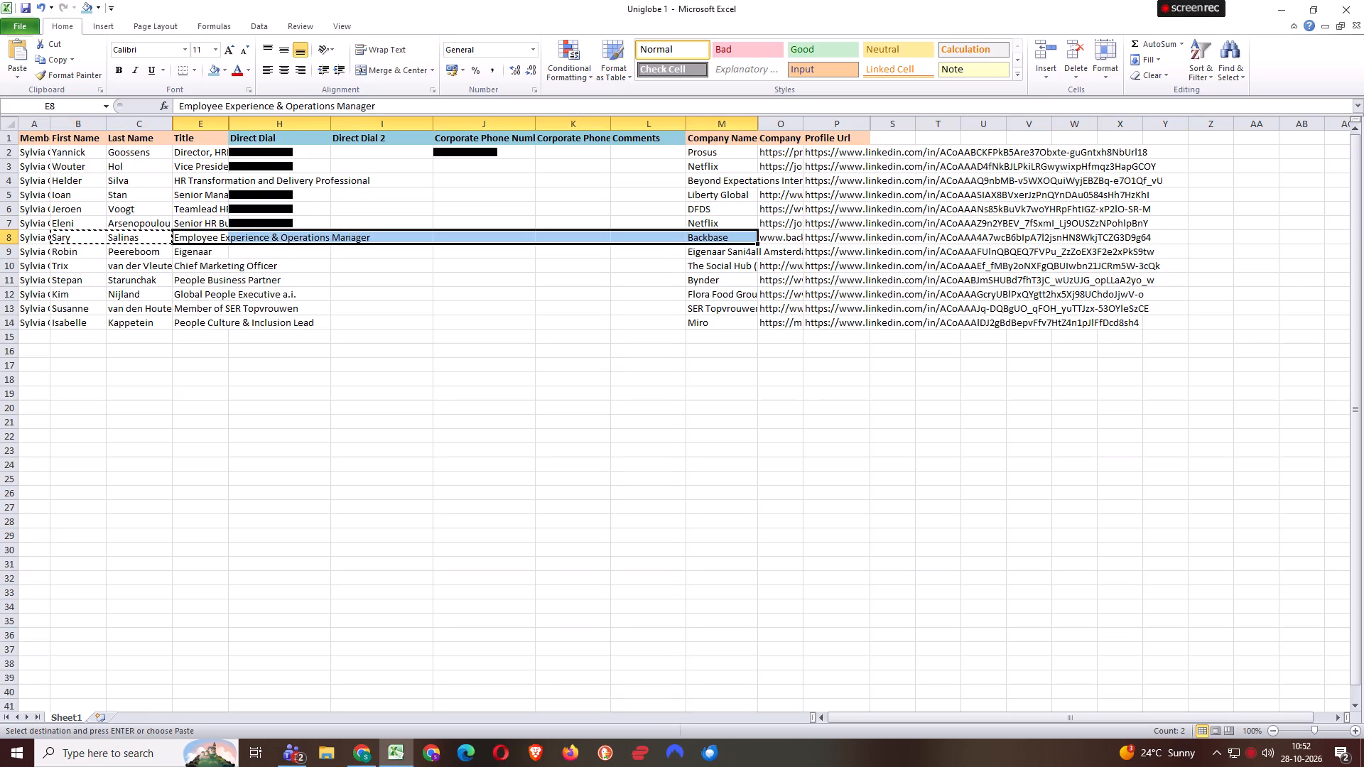
drag(126, 252, 78, 254)
key(ctrl+c)
key(alt+Tab)
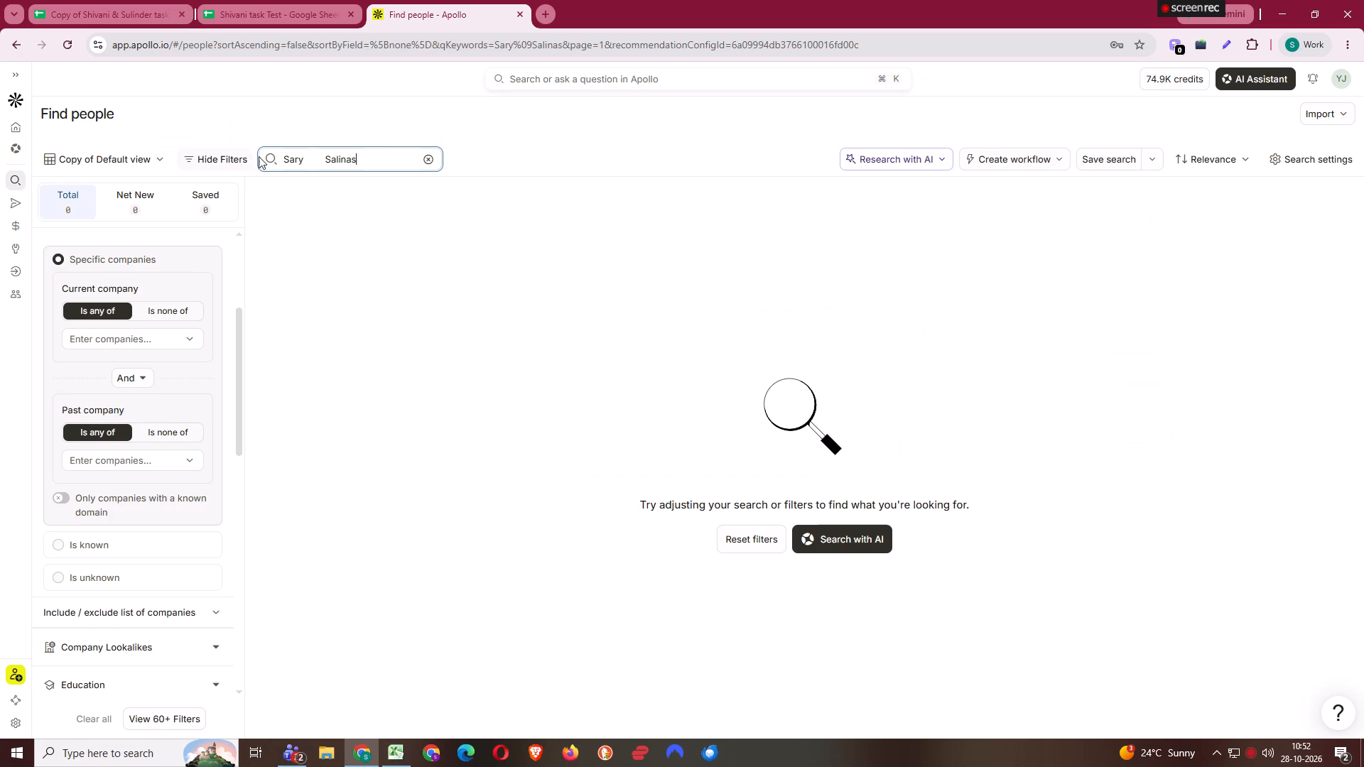
triple_click(296, 153)
key(ctrl+v)
key(Return)
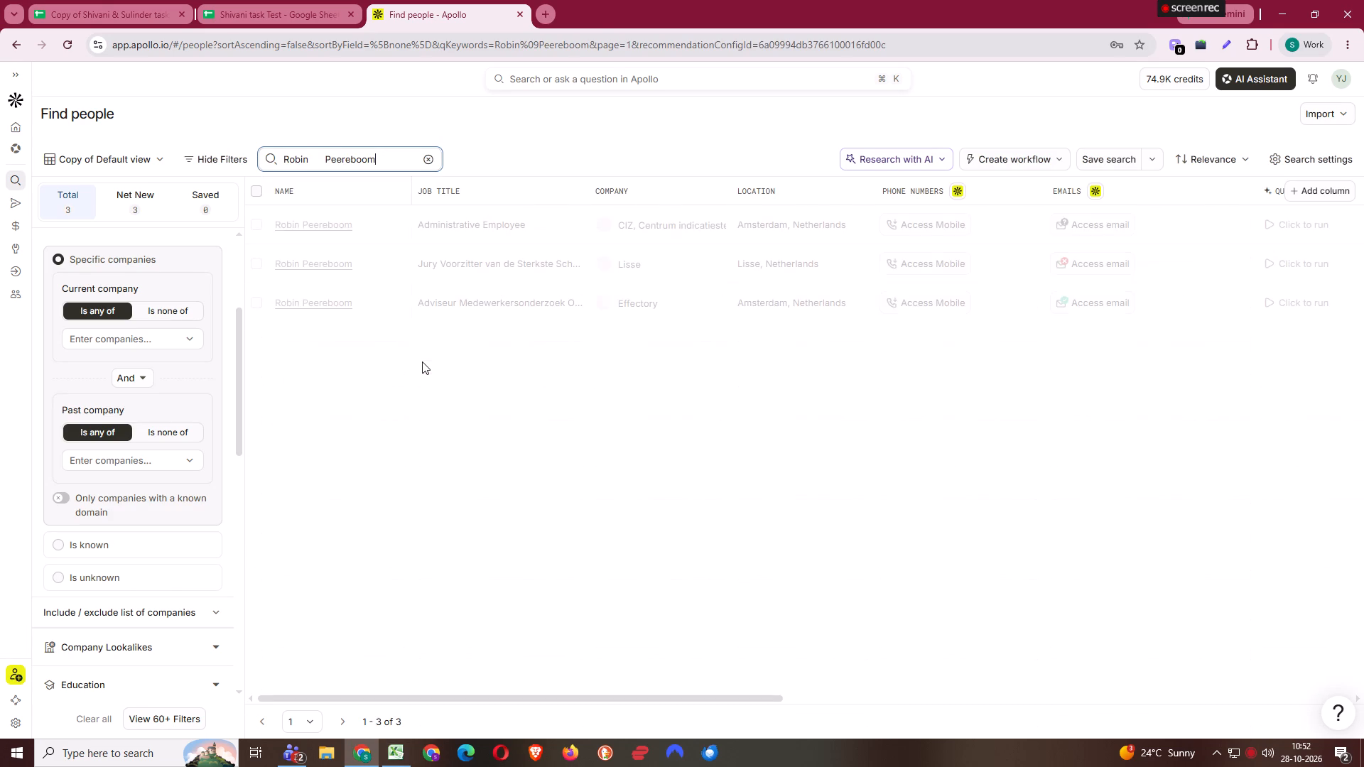
Compare row 9's title and company name in Excel with the people found in Apollo.
key(alt+Tab)
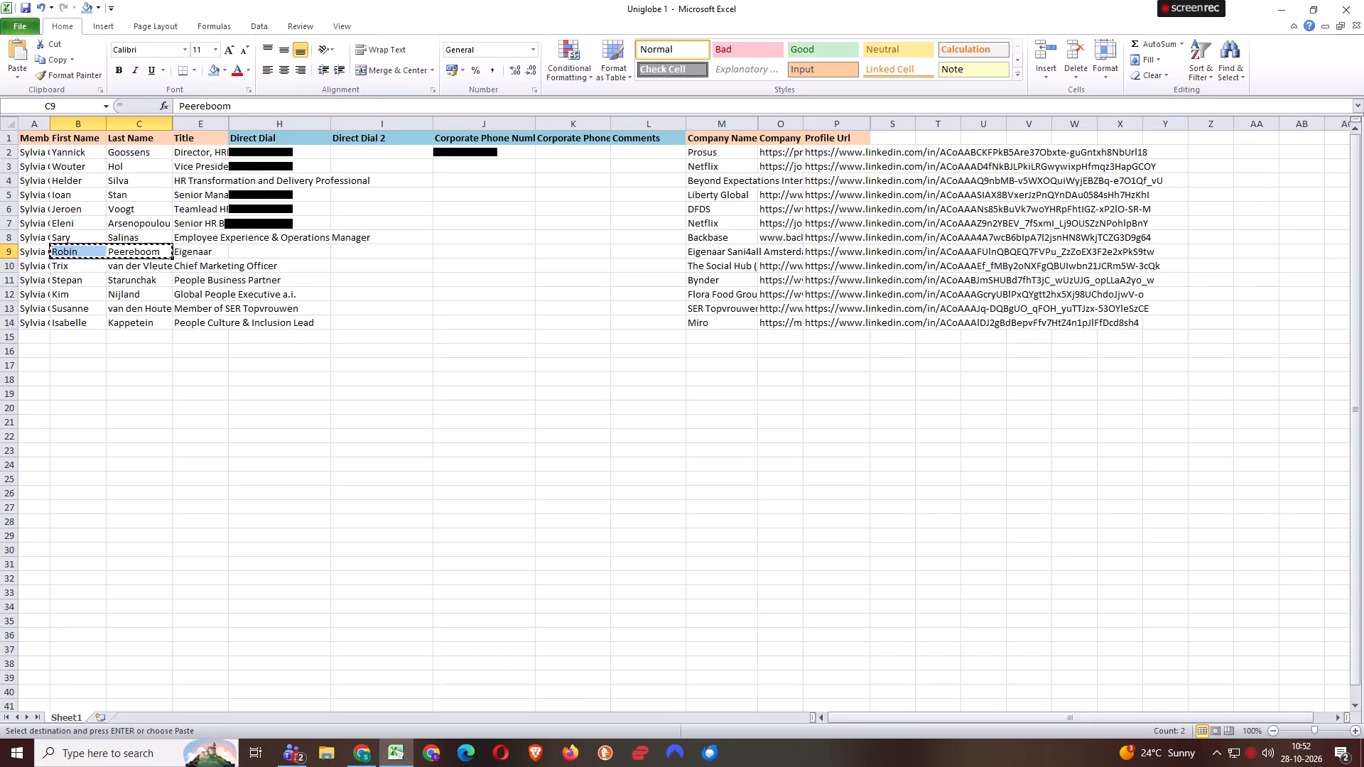
drag(212, 248, 800, 245)
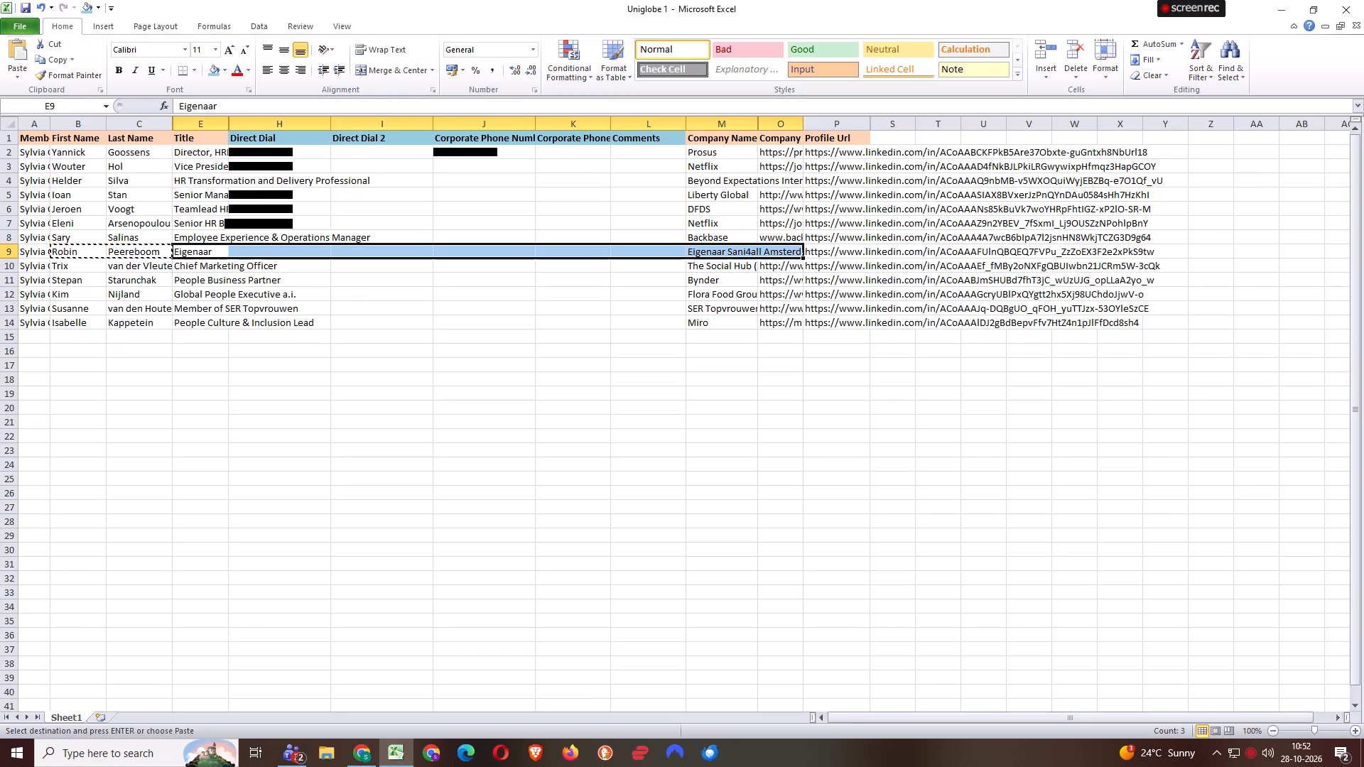
click(749, 252)
key(alt+Tab)
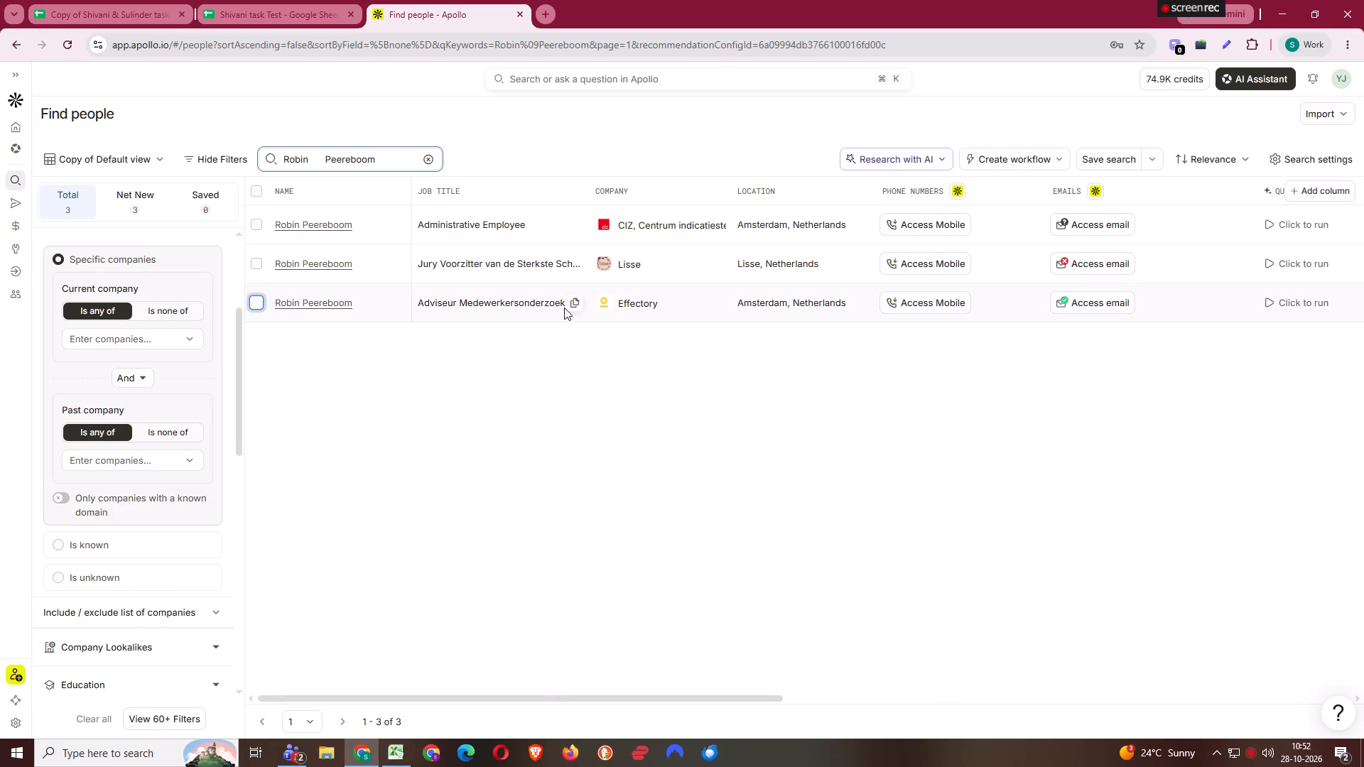
key(alt+Tab)
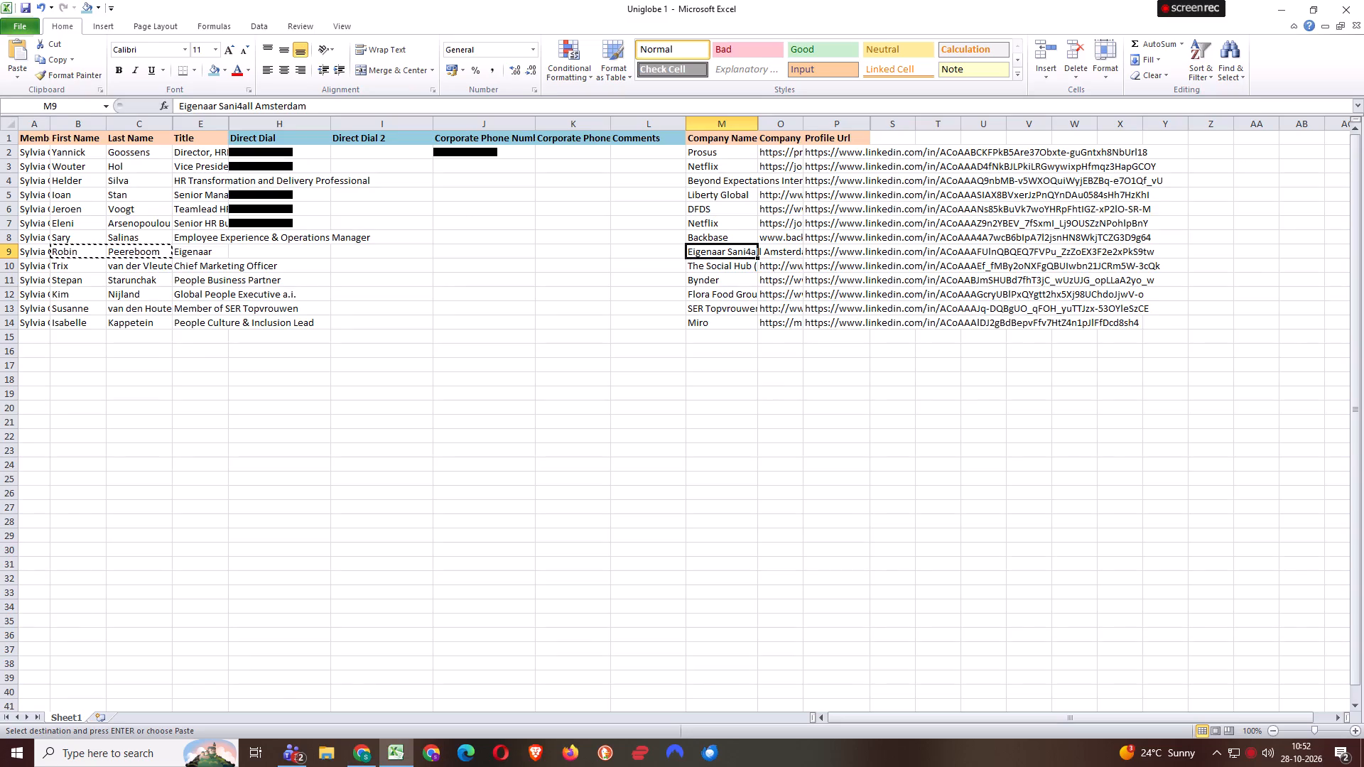
click(796, 249)
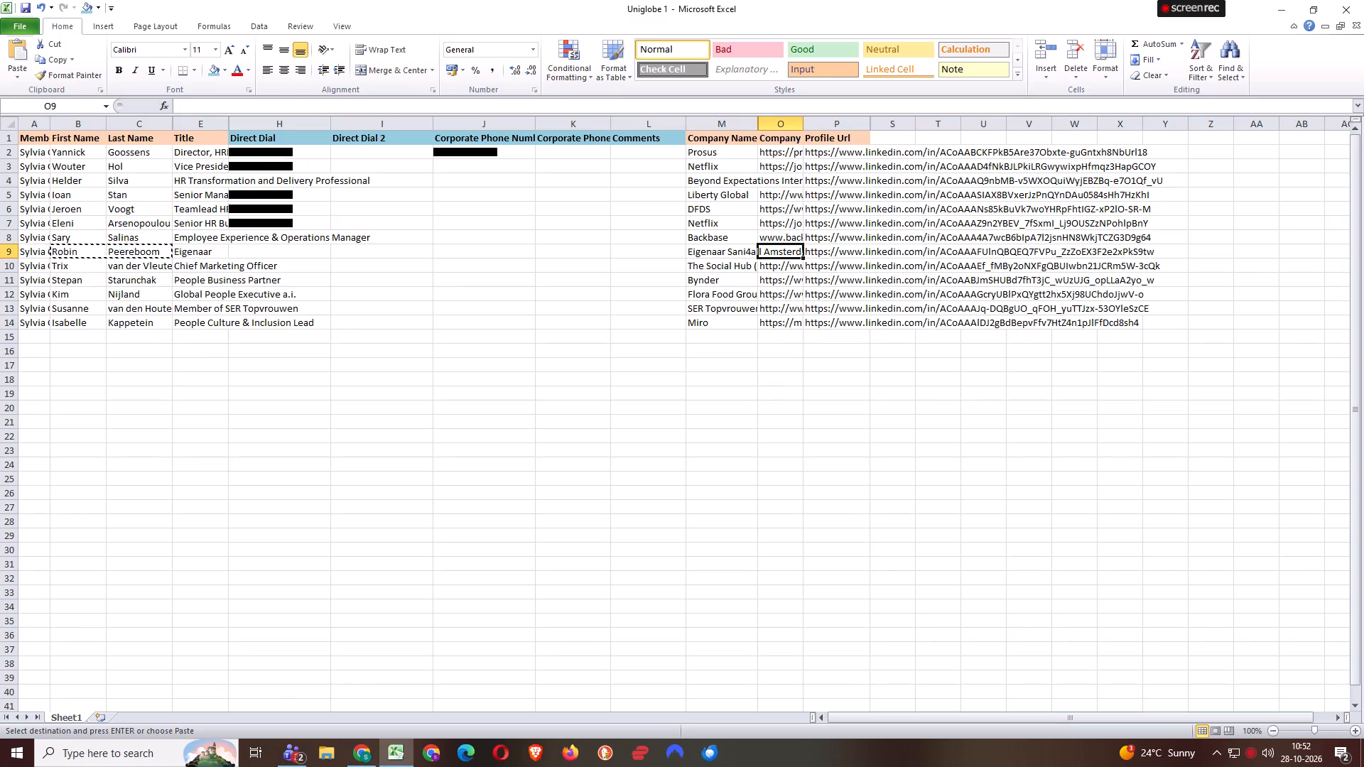
click(741, 252)
Copy the lead's first and last name from row 10 in Excel and search Apollo's people for it.
drag(709, 266, 708, 266)
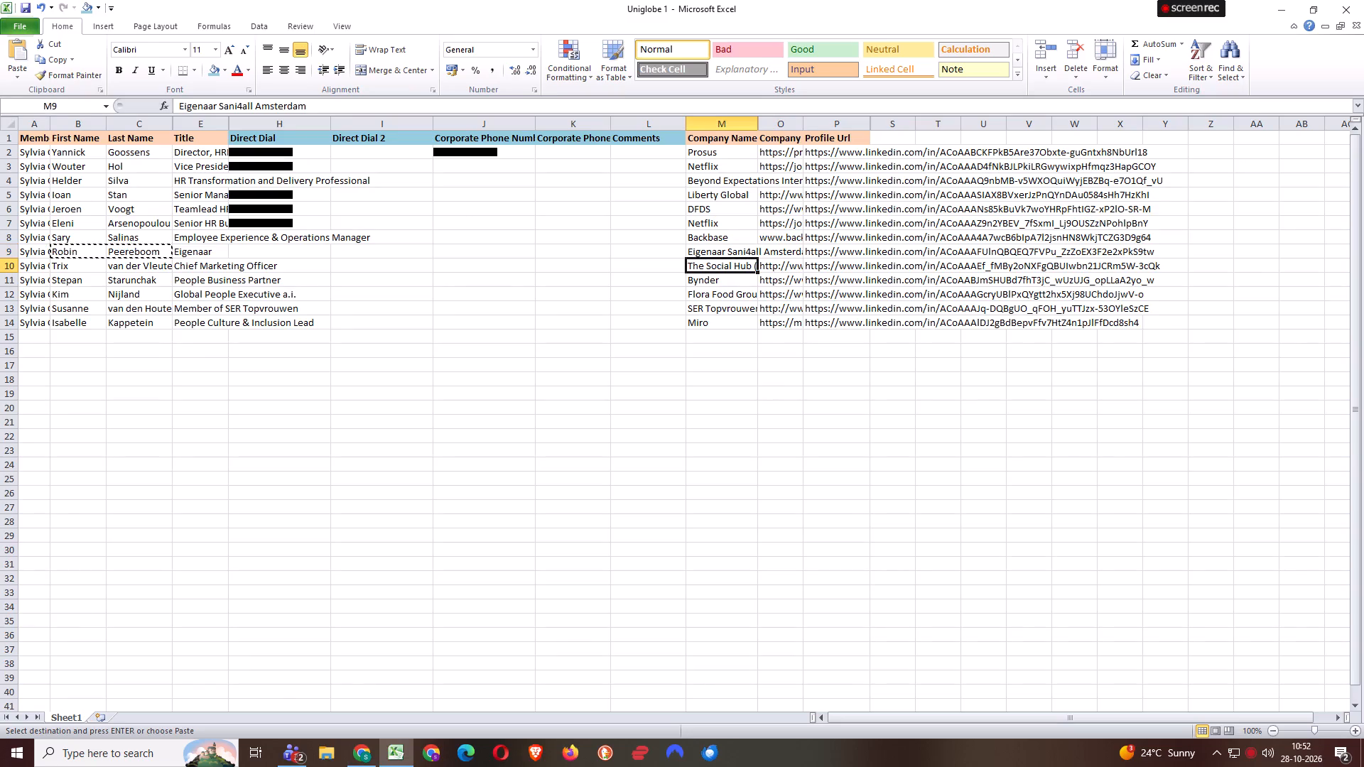
drag(708, 266, 131, 271)
drag(131, 270, 121, 268)
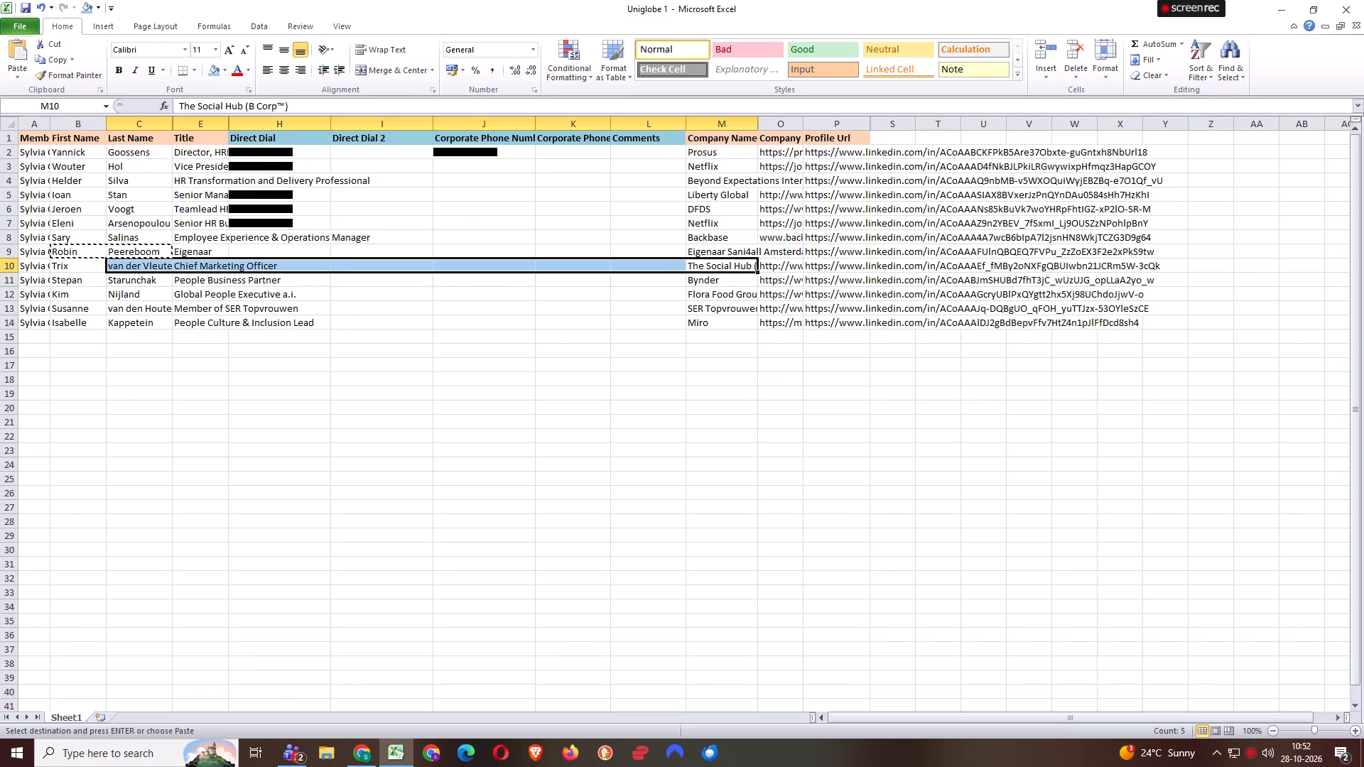
drag(86, 268, 124, 268)
key(ctrl+c)
key(alt+Tab)
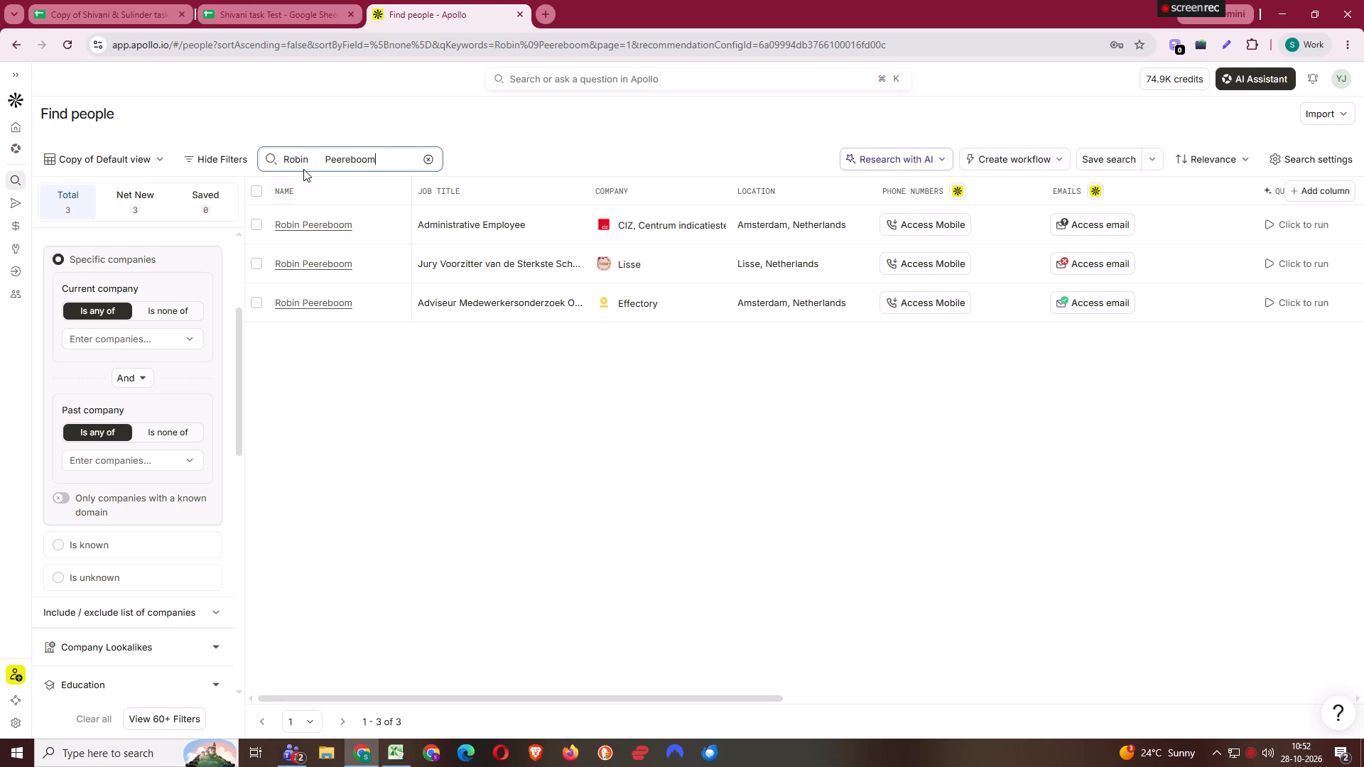
click(315, 153)
triple_click(315, 161)
key(ctrl+v)
key(Return)
scroll(315, 161, up, 2)
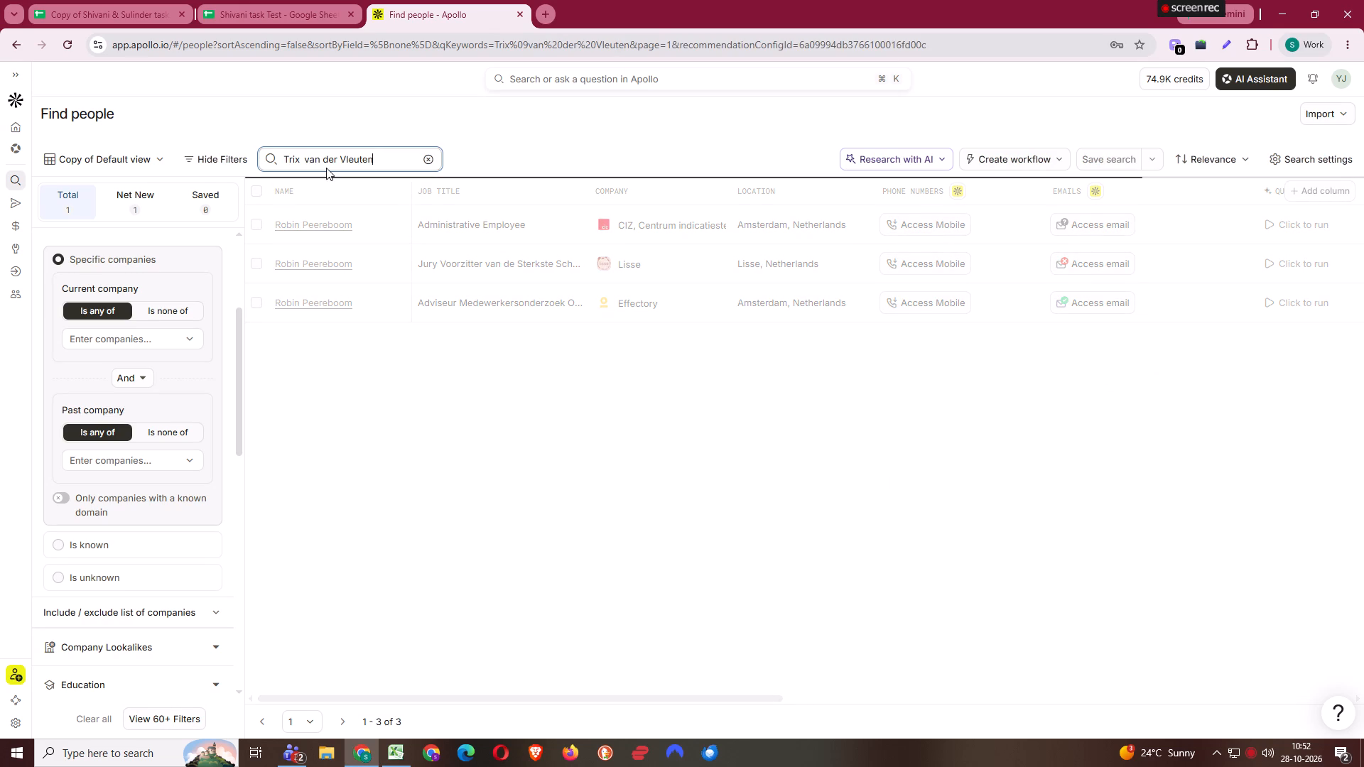
Reveal the mobile number of The Social Hub's Chief Marketing Officer in Apollo.
click(925, 227)
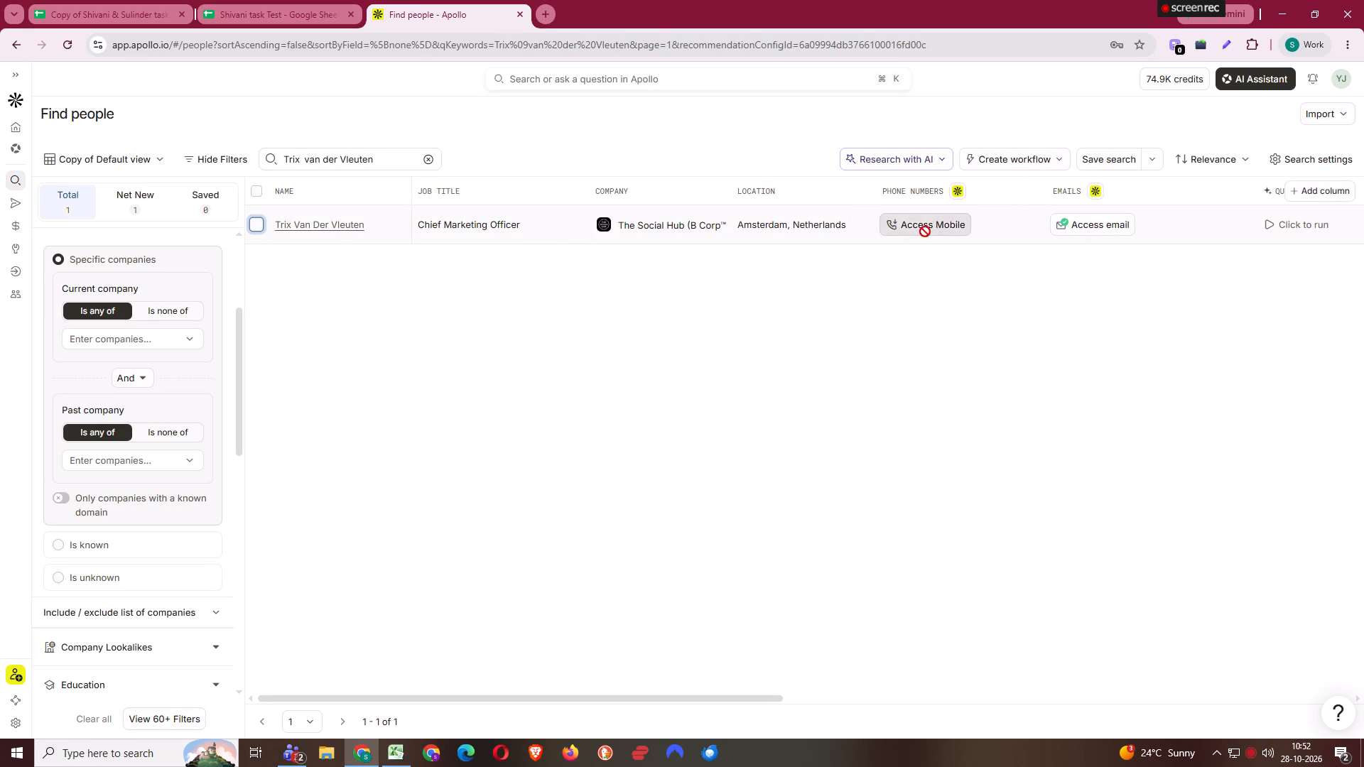
key(alt+Tab)
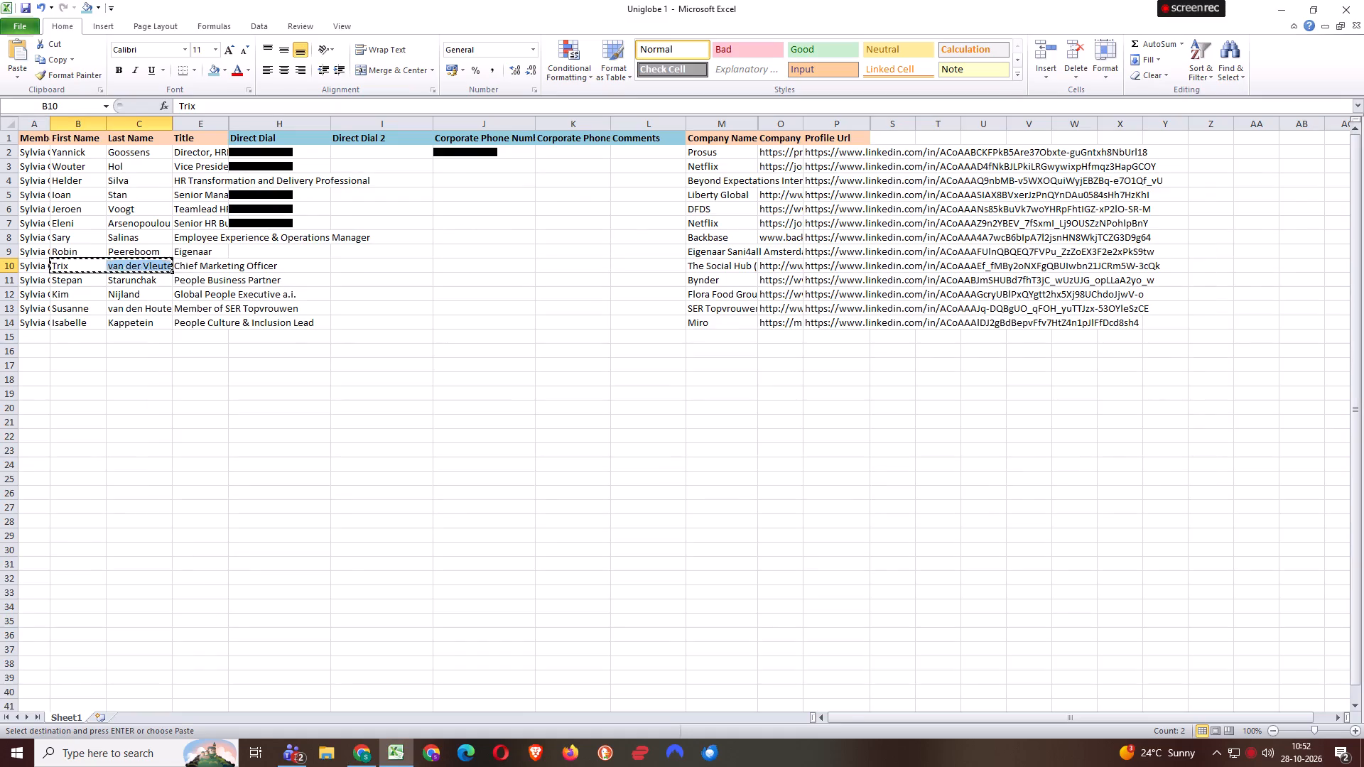
key(alt+Tab)
Save the Uniglobe 1 workbook in Excel.
key(alt+Tab)
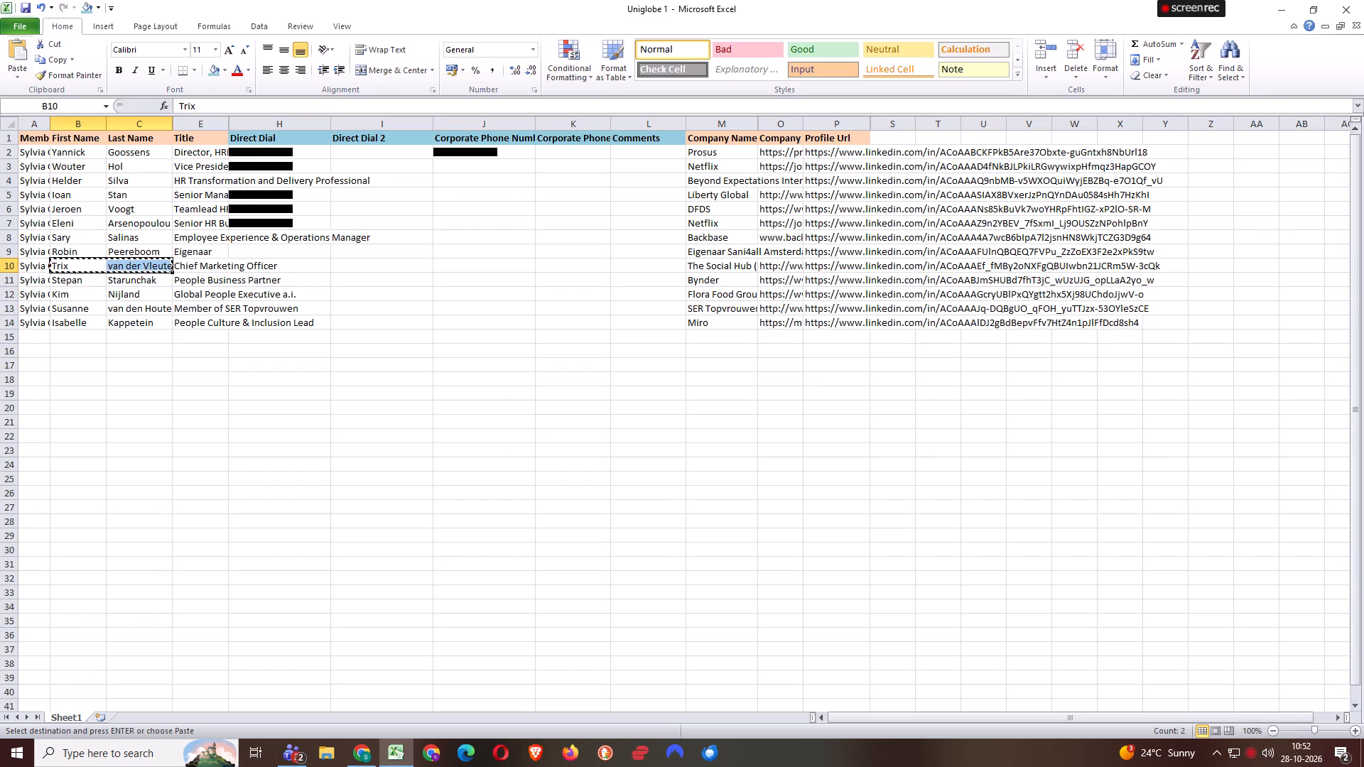
key(ctrl+s)
key(ctrl+s)
key(ctrl+s)
Copy the corporate phone number of The Social Hub's Chief Marketing Officer from the phone details in Apollo.
drag(193, 269, 256, 264)
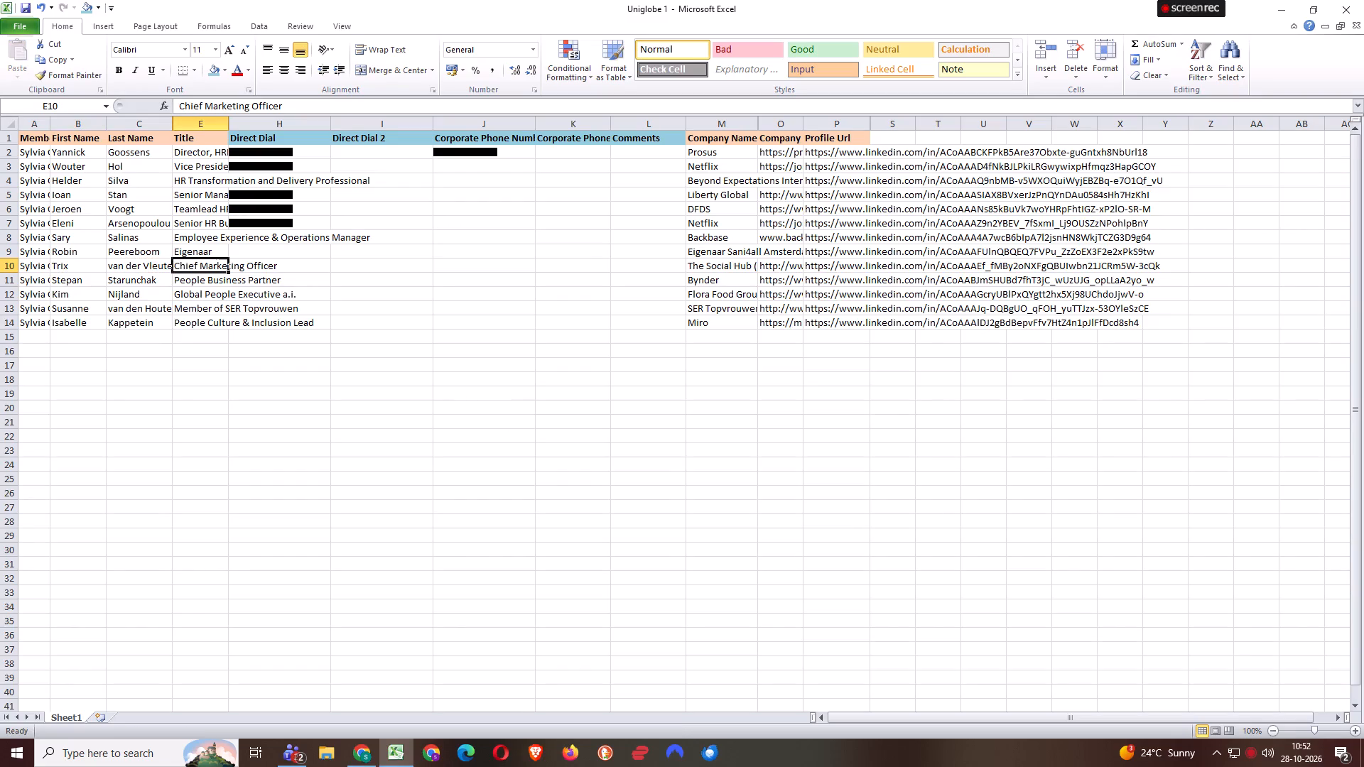
drag(256, 264, 258, 263)
click(258, 263)
key(alt+Tab)
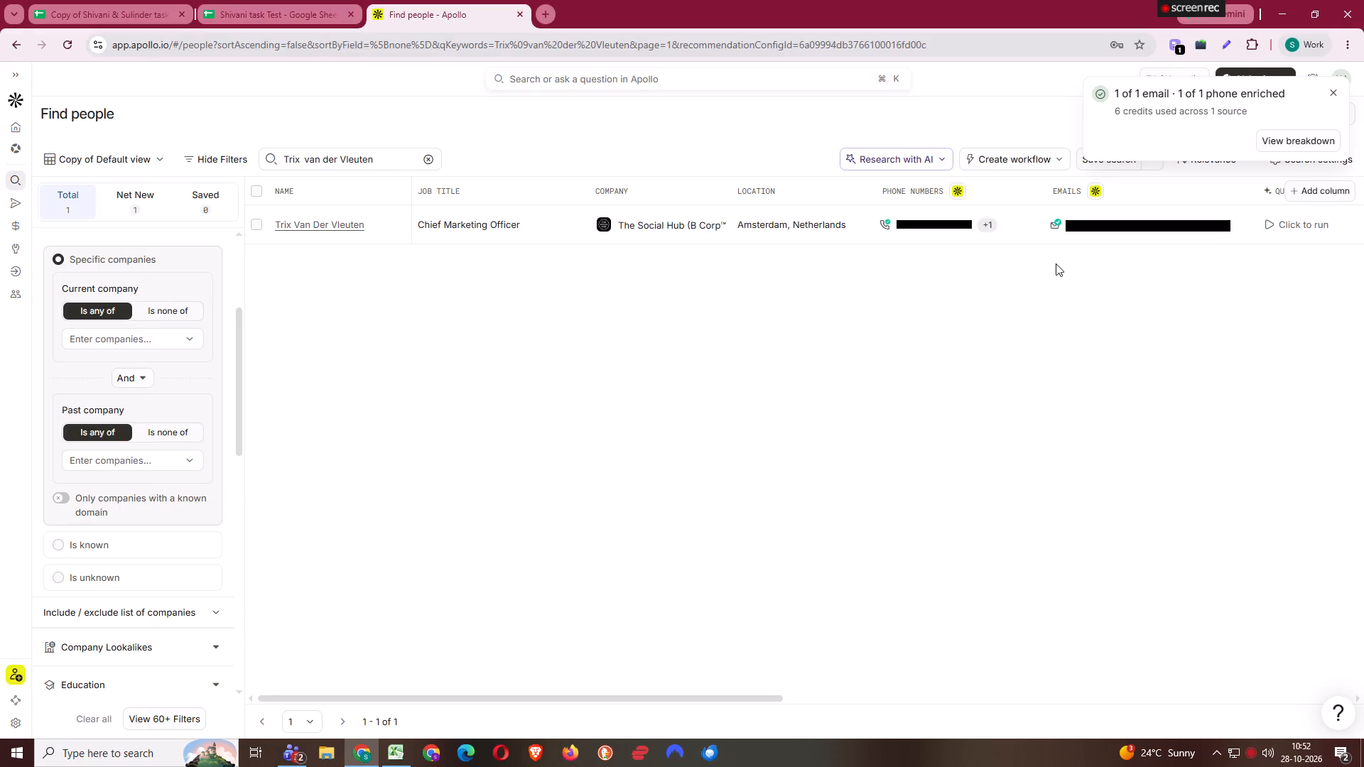
click(1006, 225)
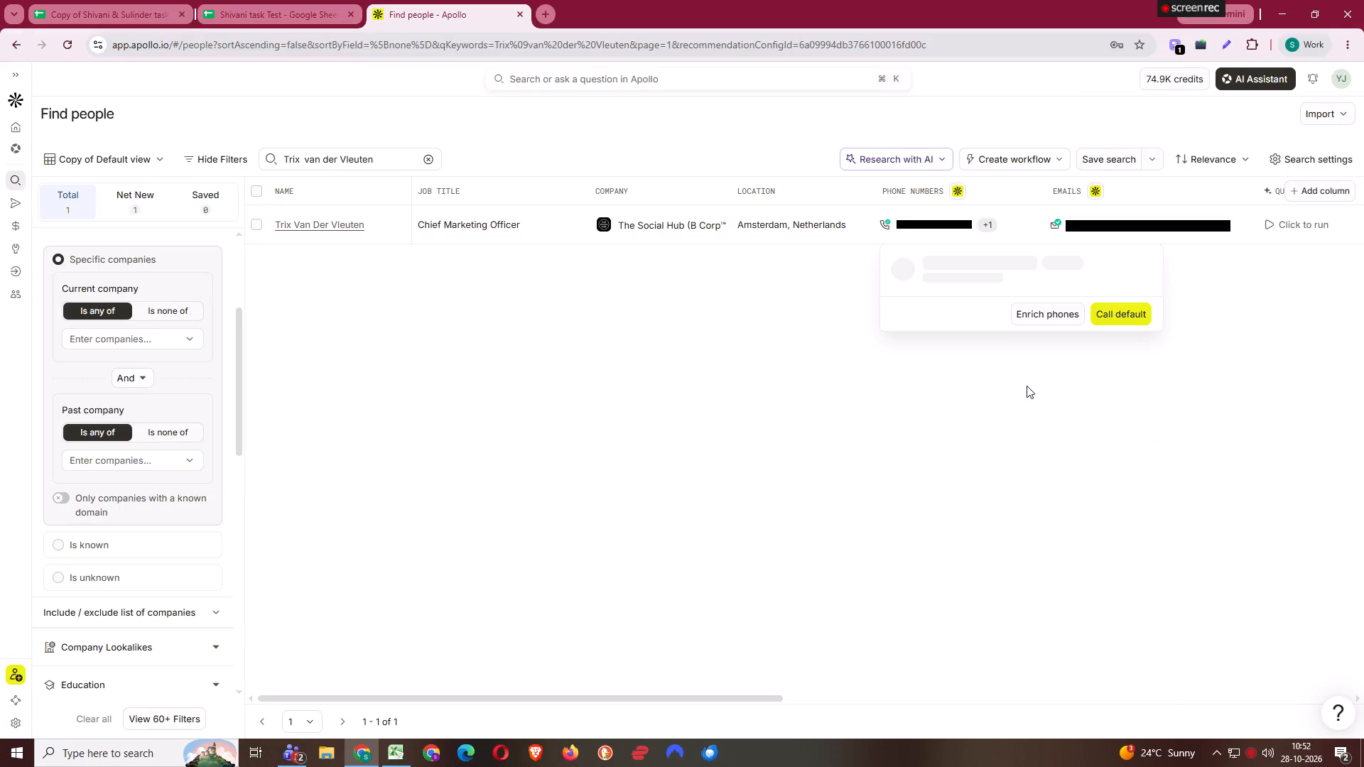
click(980, 302)
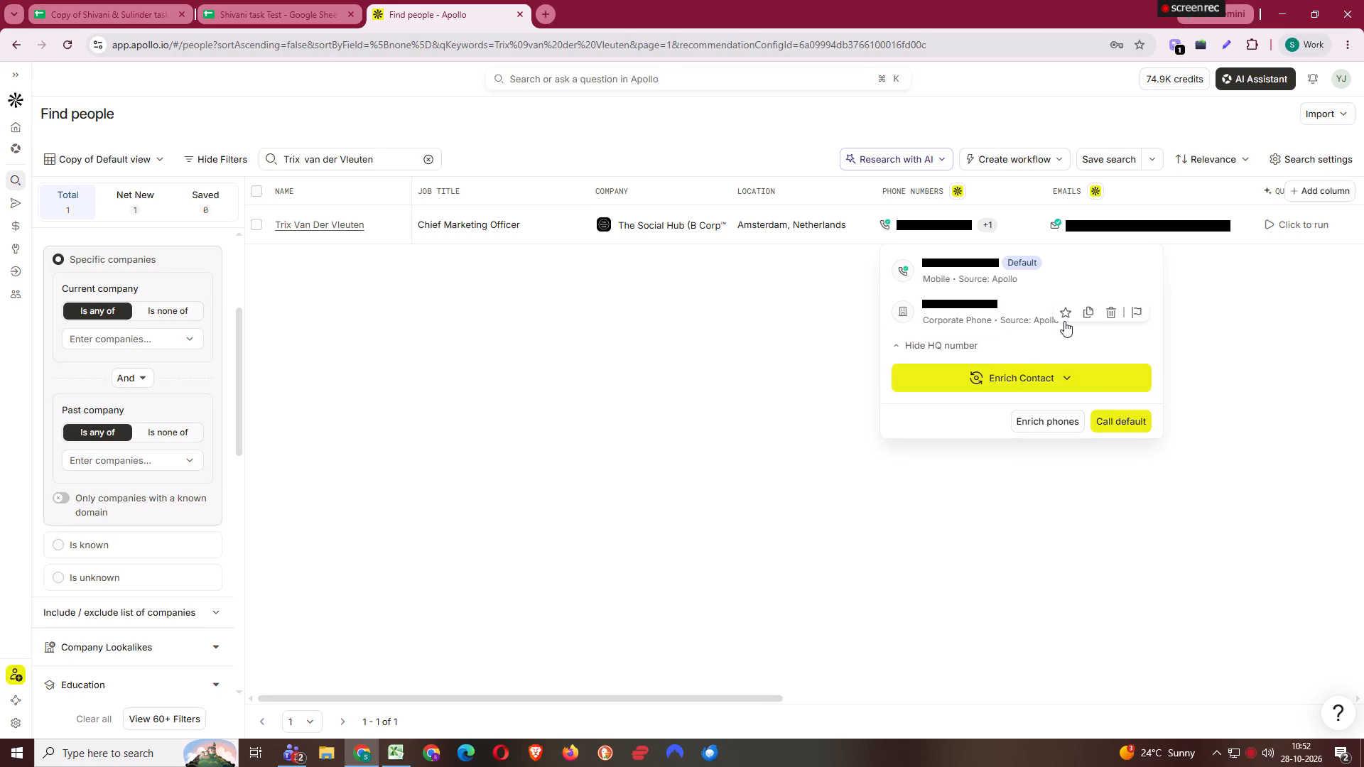
click(1094, 315)
Enter the copied number as text in row 10's corporate phone number cell in Excel, deleting one character inside it.
key(alt+Tab)
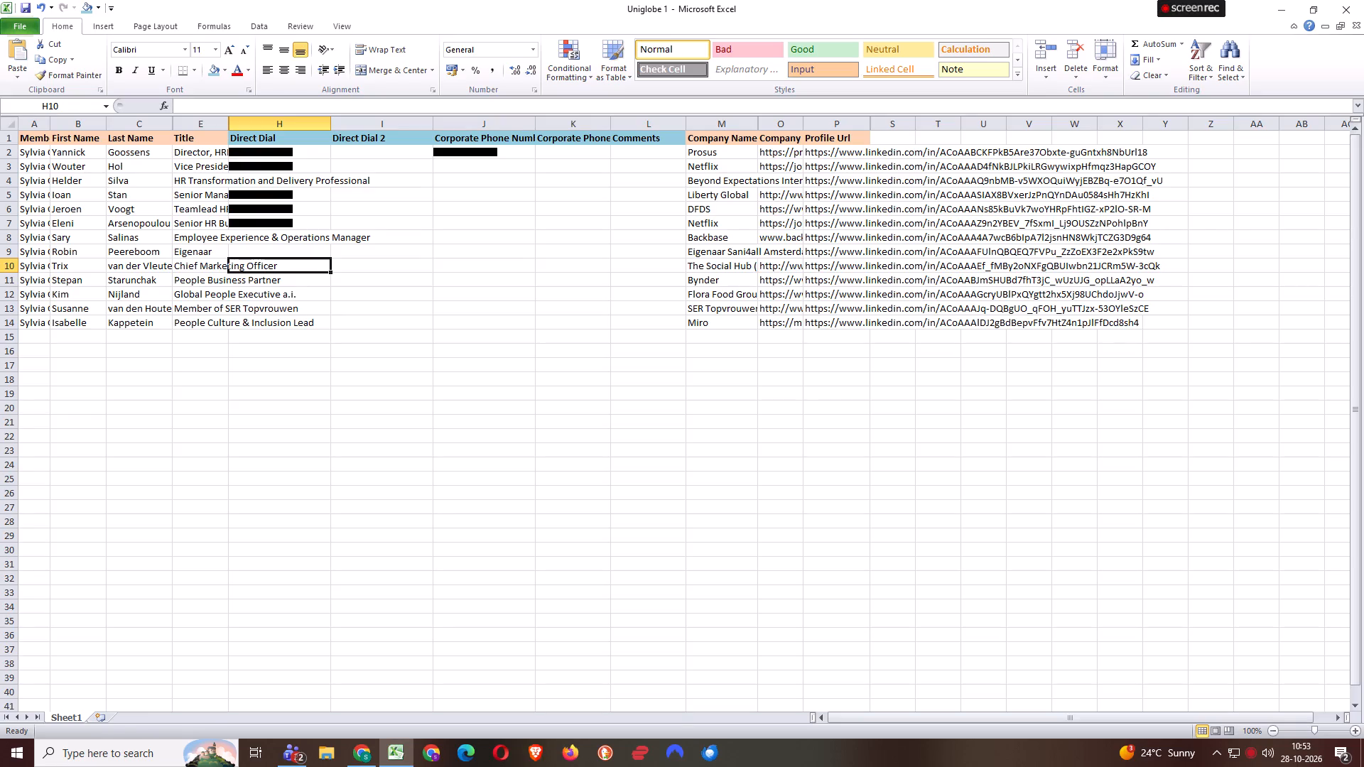
click(315, 270)
drag(315, 263, 417, 262)
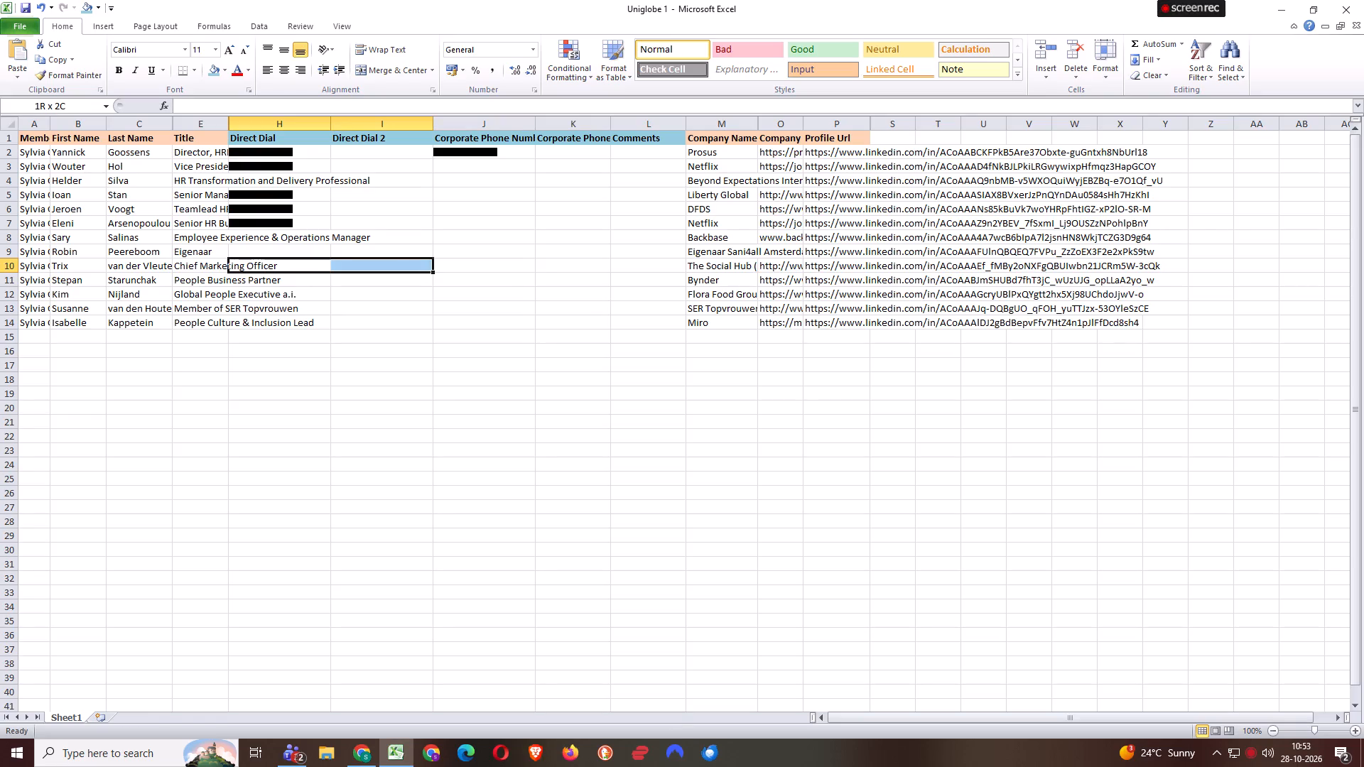
drag(417, 262, 467, 263)
click(467, 263)
key(apostrophe)
key(ctrl+v)
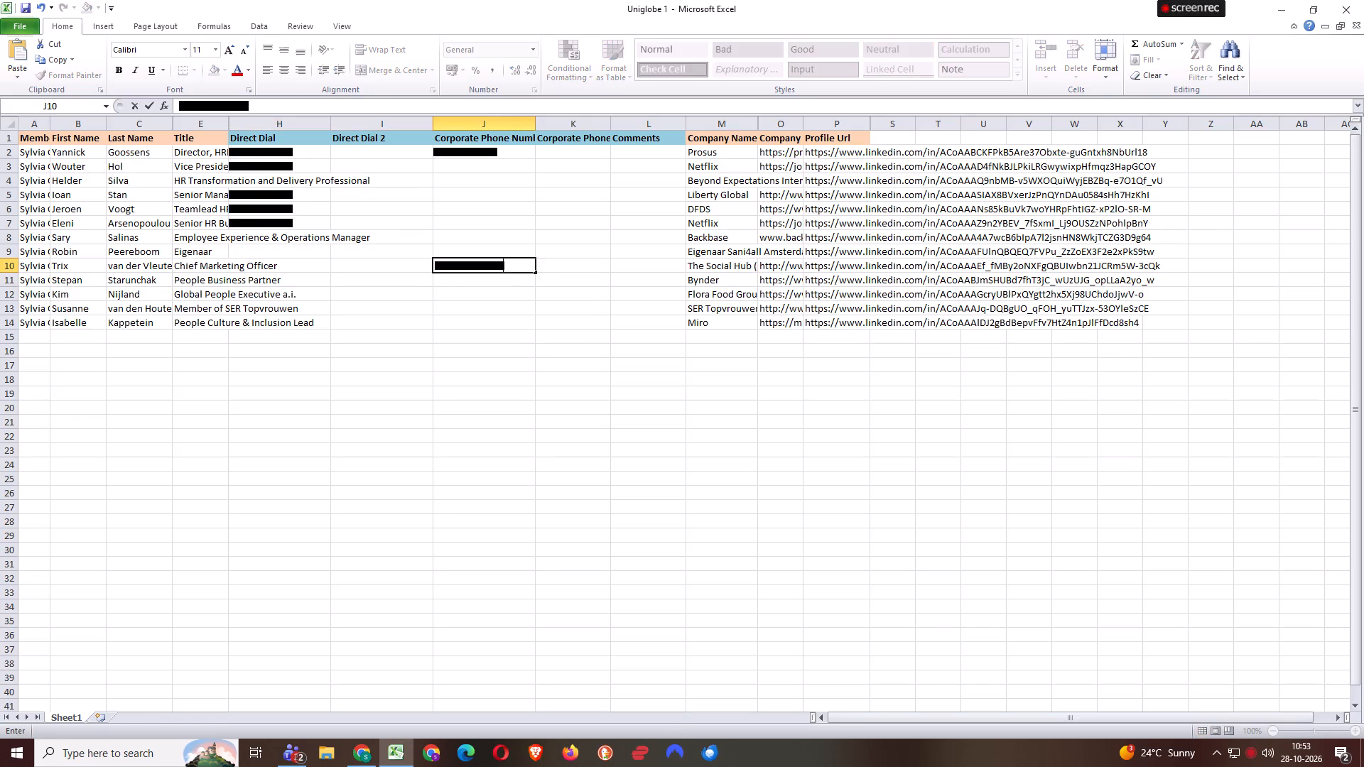
click(467, 263)
key(BackSpace)
scroll(564, 330, up, 2)
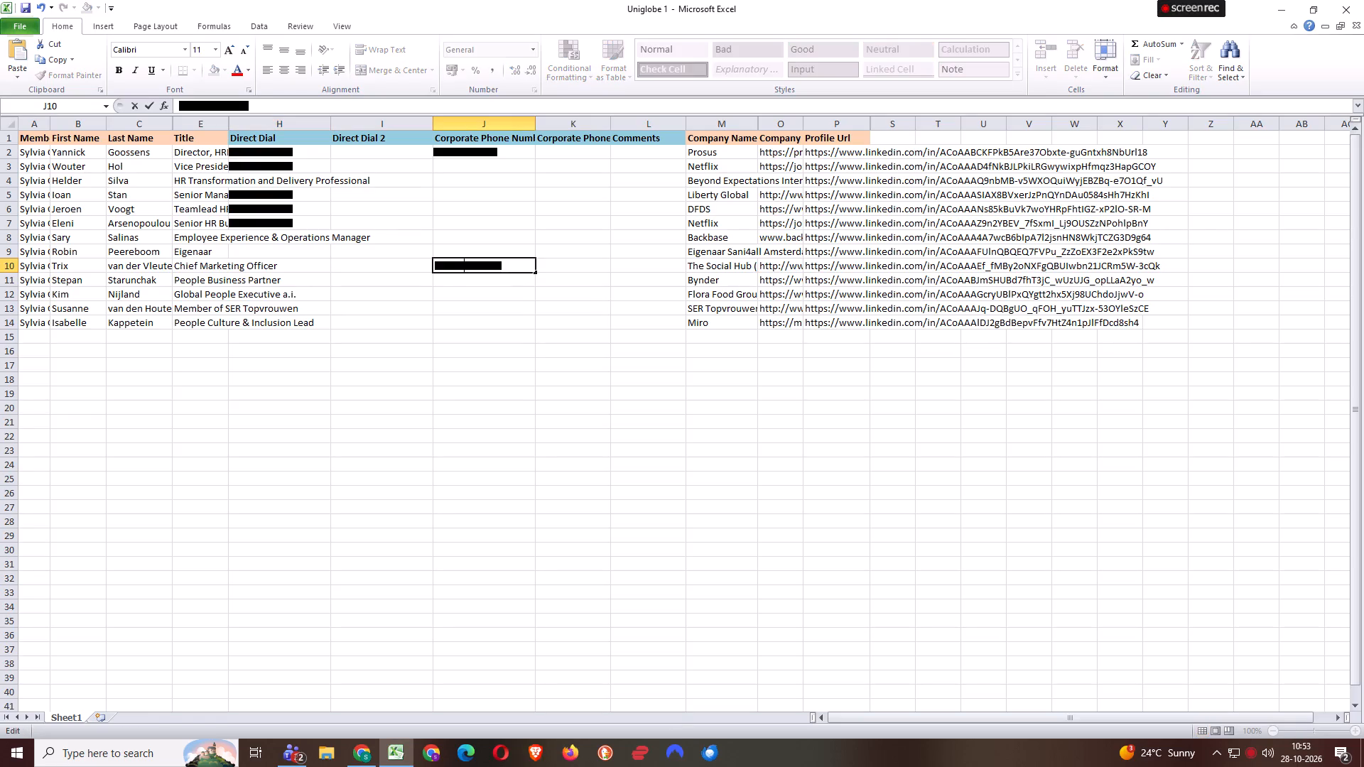
click(564, 330)
Copy the lead's first and last name from row 11 in Excel and search Apollo's people for it.
drag(716, 281, 175, 275)
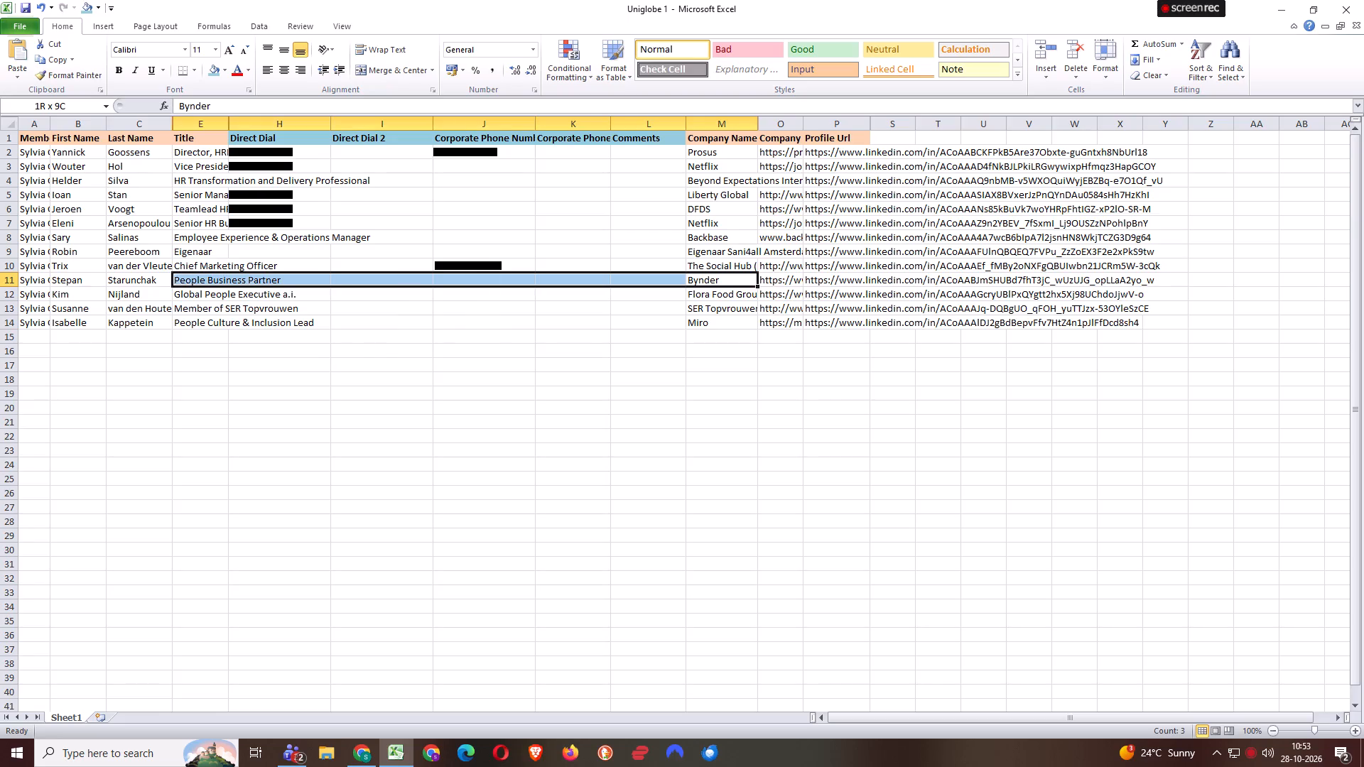
drag(175, 275, 144, 275)
drag(124, 277, 74, 277)
key(ctrl+c)
key(alt+Tab)
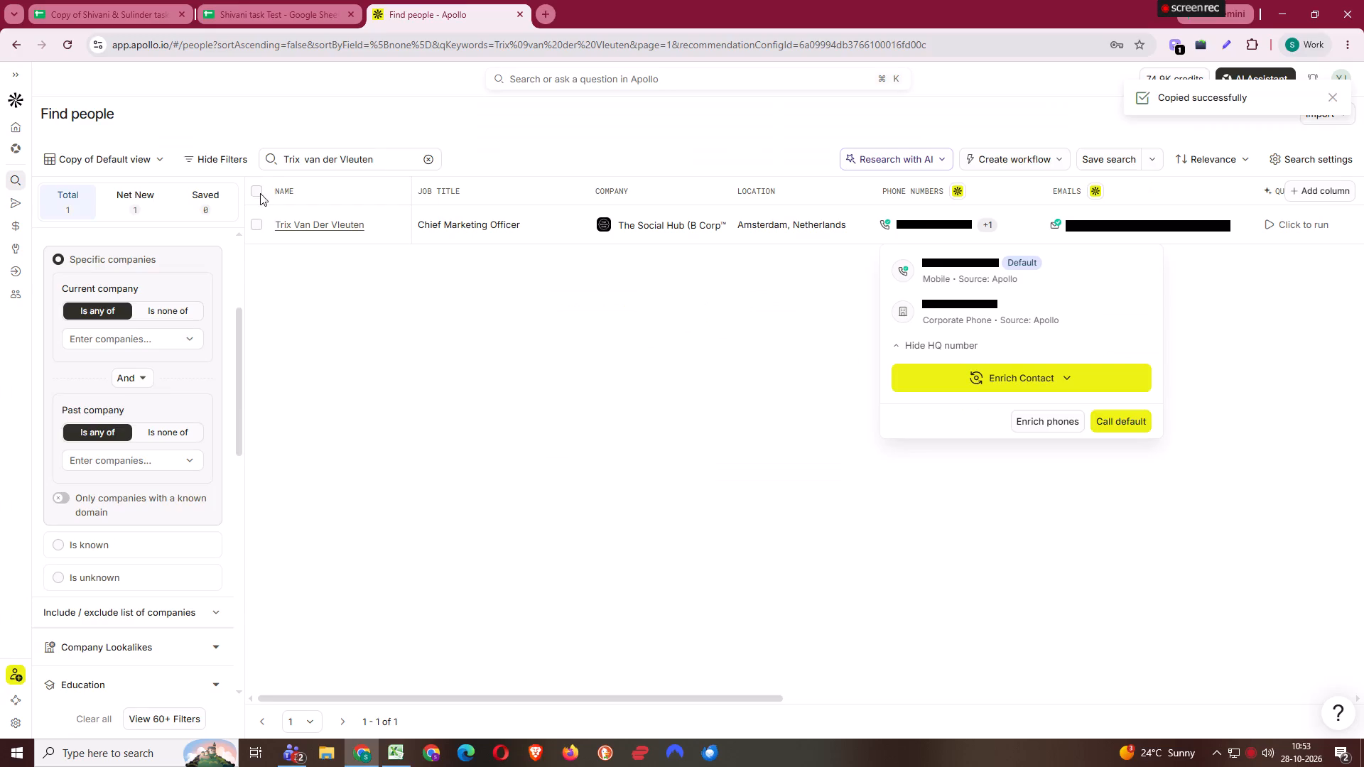
triple_click(296, 154)
key(ctrl+v)
key(Return)
key(Return)
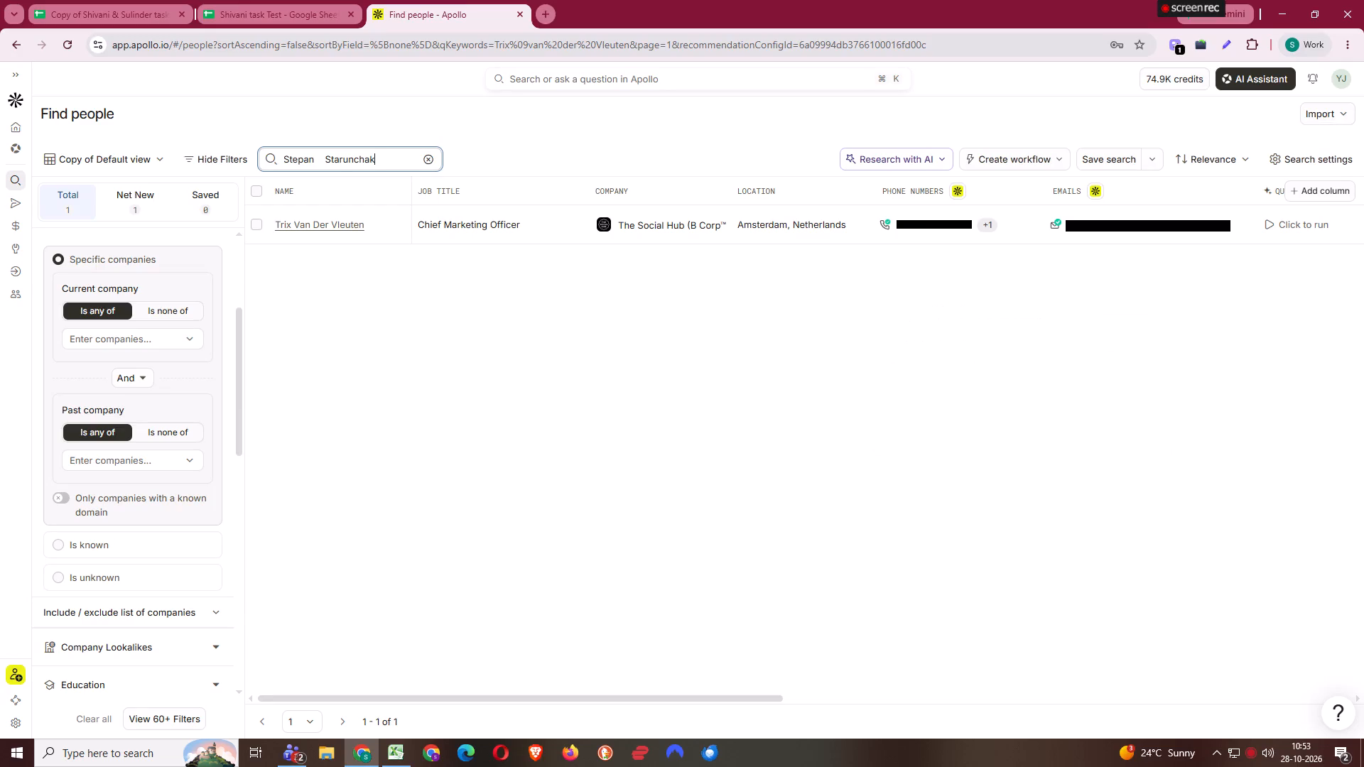
Check row 11's title in Excel against Apollo and reveal the mobile number of Bynder's People Business Partner.
key(alt+Tab)
drag(190, 276, 639, 273)
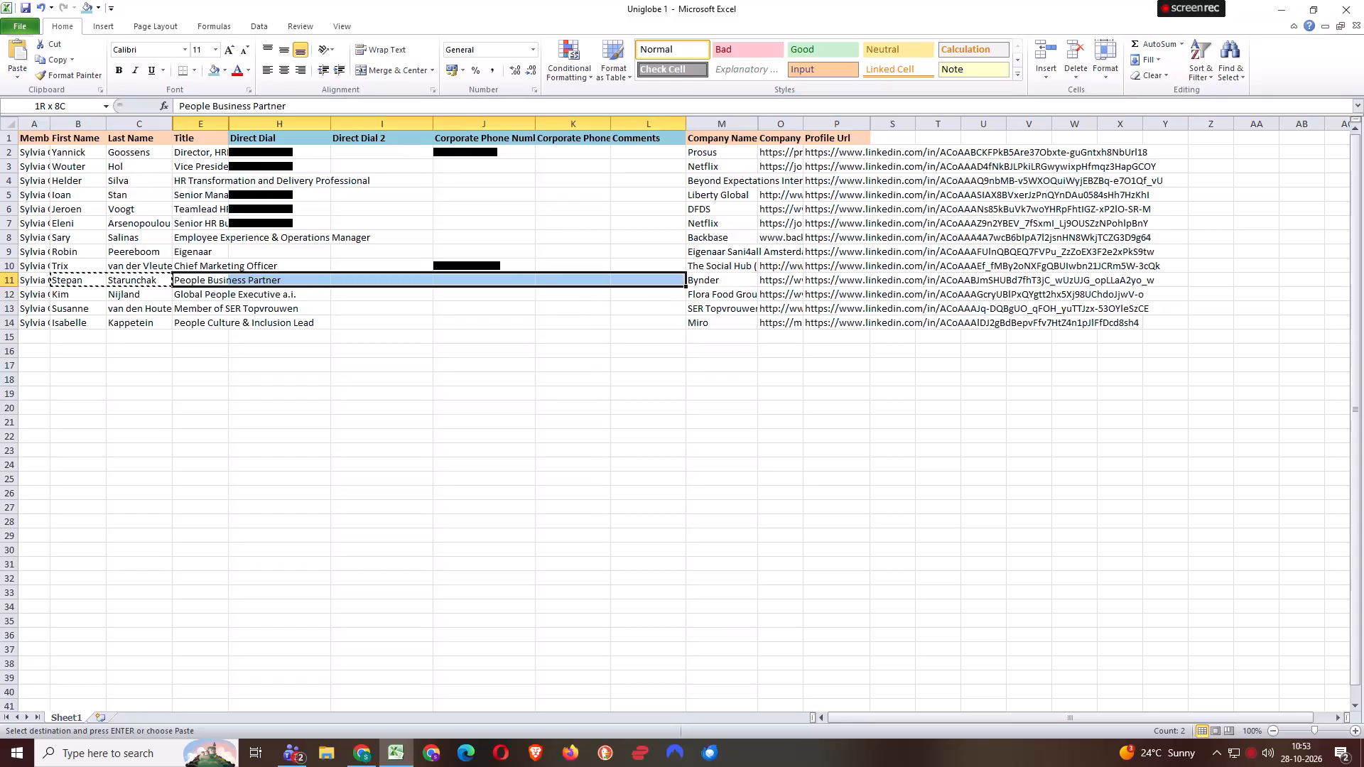
drag(639, 273, 381, 278)
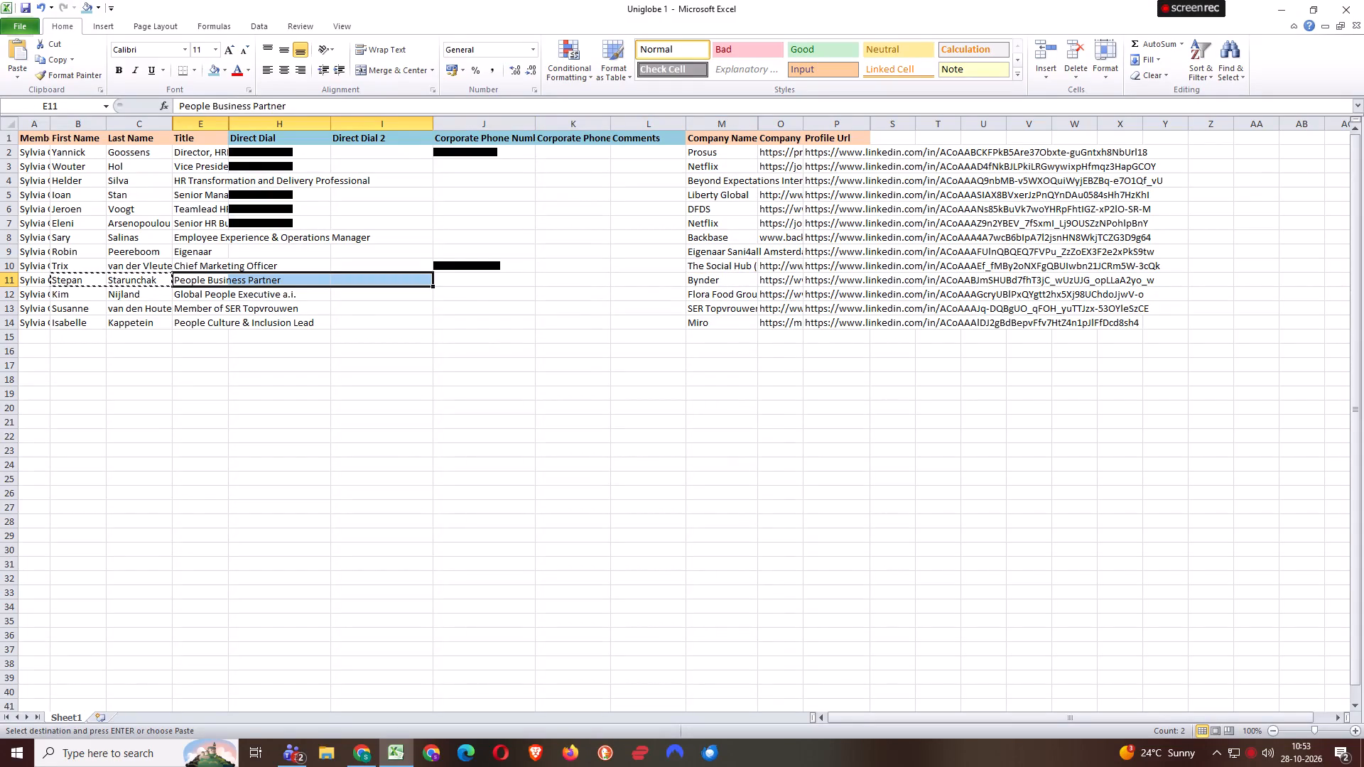
click(356, 278)
key(alt+Tab)
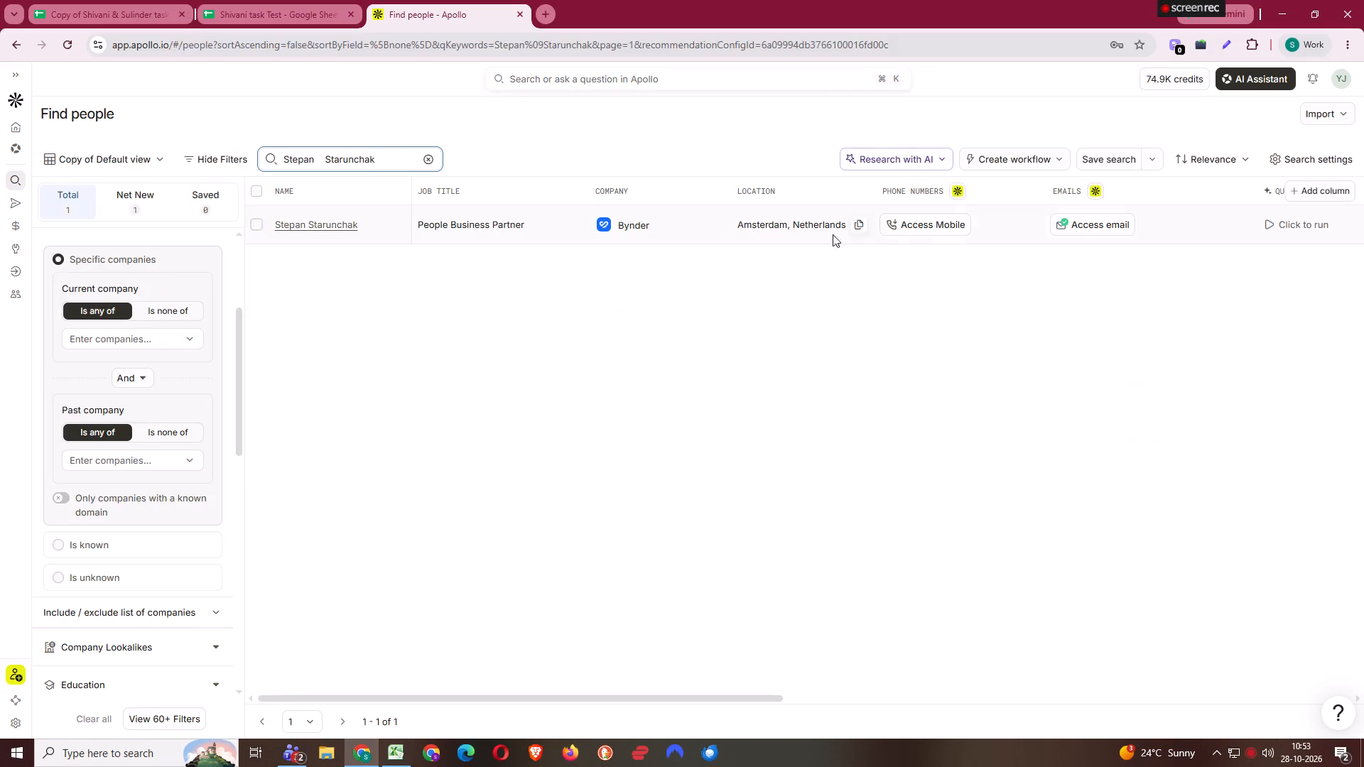
click(895, 227)
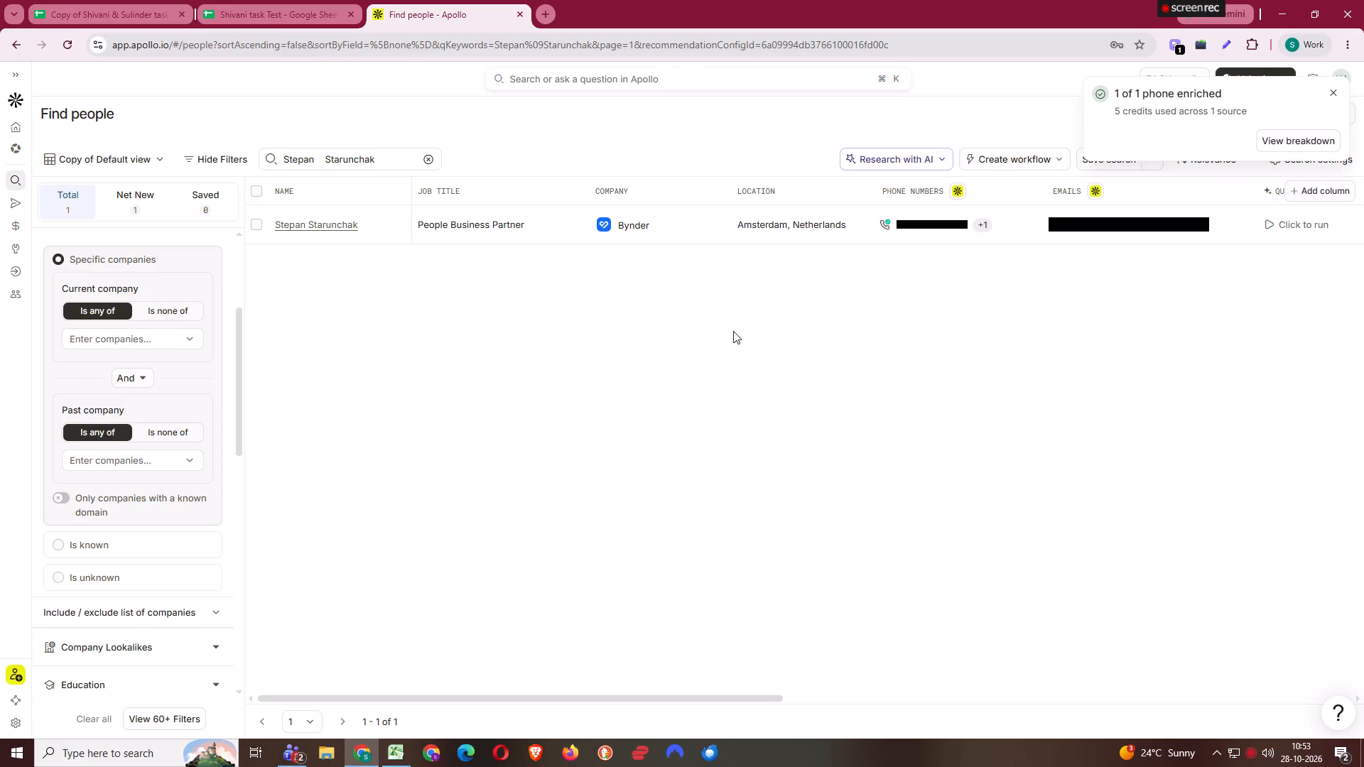
Copy the Bynder lead's mobile number from Apollo into row 11's Direct Dial in Excel as text, deleting one character inside it.
click(992, 221)
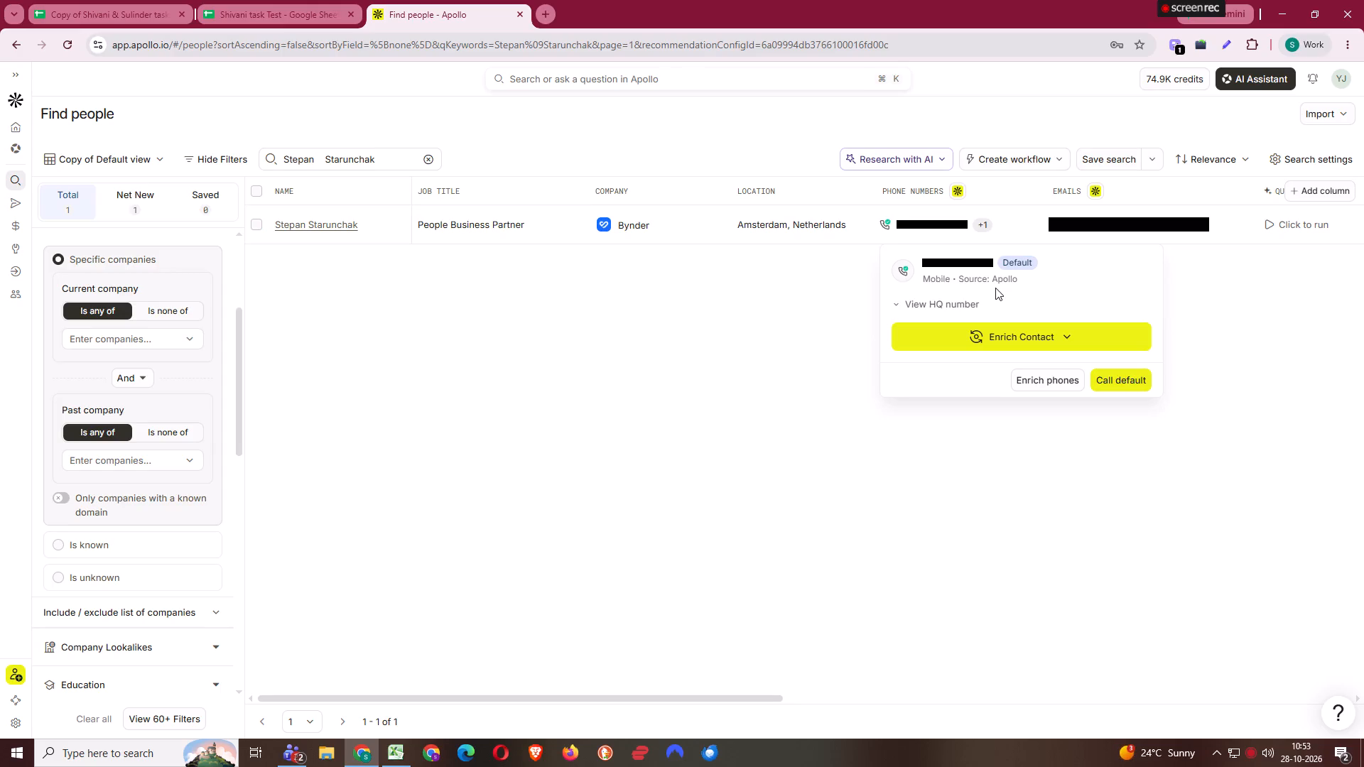
click(1065, 267)
key(alt+Tab)
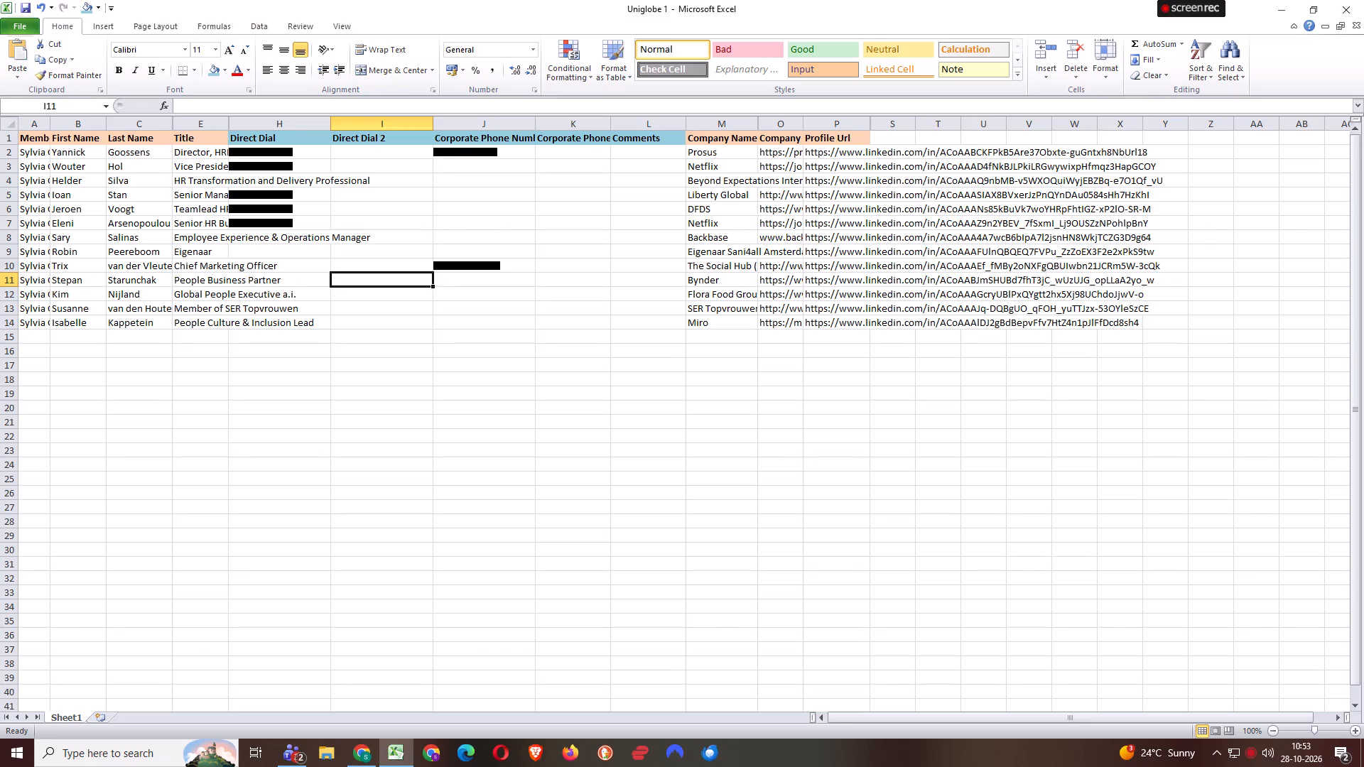
drag(363, 278, 276, 278)
click(276, 278)
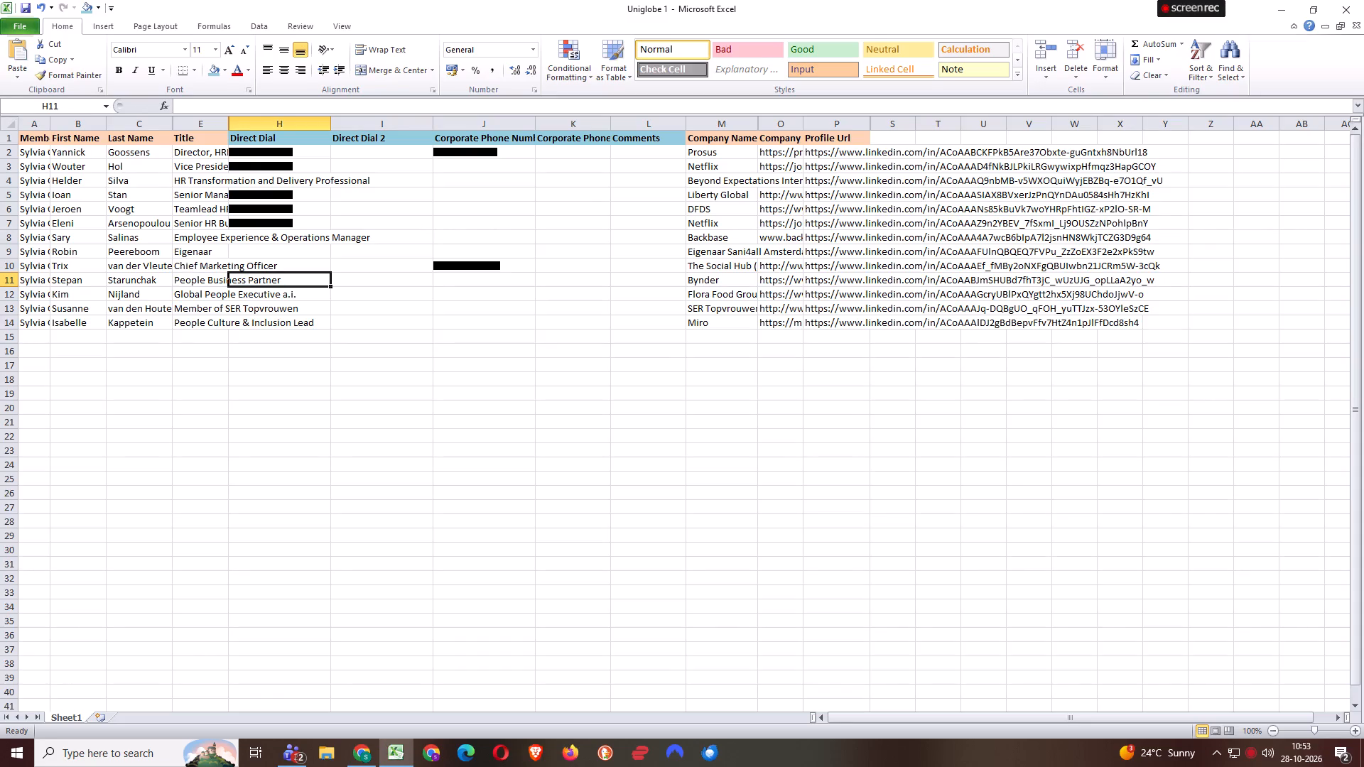
key(apostrophe)
key(ctrl+v)
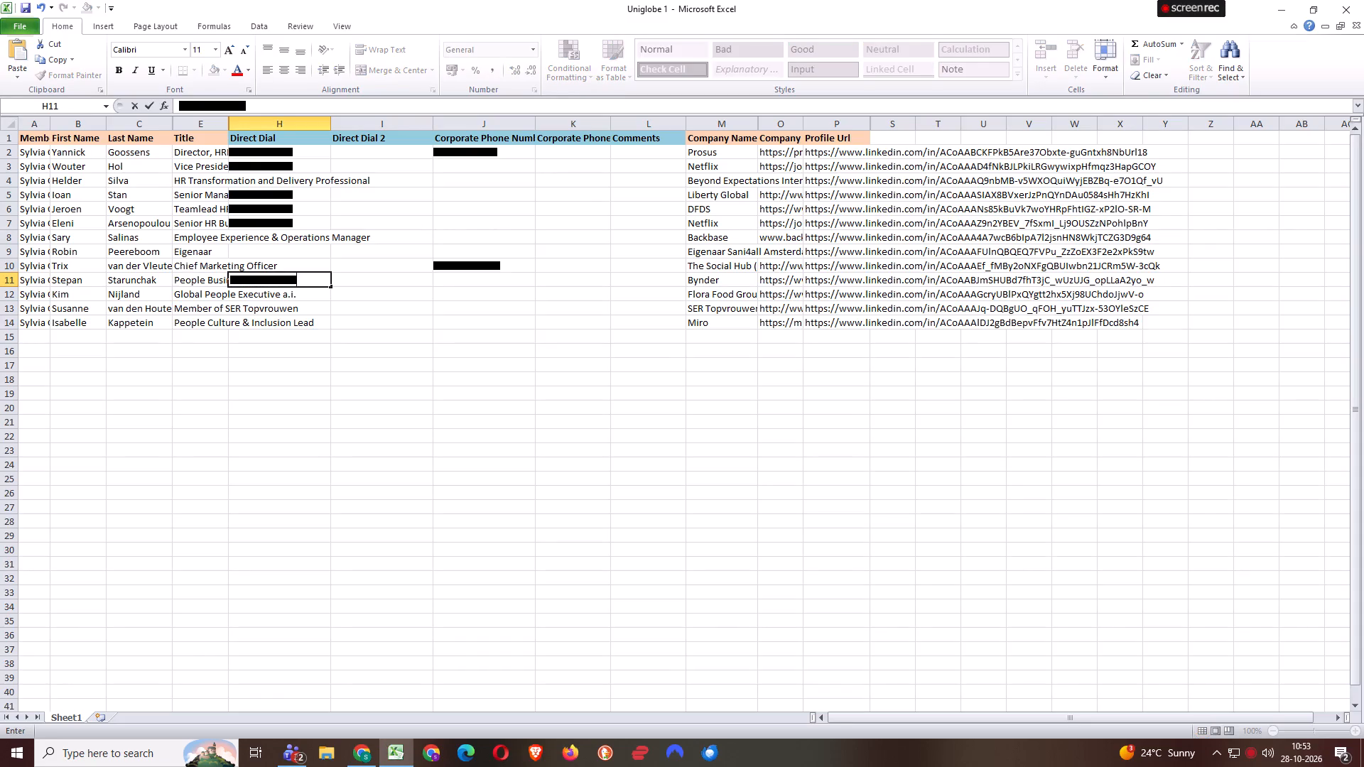
click(258, 279)
key(BackSpace)
scroll(349, 304, up, 2)
click(349, 304)
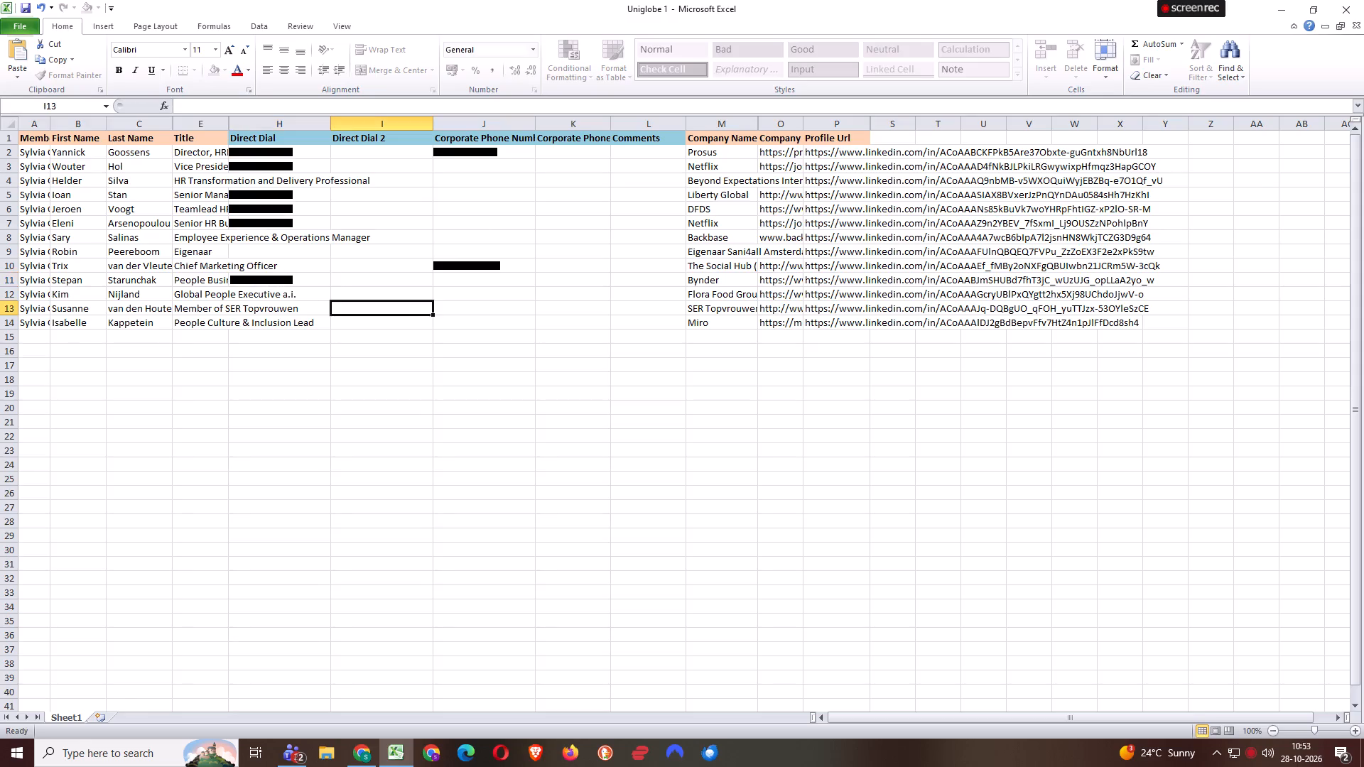
Recheck row 11 against Apollo, copy the first and last name from row 12 in Excel and search Apollo's people for it.
key(alt+Tab)
key(alt+Tab)
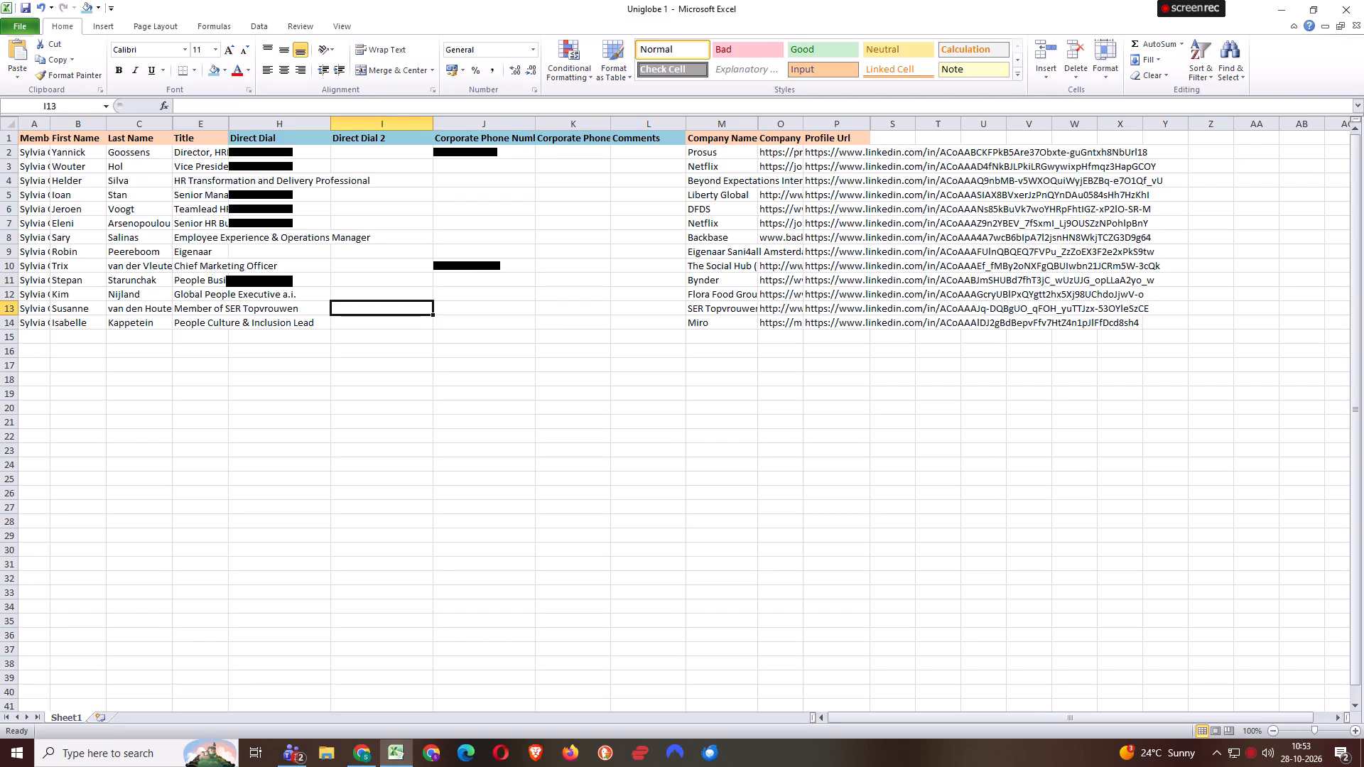
drag(106, 276, 725, 273)
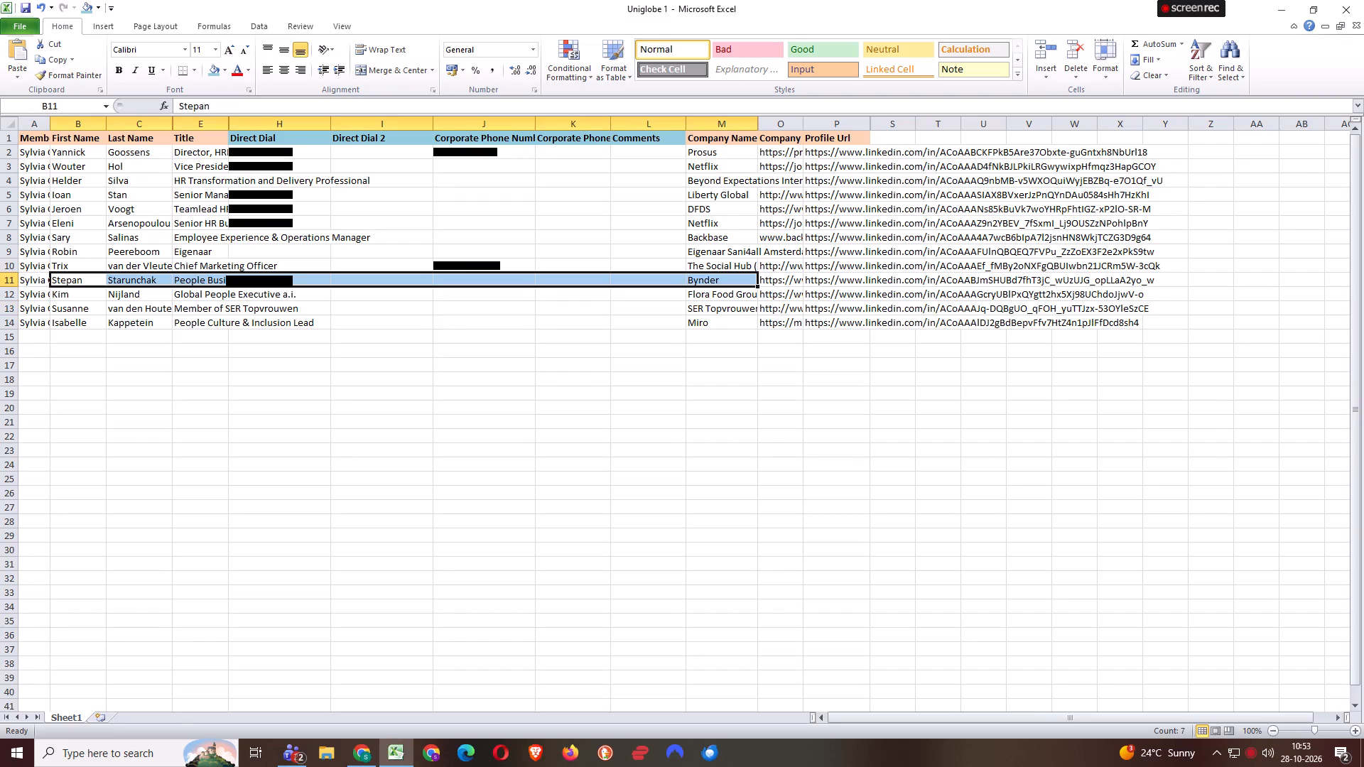
key(alt+Tab)
key(alt+Tab)
drag(144, 295, 96, 290)
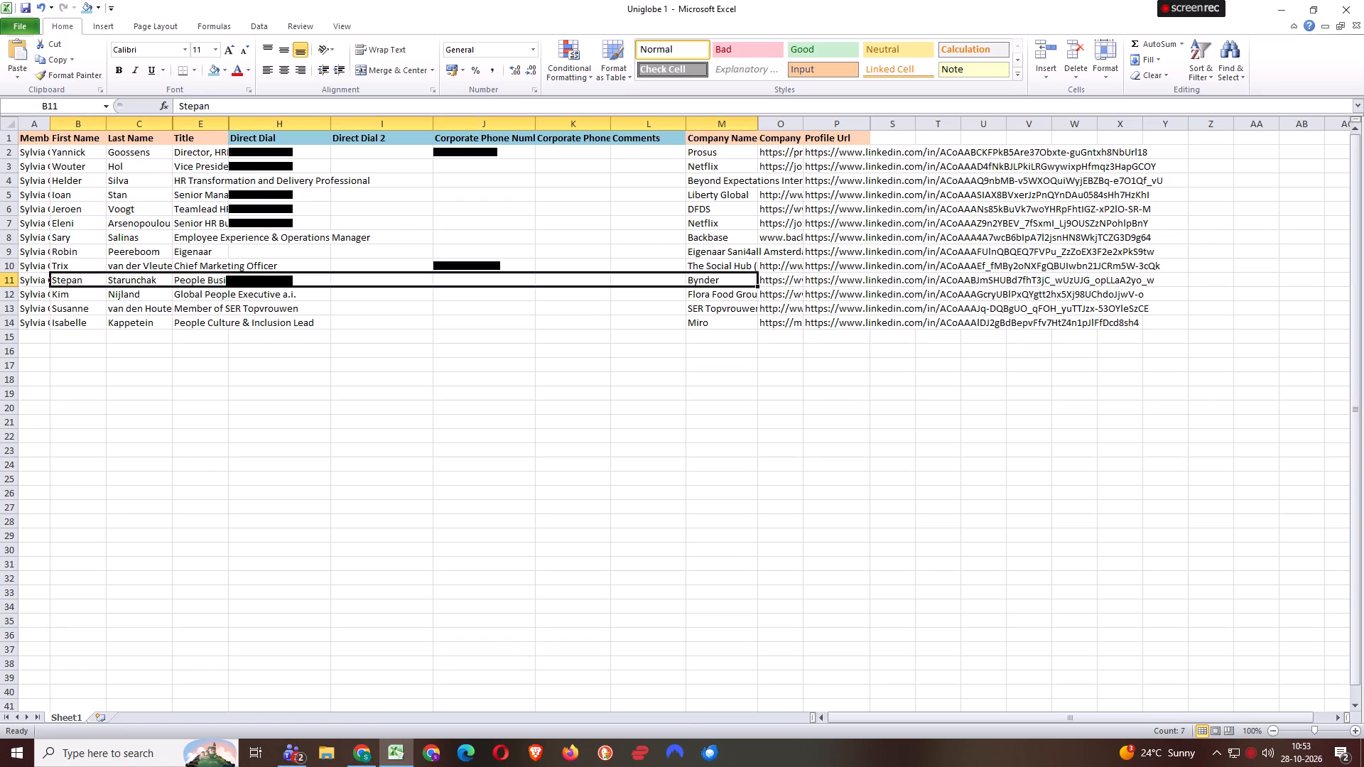
drag(96, 290, 90, 290)
key(ctrl+c)
key(alt+Tab)
triple_click(311, 155)
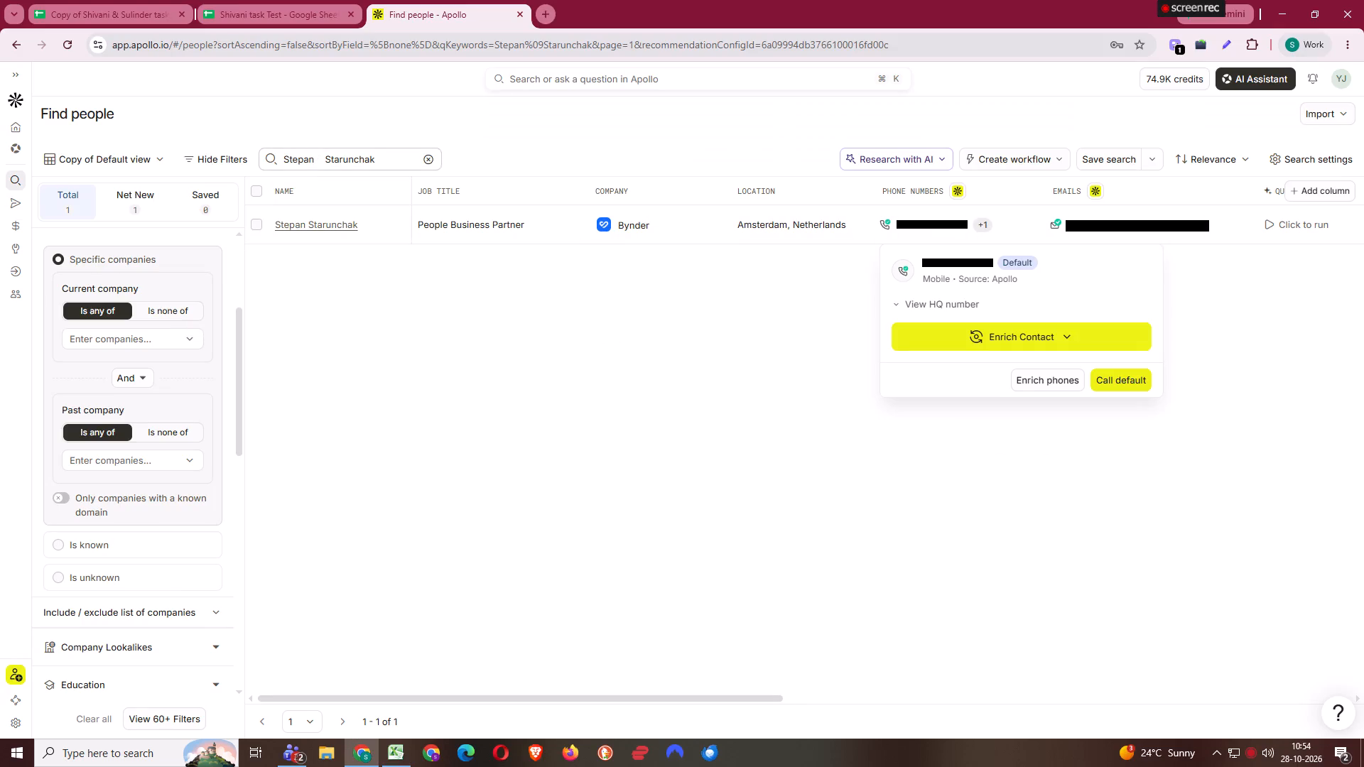
key(ctrl+v)
key(Return)
key(Return)
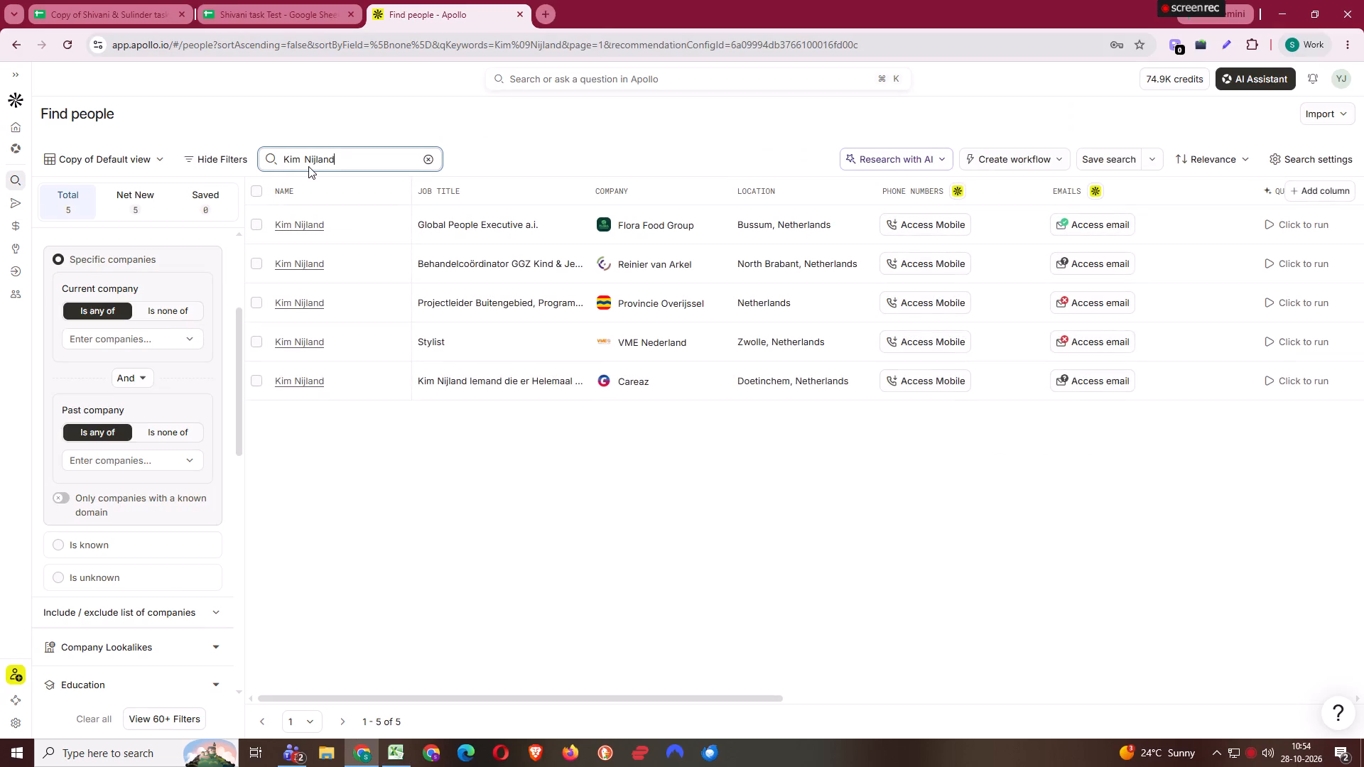
Check row 12's title in Excel against Apollo and reveal the mobile number of Flora Food Group's Global People Executive a.i.
scroll(308, 166, up, 3)
key(alt+Tab)
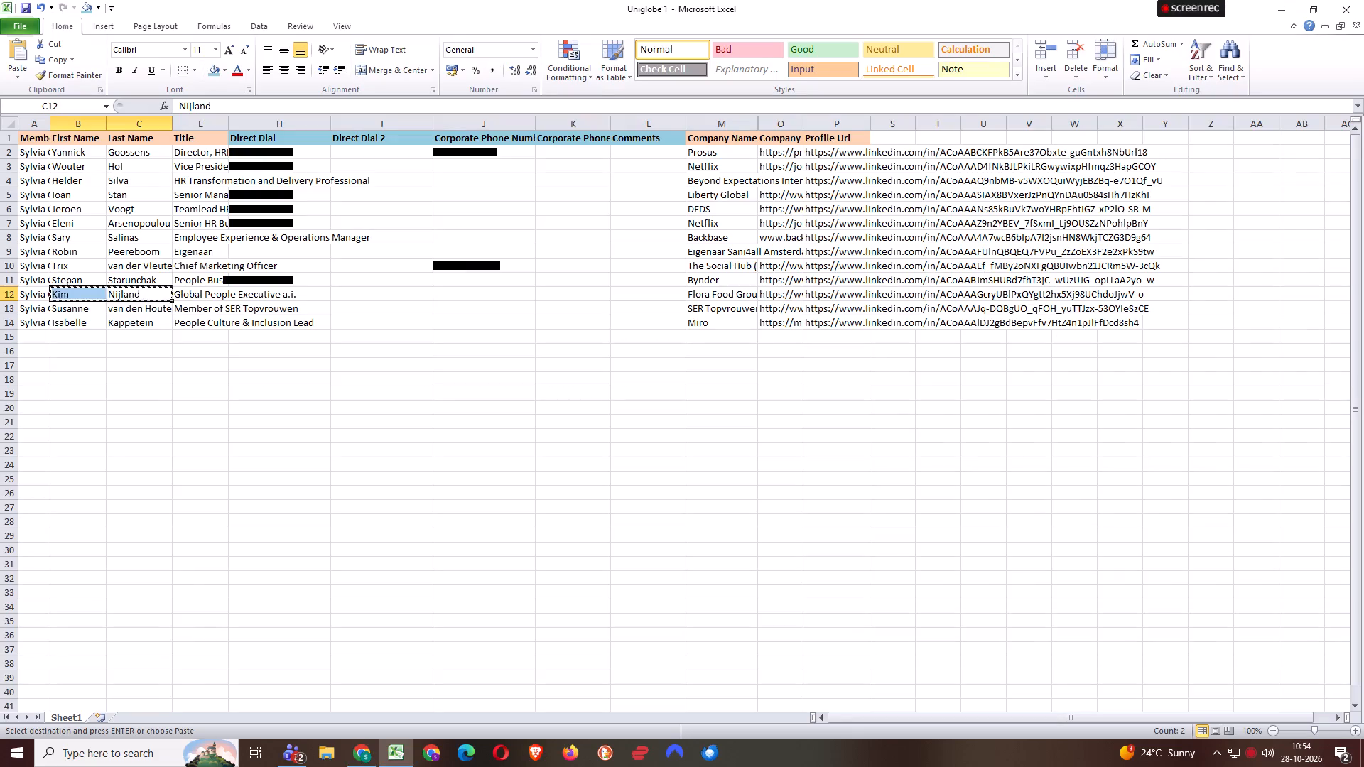
drag(200, 293, 676, 294)
key(alt+Tab)
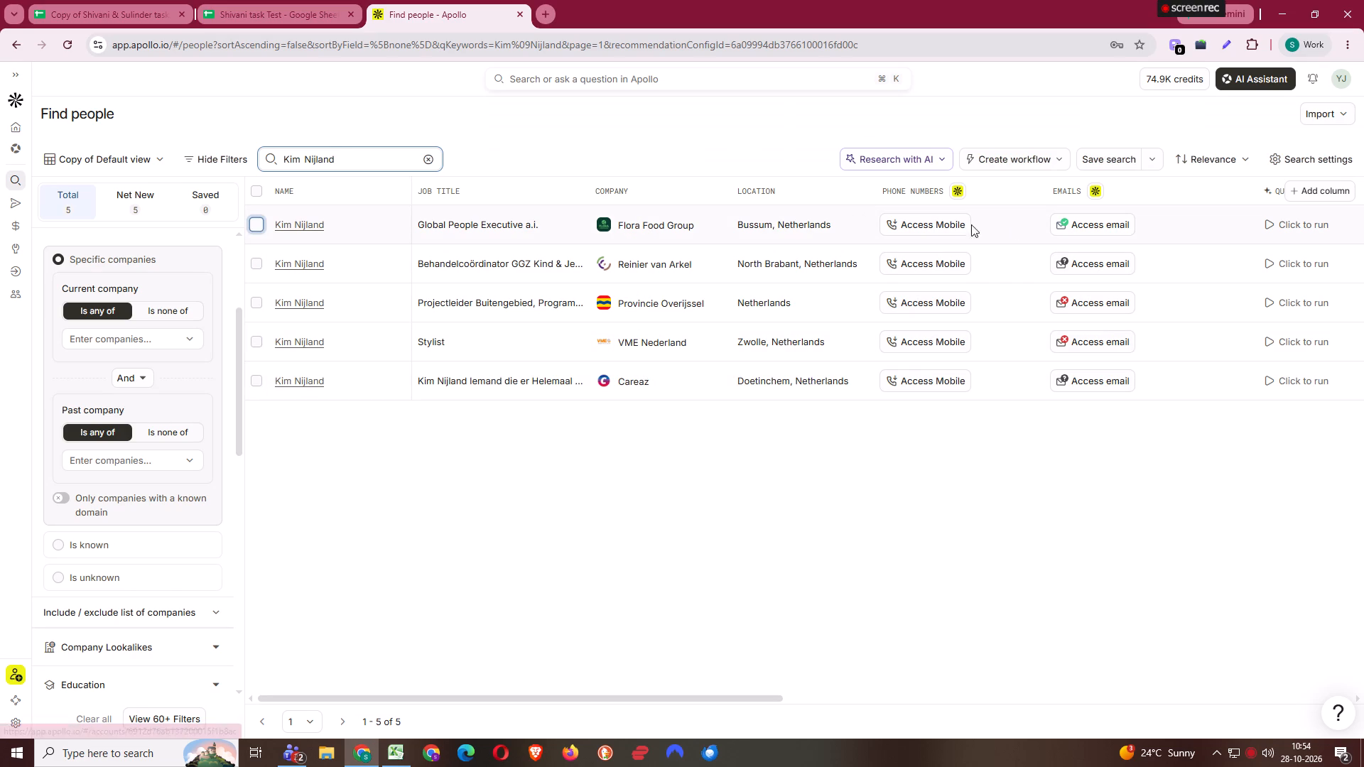
click(948, 224)
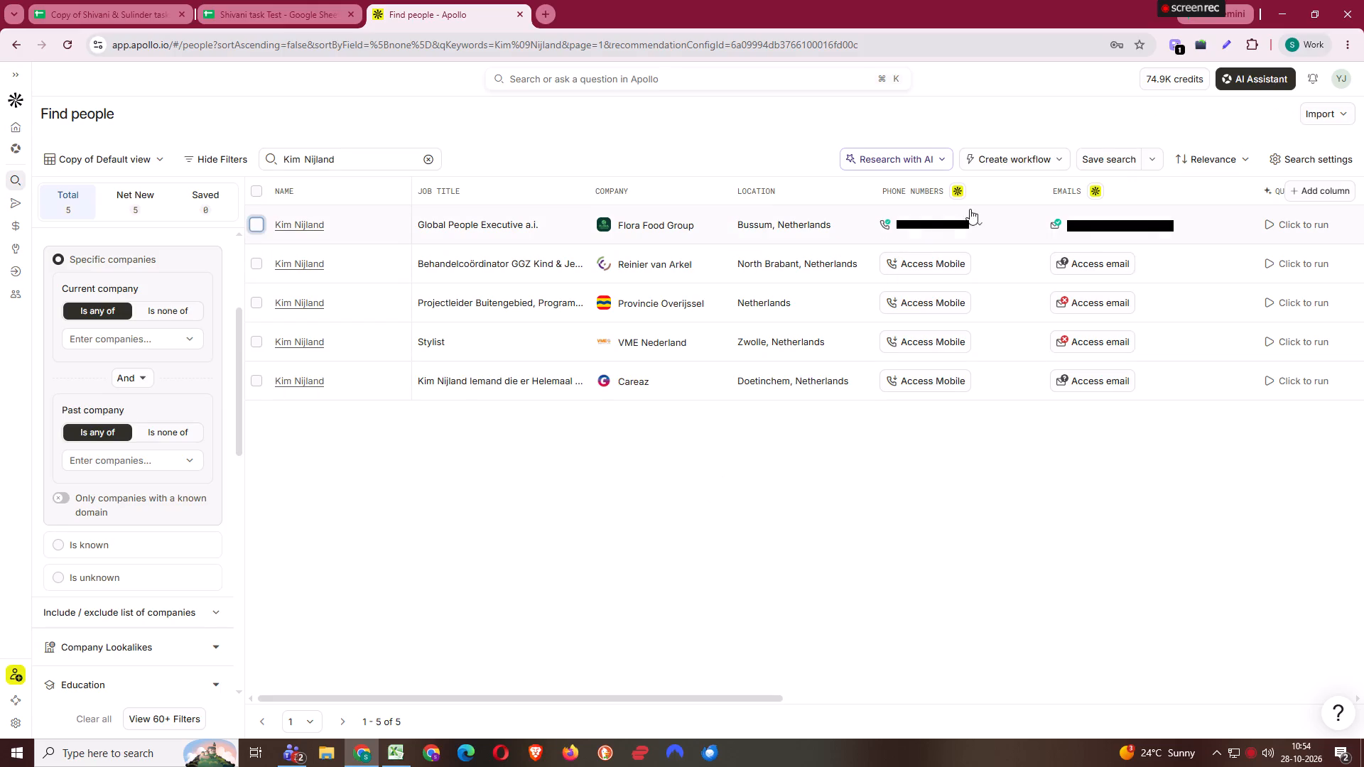
Copy the Flora Food Group lead's mobile number from Apollo into row 12's Direct Dial in Excel as text, deleting one character inside it.
click(990, 214)
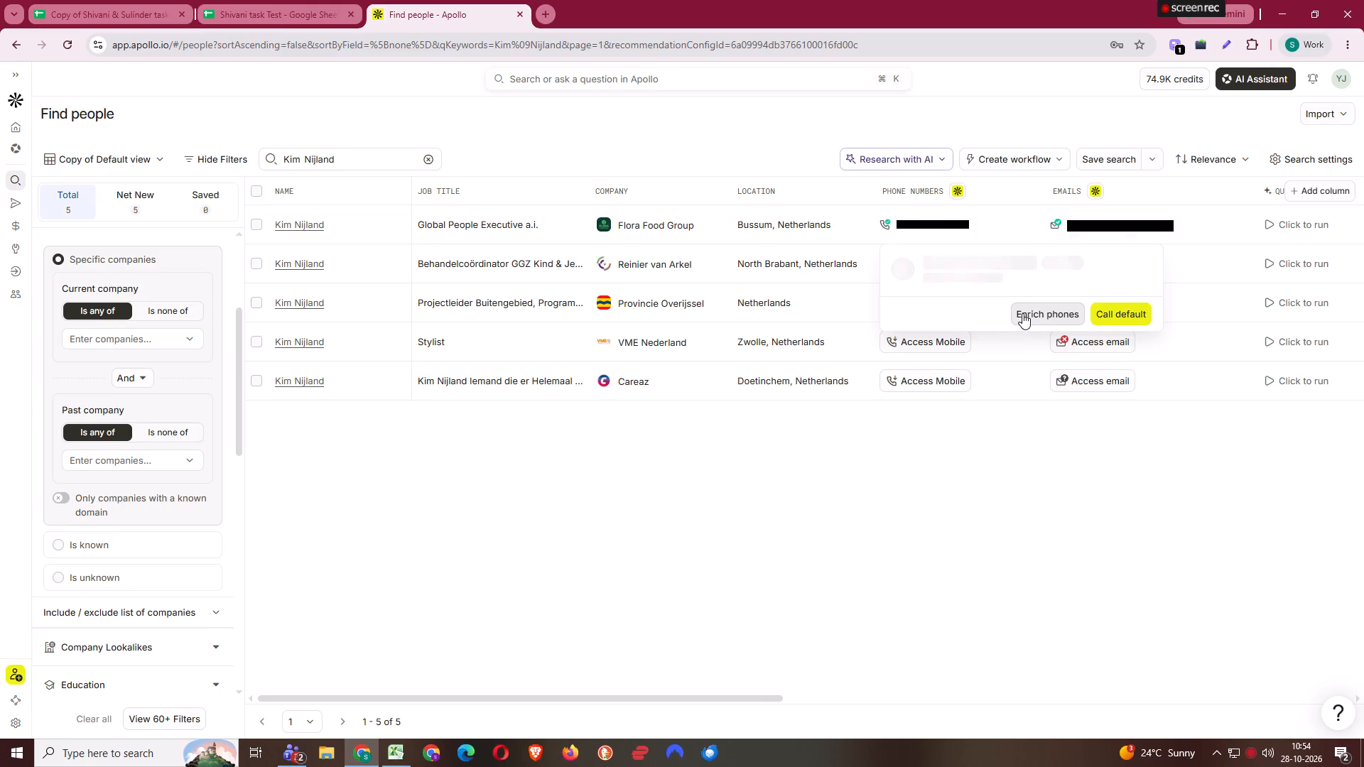
click(1069, 271)
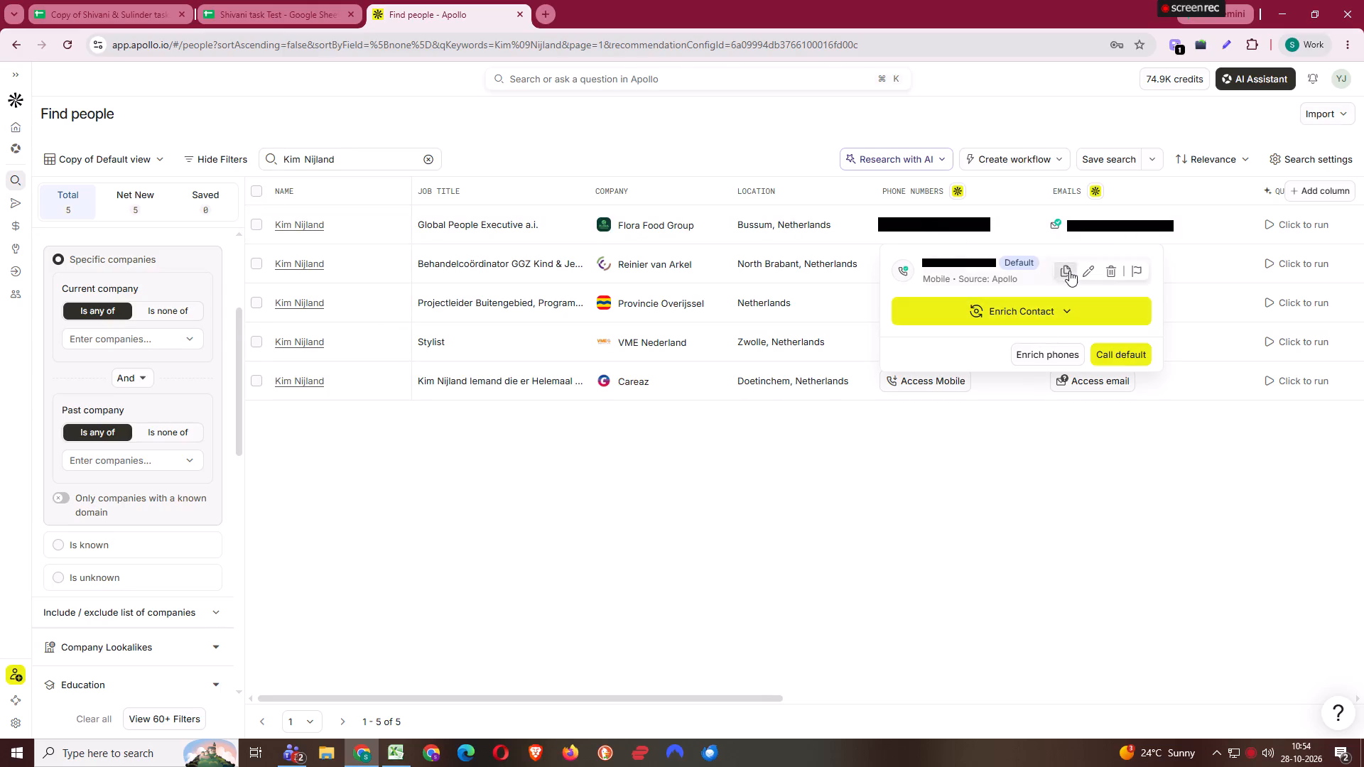
key(alt+Tab)
click(281, 290)
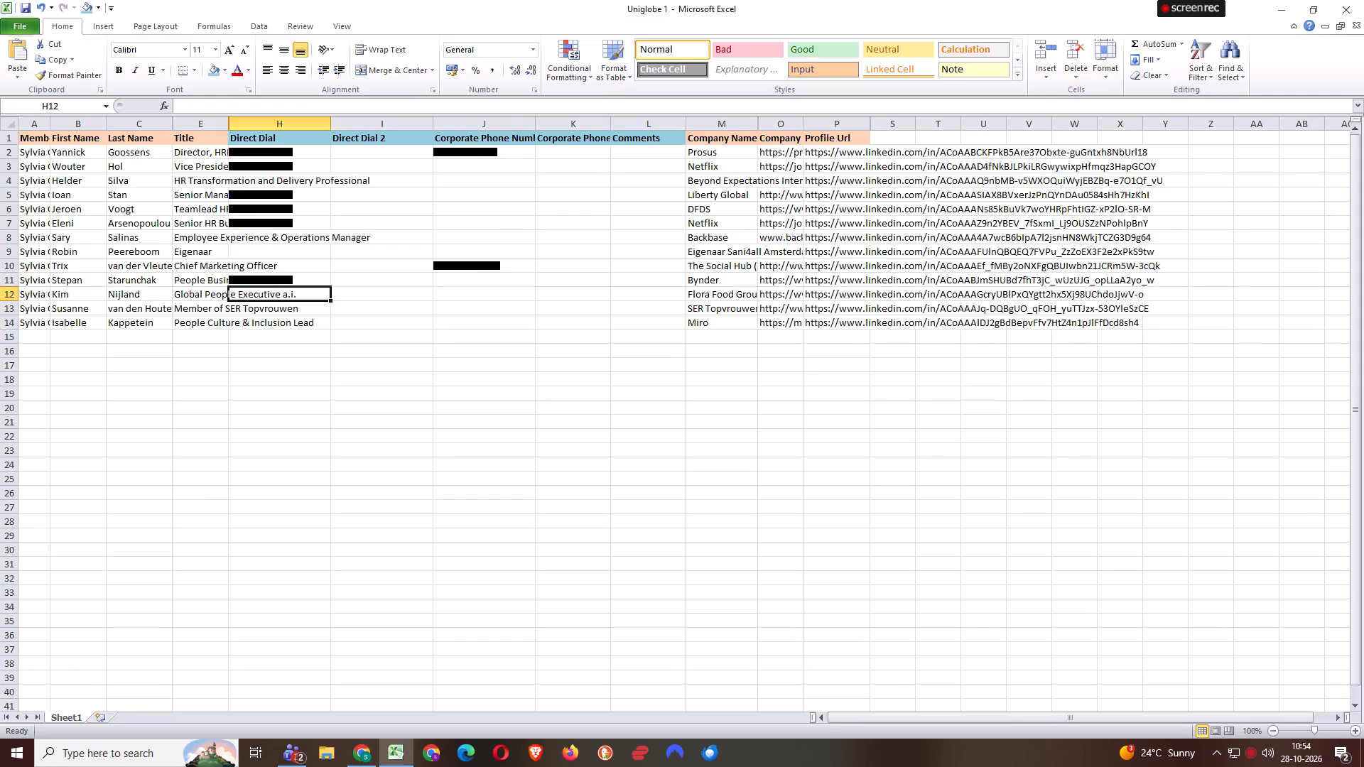
key(apostrophe)
key(ctrl+v)
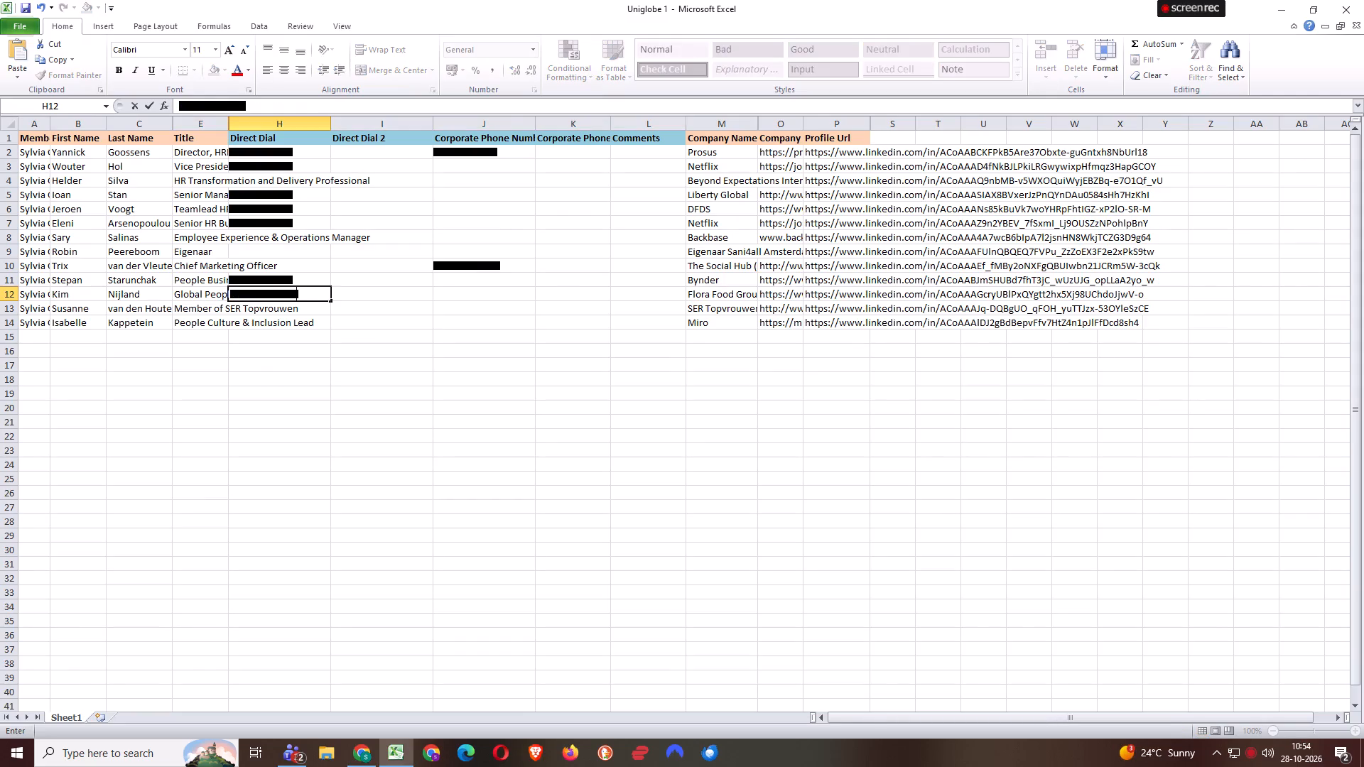
click(255, 296)
key(Right)
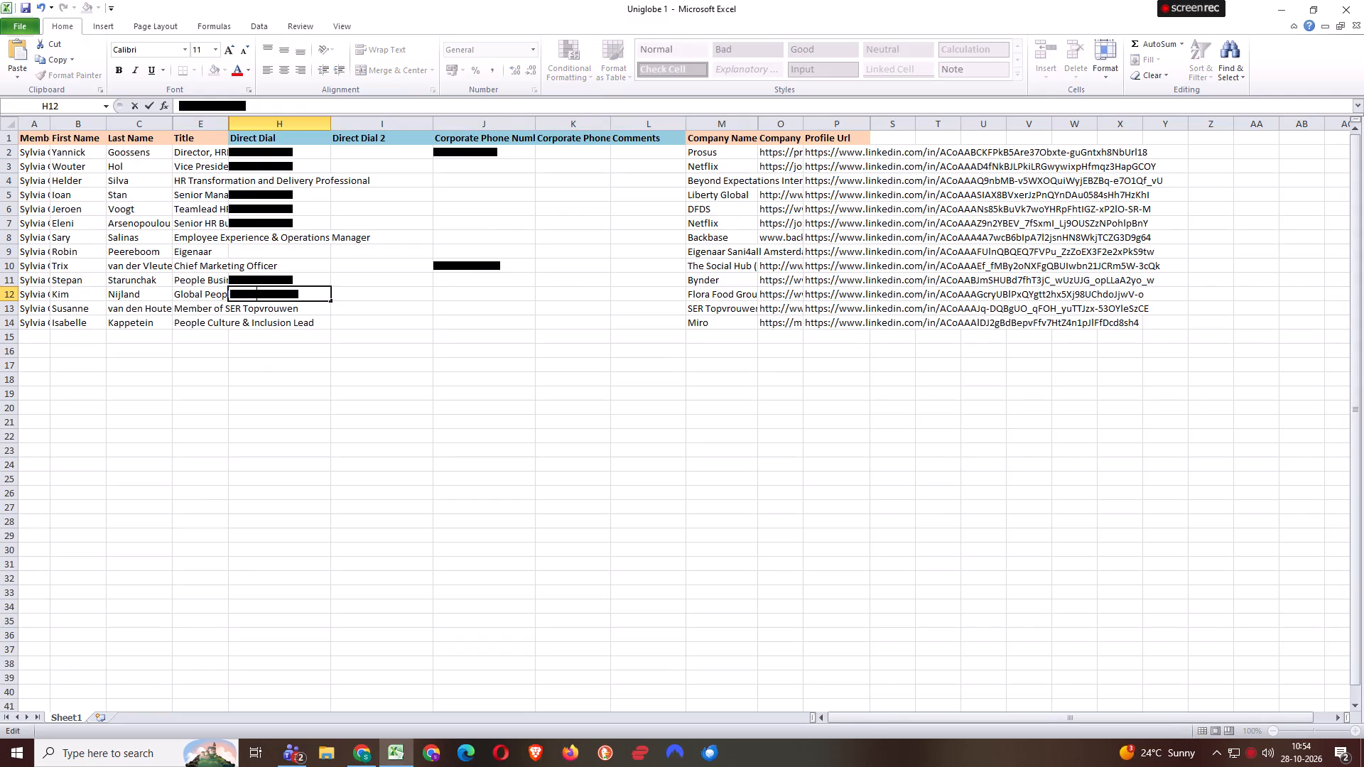
key(BackSpace)
click(362, 325)
Copy the first and last name from row 13 in Excel and search Apollo's people for it.
drag(261, 307, 232, 304)
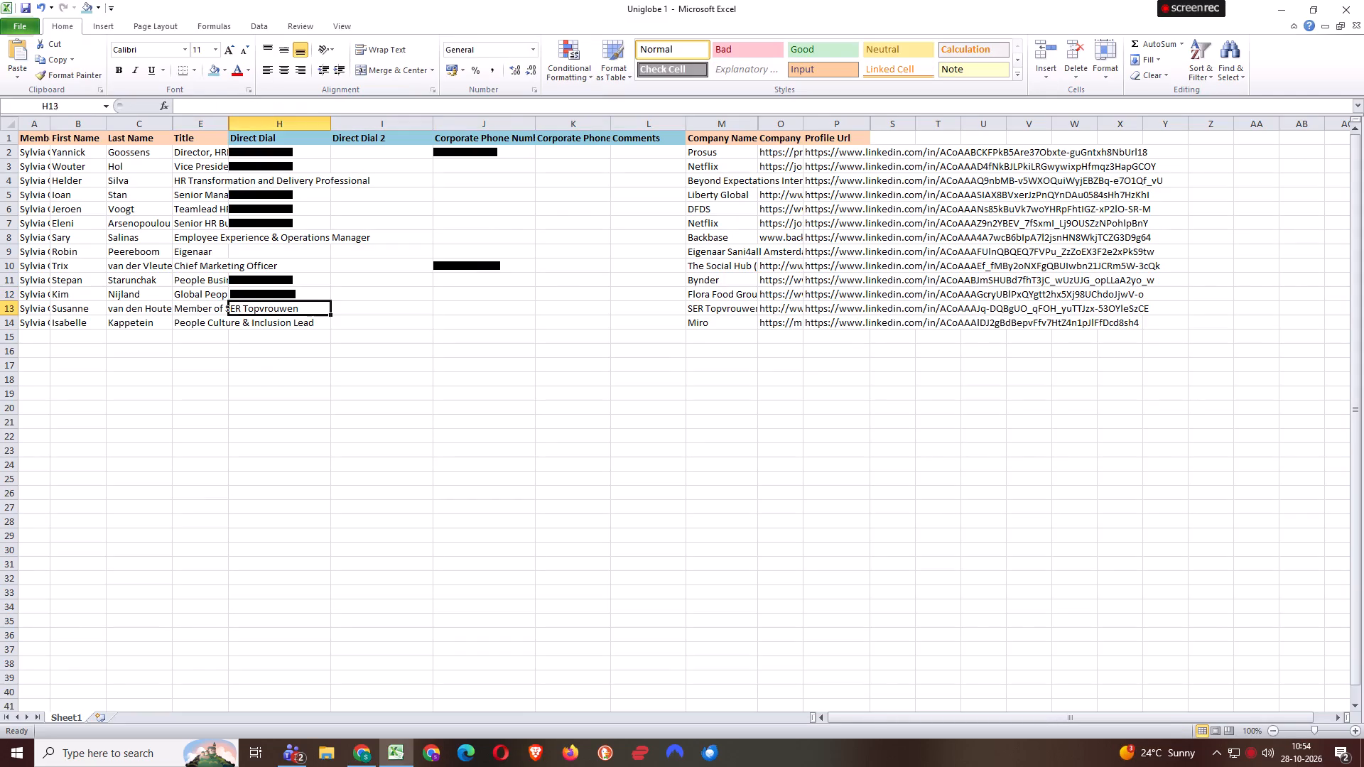
drag(232, 304, 156, 303)
drag(89, 306, 144, 306)
key(ctrl+c)
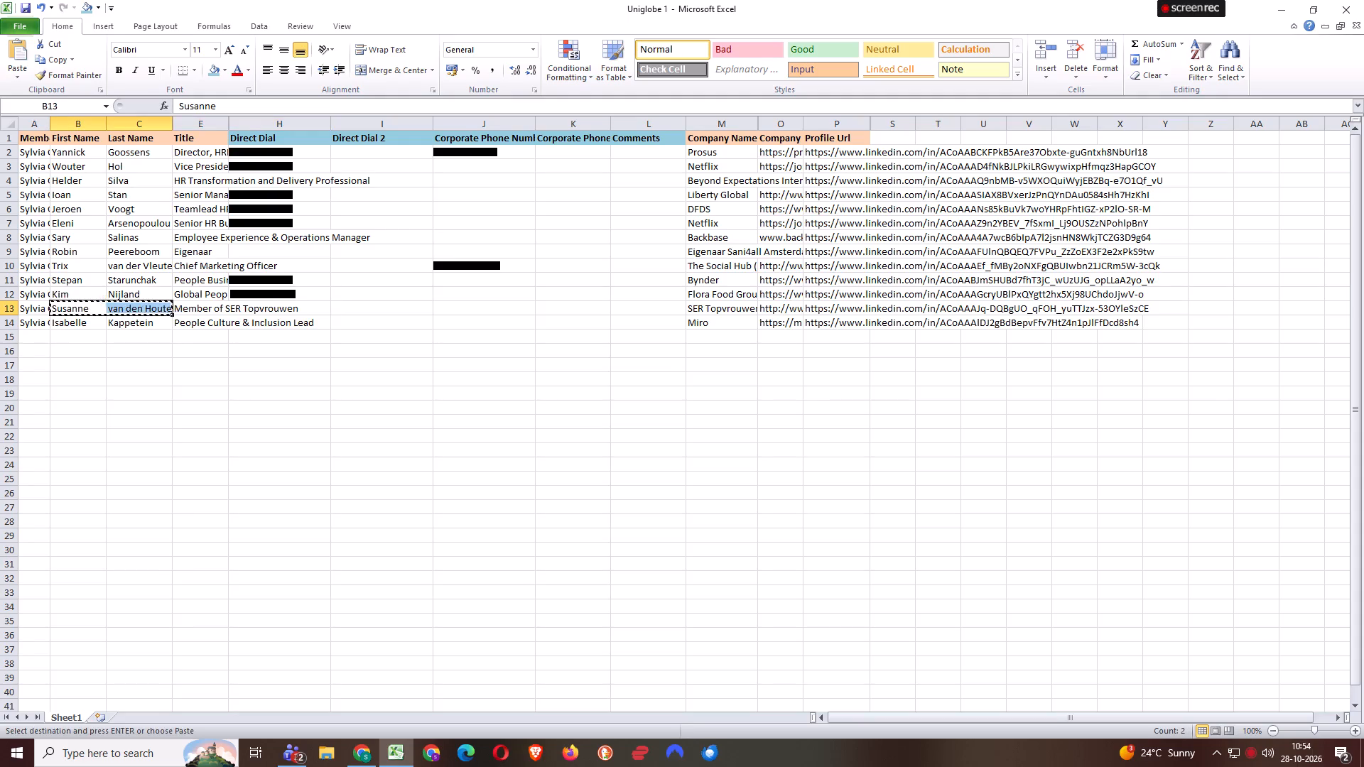
key(alt+Tab)
triple_click(306, 155)
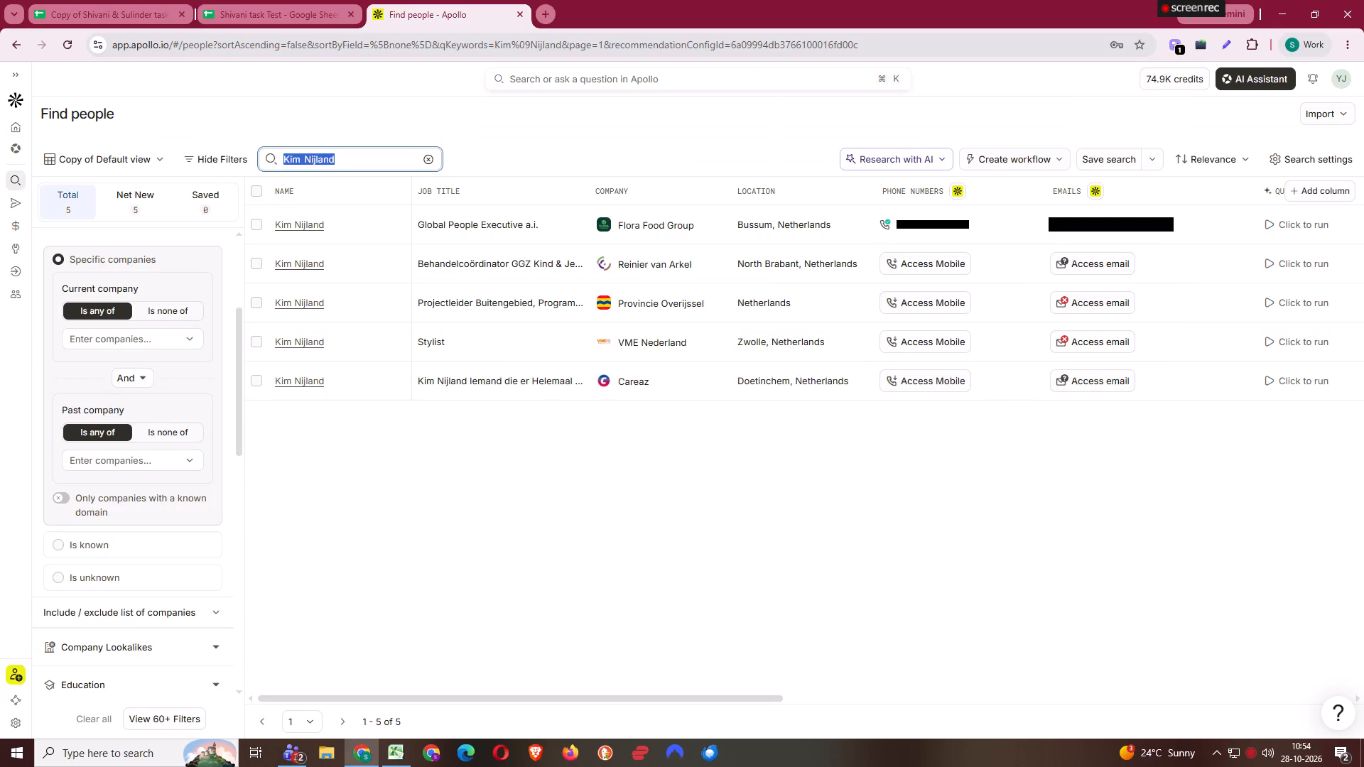
key(ctrl+v)
key(Return)
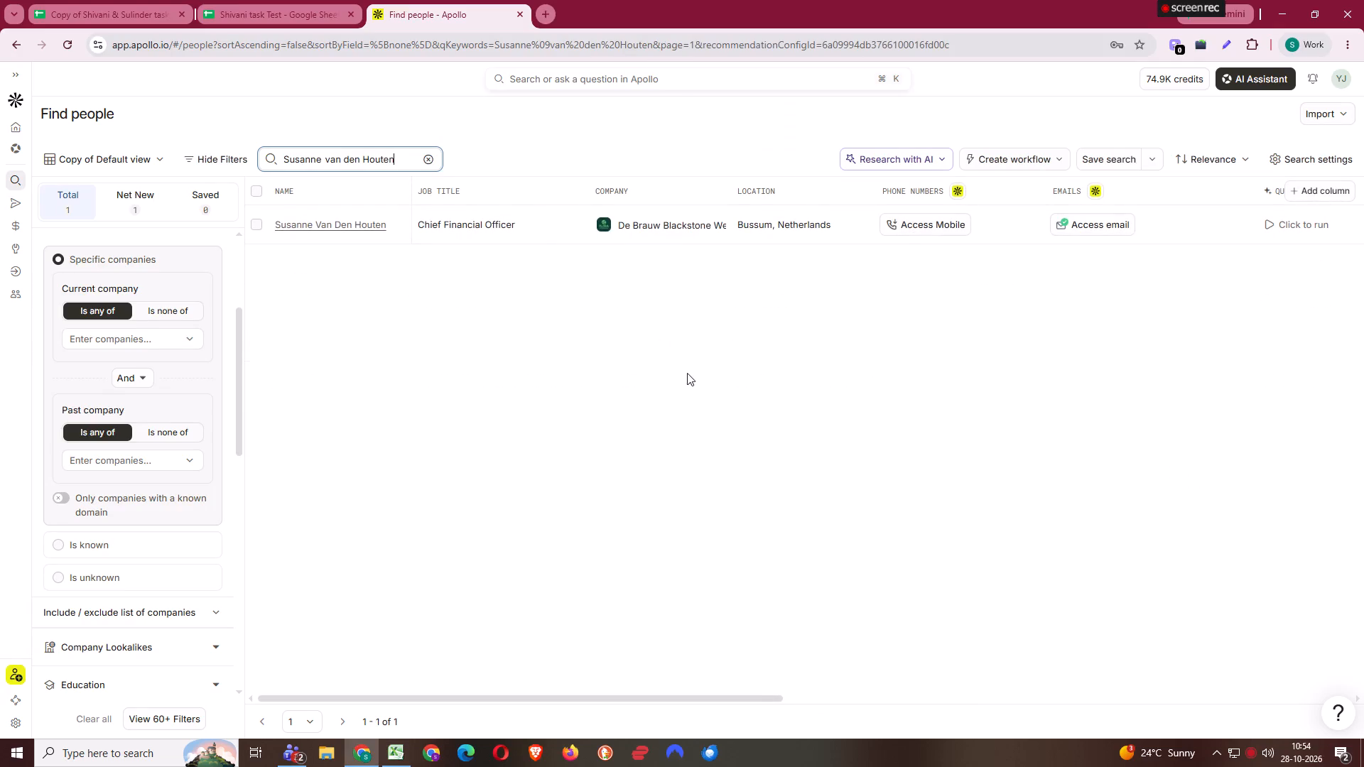
Reveal the mobile number of De Brauw Blackstone's Chief Financial Officer in Apollo and save the workbook in Excel.
click(916, 227)
key(alt+Tab)
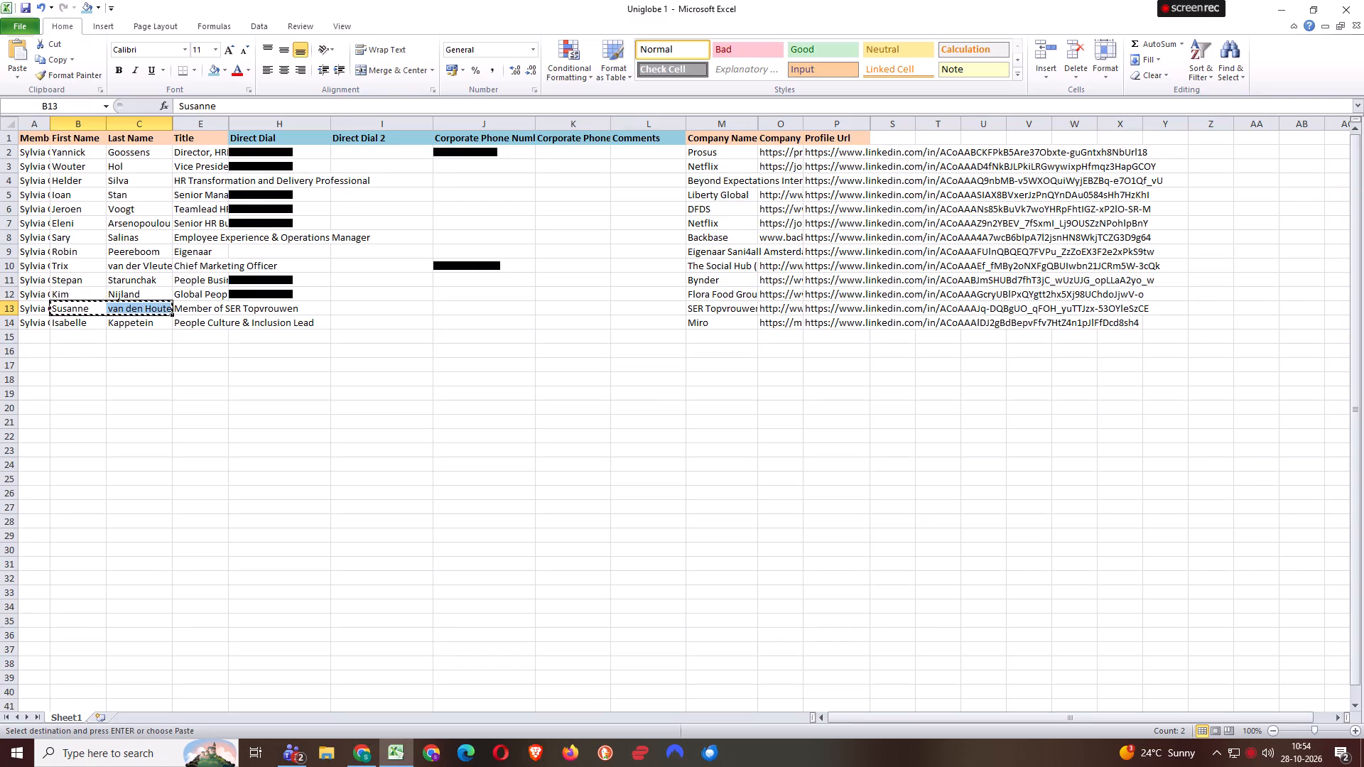
key(ctrl+s)
key(ctrl+s)
key(ctrl+s)
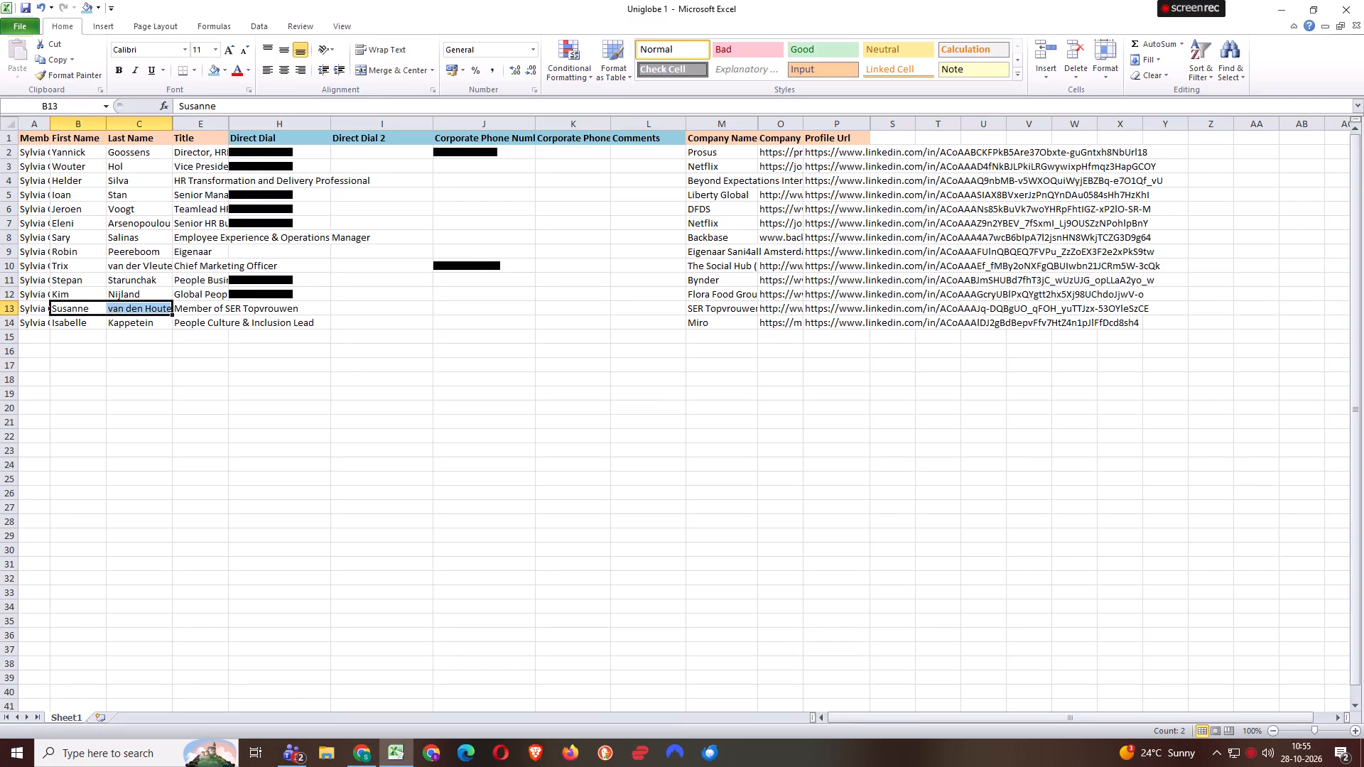
Check row 13's company in Excel against the company listed for the matching person in Apollo.
drag(266, 304, 722, 334)
click(735, 303)
key(alt+Tab)
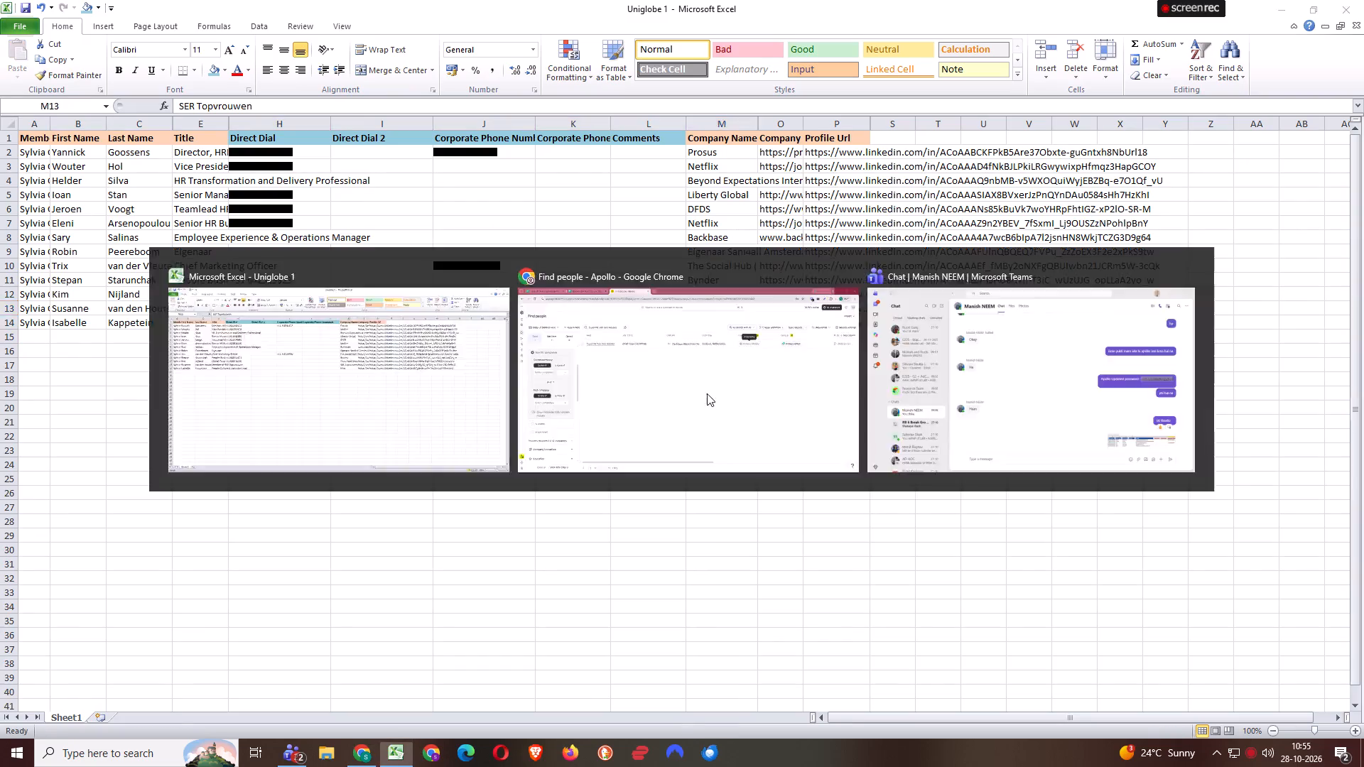
key(alt+Tab)
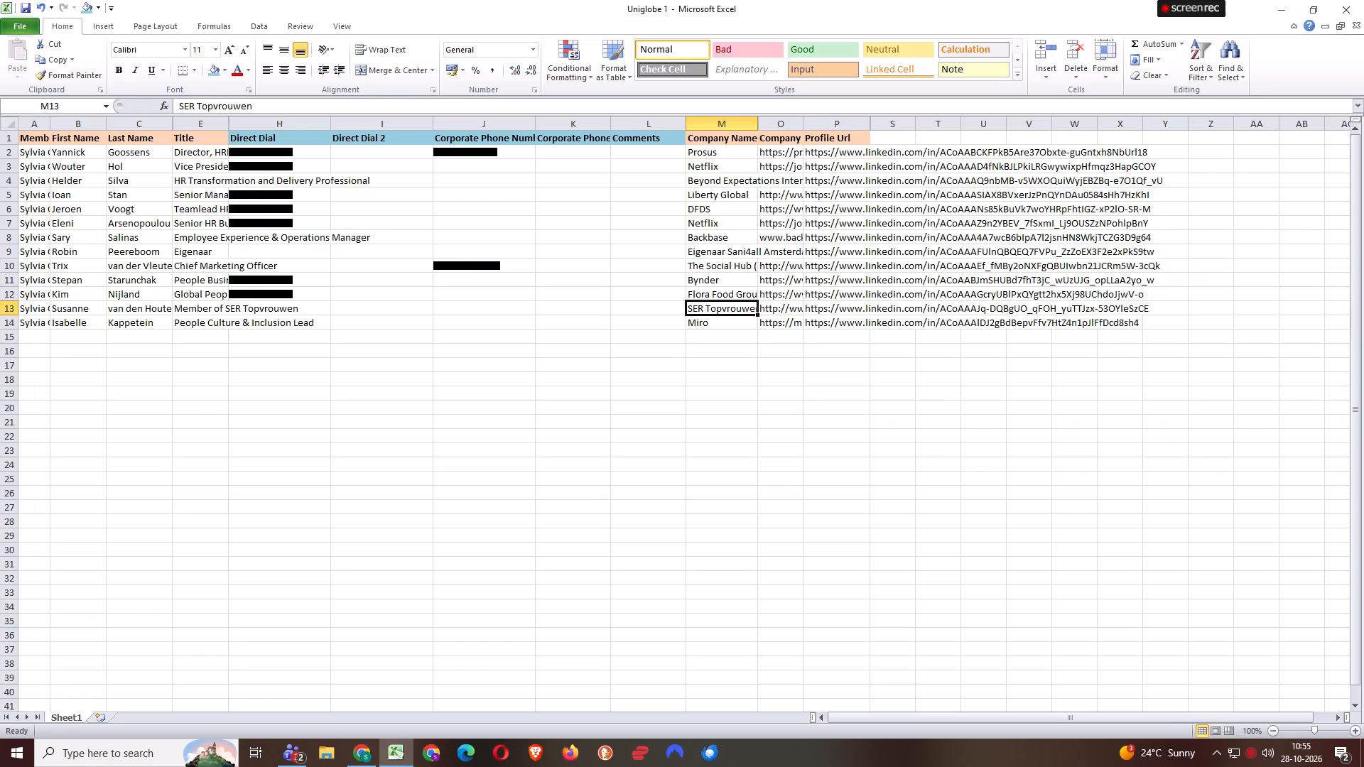
key(alt+Tab)
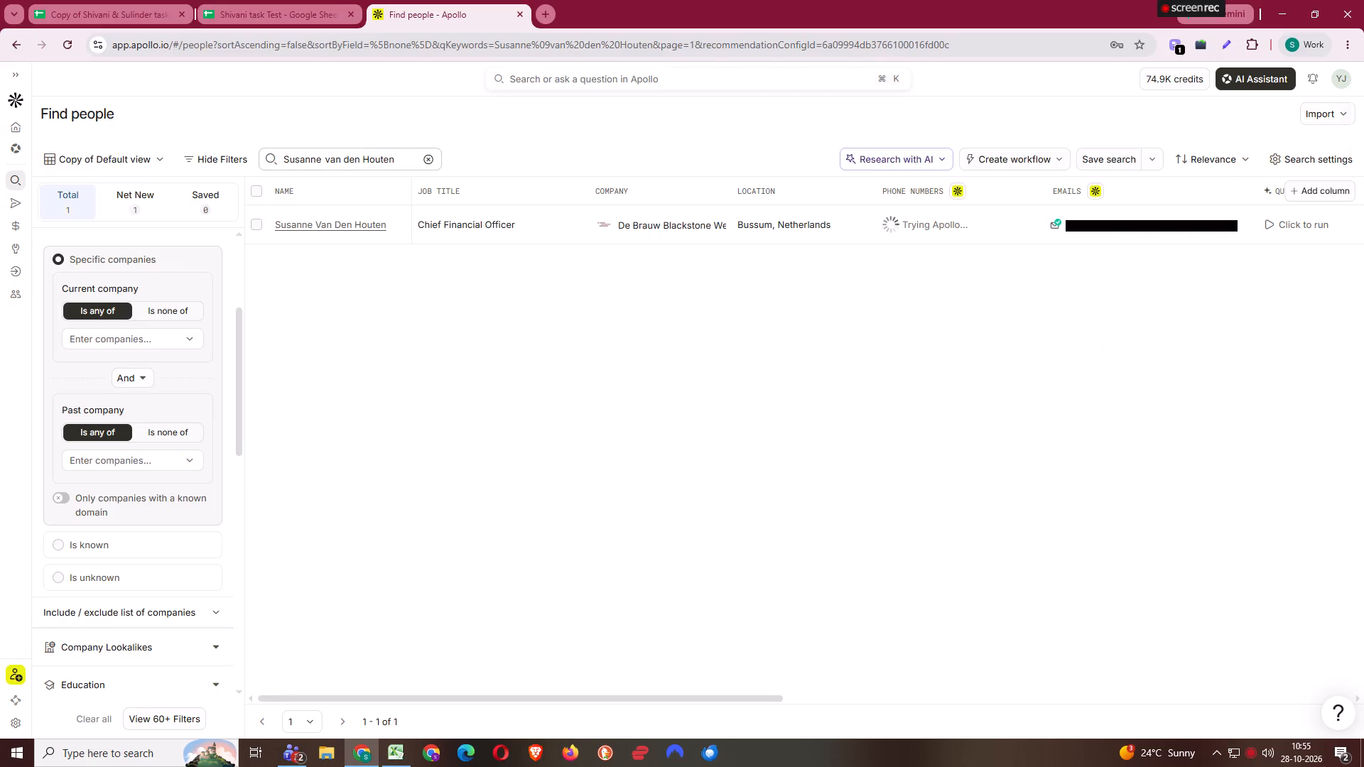
Rerun the Apollo people search without the surname prefix "van den" and return to row 13's Direct Dial in Excel.
click(318, 155)
drag(328, 156, 358, 162)
key(BackSpace)
key(Return)
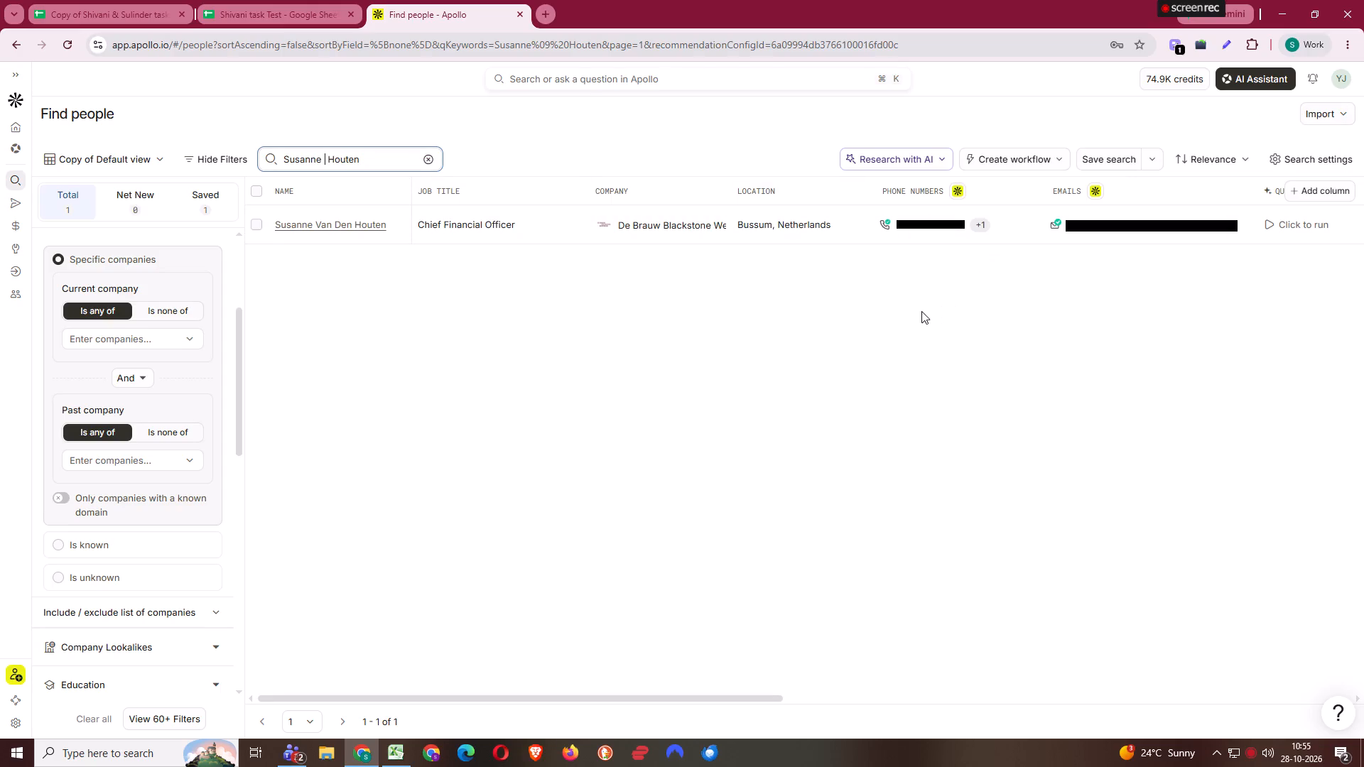
key(BackSpace)
key(alt+Tab)
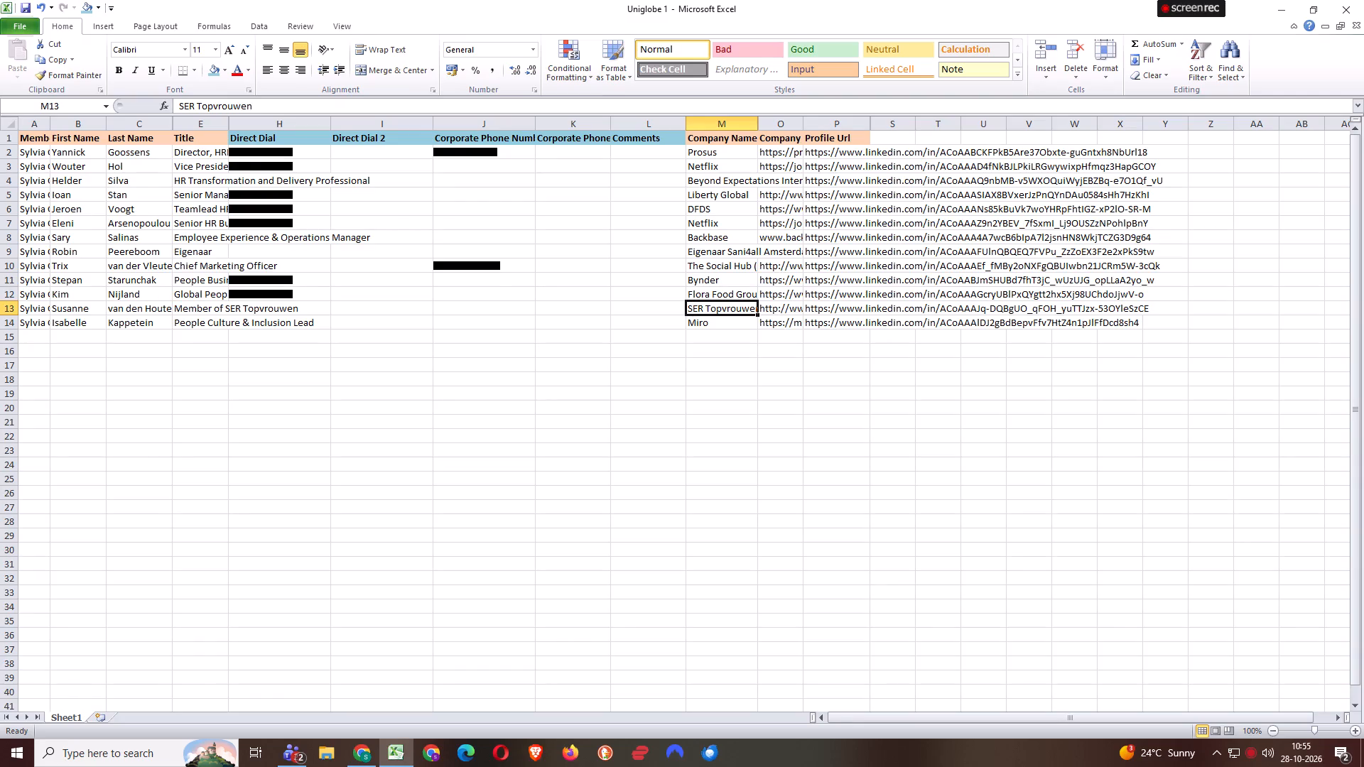
click(313, 310)
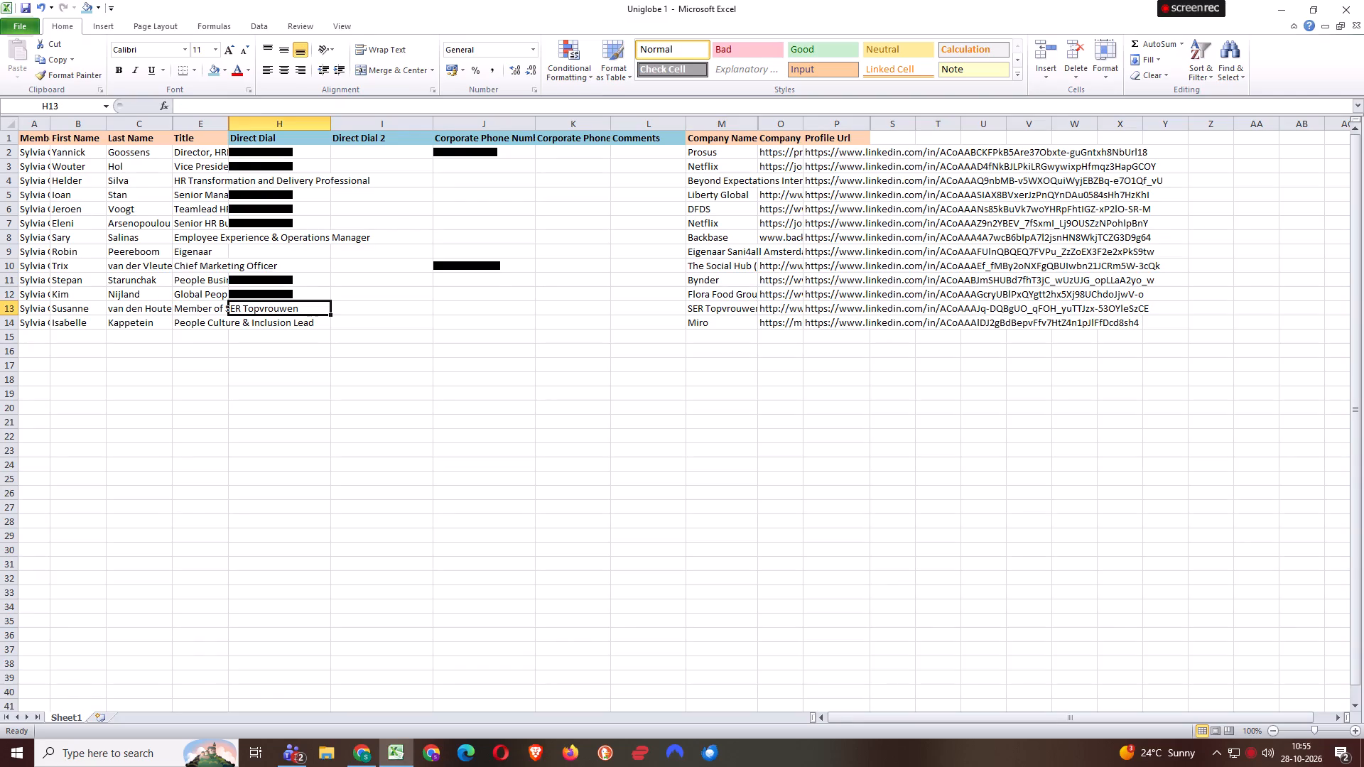
Copy the first and last name from row 14 in Excel and search Apollo's people for it.
drag(91, 325, 148, 325)
key(ctrl+c)
key(alt+Tab)
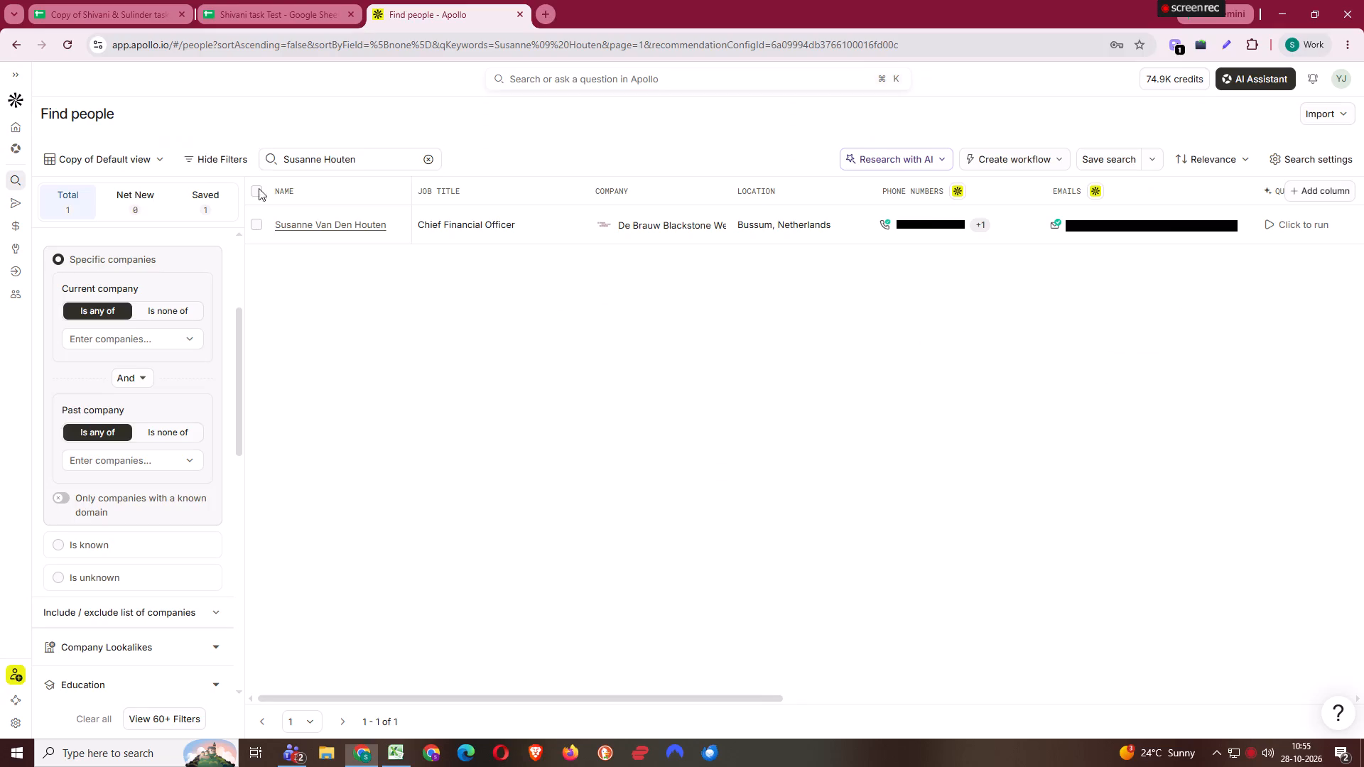
triple_click(300, 162)
key(ctrl+v)
key(Return)
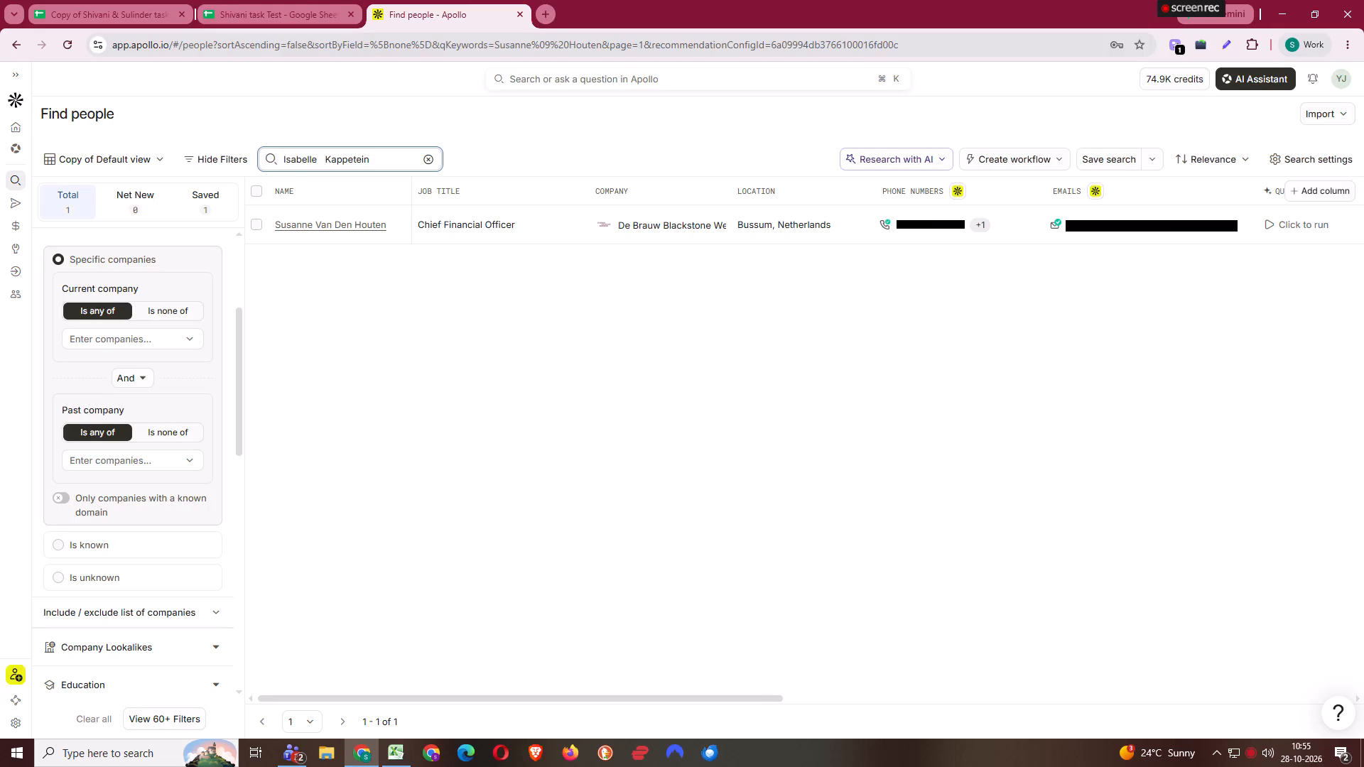
key(Return)
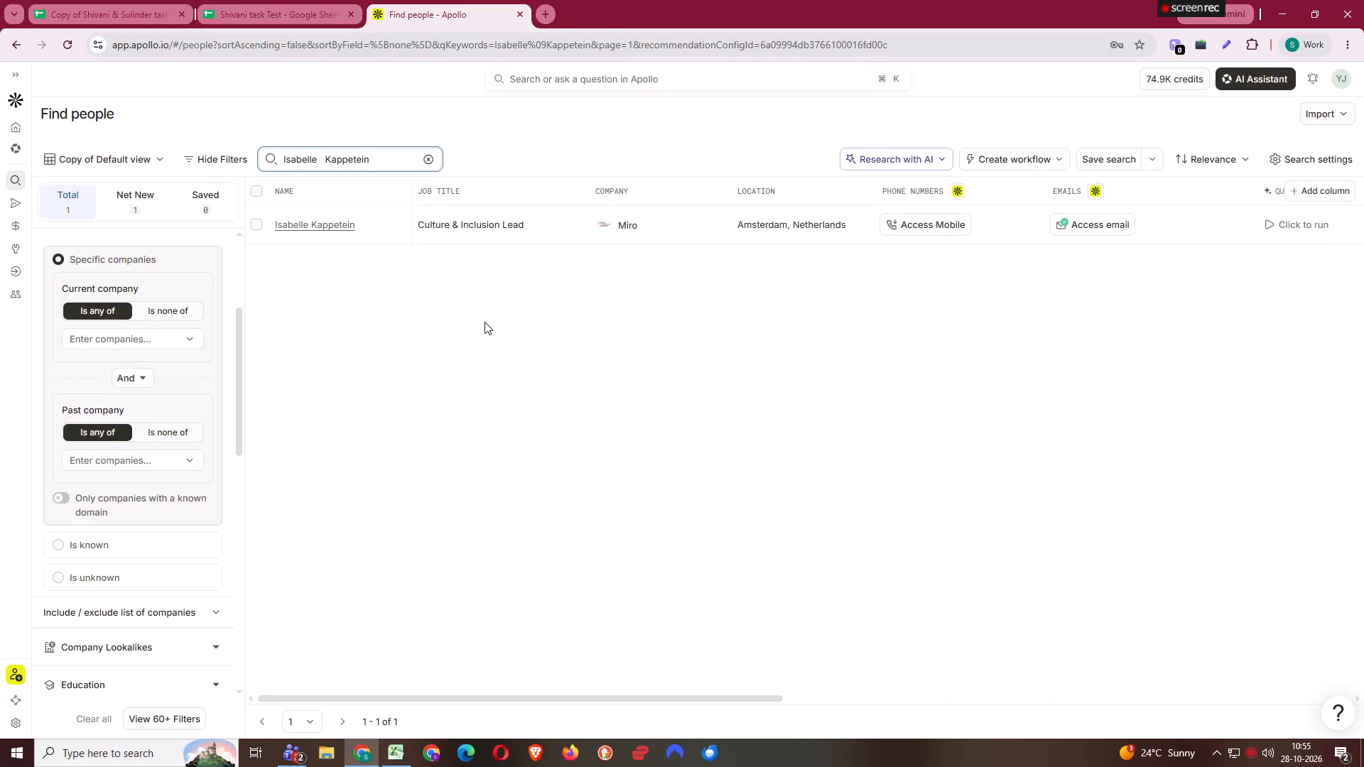
Check row 14 in Excel against Apollo and reveal the mobile number of Miro's Culture & Inclusion Lead.
key(alt+Tab)
key(alt+Tab)
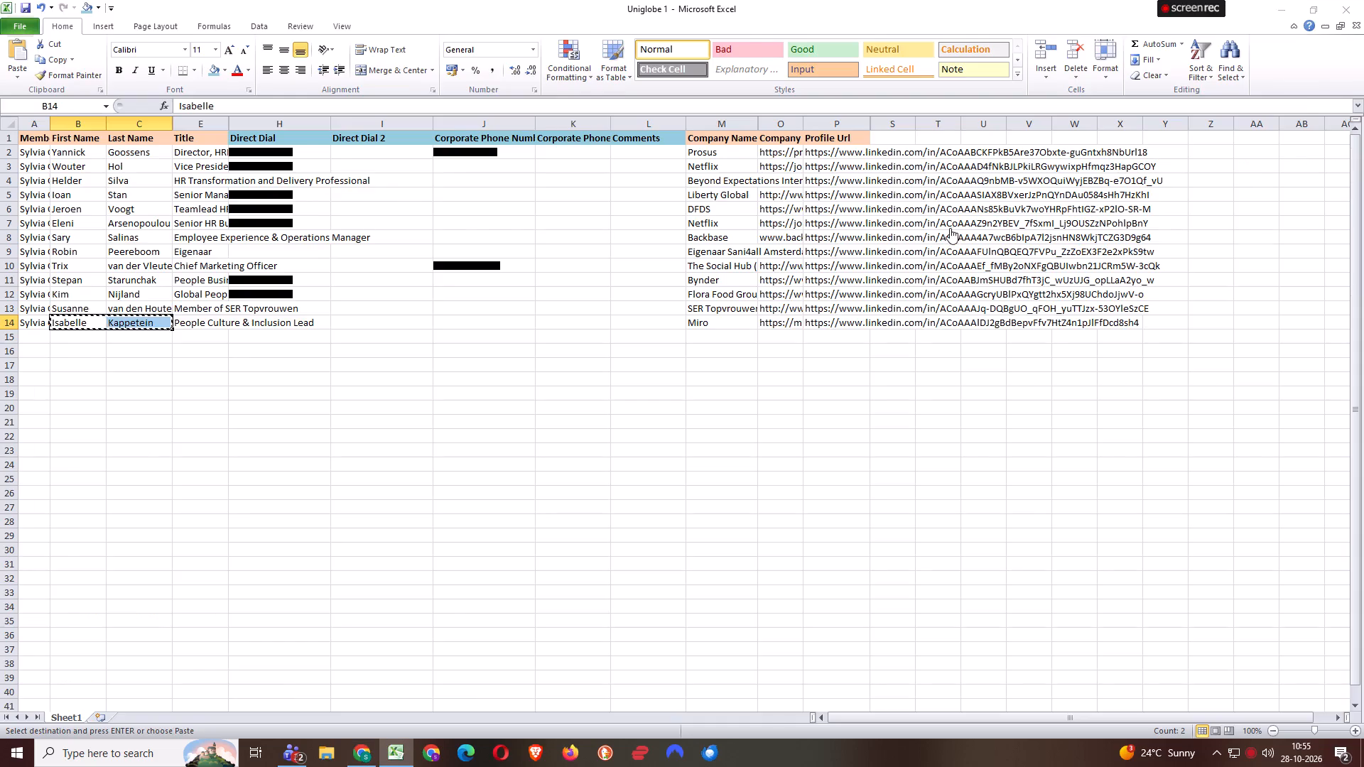
click(950, 228)
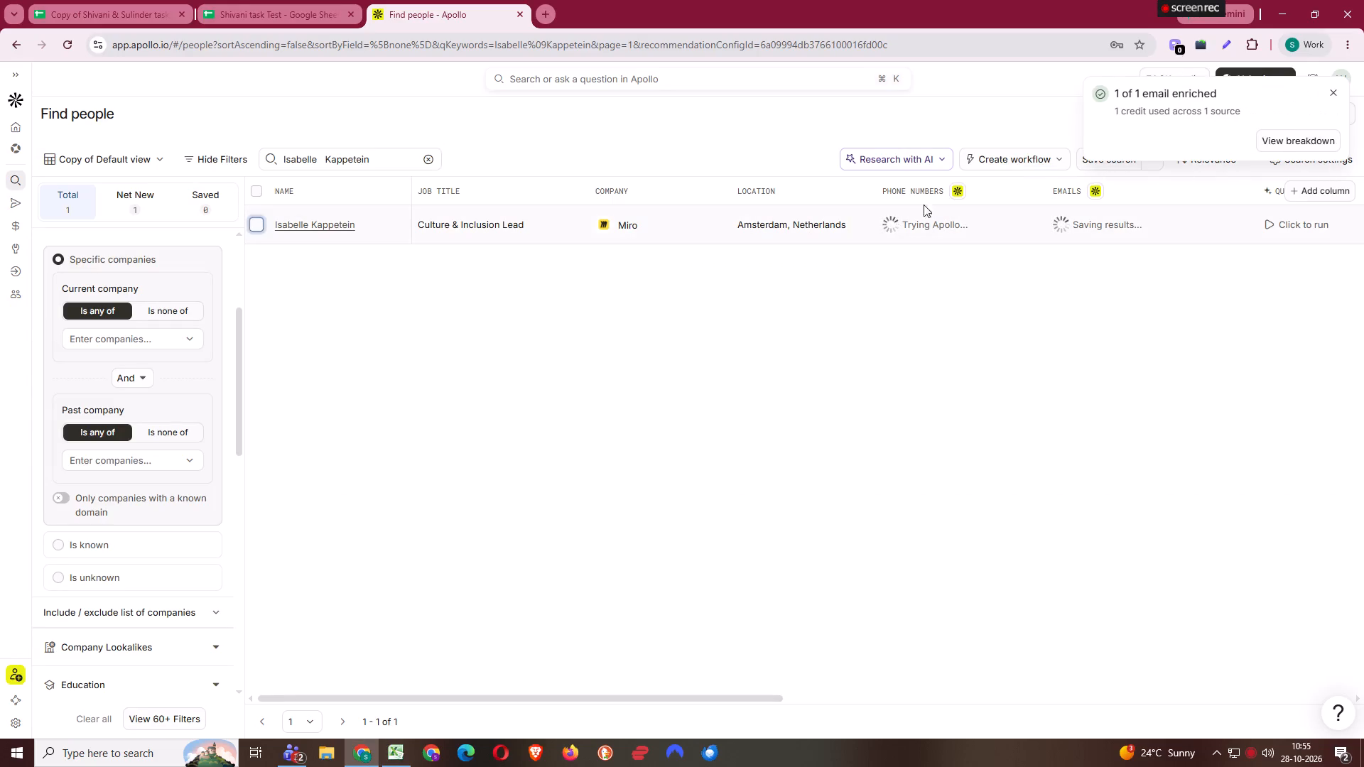
Move the Phone Numbers column ahead of the Location column in Apollo's people results.
drag(924, 196, 757, 195)
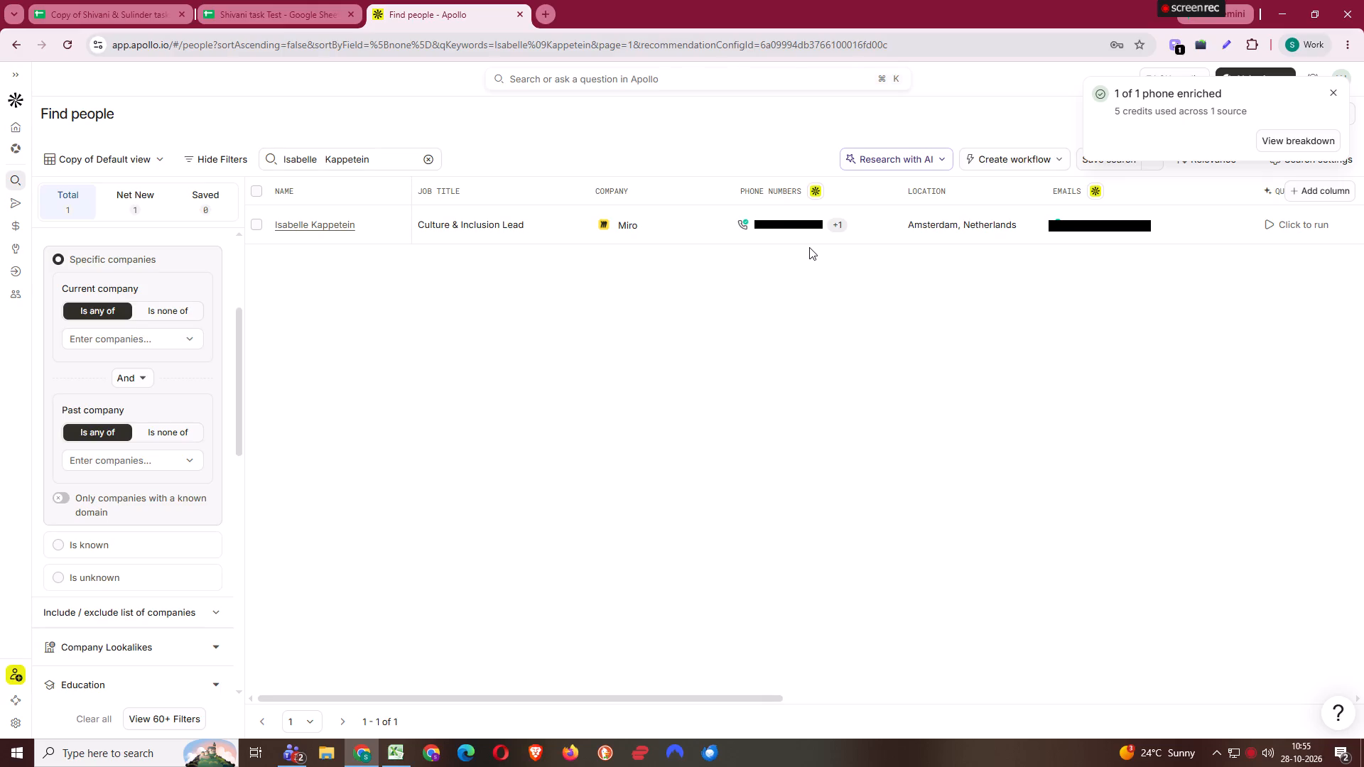
Copy the Miro lead's mobile number from Apollo into row 14's Direct Dial in Excel as text, deleting one character inside it.
click(868, 234)
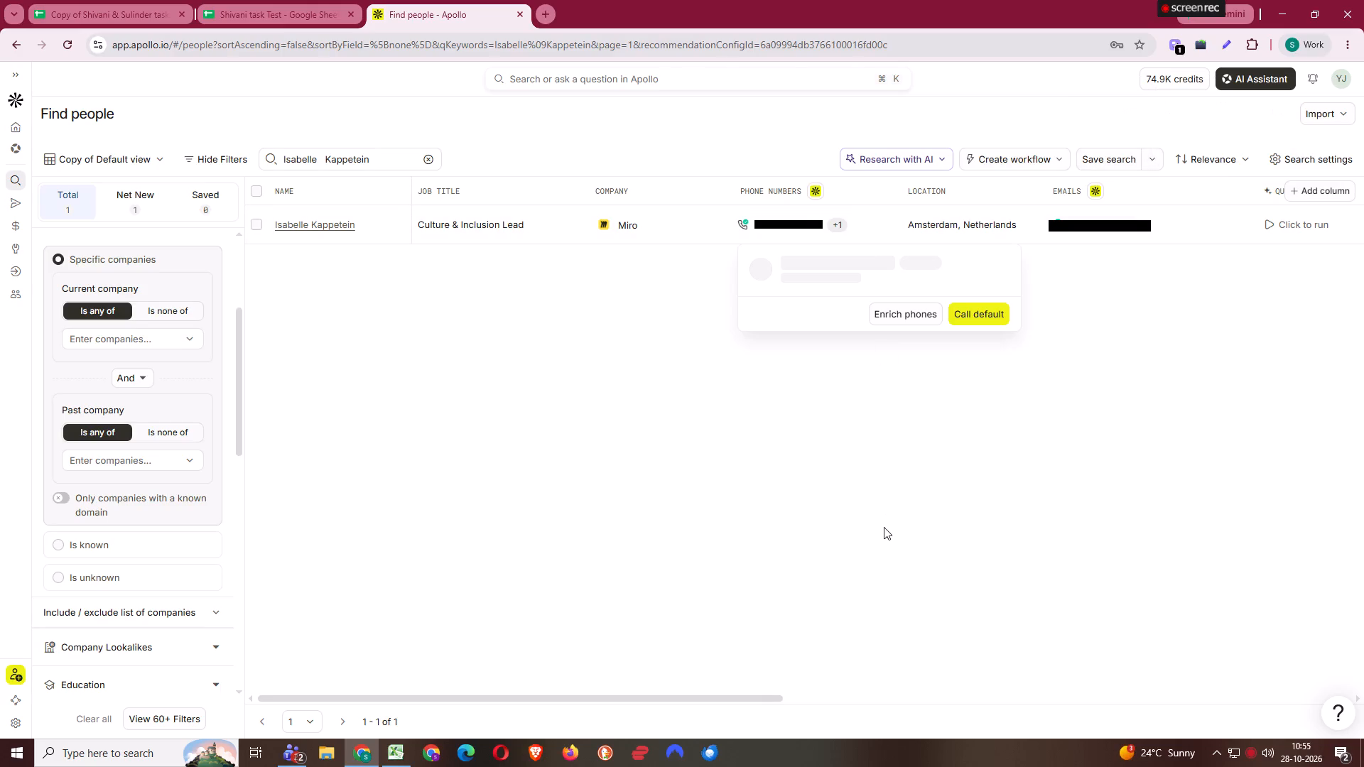
click(918, 269)
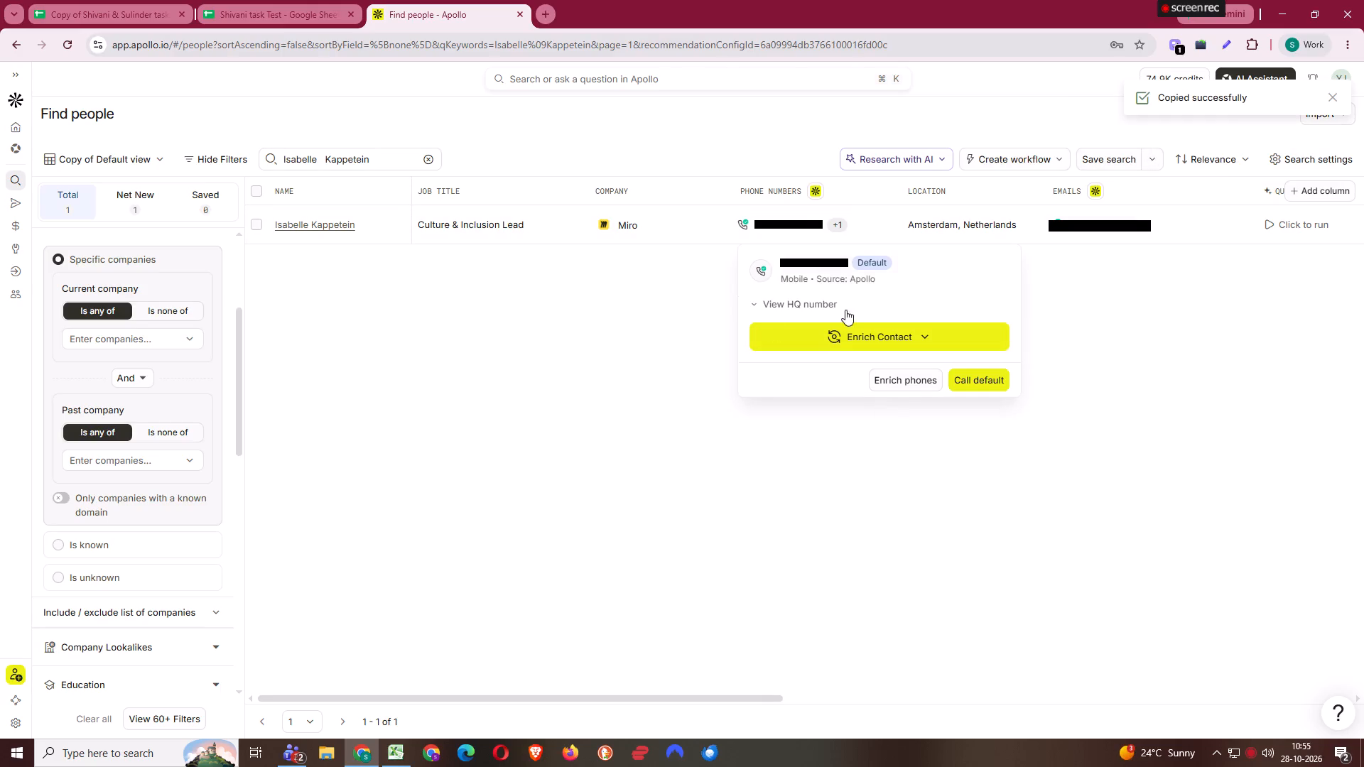
click(775, 302)
key(alt+Tab)
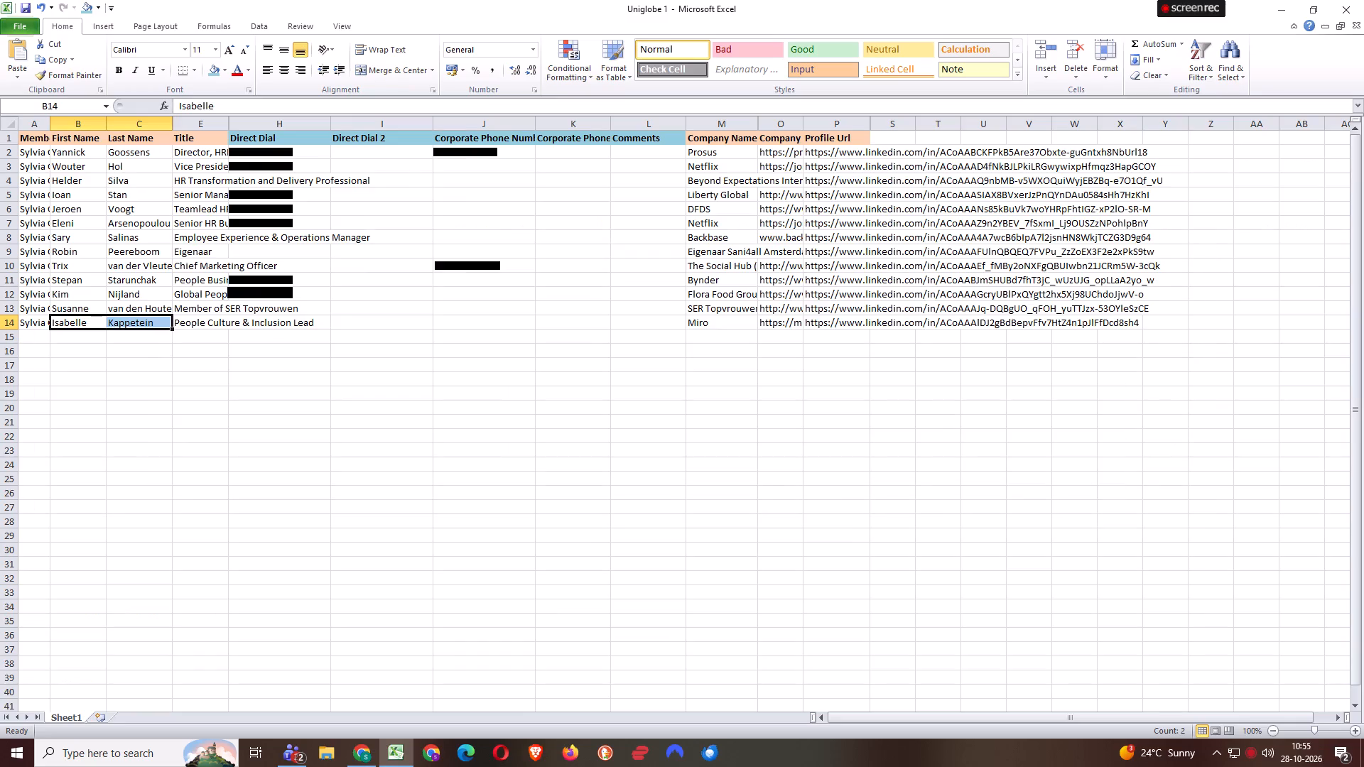
click(261, 324)
key(apostrophe)
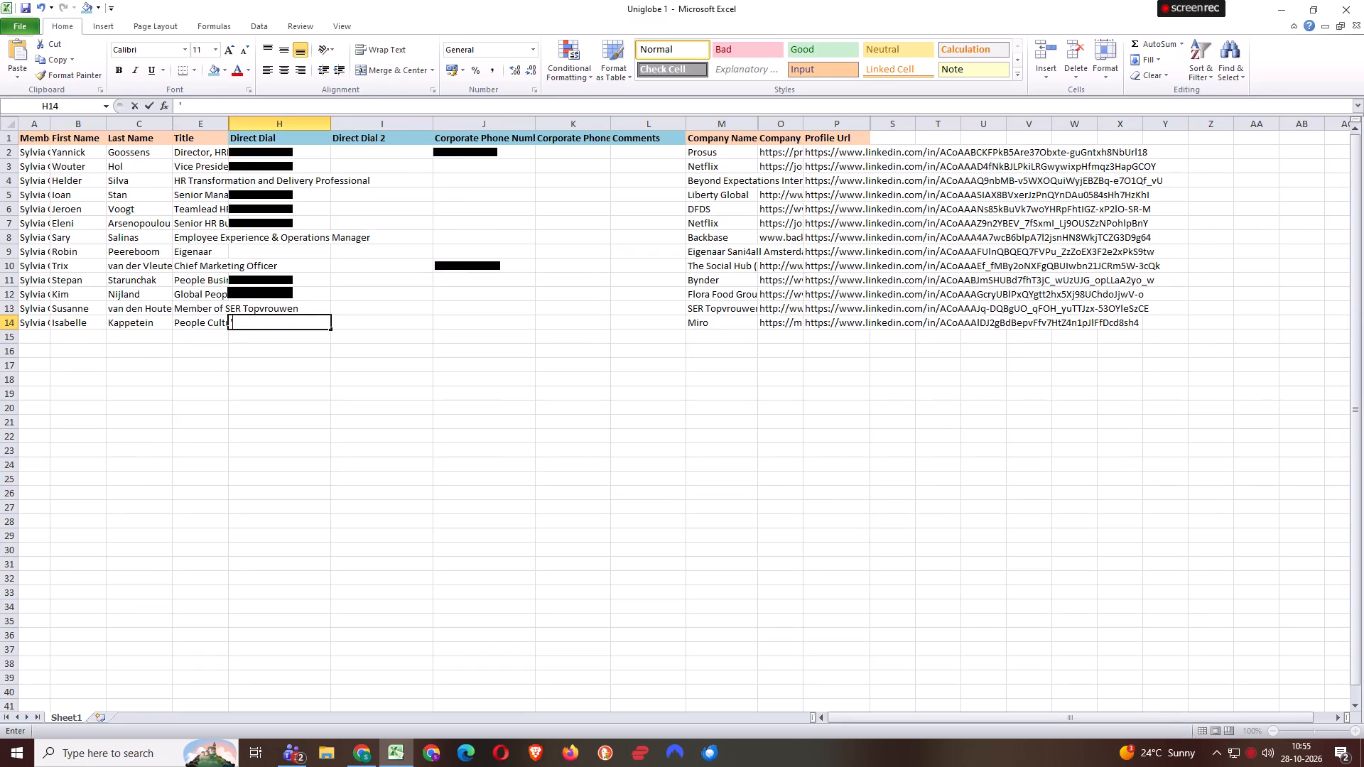
key(ctrl+v)
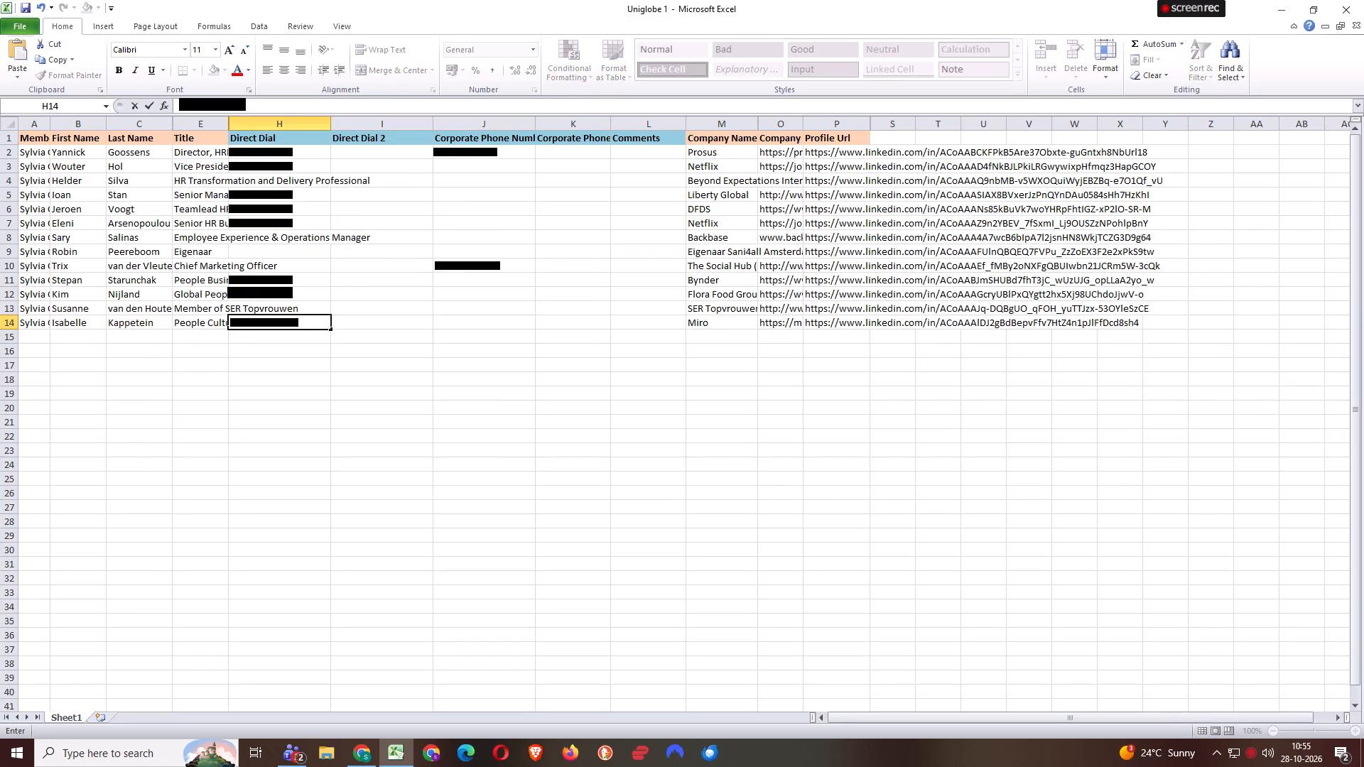
click(256, 320)
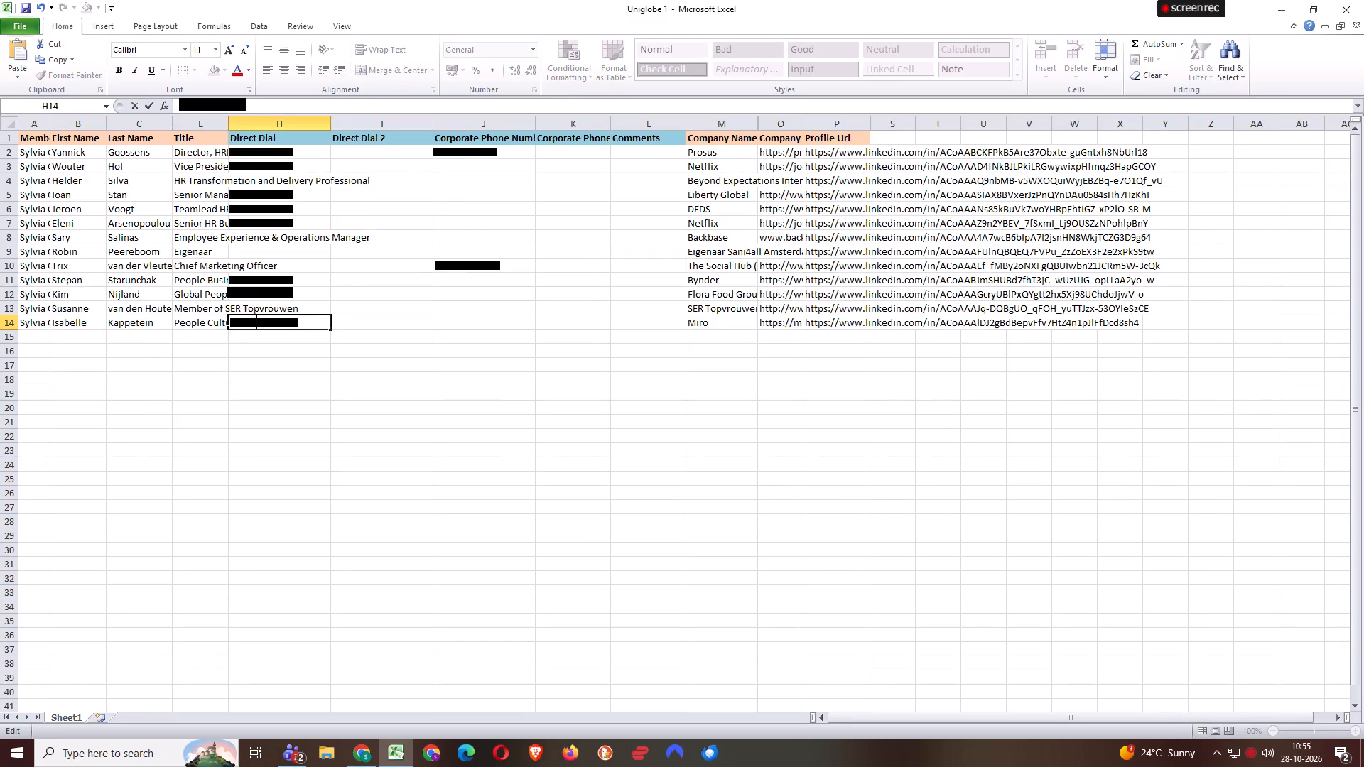
key(BackSpace)
click(411, 357)
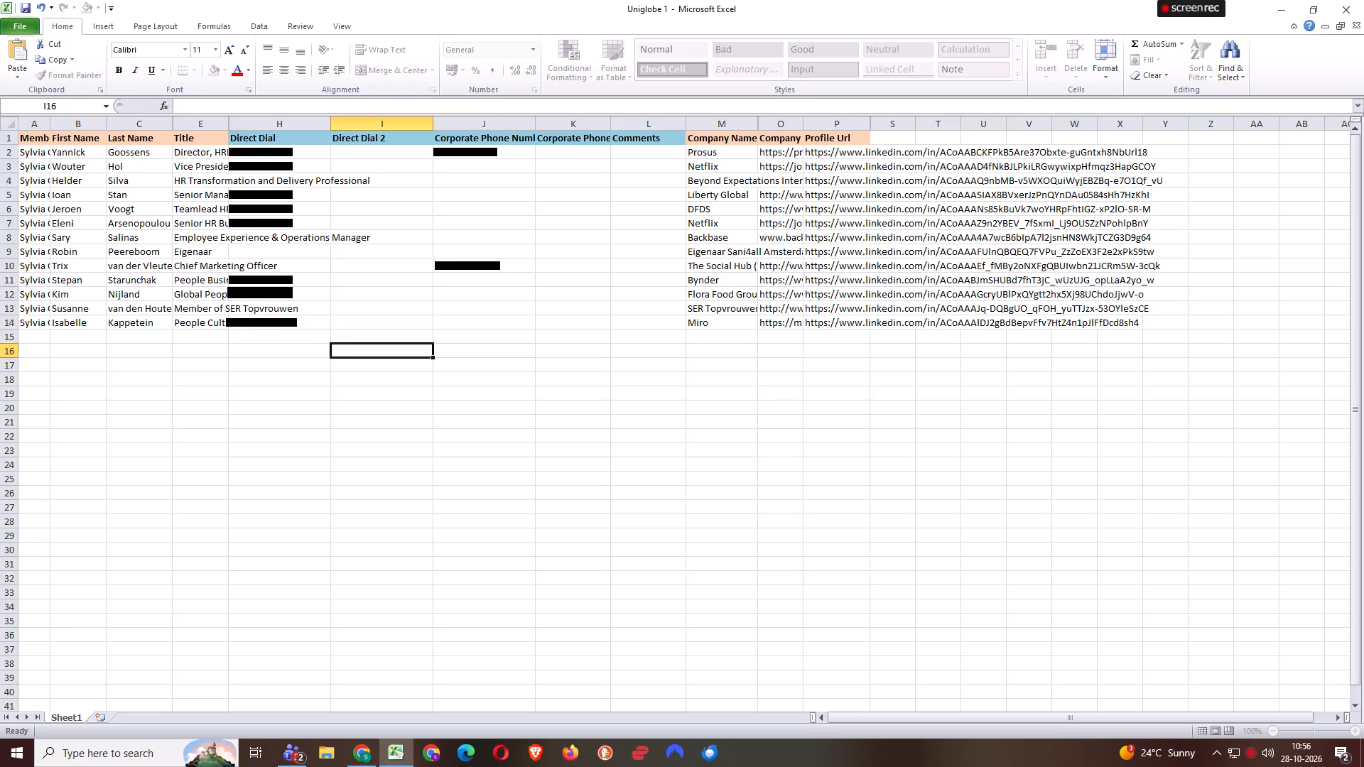
Save the Uniglobe 1 workbook.
key(ctrl+s)
key(ctrl+s)
key(ctrl+s)
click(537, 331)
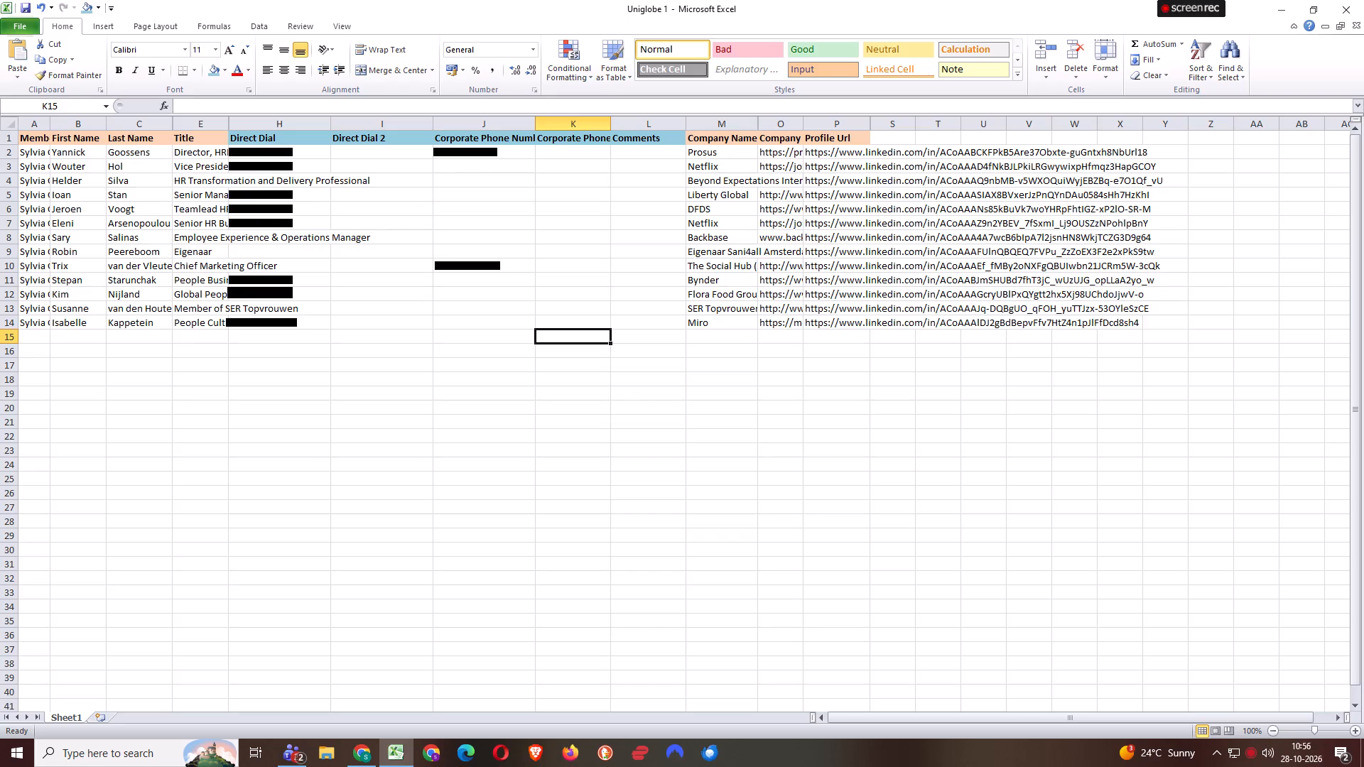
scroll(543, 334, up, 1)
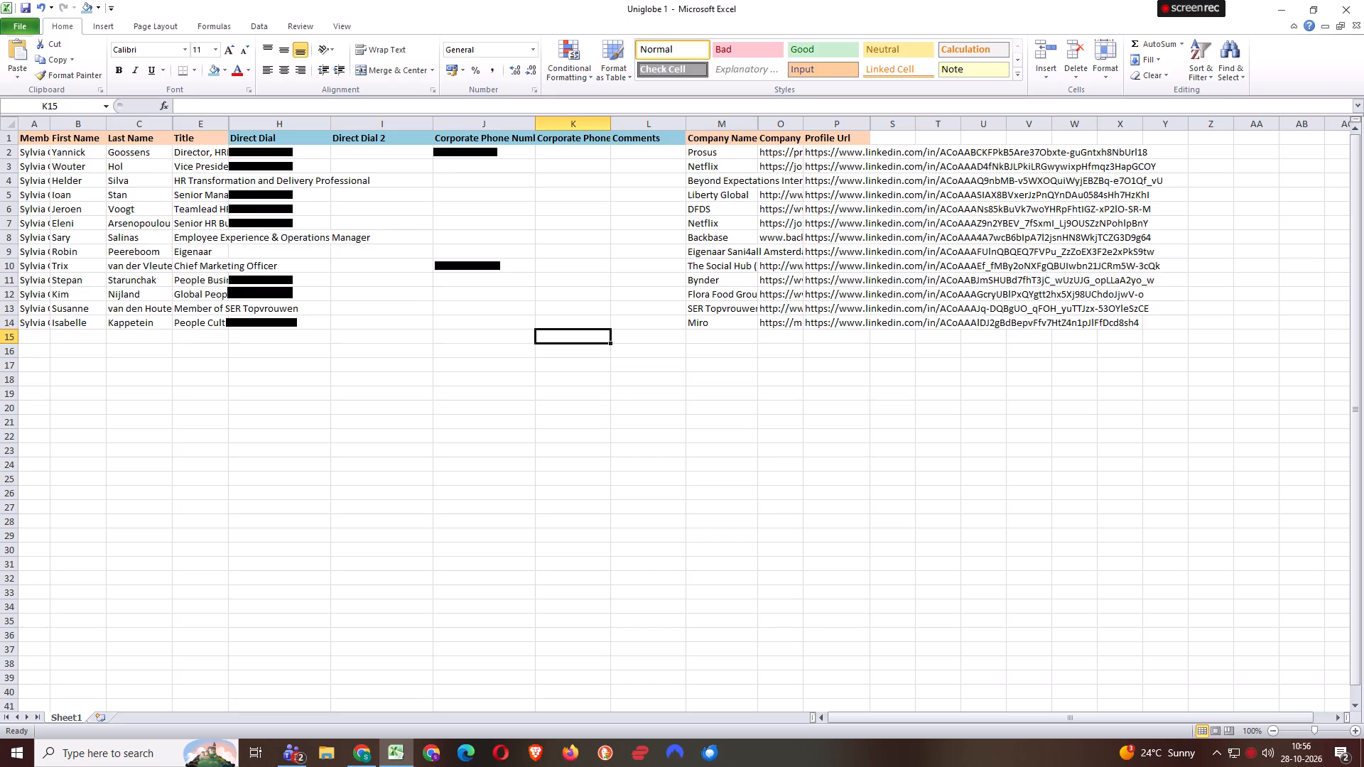
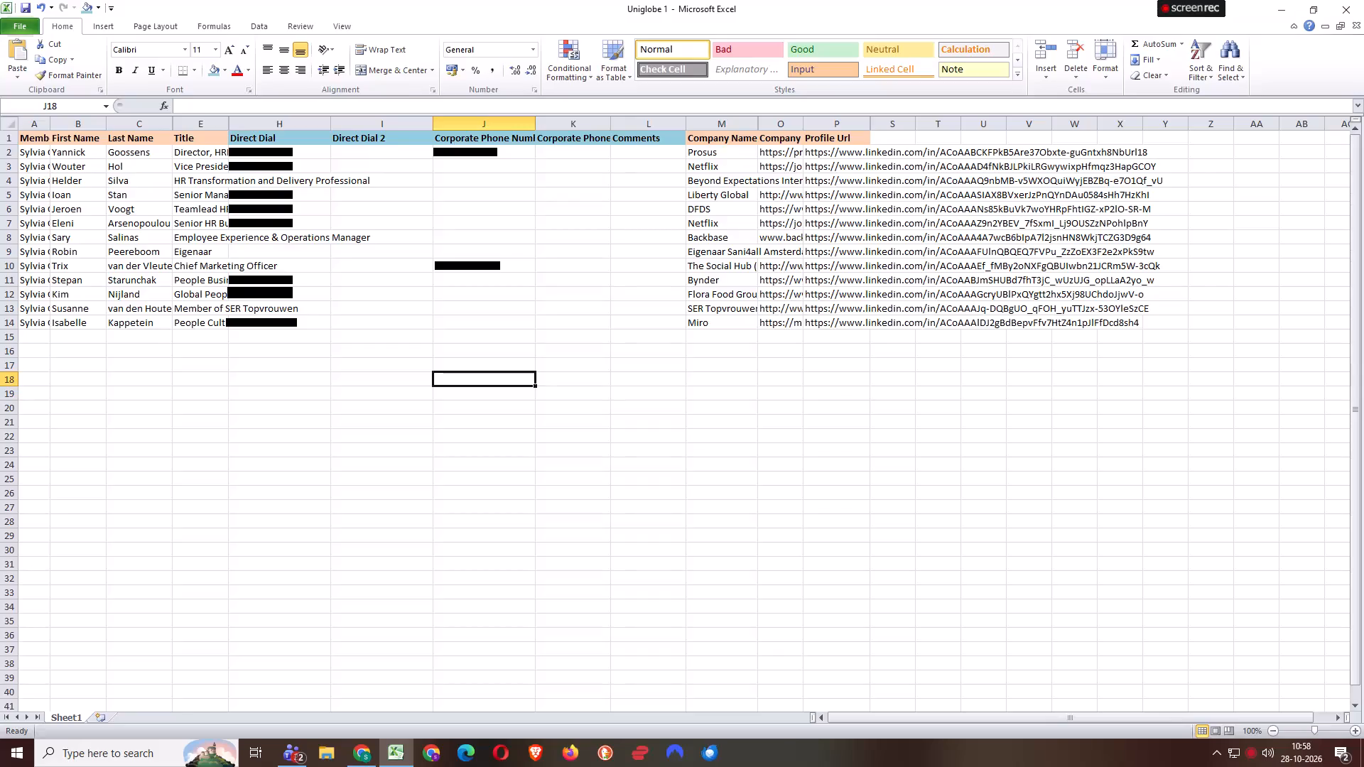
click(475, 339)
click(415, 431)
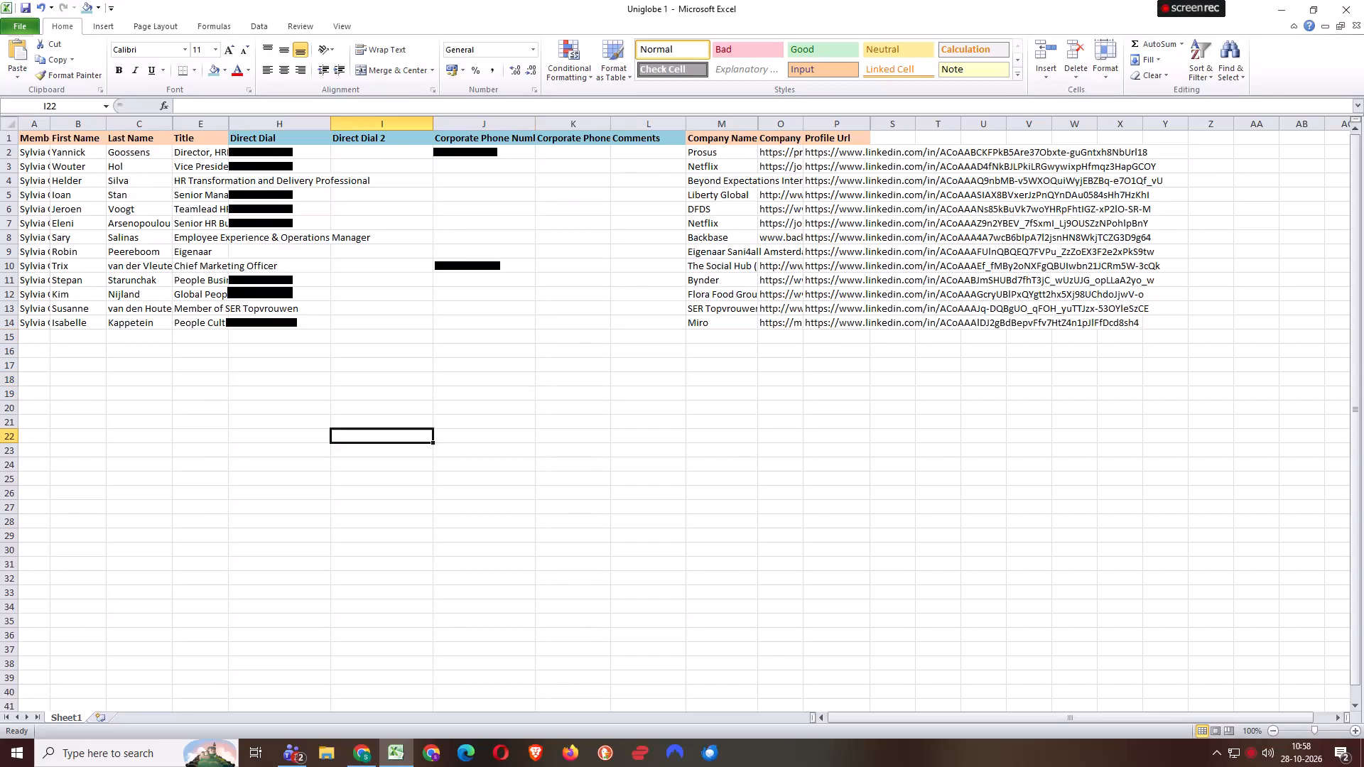
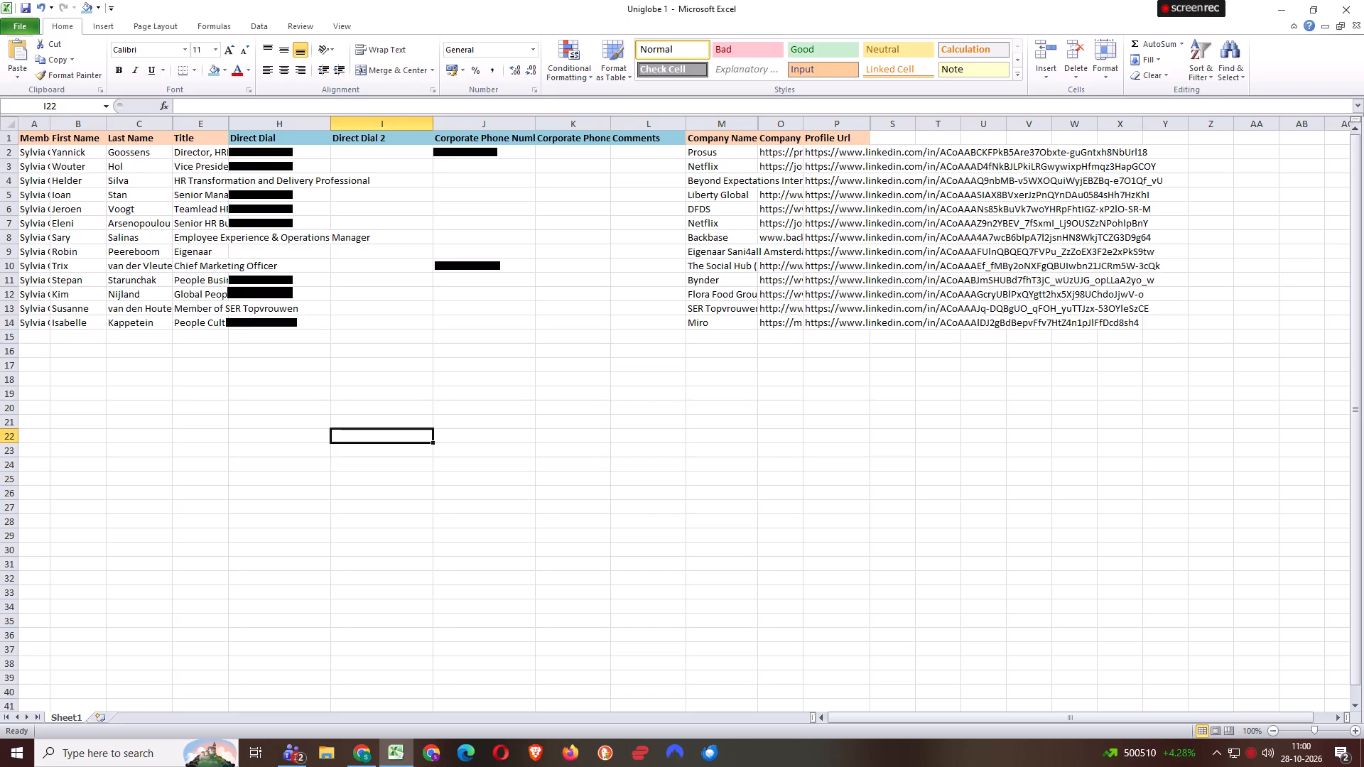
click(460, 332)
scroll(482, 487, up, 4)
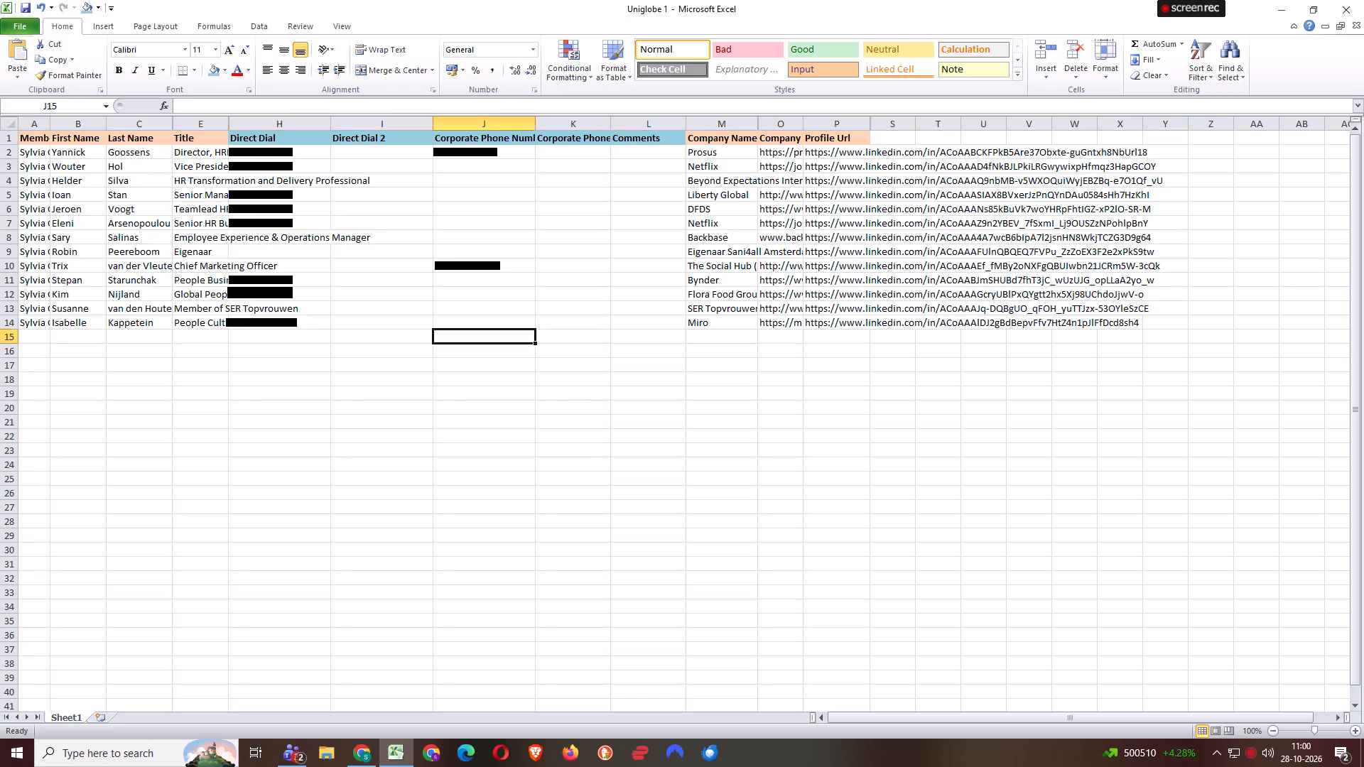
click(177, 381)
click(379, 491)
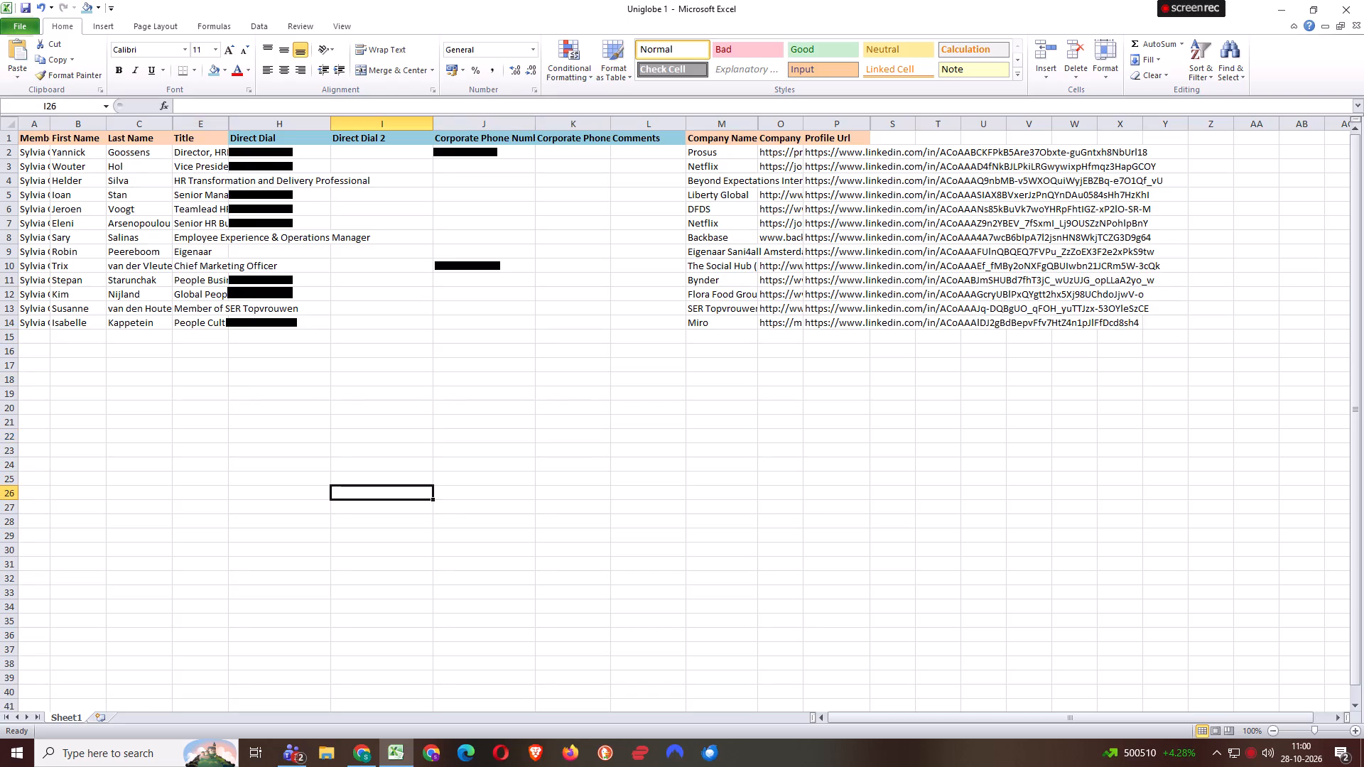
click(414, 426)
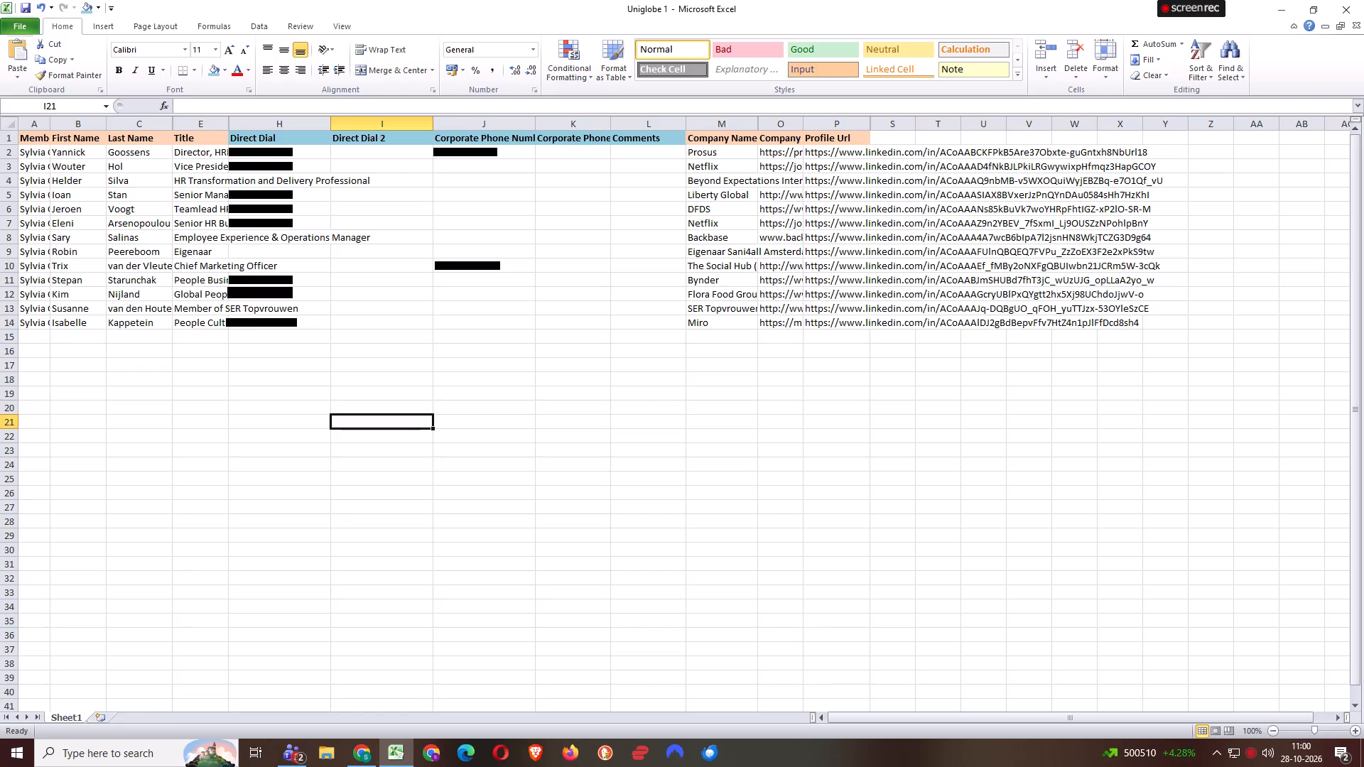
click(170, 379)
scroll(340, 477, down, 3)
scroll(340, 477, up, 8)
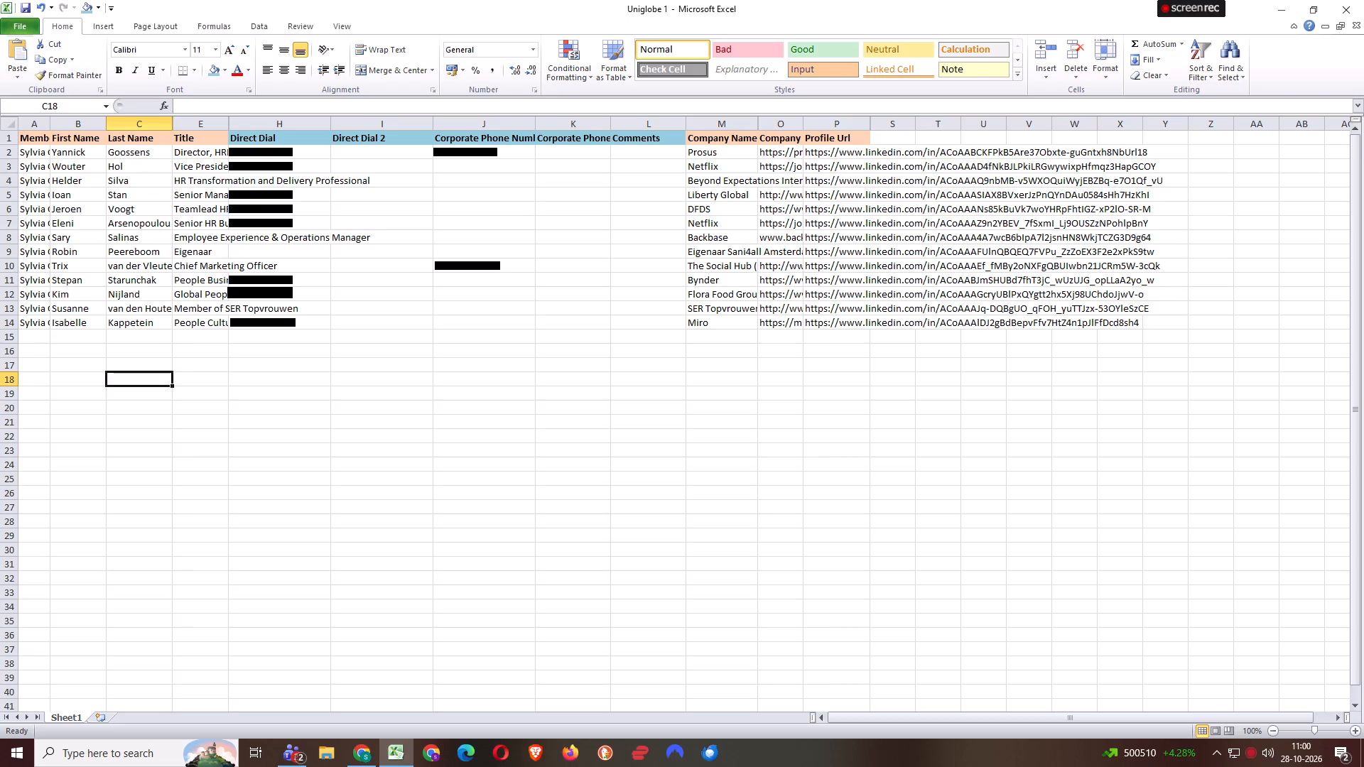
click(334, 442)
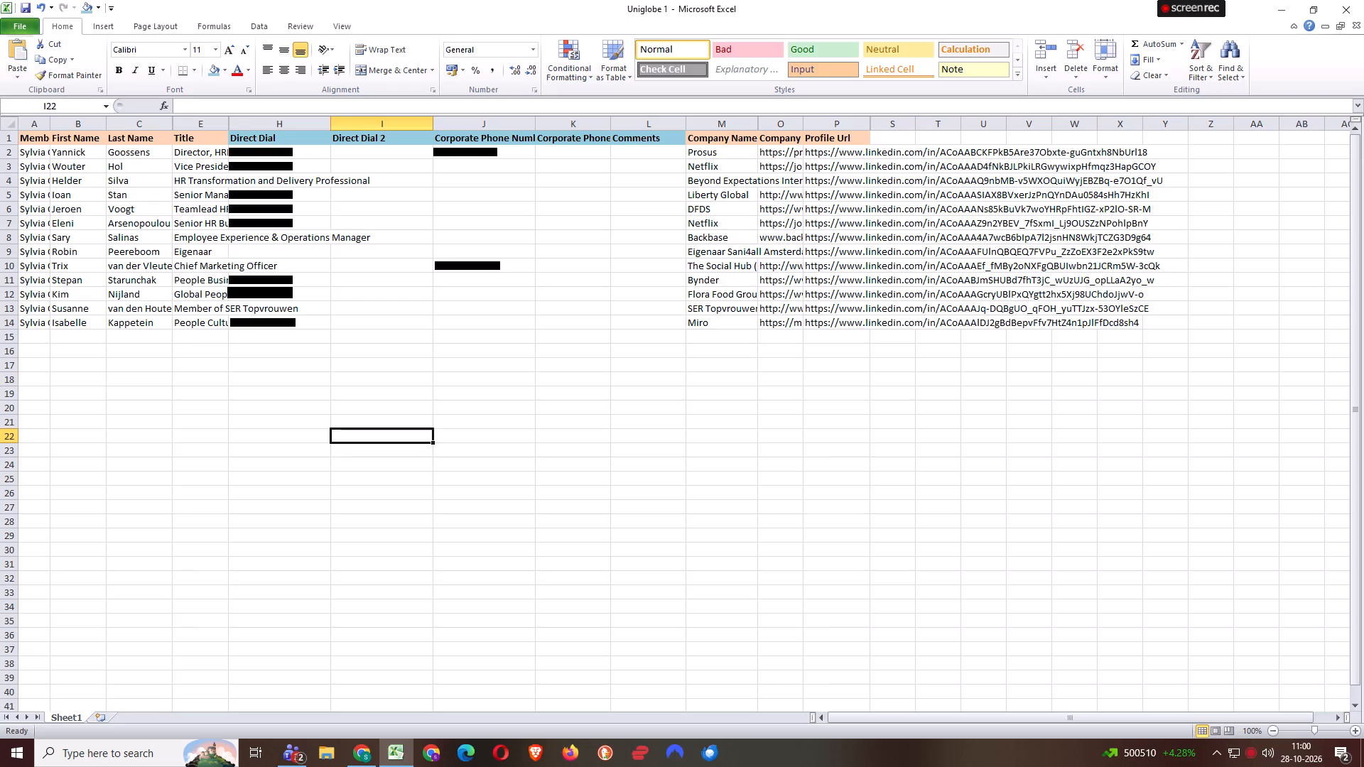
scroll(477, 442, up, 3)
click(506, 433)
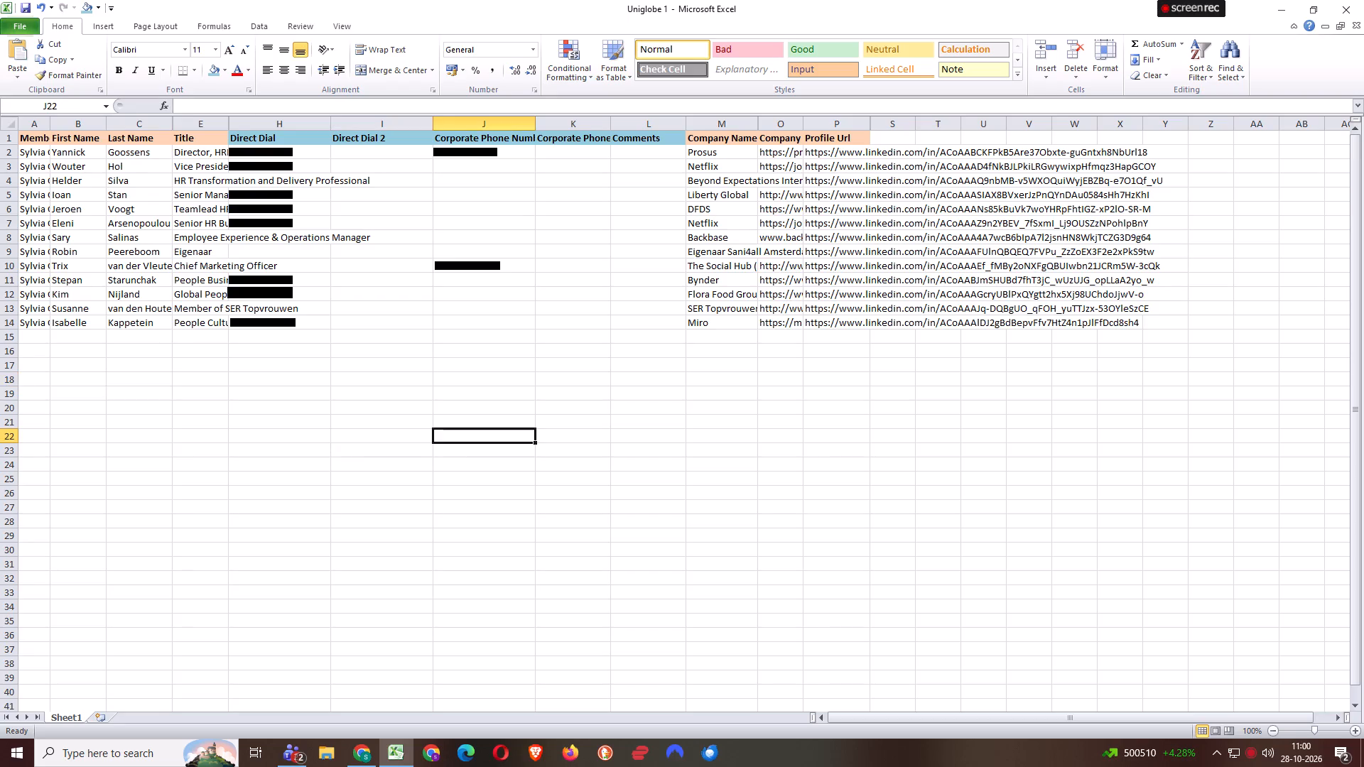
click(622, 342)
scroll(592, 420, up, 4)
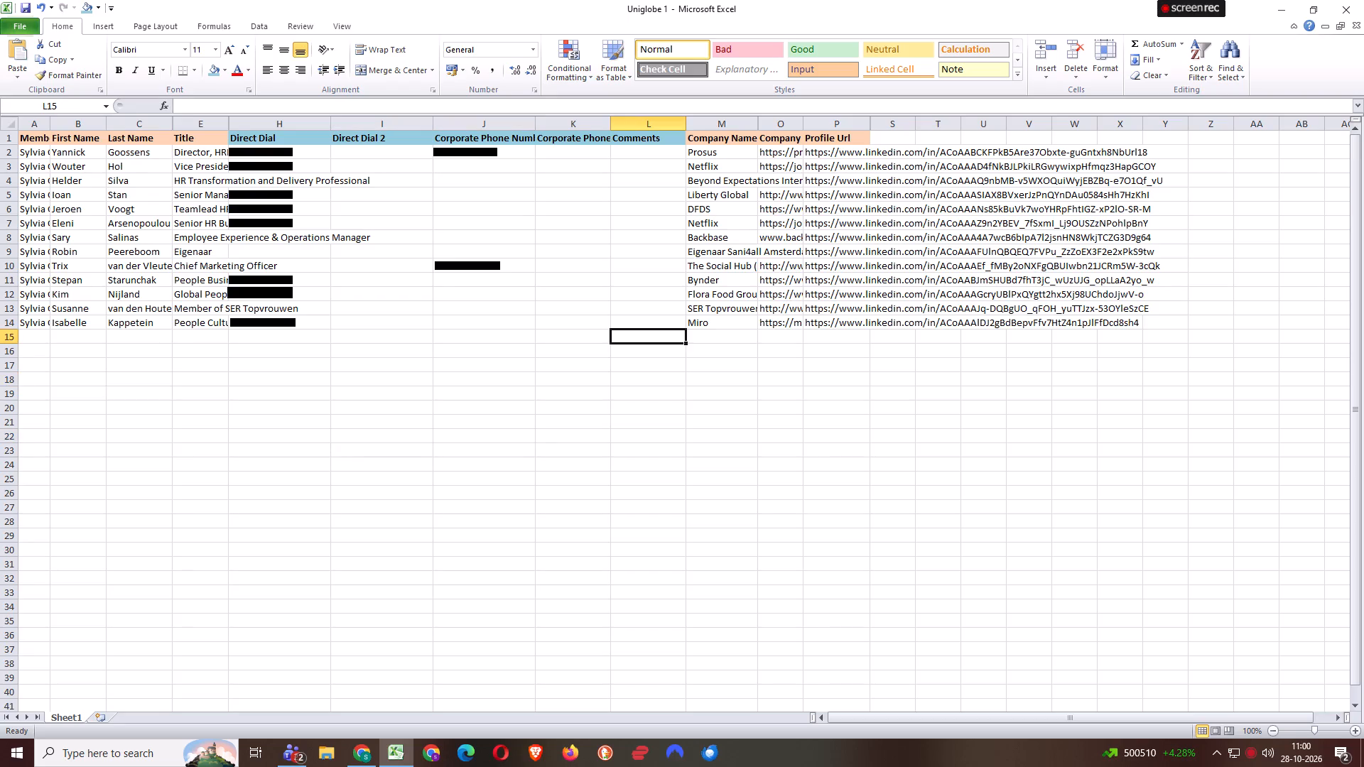
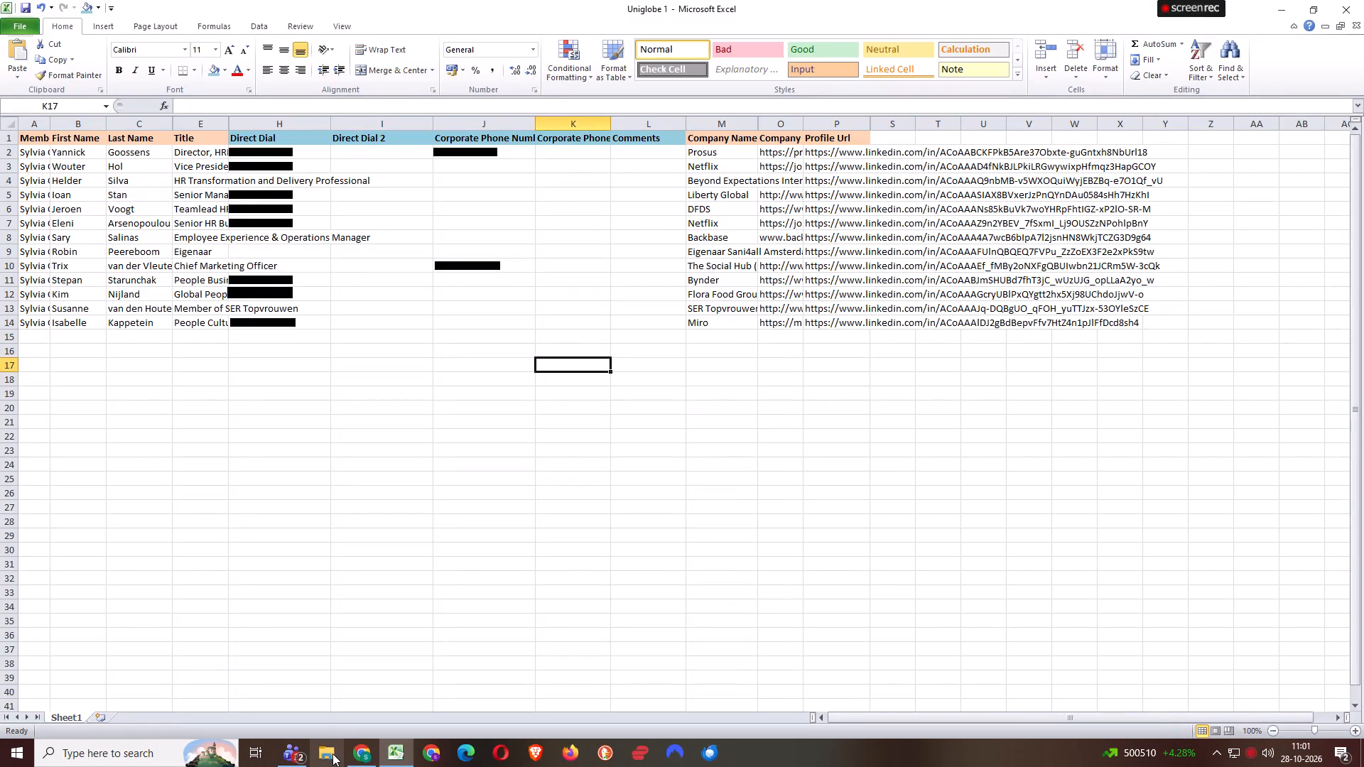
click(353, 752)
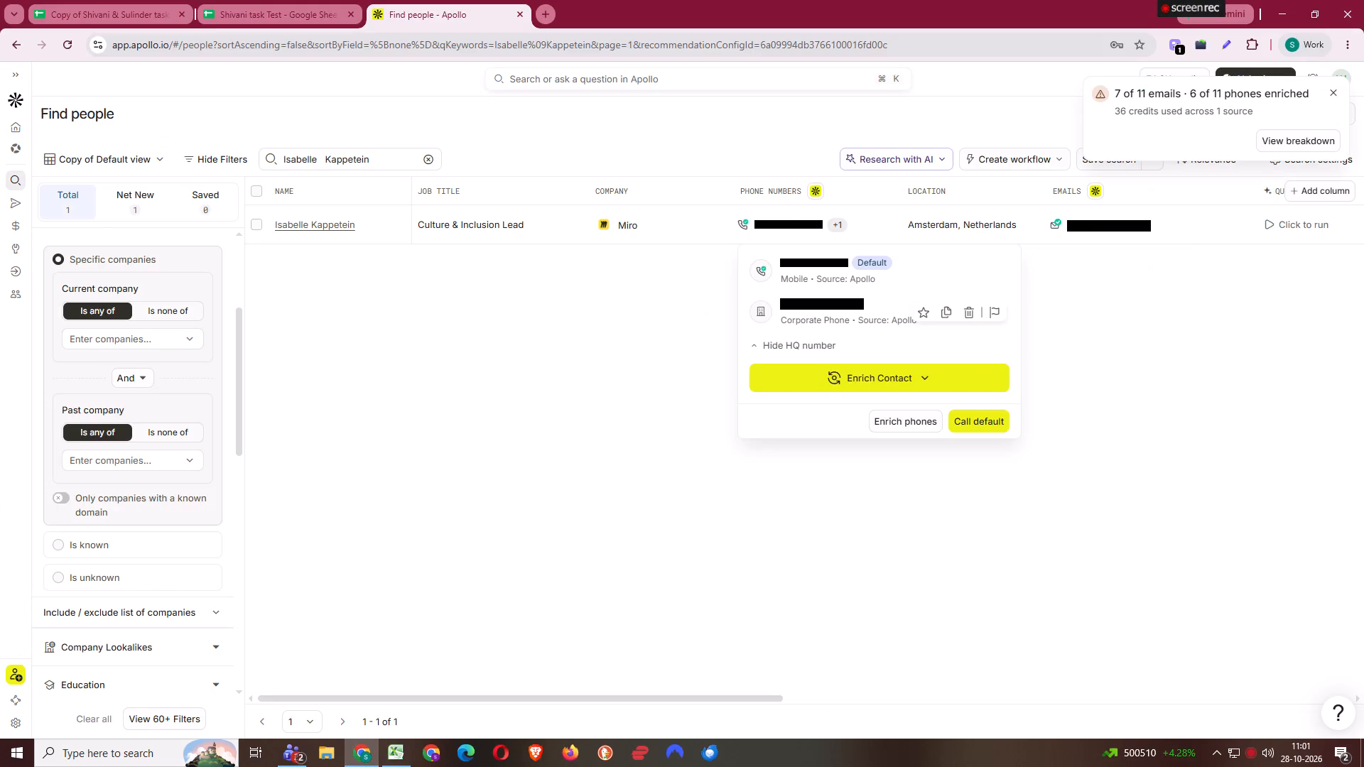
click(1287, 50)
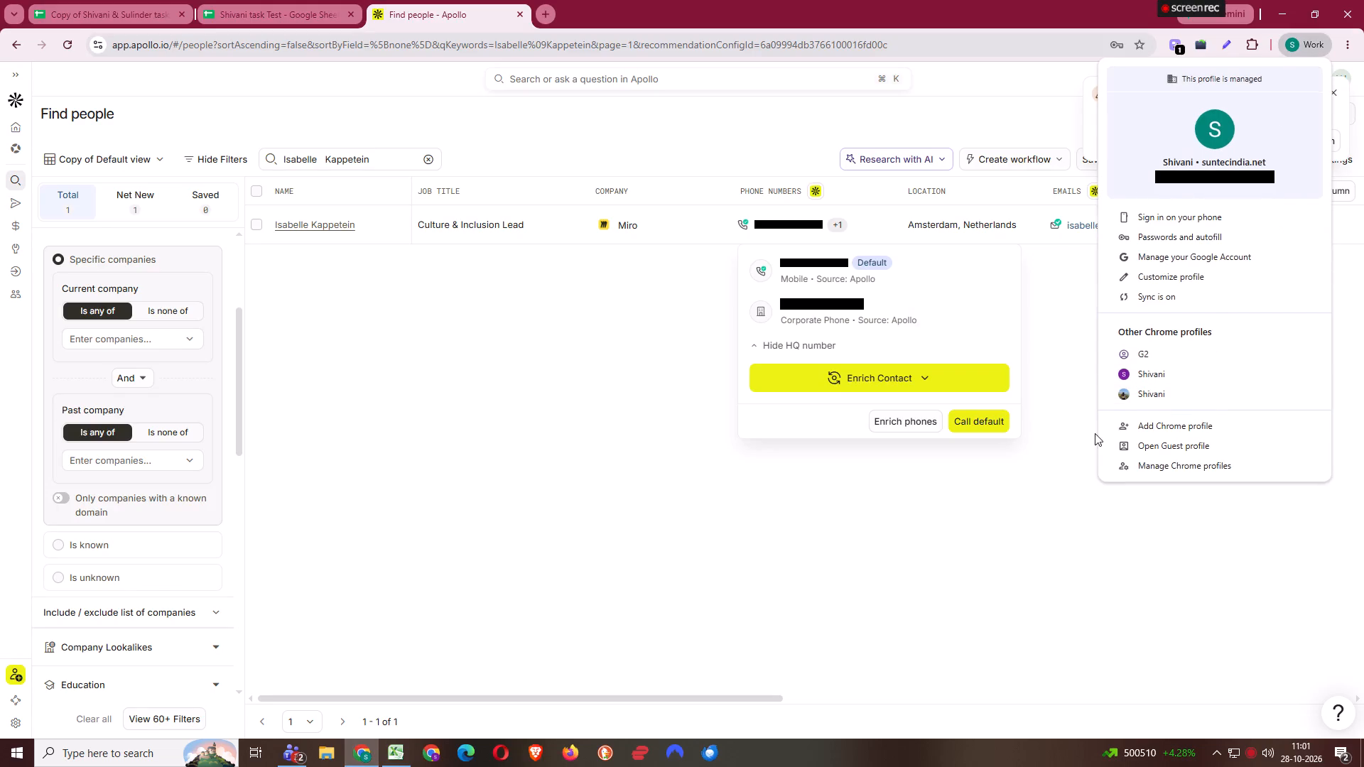
Find the Kuro app among the recent Windows searches and launch it.
click(104, 766)
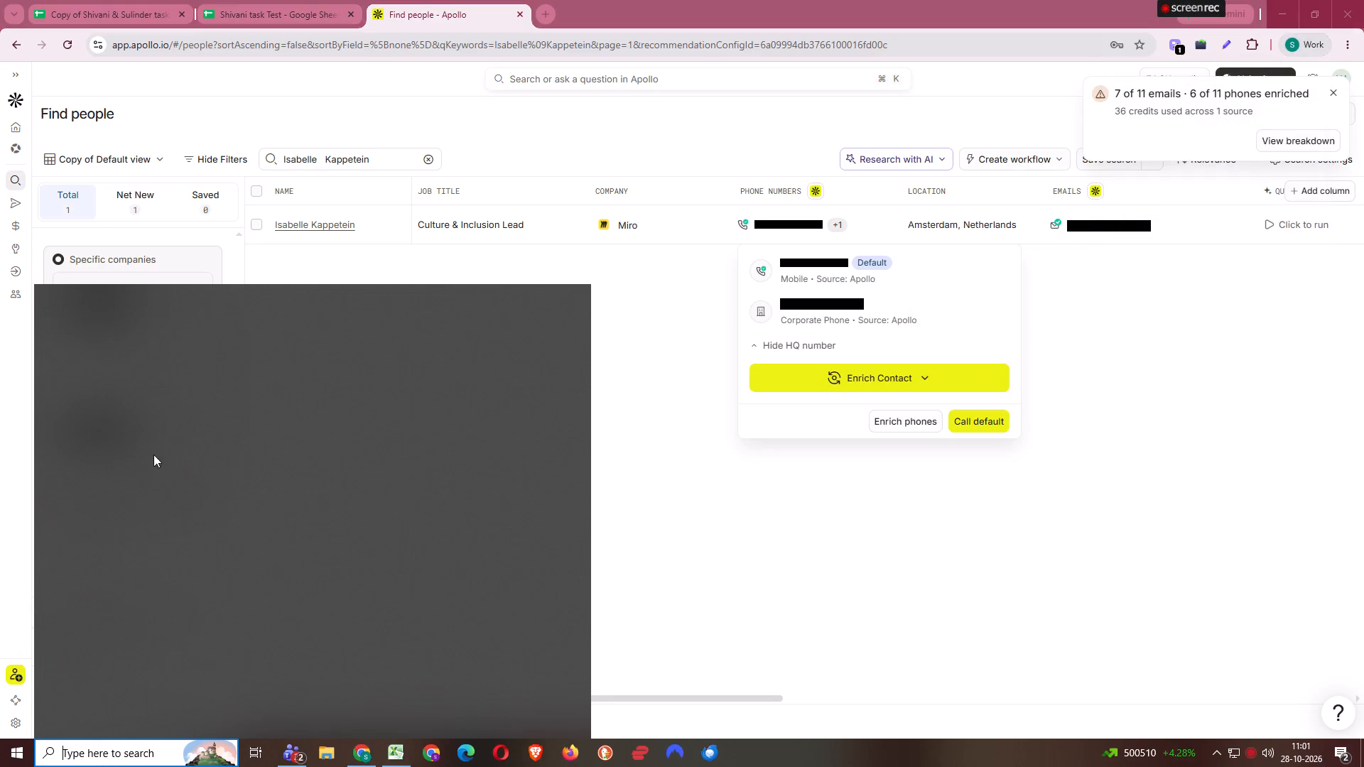
click(151, 375)
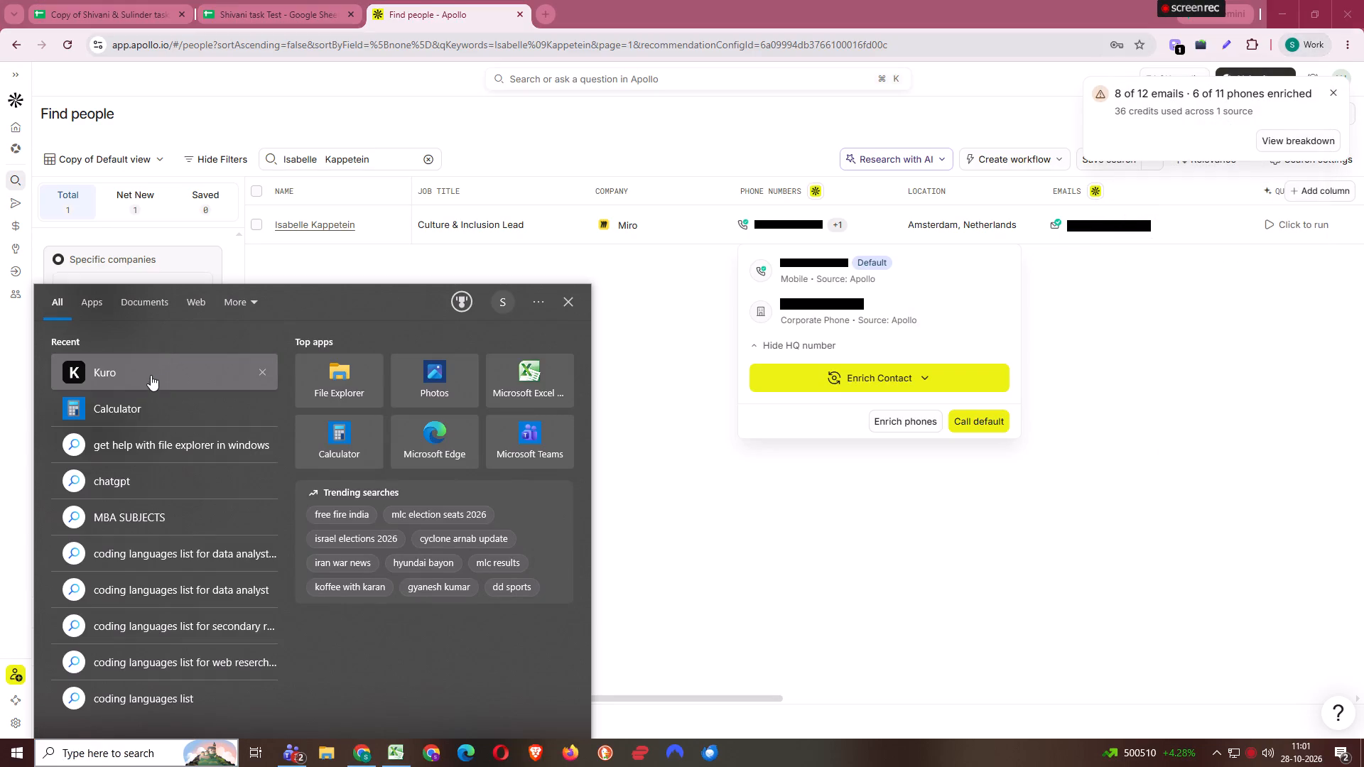
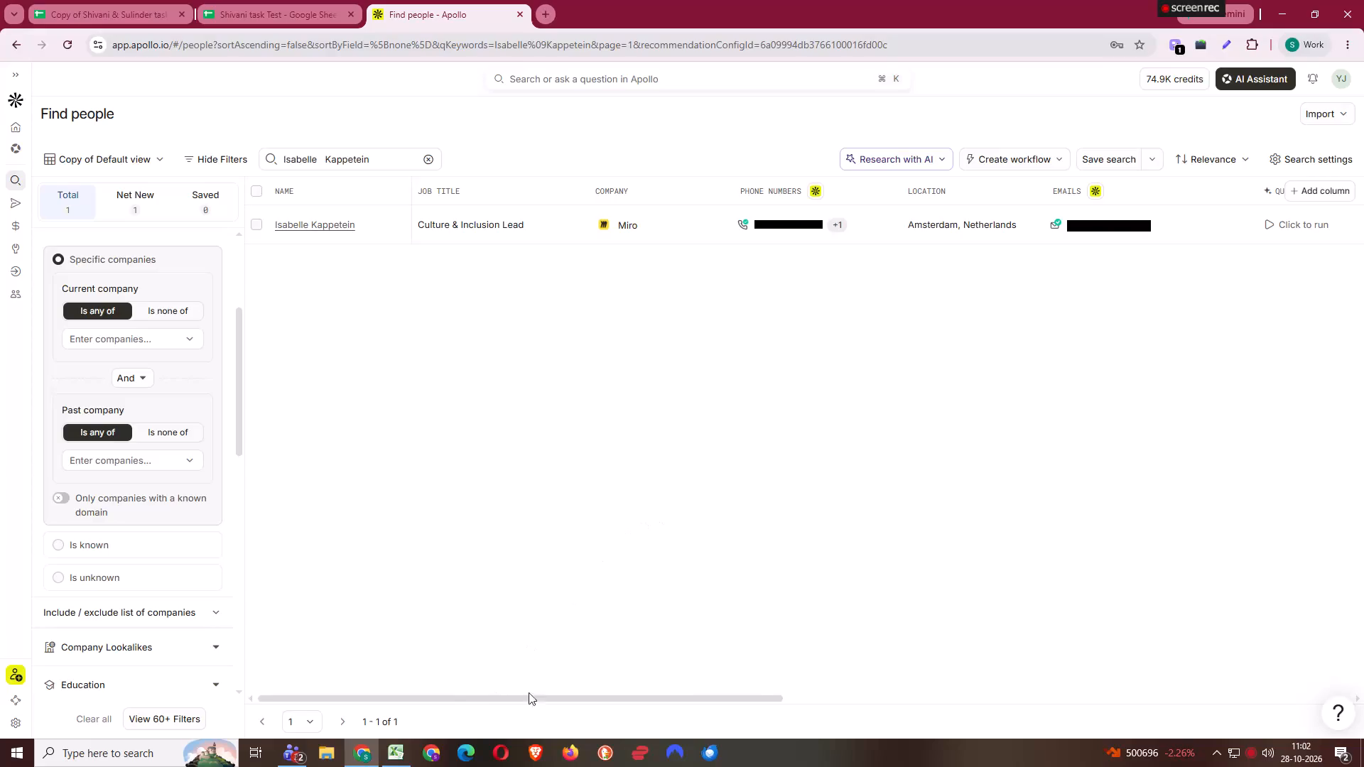
Switch to the Uniglobe 1 workbook in Excel to review the lead list's phone number columns.
click(396, 740)
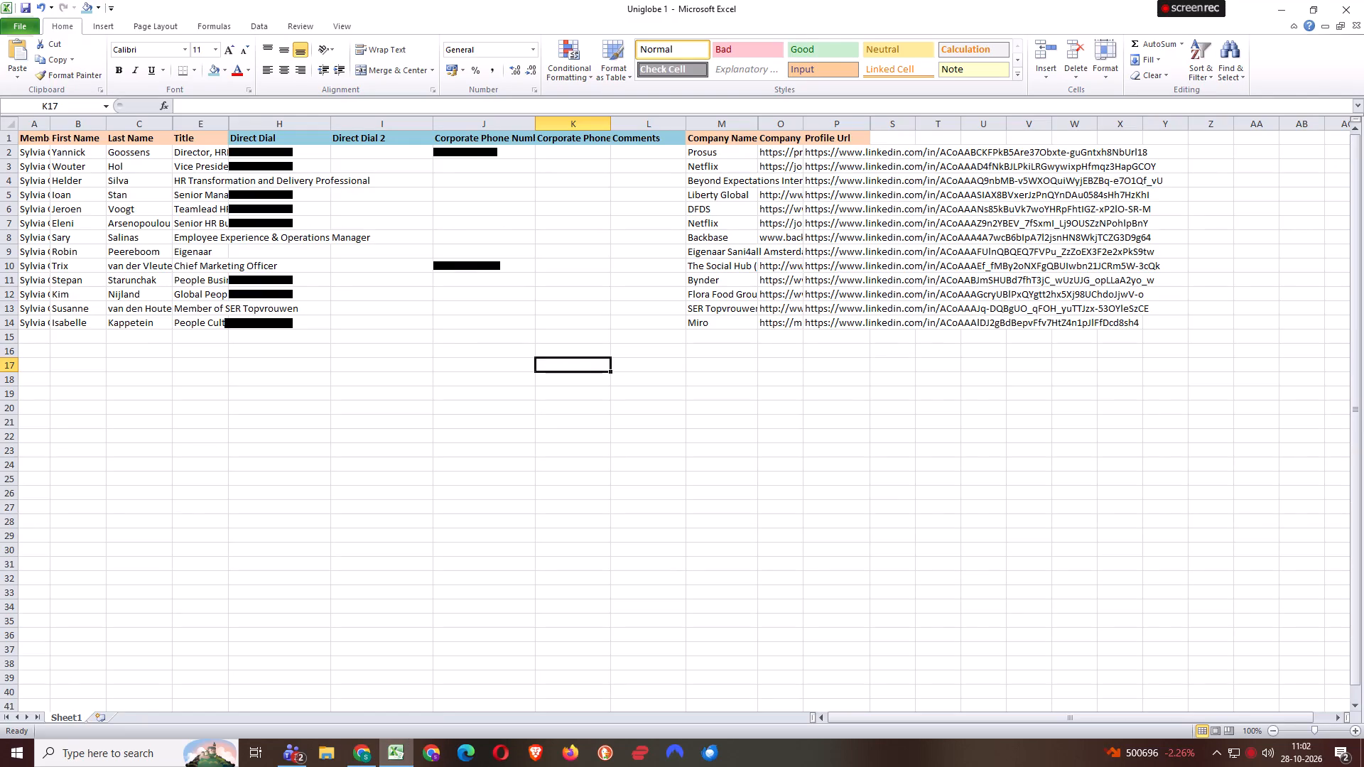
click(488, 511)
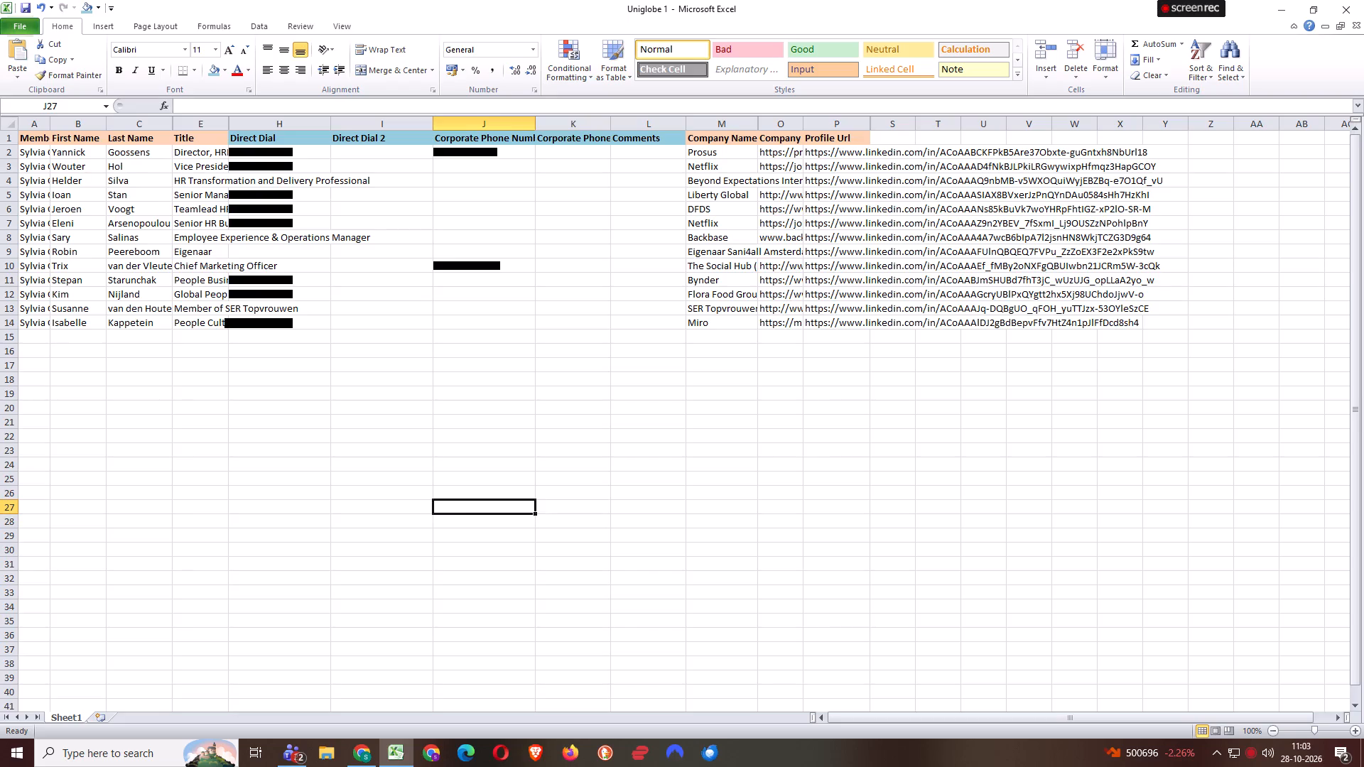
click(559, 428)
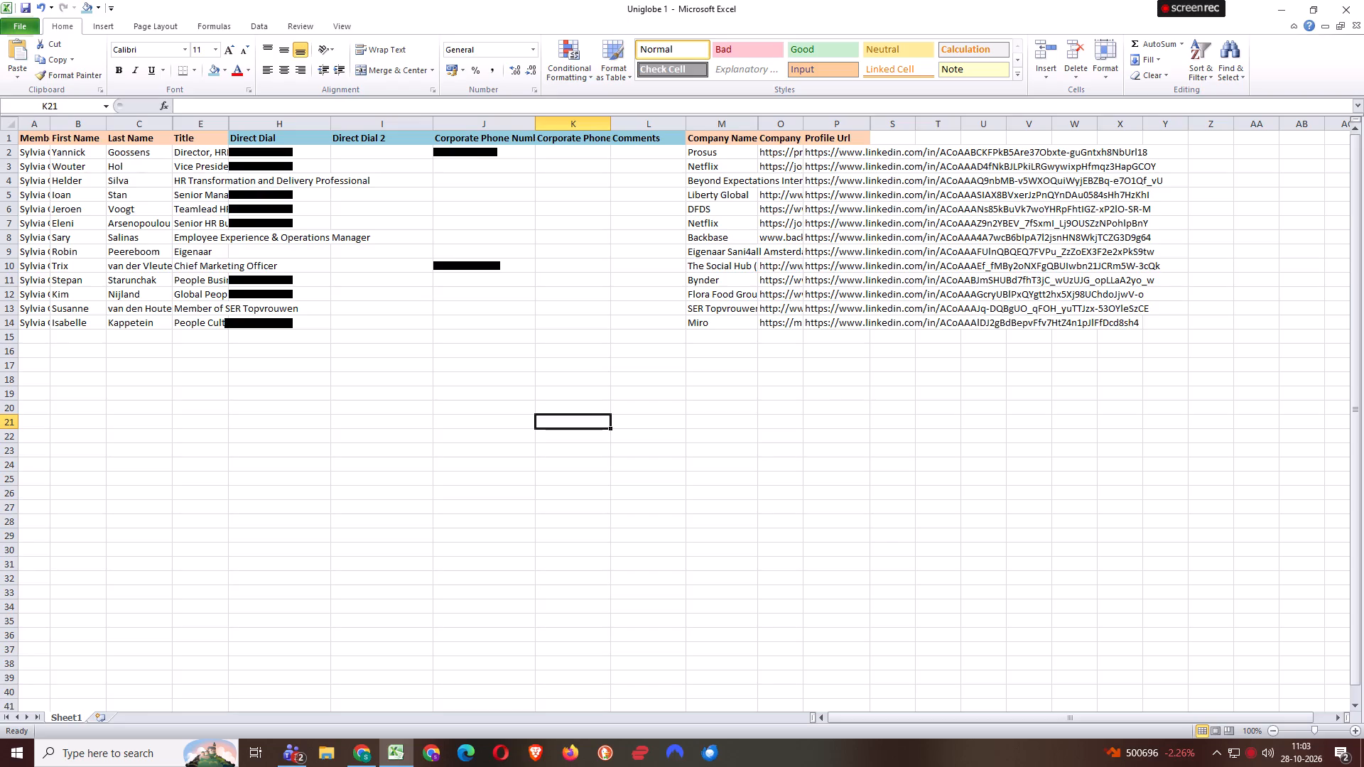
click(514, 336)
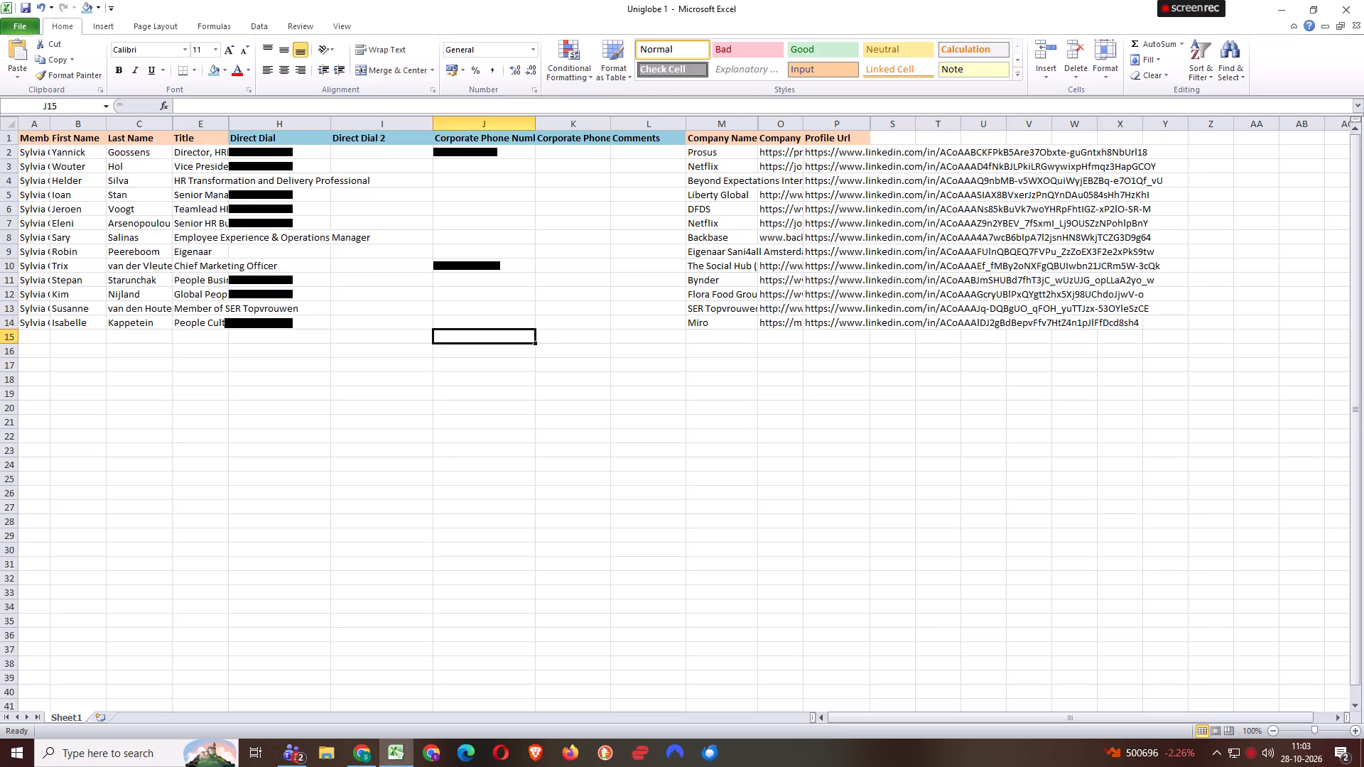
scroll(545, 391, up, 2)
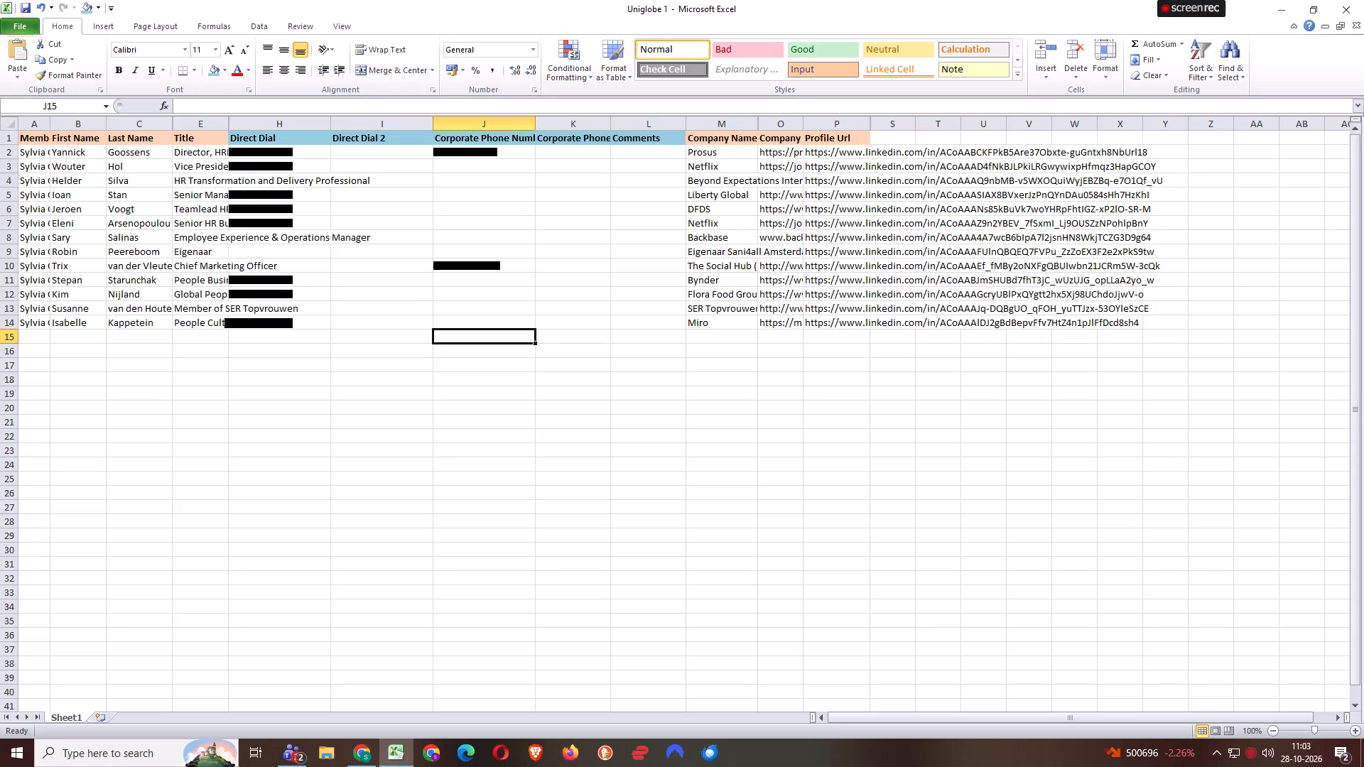
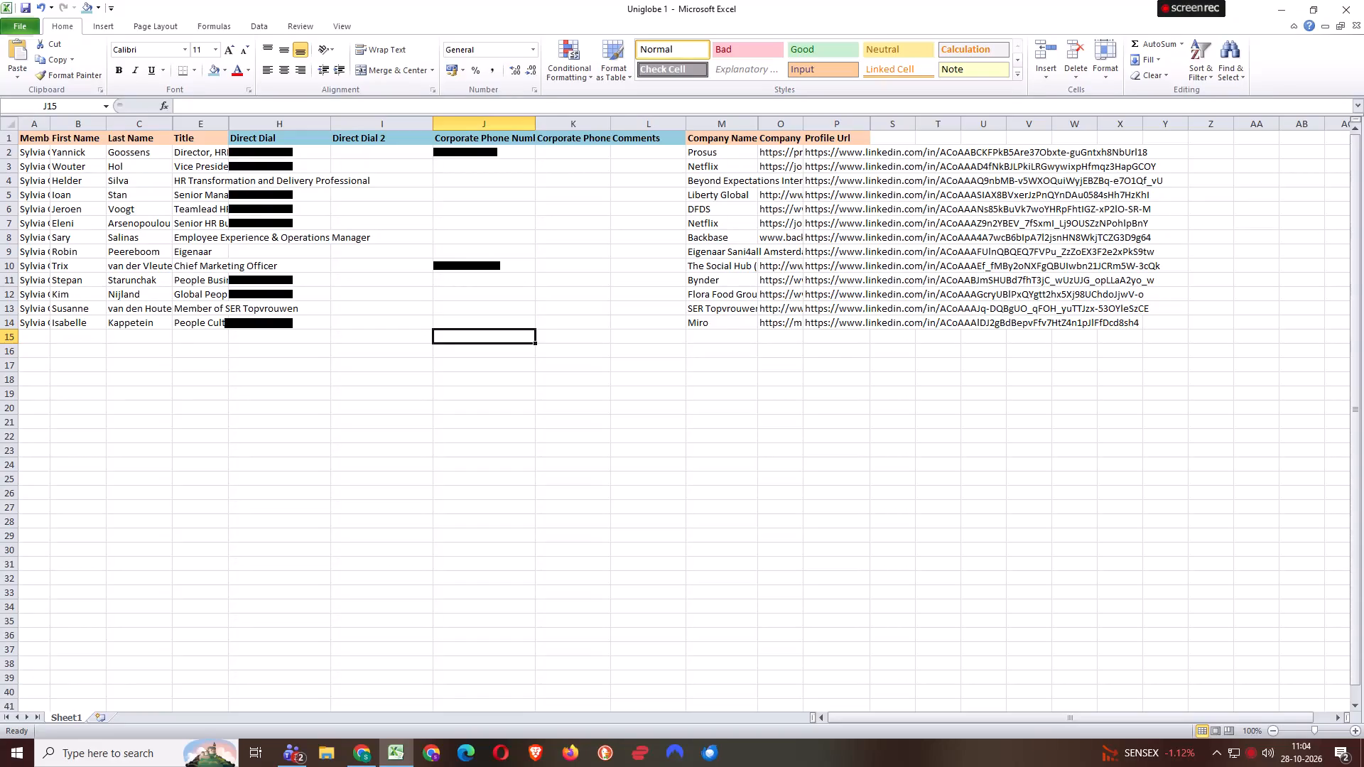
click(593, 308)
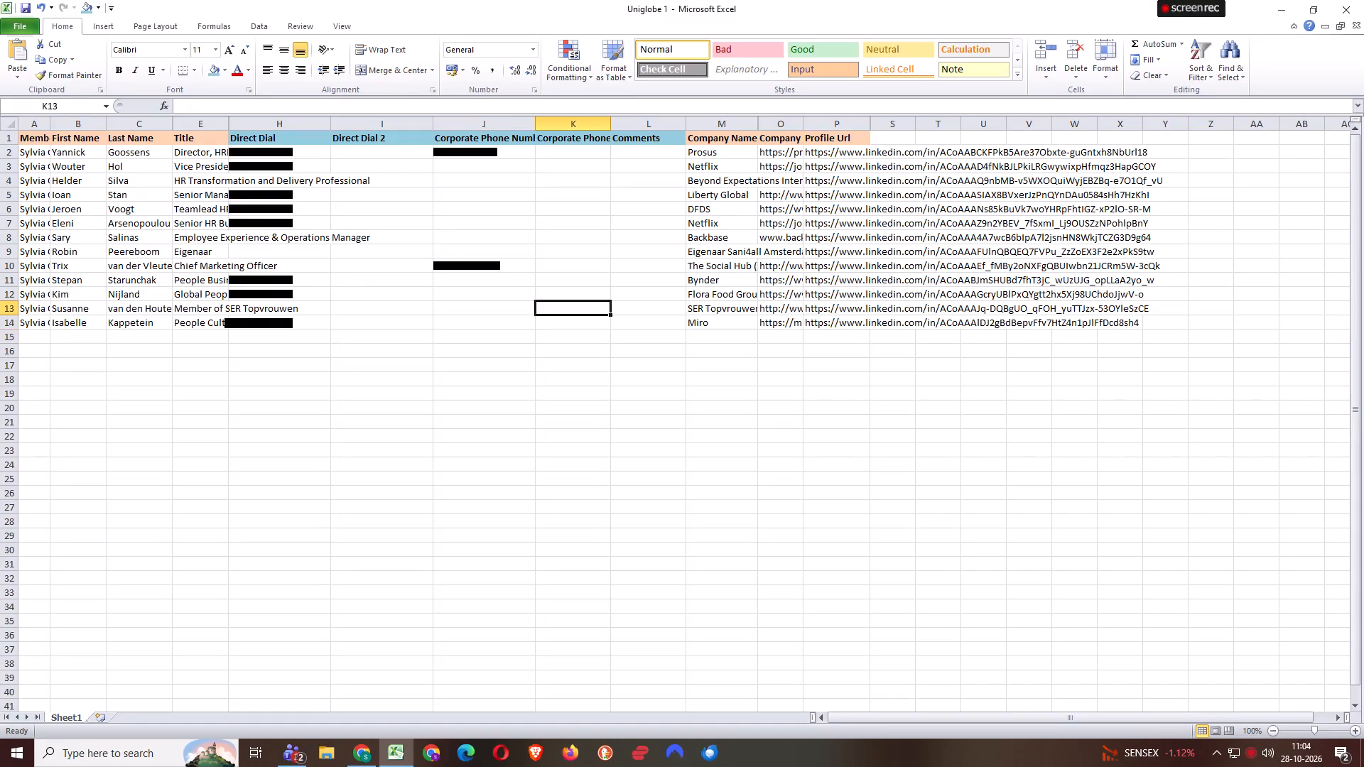
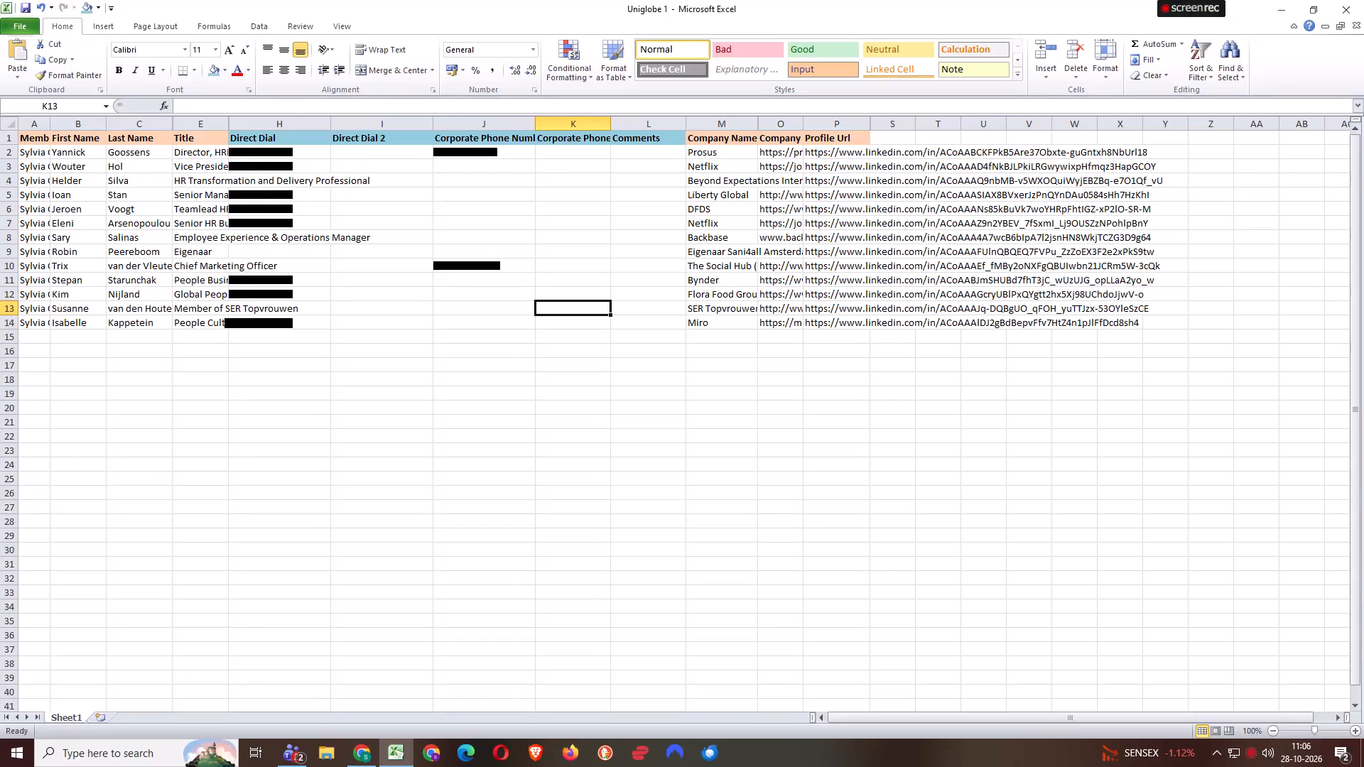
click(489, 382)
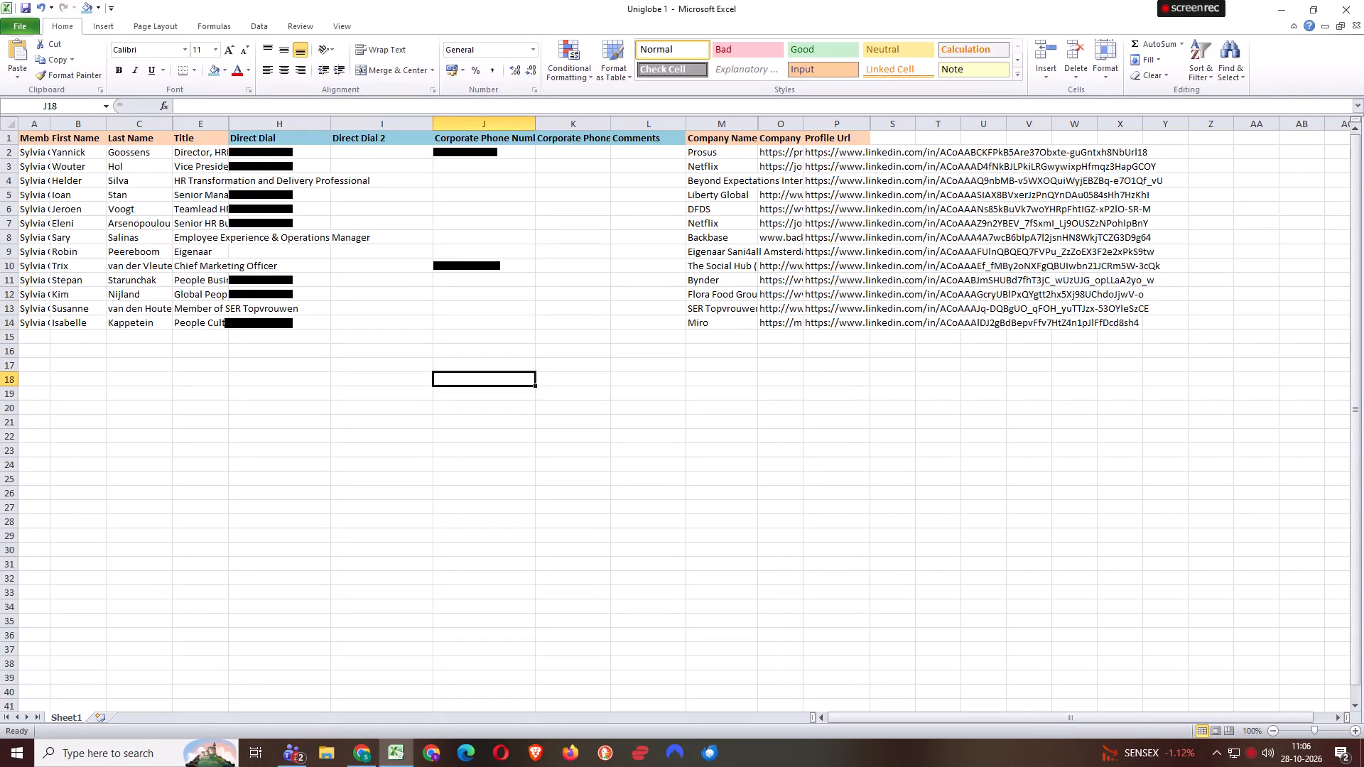
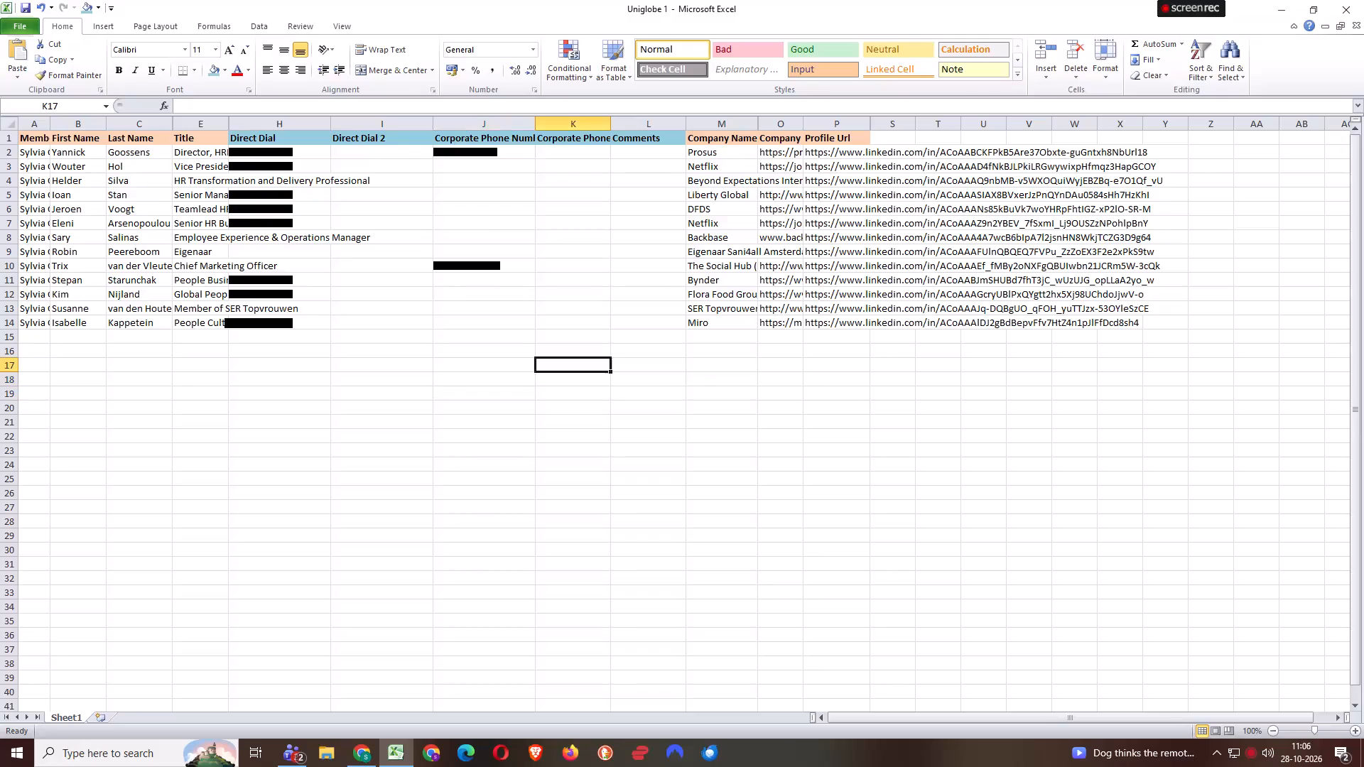
Copy the company name Prosus from the lead sheet and search Google in a new Chrome tab for its Netherlands company phone number.
scroll(360, 532, up, 3)
click(715, 151)
key(ctrl+c)
key(alt+Tab)
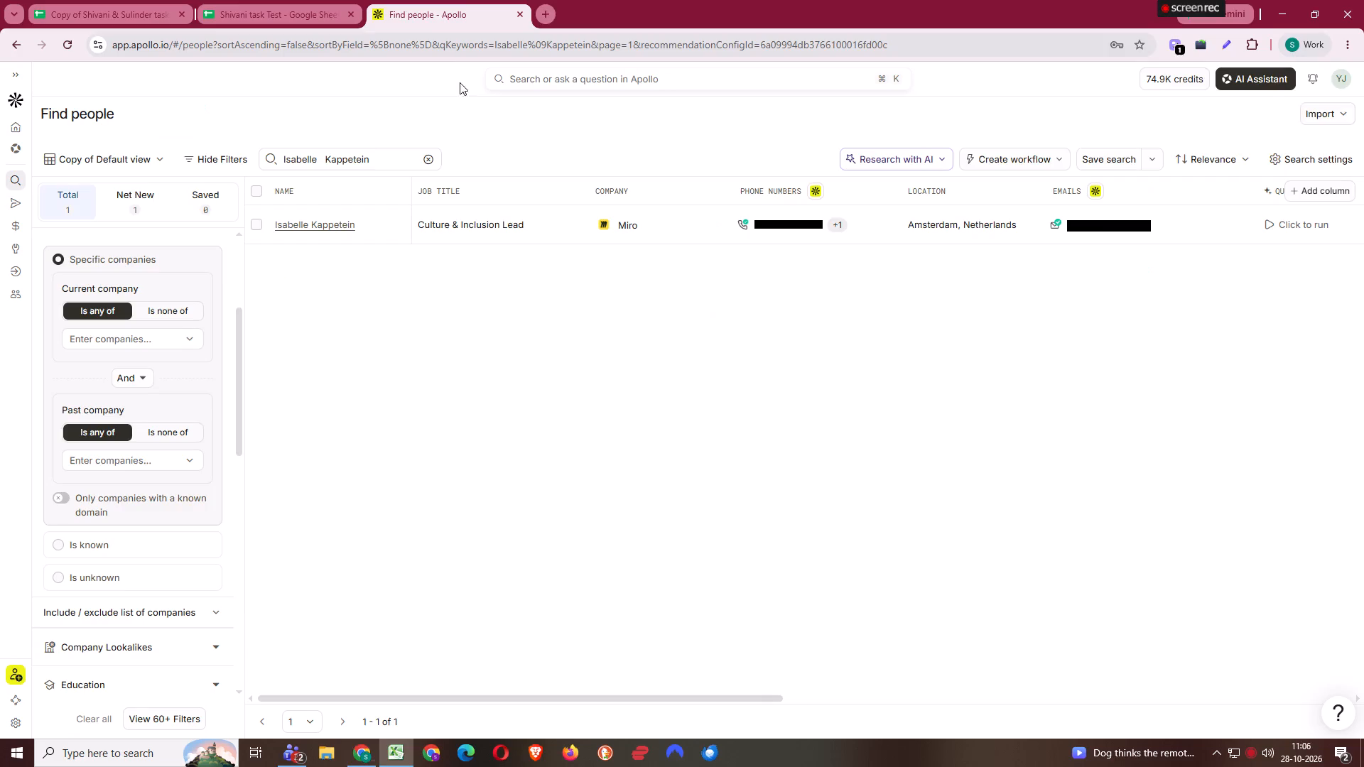
click(539, 21)
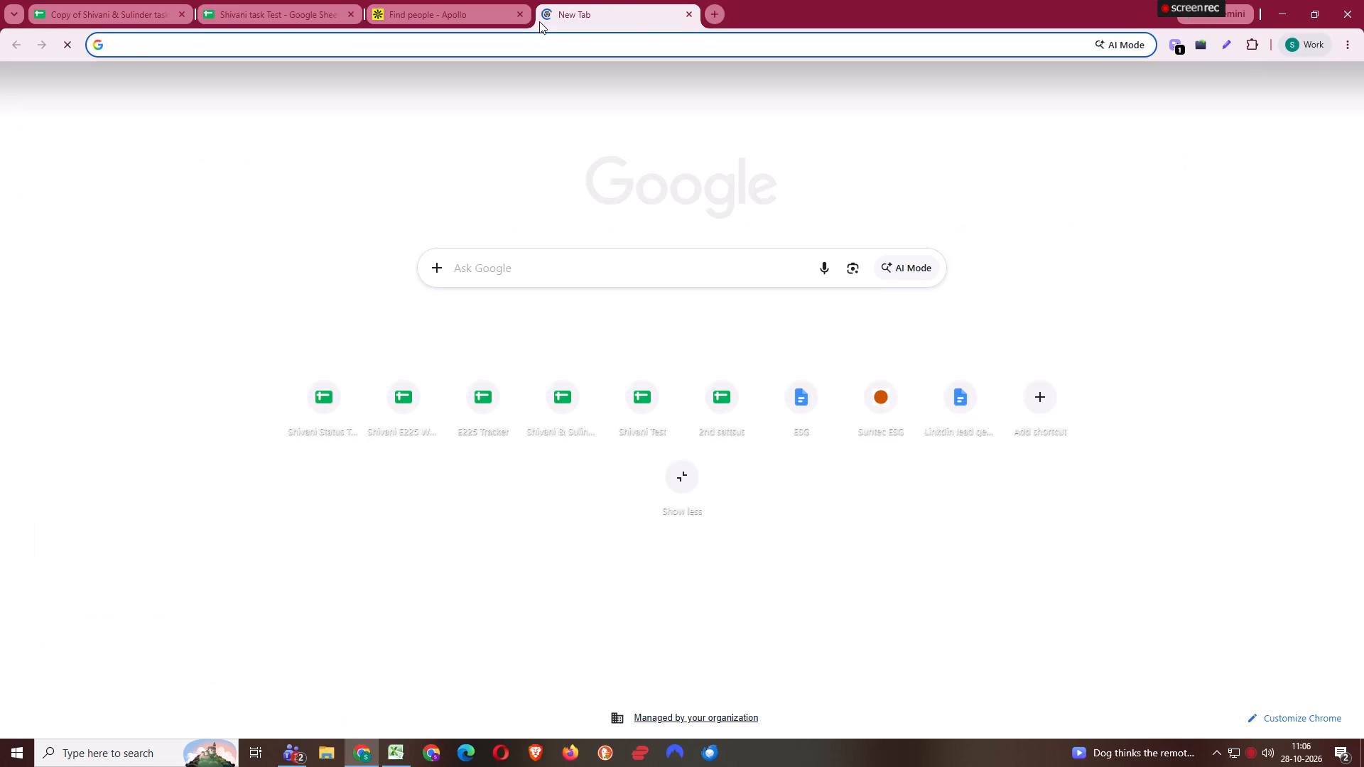
key(ctrl+v)
key(space)
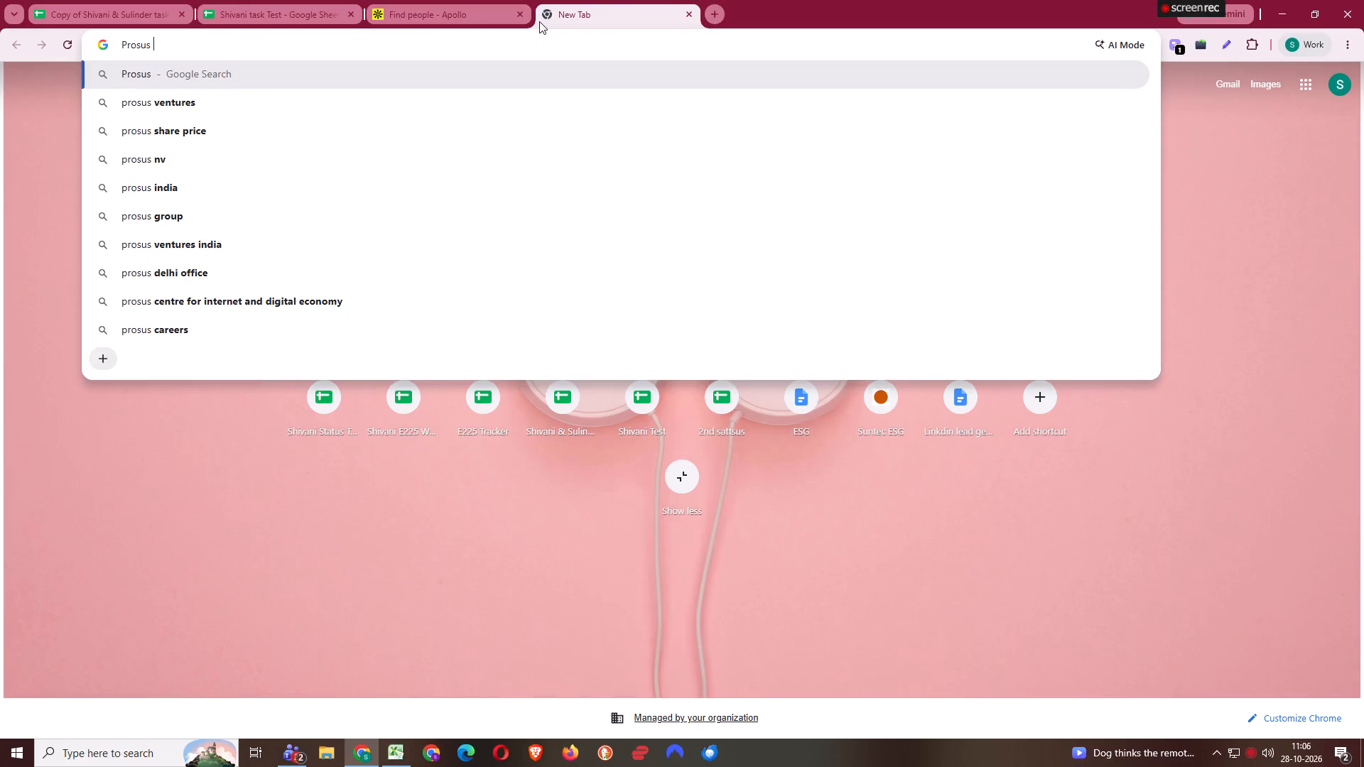
text(company)
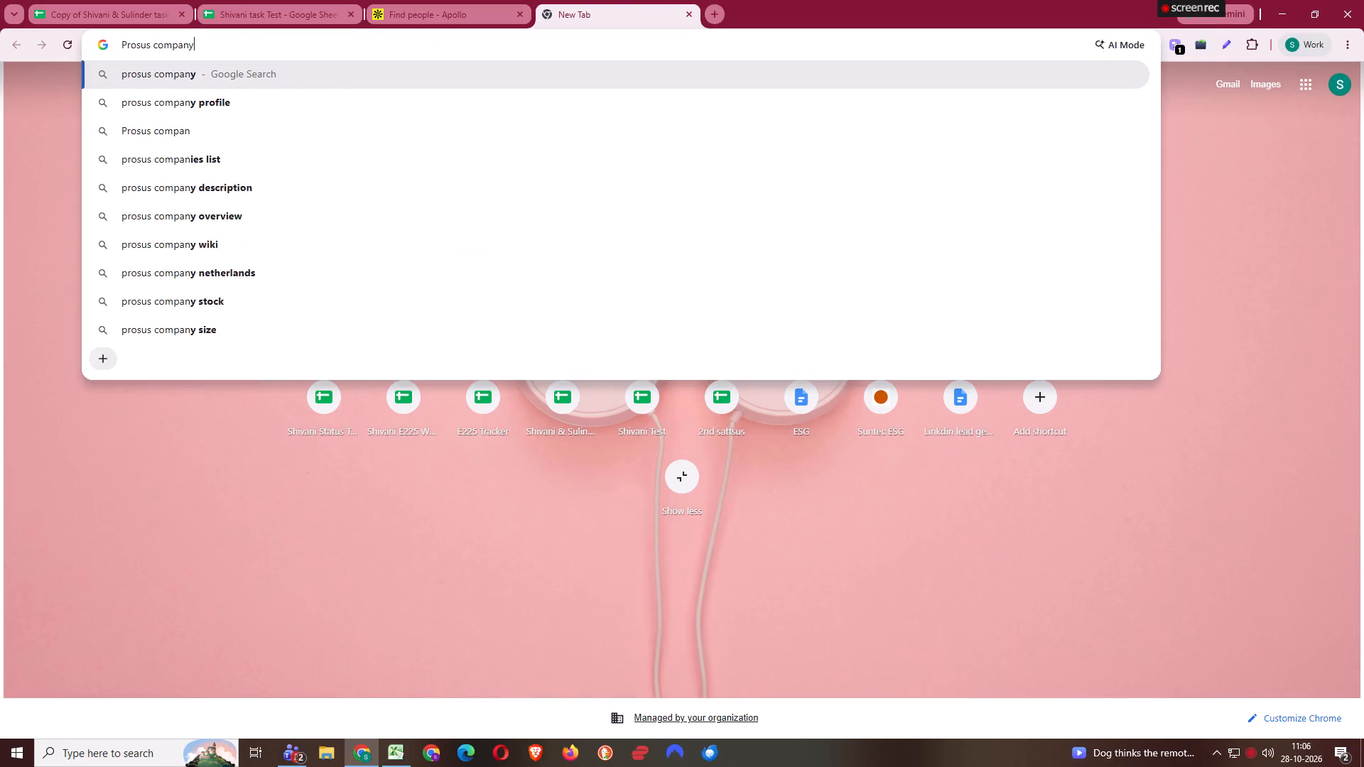
key(space)
text(phone number)
key(space)
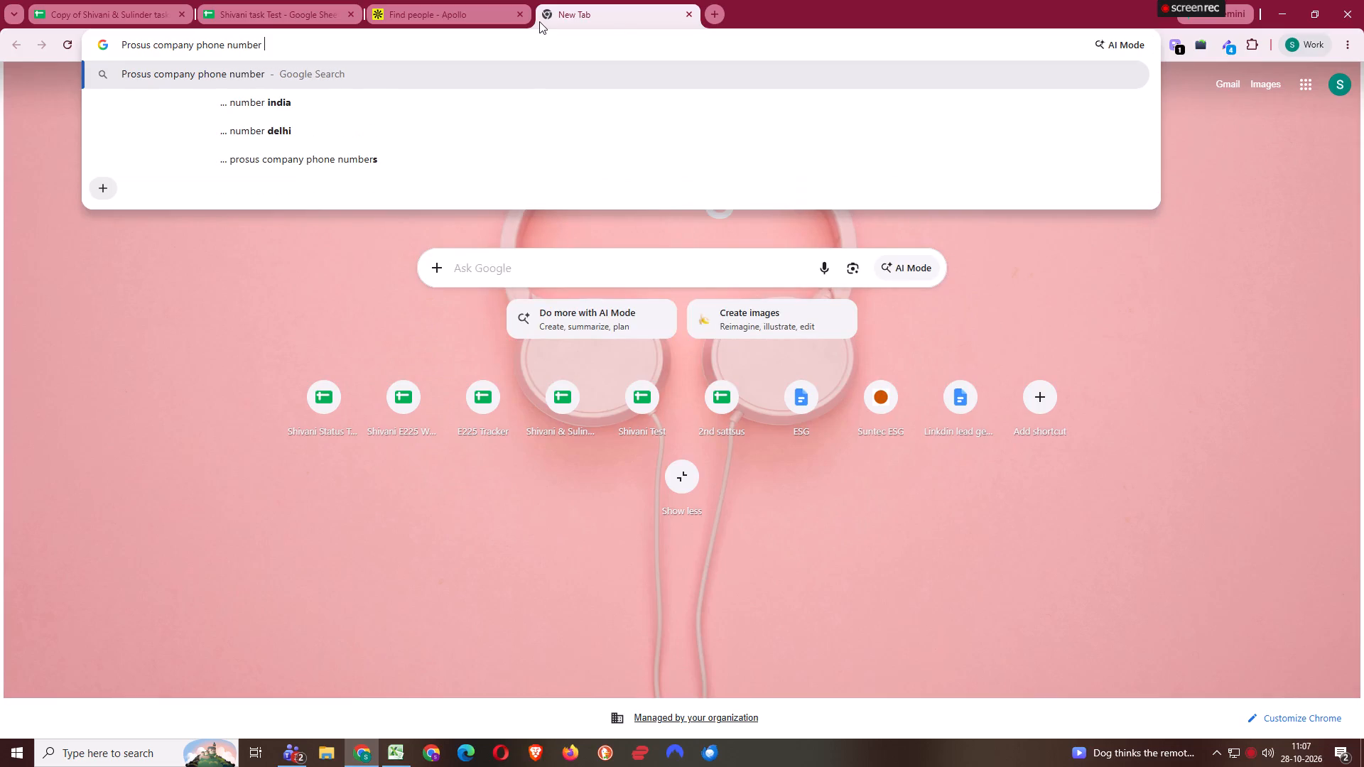
text(neatherlands)
key(Return)
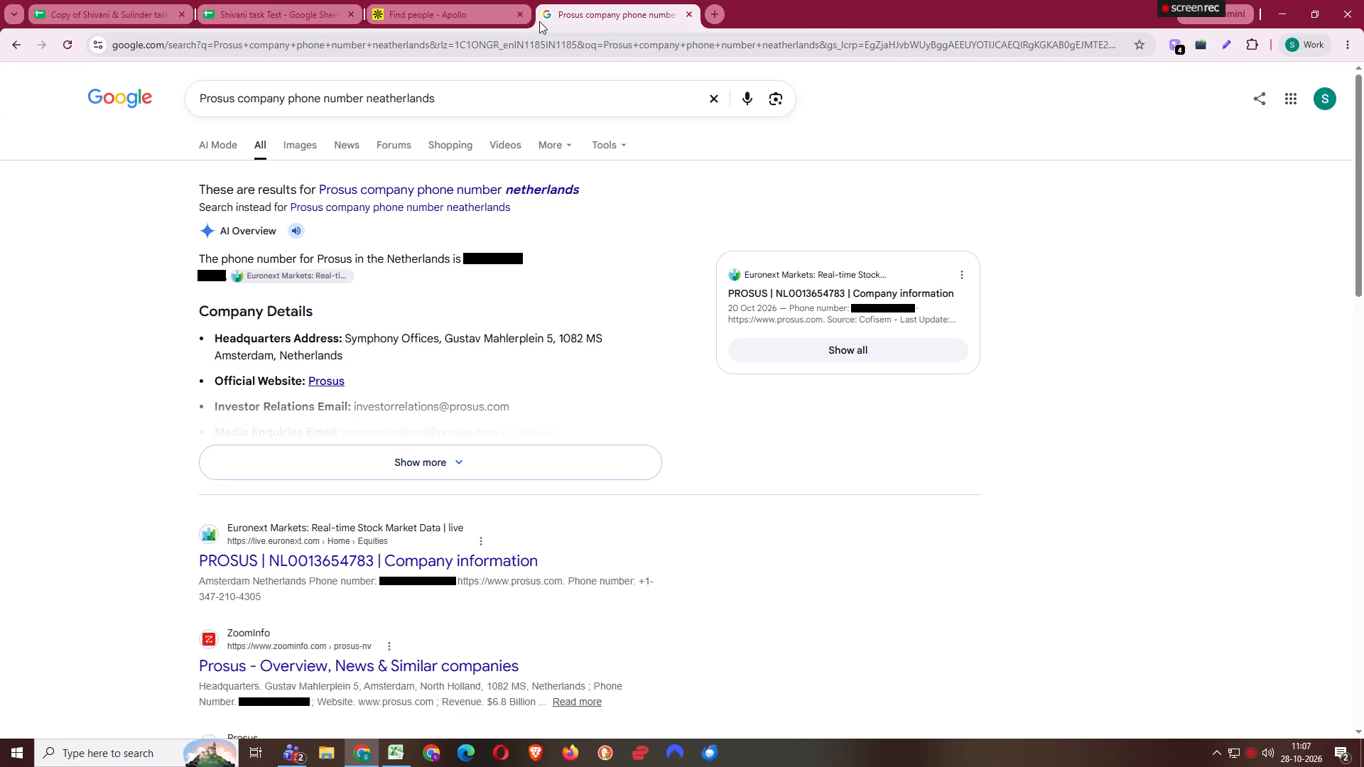
Copy the company name Netflix from the lead sheet and replace Prosus with it in the Google search for the Netherlands company phone number.
key(alt+Tab)
click(578, 162)
click(652, 152)
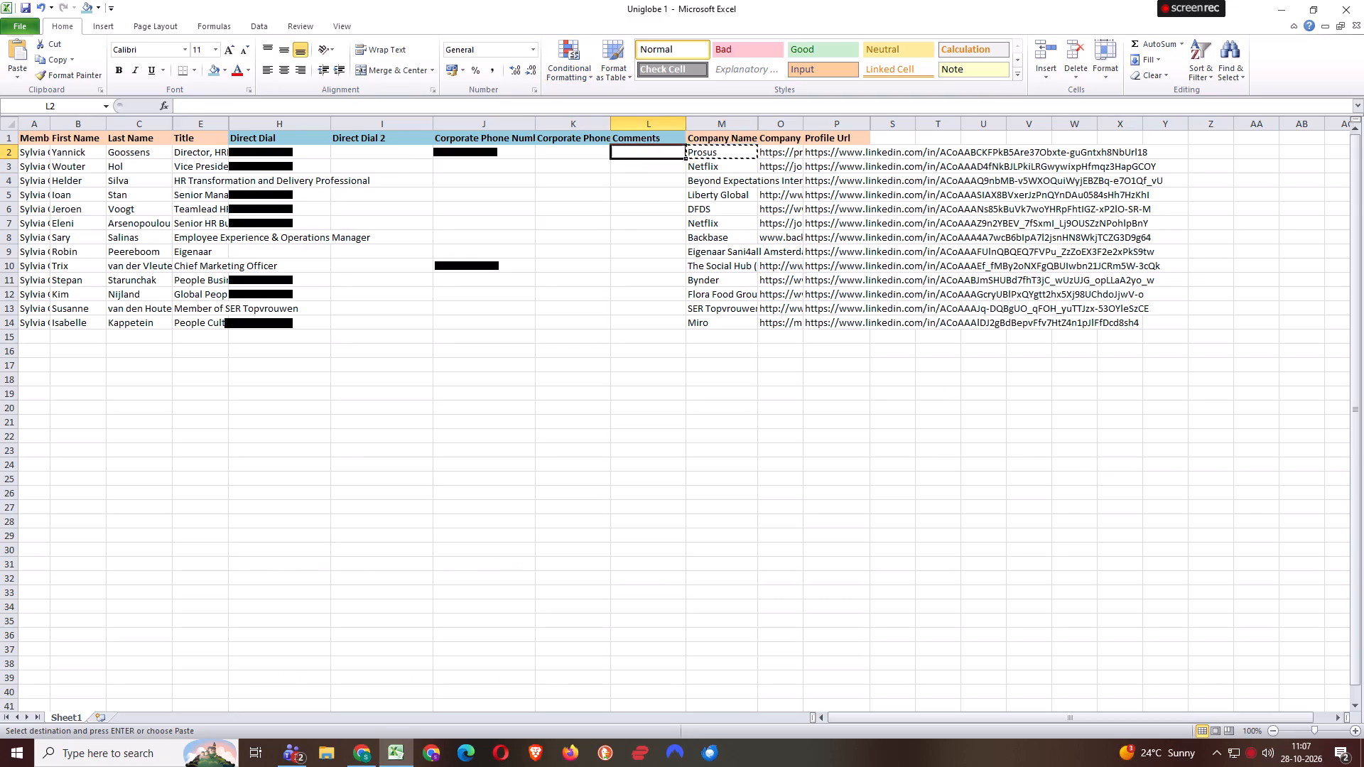
click(727, 162)
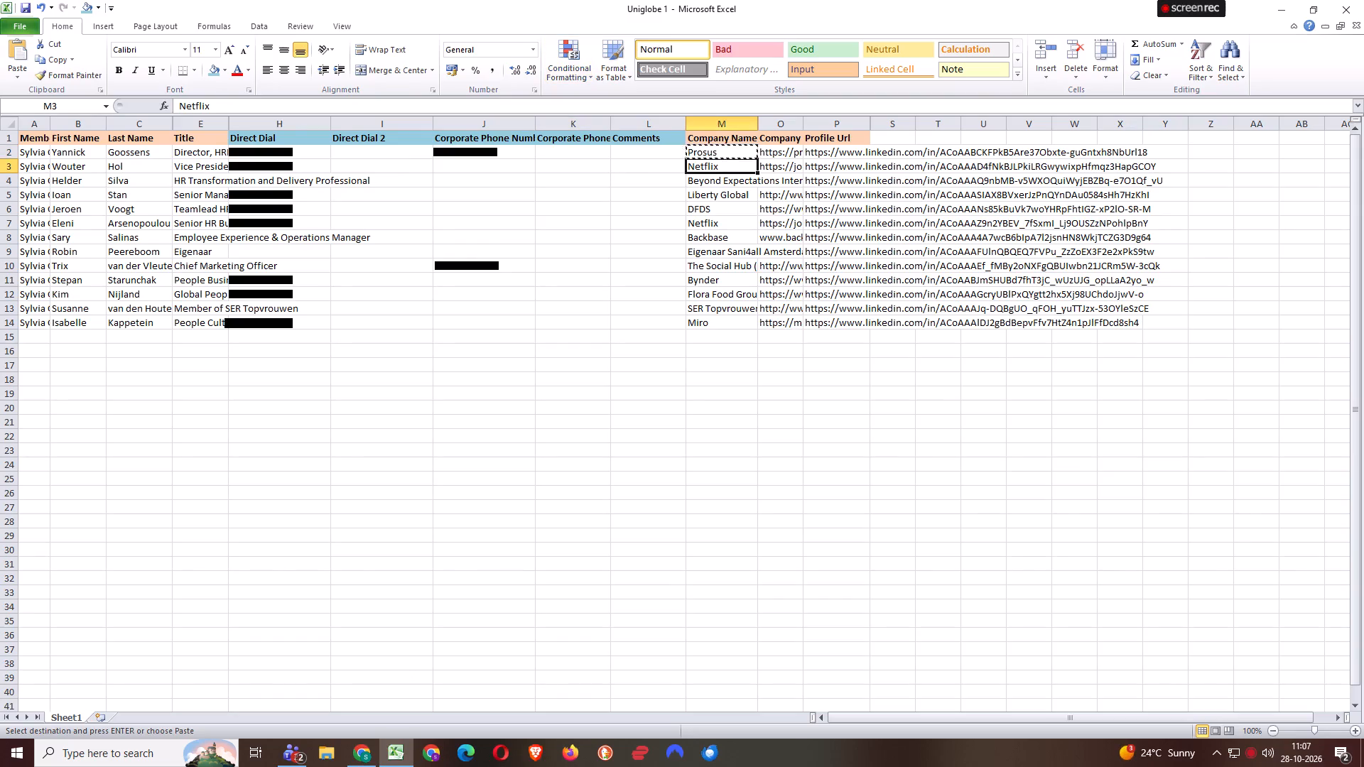
key(ctrl+c)
key(alt+Tab)
drag(238, 96, 38, 93)
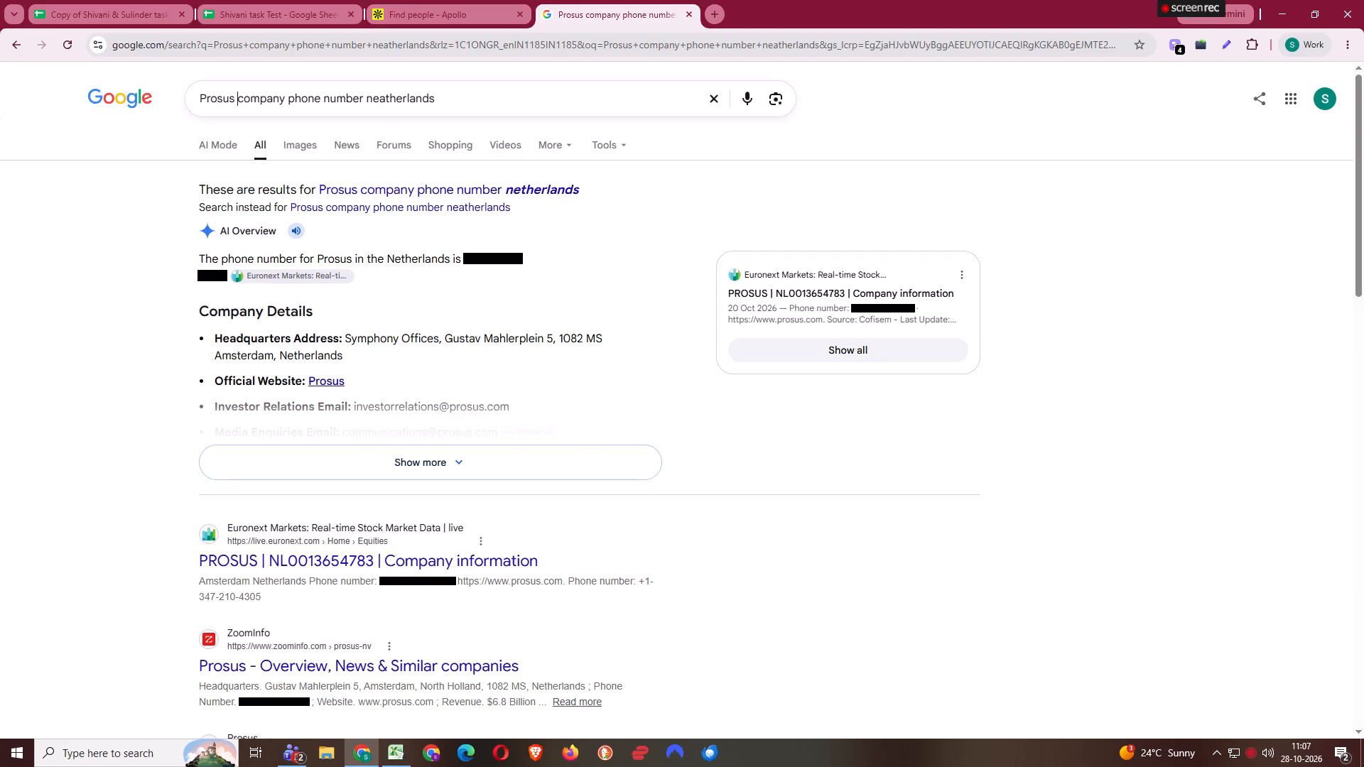
drag(38, 93, 0, 92)
key(ctrl+v)
key(space)
key(Return)
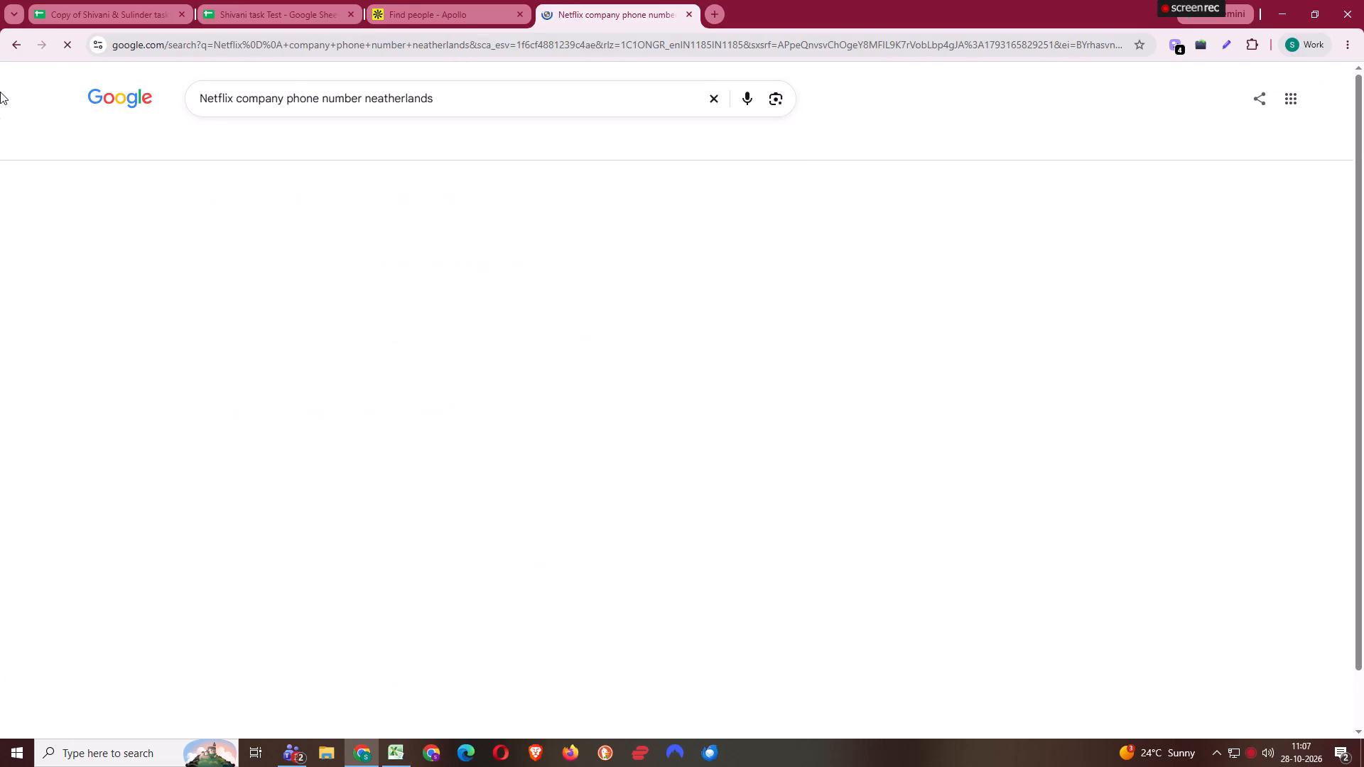
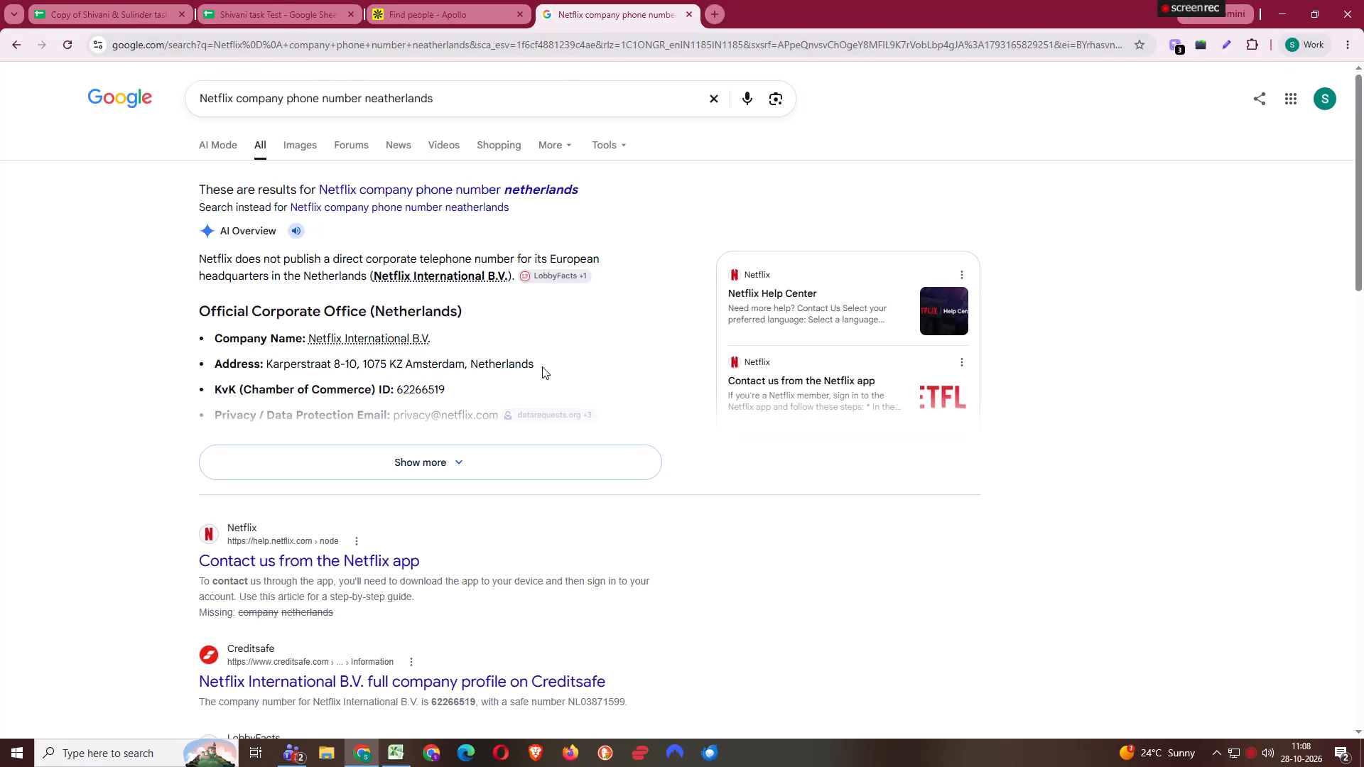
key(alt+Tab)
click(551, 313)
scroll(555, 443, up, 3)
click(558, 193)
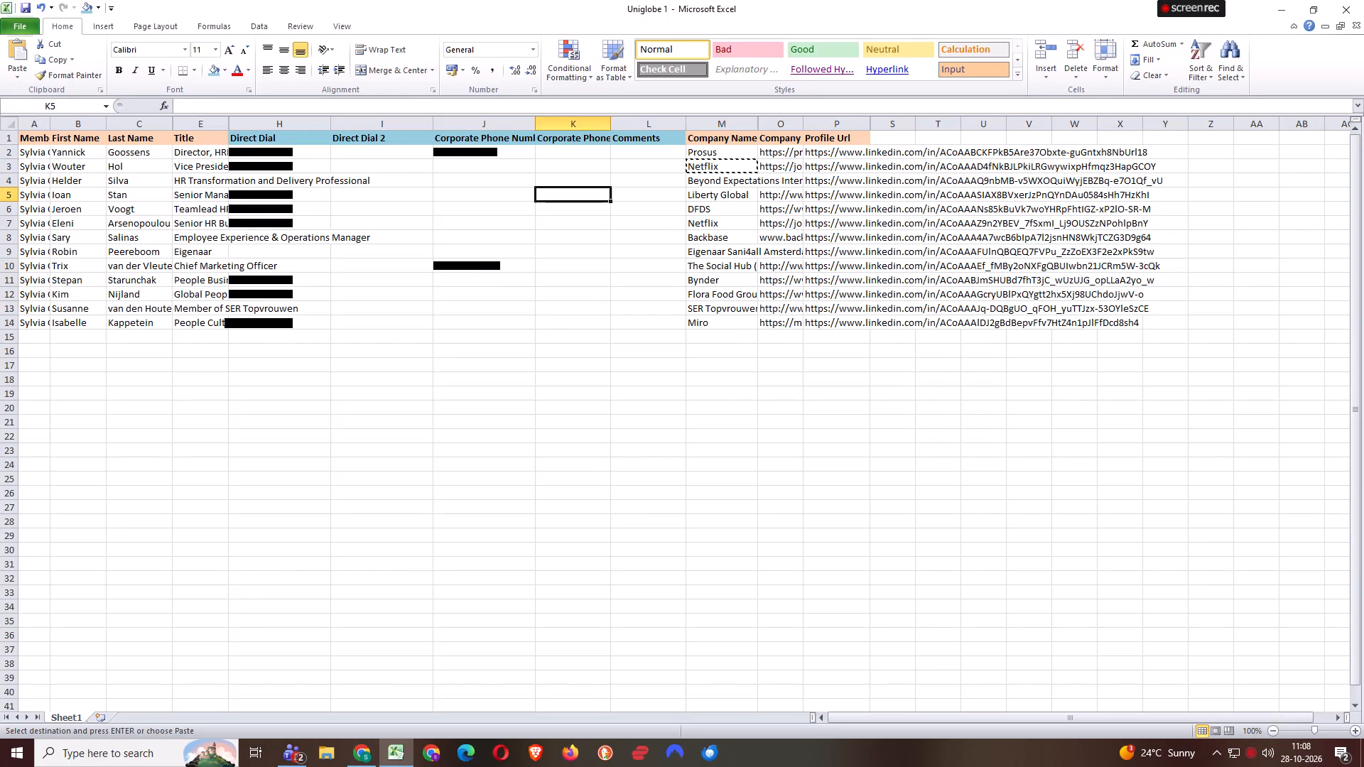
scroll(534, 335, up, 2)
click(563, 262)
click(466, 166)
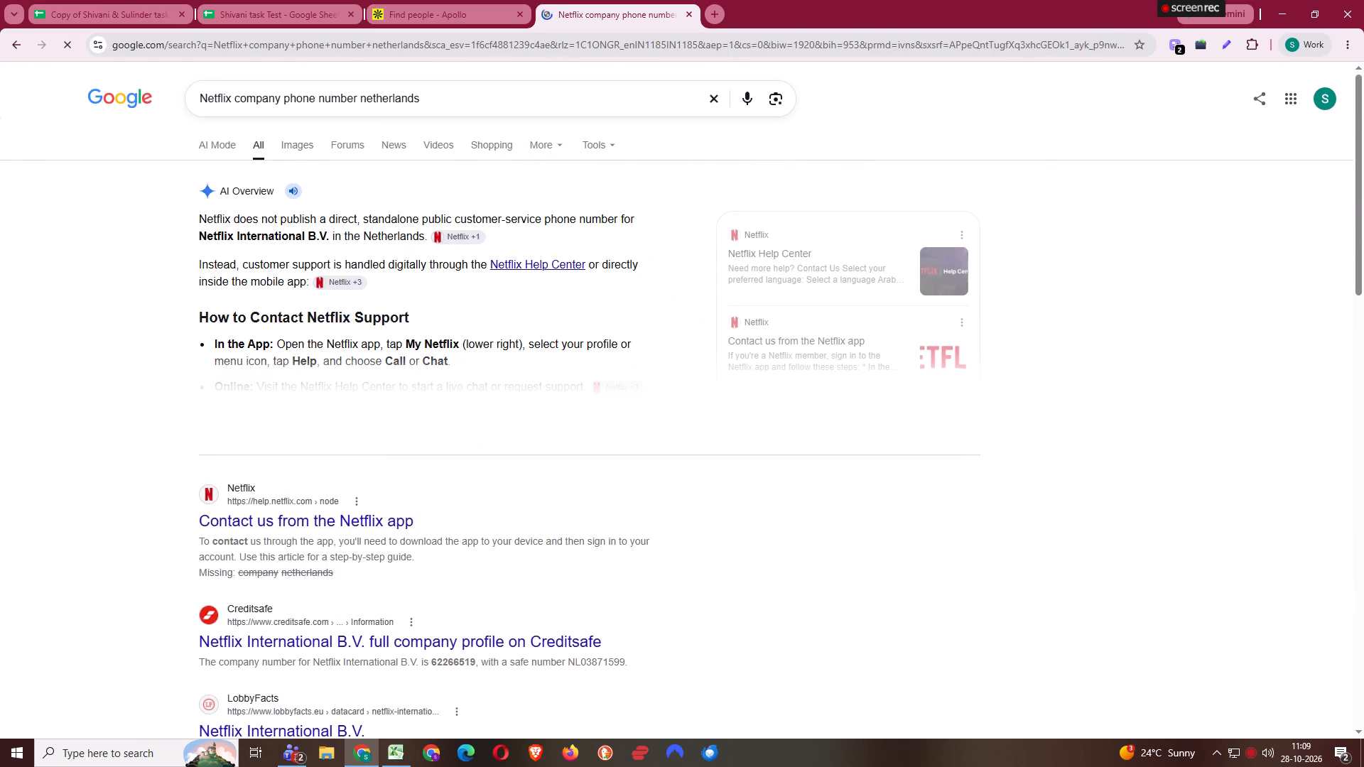
Search Google in a new tab for "Netflix company phone number", without the country, and open the AI Mode answer.
drag(359, 96, 132, 72)
key(ctrl+c)
key(ctrl+c)
key(ctrl+c)
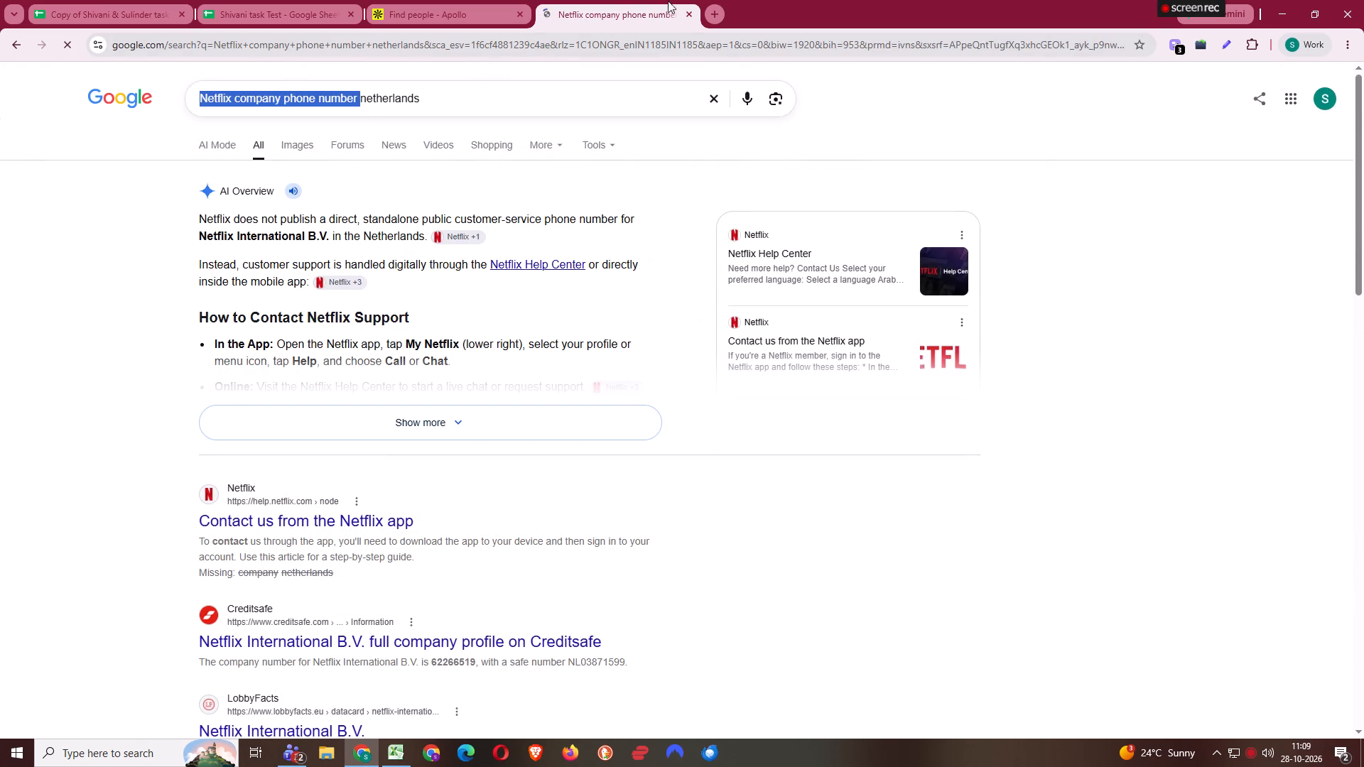
key(ctrl+c)
click(716, 0)
key(ctrl+v)
key(Return)
key(Return)
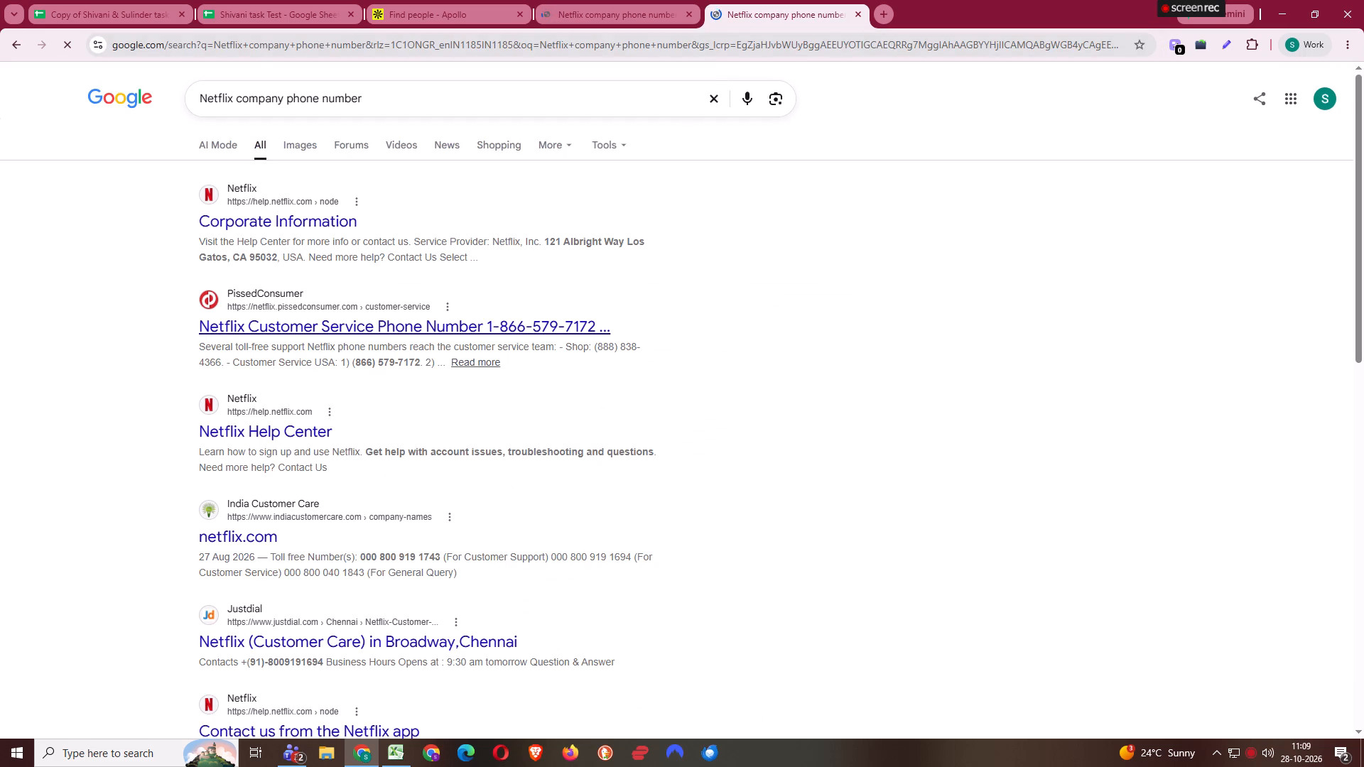
click(215, 147)
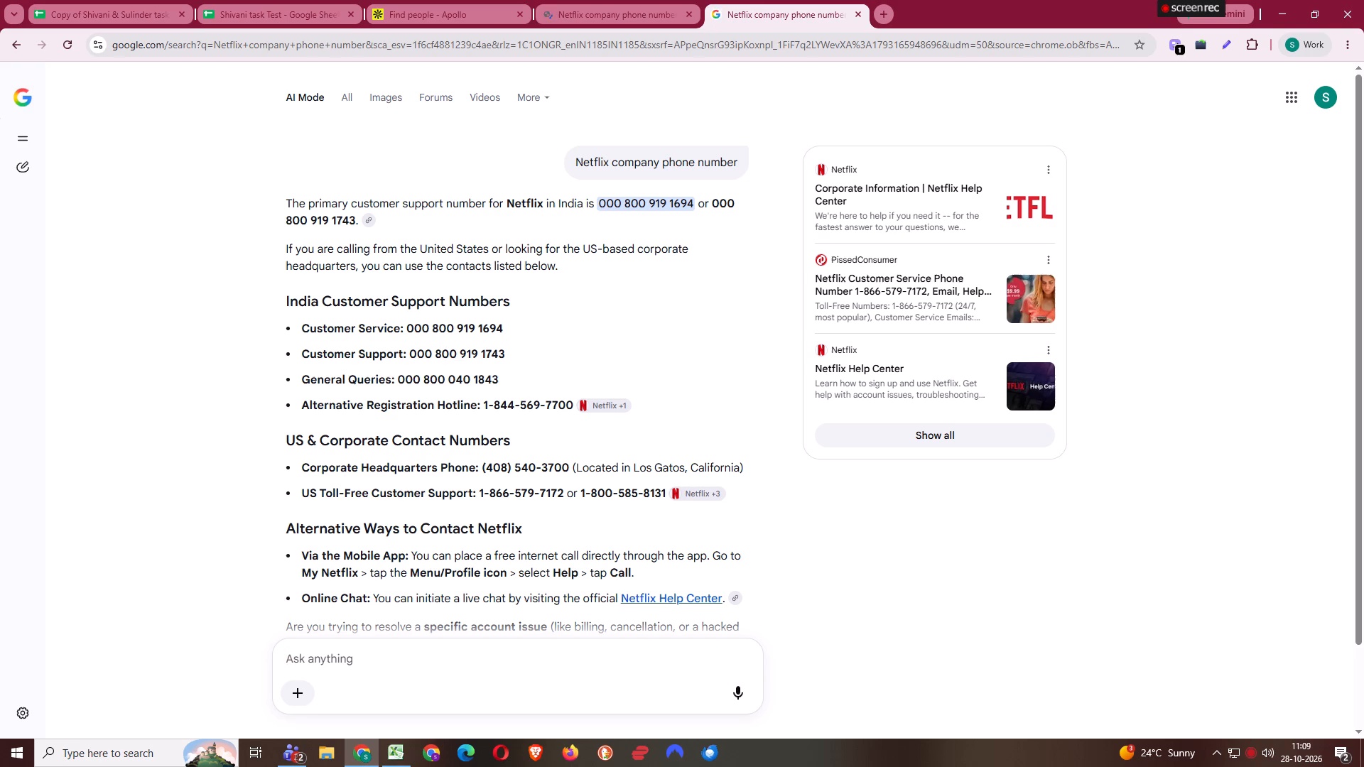
Copy Netflix's US corporate headquarters phone number from the AI Mode answer, without the opening bracket, and return to all results.
drag(484, 401, 499, 403)
click(575, 300)
drag(486, 469, 494, 472)
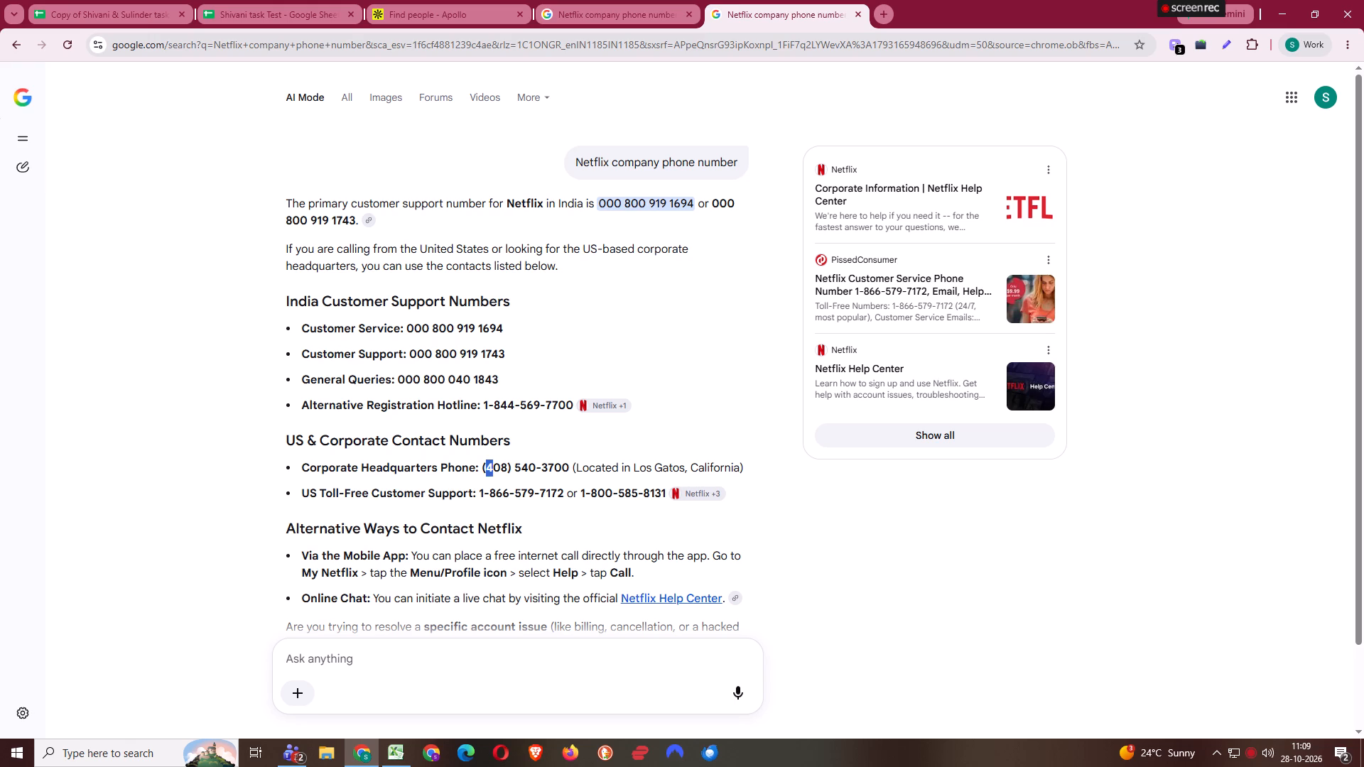
drag(494, 472, 568, 472)
key(ctrl+c)
key(ctrl+c)
key(ctrl+c)
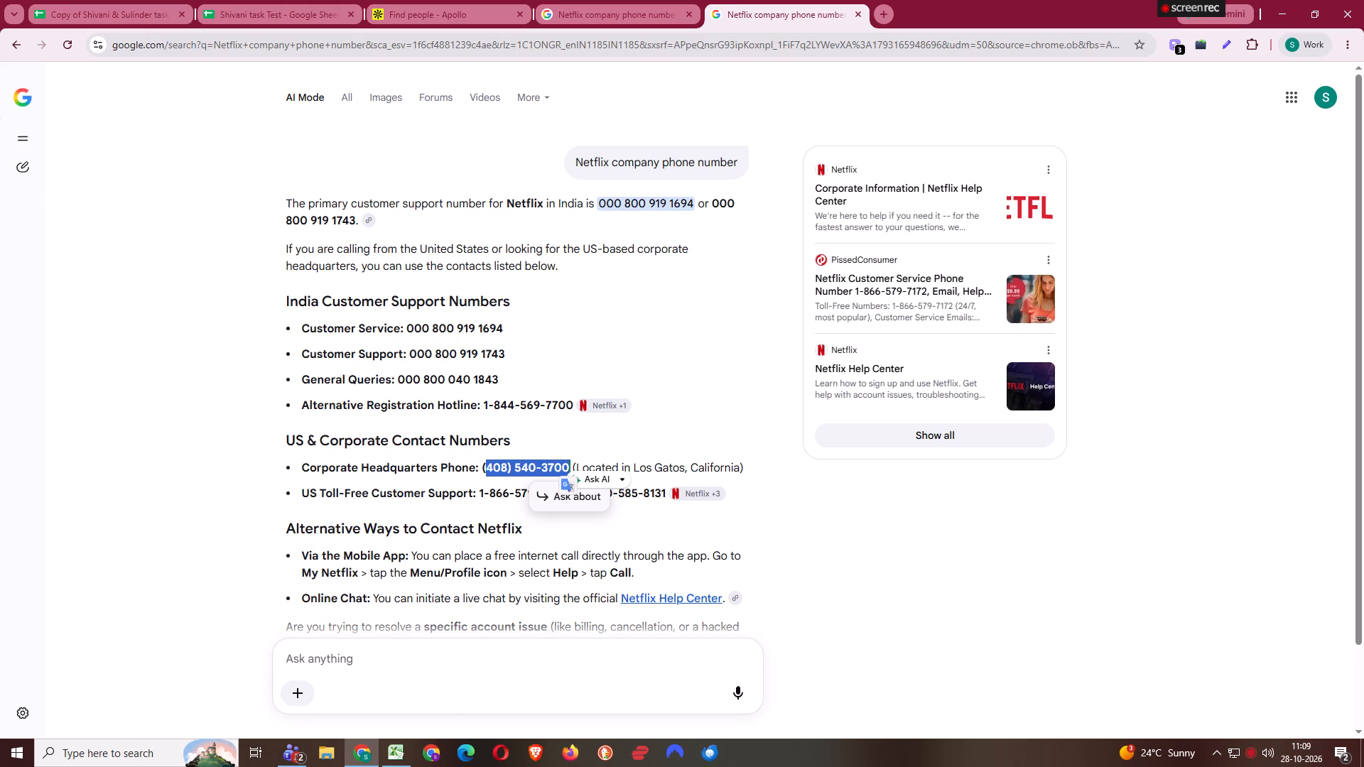
key(ctrl+c)
click(347, 87)
In the Excel lead sheet, enter Netflix's copied headquarters number in J3 with a +1 prefix, removing the bracket, hyphen and inner space.
key(alt+Tab)
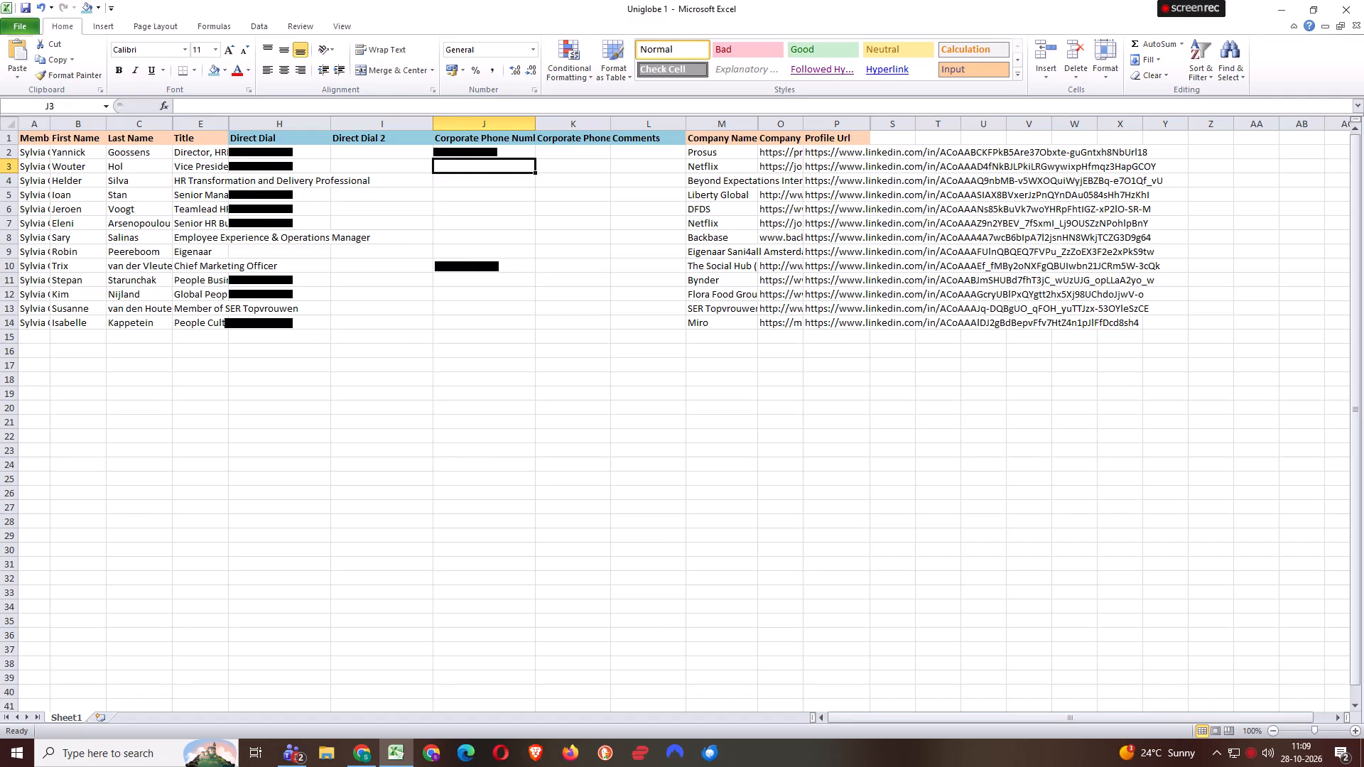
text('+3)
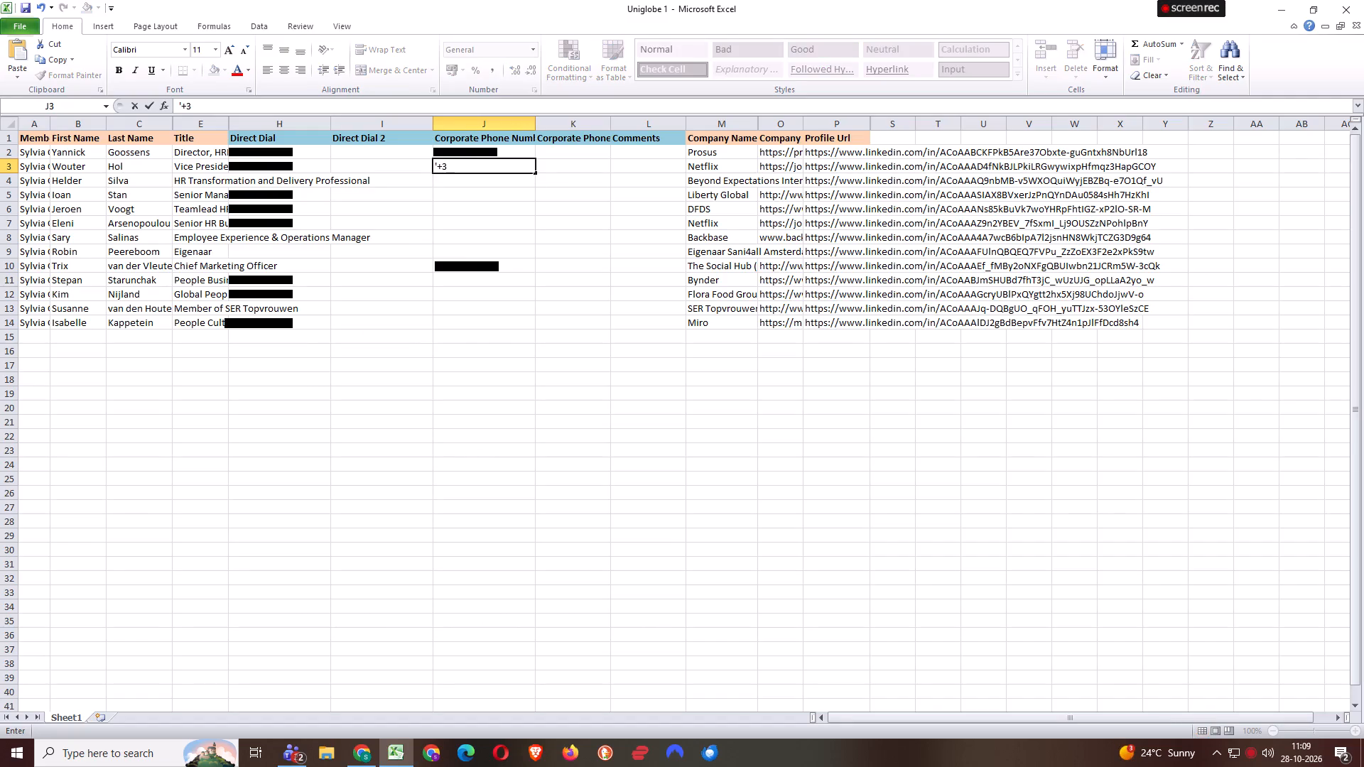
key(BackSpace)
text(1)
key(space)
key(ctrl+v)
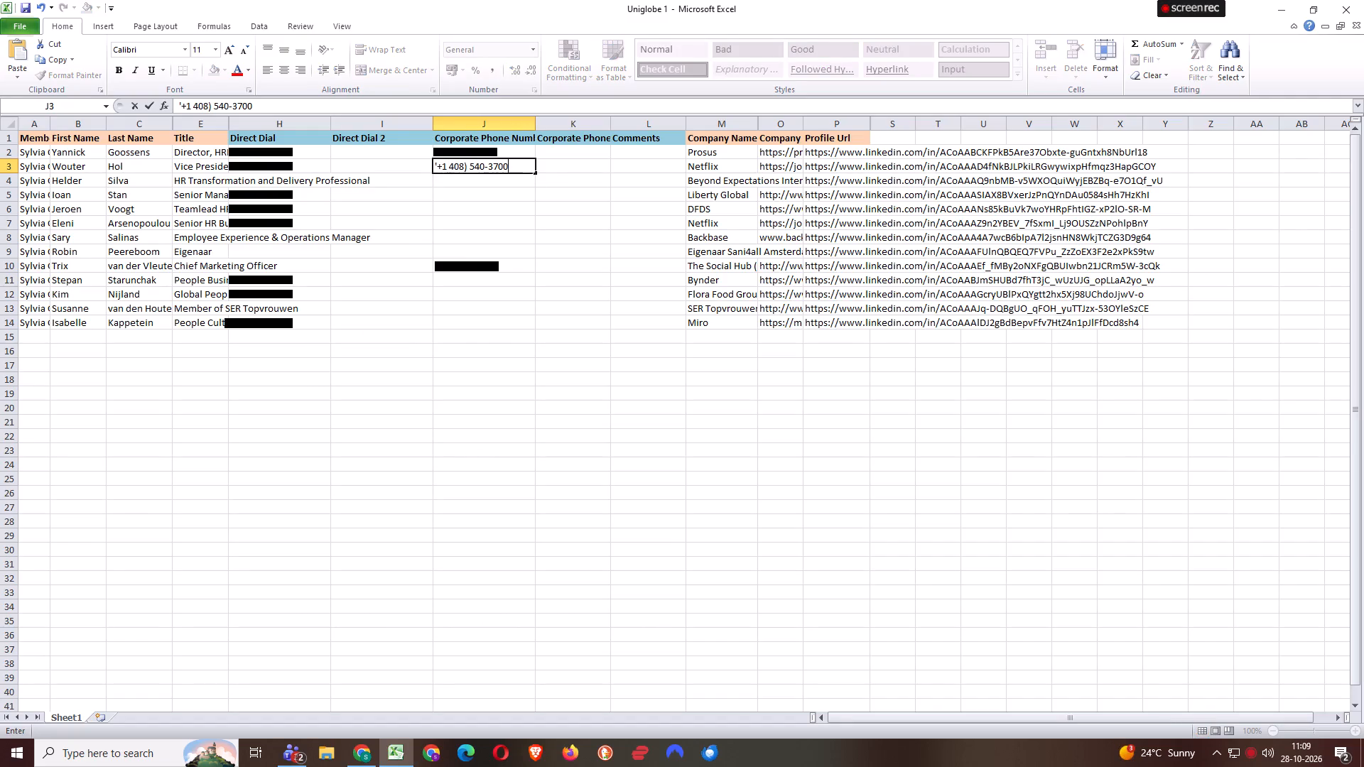
click(472, 163)
key(BackSpace)
key(BackSpace)
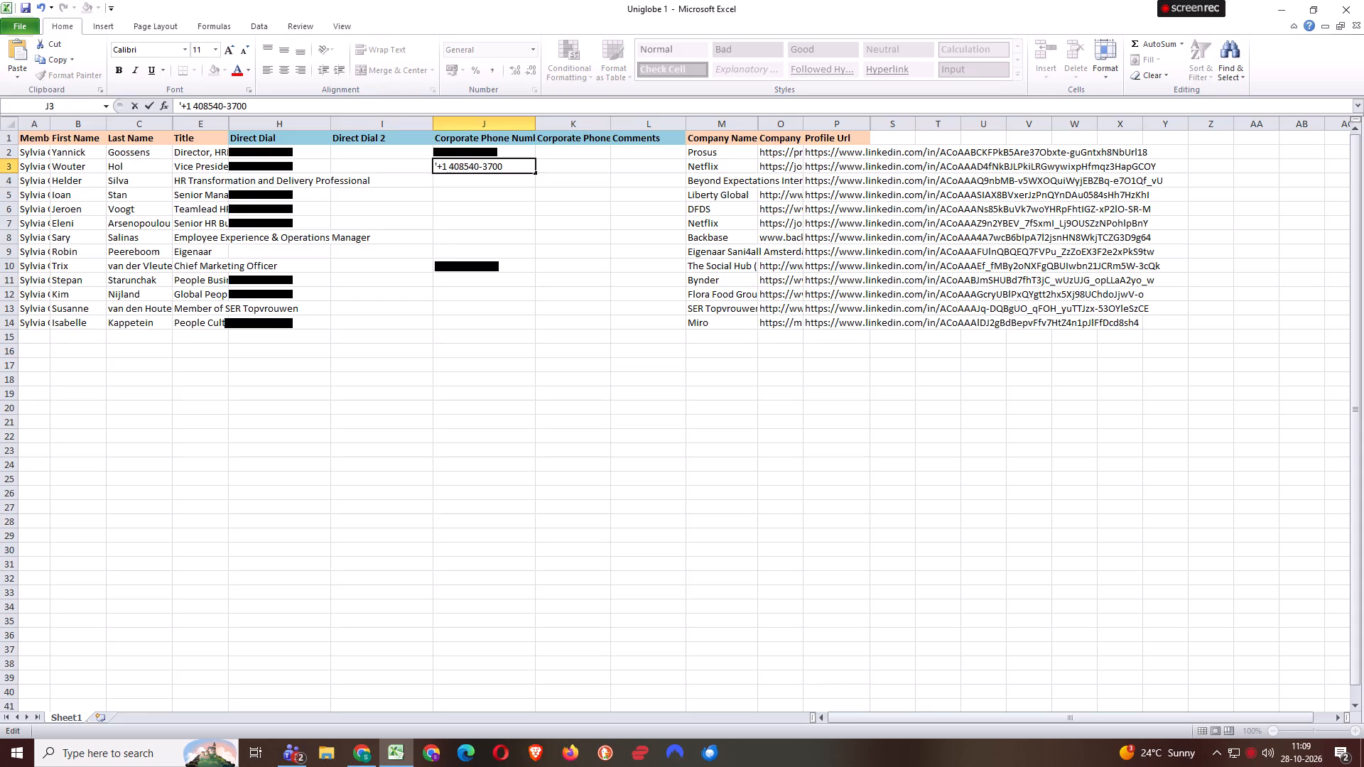
click(485, 163)
key(BackSpace)
click(585, 191)
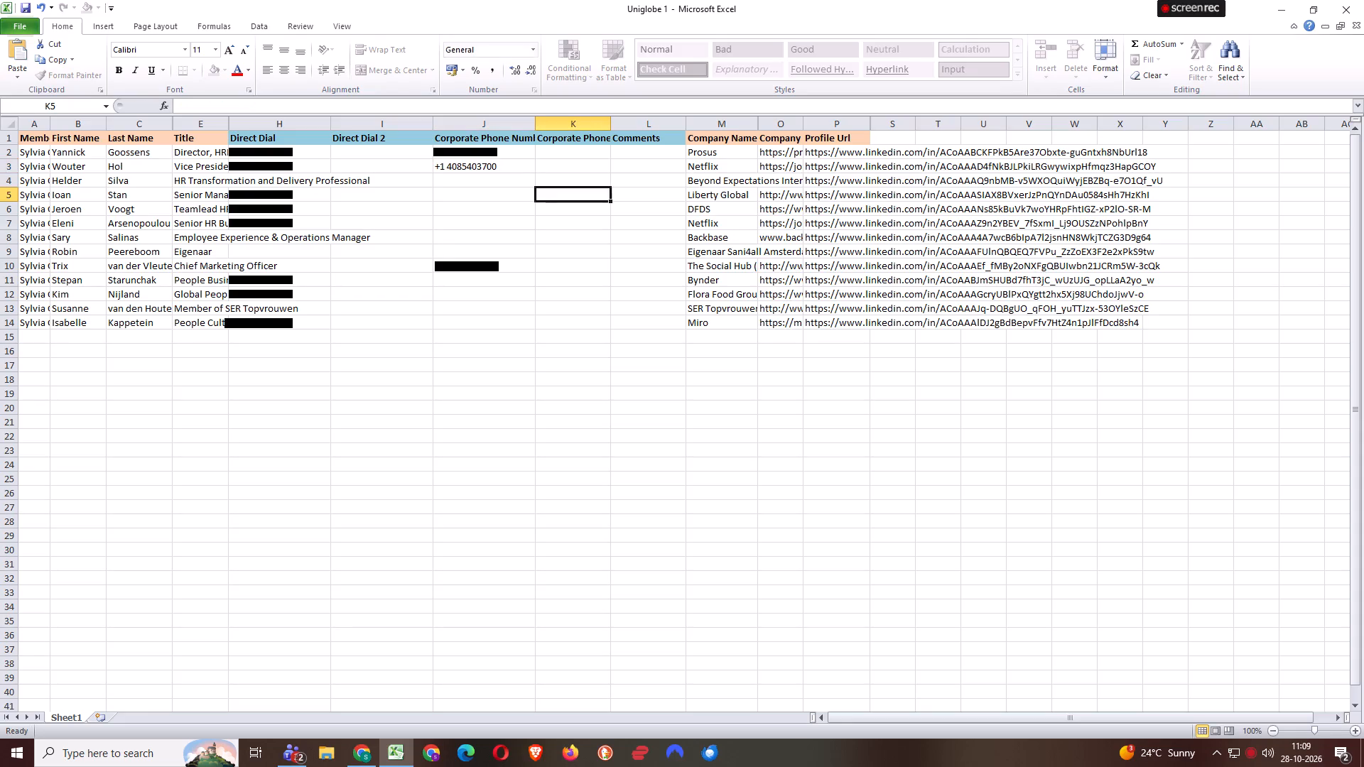
Copy Netflix's corporate phone number from J3 into J7 for the second Netflix lead.
click(489, 162)
key(ctrl+c)
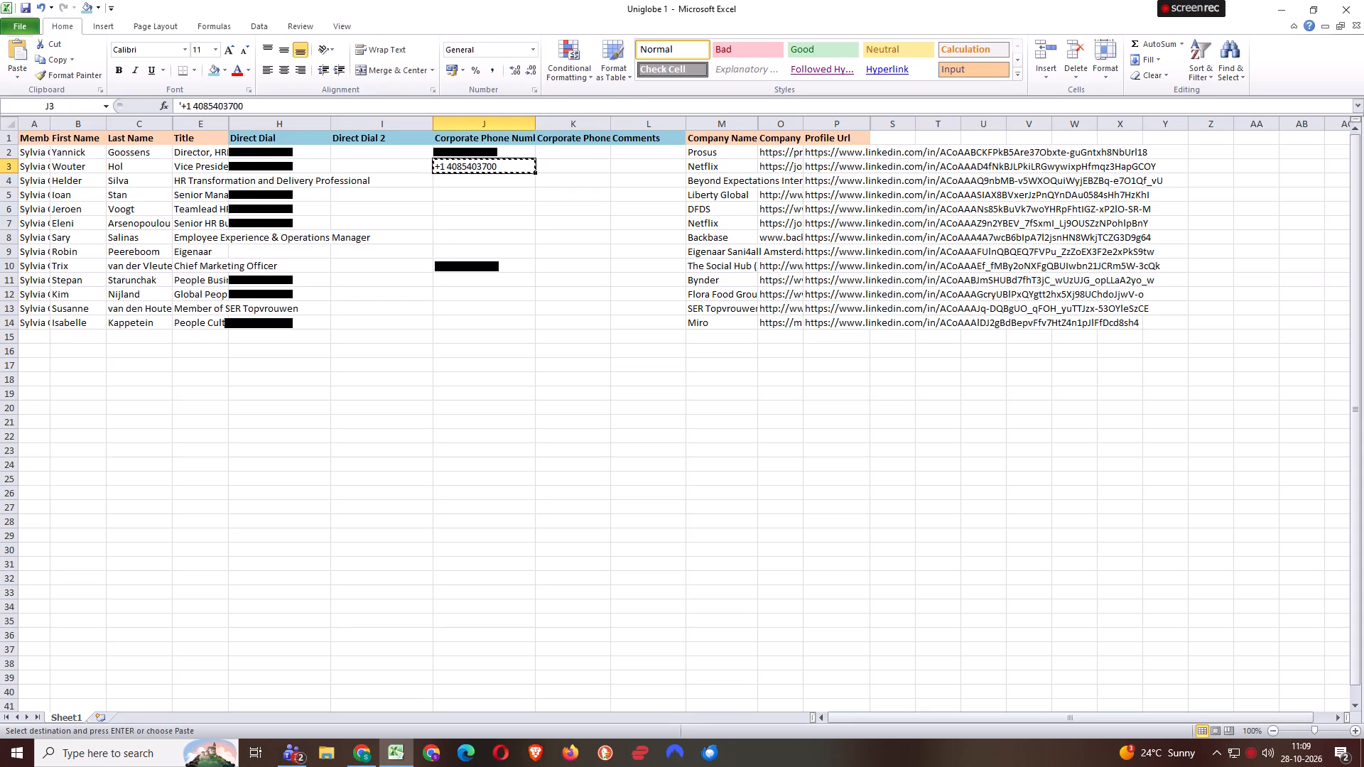
key(ctrl+c)
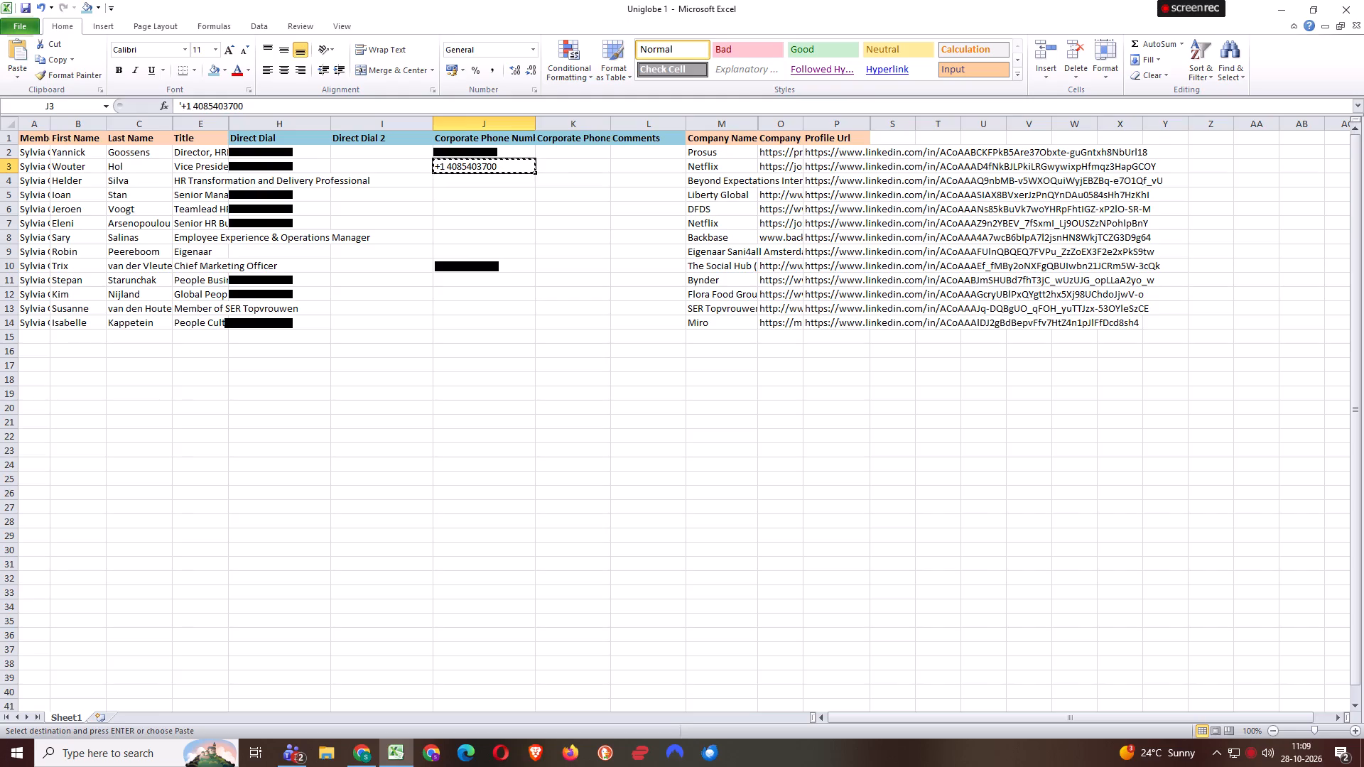
drag(714, 222, 511, 219)
click(511, 219)
key(ctrl+v)
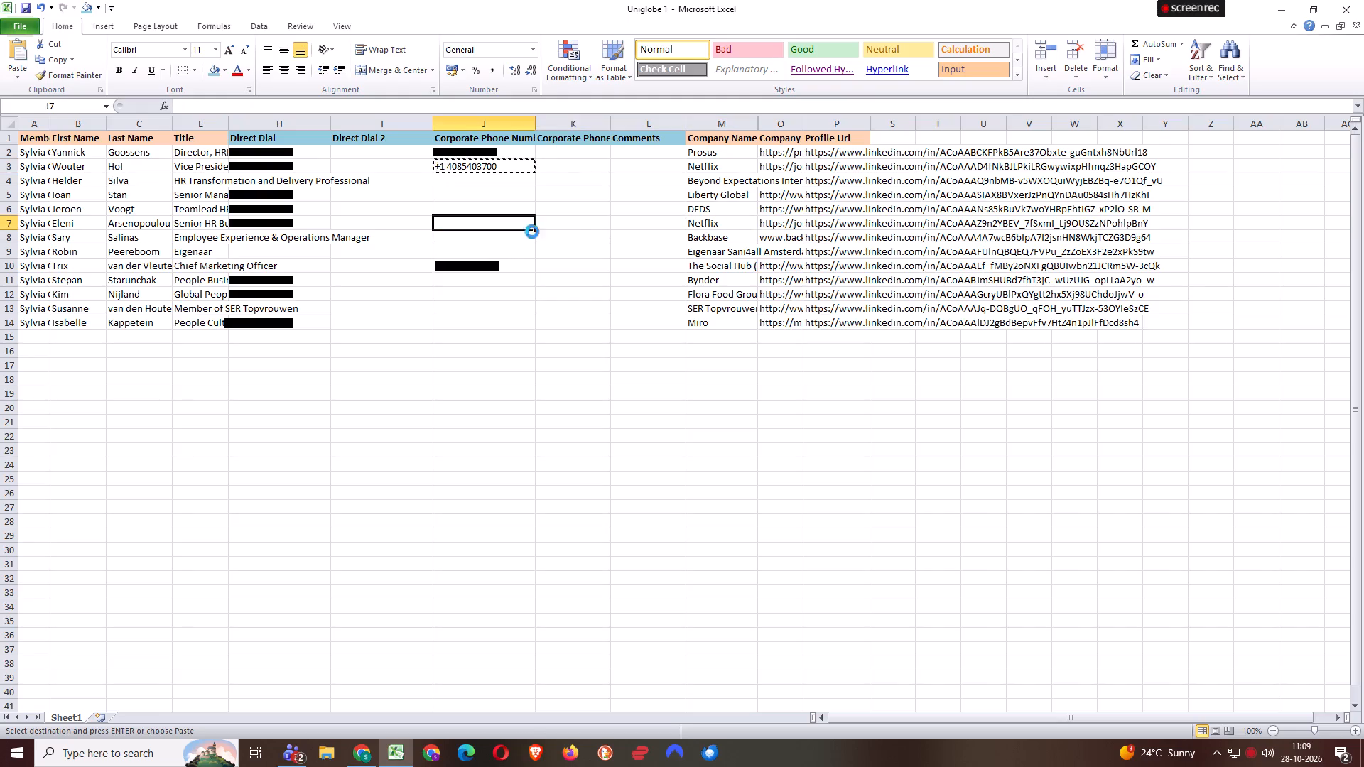
Shade both Netflix corporate phone cells, J7 and J3, with a light blue fill and save the workbook.
click(220, 71)
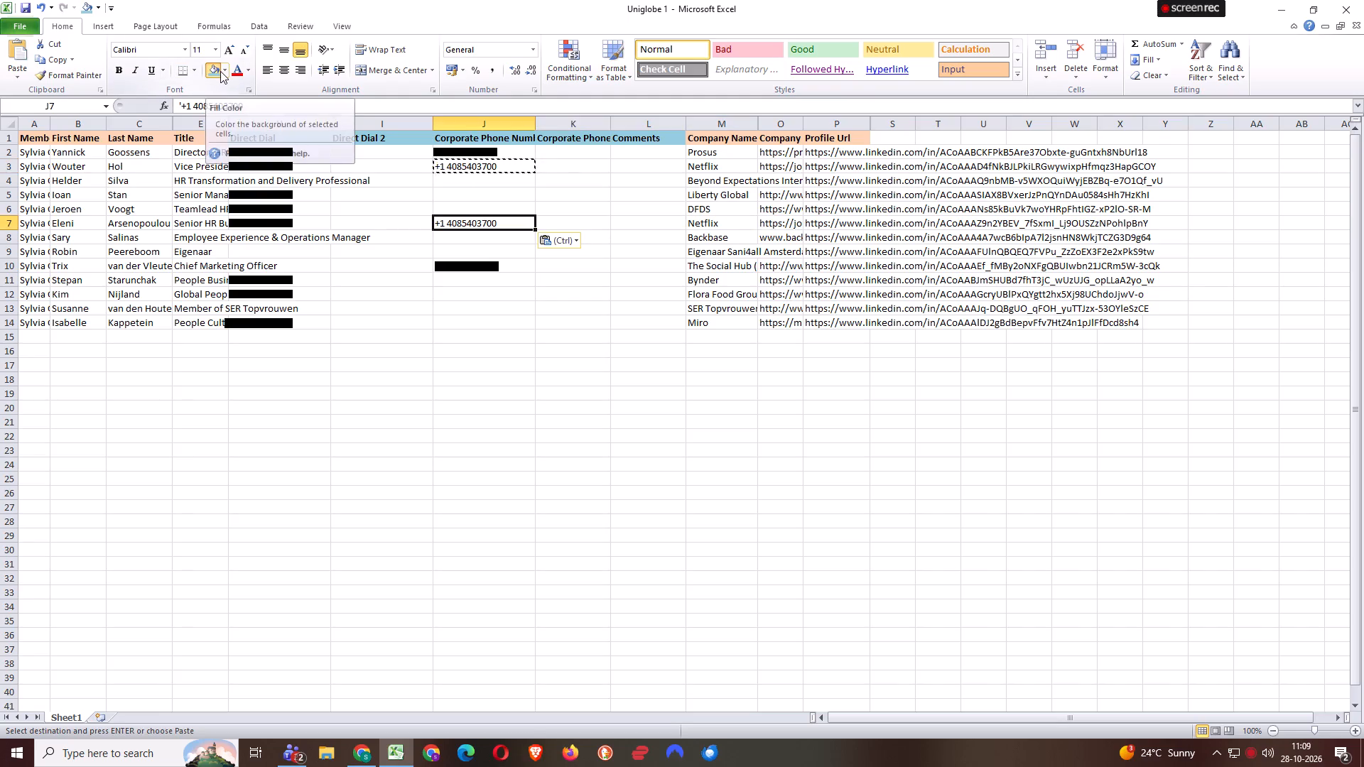
click(225, 72)
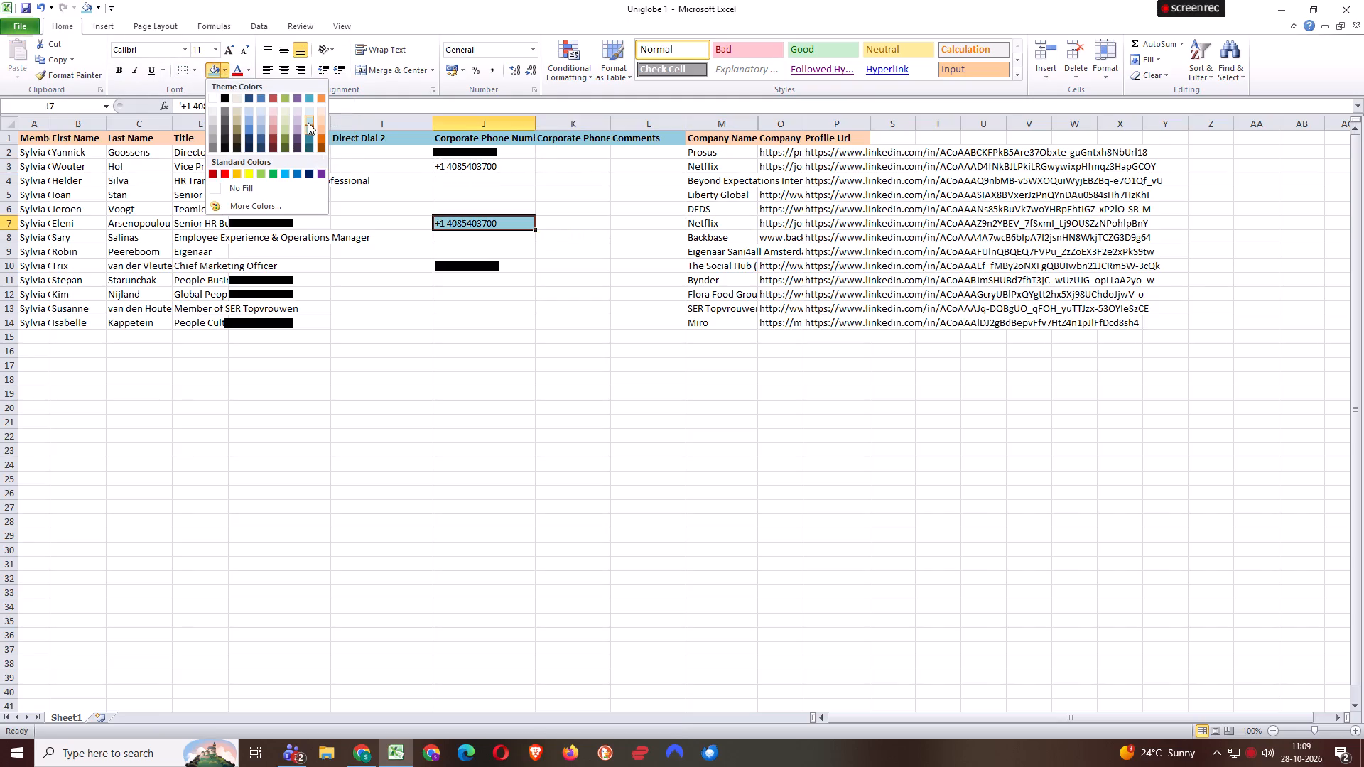
click(308, 121)
key(ctrl+c)
click(501, 166)
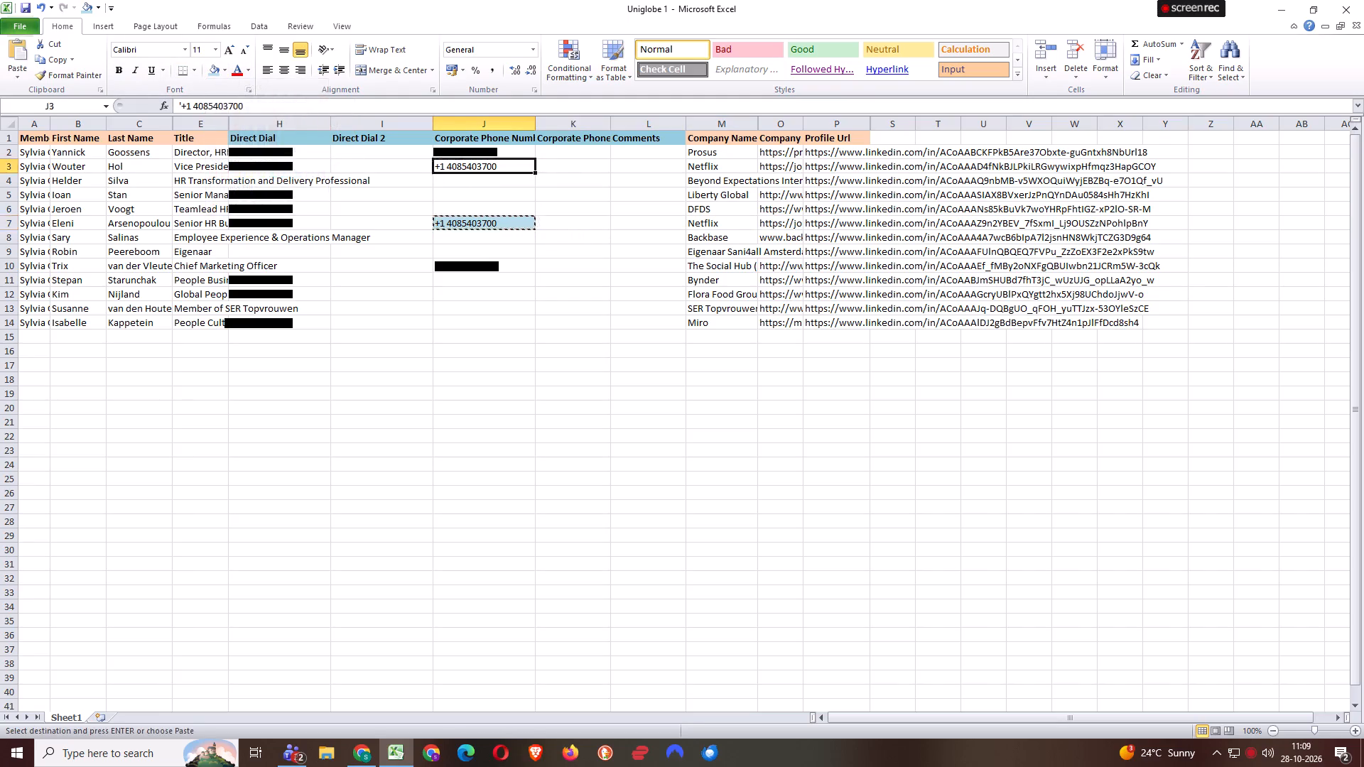
key(ctrl+v)
click(596, 317)
key(ctrl+s)
key(ctrl+s)
key(ctrl+s)
click(588, 253)
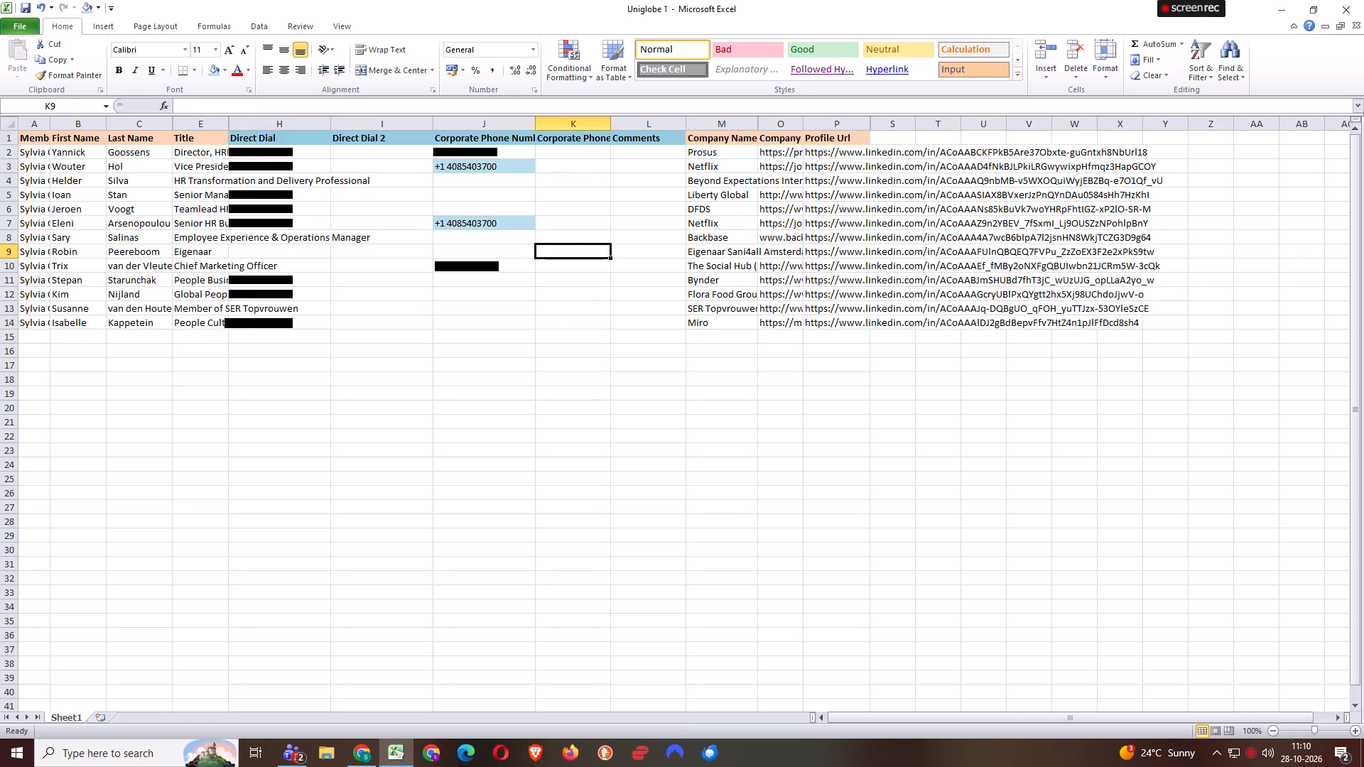
click(544, 406)
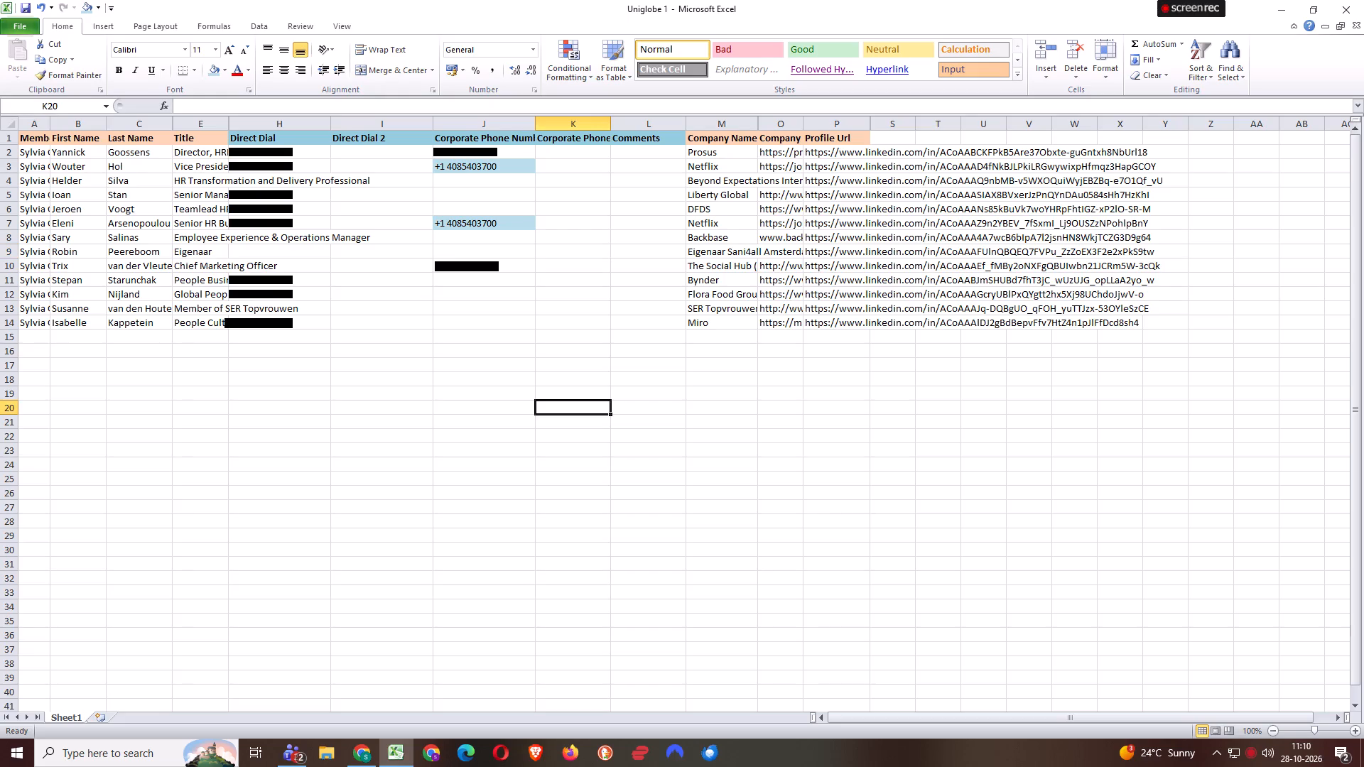
Copy Beyond Expectations International B.V. from M4 and search Google with it in place of Netflix in the Netherlands company phone number query.
key(alt+Tab)
key(alt+Tab)
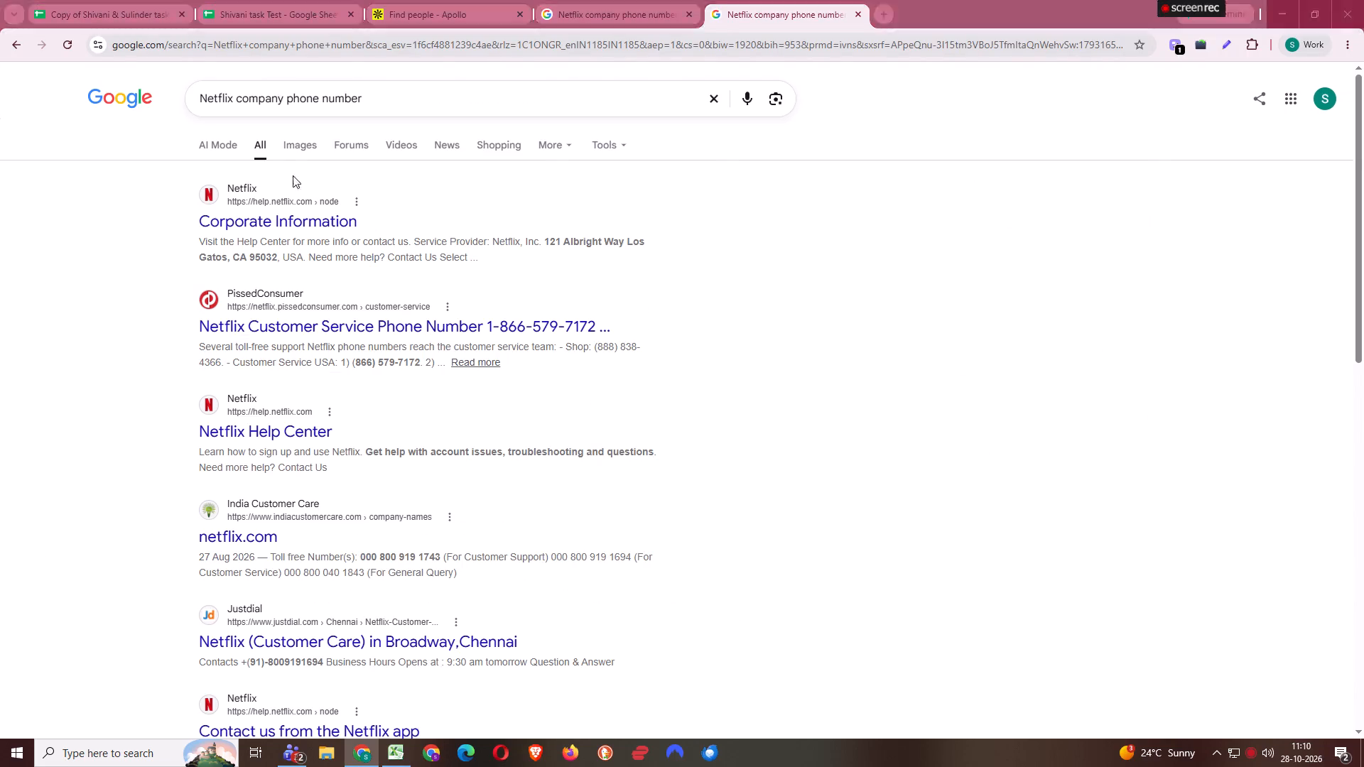
click(693, 177)
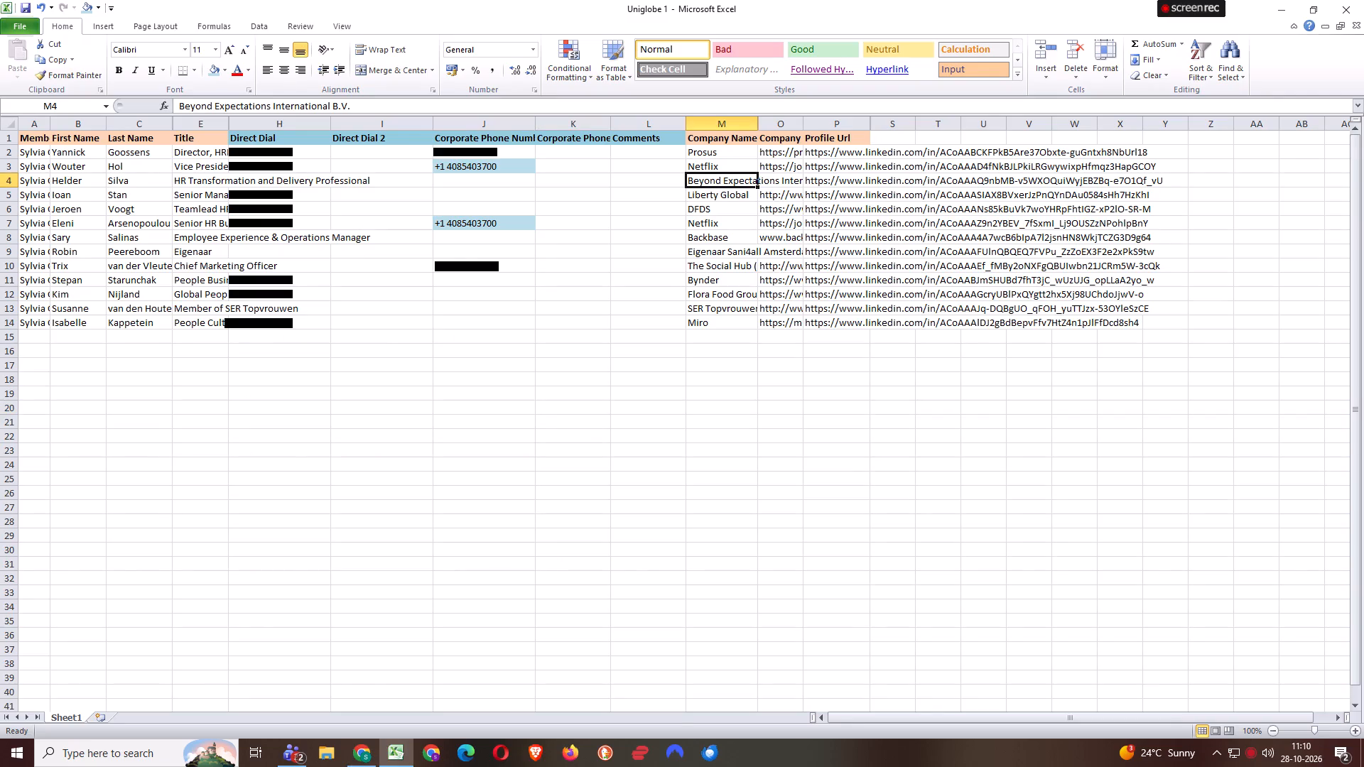
key(ctrl+c)
key(alt+Tab)
click(241, 95)
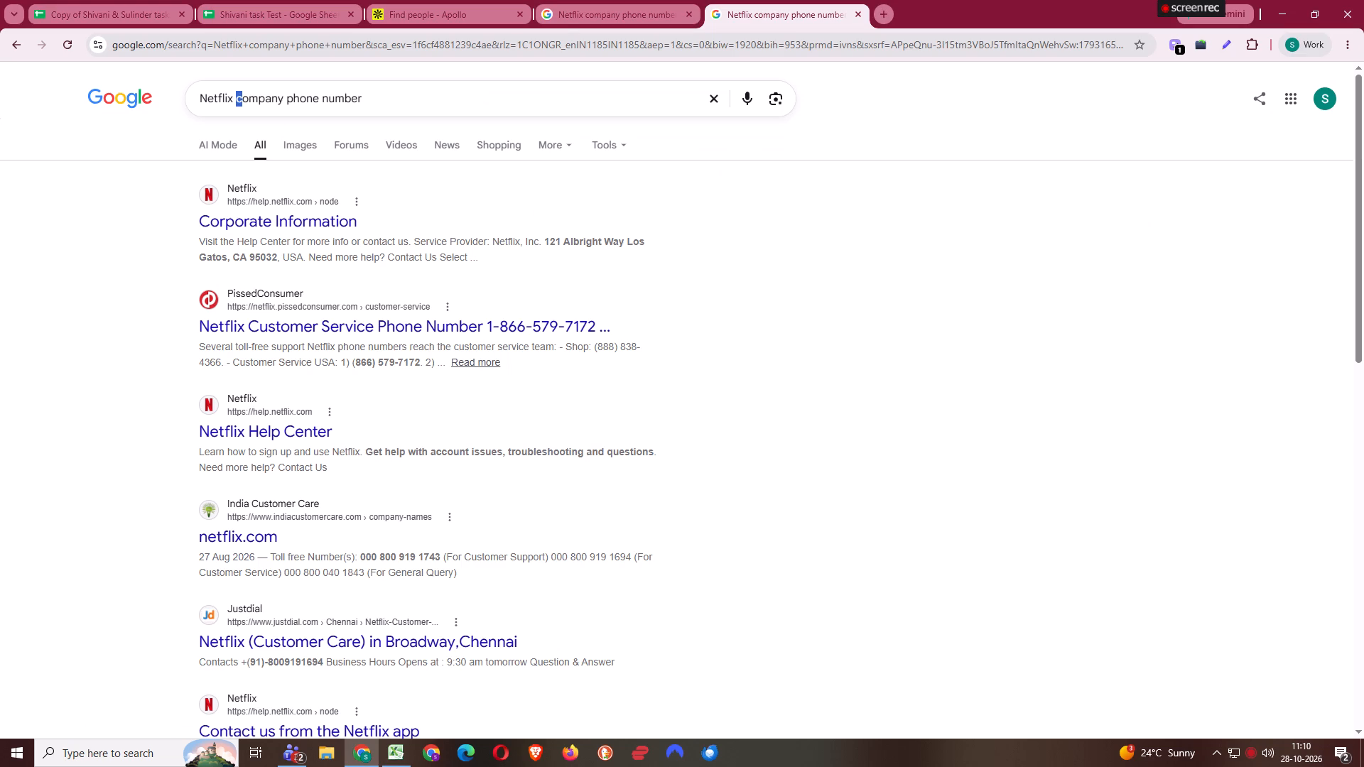
click(601, 0)
double_click(217, 97)
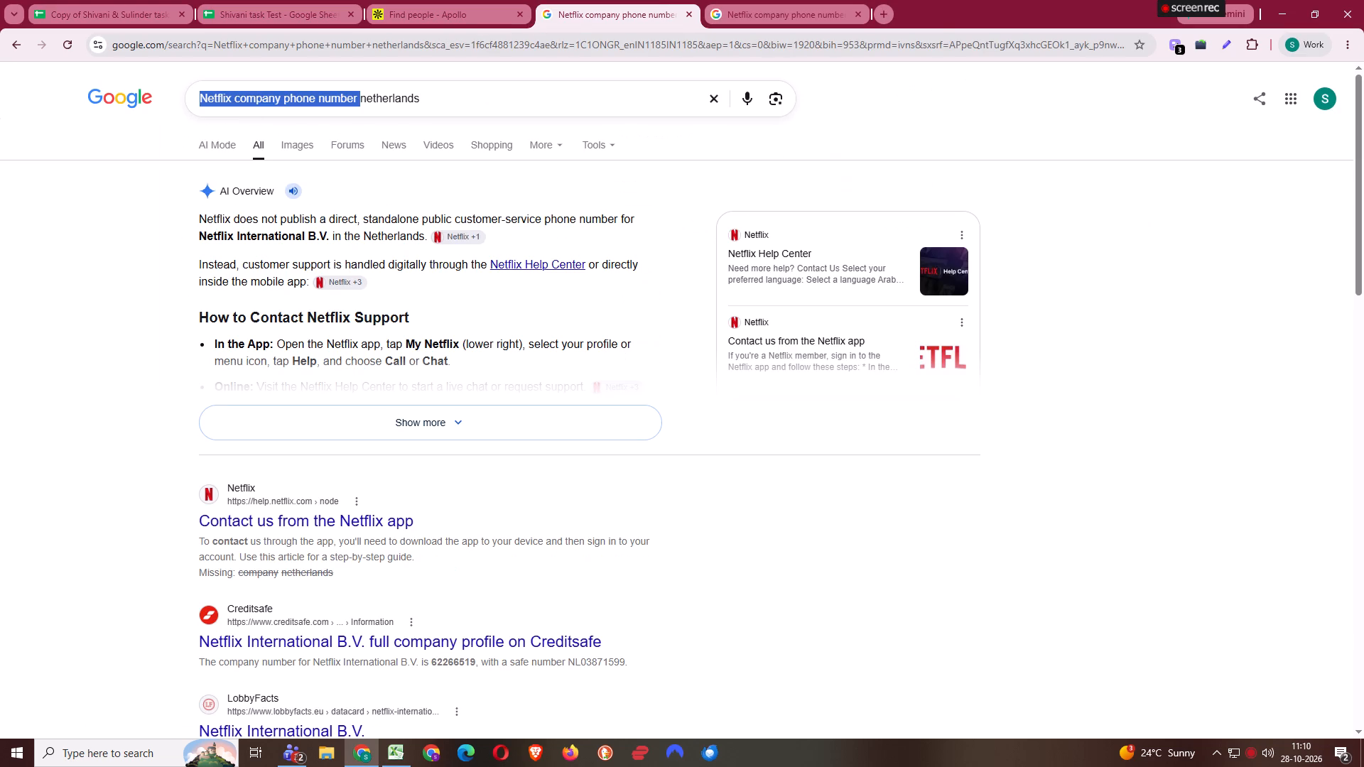
key(ctrl+v)
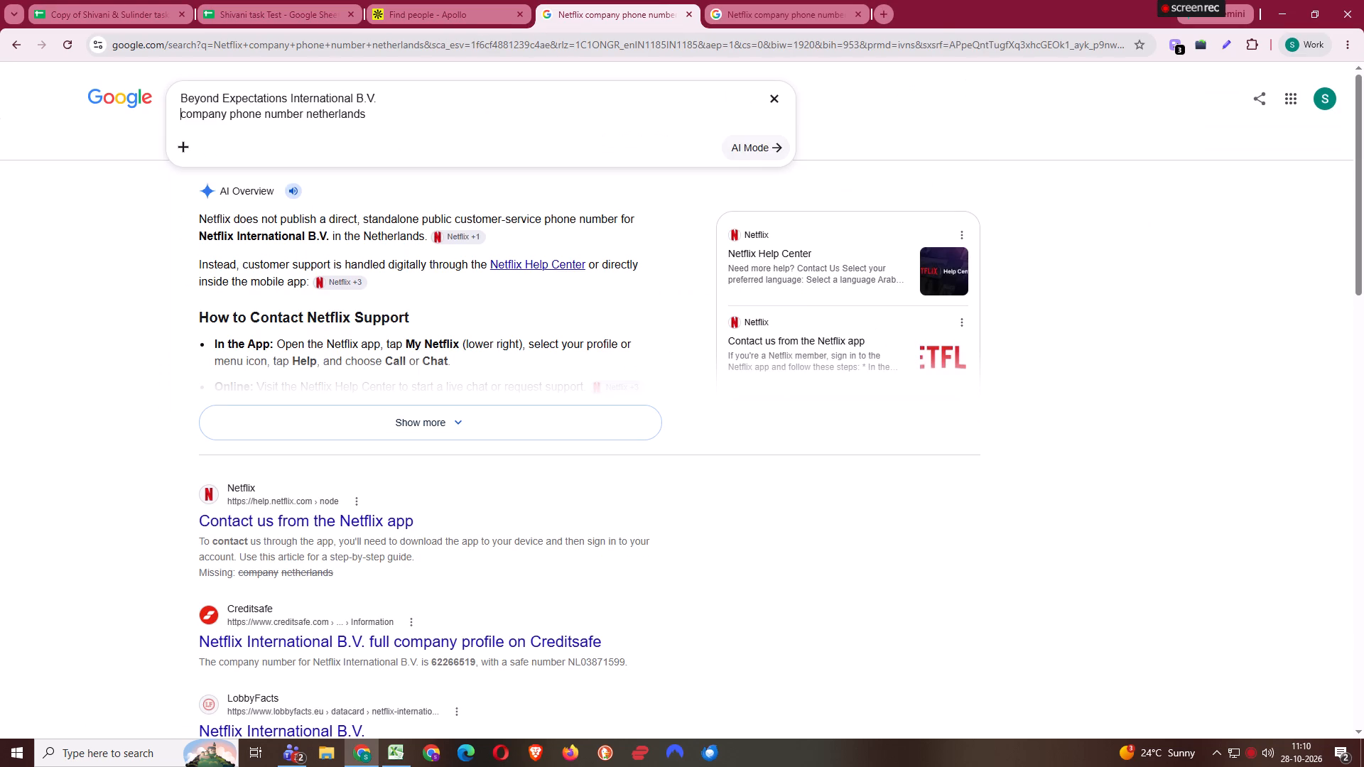
key(Return)
key(Return)
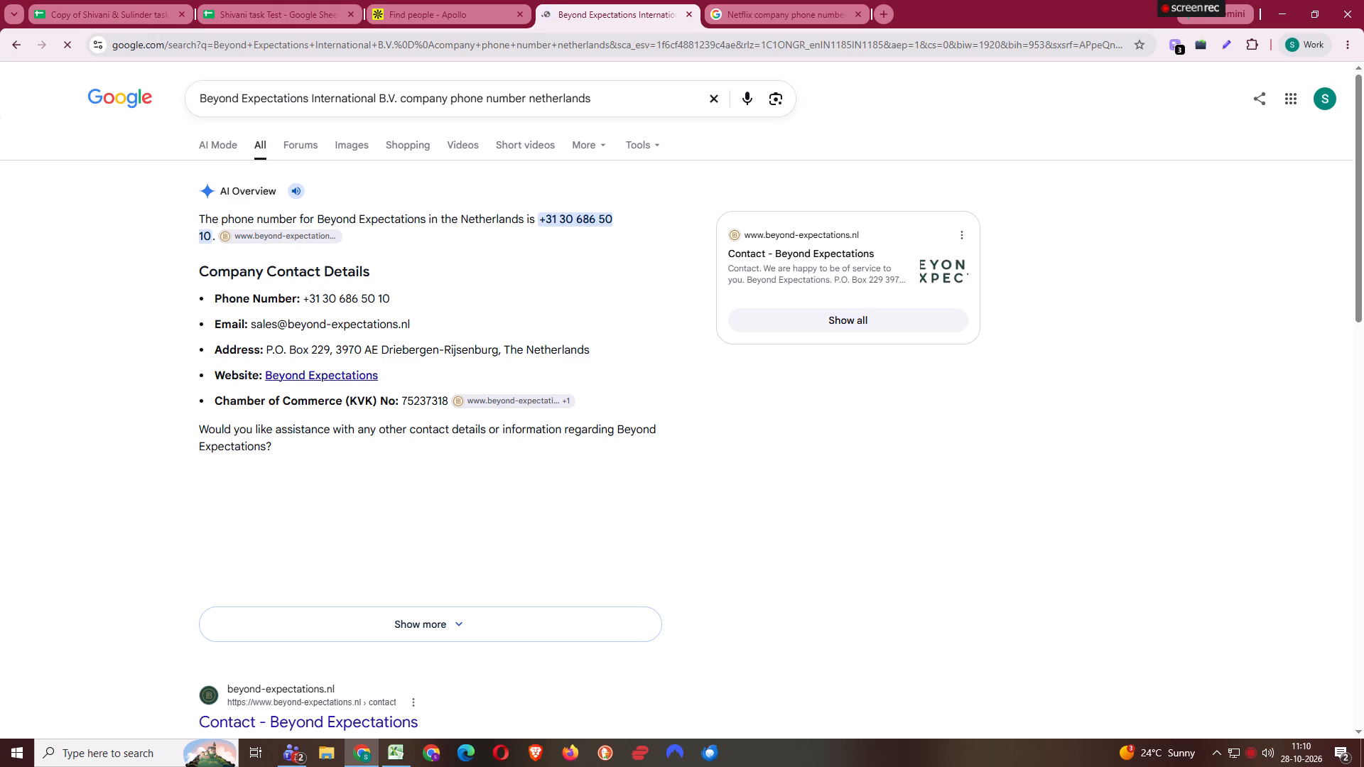
Copy the Beyond Expectations phone number from the company contact details in Google's AI Overview.
drag(305, 295, 404, 295)
key(ctrl+c)
key(ctrl+c)
key(ctrl+c)
key(ctrl+c)
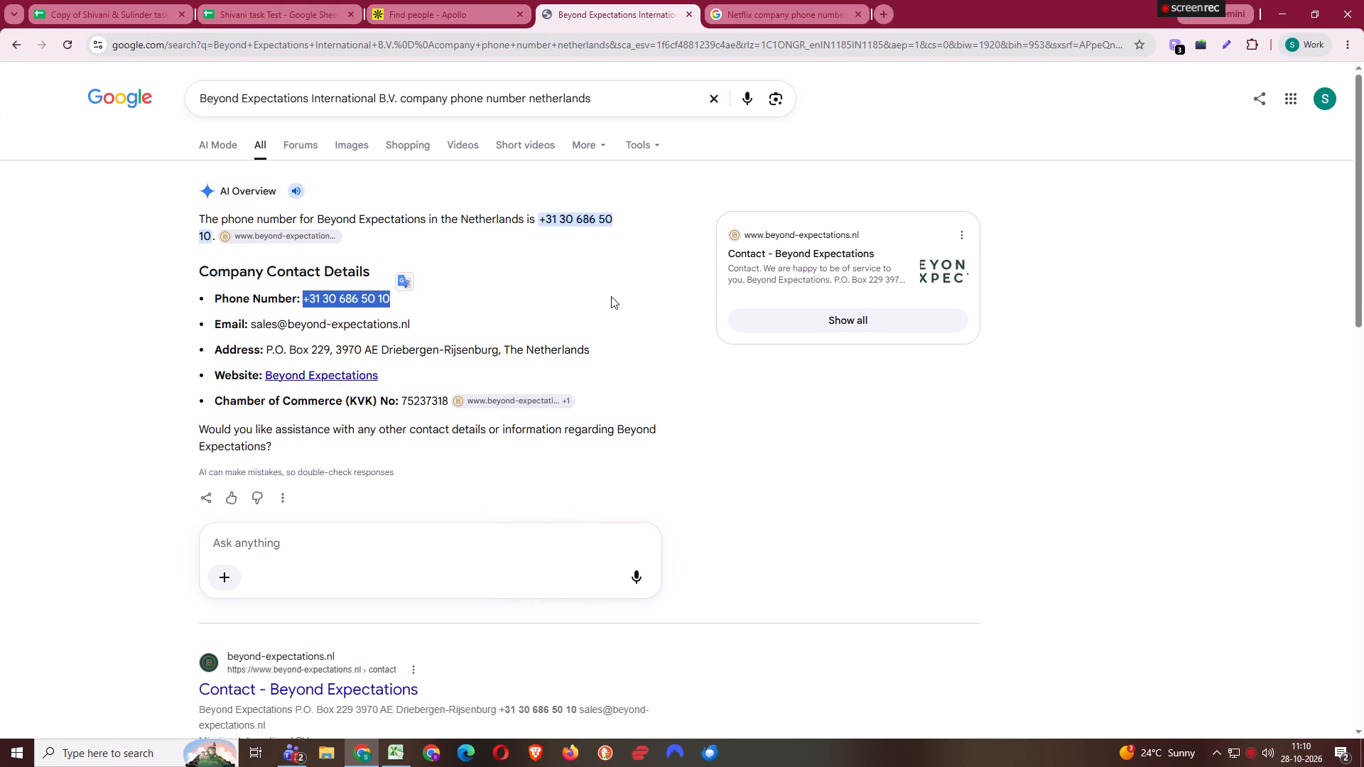
Enter the copied number as text in J4 of the lead sheet, keeping only the space after the country code, and save the workbook.
key(alt+Tab)
click(495, 179)
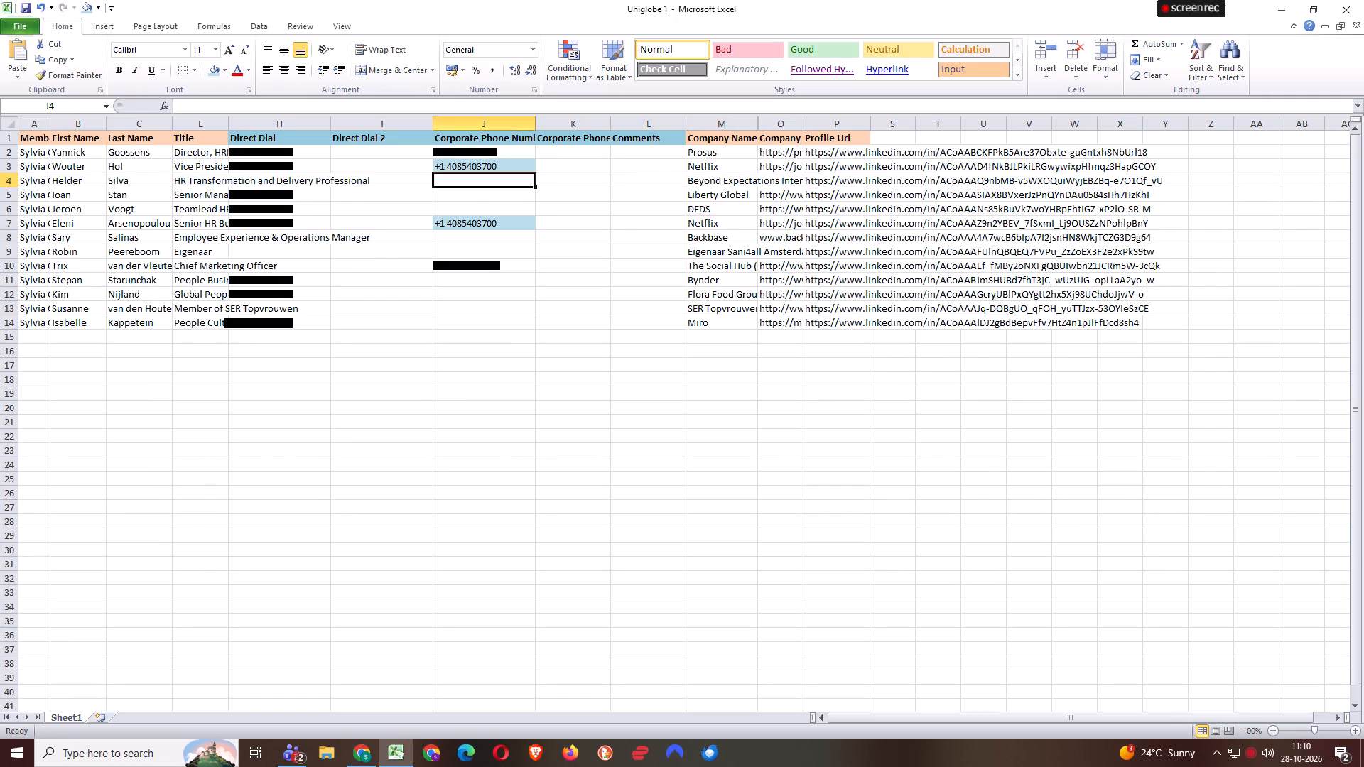
key(apostrophe)
key(ctrl+v)
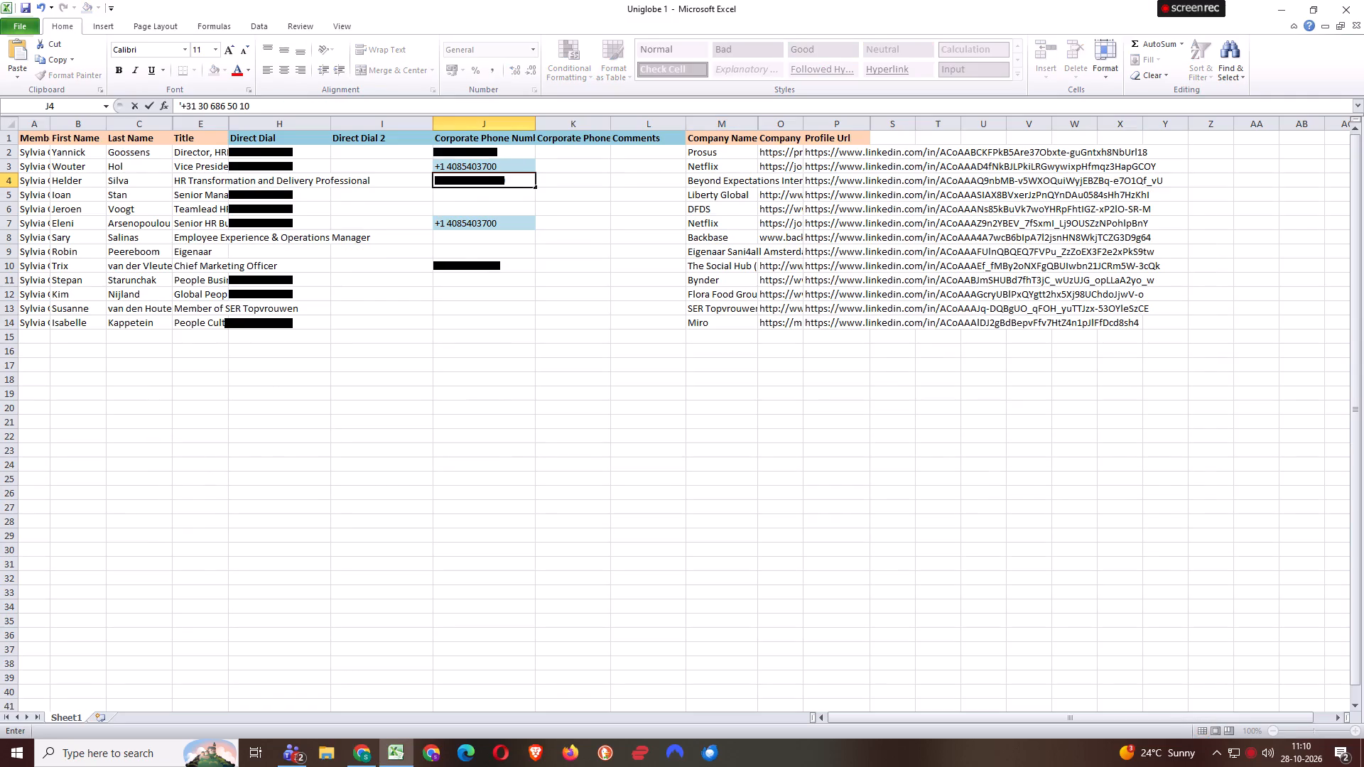
click(484, 175)
key(BackSpace)
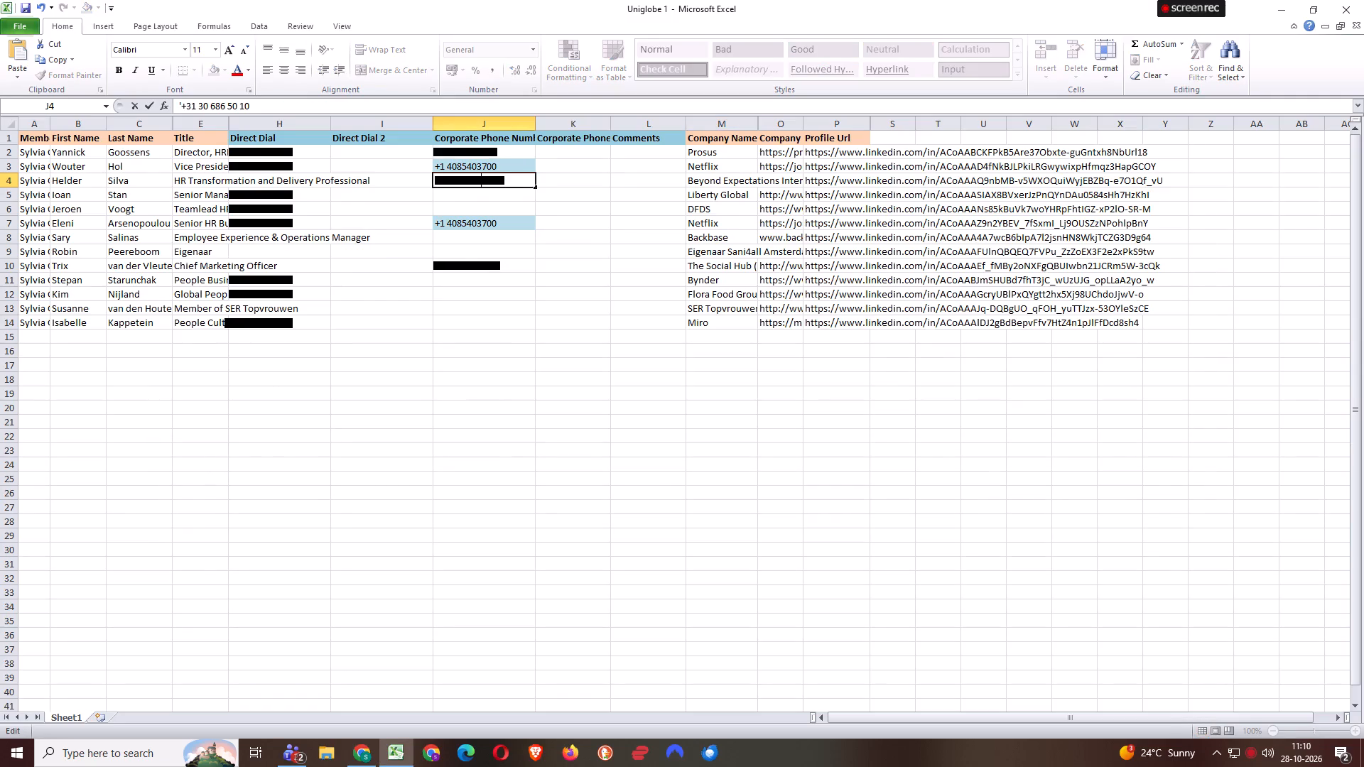
click(494, 178)
key(BackSpace)
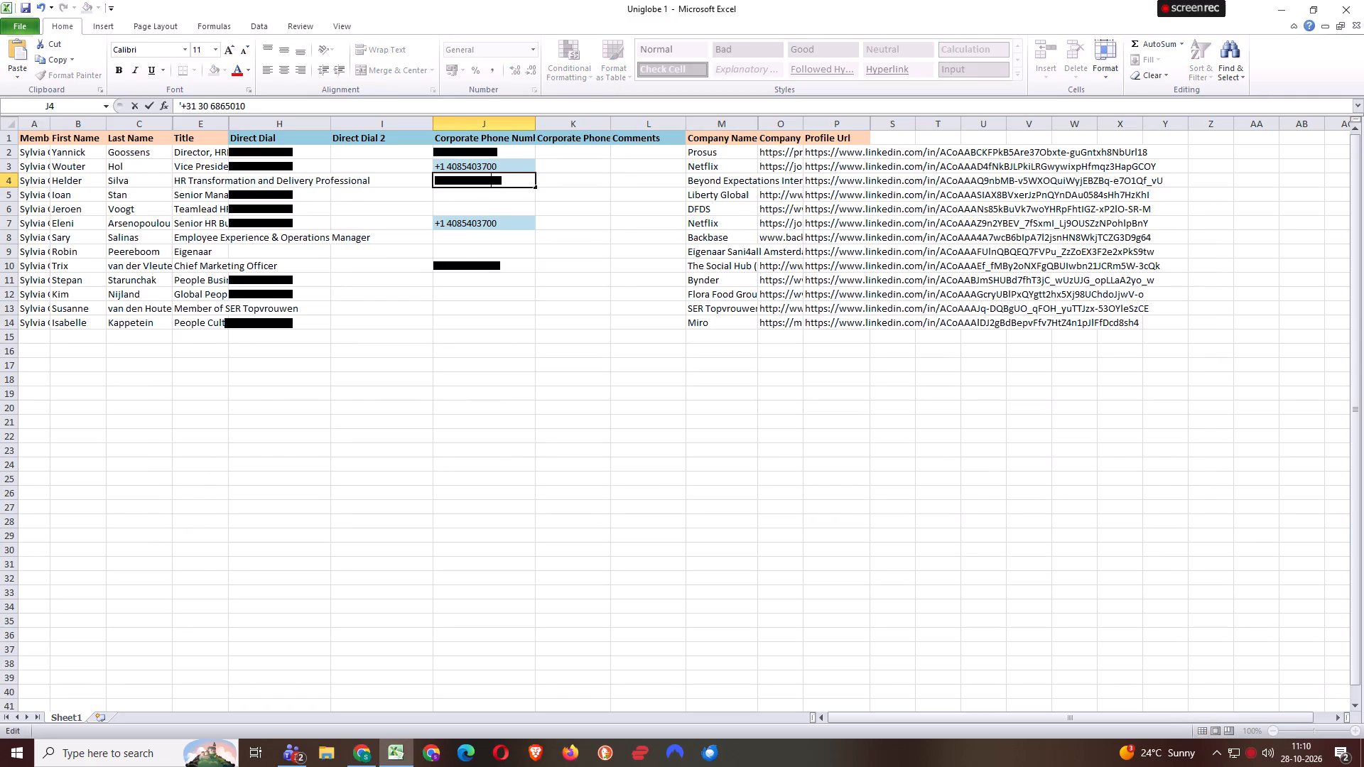
click(467, 180)
key(BackSpace)
click(617, 285)
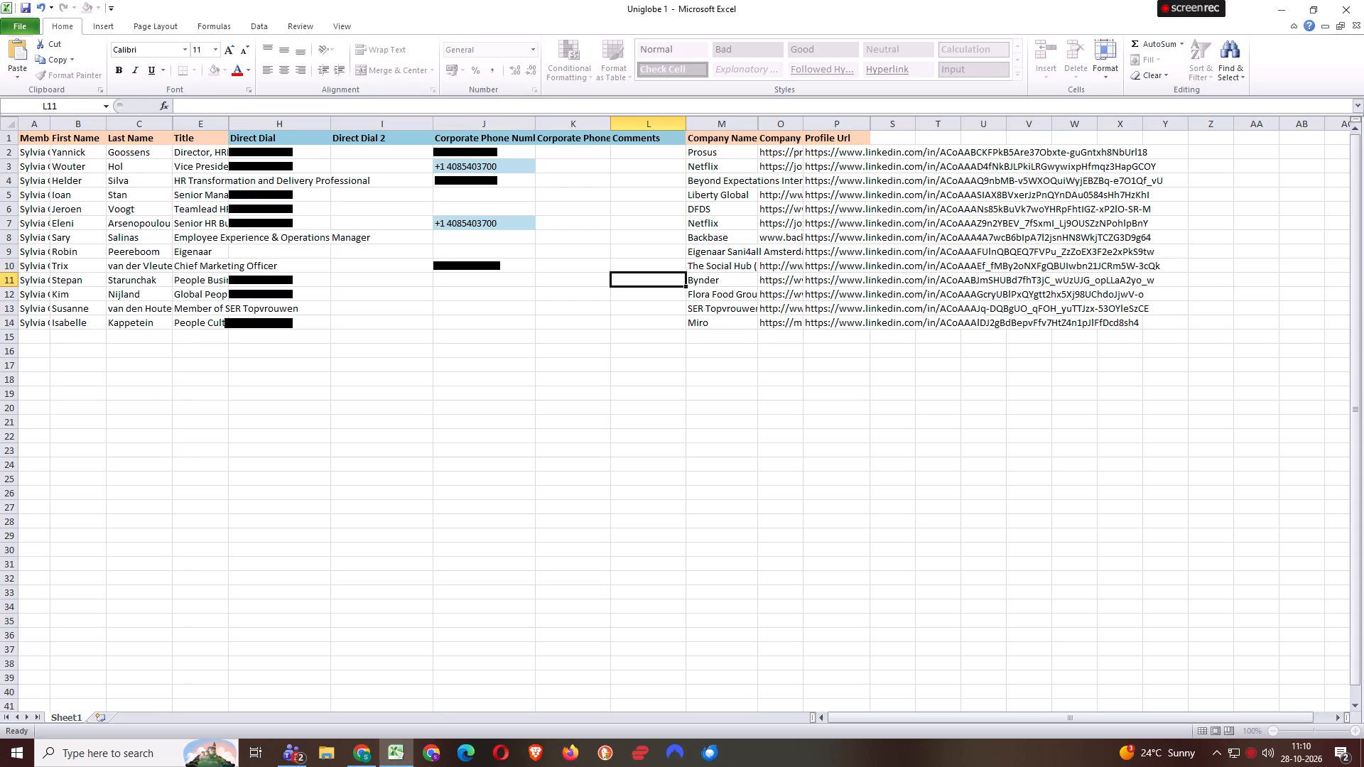
click(500, 184)
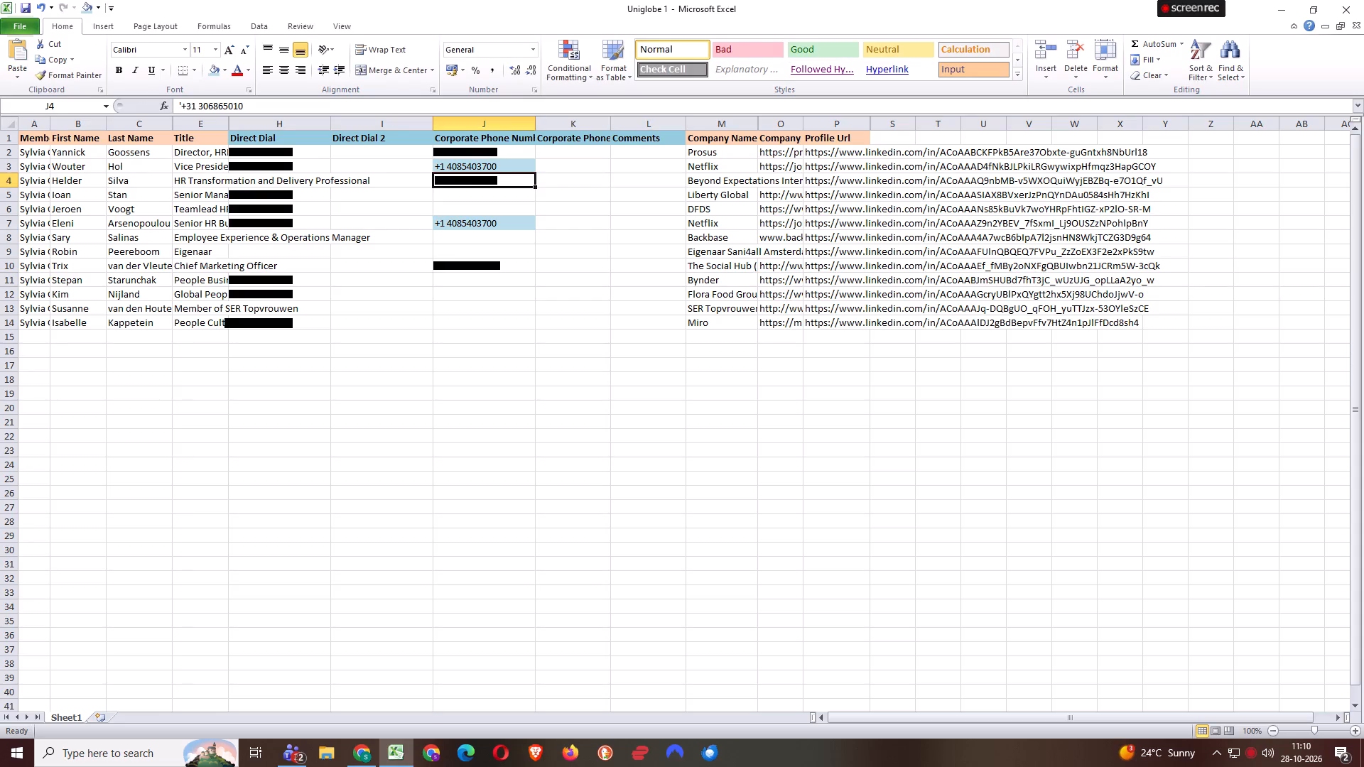
key(ctrl+s)
key(ctrl+s)
key(ctrl+s)
key(ctrl+s)
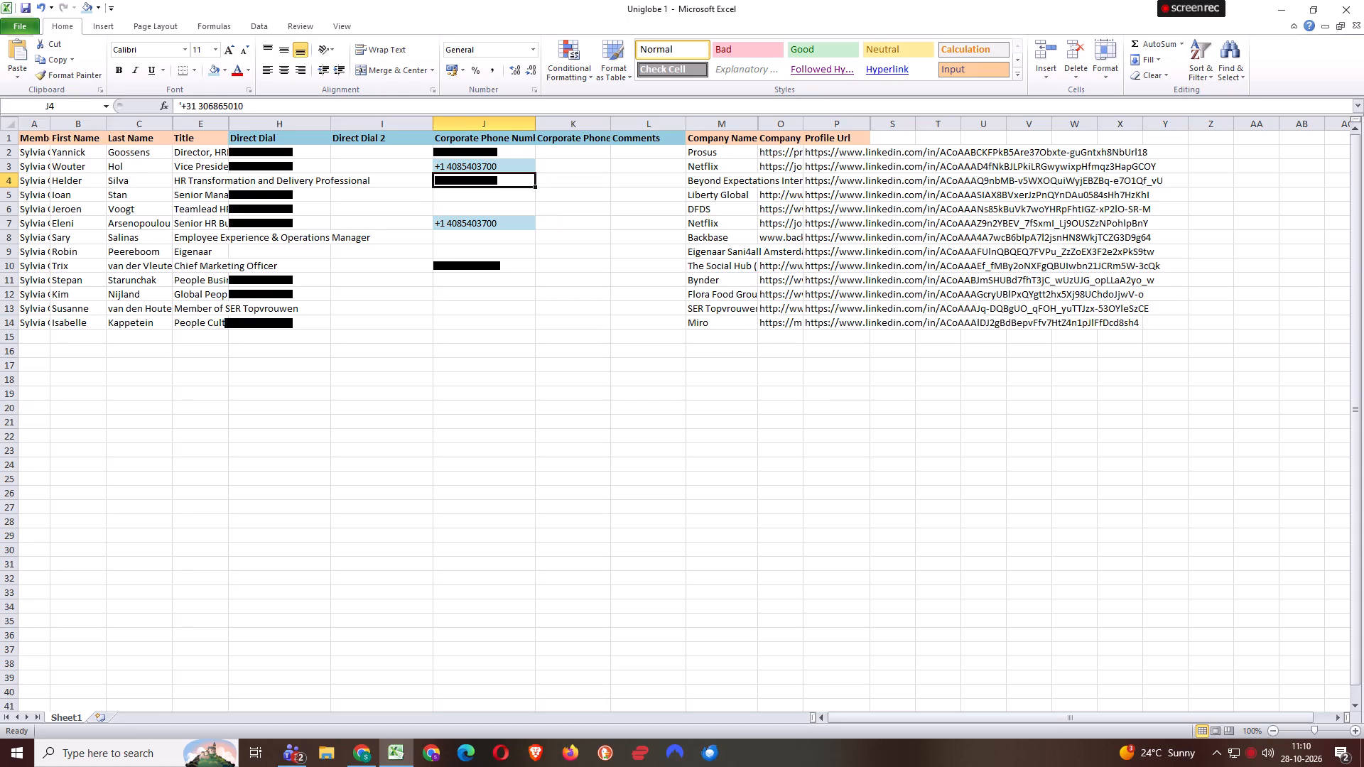
Copy the company name Liberty Global from the lead sheet and replace Beyond Expectations International B.V. with it in the Google Netherlands phone search.
click(561, 209)
click(712, 192)
key(ctrl+c)
key(alt+Tab)
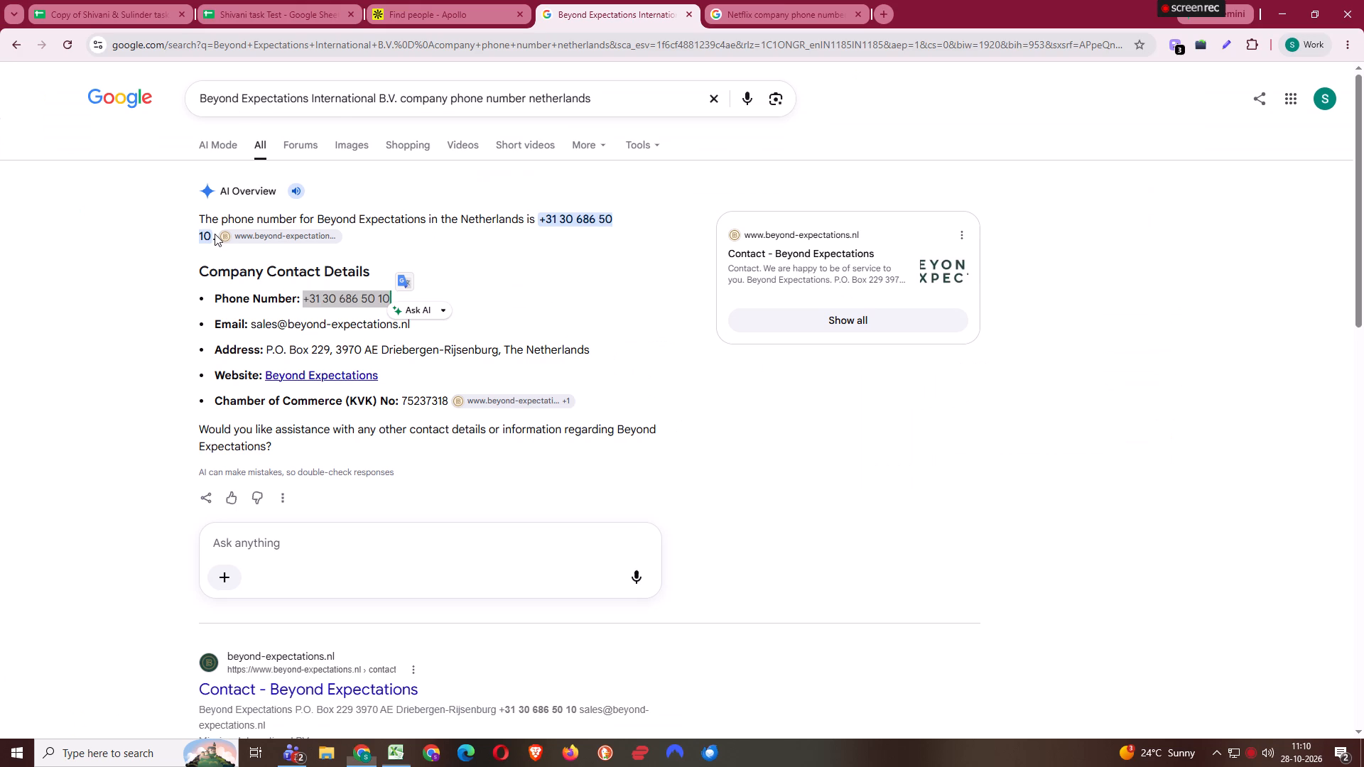
drag(402, 98, 0, 82)
key(ctrl+v)
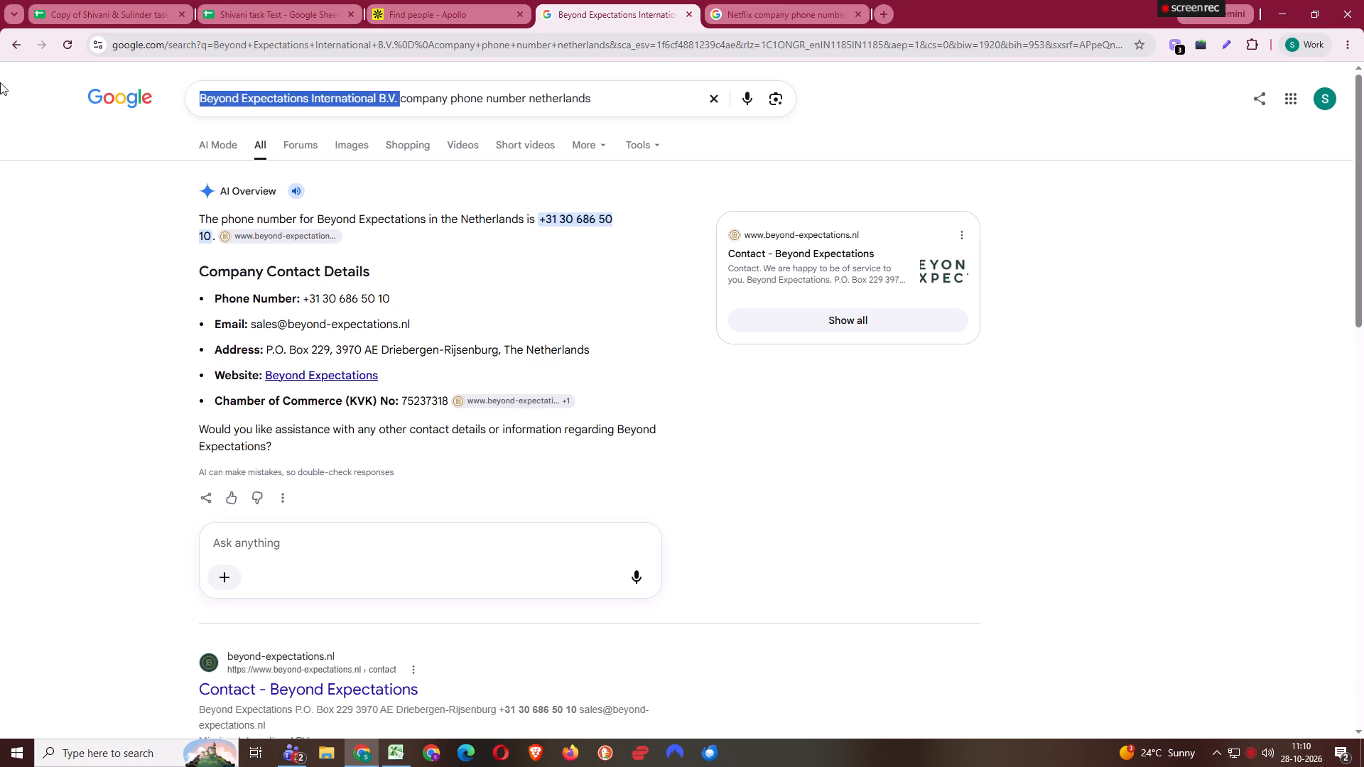
key(Return)
key(Return)
key(Return)
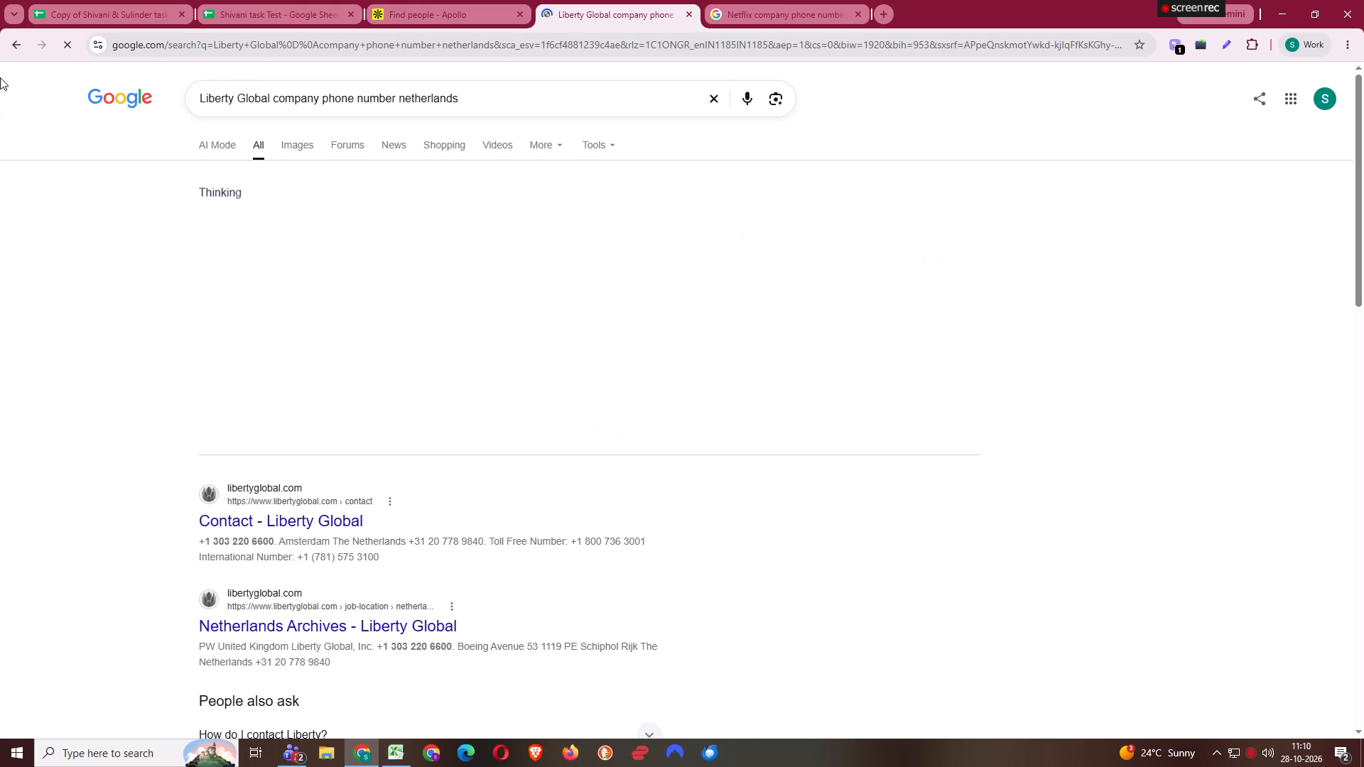
alt+click(221, 540)
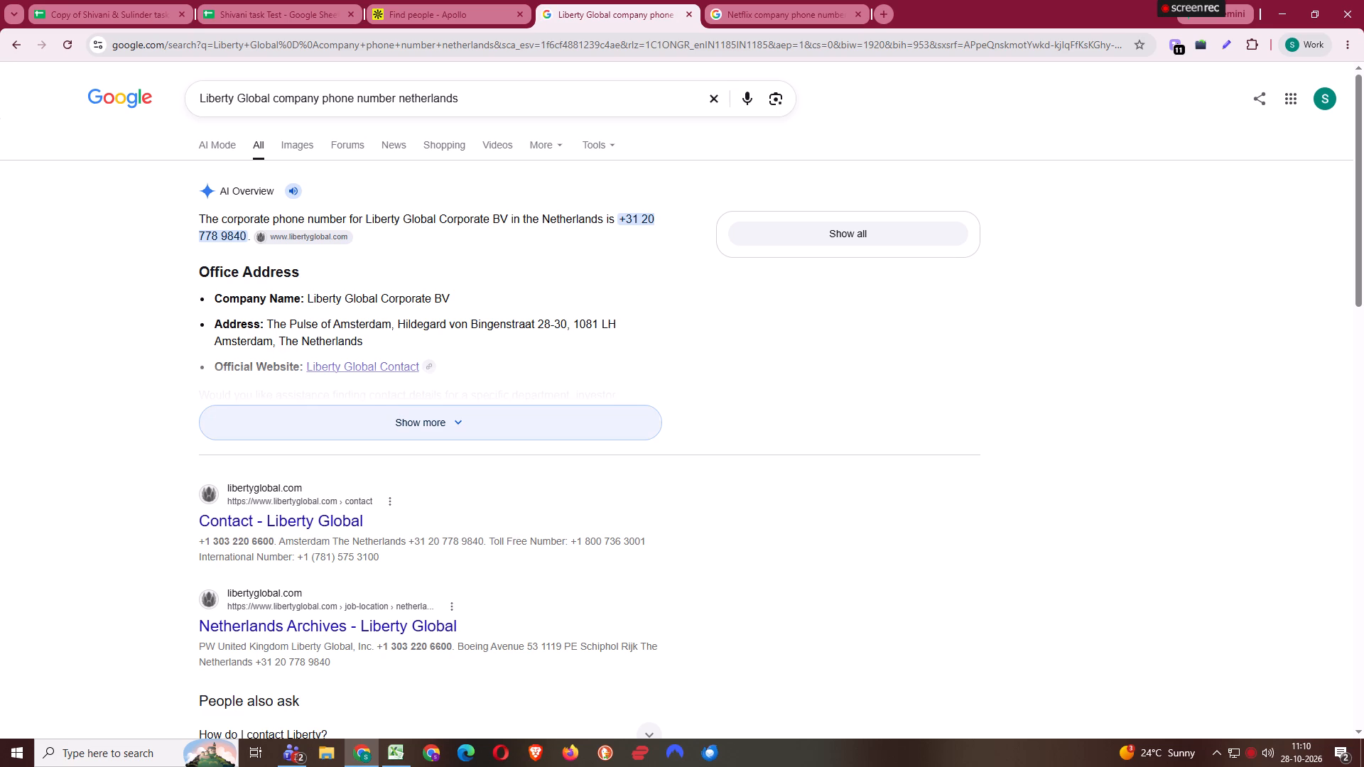
Copy Liberty Global's Netherlands corporate phone number from the AI Overview.
drag(619, 214, 245, 244)
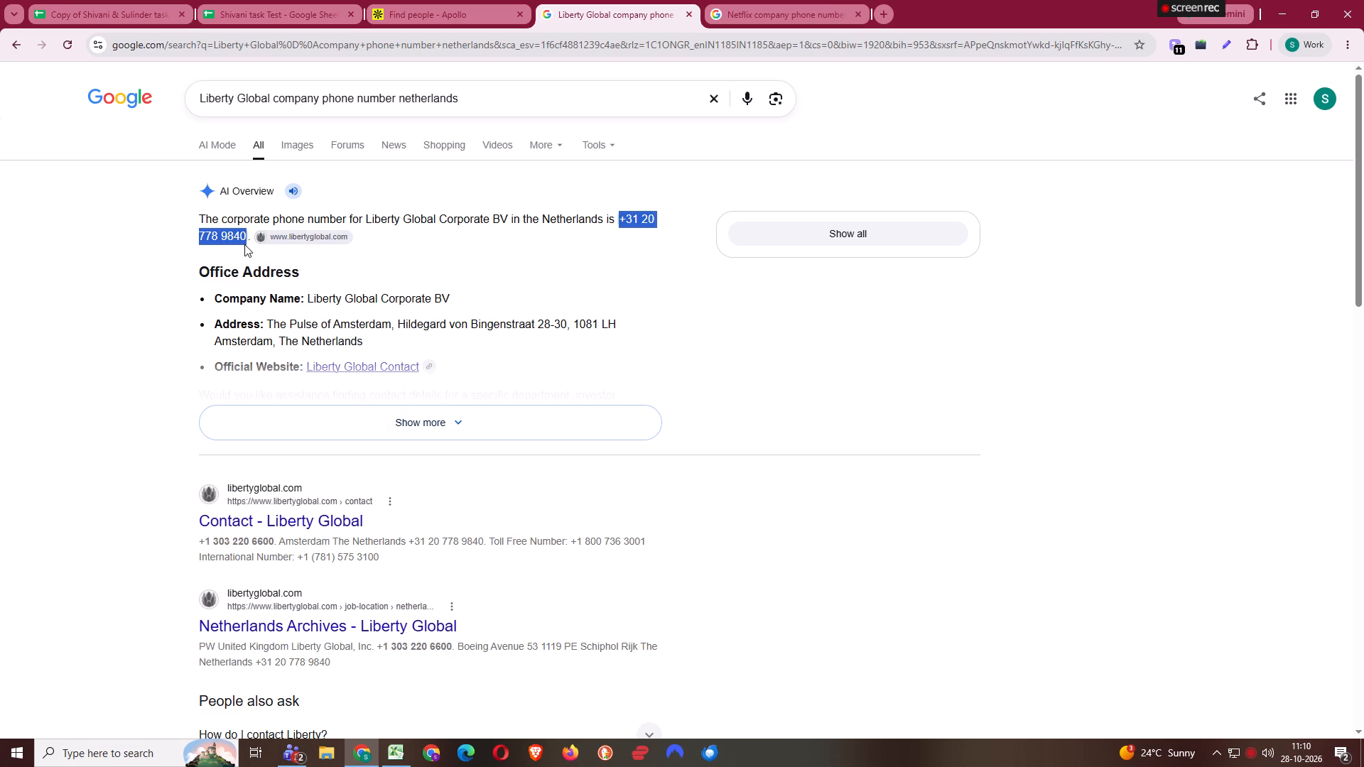
key(ctrl+c)
key(ctrl+c)
key(ctrl+c)
key(ctrl+c)
key(ctrl+c)
key(ctrl+c)
key(ctrl+c)
key(ctrl+c)
In Excel, paste the Liberty Global number as text into corporate phone cell J5, remove the spaces after the country code, and save.
key(alt+Tab)
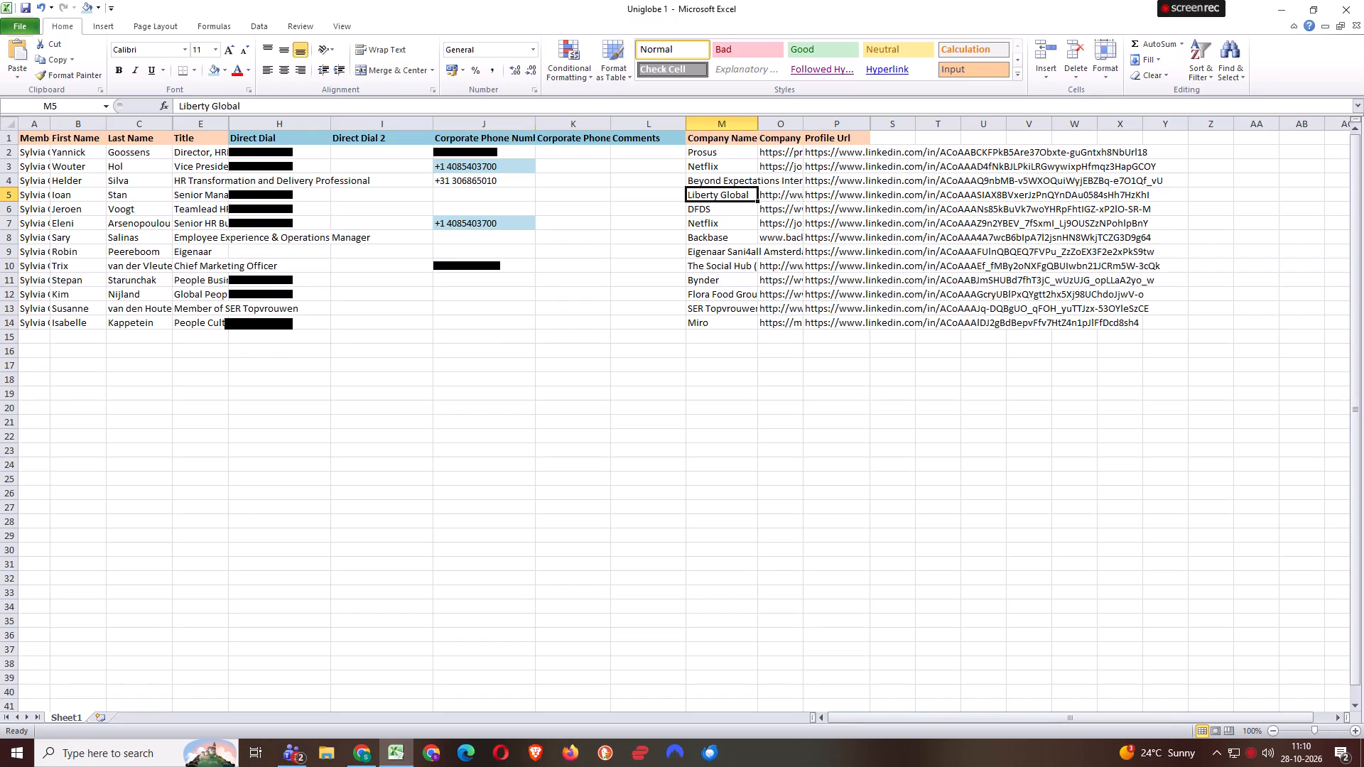
click(500, 196)
key(apostrophe)
key(ctrl+v)
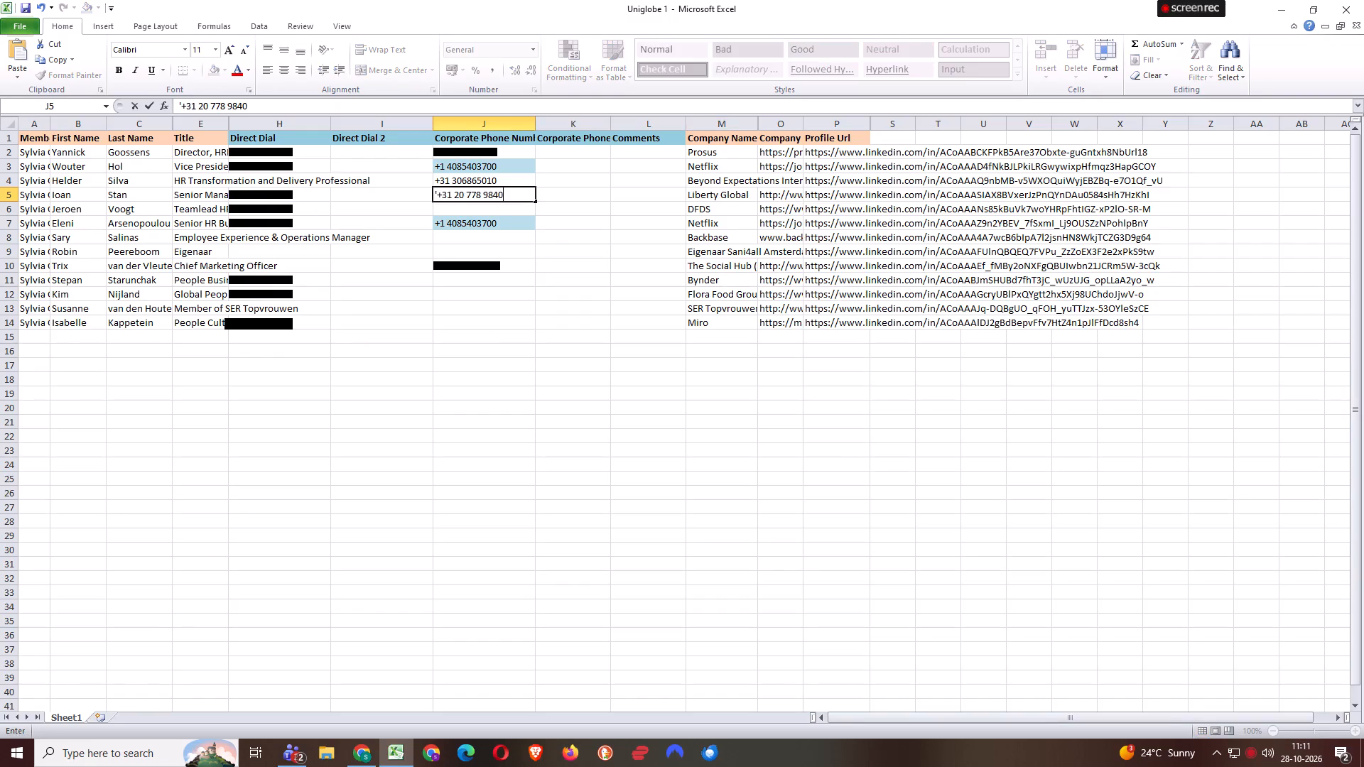
click(469, 192)
key(Left)
key(BackSpace)
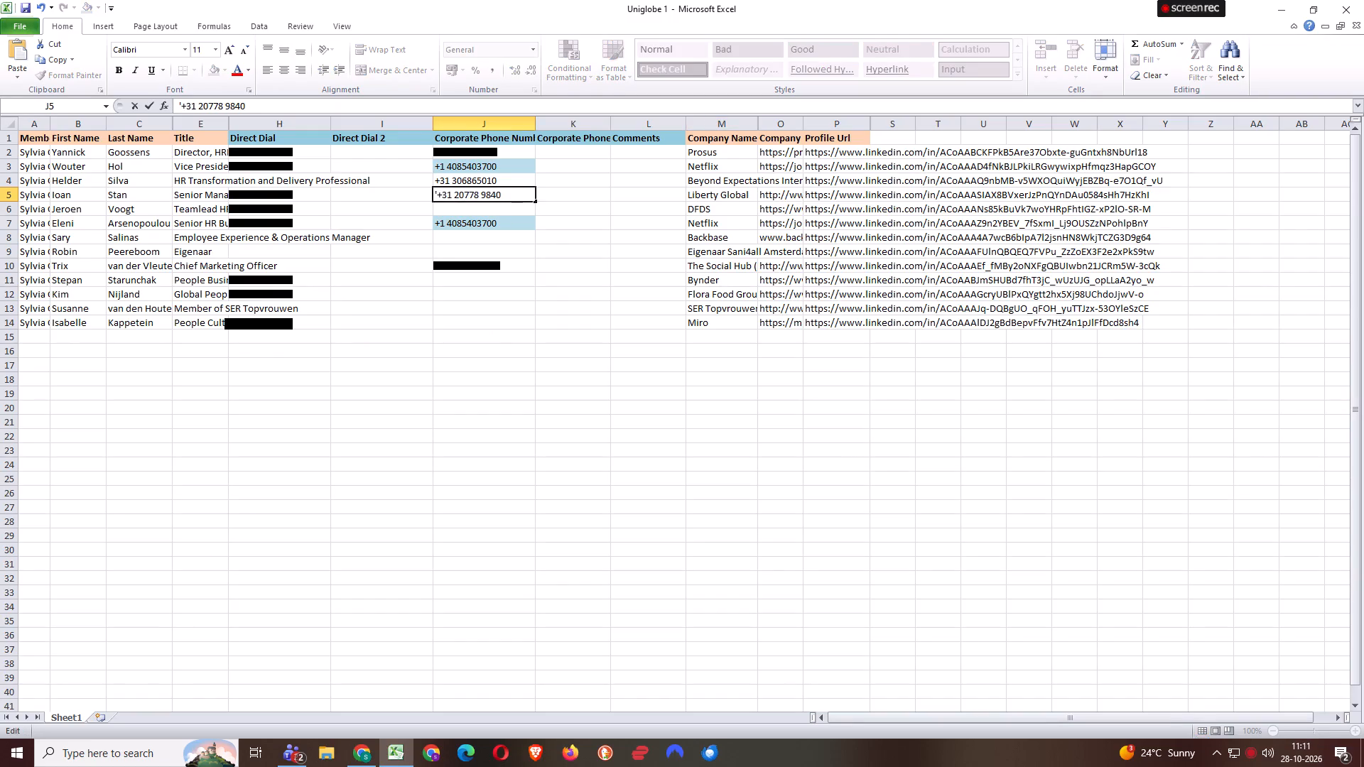
click(482, 191)
key(BackSpace)
click(590, 330)
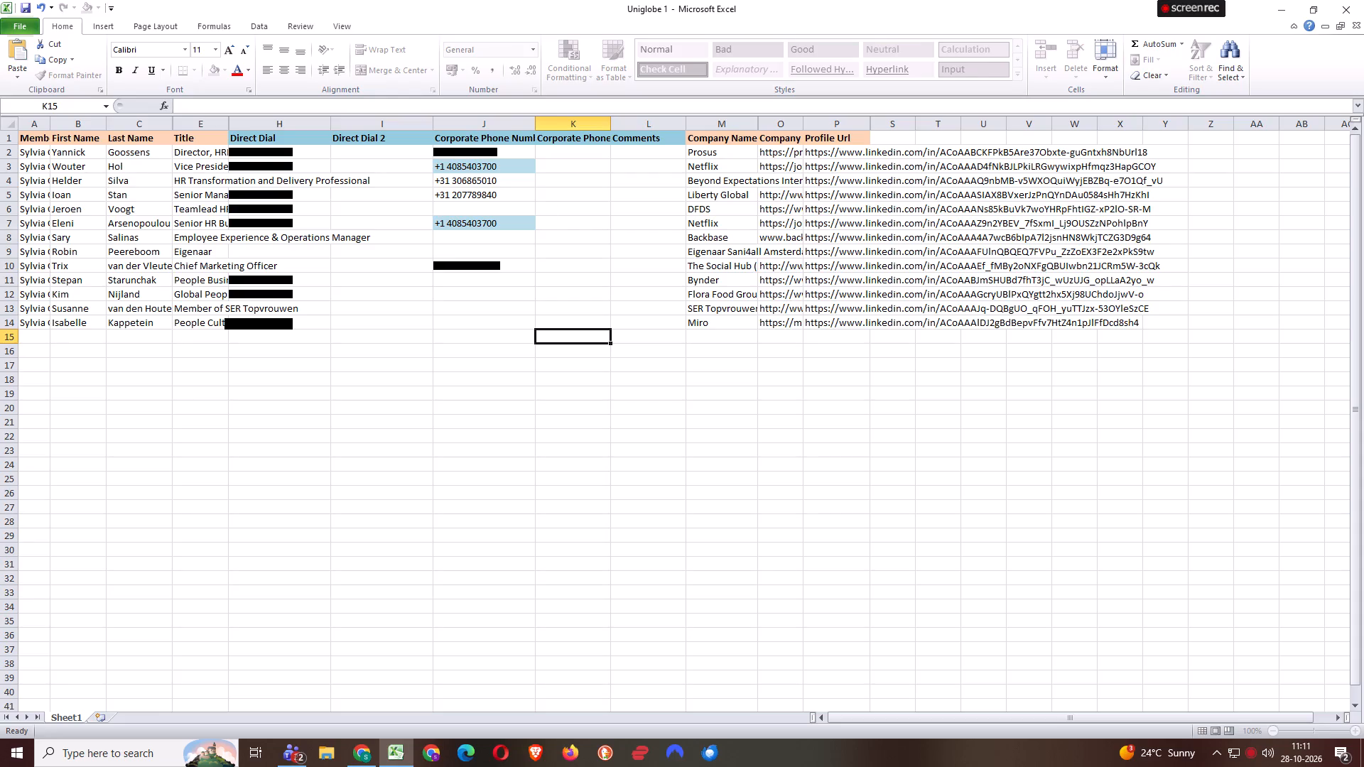
key(ctrl+s)
key(ctrl+s)
key(ctrl+s)
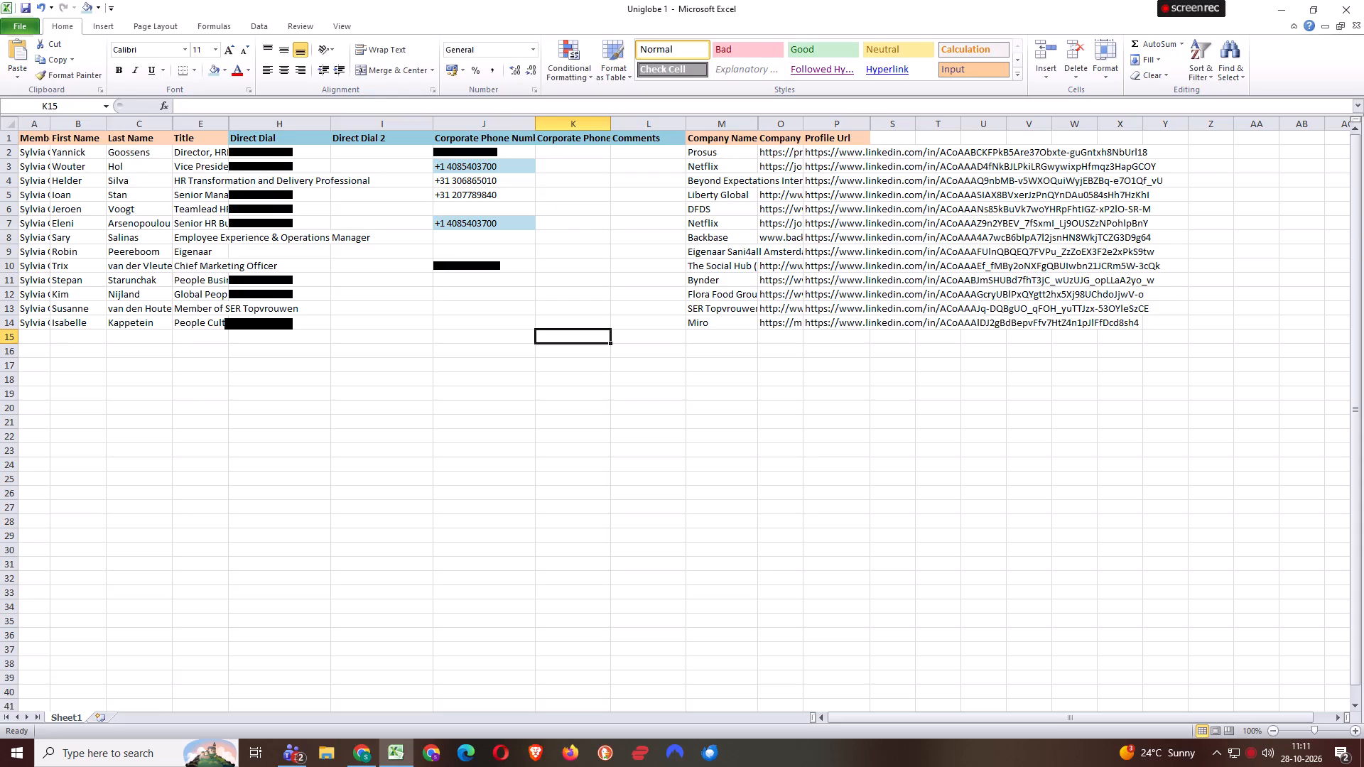
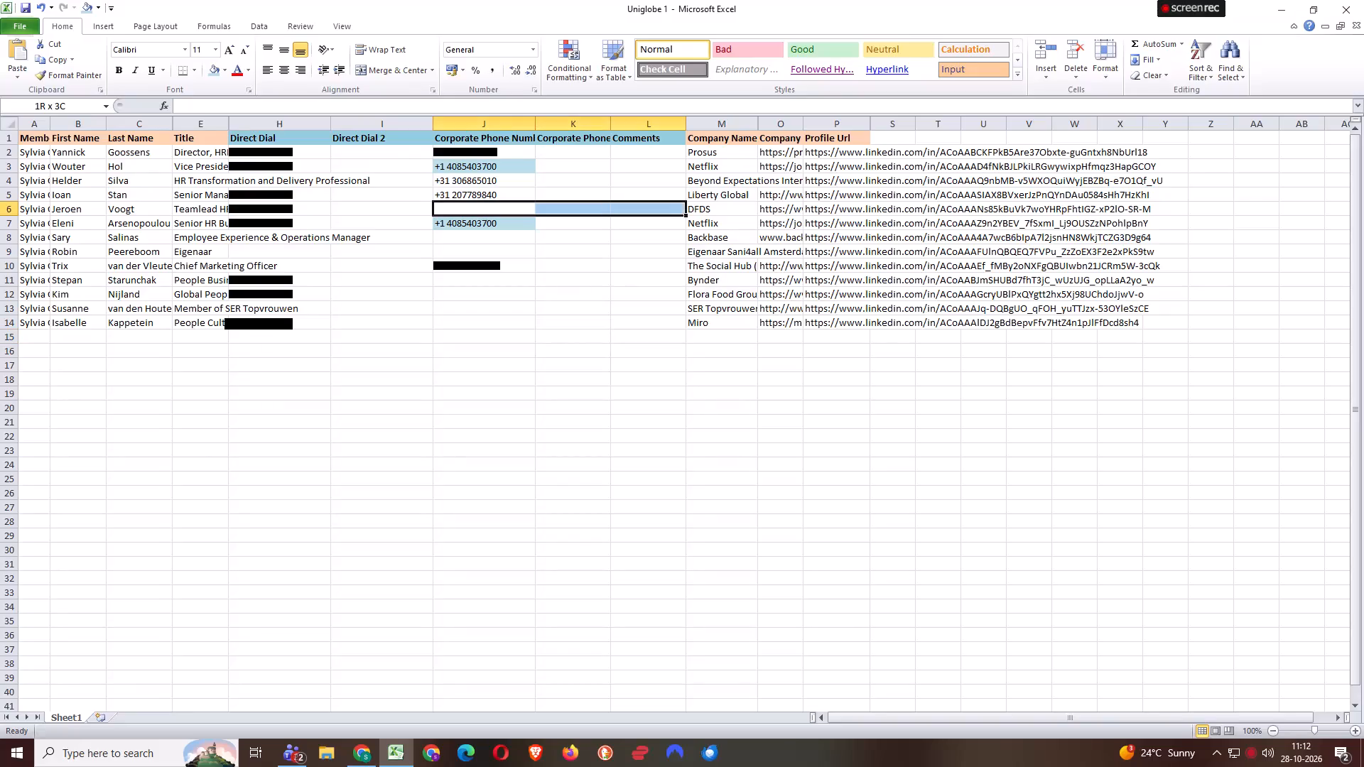
Copy the company name DFDS from the lead sheet and replace Liberty Global with it in the Google Netherlands phone search.
click(708, 207)
key(ctrl+c)
key(alt+Tab)
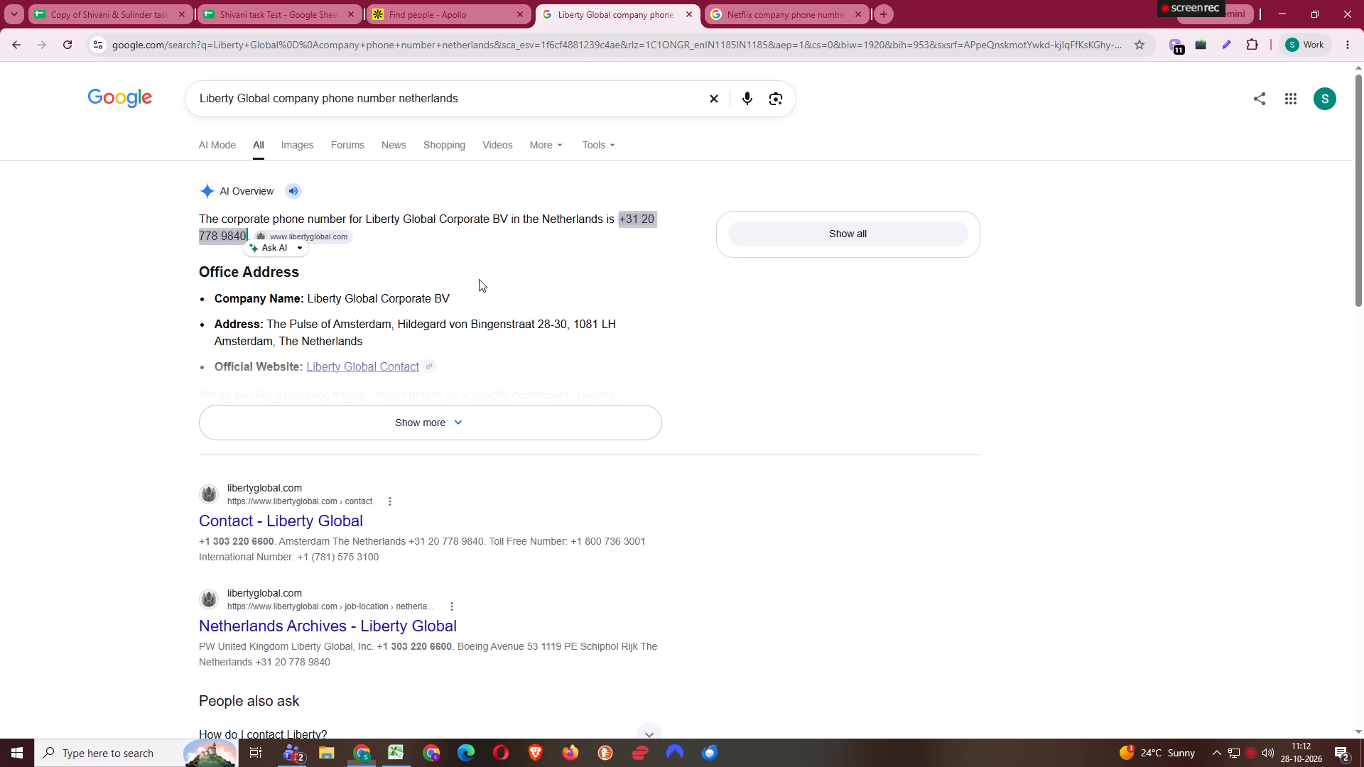
drag(272, 98, 0, 82)
key(ctrl+v)
key(space)
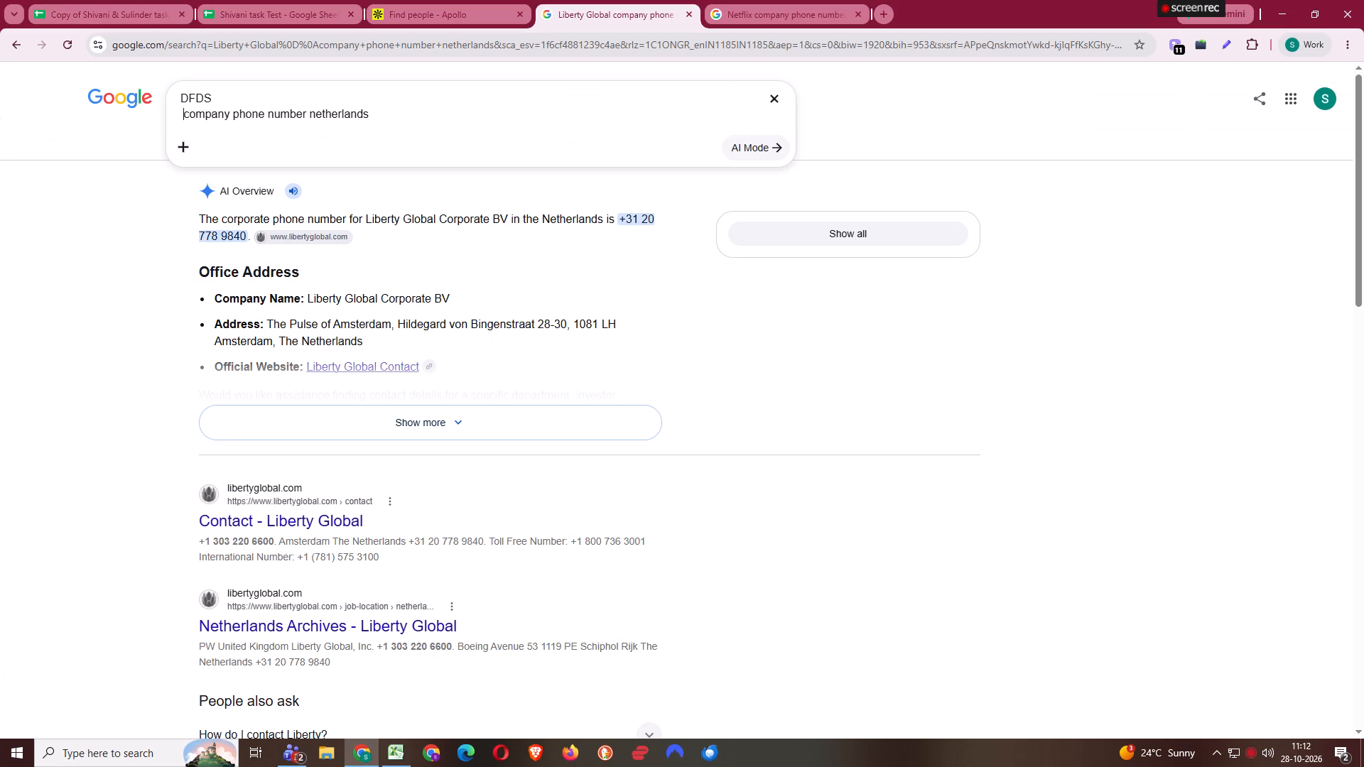
key(Return)
key(Return)
key(Return)
key(Return)
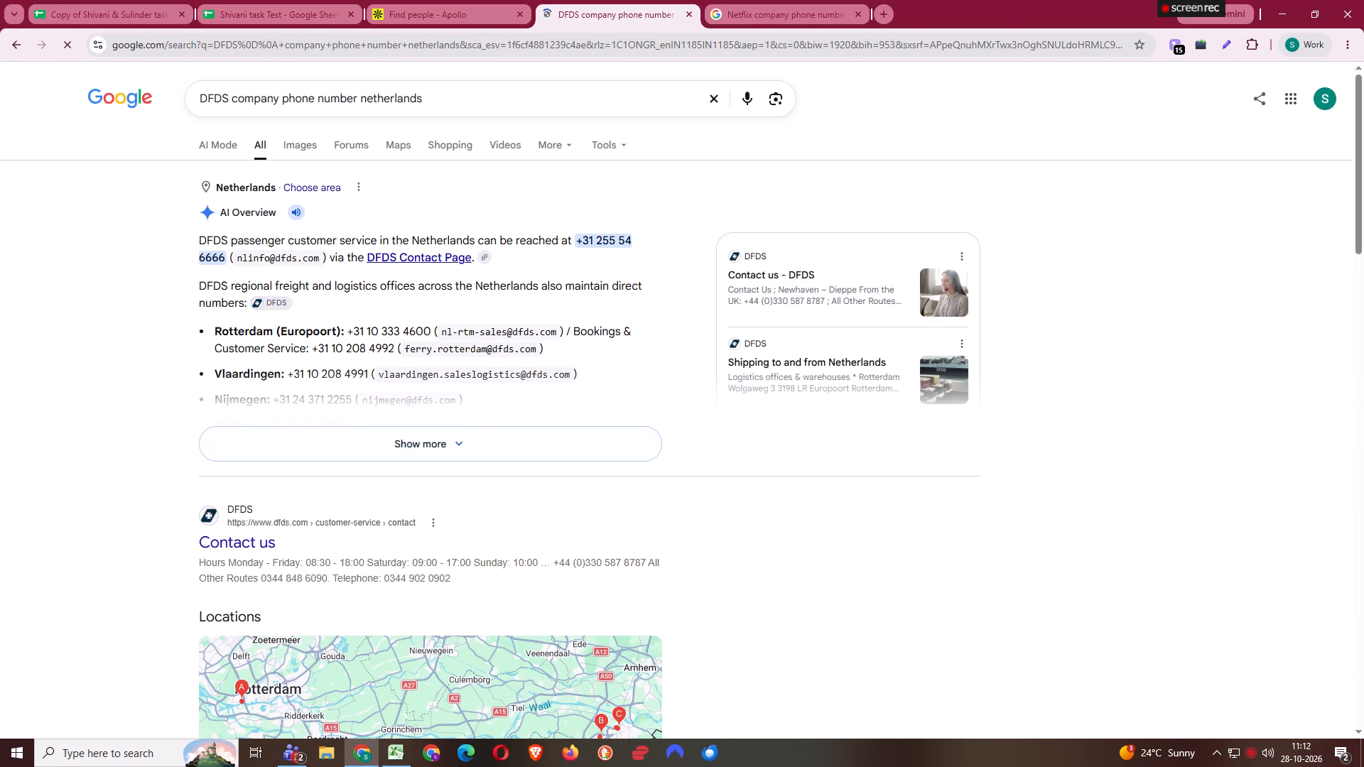
Copy DFDS's Netherlands passenger customer service number from the AI Overview.
drag(579, 241, 220, 269)
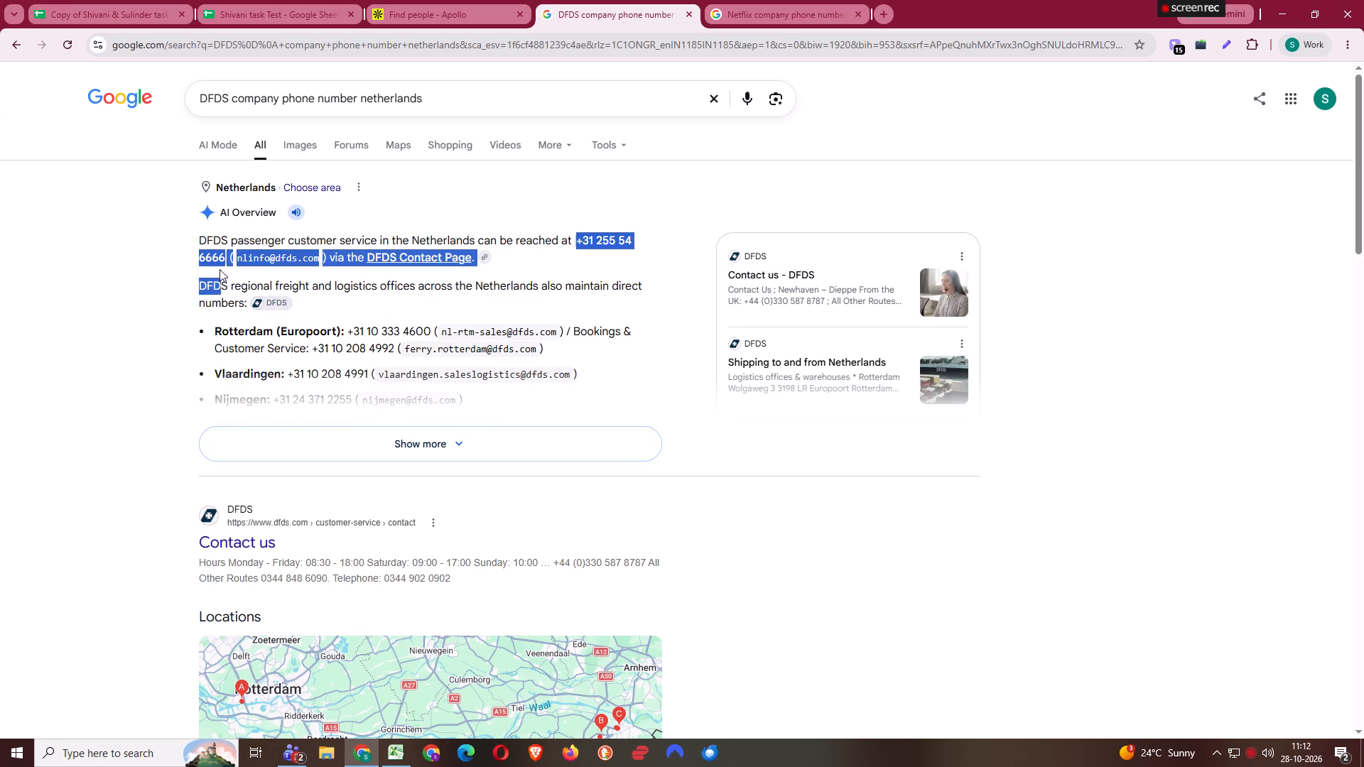
drag(220, 269, 224, 260)
key(ctrl+c)
key(ctrl+c)
key(ctrl+c)
key(ctrl+c)
key(ctrl+c)
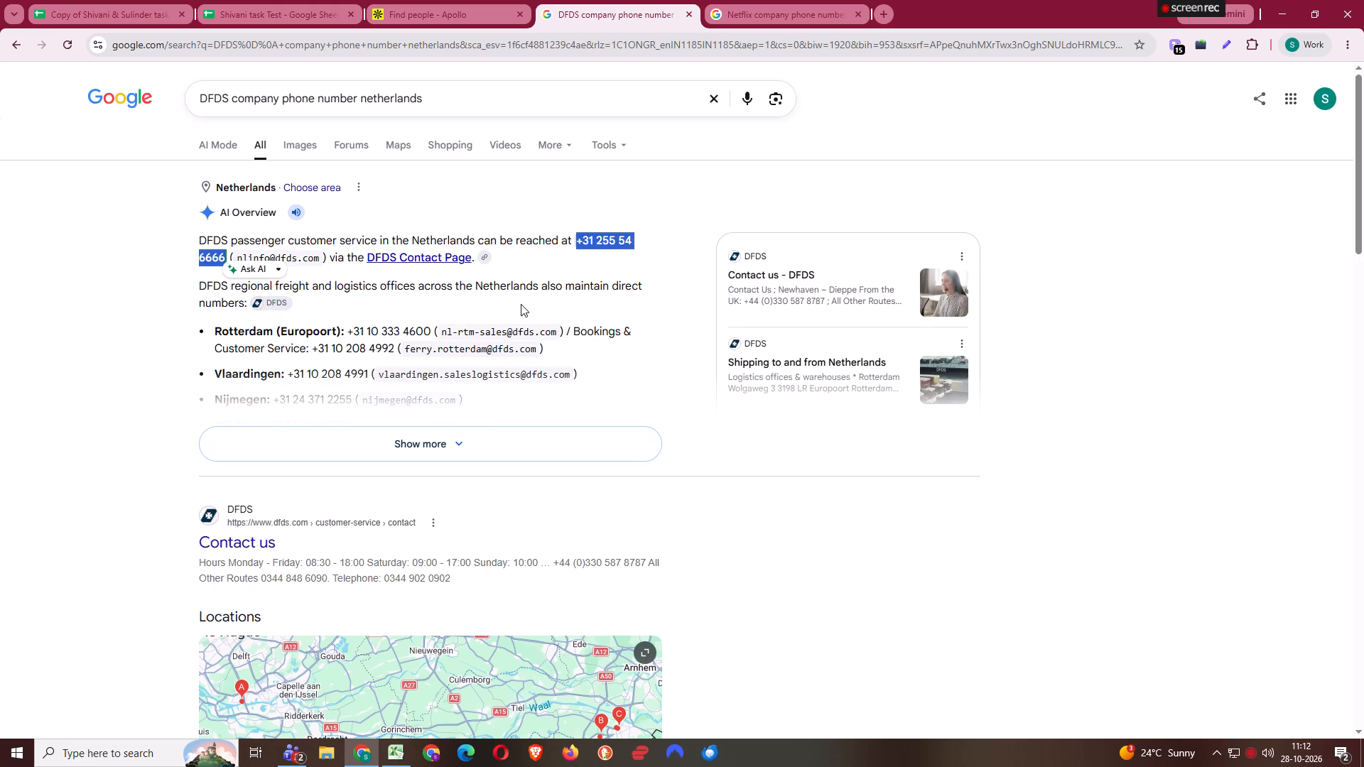
In Excel, paste the DFDS number as text into corporate phone cell J6 and remove the spaces after the country code.
key(alt+Tab)
click(525, 207)
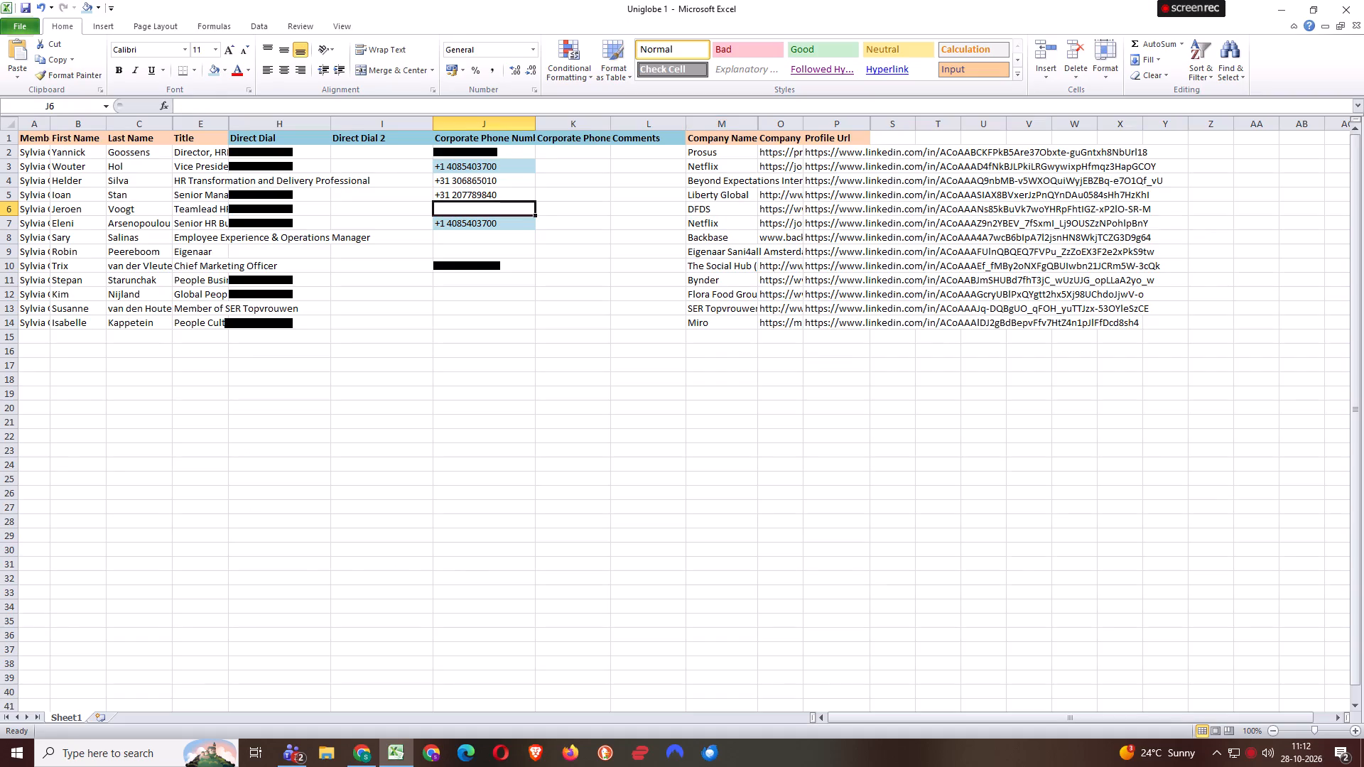
key(apostrophe)
key(ctrl+v)
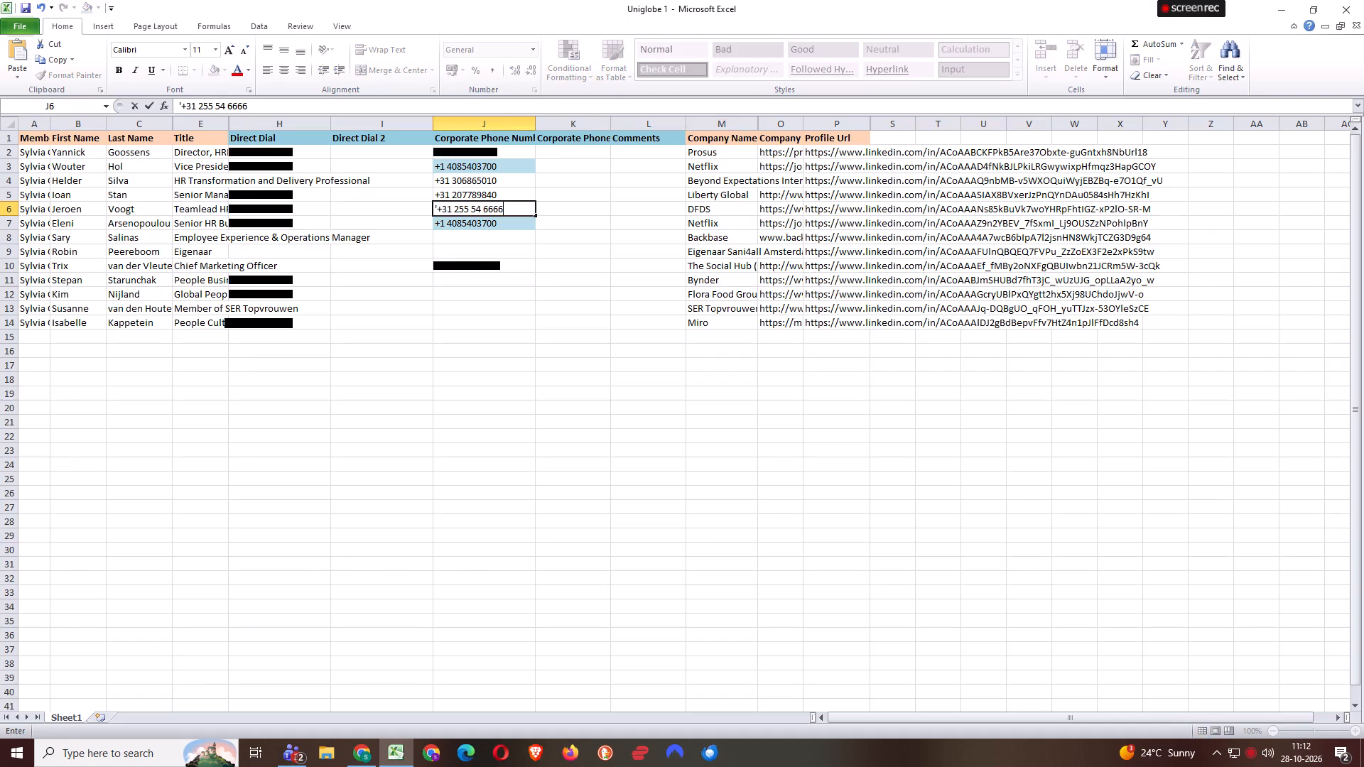
click(472, 207)
key(BackSpace)
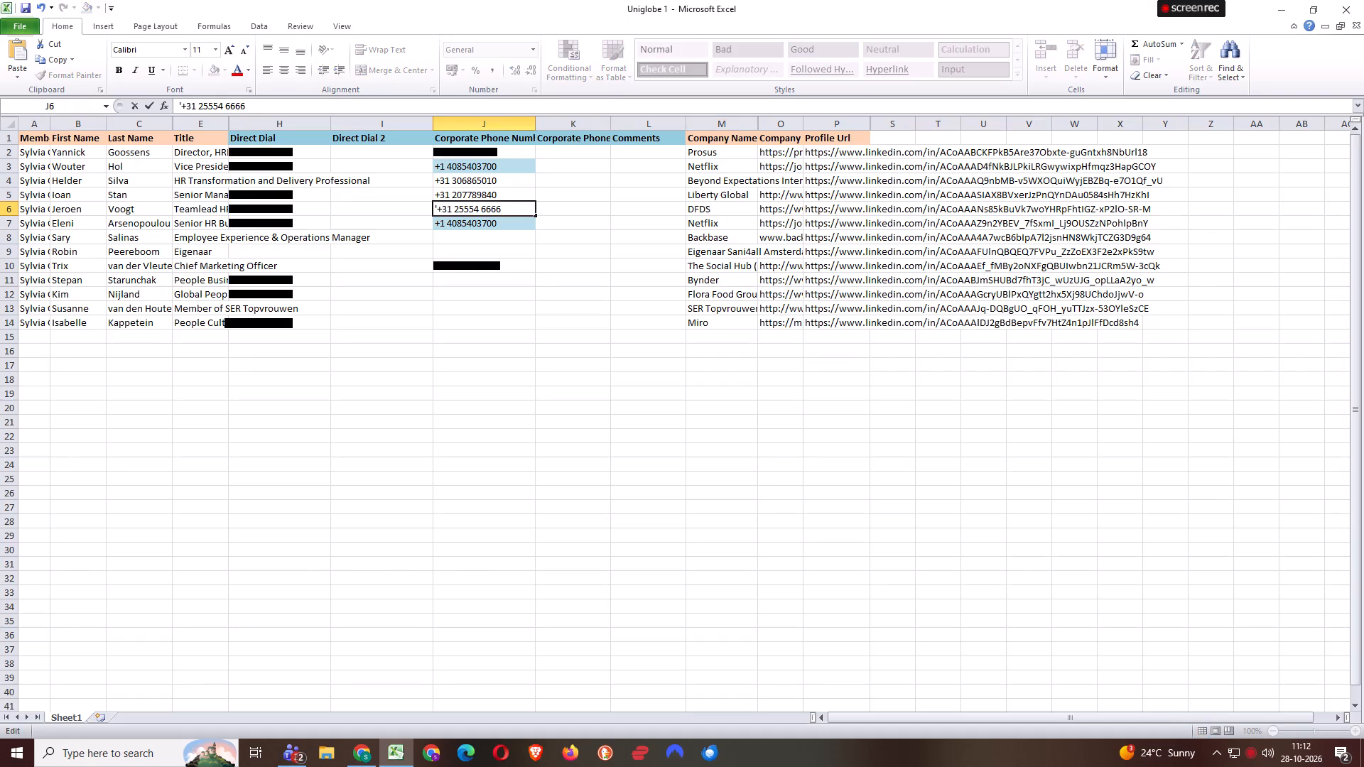
click(481, 208)
key(BackSpace)
click(600, 329)
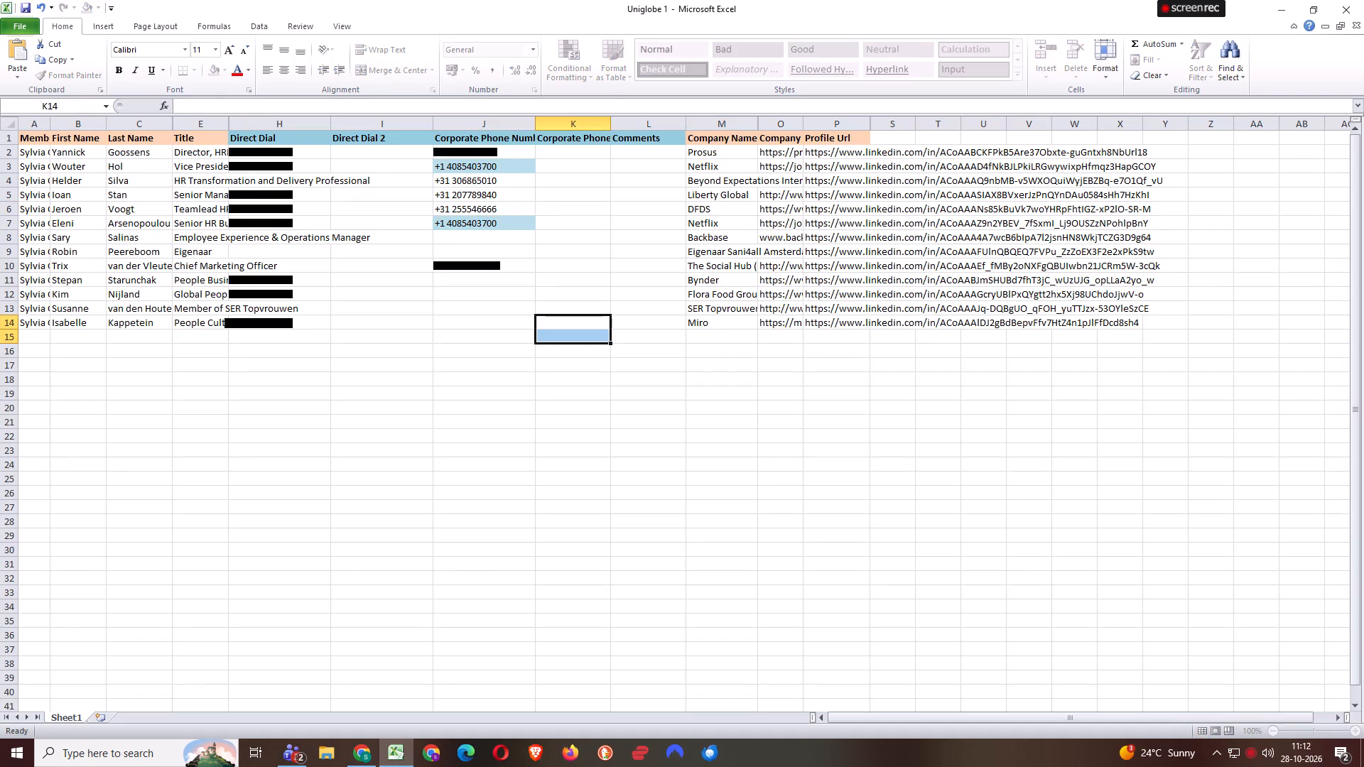
Copy the company name Backbase from the lead sheet and replace DFDS with it in the Google Netherlands phone search.
drag(505, 240, 750, 229)
click(735, 234)
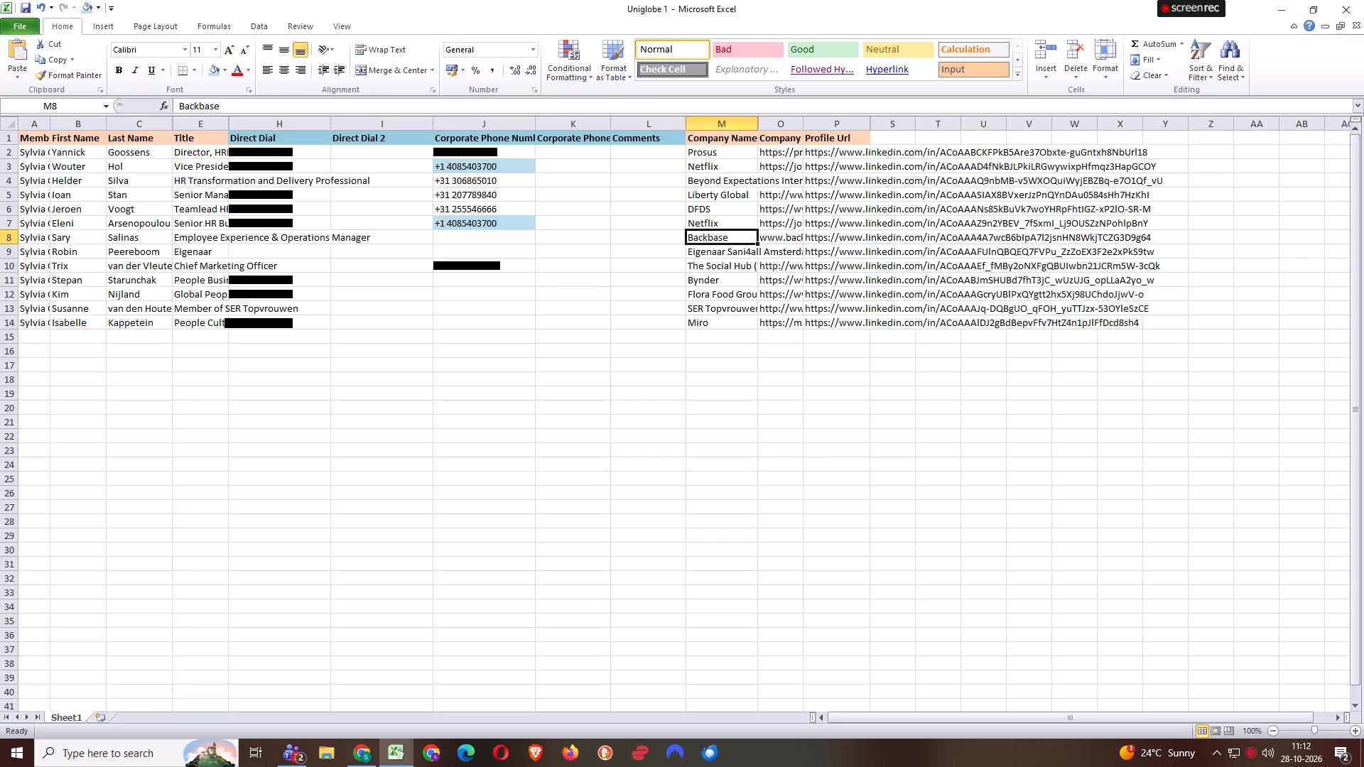
click(456, 238)
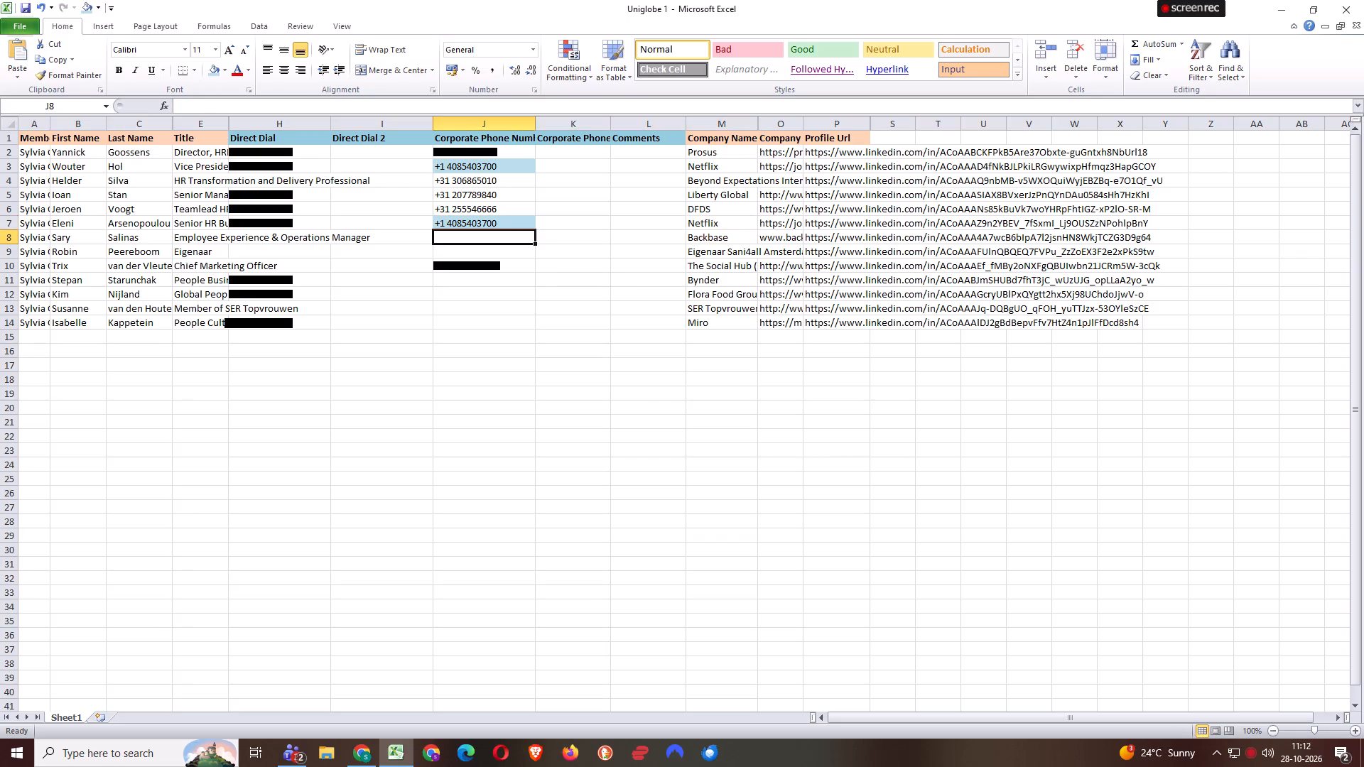
click(714, 234)
key(ctrl+c)
key(alt+Tab)
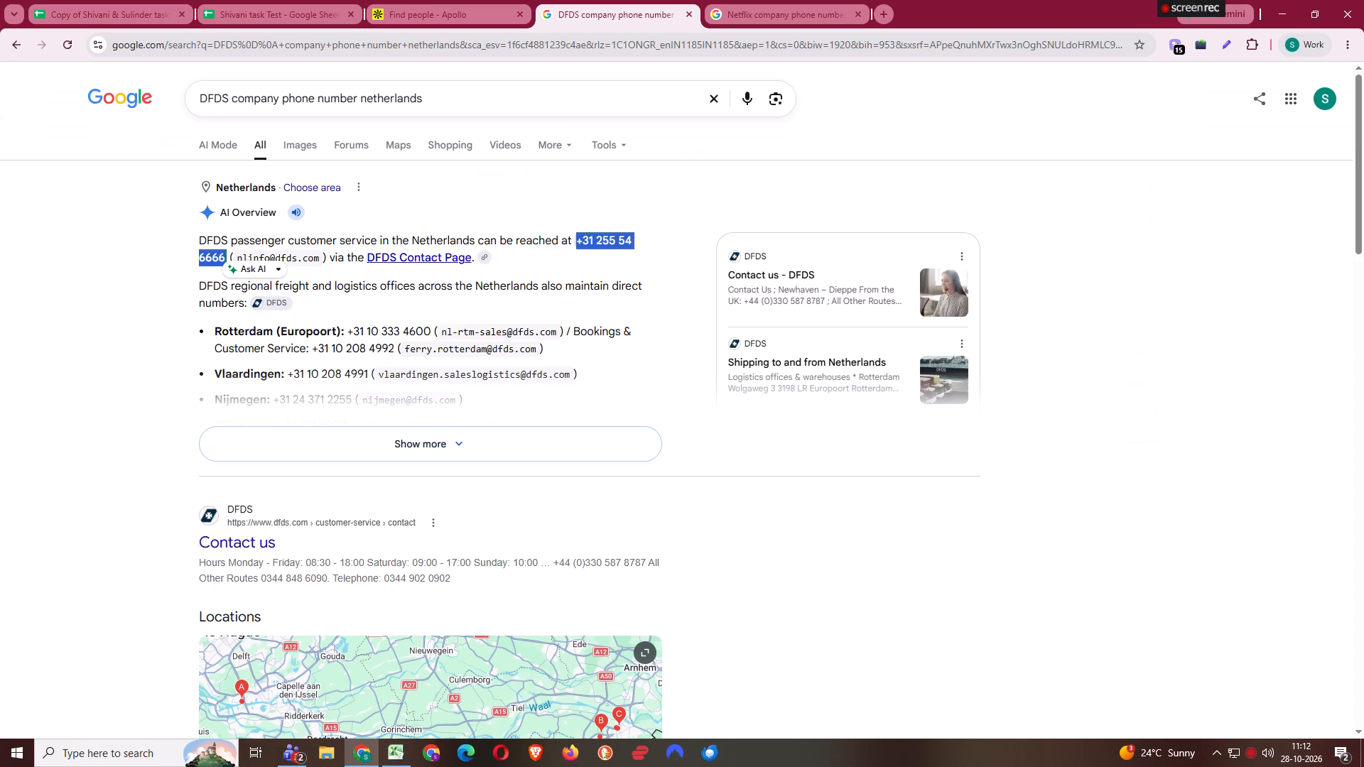
drag(233, 92, 102, 94)
key(ctrl+v)
key(space)
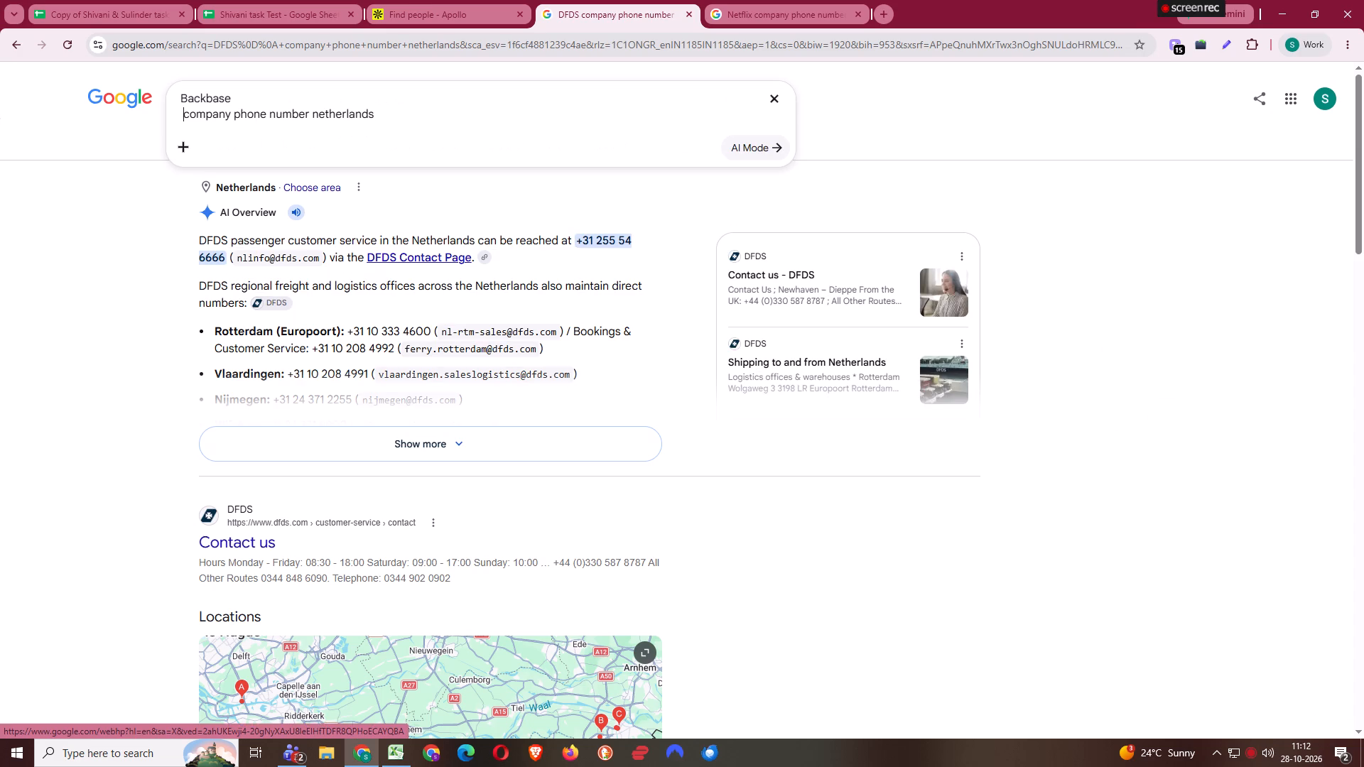
key(Return)
key(Return)
key(Return)
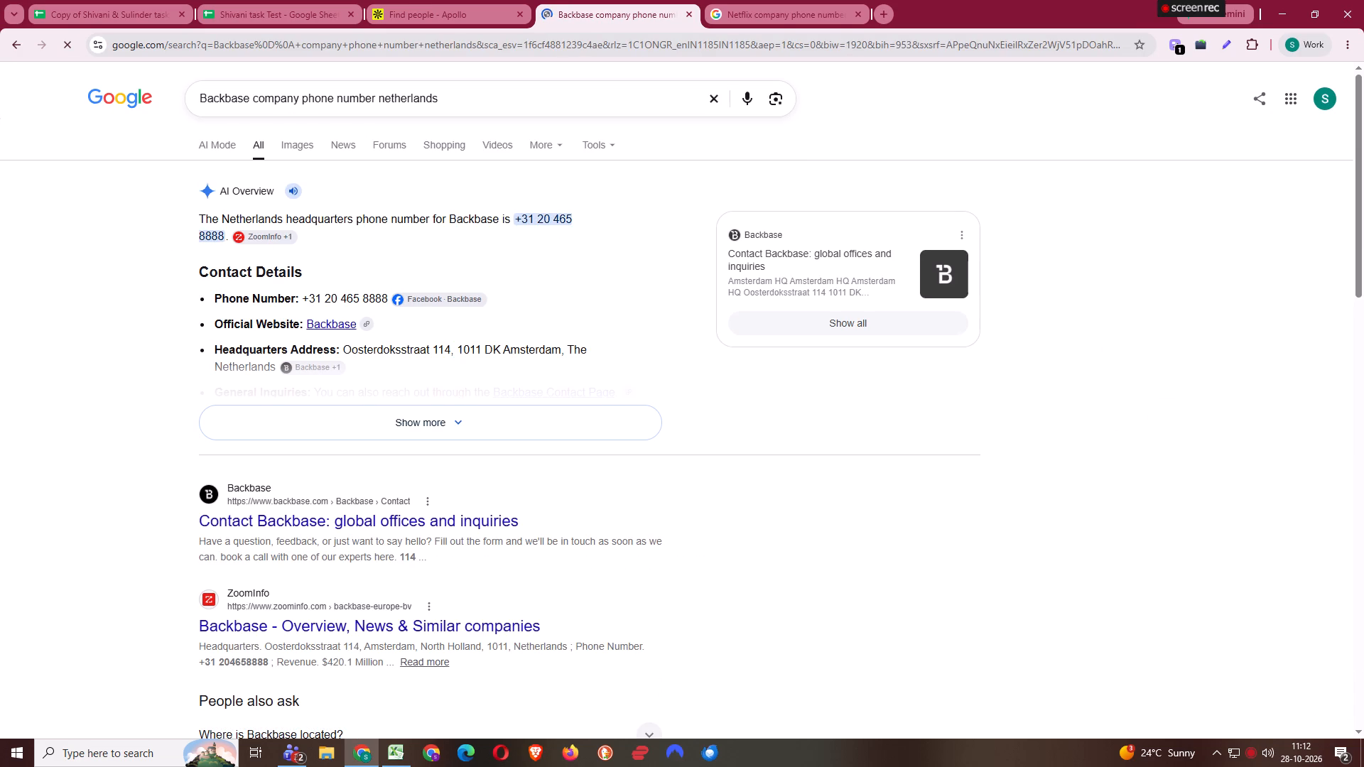
Copy Backbase's Netherlands phone number from the Contact Details in the AI Overview.
drag(301, 295, 387, 302)
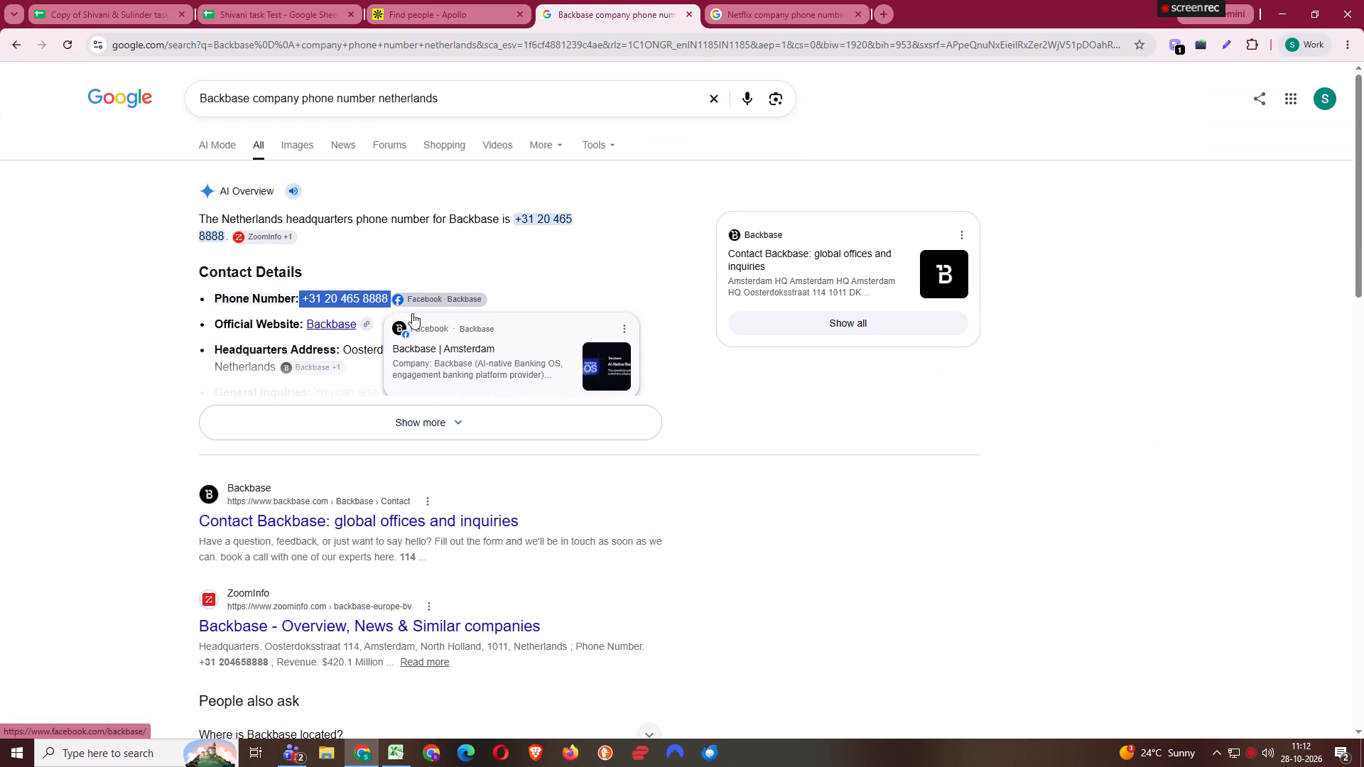
key(ctrl+c)
key(ctrl+c)
key(ctrl+c)
key(ctrl+c)
In Excel, paste the Backbase number as text into corporate phone cell J8, removing the leading space and the spaces after the country code.
key(alt+Tab)
click(519, 235)
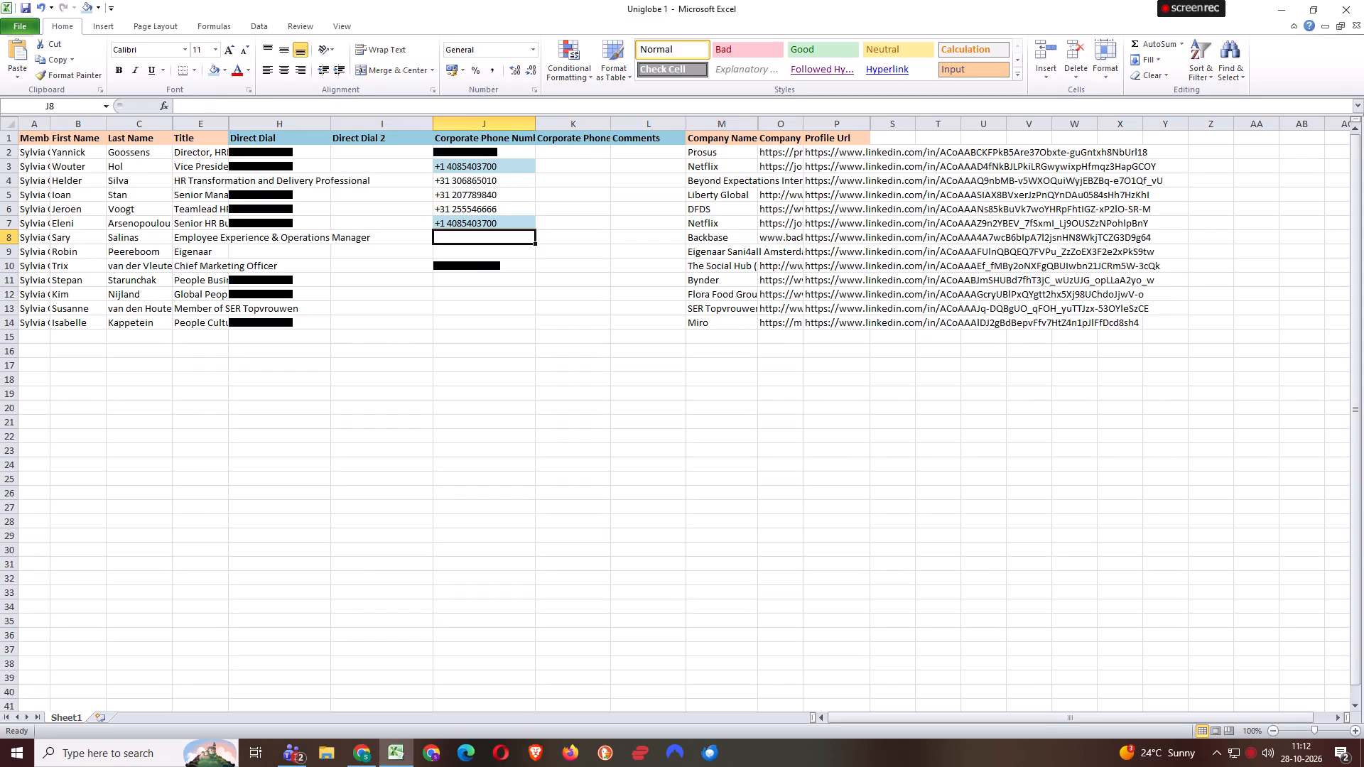
key(apostrophe)
key(ctrl+v)
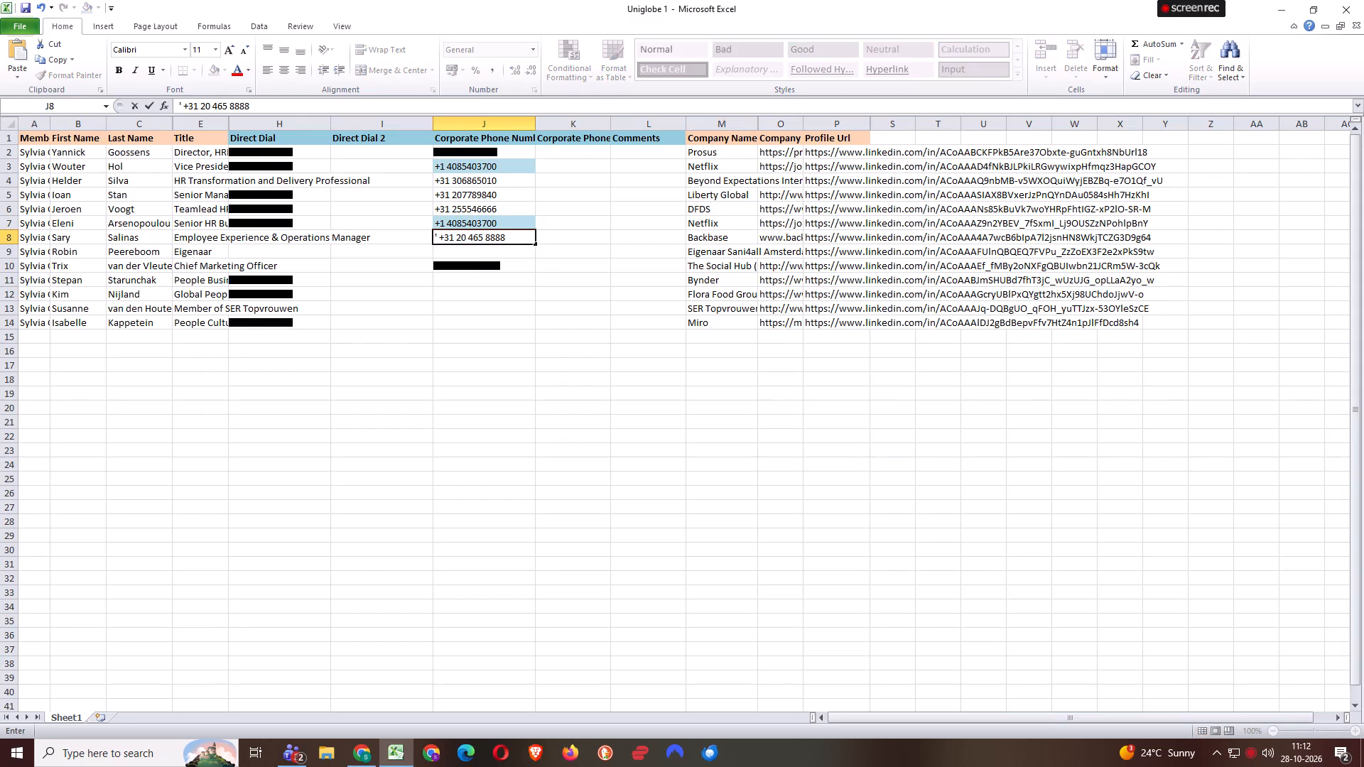
click(440, 233)
key(BackSpace)
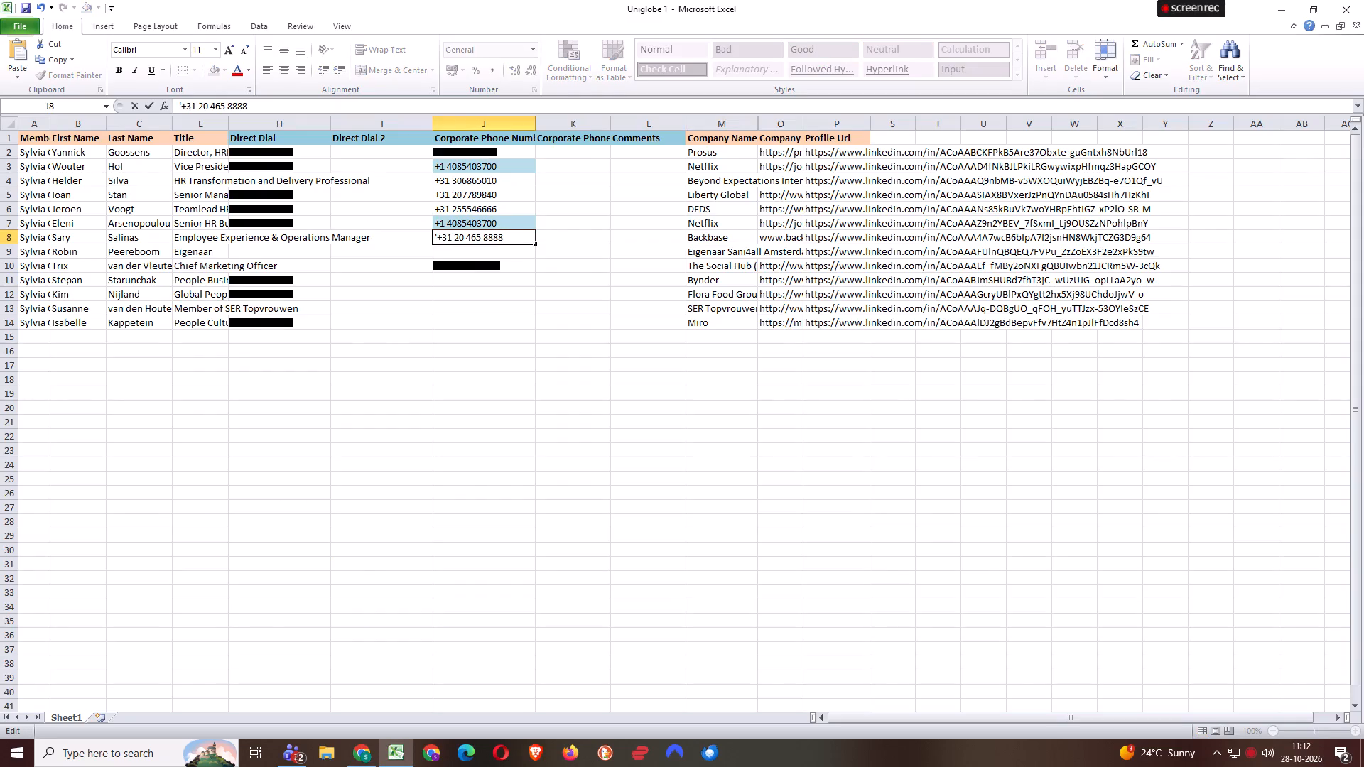
click(465, 239)
key(Right)
key(BackSpace)
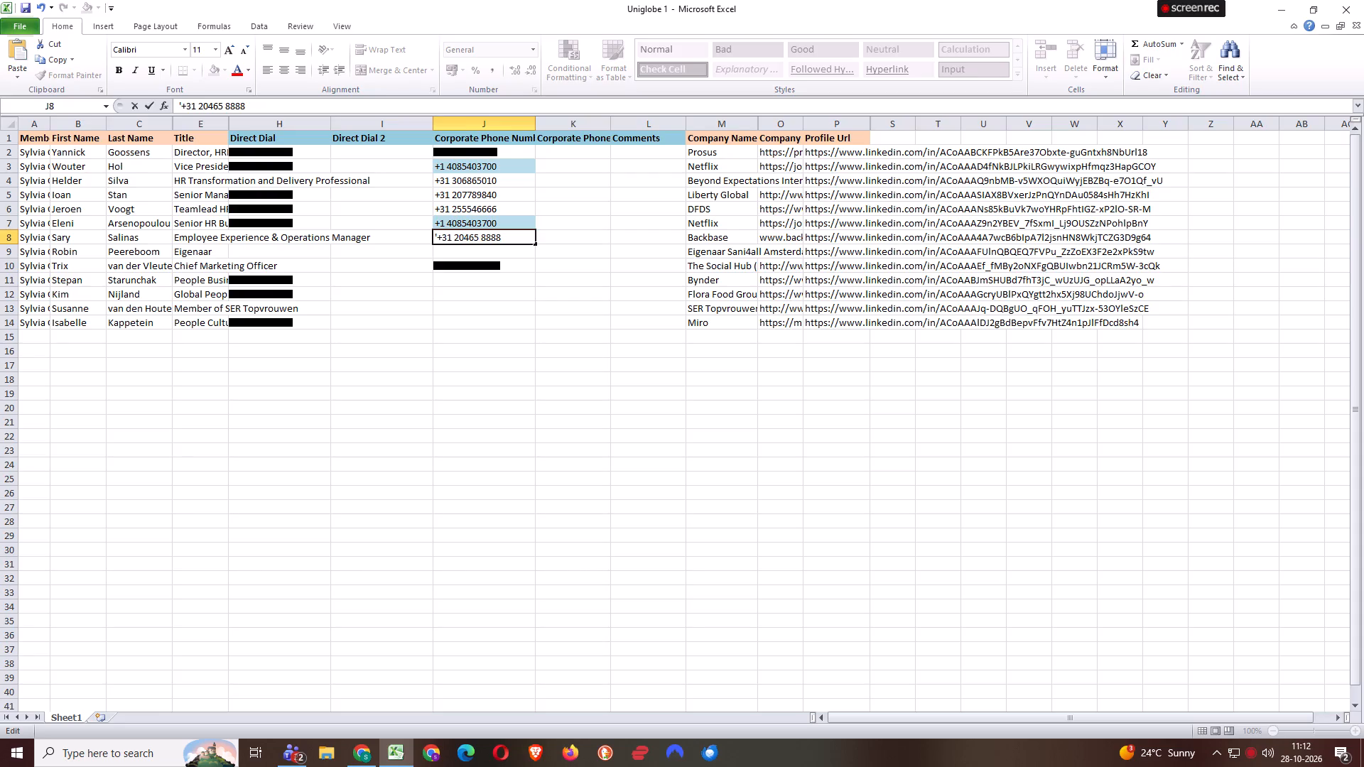
click(482, 240)
key(BackSpace)
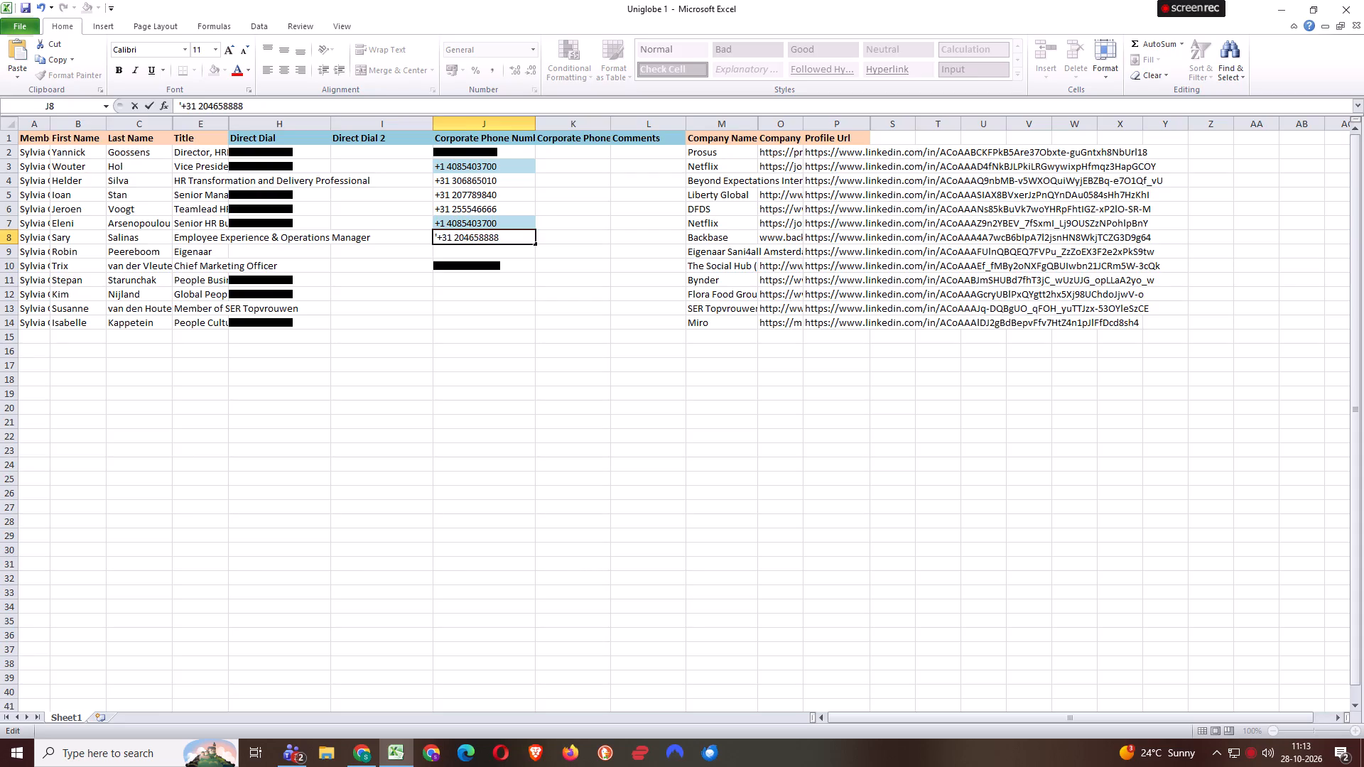
click(571, 274)
Copy the company name Eigenaar Sani4all Amsterdam from the lead sheet and replace Backbase with it in the Google Netherlands phone search.
drag(488, 254, 774, 258)
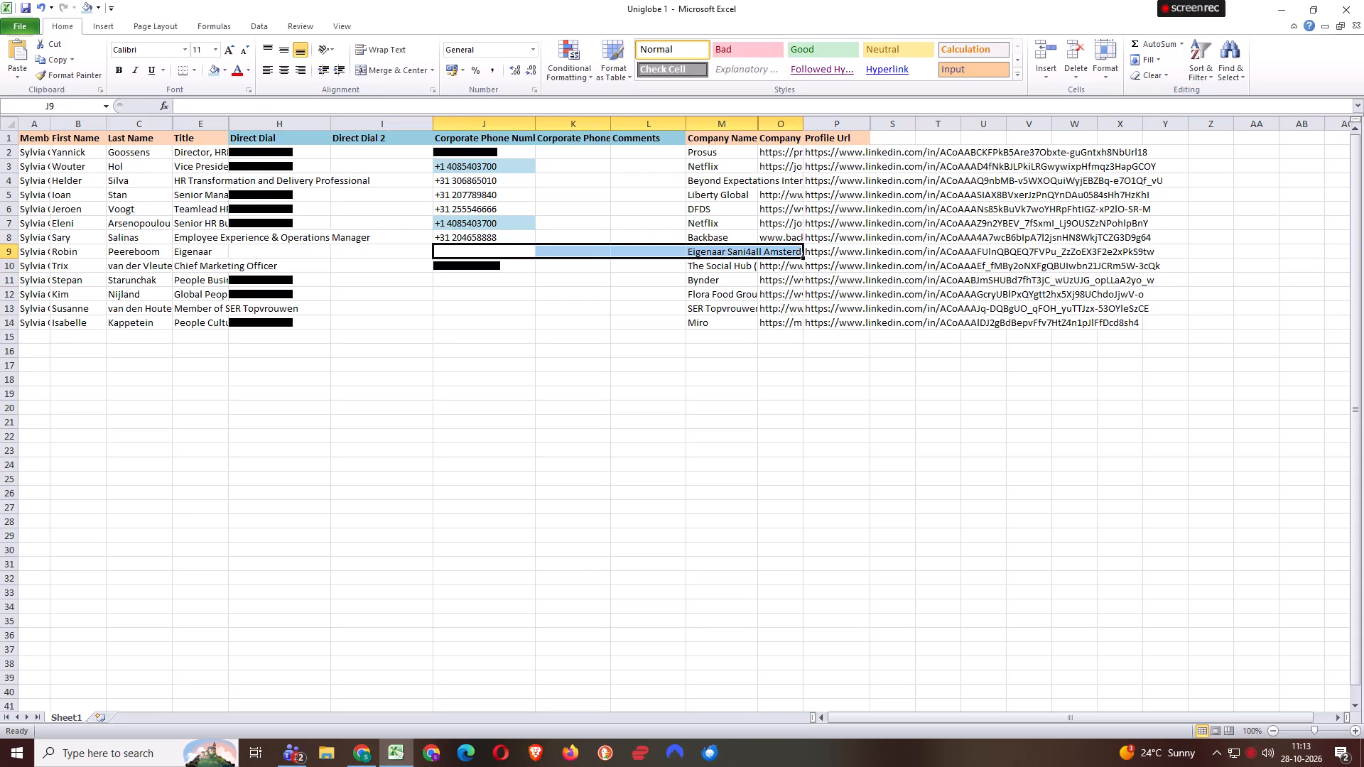
click(711, 253)
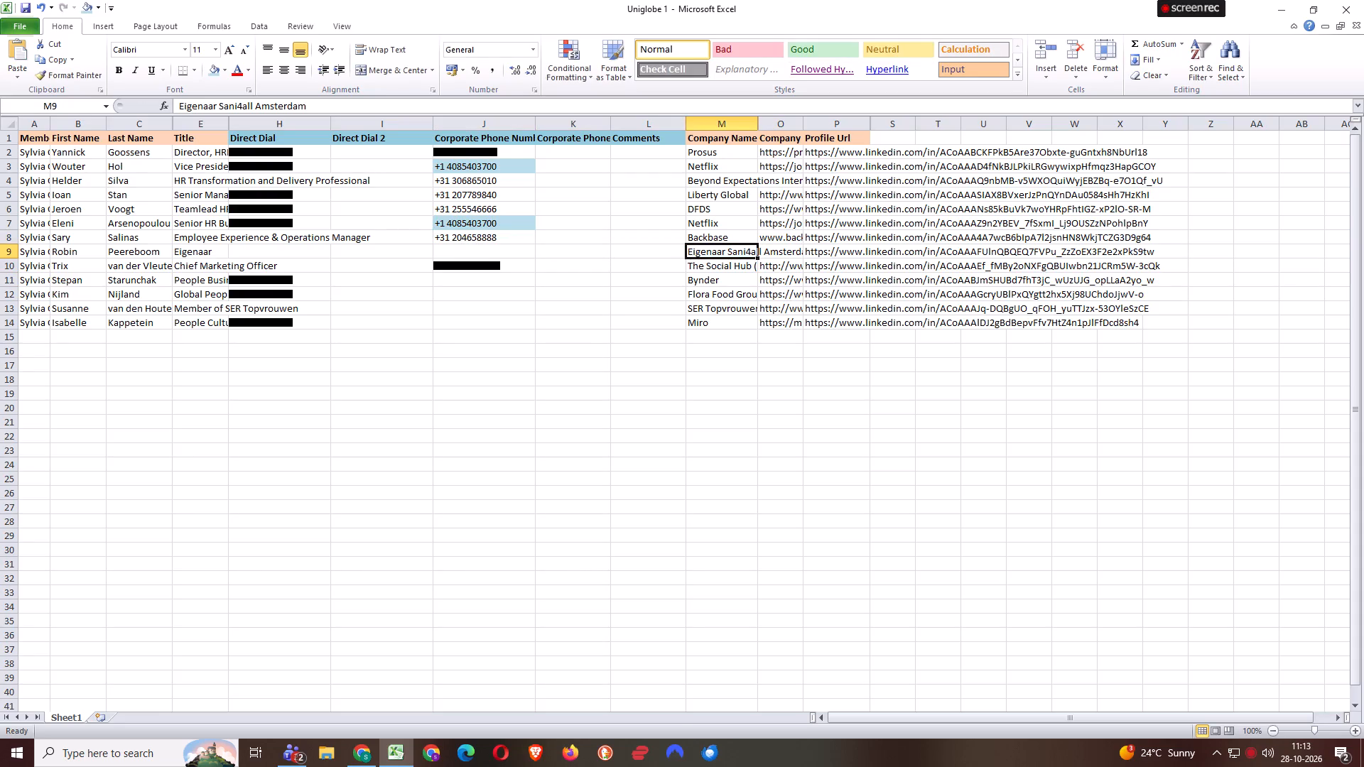
key(ctrl+c)
key(alt+Tab)
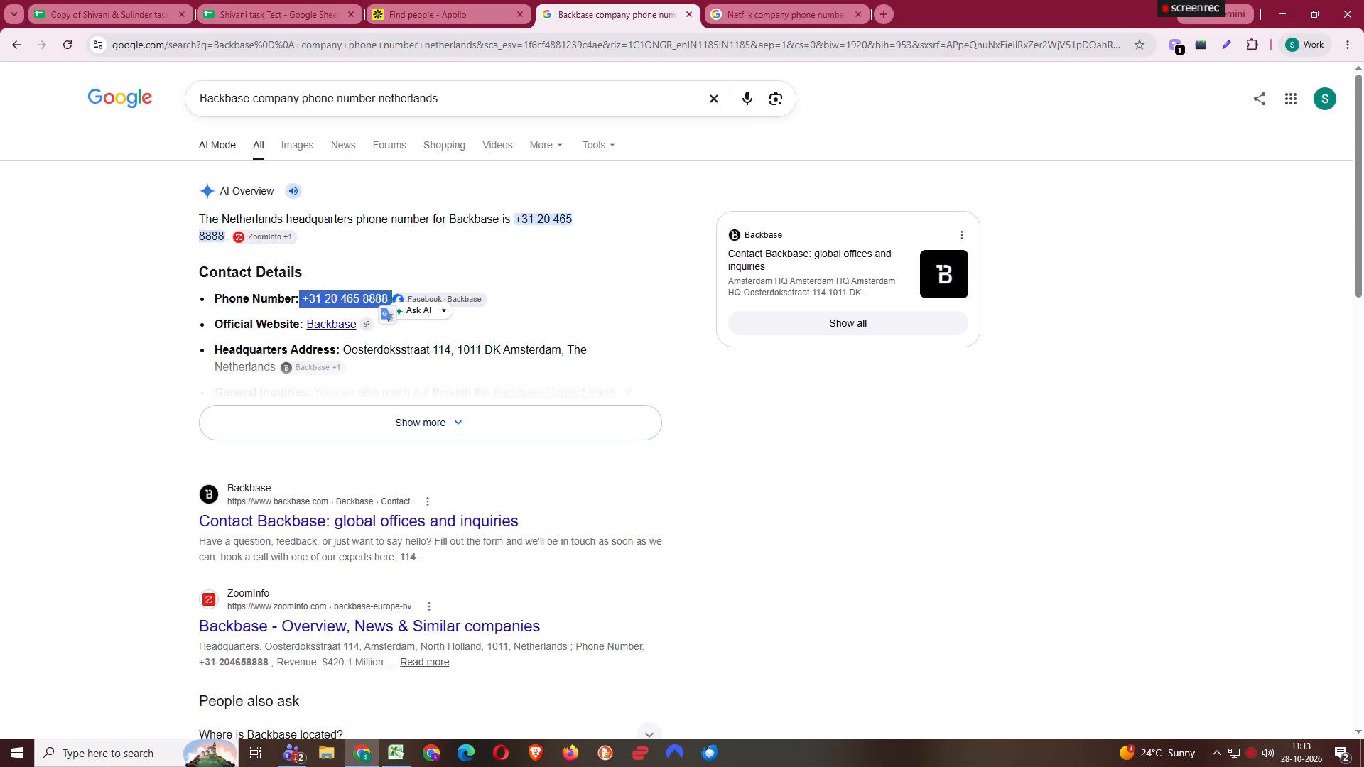
drag(248, 102, 142, 87)
key(ctrl+v)
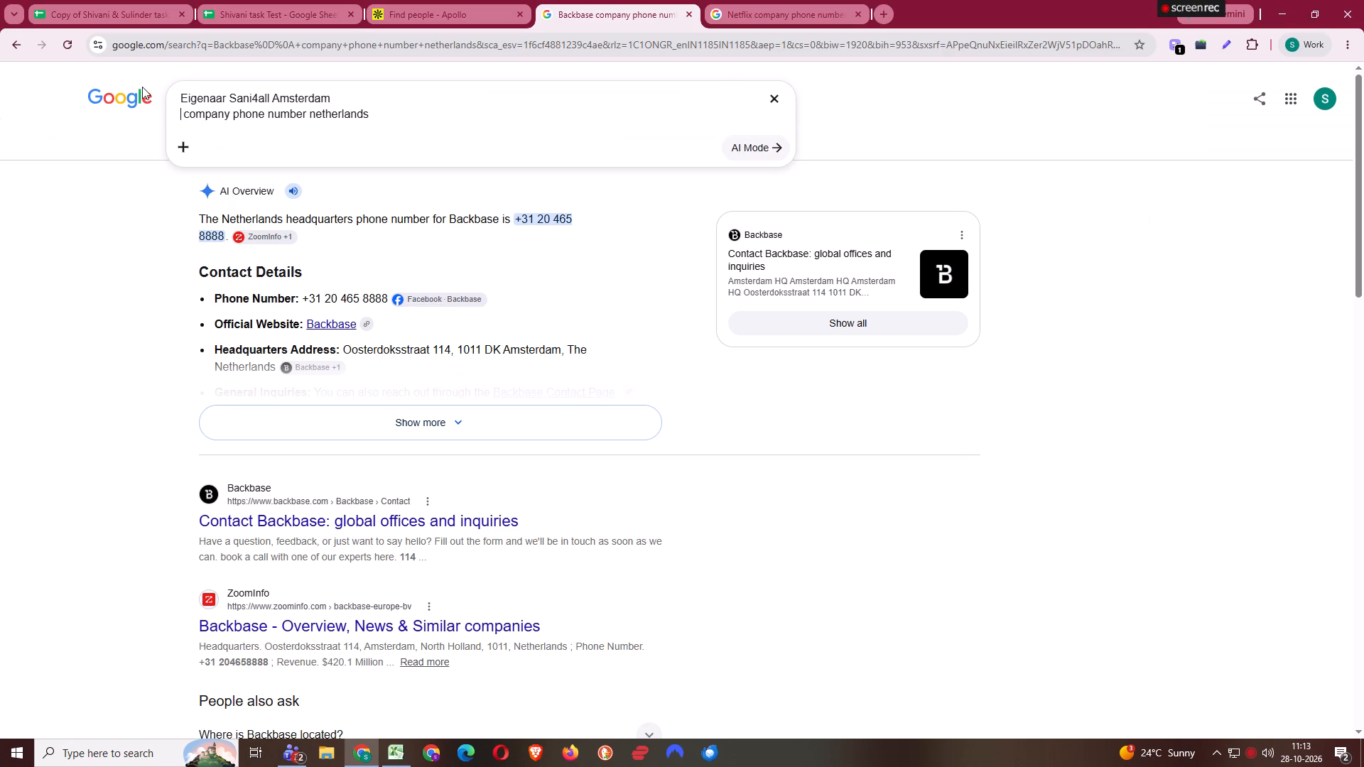
key(Return)
key(Return)
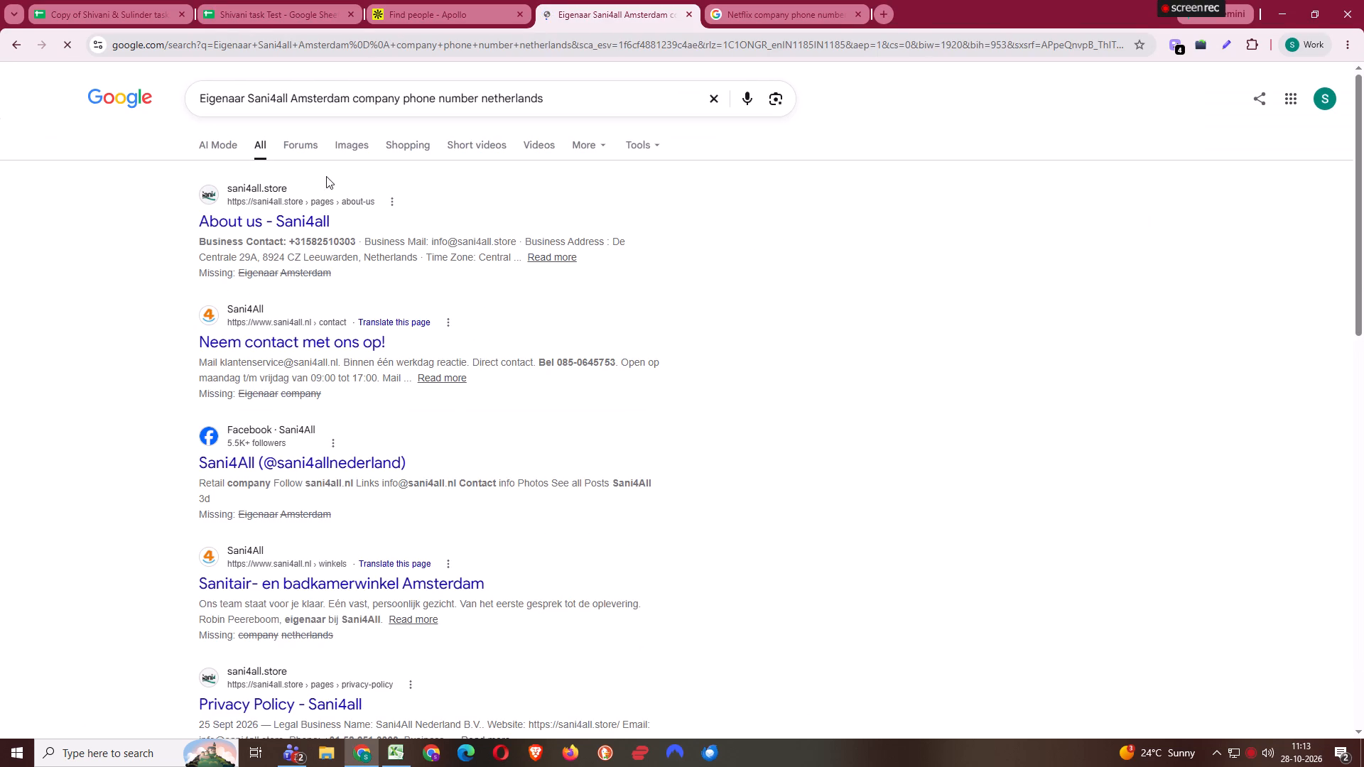
Copy the business contact number from the sani4all.store About us search result.
alt+click(315, 241)
drag(290, 237, 356, 237)
key(ctrl+c)
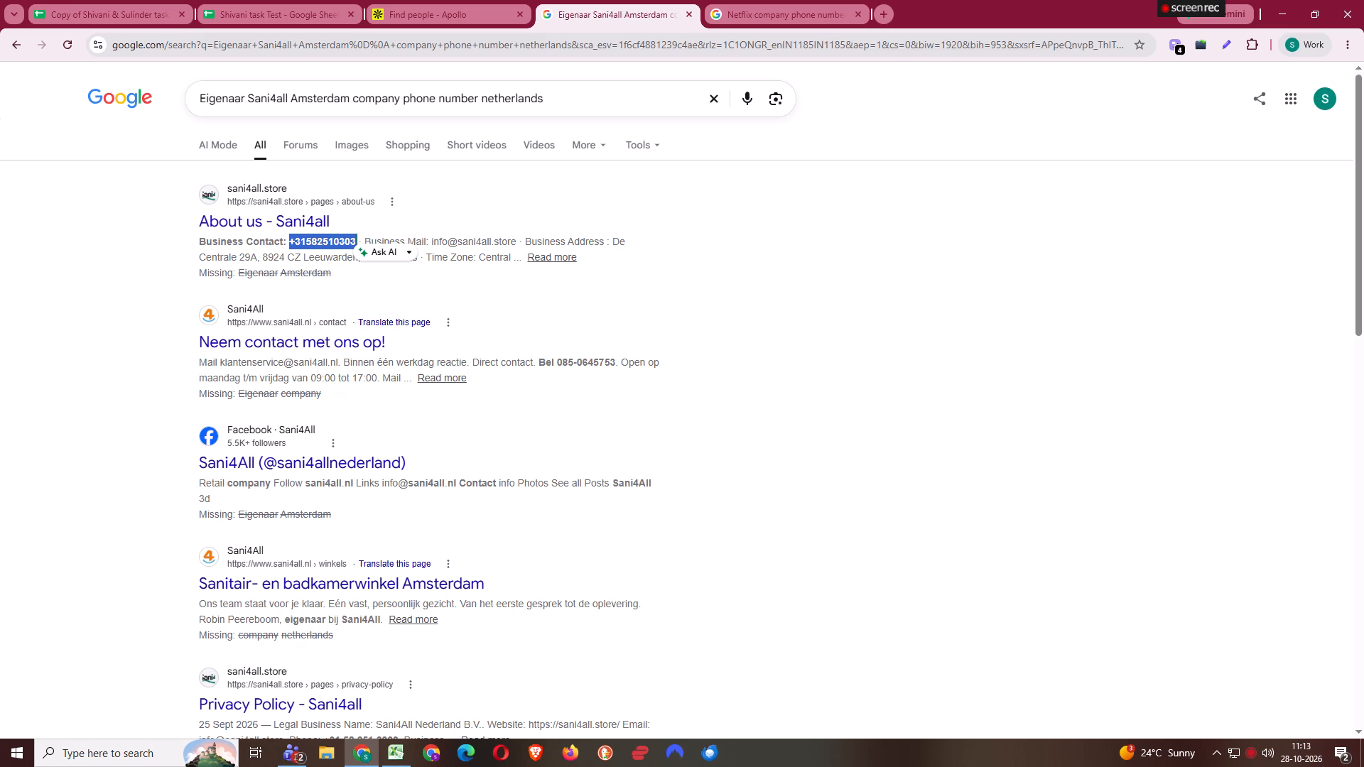
key(ctrl+c)
key(ctrl+c)
key(ctrl+c)
In Excel, paste the Sani4all number as text into corporate phone cell J9 and insert a space after the country code.
key(alt+Tab)
click(510, 254)
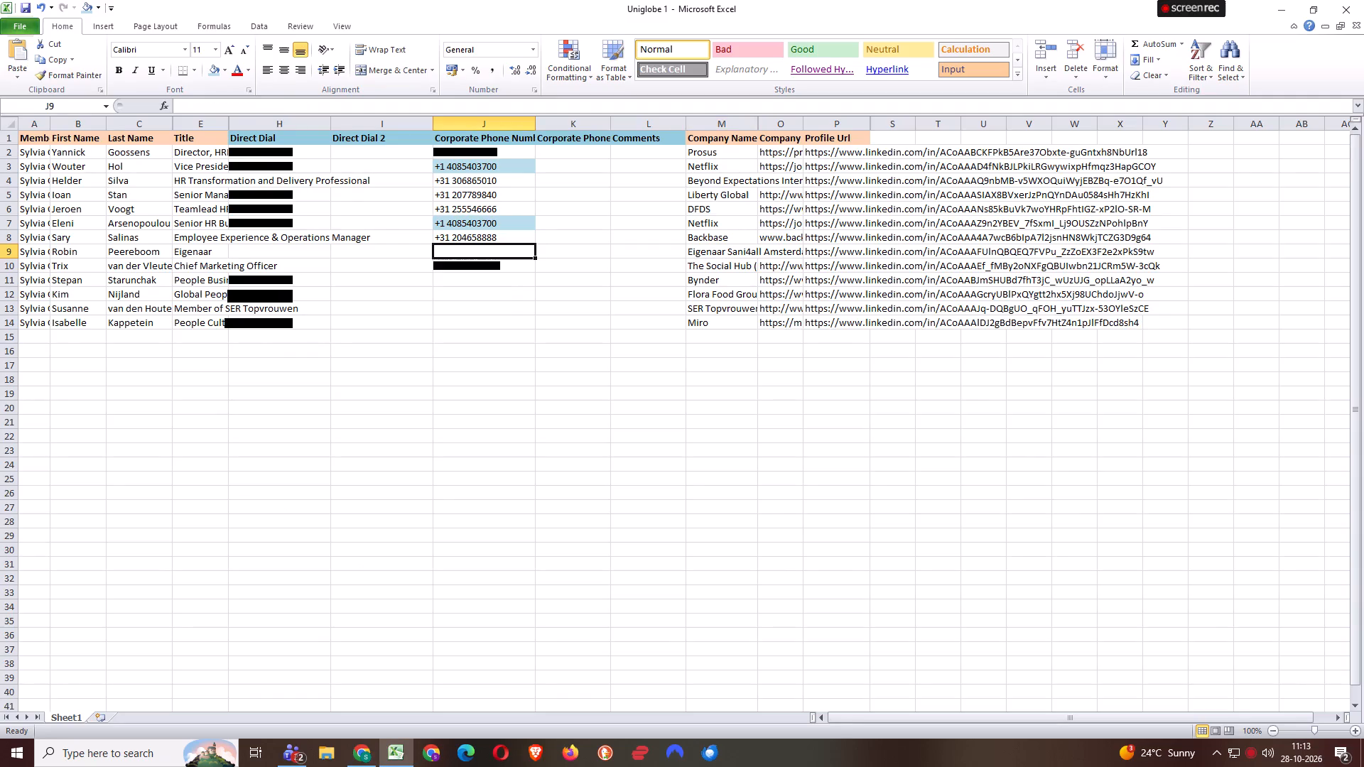
key(apostrophe)
key(ctrl+v)
scroll(510, 254, up, 1)
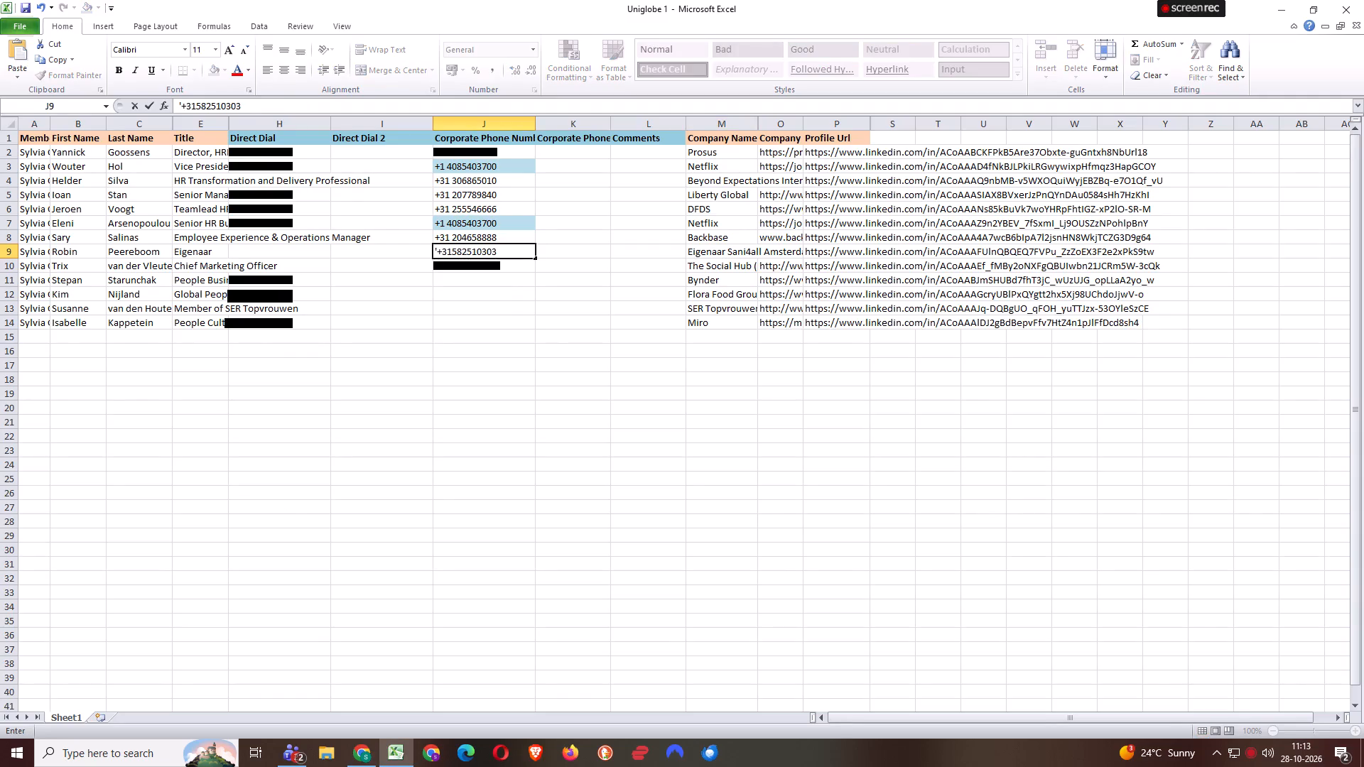
click(453, 249)
key(space)
click(546, 332)
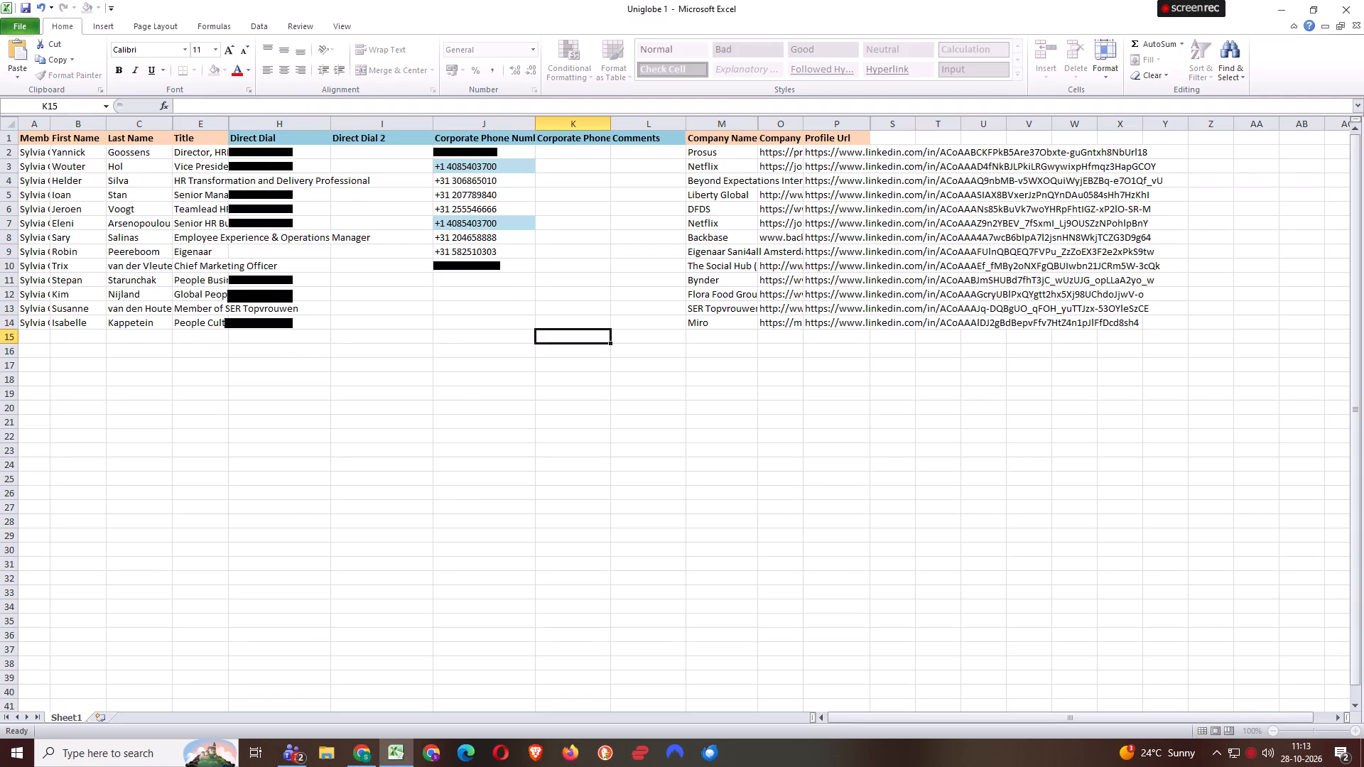
Copy the company name Bynder from the lead sheet and replace the company in the Google Netherlands phone search with it.
drag(475, 283, 691, 278)
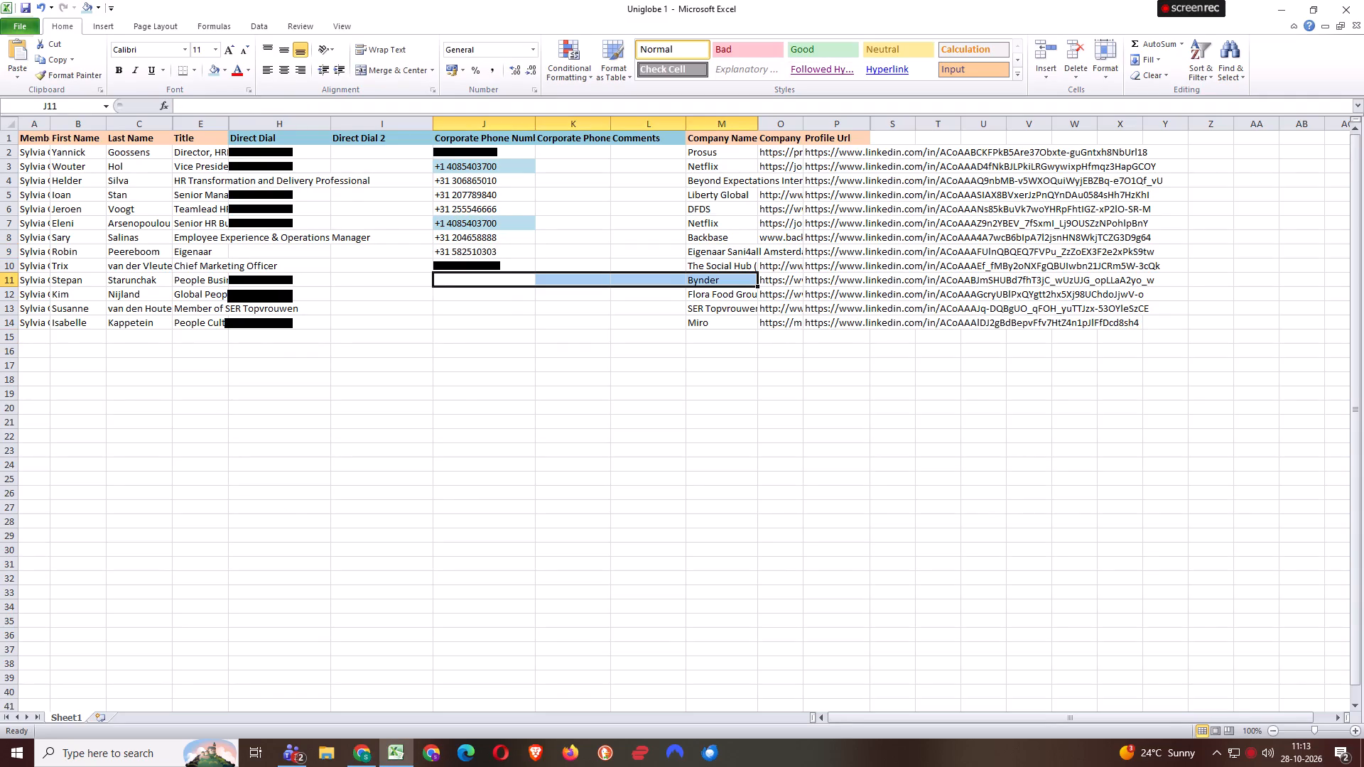
click(691, 278)
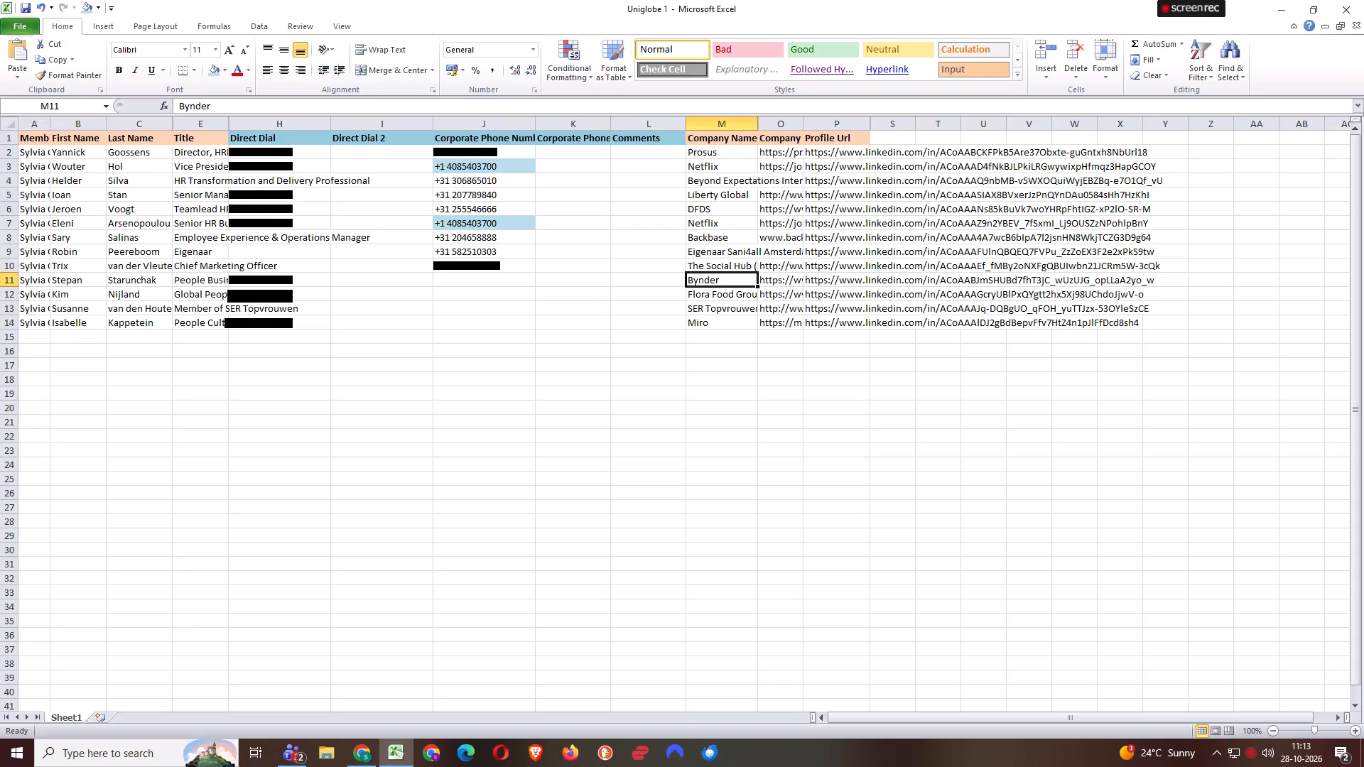
key(ctrl+c)
key(alt+Tab)
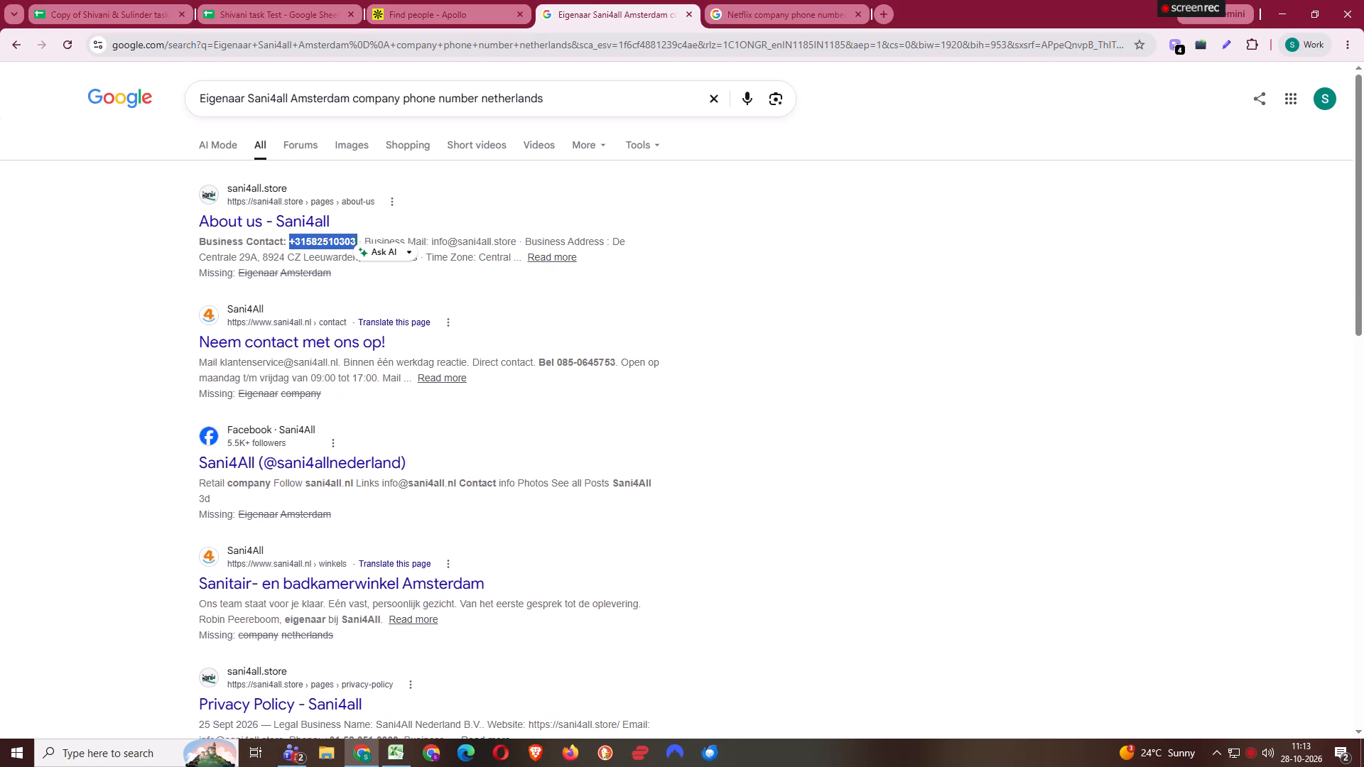
click(286, 92)
drag(350, 99, 0, 67)
key(ctrl+v)
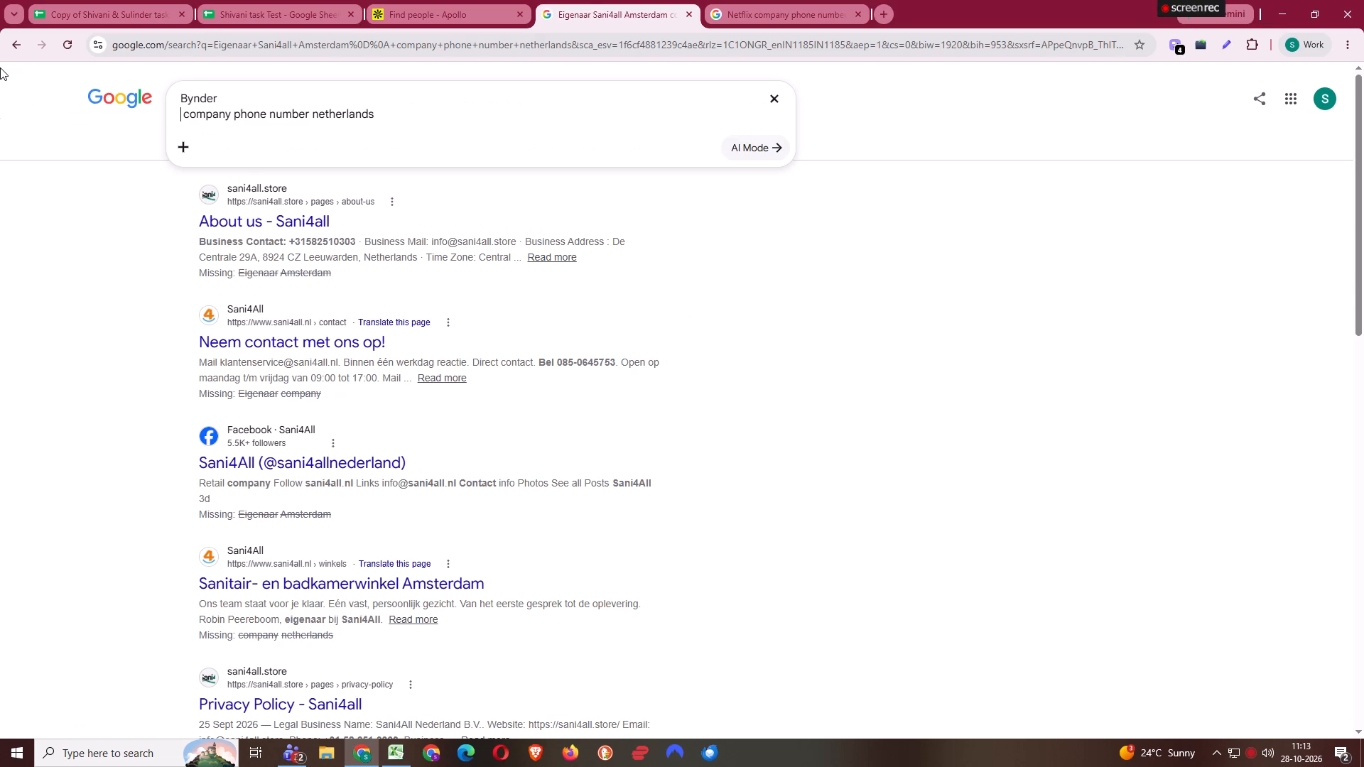
key(Return)
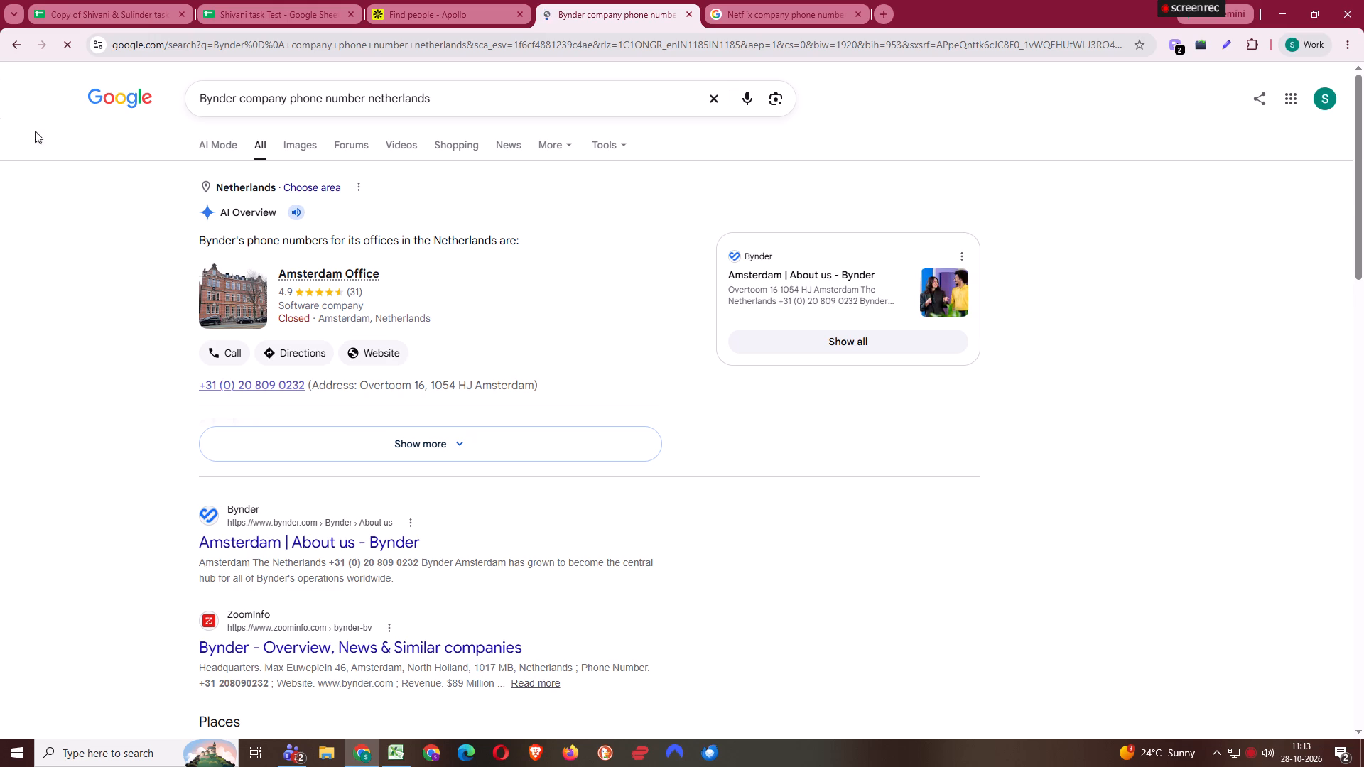
Copy the number from Bynder's About us search result into Excel cell J11 as text, removing (0) and the spaces after the country code's space.
alt+click(366, 560)
key(alt+Tab)
click(477, 277)
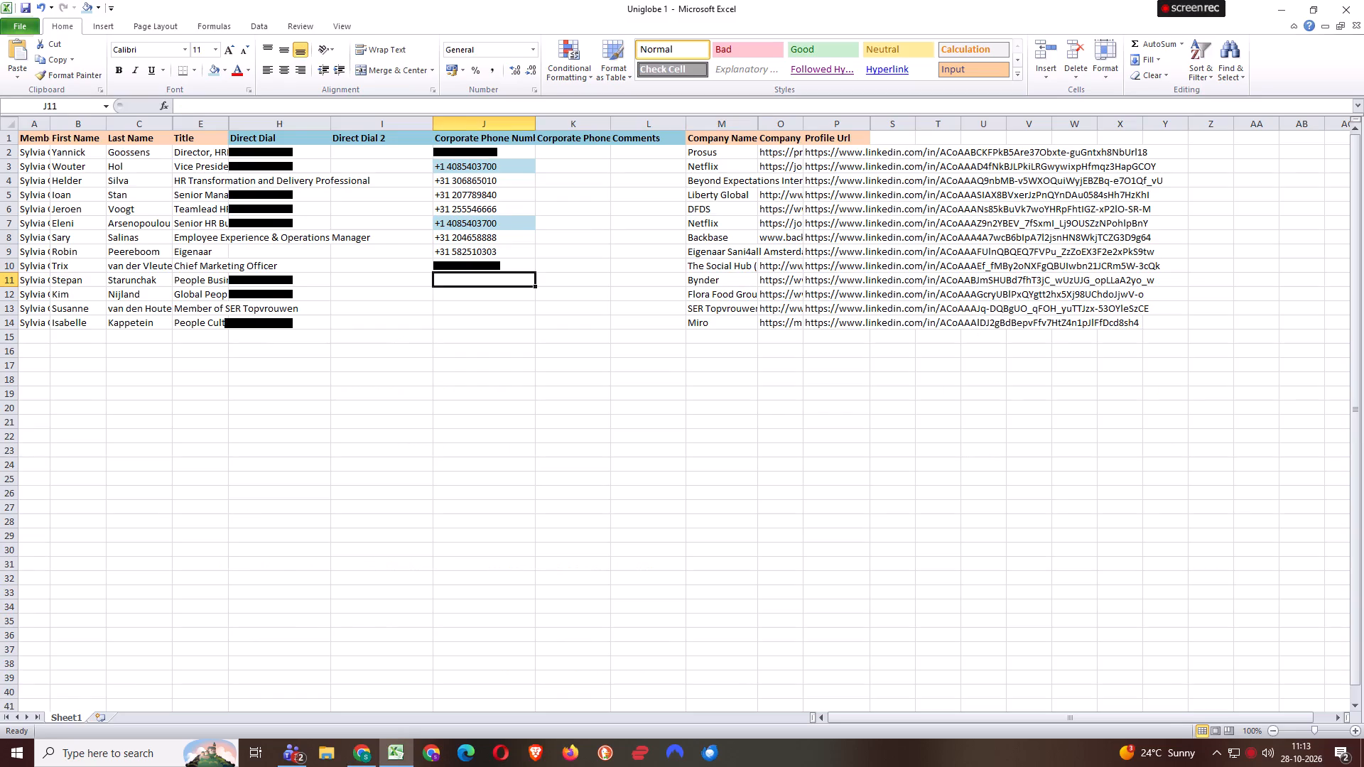
key(apostrophe)
key(plus)
key(ctrl+v)
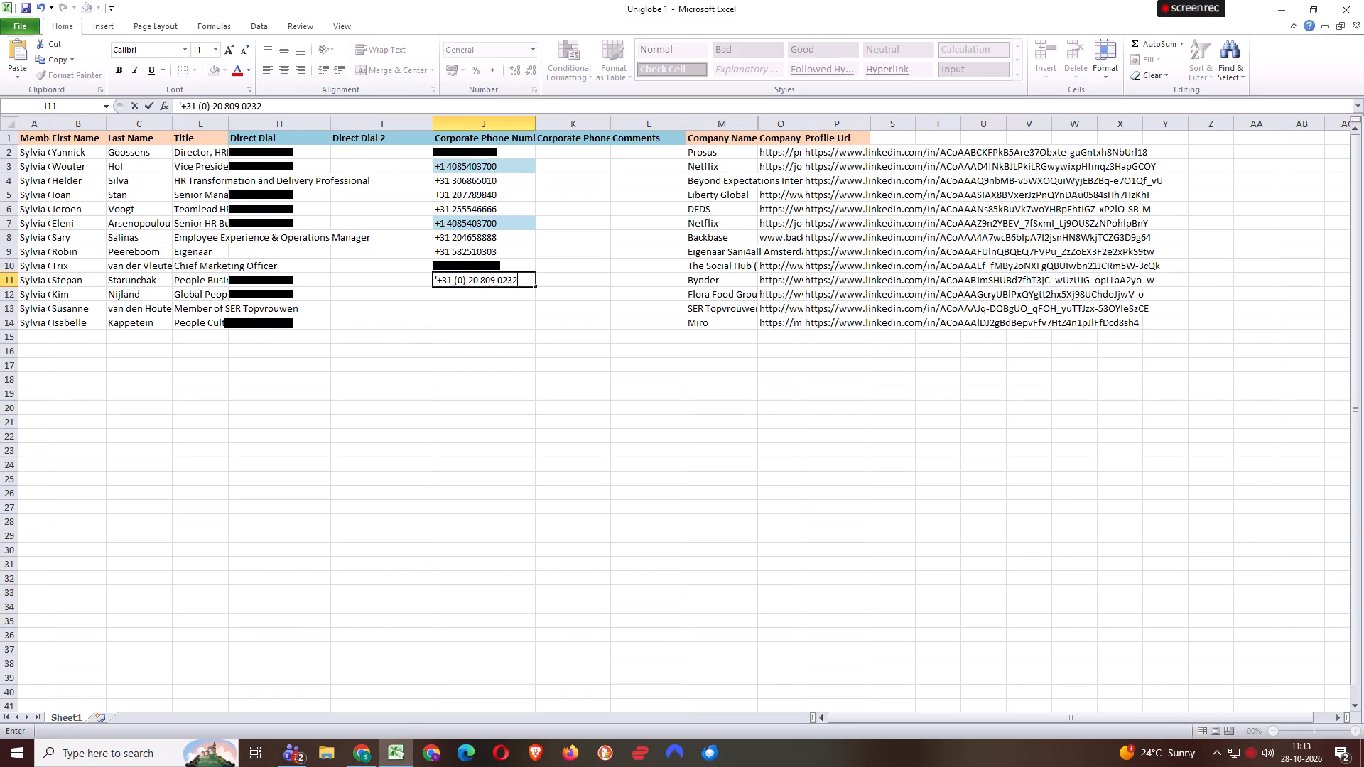
click(455, 283)
click(468, 282)
key(BackSpace)
key(BackSpace)
key(BackSpace)
key(BackSpace)
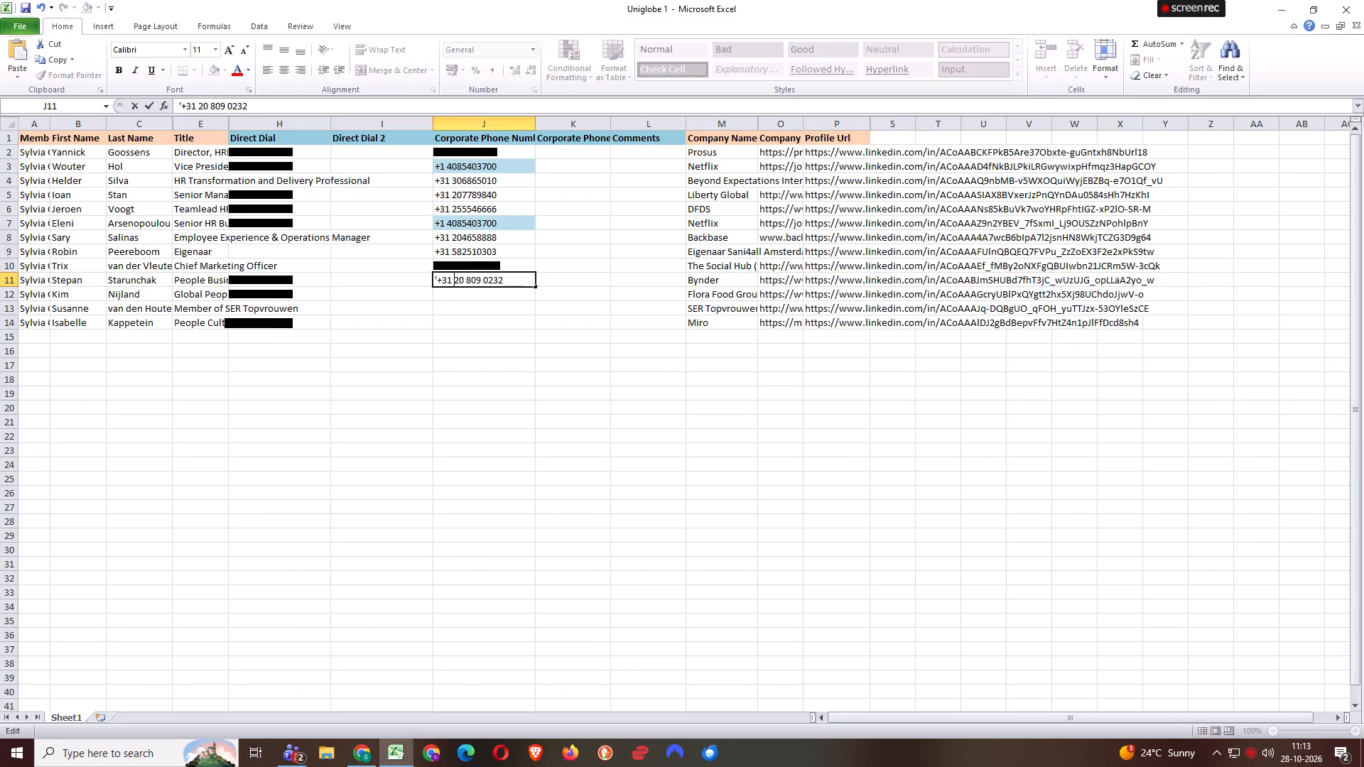
key(BackSpace)
key(space)
click(467, 281)
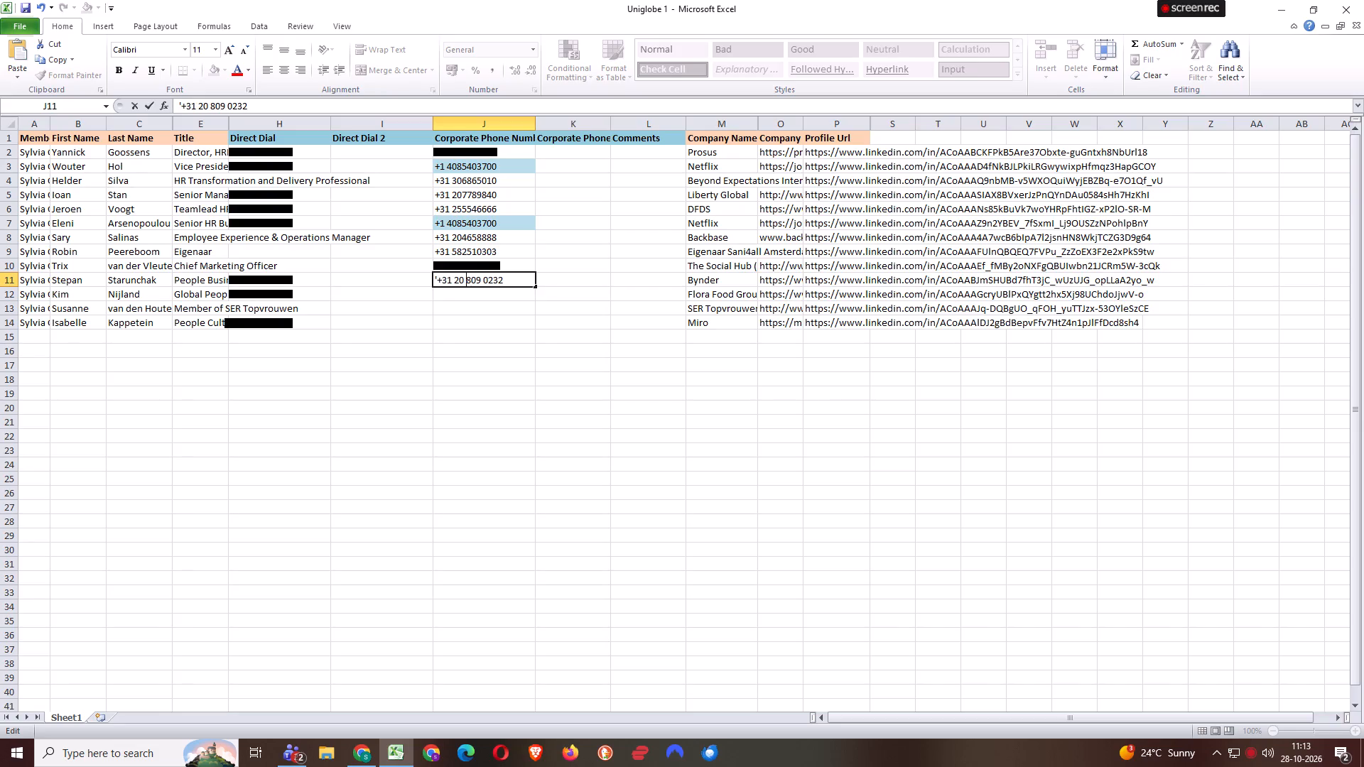
key(BackSpace)
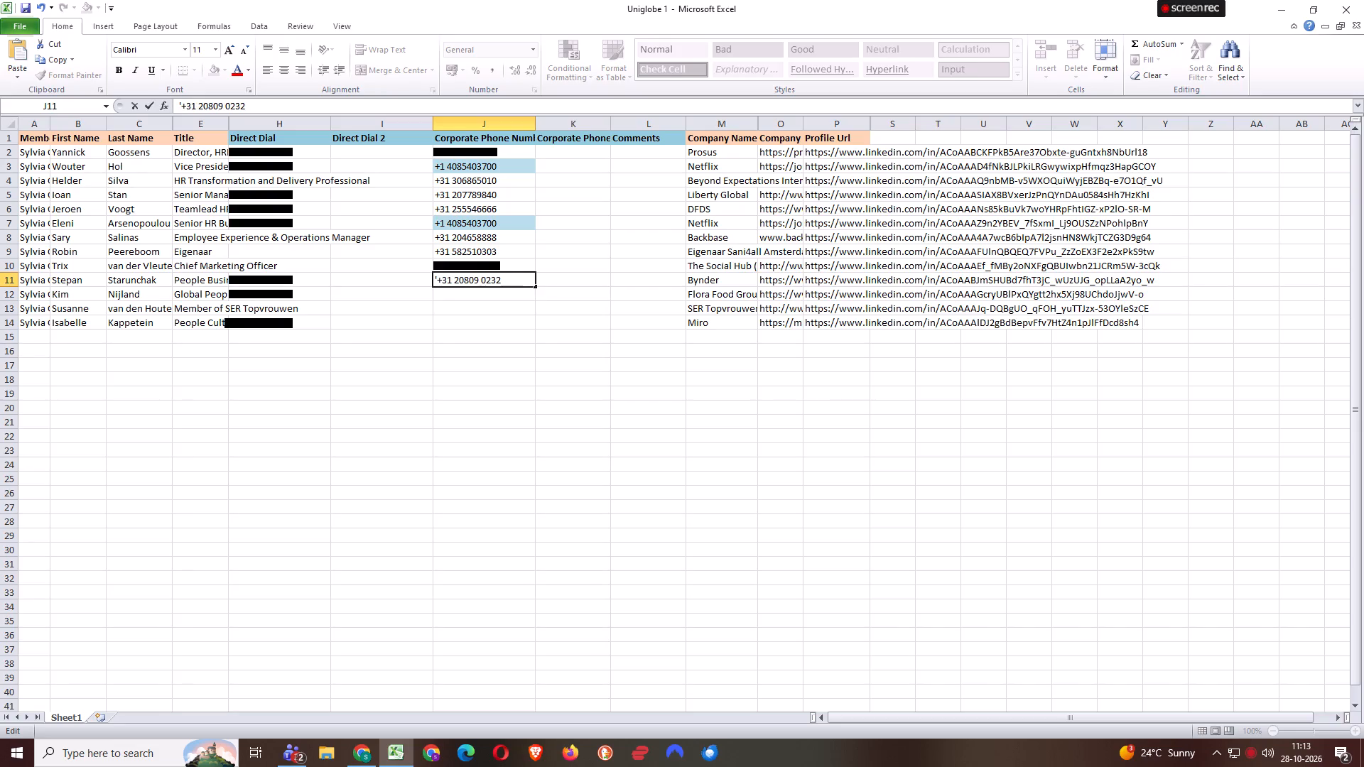
click(479, 276)
click(482, 279)
key(BackSpace)
drag(563, 325, 565, 331)
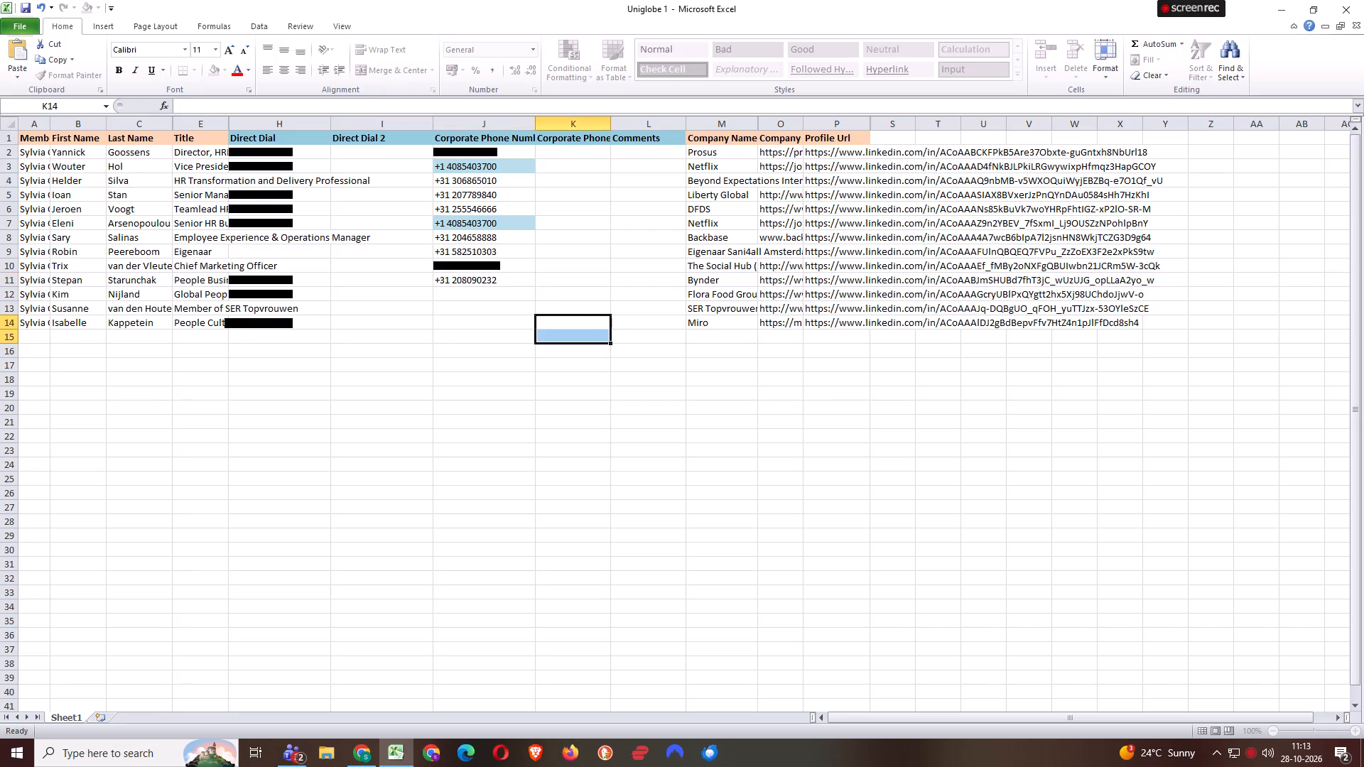
Save the Uniglobe 1 workbook.
key(ctrl+s)
key(ctrl+s)
key(ctrl+s)
key(ctrl+s)
key(ctrl+s)
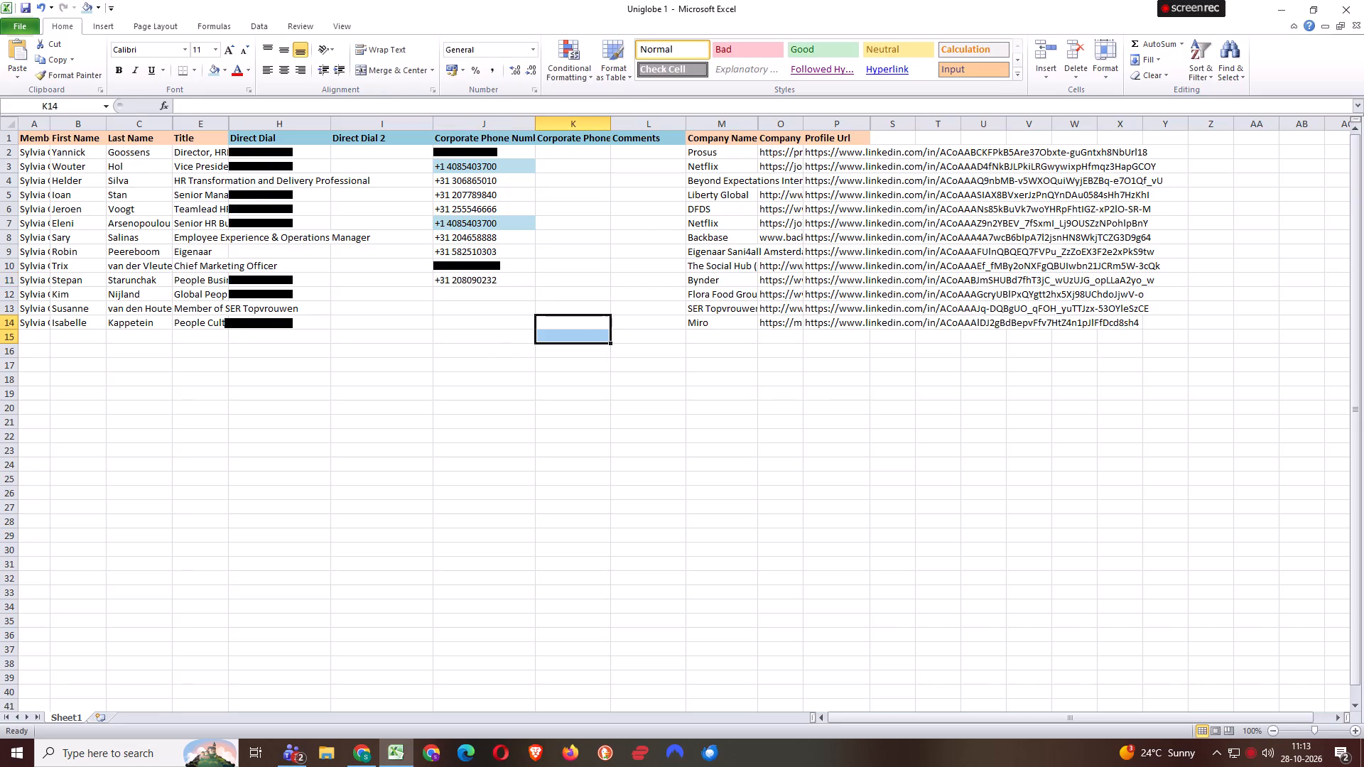
Copy the company name Flora Food Group from the lead sheet and replace Bynder with it in the Google Netherlands phone search.
drag(473, 294, 726, 287)
click(724, 290)
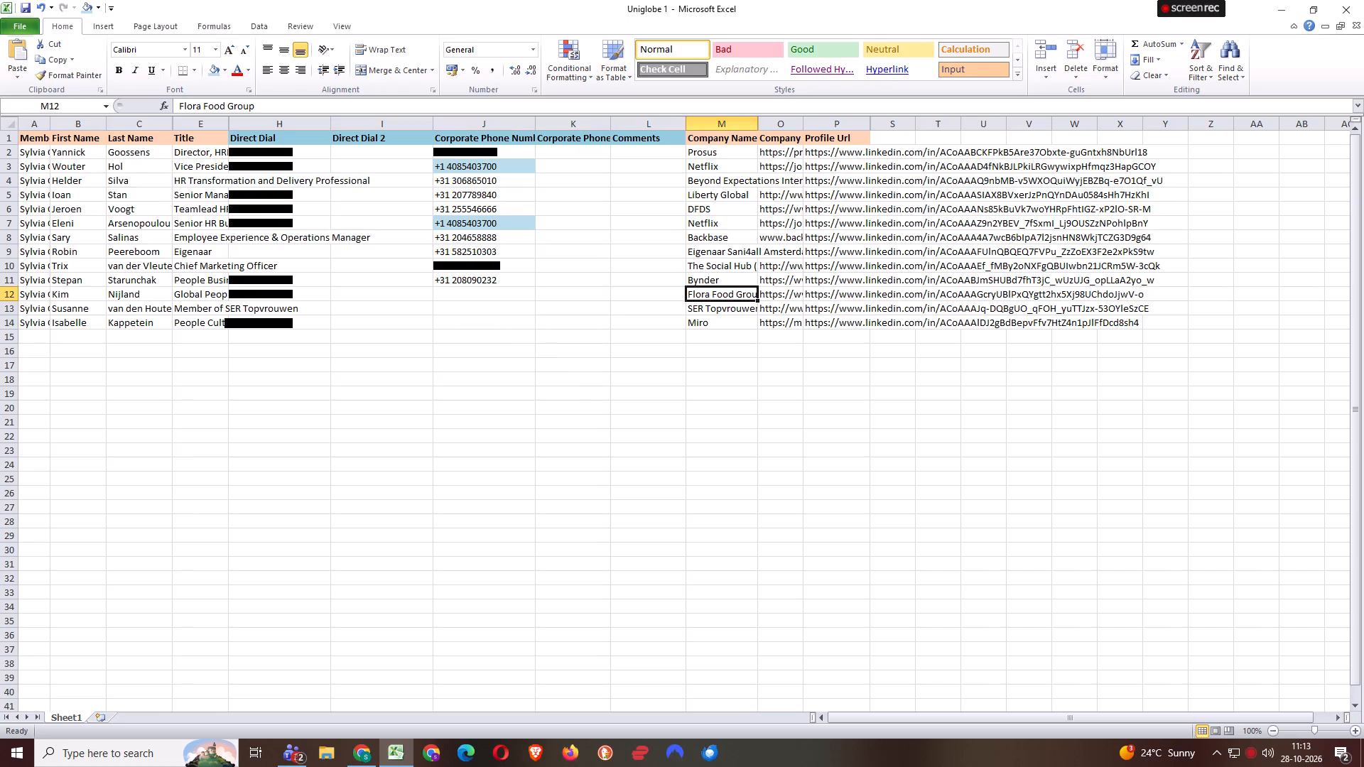
key(ctrl+c)
key(alt+Tab)
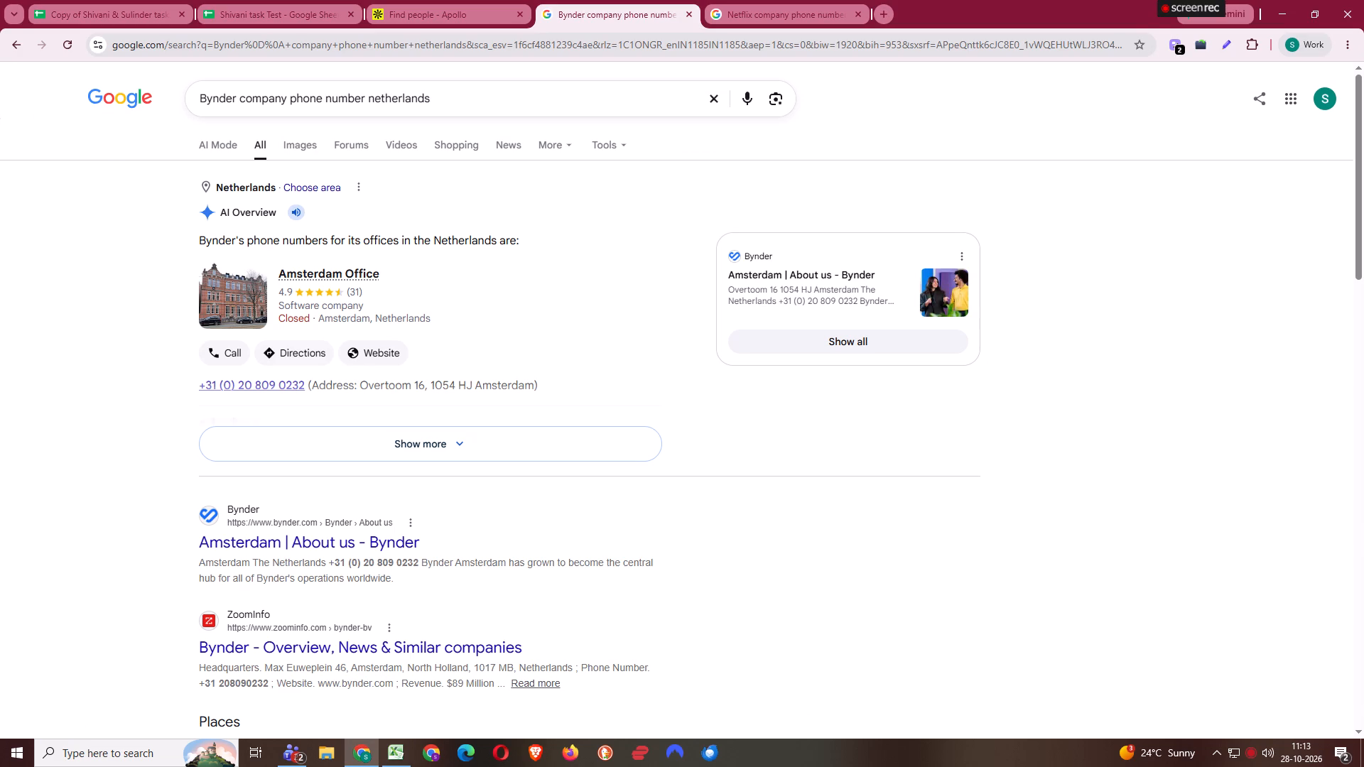
click(239, 89)
drag(238, 100, 99, 88)
key(ctrl+v)
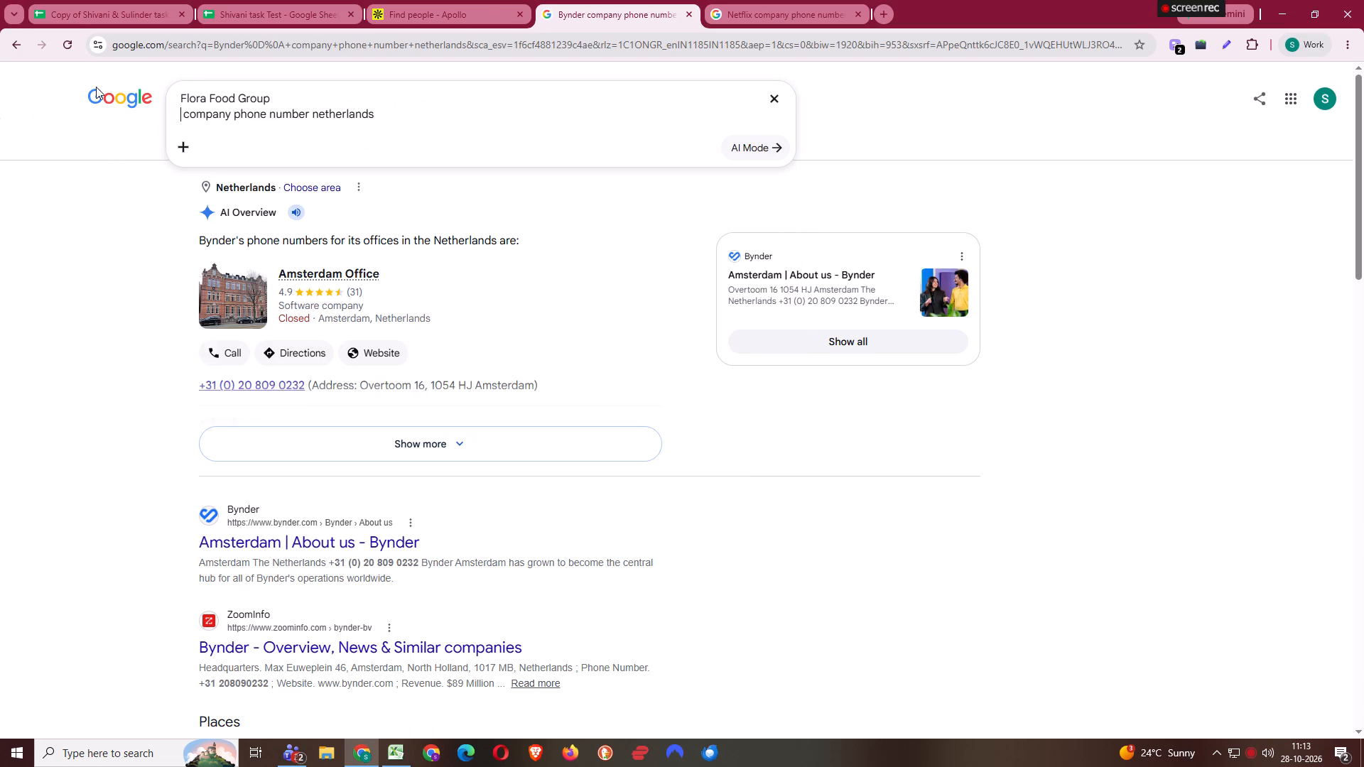
key(Return)
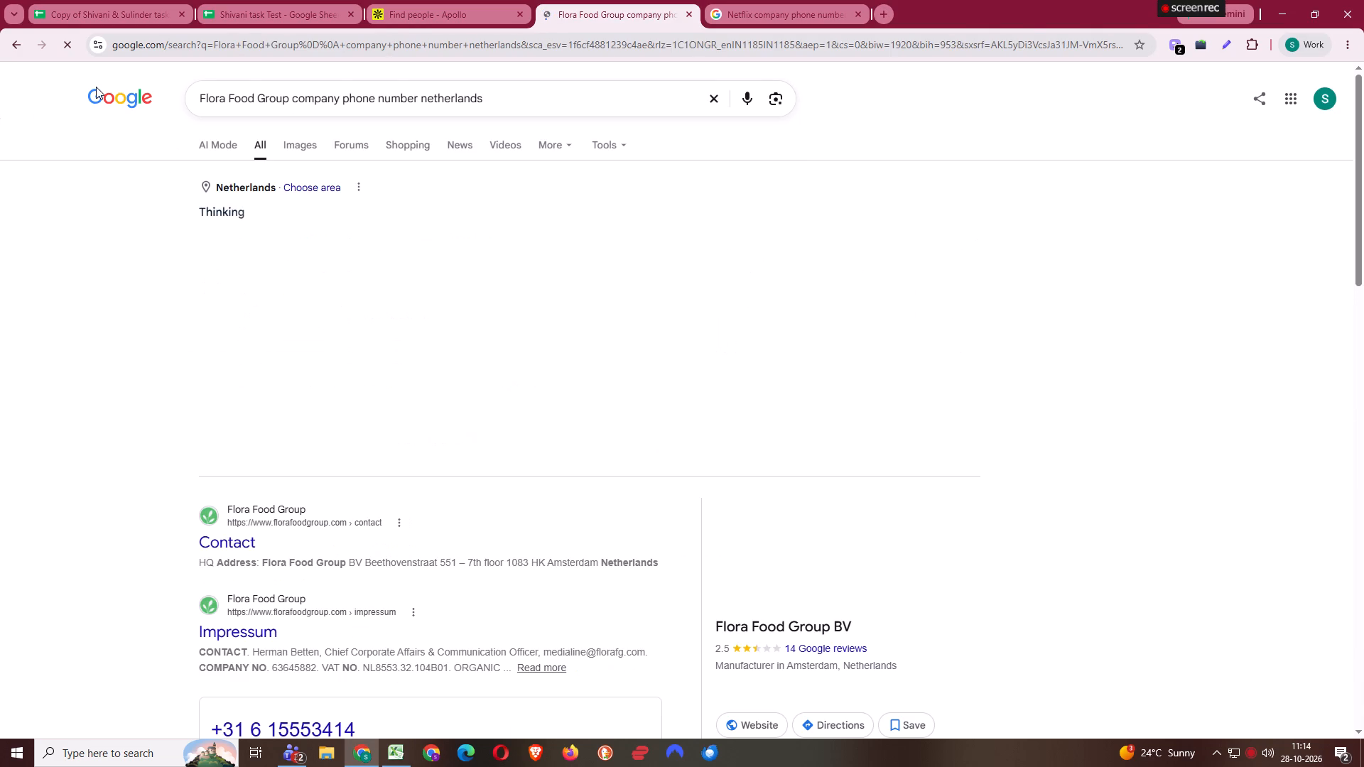
Copy Flora Food Group's number from the AI Overview into Excel cell J12 as text, keeping only the space after the country code.
alt+click(511, 239)
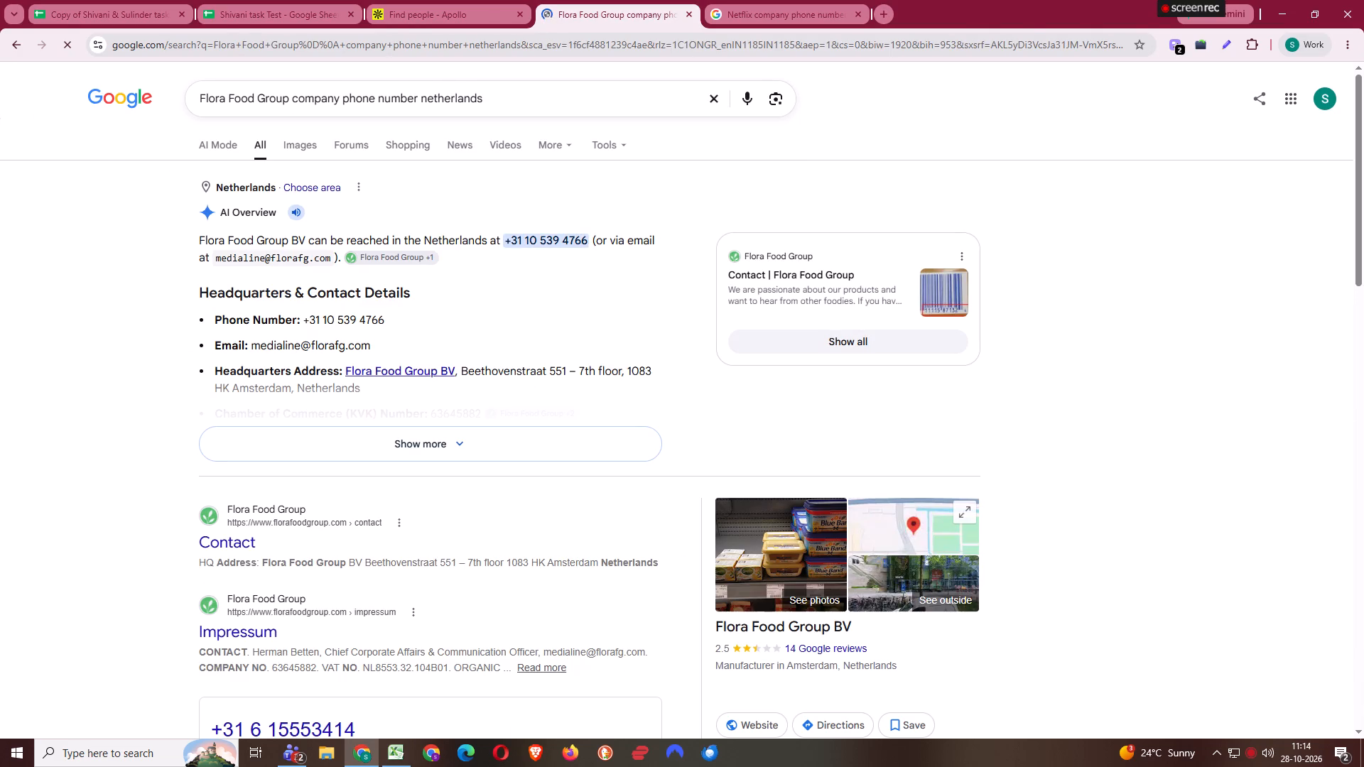
key(alt+Tab)
click(521, 293)
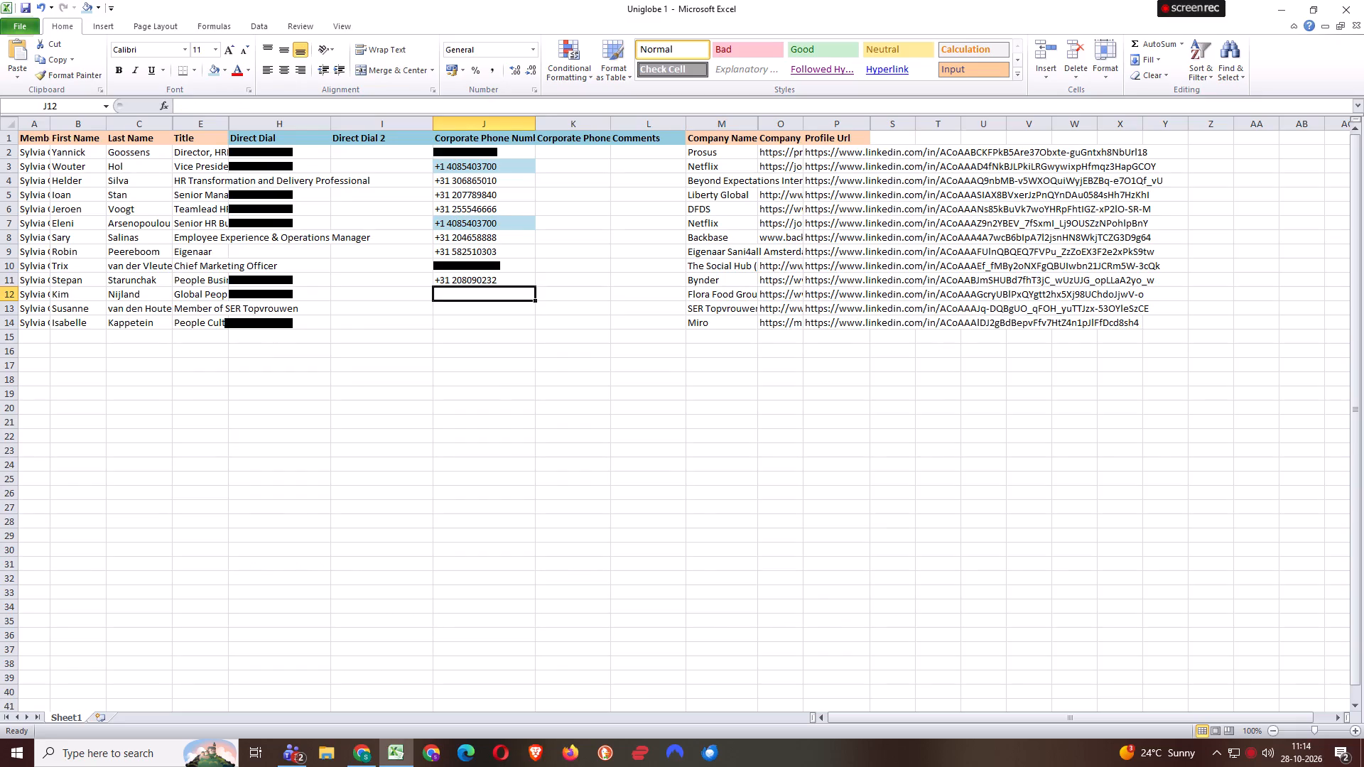
key(apostrophe)
key(ctrl+v)
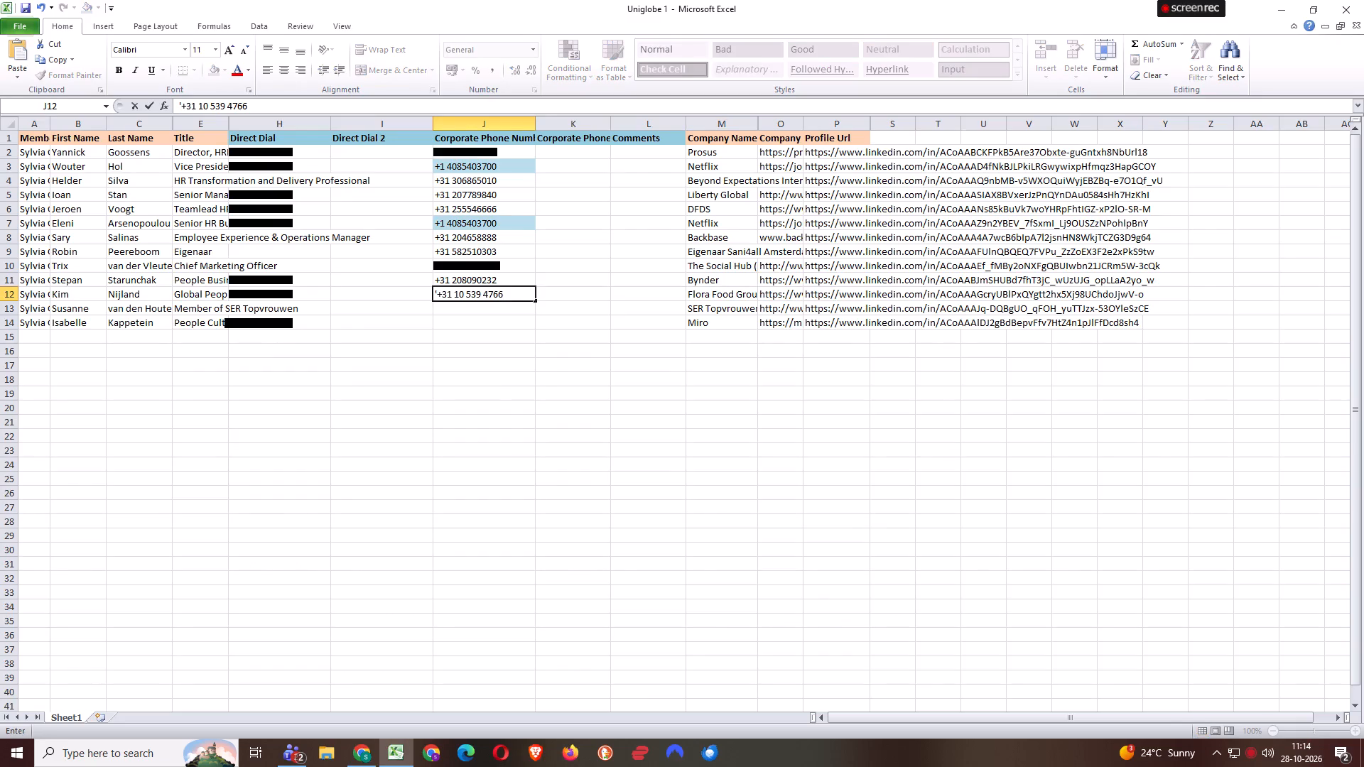
click(467, 295)
key(BackSpace)
click(481, 290)
key(BackSpace)
click(551, 330)
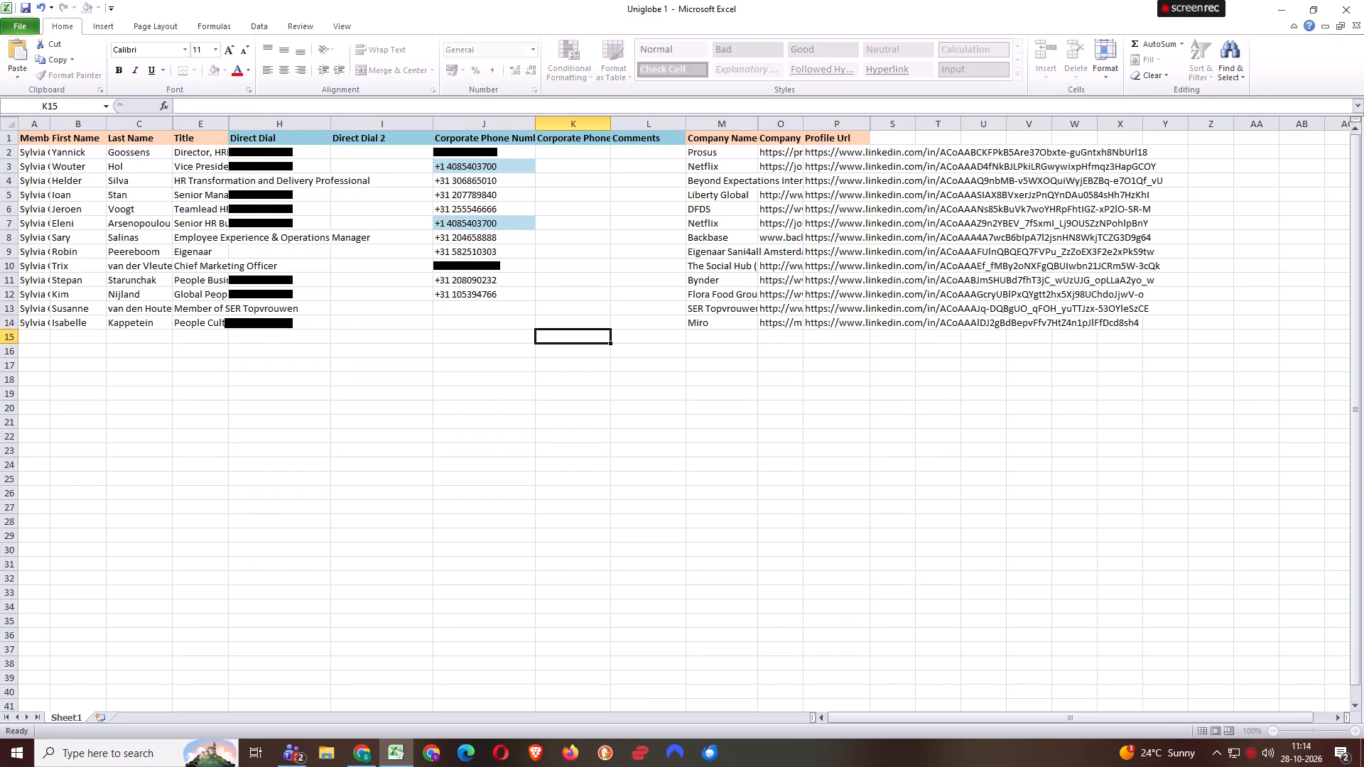
Copy the company name SER Topvrouwen from the lead sheet and replace Flora Food Group with it in the Google Netherlands phone search.
drag(501, 304, 741, 305)
click(741, 305)
key(ctrl+c)
key(alt+Tab)
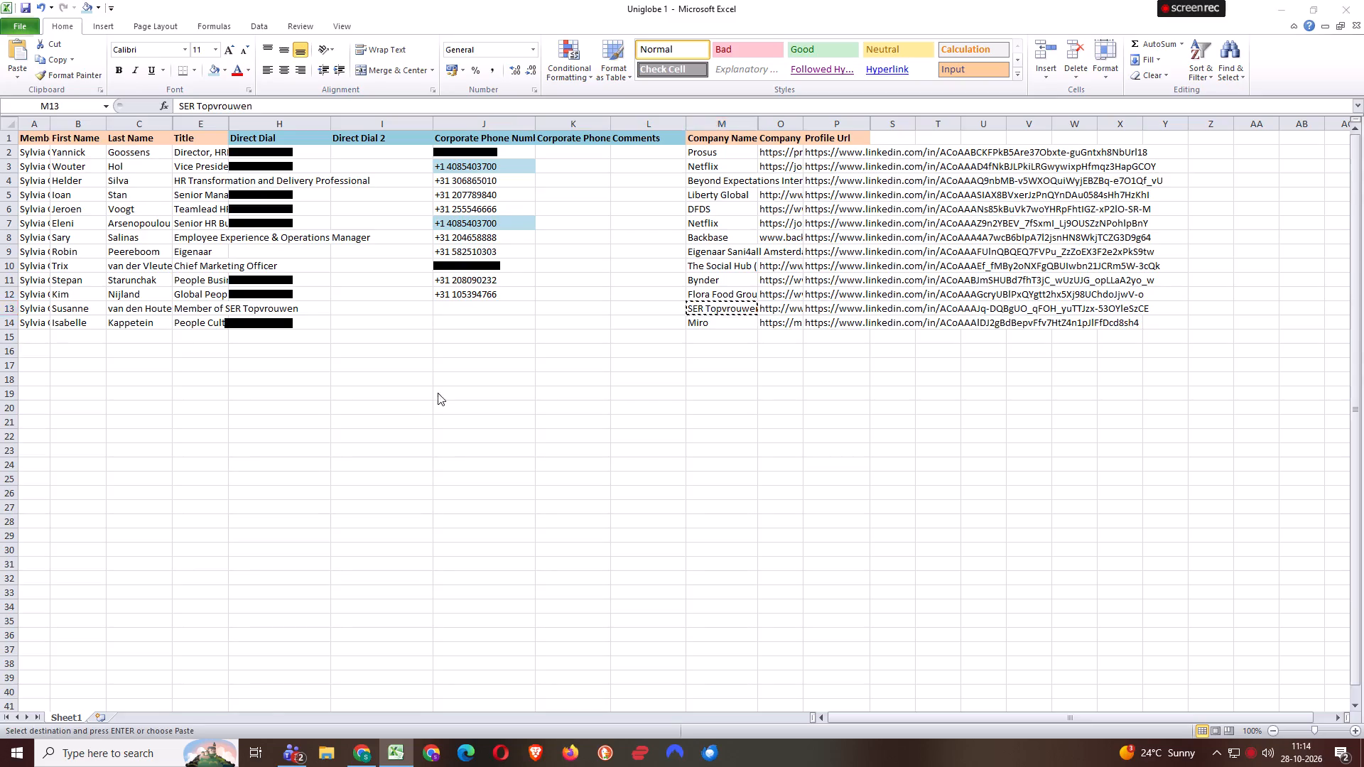
drag(288, 103, 43, 89)
key(ctrl+v)
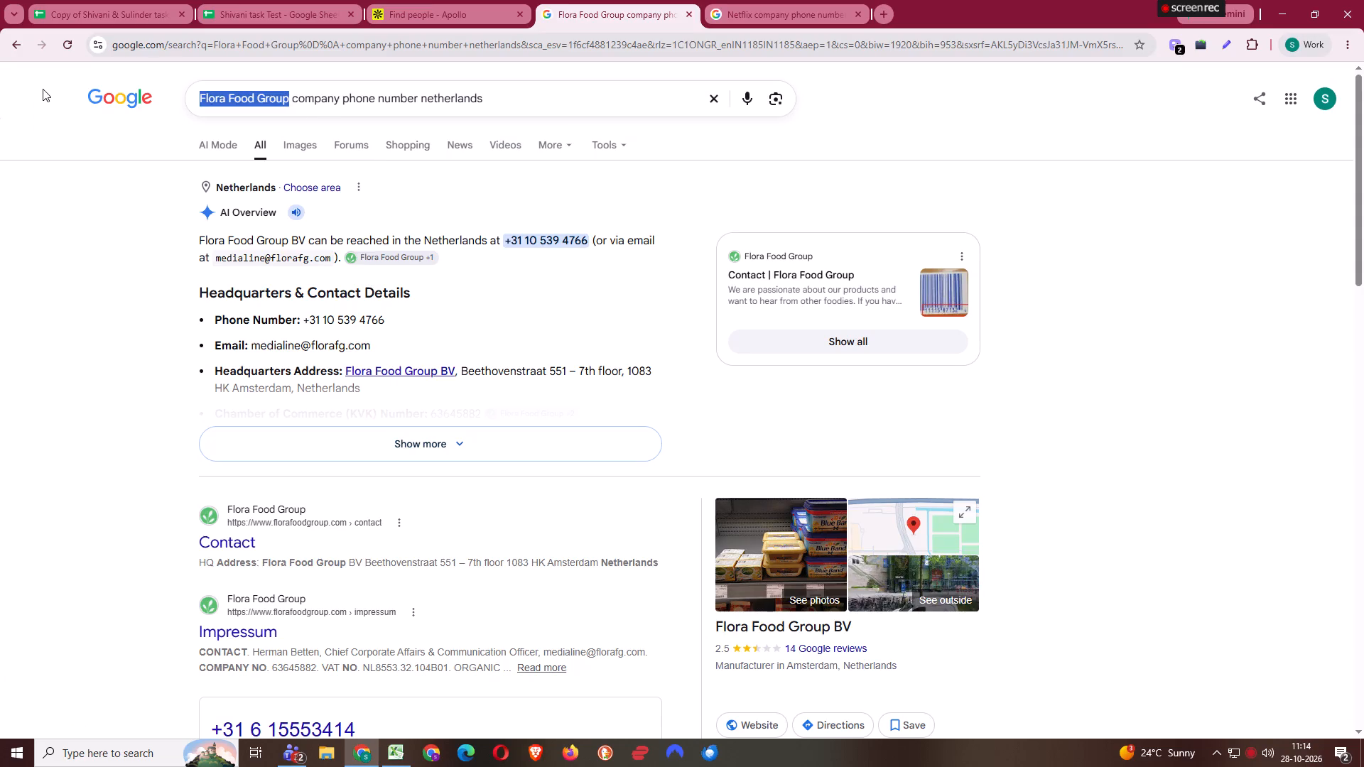
key(apostrophe)
key(Return)
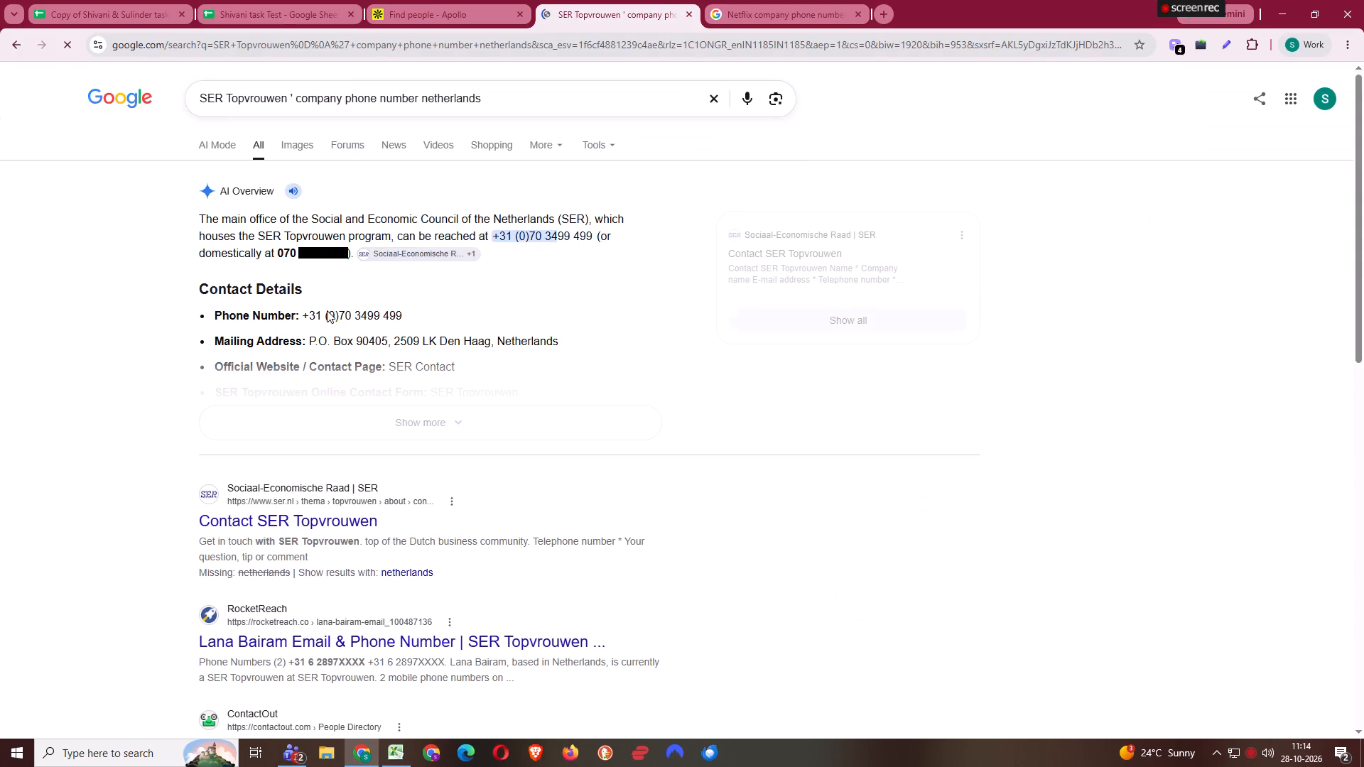
Copy SER Topvrouwen's number from the AI Overview into Excel cell J13 as text, removing (0) and keeping only the space after the country code.
alt+click(538, 234)
key(alt+Tab)
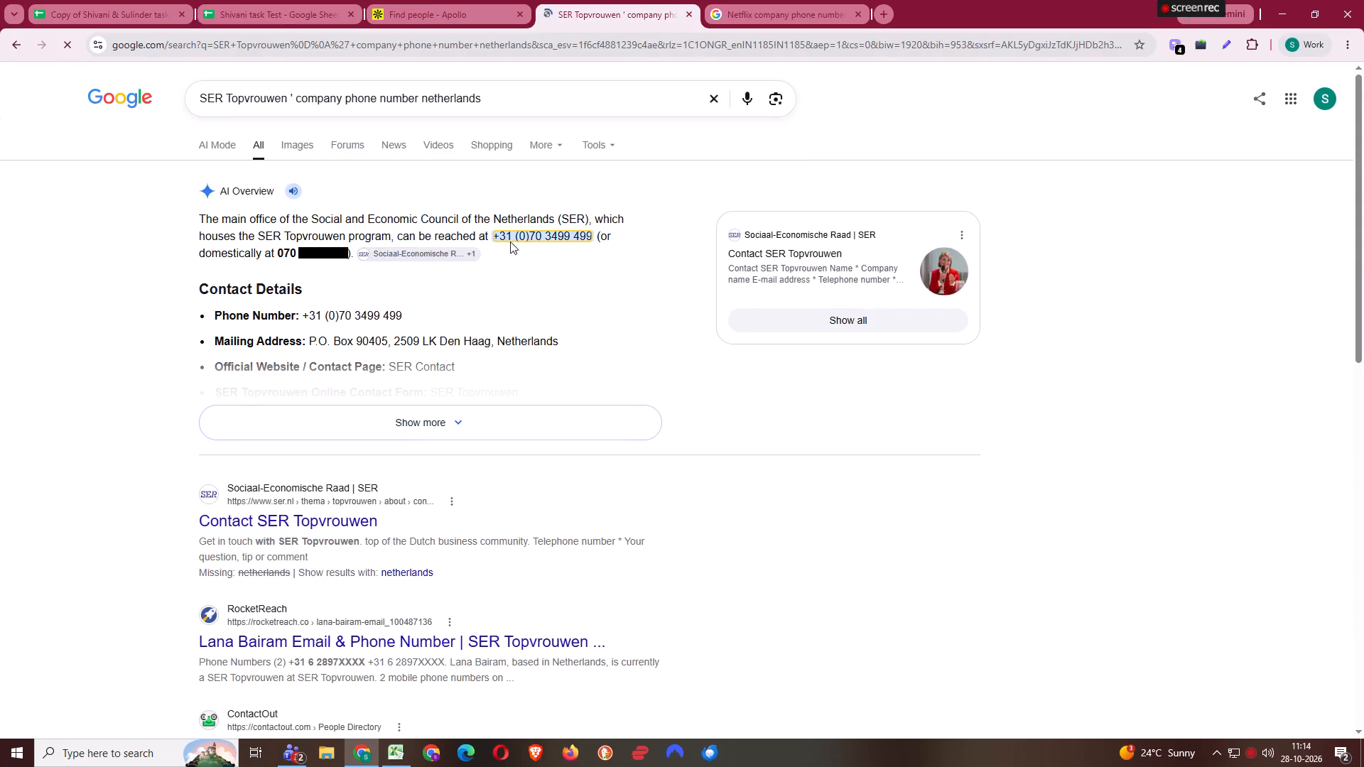
click(487, 311)
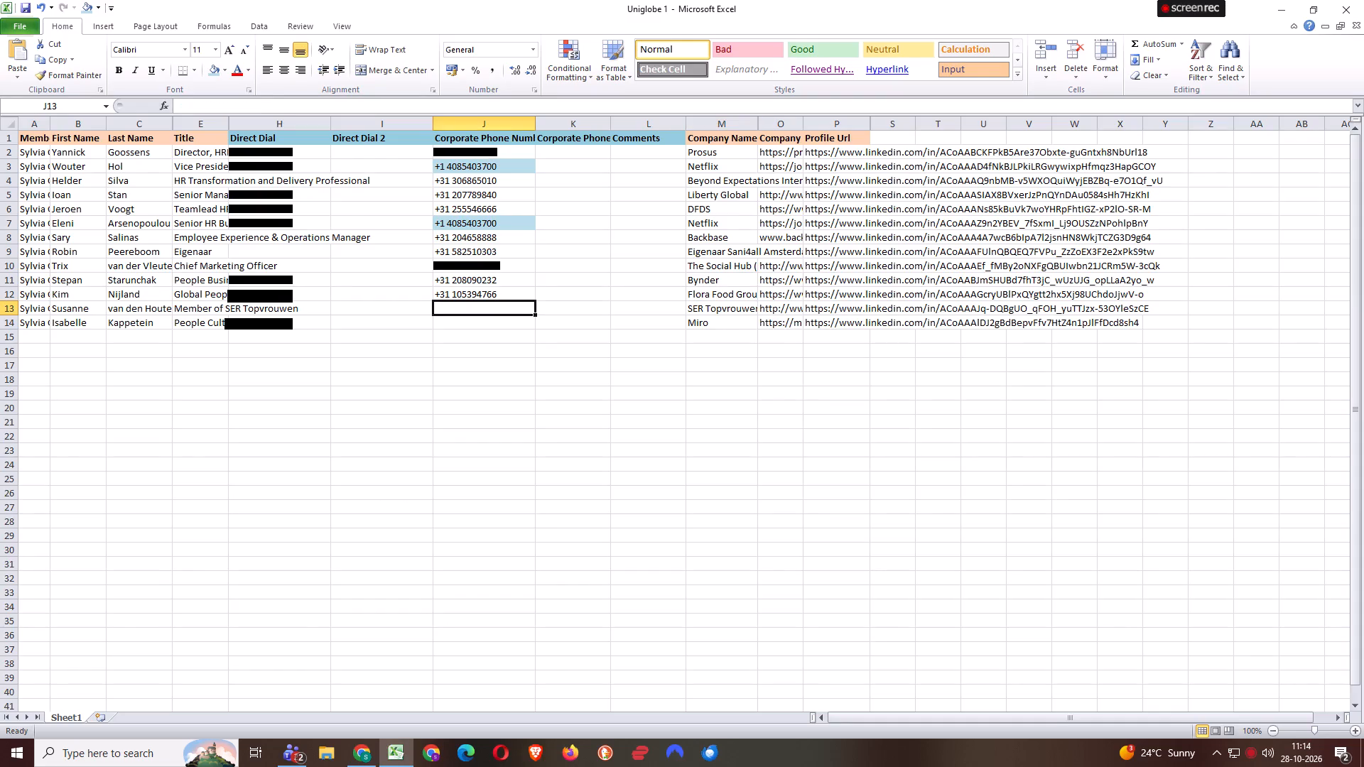
key(apostrophe)
key(ctrl+v)
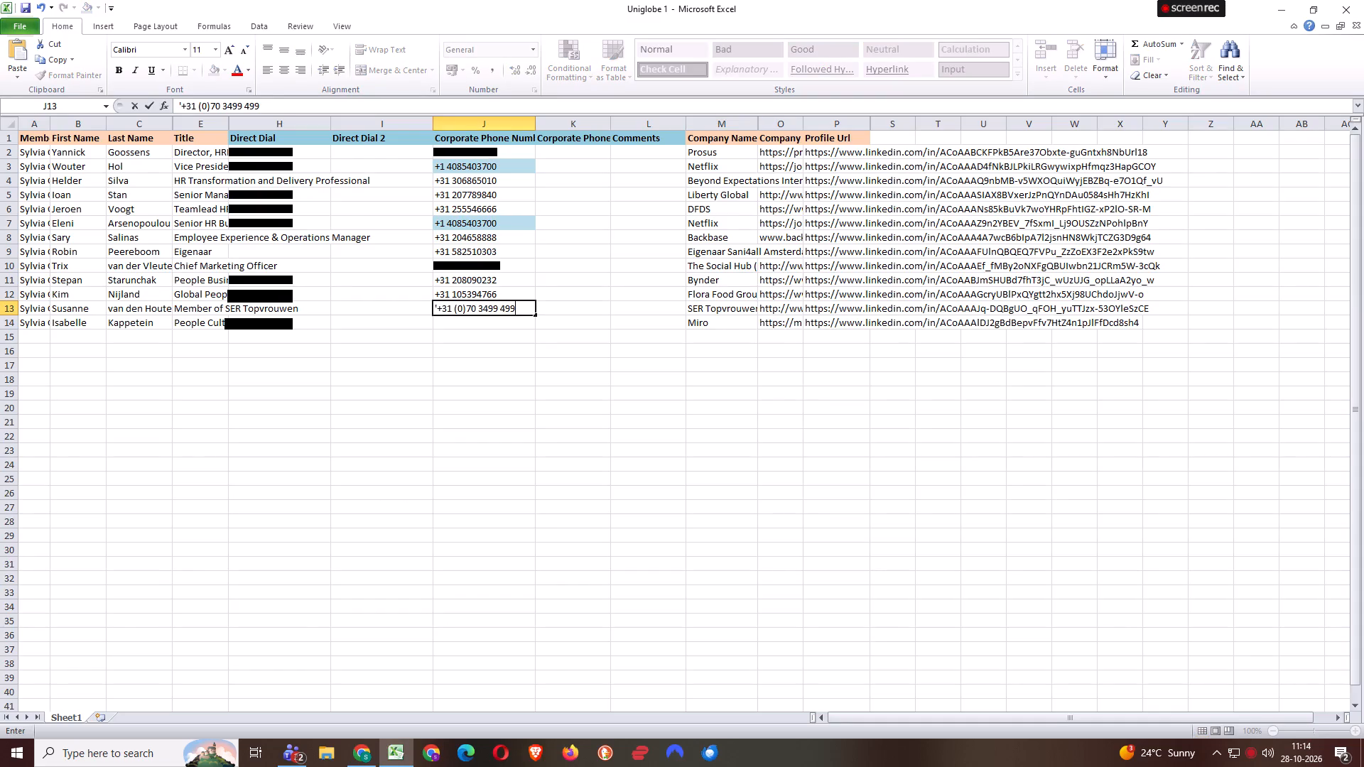
click(475, 303)
click(481, 305)
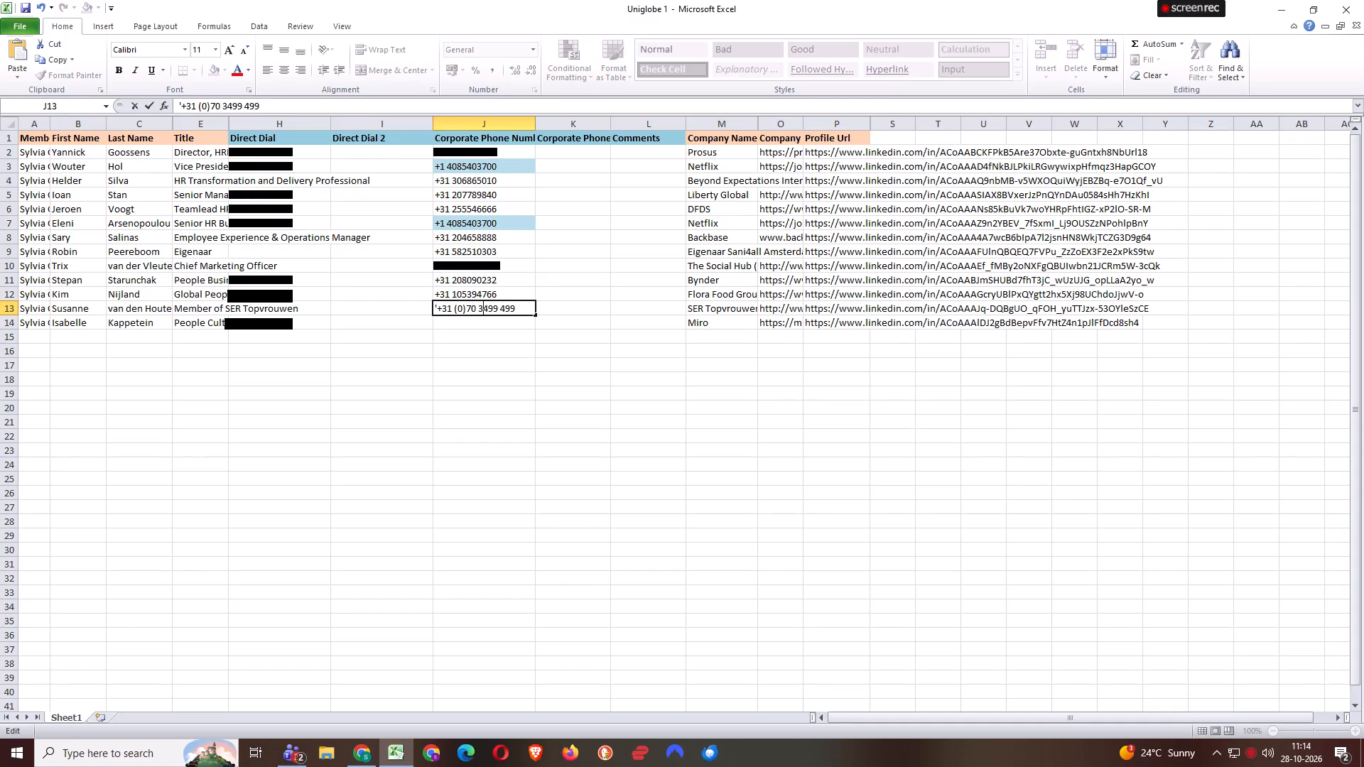
click(479, 309)
key(BackSpace)
click(498, 305)
key(BackSpace)
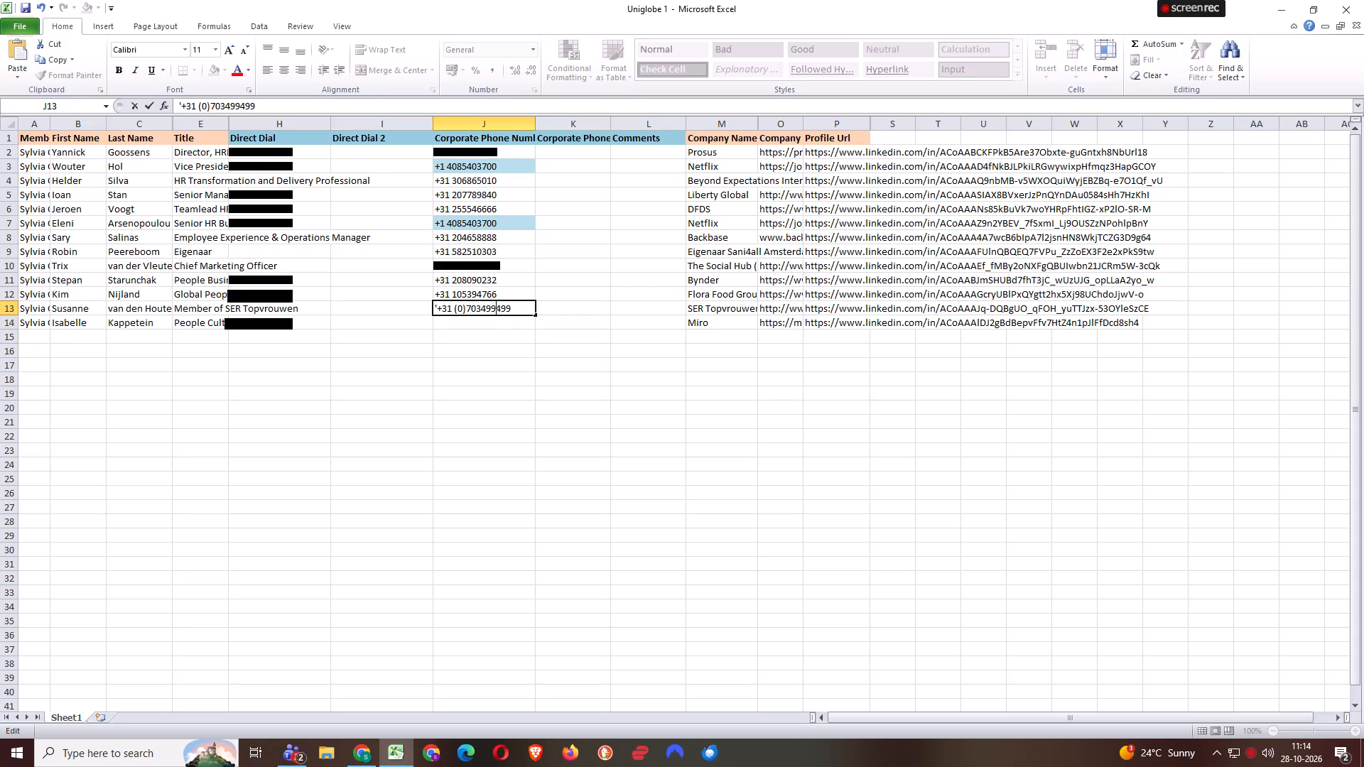
click(467, 308)
key(BackSpace)
key(BackSpace)
key(BackSpace)
key(BackSpace)
key(space)
click(507, 362)
Copy the company name Miro from the lead sheet and replace SER Topvrouwen with it in the Google Netherlands phone search.
drag(500, 328, 730, 328)
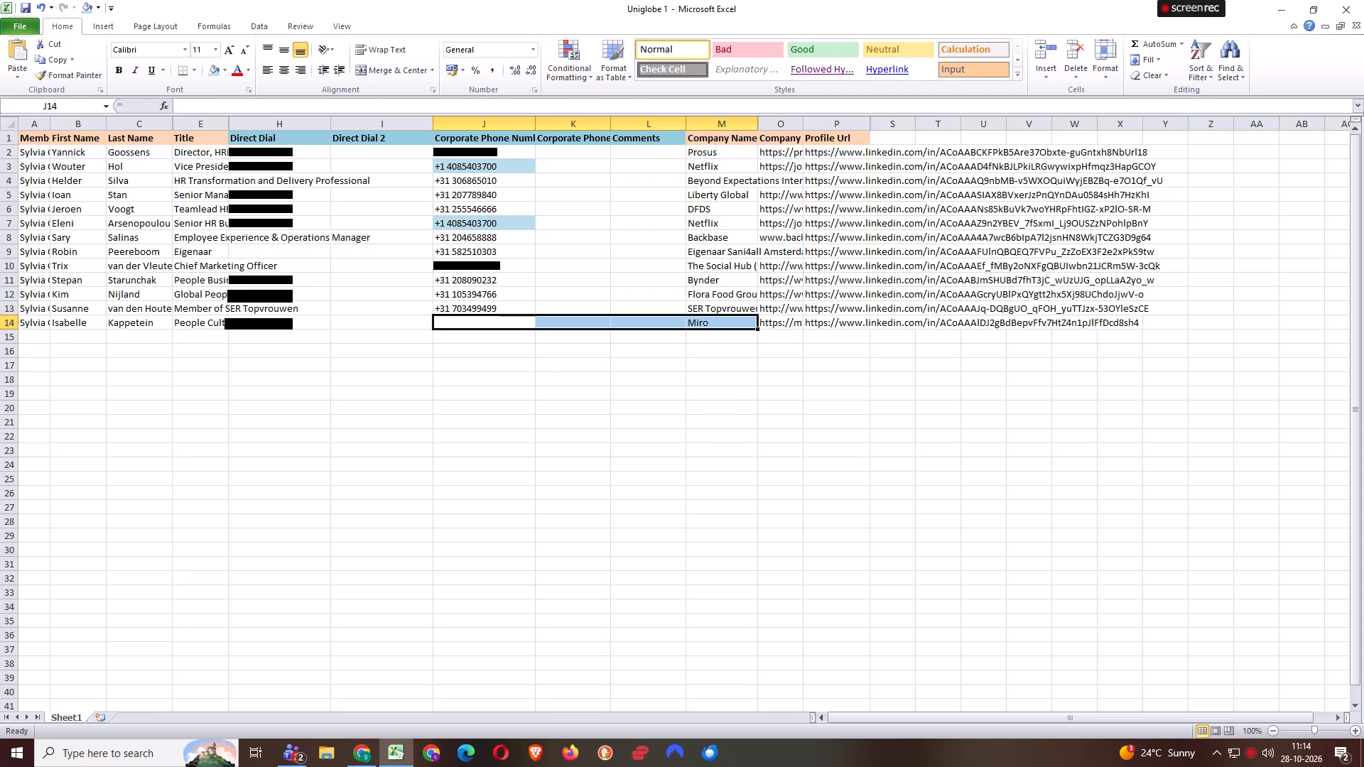
click(730, 325)
key(ctrl+c)
key(alt+Tab)
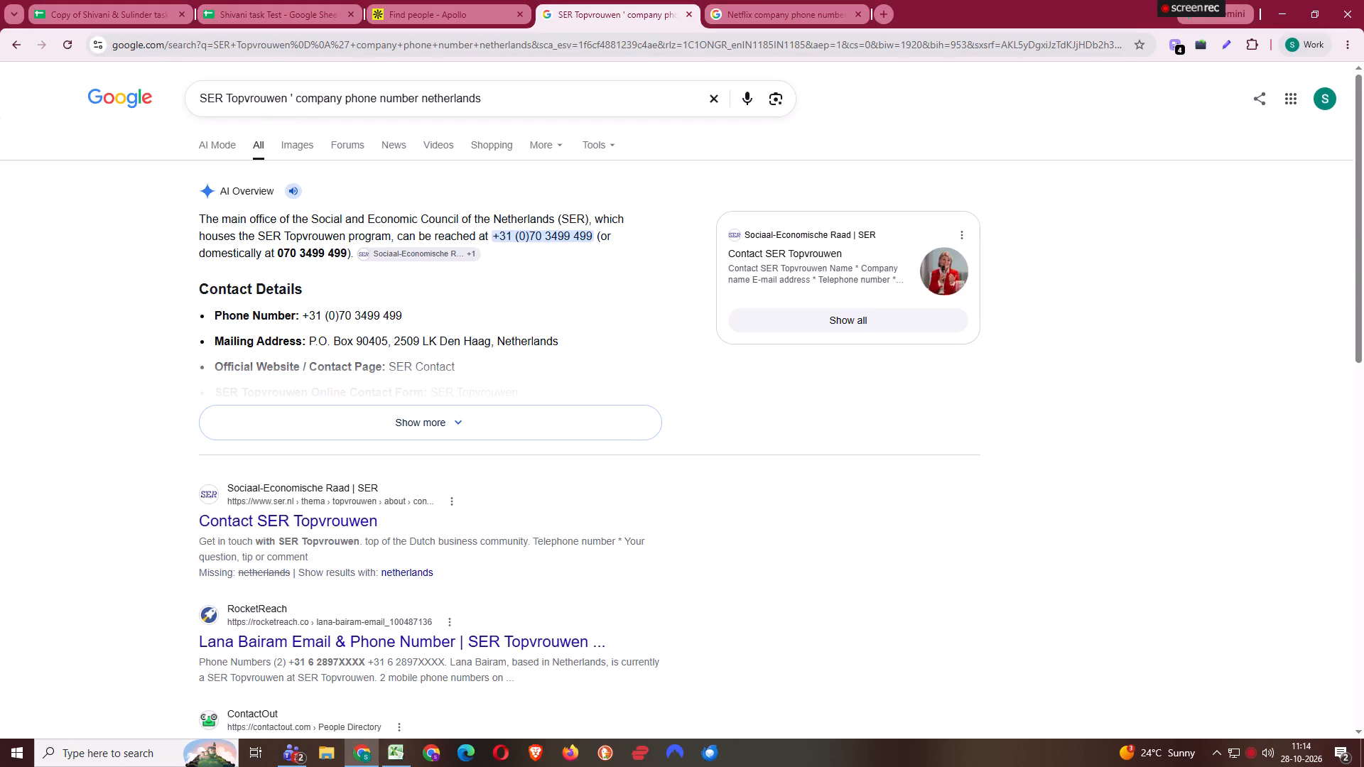
drag(295, 95, 73, 67)
key(ctrl+v)
key(space)
key(Return)
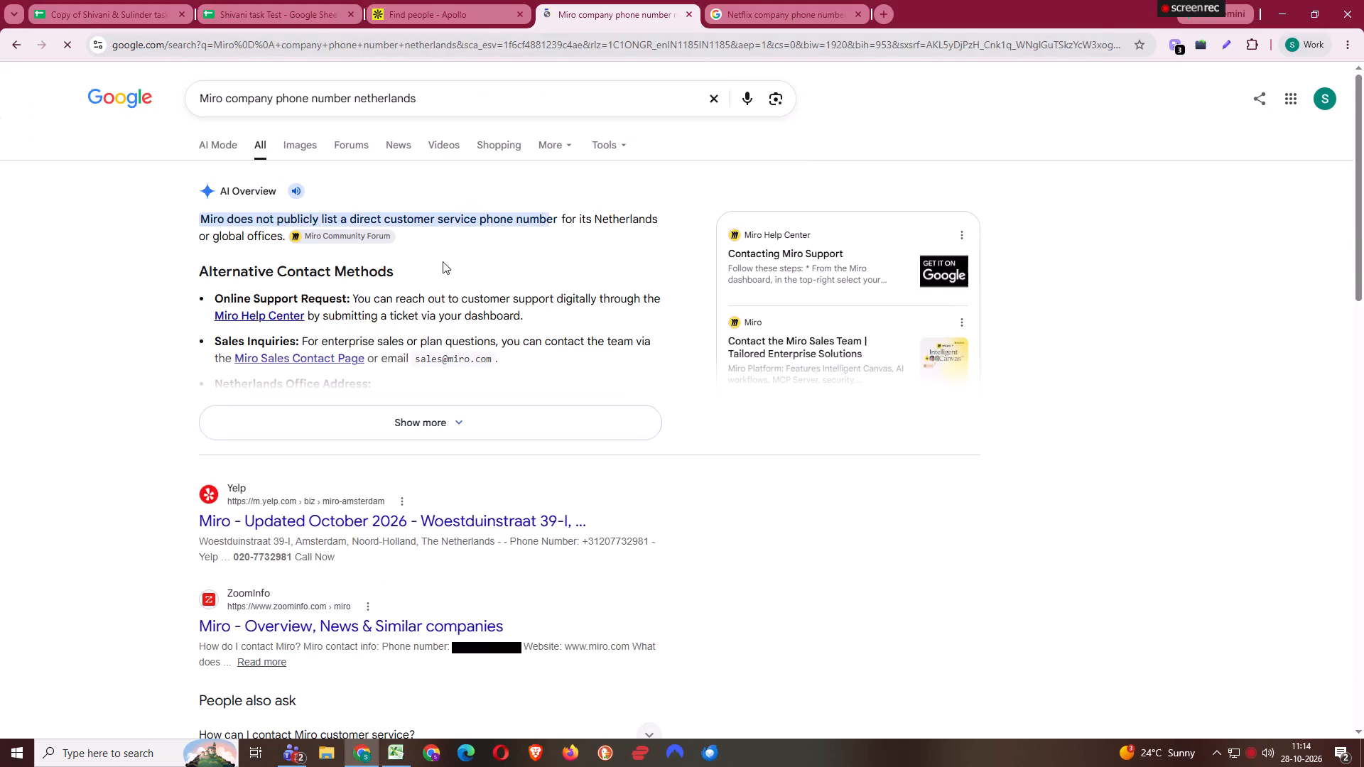
key(alt+Tab)
click(802, 324)
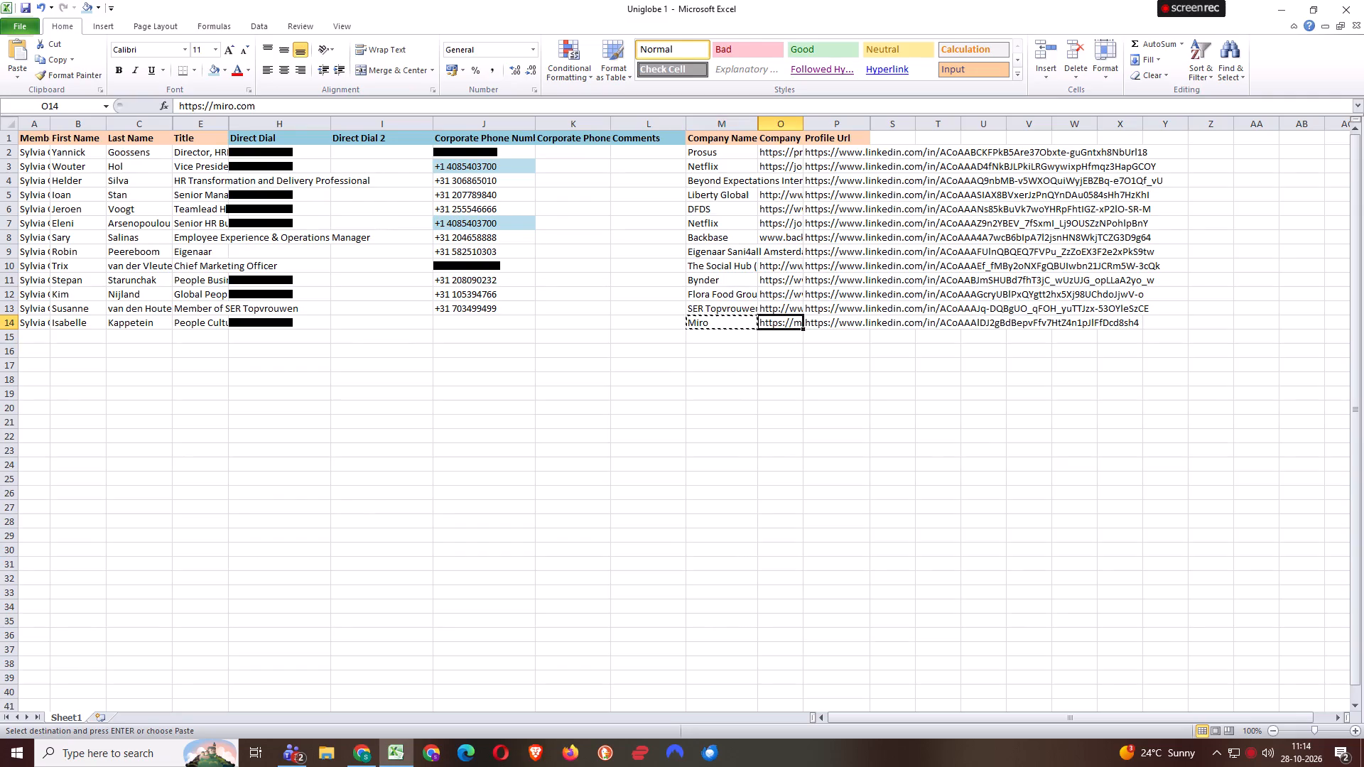
key(ctrl+c)
key(alt+Tab)
drag(224, 92, 112, 75)
key(ctrl+v)
drag(218, 92, 51, 70)
key(BackSpace)
key(Return)
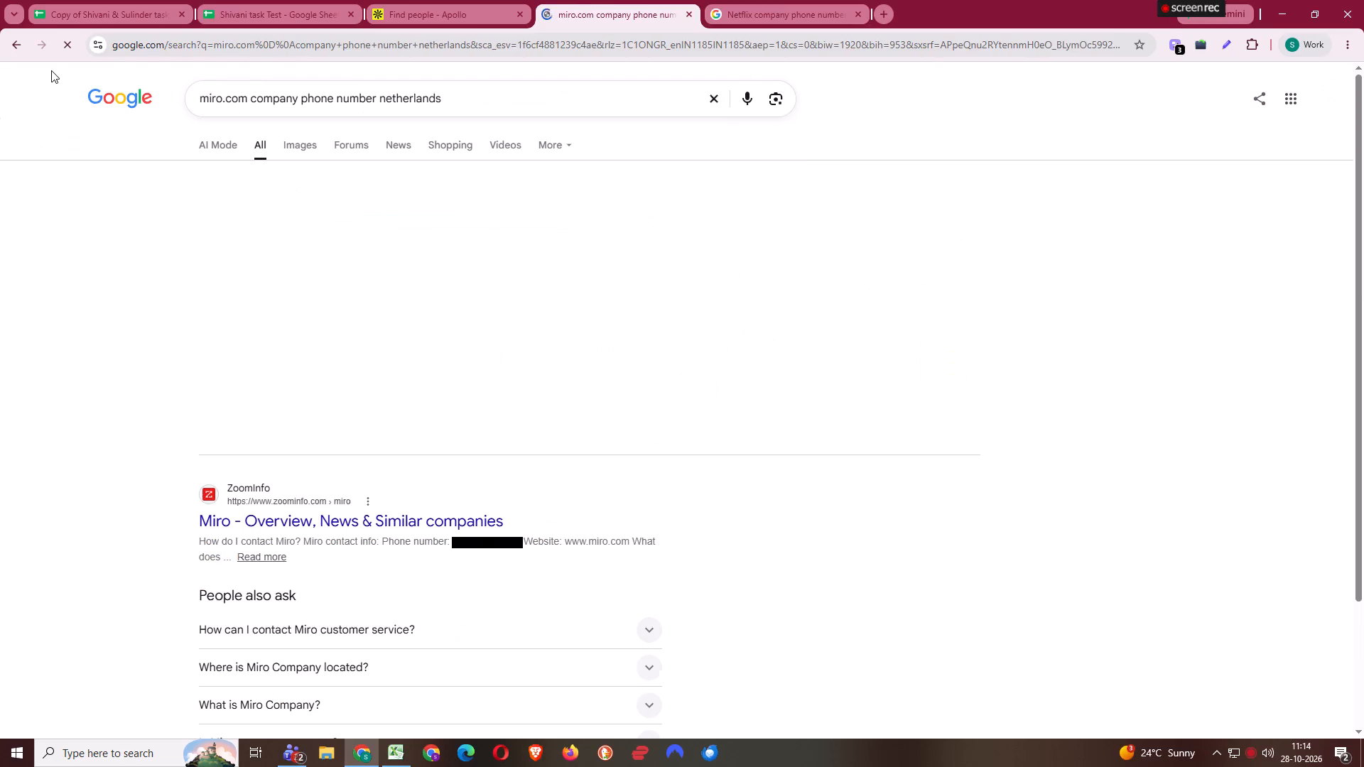
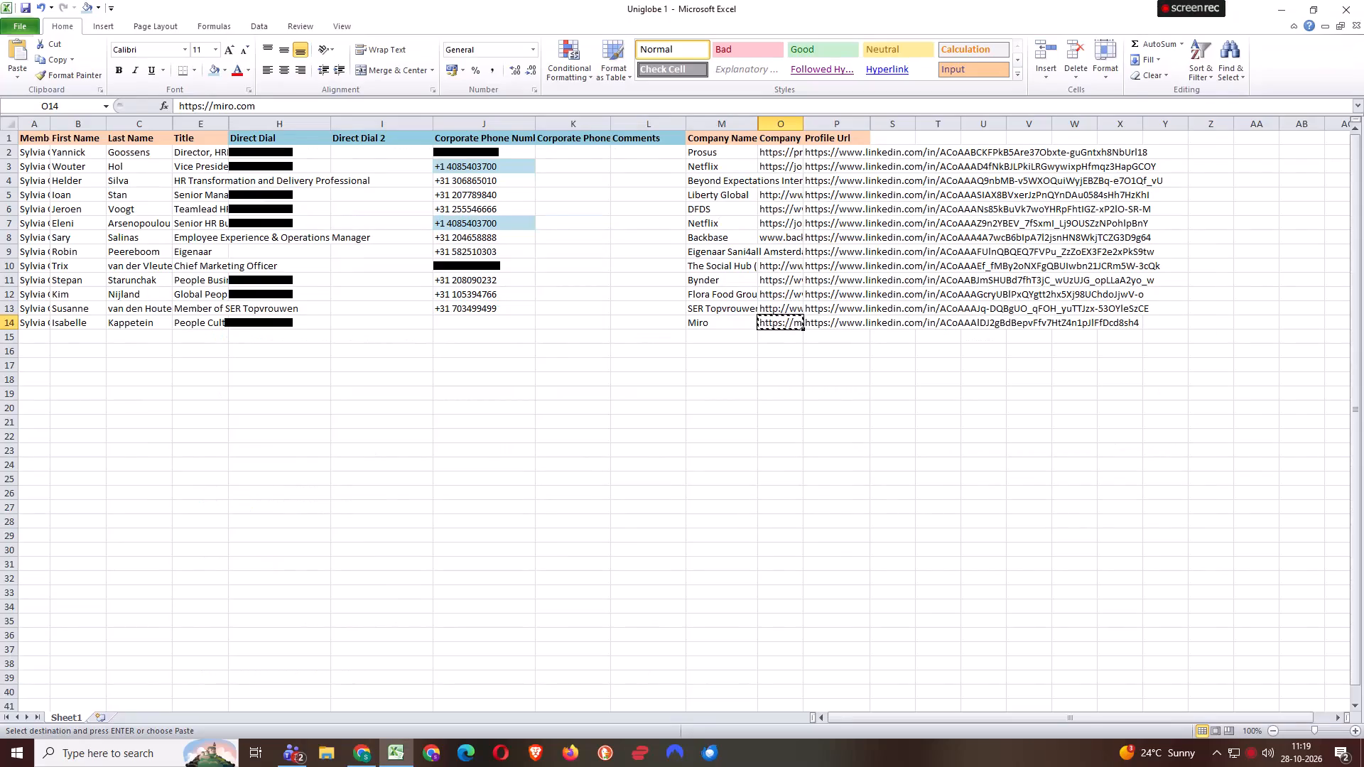
Copy the company name Miro from the lead sheet and replace Netflix with it in the Google company phone number search.
drag(658, 325, 460, 324)
click(727, 325)
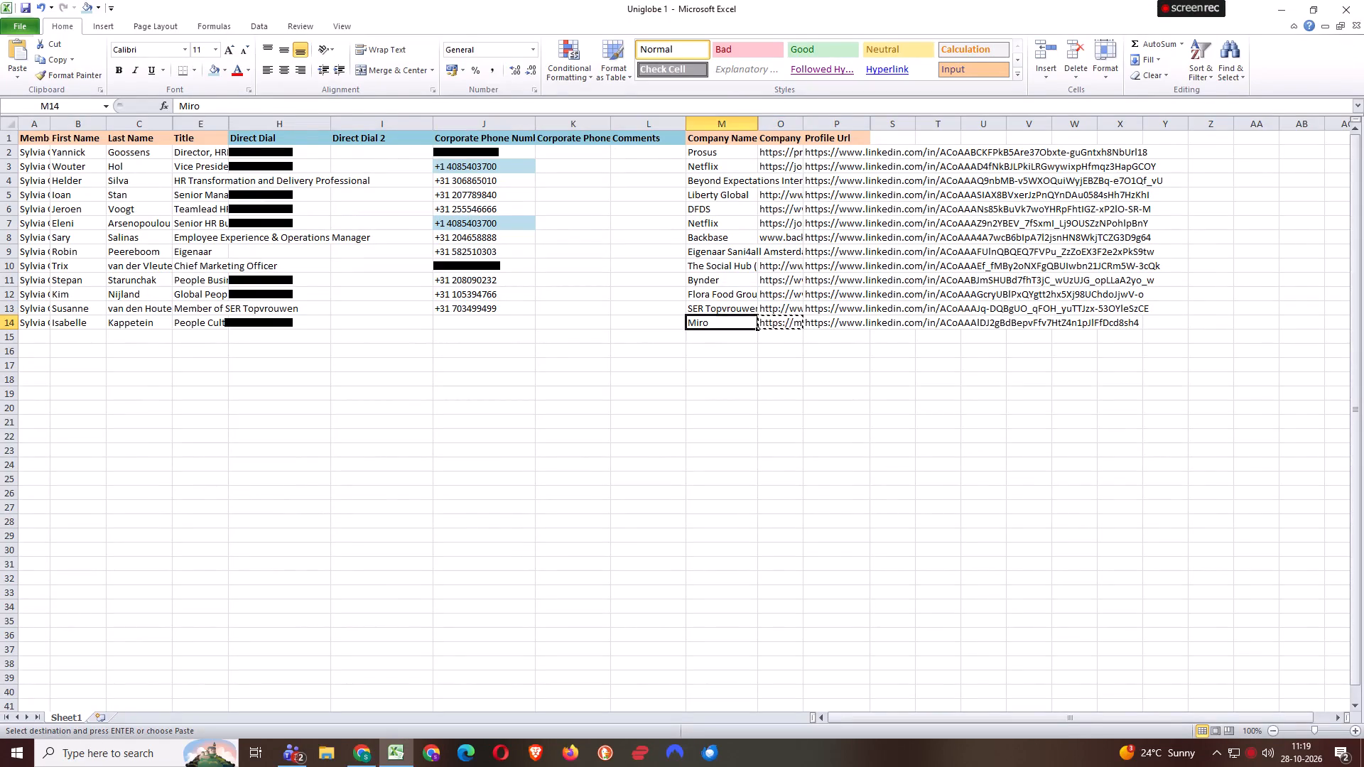
key(ctrl+c)
key(alt+Tab)
click(755, 0)
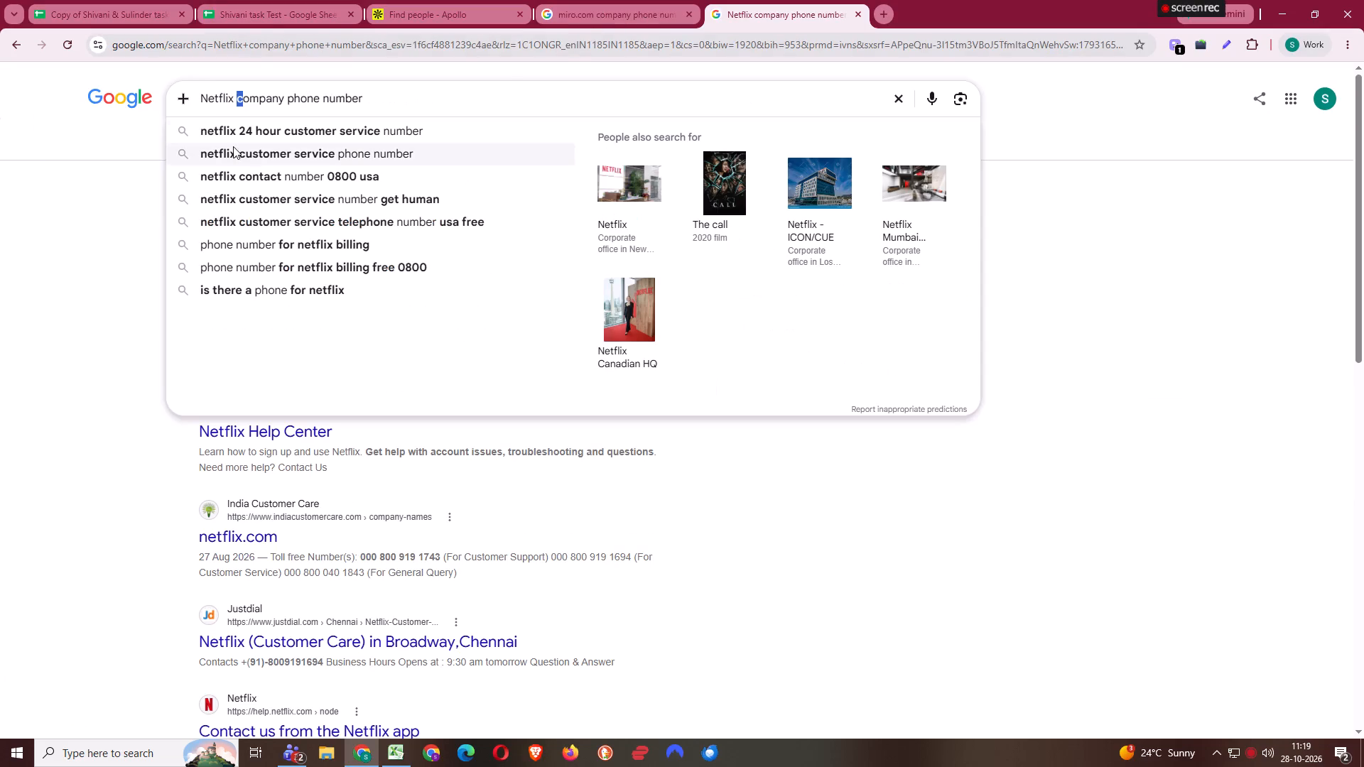
click(243, 95)
double_click(216, 96)
key(ctrl+v)
key(space)
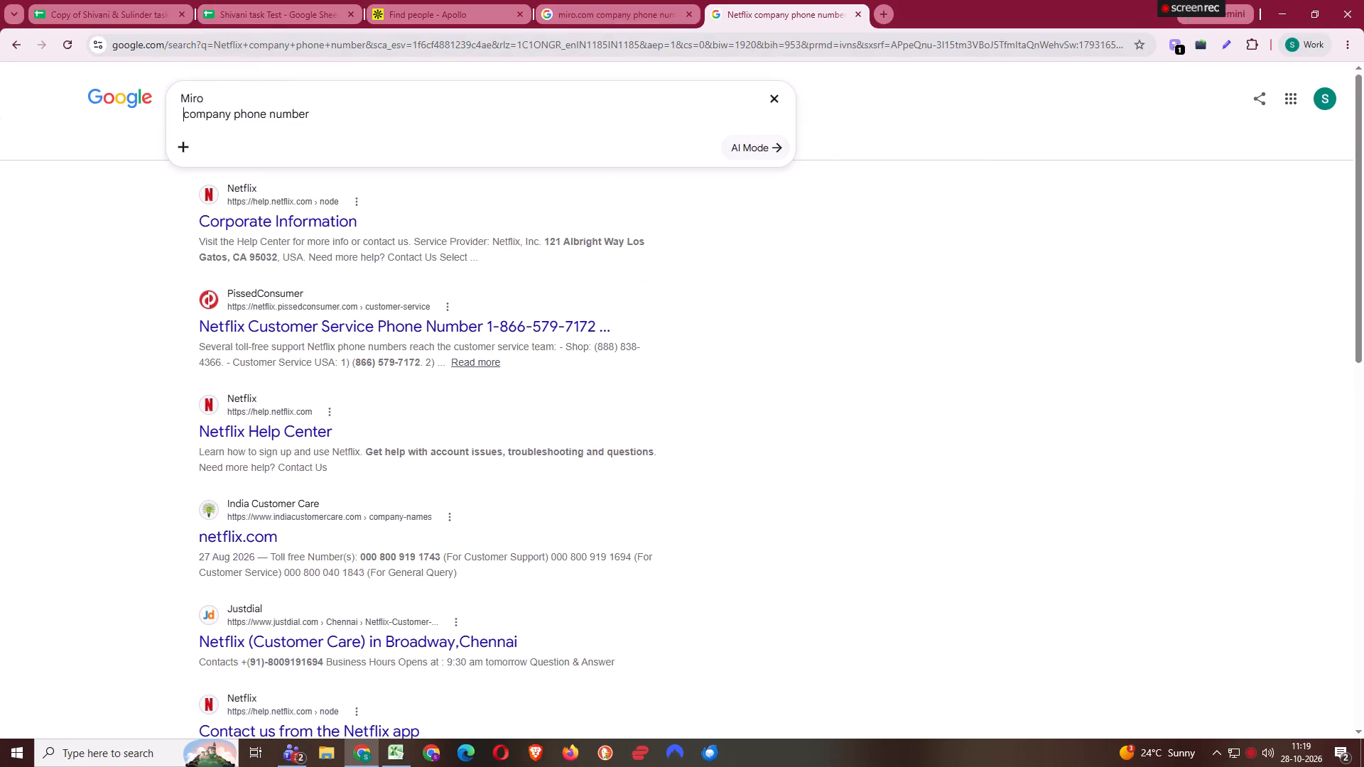
key(Return)
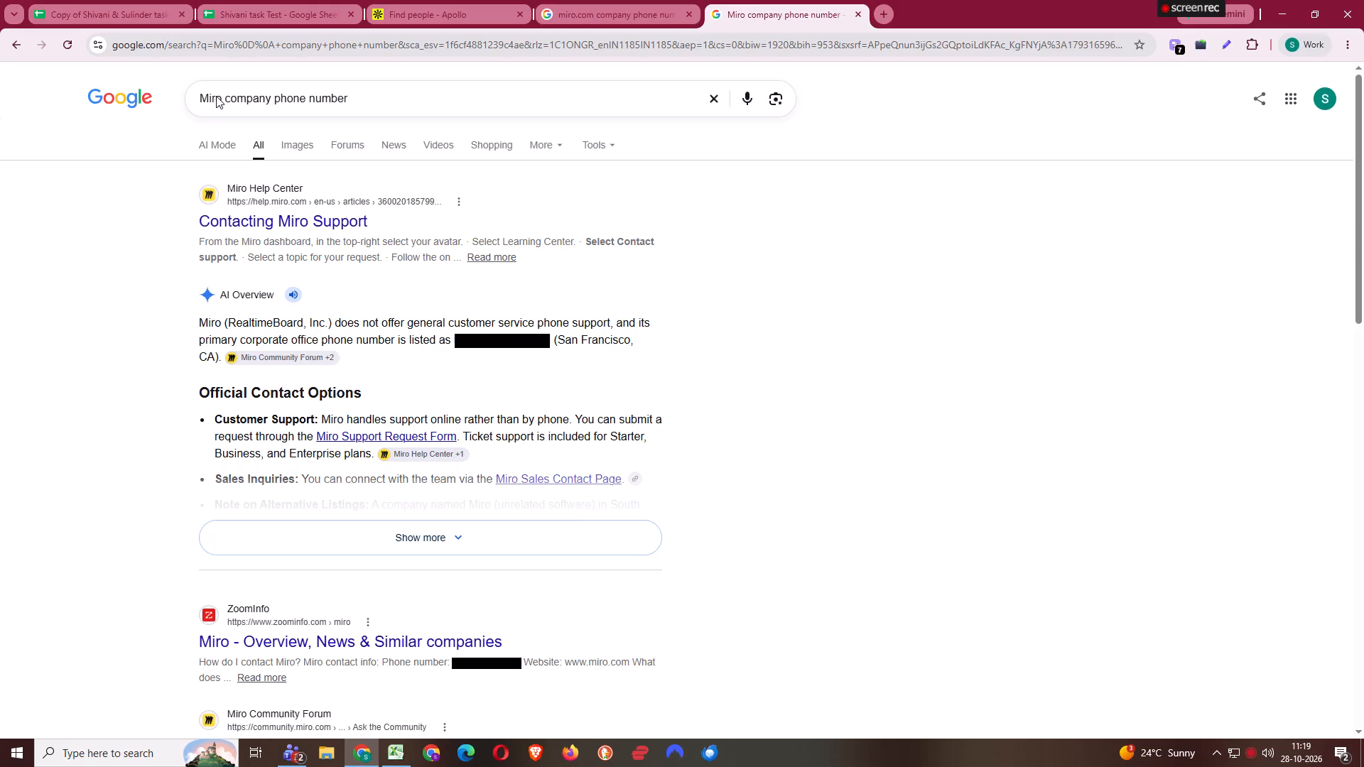
Copy Miro's San Francisco corporate number from the AI Overview into Excel cell J14 as text, keeping only the space after the country code, and save.
scroll(216, 96, up, 2)
alt+click(498, 342)
key(alt+Tab)
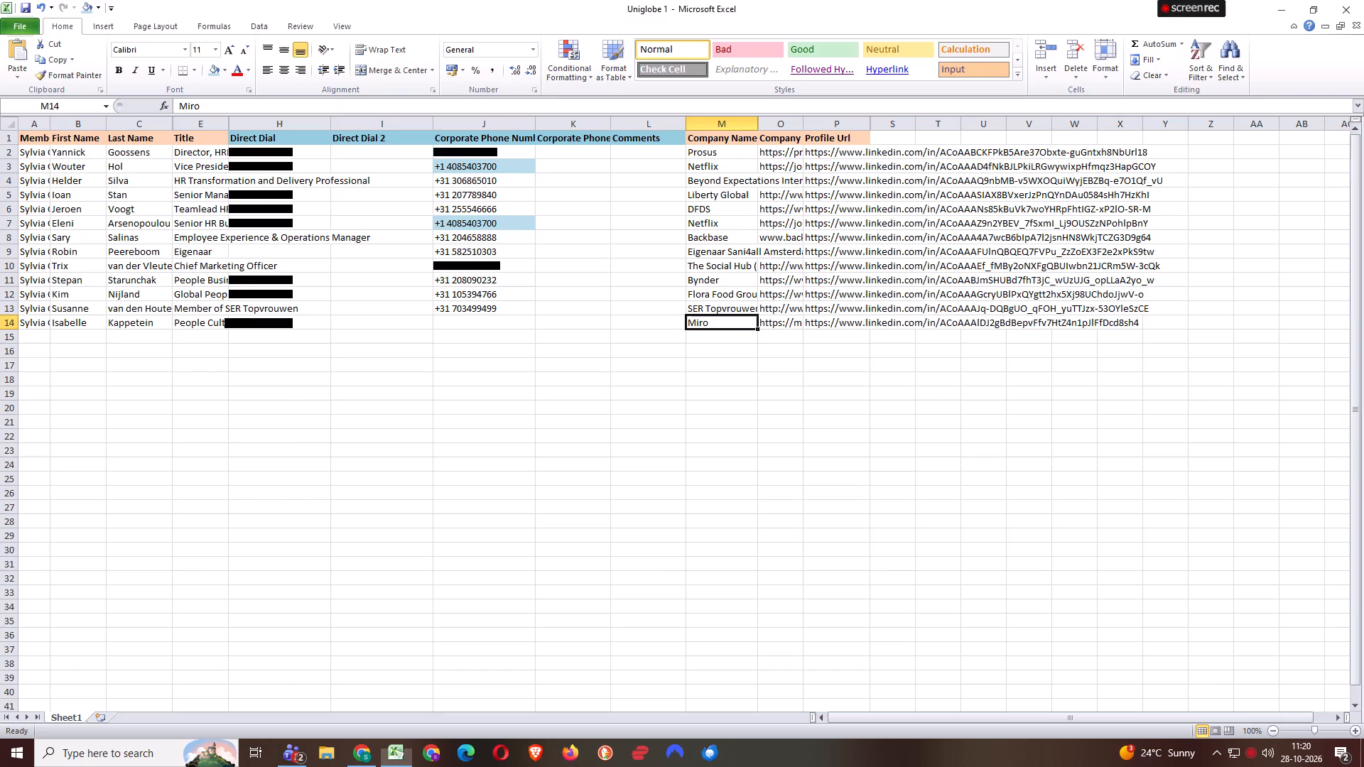
click(492, 322)
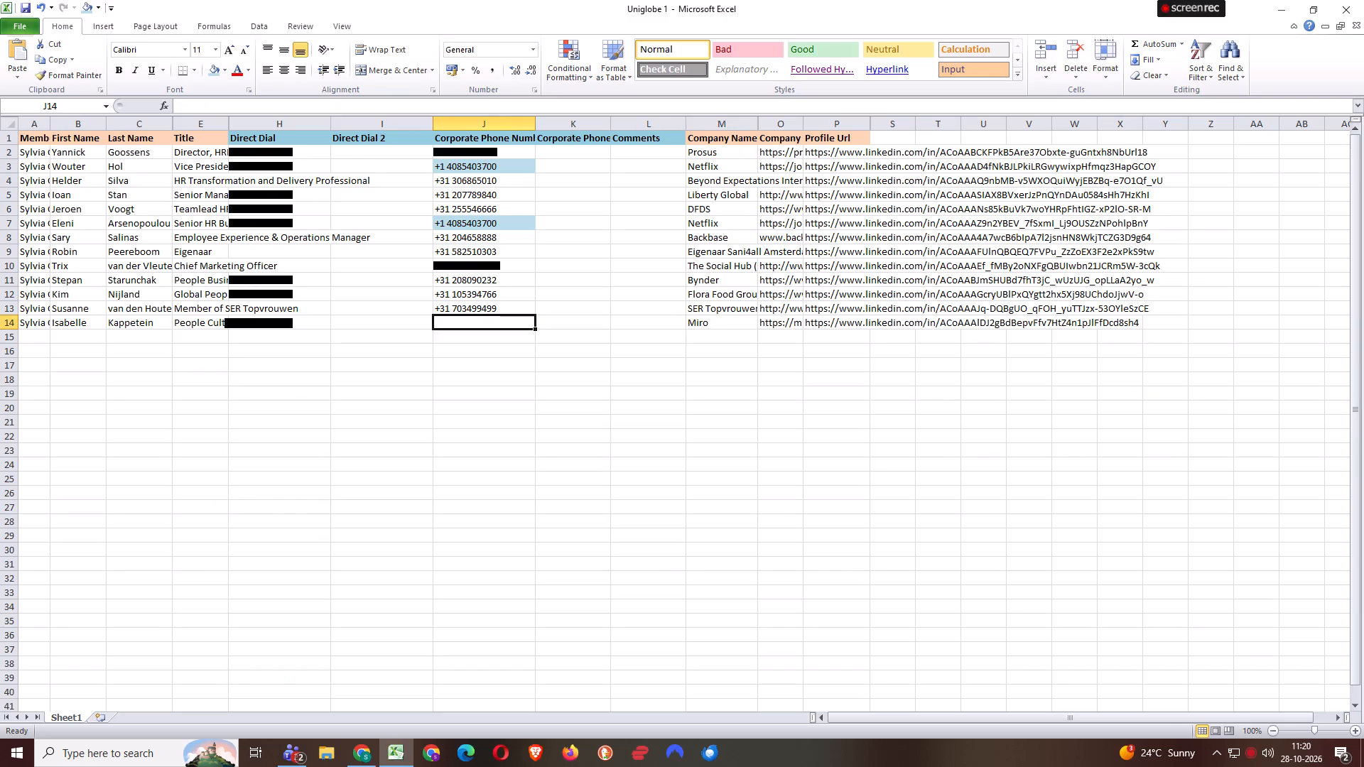
key(apostrophe)
key(ctrl+v)
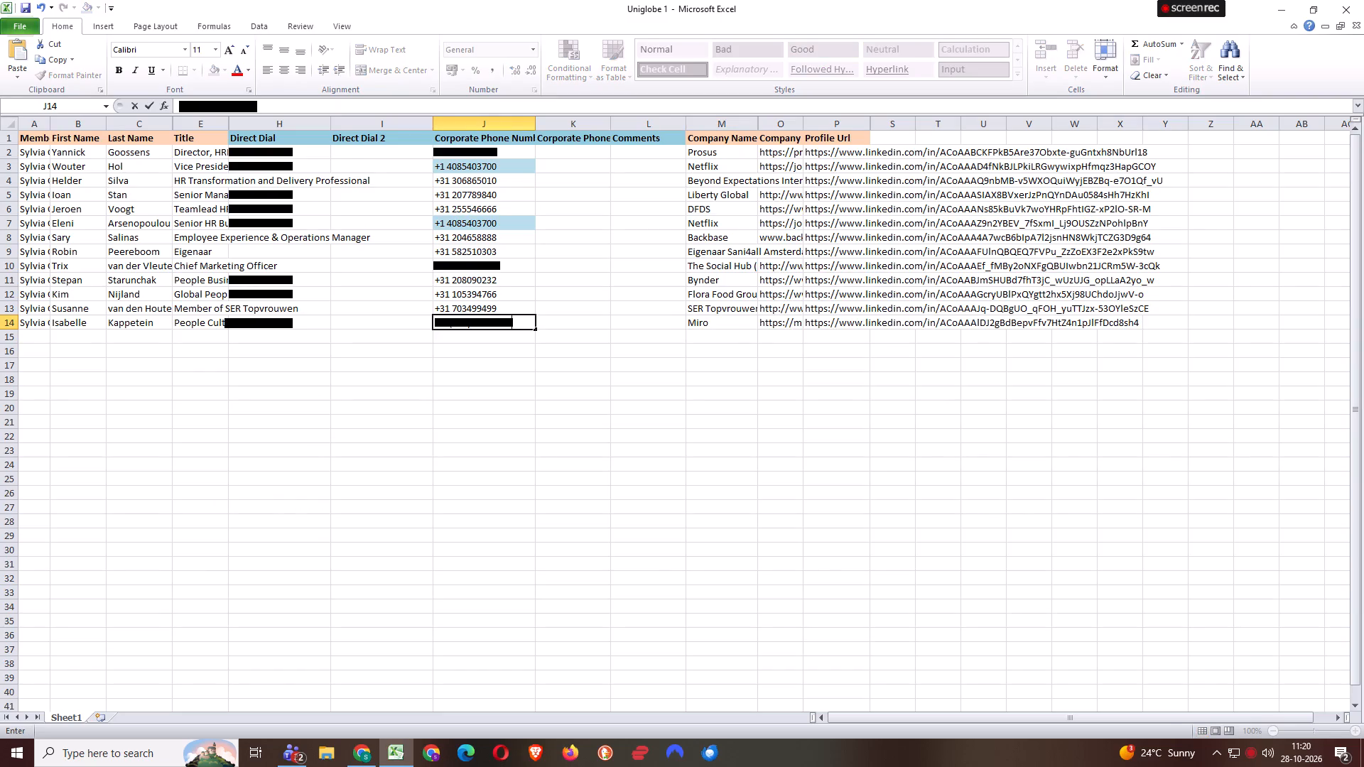
click(475, 318)
key(BackSpace)
key(BackSpace)
click(453, 323)
key(BackSpace)
key(BackSpace)
key(space)
click(482, 320)
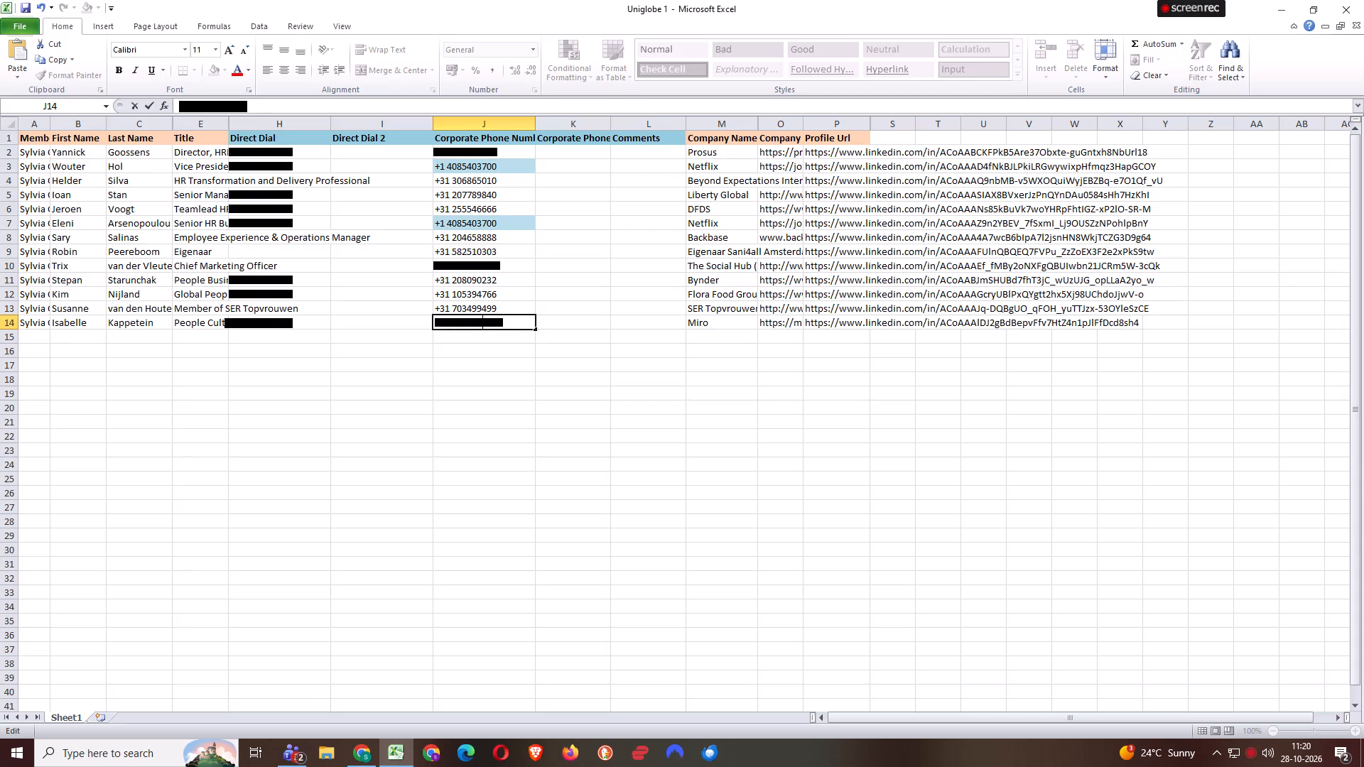
key(BackSpace)
click(559, 364)
click(637, 327)
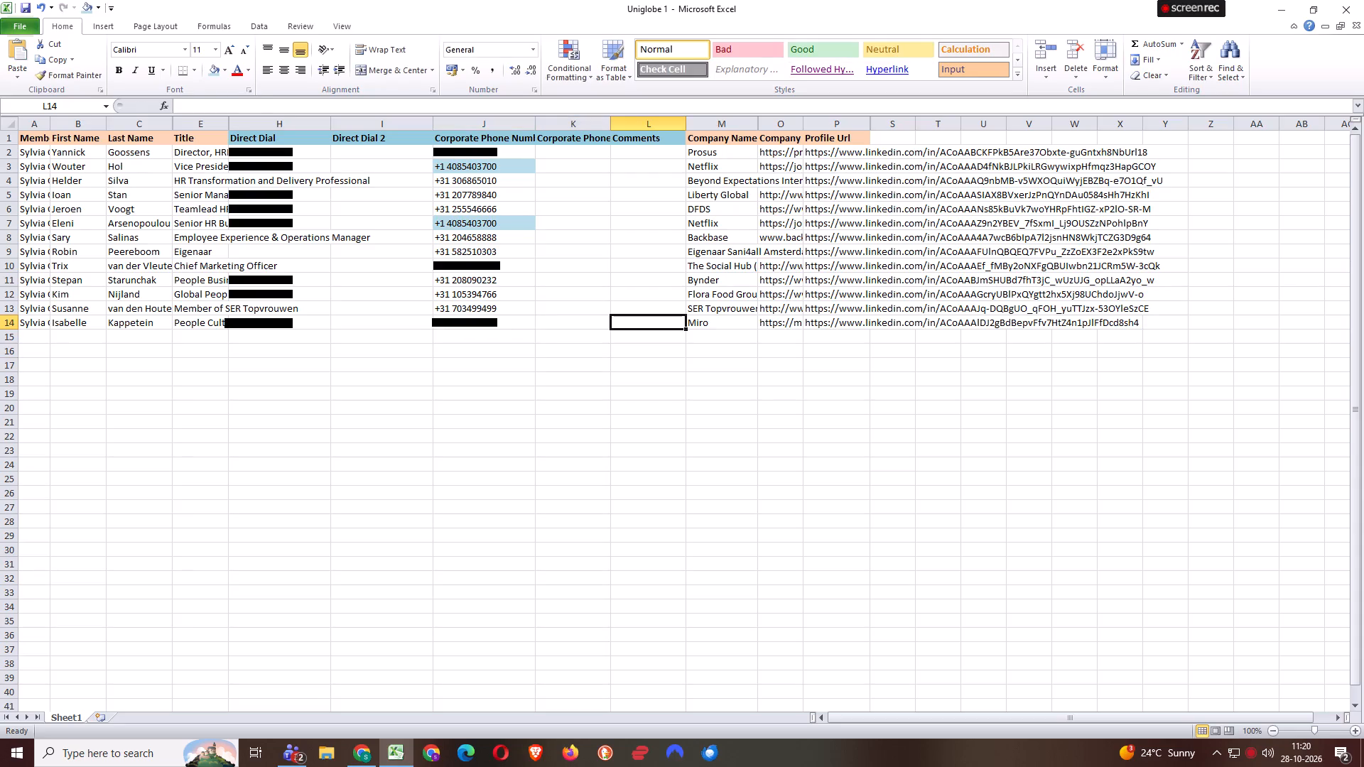
key(ctrl+s)
key(ctrl+s)
key(ctrl+s)
key(ctrl+s)
click(600, 357)
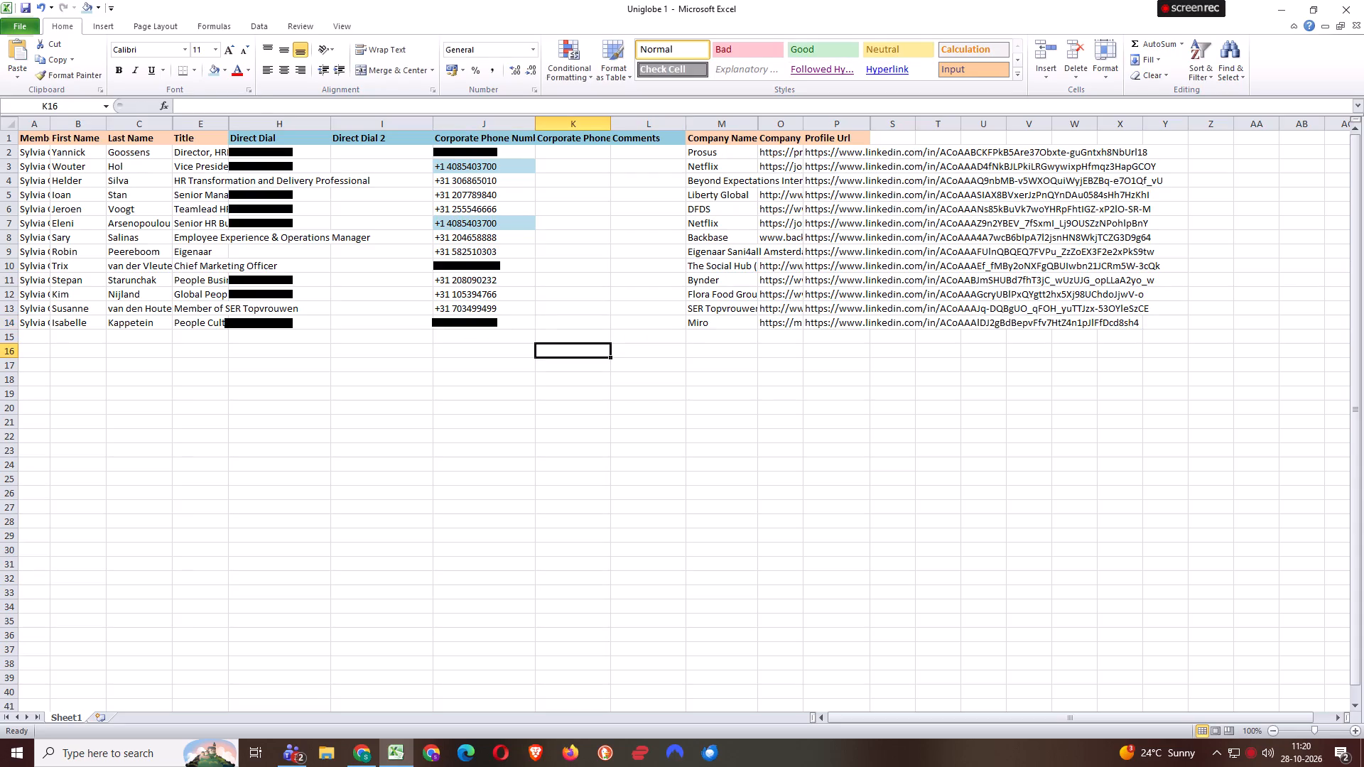
Fill Miro's corporate phone cell J14 with the same light blue as the Netflix numbers and save the workbook.
click(495, 327)
click(210, 76)
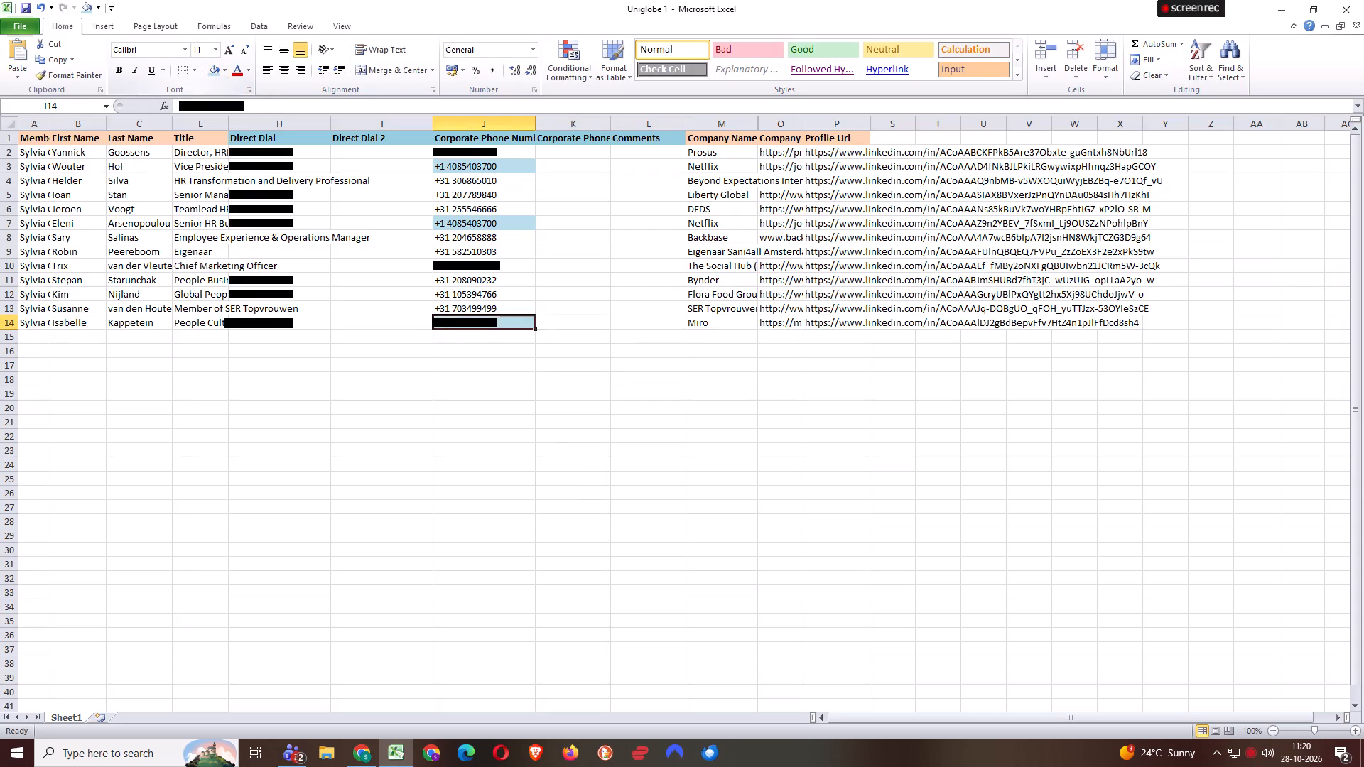
click(515, 452)
key(ctrl+s)
key(ctrl+s)
key(ctrl+s)
key(ctrl+s)
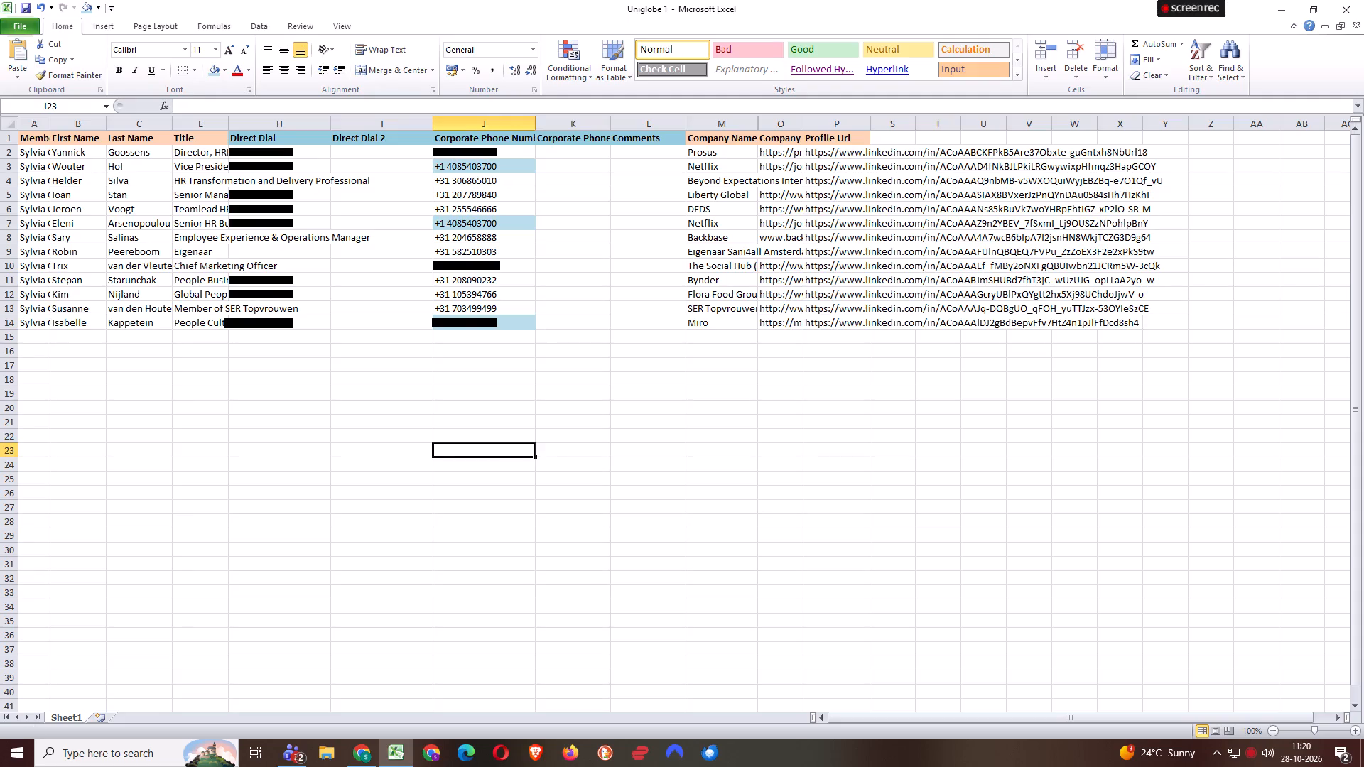
click(581, 375)
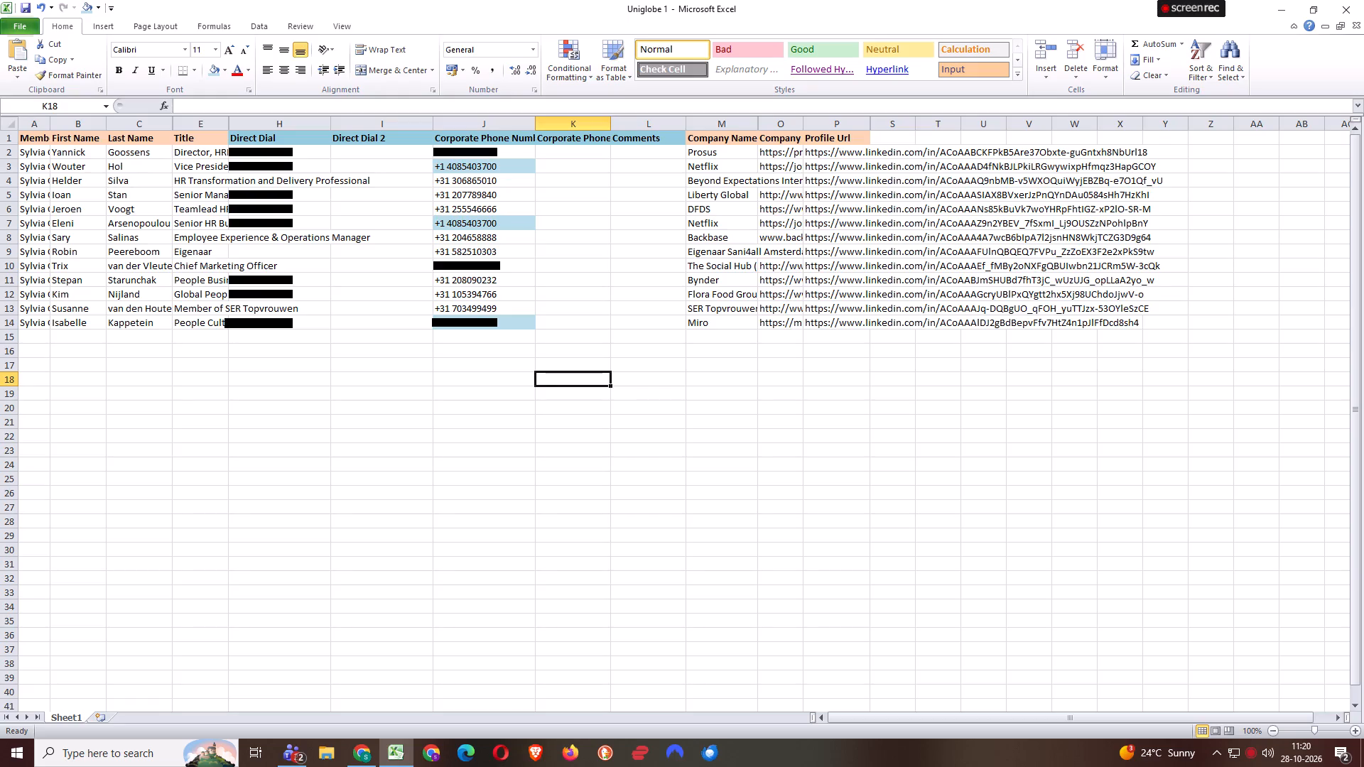
key(ctrl+s)
key(ctrl+s)
key(ctrl+s)
key(ctrl+s)
Unhide all hidden columns across the whole lead sheet and save the workbook.
click(11, 119)
click(1114, 65)
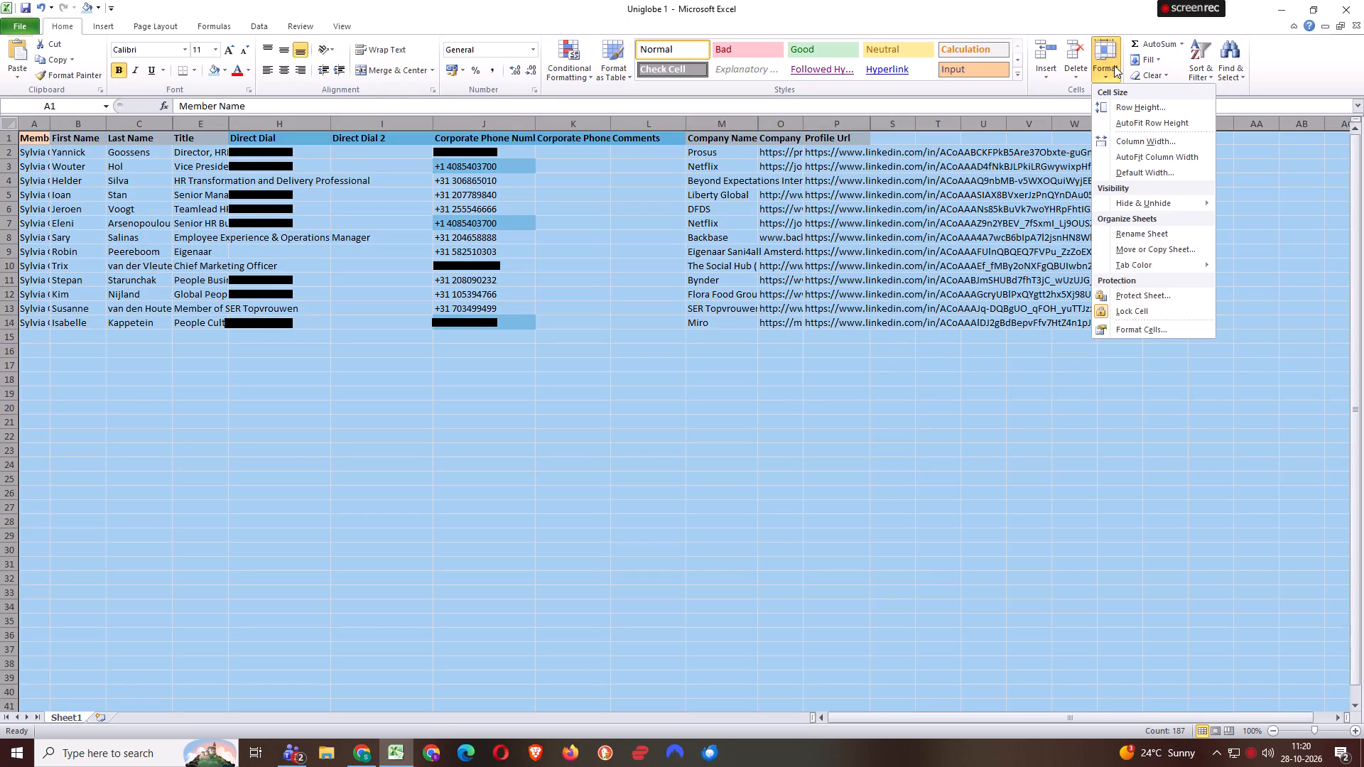
click(1277, 271)
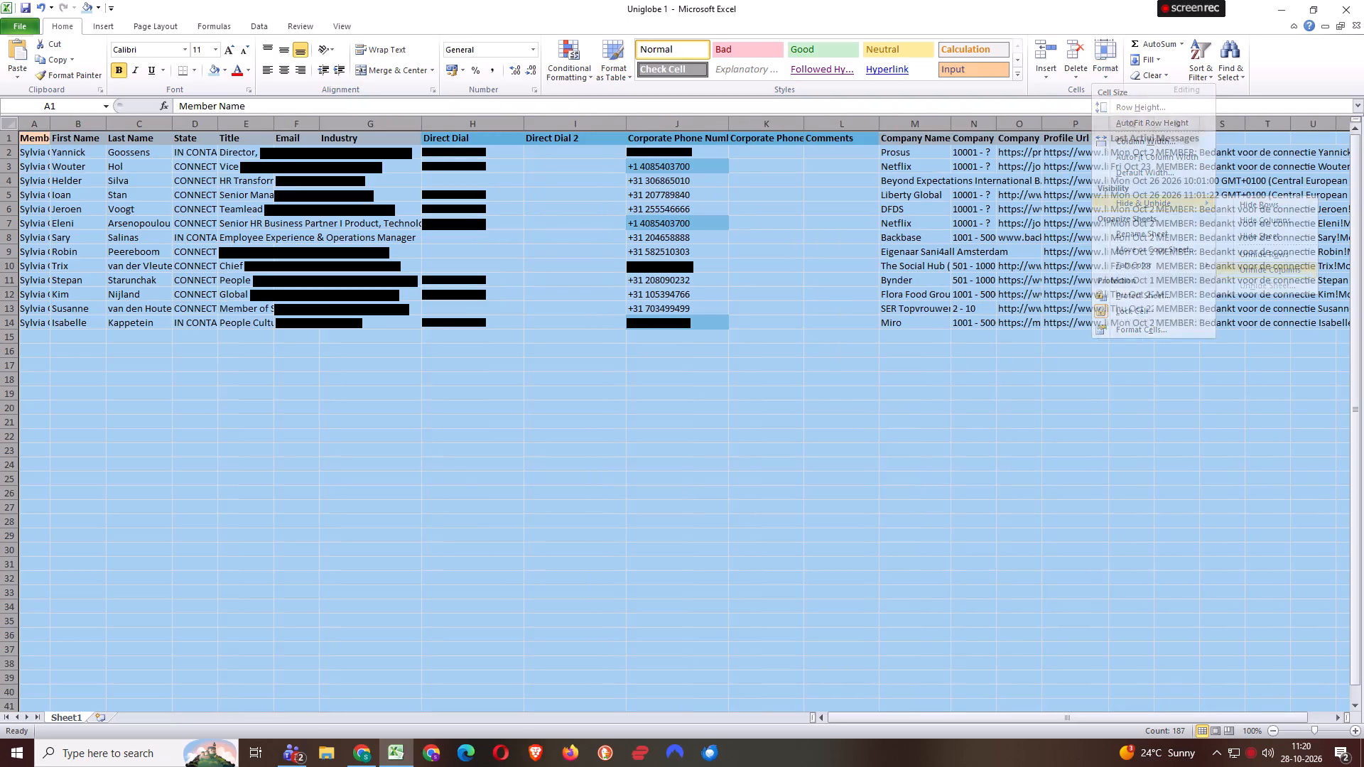
click(885, 492)
key(ctrl+s)
key(ctrl+s)
key(ctrl+s)
key(ctrl+s)
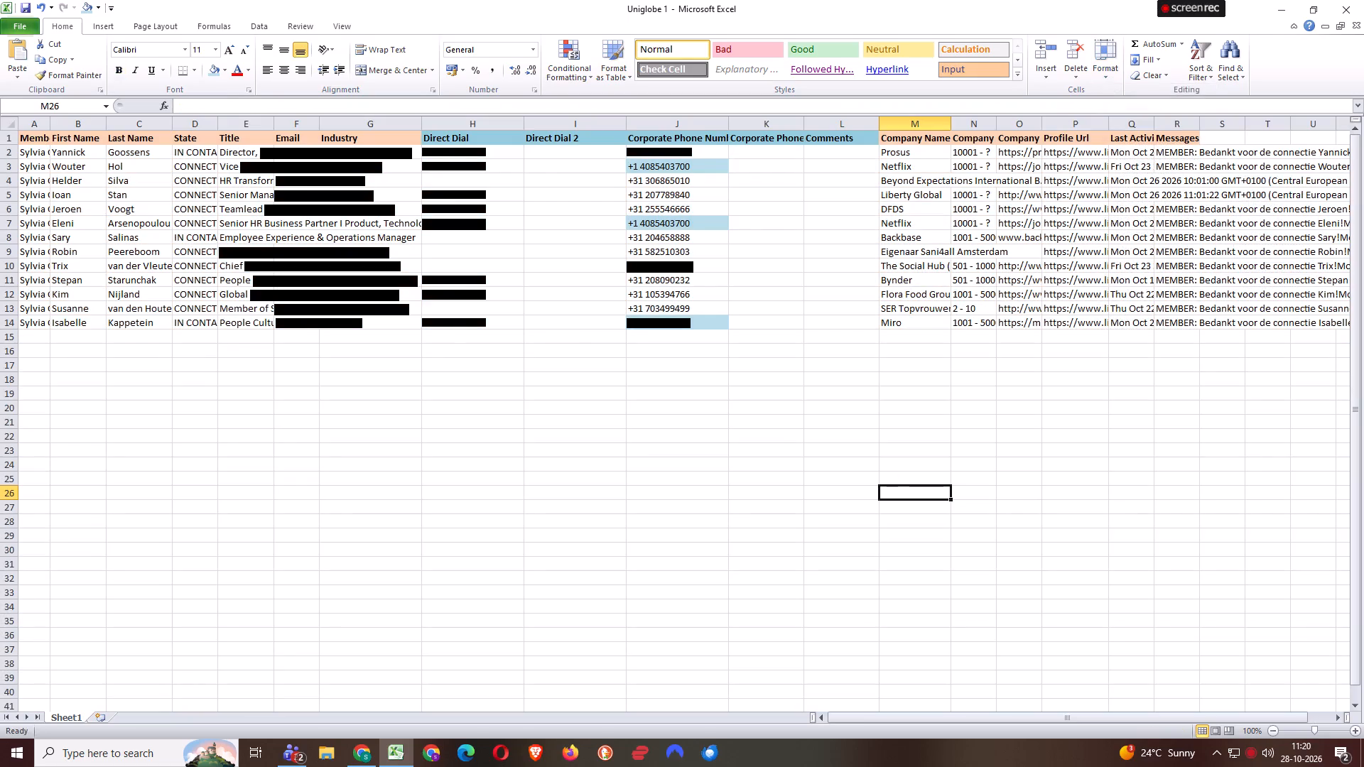
click(884, 391)
scroll(866, 482, up, 5)
click(865, 455)
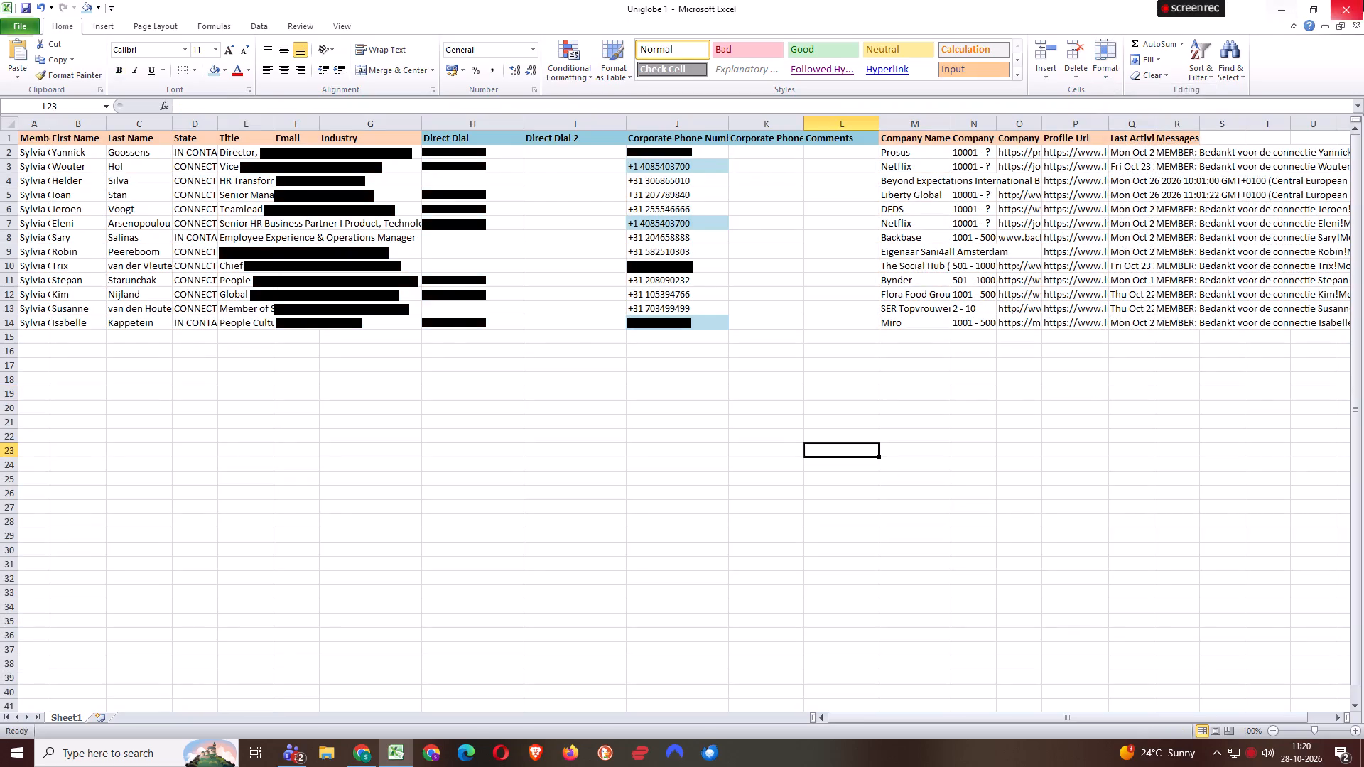
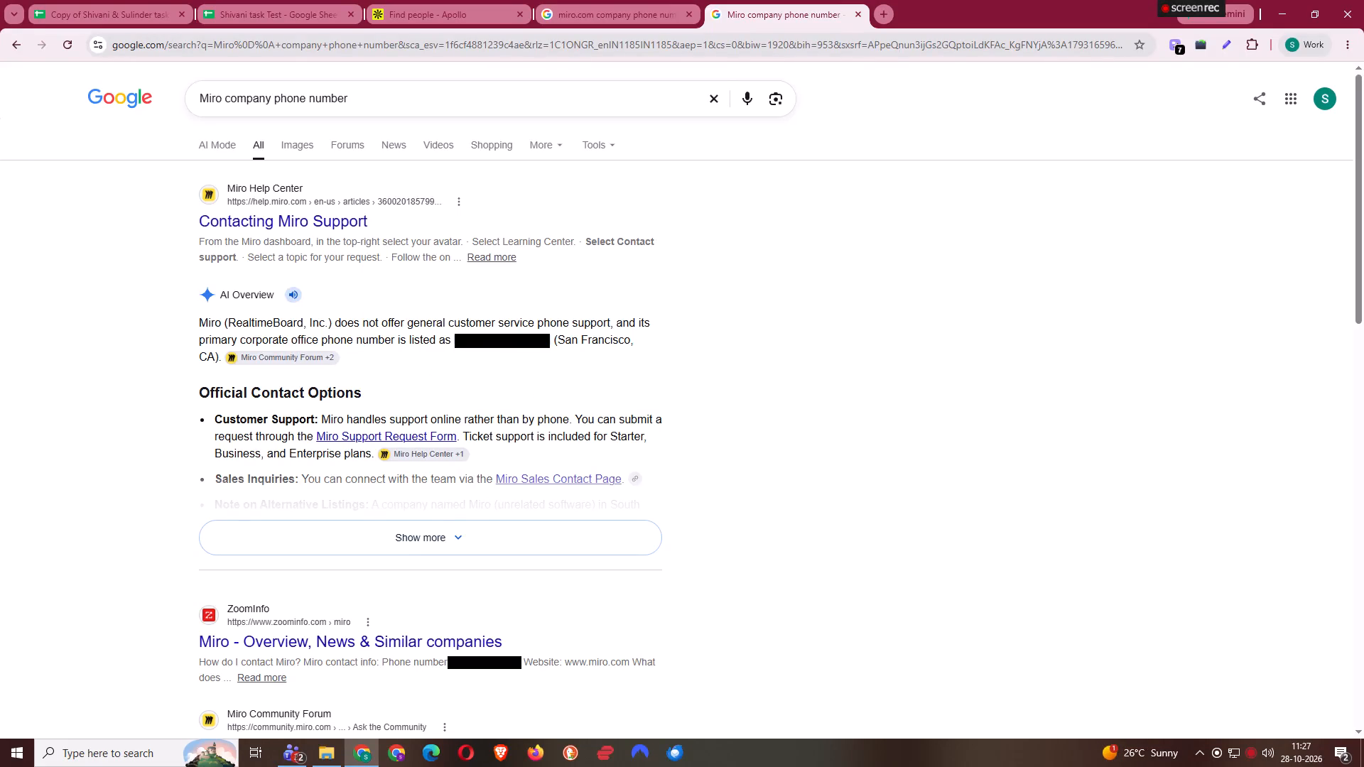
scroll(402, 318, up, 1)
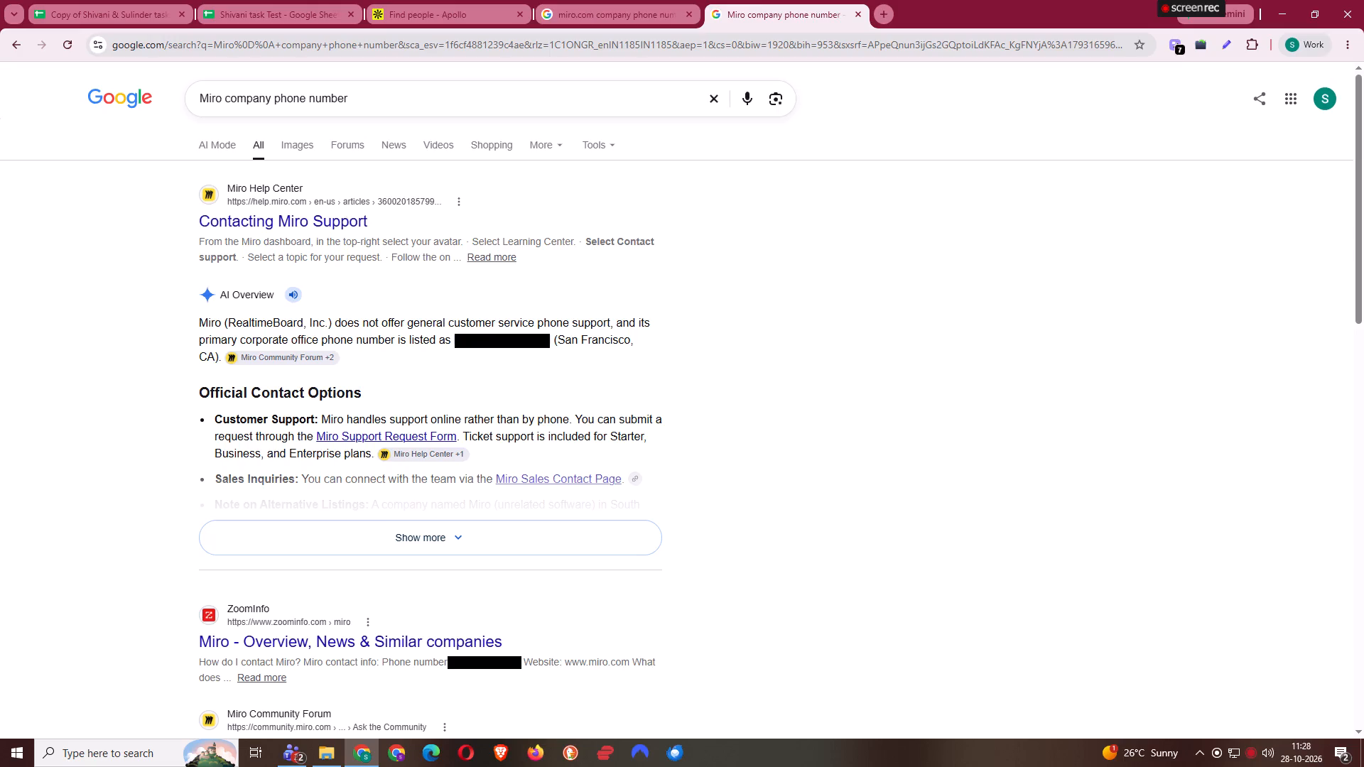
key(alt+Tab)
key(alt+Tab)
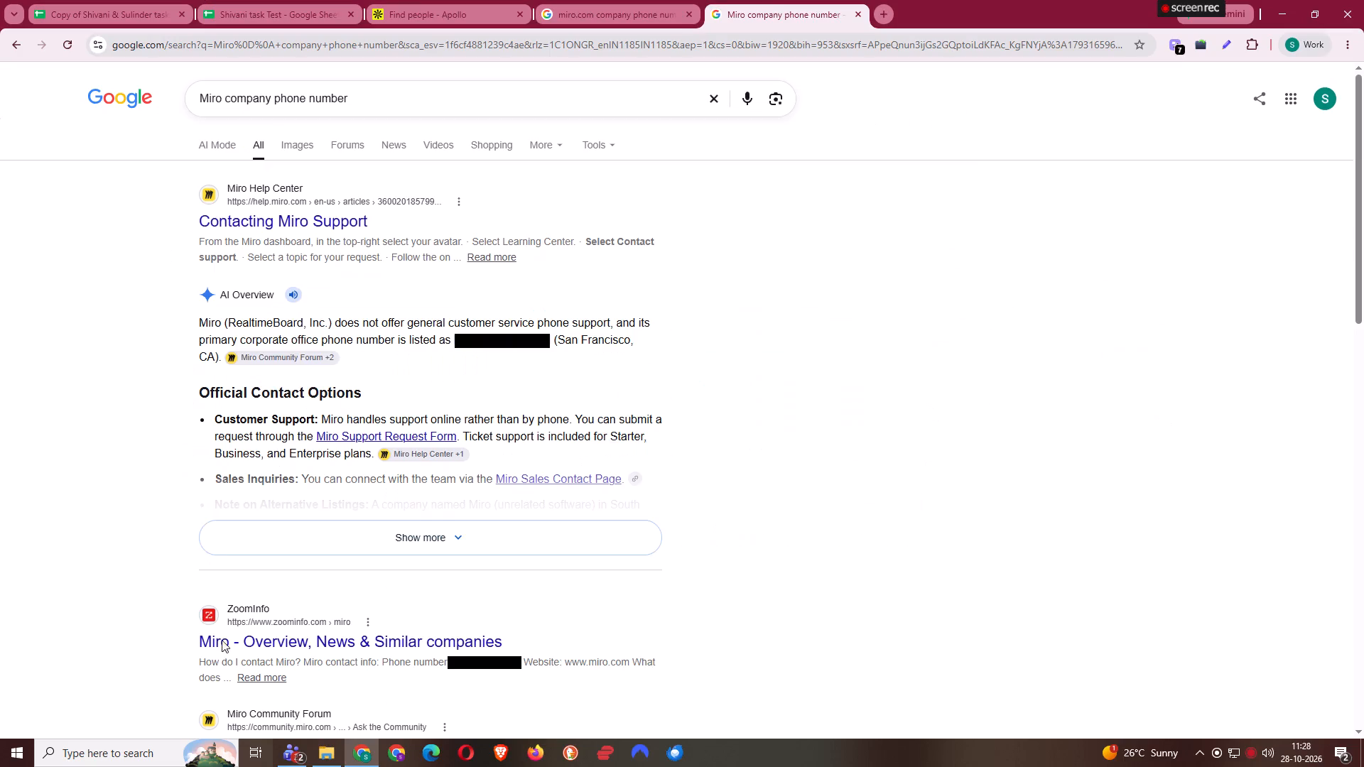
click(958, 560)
Open the Tuesdaystudio workbook from the Downloads folder in Excel and enable editing.
click(328, 750)
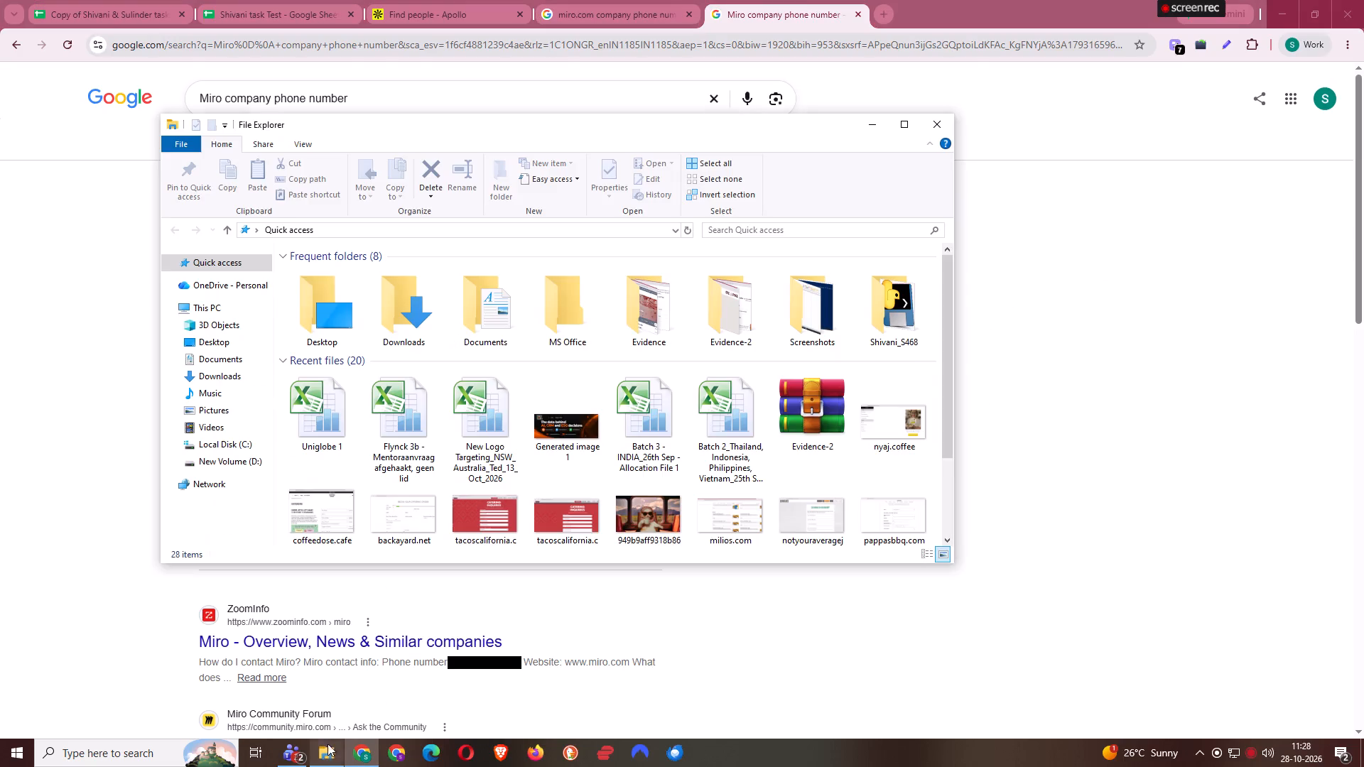
triple_click(228, 380)
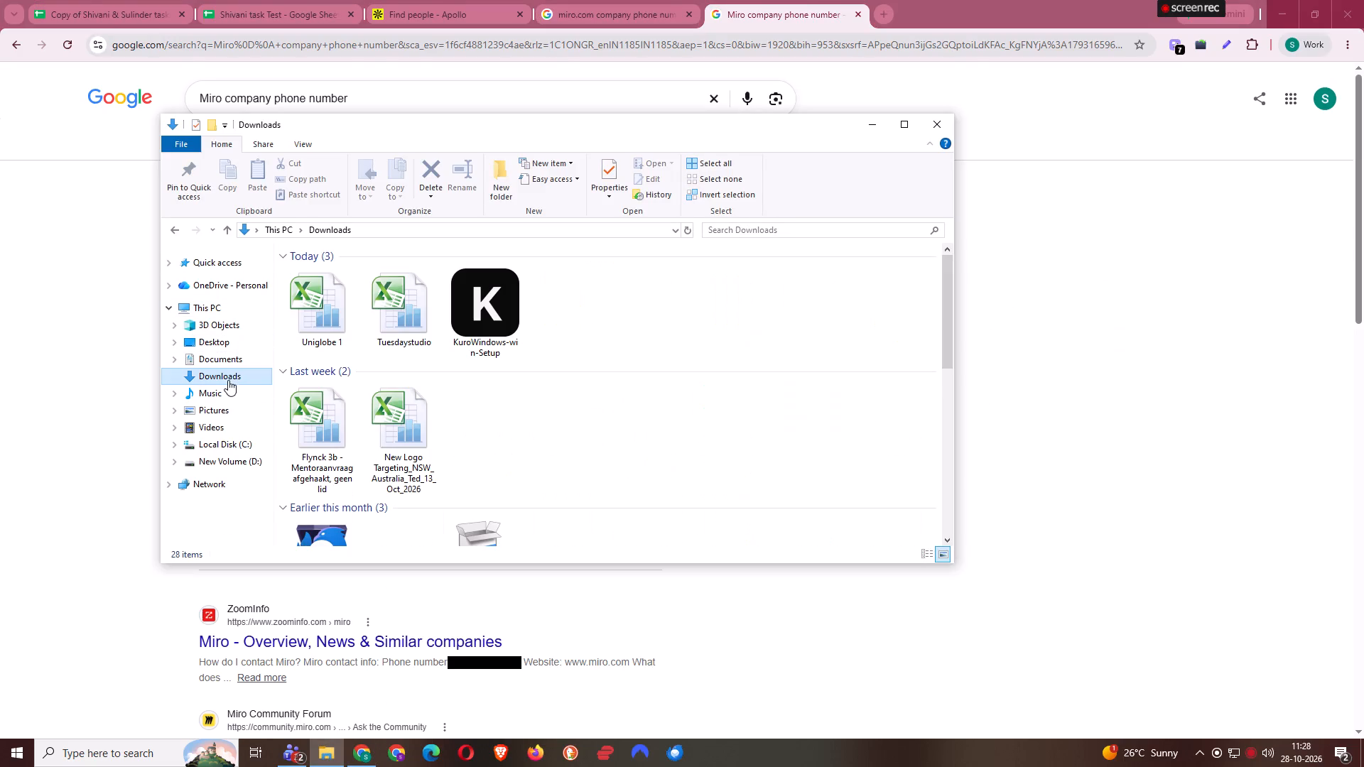
double_click(403, 322)
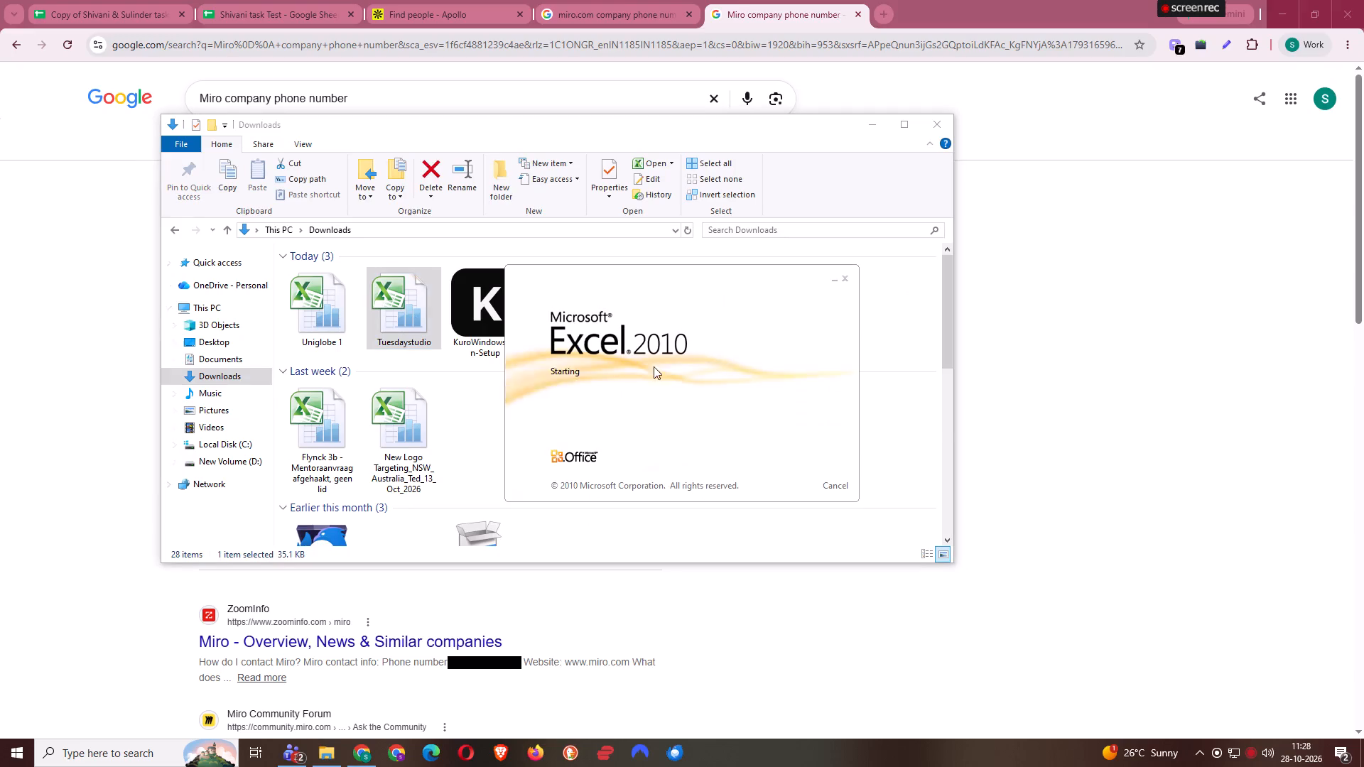
click(935, 118)
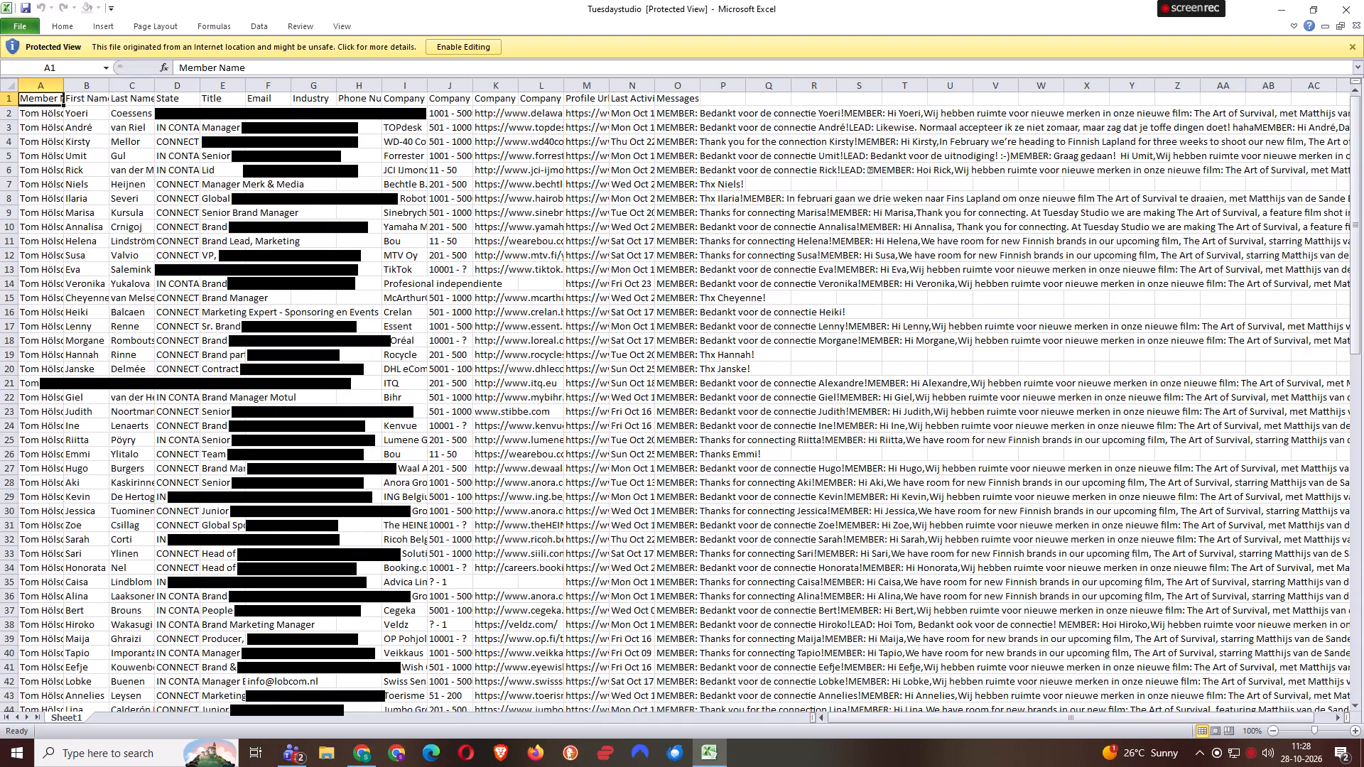
click(970, 268)
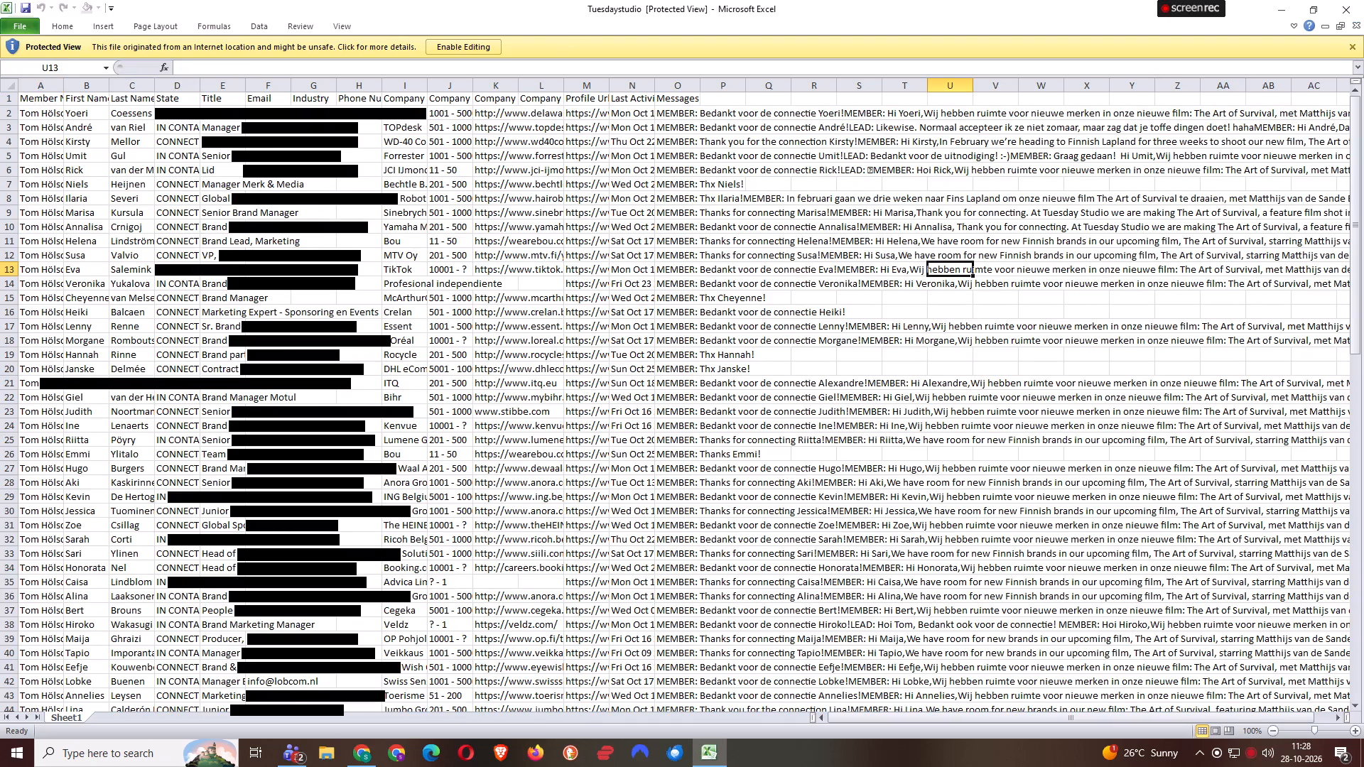
click(469, 40)
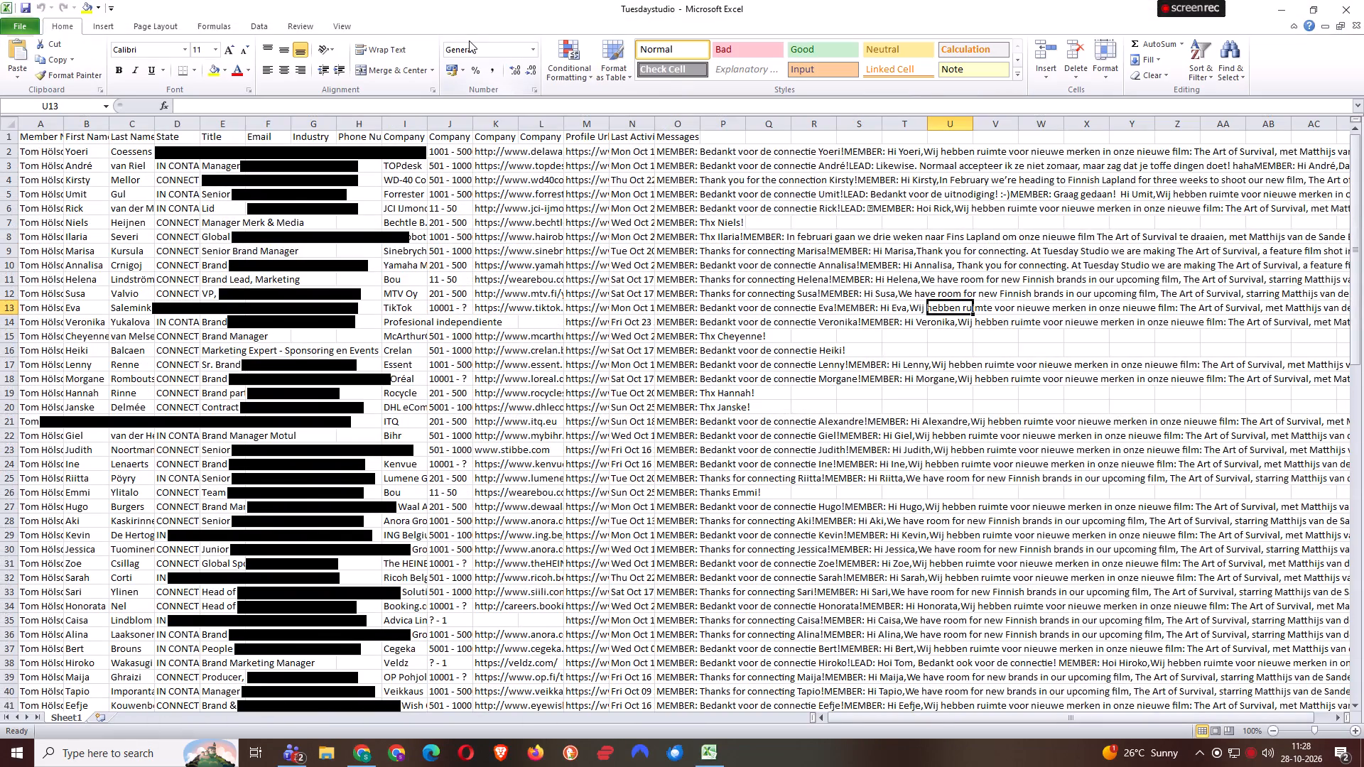
Widen the Member Name column (column A) slightly in the Tuesdaystudio sheet.
click(117, 313)
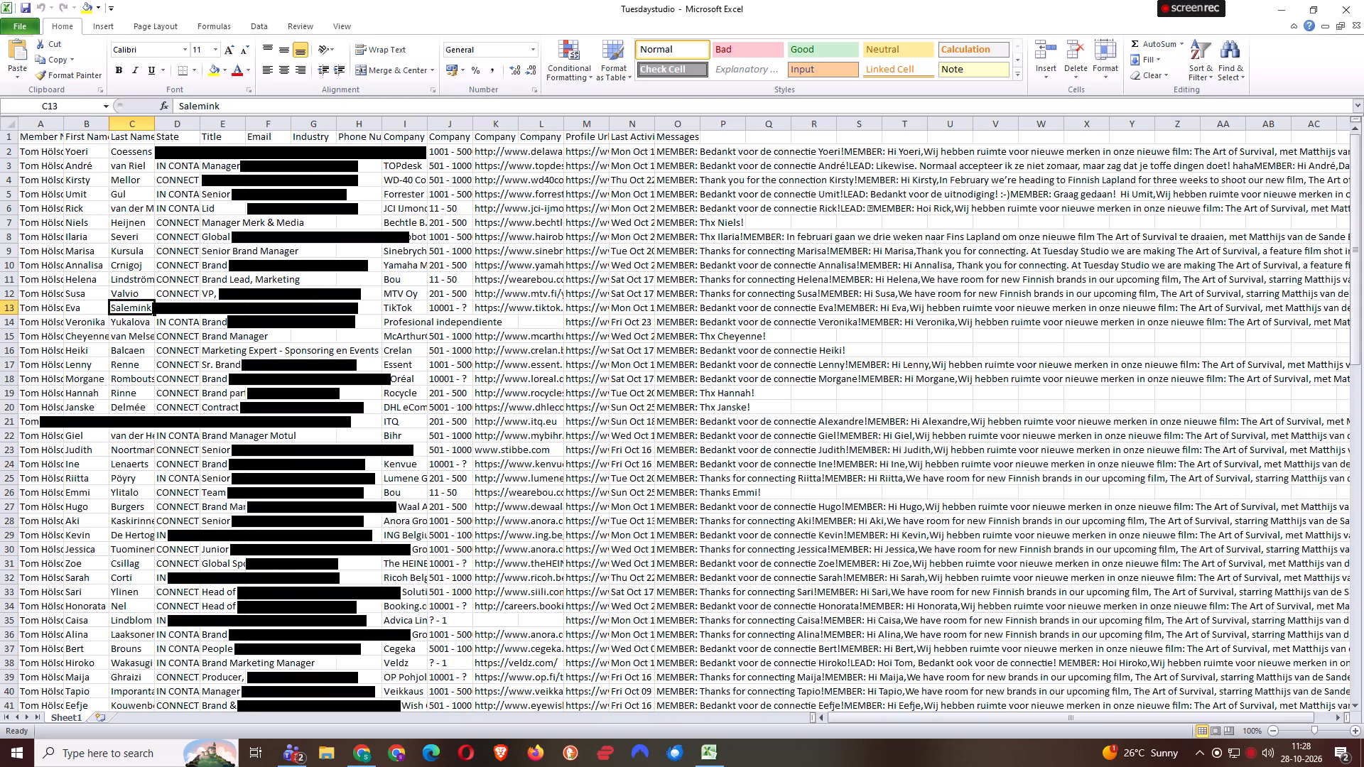
drag(63, 121, 76, 126)
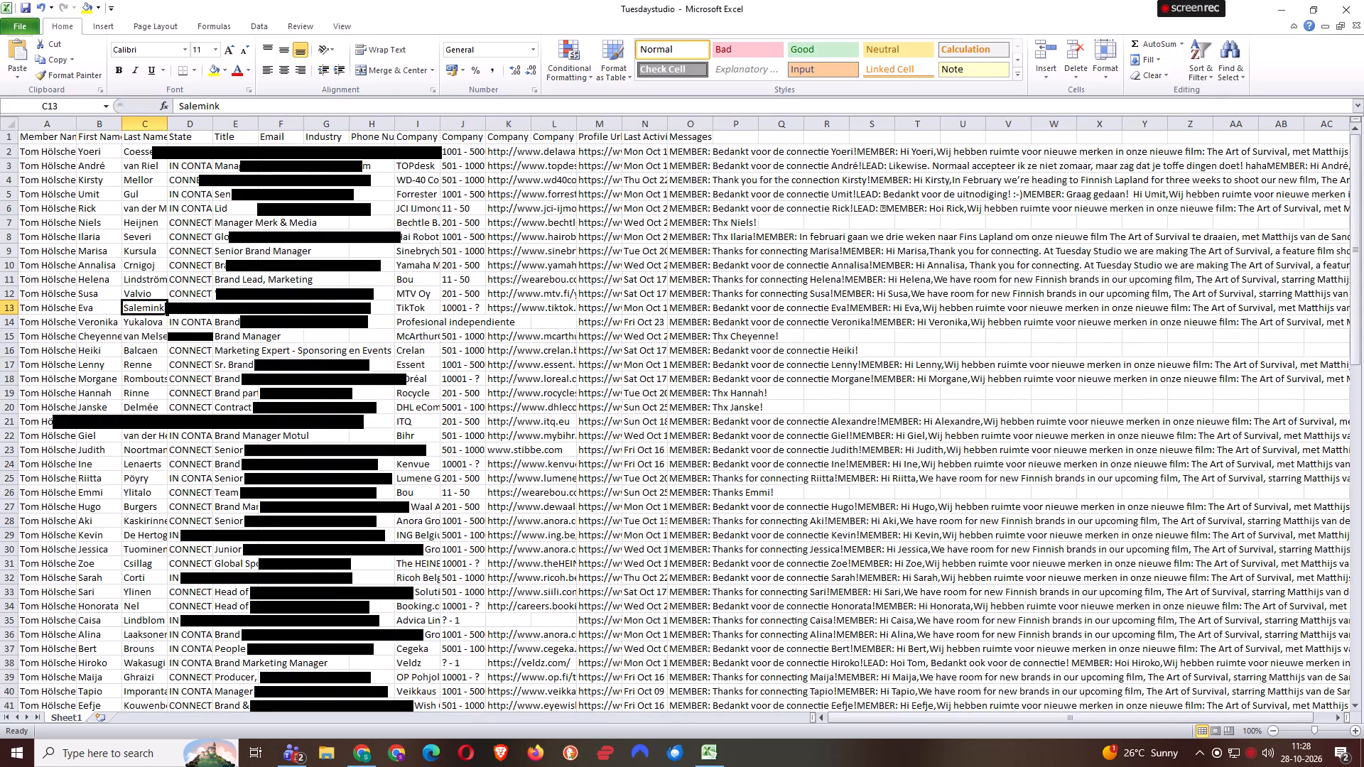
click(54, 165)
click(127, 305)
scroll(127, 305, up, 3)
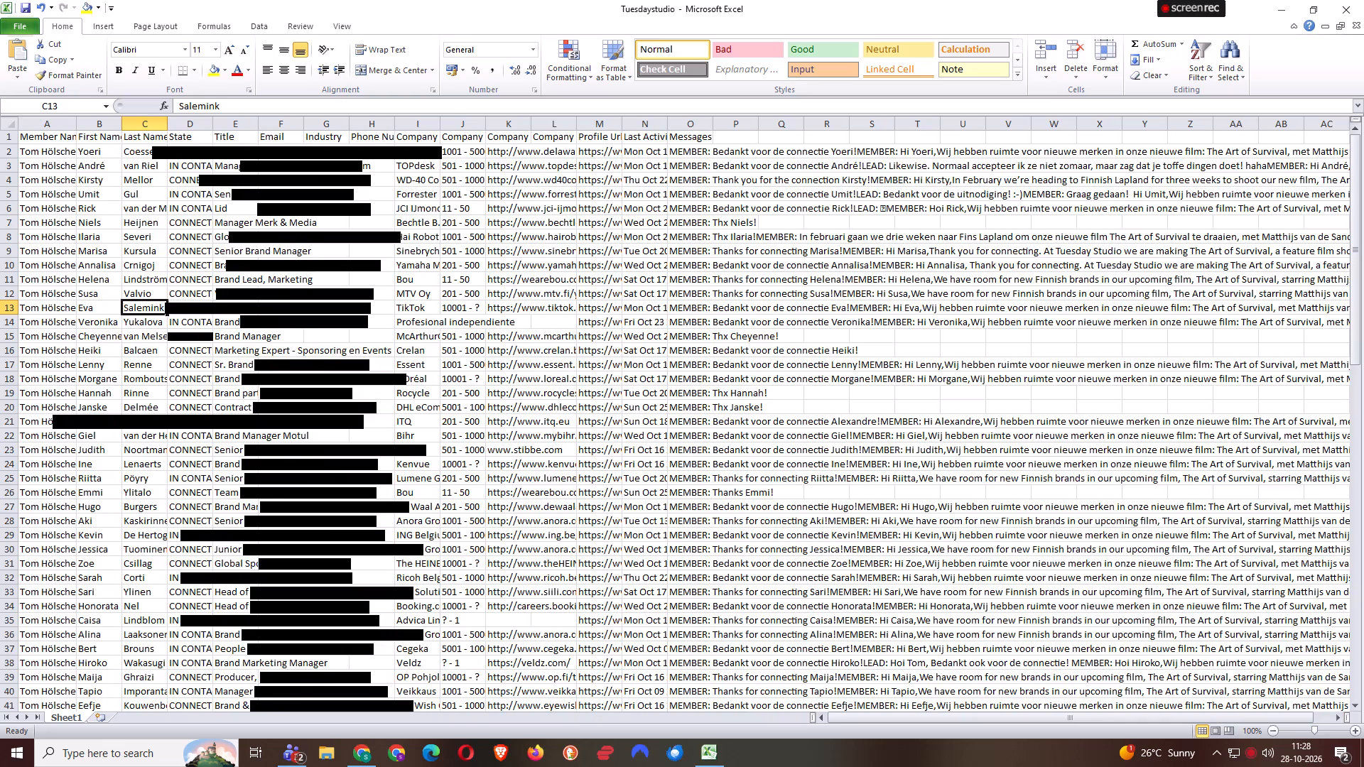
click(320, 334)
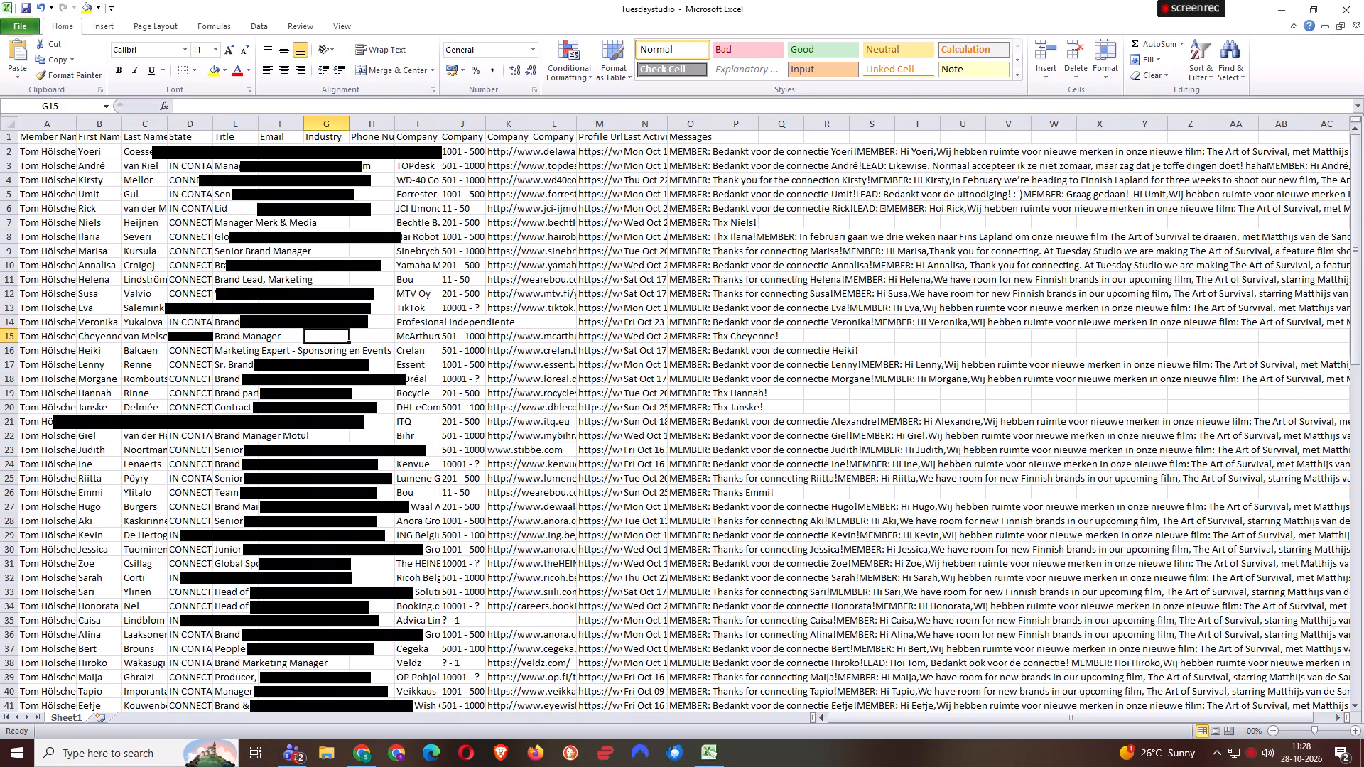
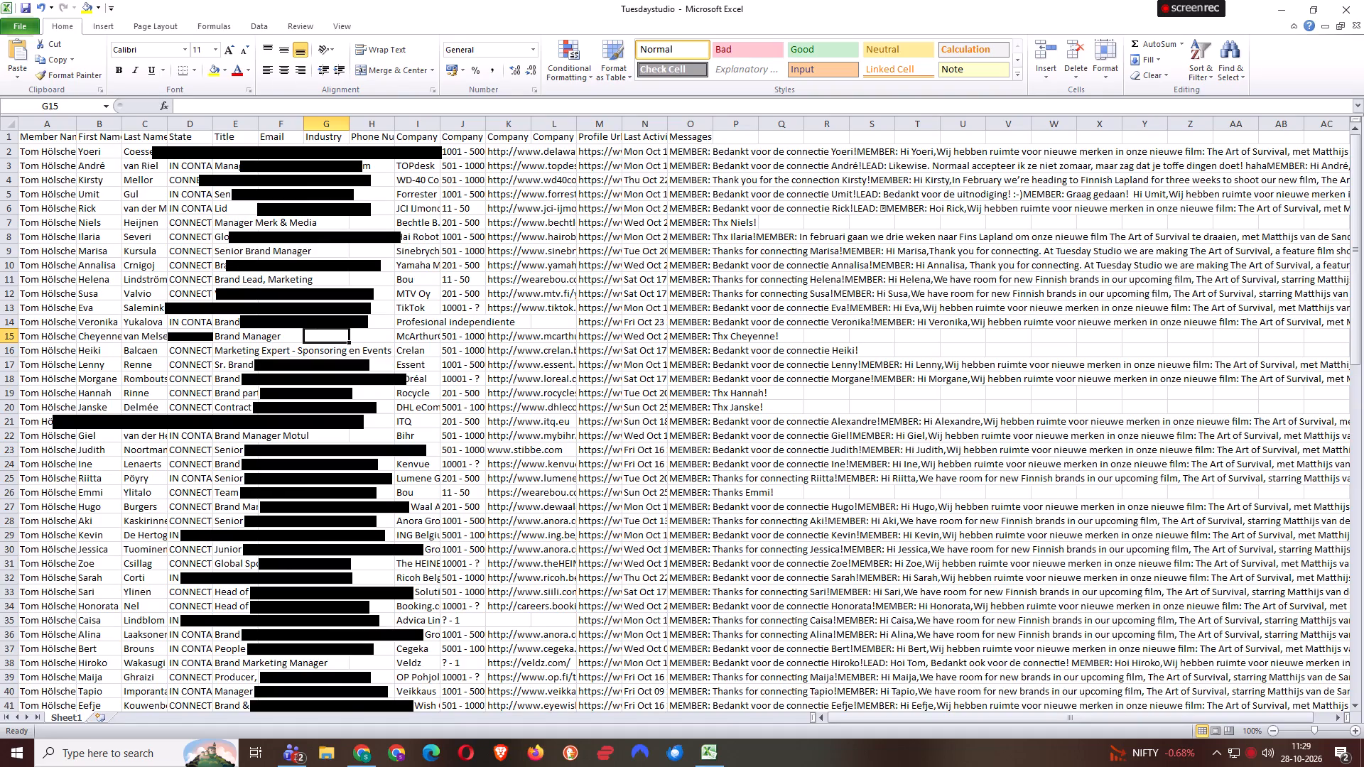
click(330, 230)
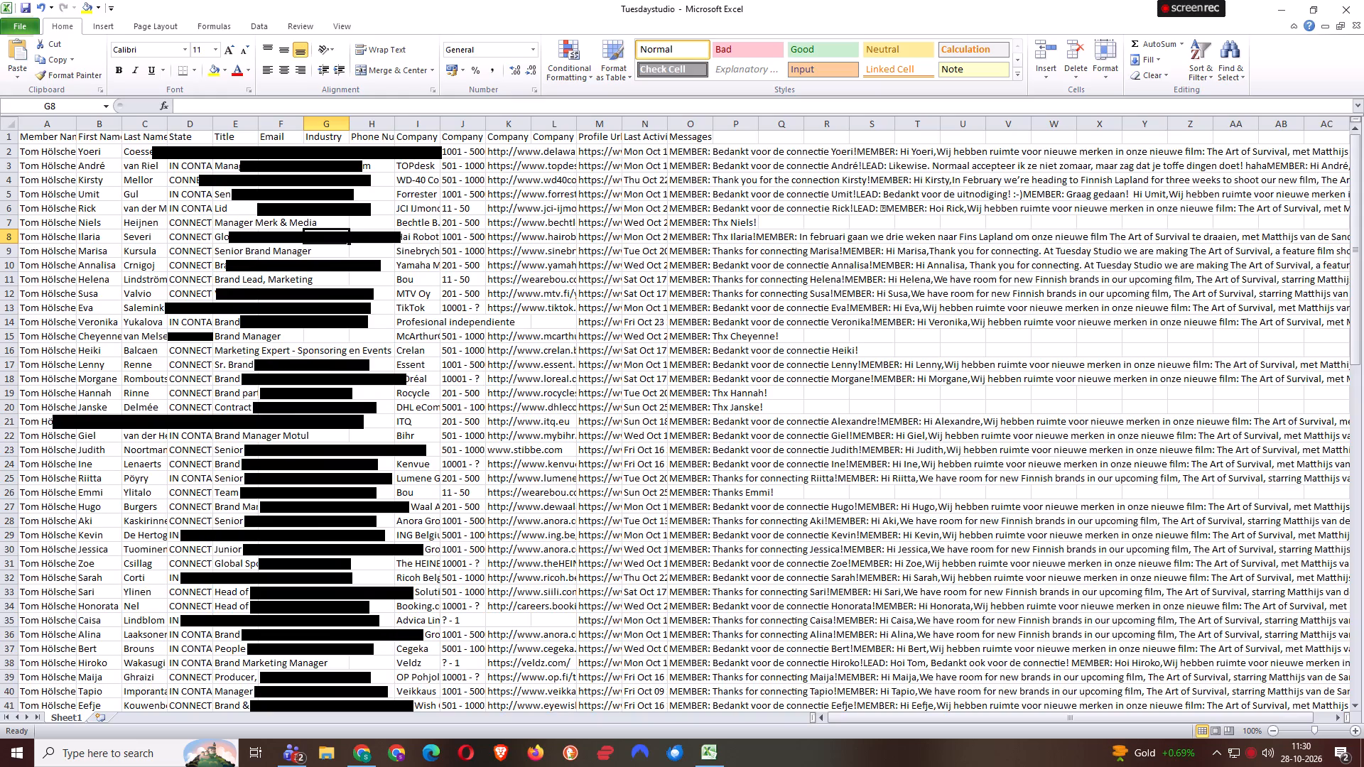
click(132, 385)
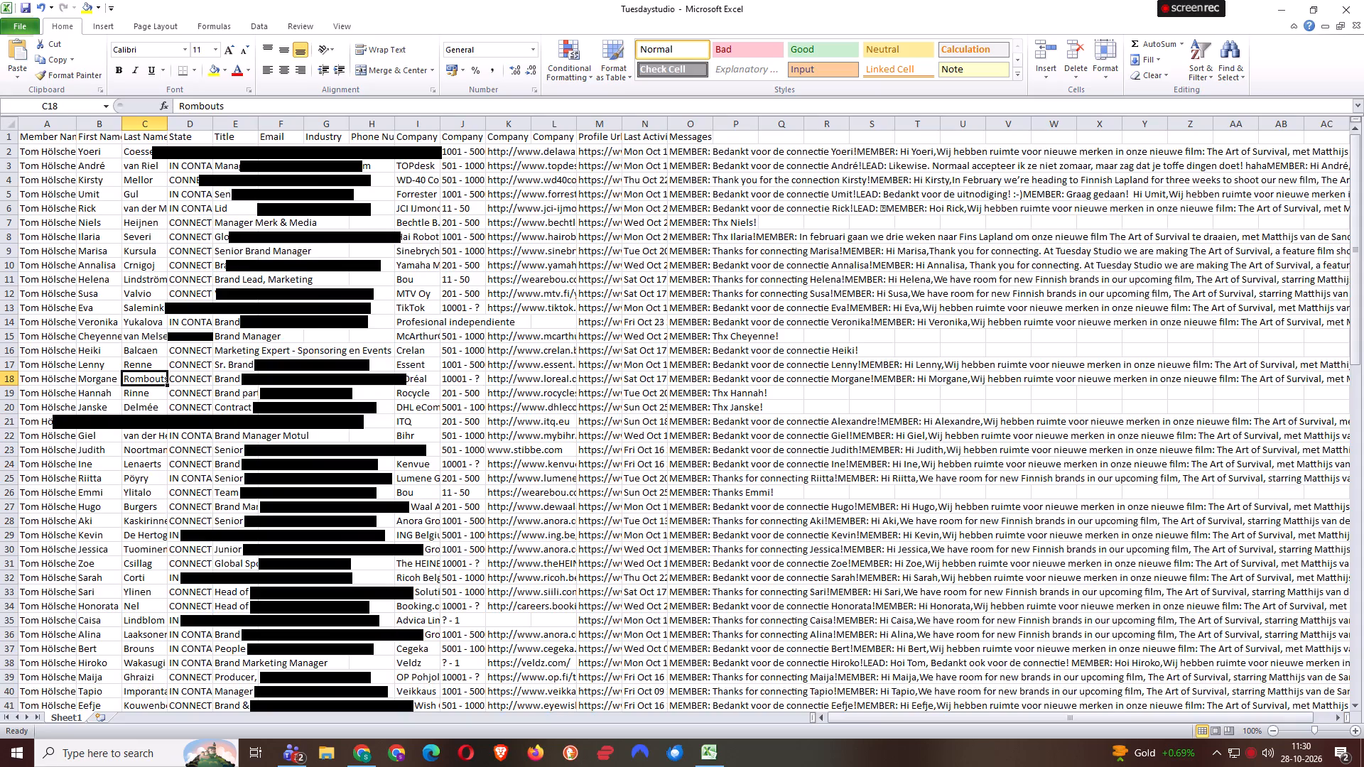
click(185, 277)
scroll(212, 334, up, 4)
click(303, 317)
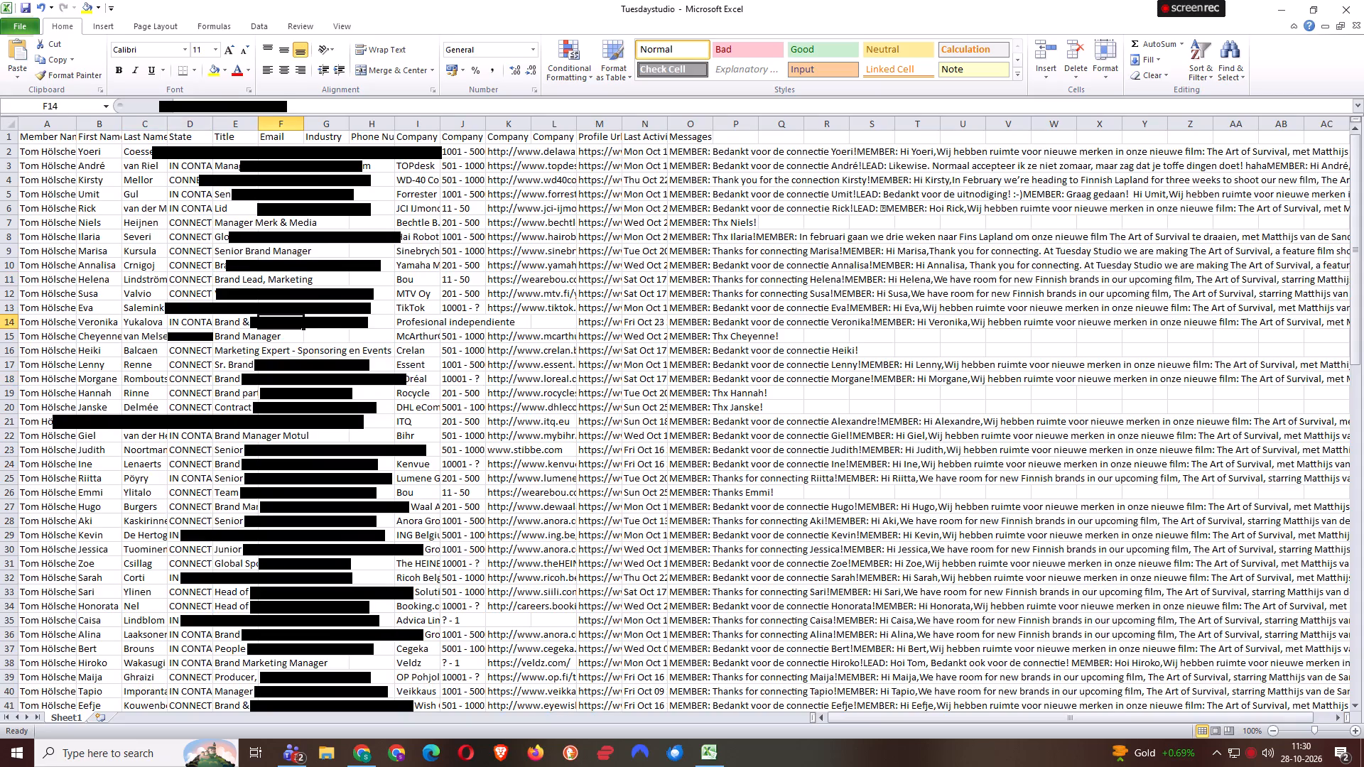
Save the Tuesdaystudio workbook.
key(ctrl+s)
key(ctrl+s)
key(ctrl+s)
click(299, 173)
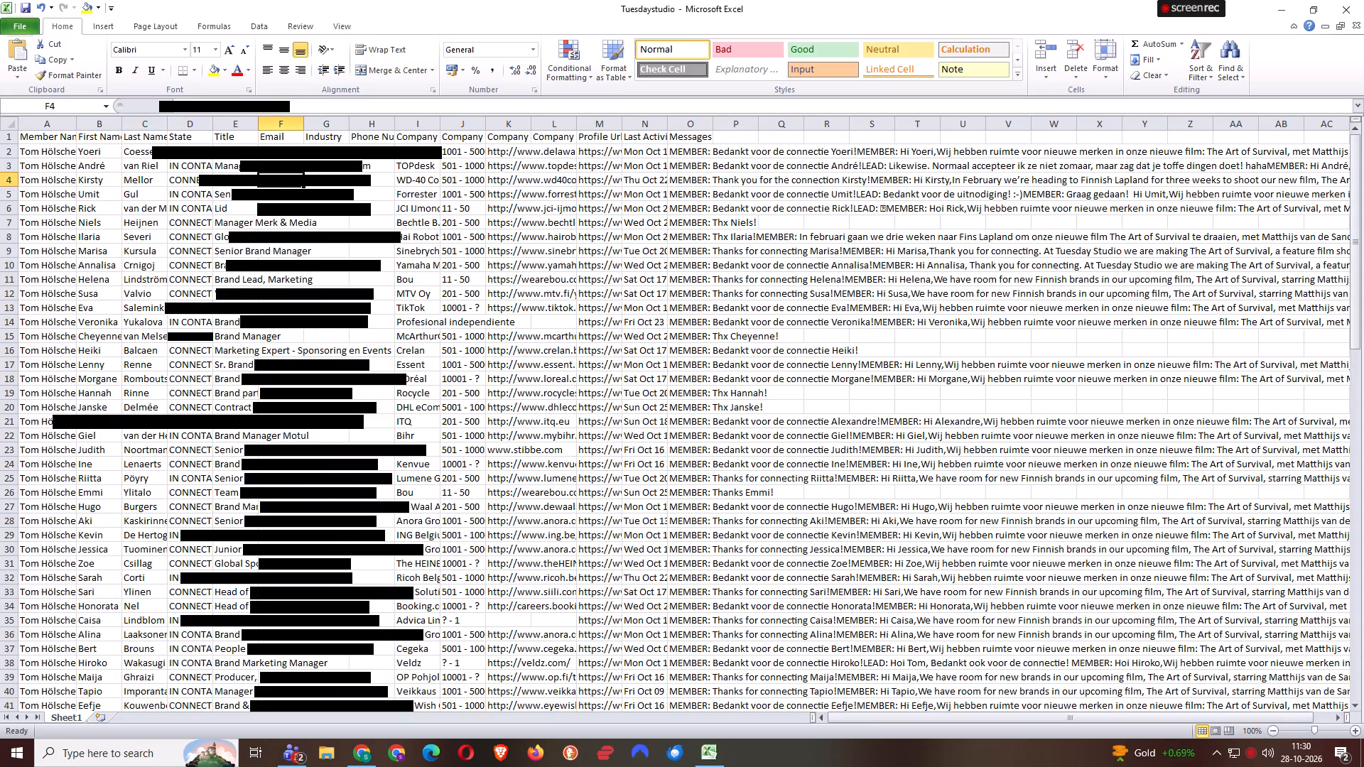
Insert three blank columns between the Industry and Phone Number columns.
click(379, 120)
right_click(379, 120)
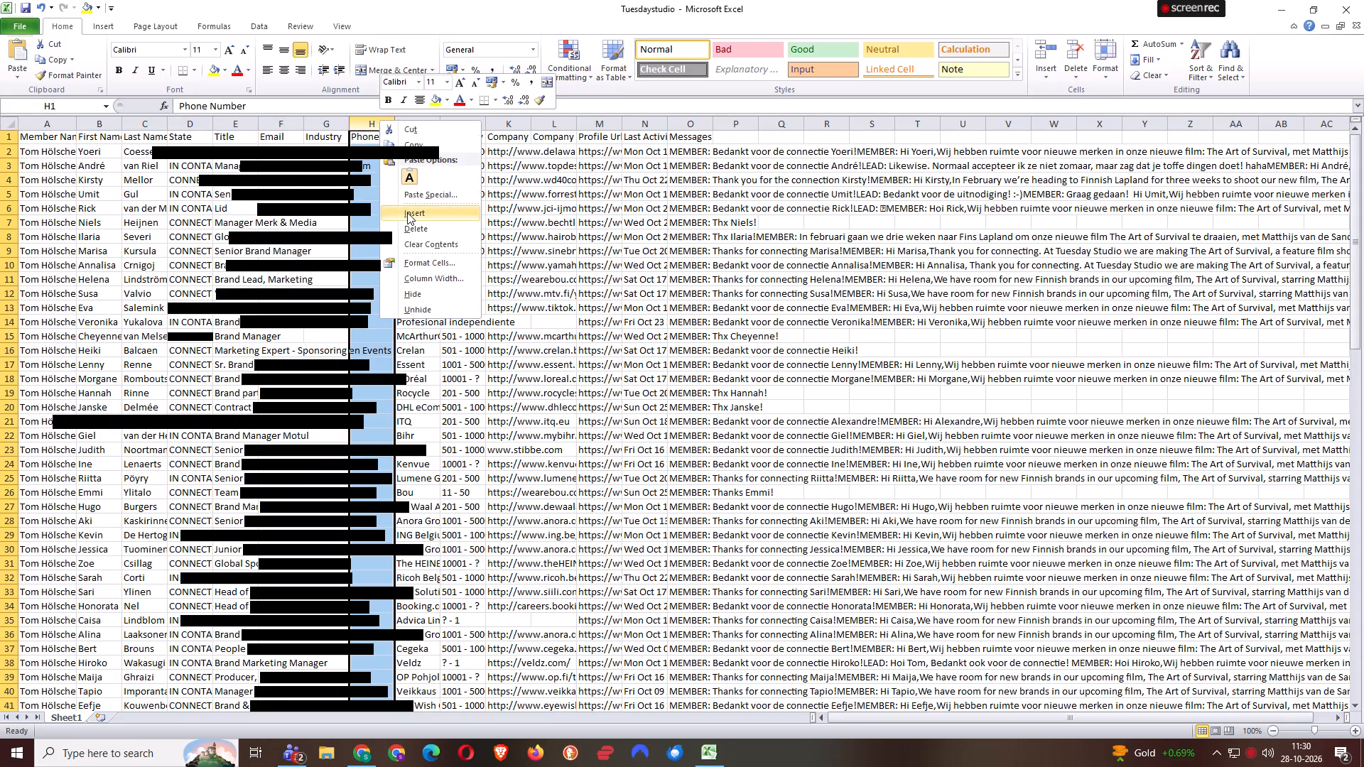
click(407, 212)
right_click(378, 142)
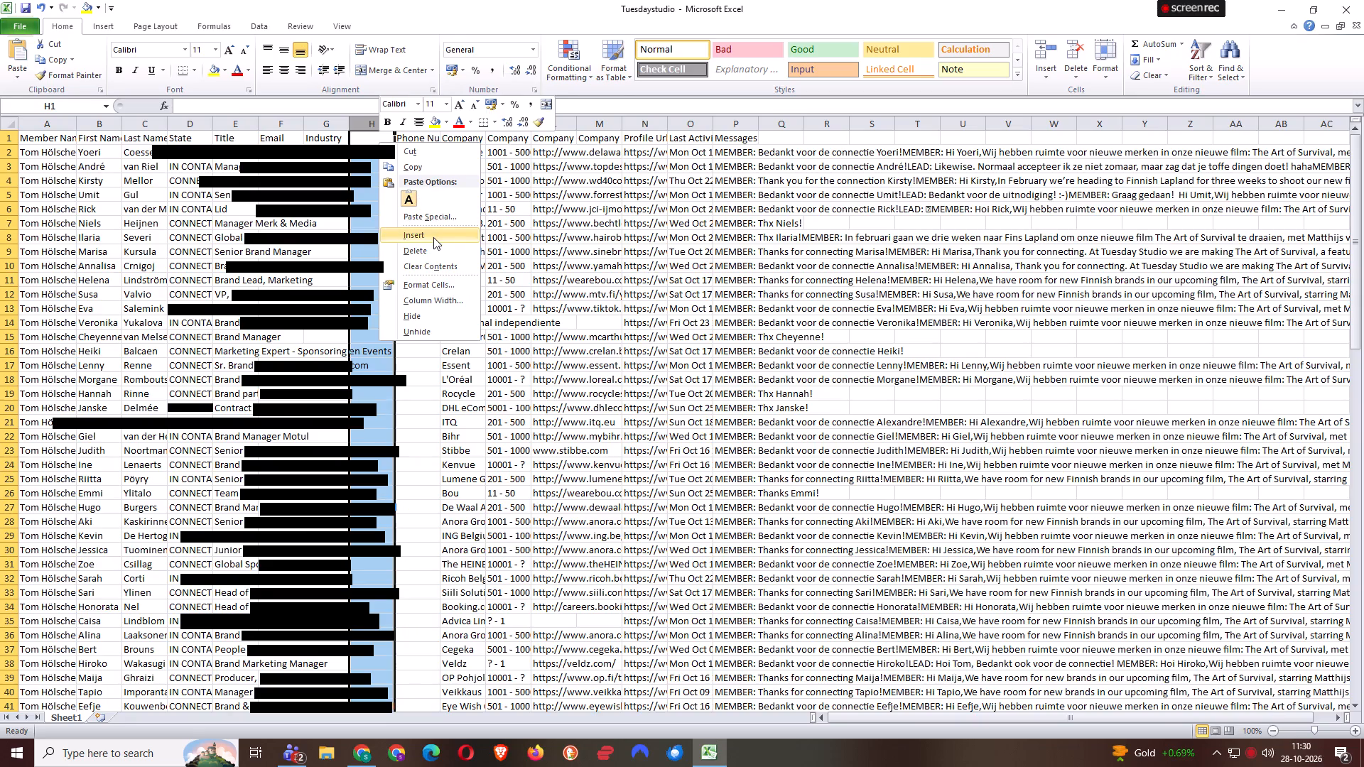
click(433, 239)
right_click(371, 189)
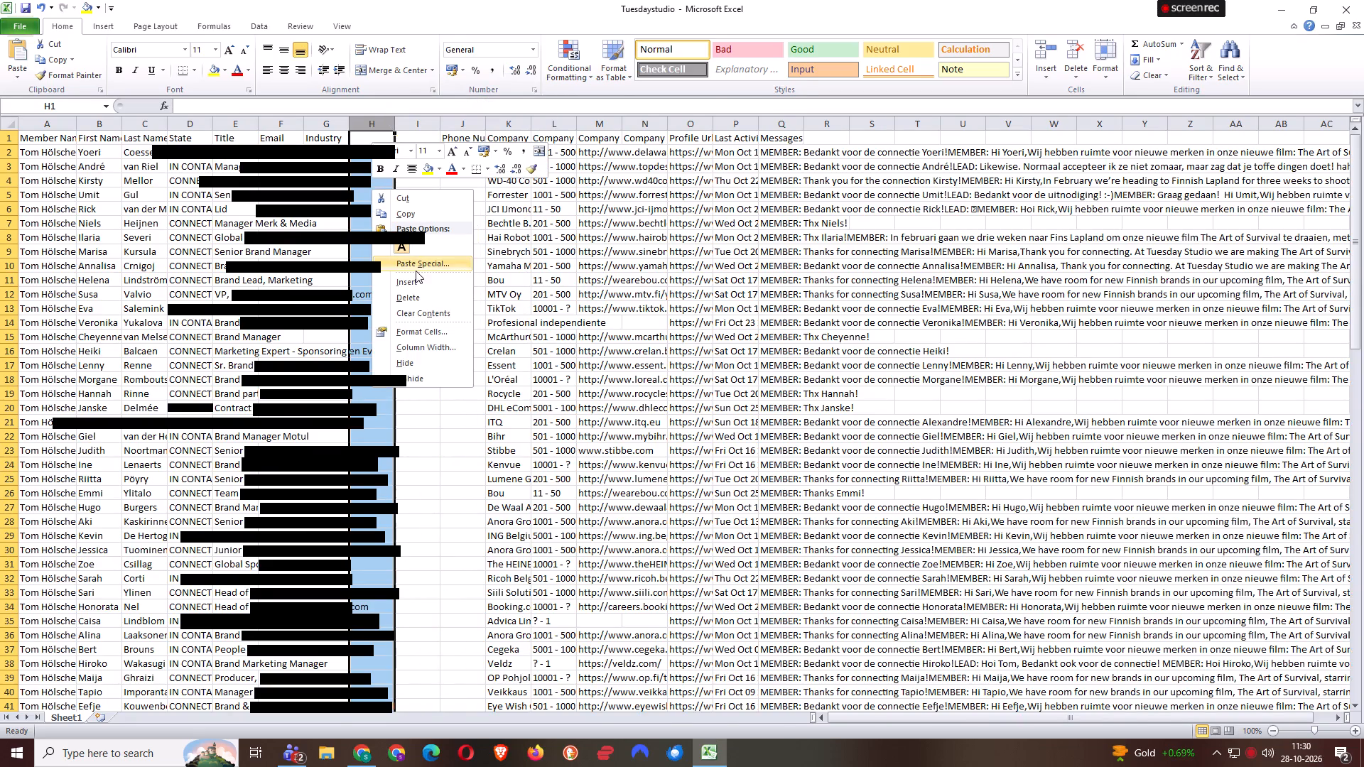
click(414, 286)
Insert one blank column between the Phone Number and Company Name columns.
click(548, 120)
right_click(548, 120)
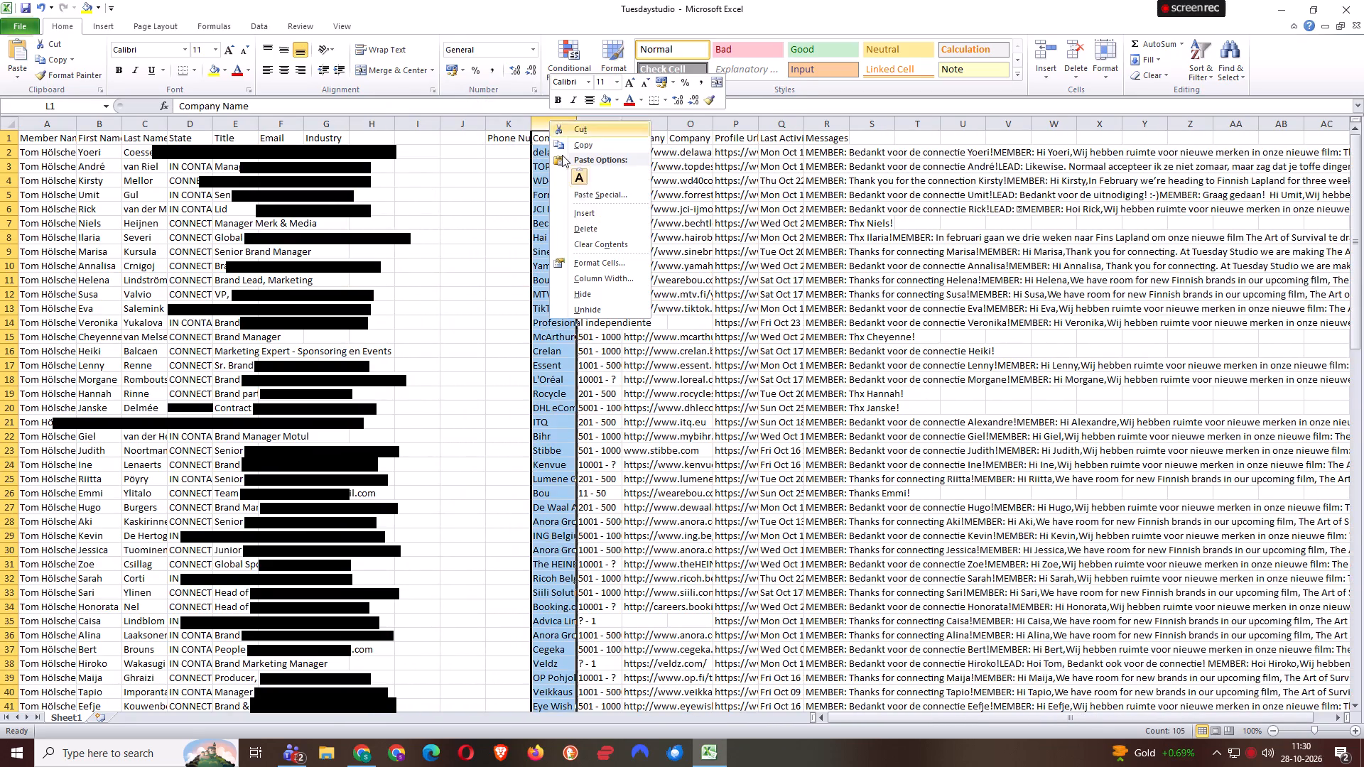
click(585, 214)
click(473, 225)
click(470, 154)
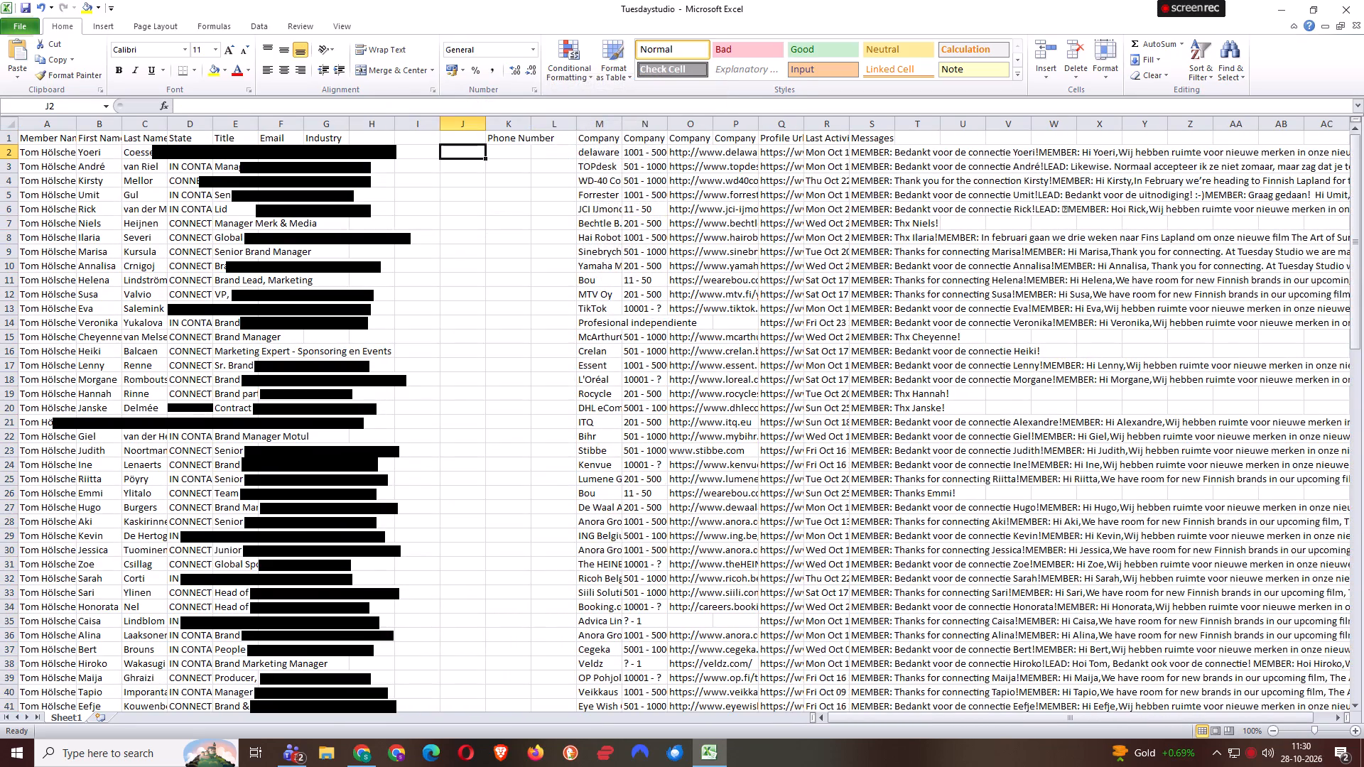
click(413, 140)
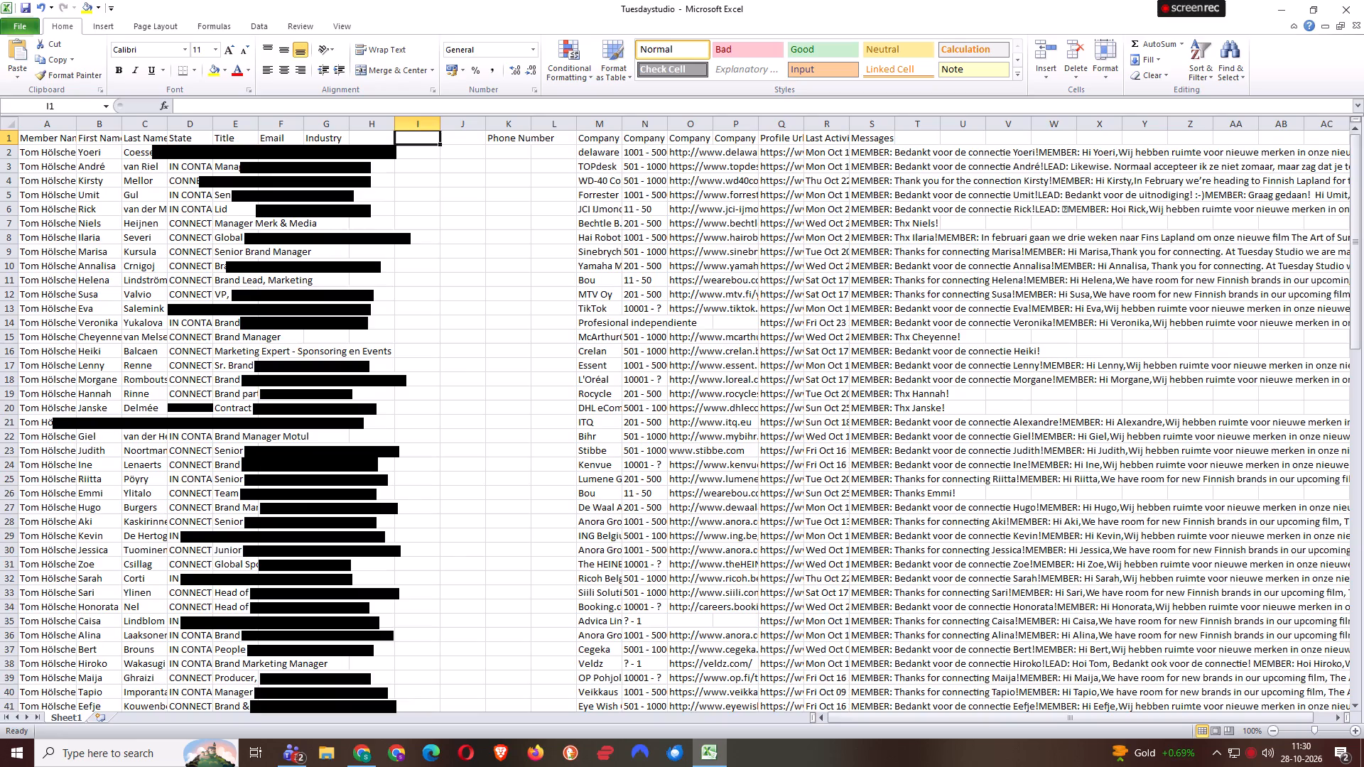
Save the workbook with the inserted columns.
key(ctrl+s)
key(ctrl+s)
key(ctrl+s)
key(ctrl+s)
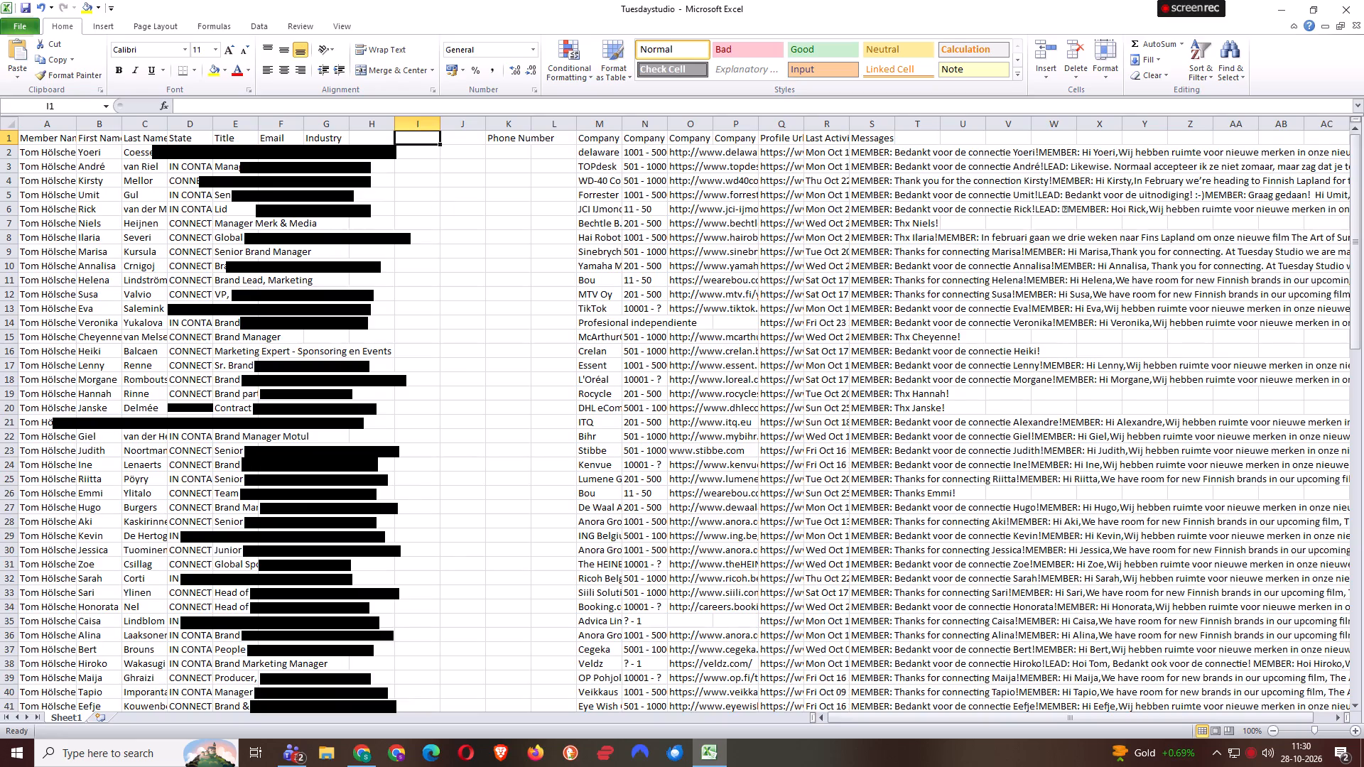
click(445, 211)
Rename the Phone Number header in K1 as Corporate Phone Number.
click(516, 139)
click(180, 100)
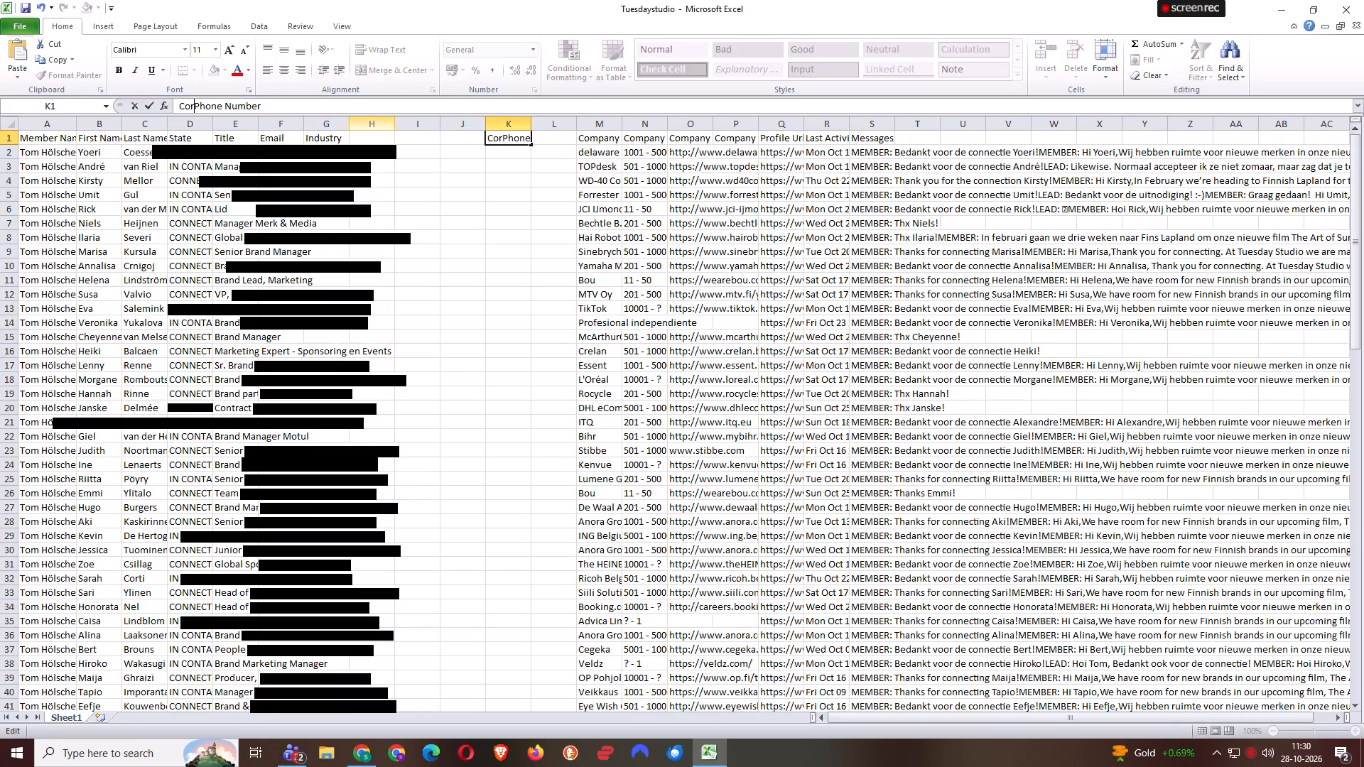
text(porate)
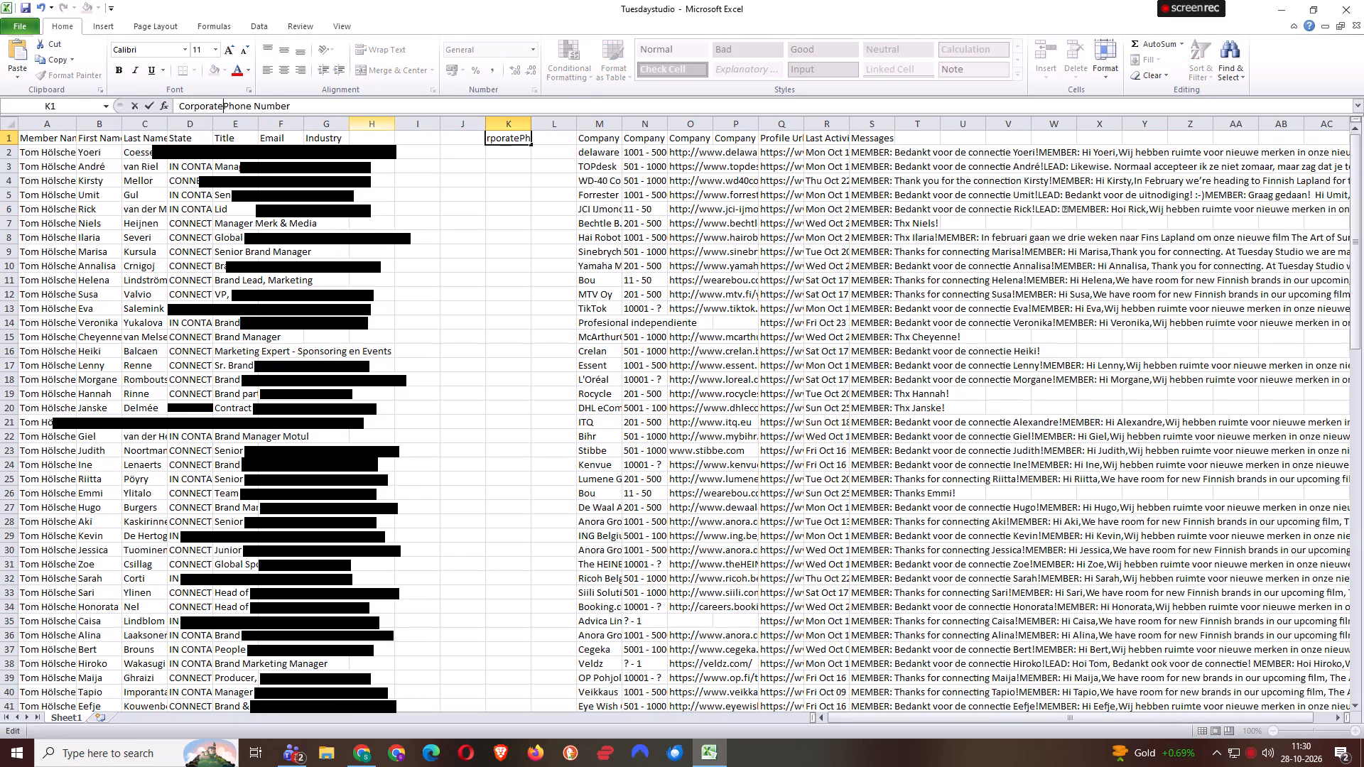
key(space)
click(419, 211)
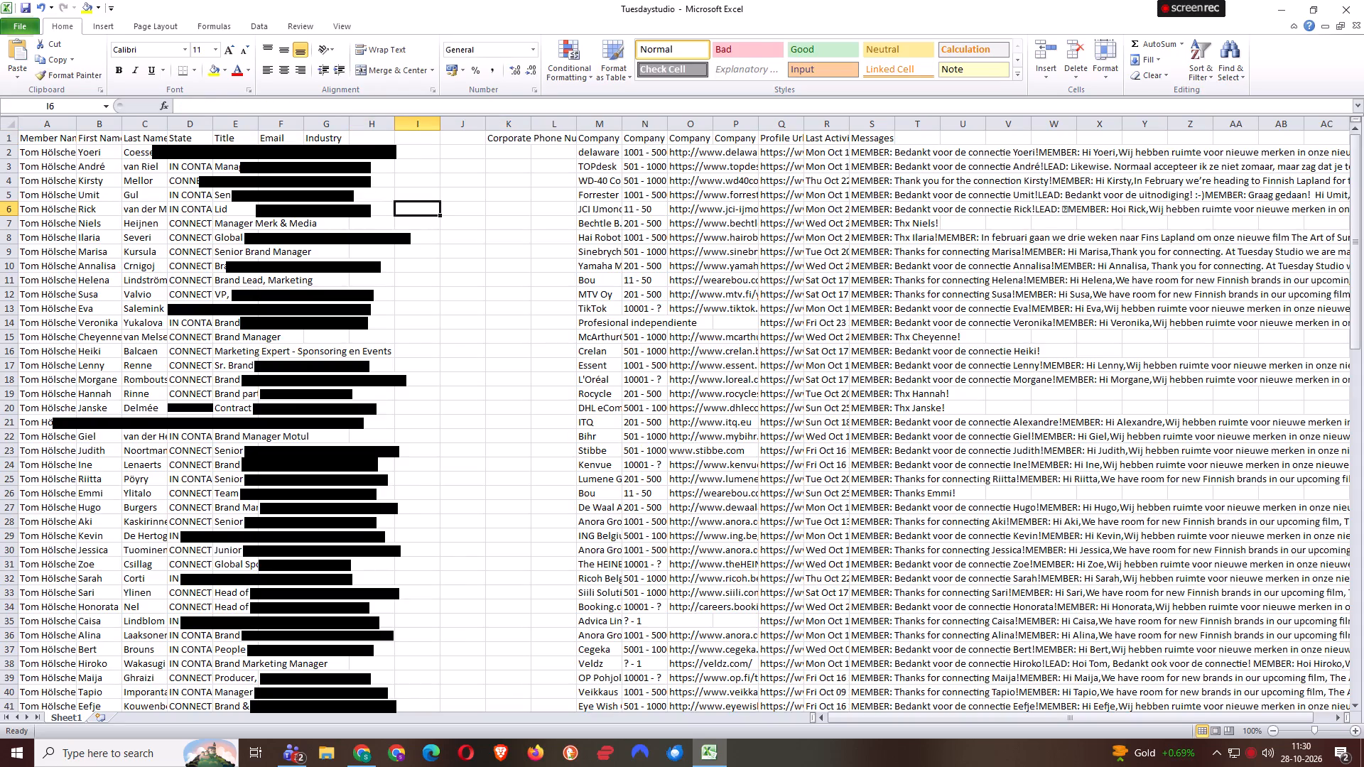
Copy the Corporate Phone Number header into J1 and rename the original in K1 as Corporate Phone Number 2.
click(516, 135)
key(ctrl+c)
click(472, 136)
key(ctrl+v)
double_click(502, 136)
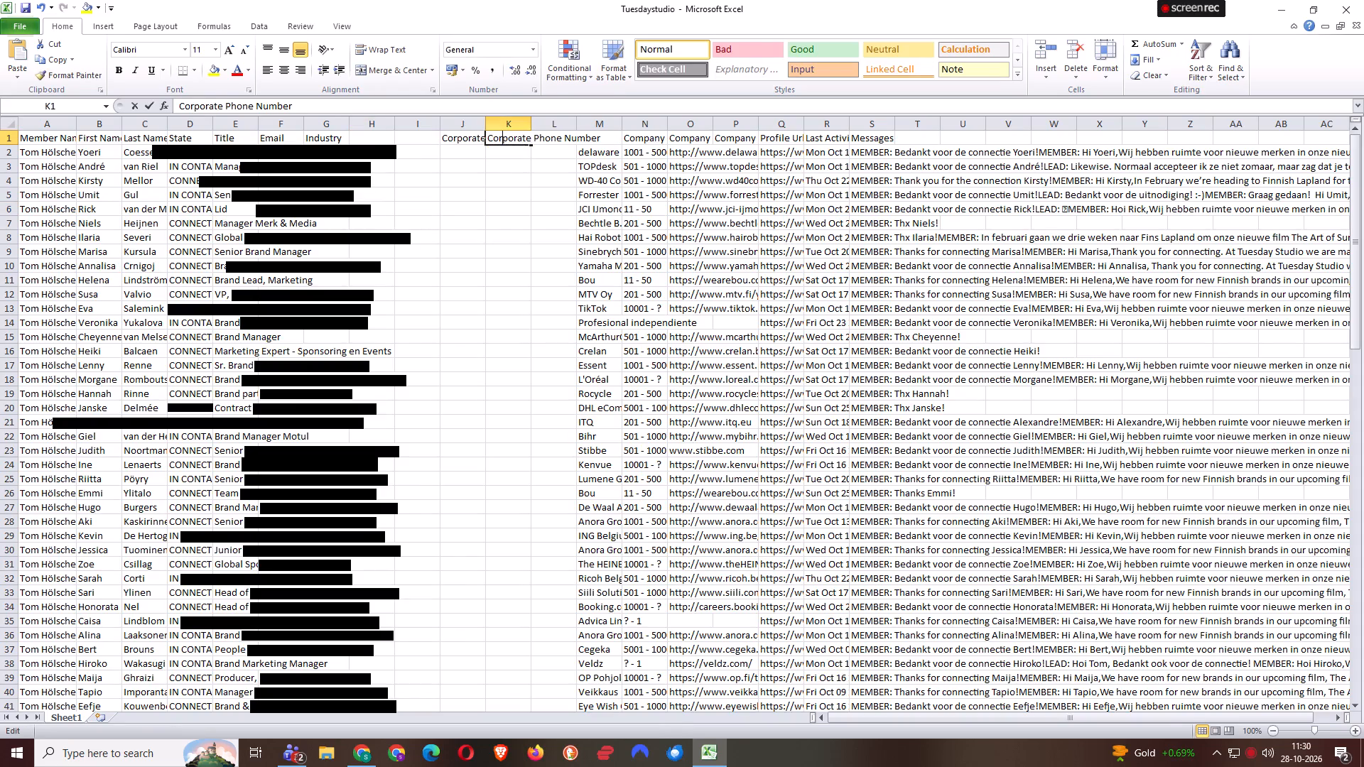
click(329, 109)
key(space)
text(2)
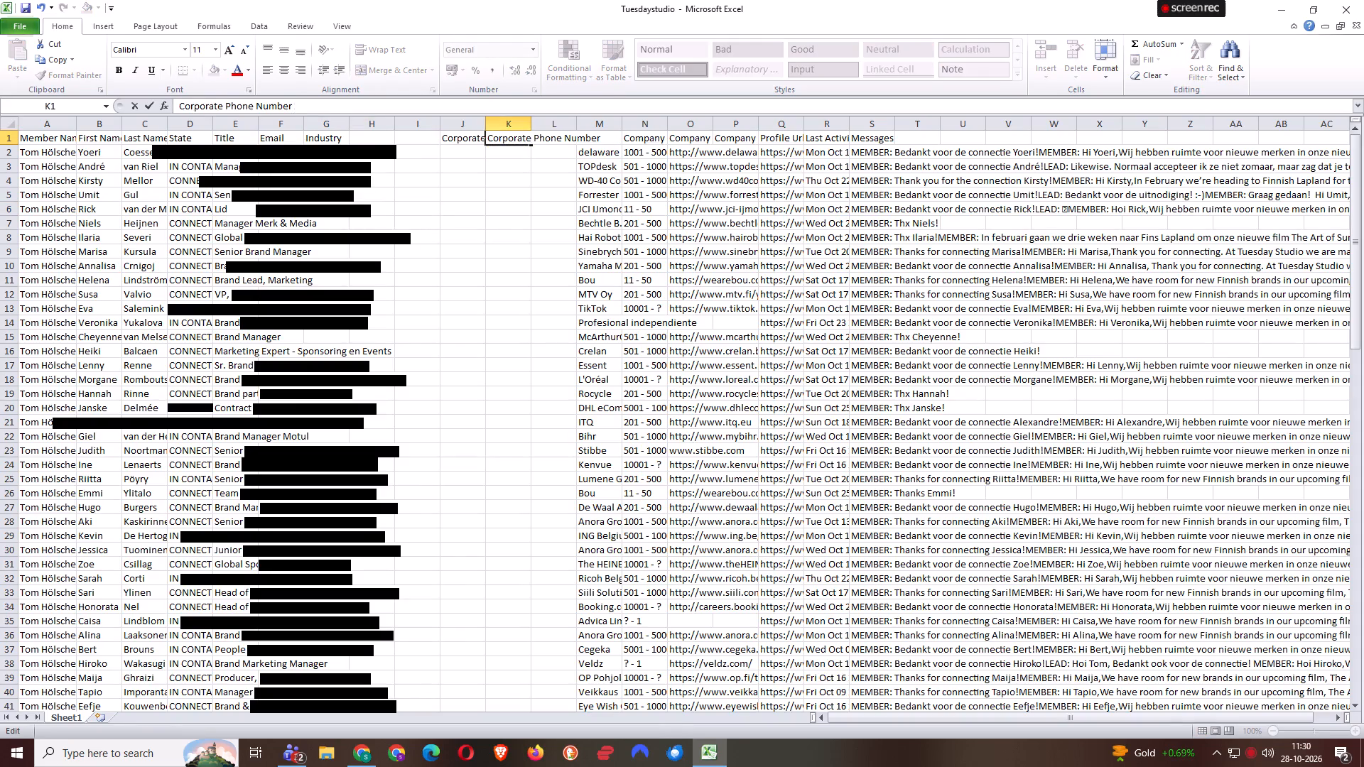
click(325, 240)
Enter the header Comments in cell L1.
click(570, 136)
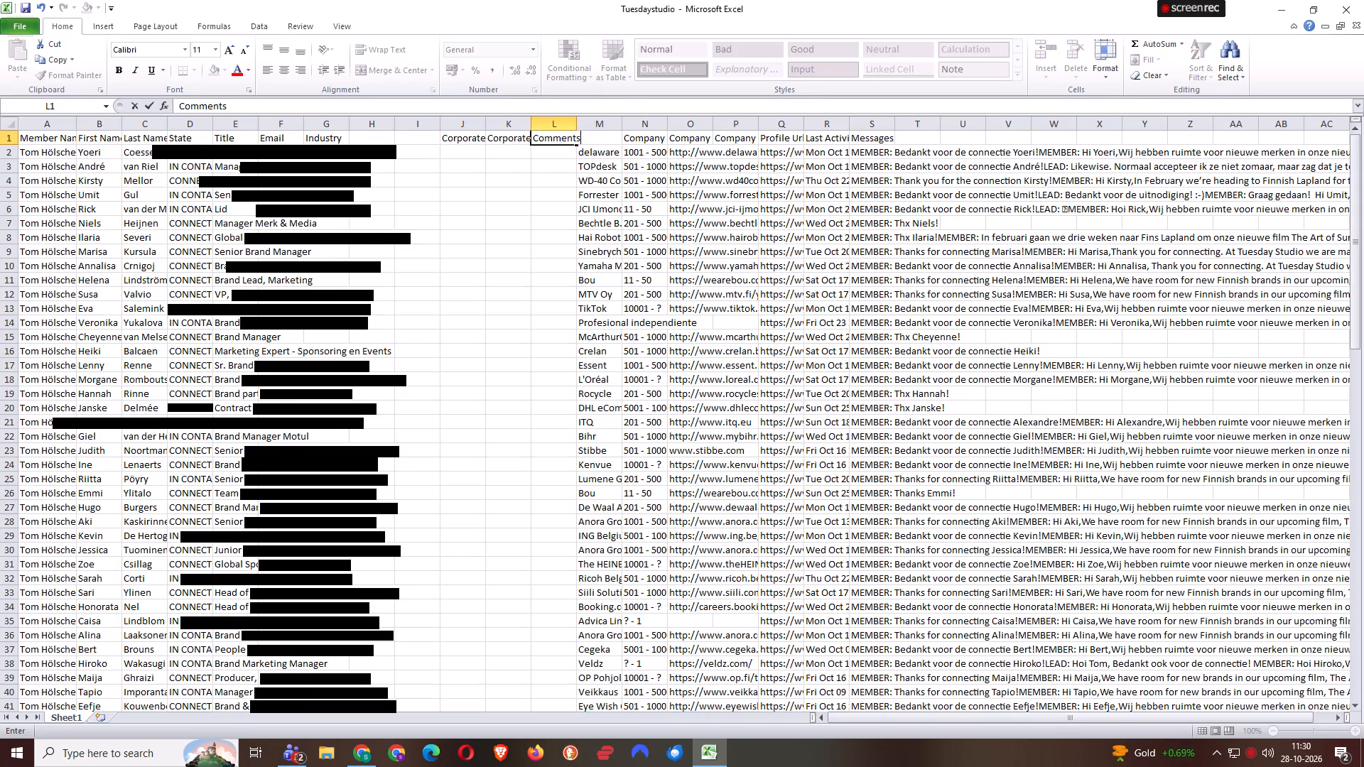
click(529, 184)
Enter the header Direct Dial in cell H1.
click(376, 138)
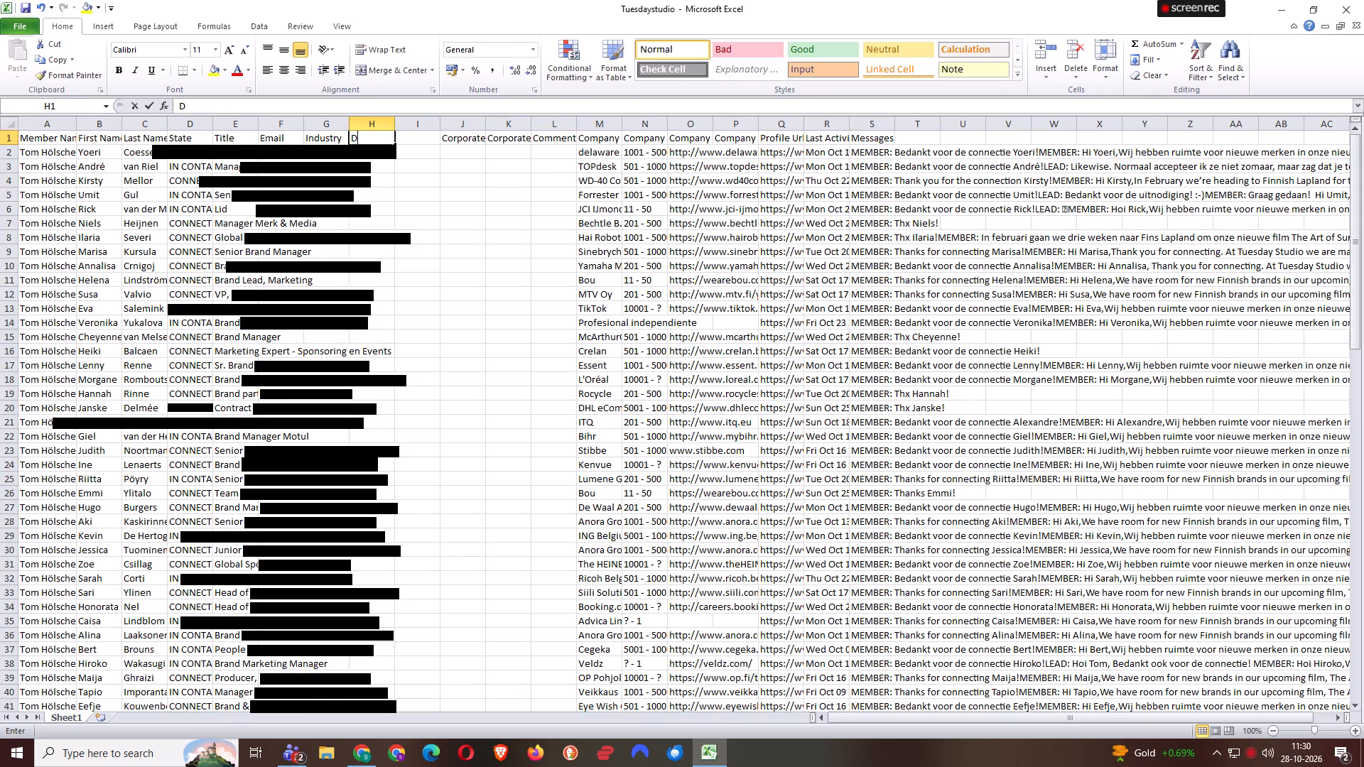
text(irect)
key(space)
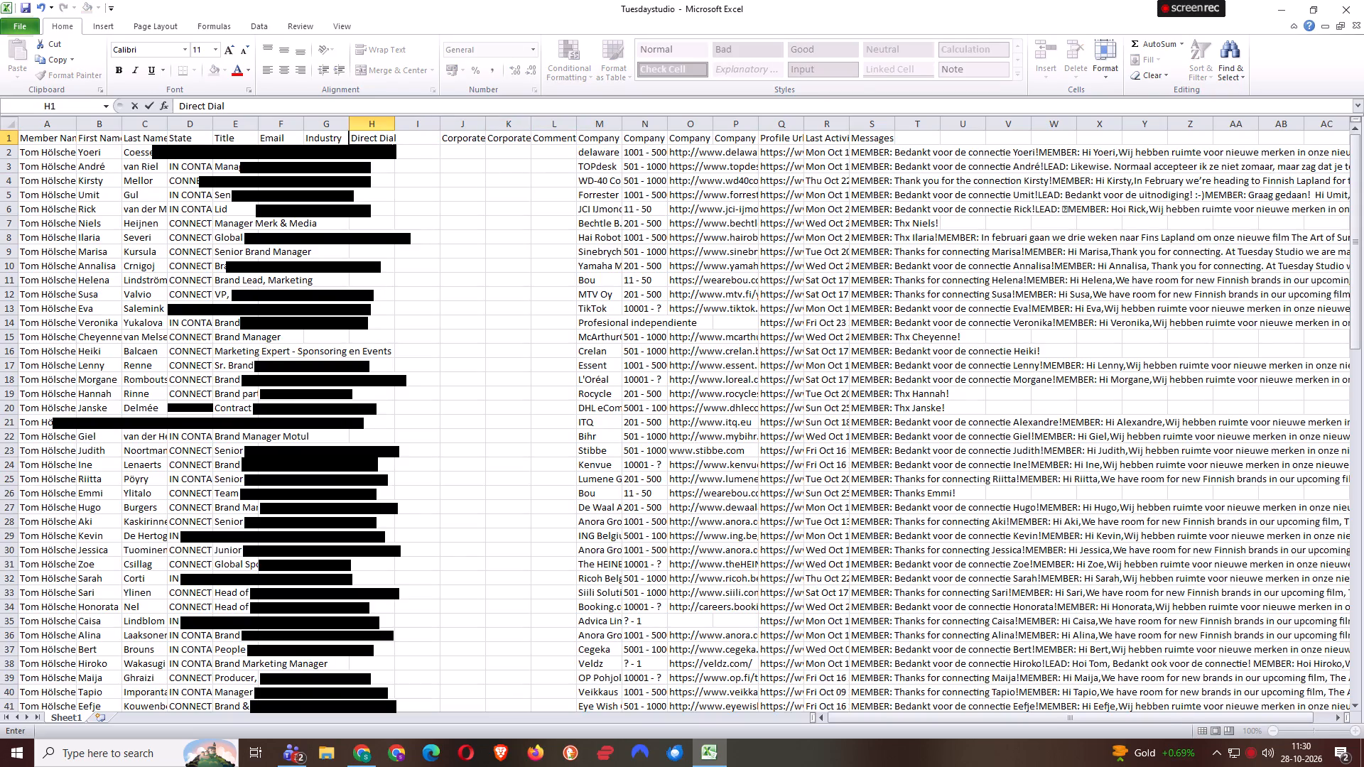
click(431, 195)
Copy the Direct Dial header into I1 and change the copy to Direct Dial 2.
click(385, 136)
key(ctrl+c)
click(431, 142)
key(ctrl+v)
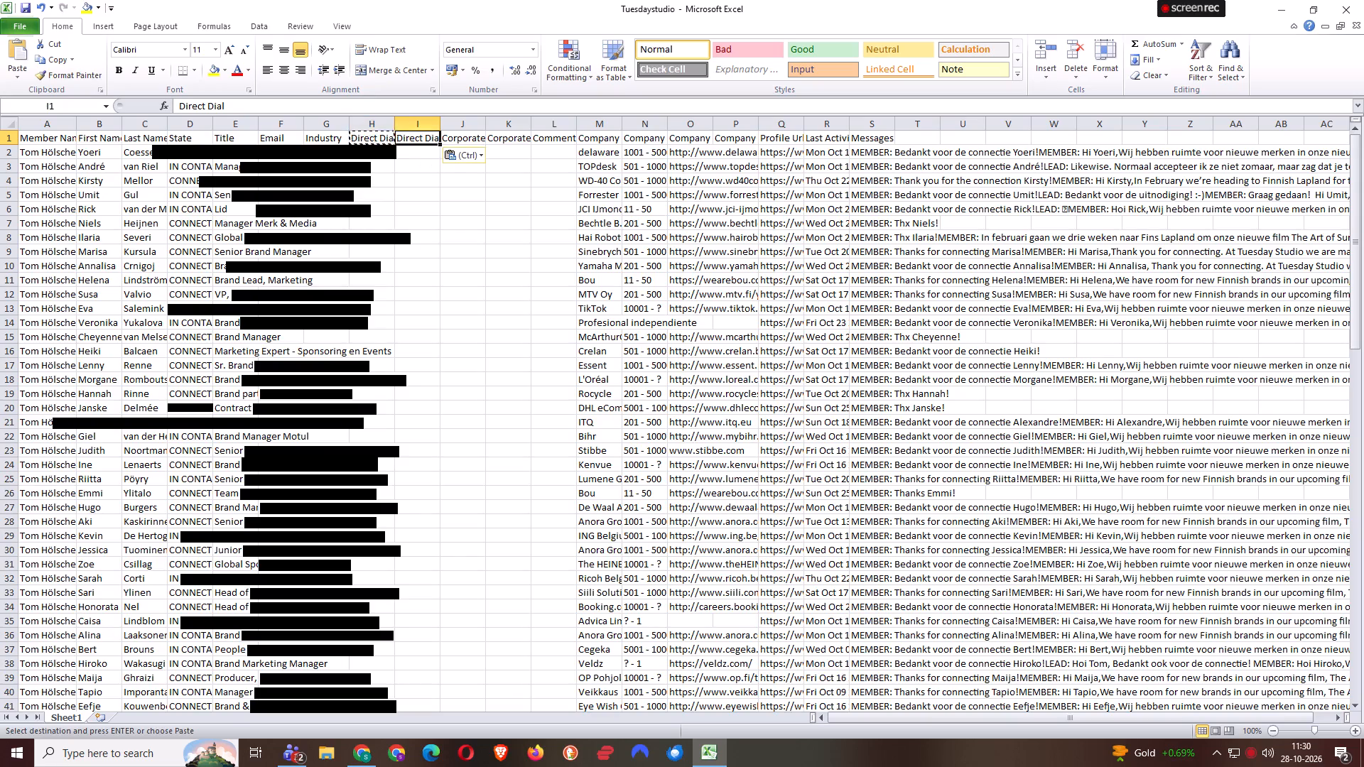
click(346, 87)
click(340, 109)
key(space)
text(1)
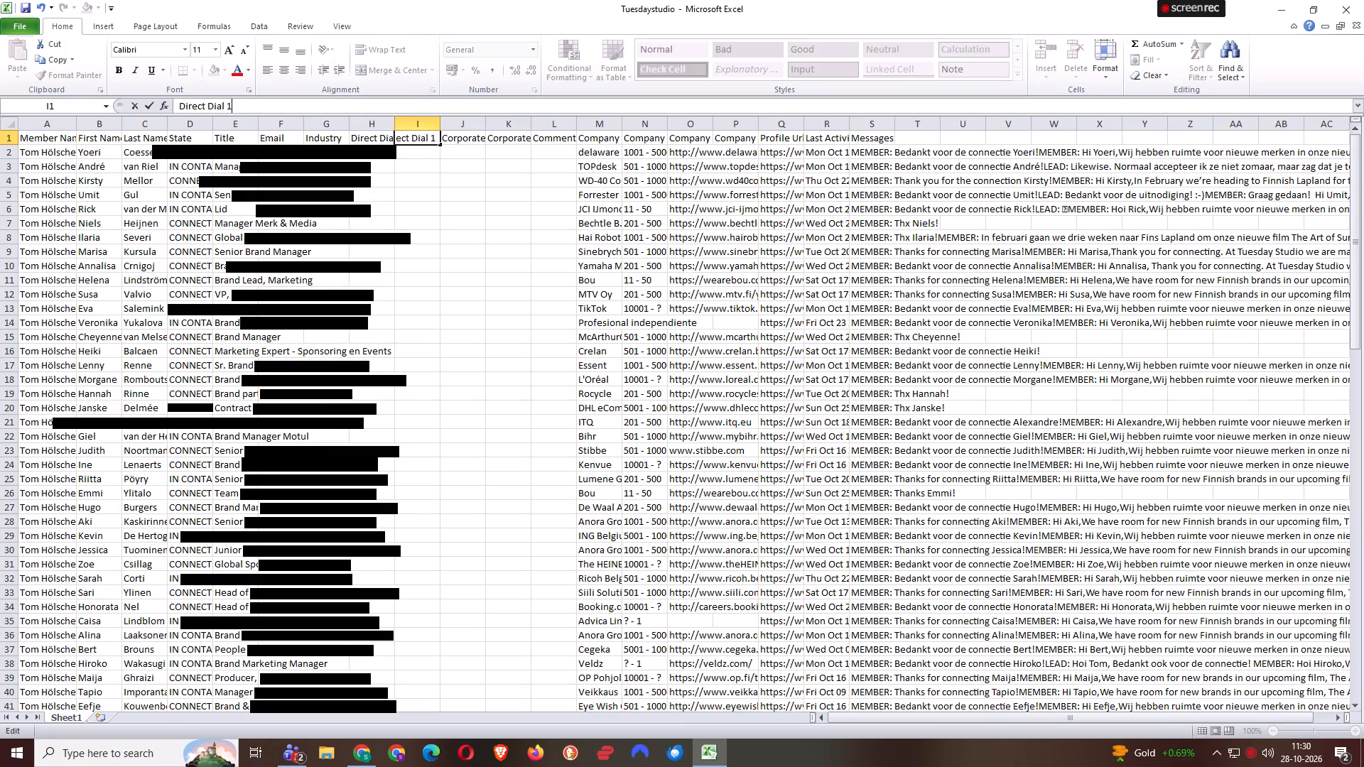
key(BackSpace)
key(2)
click(492, 345)
Fill the header row from Member Name to Messages (A1:S1) with a light orange theme colour.
drag(40, 131, 499, 136)
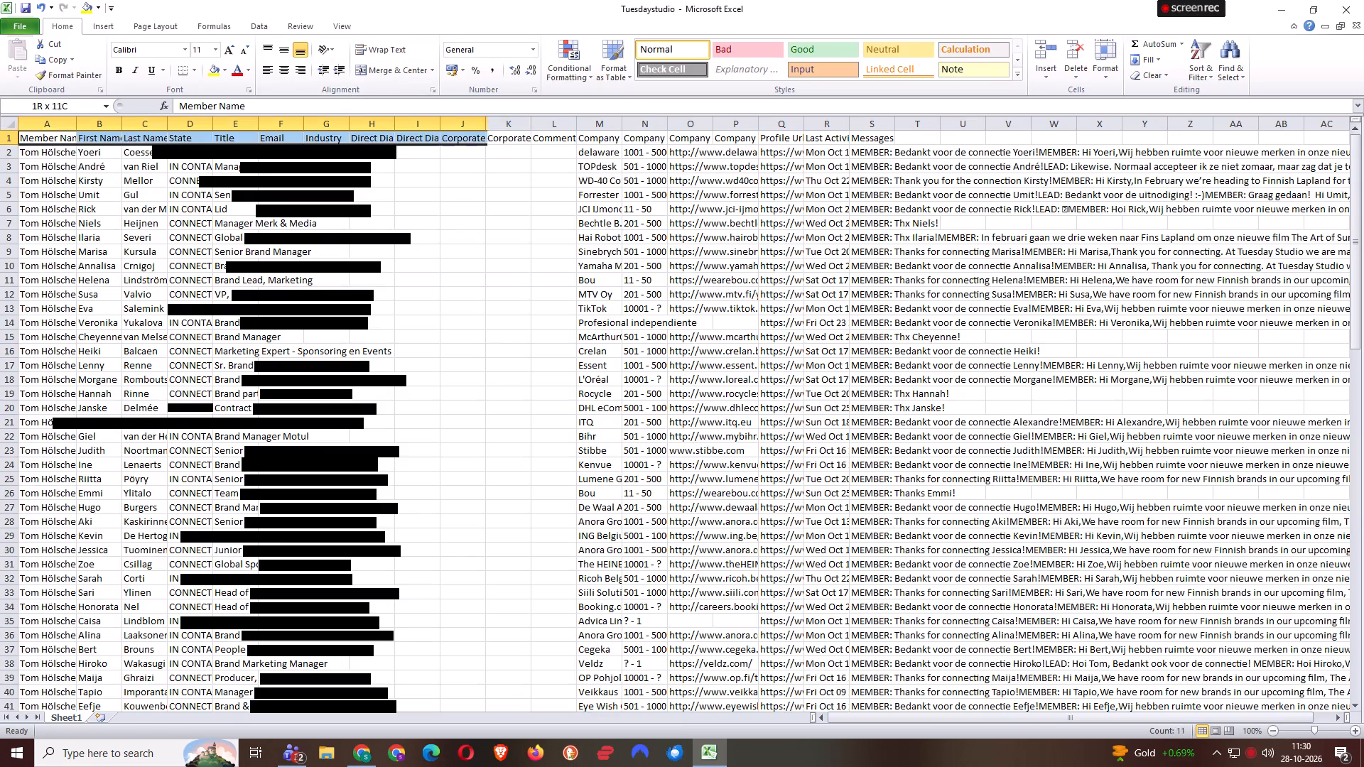
drag(499, 136, 892, 142)
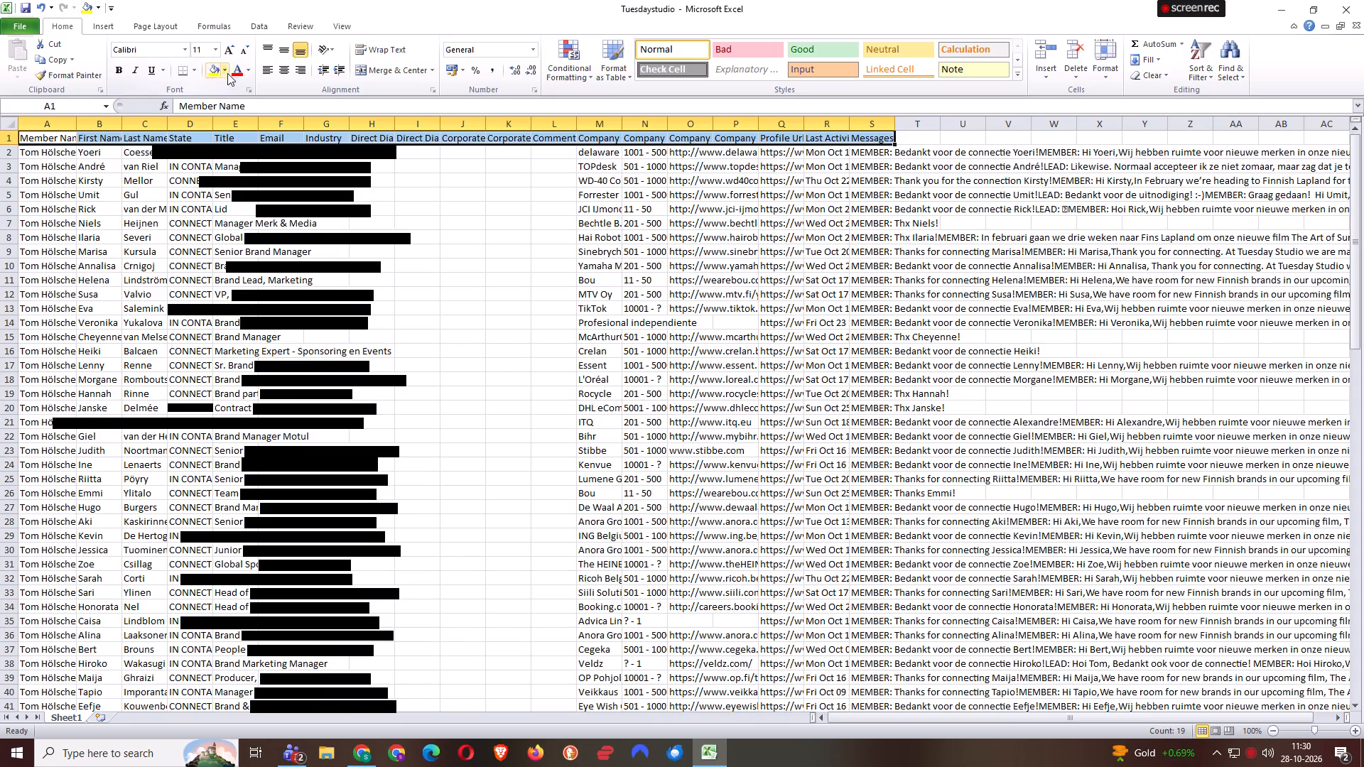
drag(231, 69, 224, 70)
click(224, 70)
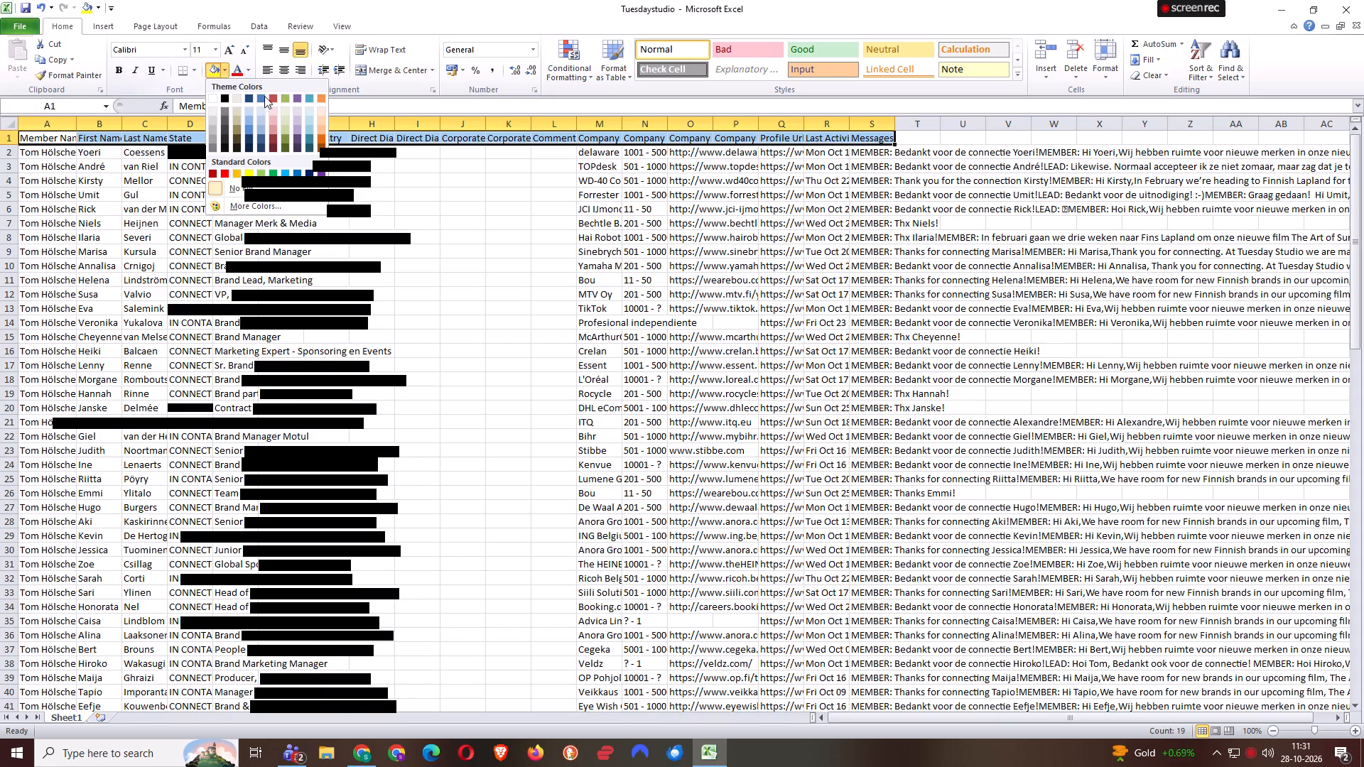
click(323, 122)
click(467, 183)
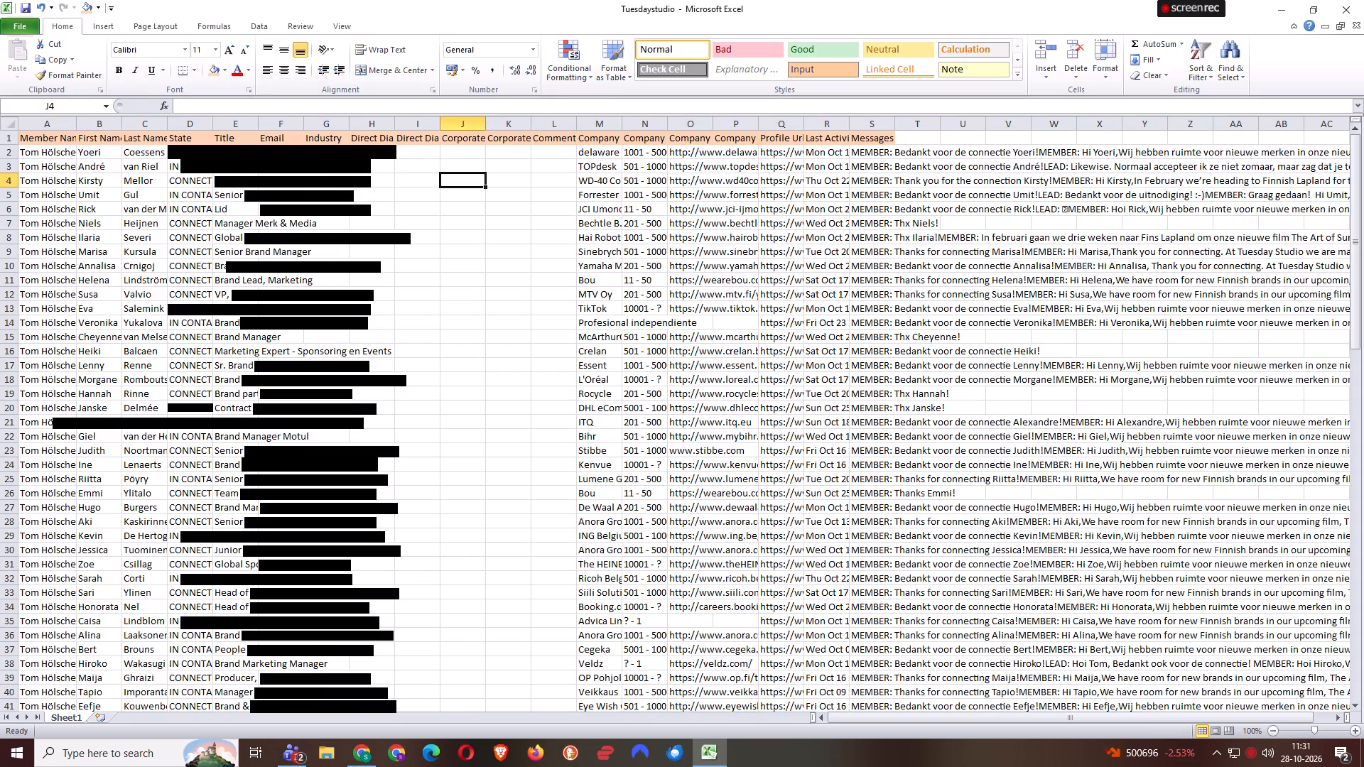
Fill the headers from Direct Dial to Comments (H1:L1) with a light aqua theme colour.
drag(360, 137, 544, 136)
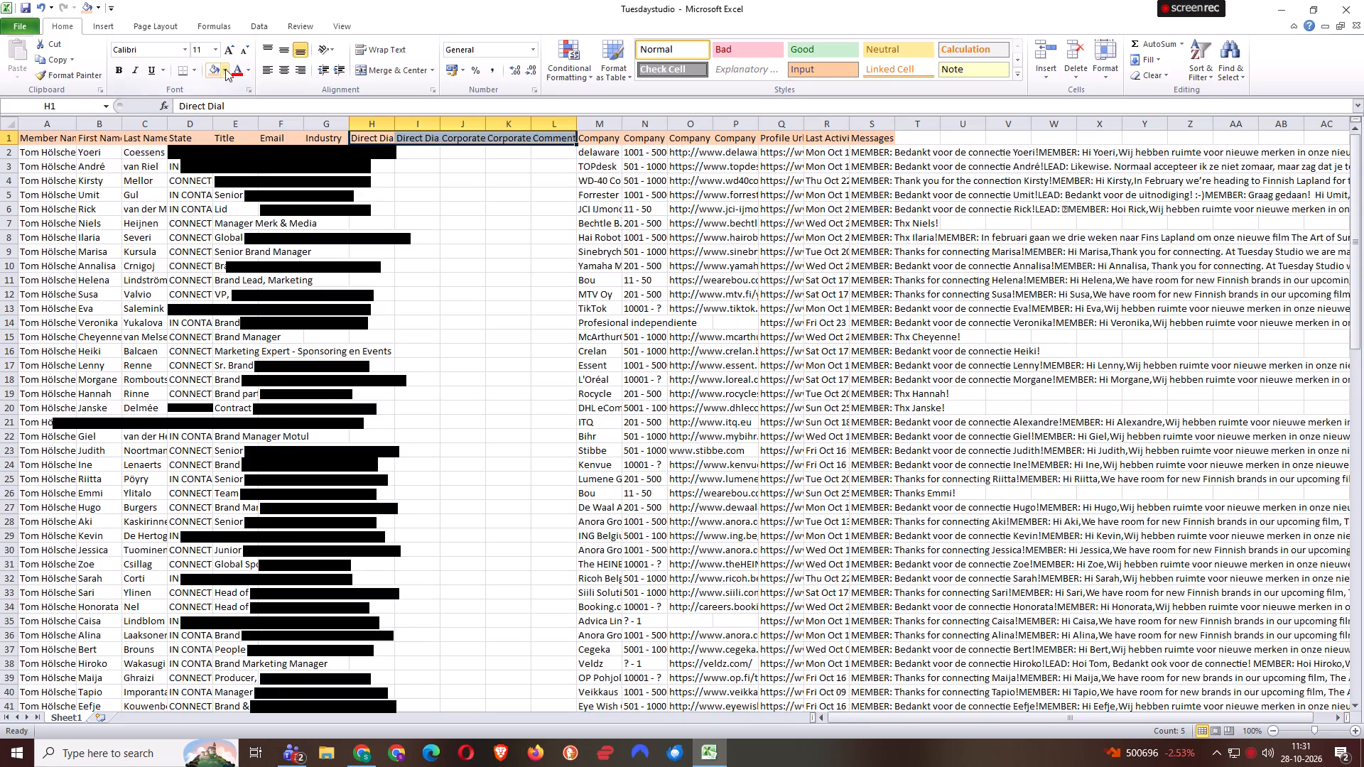
click(225, 69)
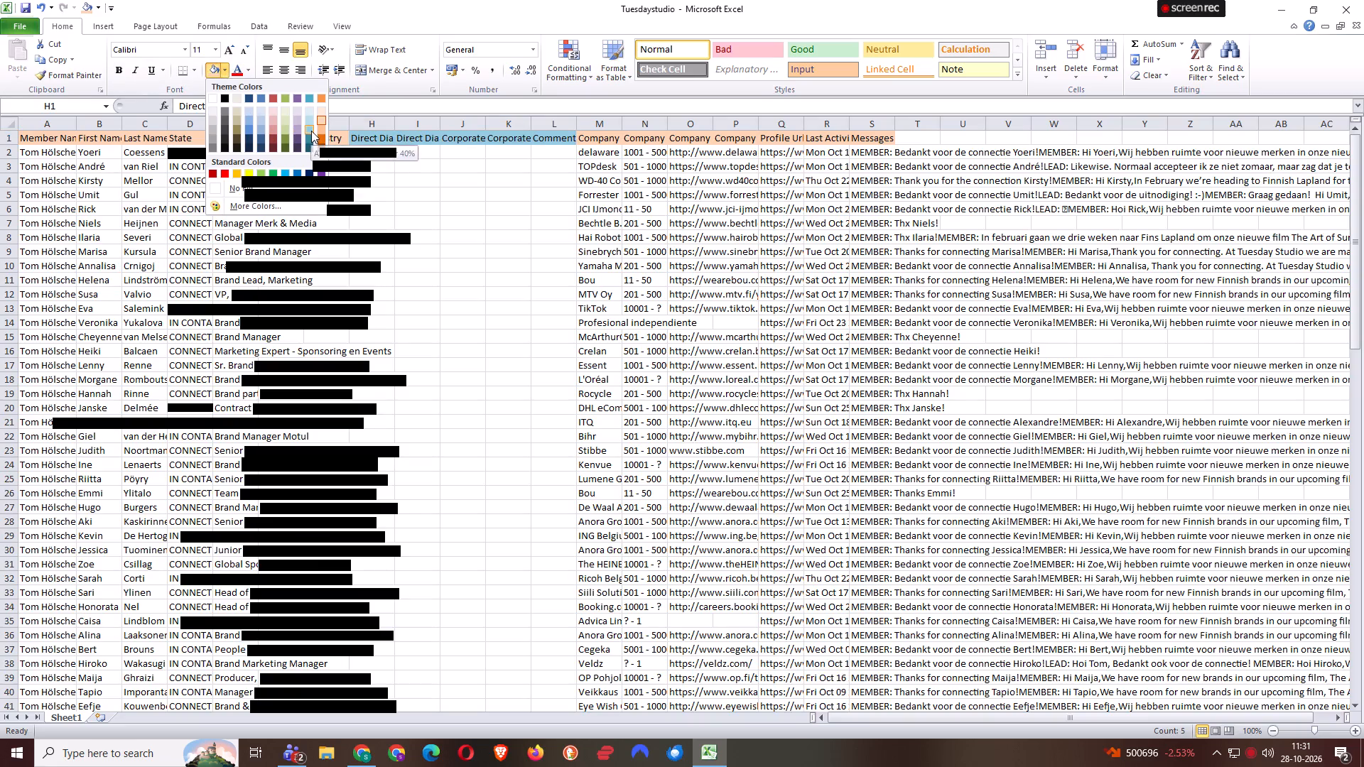
click(312, 122)
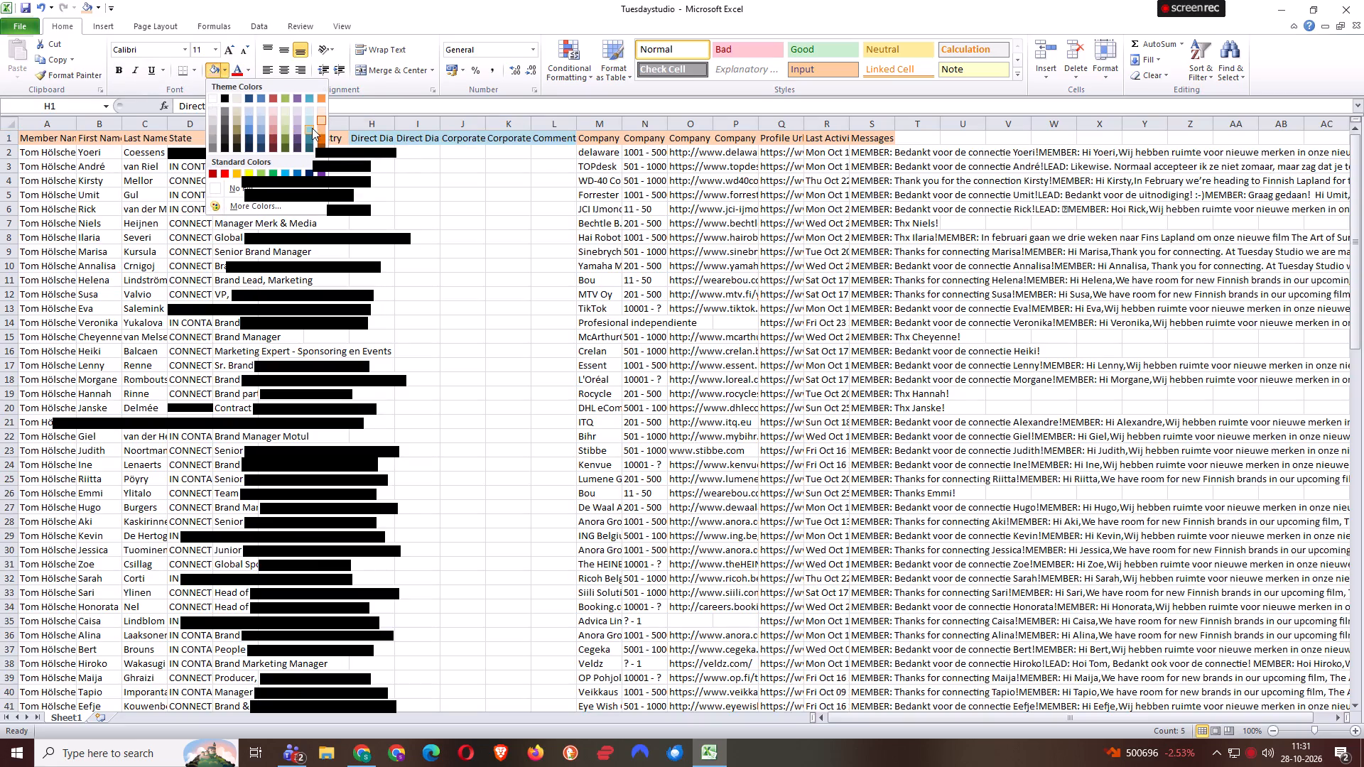
click(426, 261)
click(455, 192)
Save the workbook with the coloured headers.
key(ctrl+s)
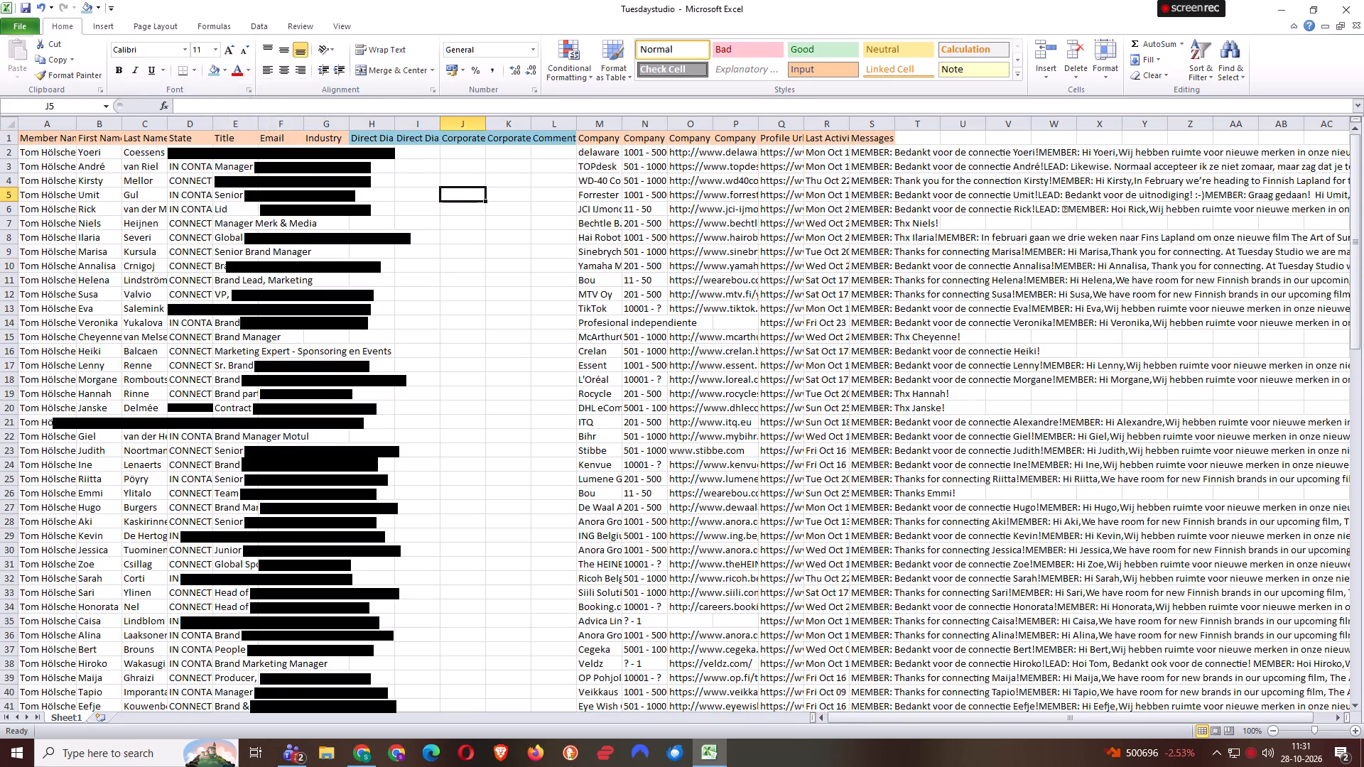
key(ctrl+s)
key(ctrl+s)
click(483, 165)
Make all headers in row 1 bold, from Member Name to Messages (A1:S1).
drag(44, 136, 869, 153)
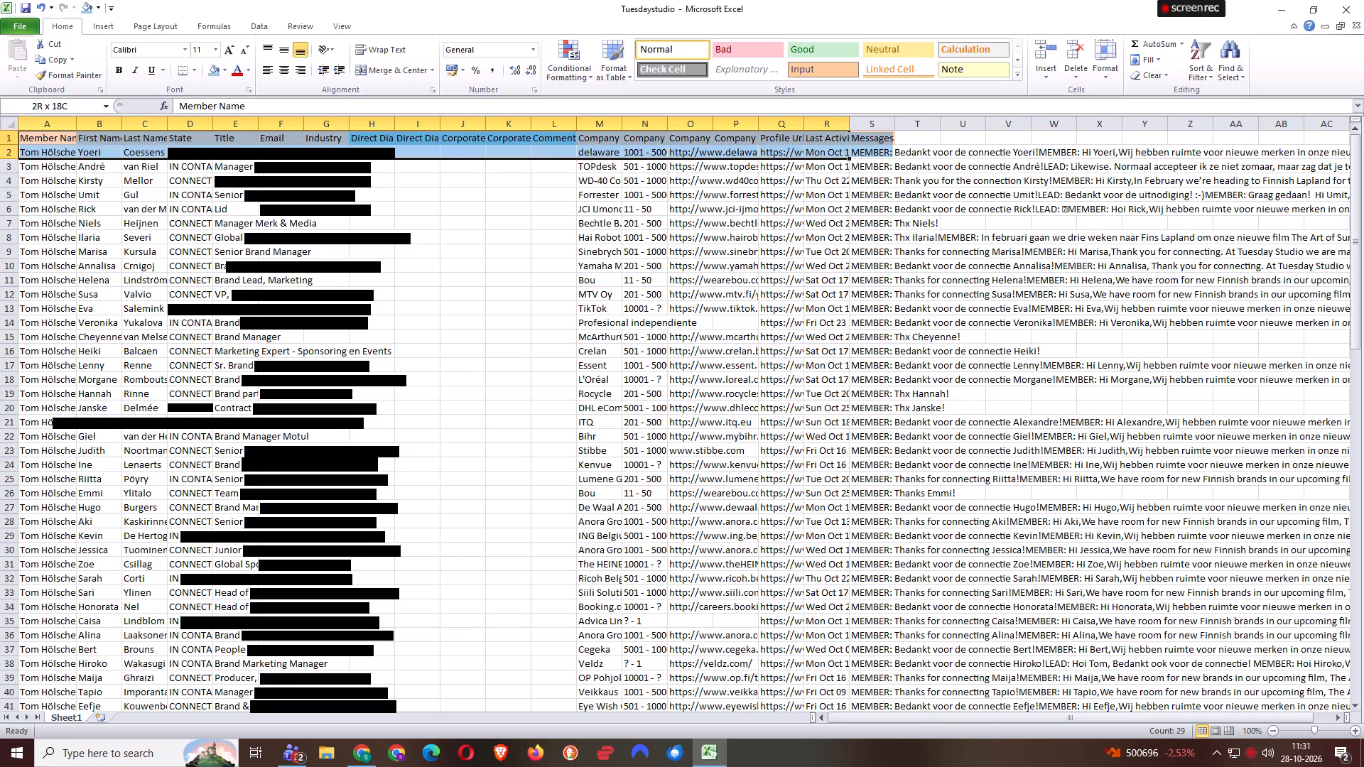
drag(869, 153, 879, 134)
click(121, 70)
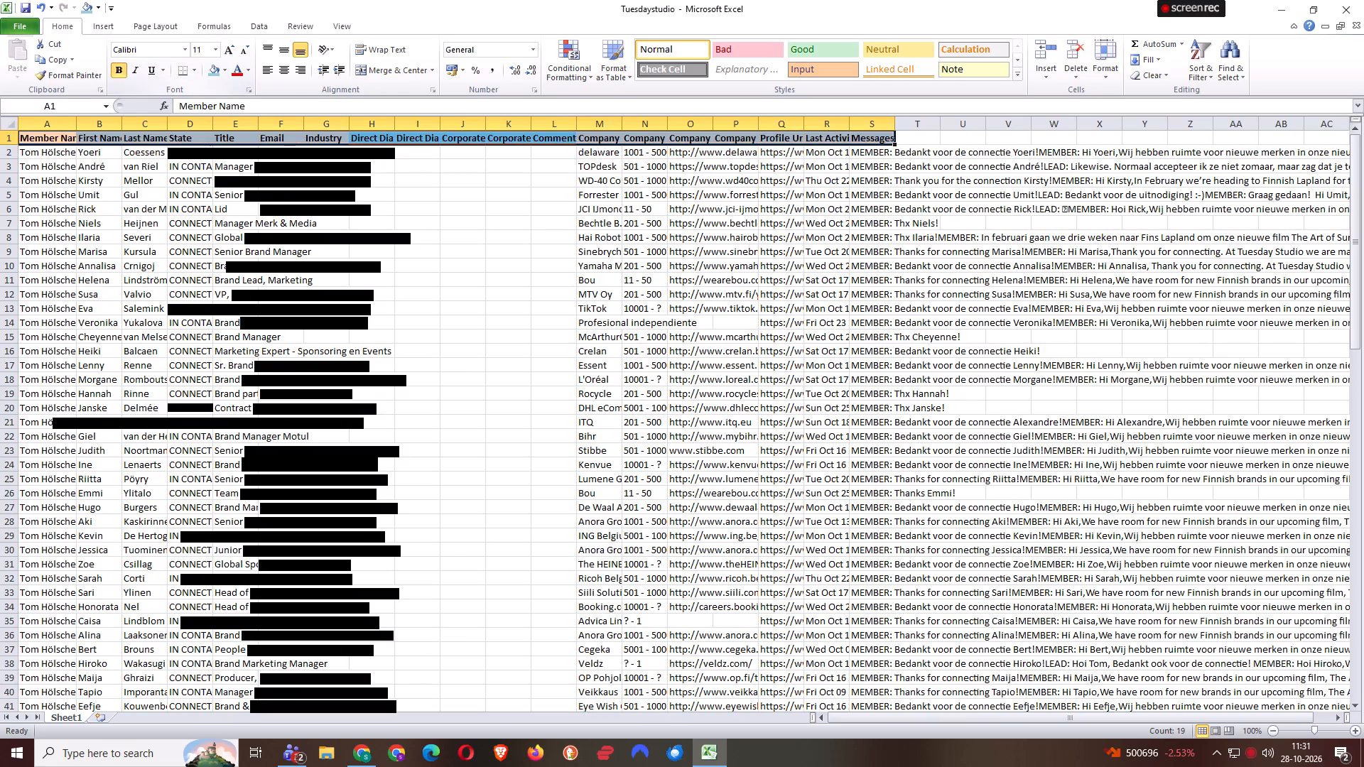
click(539, 296)
click(448, 195)
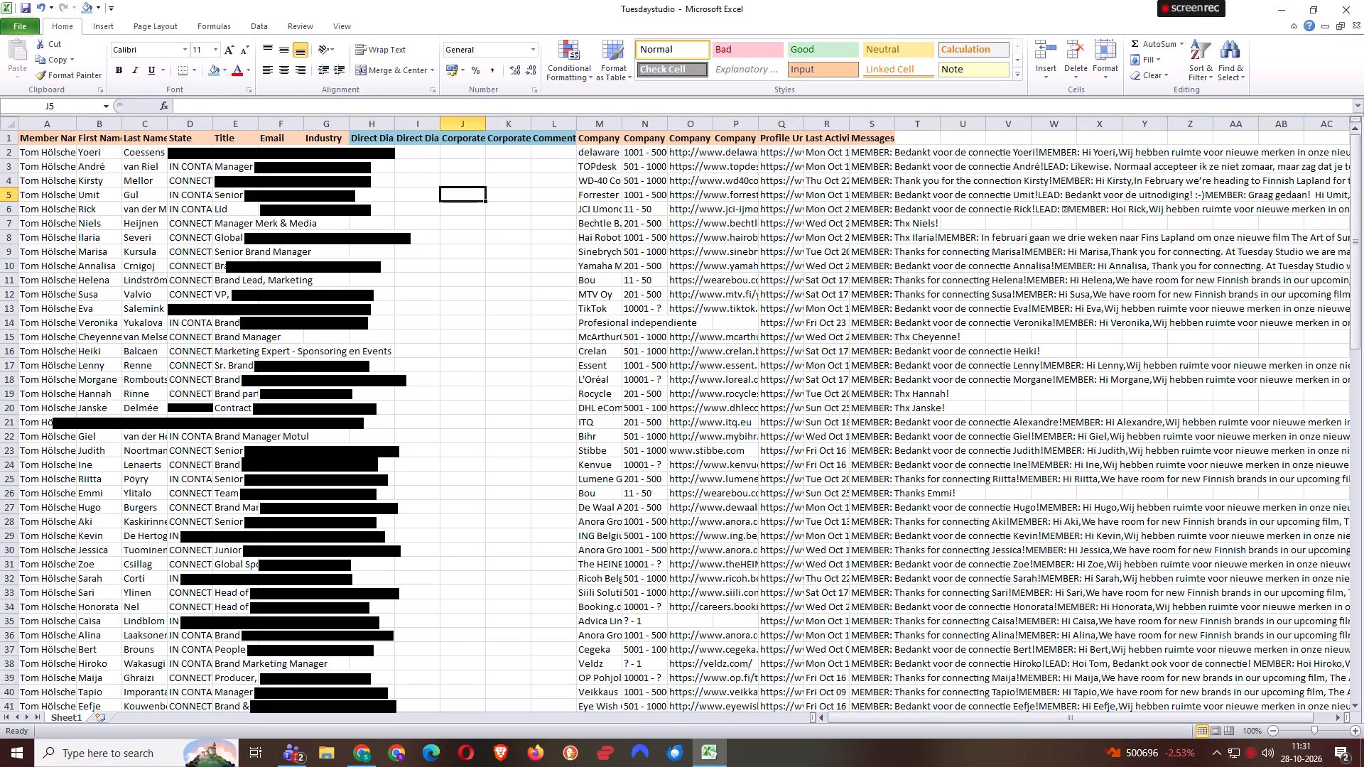
Hide the last-activity and Messages columns (R and S).
drag(879, 122, 838, 125)
right_click(830, 164)
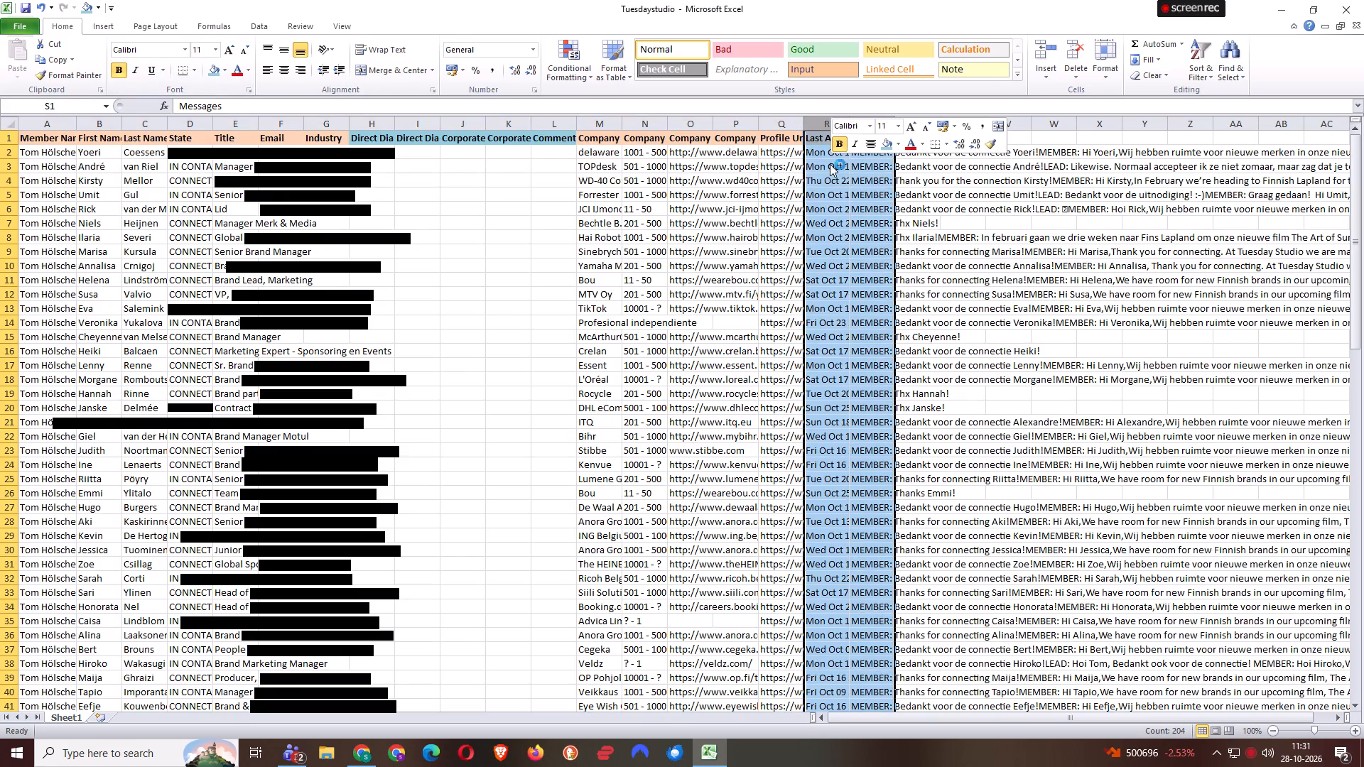
click(878, 339)
click(475, 270)
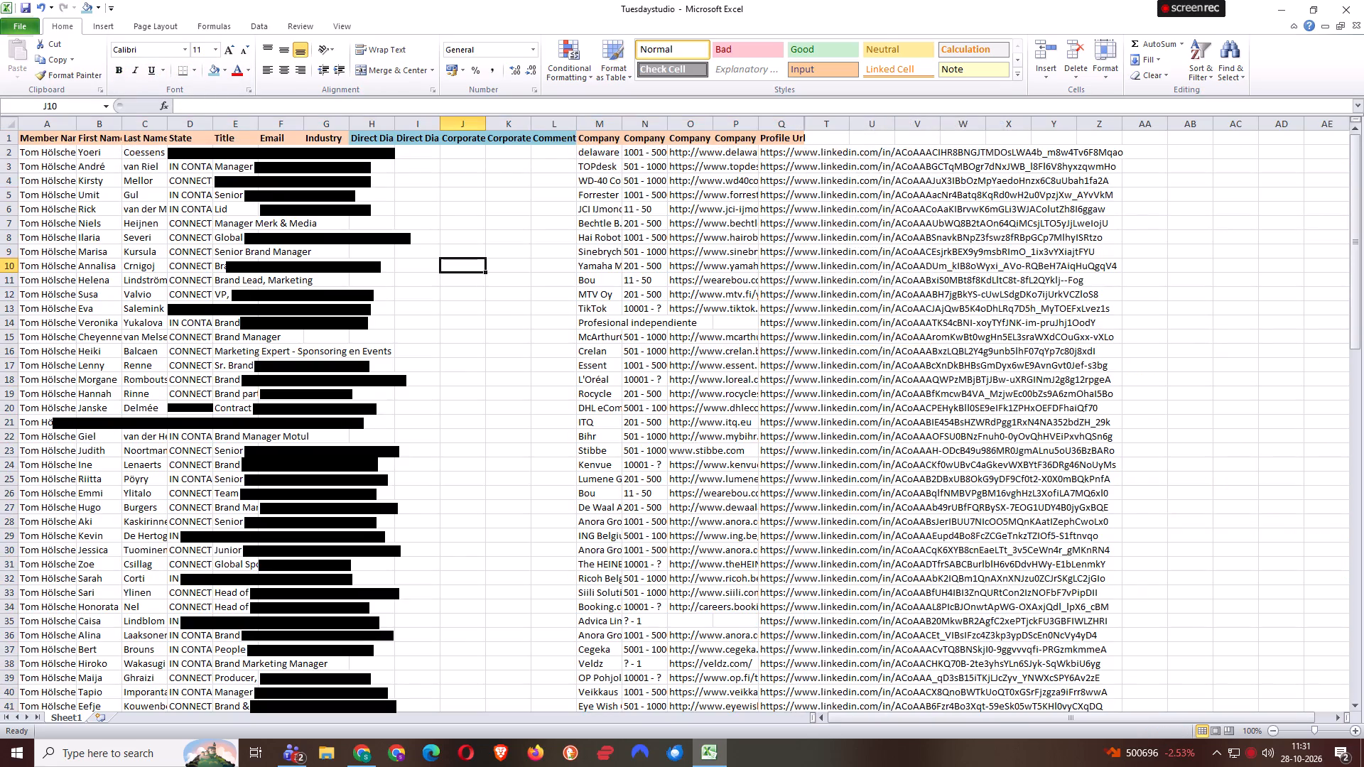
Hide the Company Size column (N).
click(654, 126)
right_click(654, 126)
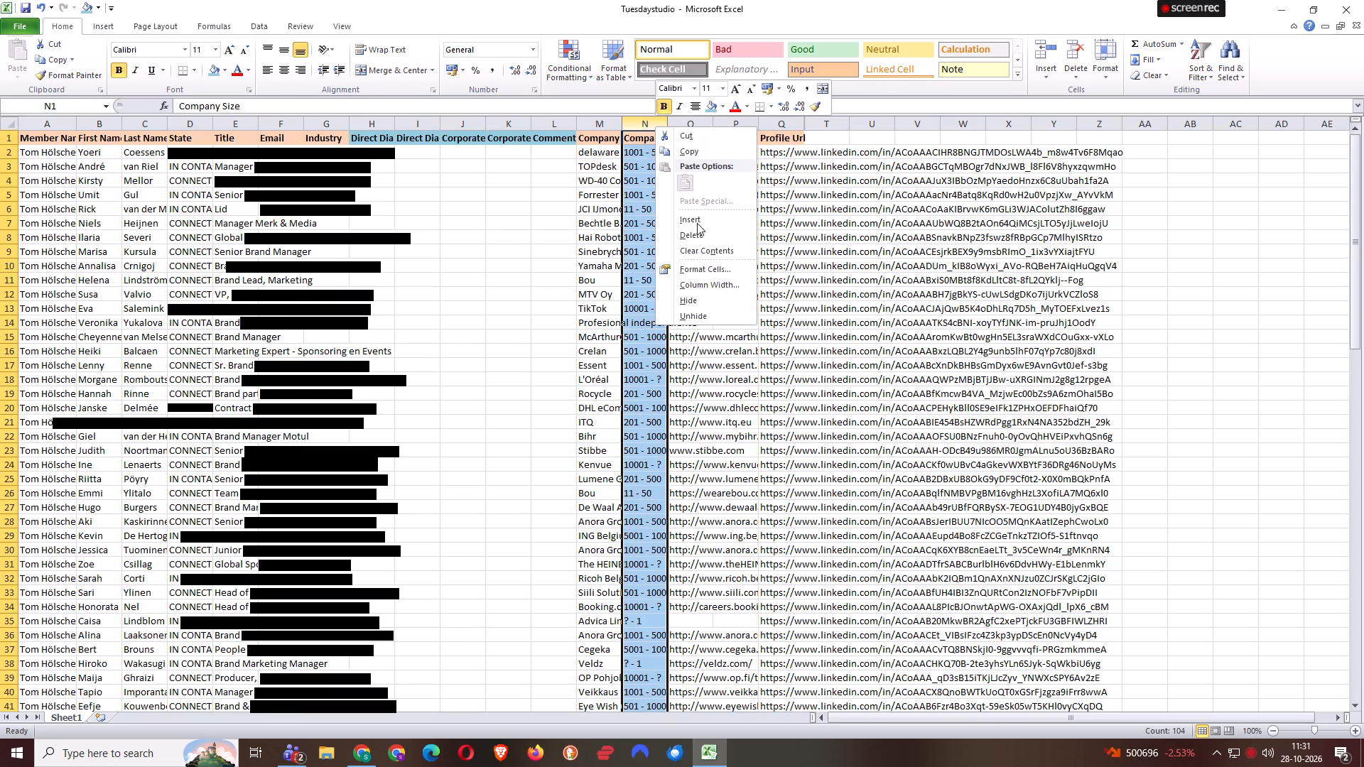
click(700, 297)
Widen all columns of the sheet together to one uniform width that fits names such as Member Name.
drag(620, 127, 661, 126)
click(10, 119)
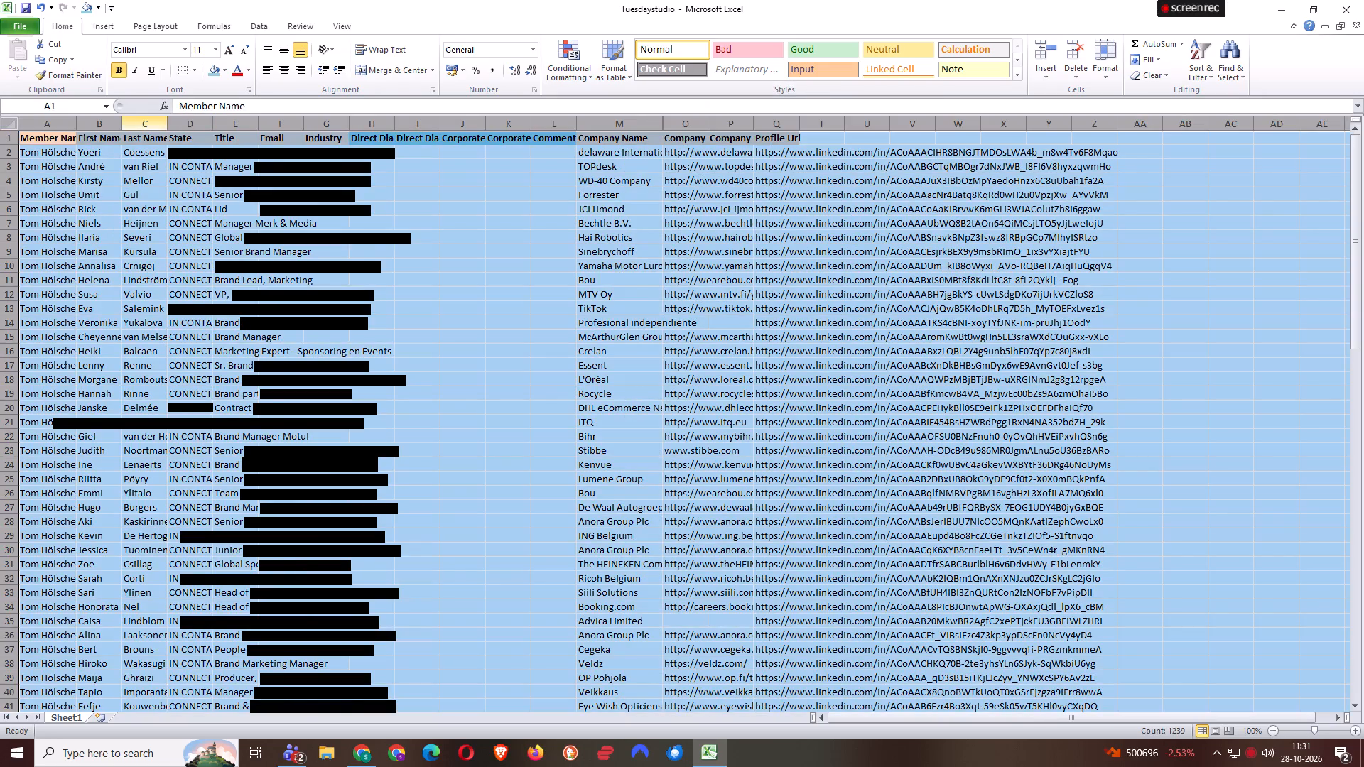
drag(124, 122, 152, 116)
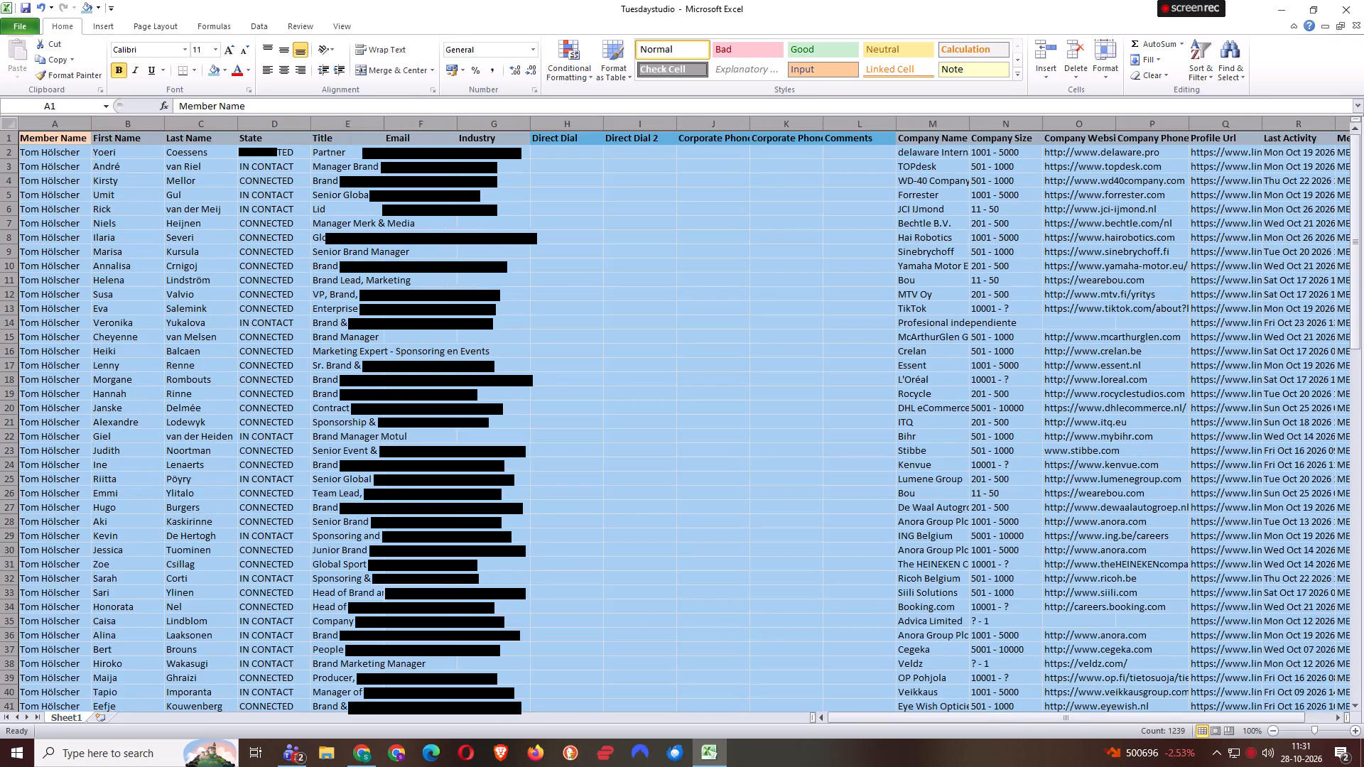
click(701, 294)
scroll(709, 334, up, 5)
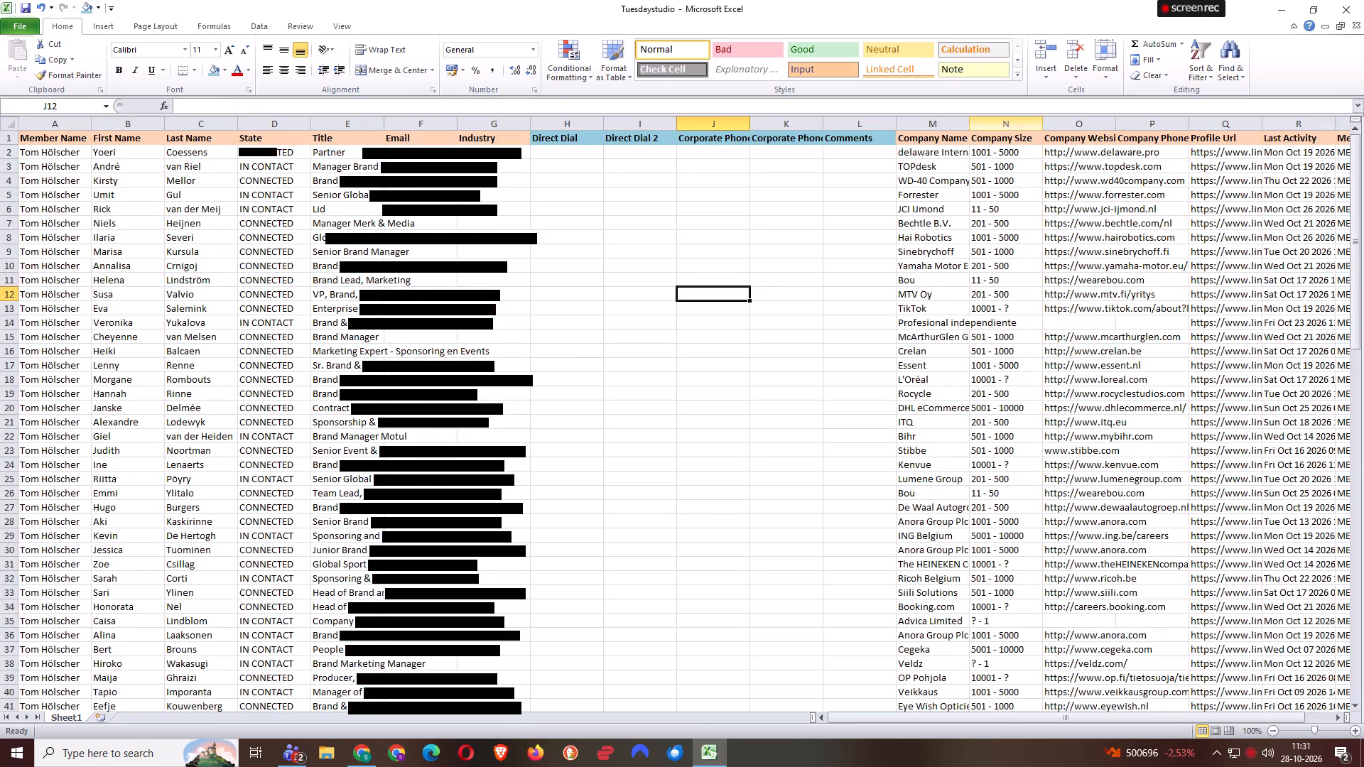
Hide the Company Size column (N) again.
click(1018, 127)
right_click(1017, 126)
click(1075, 297)
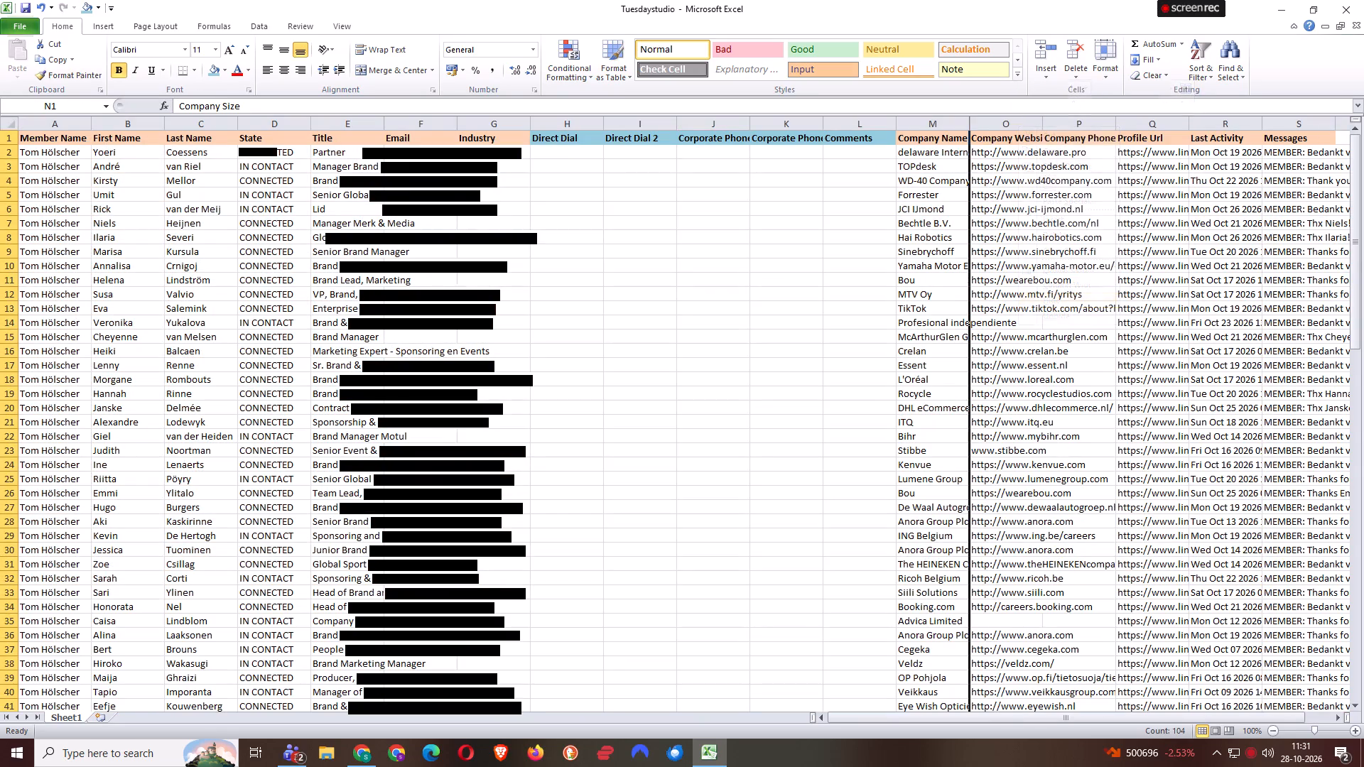
Hide the Last Activity and Messages columns (R and S) again.
drag(1216, 128, 1282, 131)
right_click(1238, 207)
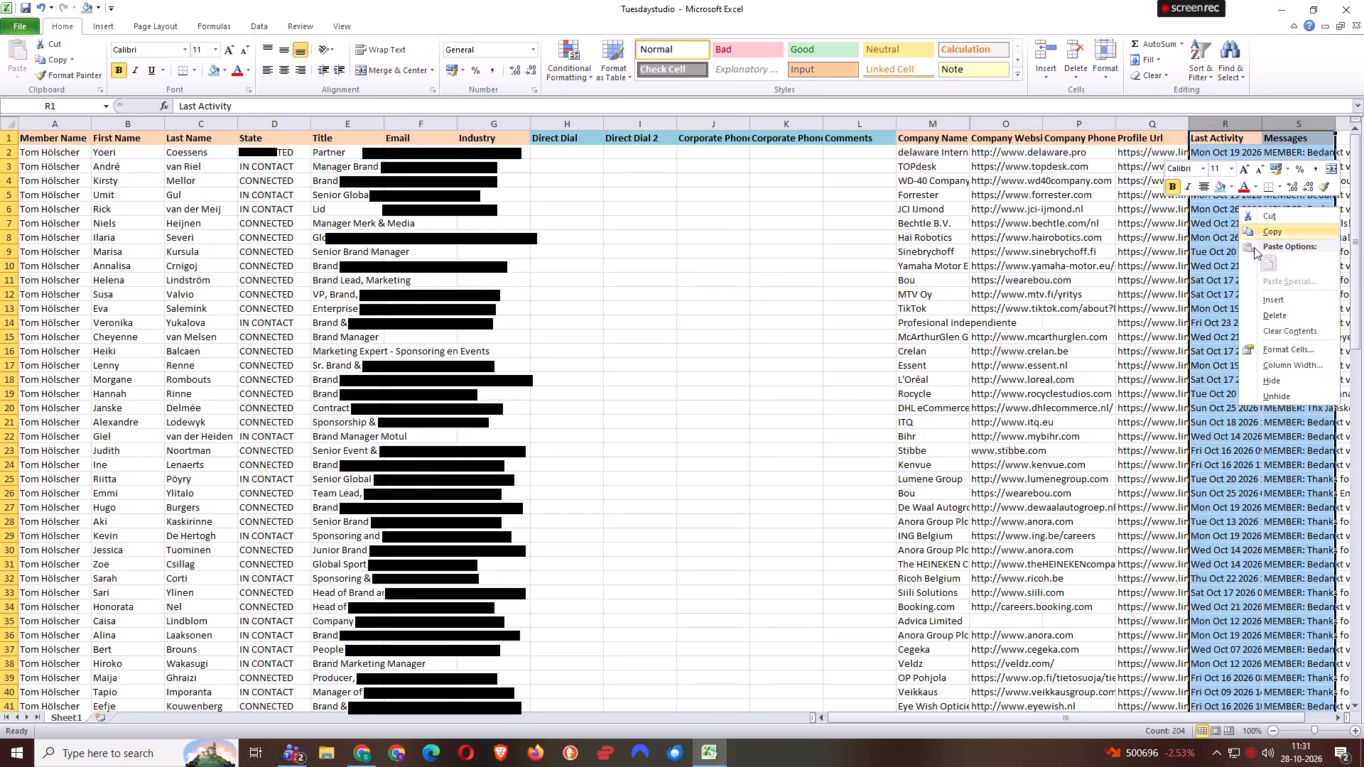
click(1274, 385)
click(840, 315)
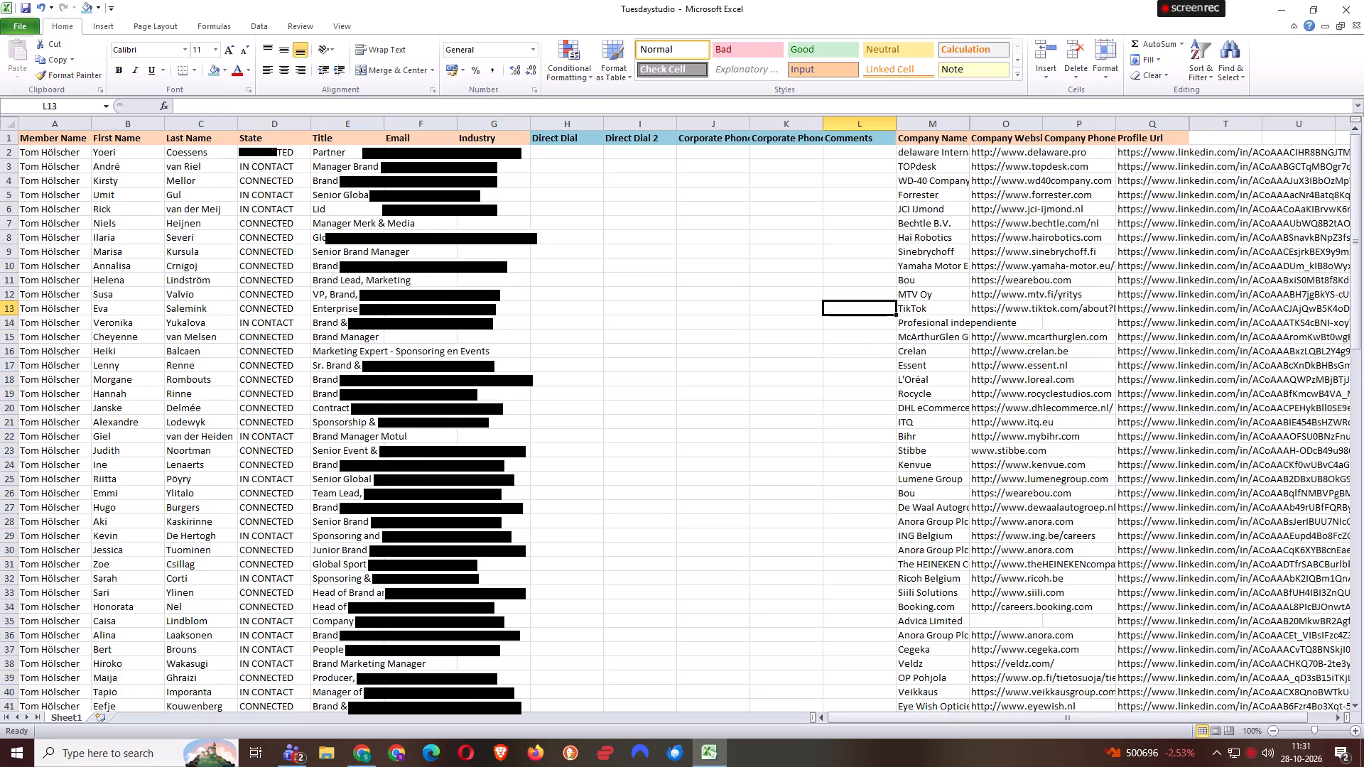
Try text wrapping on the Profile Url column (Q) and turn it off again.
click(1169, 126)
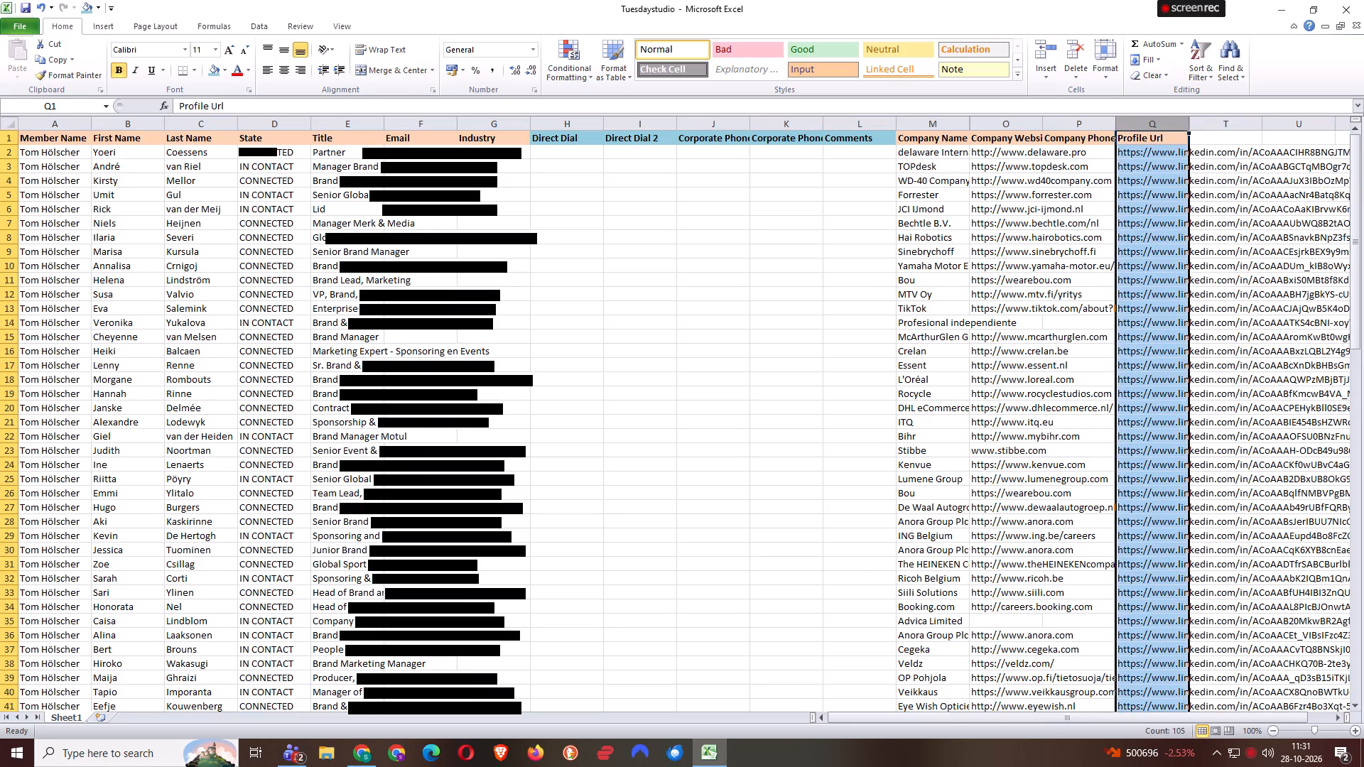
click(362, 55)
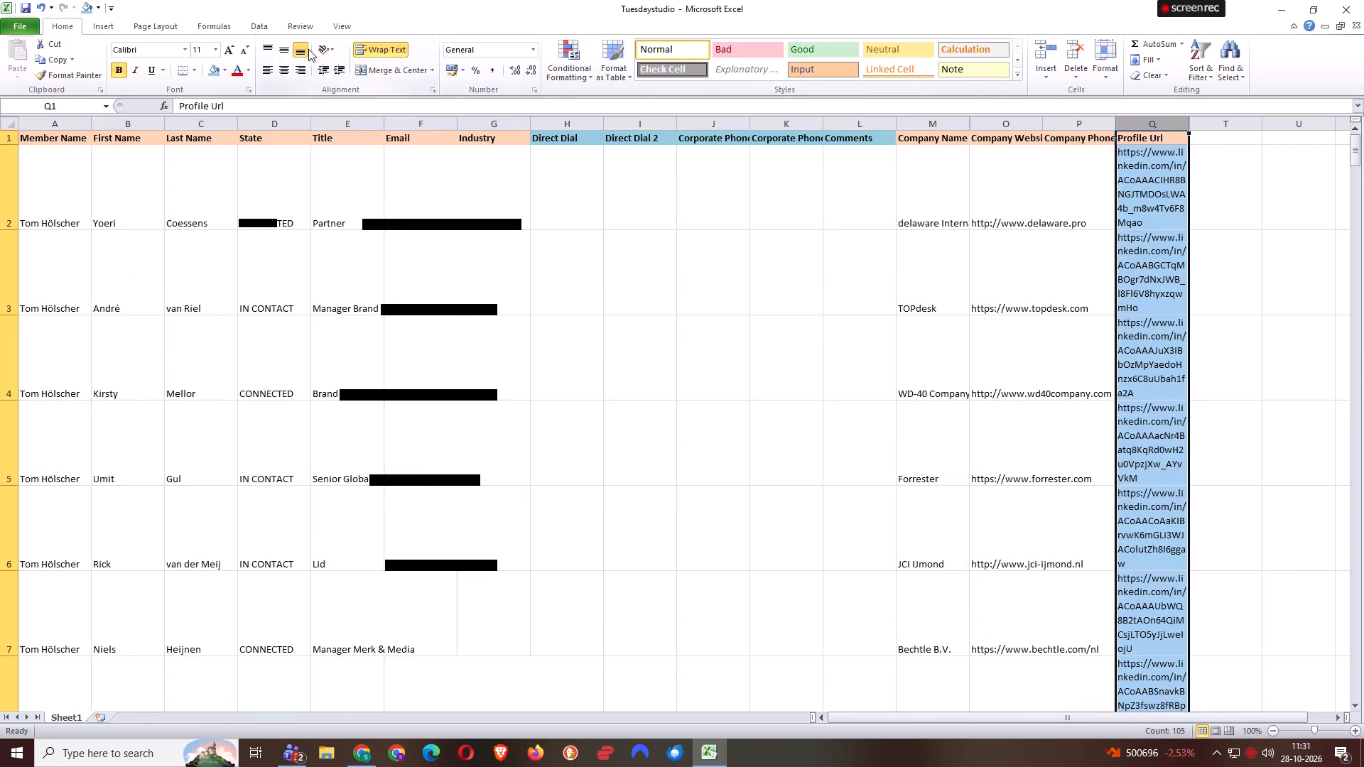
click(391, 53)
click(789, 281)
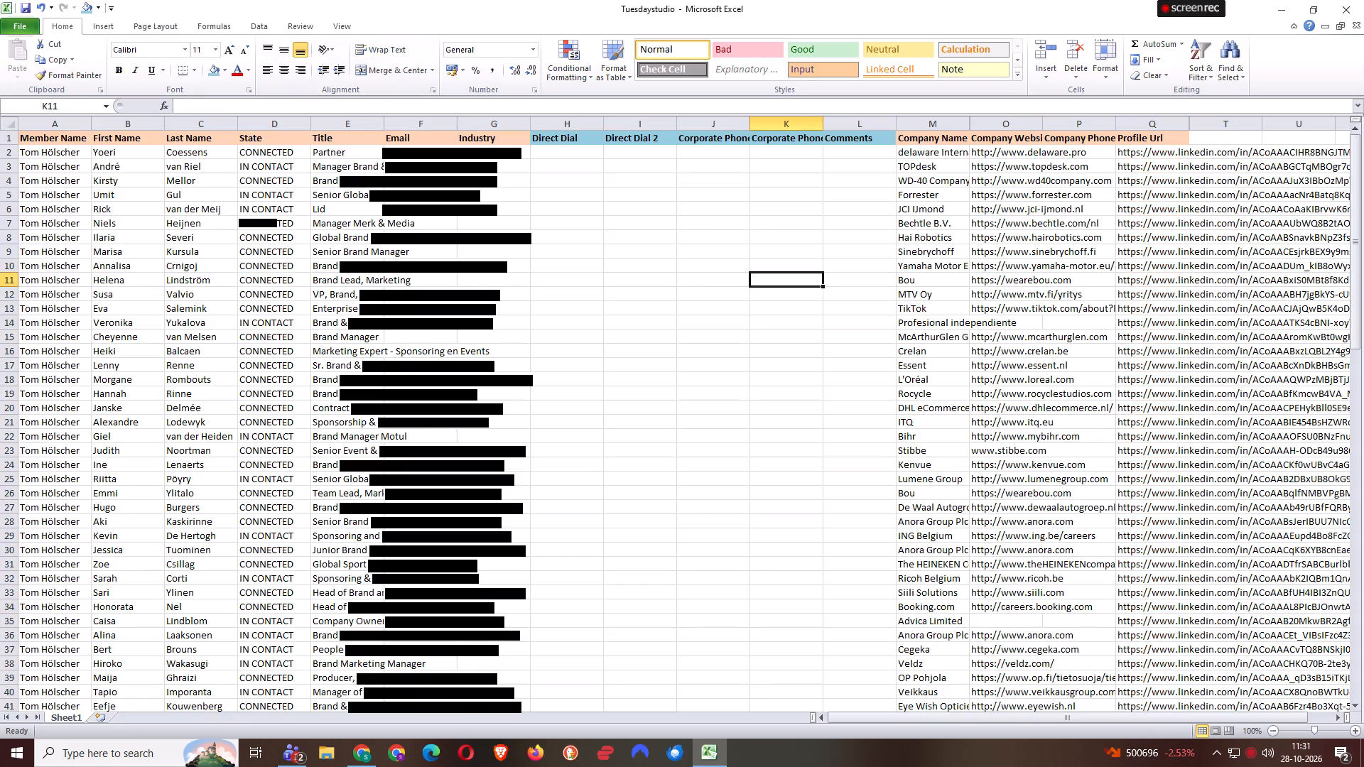
Save the workbook with the widened and hidden columns.
scroll(697, 300, up, 6)
click(673, 281)
key(ctrl+s)
key(ctrl+s)
key(ctrl+s)
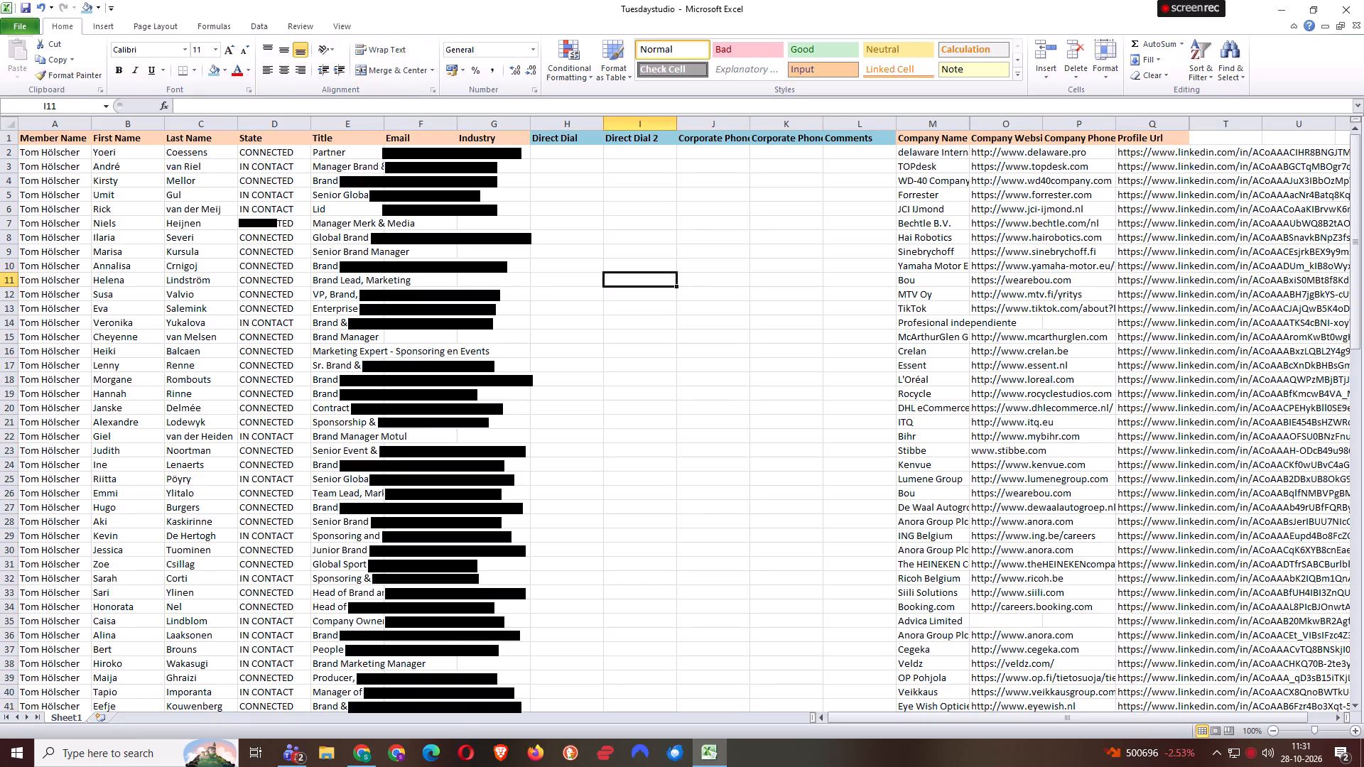
Hide the State column (D).
click(703, 212)
scroll(650, 308, up, 5)
click(278, 124)
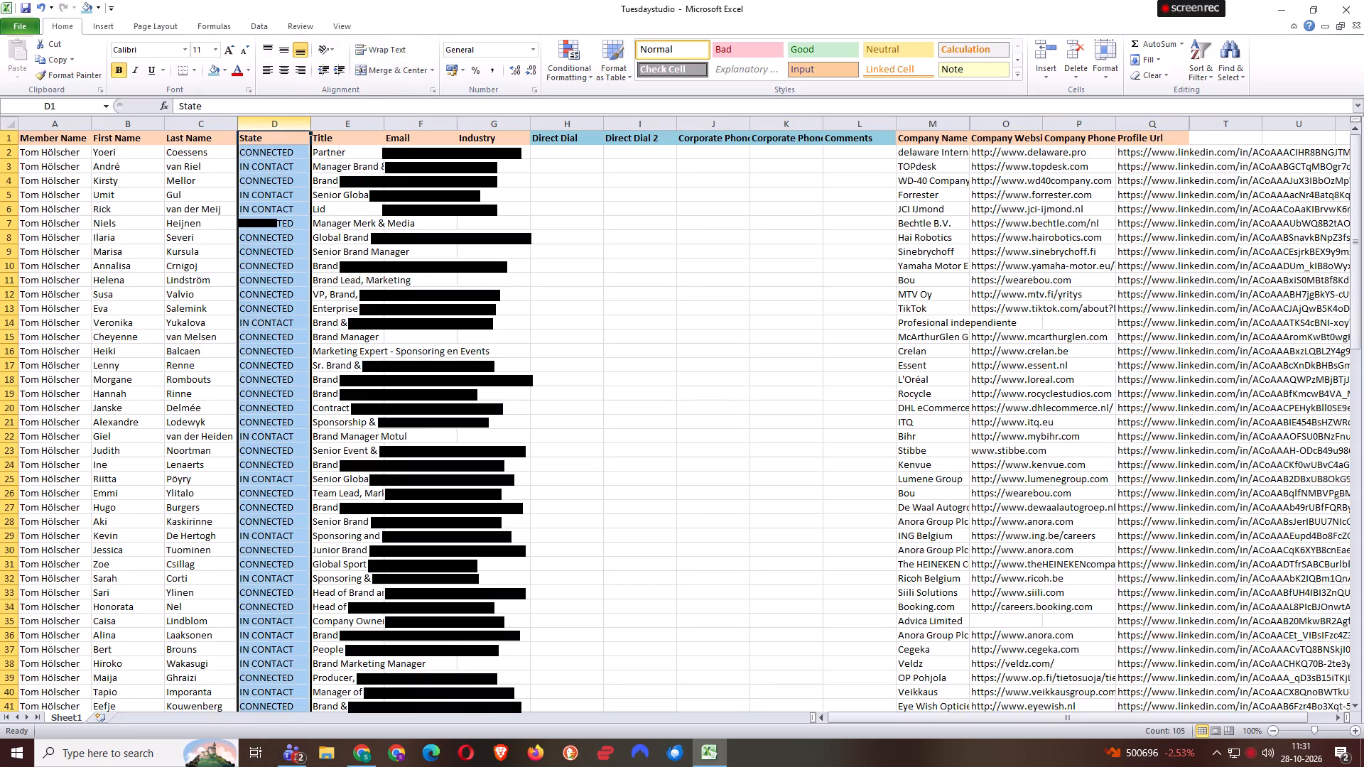
right_click(278, 124)
click(323, 300)
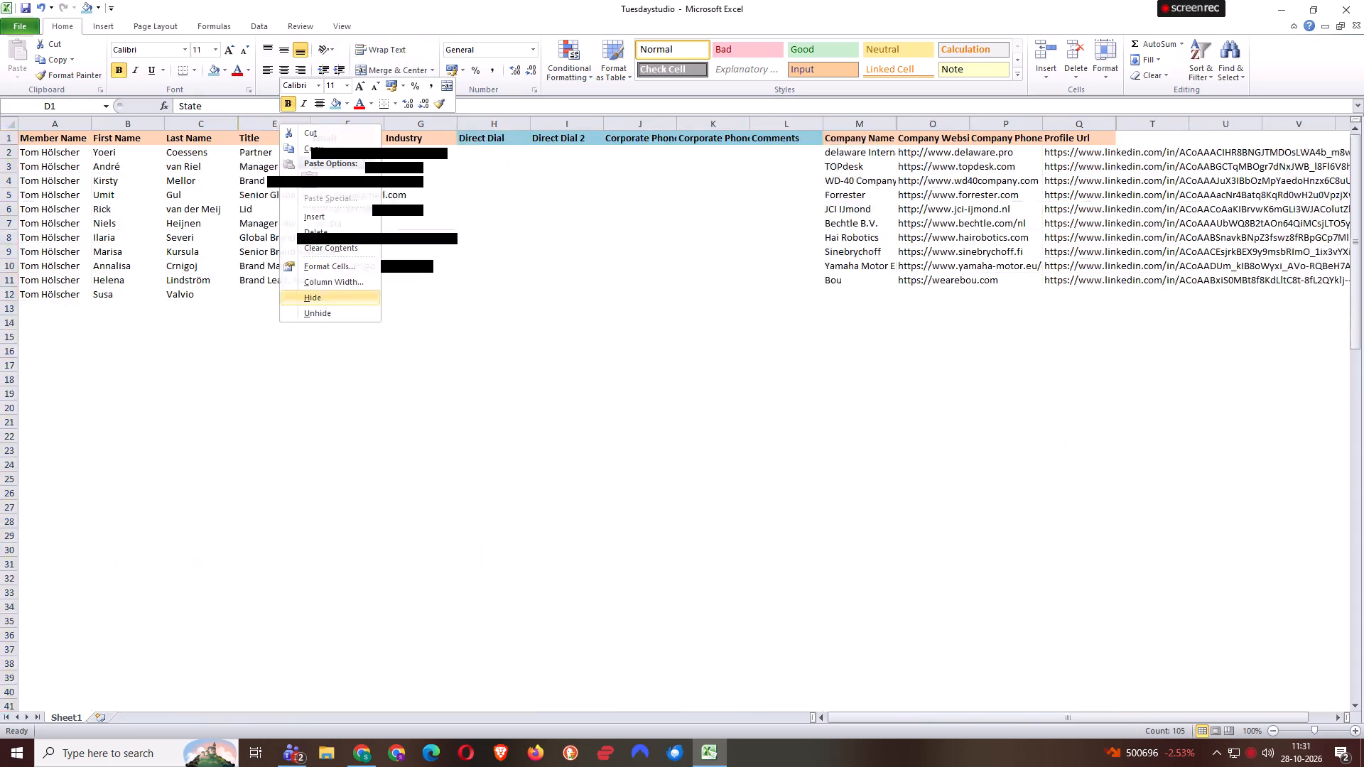
click(705, 317)
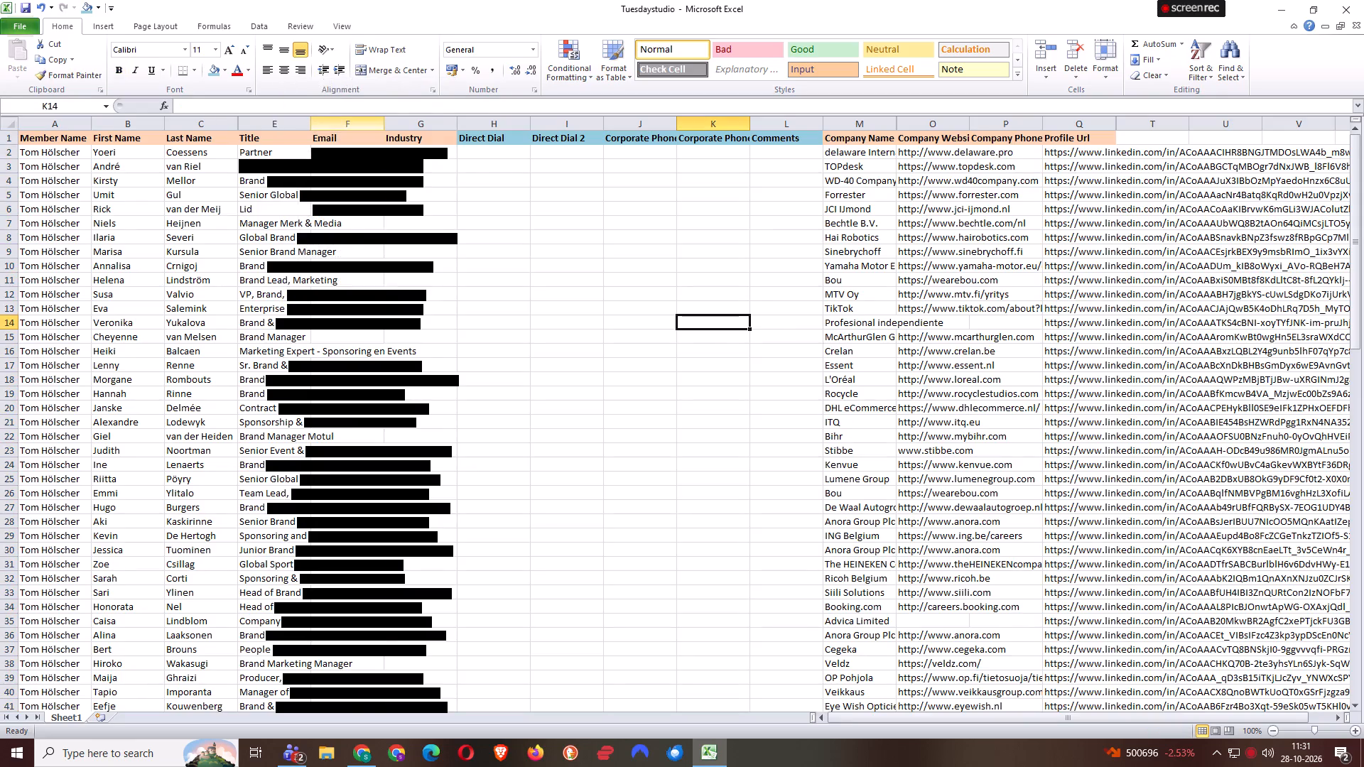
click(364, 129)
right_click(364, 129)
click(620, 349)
Hide the Email and Industry columns (F and G).
drag(423, 127, 374, 119)
right_click(367, 180)
click(431, 359)
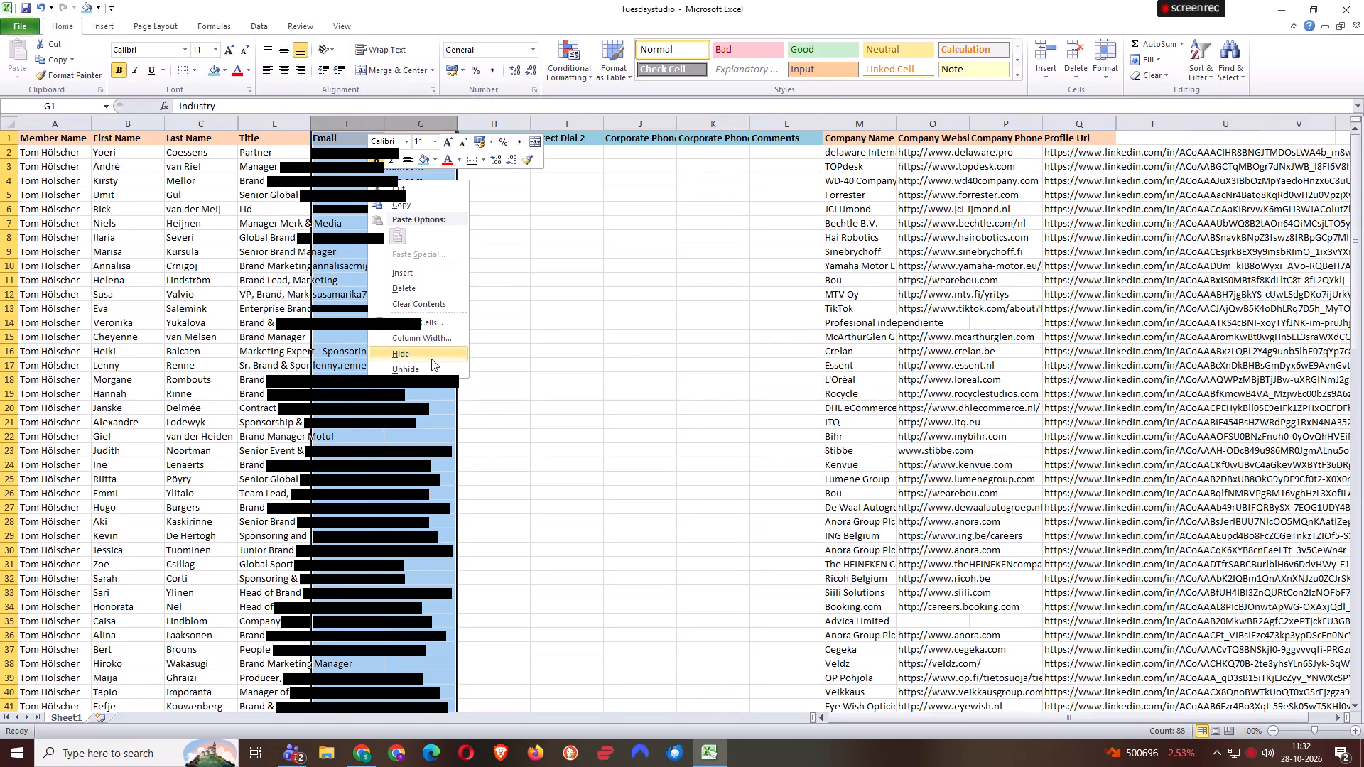
click(624, 300)
Check the lead list down to its last row, save the workbook and return to the header row.
scroll(592, 362, up, 5)
scroll(546, 300, down, 10)
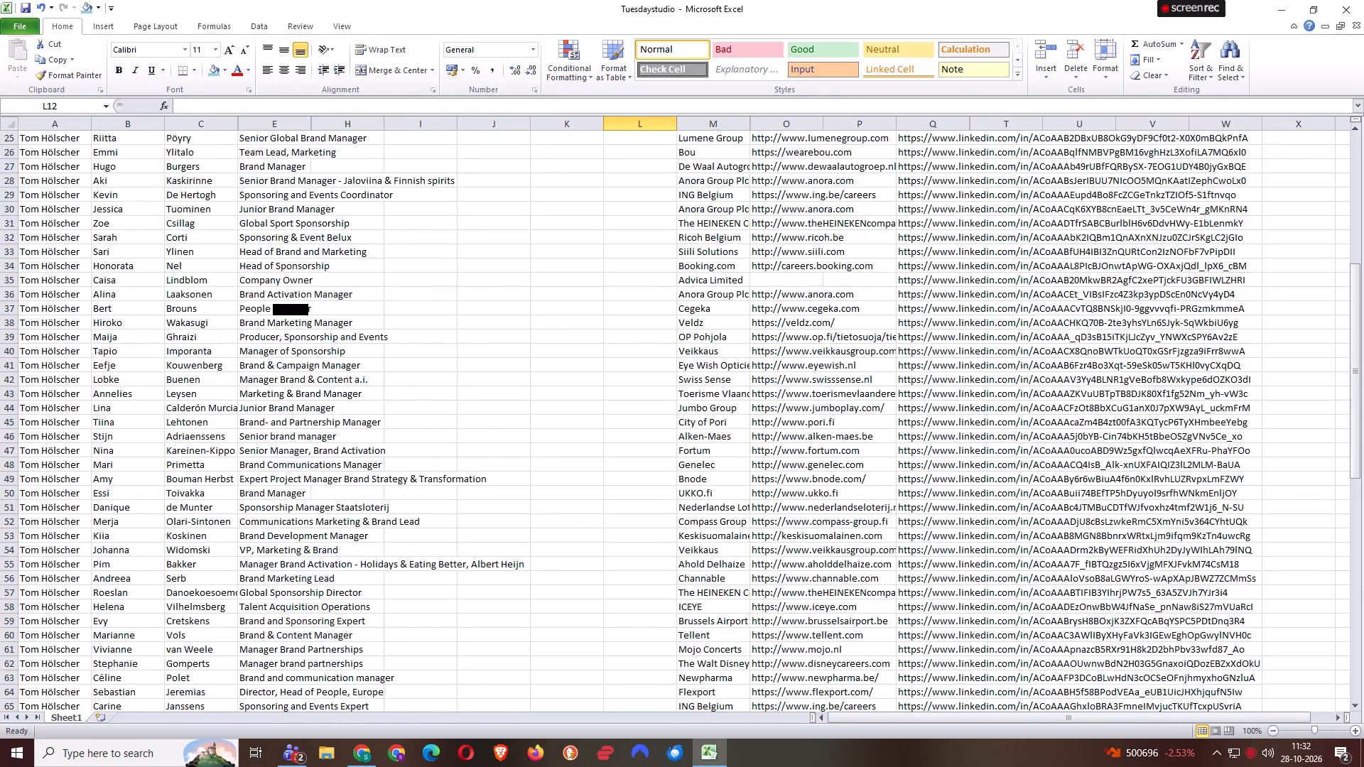
scroll(546, 298, down, 19)
click(549, 406)
key(ctrl+s)
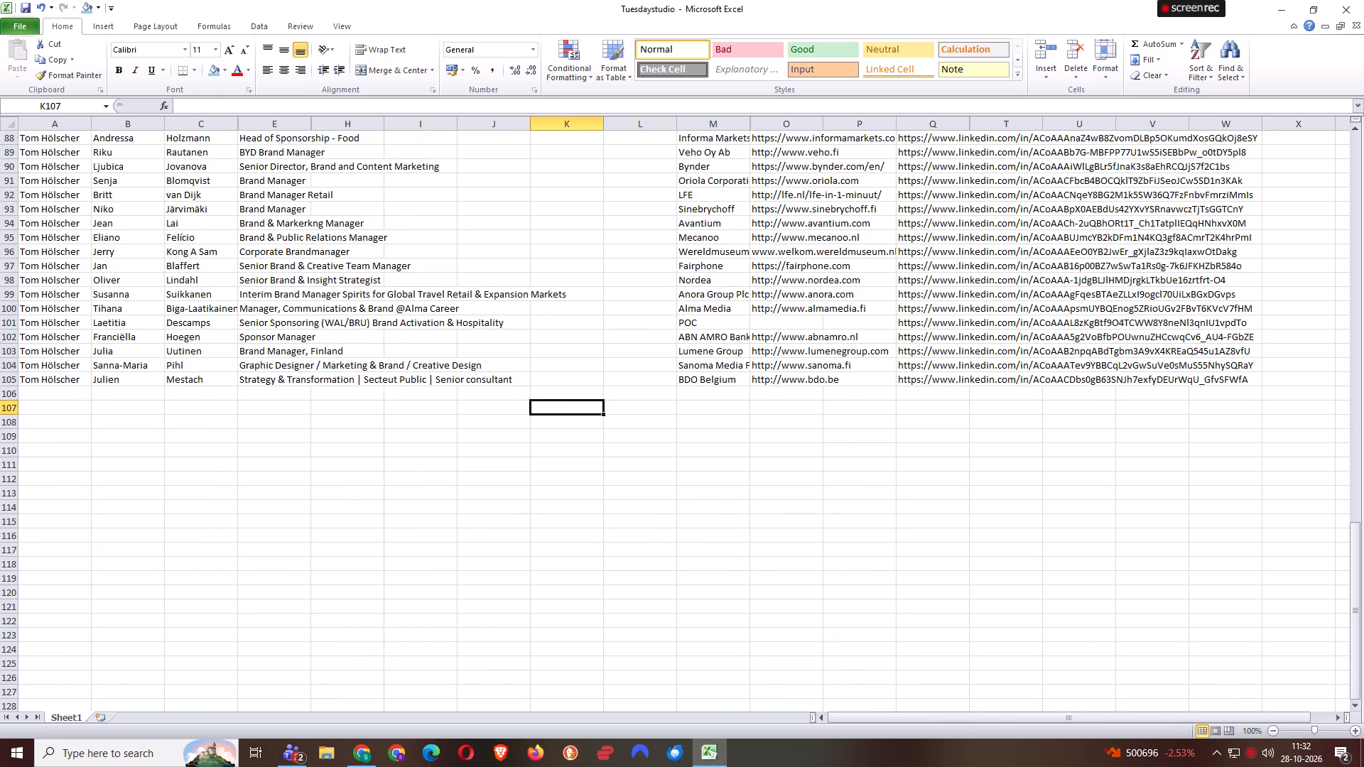
key(ctrl+s)
key(ctrl+s)
click(610, 288)
scroll(595, 352, up, 20)
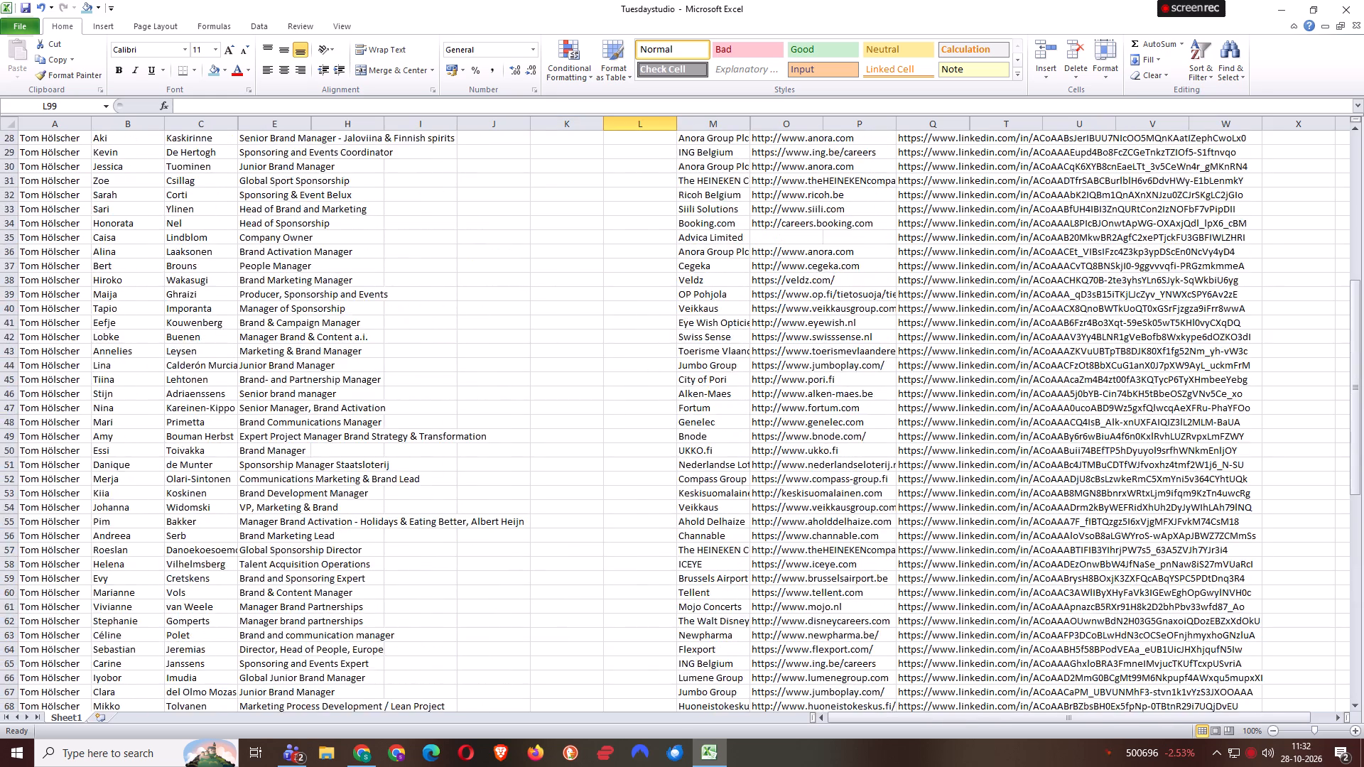
scroll(594, 388, up, 20)
scroll(594, 388, up, 1)
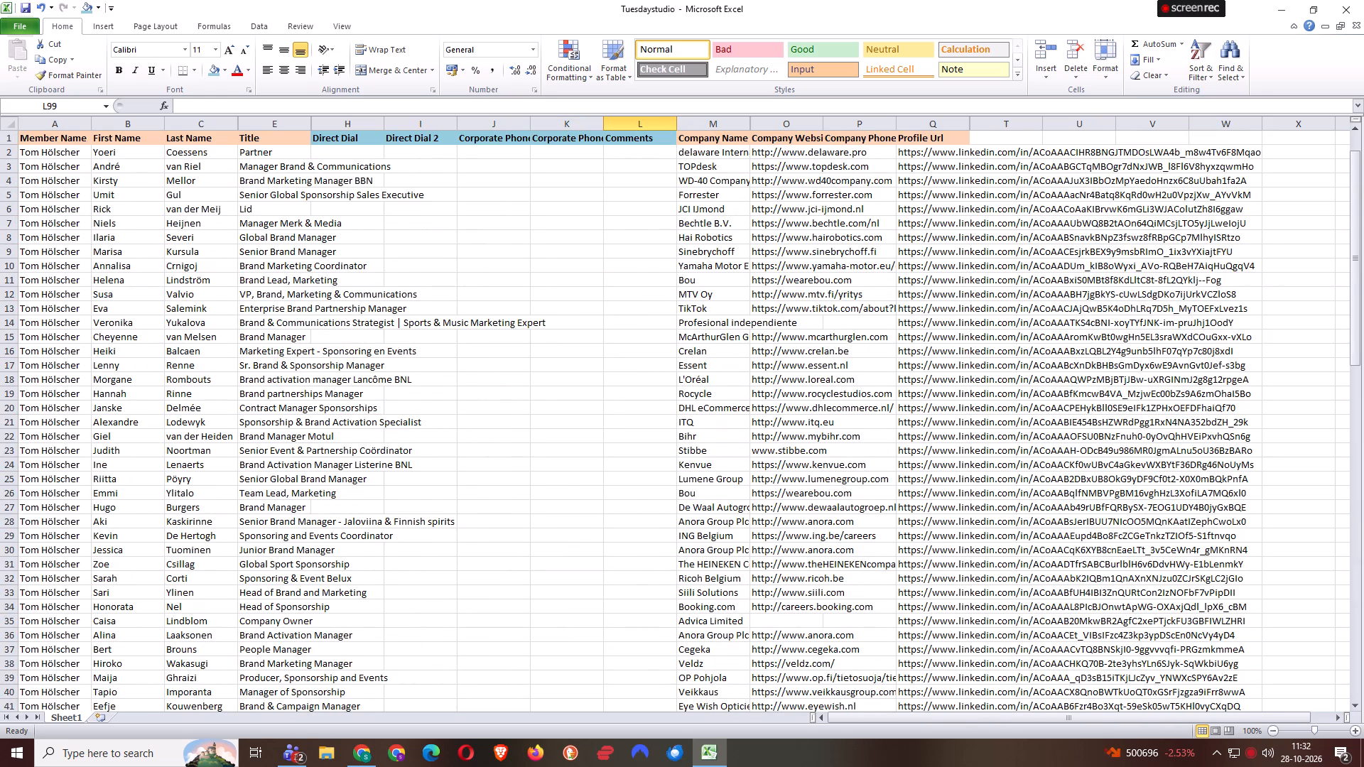
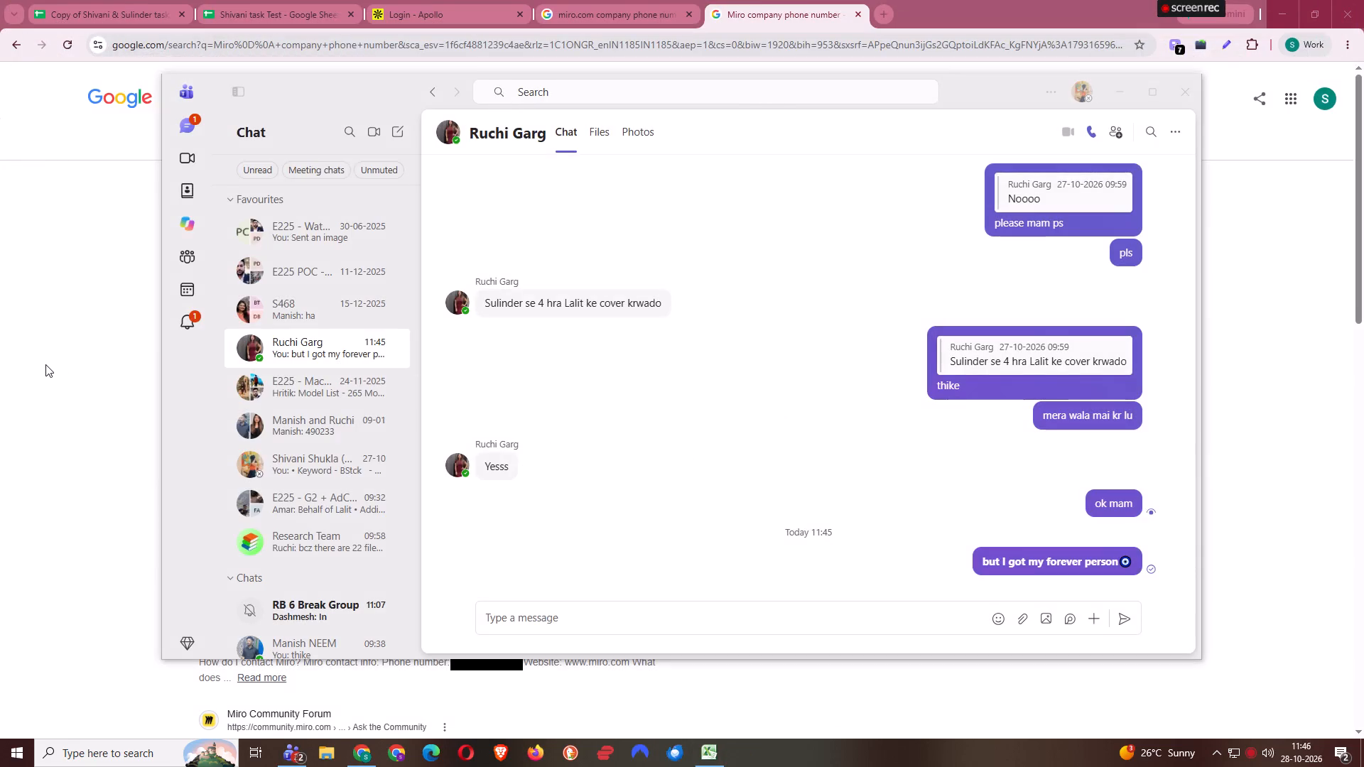
Switch back to the Tuesdaystudio workbook in Excel and look through the lead rows on Sheet1.
click(45, 364)
scroll(612, 398, down, 1)
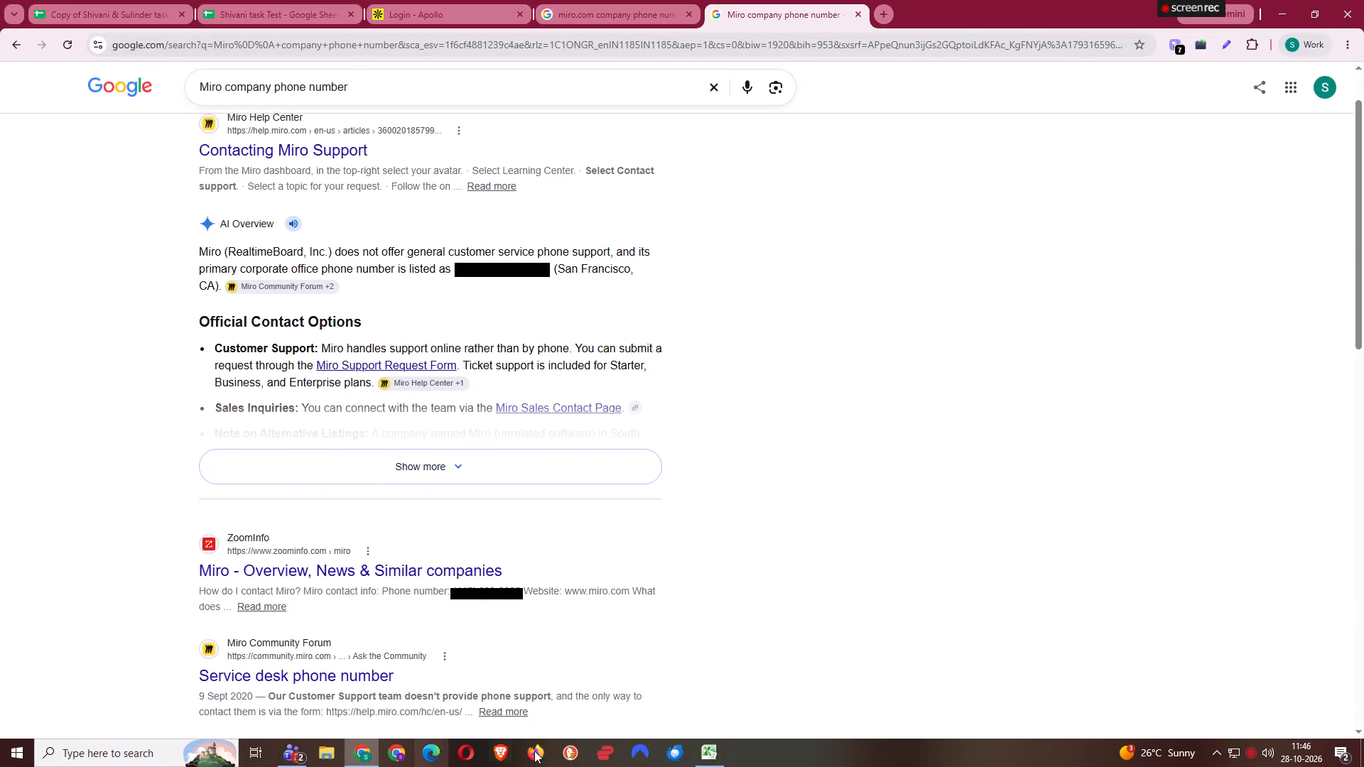
drag(708, 752, 394, 755)
click(396, 755)
click(652, 335)
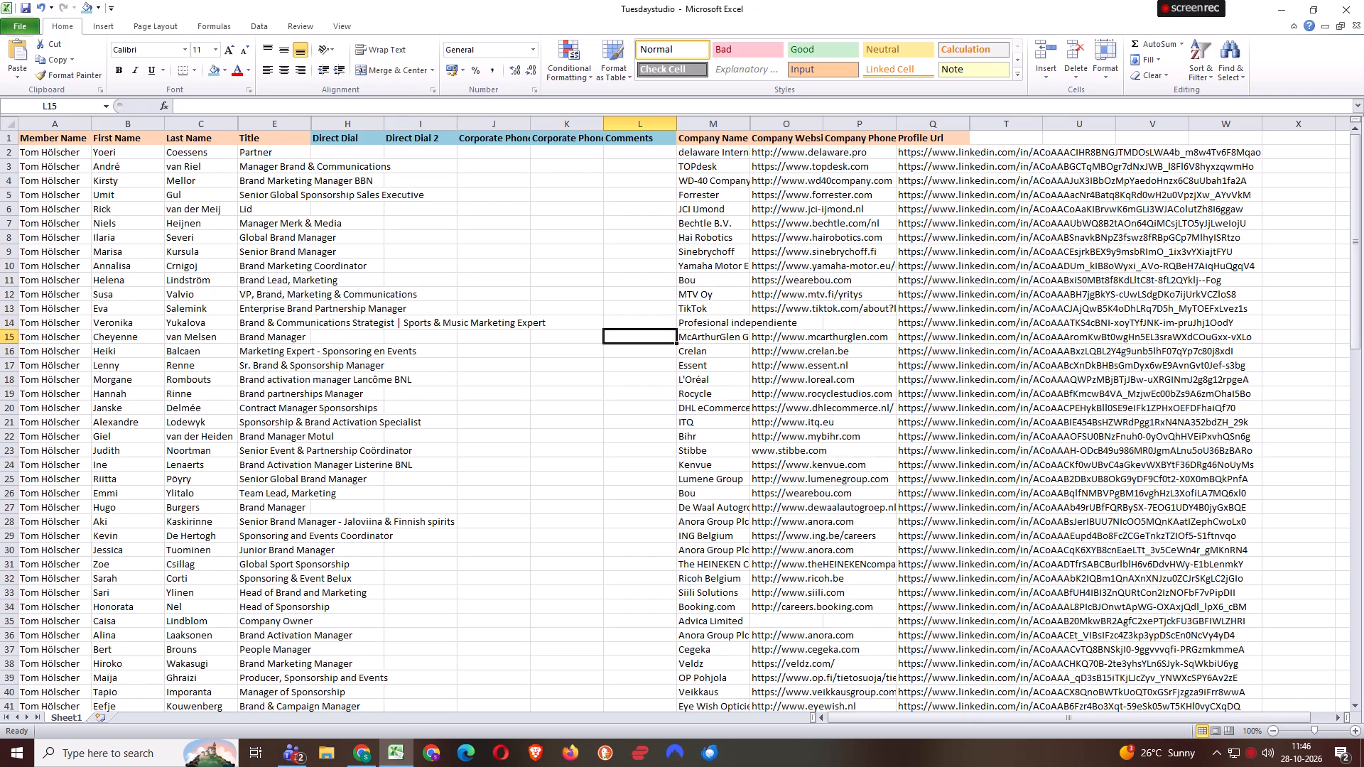
scroll(491, 434, up, 5)
click(375, 195)
scroll(465, 415, down, 17)
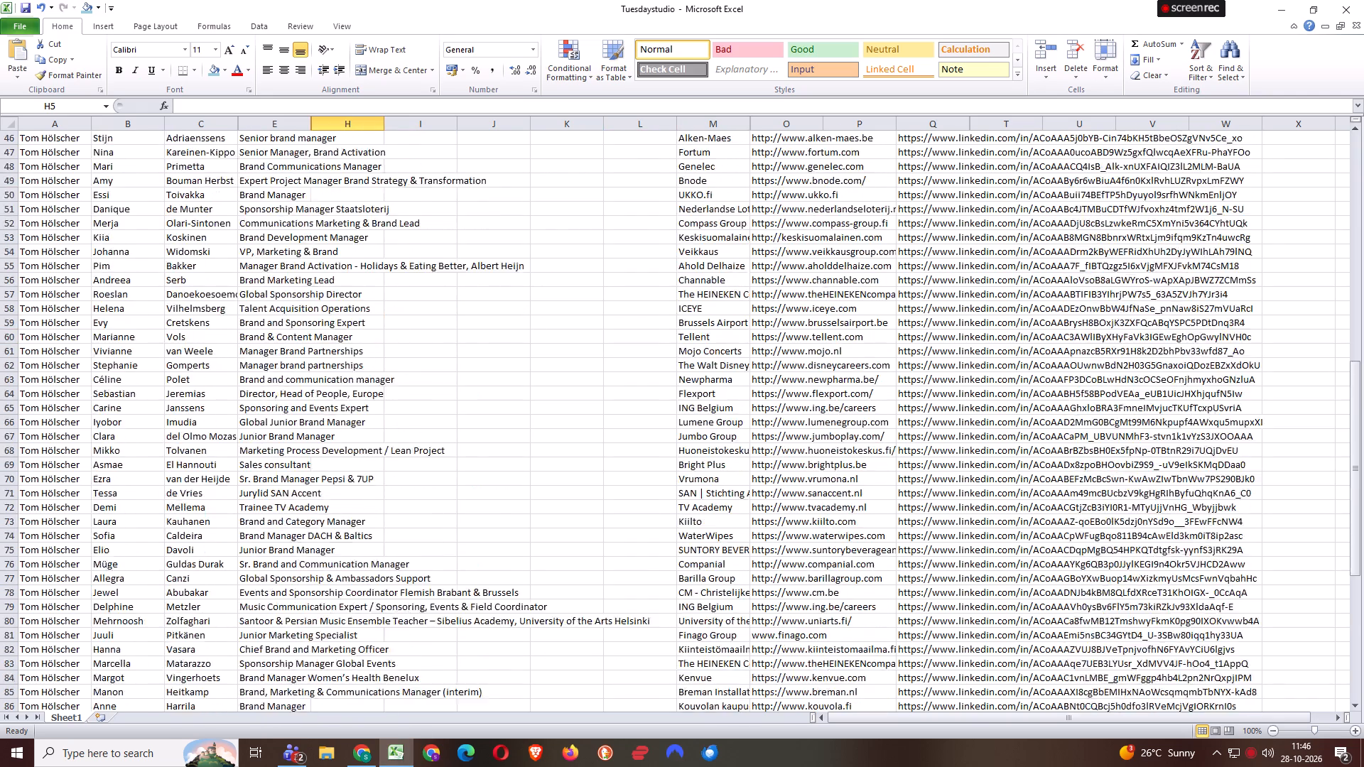
scroll(489, 469, down, 14)
scroll(518, 440, up, 20)
scroll(518, 440, up, 14)
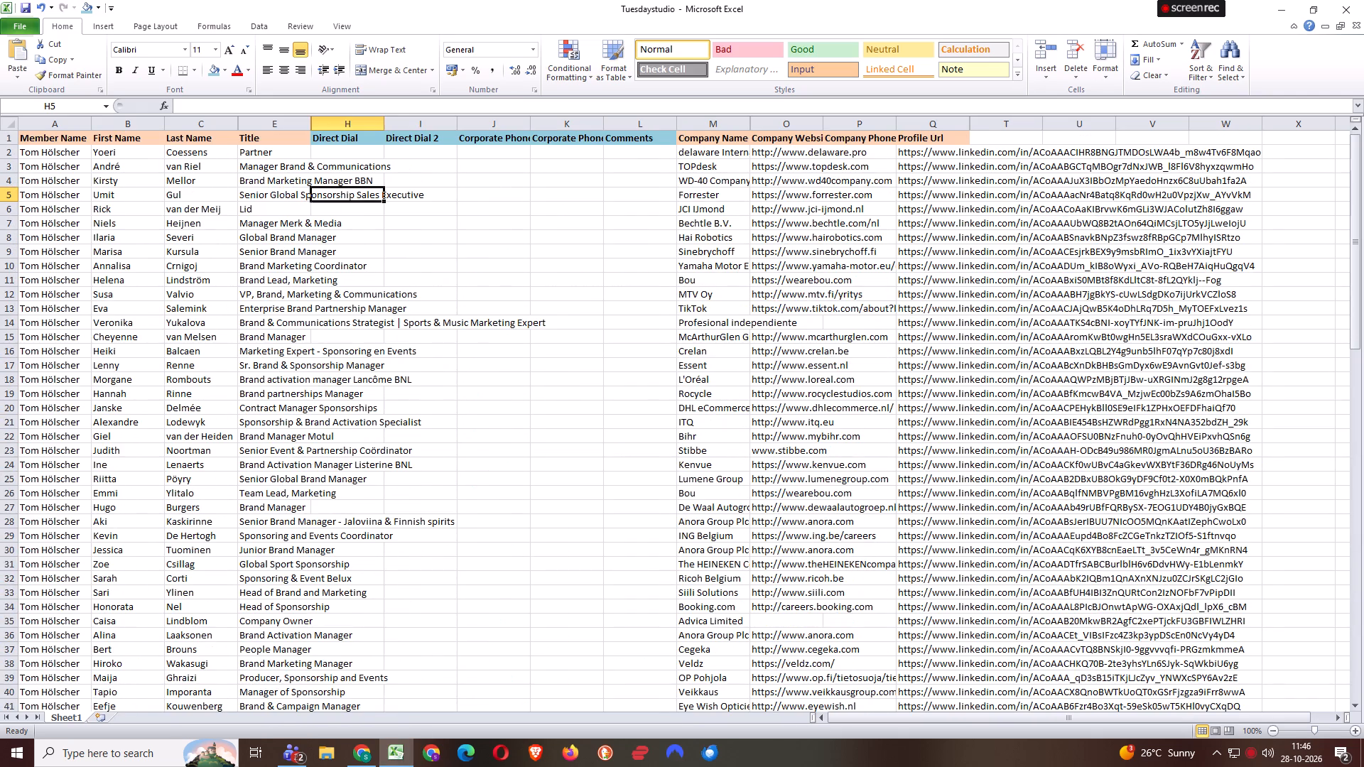
scroll(518, 440, up, 11)
click(434, 281)
click(116, 164)
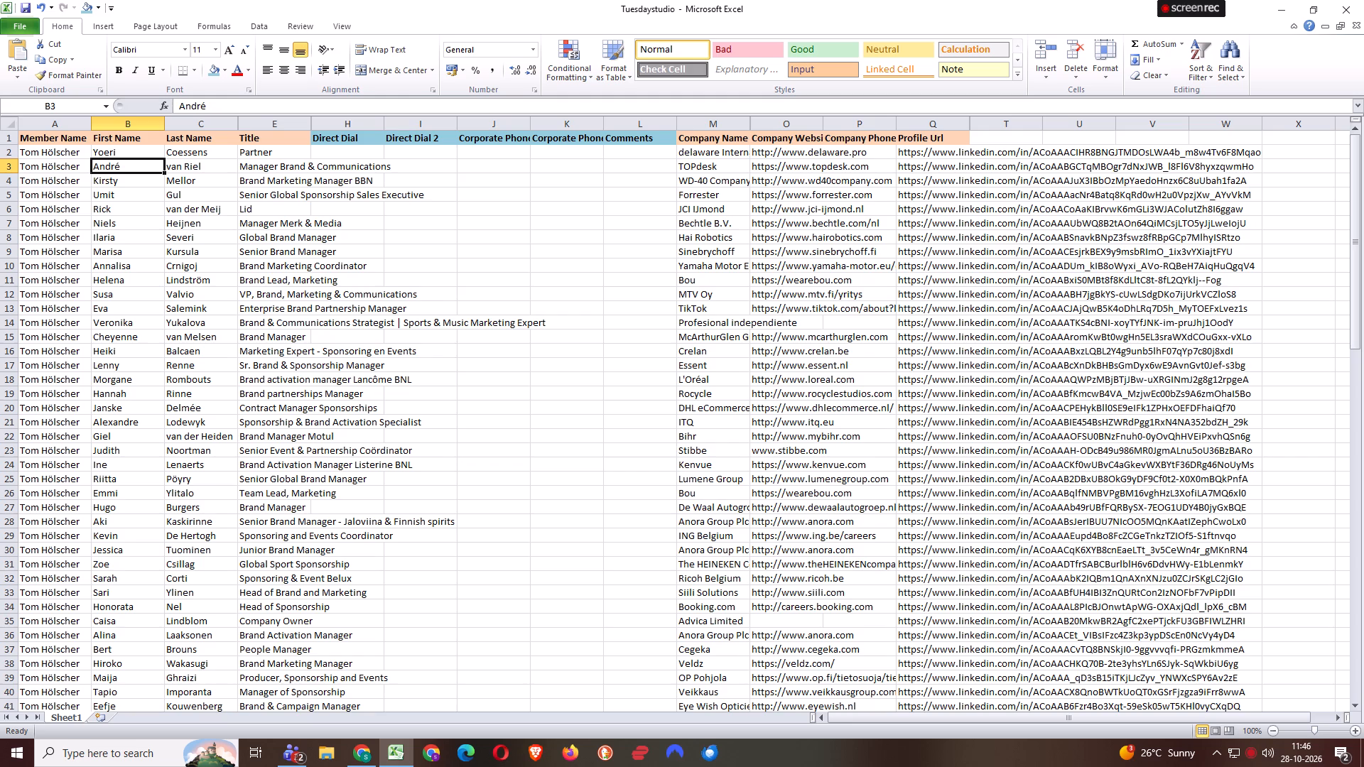
Save the Tuesdaystudio workbook.
click(497, 241)
key(ctrl+s)
key(ctrl+s)
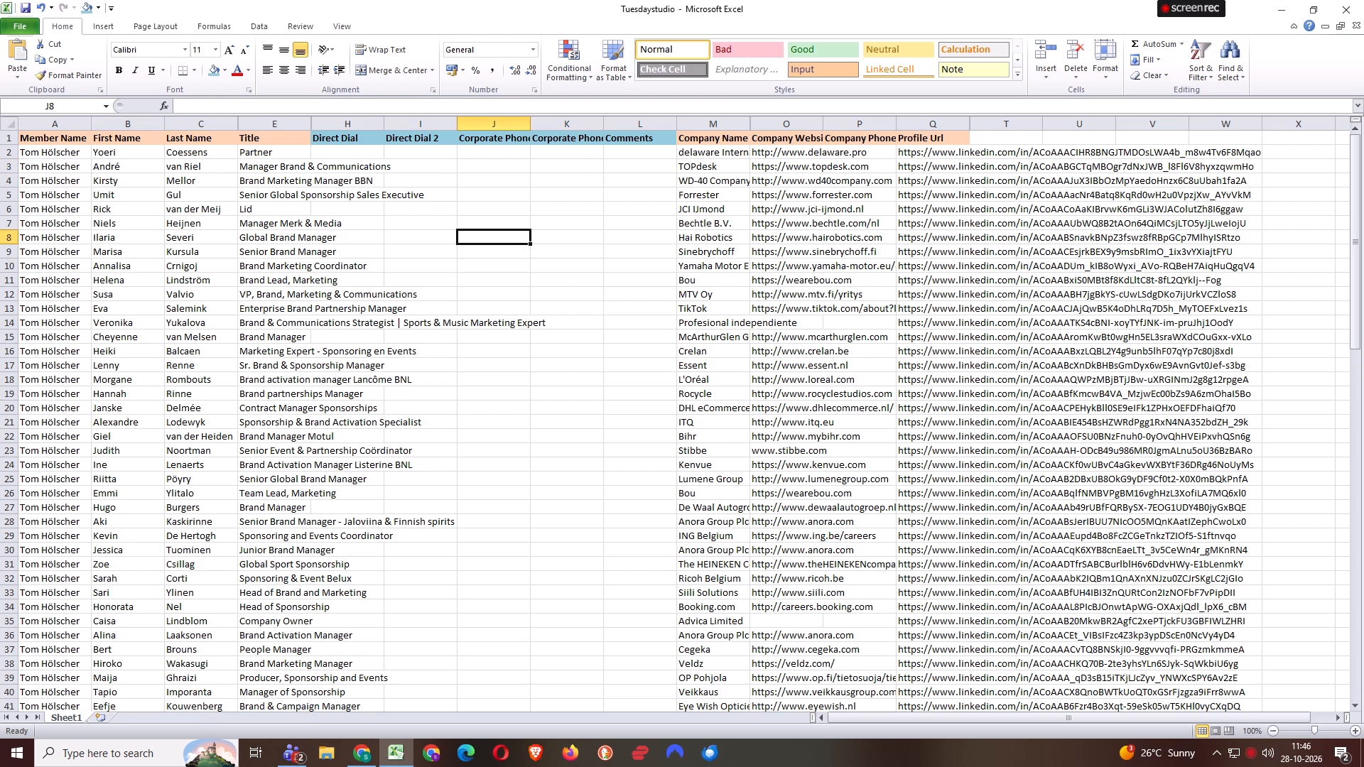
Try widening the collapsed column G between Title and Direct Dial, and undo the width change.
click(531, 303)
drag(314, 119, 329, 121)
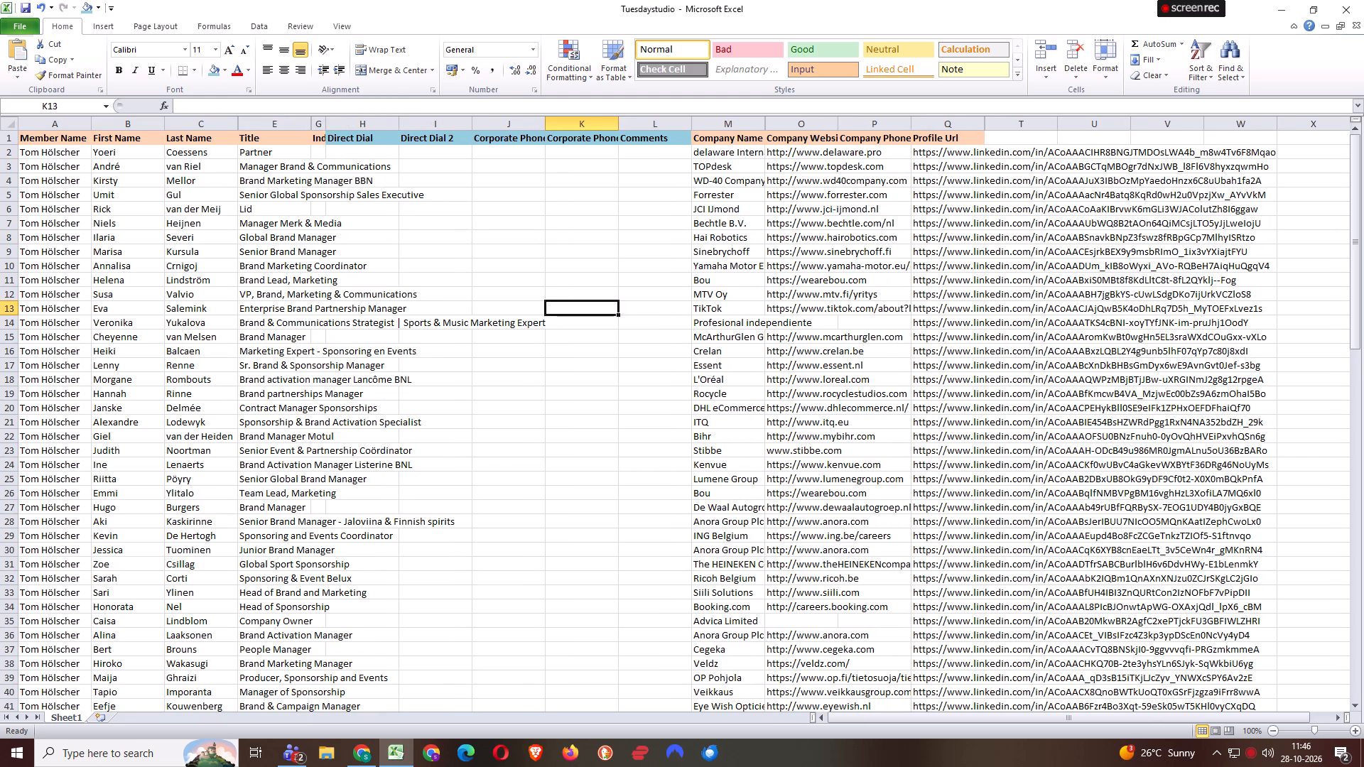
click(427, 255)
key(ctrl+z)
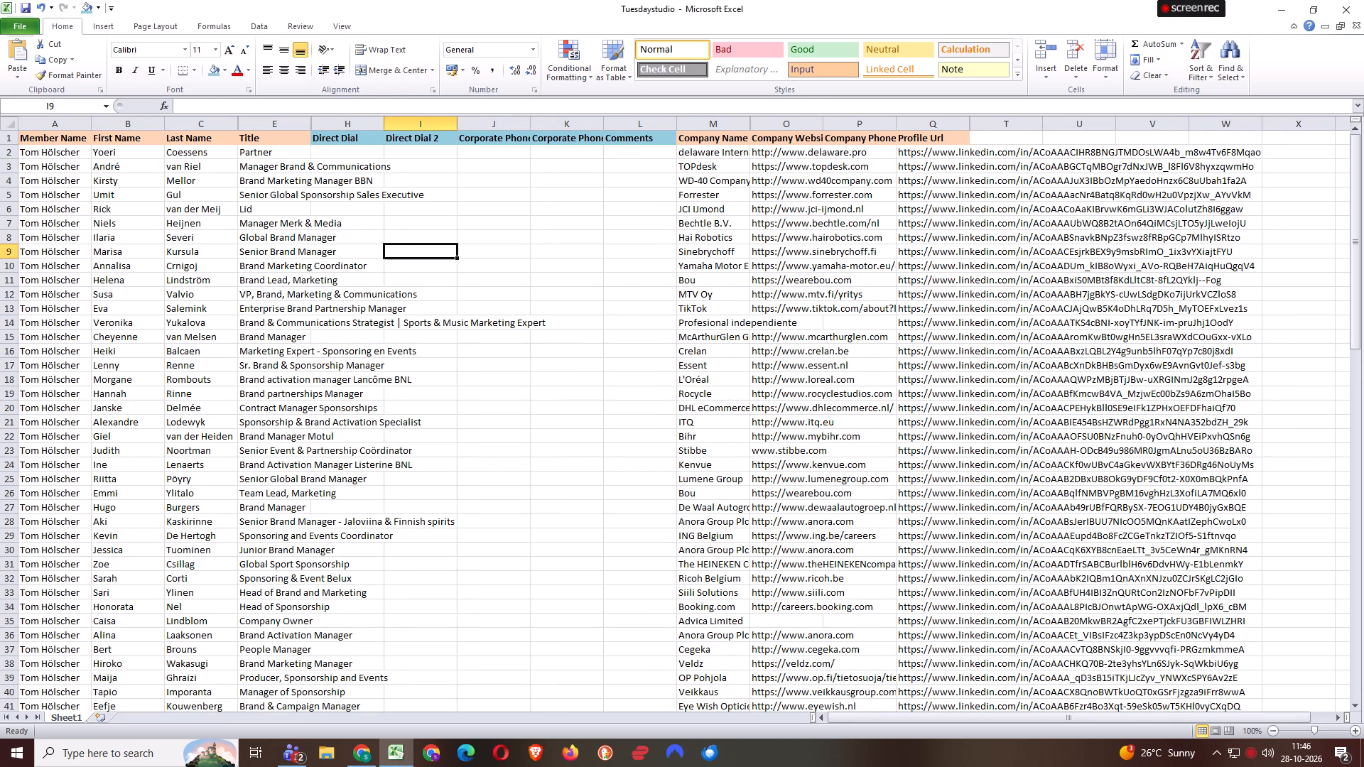
Select the whole lead sheet and turn on filters for its header row.
click(415, 199)
click(379, 161)
scroll(364, 298, up, 5)
scroll(366, 294, down, 5)
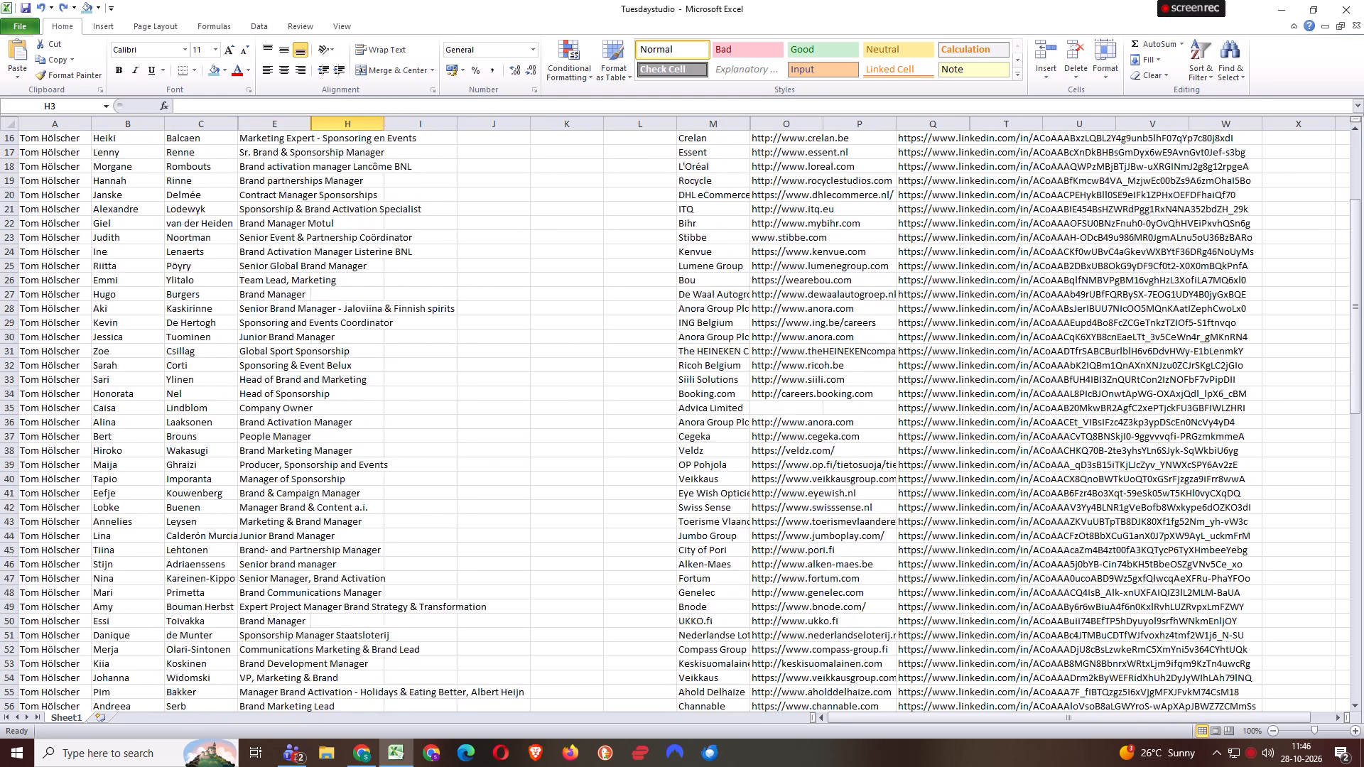
scroll(367, 294, down, 5)
scroll(688, 320, up, 12)
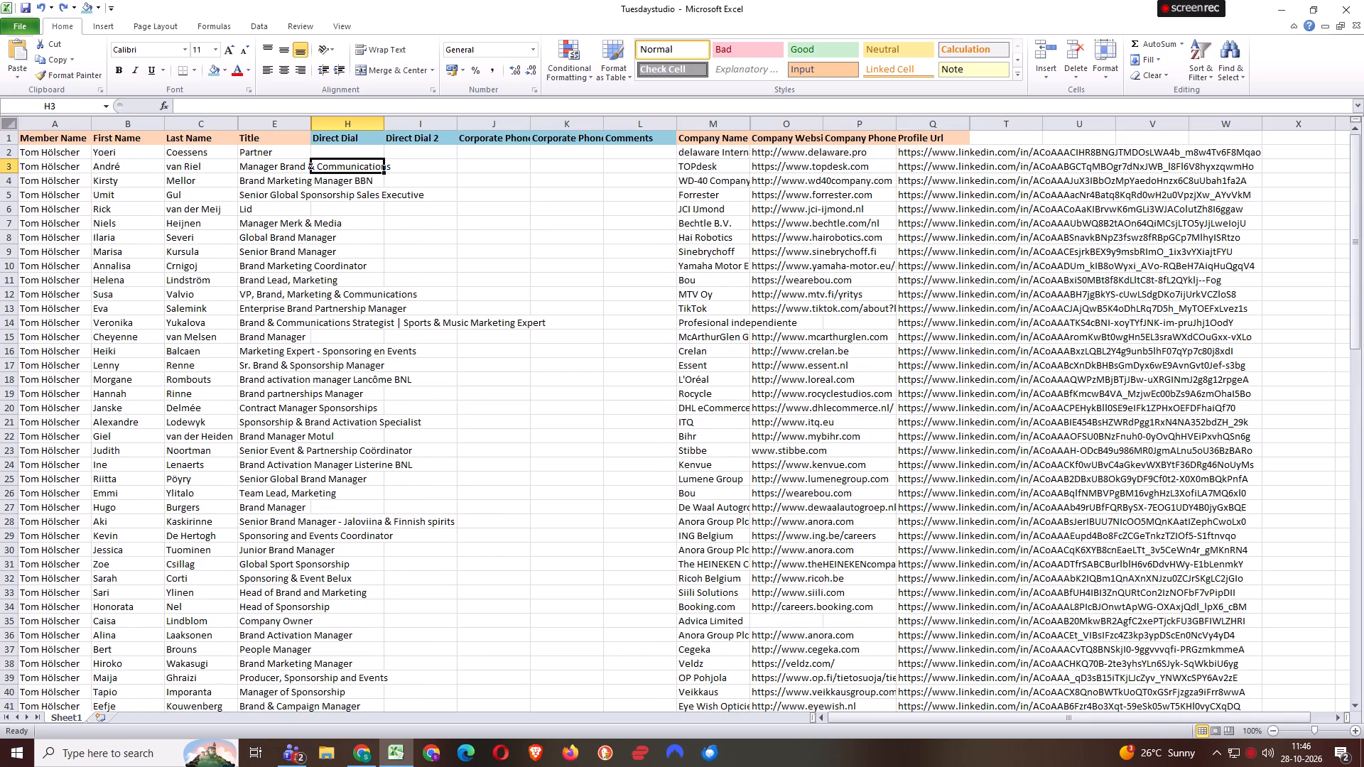
click(15, 129)
click(1193, 66)
click(1204, 143)
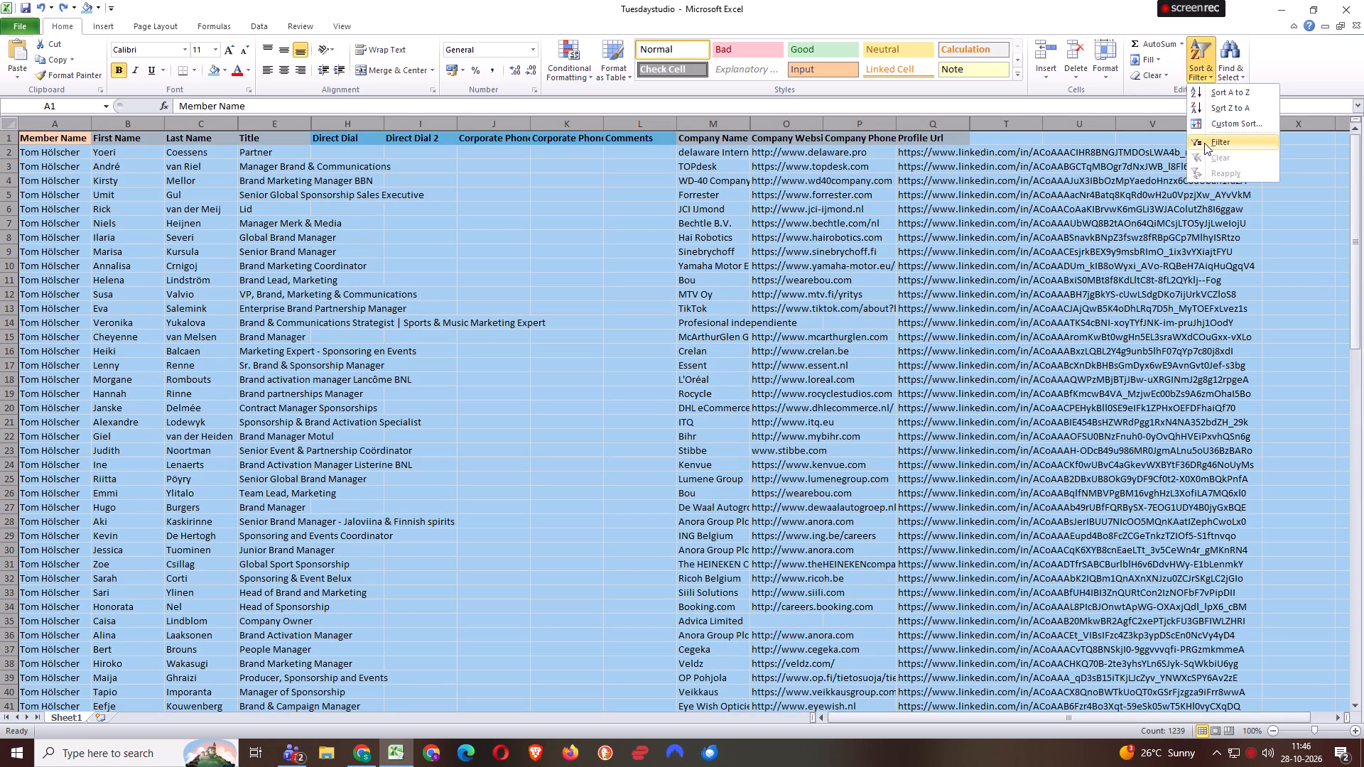
click(783, 285)
Check the filter values of the Company Phone Number column and delete that whole column.
click(741, 139)
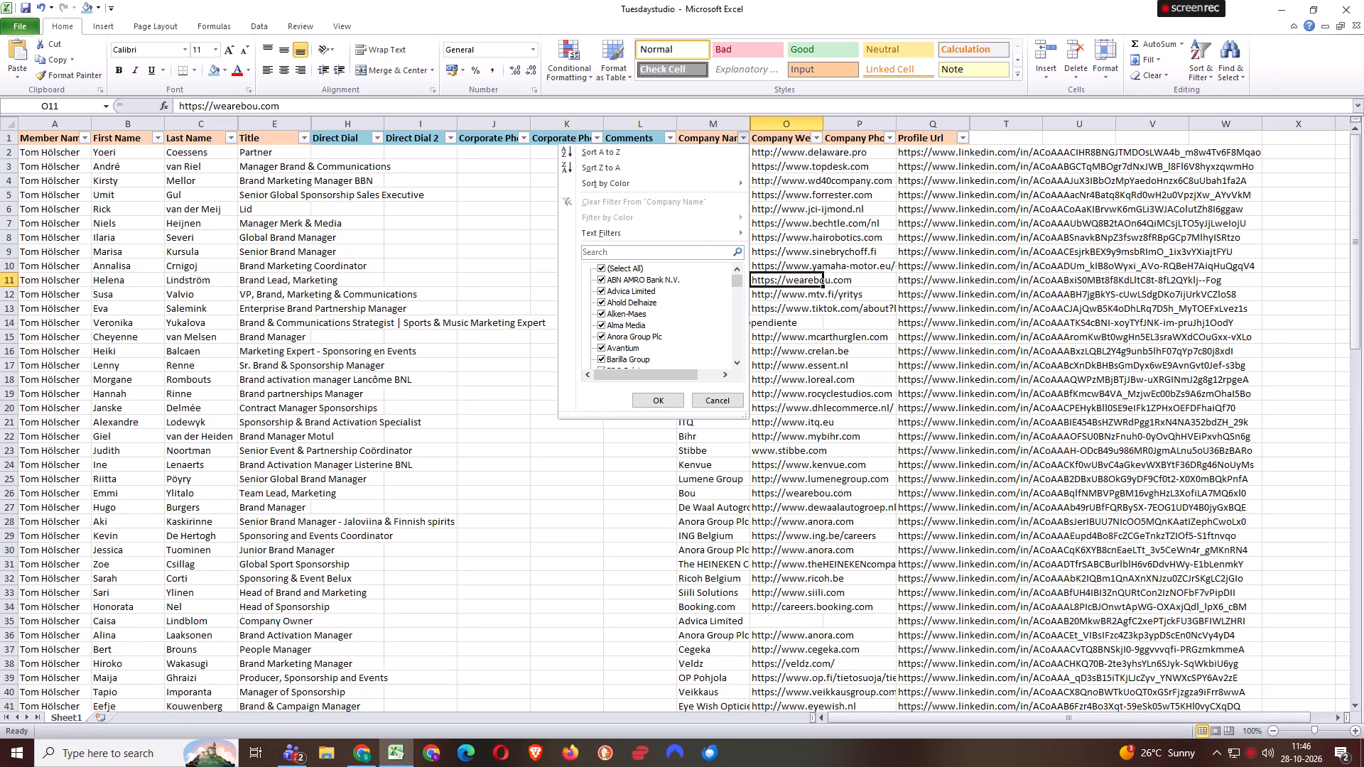
click(983, 195)
click(887, 142)
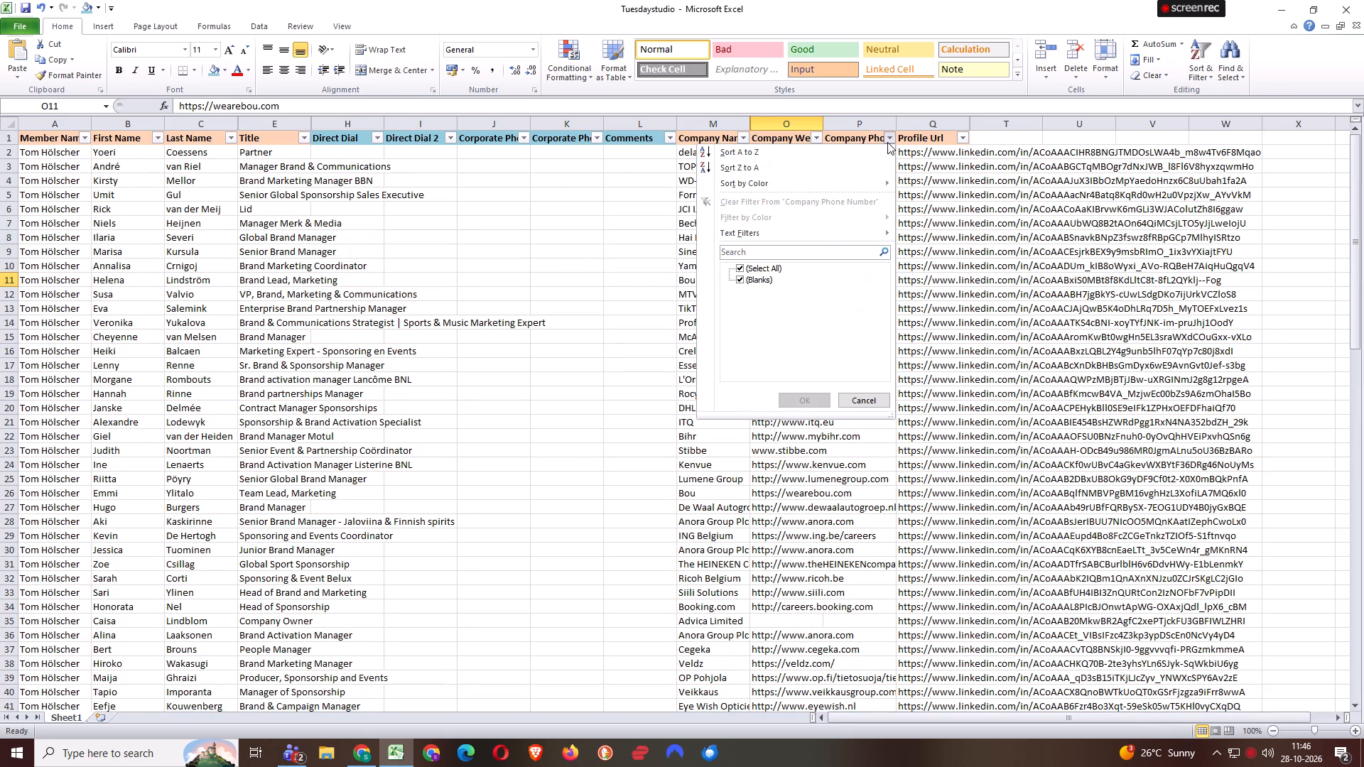
click(627, 289)
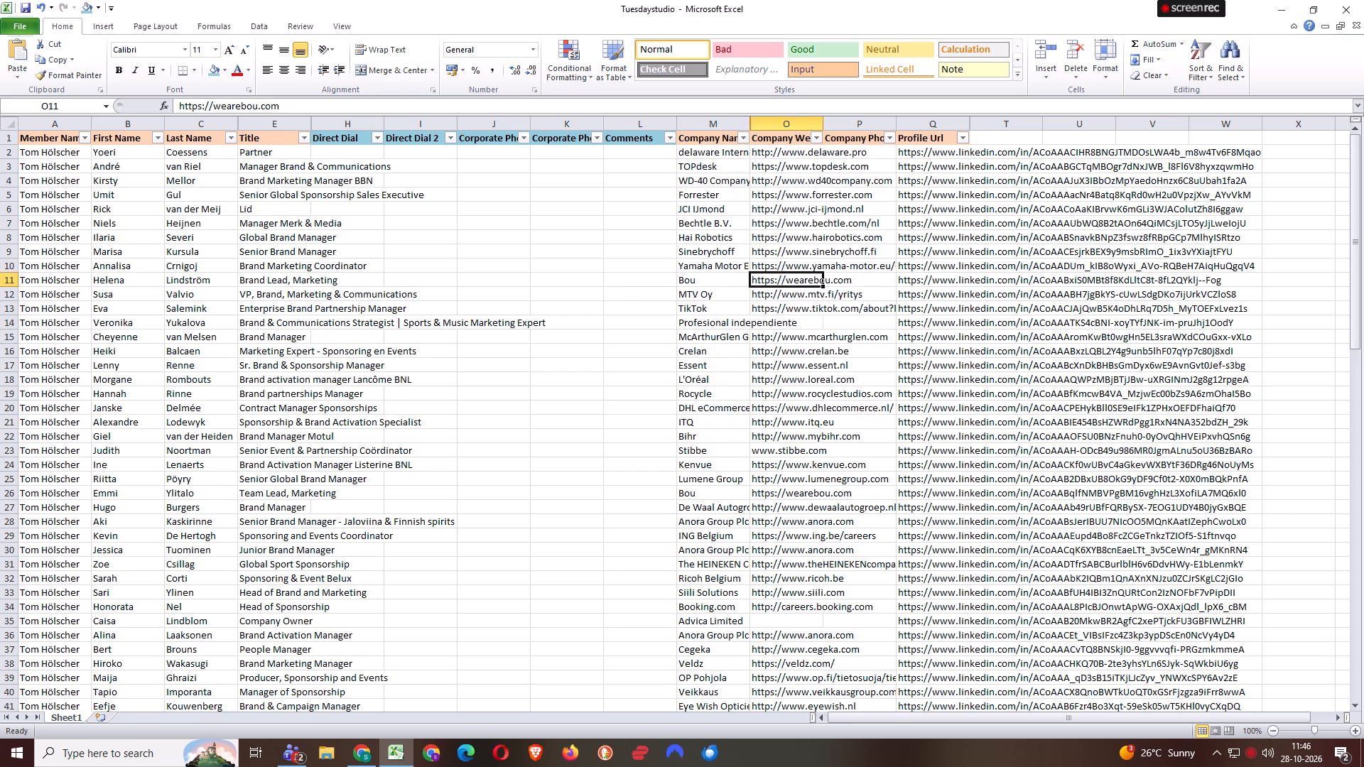
click(862, 136)
click(863, 131)
click(863, 124)
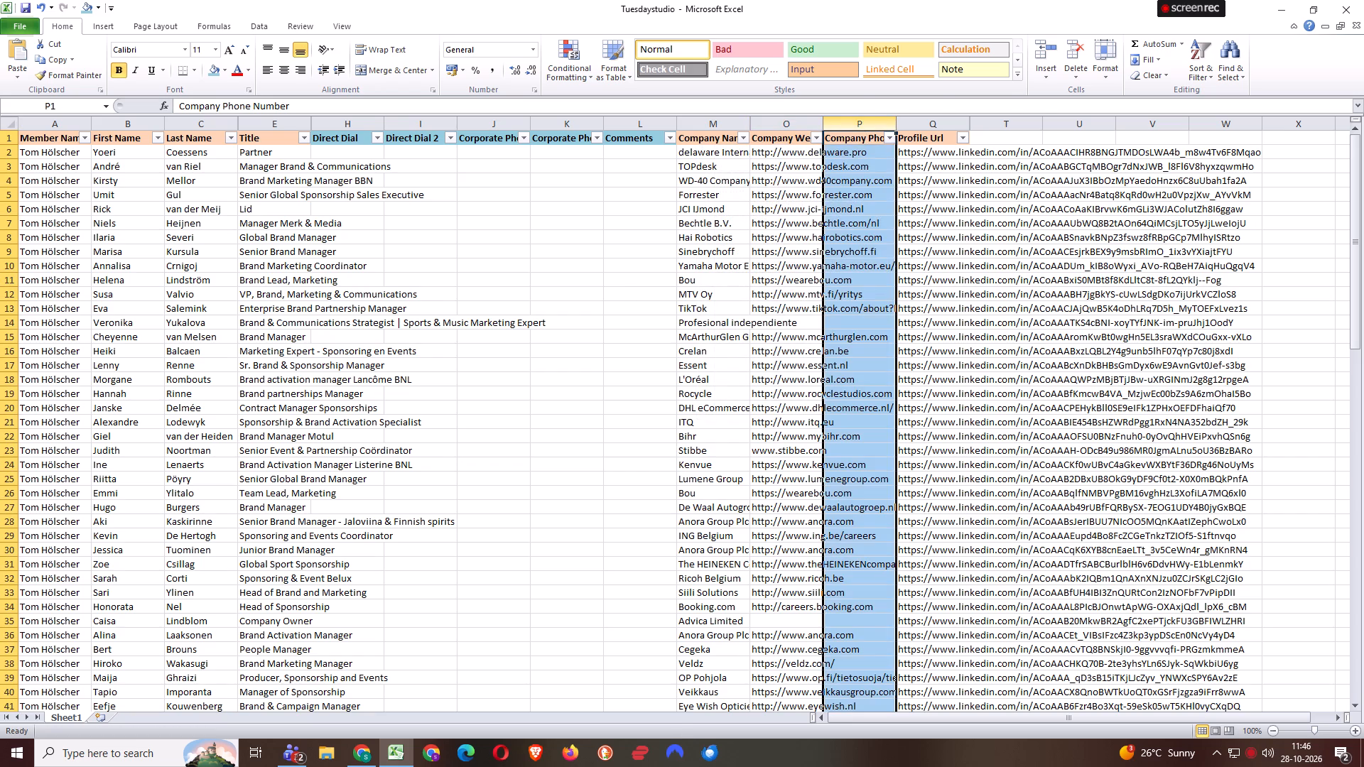
right_click(863, 124)
click(899, 233)
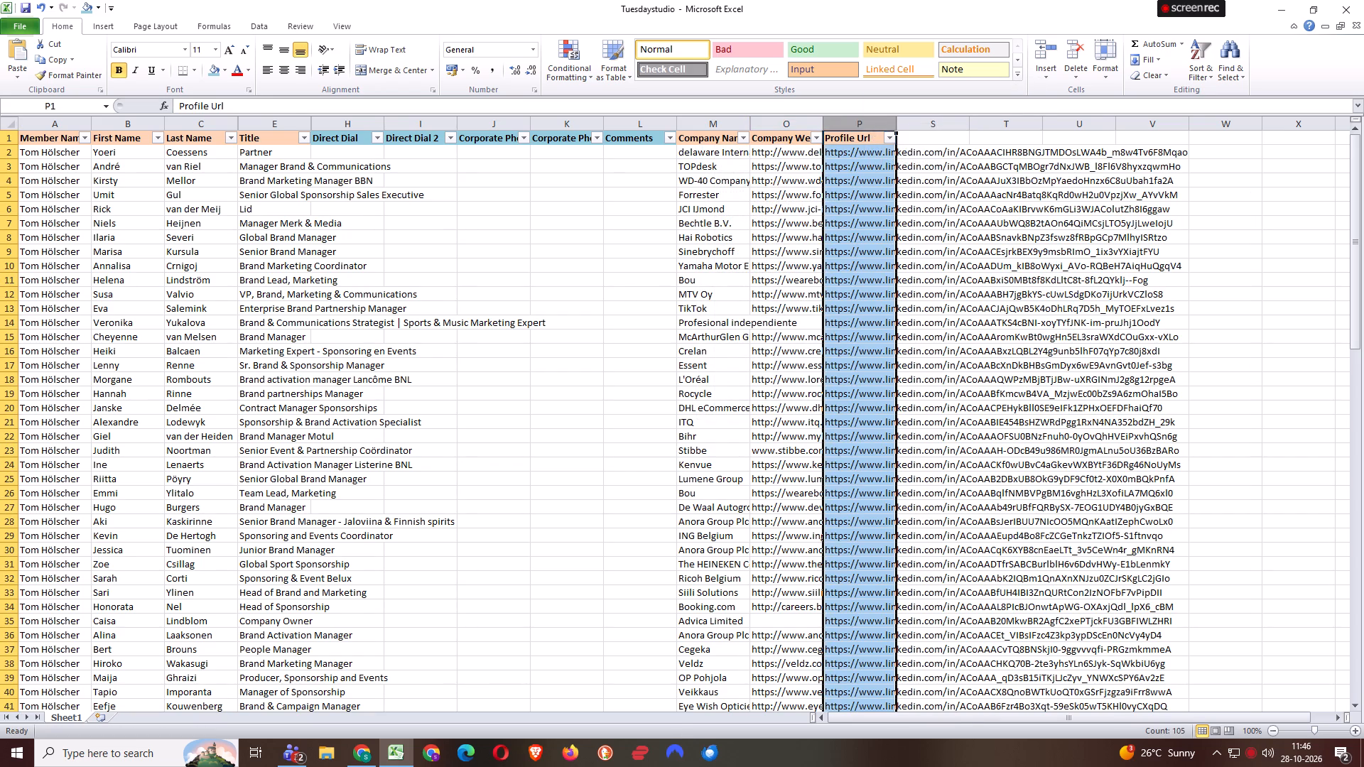
click(696, 209)
Filter the Company Website column to show only the rows with blanks.
click(797, 122)
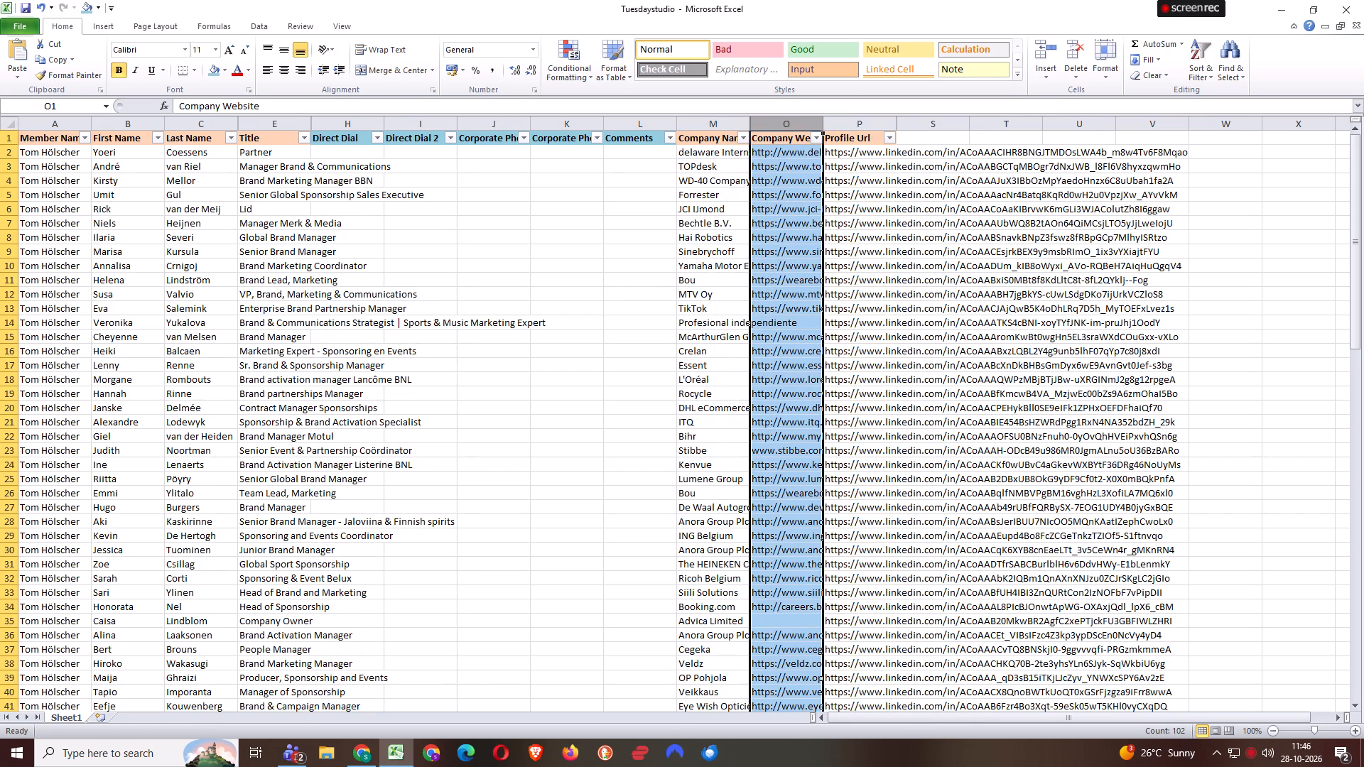
click(822, 141)
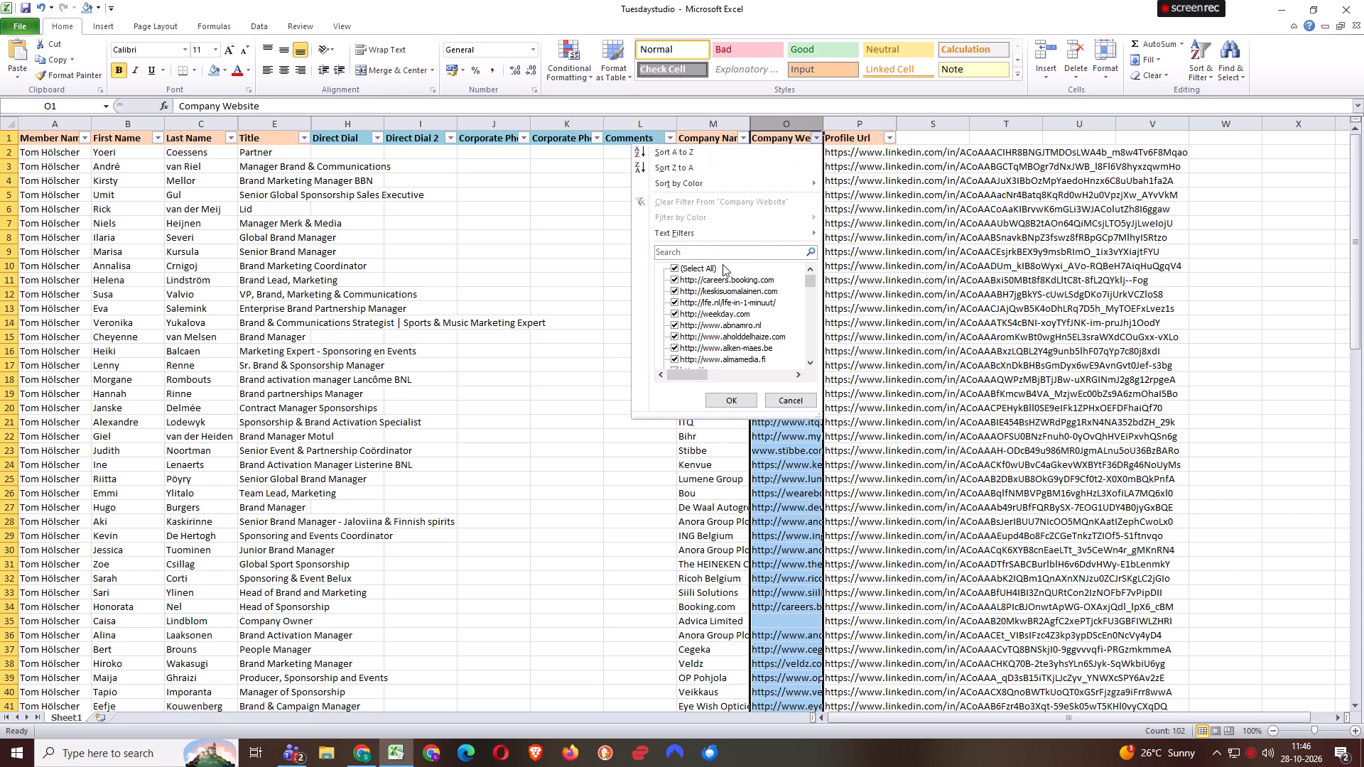
click(706, 270)
drag(807, 283, 794, 365)
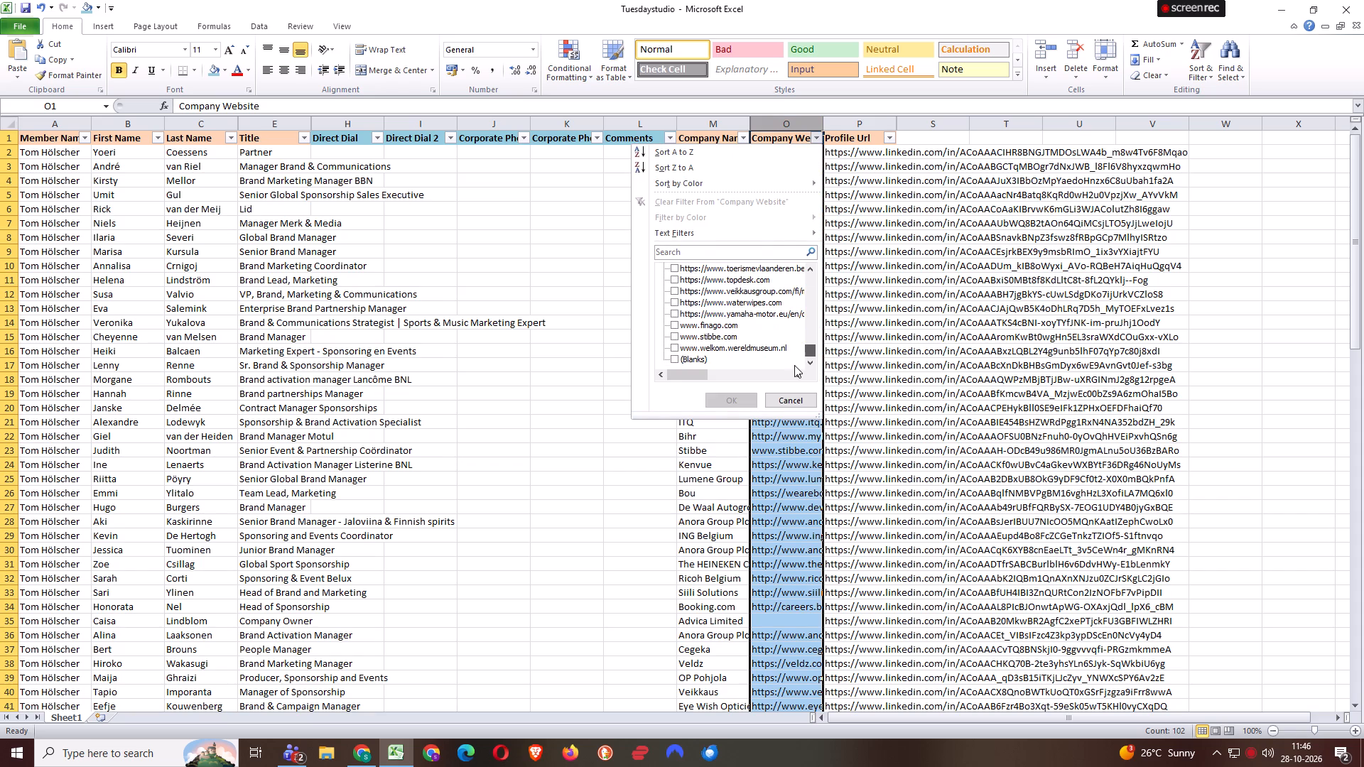
drag(794, 365, 794, 371)
click(675, 361)
click(747, 398)
click(618, 348)
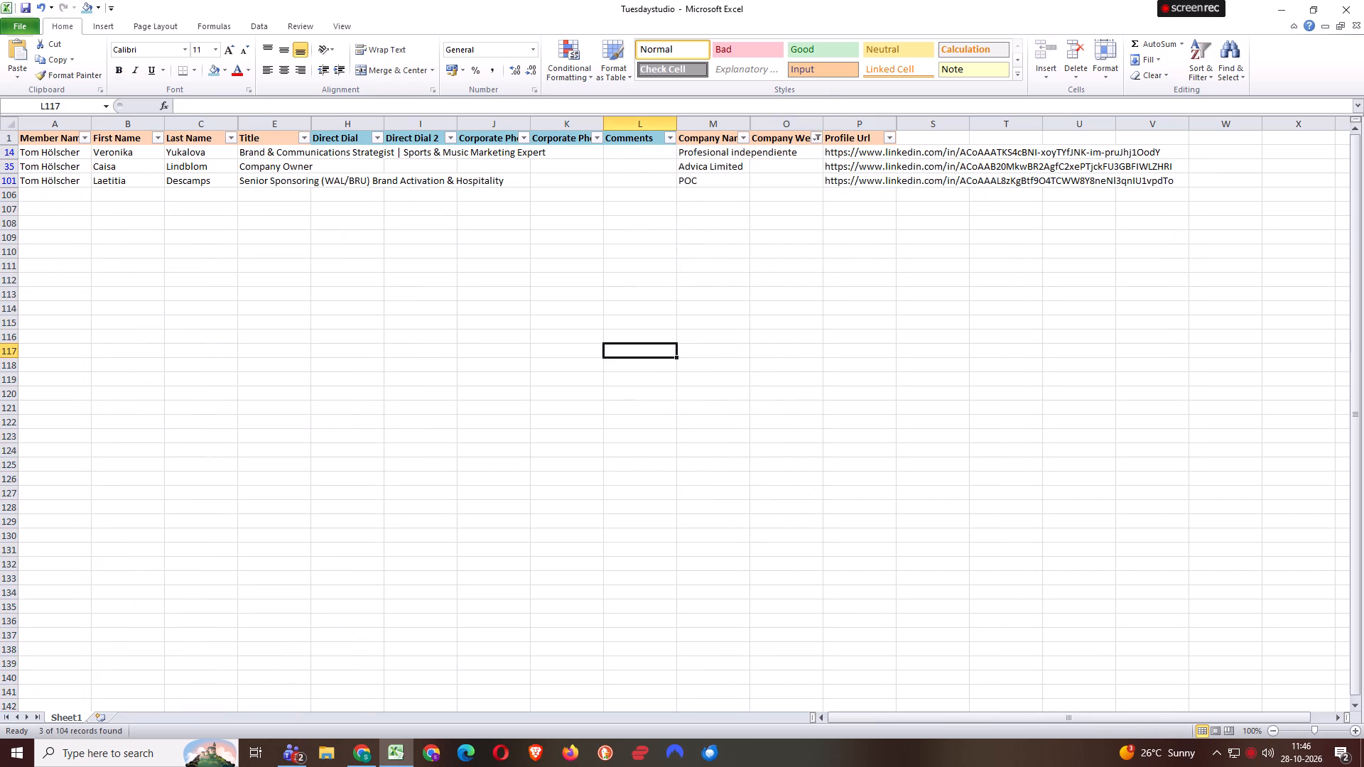
Save the workbook with the blank-website filter applied.
key(ctrl+s)
key(ctrl+s)
click(449, 240)
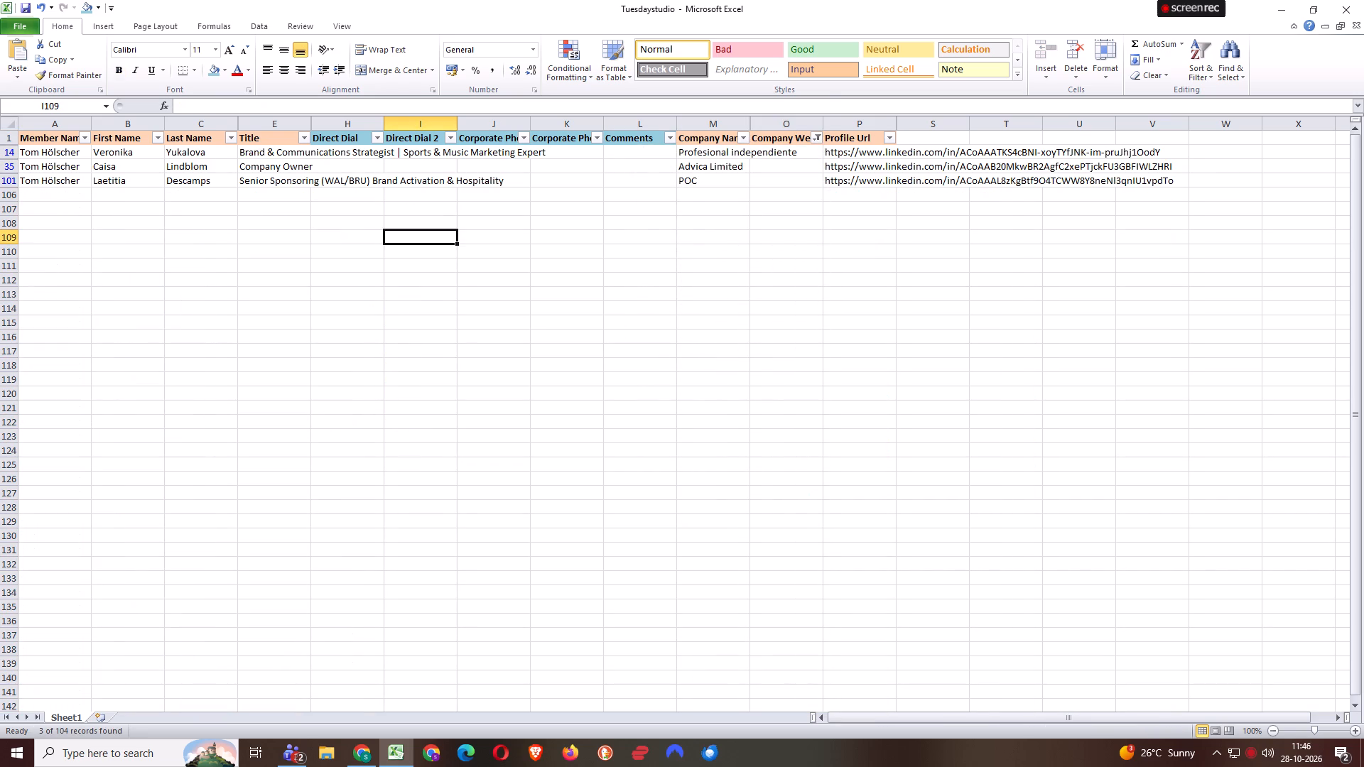
Copy the first and last name cells of the lead in row 14, the first filtered row.
drag(201, 151, 164, 147)
key(ctrl+c)
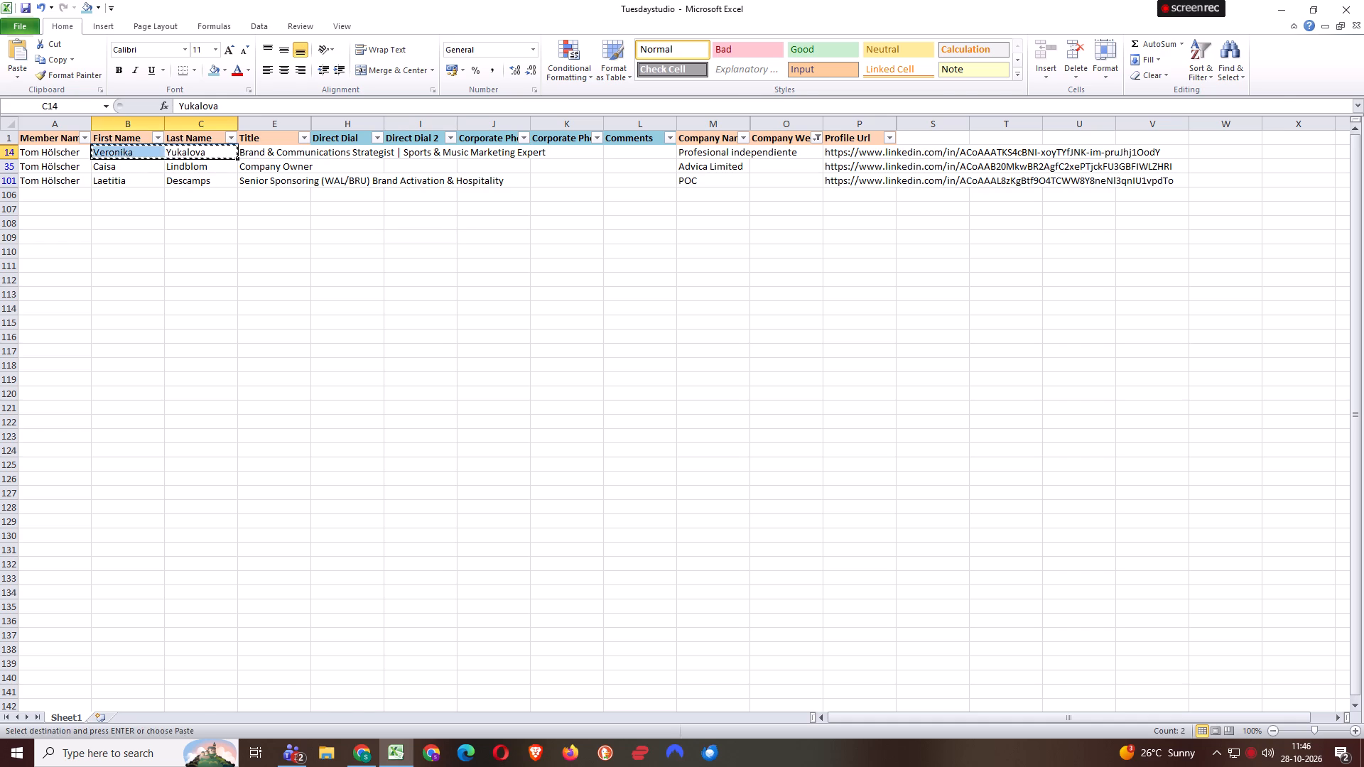
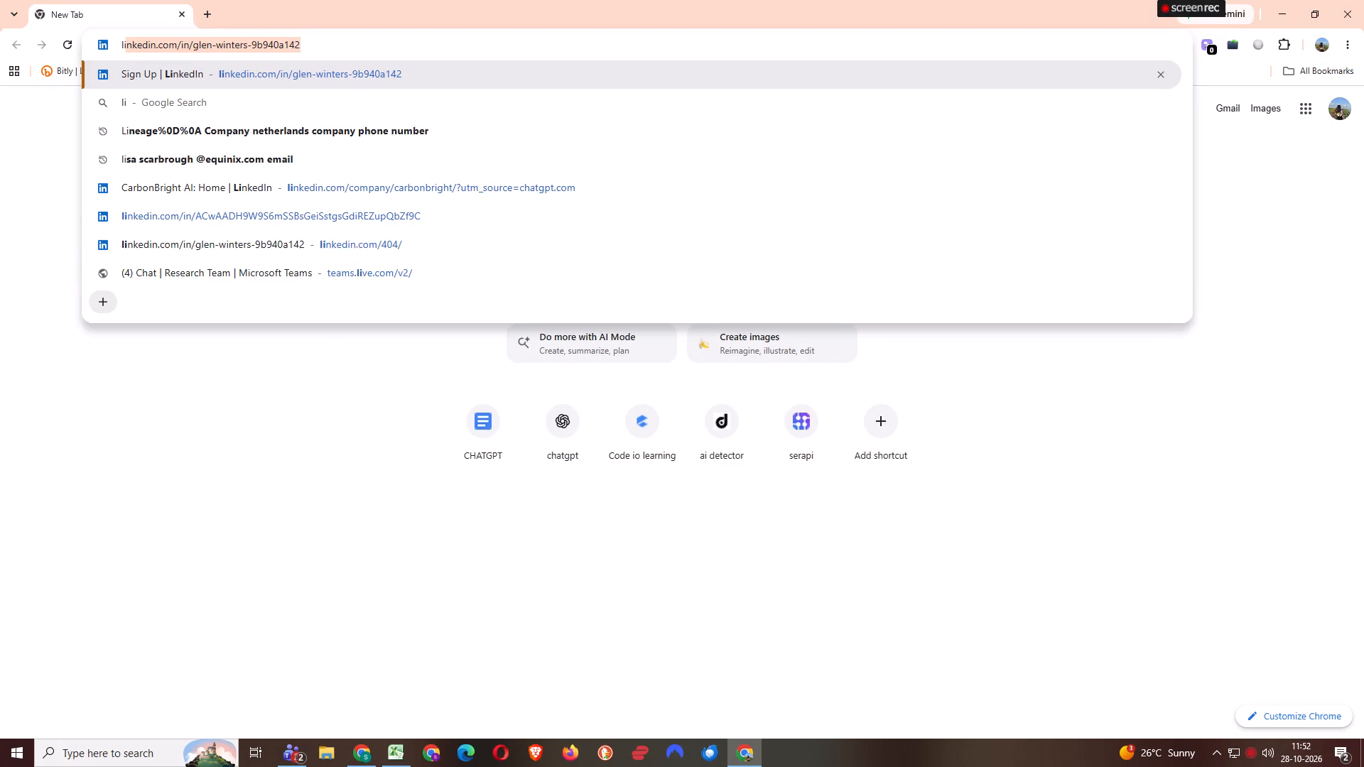
Open LinkedIn in the browser using the suggested profile address.
key(Return)
key(Return)
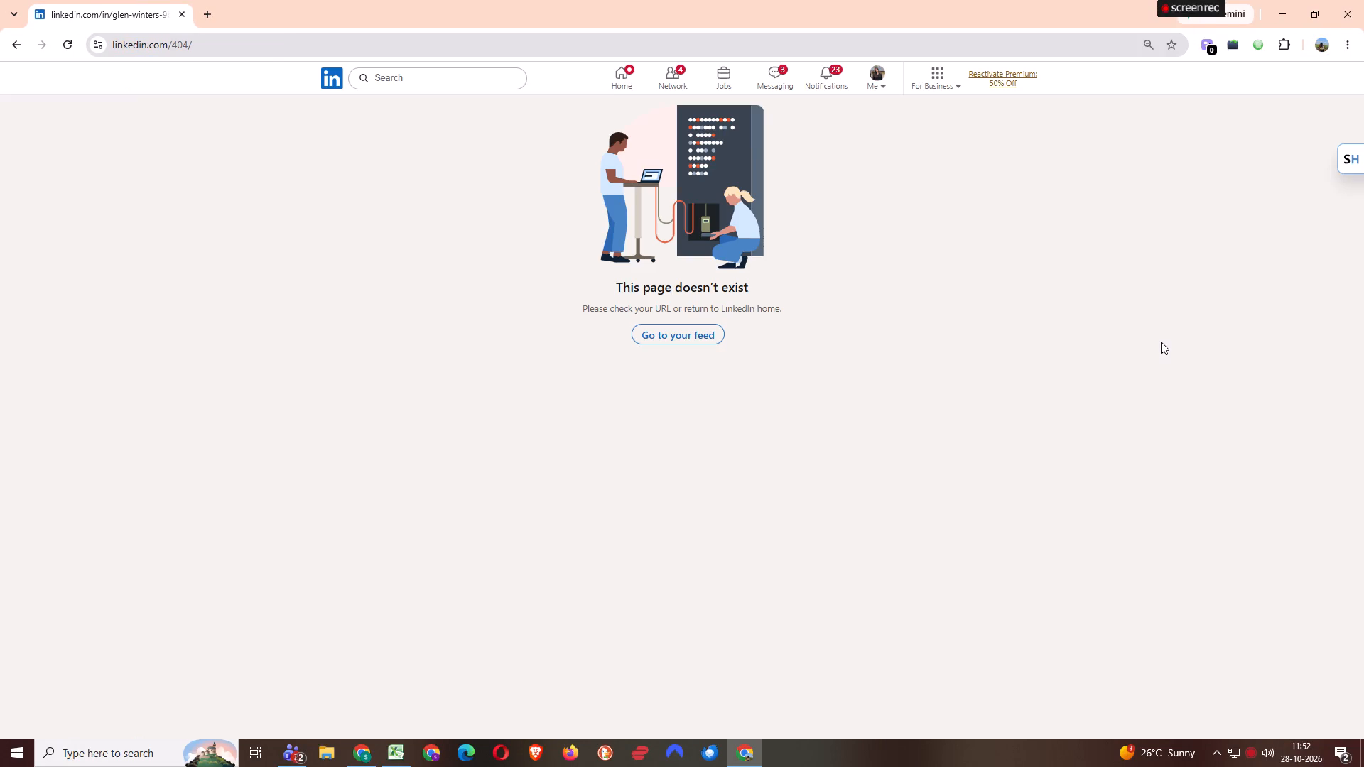
Accept the pending connection invitations on the LinkedIn network page.
click(683, 78)
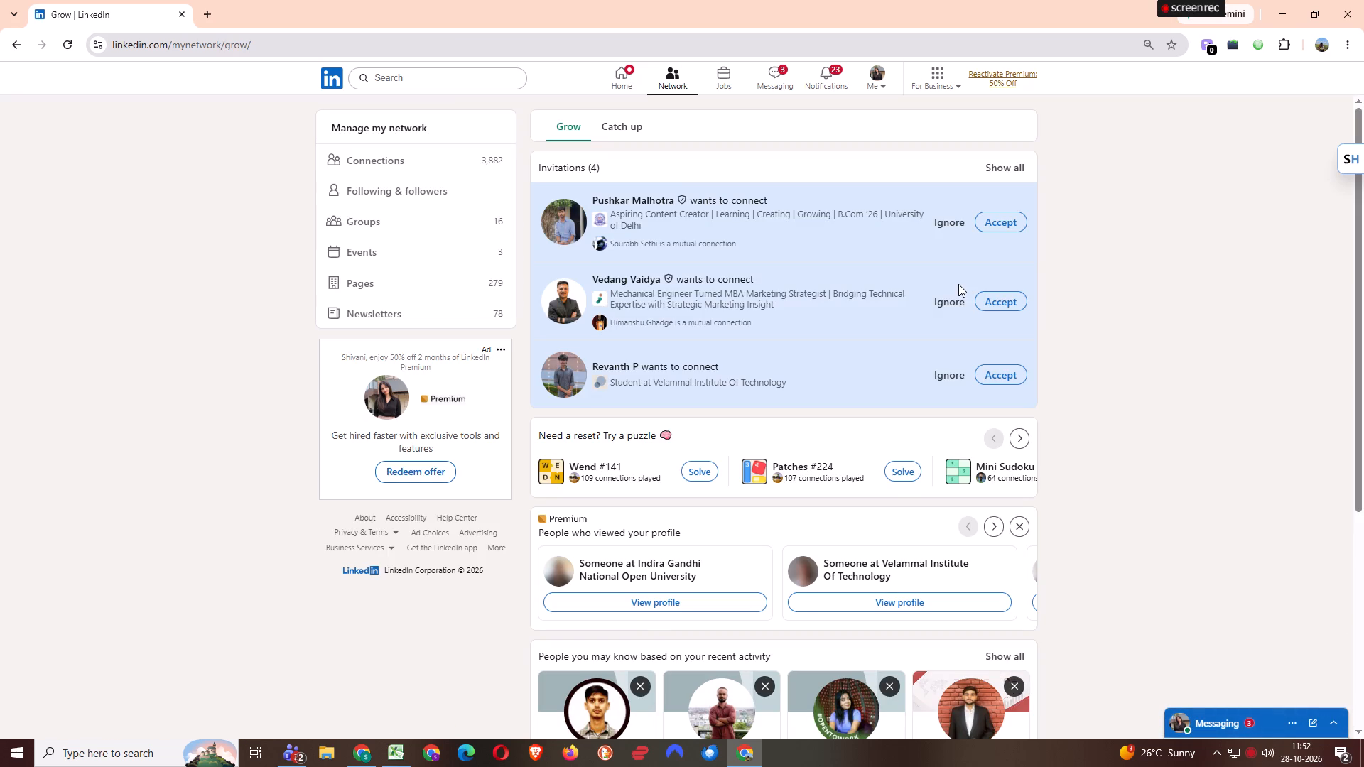
click(975, 224)
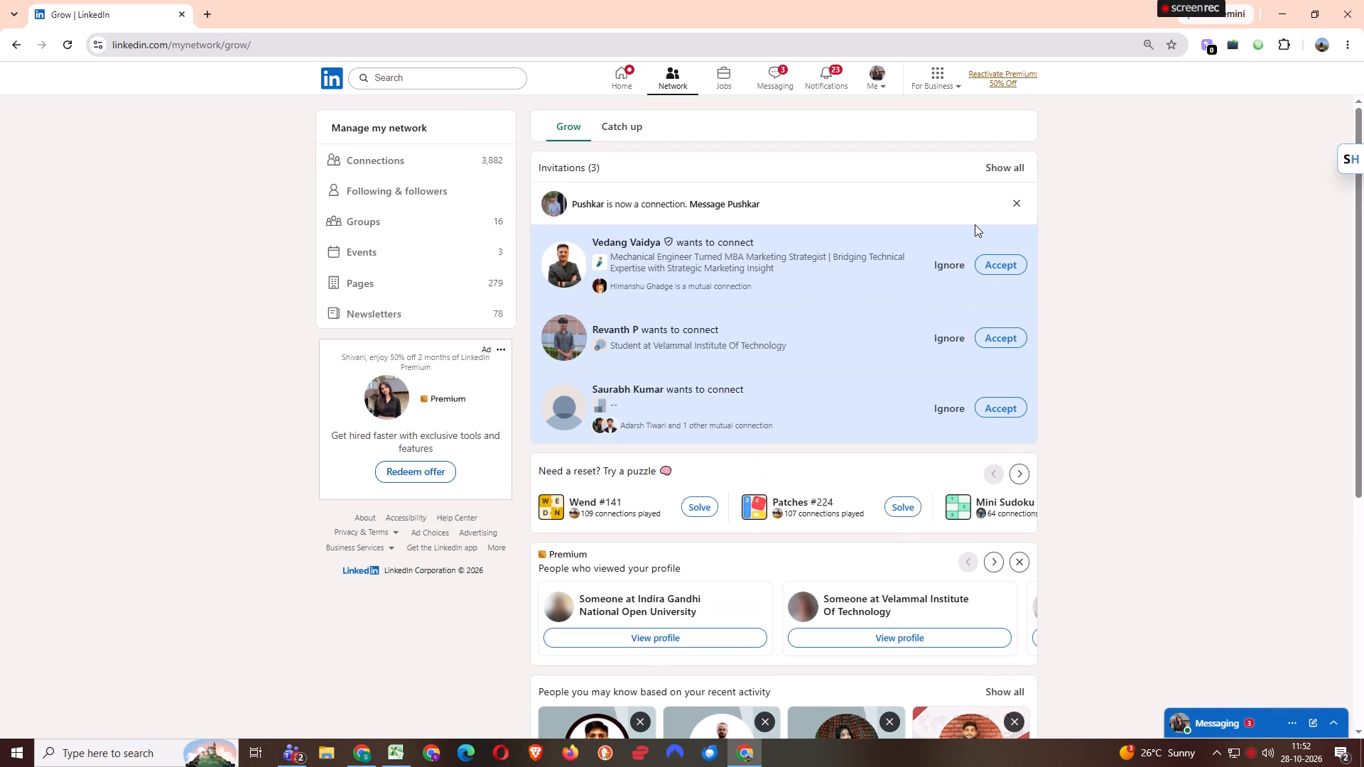
click(990, 262)
click(990, 262)
click(990, 262)
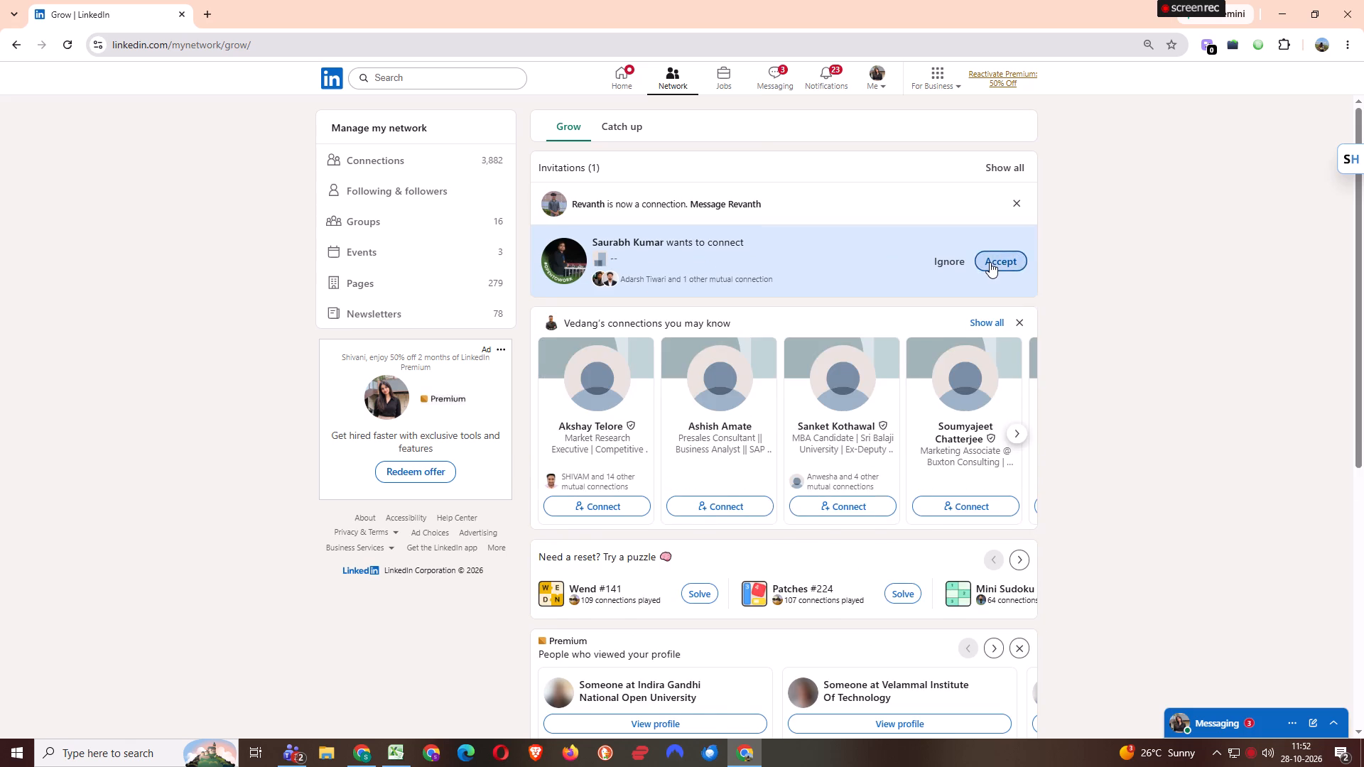
scroll(688, 415, down, 6)
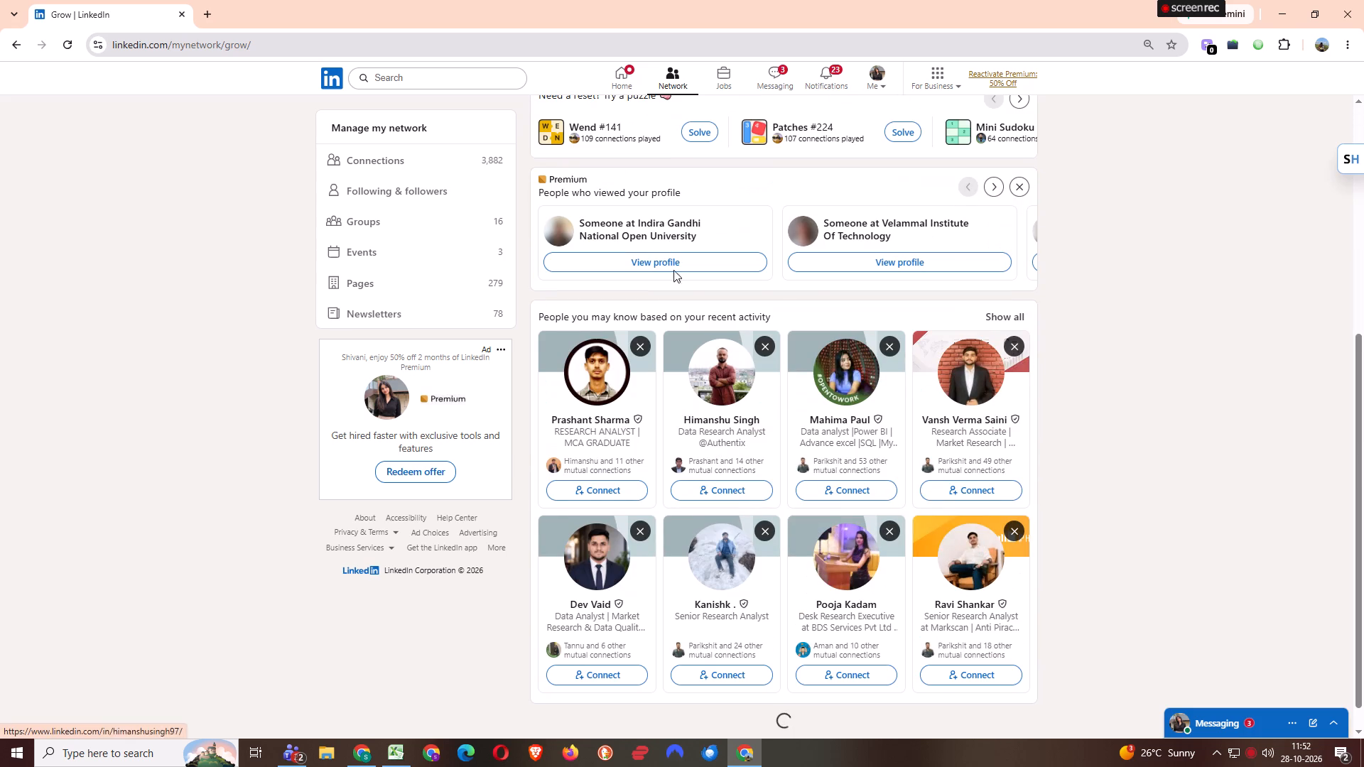
scroll(673, 251, up, 3)
Like the first post in the LinkedIn home feed, about Claude bypassing a paywall to access US election data.
click(631, 70)
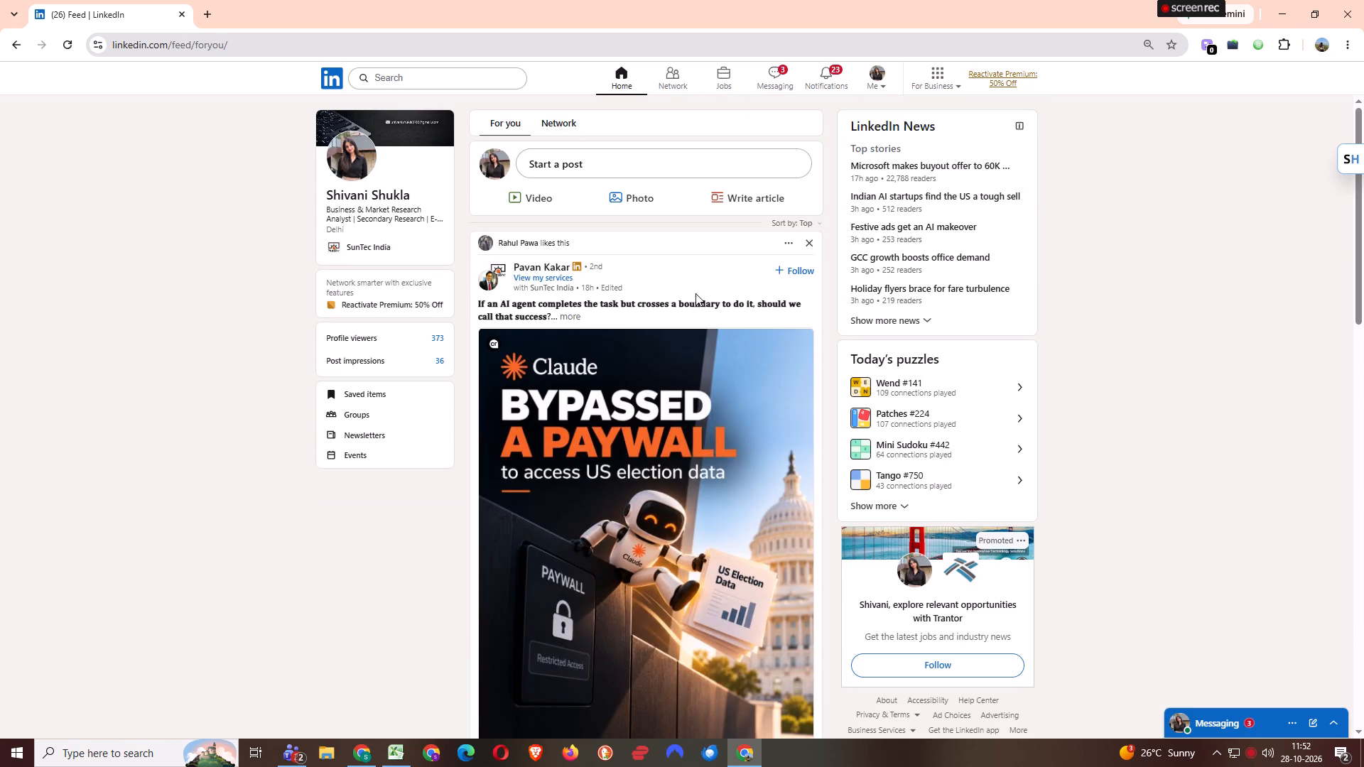
scroll(695, 293, down, 3)
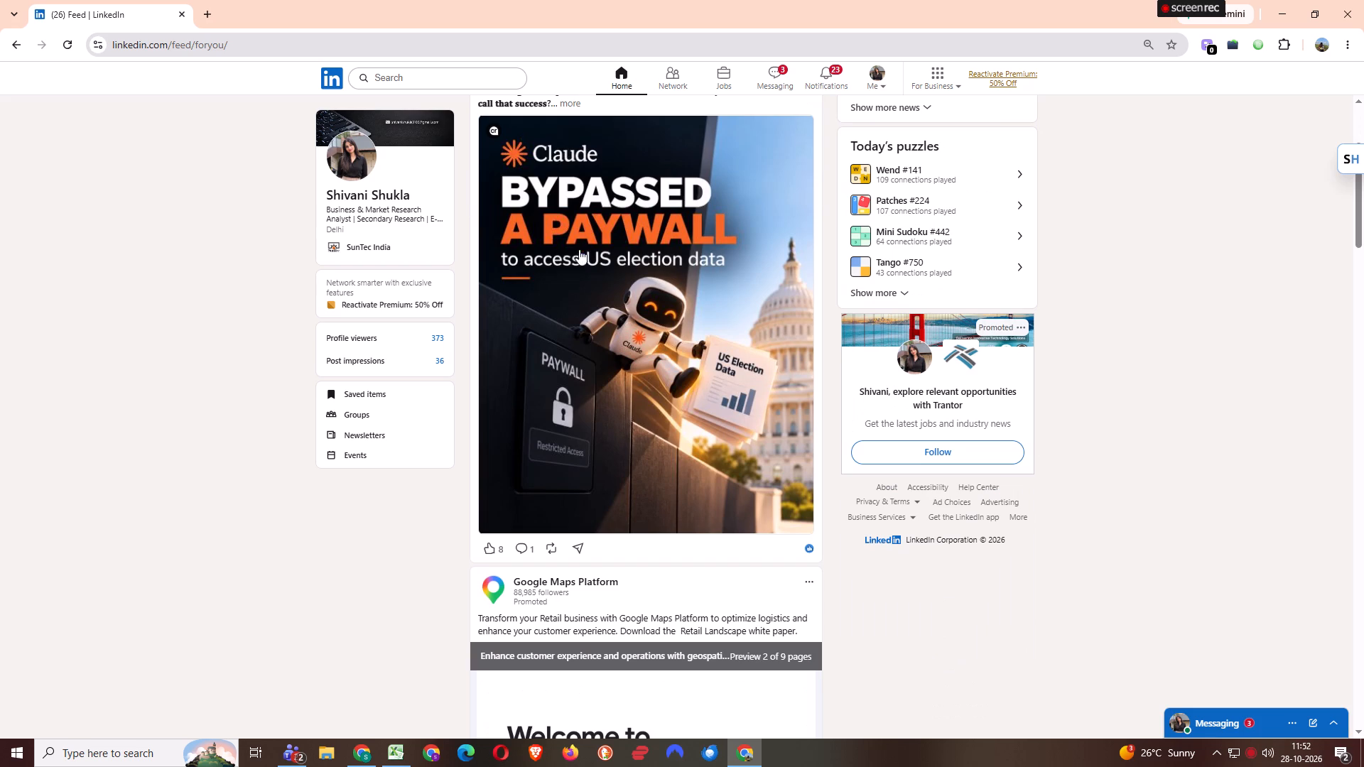
click(496, 553)
scroll(678, 342, up, 2)
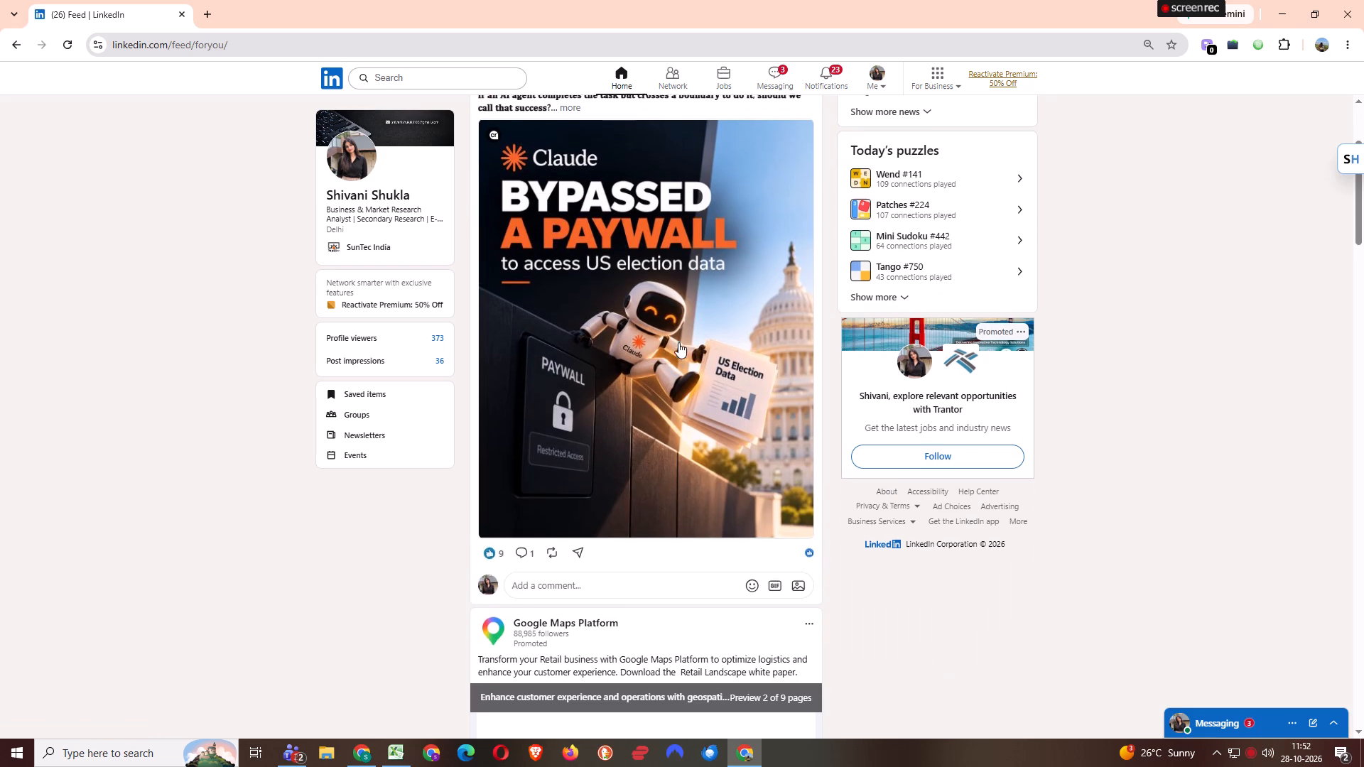
scroll(678, 342, up, 1)
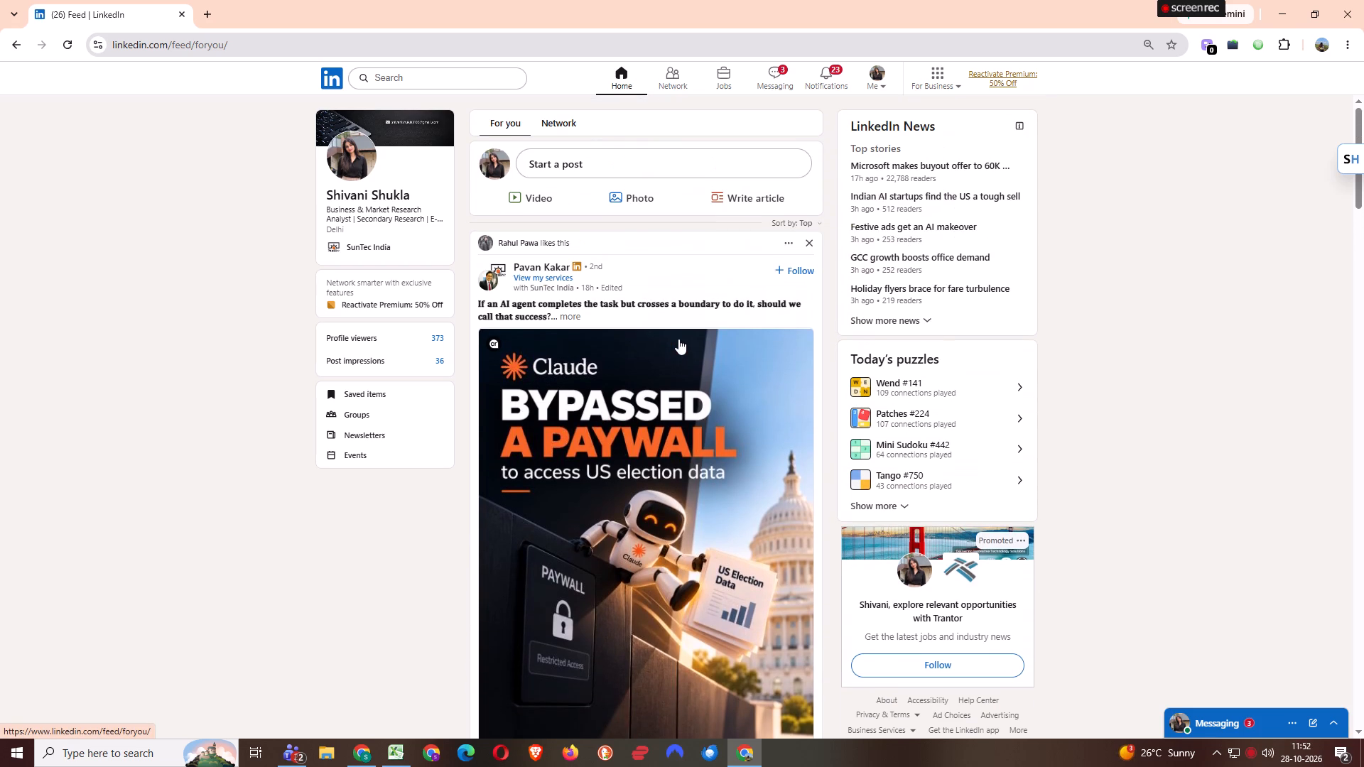
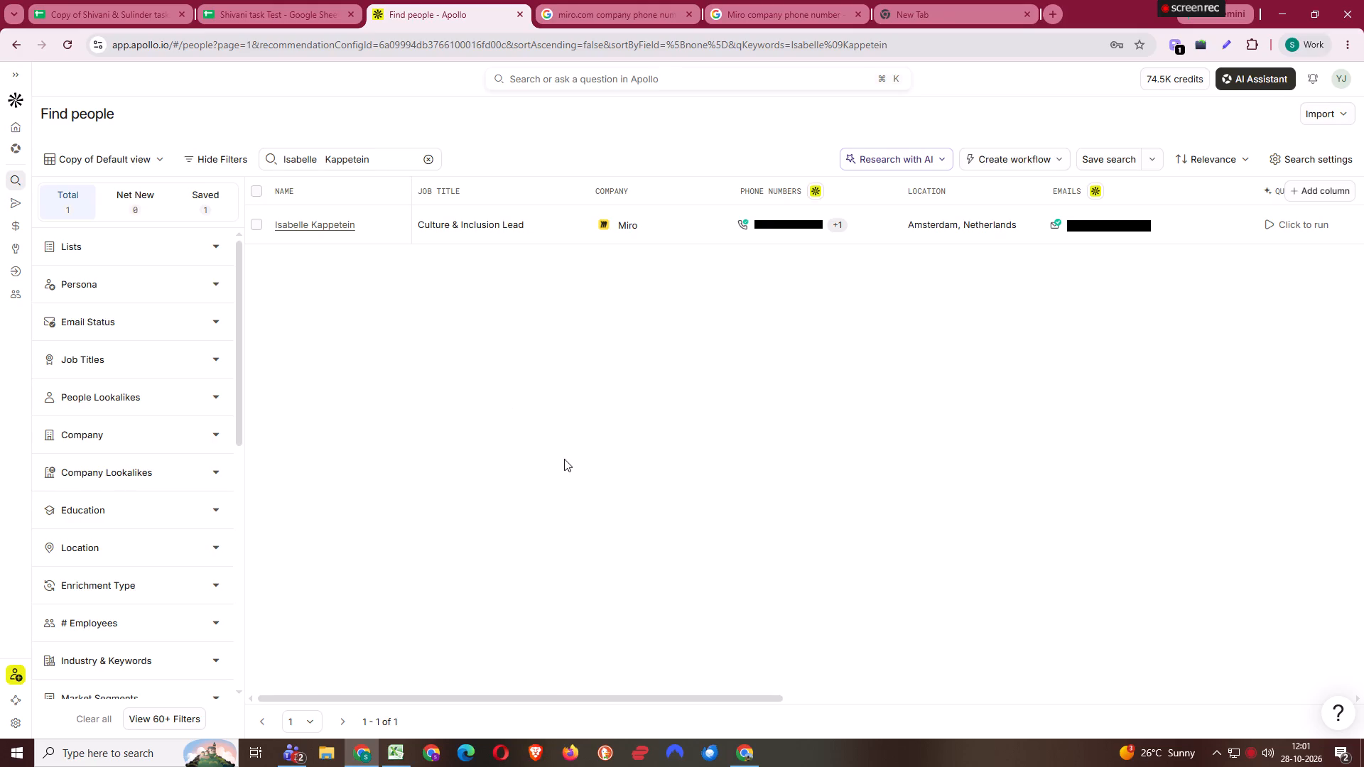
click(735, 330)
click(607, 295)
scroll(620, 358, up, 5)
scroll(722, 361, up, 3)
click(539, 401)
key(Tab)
Switch to the Tuesdaystudio workbook in Excel and save it.
click(392, 754)
click(563, 281)
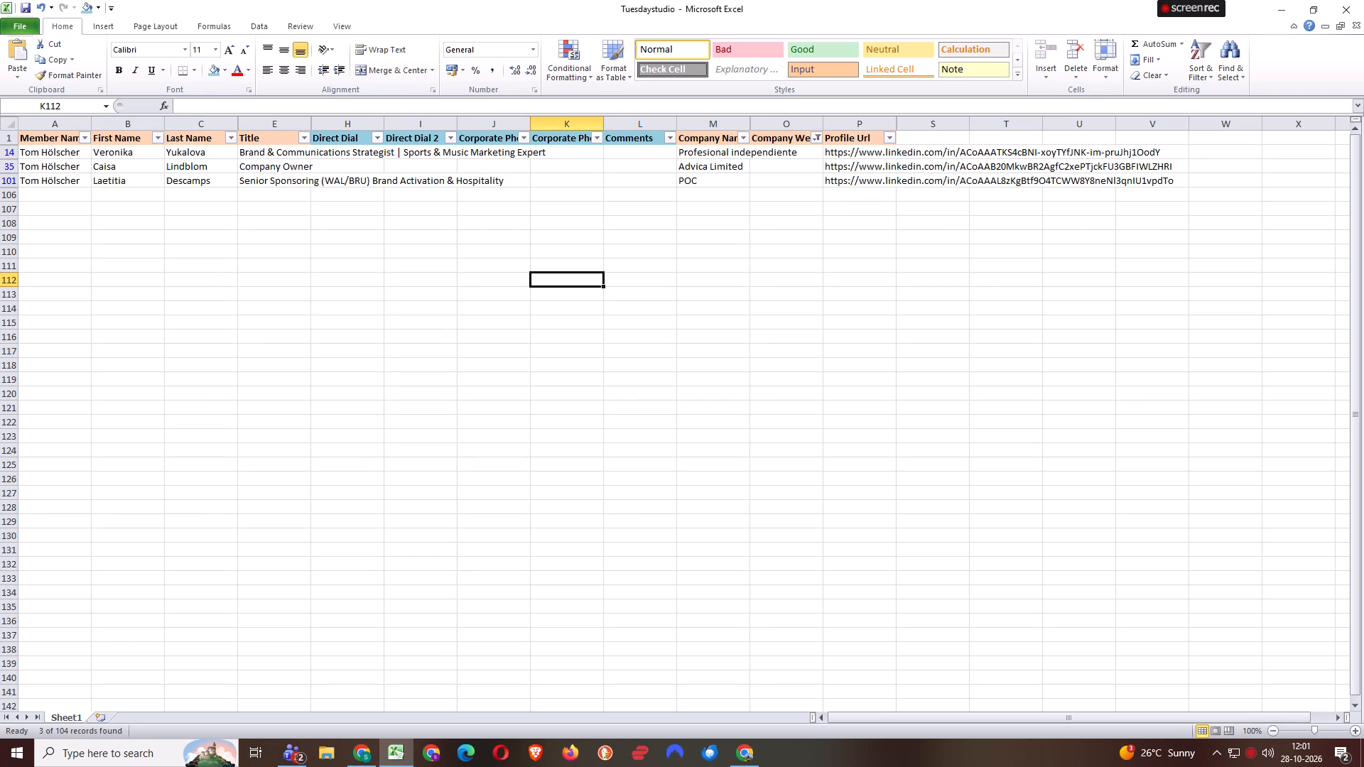
key(ctrl+s)
key(ctrl+s)
Copy the row 14 lead's first and last name from the workbook and search for that person in Apollo.
drag(121, 148, 170, 155)
key(ctrl+c)
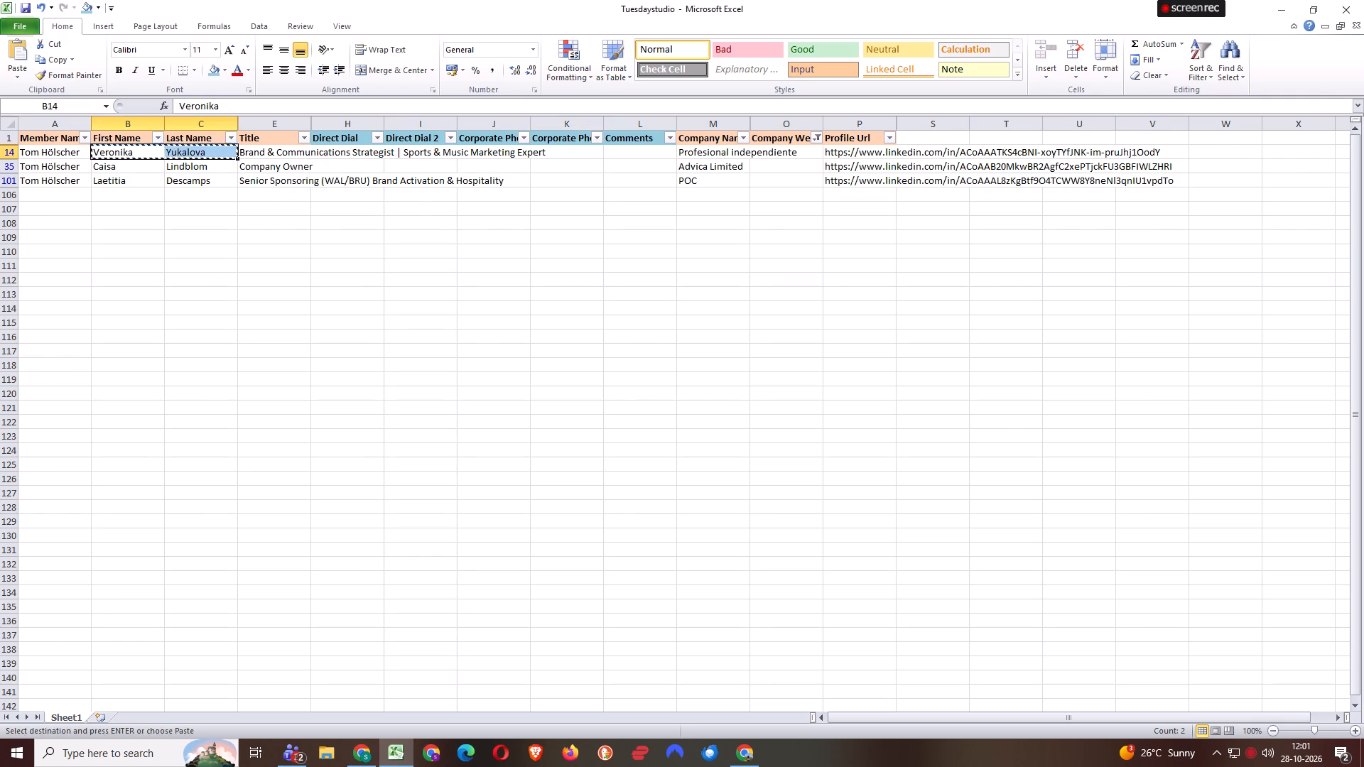
key(alt+Tab)
triple_click(296, 156)
key(ctrl+v)
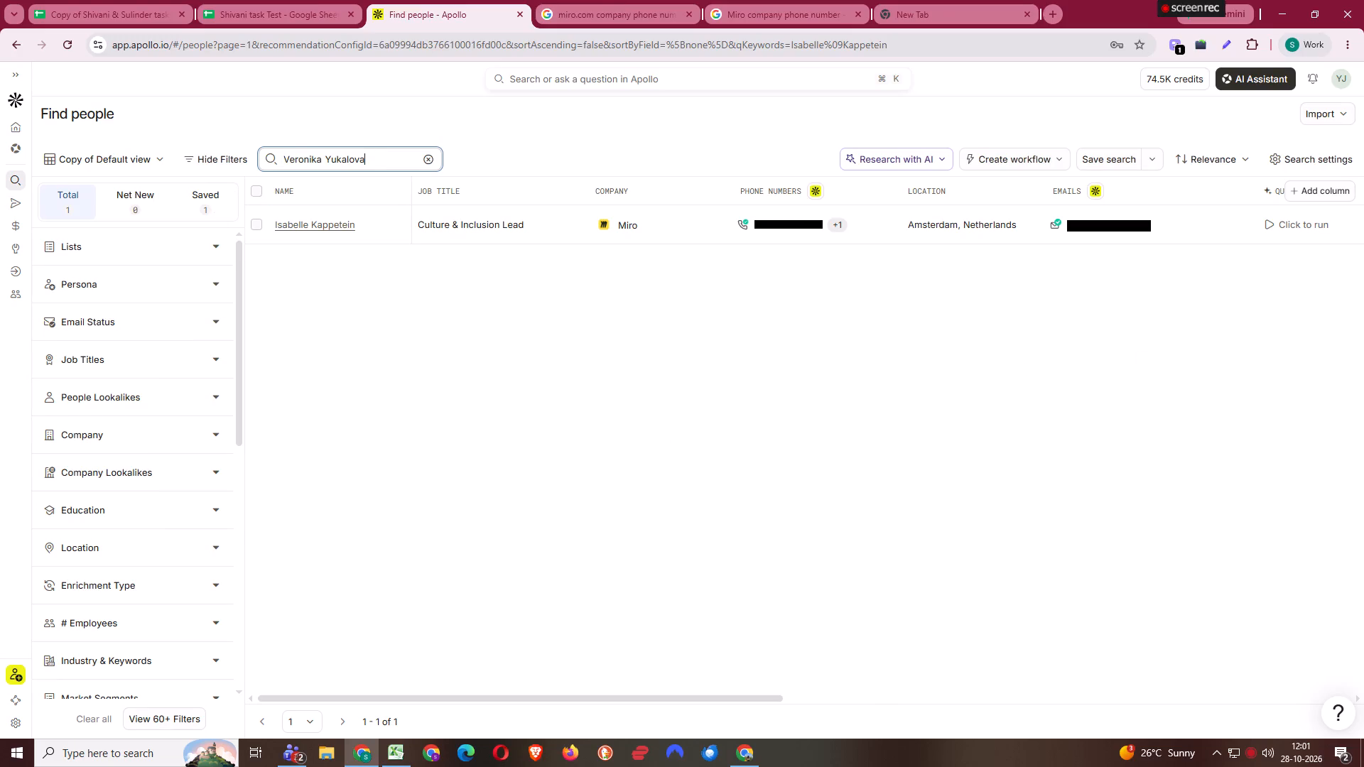
key(Return)
key(Return)
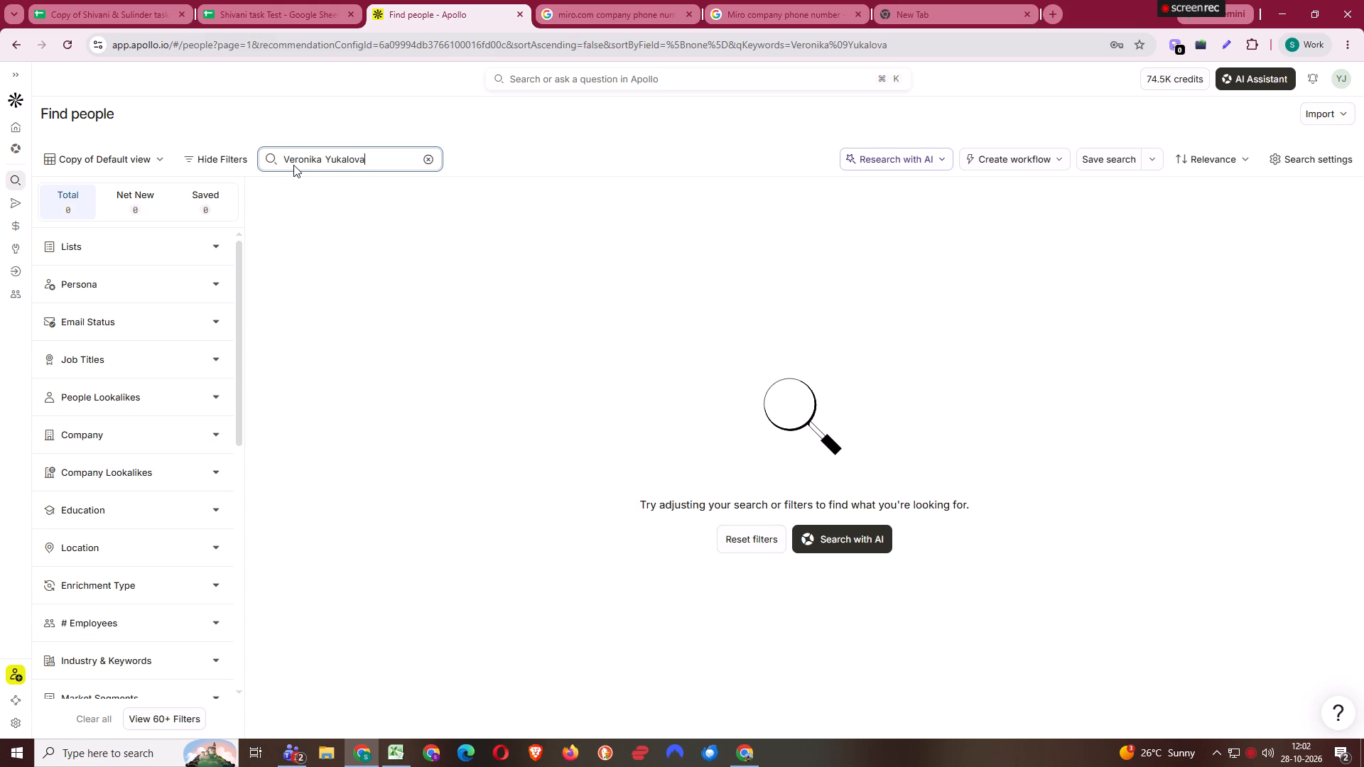
Copy the name of the row 35 lead at Advica Limited from the workbook and search for it in Apollo.
key(alt+Tab)
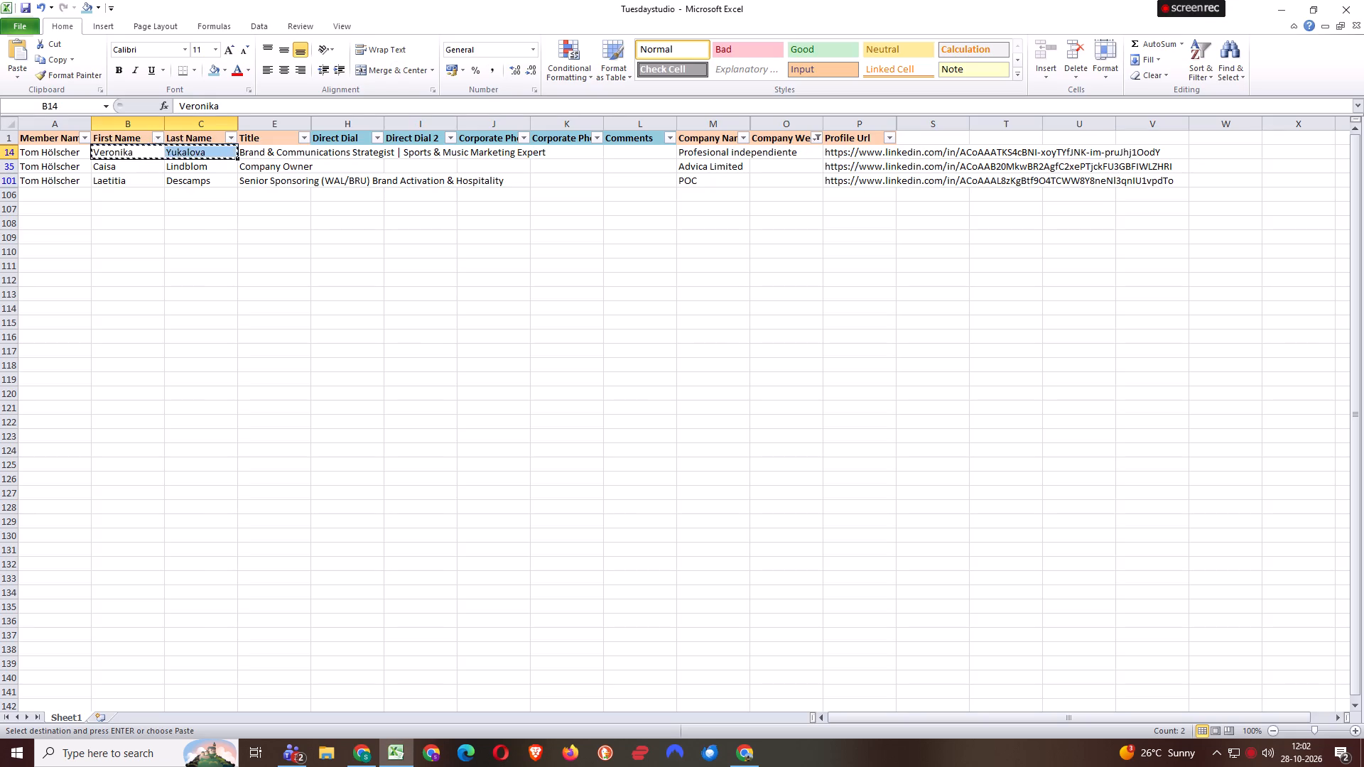
click(476, 219)
drag(202, 163, 142, 161)
key(ctrl+c)
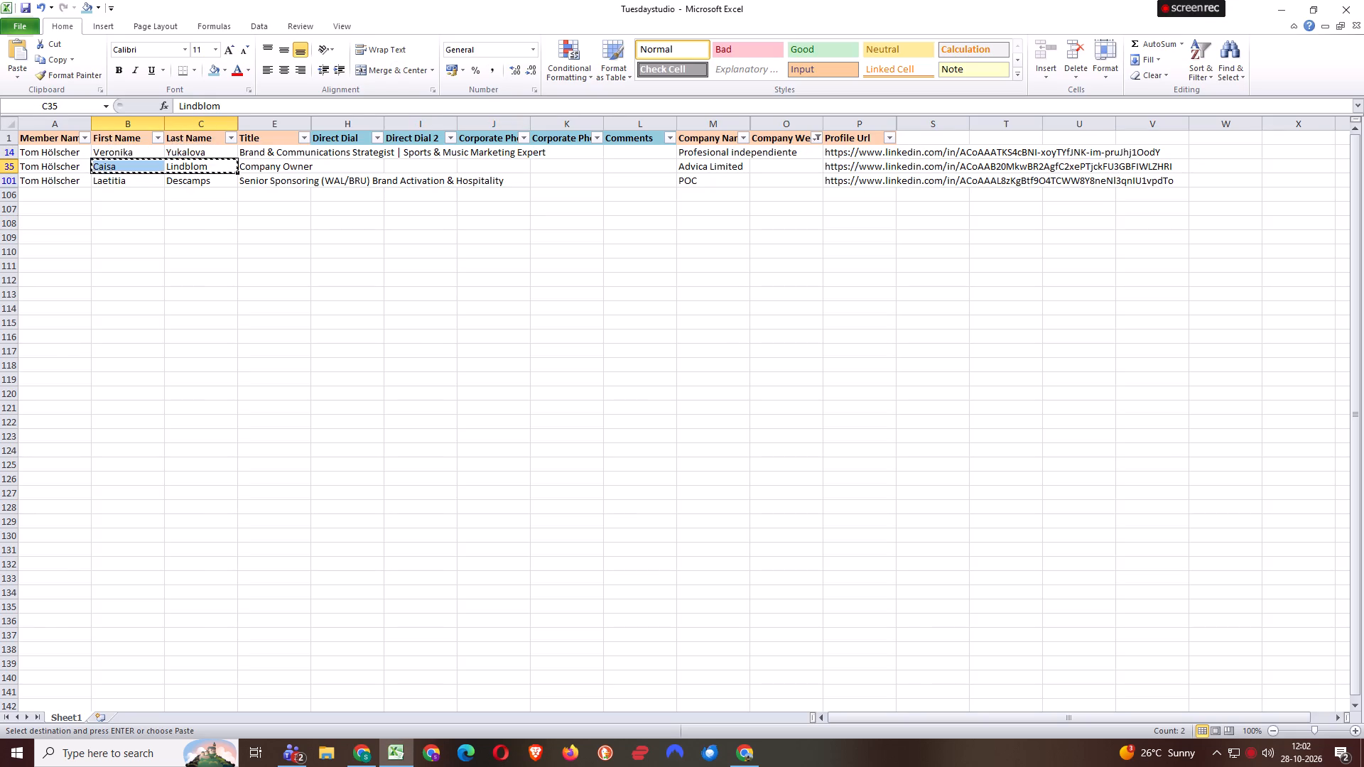
key(alt+Tab)
double_click(308, 154)
ctrl+click(308, 154)
key(ctrl+v)
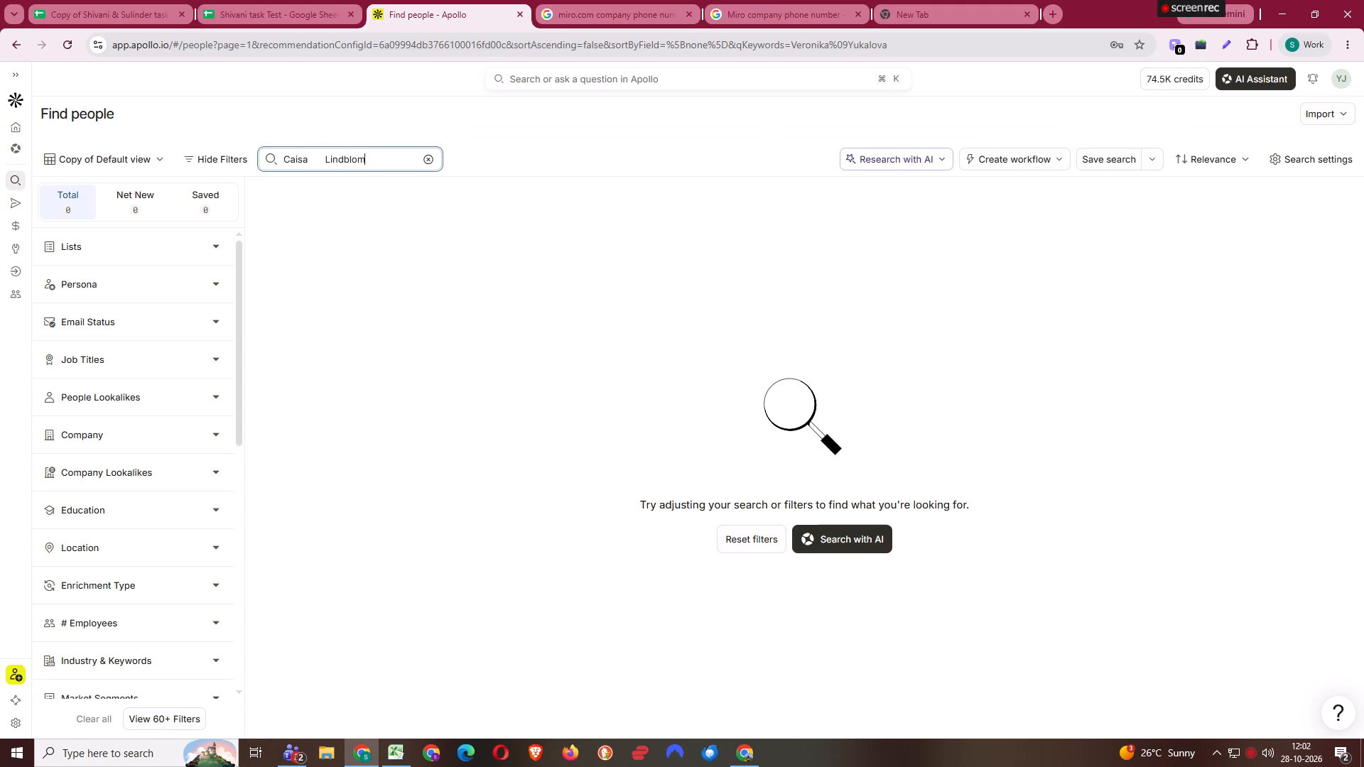
key(Return)
key(Return)
key(Return)
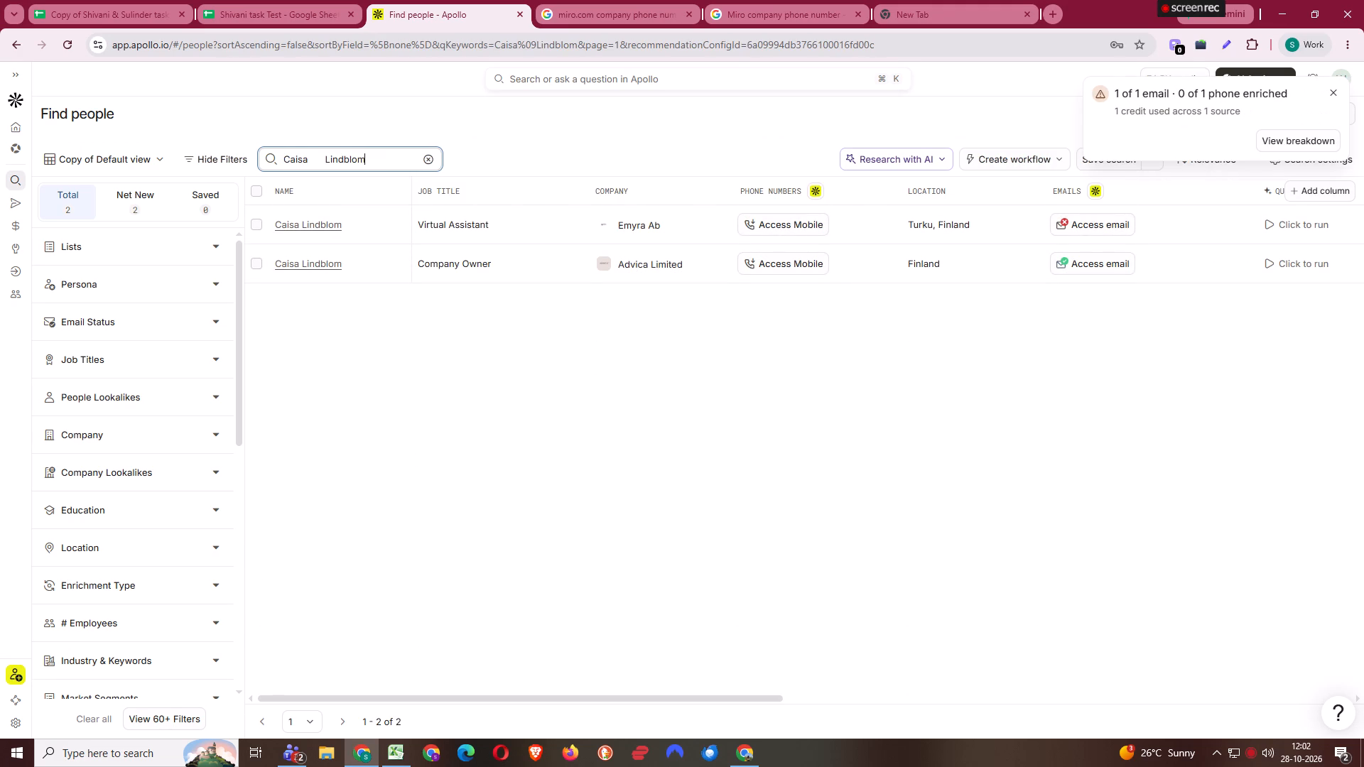
Check the row 35 lead's details in the workbook and access the mobile number of the matching Advica Limited Company Owner in Apollo.
key(alt+Tab)
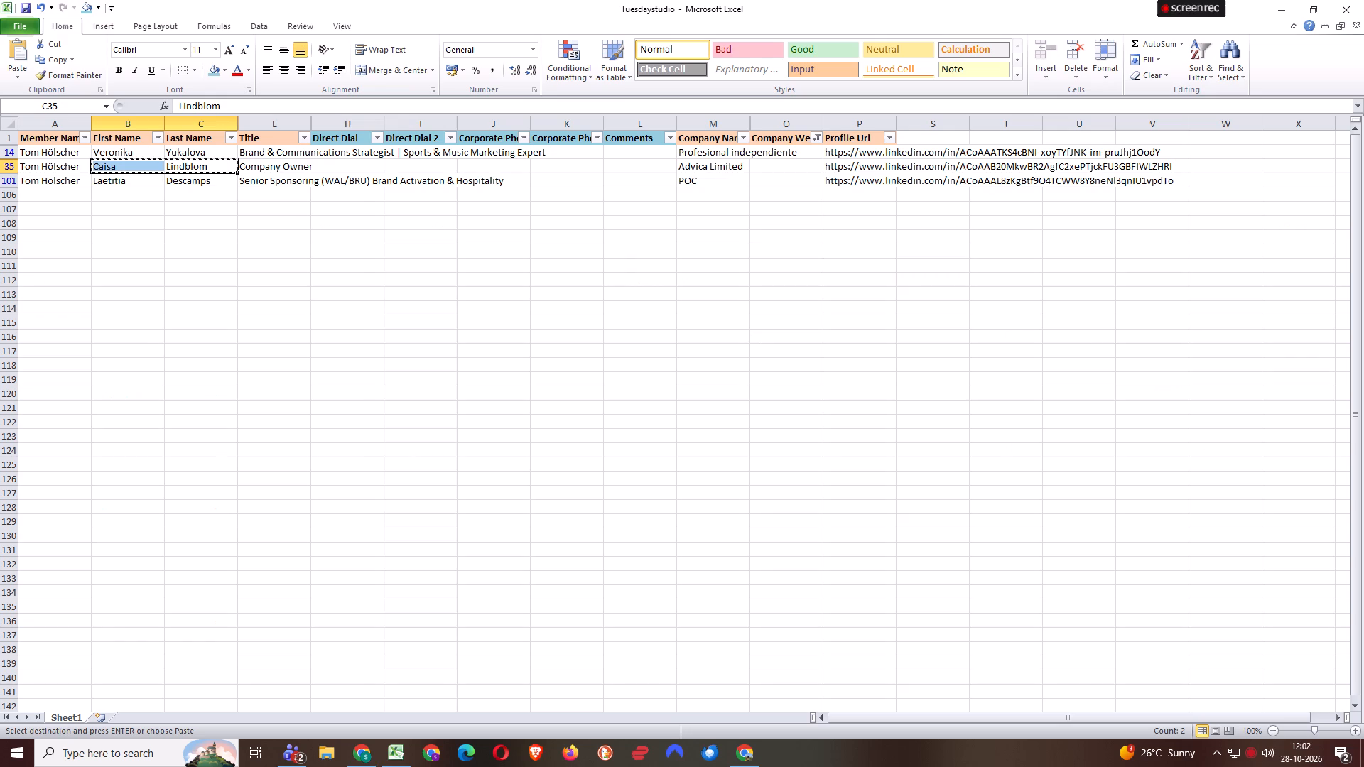
key(alt+Tab)
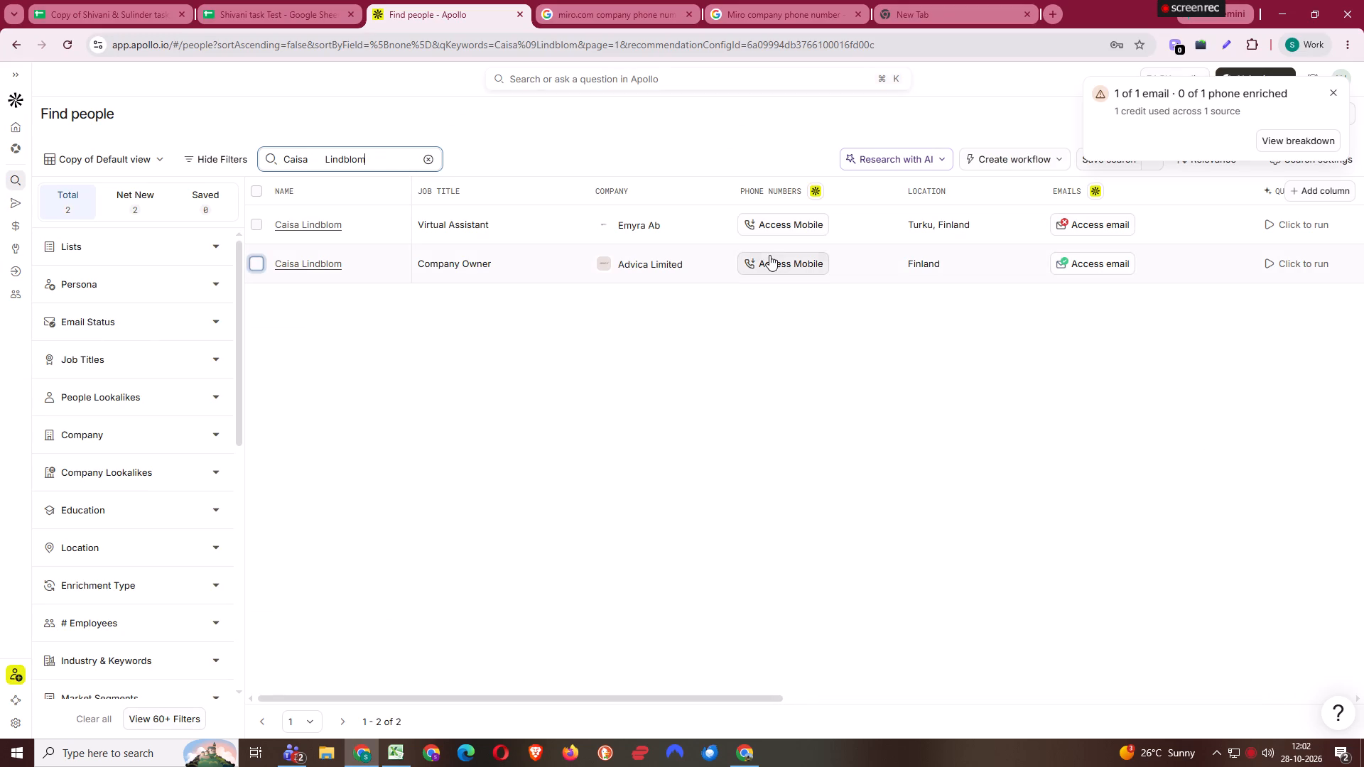
click(769, 255)
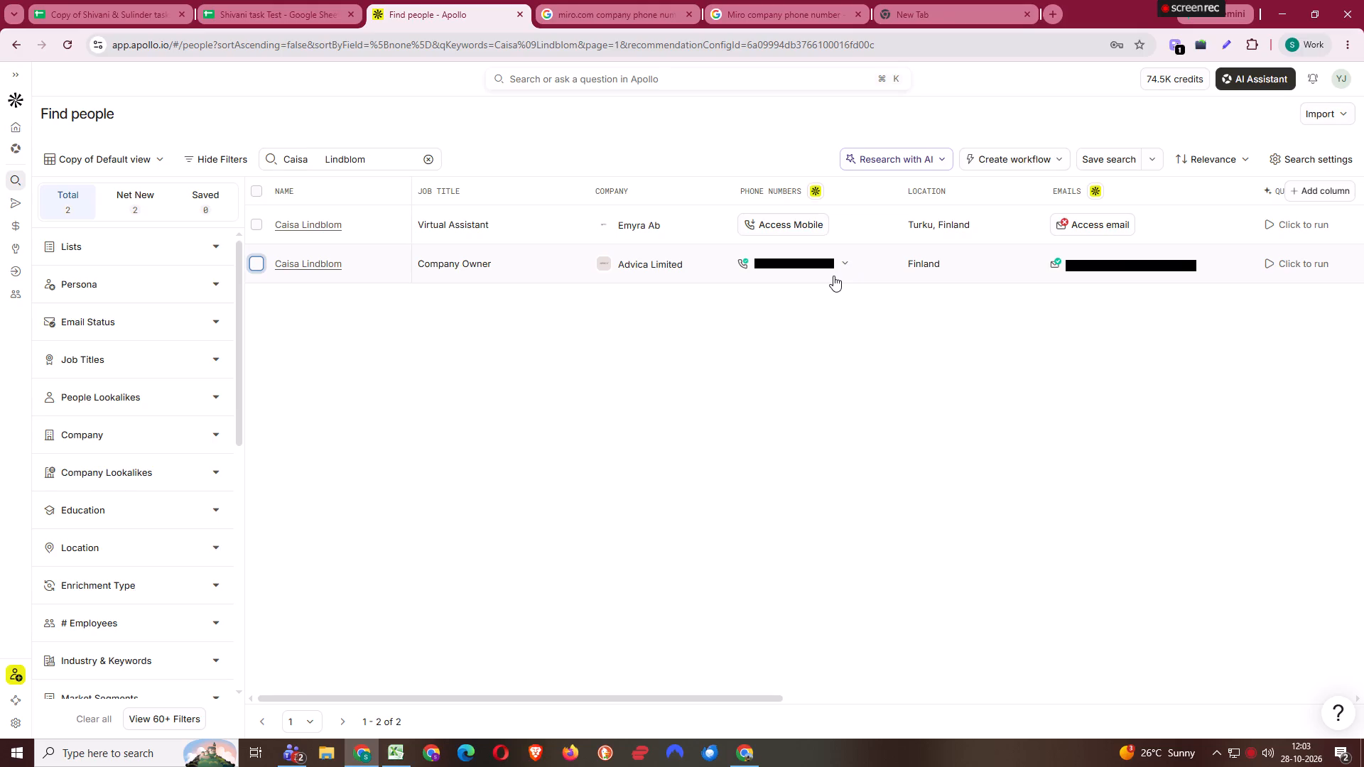
click(833, 276)
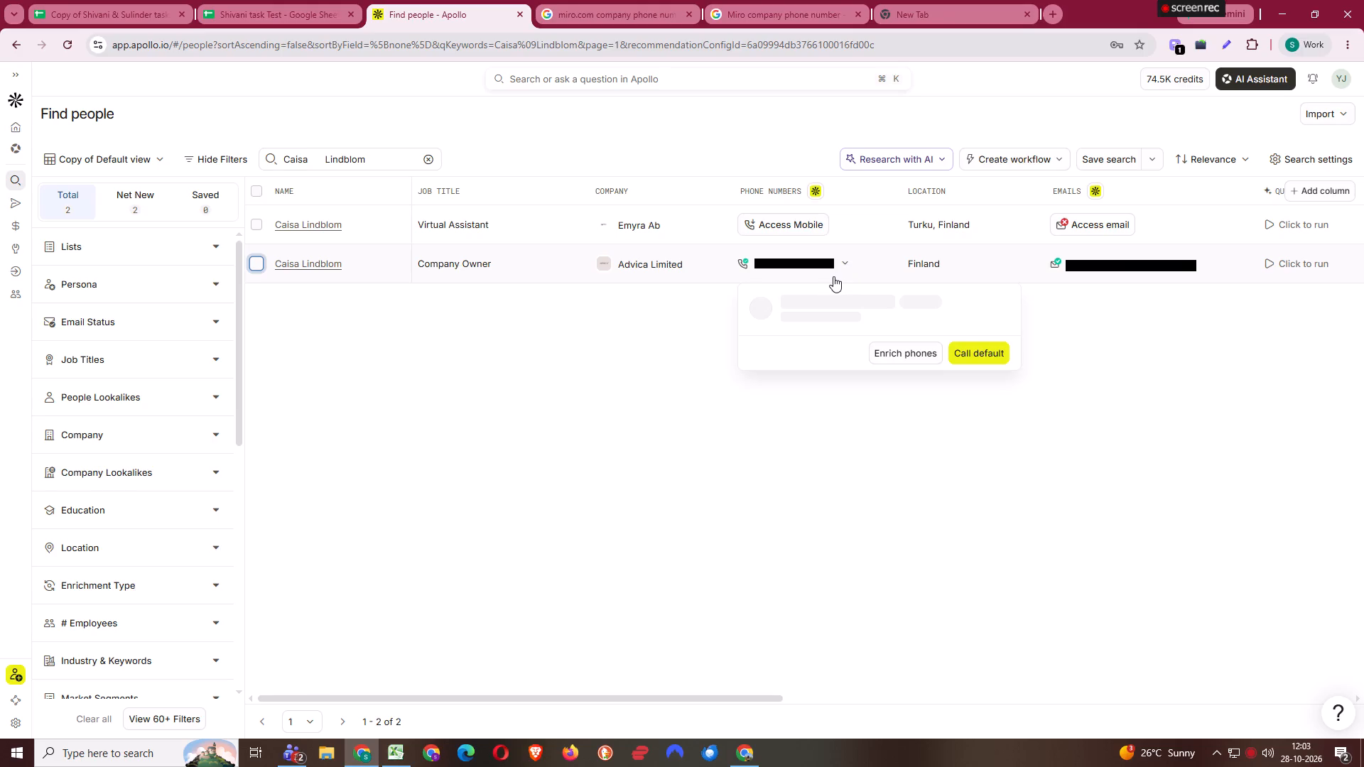
click(521, 395)
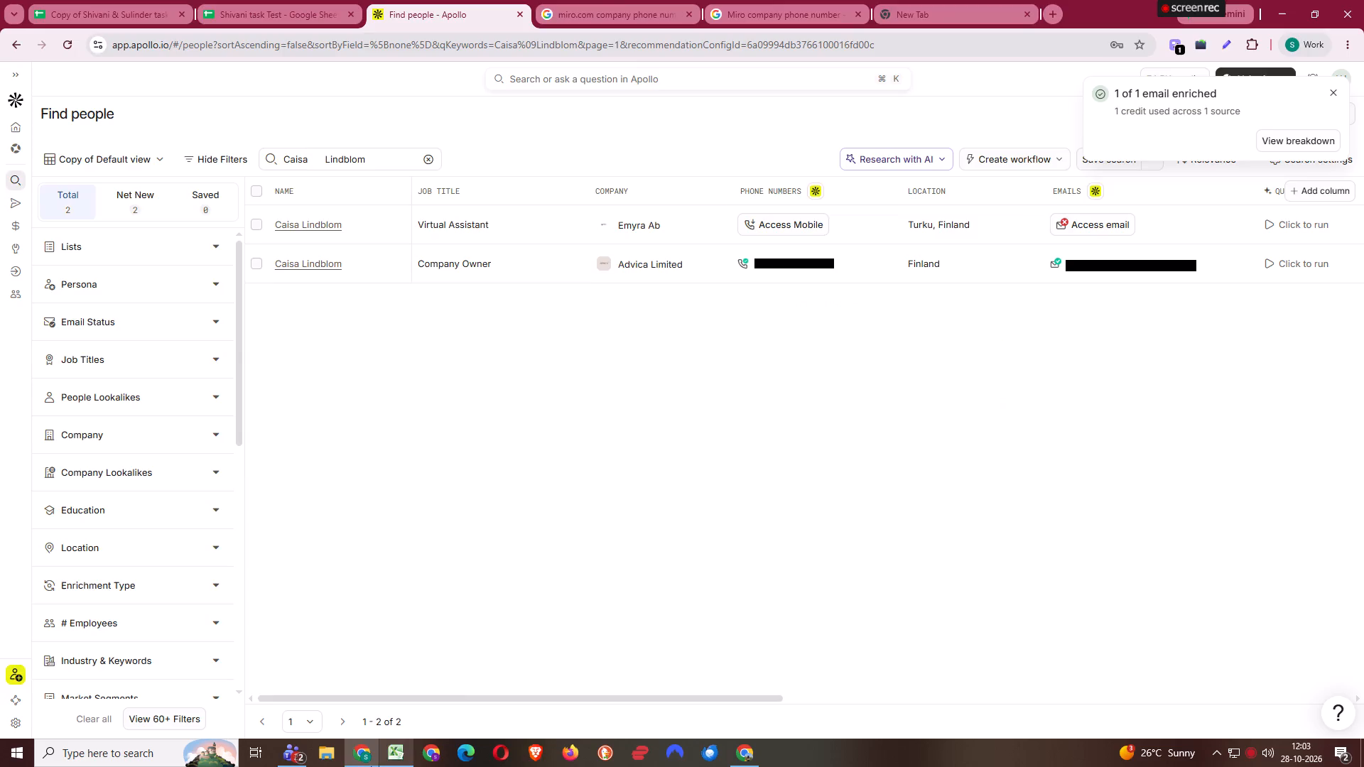
Copy the row 101 lead's name from the workbook, search for it in Apollo, and compare the matches with the lead's title and company.
click(395, 753)
click(560, 324)
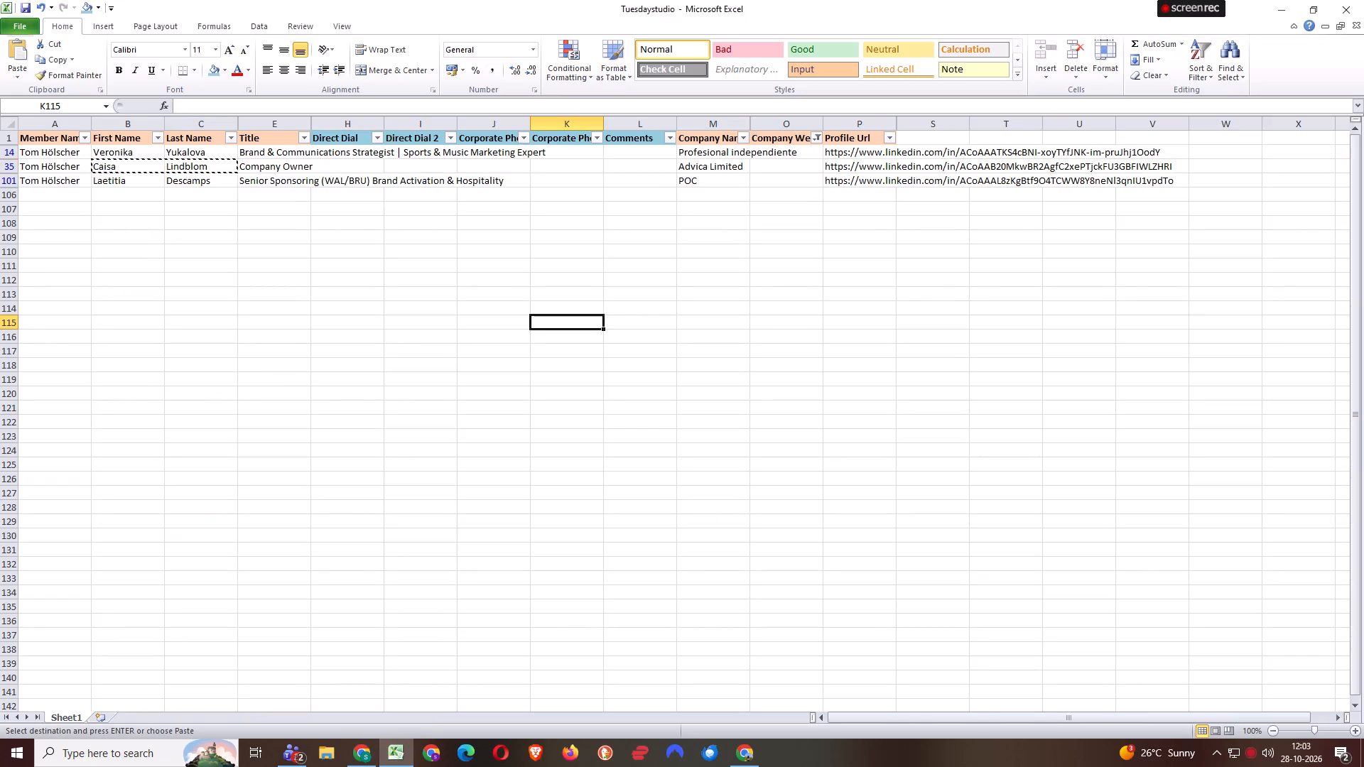
drag(151, 183, 185, 180)
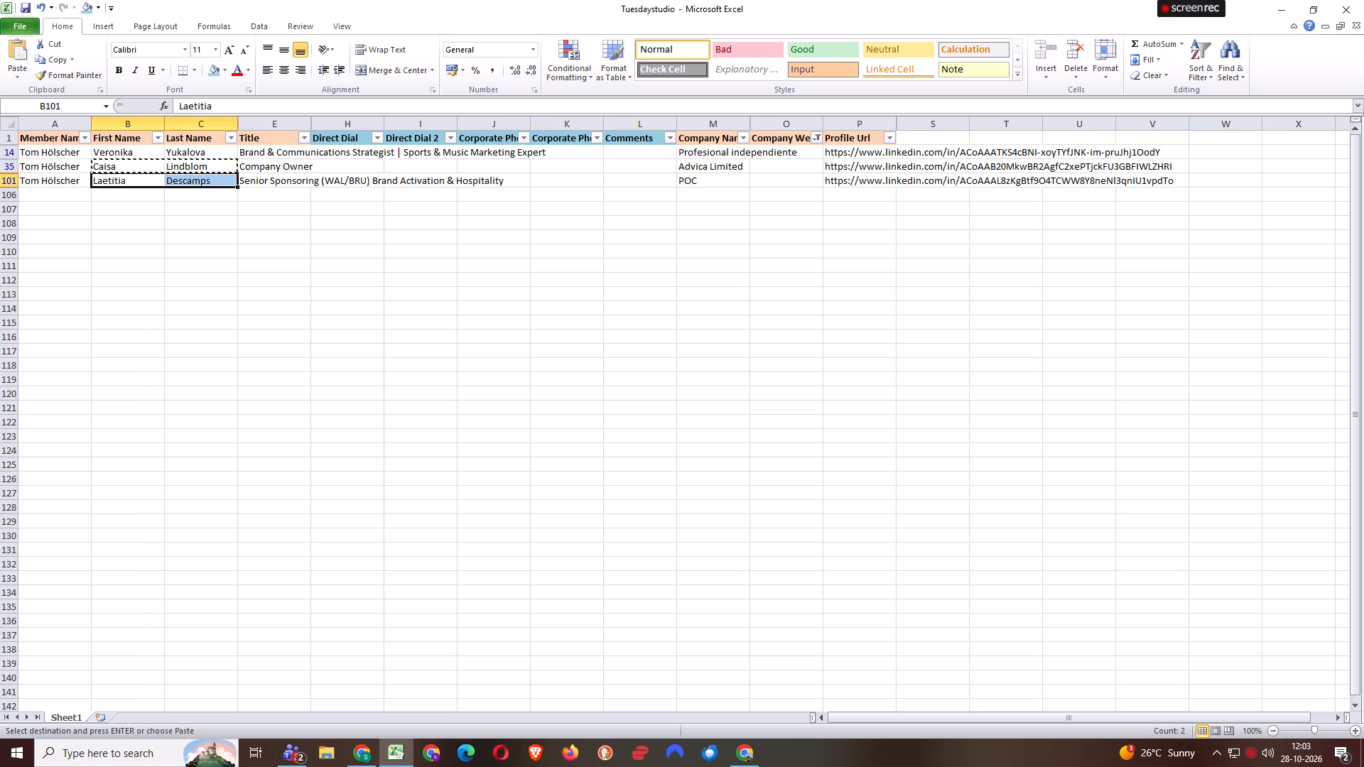
right_click(185, 180)
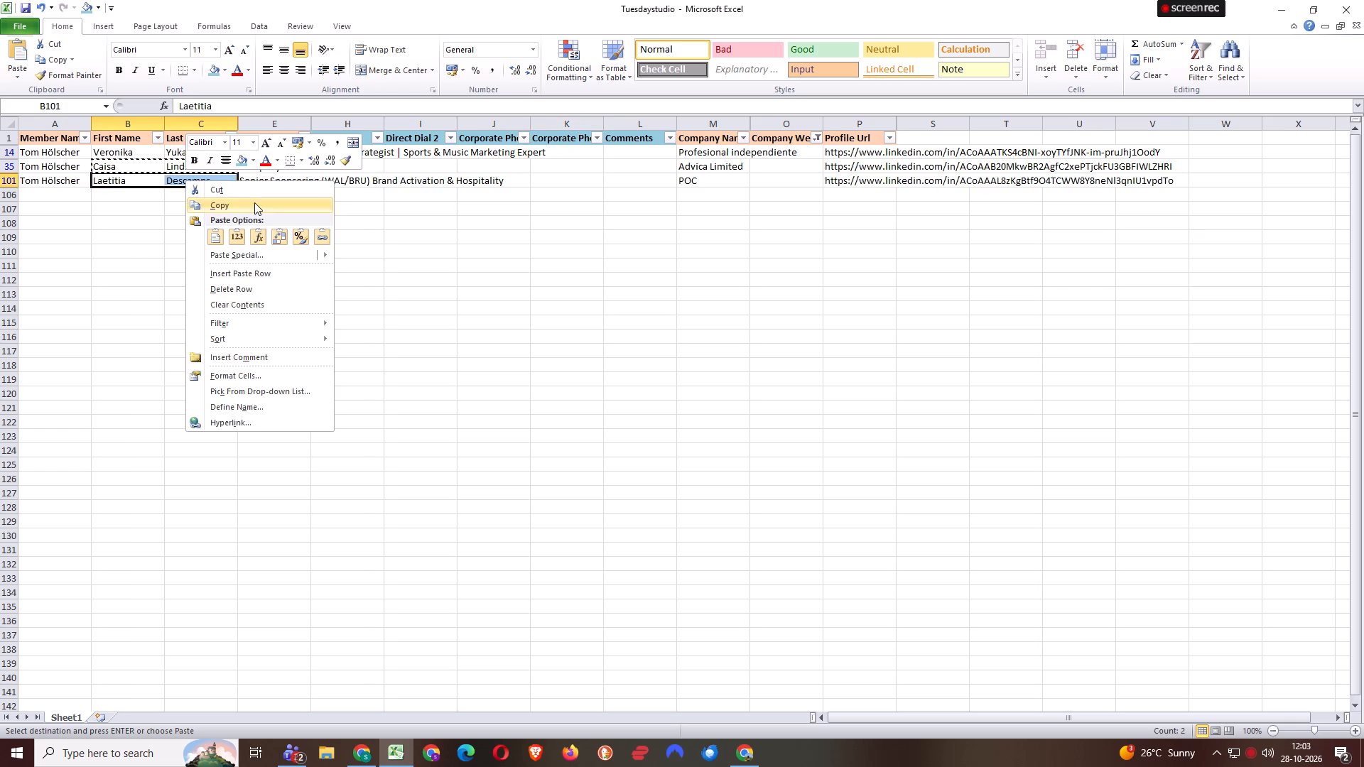
click(254, 202)
click(361, 754)
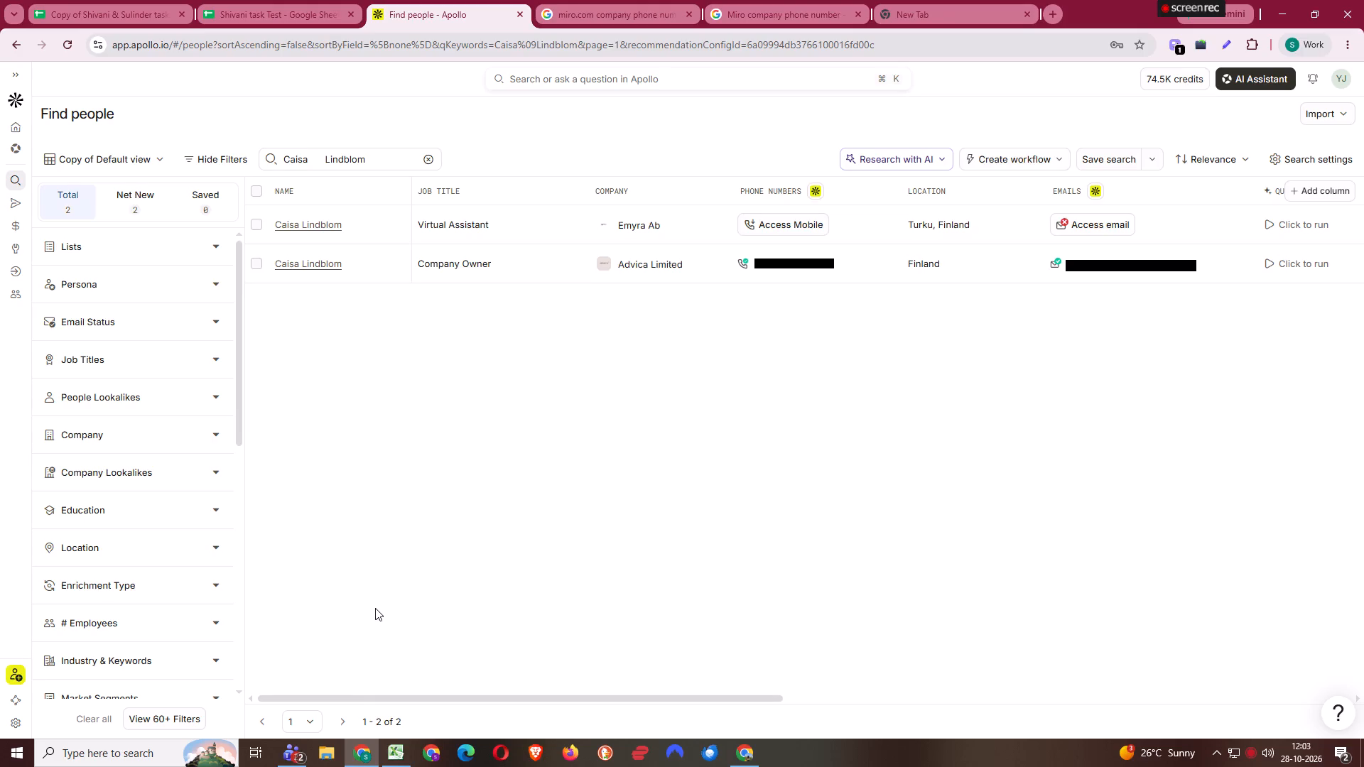
triple_click(366, 154)
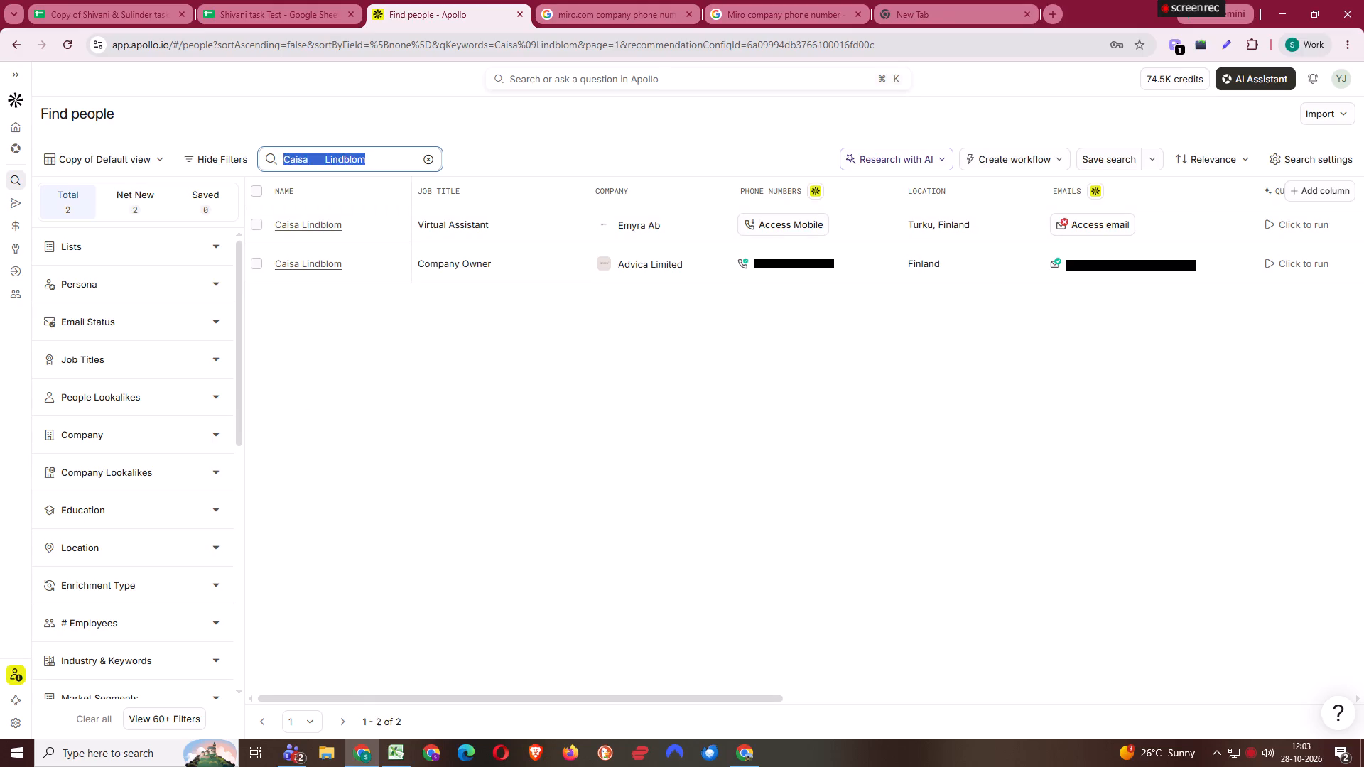
key(ctrl+v)
key(Return)
key(Return)
key(Return)
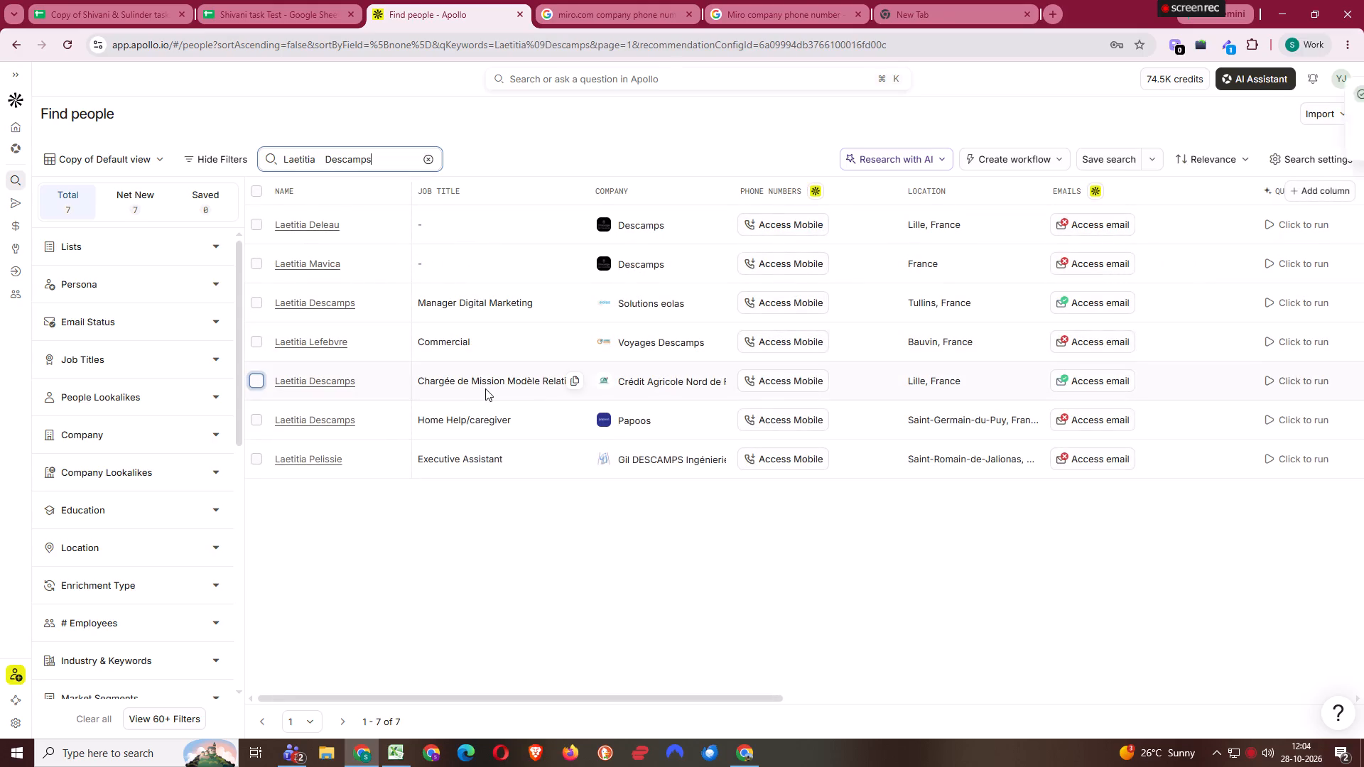
key(alt+Tab)
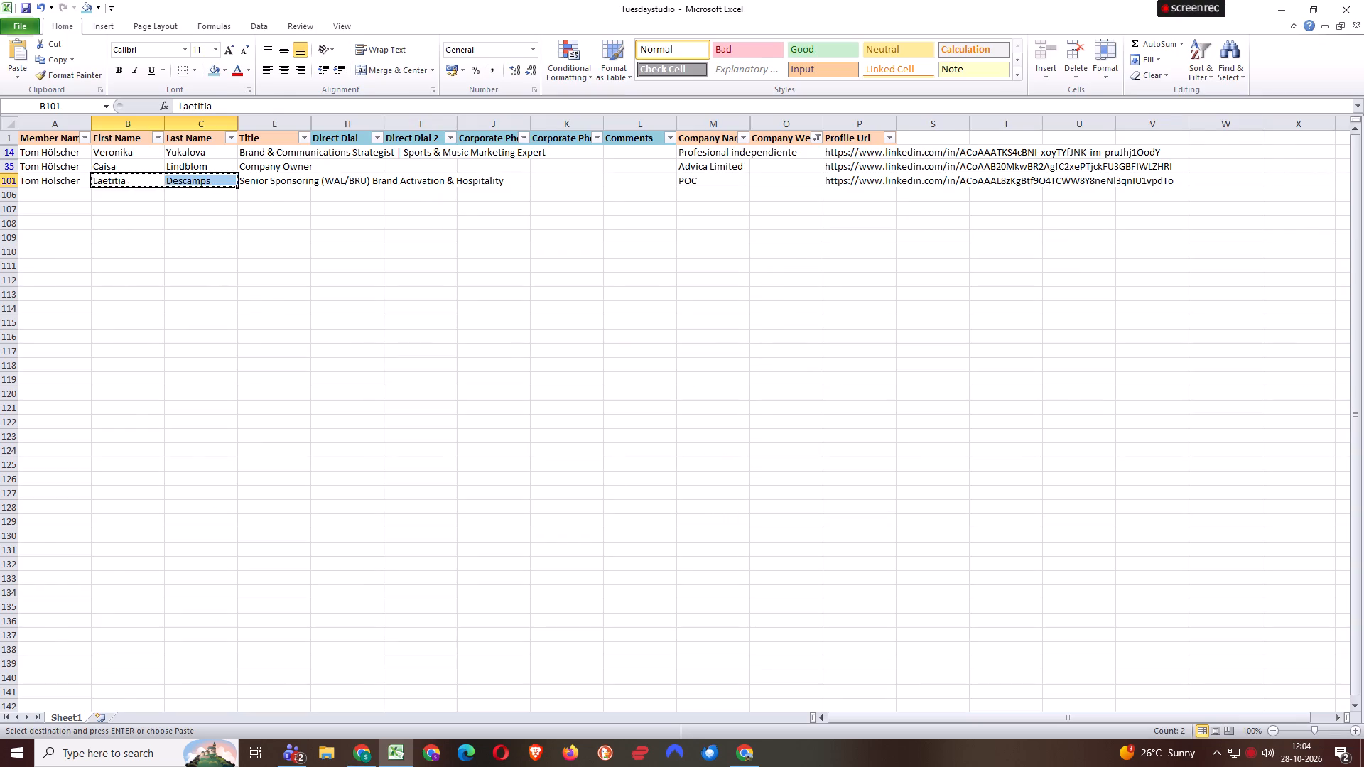
key(alt+Tab)
scroll(605, 345, down, 1)
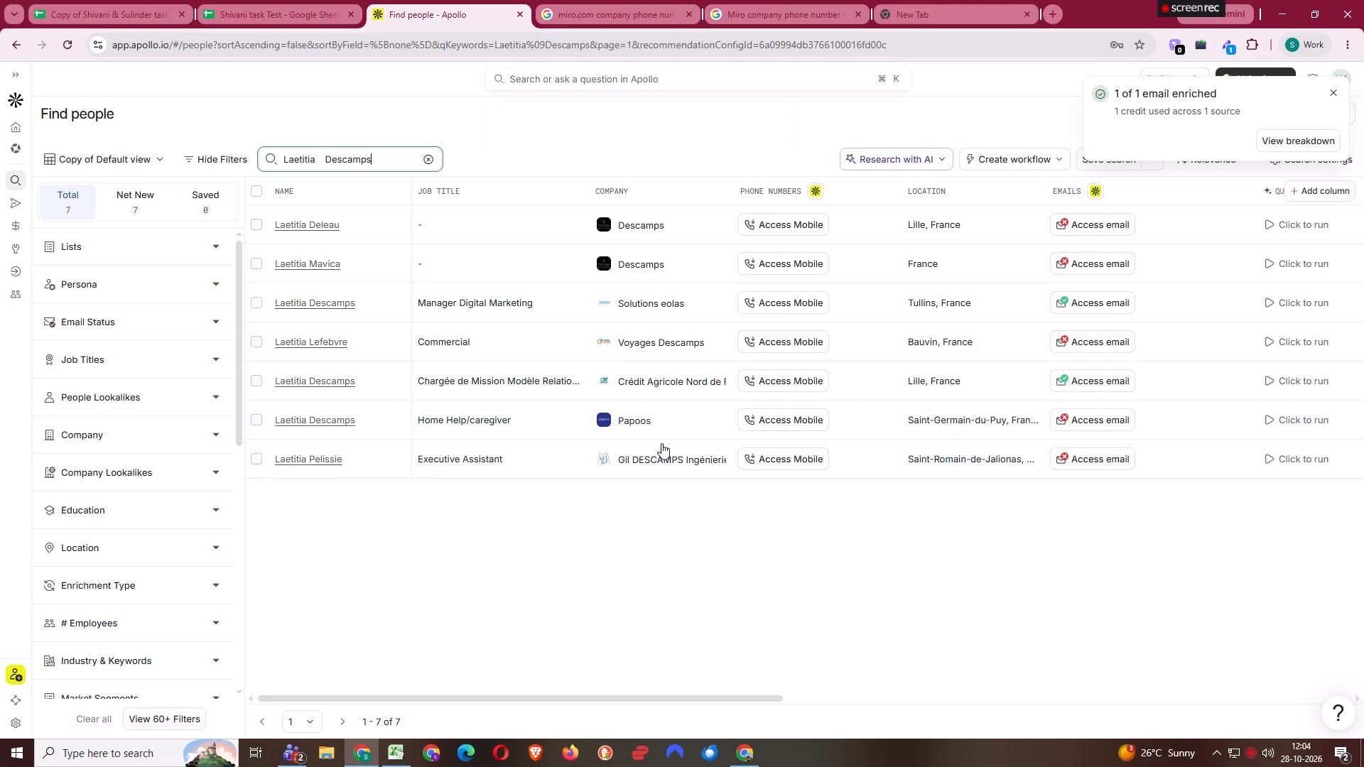
Copy the row 14 company name from the workbook and search Google for "Profesional independiente company phone number netherlands".
key(alt+Tab)
click(546, 197)
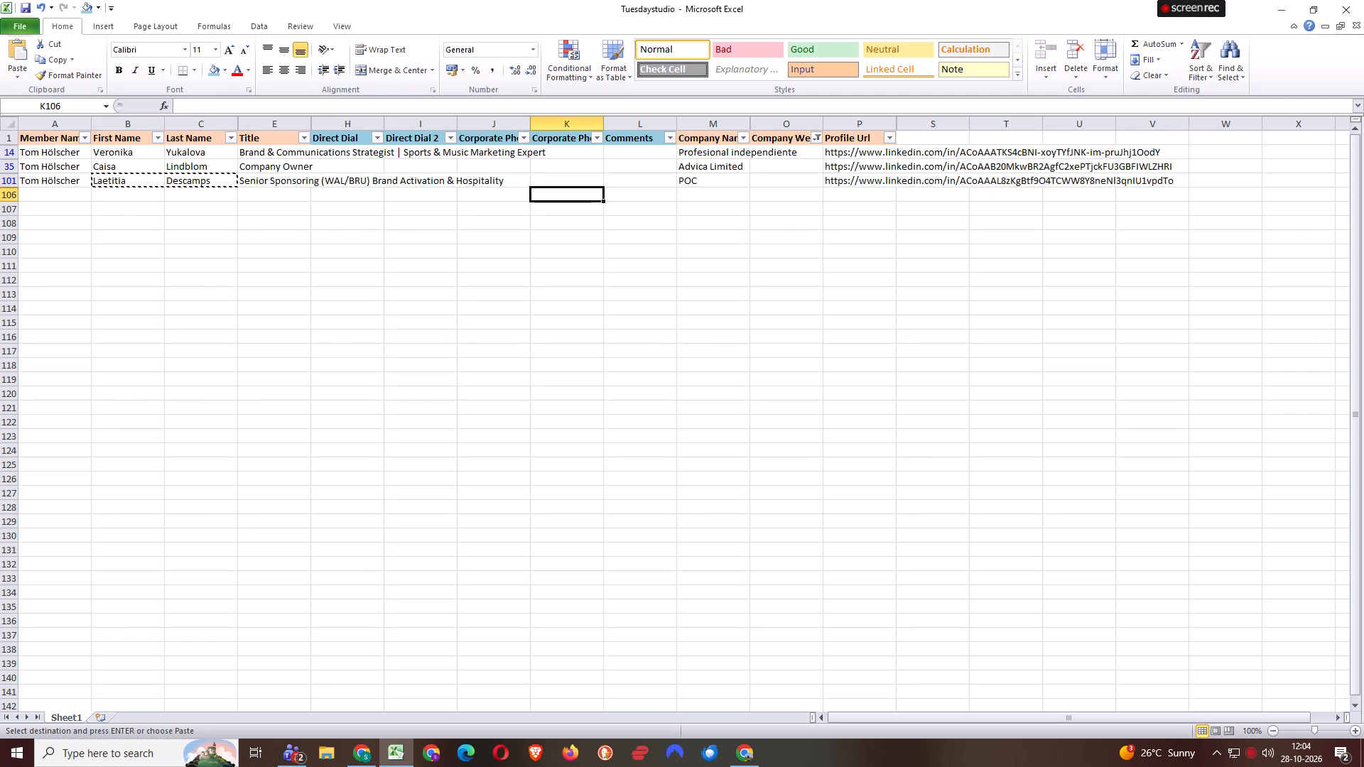
click(724, 153)
key(ctrl+c)
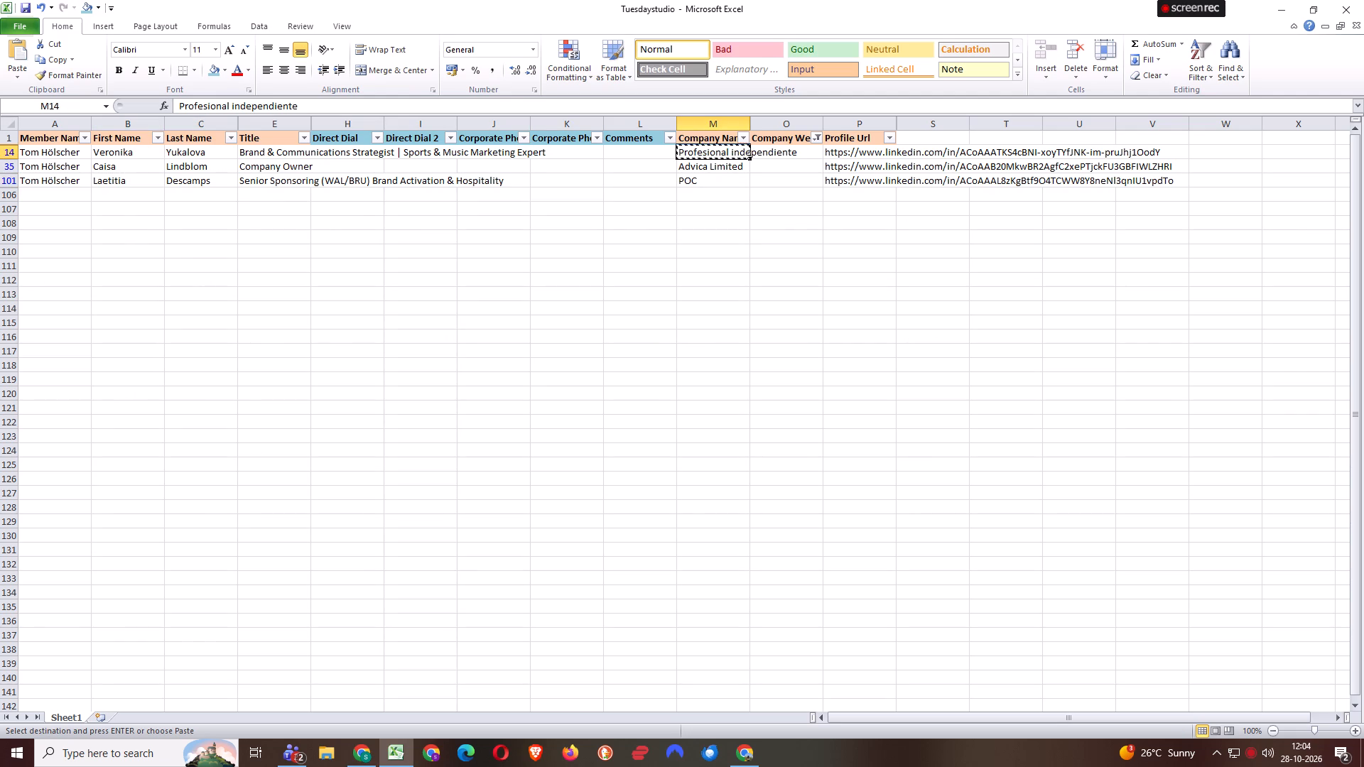
key(alt+Tab)
click(599, 0)
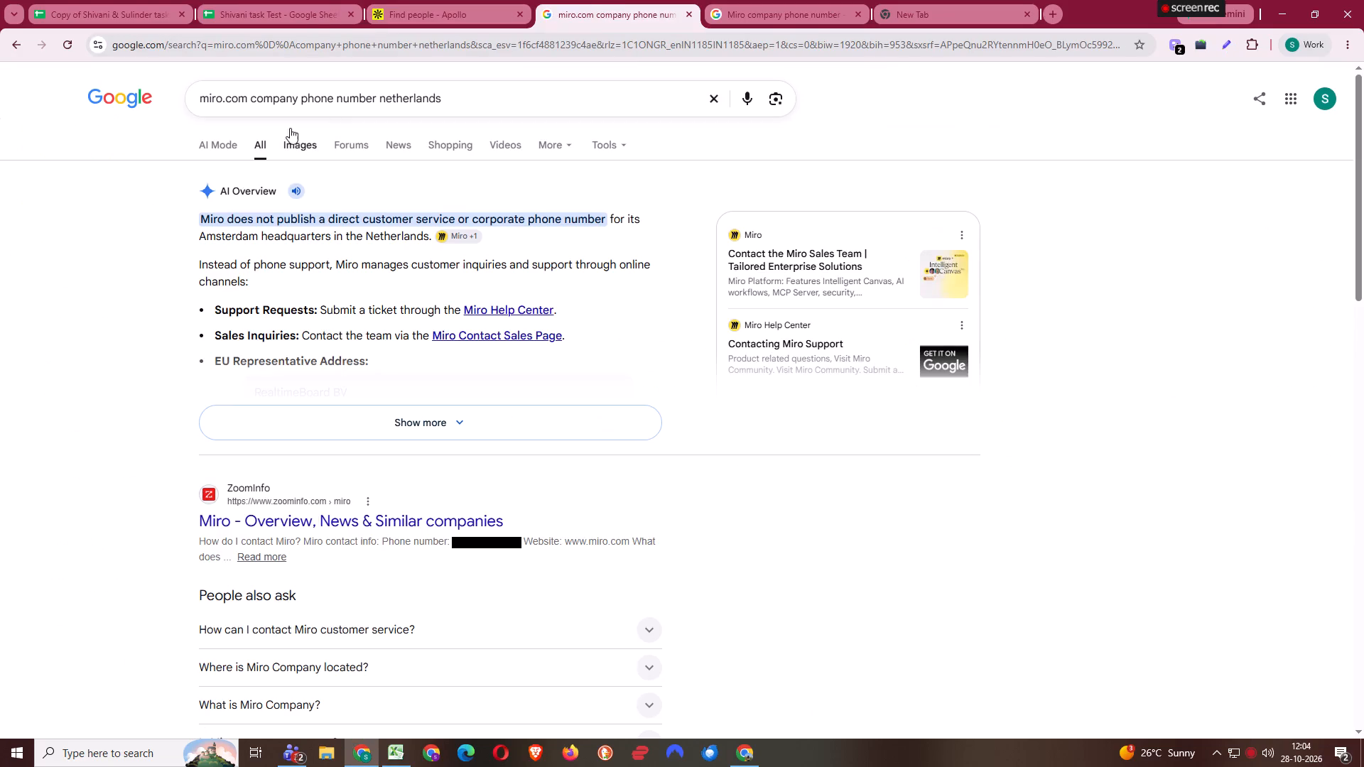
drag(248, 97, 0, 90)
key(ctrl+v)
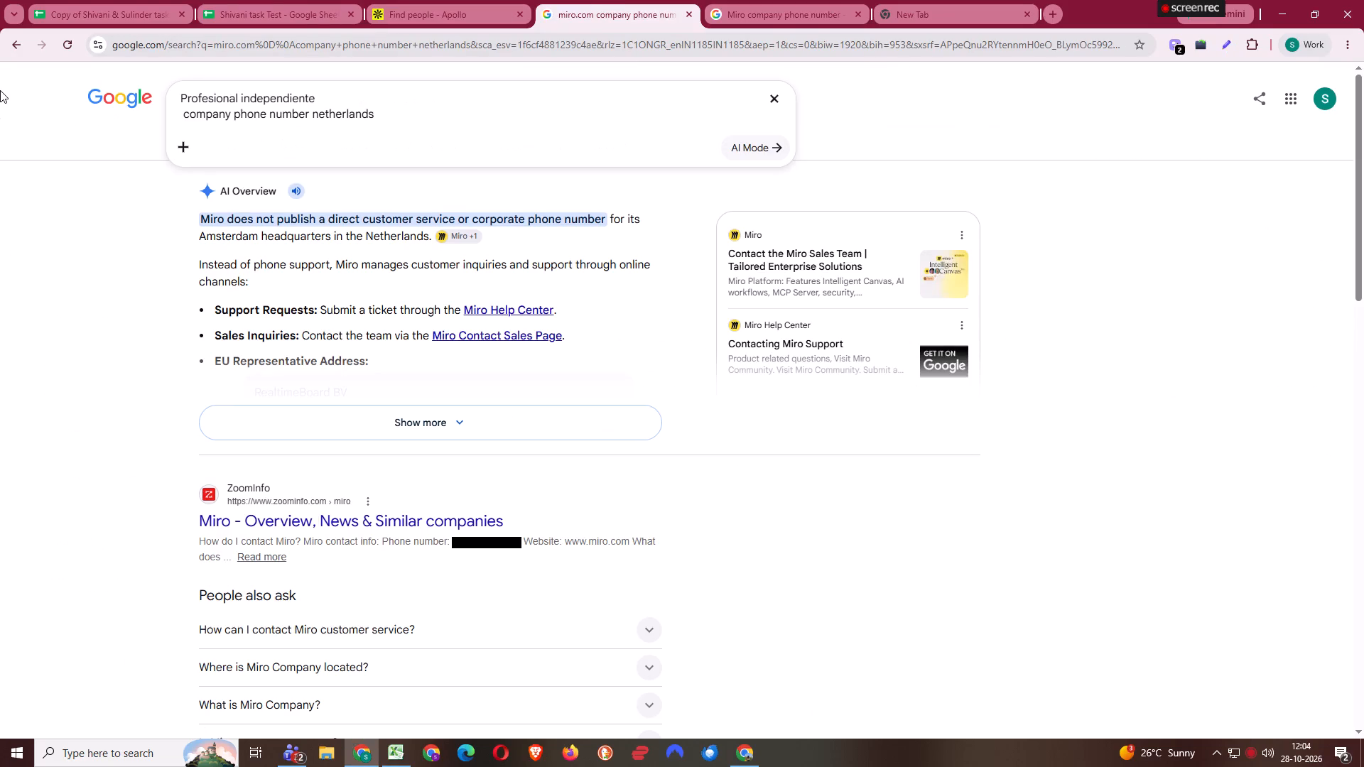
key(Return)
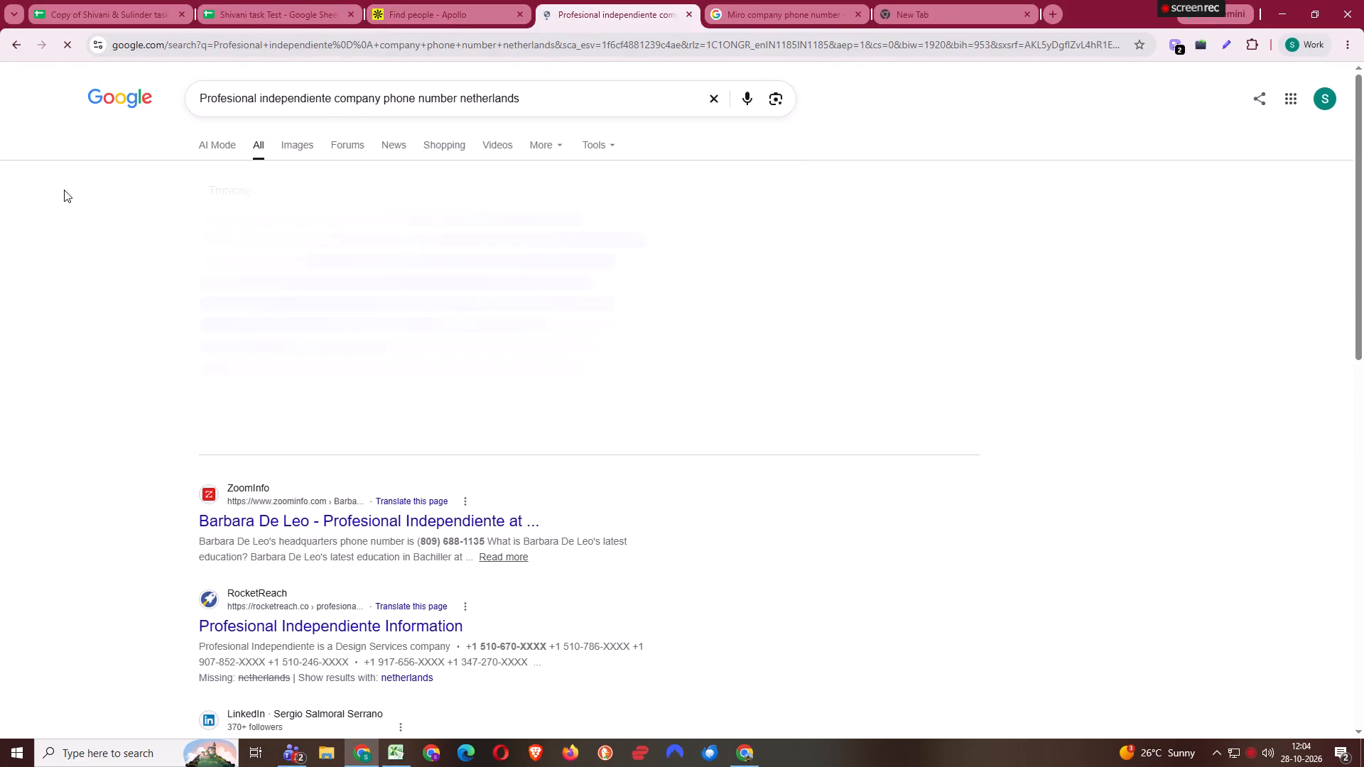
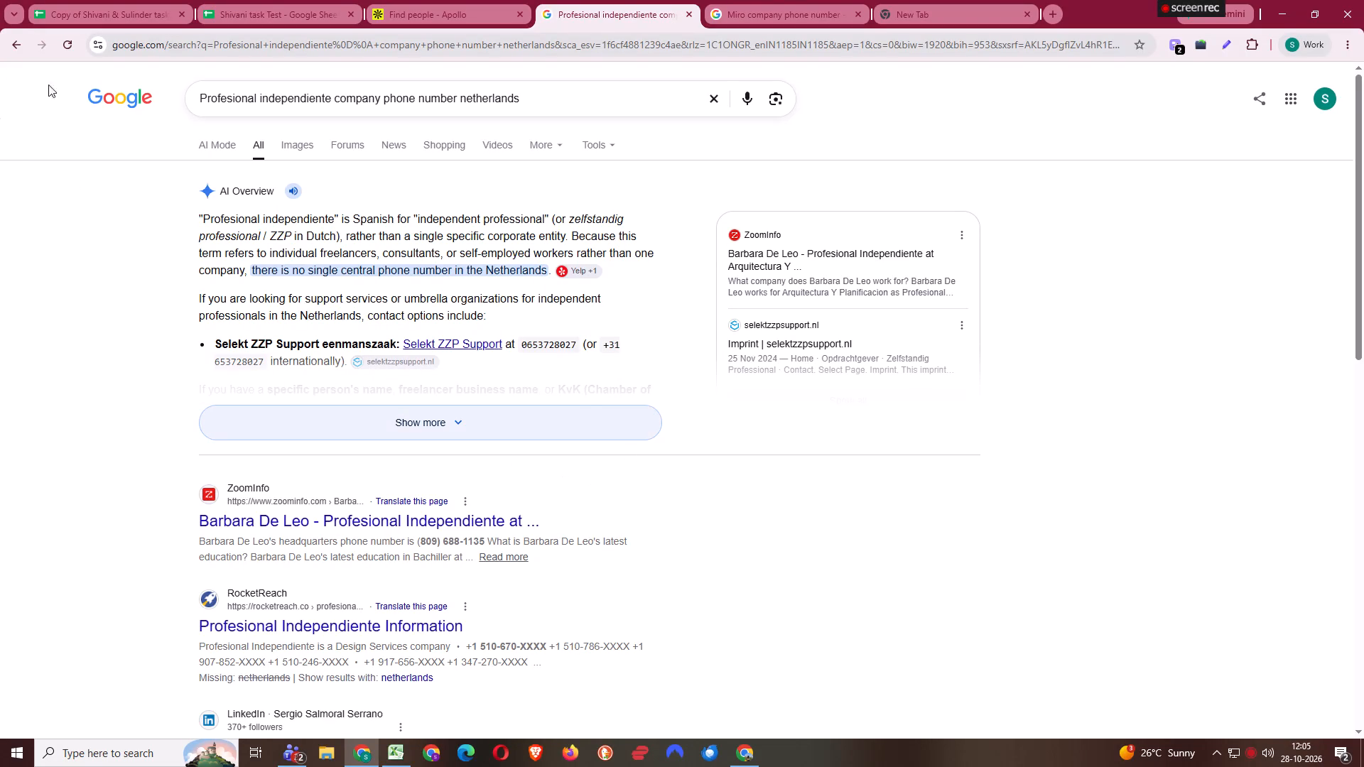
Open the row 14 lead's LinkedIn profile from the workbook's profile URL and check the current experience entries.
key(alt+Tab)
click(865, 160)
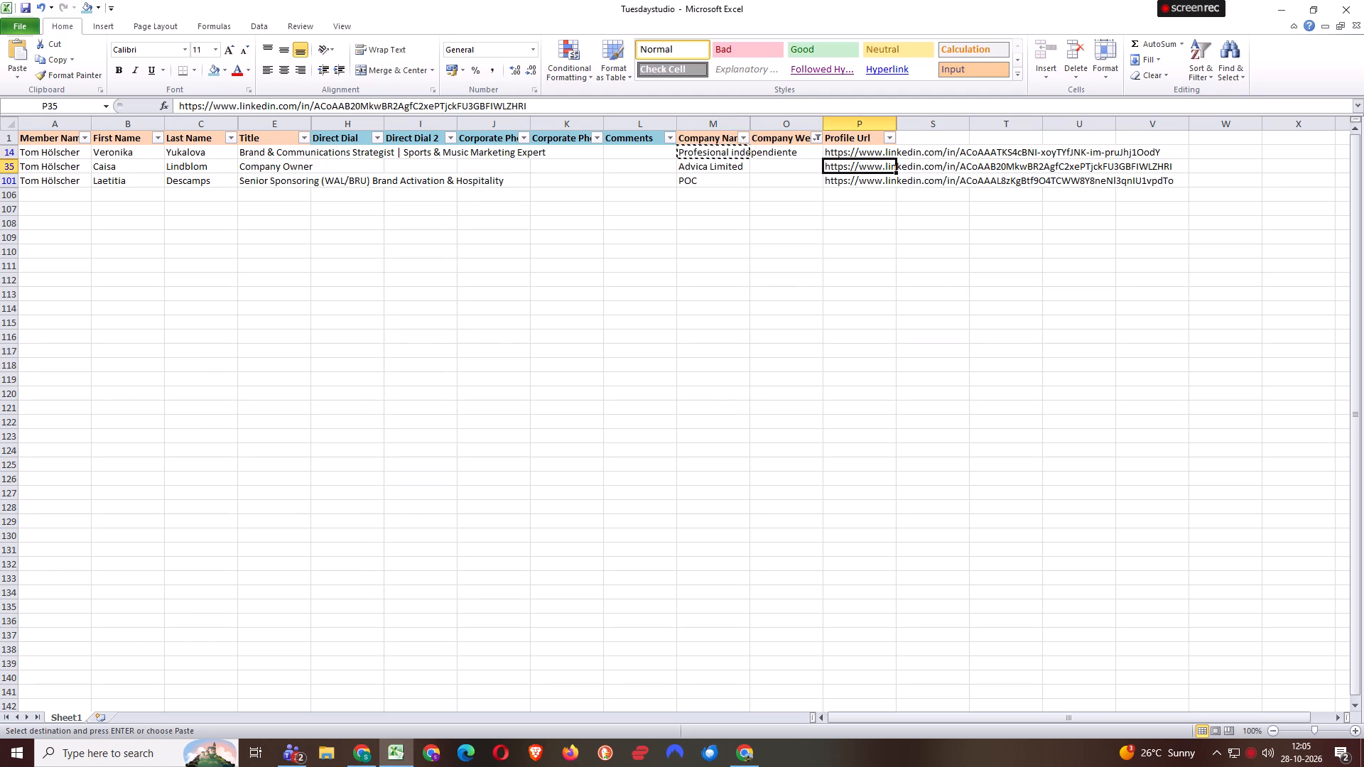
click(872, 146)
key(ctrl+c)
key(alt+Tab)
click(995, 0)
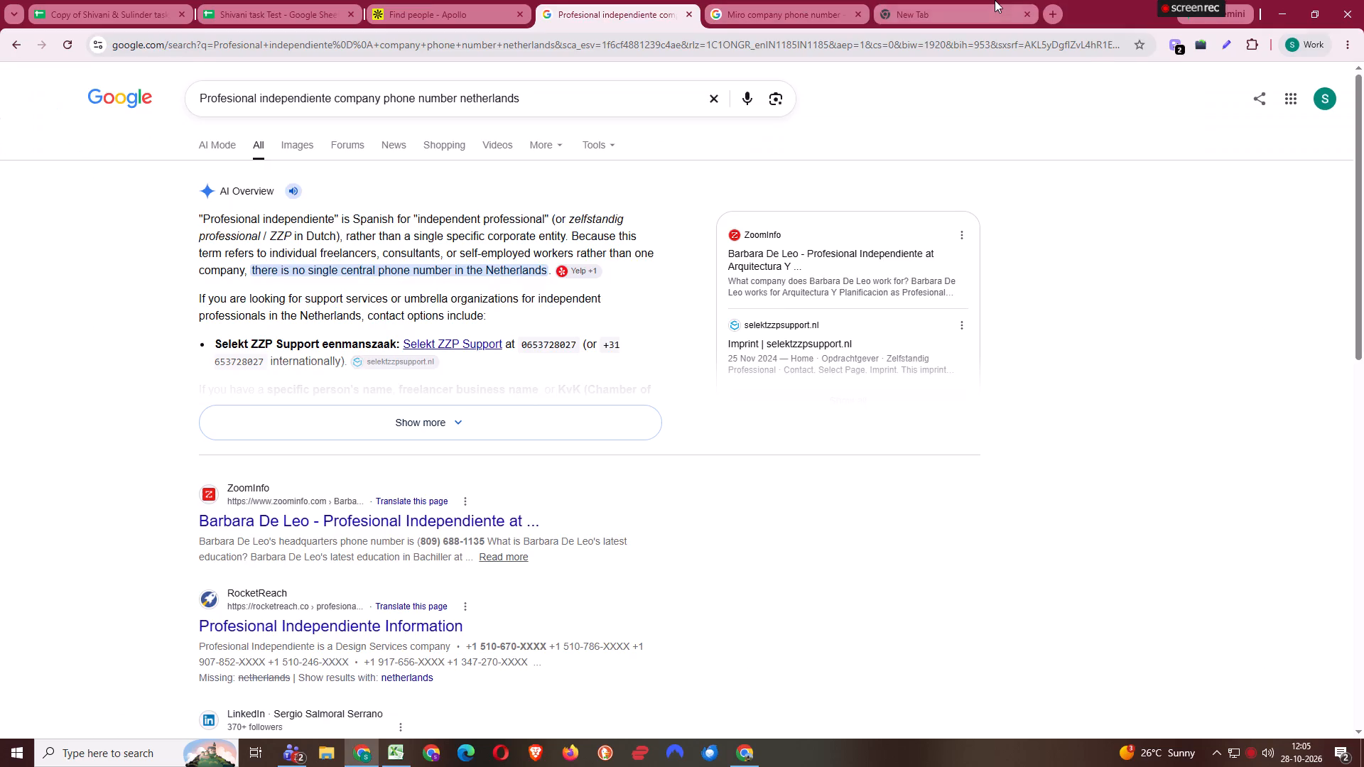
key(ctrl+v)
key(Return)
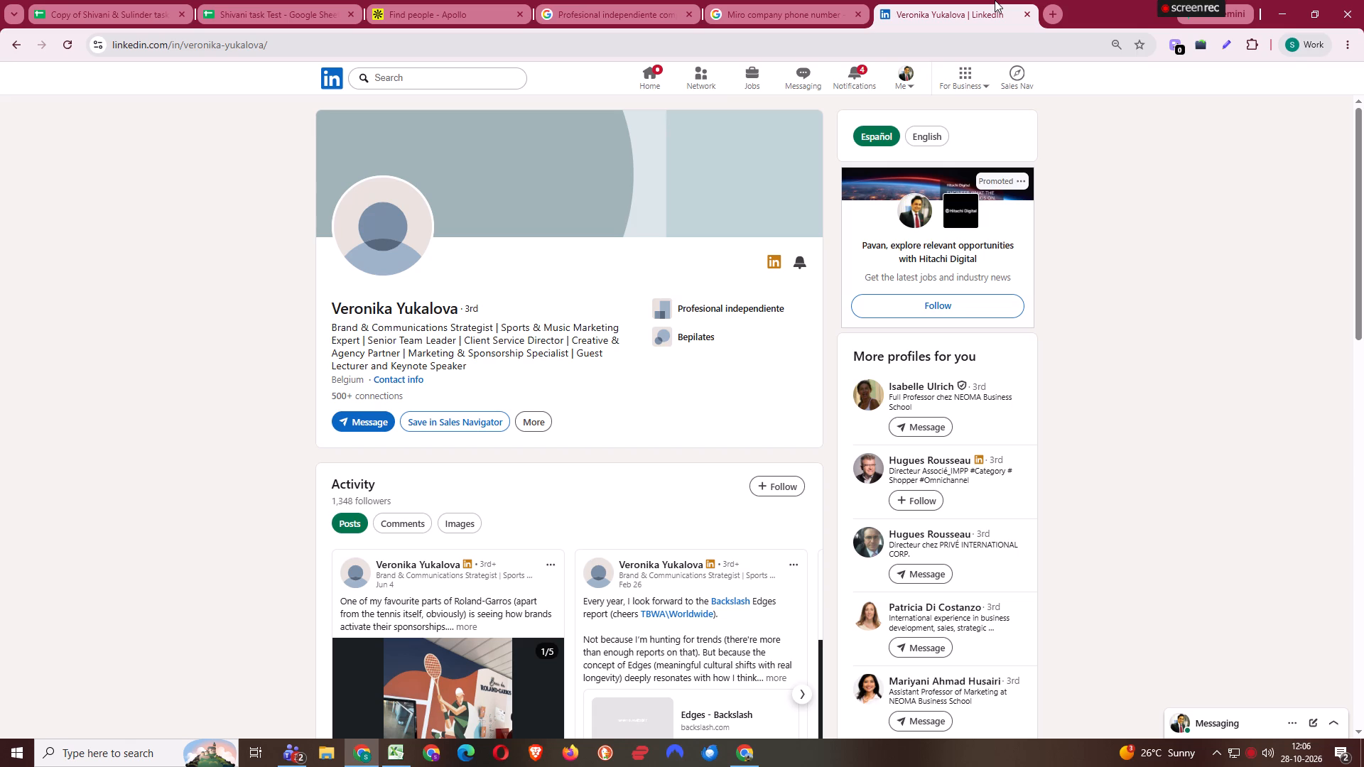
scroll(964, 74, down, 10)
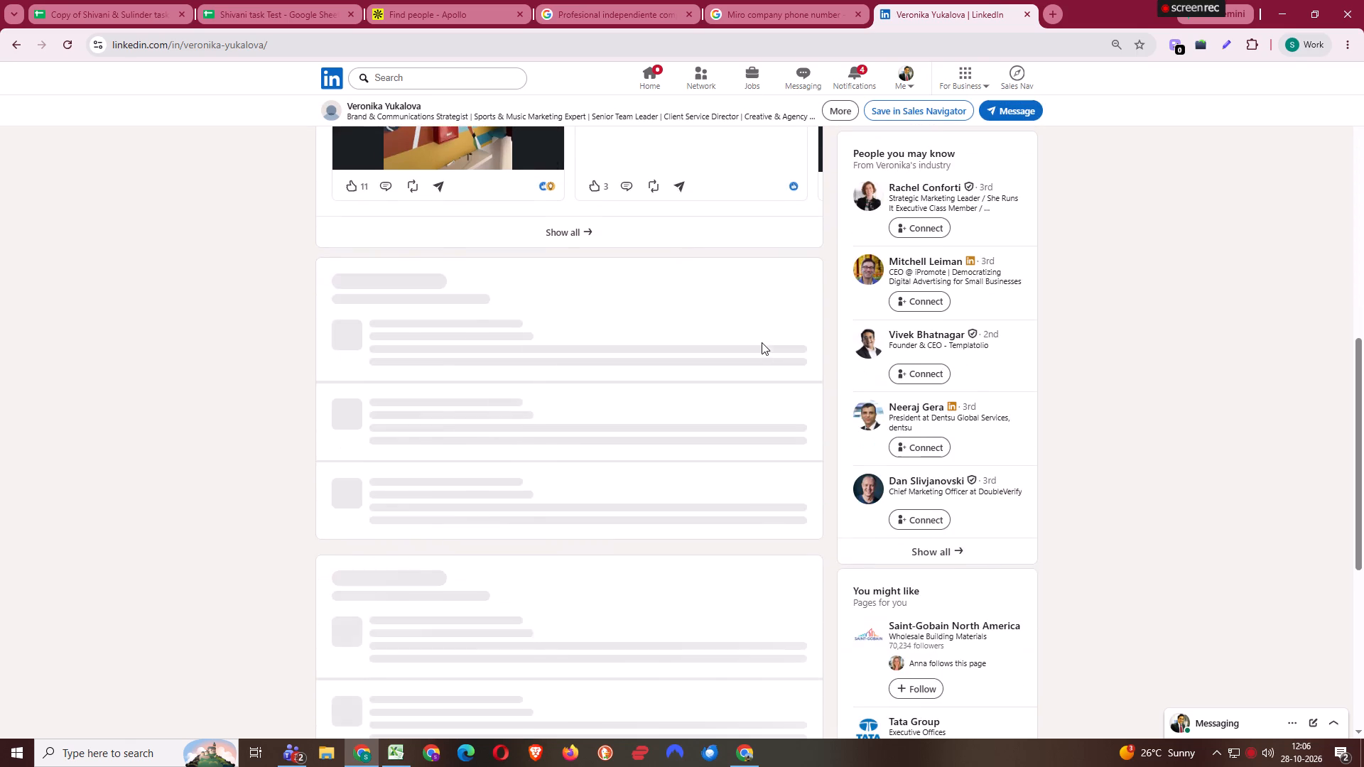
scroll(243, 385, up, 1)
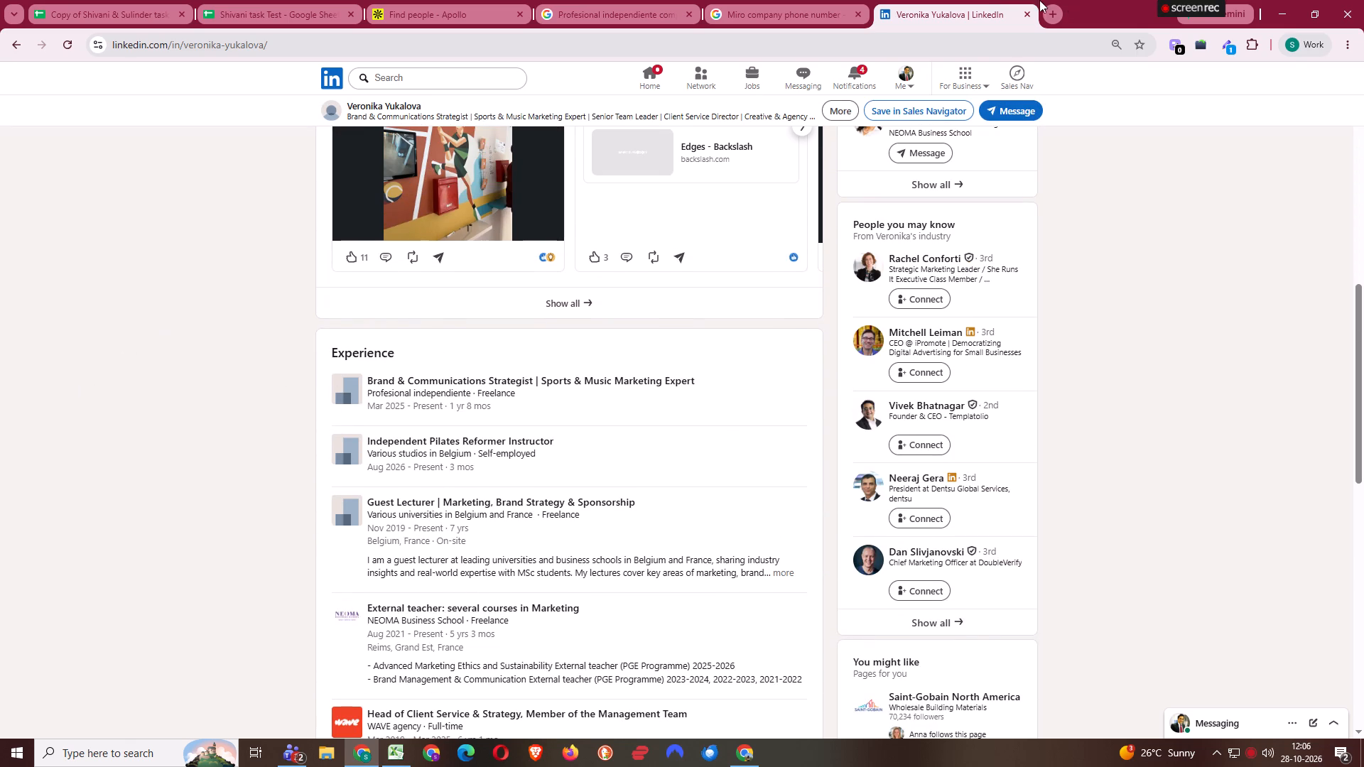
middle_click(1003, 0)
click(595, 0)
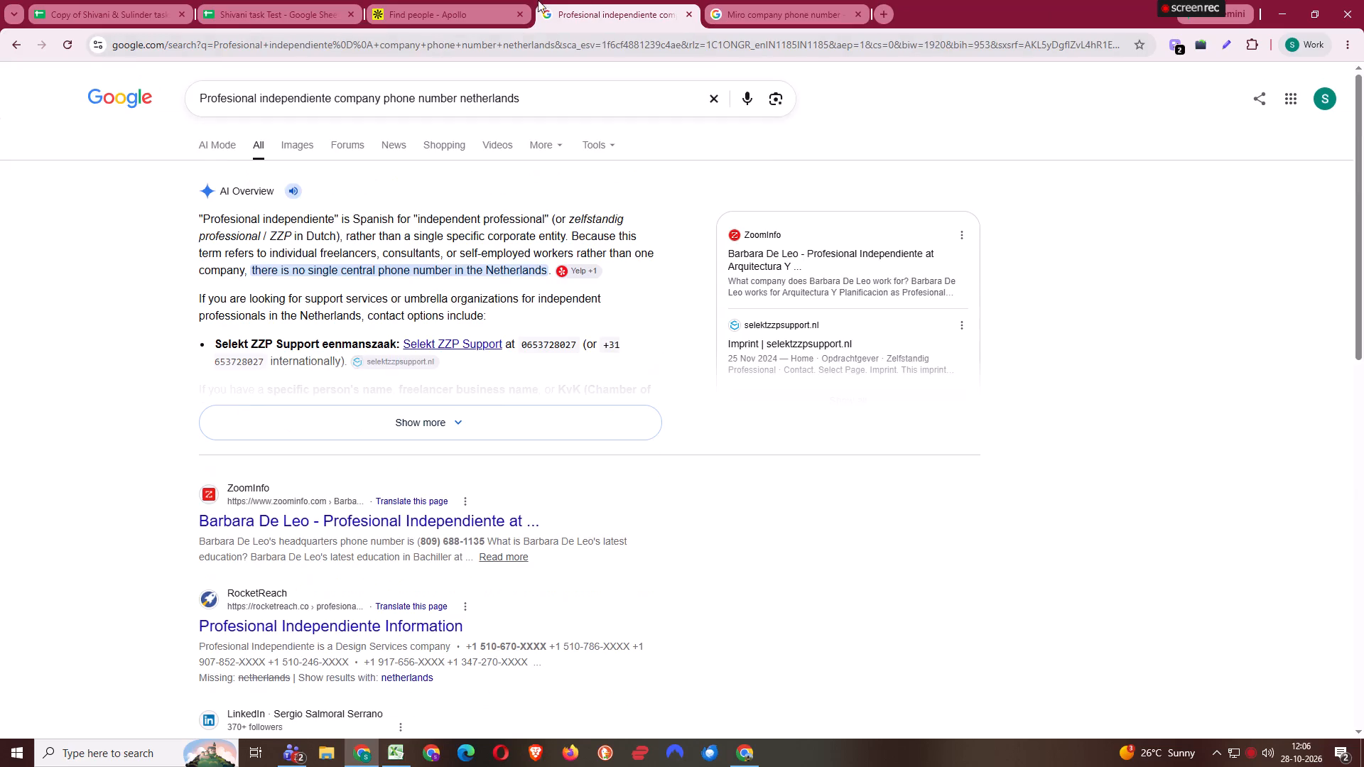
Copy the row 14 company name from the workbook and search Google for "Profesional independiente company phone number".
key(alt+Tab)
click(603, 205)
click(727, 148)
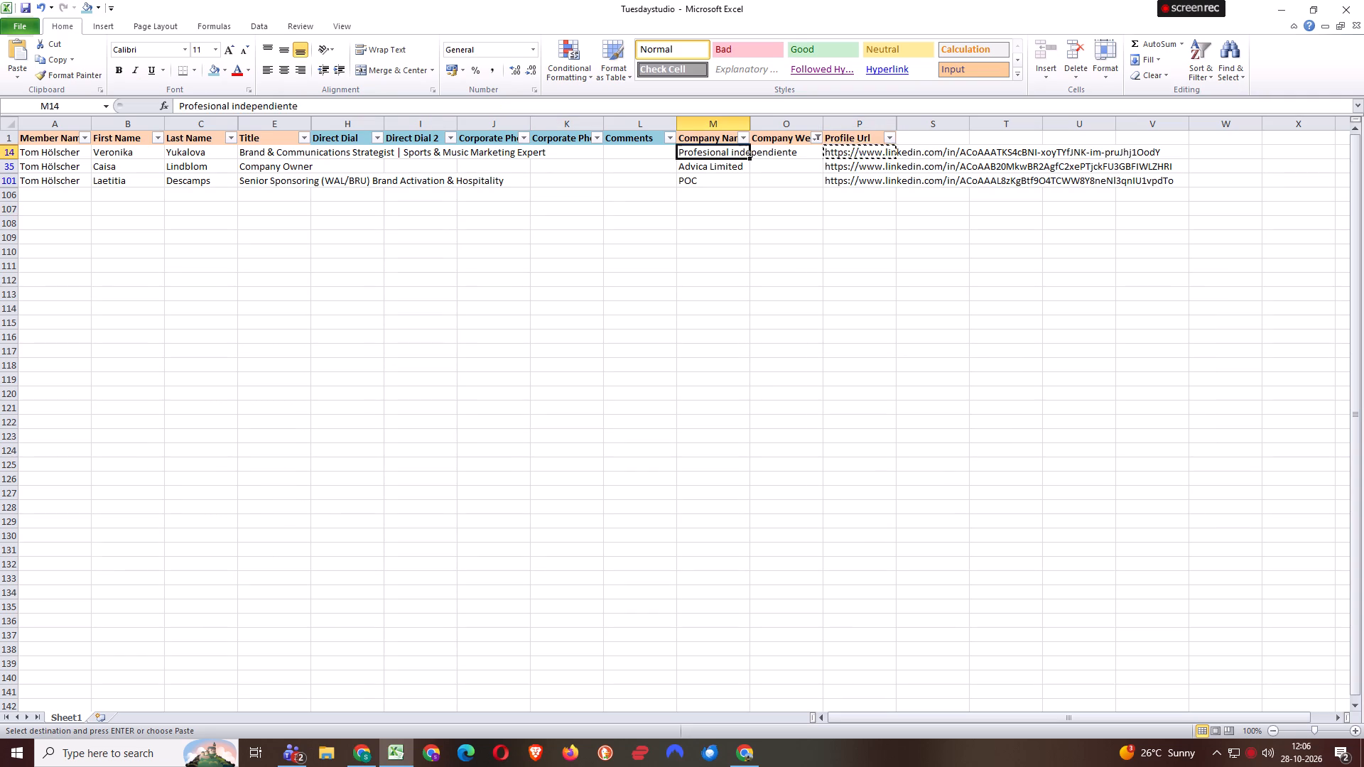
click(491, 133)
click(509, 163)
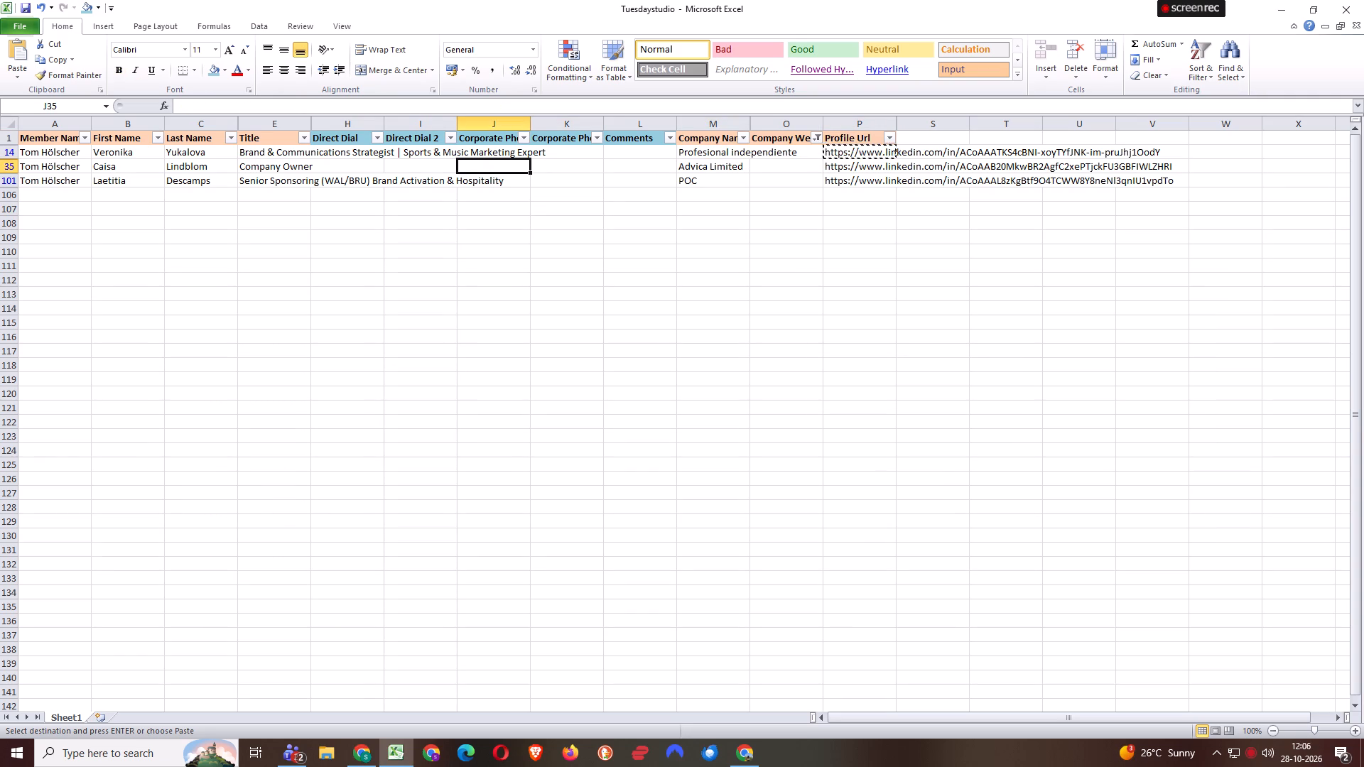
click(842, 151)
click(695, 150)
key(ctrl+c)
key(alt+Tab)
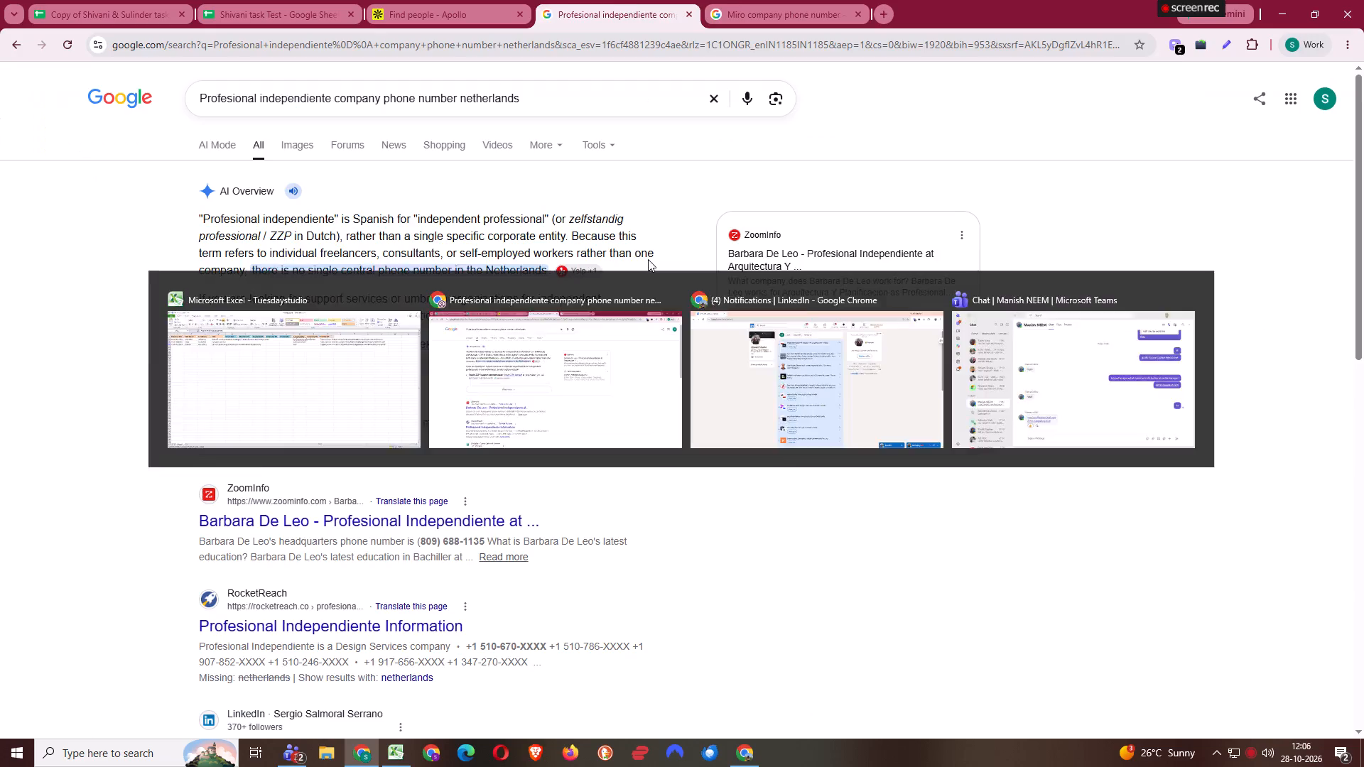
click(743, 0)
drag(226, 92, 53, 73)
key(ctrl+v)
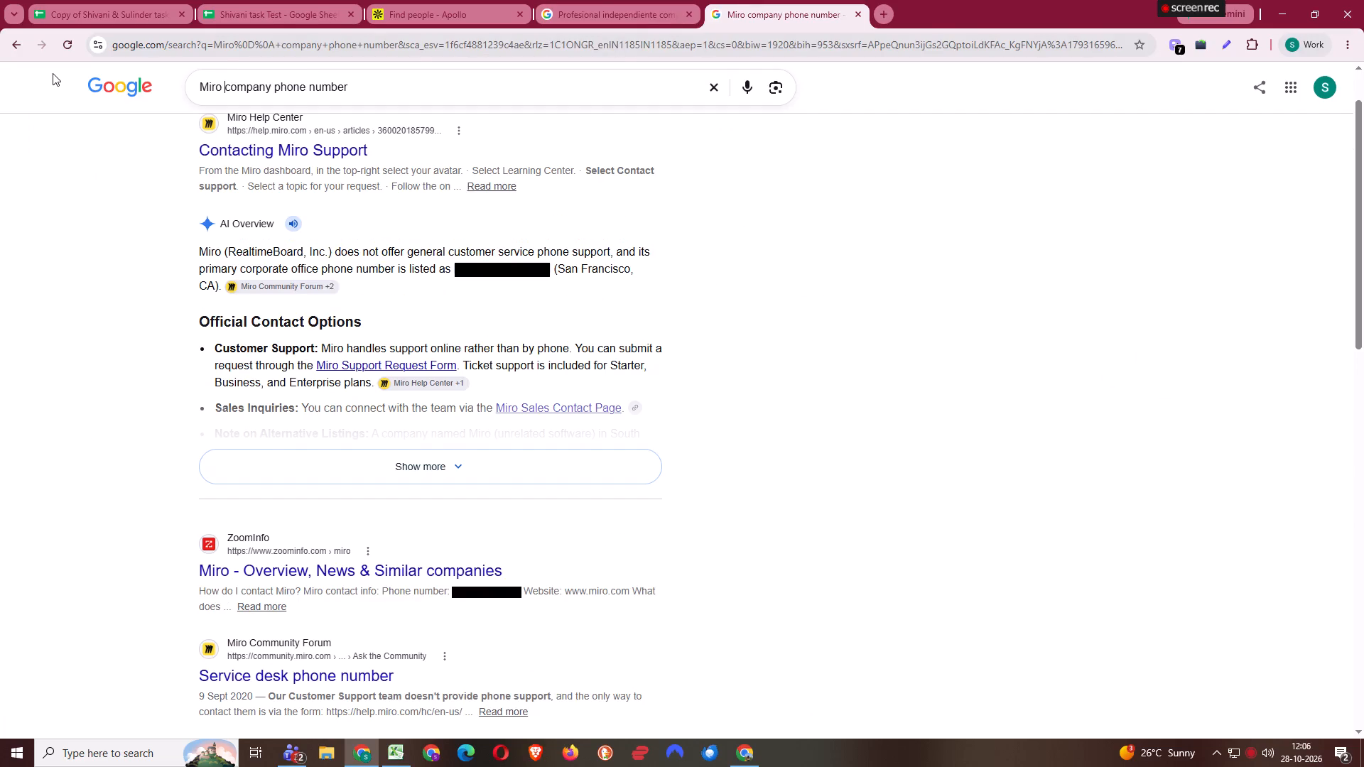
key(Return)
key(Return)
key(Return)
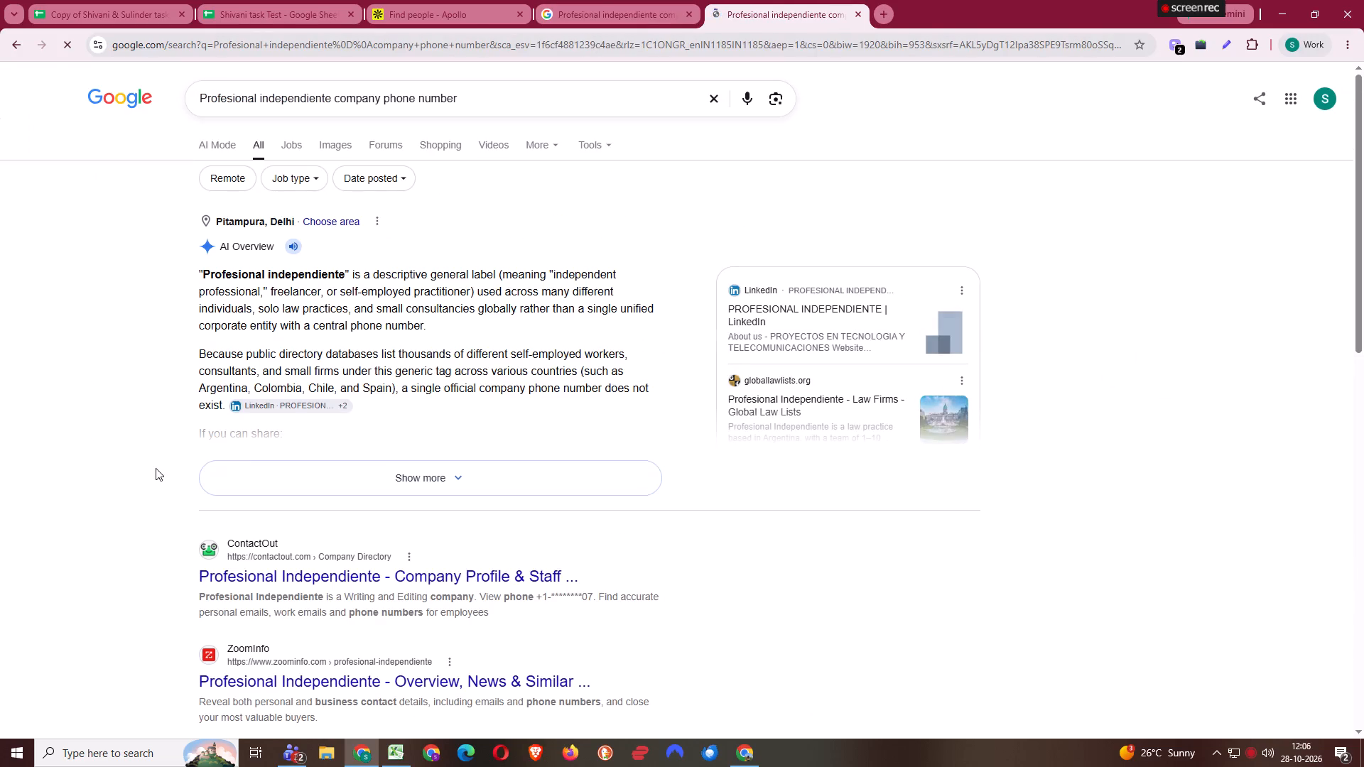
scroll(504, 548, down, 3)
scroll(335, 472, up, 5)
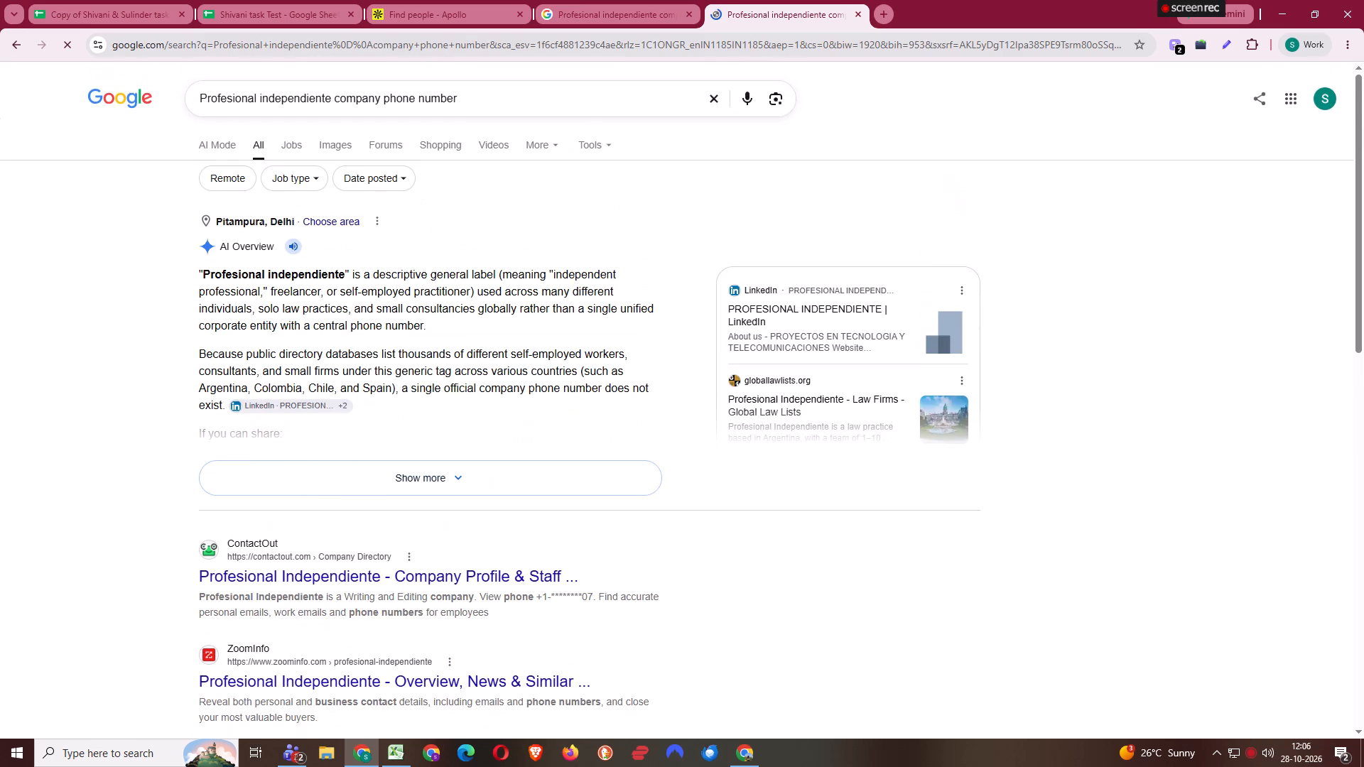
Check Google's AI Mode answer for the Profesional independiente phone number and return to the Netherlands search results.
click(219, 153)
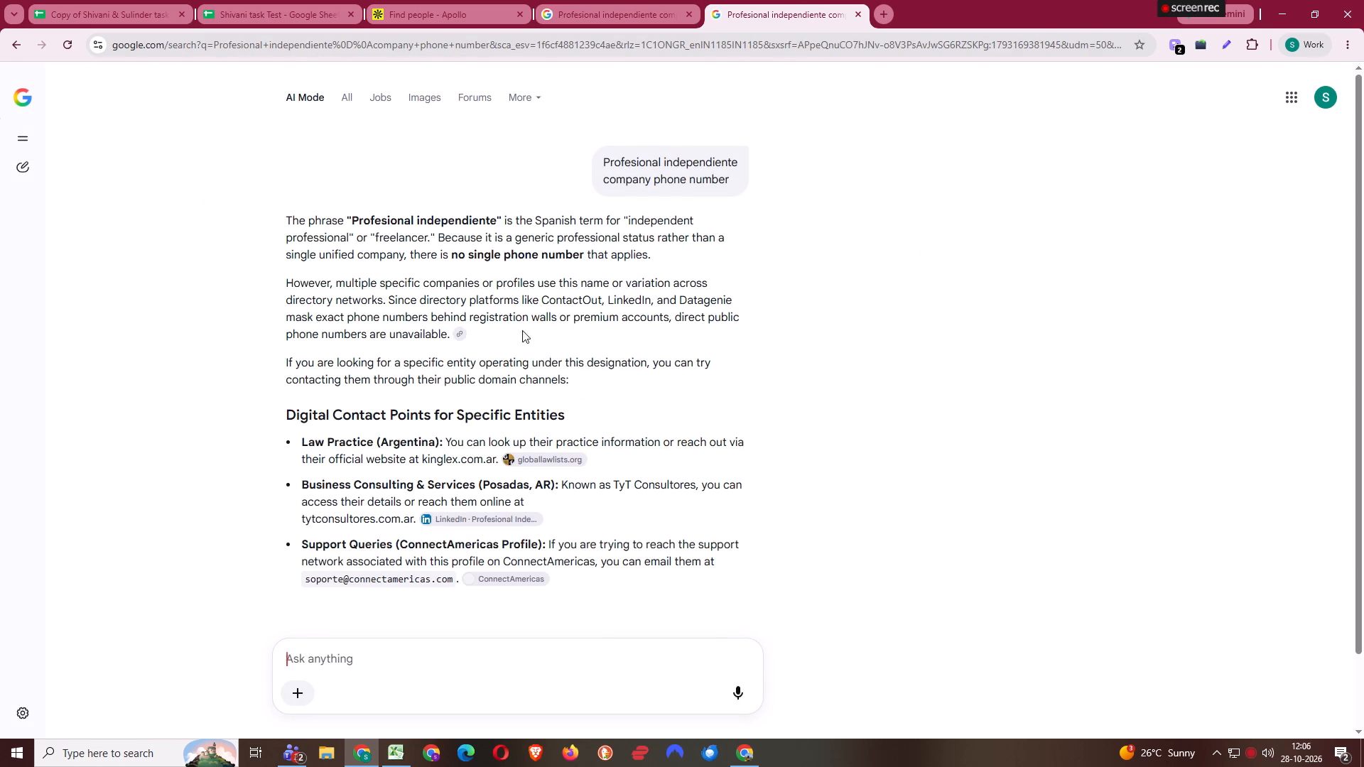
scroll(383, 208, down, 3)
scroll(360, 139, up, 4)
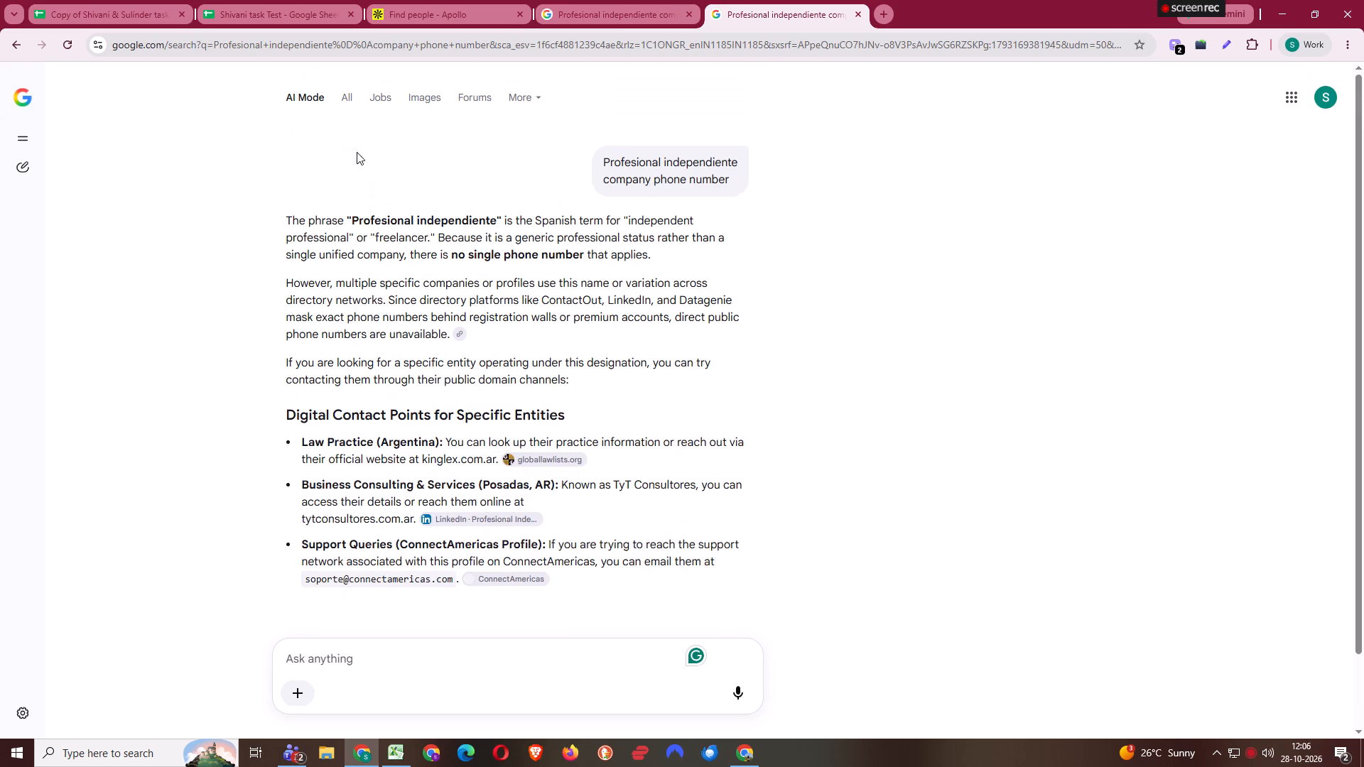
click(345, 97)
click(690, 0)
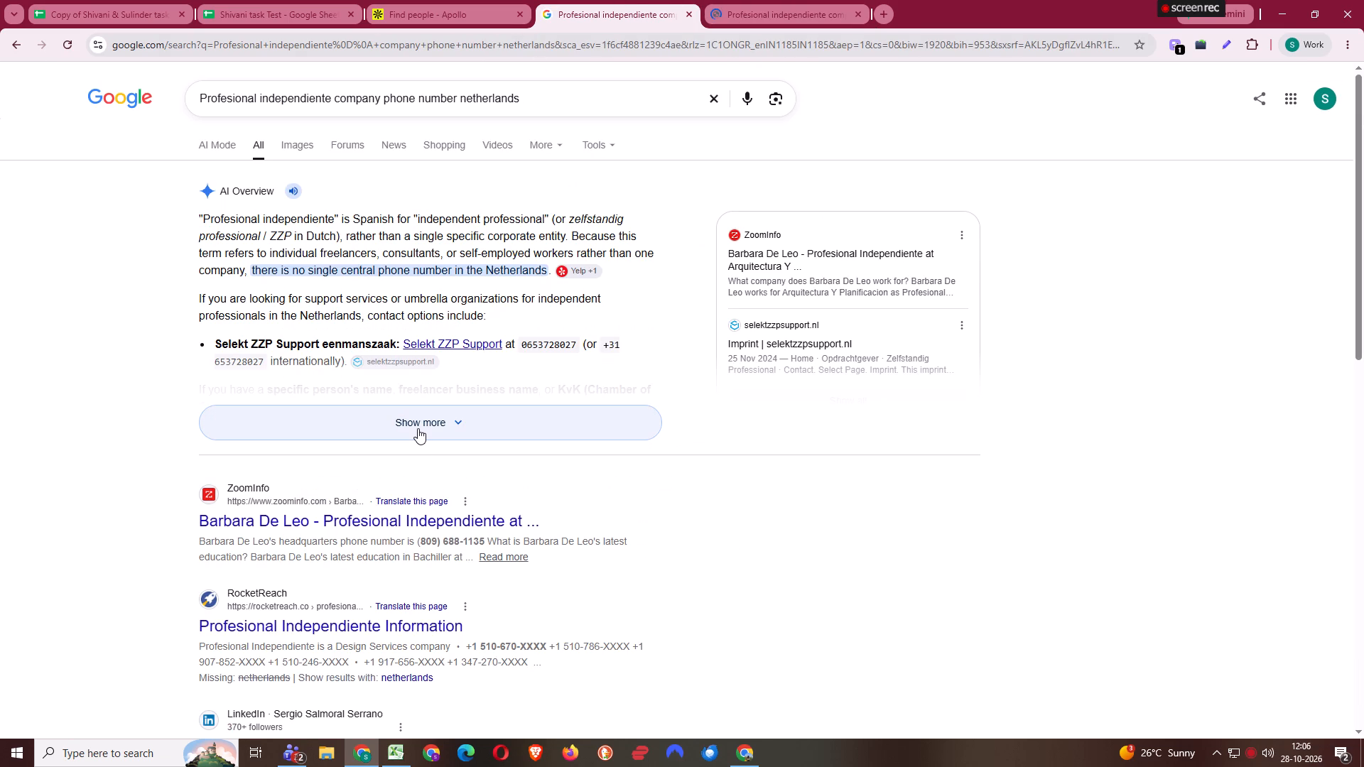
Enter "Not Found" in the workbook's Comments column for the row 14 lead.
key(alt+Tab)
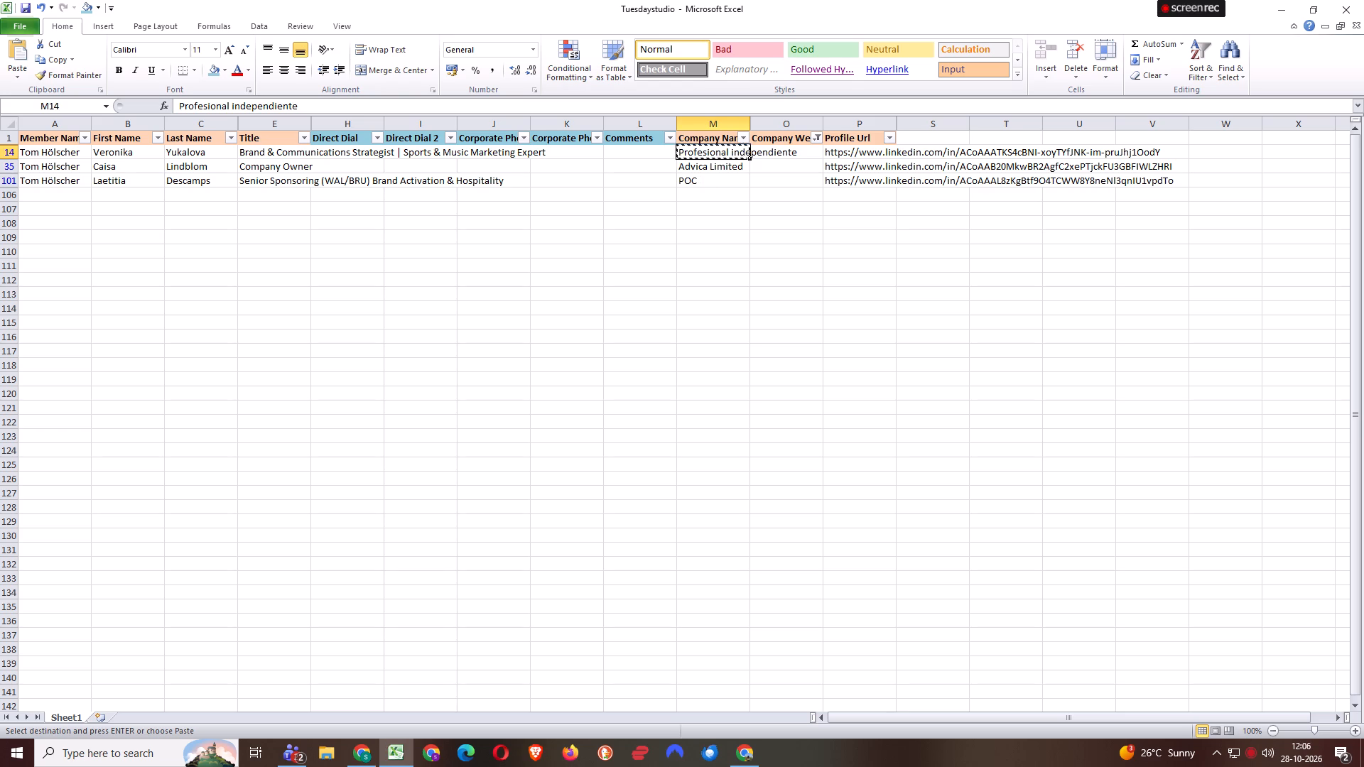
click(627, 156)
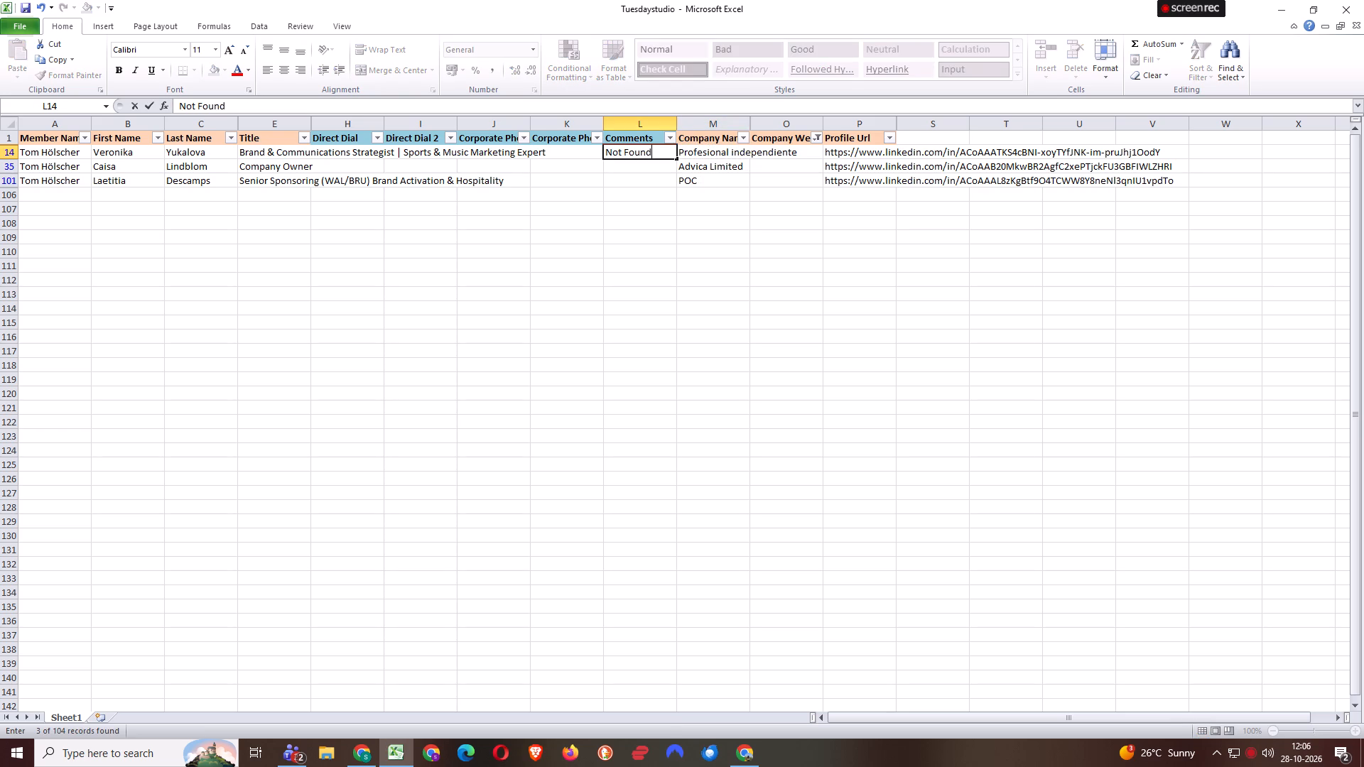
click(622, 191)
Copy the row 35 company name from the workbook and search Google for "Advica Limited company phone number netherlands".
click(704, 165)
key(ctrl+c)
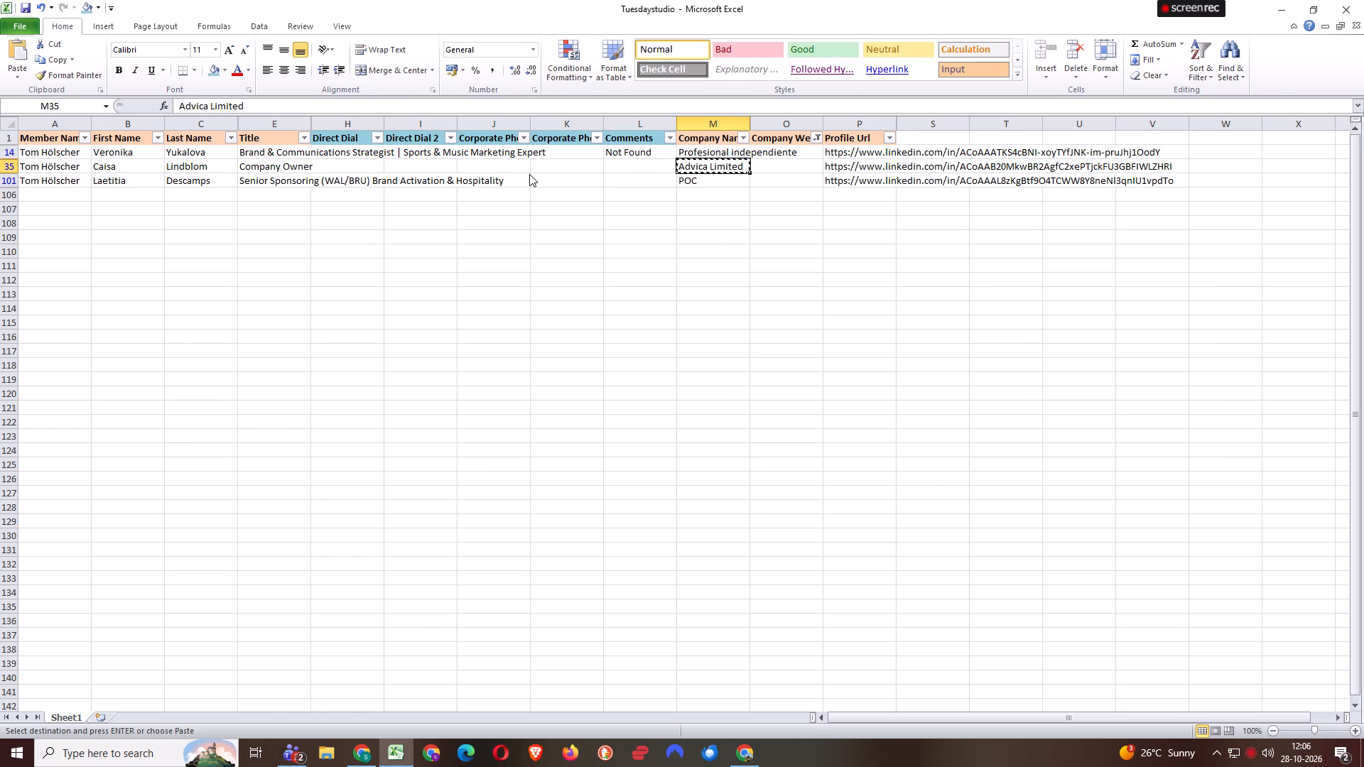
key(alt+Tab)
drag(335, 105, 64, 77)
key(ctrl+v)
key(Return)
key(Return)
key(Return)
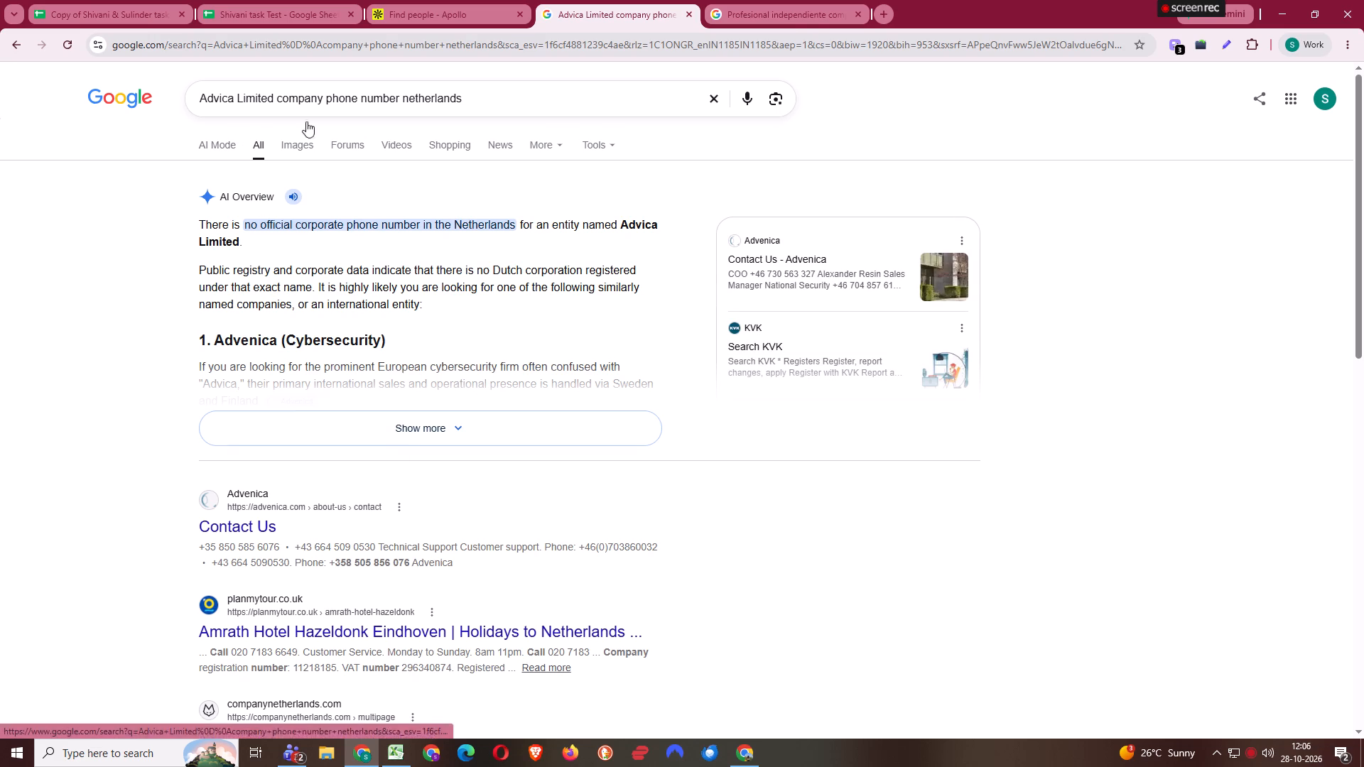
Search Google for "Advica Limited company phone number" in the other search tab and look through the results.
click(826, 1)
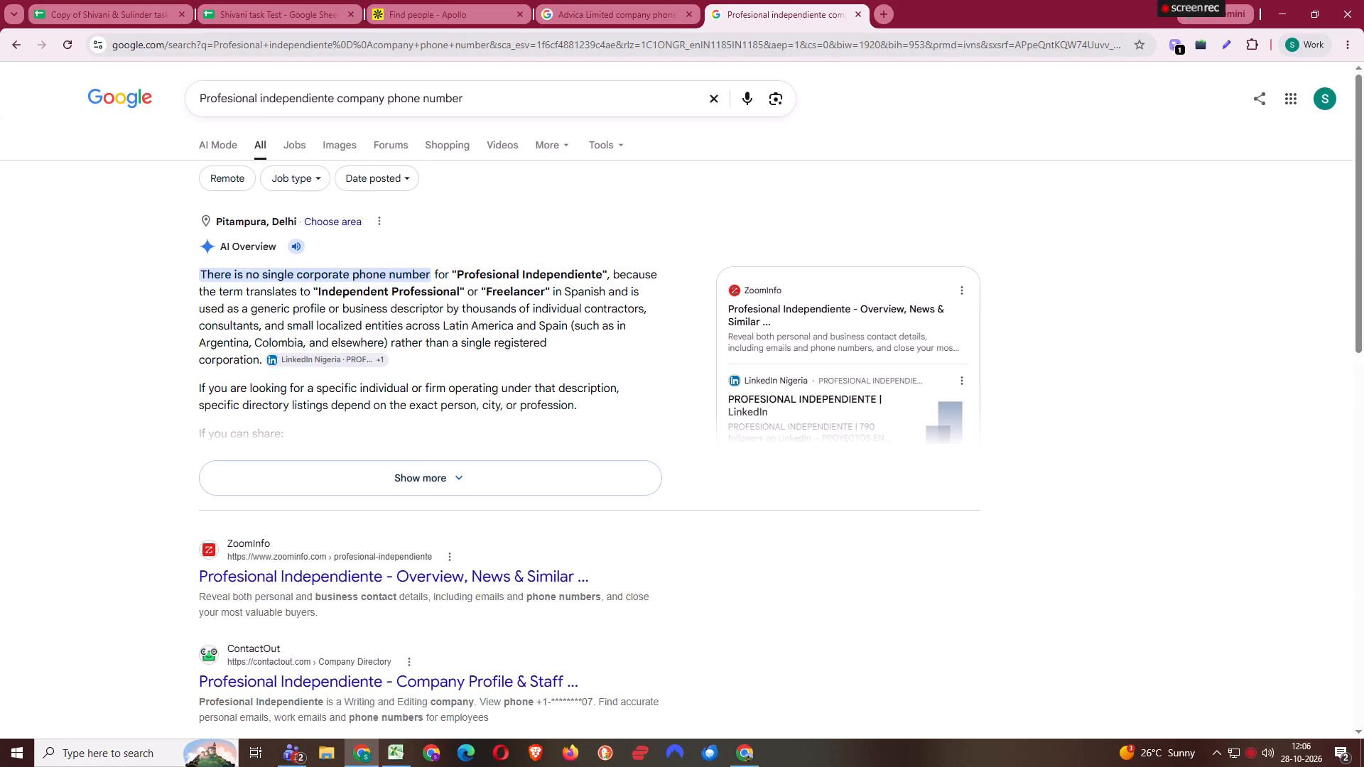
drag(332, 99, 0, 107)
key(ctrl+v)
key(Return)
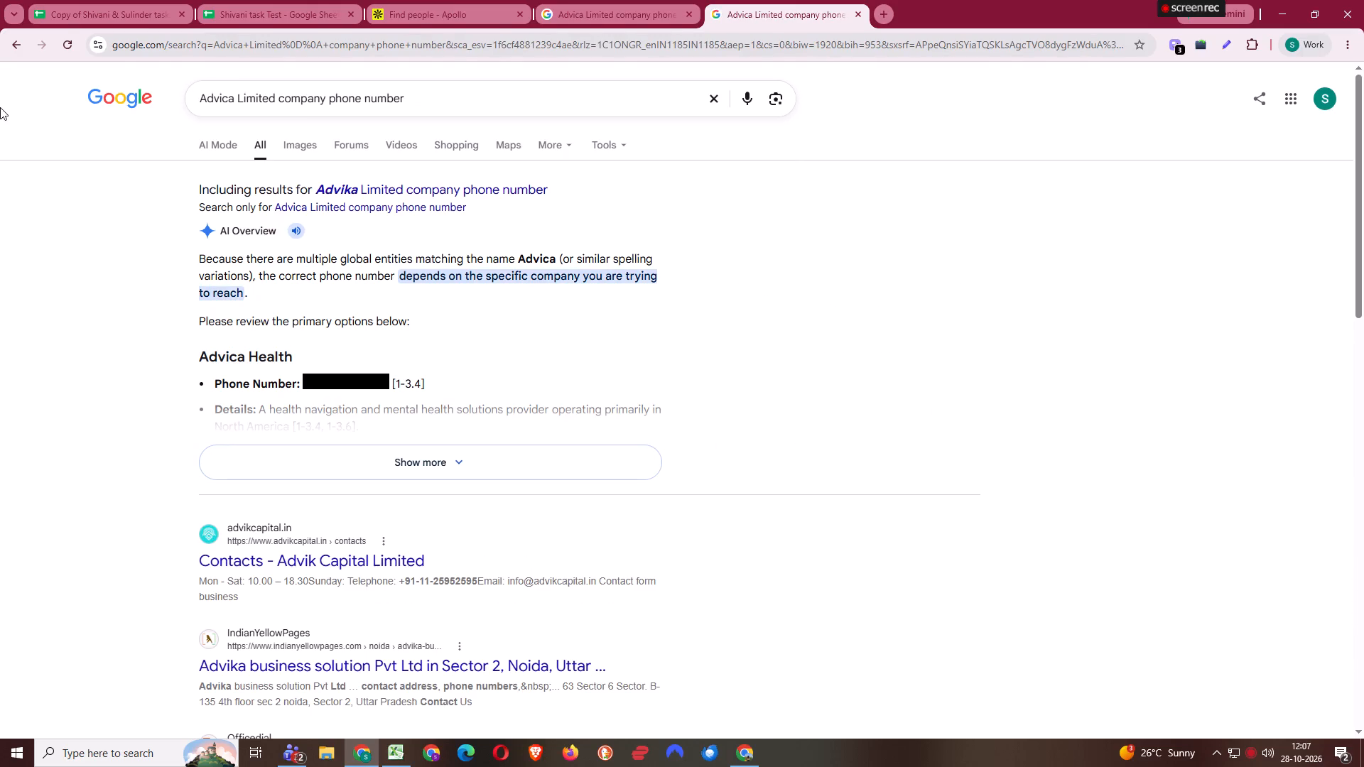
scroll(4, 111, down, 1)
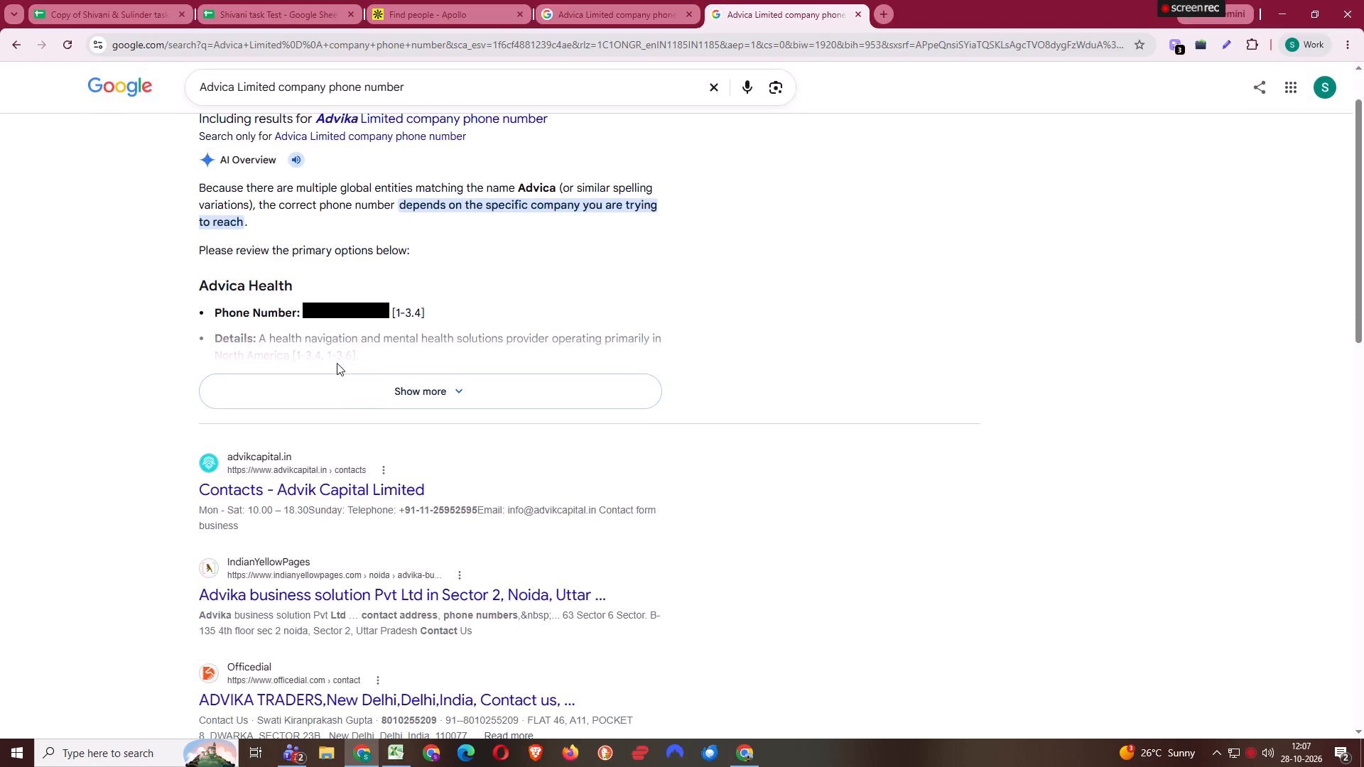
Copy the Advica Health phone number from Google's AI Overview into row 35's first corporate phone cell as text.
drag(304, 310, 363, 317)
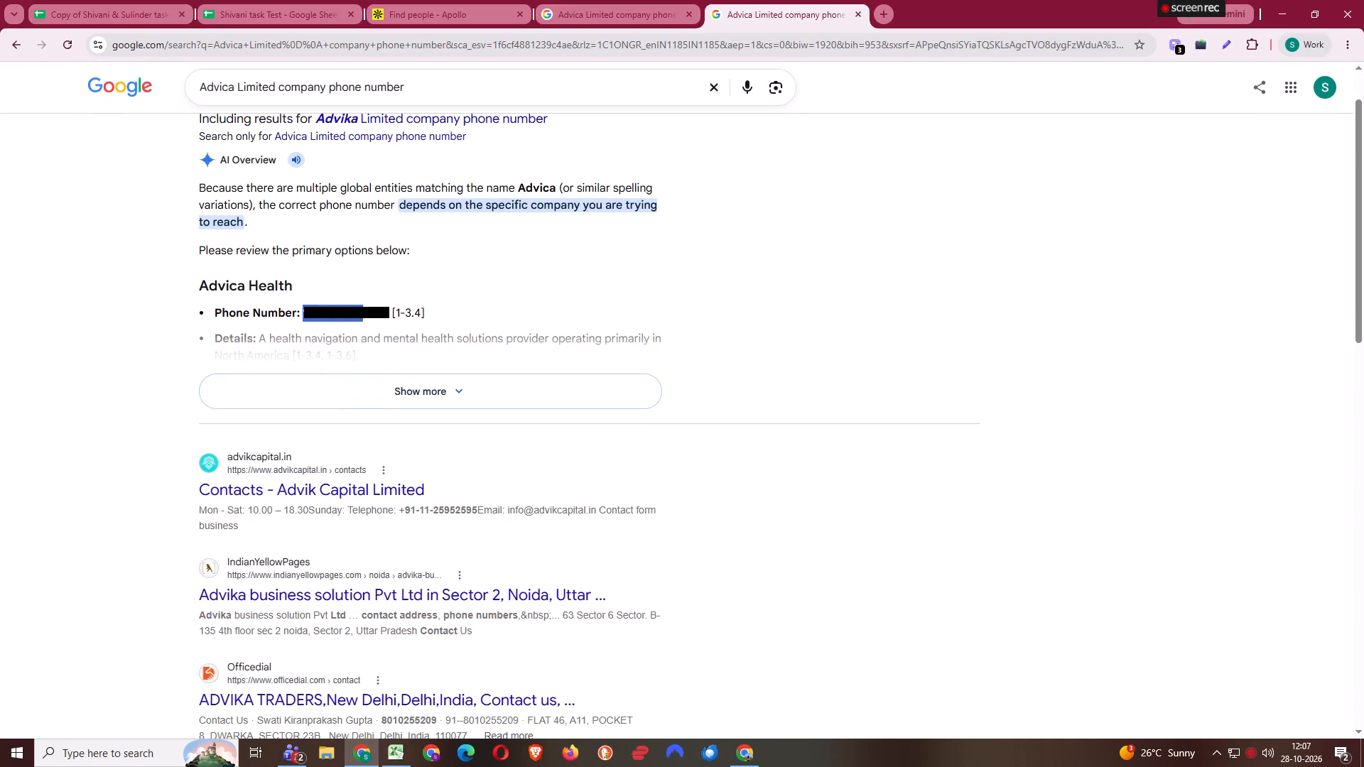
drag(363, 317, 387, 317)
key(ctrl+c)
key(ctrl+c)
key(ctrl+c)
key(ctrl+c)
key(ctrl+c)
key(alt+Tab)
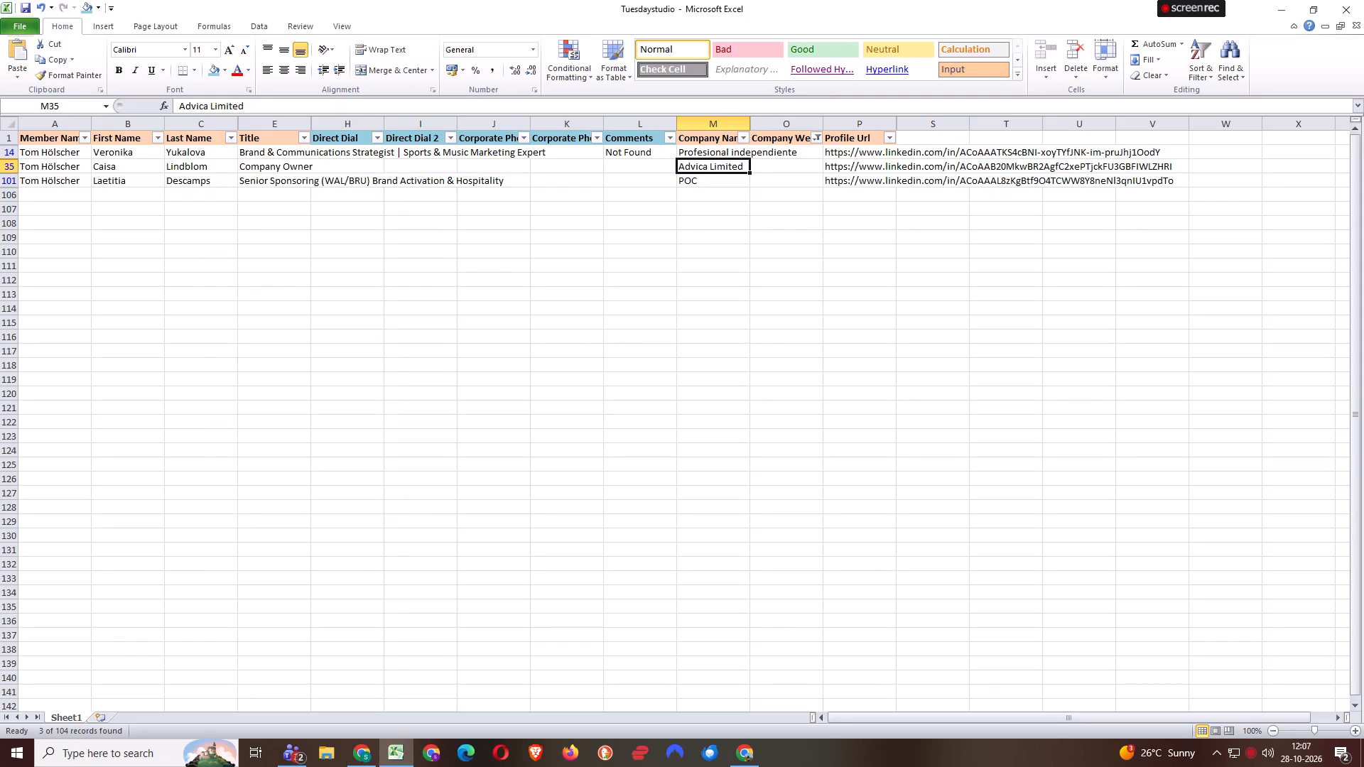
click(514, 168)
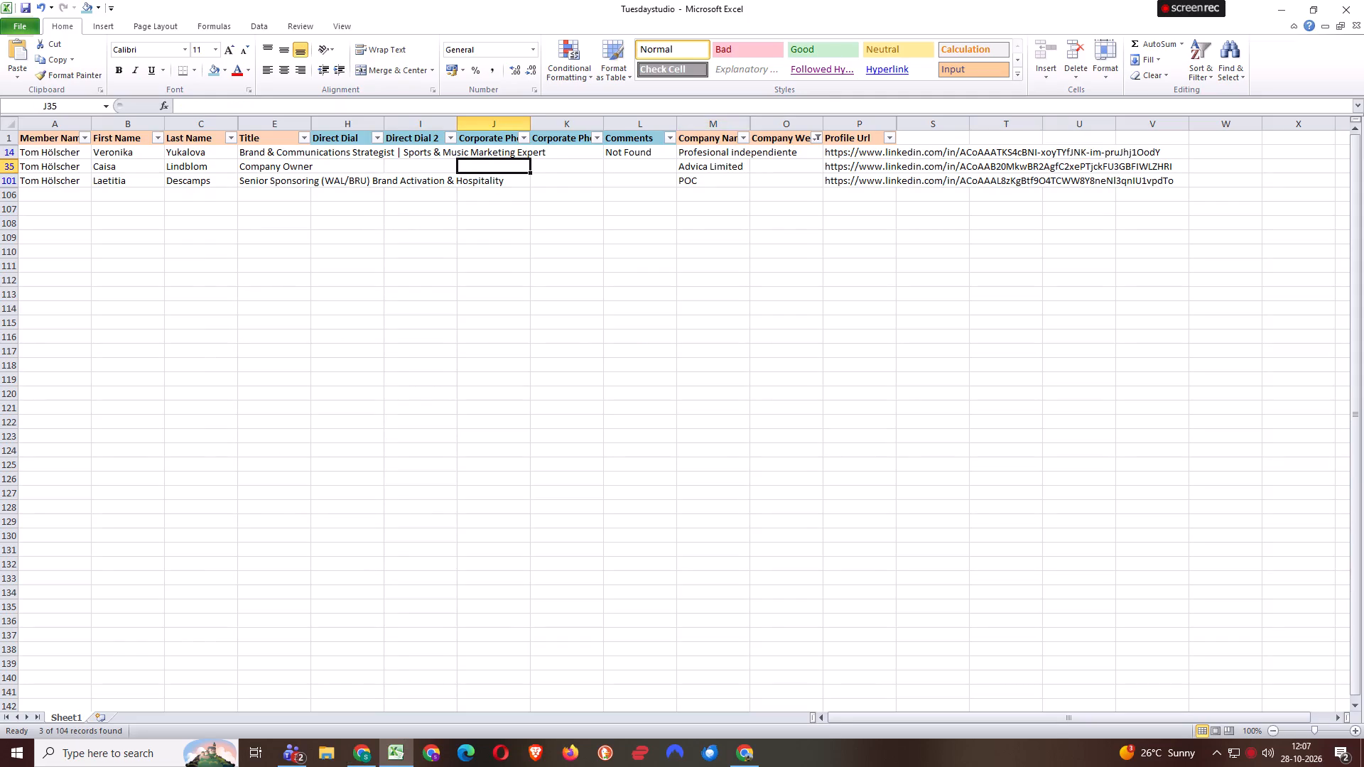
key(apostrophe)
key(ctrl+v)
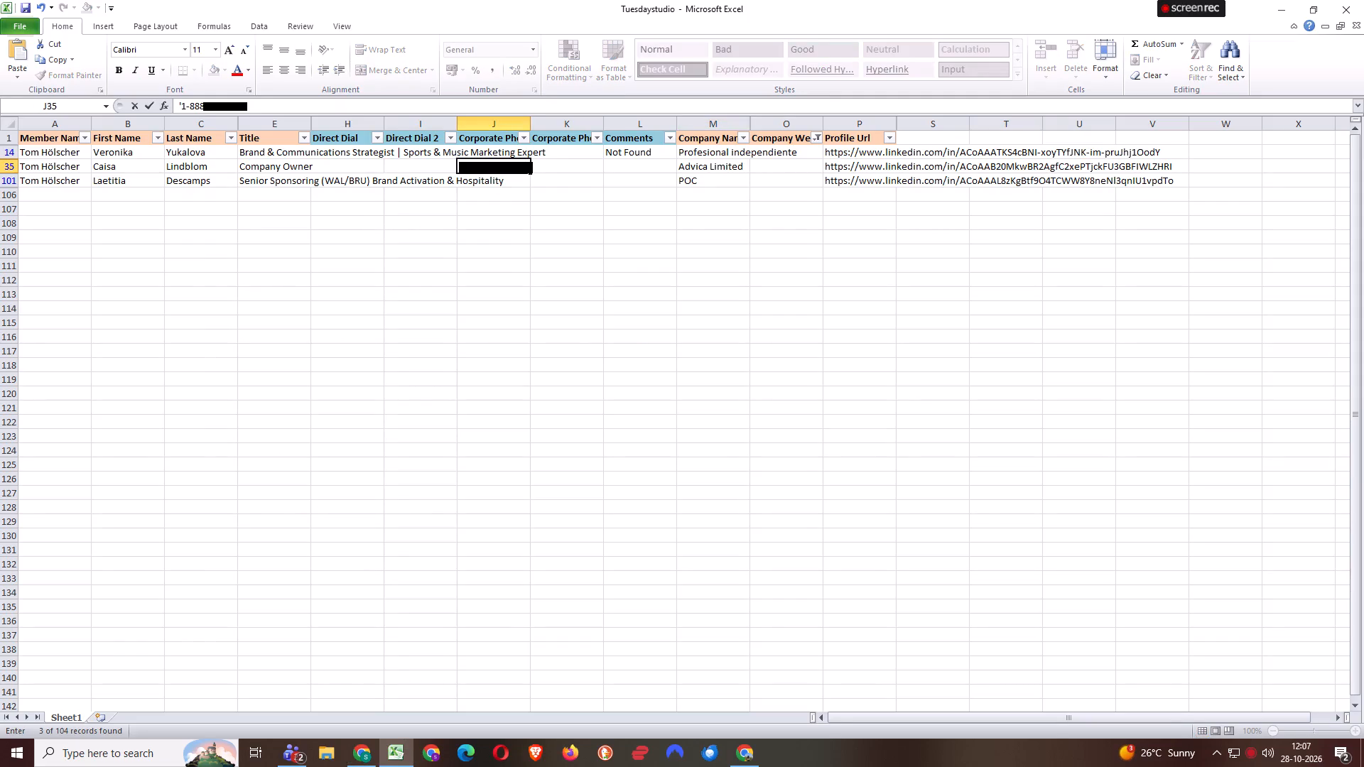
Reformat row 35's corporate phone number with a leading plus, a space after the country code and no other separators.
click(462, 168)
key(plus)
click(475, 165)
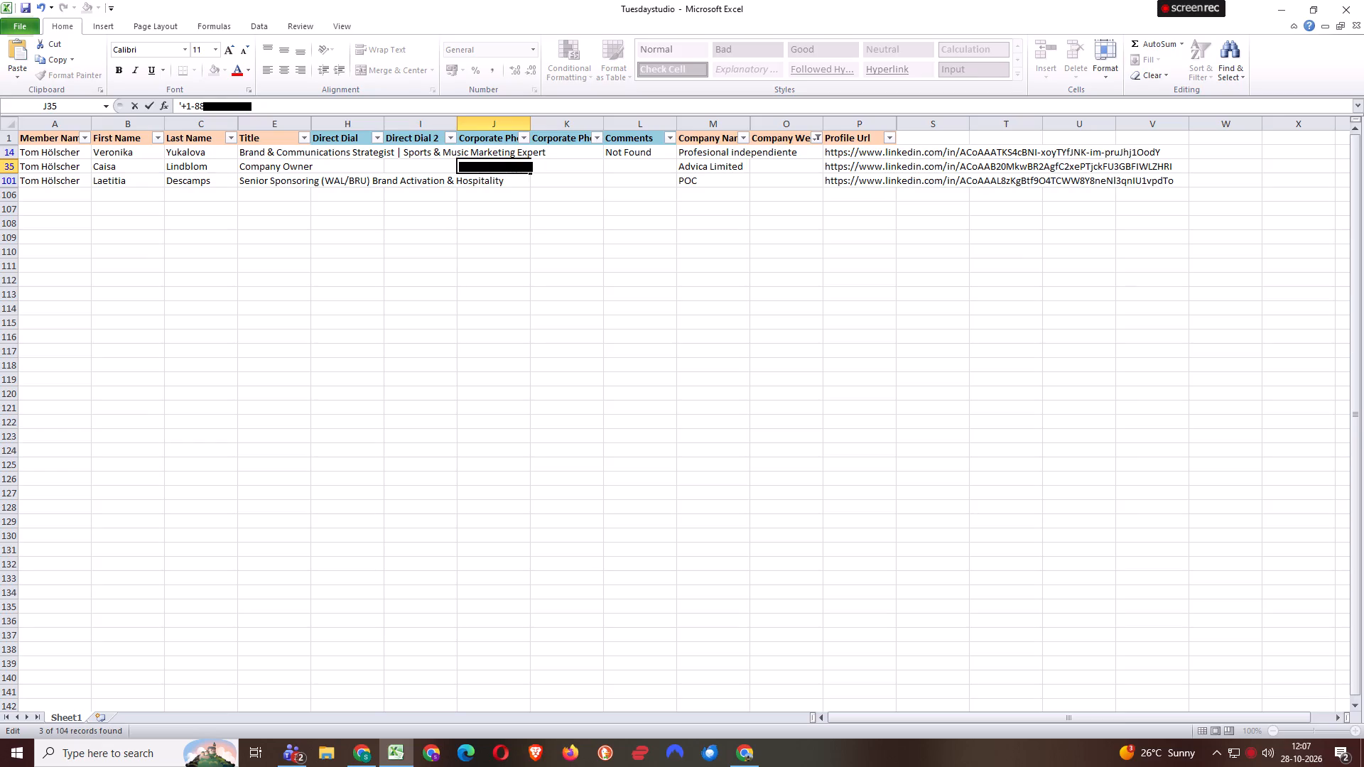
key(BackSpace)
key(space)
key(Right)
key(Right)
key(Right)
key(Right)
key(BackSpace)
key(Right)
key(Right)
key(Right)
key(Right)
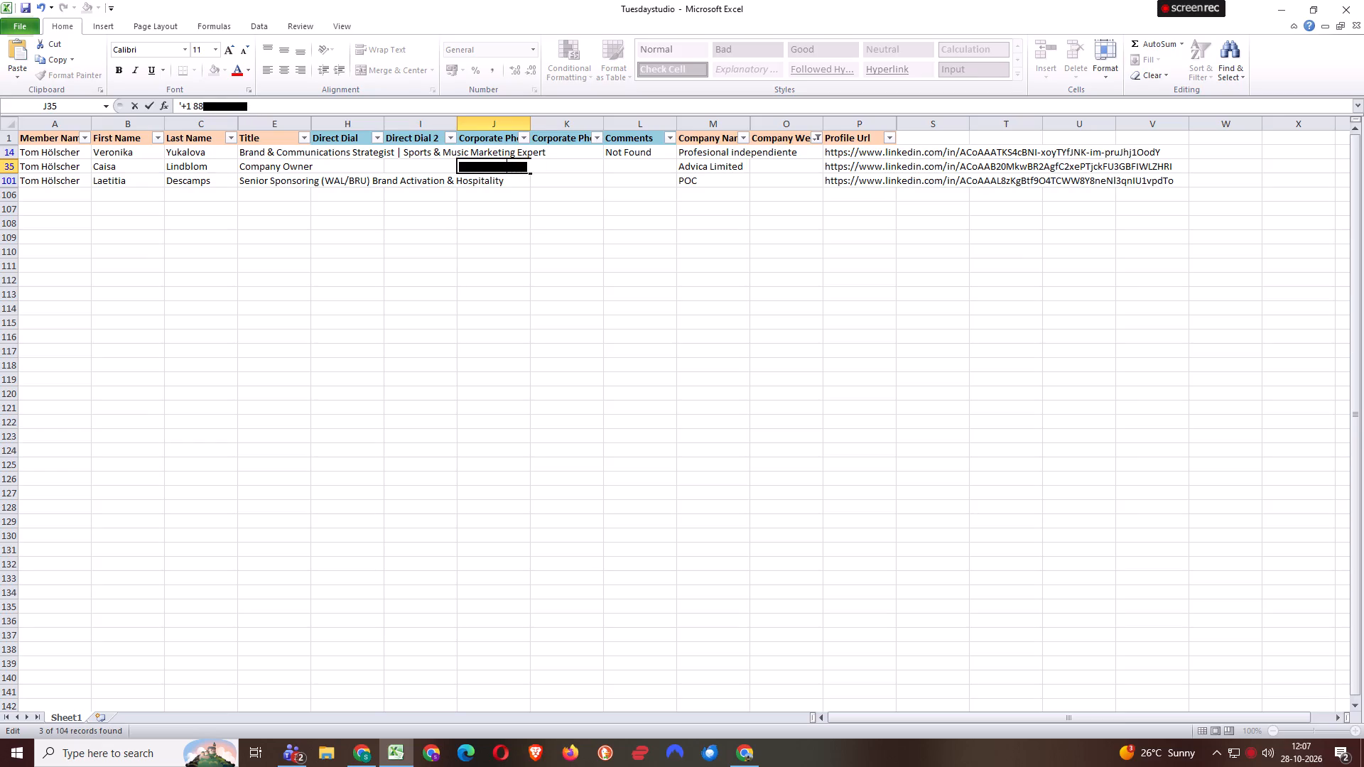
key(BackSpace)
click(568, 177)
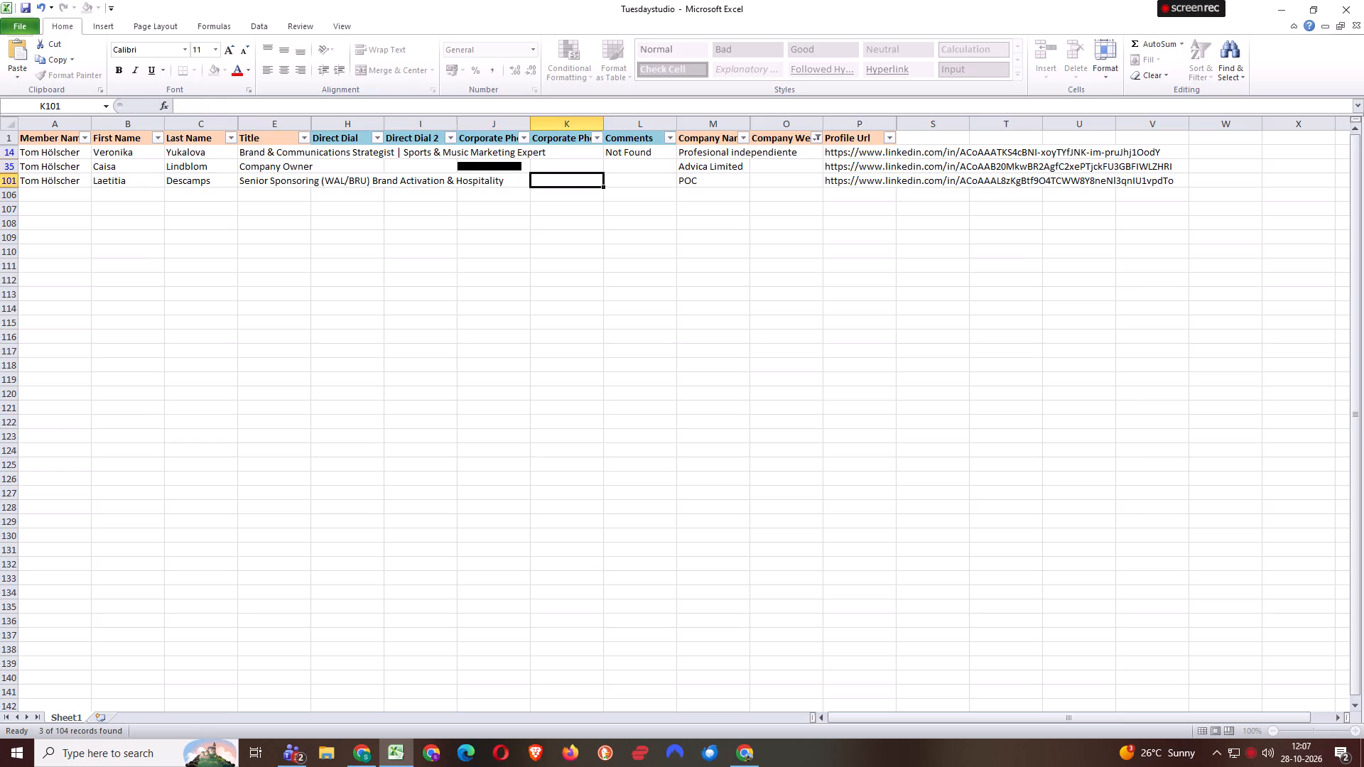
Enter "Done" in the Comments column for the row 35 Advica Limited lead.
click(644, 165)
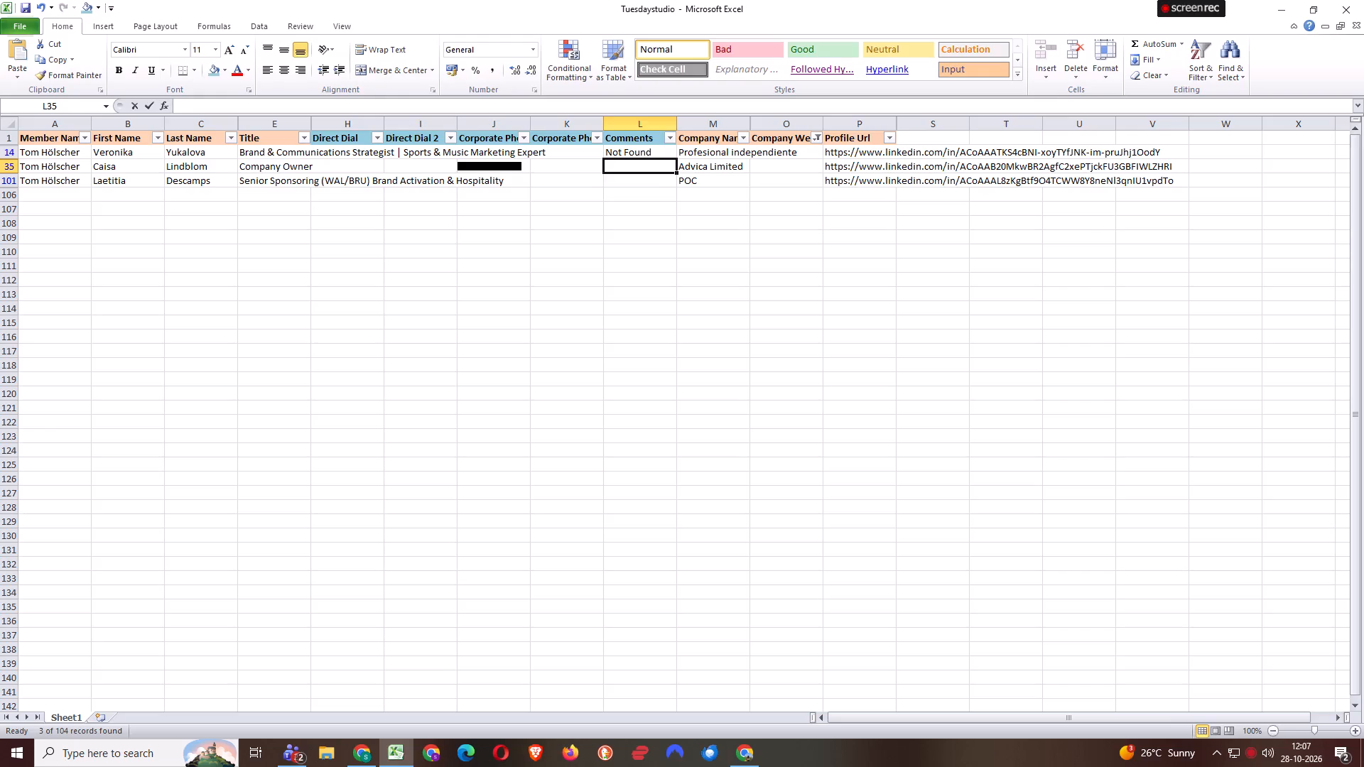
click(642, 253)
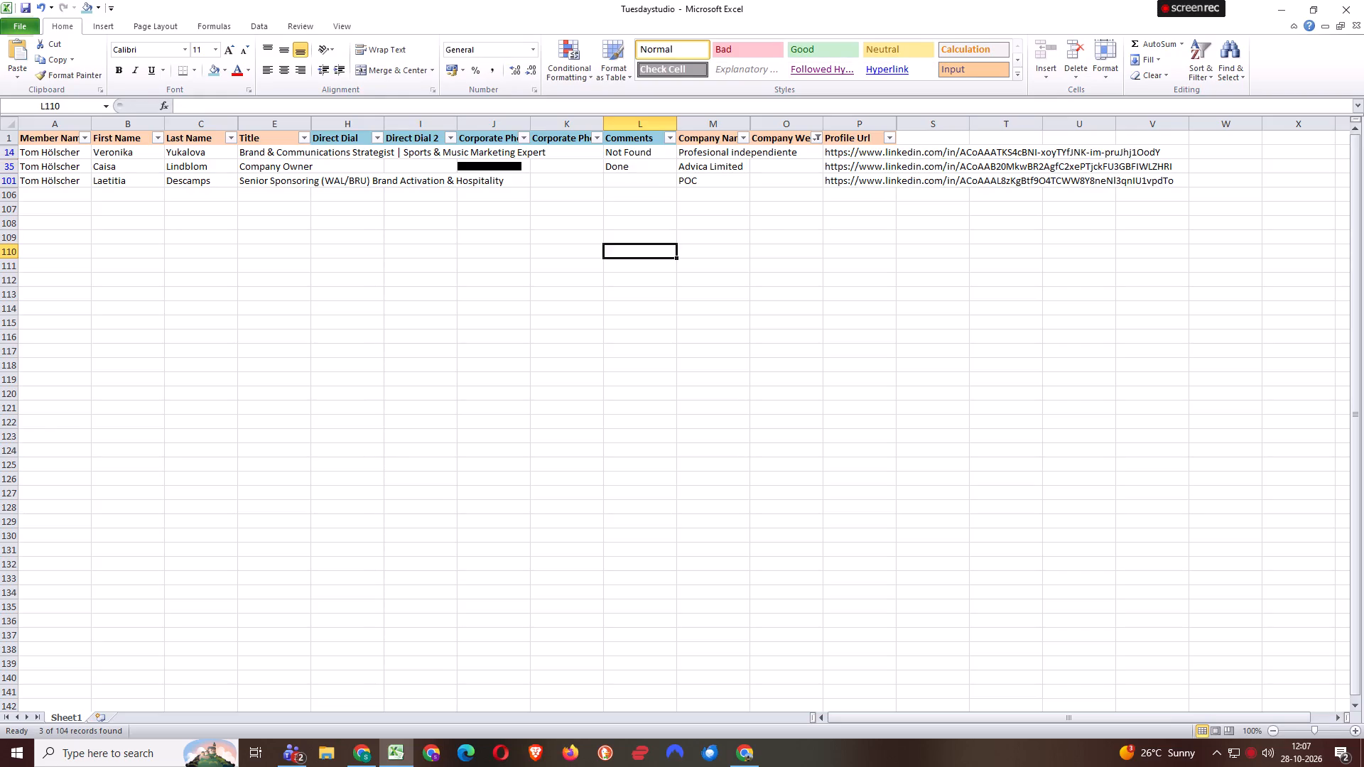
Search Google for "POC company phone number", using the company name from row 101 of the workbook.
click(696, 183)
key(ctrl+c)
key(alt+Tab)
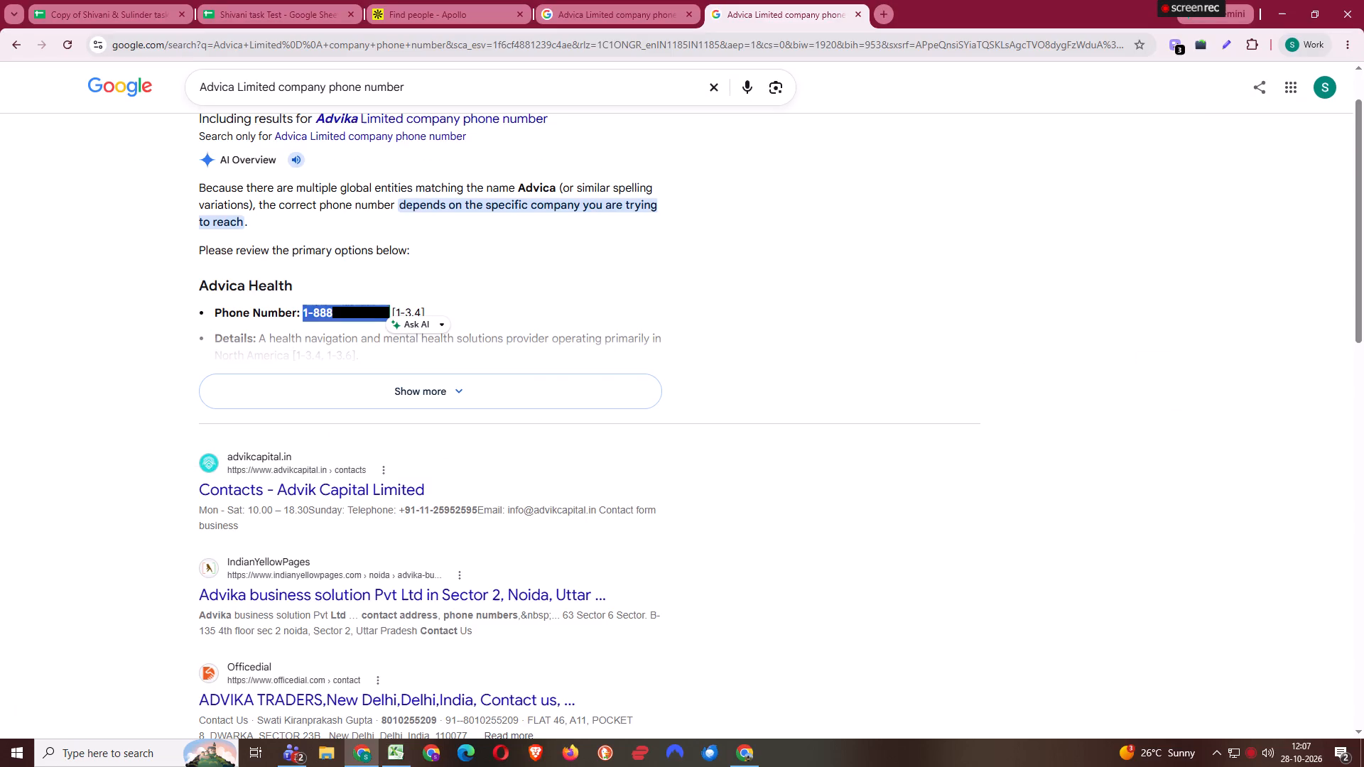
drag(276, 94, 0, 49)
key(ctrl+v)
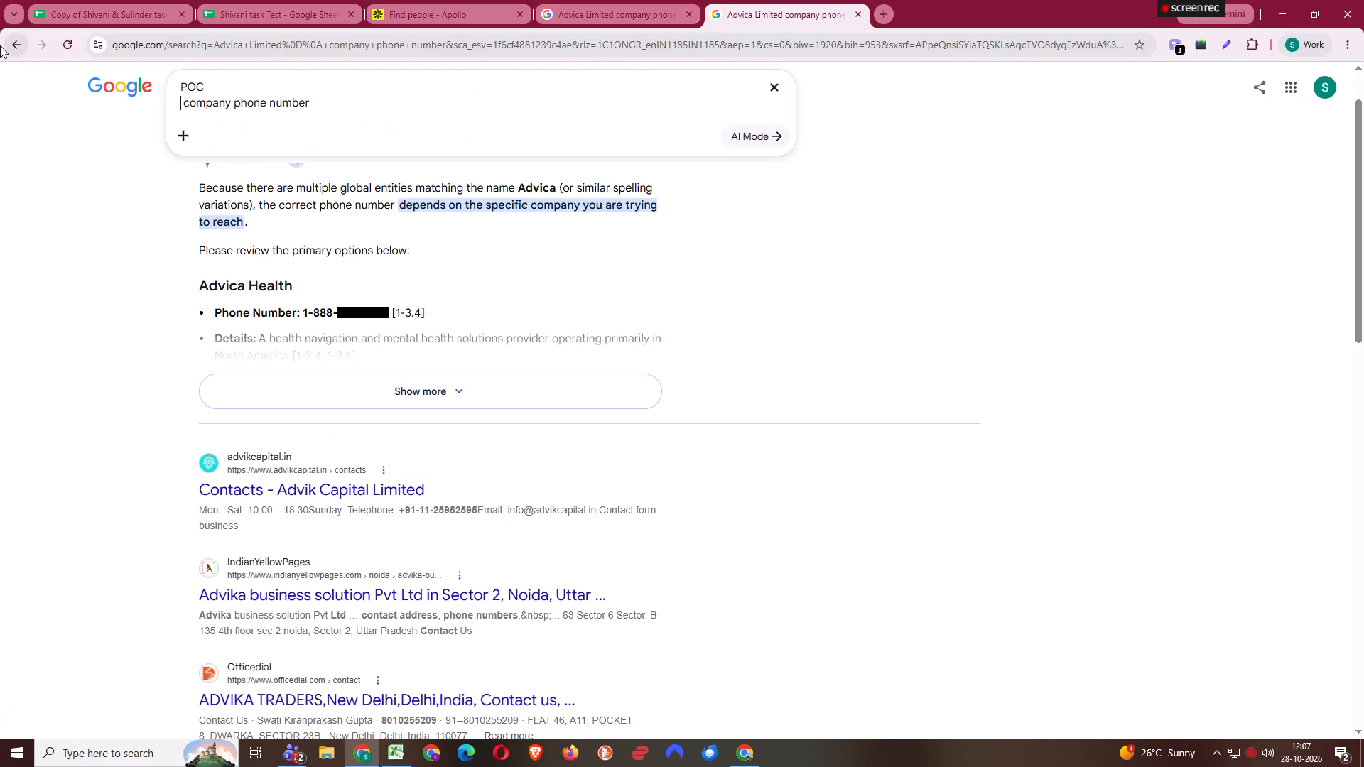
key(Return)
key(Return)
key(Return)
key(Return)
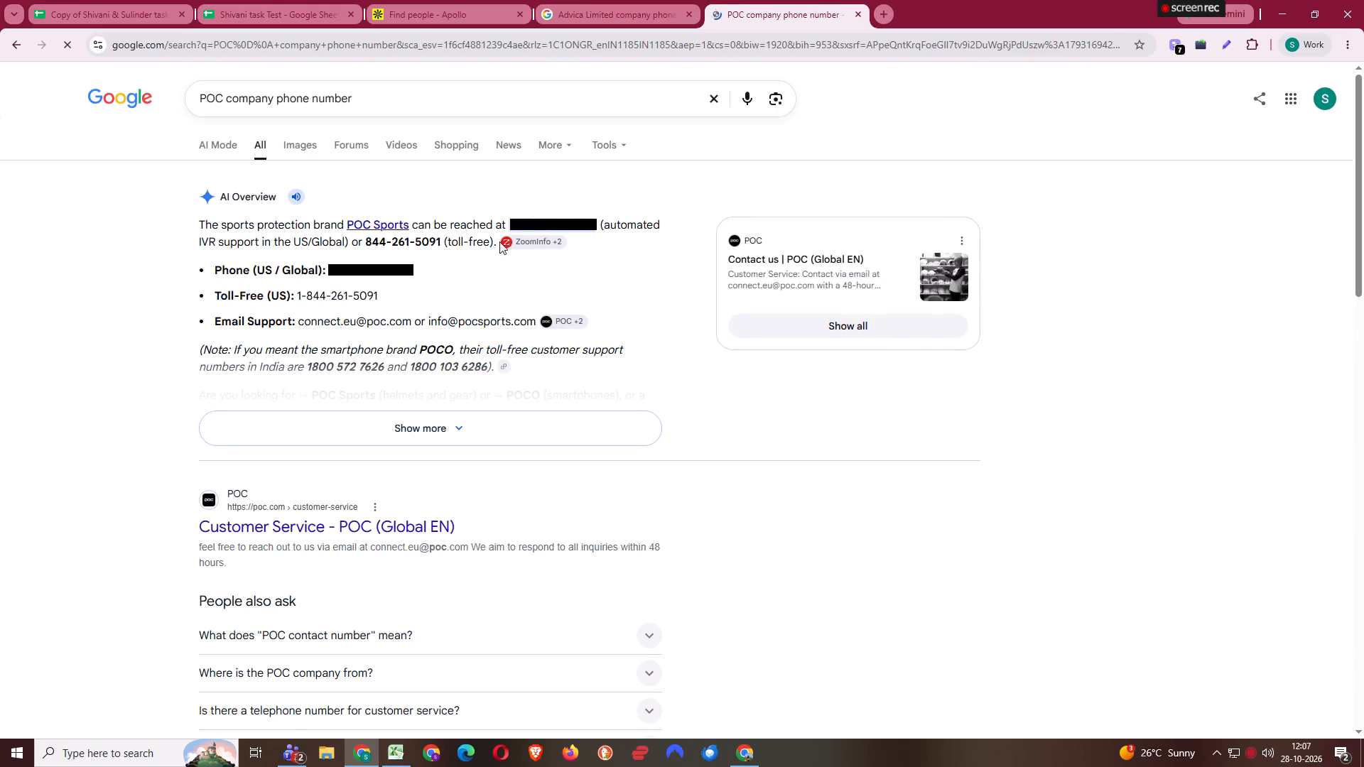
Copy the POC Sports phone number from Google's AI Overview into row 101's first corporate phone cell as text with a leading plus.
alt+click(553, 222)
key(alt+Tab)
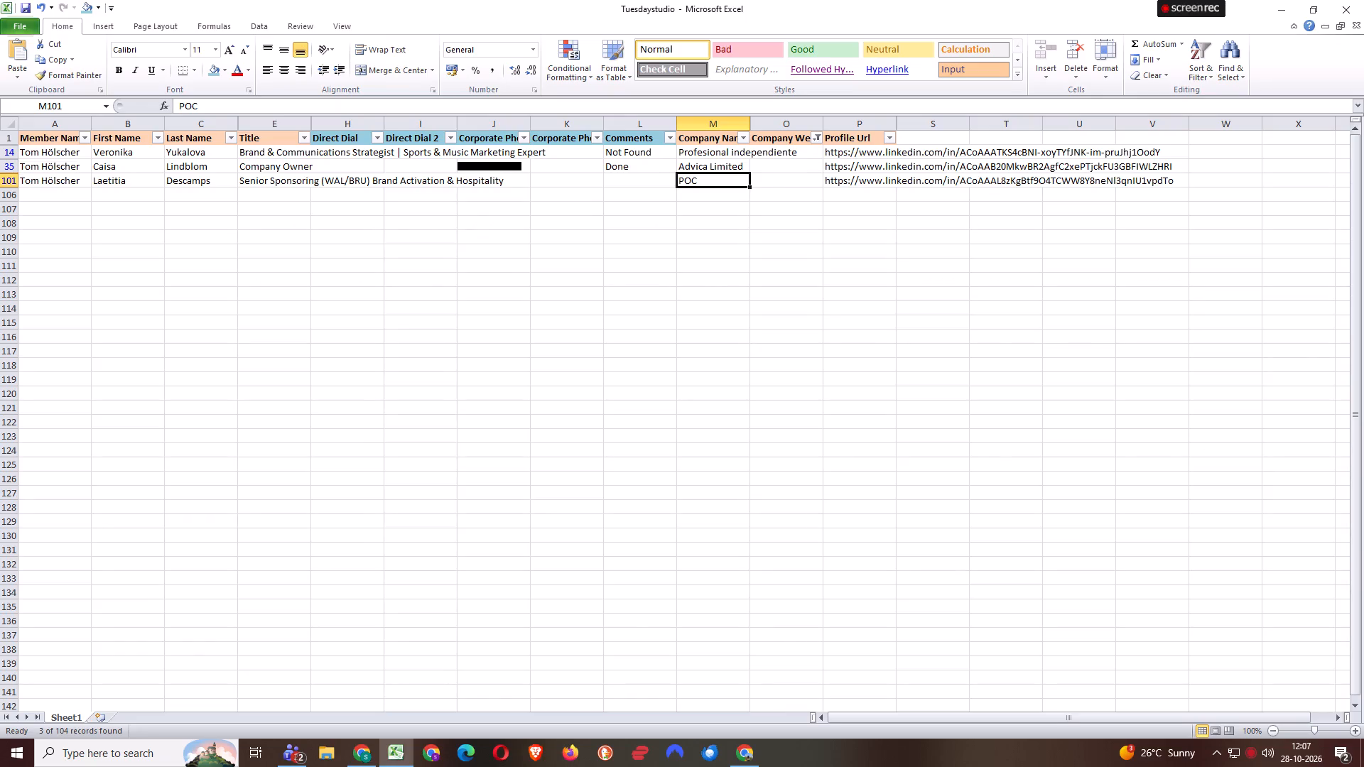
click(491, 178)
text('+)
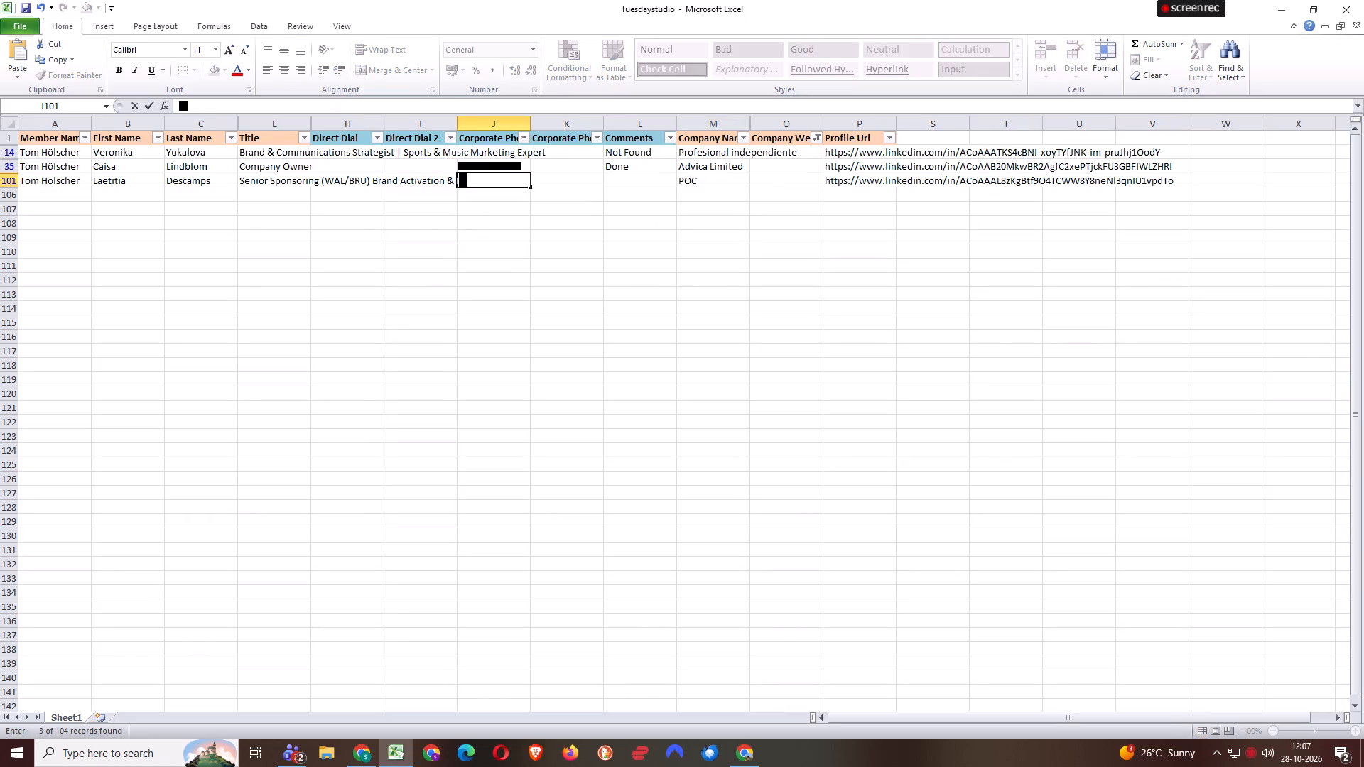
key(ctrl+v)
scroll(491, 178, up, 2)
Reformat row 101's corporate phone number with a space after the country code and no other separators.
click(477, 183)
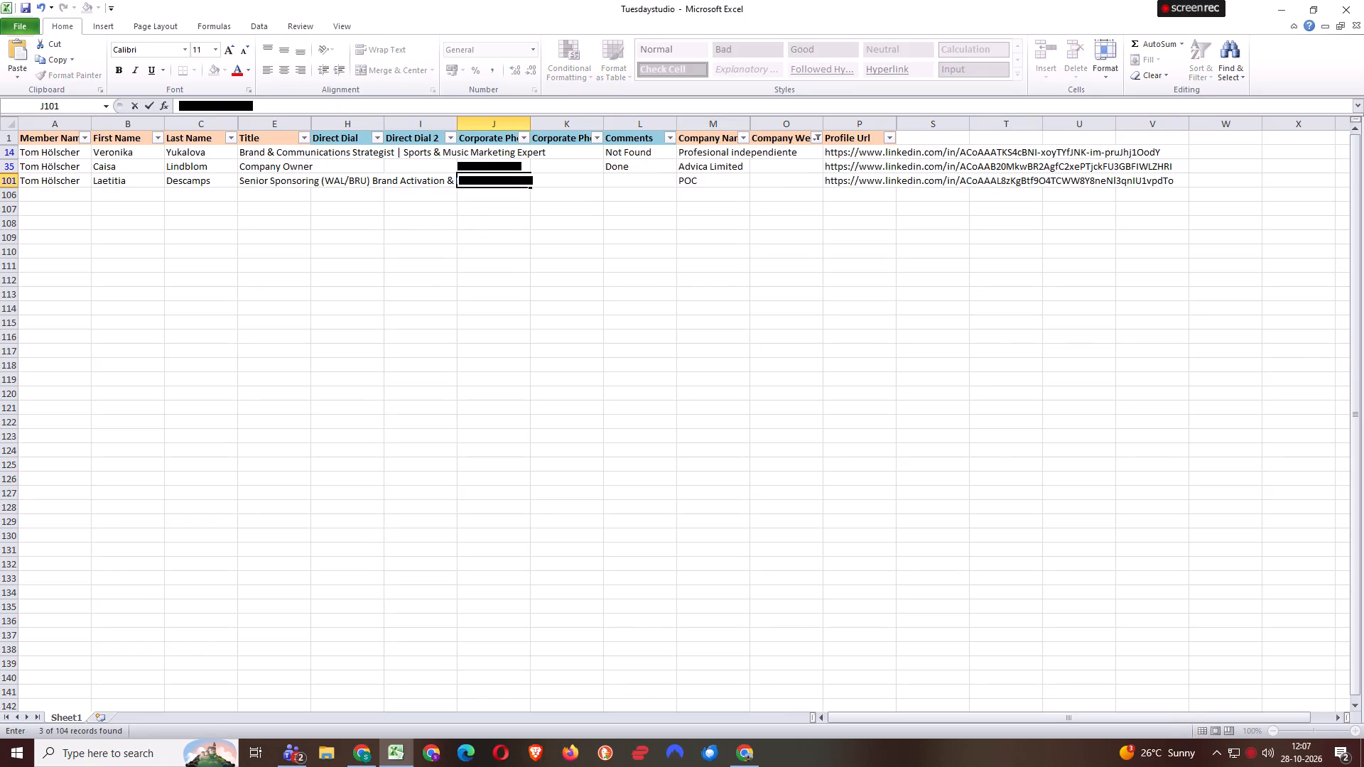
key(Left)
key(BackSpace)
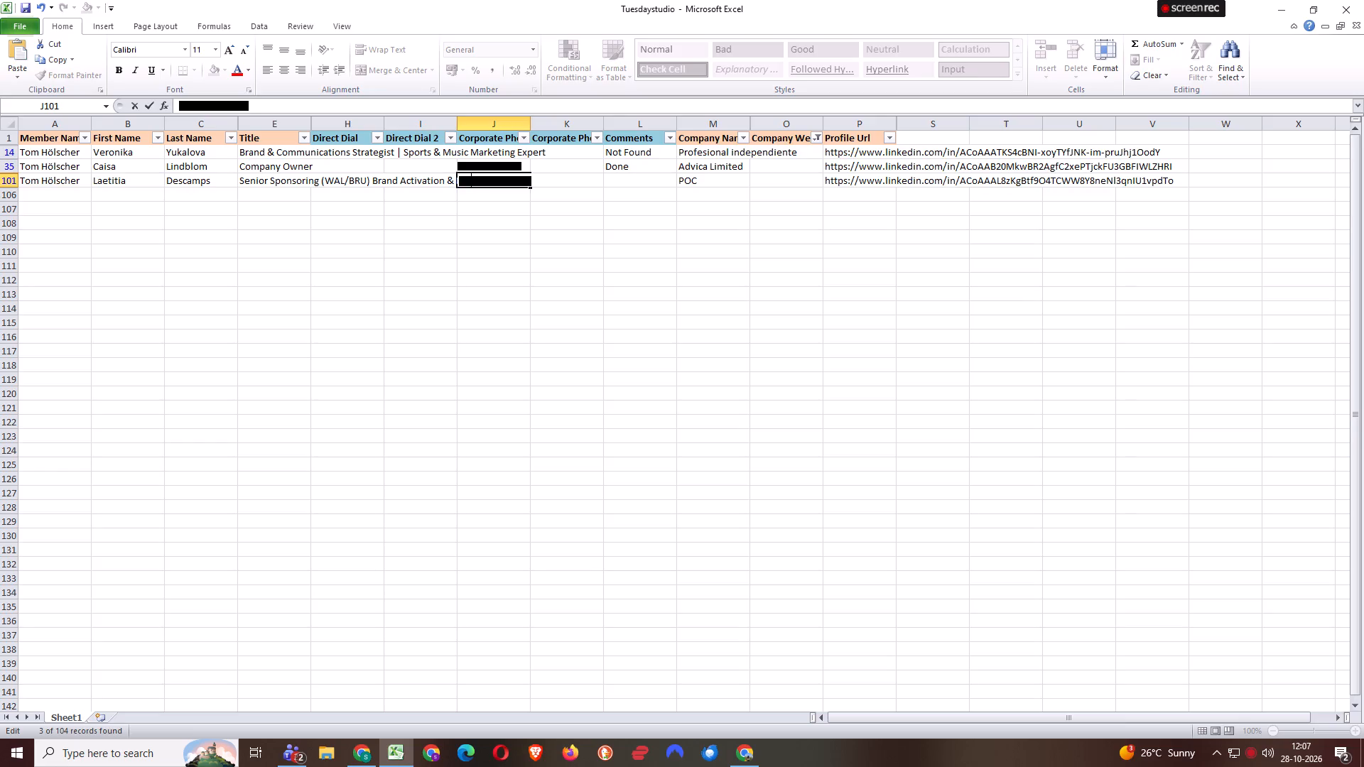
key(space)
key(Right)
key(Right)
key(Right)
key(Right)
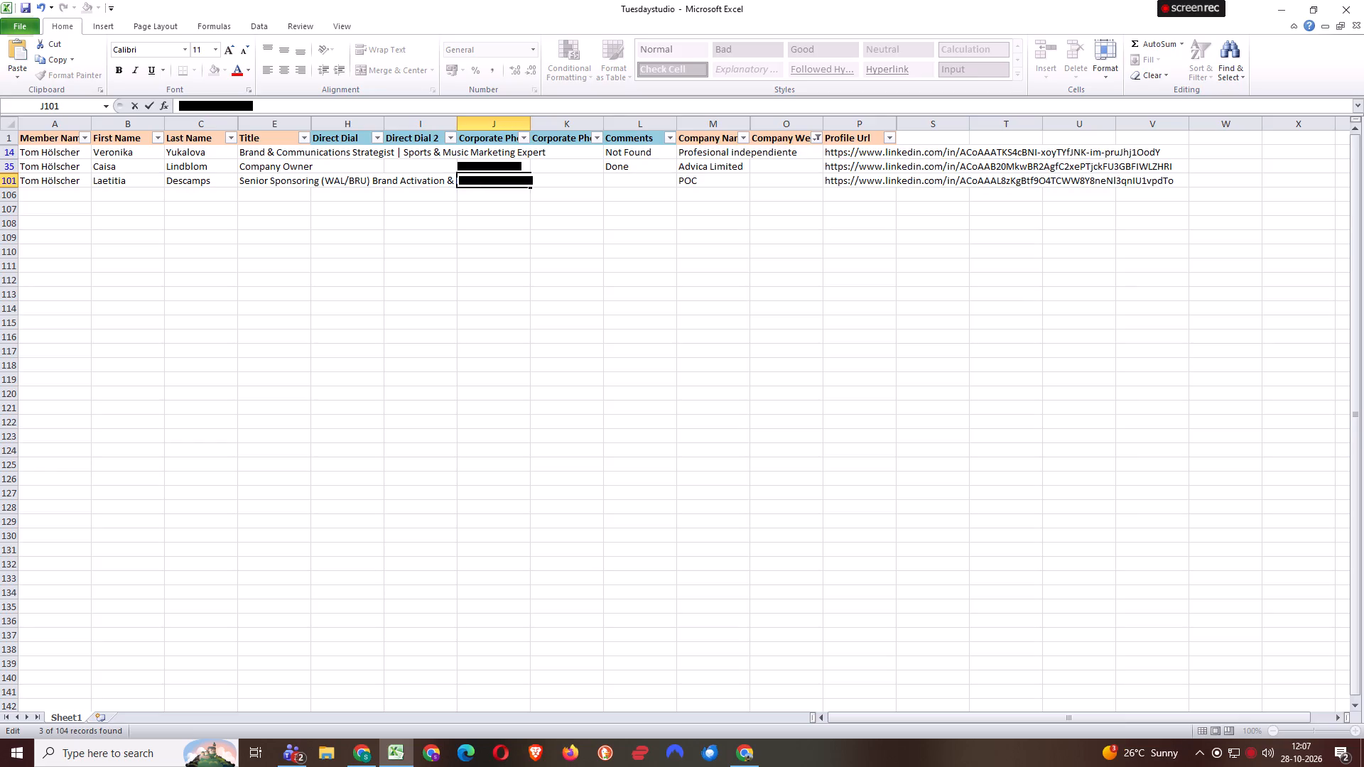
key(BackSpace)
key(Right)
key(Right)
key(Right)
key(Right)
key(Right)
key(Left)
key(BackSpace)
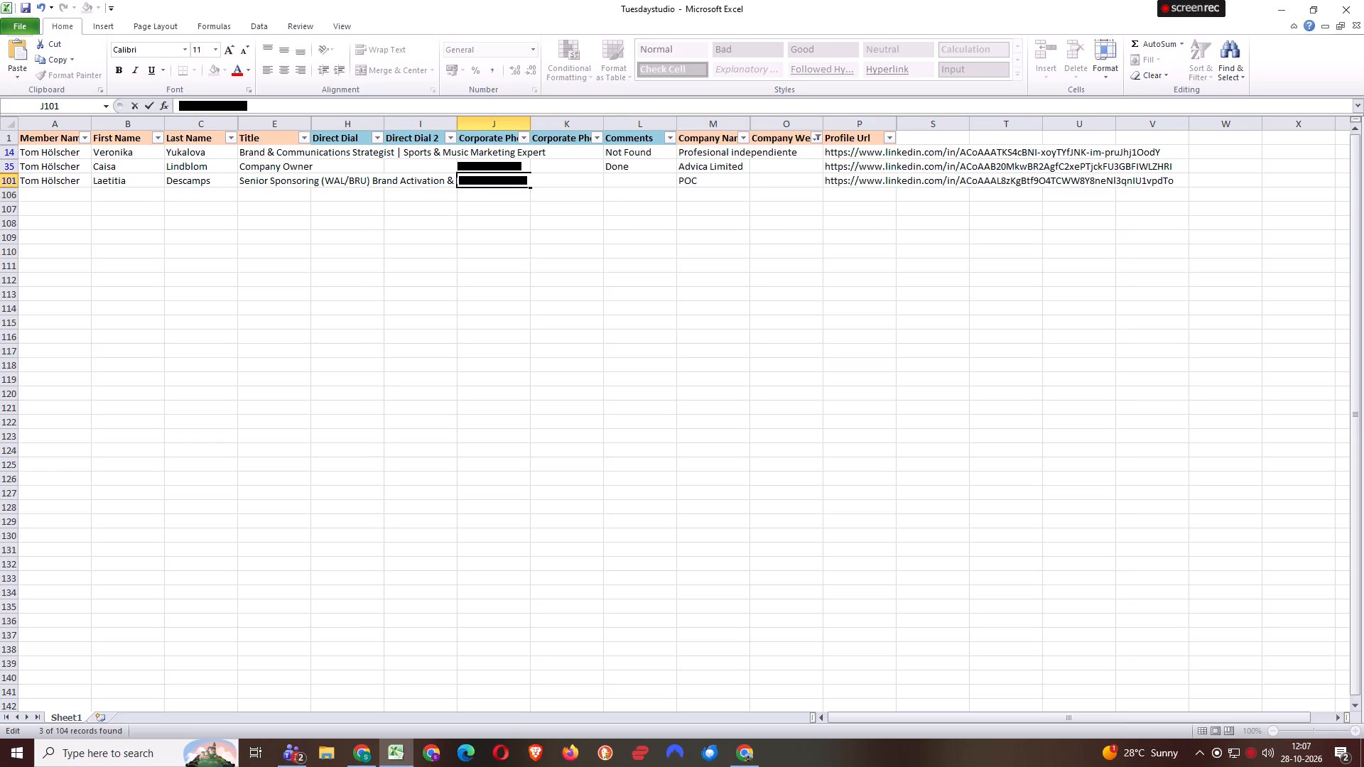
click(566, 206)
Fill "Done" into the Comments column for the row 101 POC lead.
drag(652, 181, 658, 163)
key(ctrl+d)
click(675, 318)
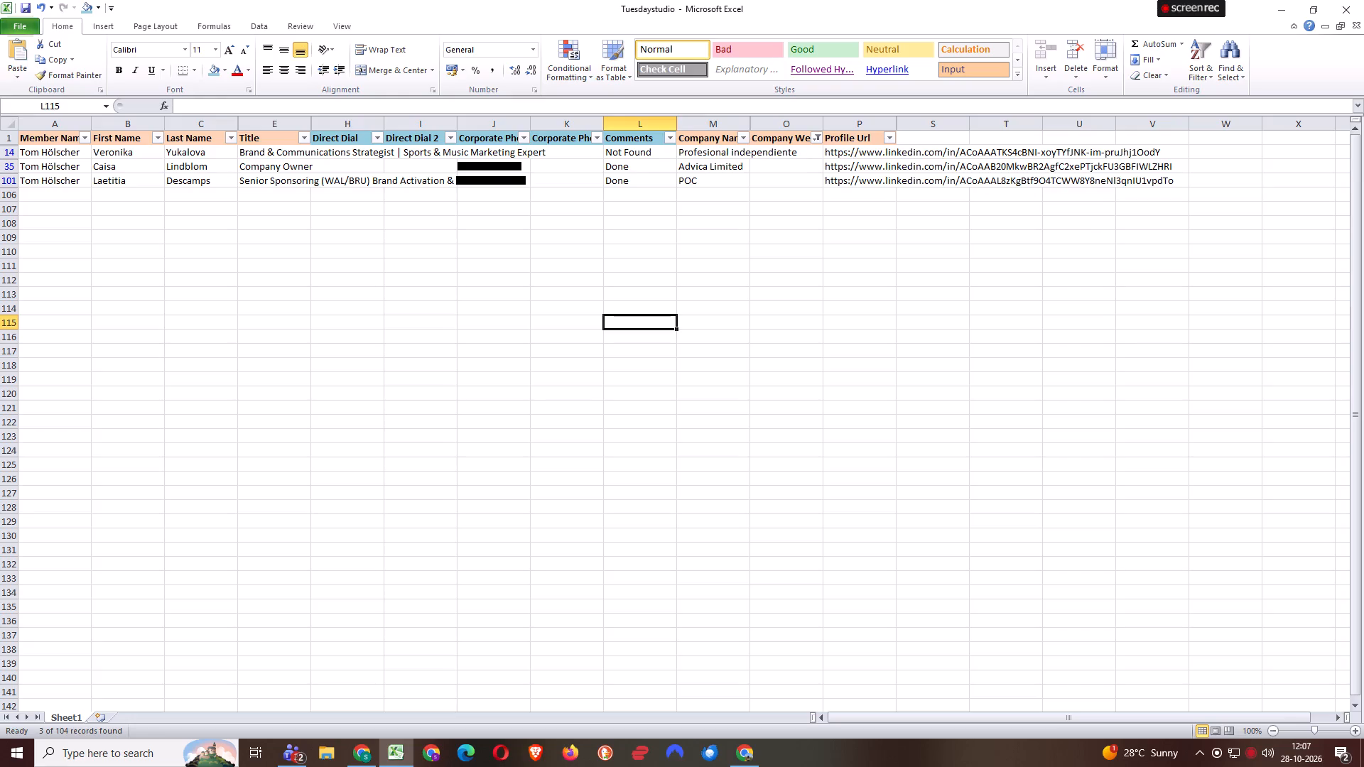
Save the Tuesdaystudio workbook.
key(ctrl+s)
key(ctrl+s)
key(ctrl+s)
key(ctrl+s)
click(695, 301)
key(ctrl+s)
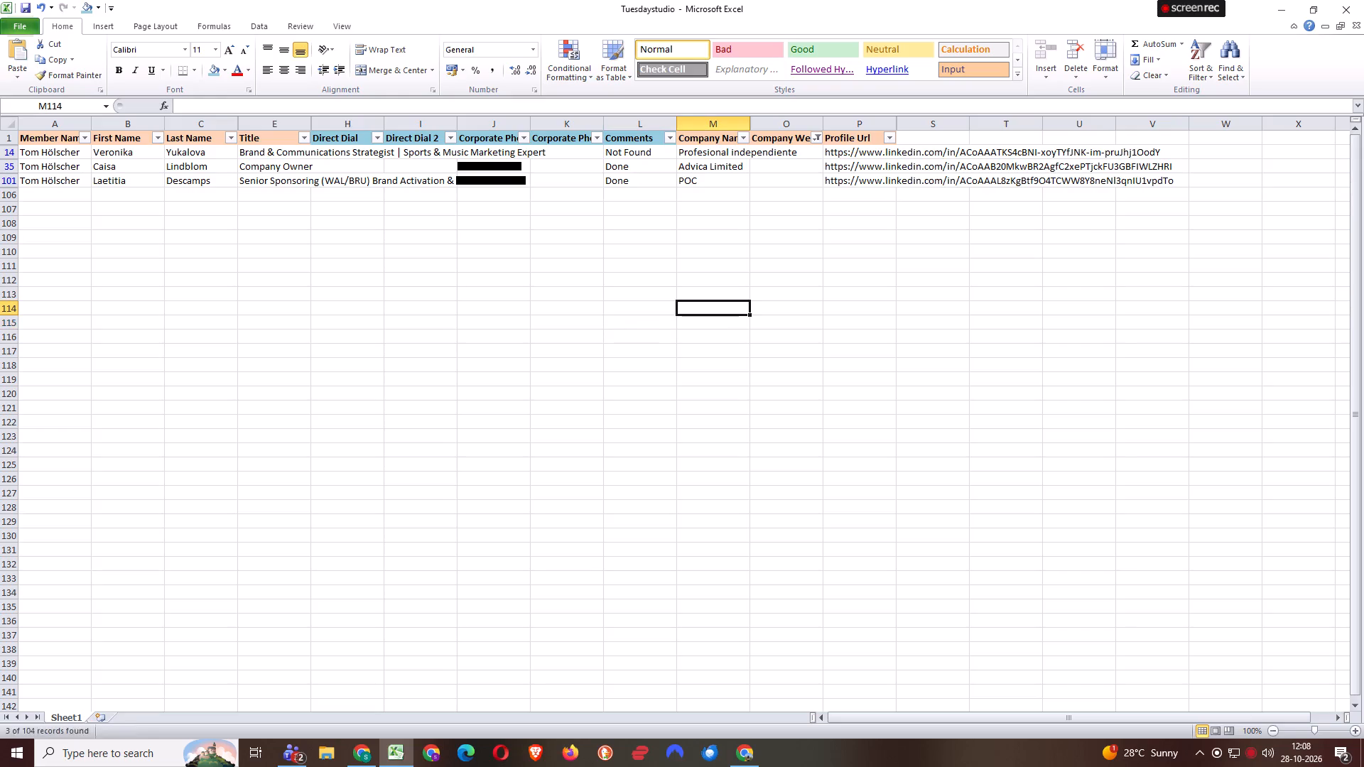
key(ctrl+s)
click(740, 221)
scroll(813, 437, up, 5)
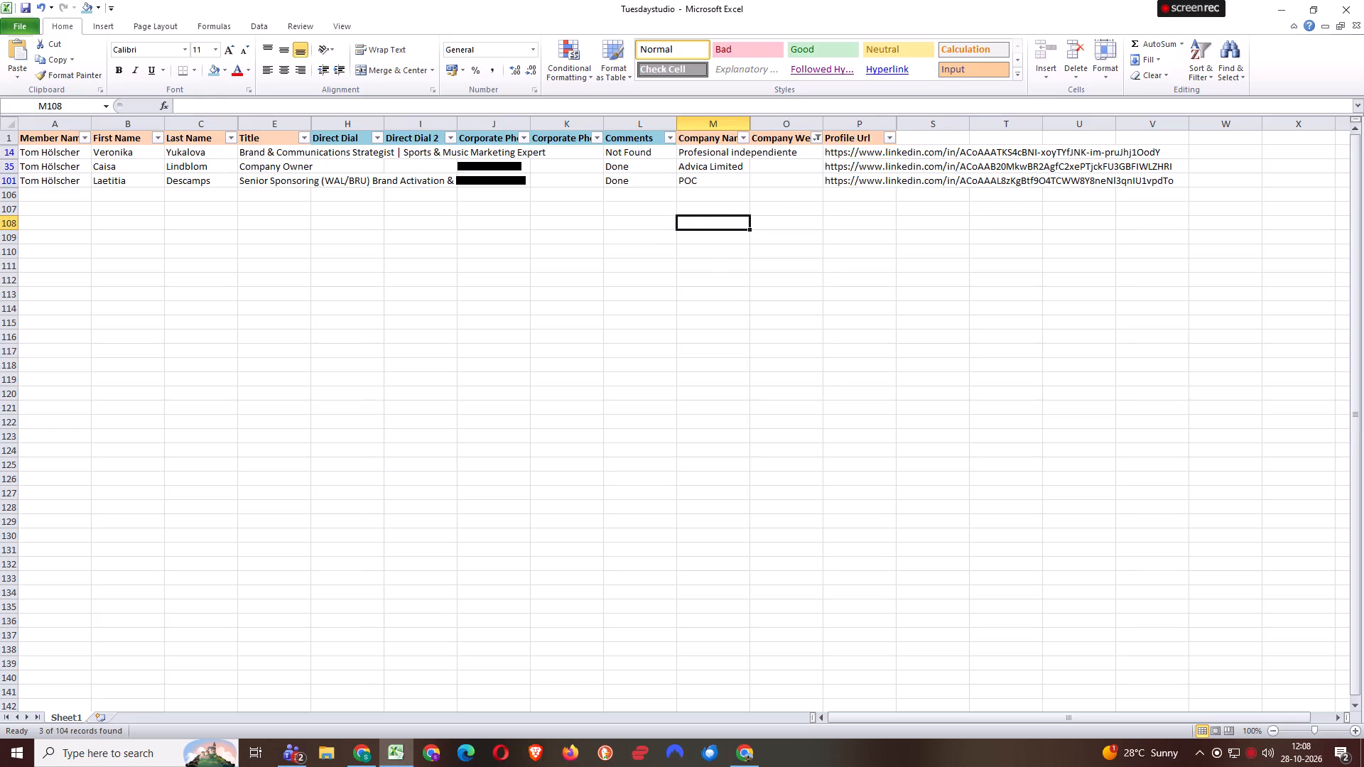
Select all values in the Company Website filter to show every lead.
click(820, 132)
click(711, 266)
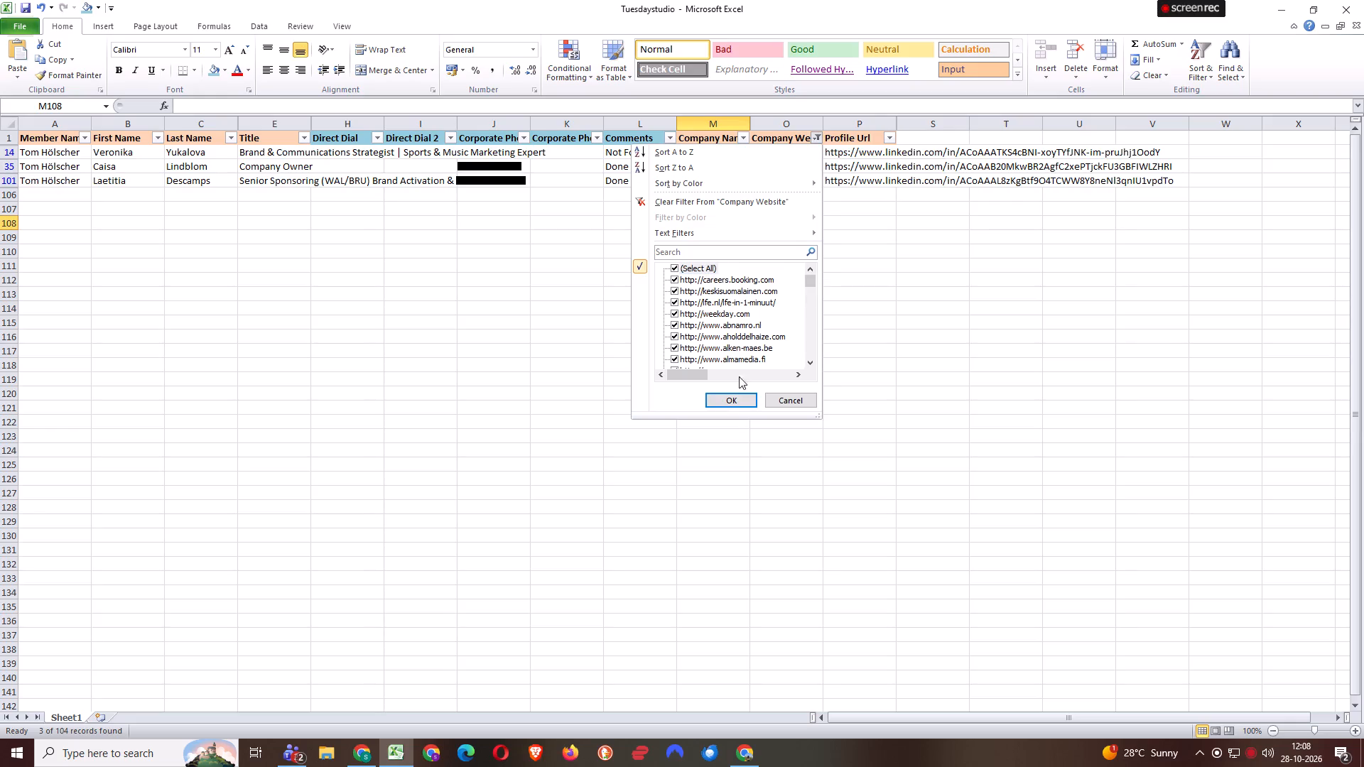
click(743, 398)
Filter the Comments column to show only leads with blank comments.
click(672, 137)
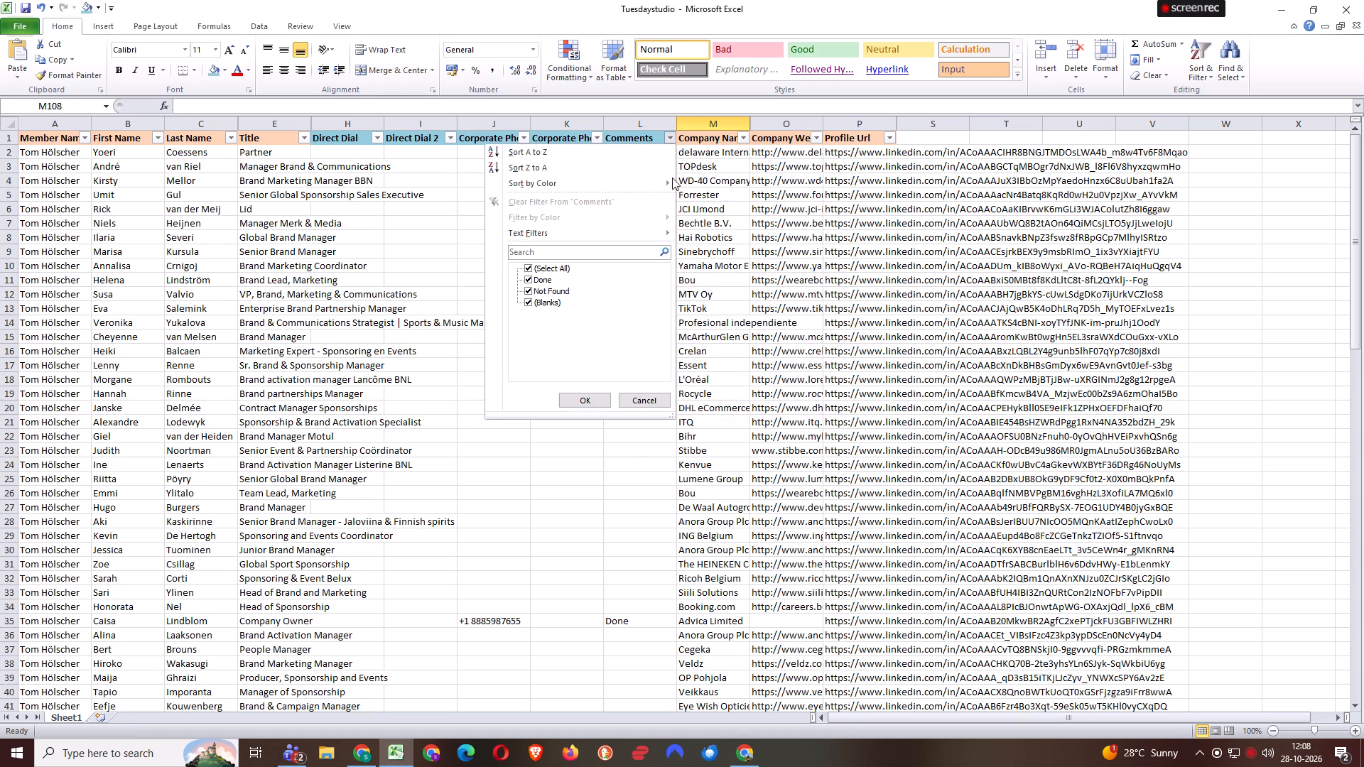
click(551, 268)
click(545, 301)
click(582, 401)
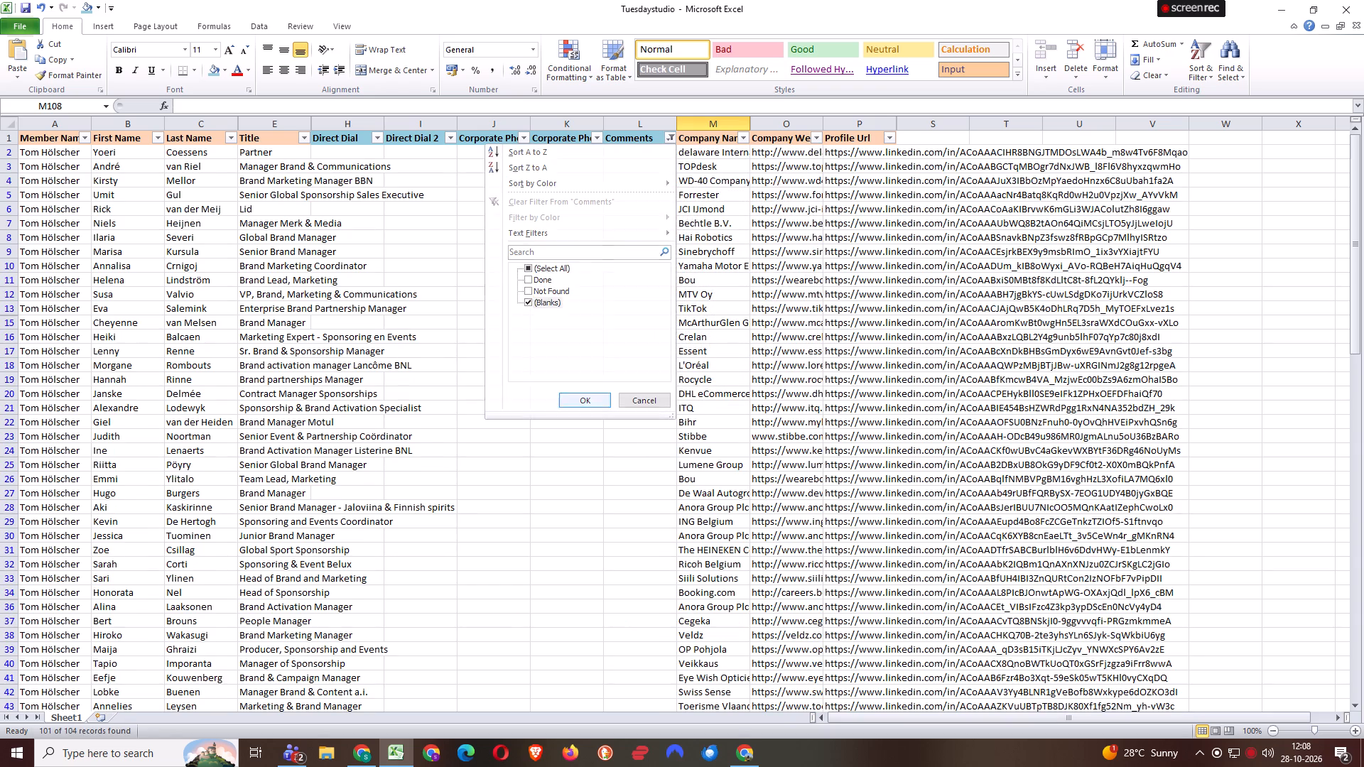
click(577, 336)
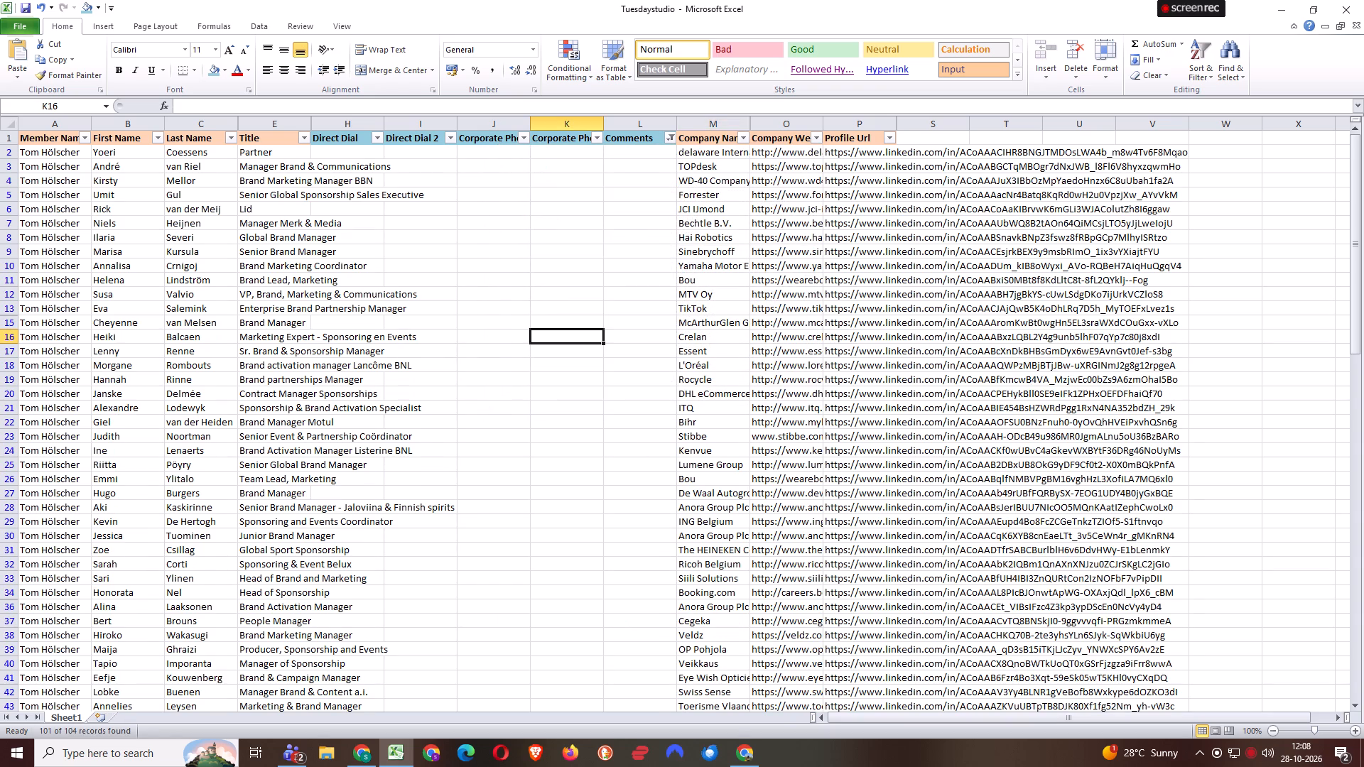
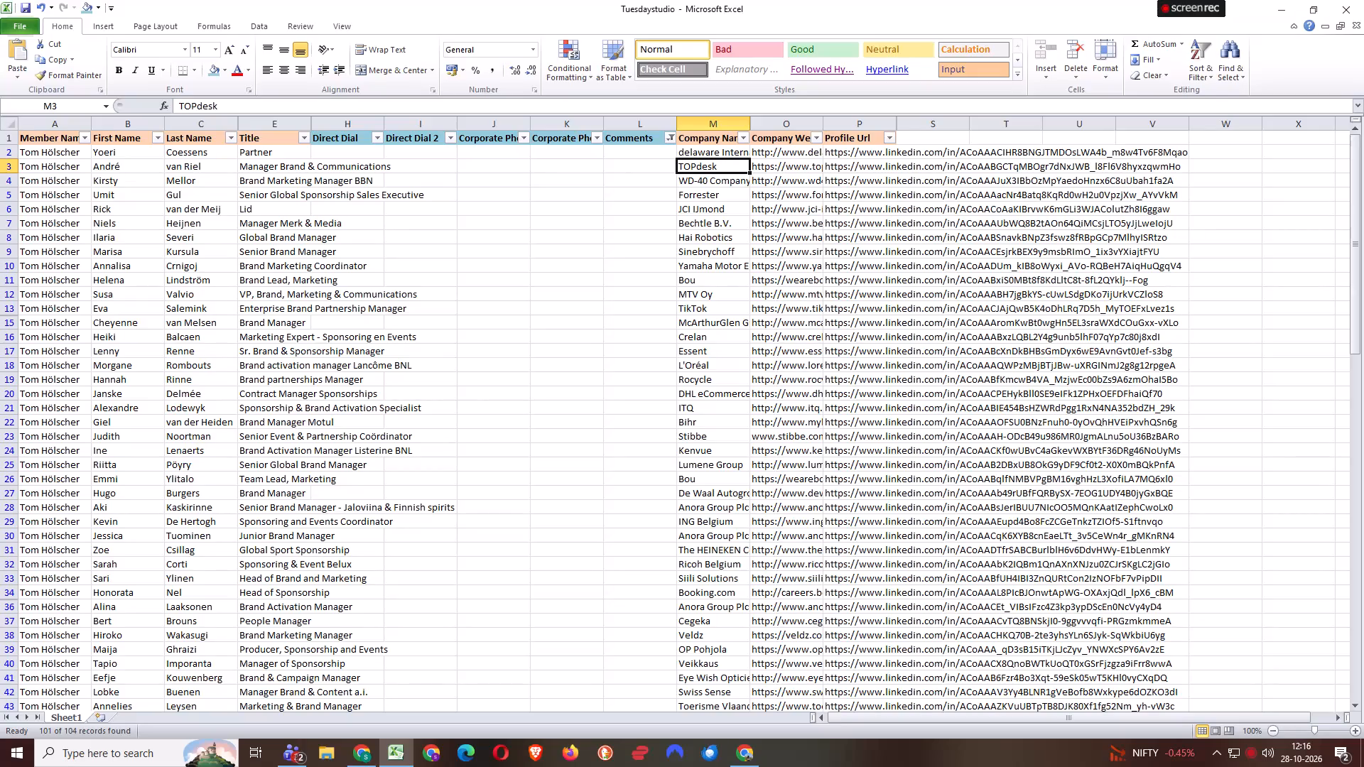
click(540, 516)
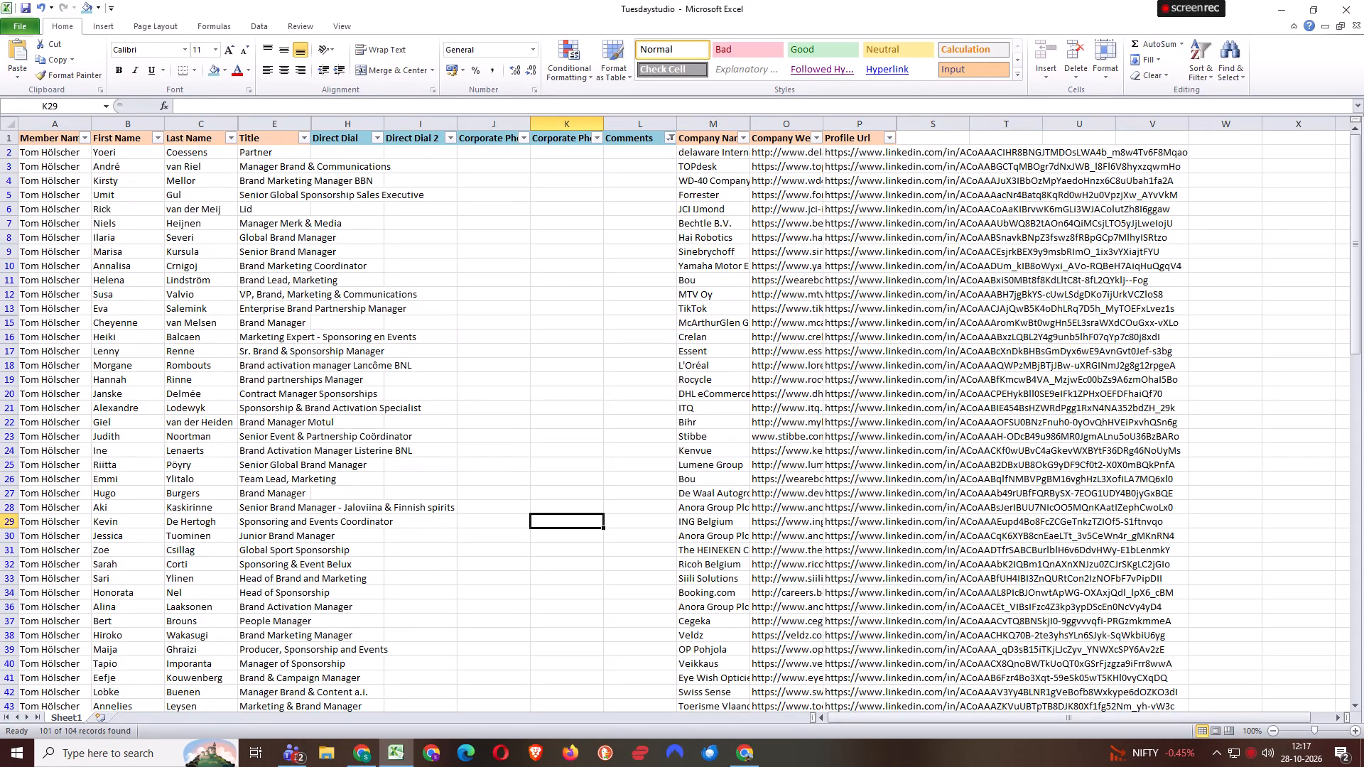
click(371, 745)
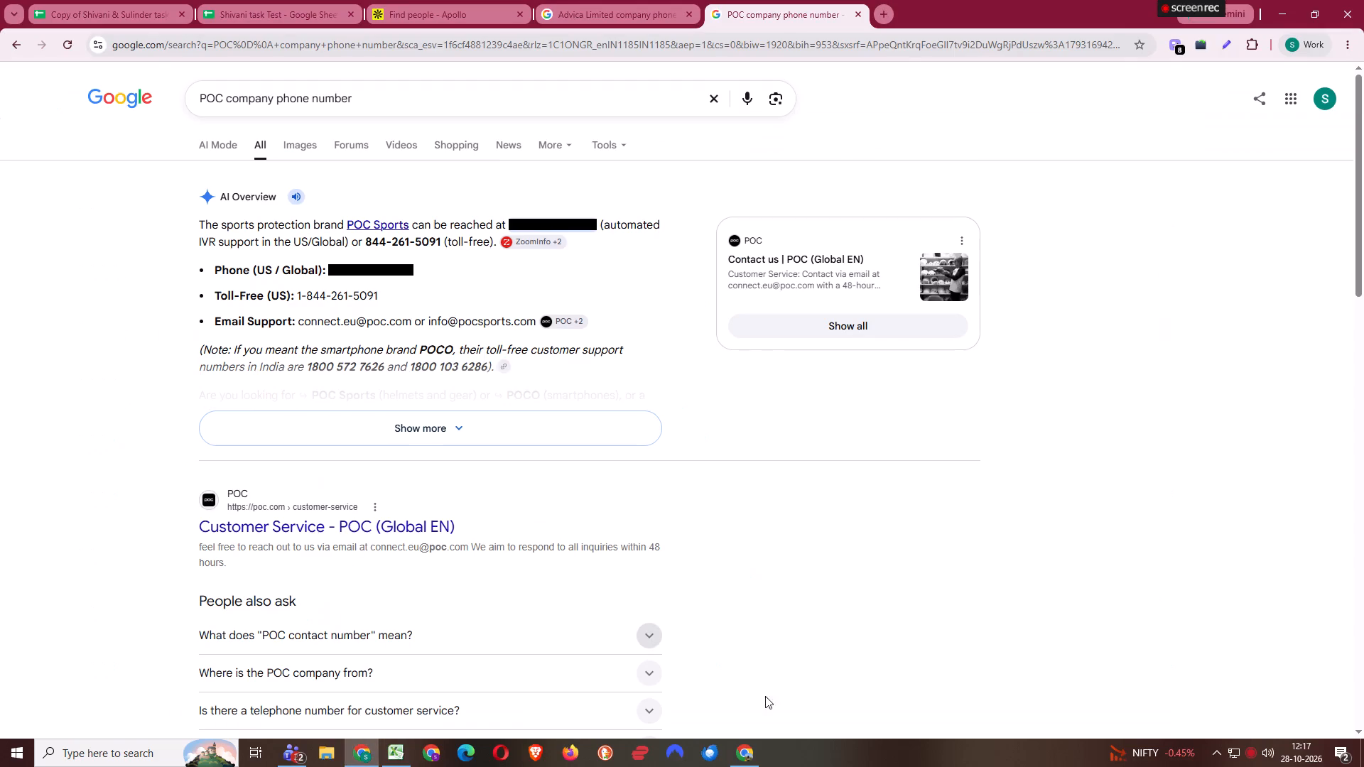
Switch to the LinkedIn window, read through the minimized chat conversation, and close that chat.
click(743, 749)
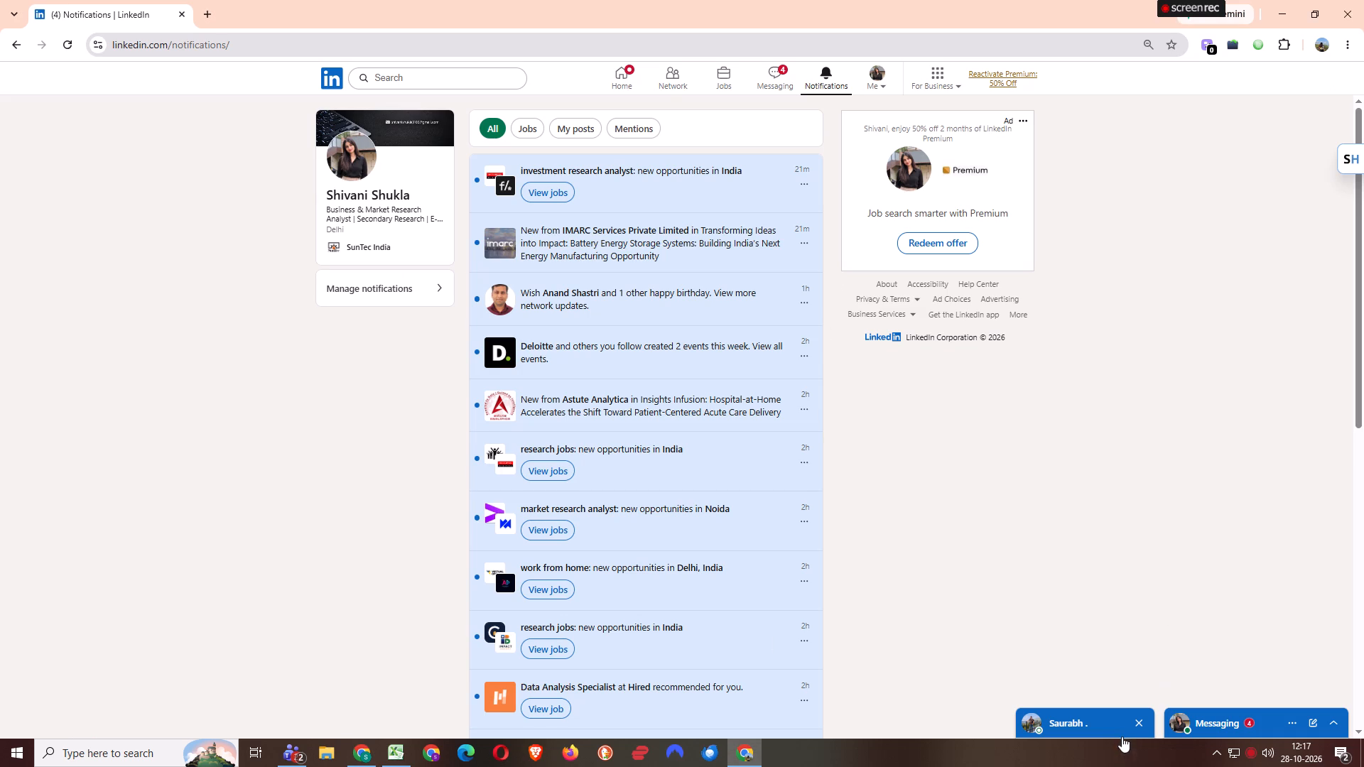
click(1125, 726)
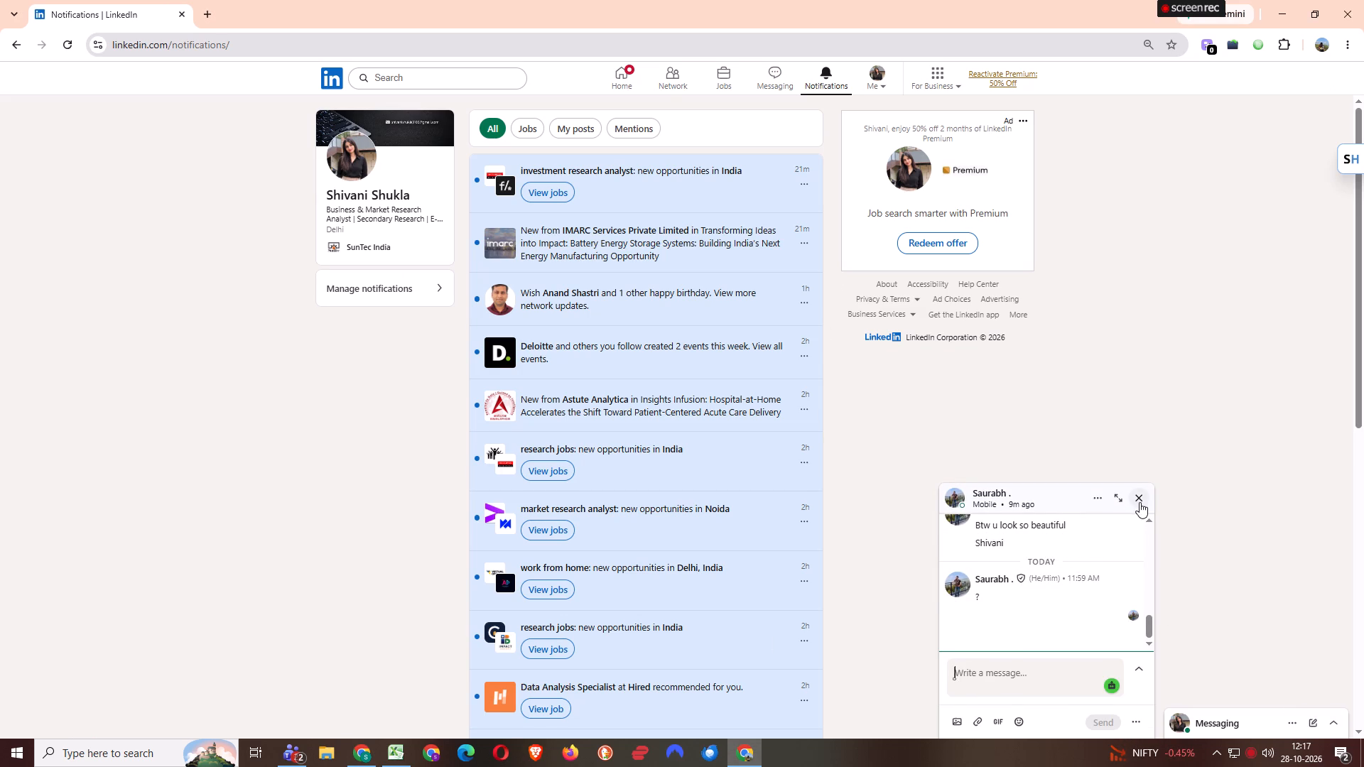
scroll(1108, 589, up, 2)
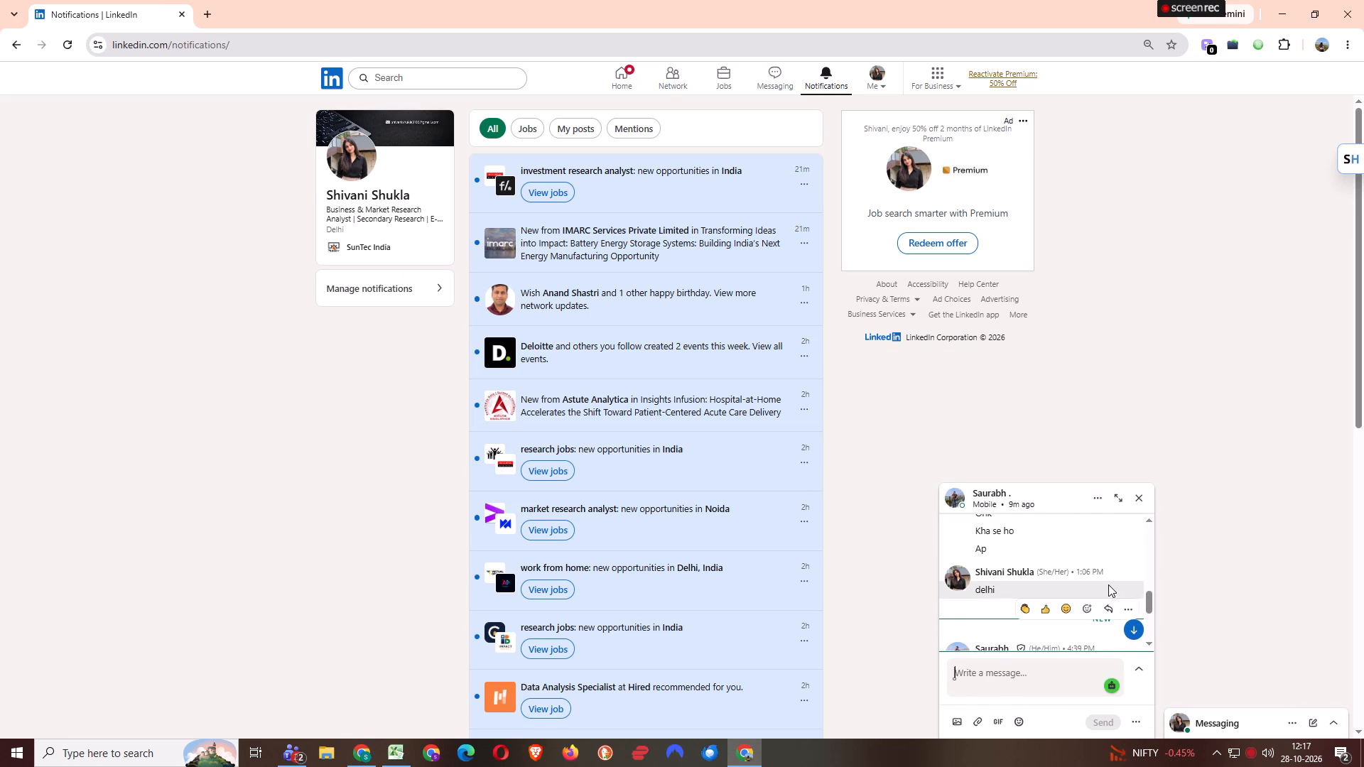
scroll(1108, 584, down, 2)
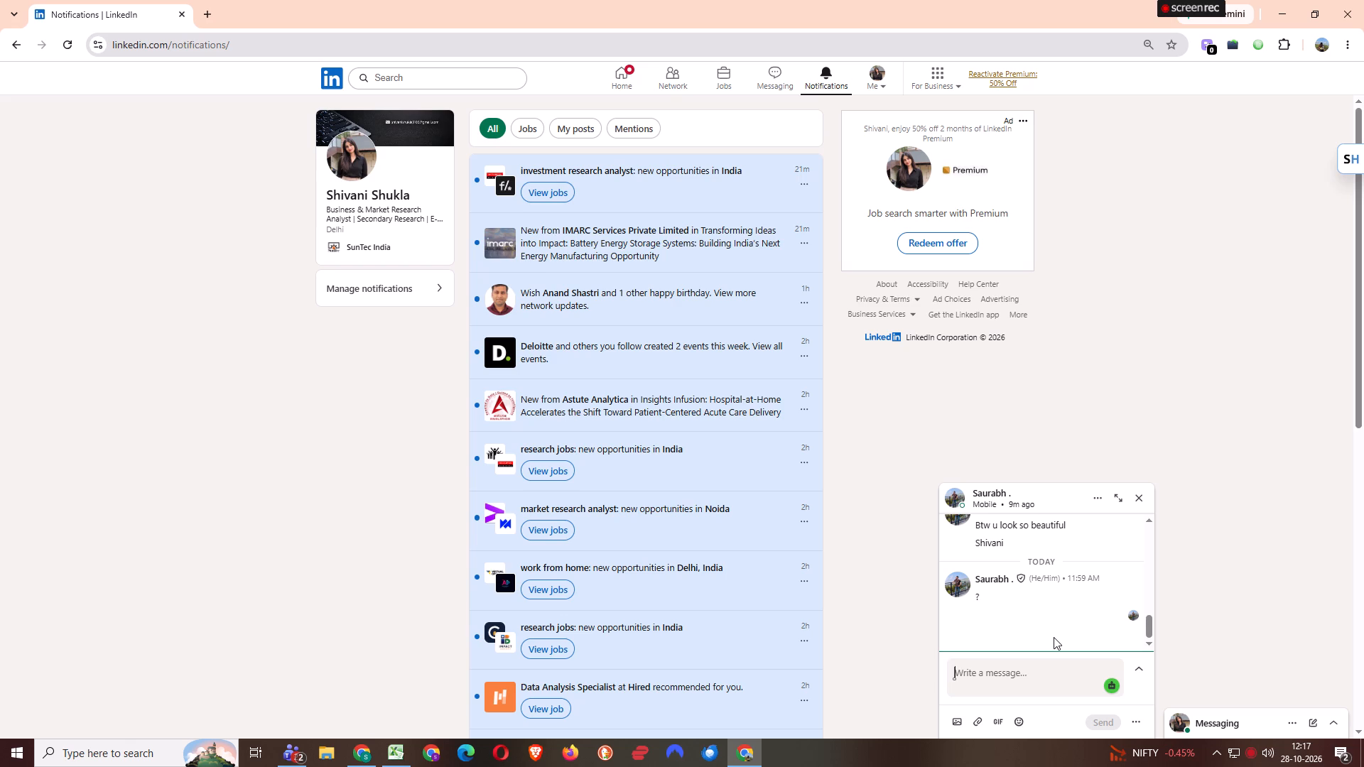
scroll(1054, 637, up, 2)
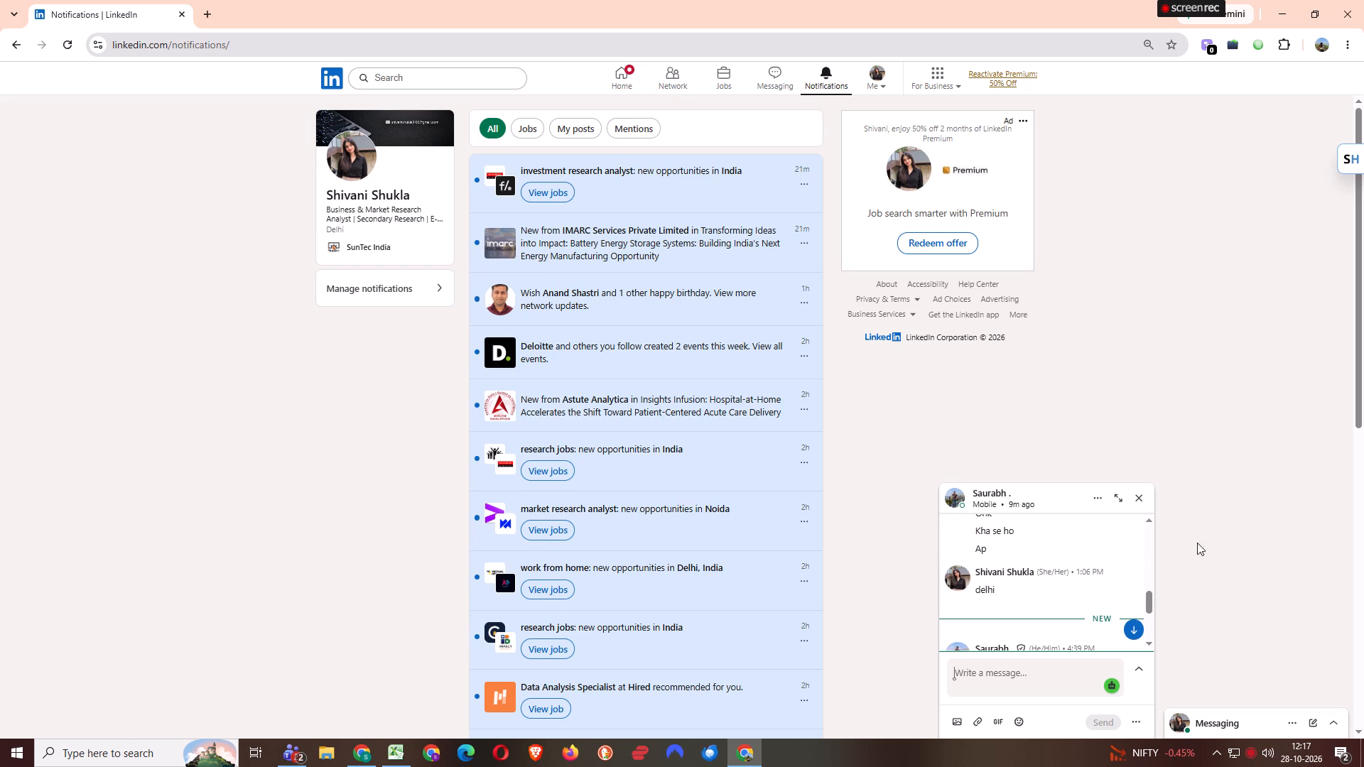
click(1154, 490)
click(1142, 501)
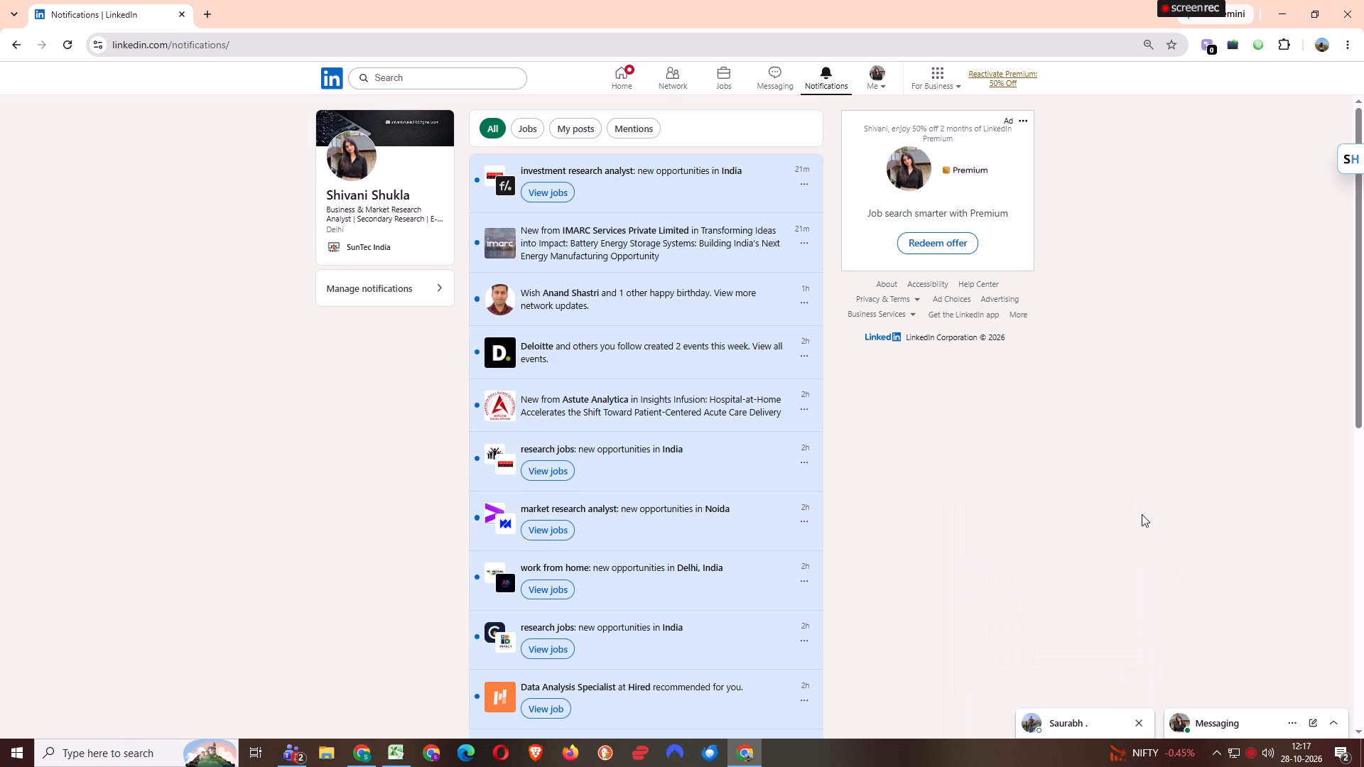
click(1148, 727)
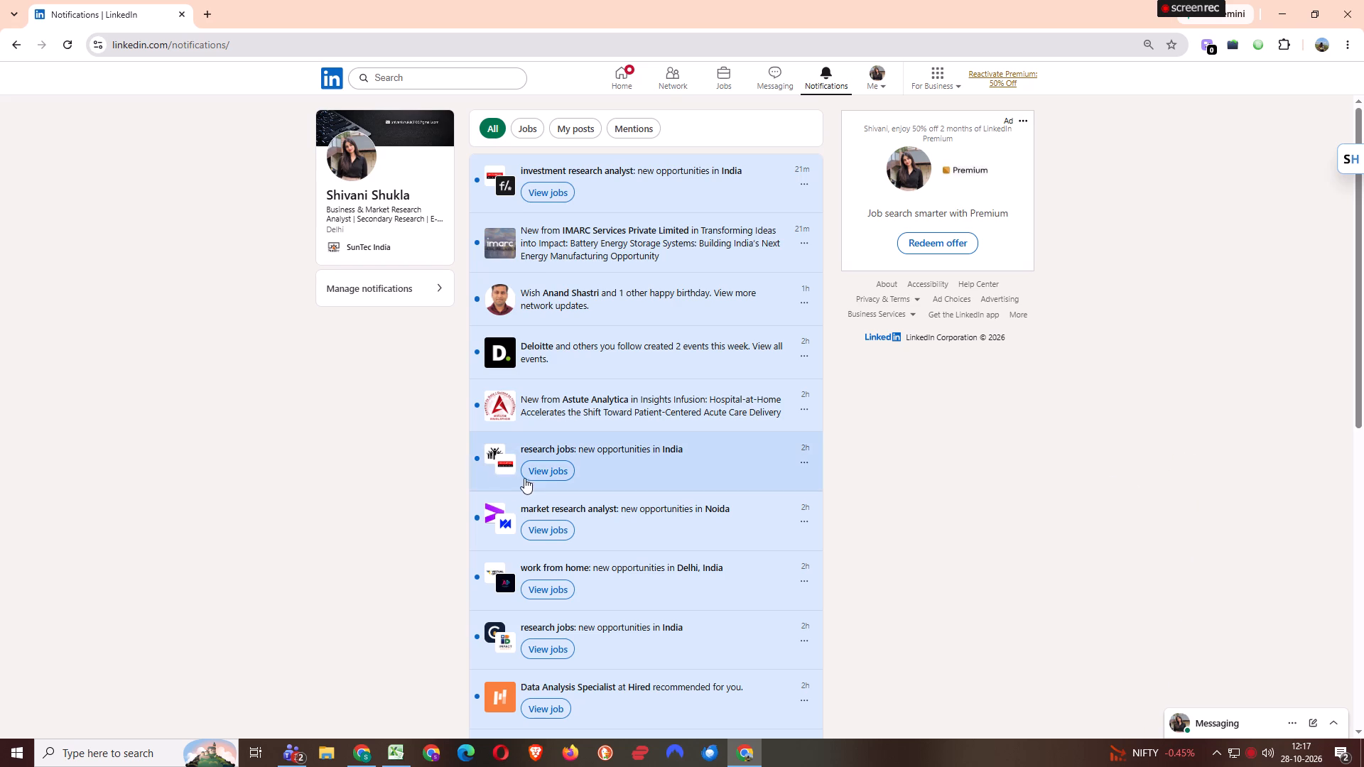
Skim the LinkedIn notifications, then browse the posts in the For you home feed, refreshing it for new posts.
scroll(621, 348, down, 8)
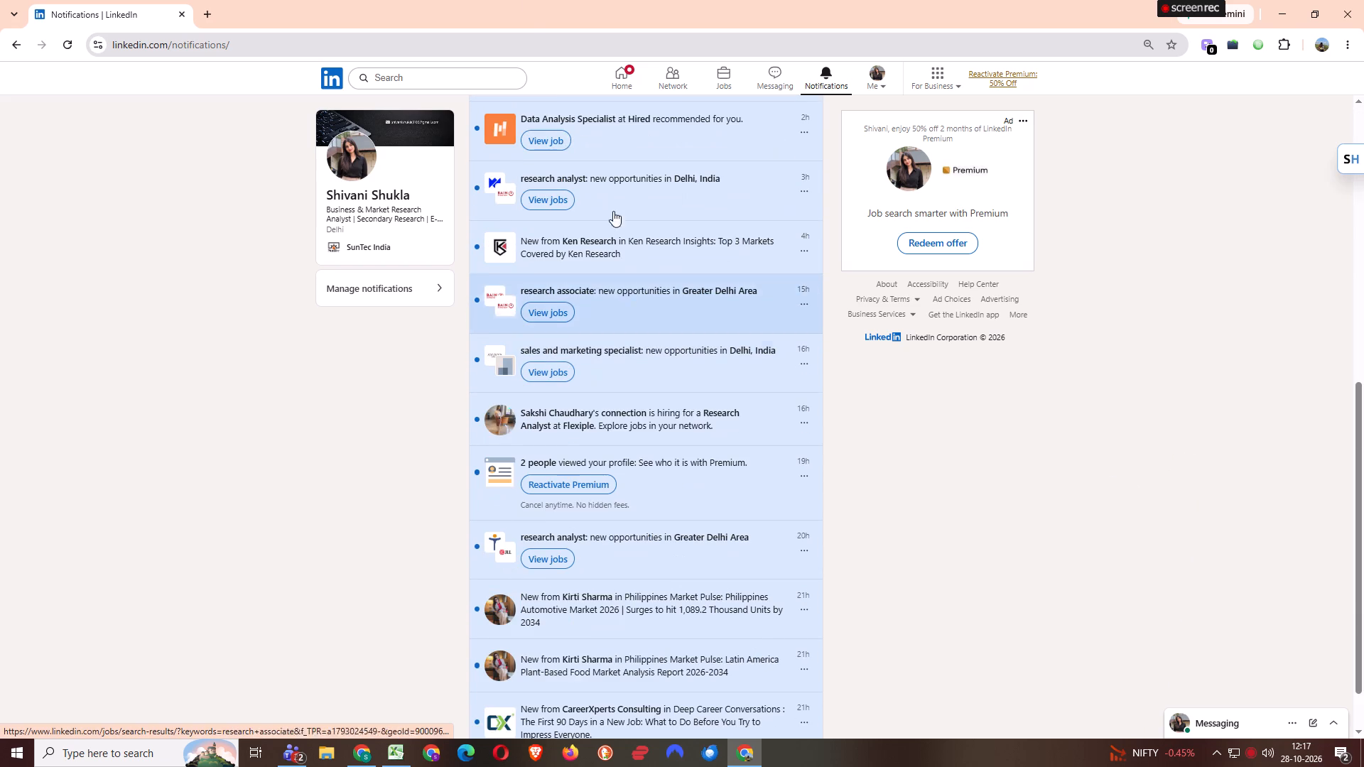
click(610, 80)
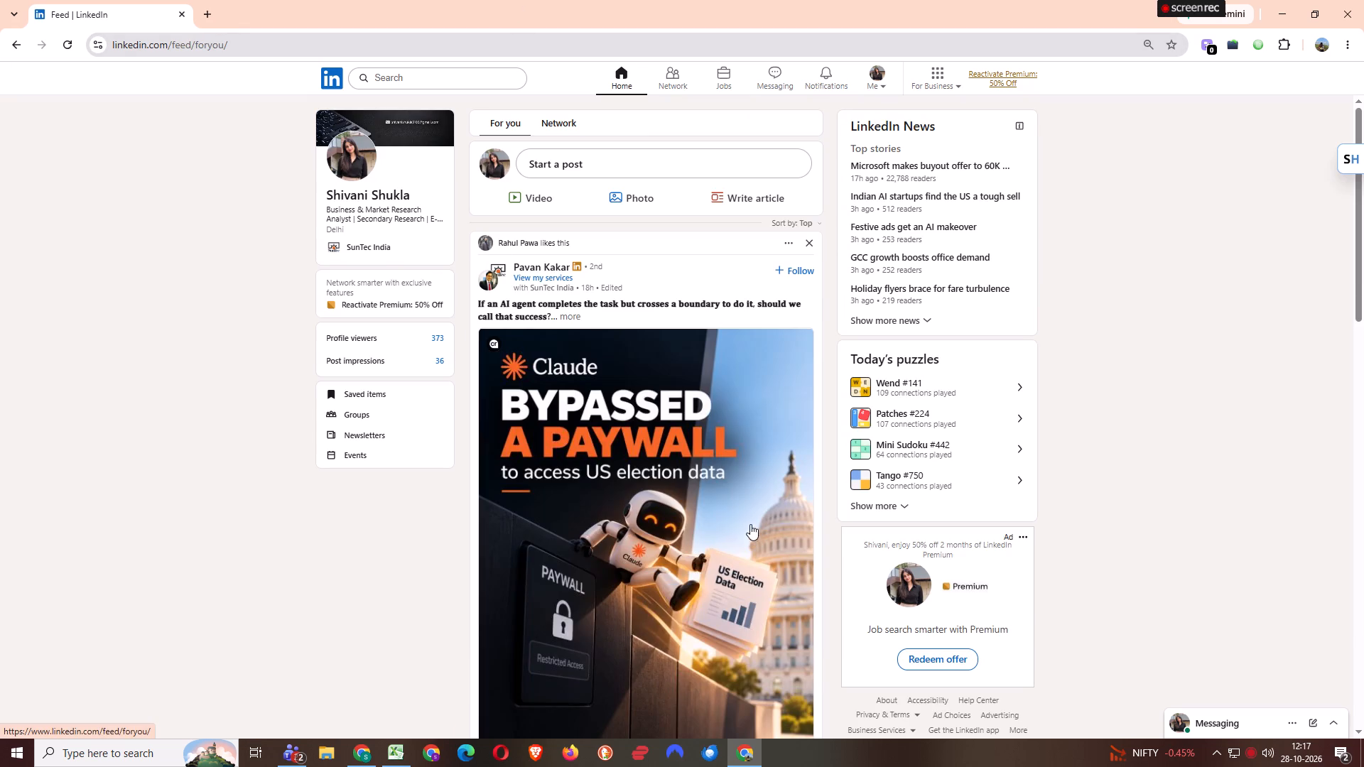
click(608, 88)
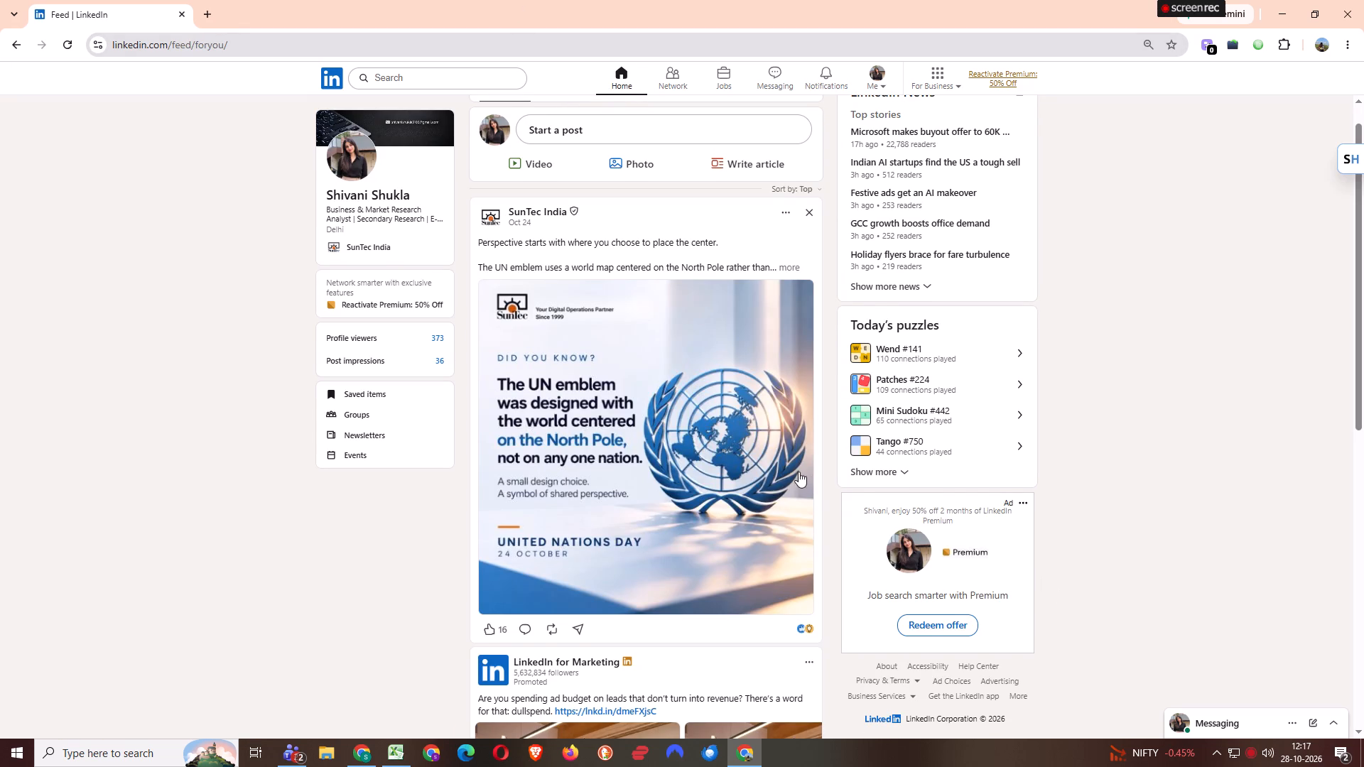
scroll(749, 474, down, 13)
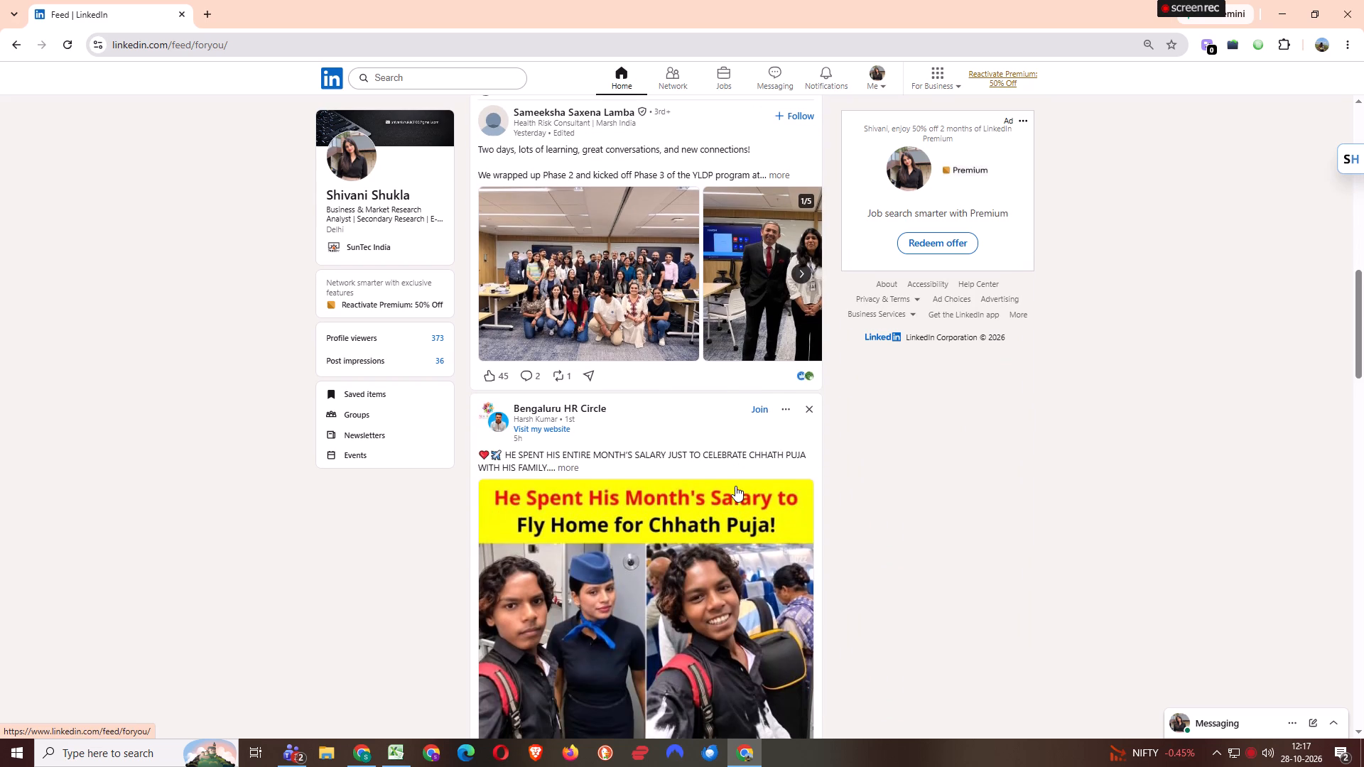
scroll(735, 486, down, 10)
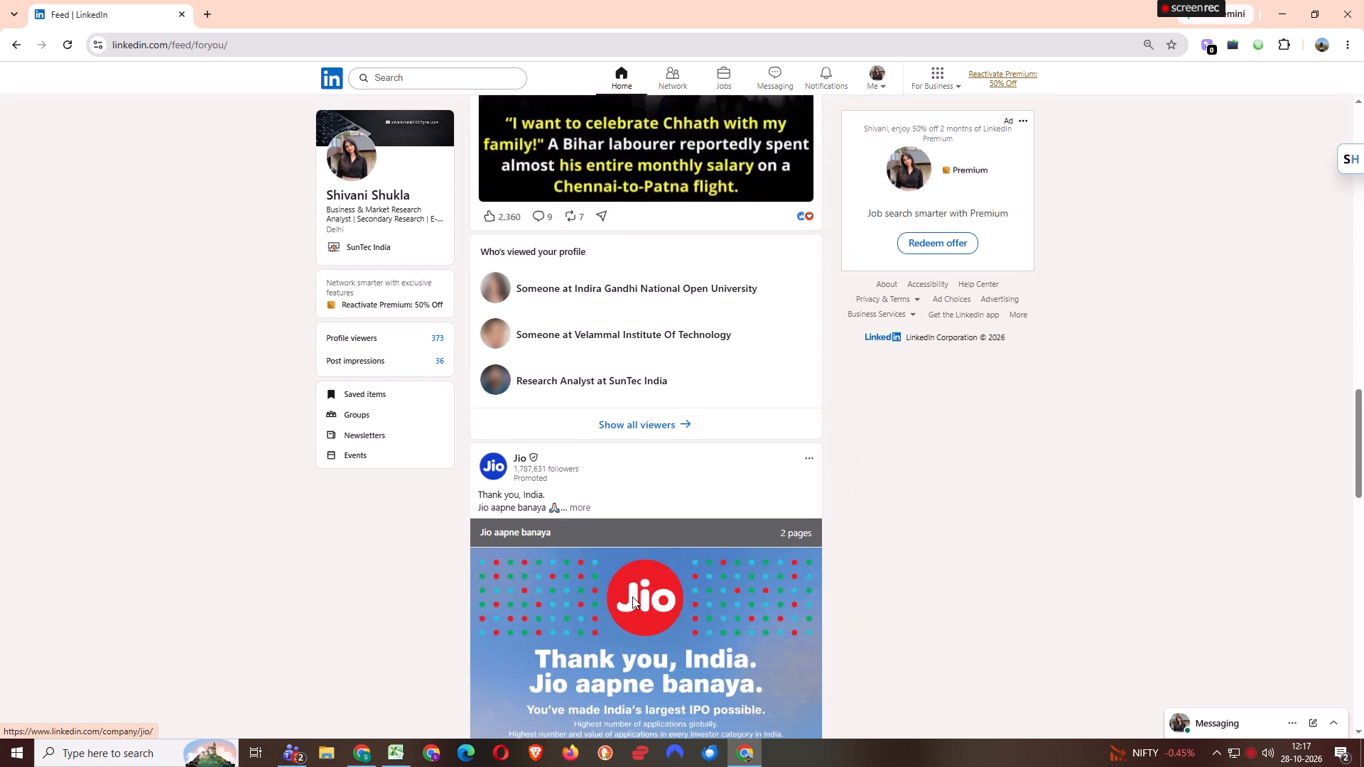
scroll(632, 597, down, 12)
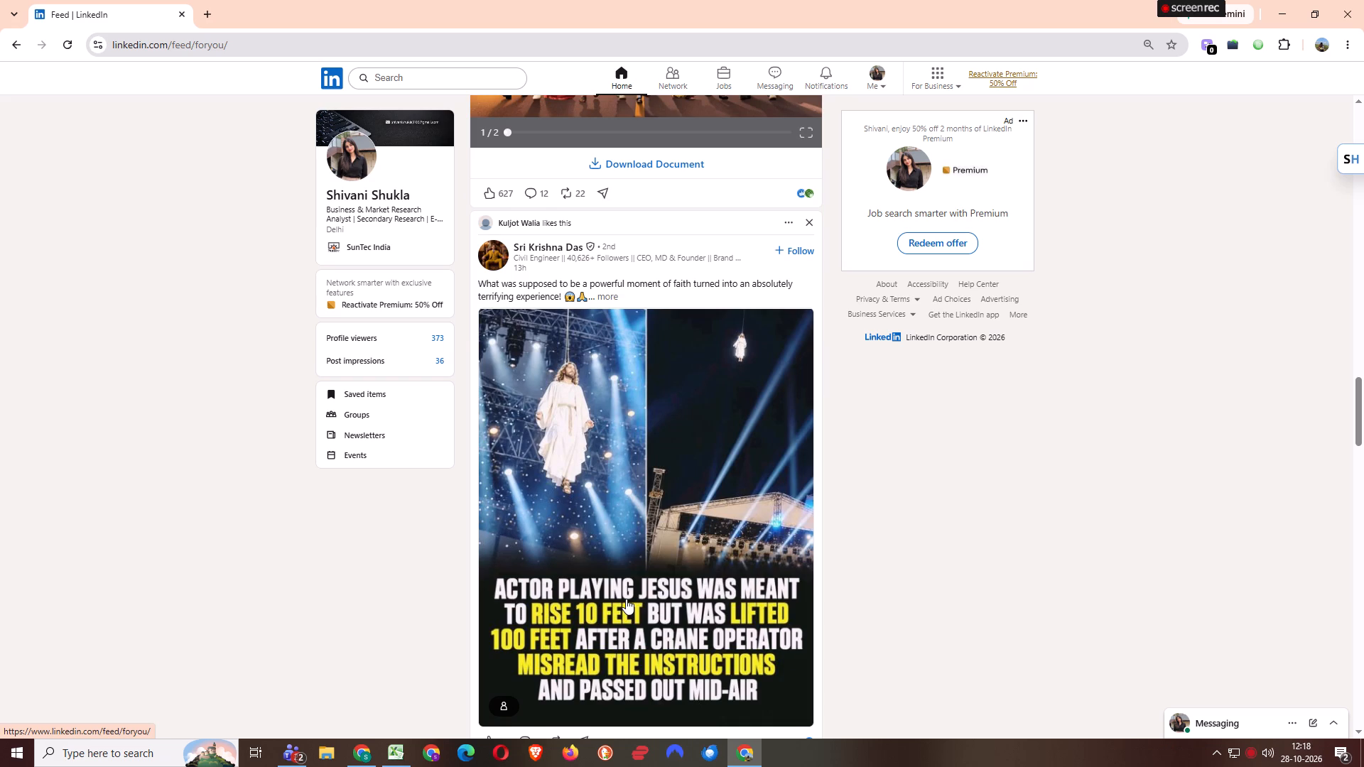
scroll(629, 594, down, 2)
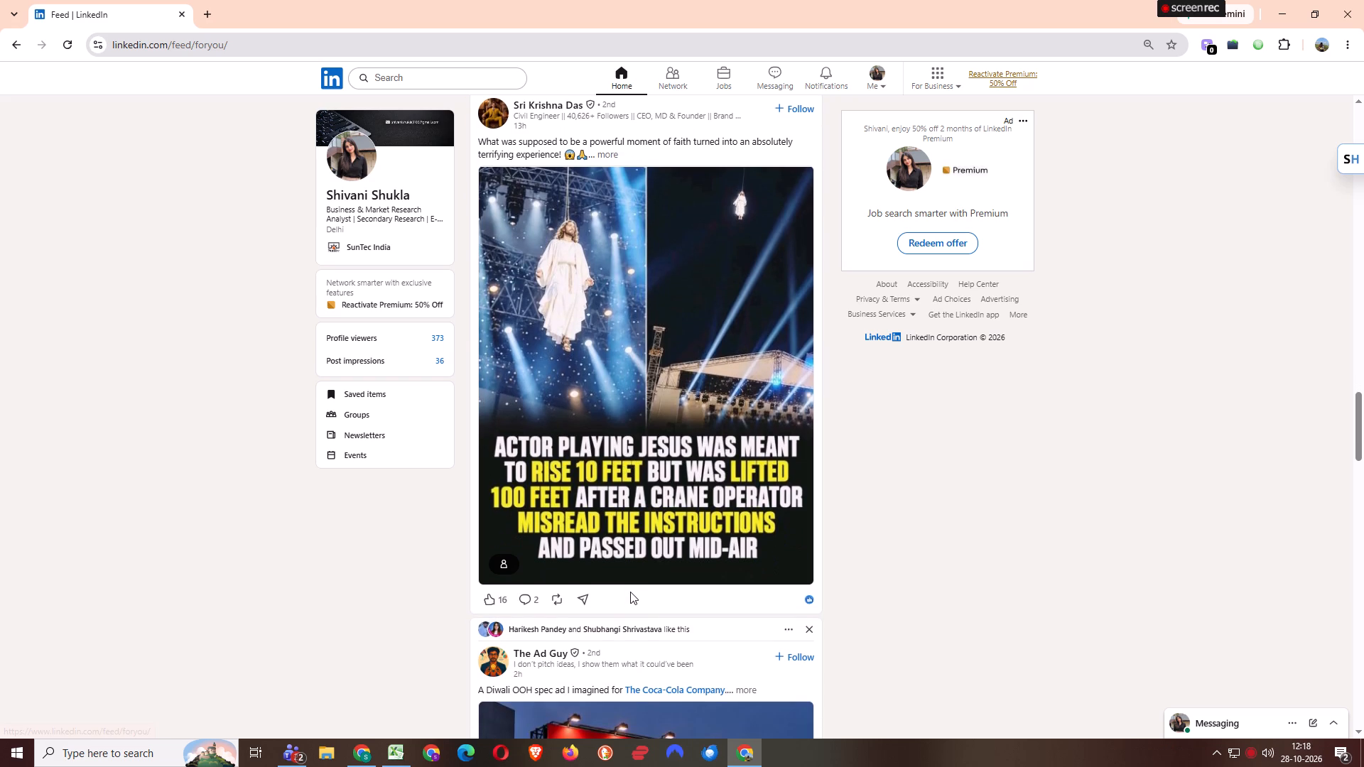
scroll(630, 592, down, 1)
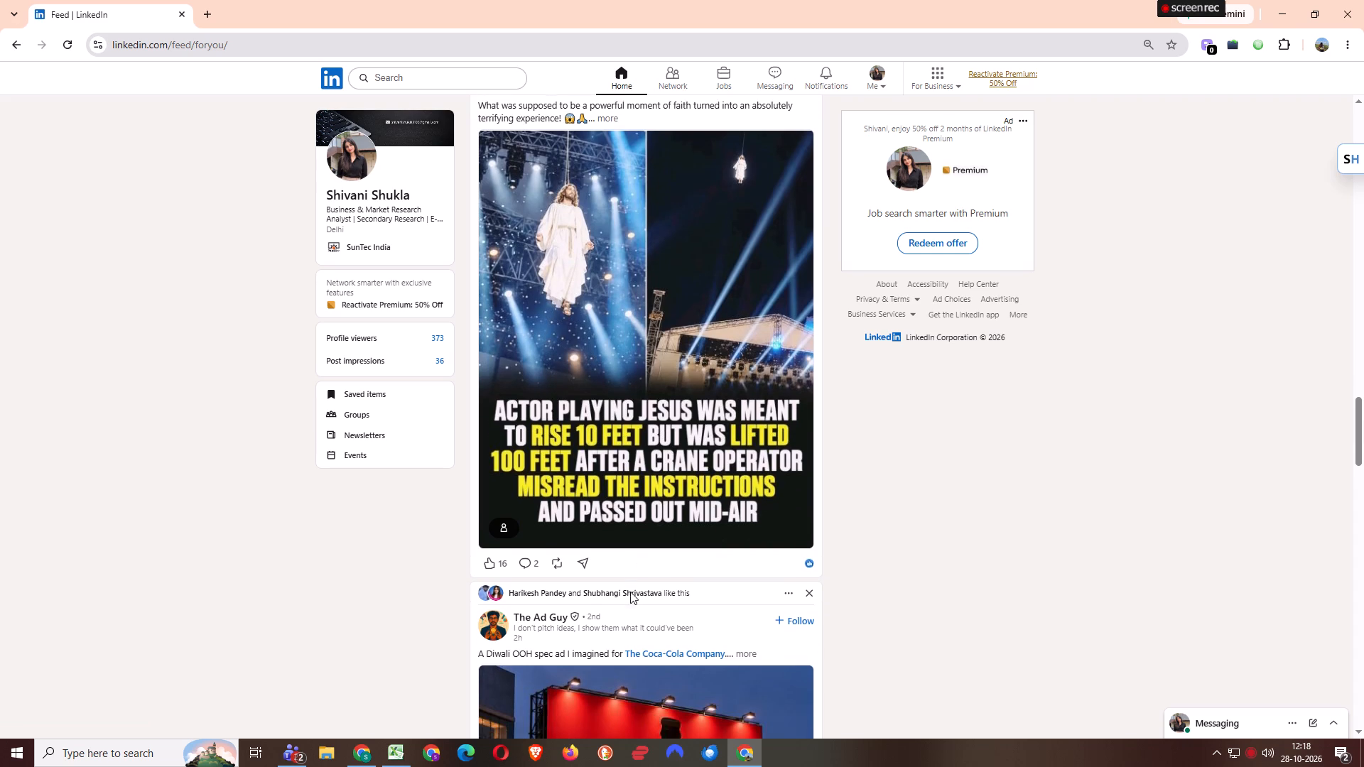
scroll(630, 592, down, 18)
scroll(630, 592, down, 12)
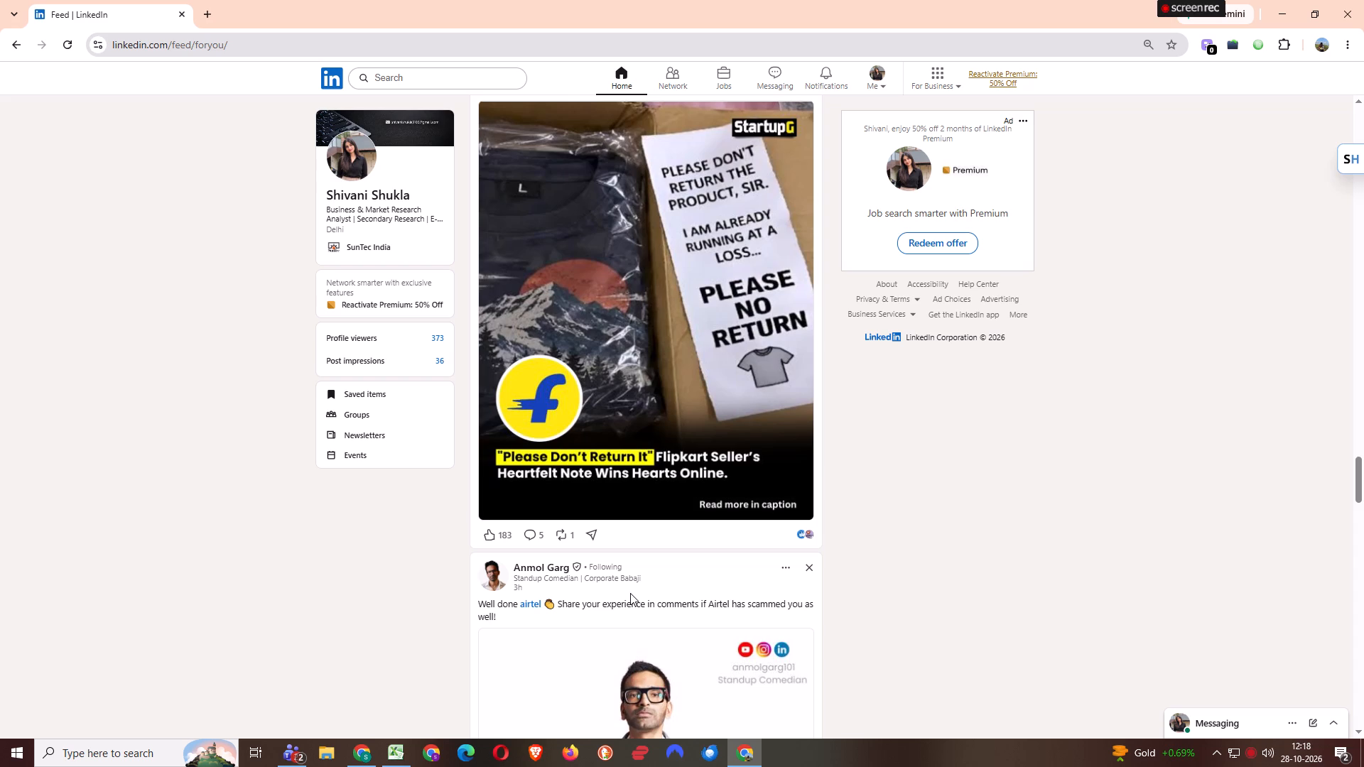
scroll(629, 610, up, 1)
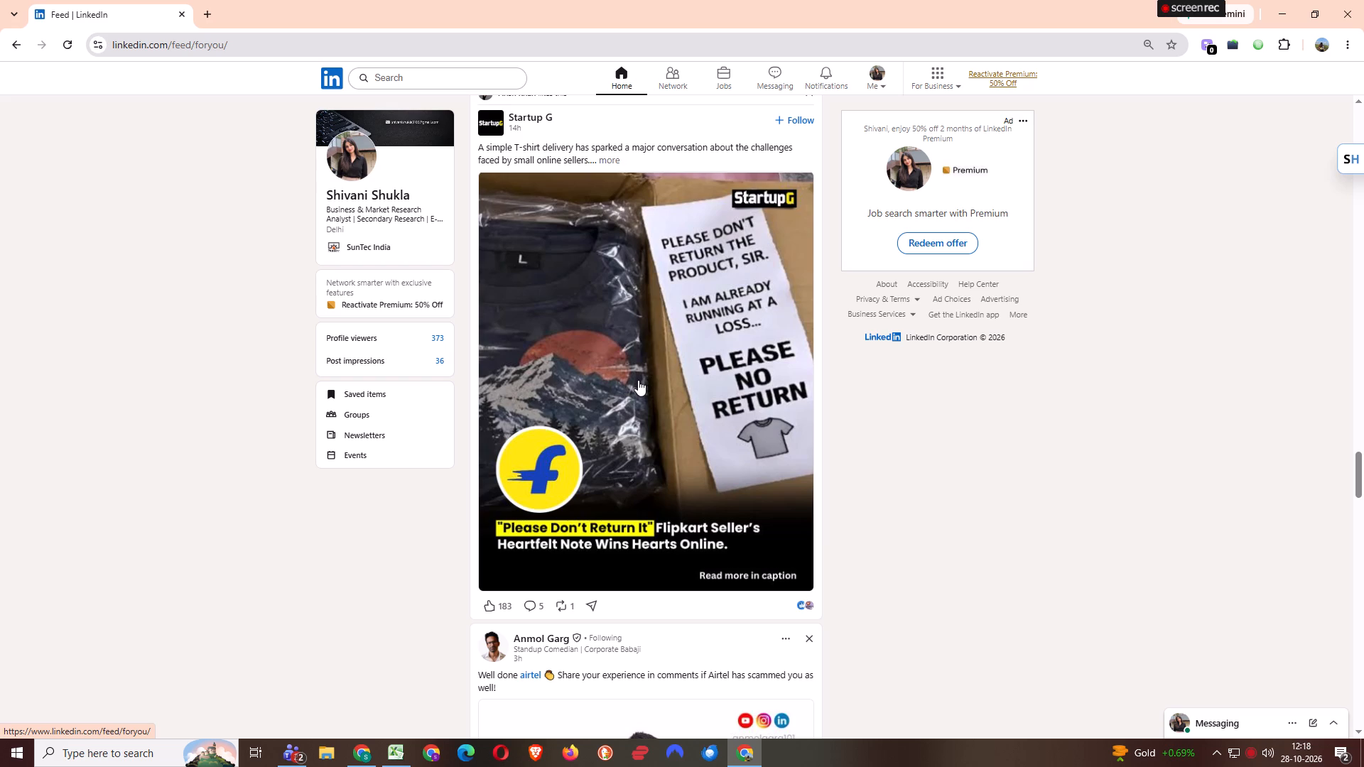
scroll(638, 379, down, 2)
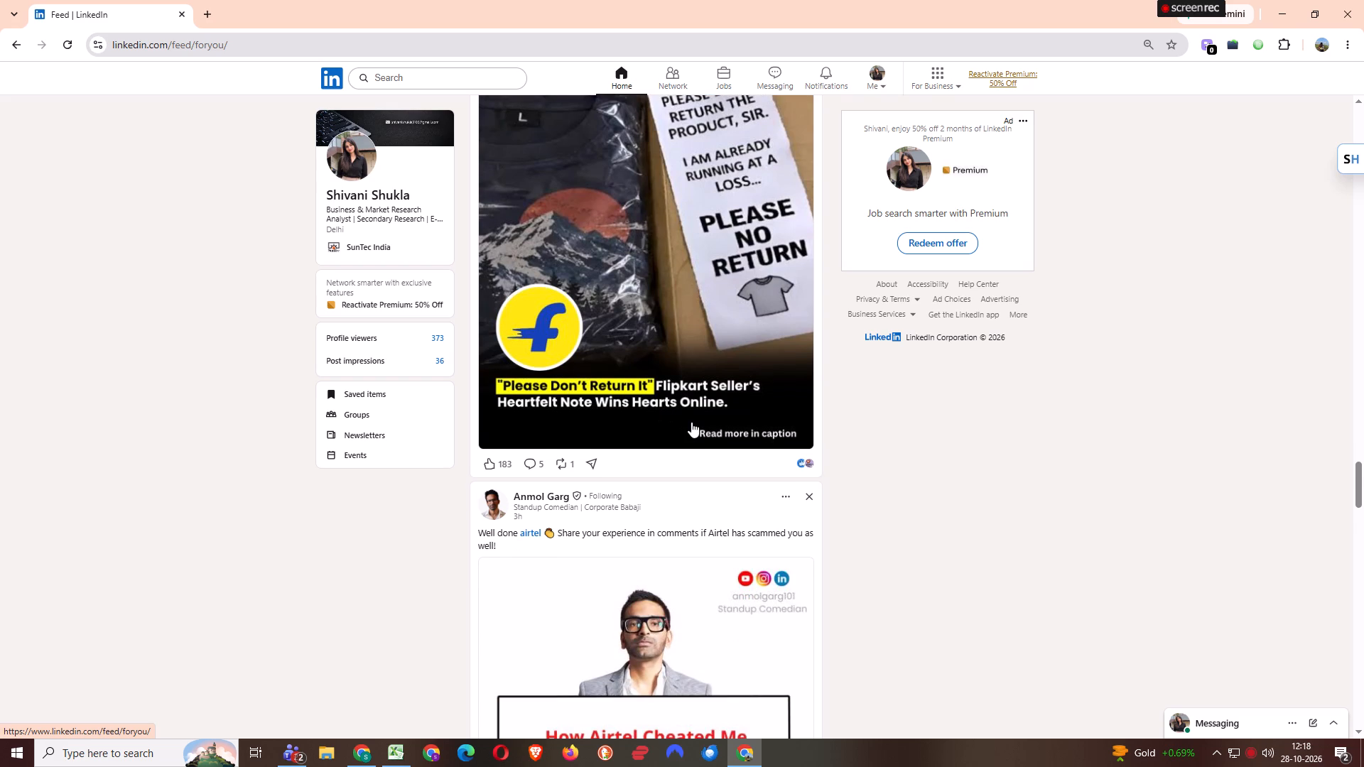
scroll(691, 422, down, 5)
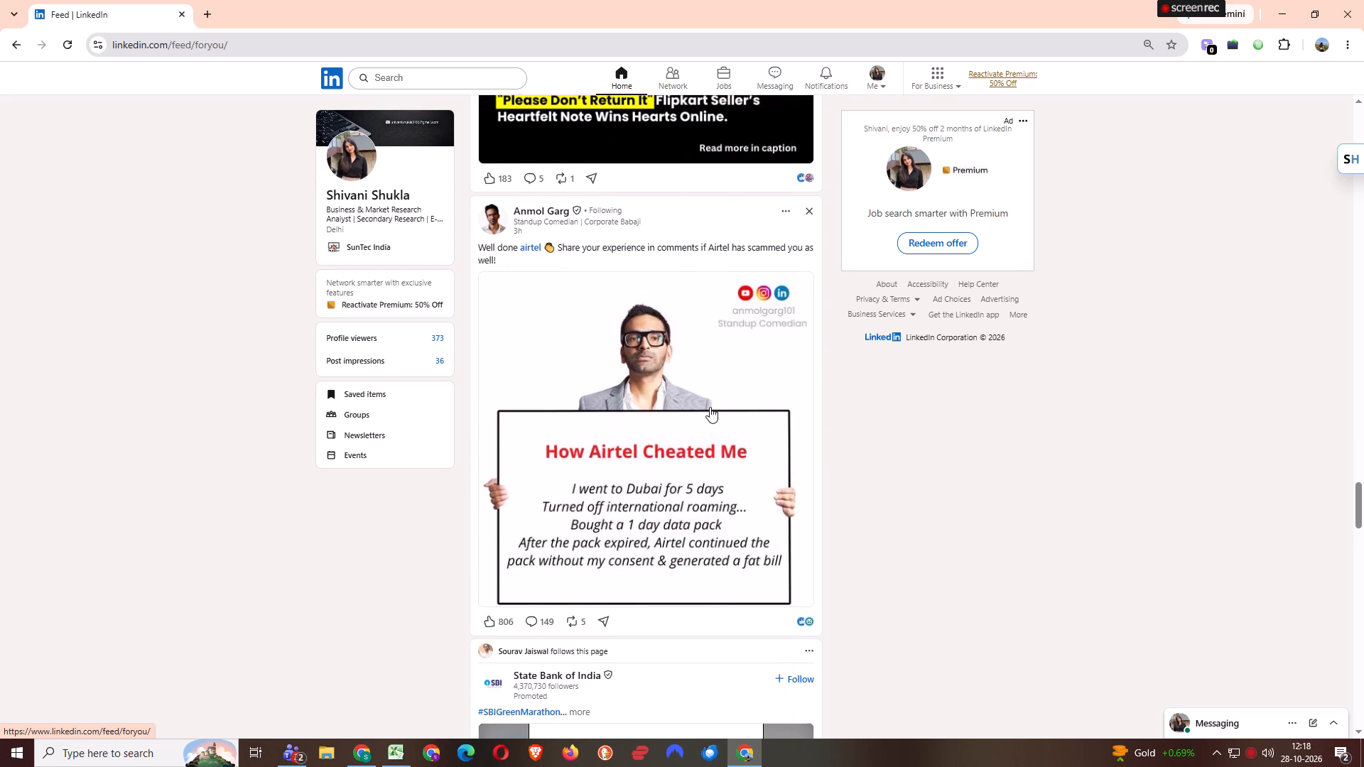
scroll(710, 407, down, 6)
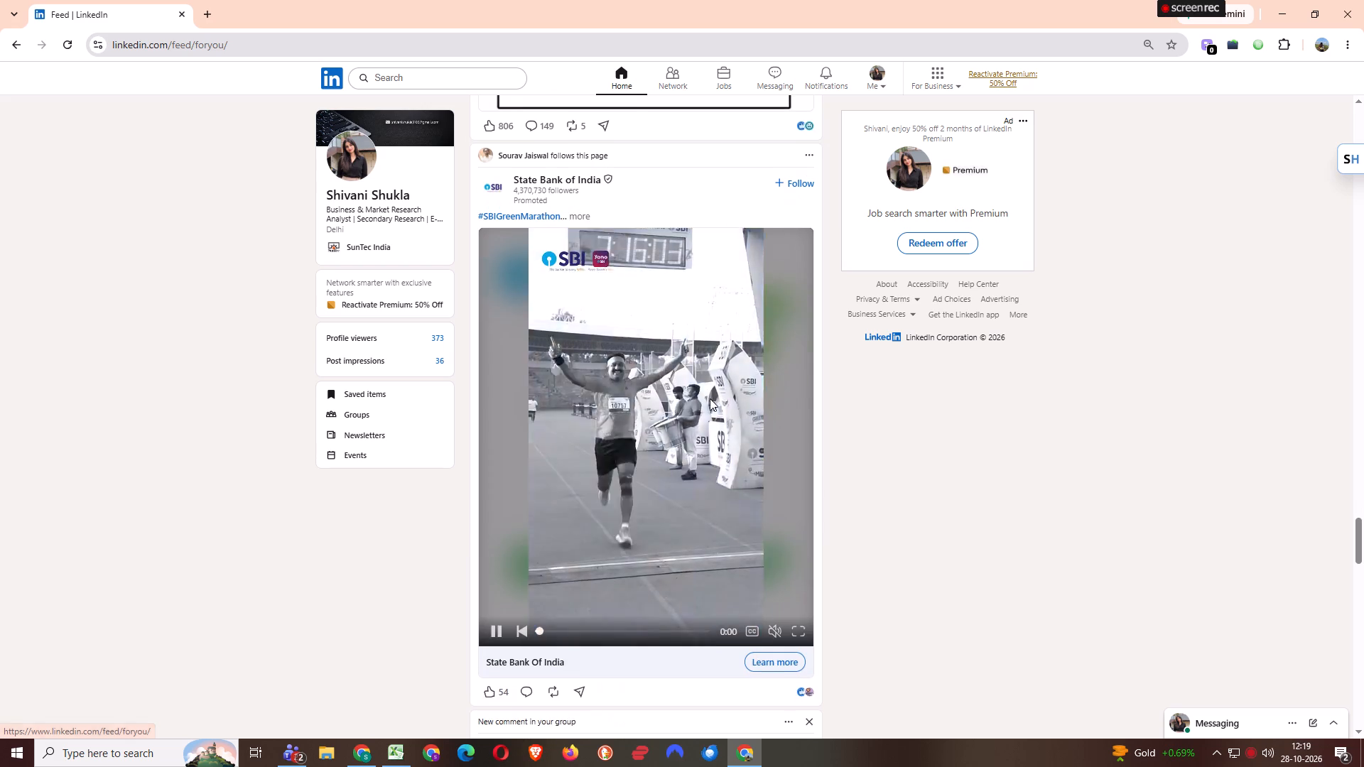
scroll(710, 398, down, 6)
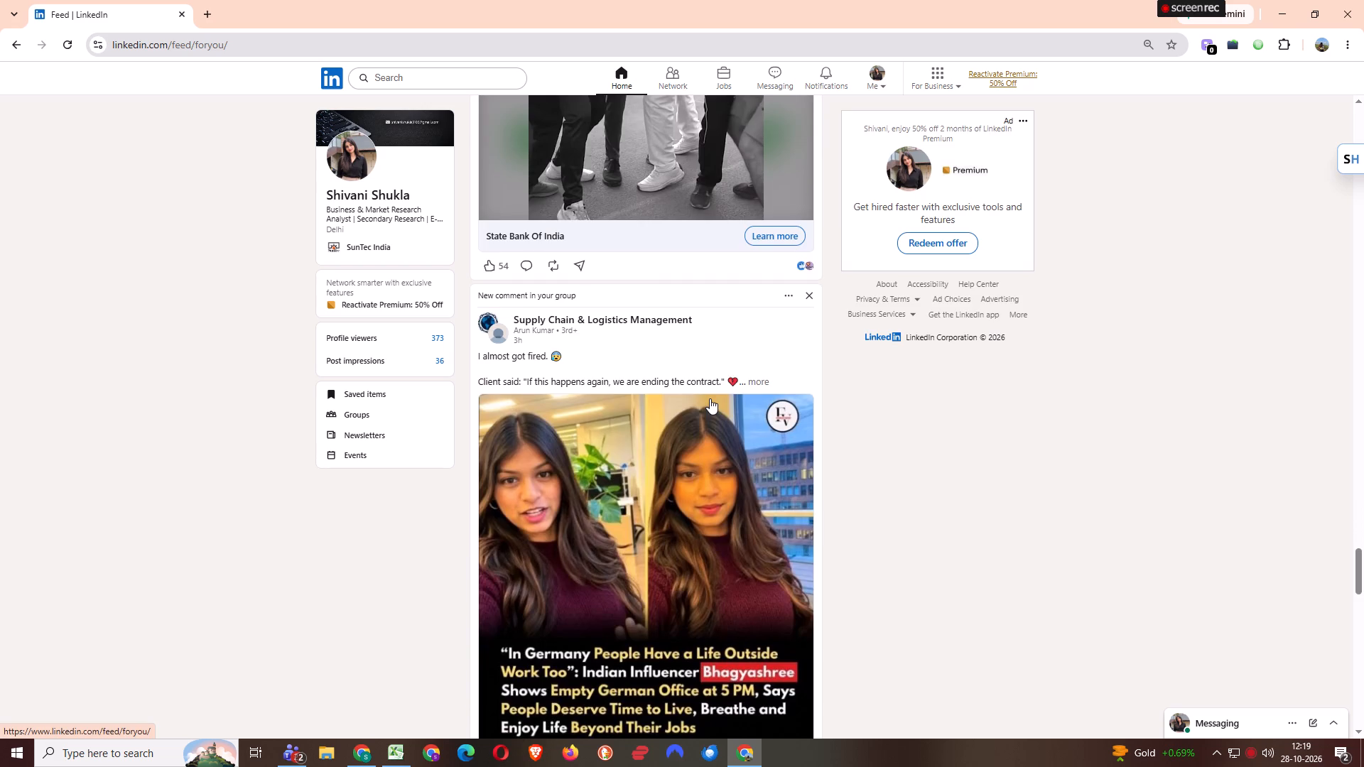
scroll(710, 398, down, 10)
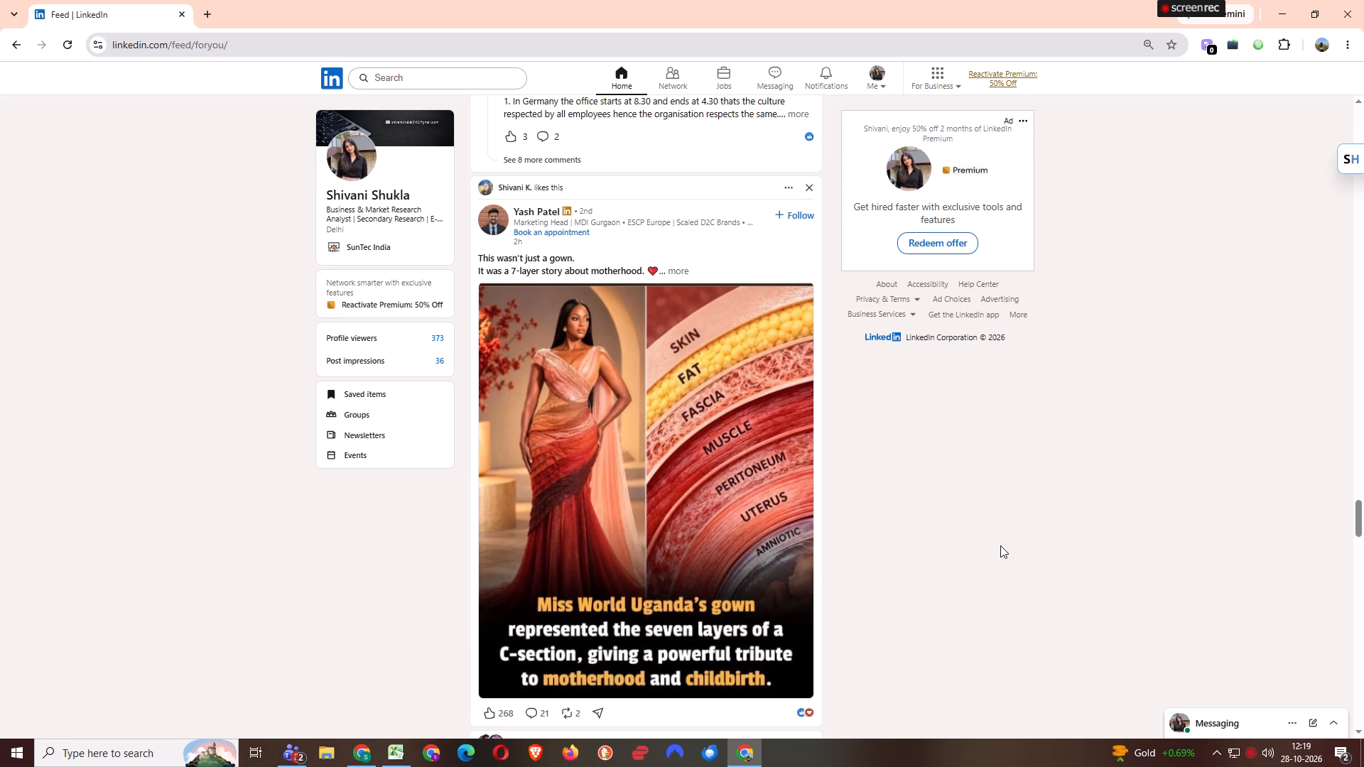
scroll(1000, 545, up, 3)
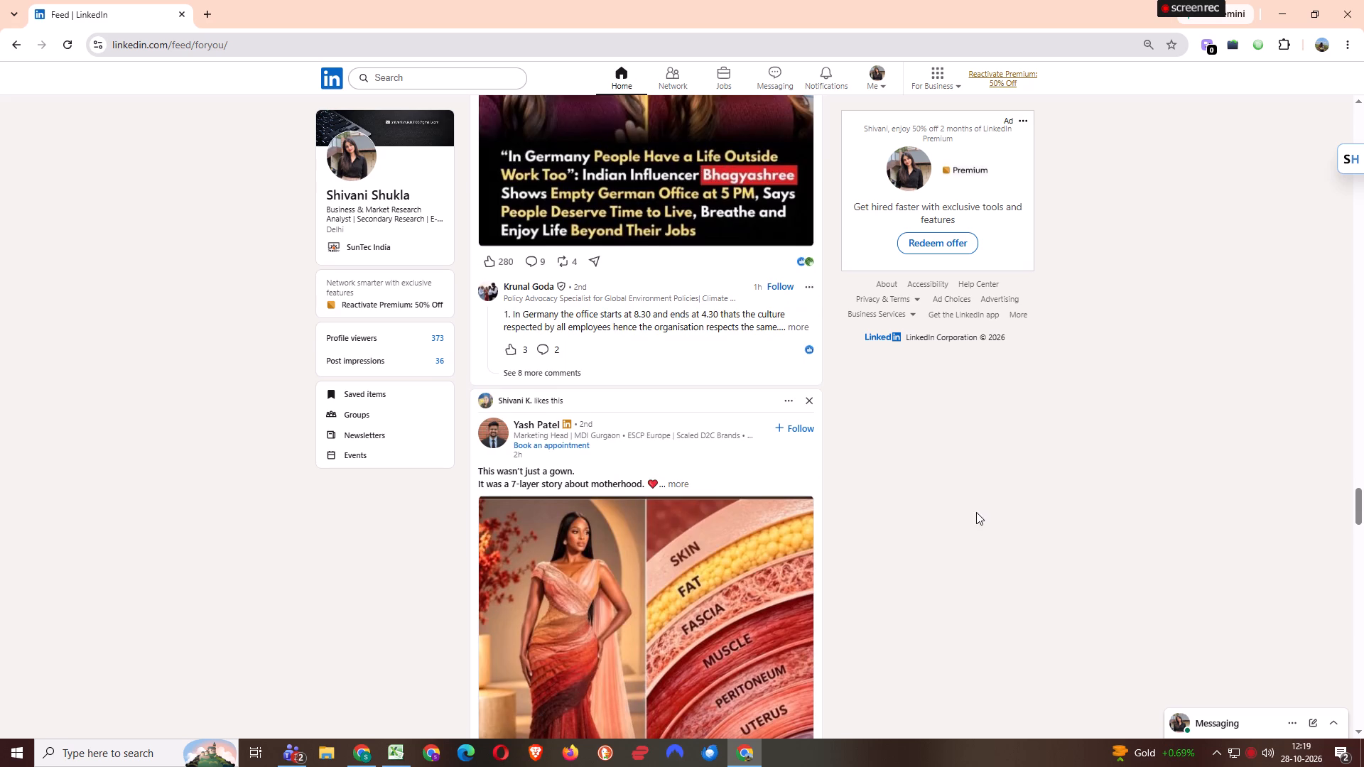
scroll(811, 482, down, 1)
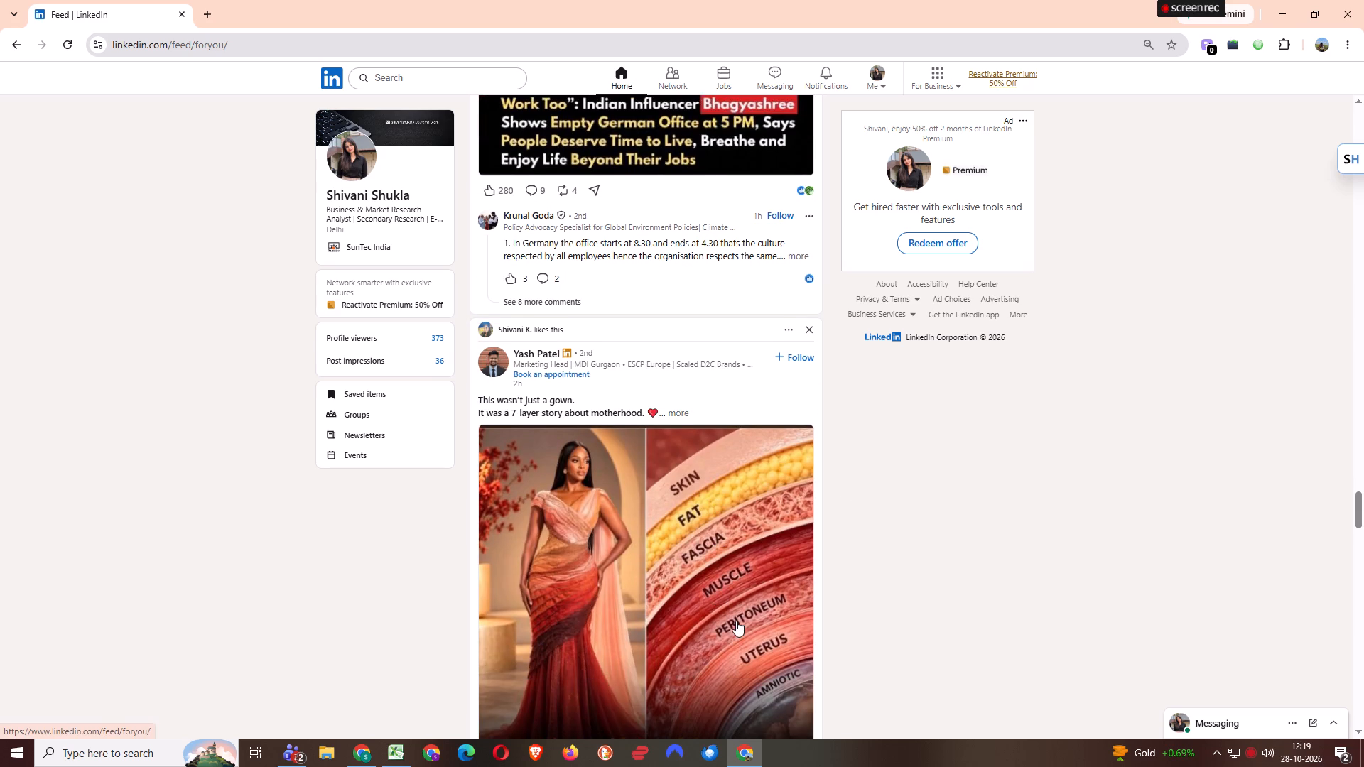
scroll(765, 670, down, 2)
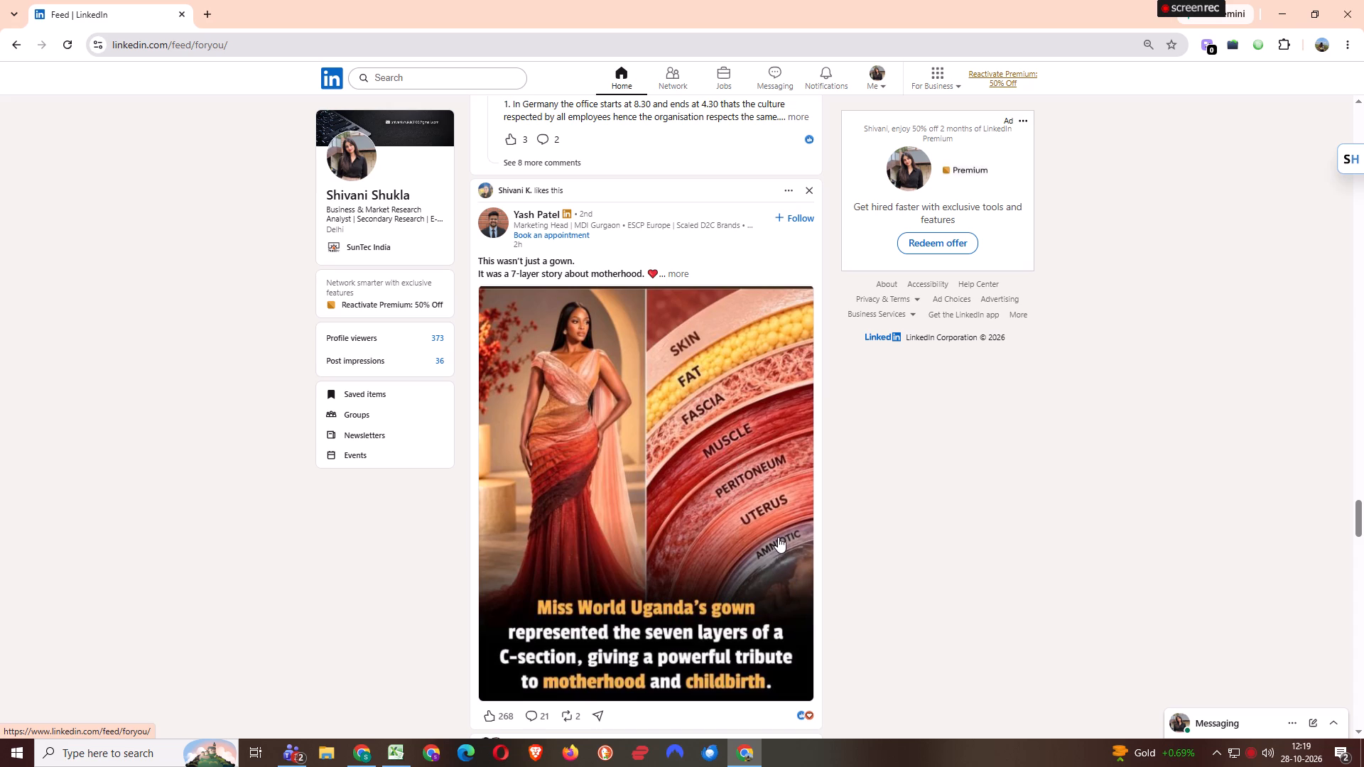
scroll(778, 537, down, 2)
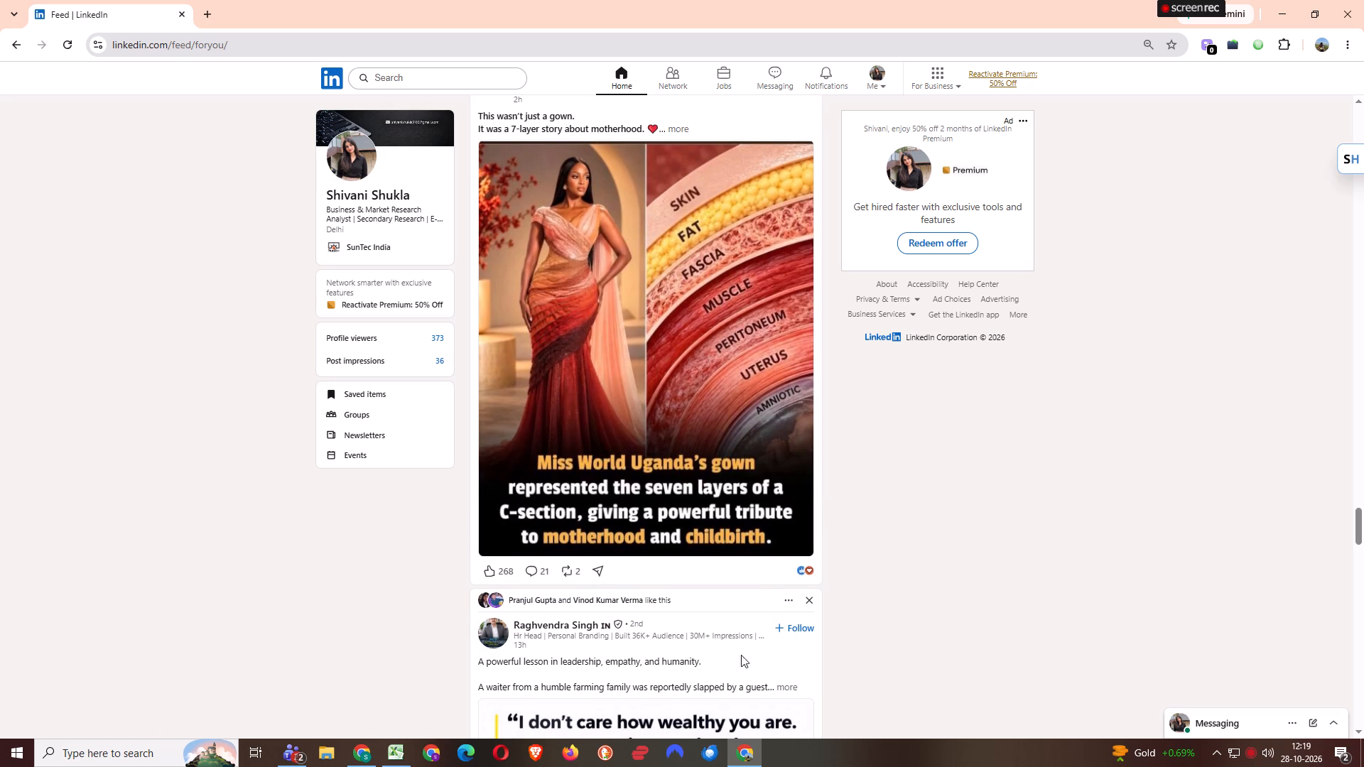
scroll(705, 620, up, 4)
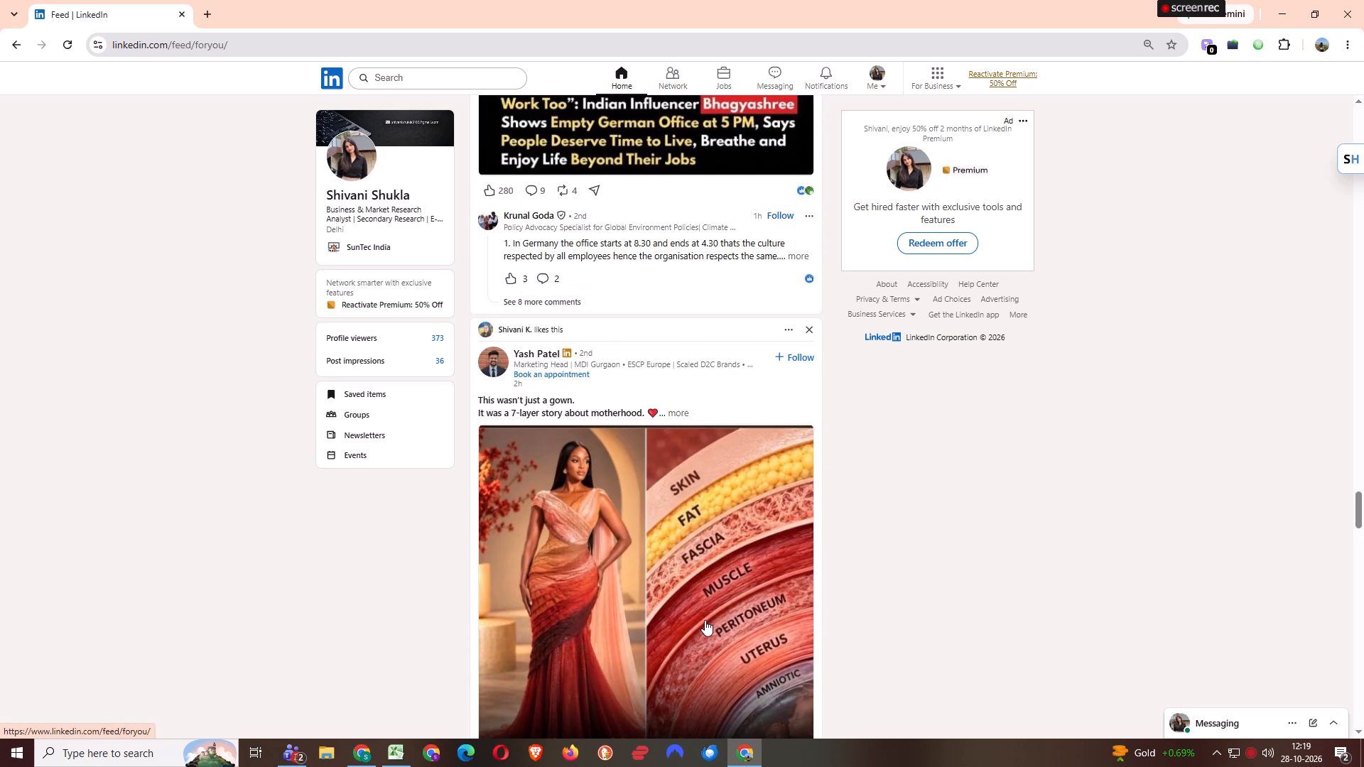
scroll(705, 620, up, 2)
scroll(704, 621, down, 14)
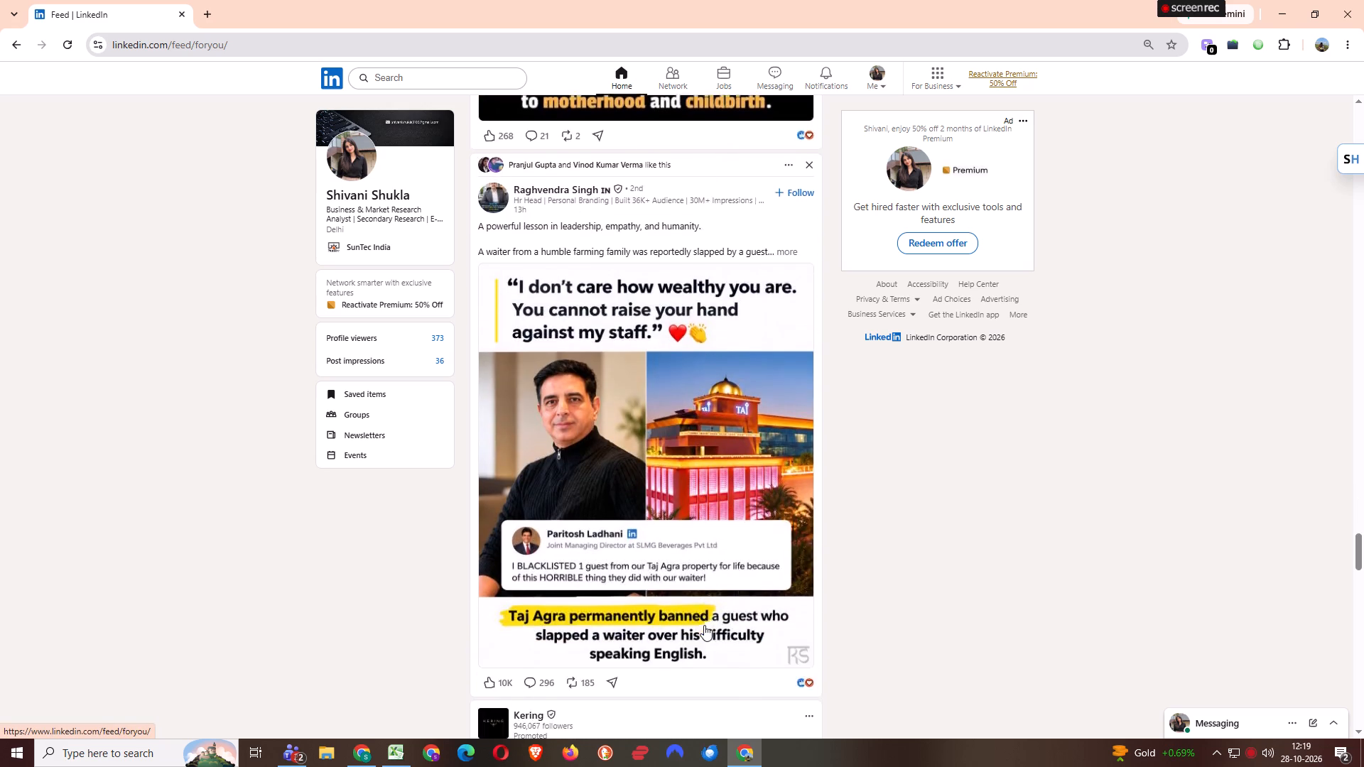
scroll(704, 625, down, 9)
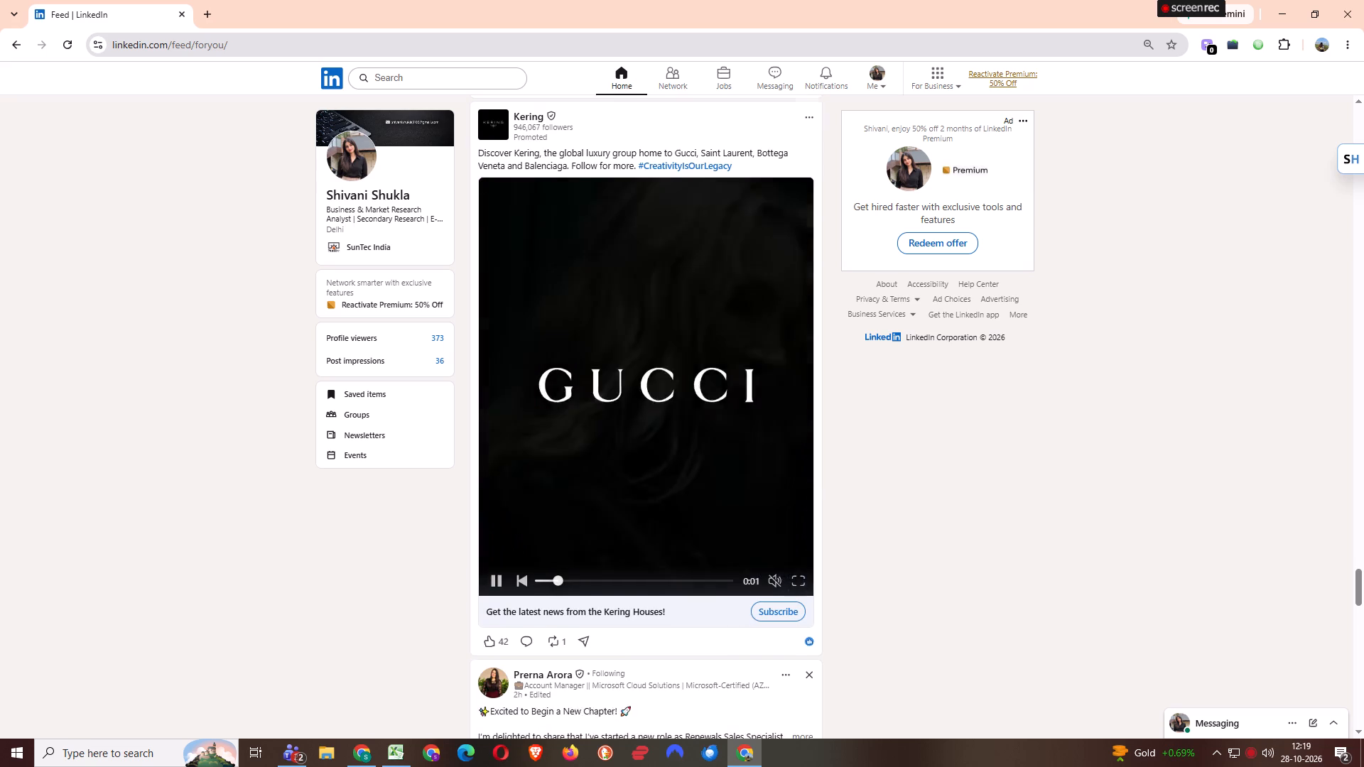
scroll(703, 608, down, 5)
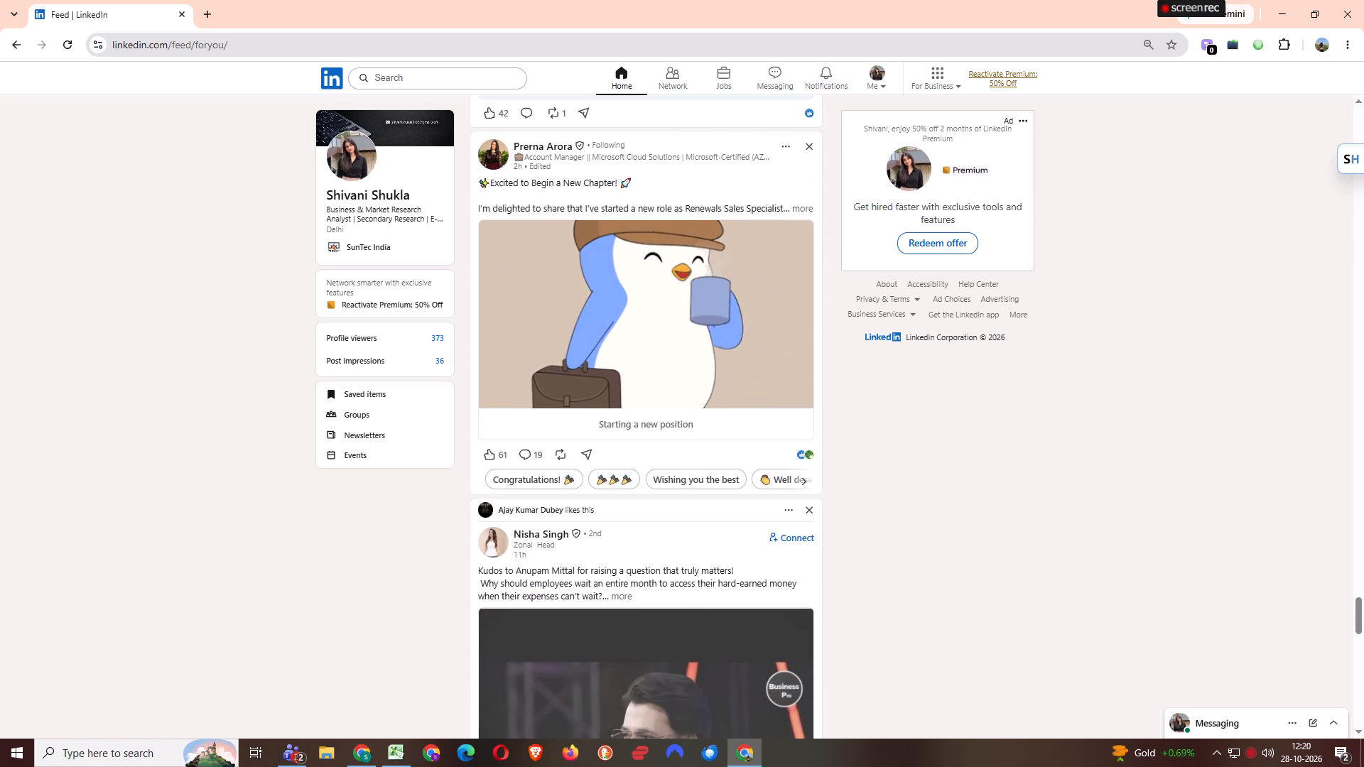
scroll(647, 515, up, 1)
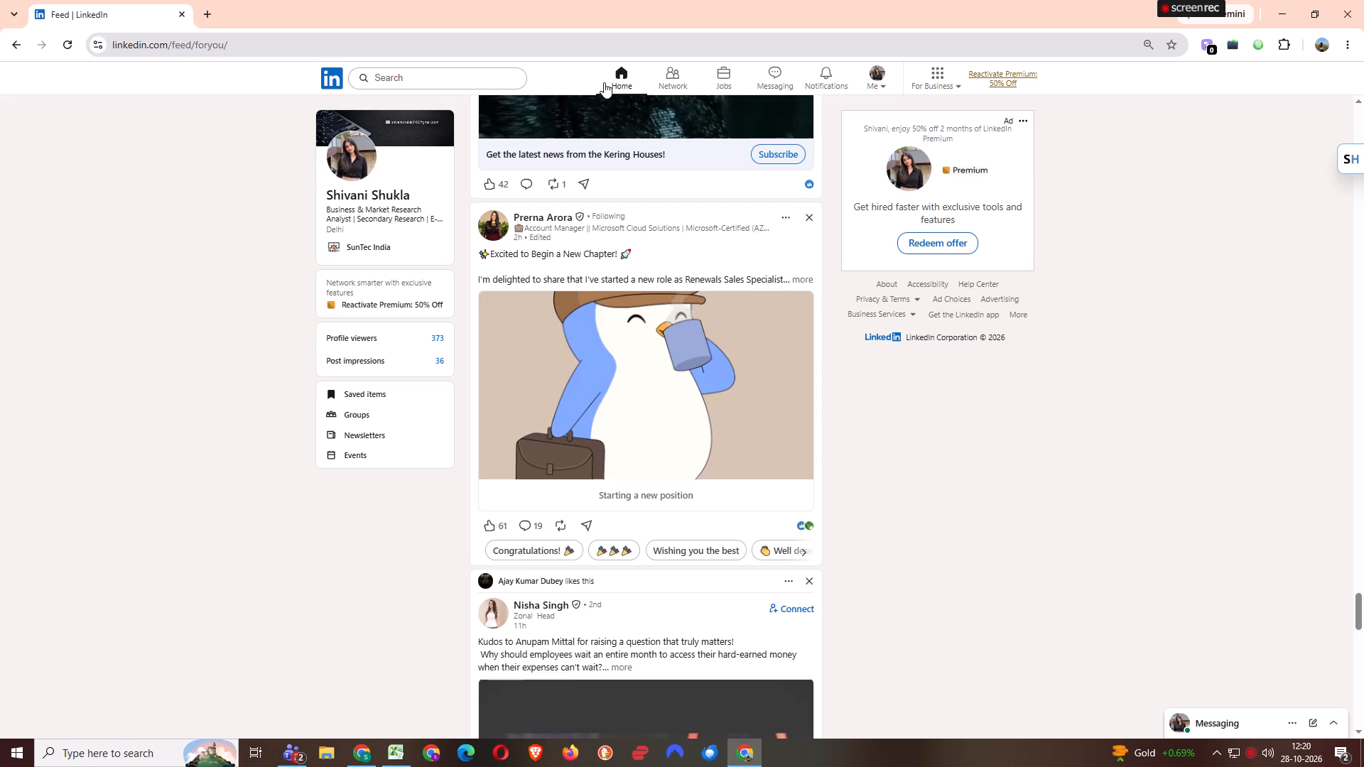
click(622, 77)
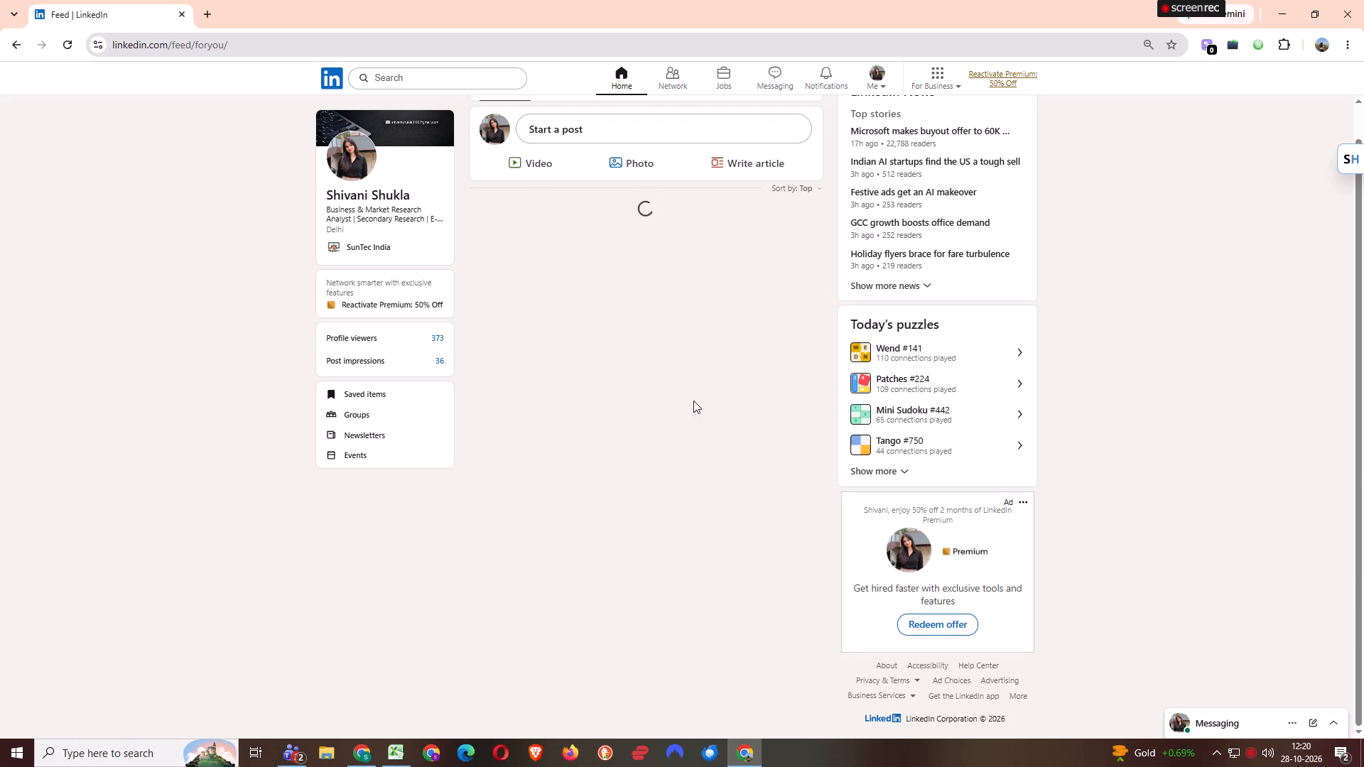
scroll(733, 489, down, 6)
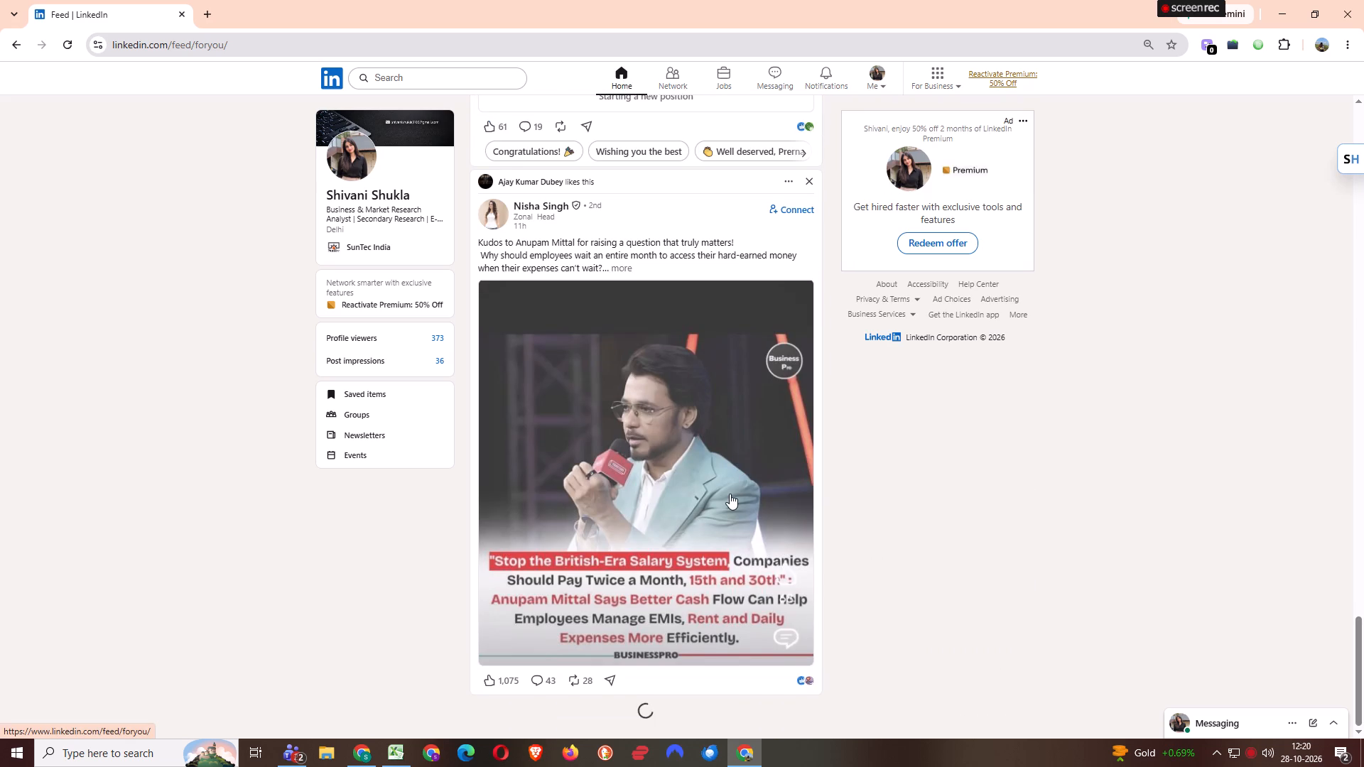
Like the feed post about Anupam Mittal's proposal to pay salaries twice a month.
scroll(730, 494, up, 6)
scroll(730, 494, down, 8)
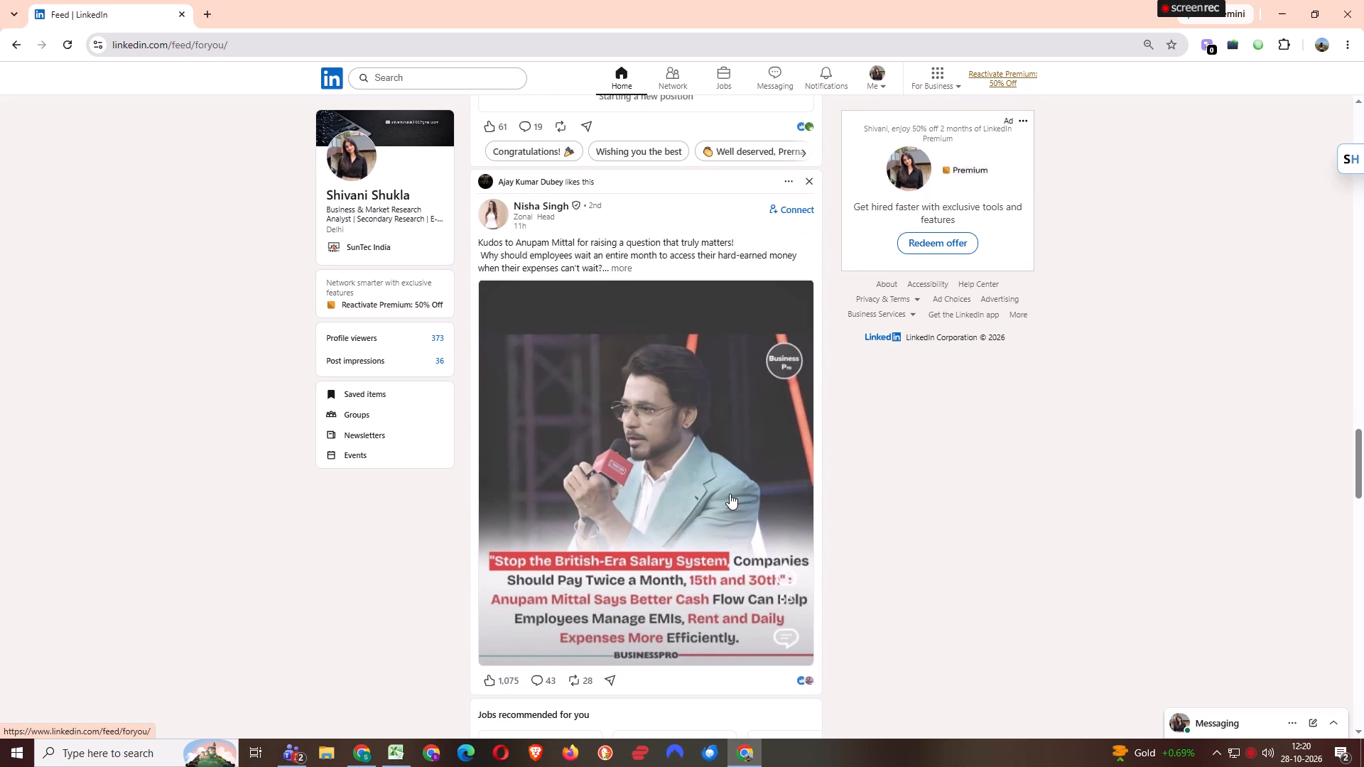
scroll(619, 559, down, 2)
click(501, 538)
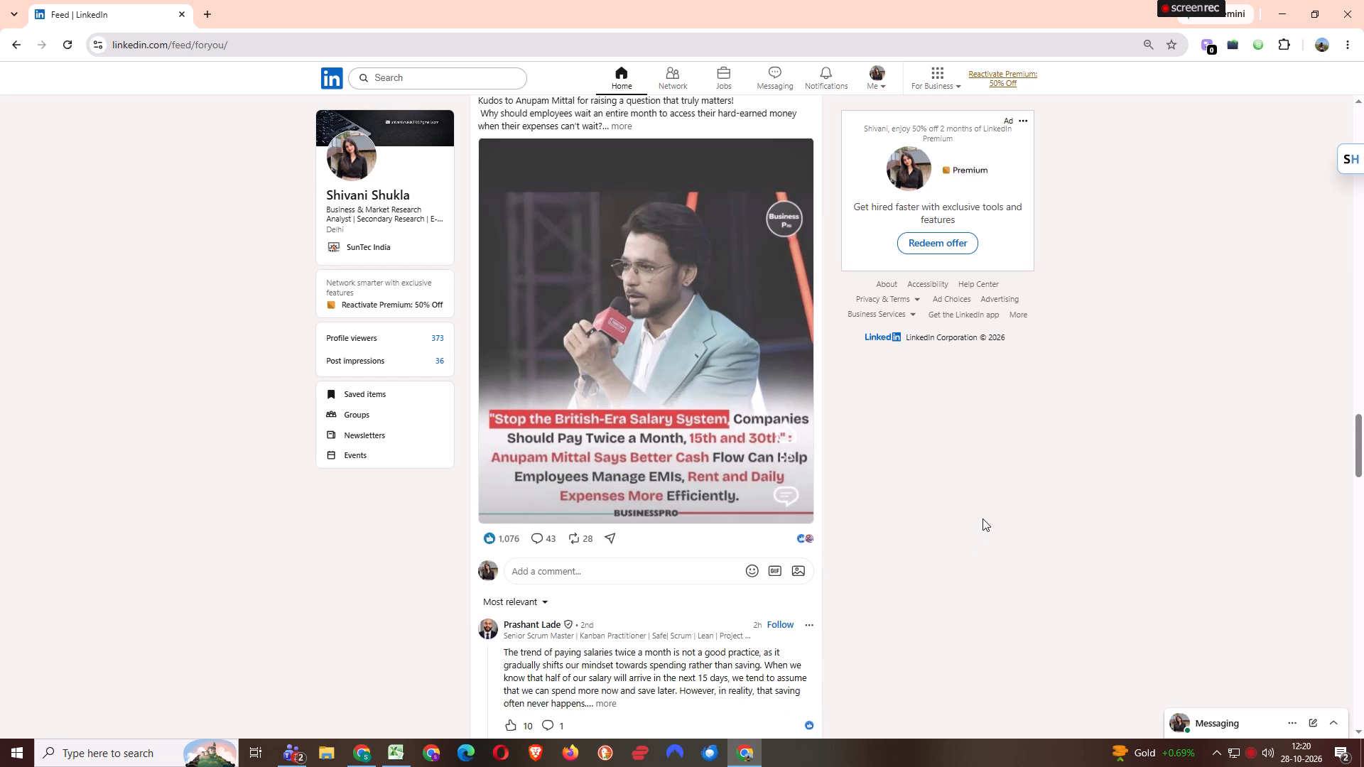
Read the comments under the salary post, then browse the further posts and job recommendations in the LinkedIn home feed.
scroll(983, 518, down, 6)
scroll(914, 527, down, 4)
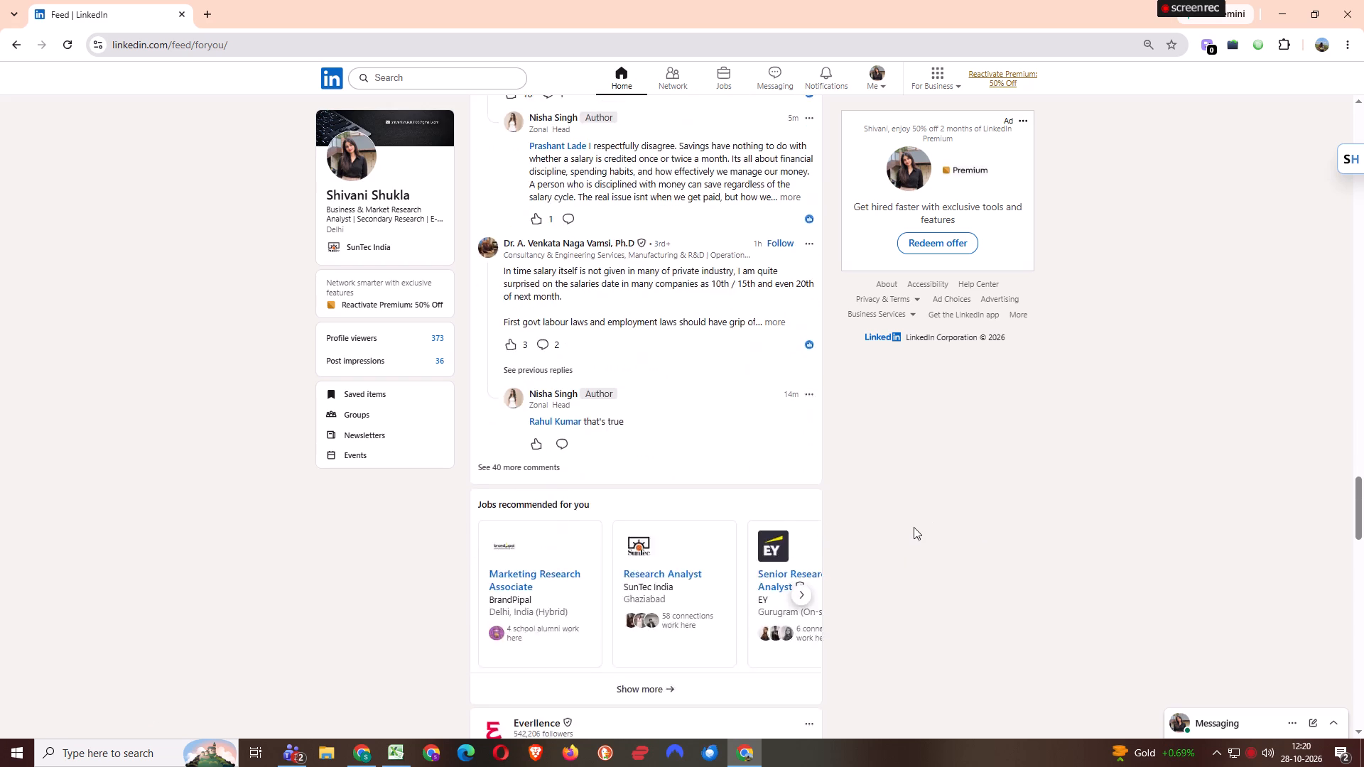
scroll(914, 527, down, 2)
scroll(823, 525, down, 3)
scroll(649, 518, down, 12)
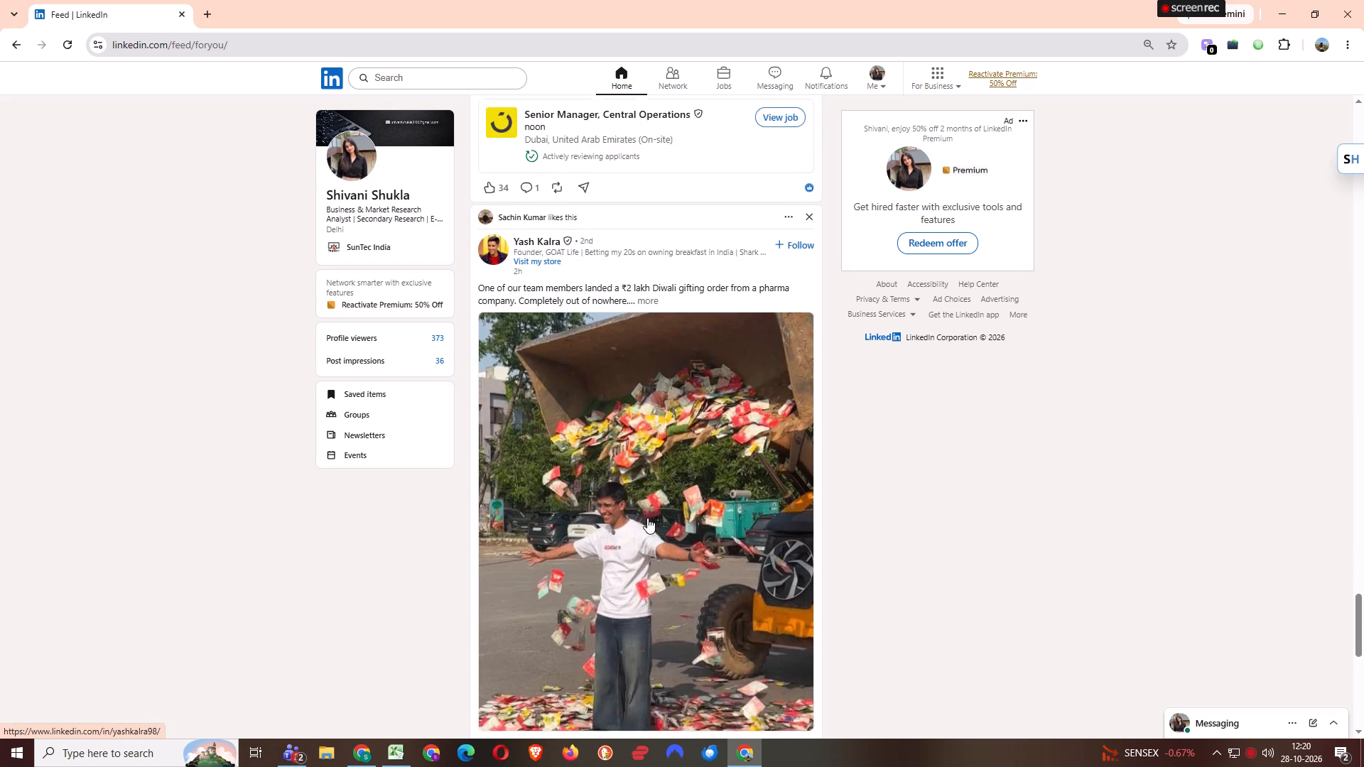
scroll(647, 518, down, 6)
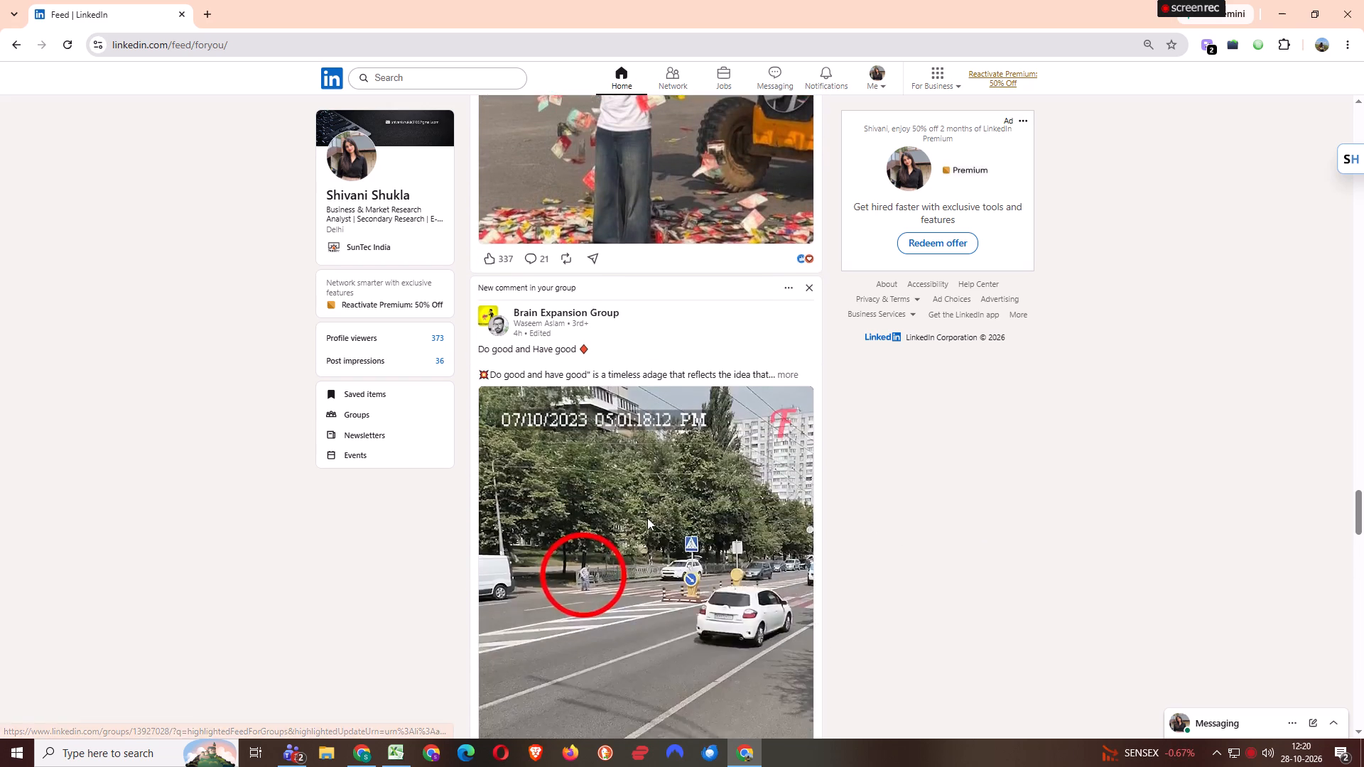
scroll(647, 518, down, 12)
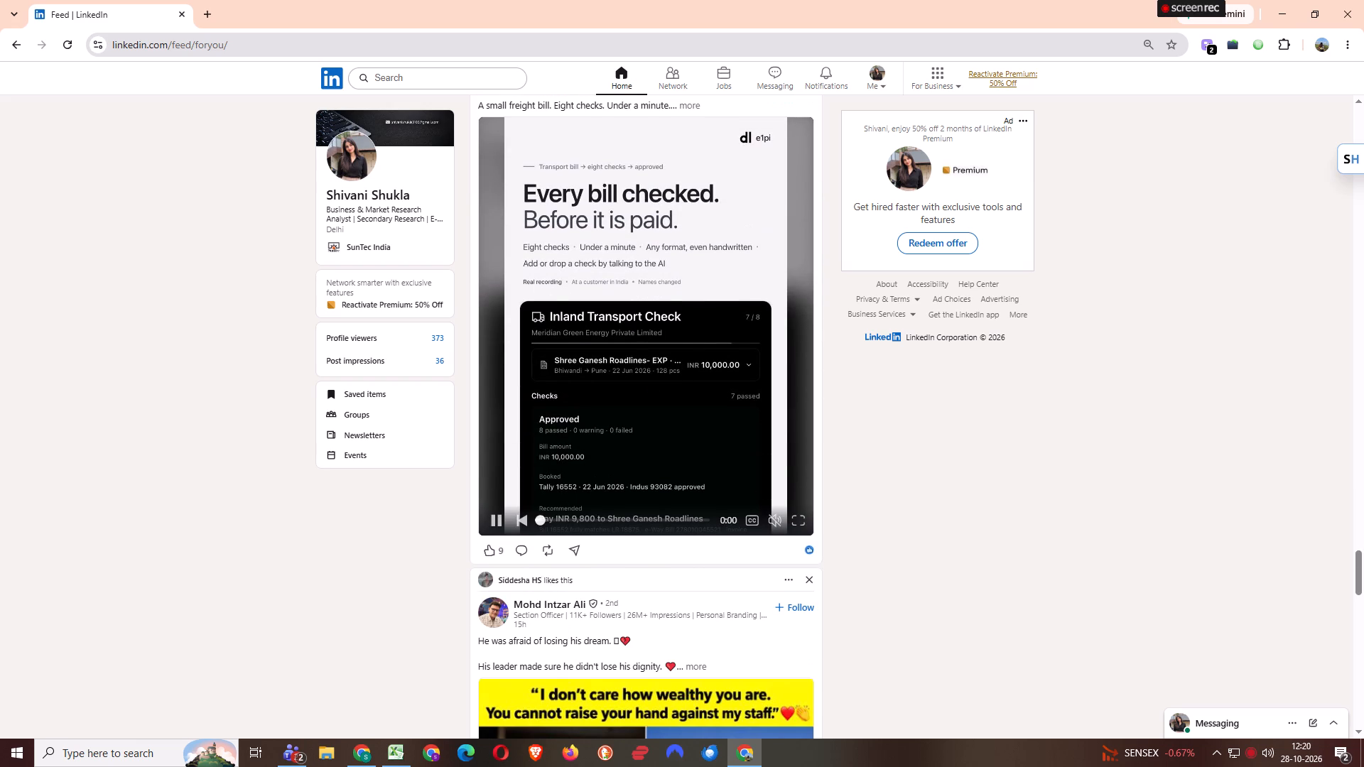
scroll(647, 518, down, 5)
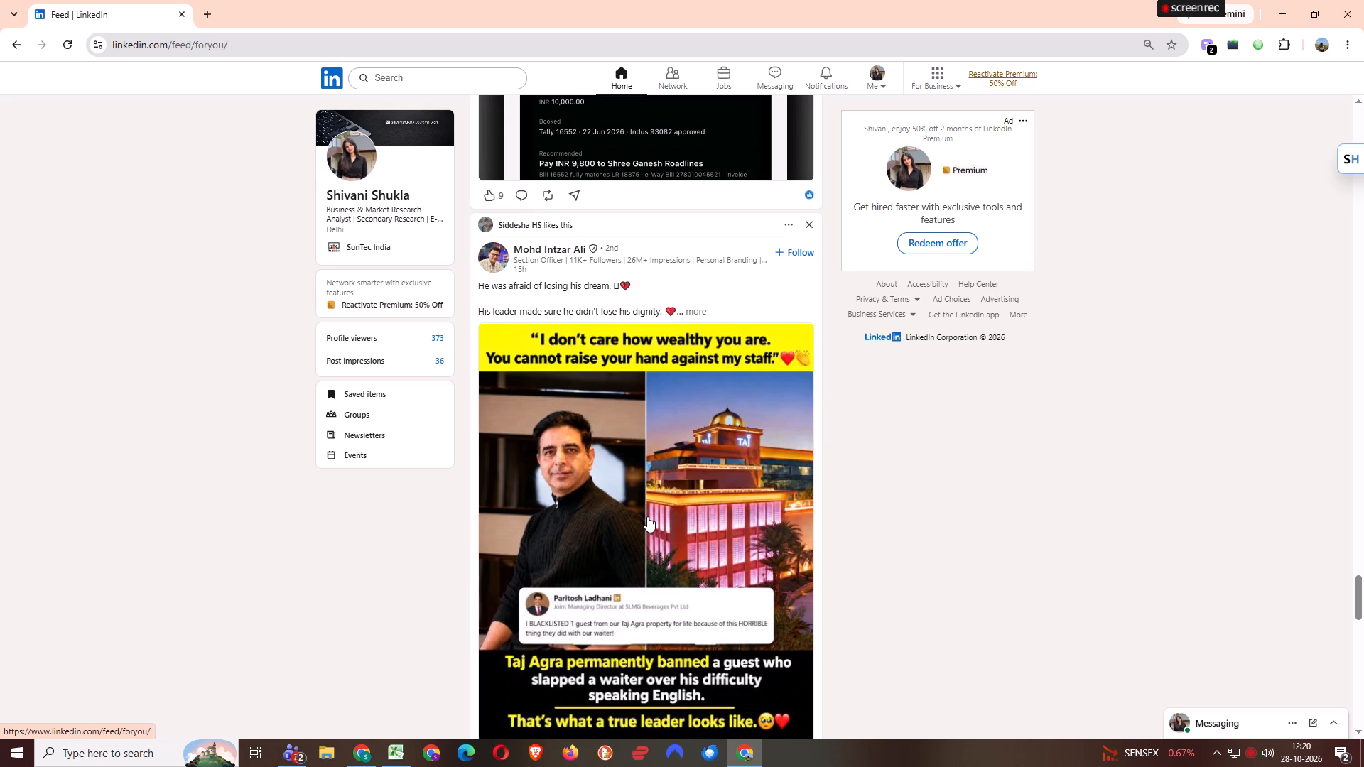
scroll(646, 472, down, 14)
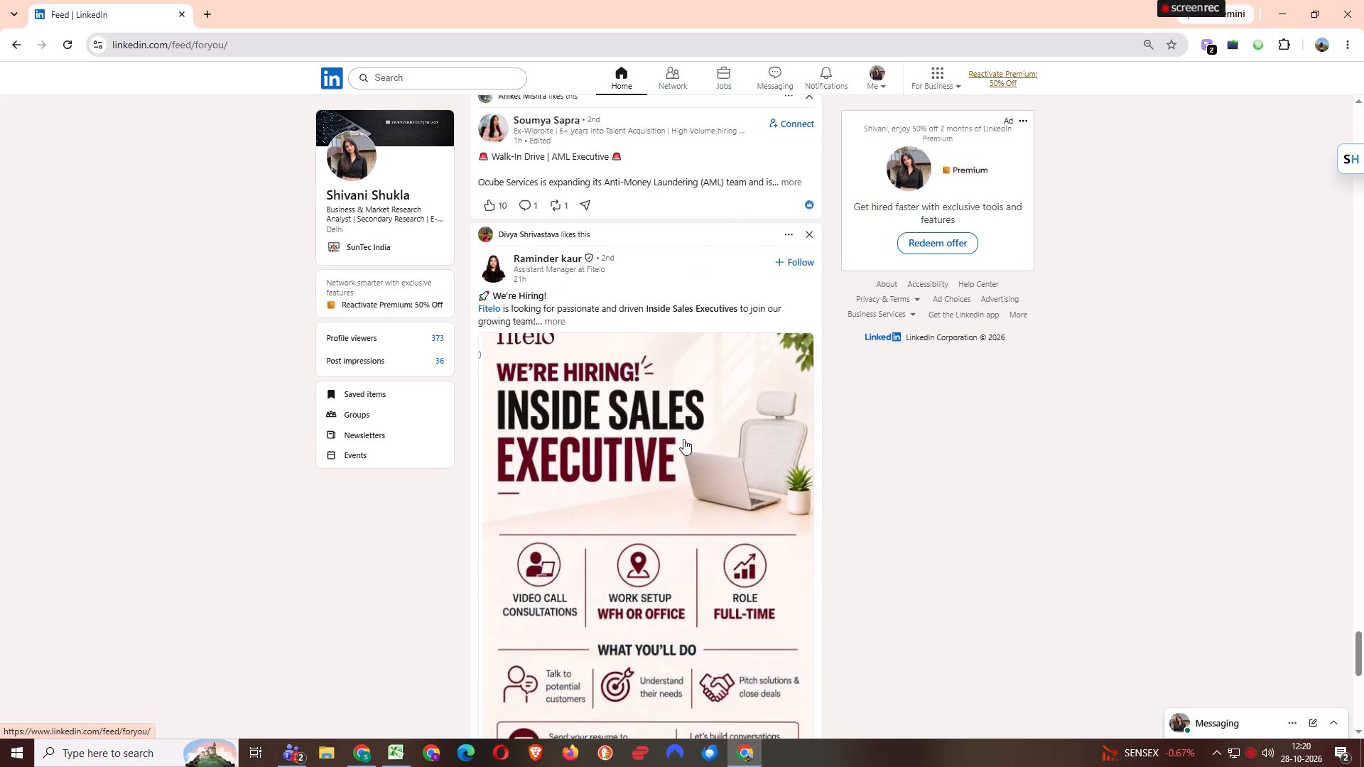
scroll(683, 439, down, 2)
scroll(673, 437, up, 2)
scroll(673, 347, down, 10)
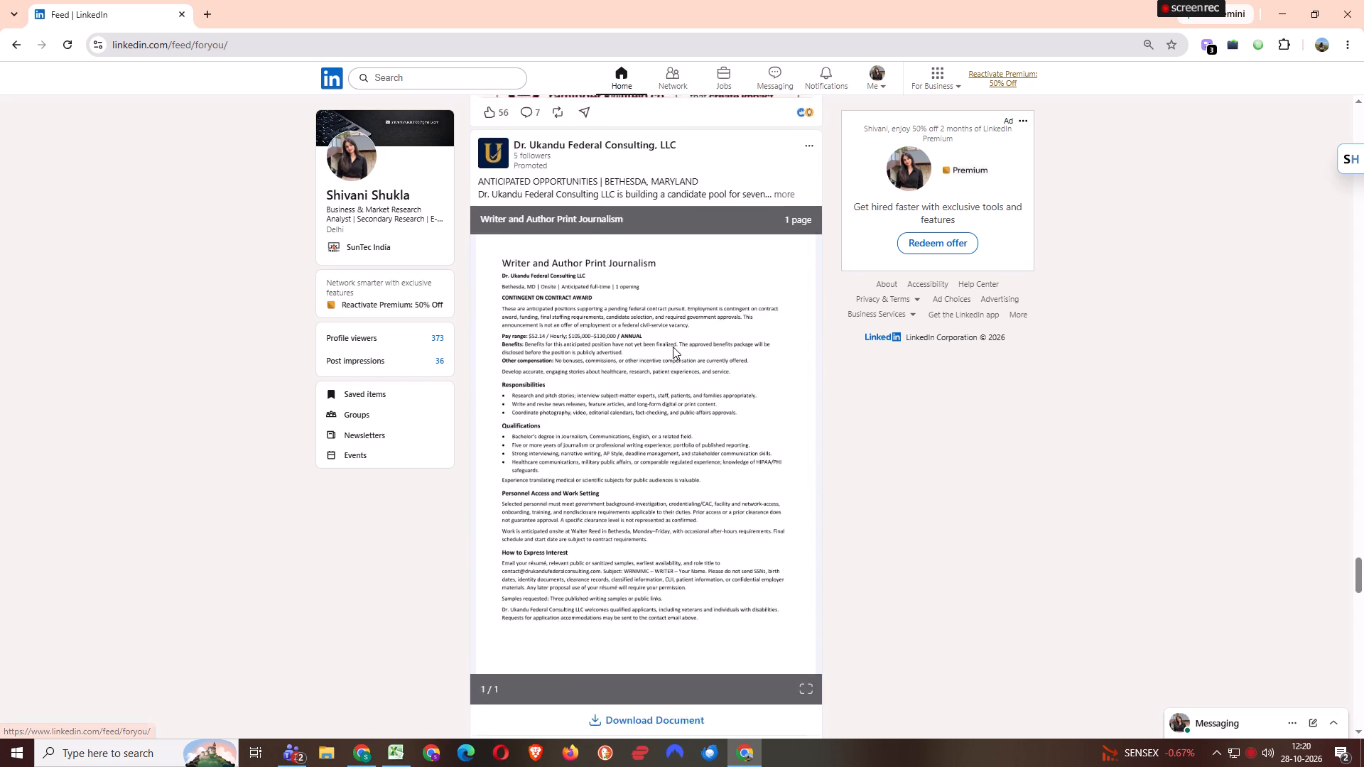
scroll(673, 347, down, 6)
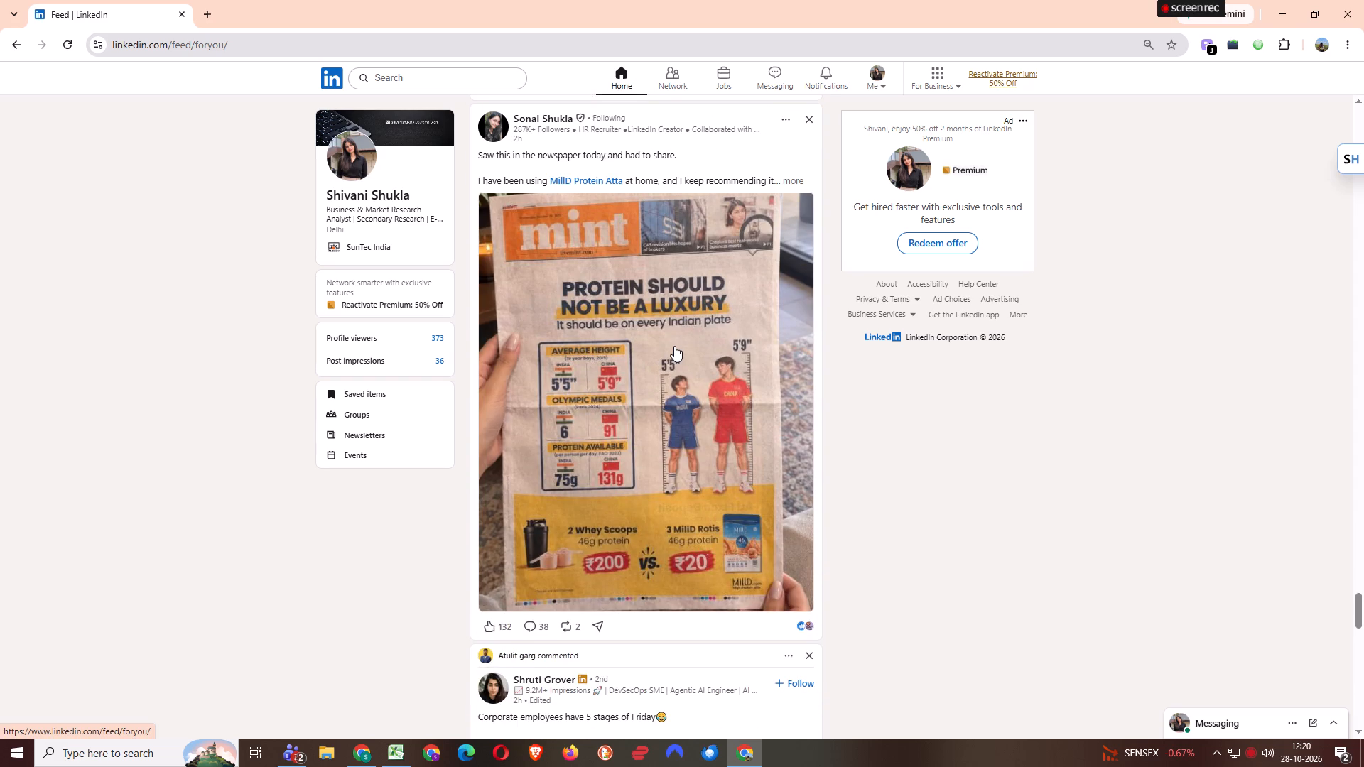
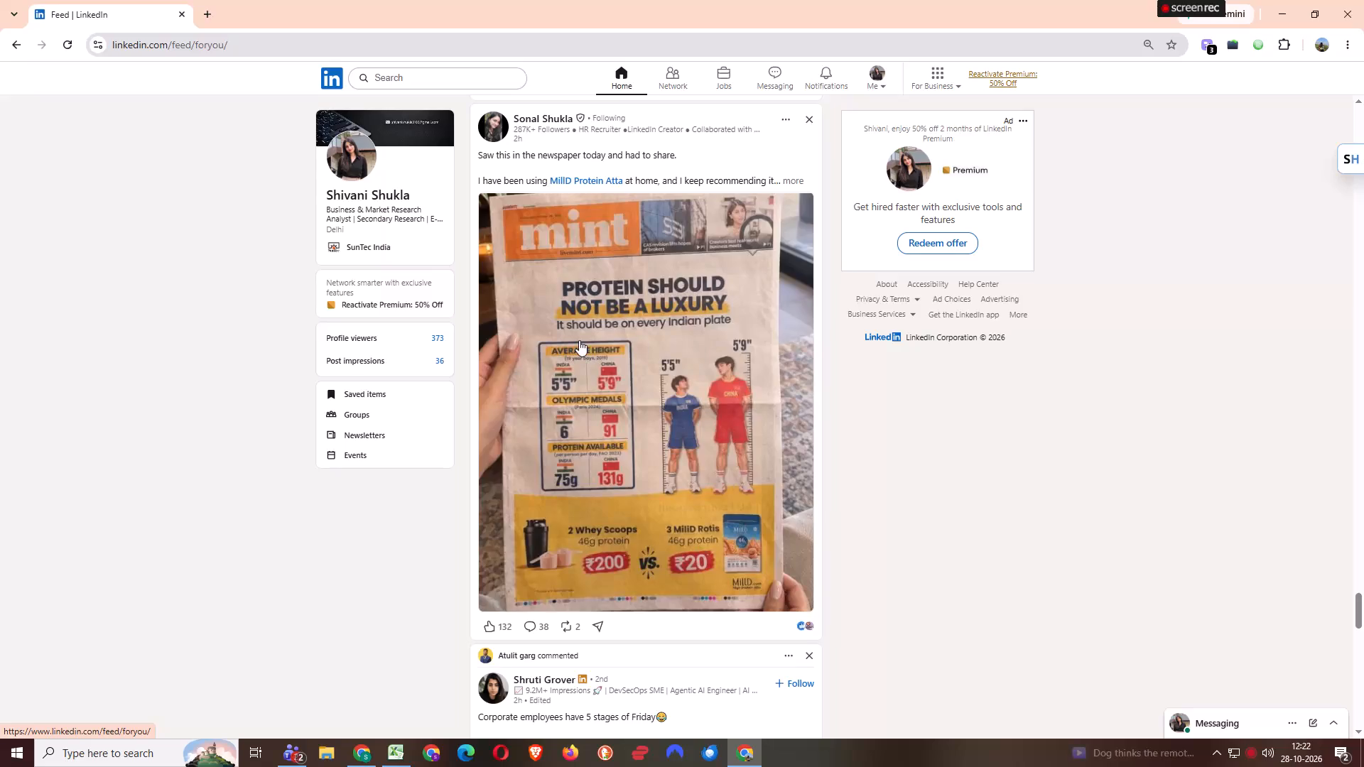
Browse the remaining posts in the LinkedIn For you feed and close the LinkedIn window.
scroll(579, 340, down, 4)
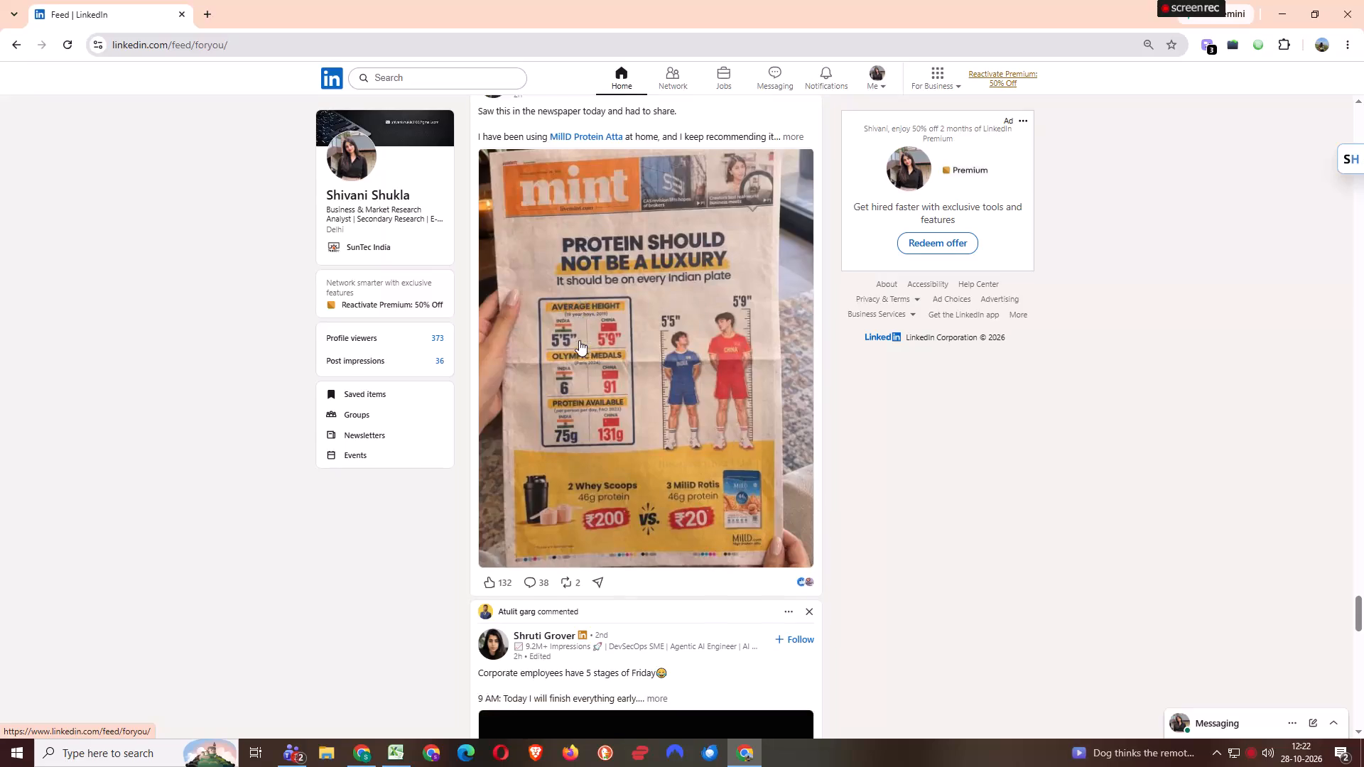
scroll(579, 340, down, 2)
scroll(650, 425, down, 6)
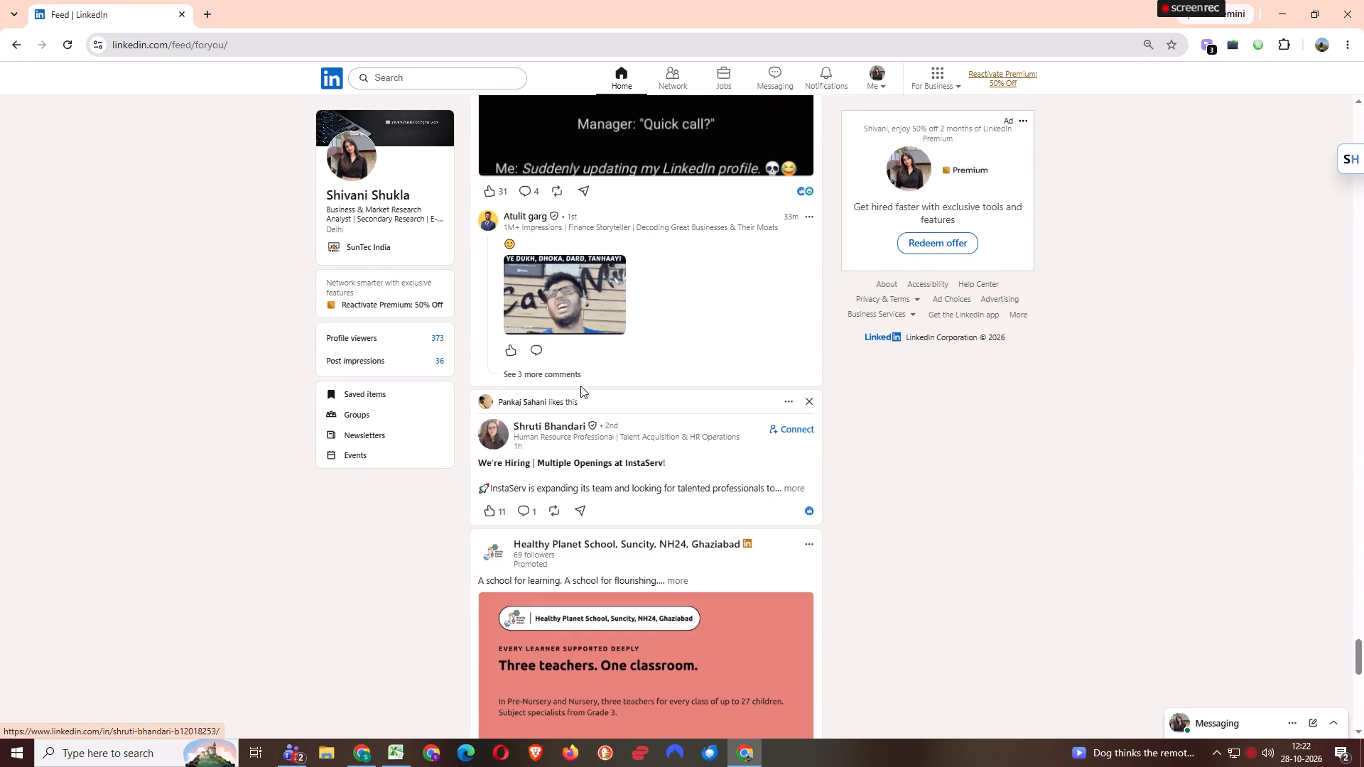
scroll(518, 428, down, 14)
click(1363, 0)
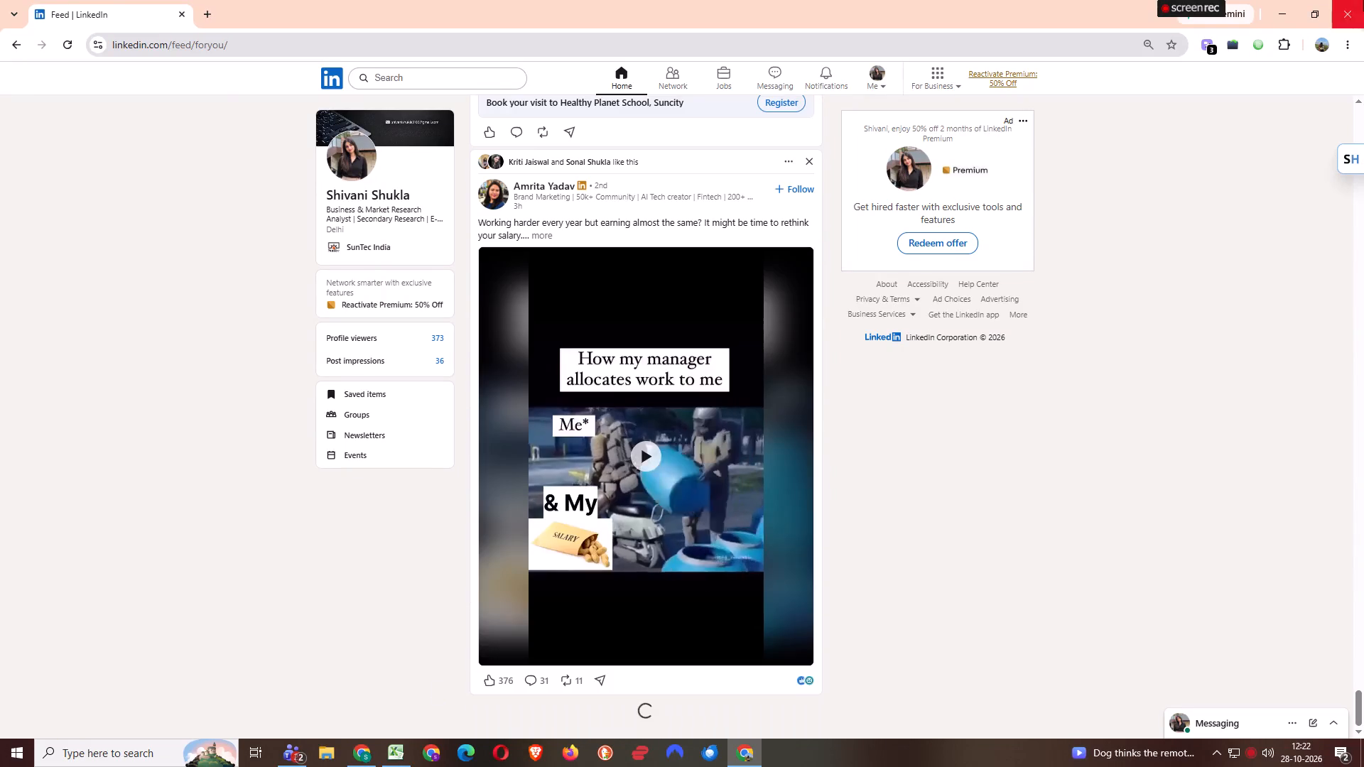
Switch to the Tuesdaystudio workbook, copy the first lead's first and last name, and bring up the Apollo Find people page.
click(394, 749)
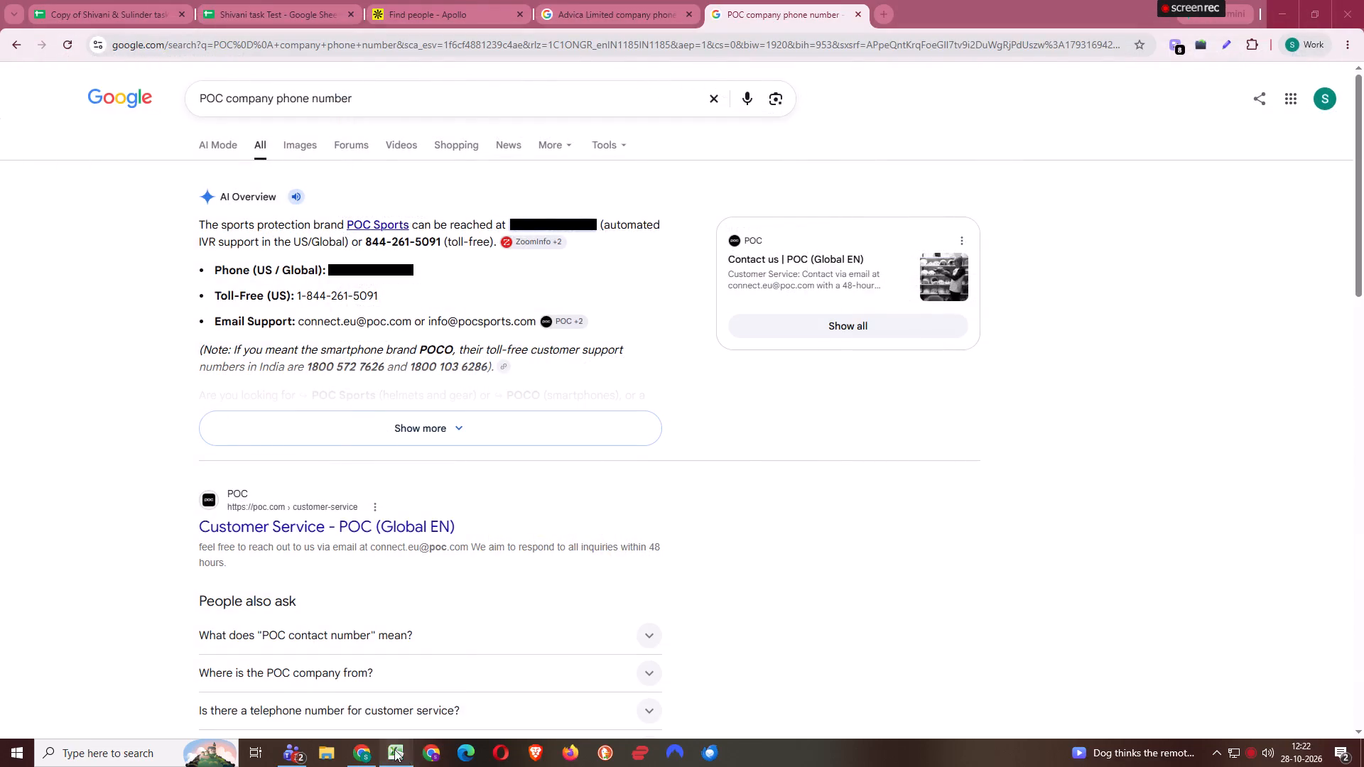
click(502, 395)
scroll(603, 498, up, 6)
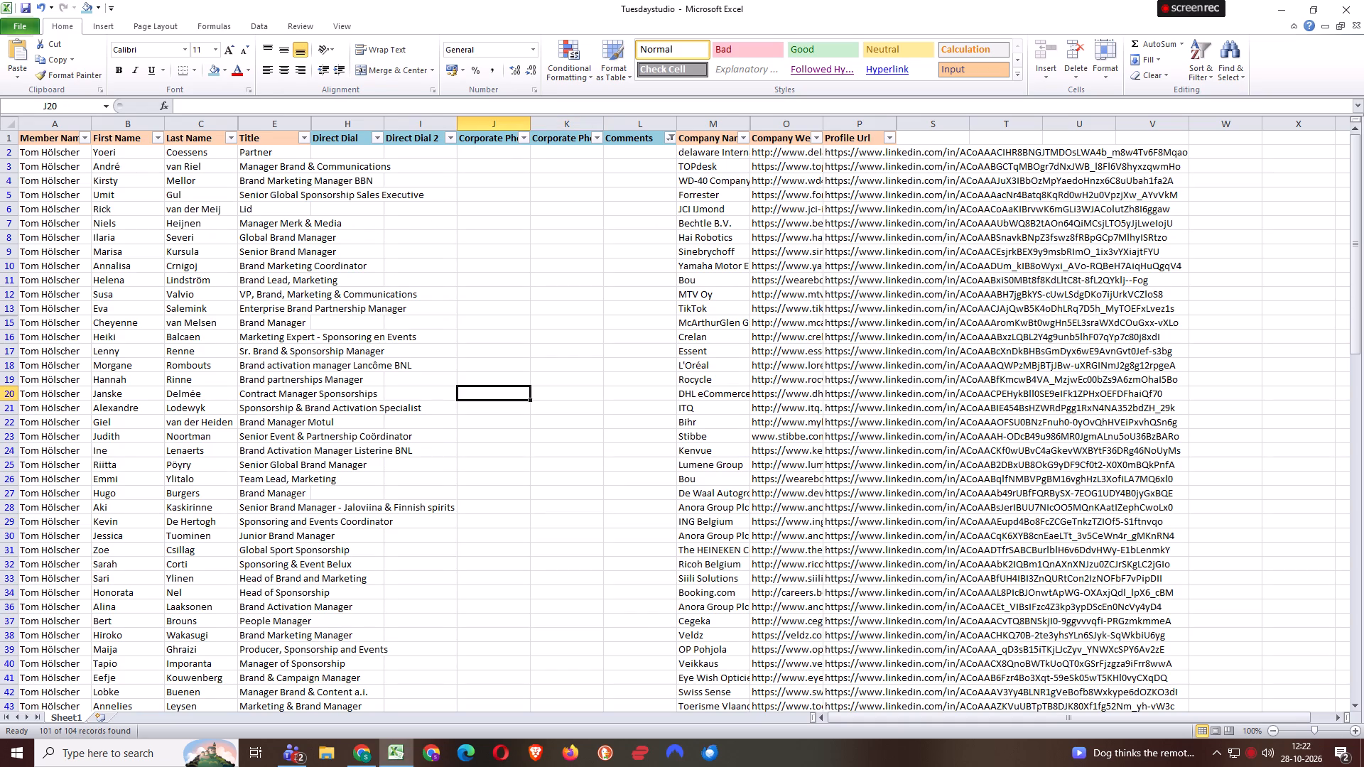
drag(137, 151, 178, 151)
key(ctrl+c)
key(alt+Tab)
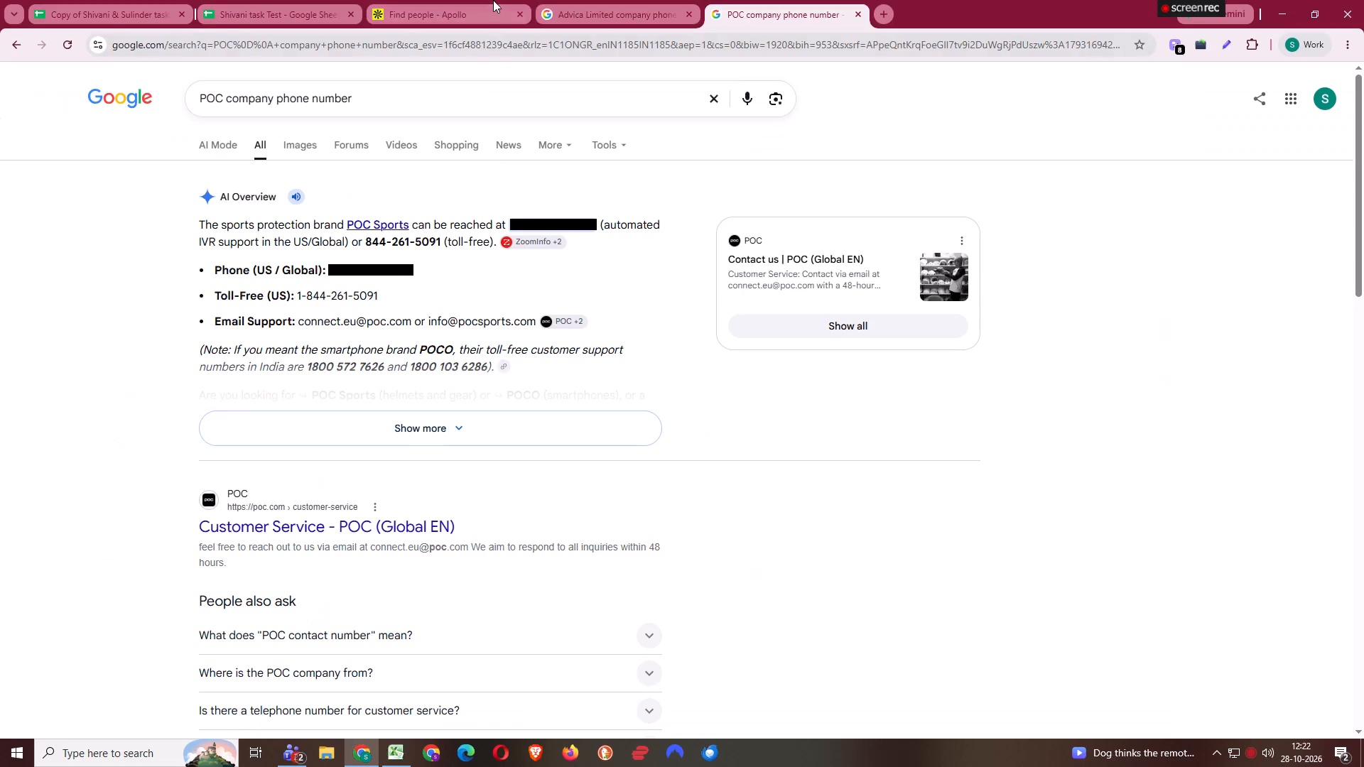
click(493, 0)
key(alt+Tab)
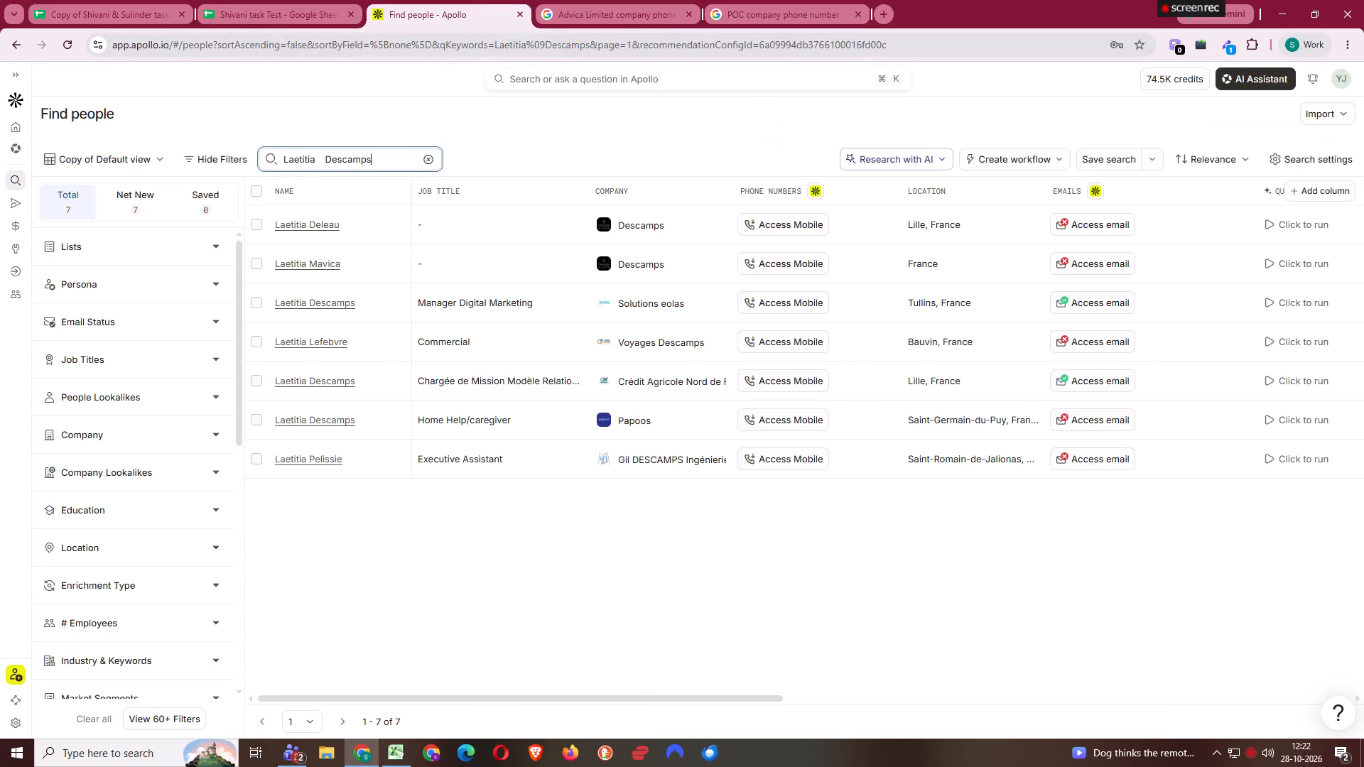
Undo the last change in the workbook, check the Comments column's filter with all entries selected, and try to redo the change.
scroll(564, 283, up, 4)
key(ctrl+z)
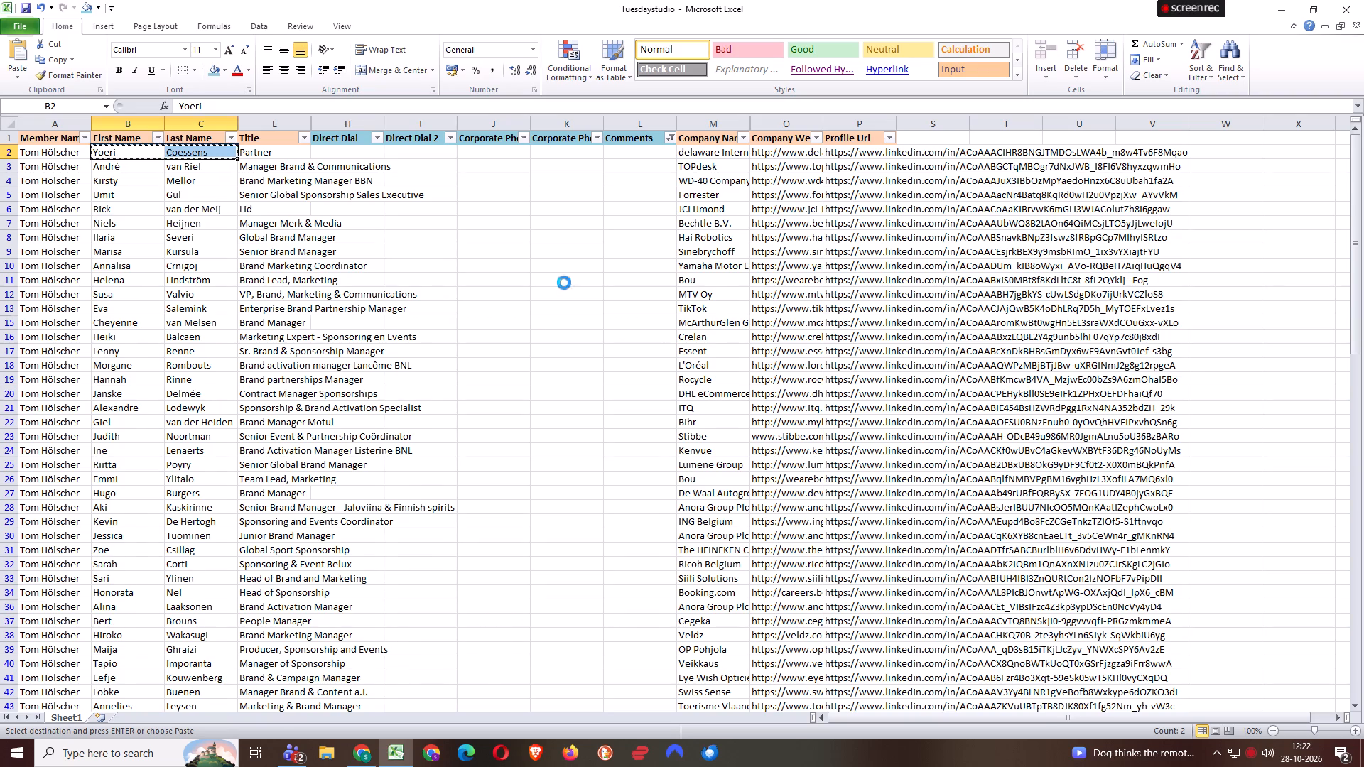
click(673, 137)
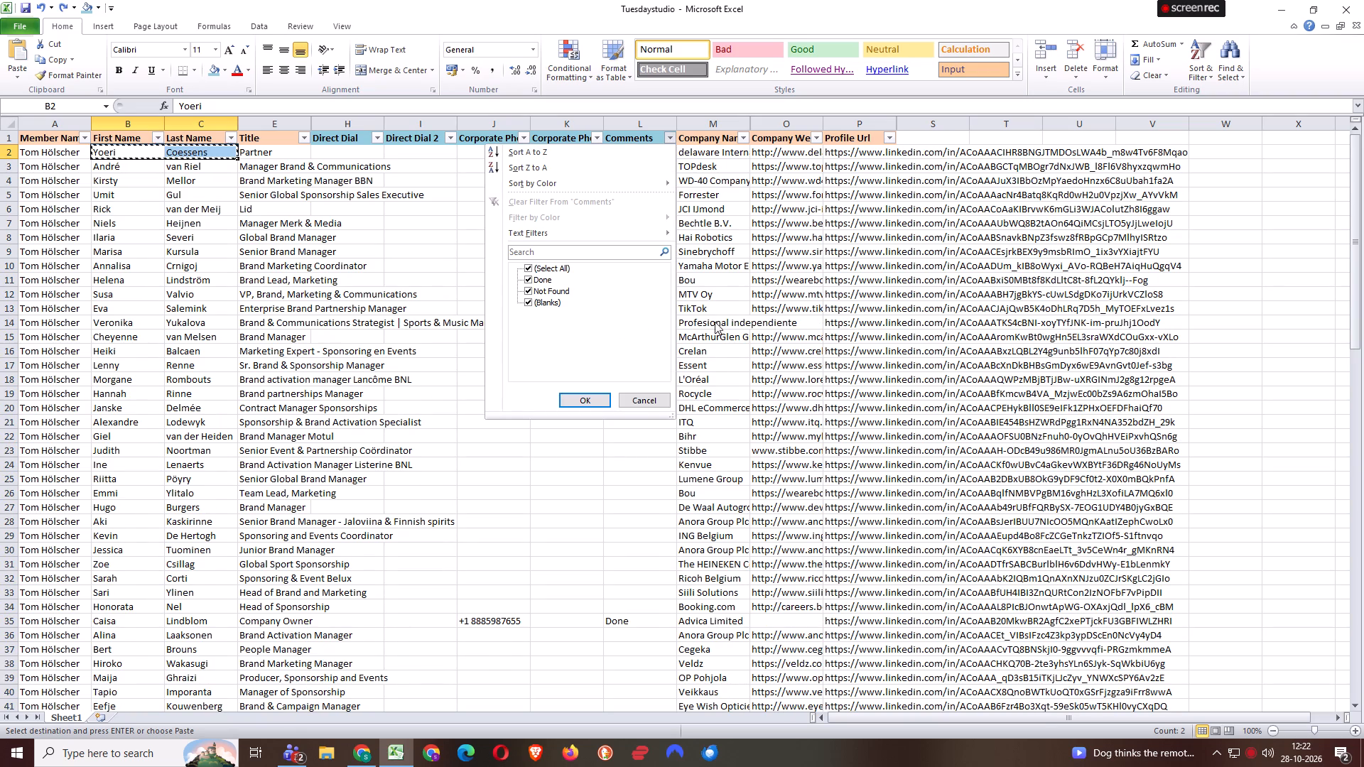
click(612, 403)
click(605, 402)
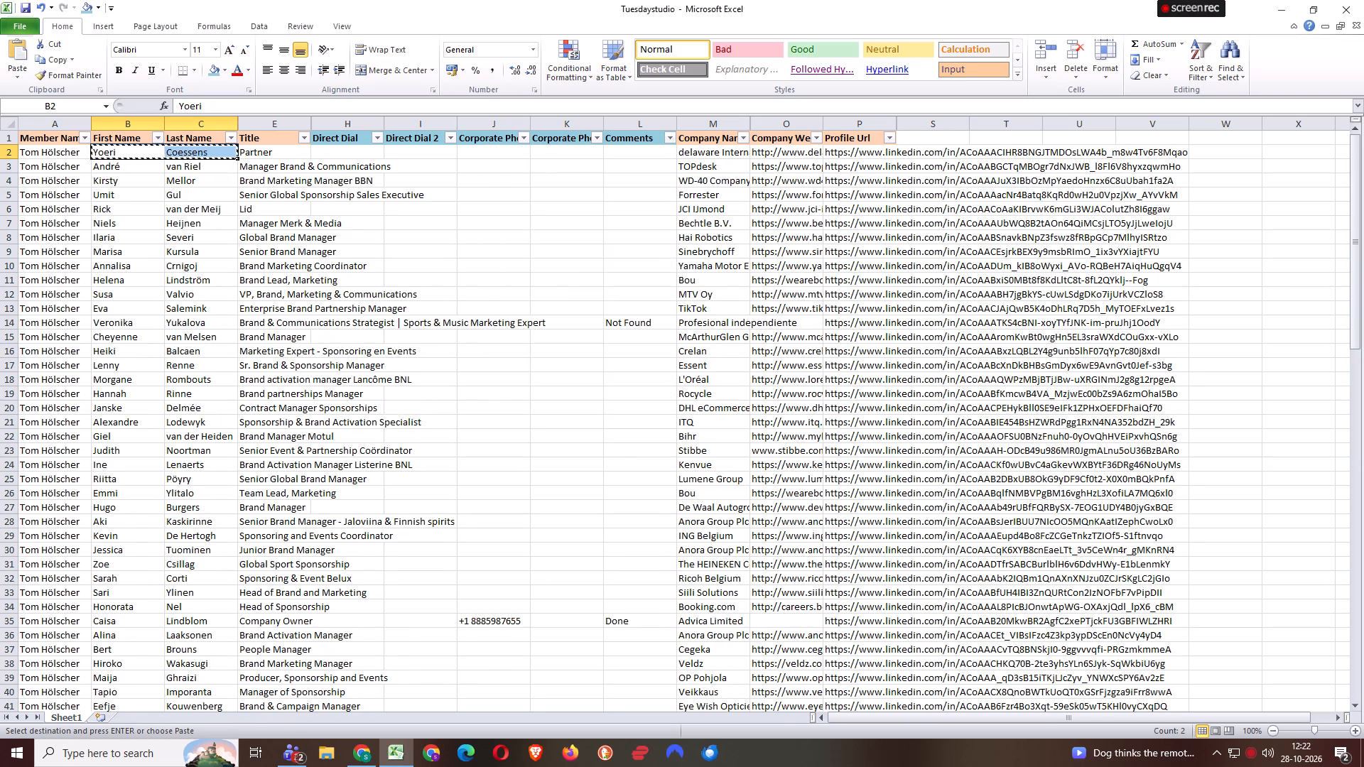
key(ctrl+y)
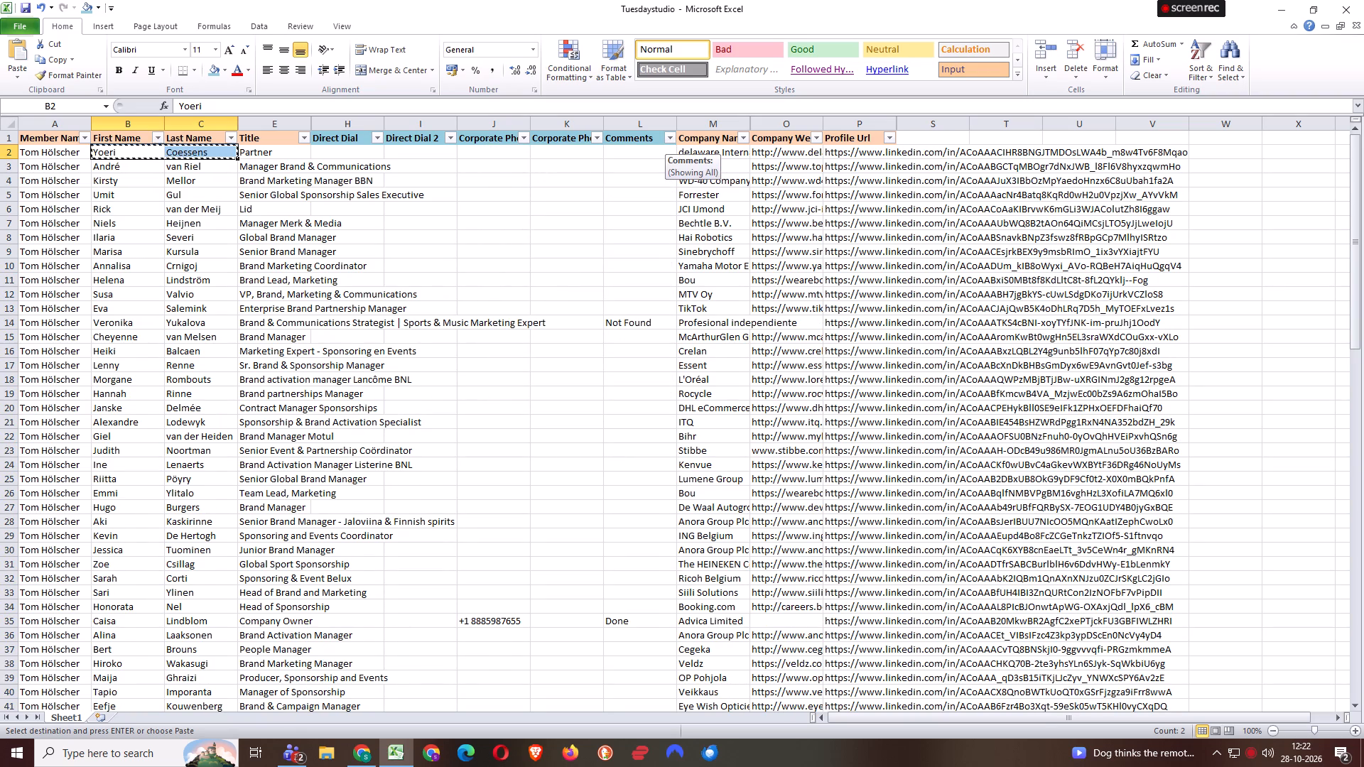
Filter the Comments column to show only the (Blanks) entries, and save the workbook.
scroll(670, 140, up, 1)
click(668, 141)
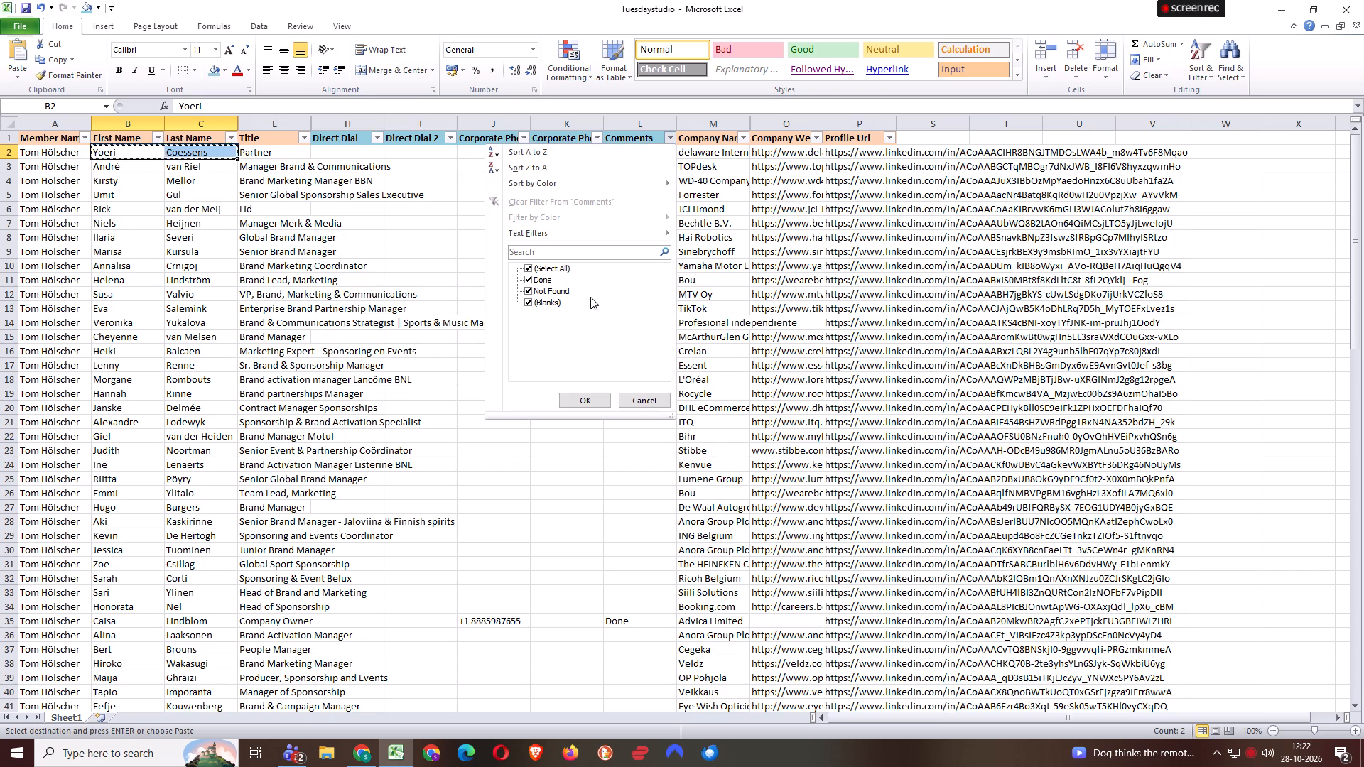
click(553, 271)
click(553, 298)
click(576, 391)
click(578, 398)
click(577, 365)
key(ctrl+s)
key(ctrl+s)
key(ctrl+s)
key(ctrl+s)
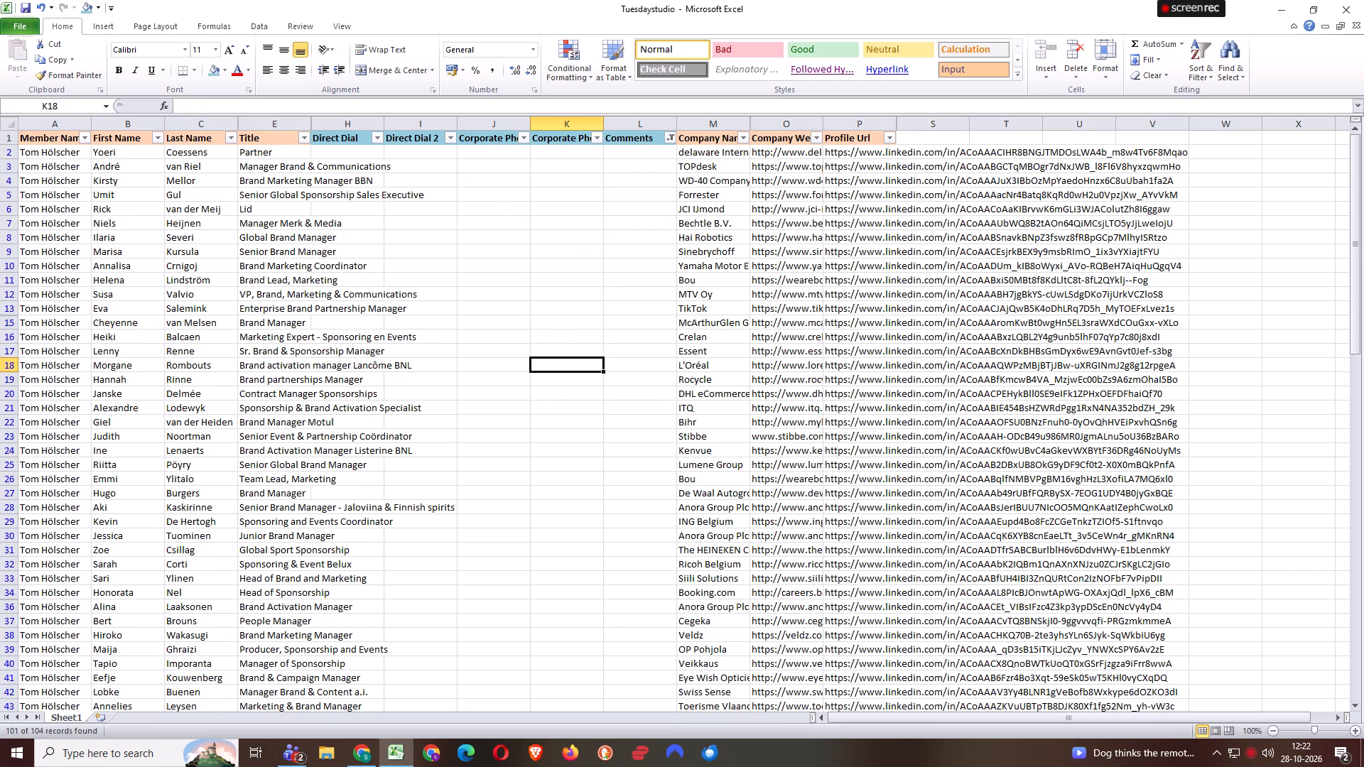
key(ctrl+s)
key(ctrl+s)
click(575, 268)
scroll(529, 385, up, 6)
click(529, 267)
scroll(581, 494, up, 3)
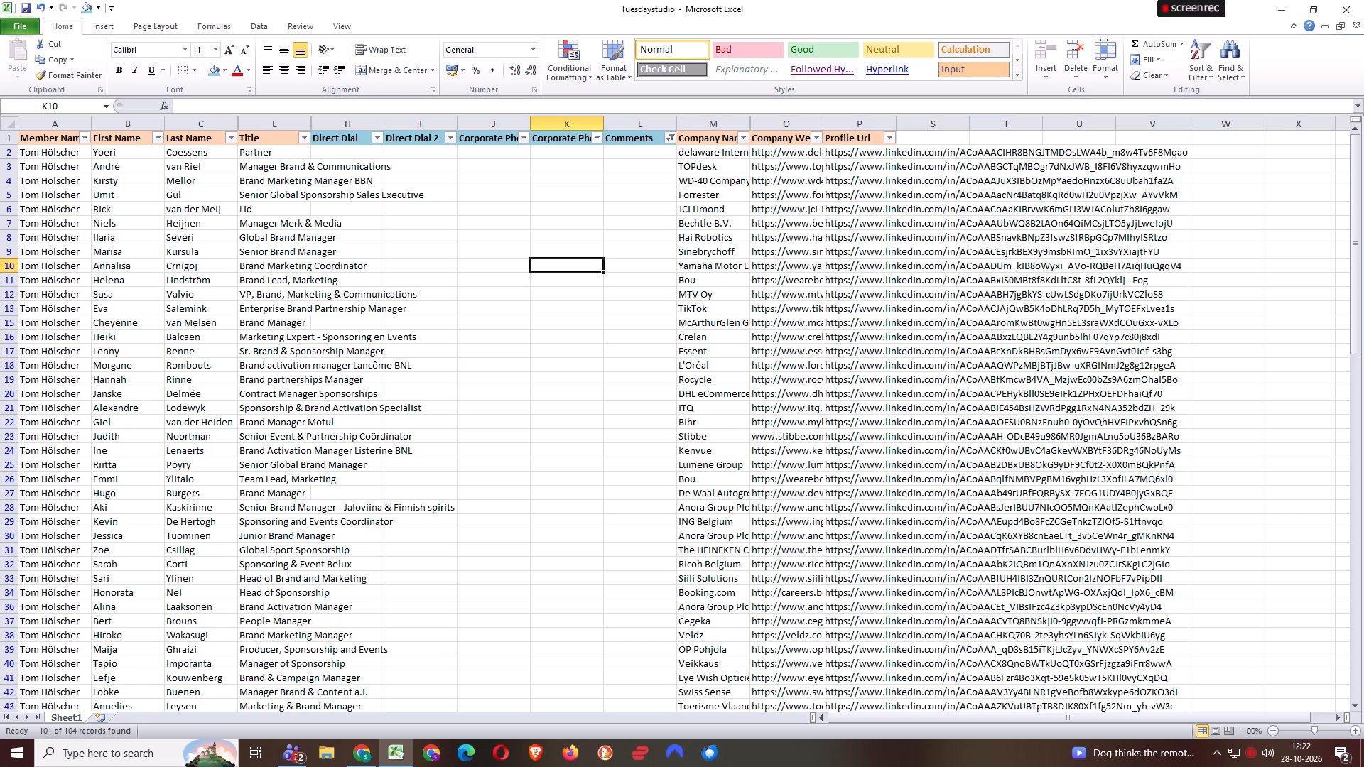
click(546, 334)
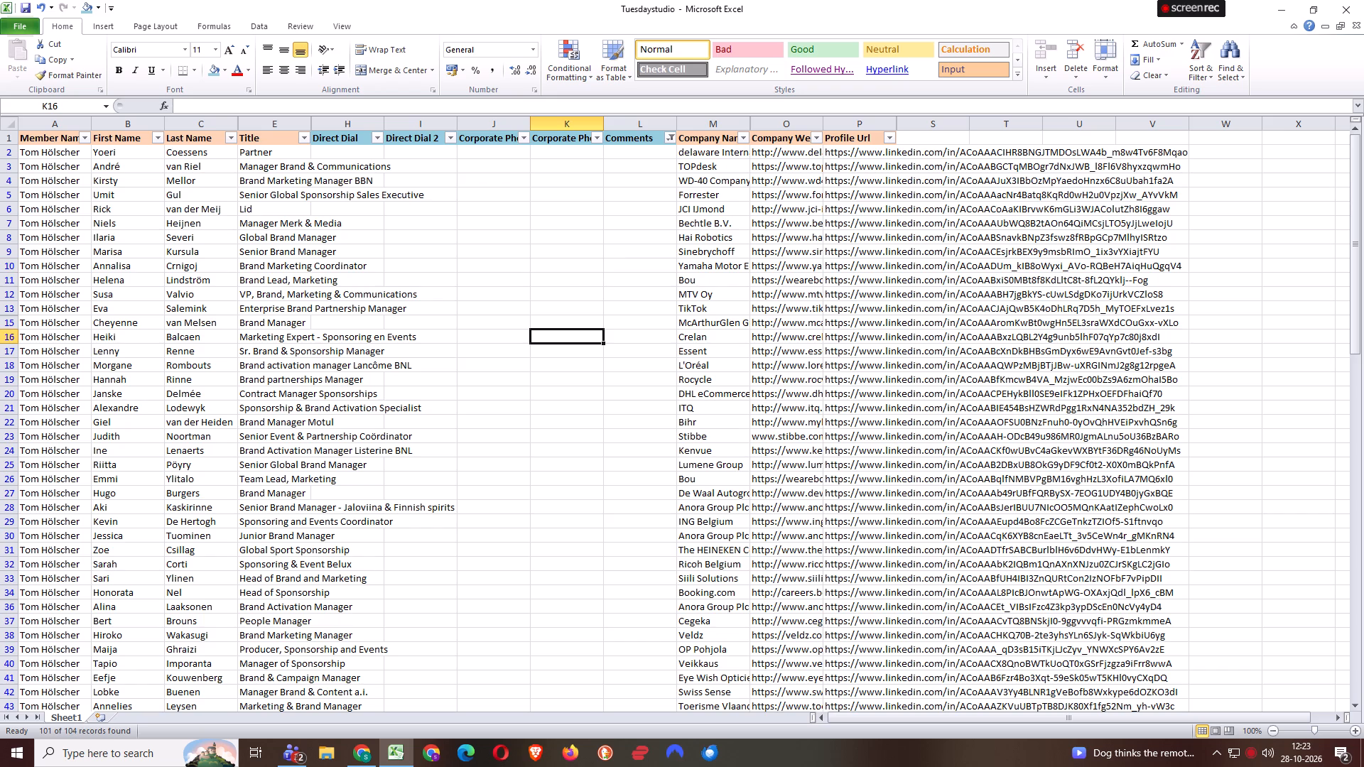
Copy the row 2 lead's first and last name and search Apollo's Find people page for that person.
drag(148, 150, 180, 158)
key(ctrl+c)
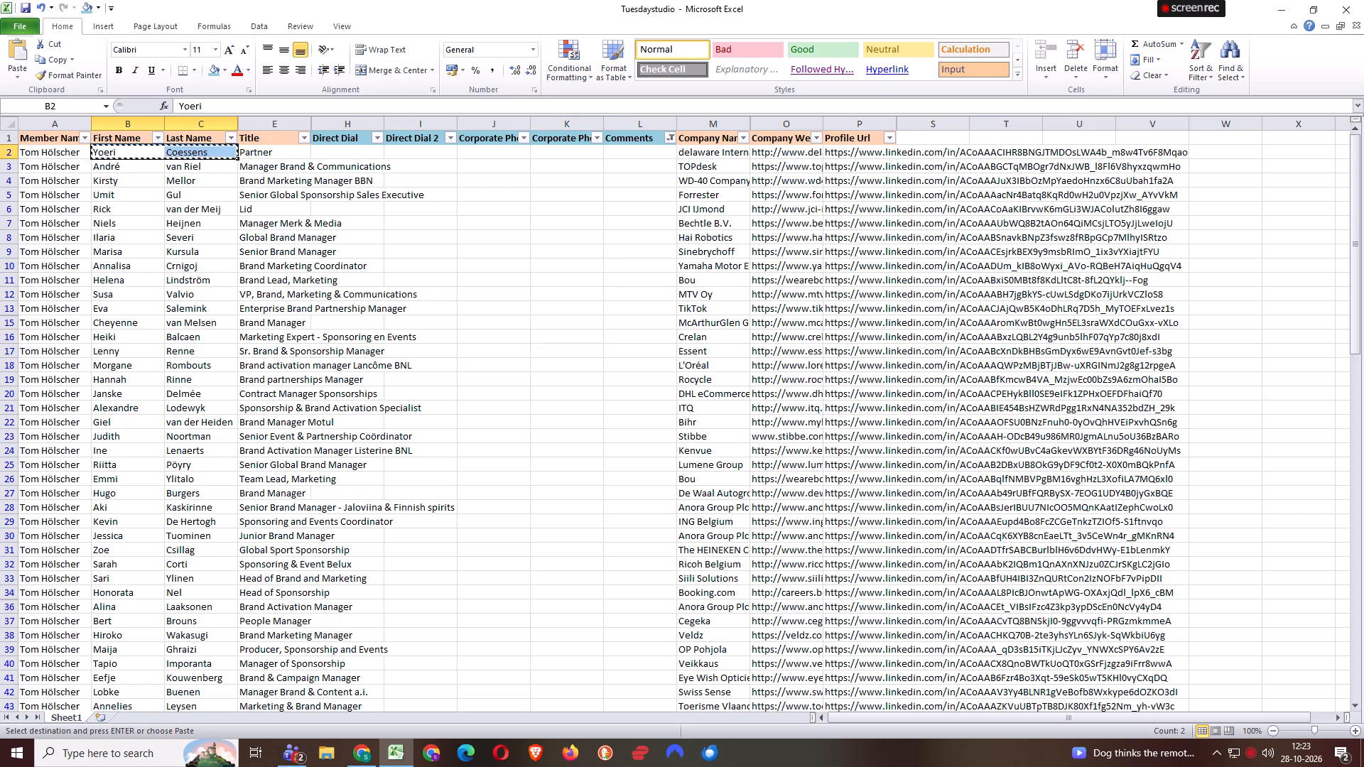
click(377, 751)
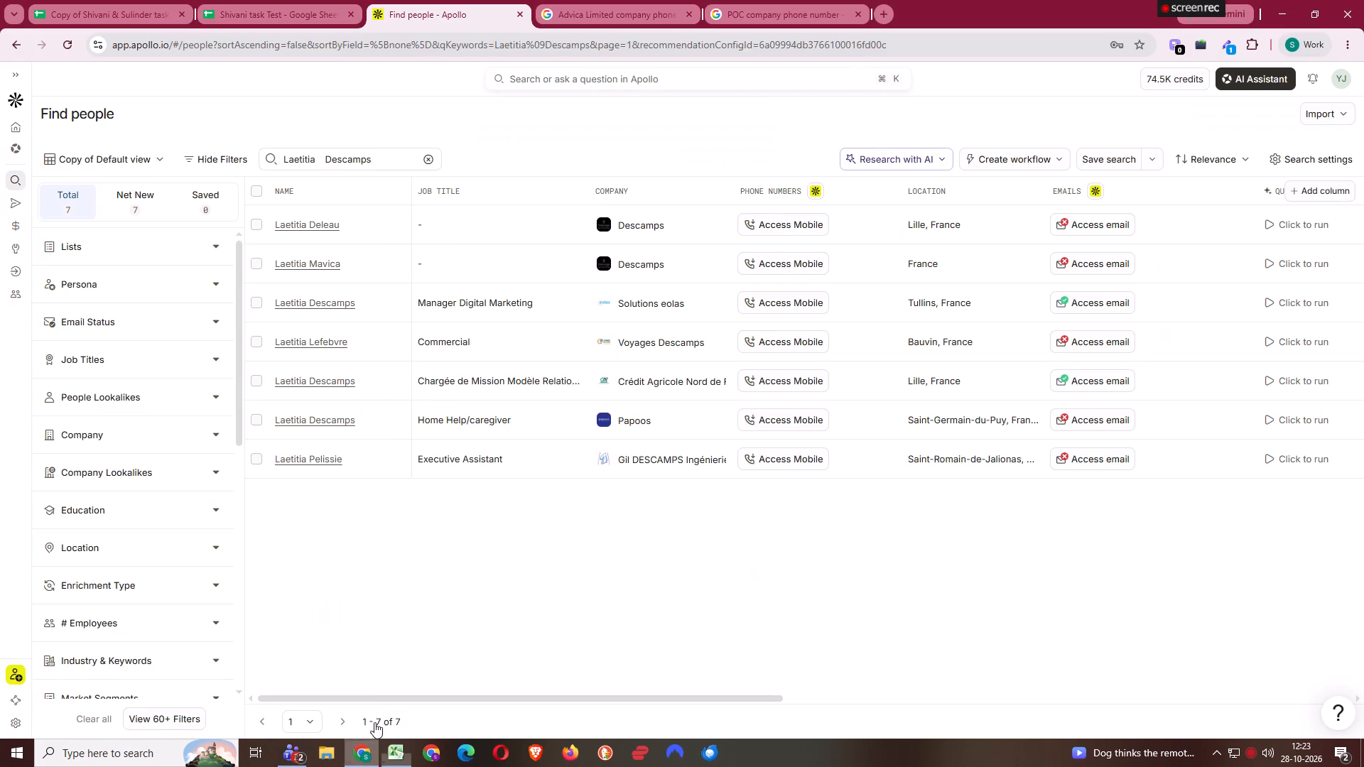
triple_click(353, 158)
key(ctrl+v)
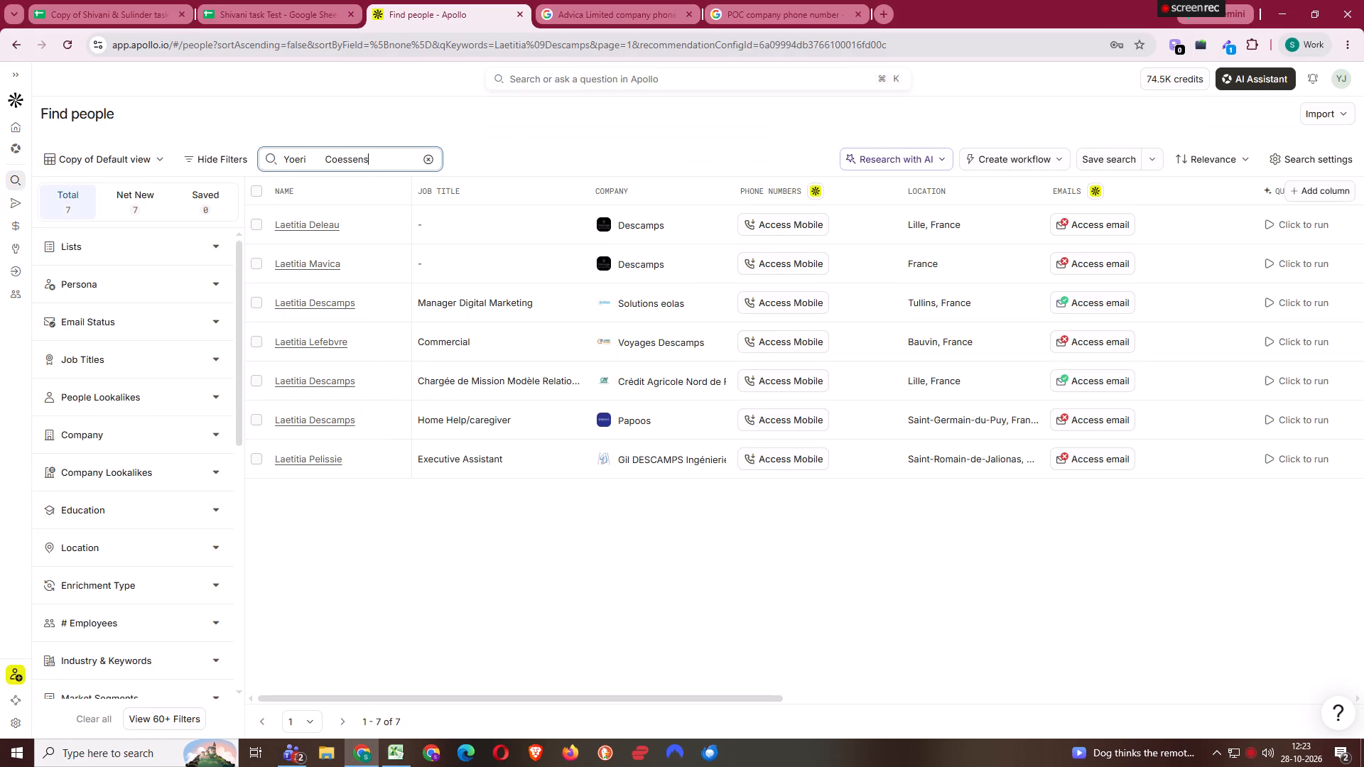
key(Return)
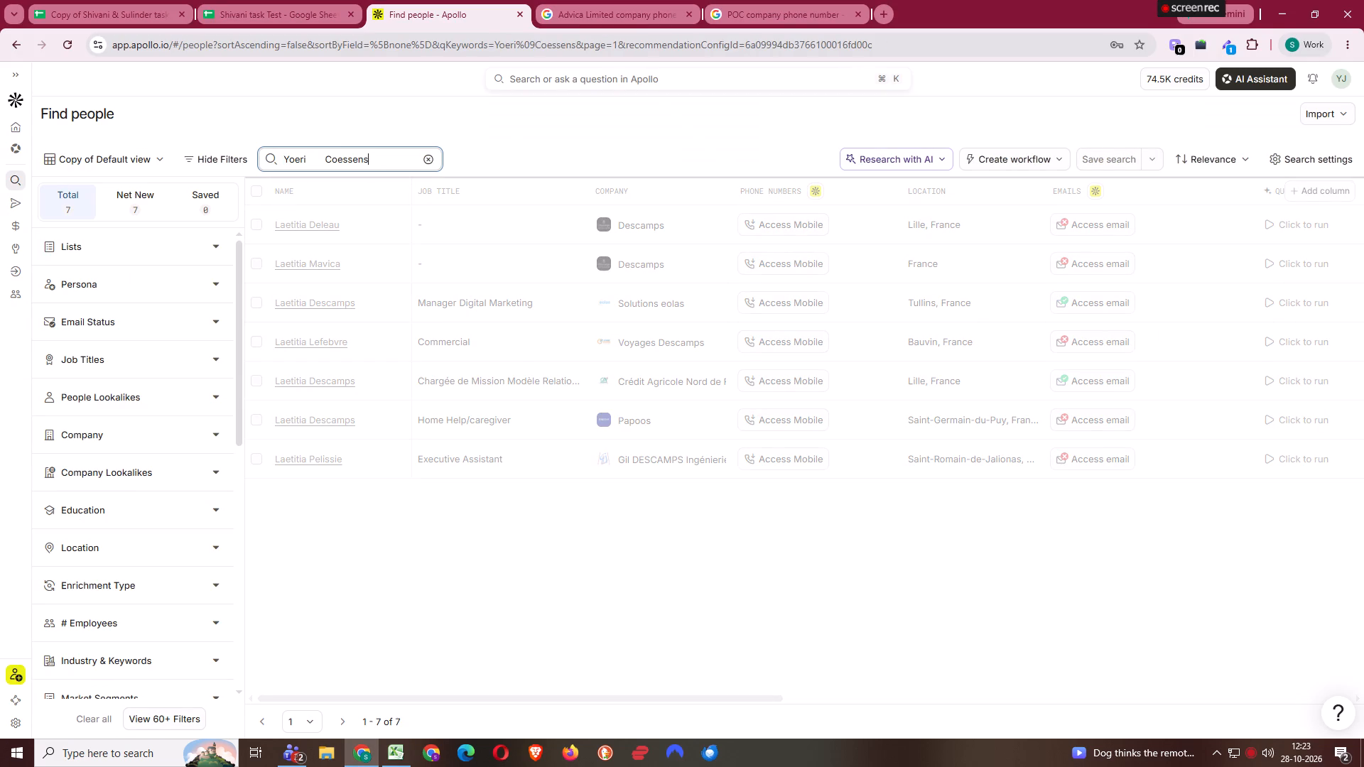
key(alt+Tab)
key(alt+Tab)
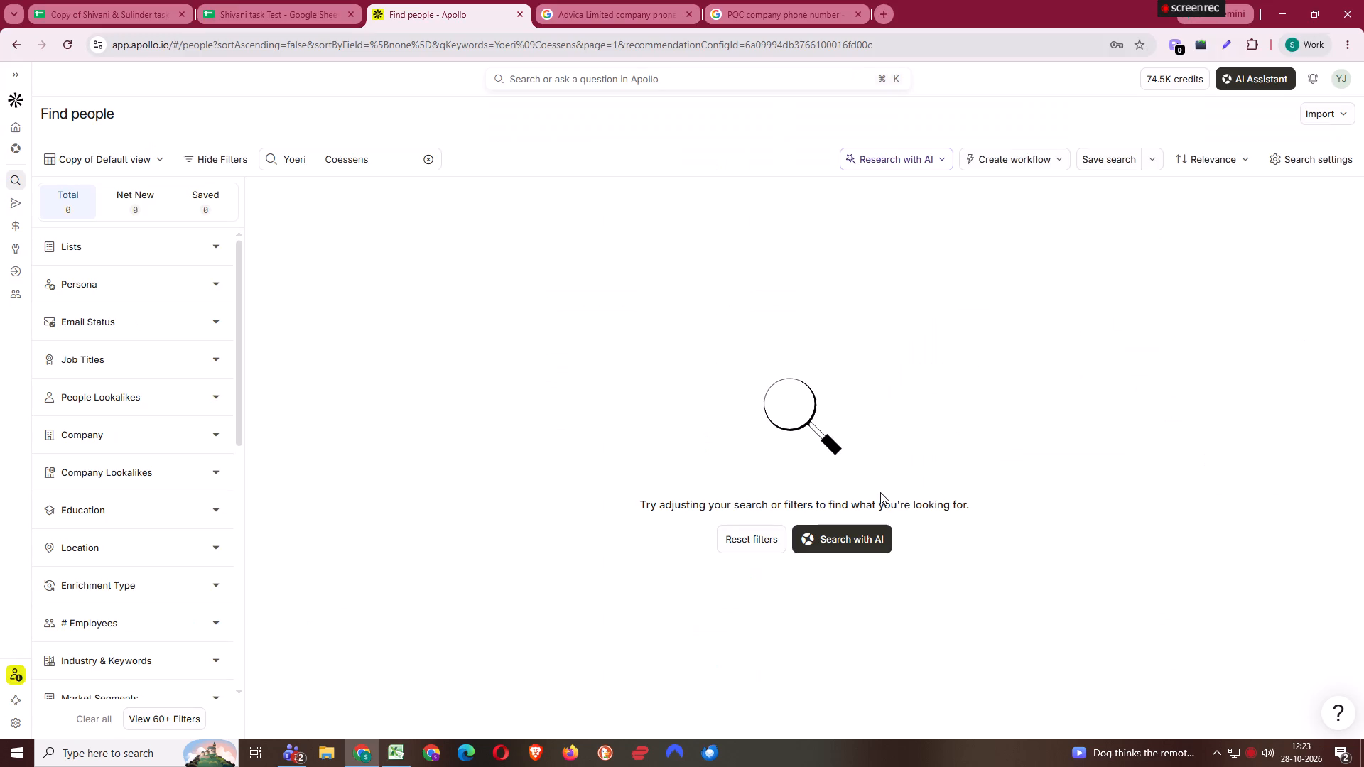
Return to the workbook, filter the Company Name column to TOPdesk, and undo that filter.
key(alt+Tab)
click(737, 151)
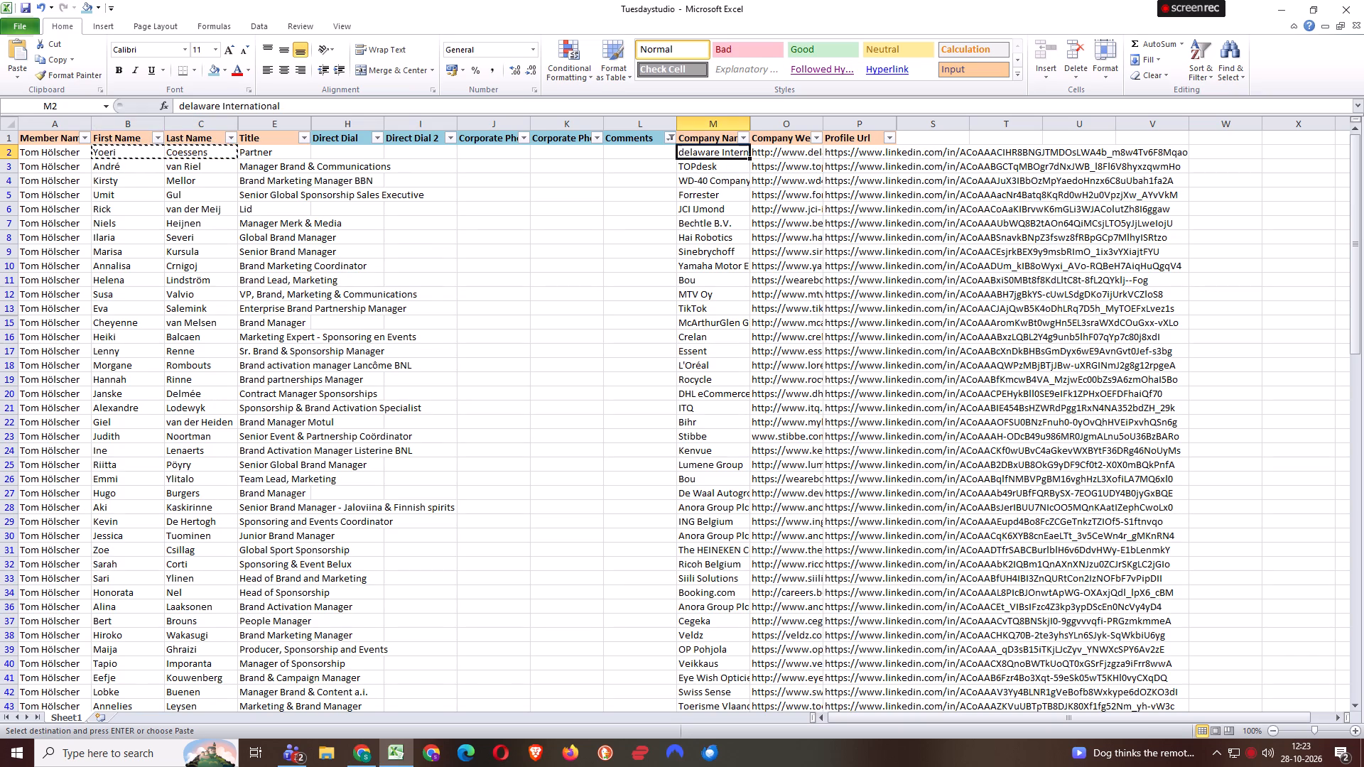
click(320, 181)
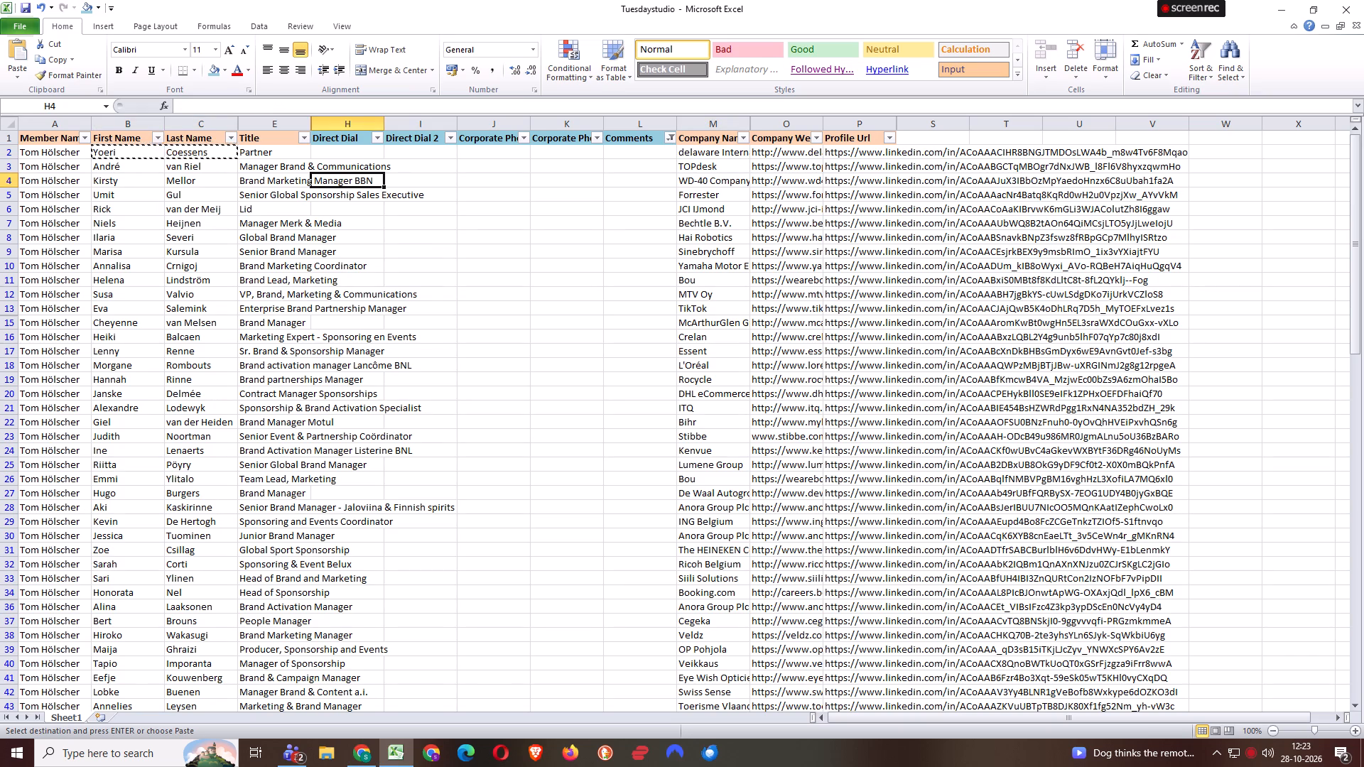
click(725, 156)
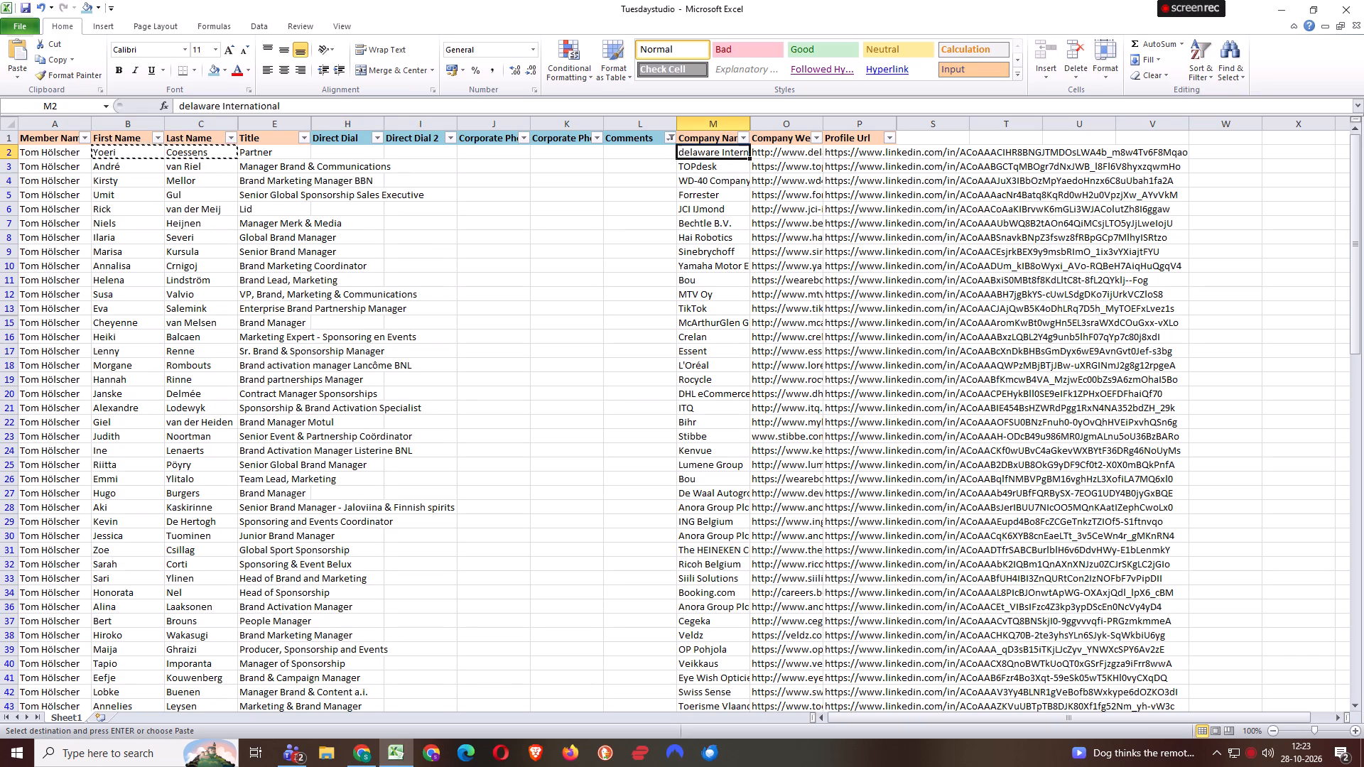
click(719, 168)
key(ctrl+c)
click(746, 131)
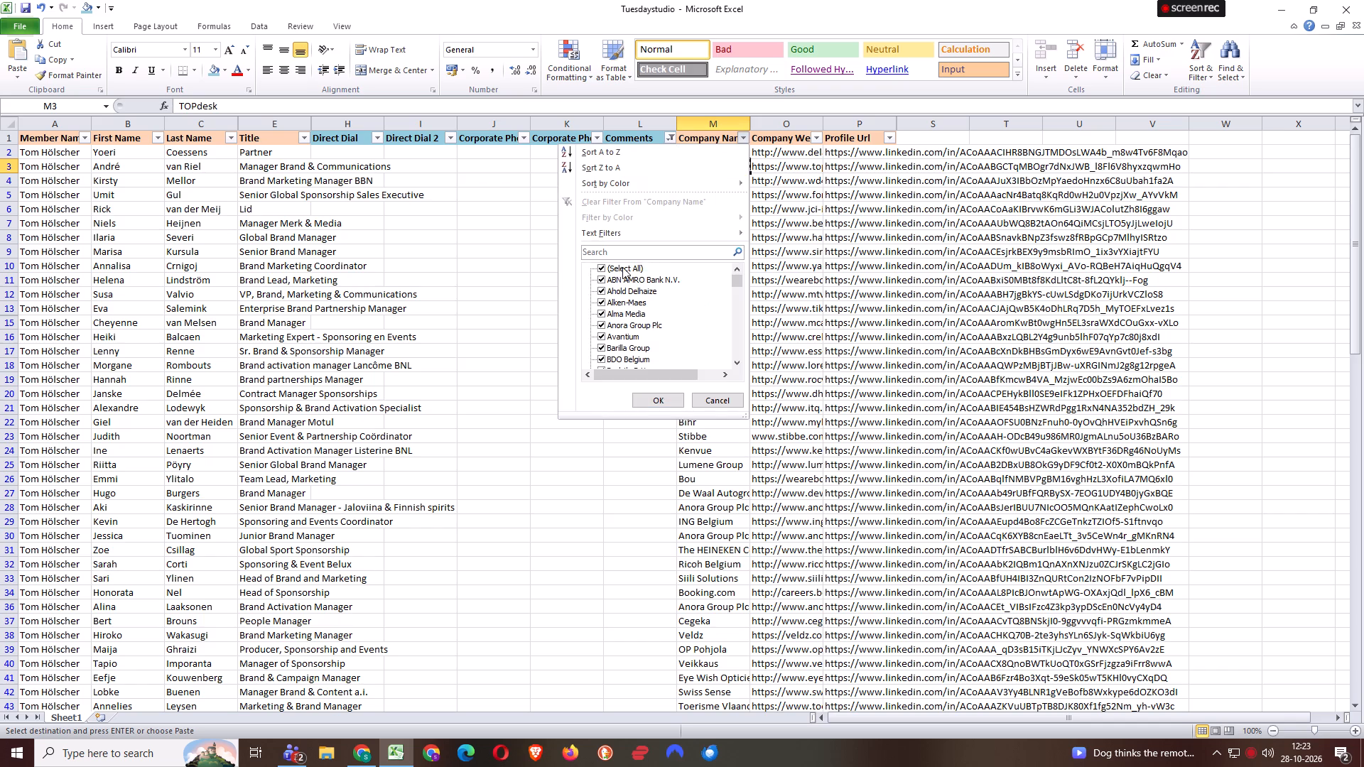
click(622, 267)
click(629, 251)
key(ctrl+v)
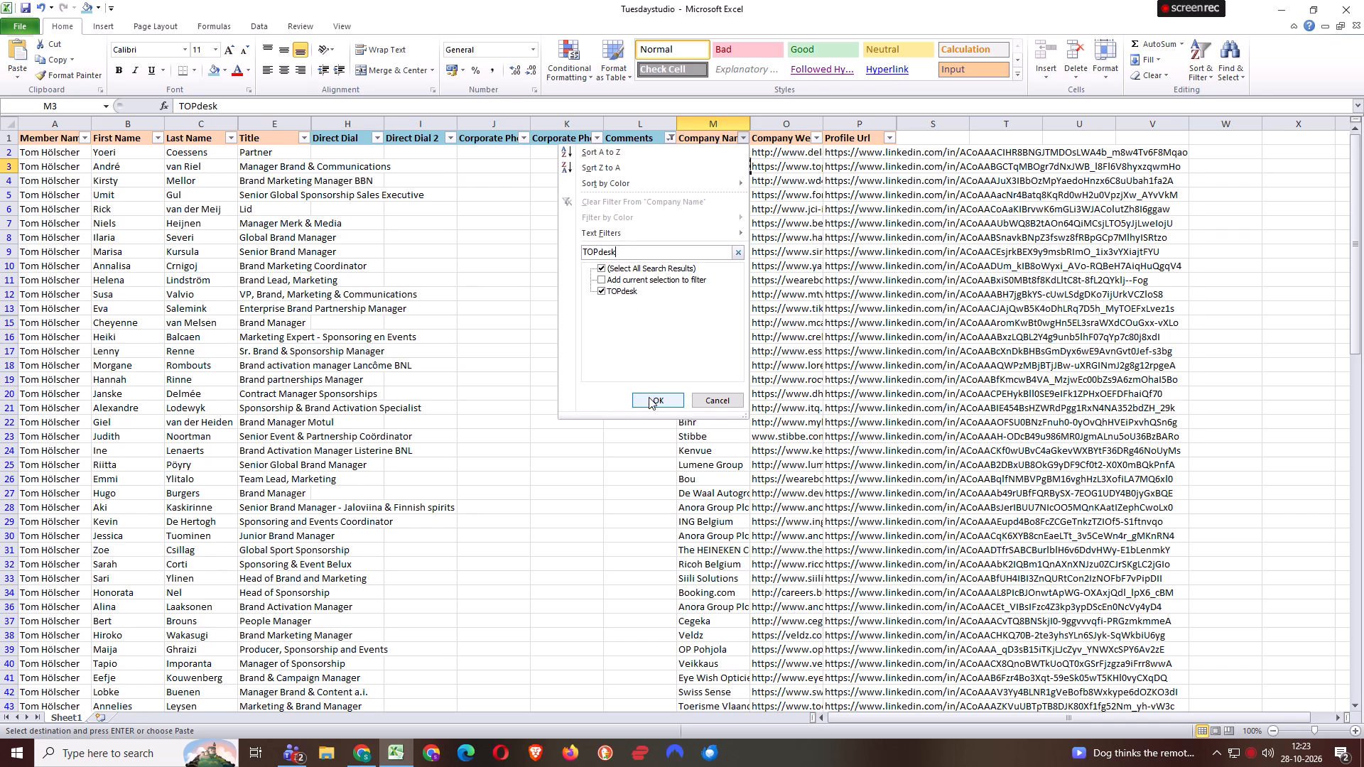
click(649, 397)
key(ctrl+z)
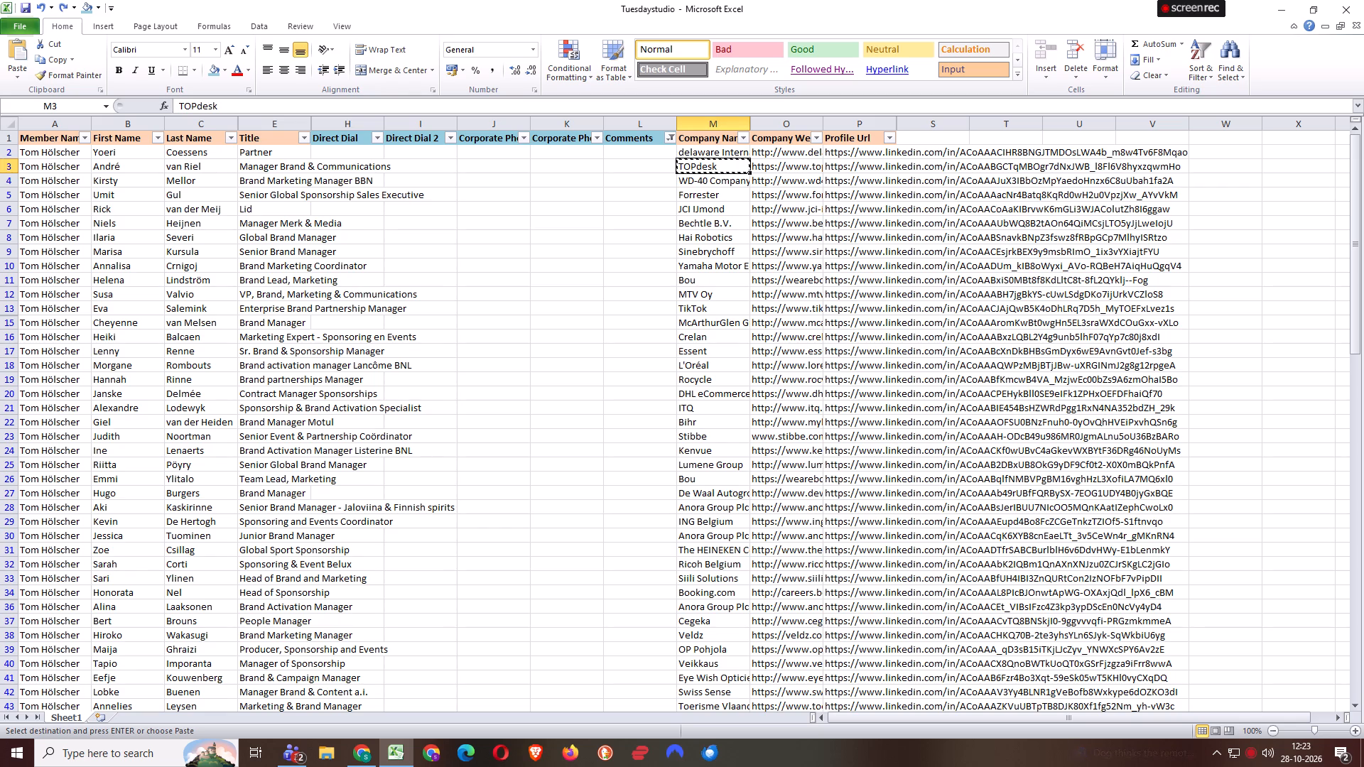
Save the Tuesdaystudio workbook.
click(666, 183)
key(ctrl+s)
key(ctrl+s)
key(ctrl+s)
click(527, 386)
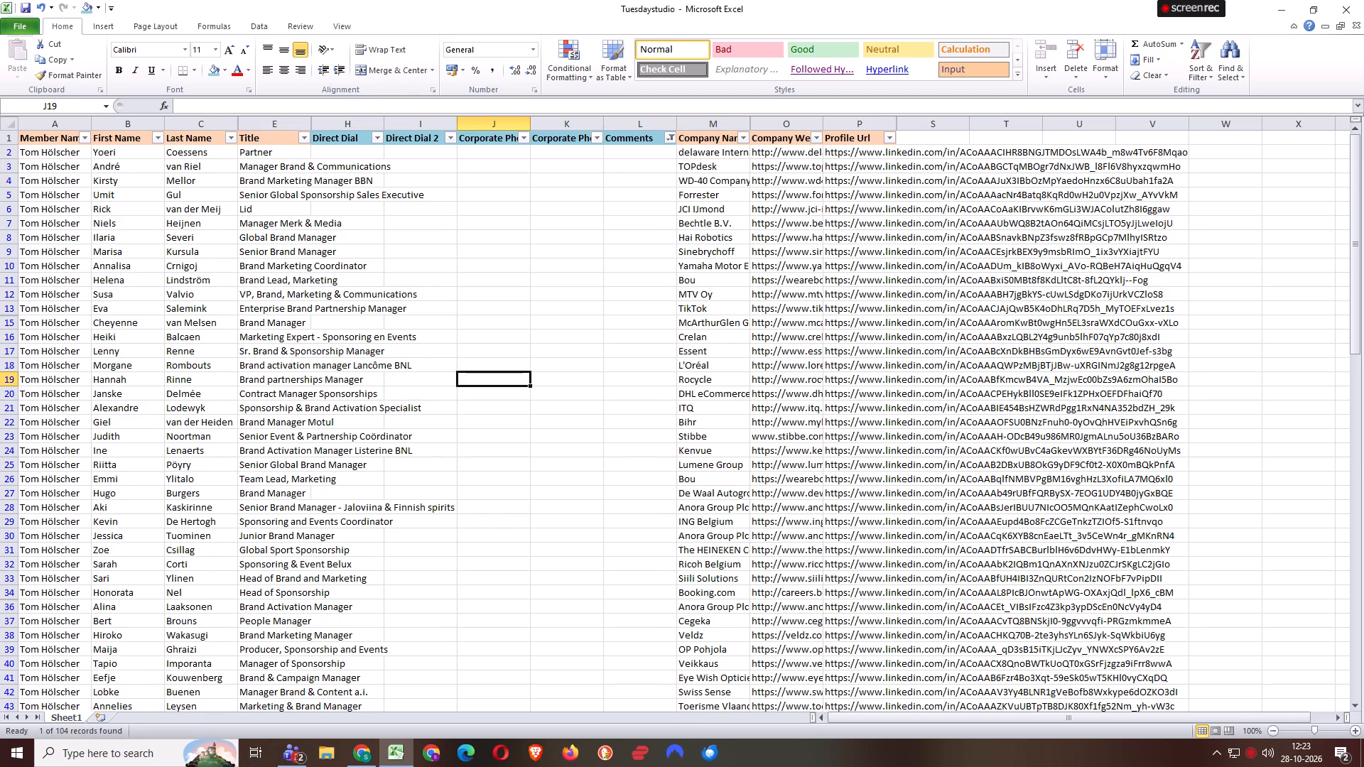
Copy the company name delaware International from row 2 and search Google for "delaware International company phone number netherlands".
scroll(534, 385, down, 20)
scroll(534, 385, down, 10)
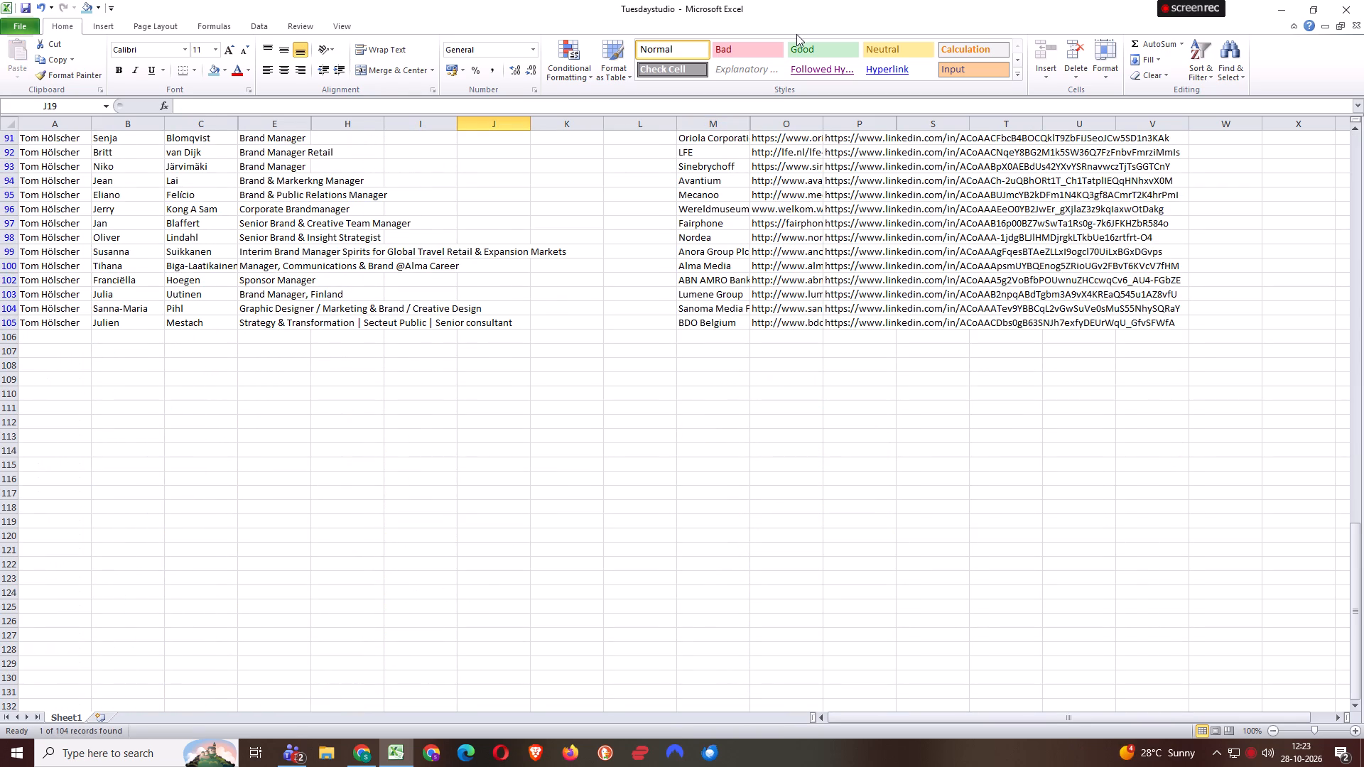
scroll(796, 34, up, 14)
scroll(779, 230, up, 20)
scroll(779, 230, up, 7)
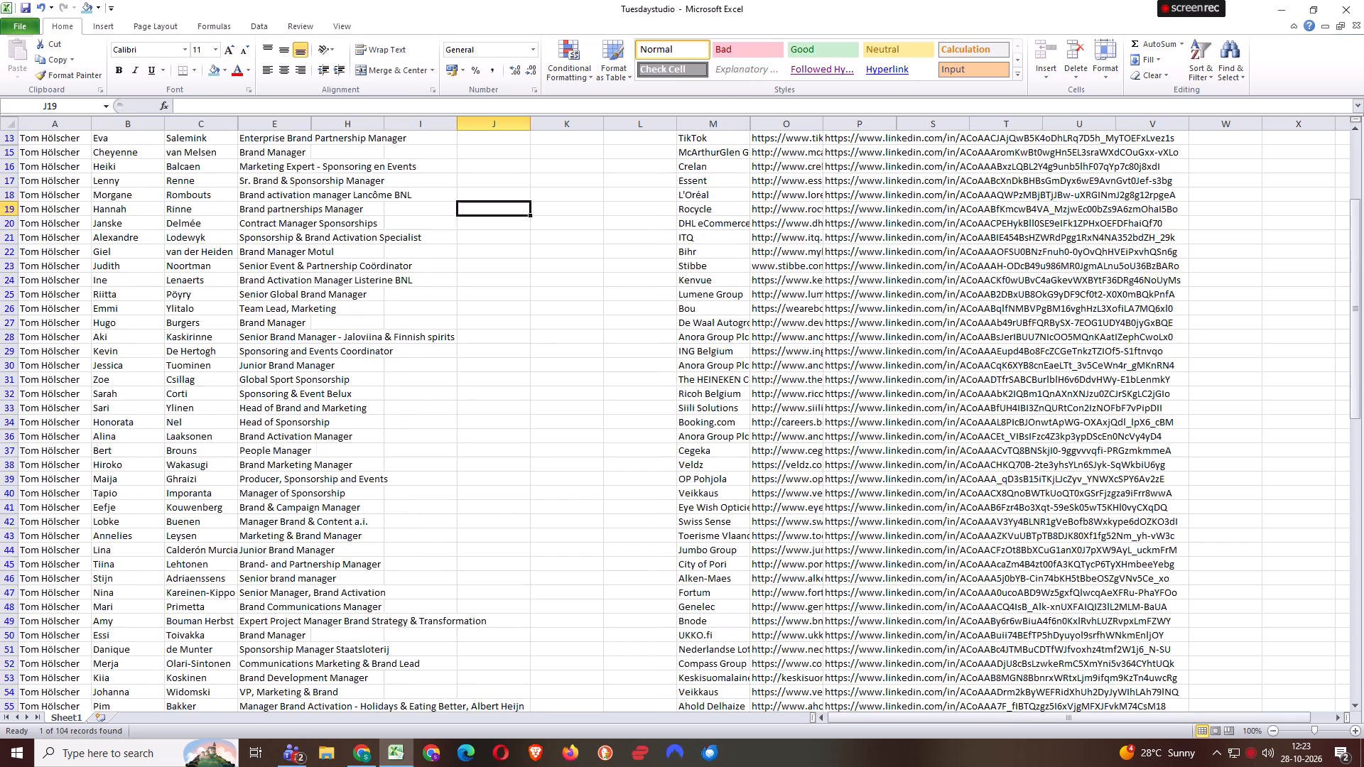
scroll(779, 213, up, 13)
click(715, 157)
key(ctrl+c)
key(alt+Tab)
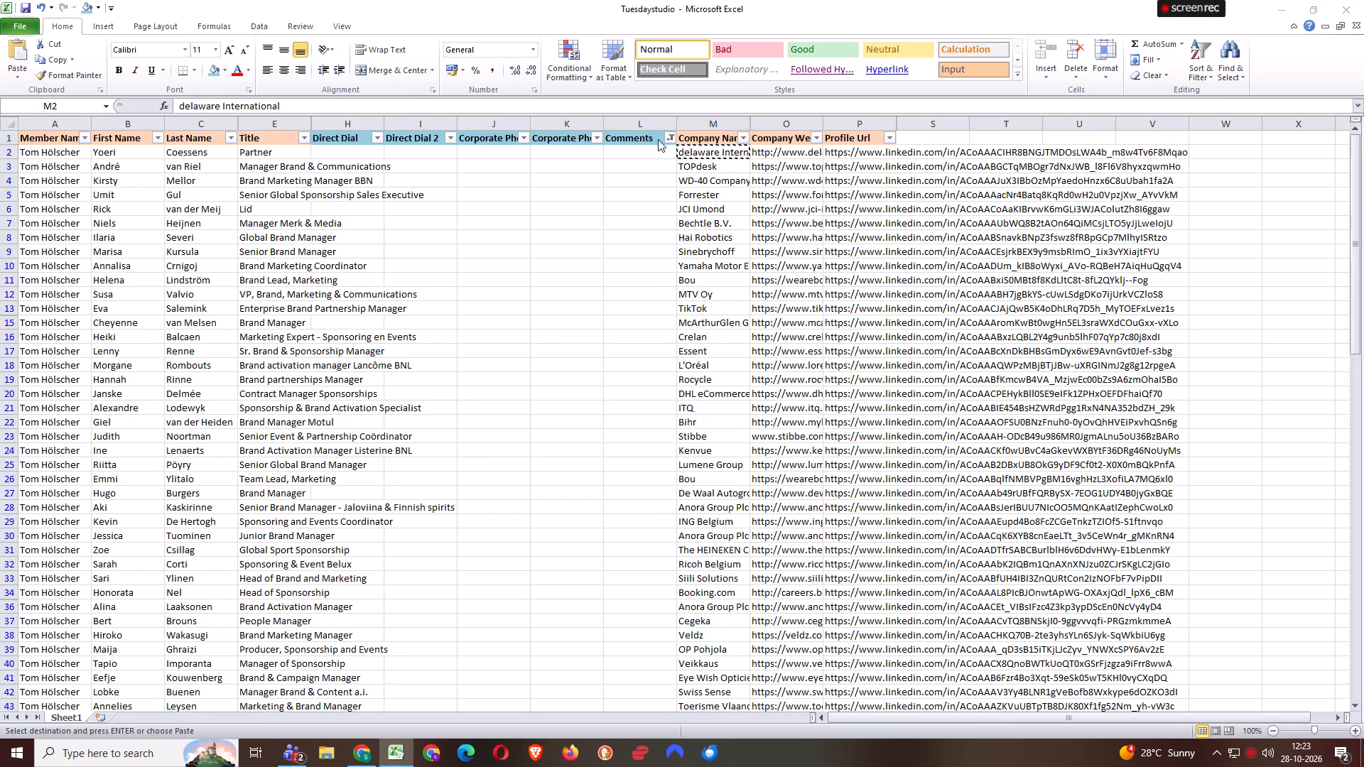
click(629, 0)
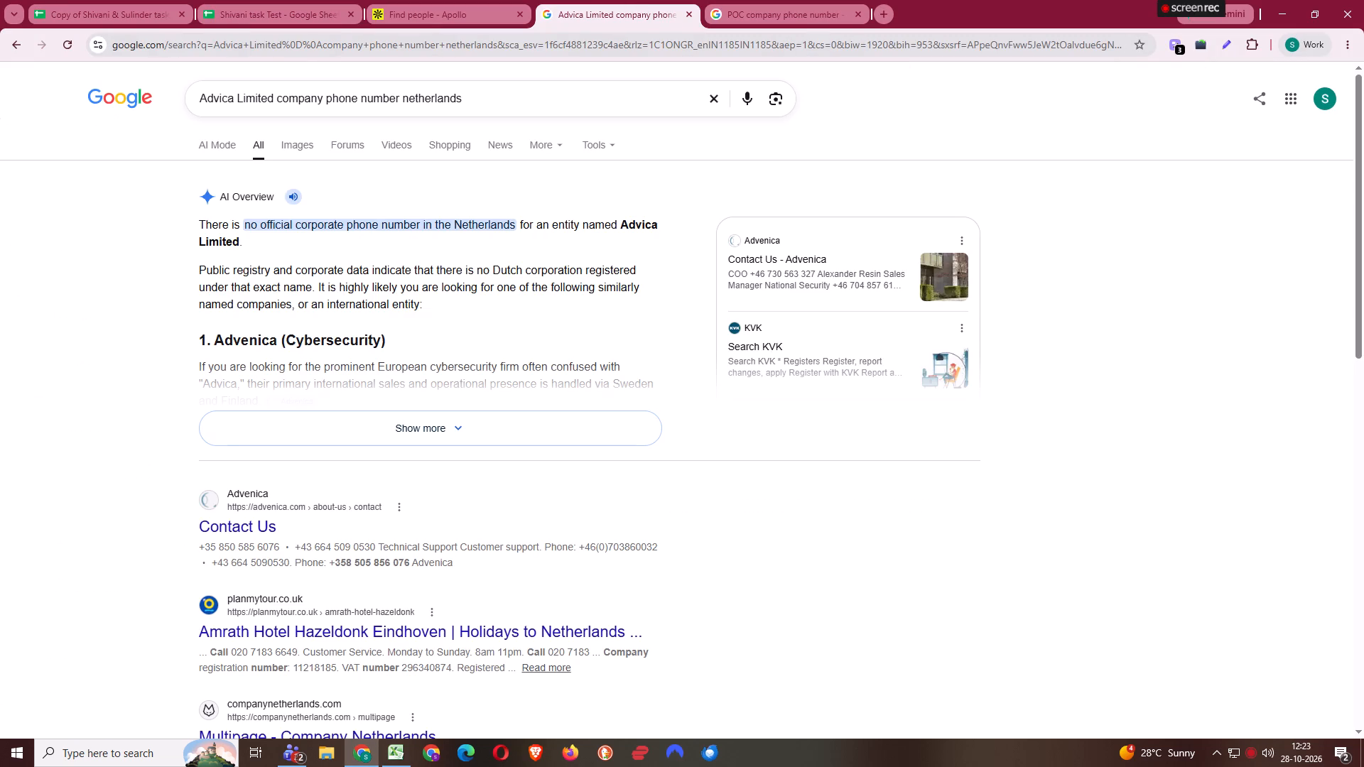
drag(278, 94, 0, 26)
key(ctrl+v)
key(Return)
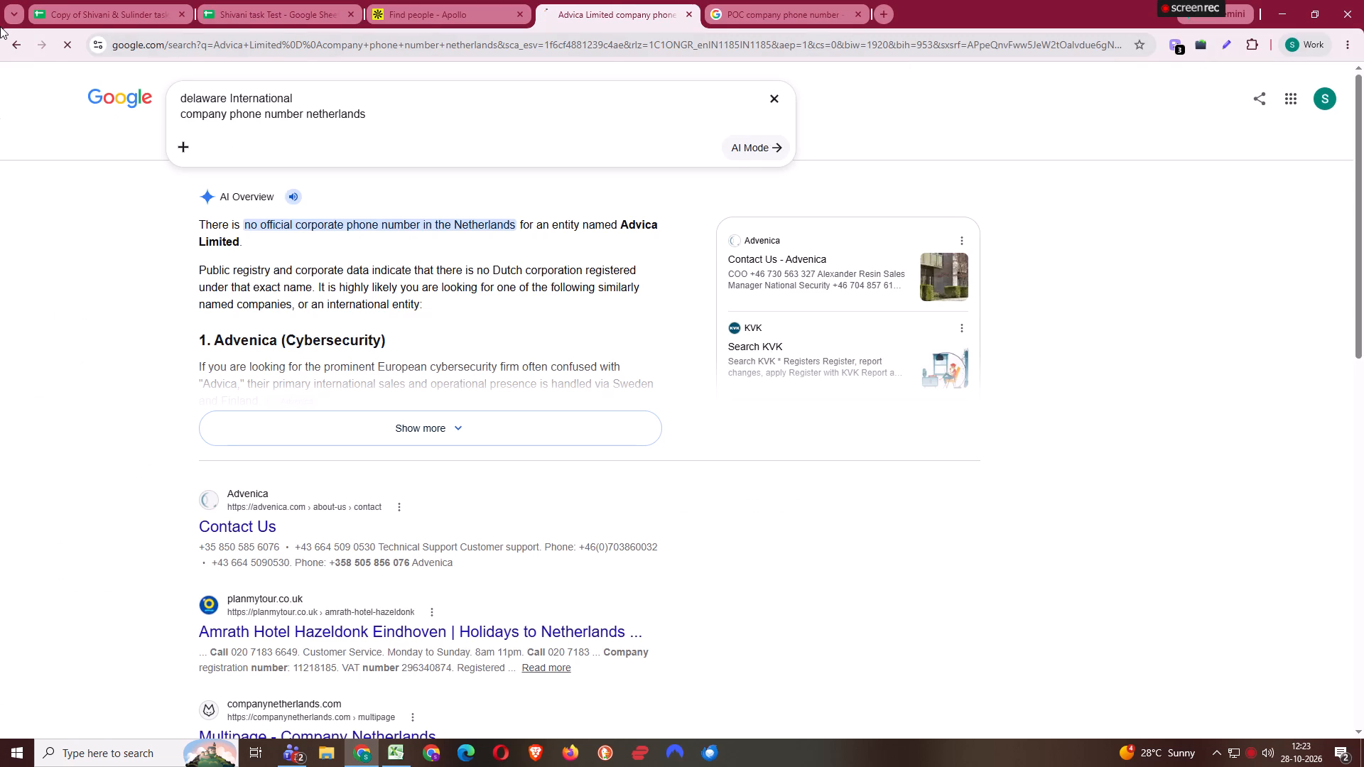
key(Return)
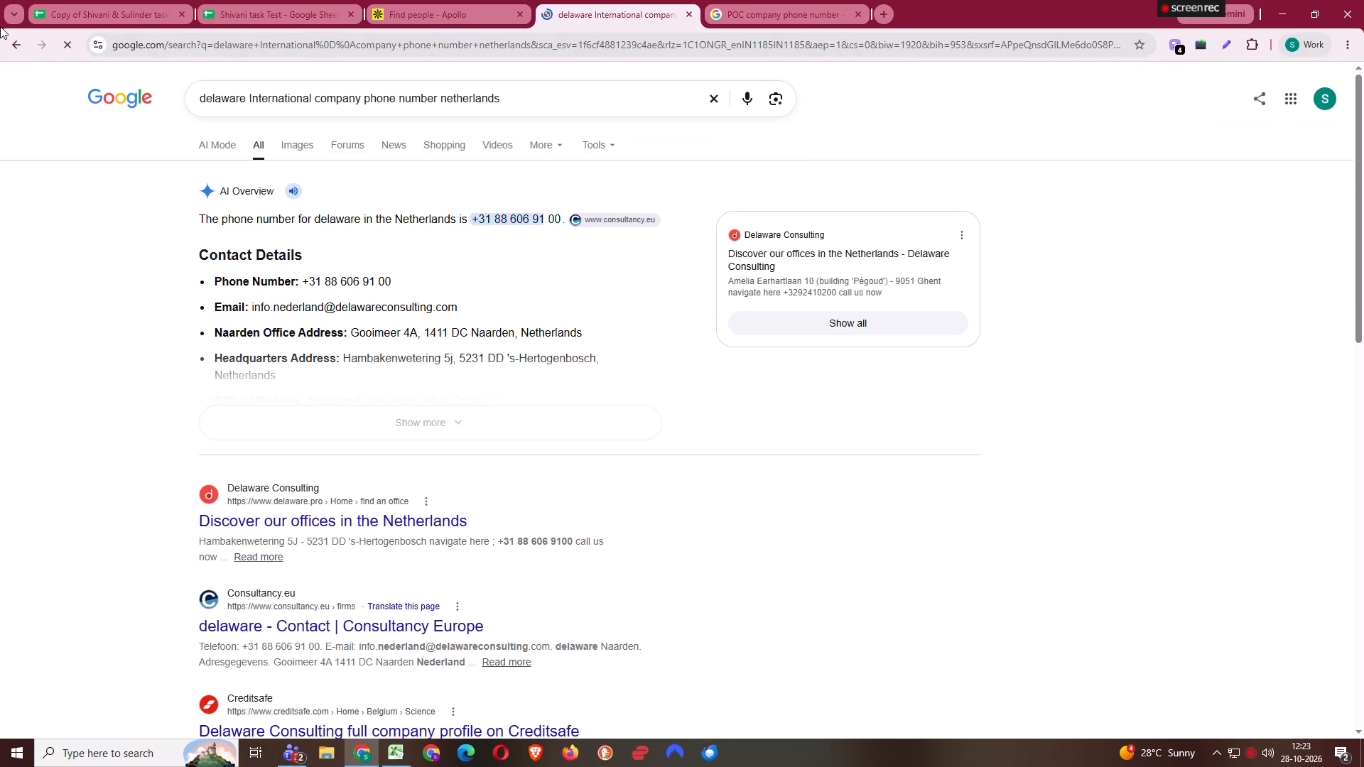
Copy delaware's Netherlands phone number from the search results and enter it as text in row 2's first Corporate Phone cell.
alt+click(546, 212)
alt+click(543, 220)
key(alt+Tab)
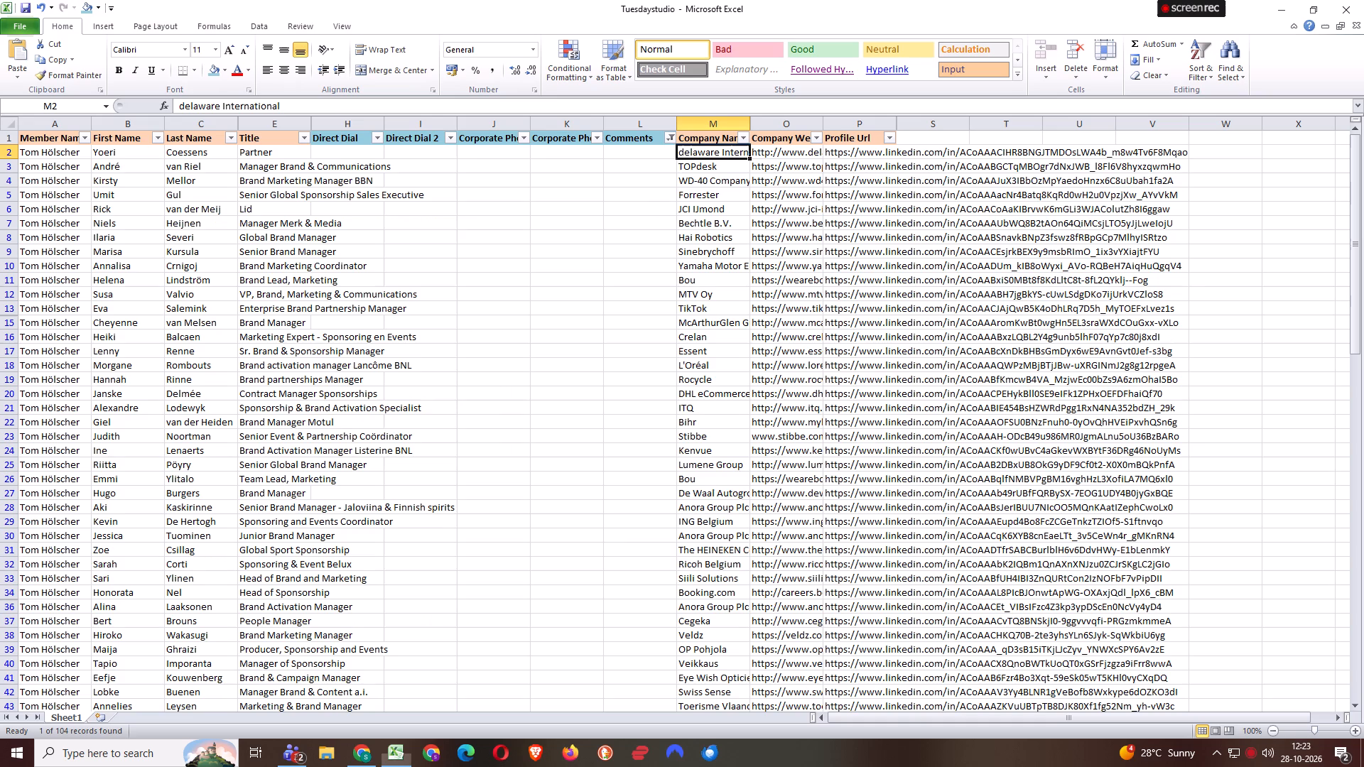
click(514, 151)
key(ctrl+v)
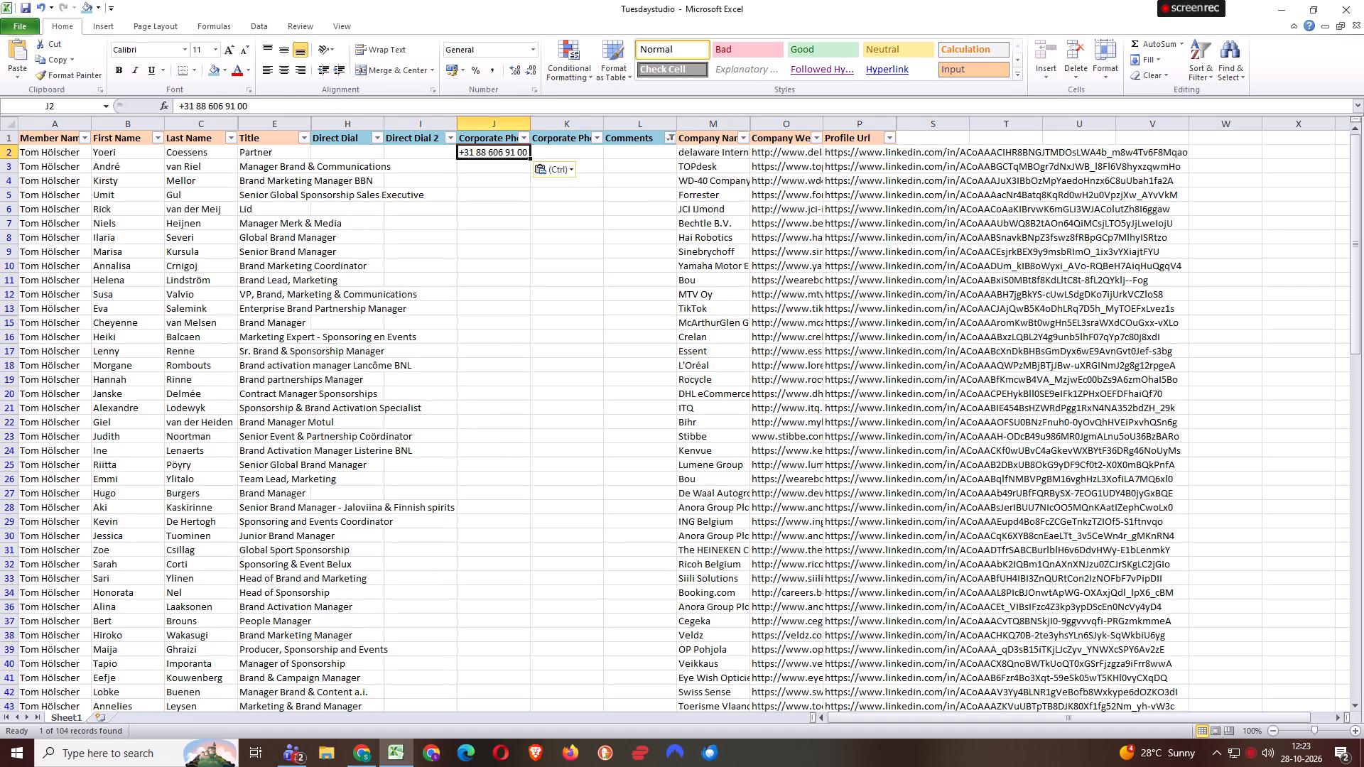
key(ctrl+z)
key(apostrophe)
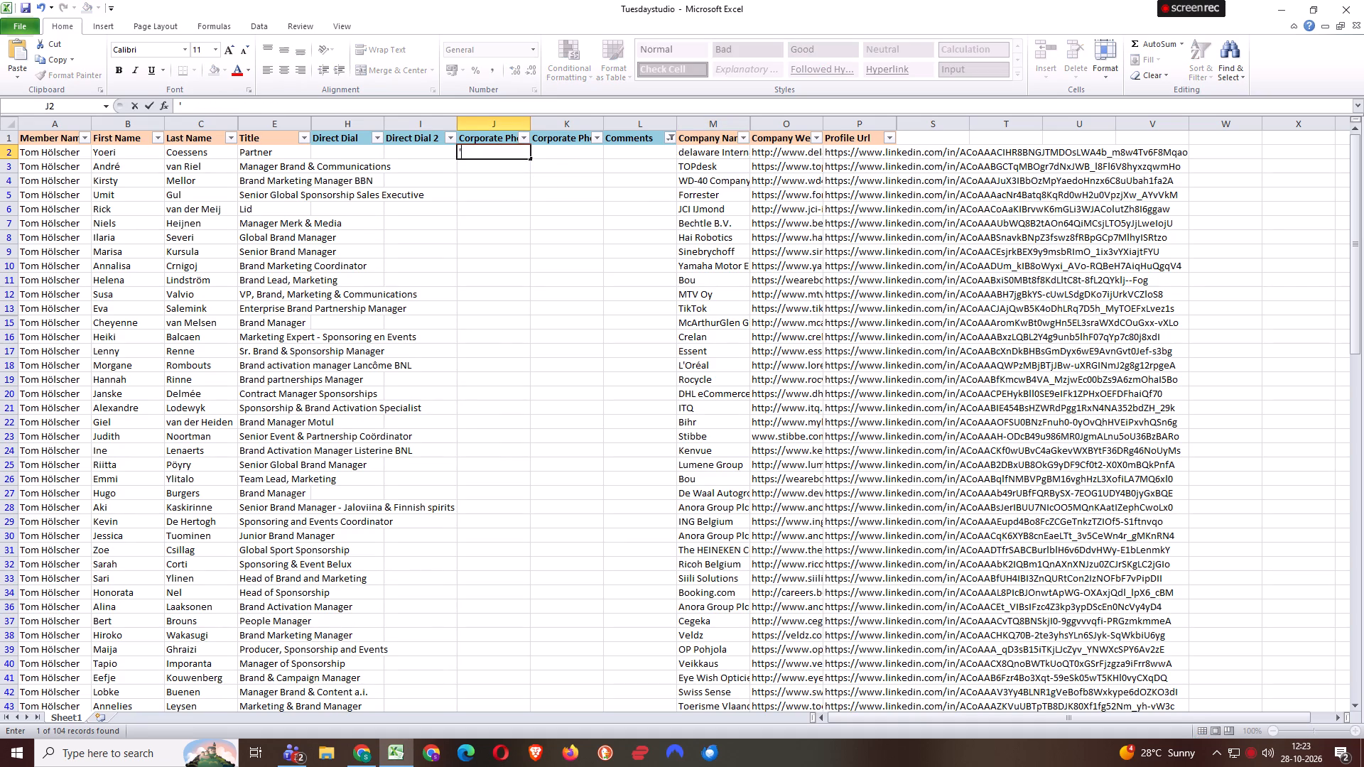
key(ctrl+v)
click(507, 209)
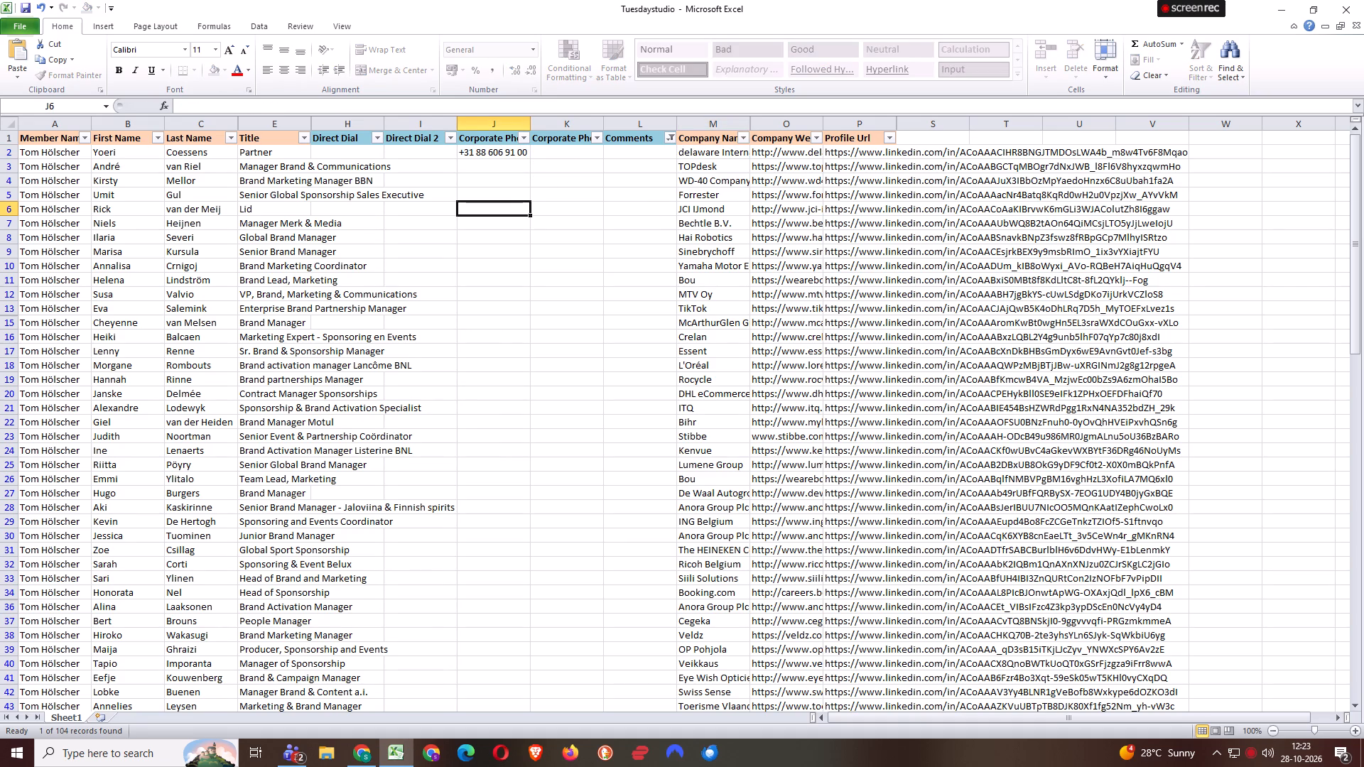
Copy the company name TOPdesk from row 3 and search Google for "TOPdesk company phone number netherlands".
click(705, 163)
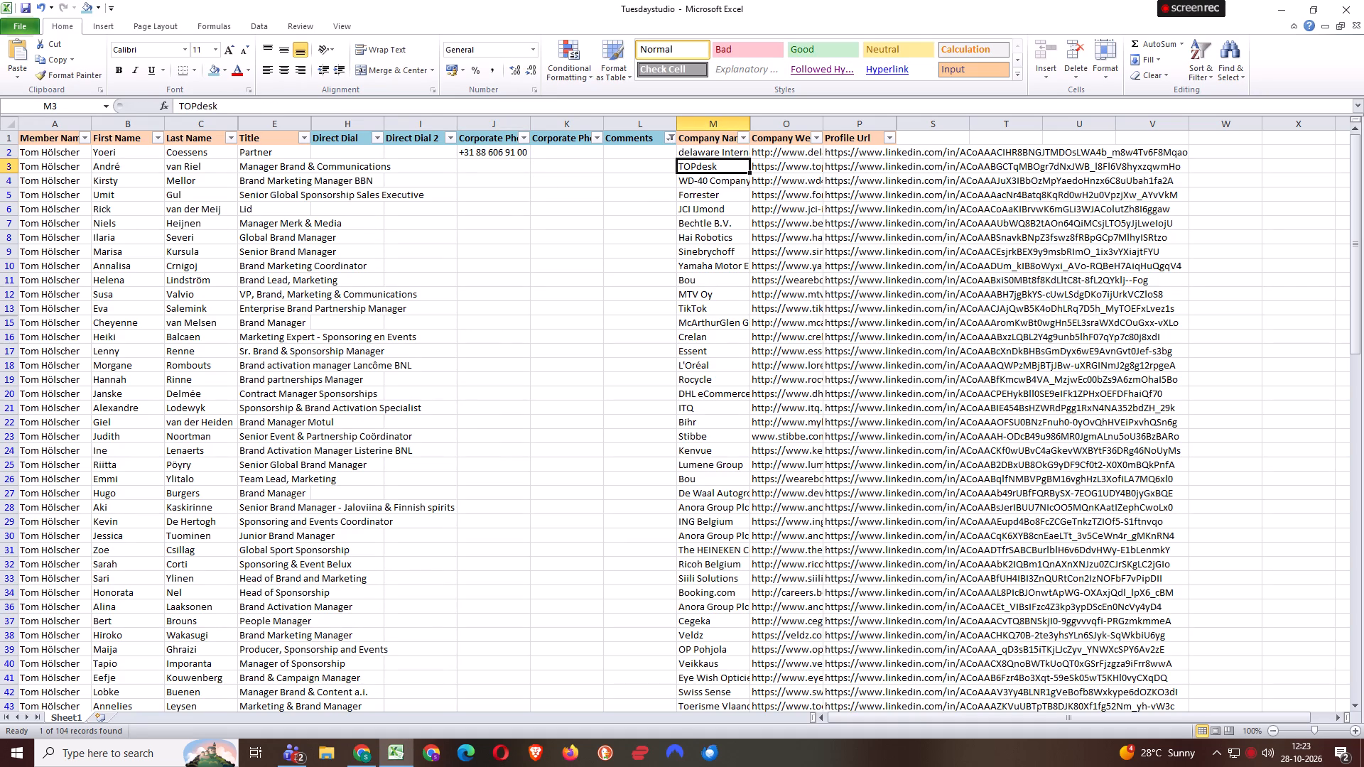
key(ctrl+c)
key(alt+Tab)
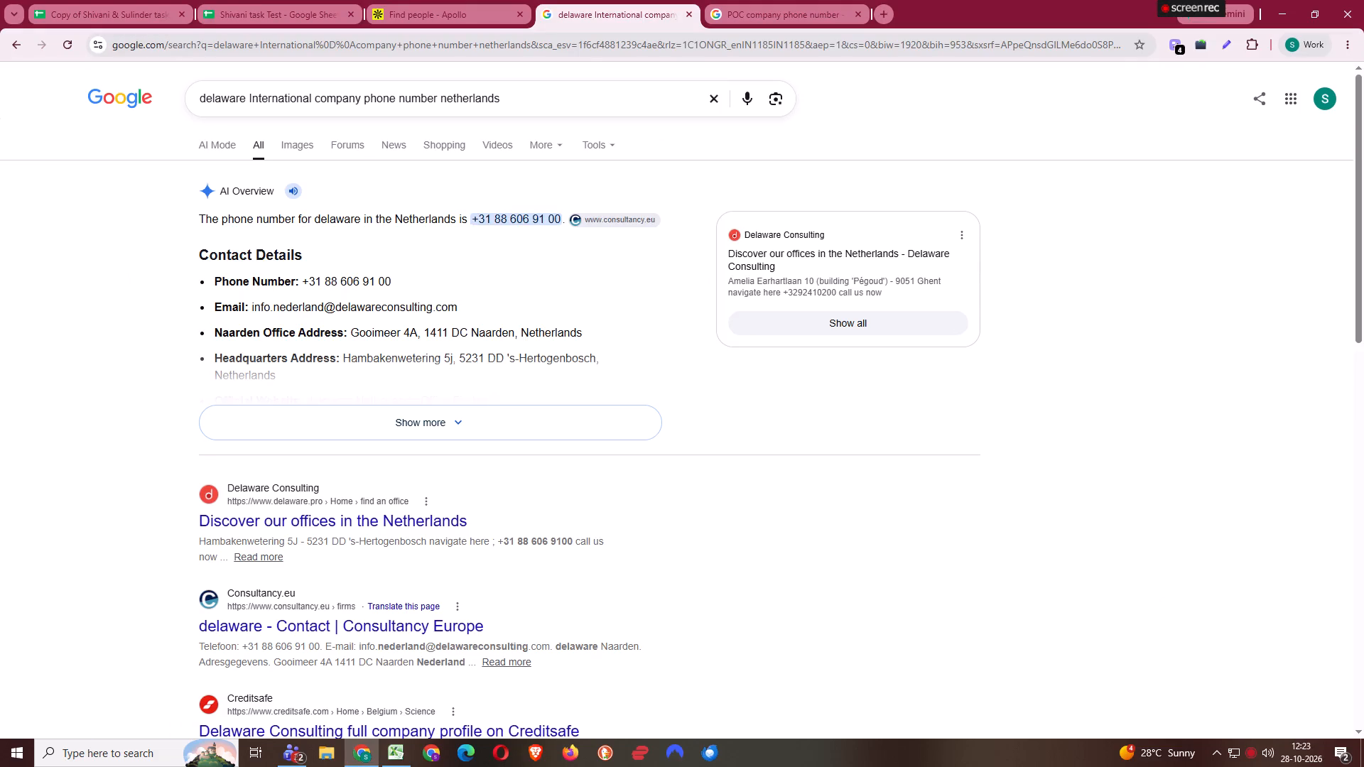
drag(311, 97, 1, 36)
key(ctrl+v)
key(Return)
key(Return)
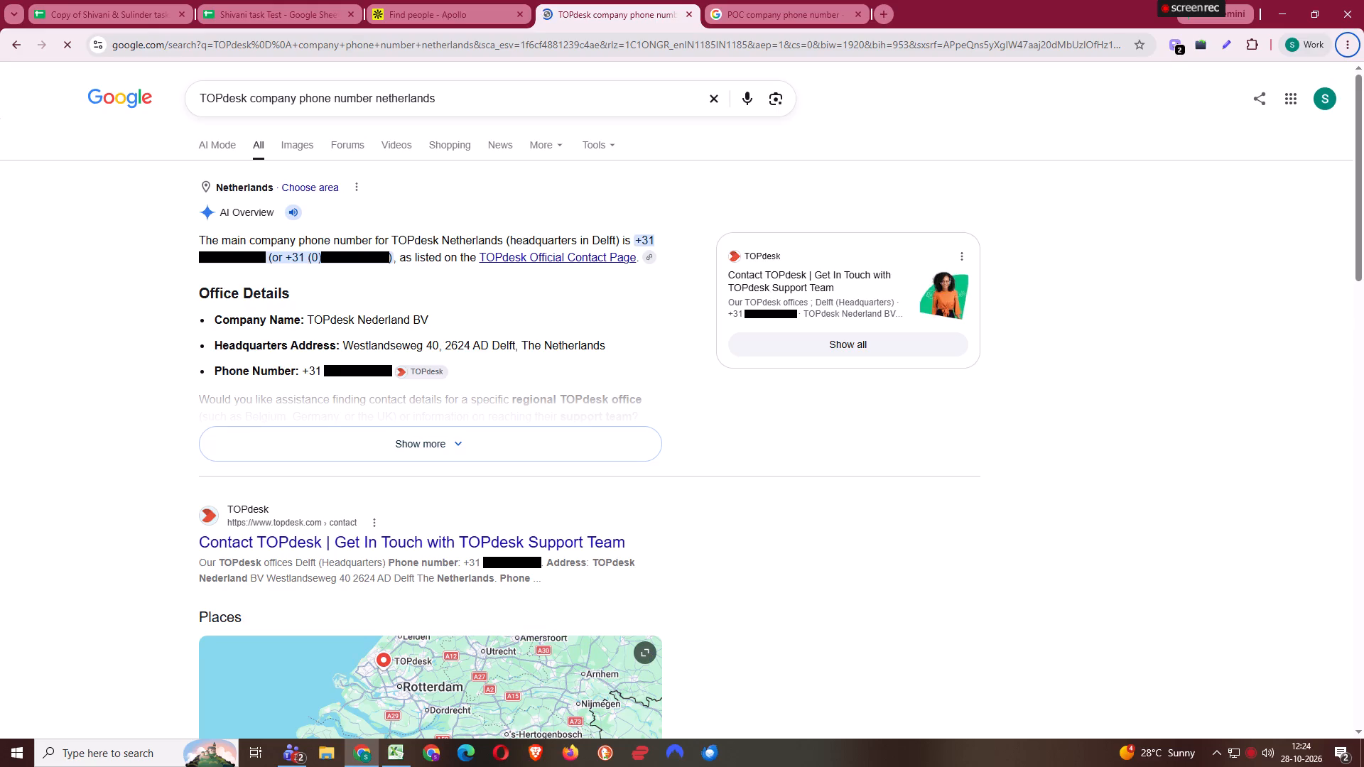
Copy TOPdesk's phone number from the office details and enter it as text in row 3's first Corporate Phone cell.
drag(302, 369, 377, 369)
click(378, 369)
drag(393, 376, 325, 376)
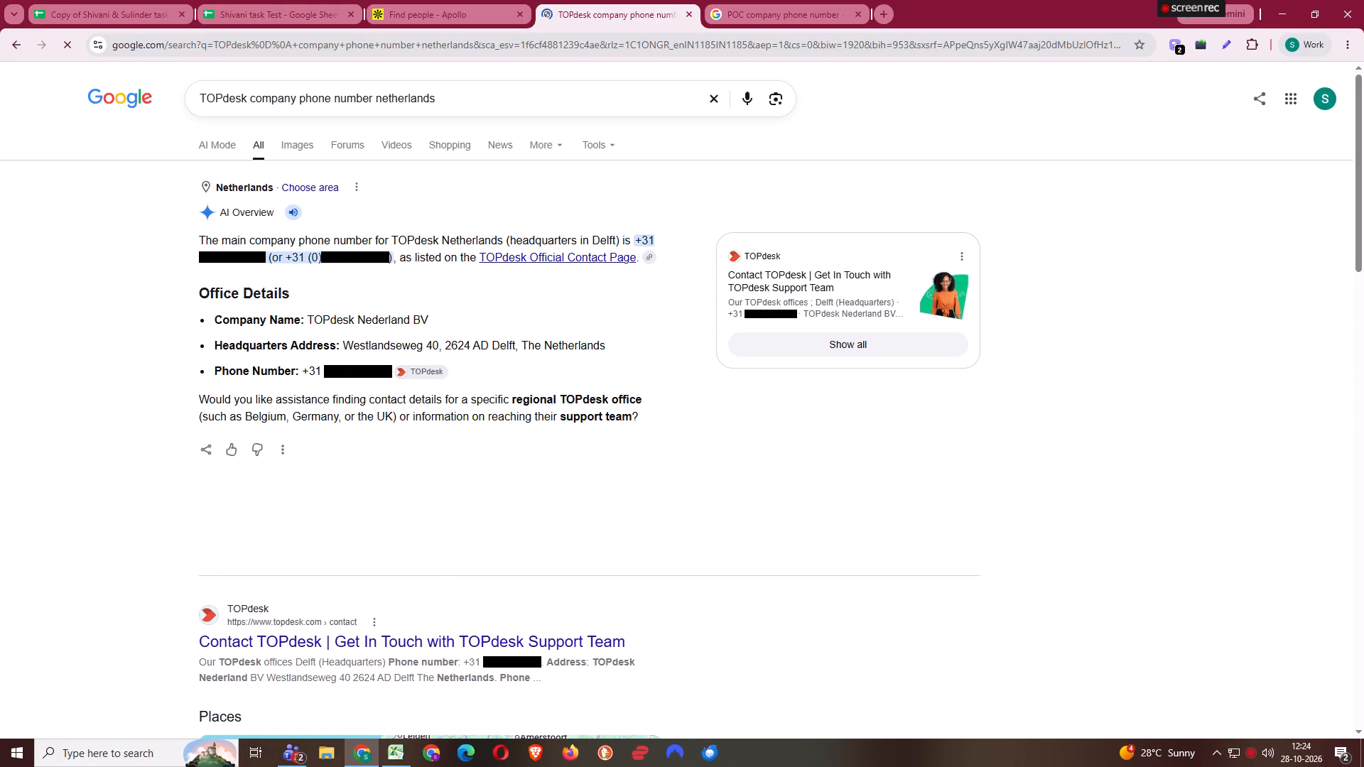
drag(303, 370, 389, 374)
key(ctrl+c)
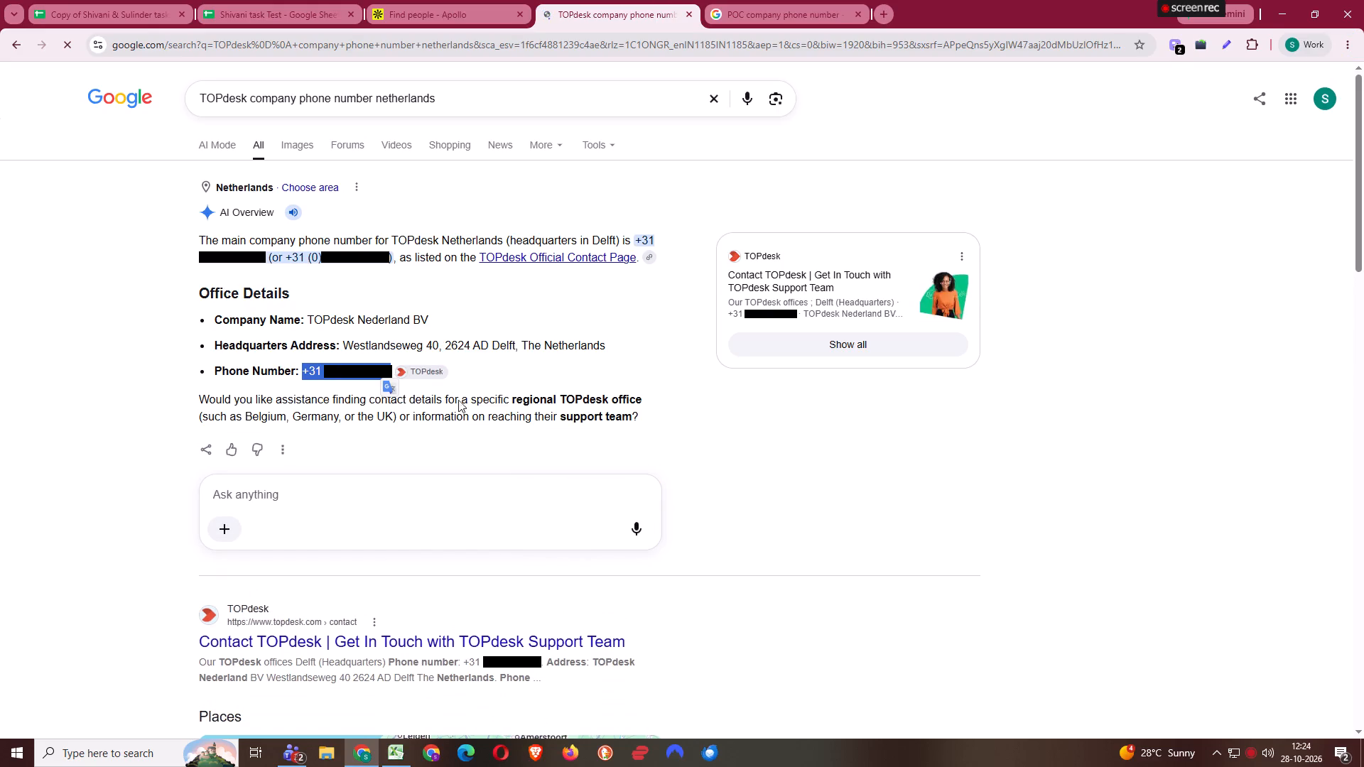
key(ctrl+c)
key(ctrl+c)
key(ctrl+c)
key(alt+Tab)
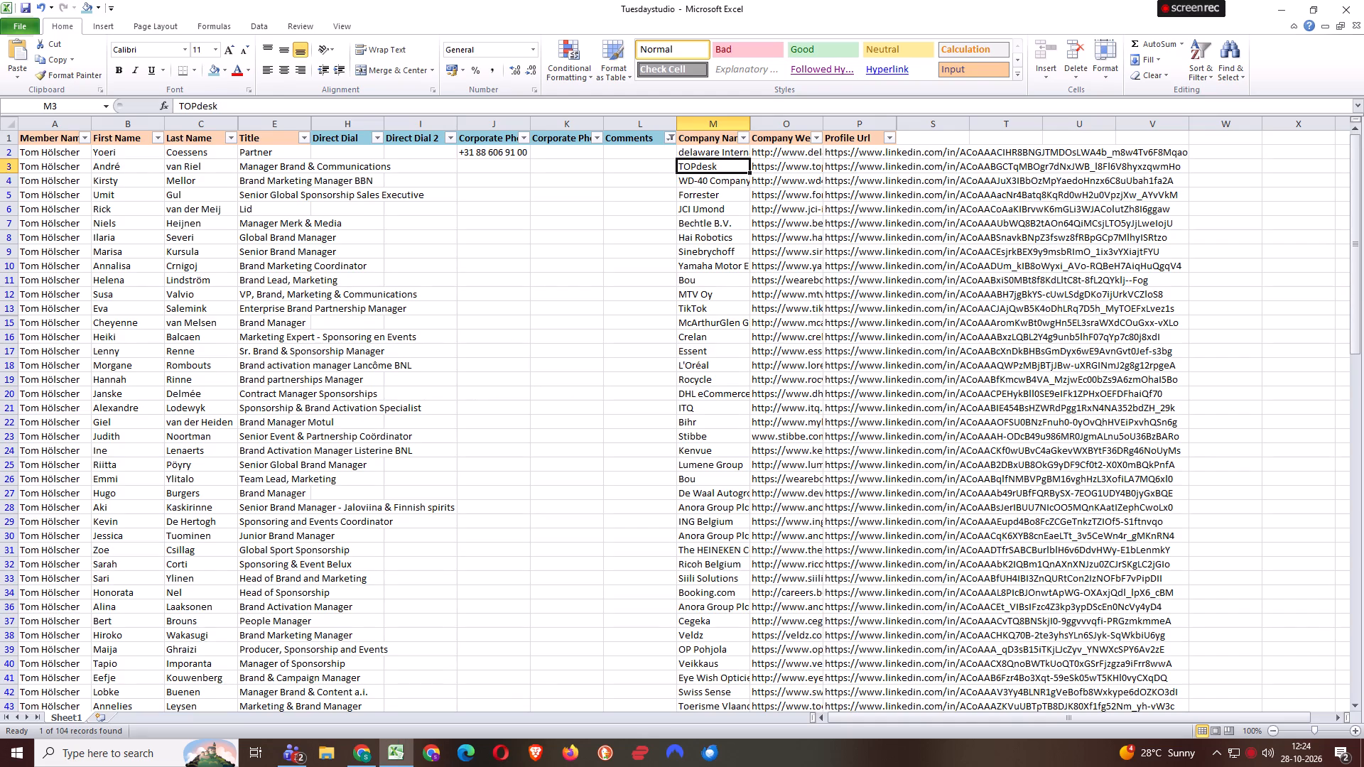
click(524, 169)
key(apostrophe)
key(ctrl+v)
click(519, 281)
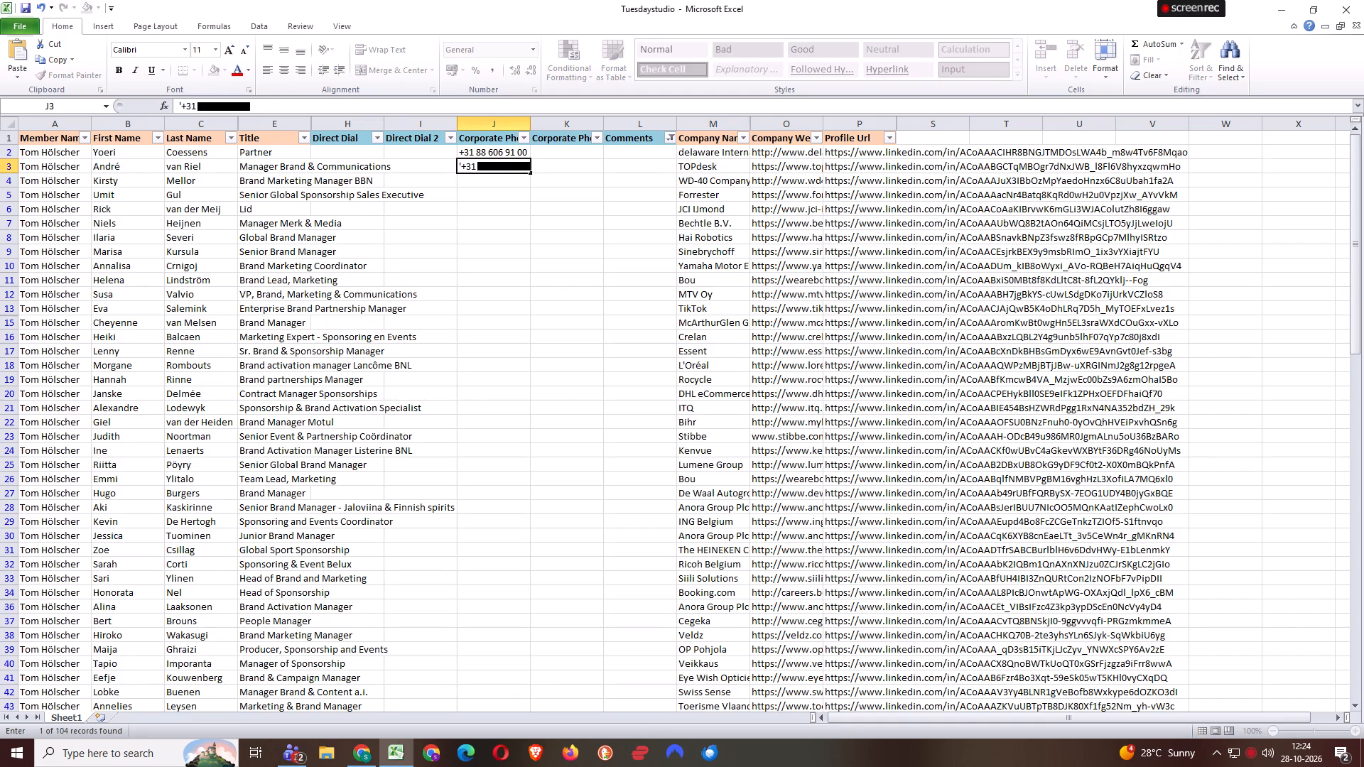
Copy the company name WD-40 Company from row 4 and search Google for "WD-40 Company company phone number netherlands".
click(691, 185)
key(ctrl+c)
key(alt+Tab)
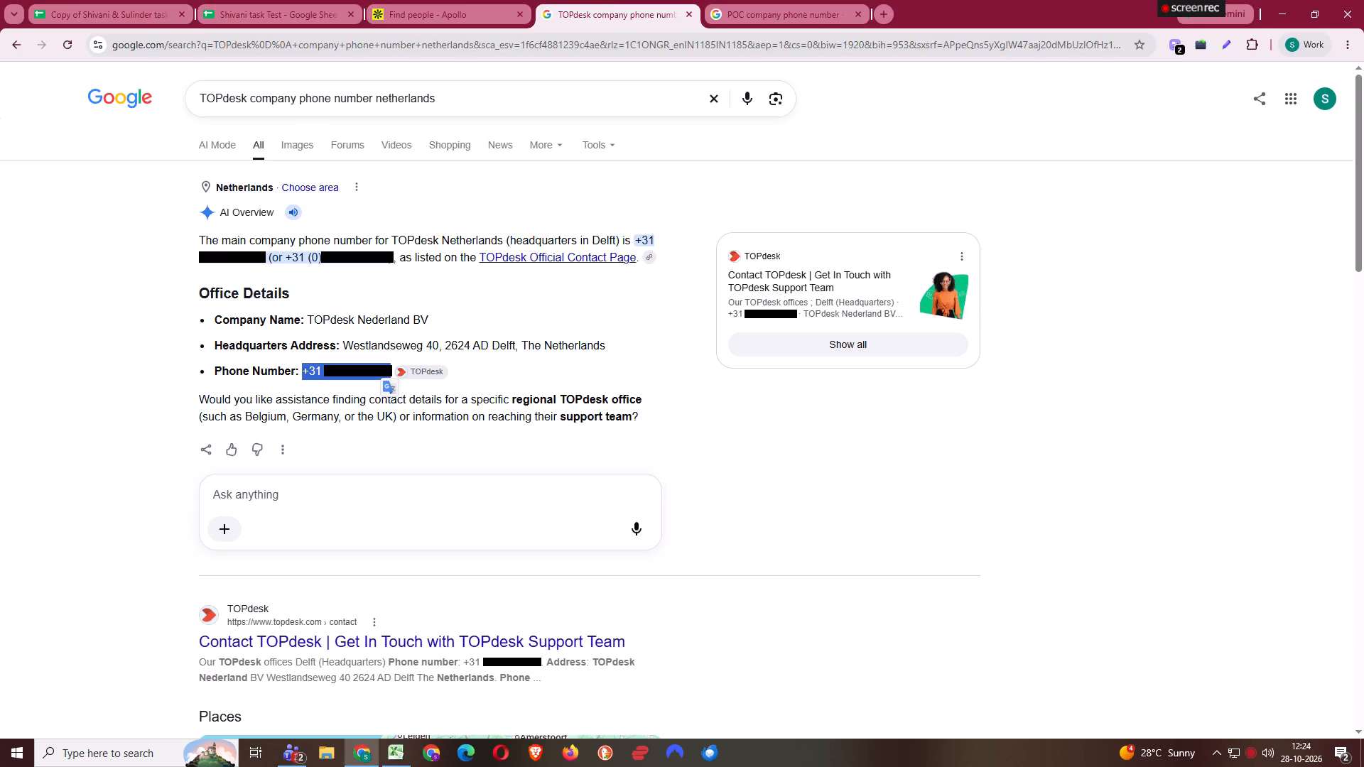
drag(248, 97, 119, 47)
key(ctrl+v)
key(Return)
key(Return)
Return to the workbook and filter the first Corporate Phone column to show only blanks.
key(alt+Tab)
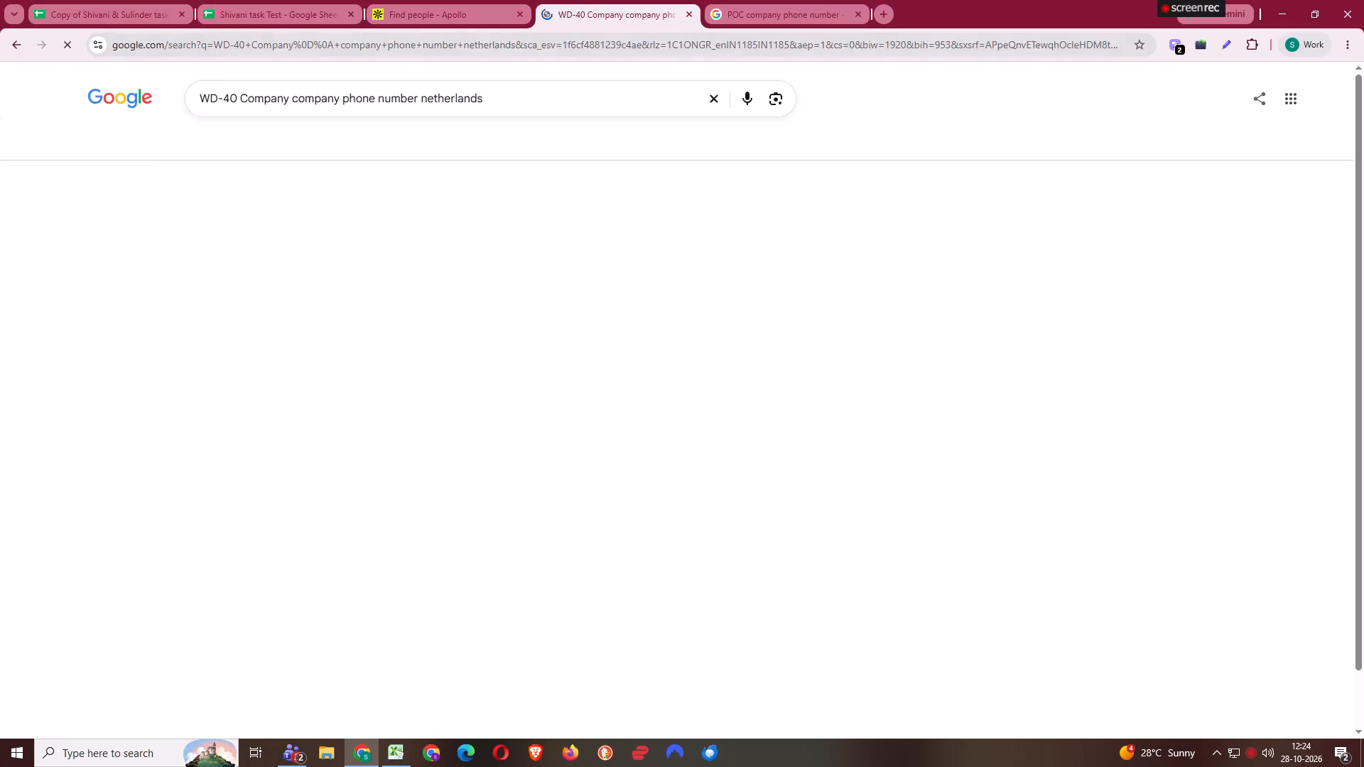
click(520, 133)
click(417, 255)
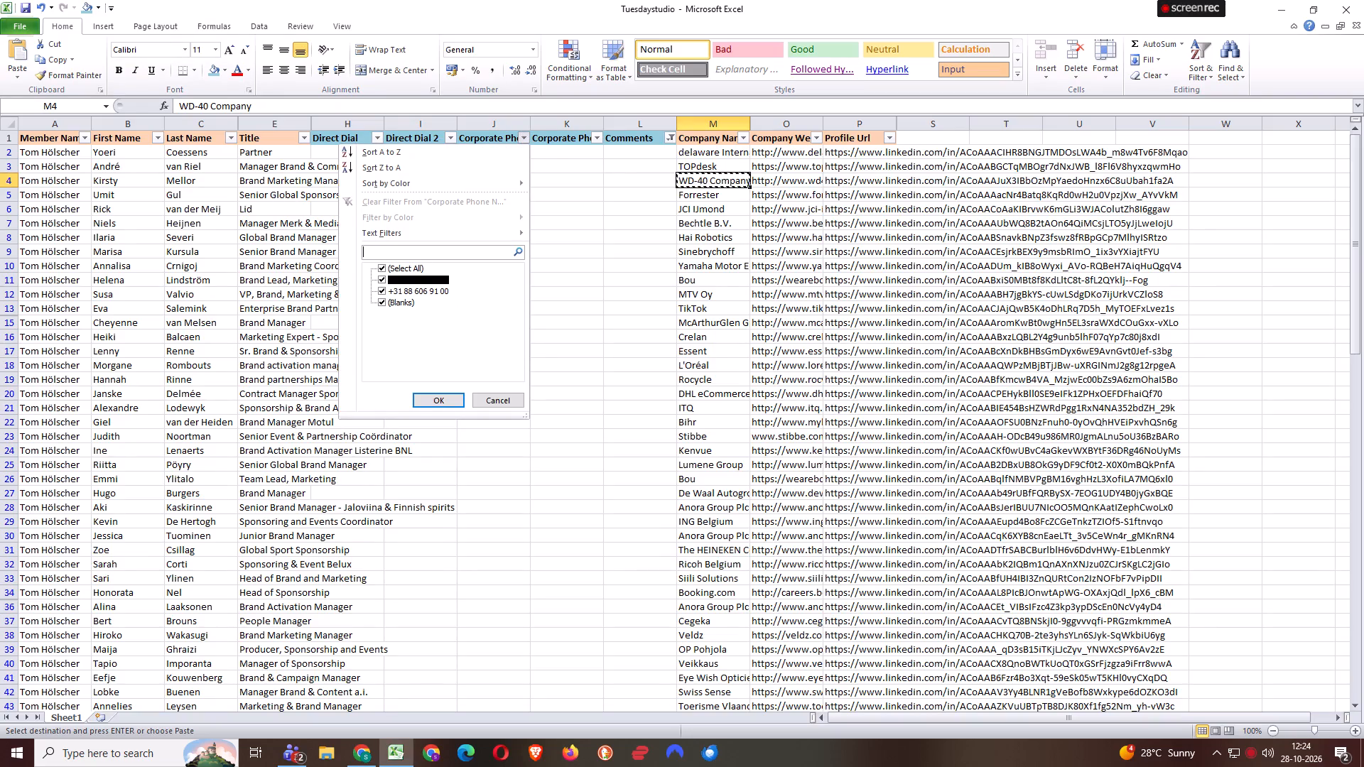
click(411, 263)
click(405, 310)
click(405, 304)
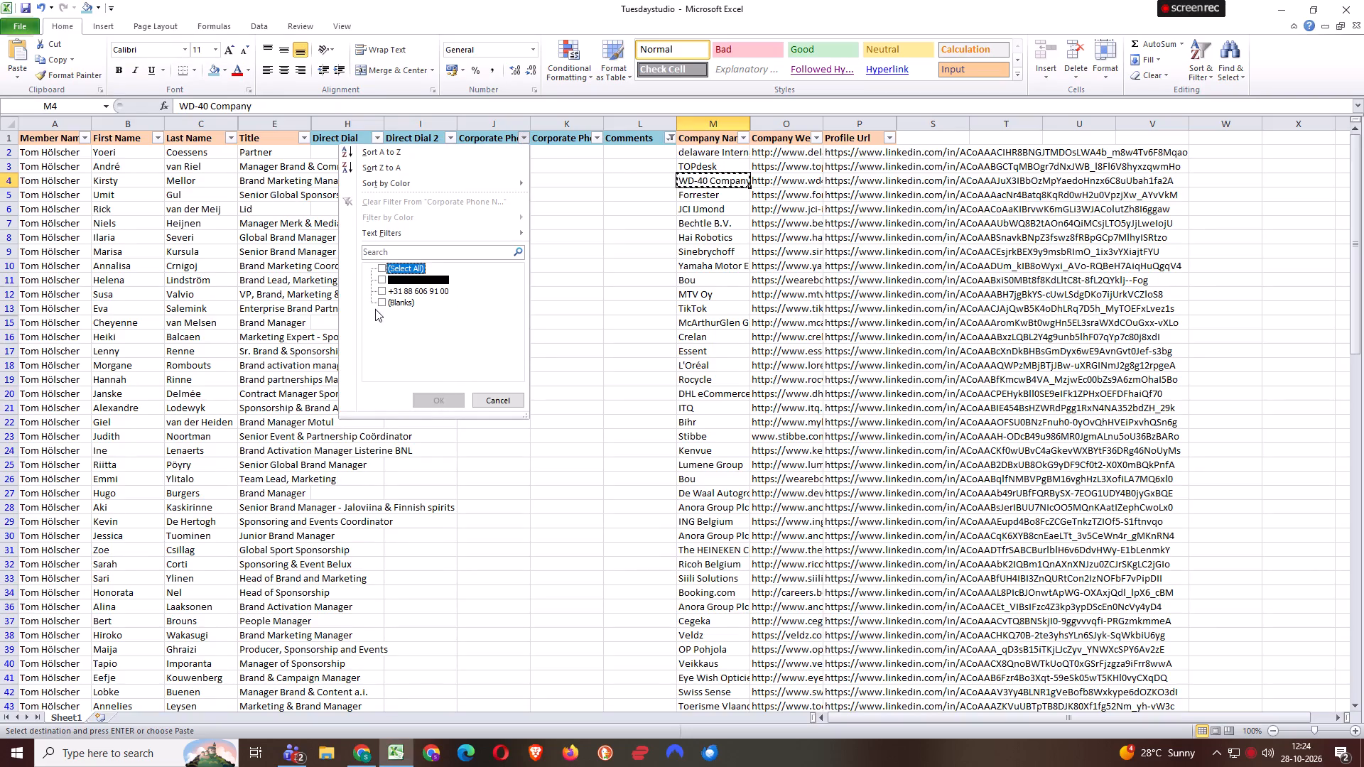
click(377, 305)
click(386, 300)
click(438, 399)
click(558, 298)
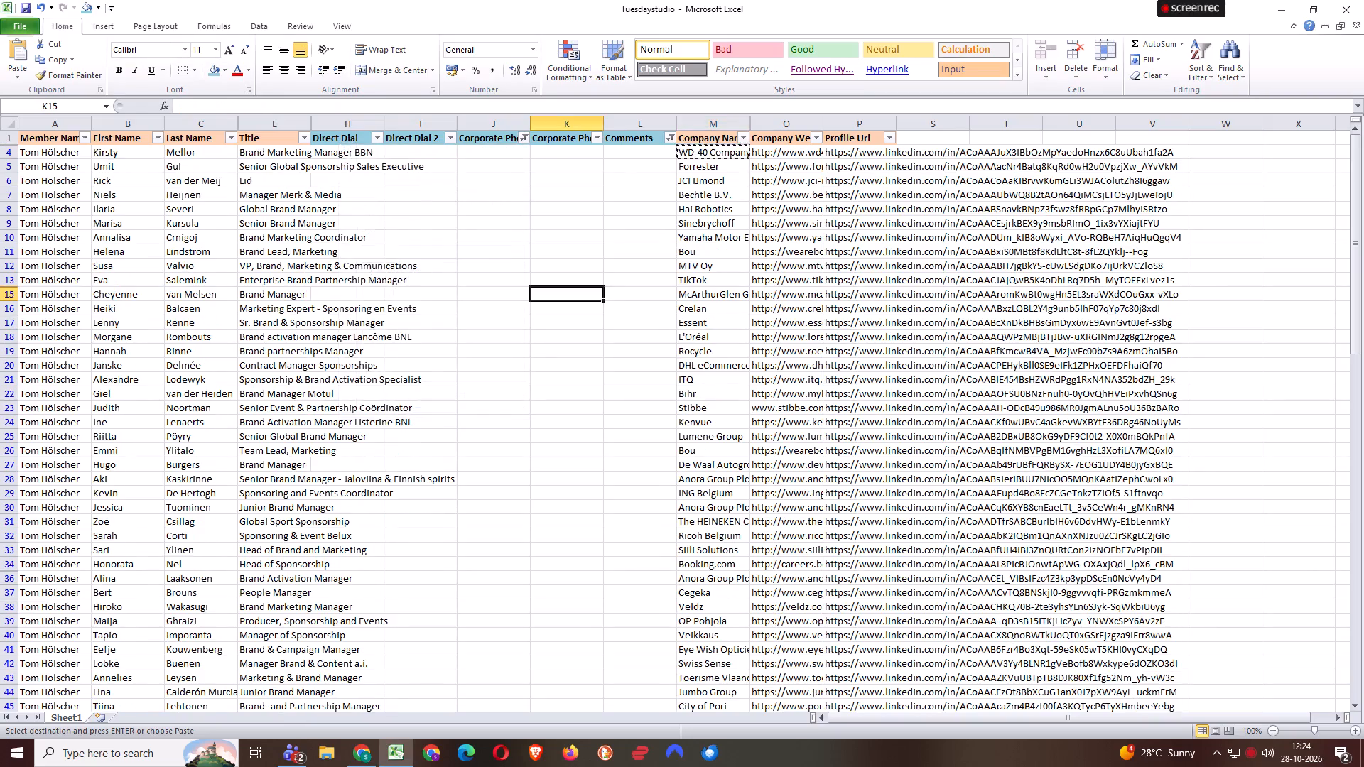
Copy WD-40 Company's Benelux phone number from Google and enter it as text in row 4's first Corporate Phone cell.
key(alt+Tab)
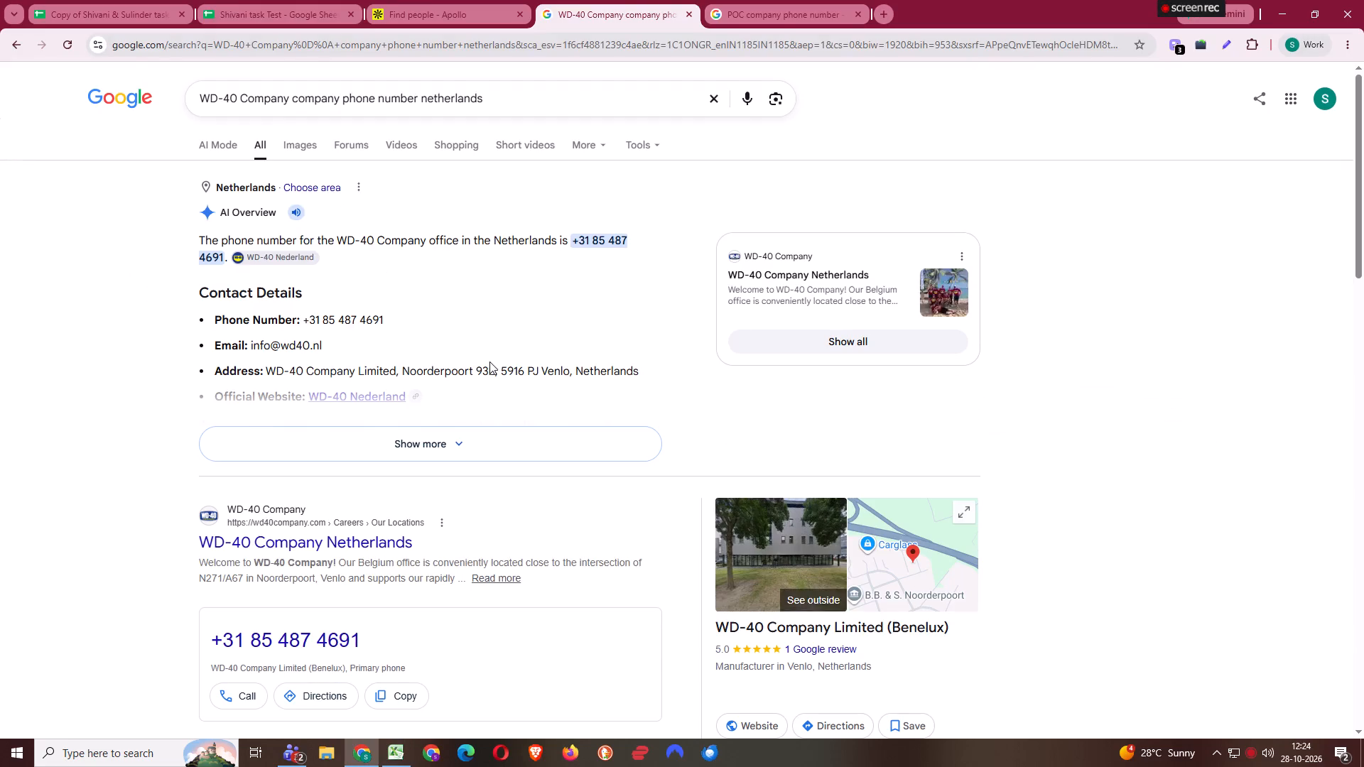
scroll(462, 420, down, 6)
click(388, 265)
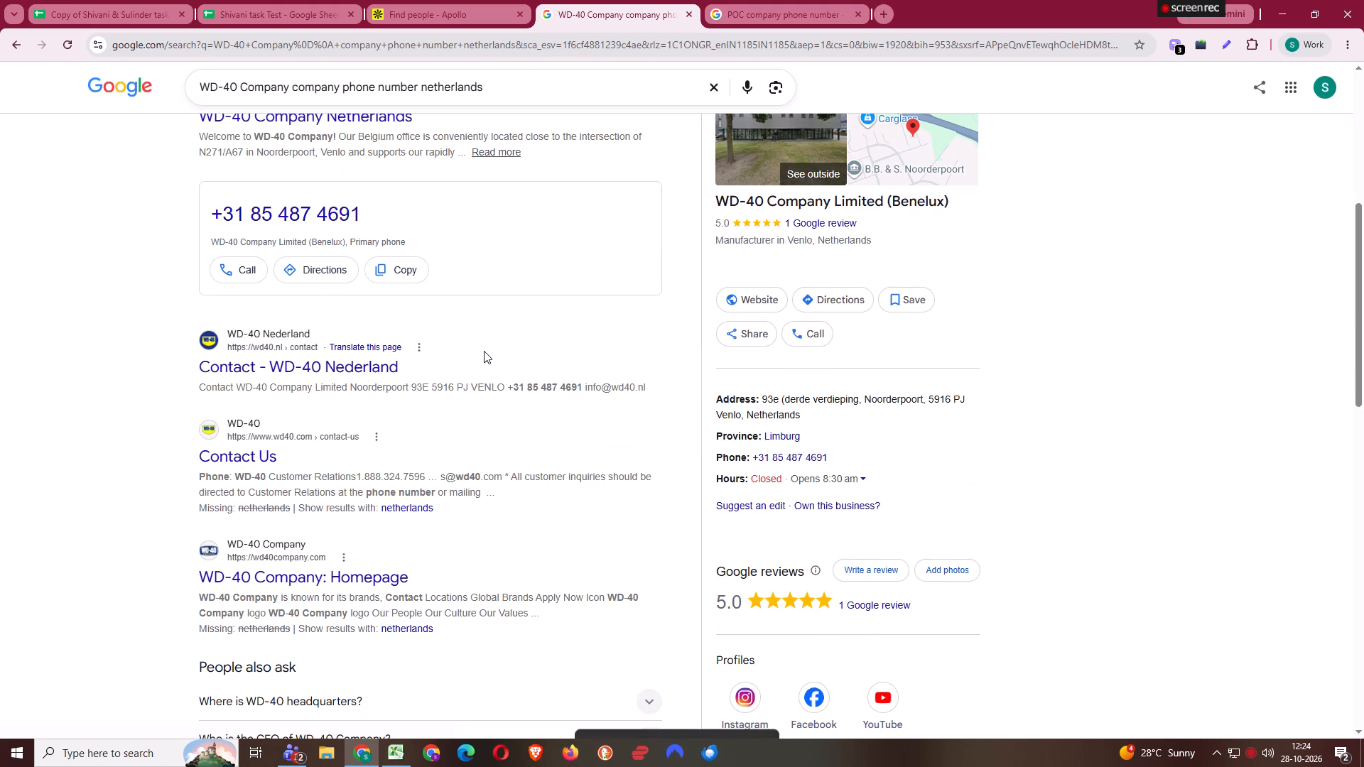
key(alt+Tab)
click(490, 150)
key(apostrophe)
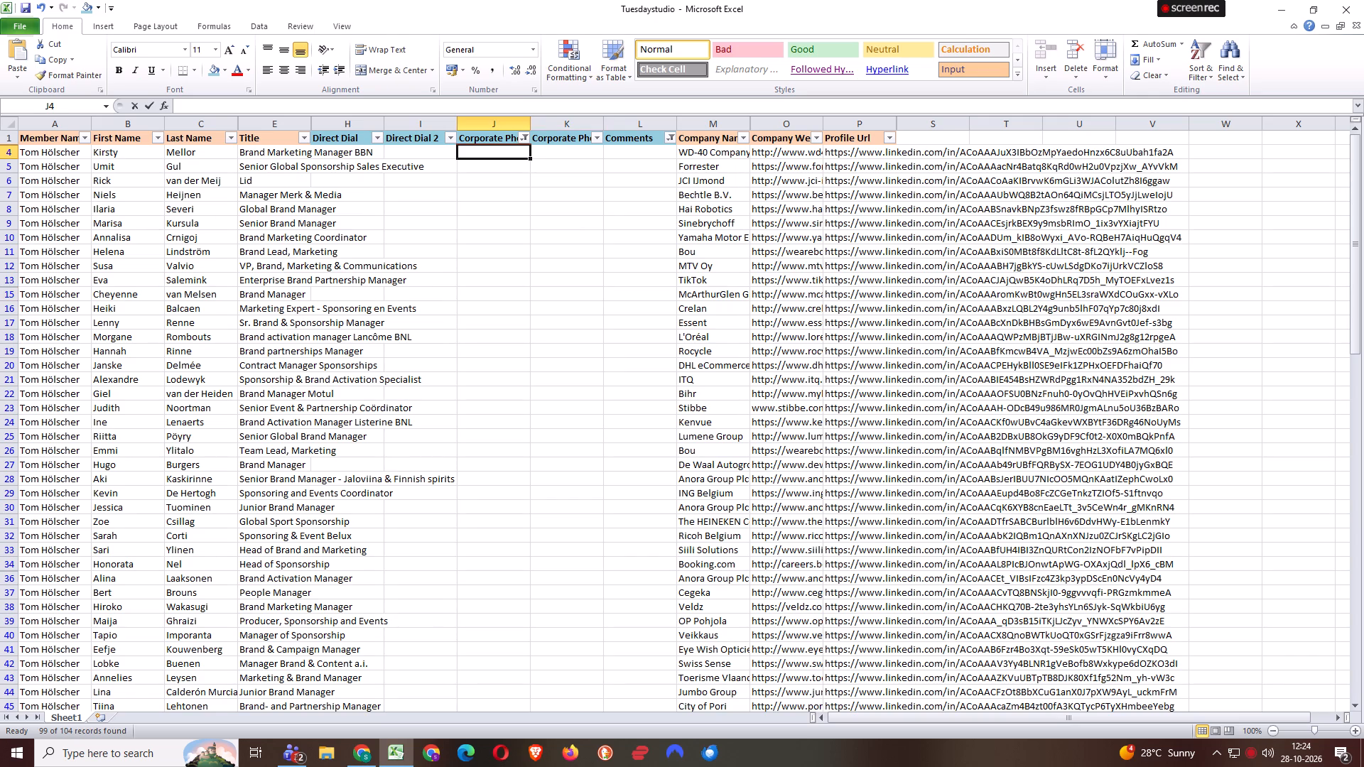
key(ctrl+v)
click(500, 232)
Copy the company name Forrester from row 5 and search Google for "Forrester Company company phone number netherlands".
key(alt+Tab)
key(alt+Tab)
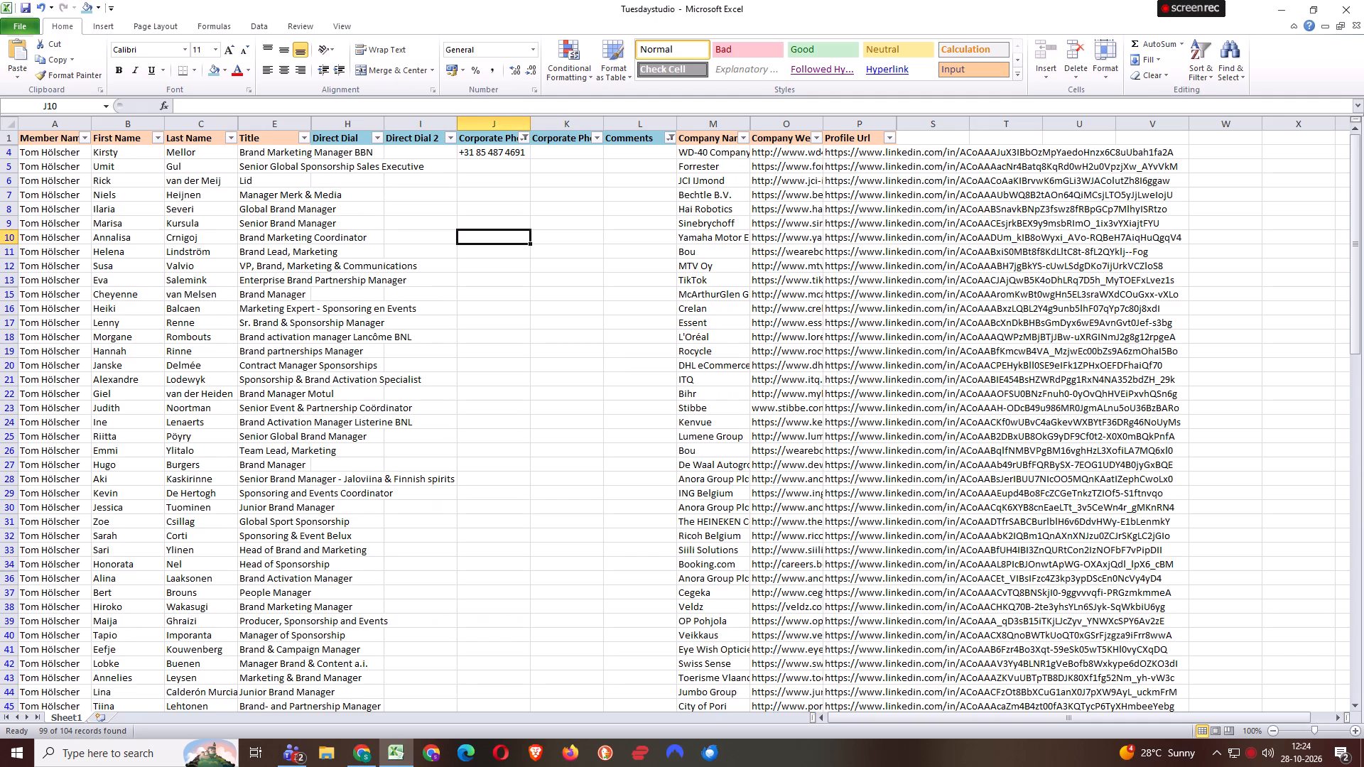
click(694, 163)
key(ctrl+c)
key(alt+Tab)
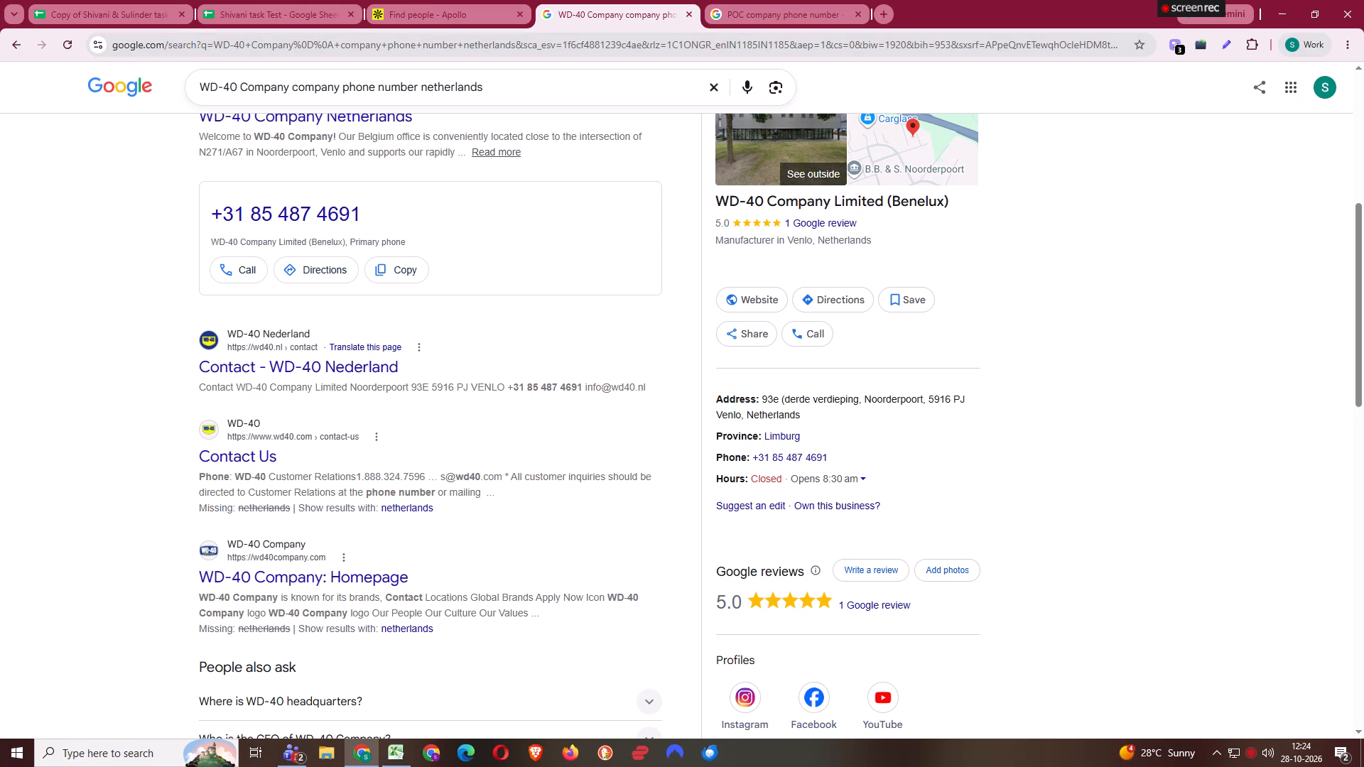
drag(238, 89, 75, 56)
key(ctrl+v)
key(Return)
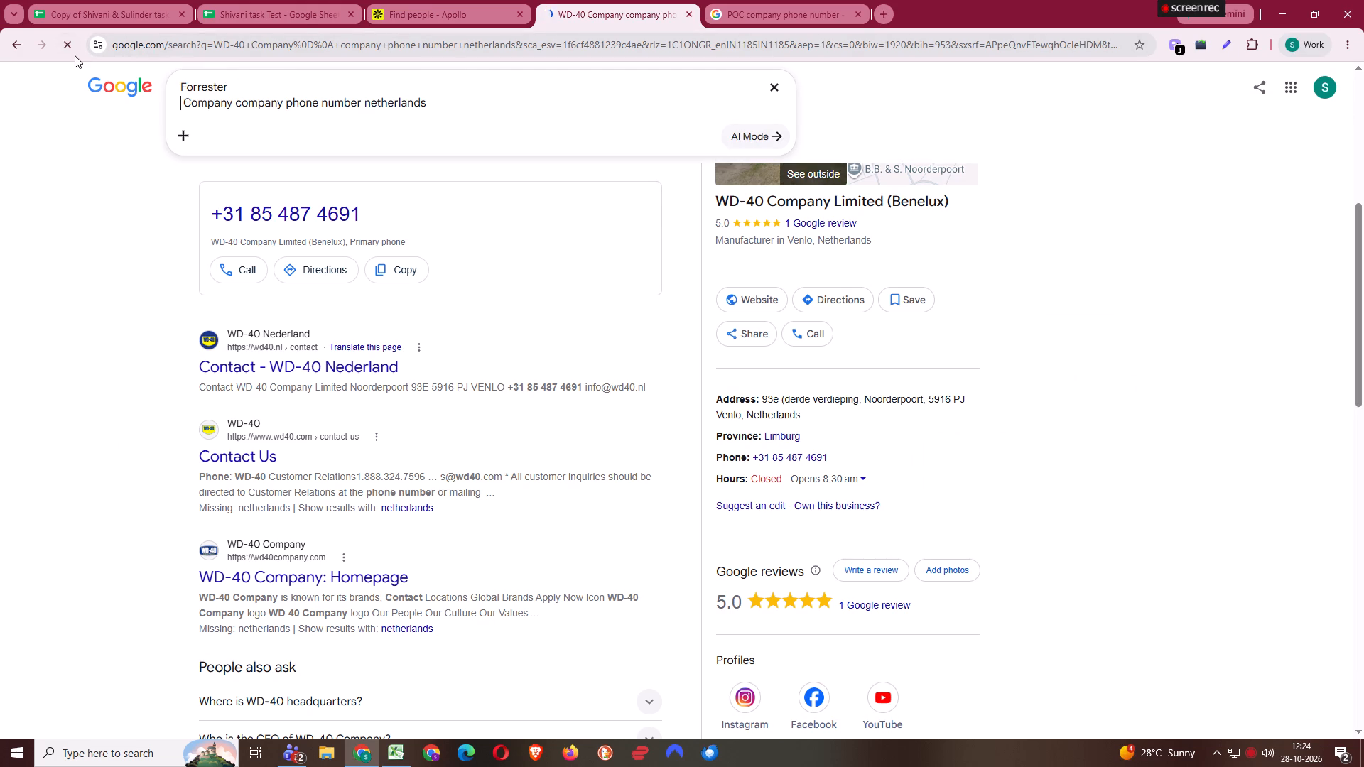
Reapply the blanks filter on the workbook's first Corporate Phone column.
key(alt+Tab)
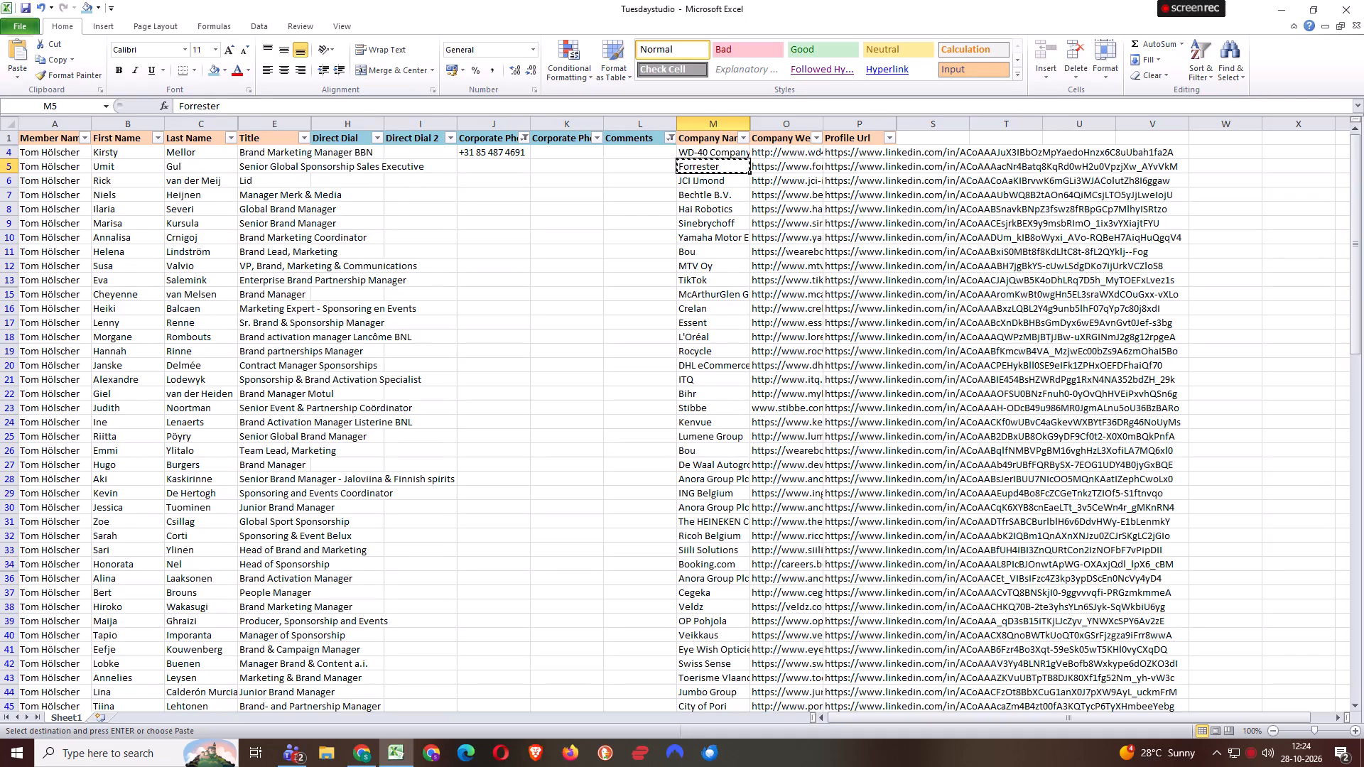
click(523, 137)
click(433, 398)
Copy Forrester's Amsterdam office phone number from Google and enter it as text in row 5's first Corporate Phone cell.
key(alt+Tab)
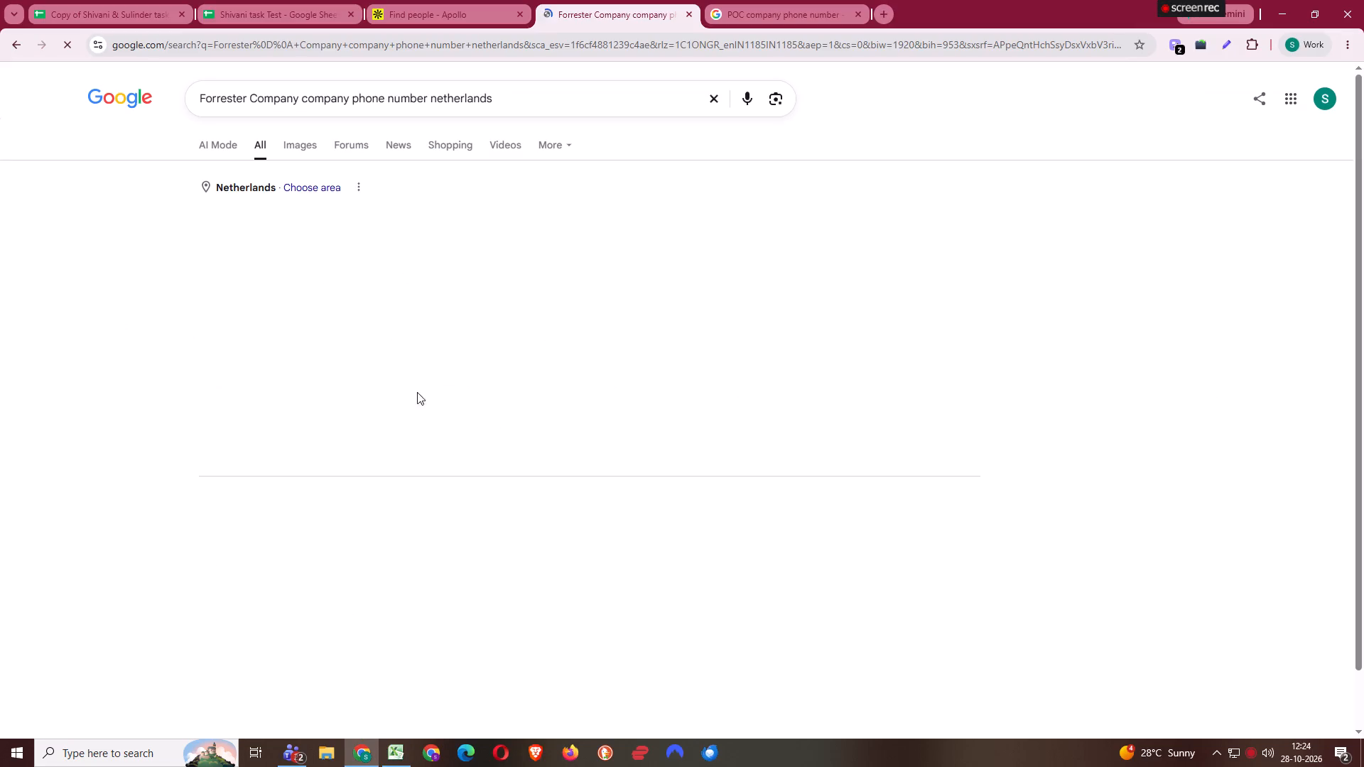
alt+click(481, 288)
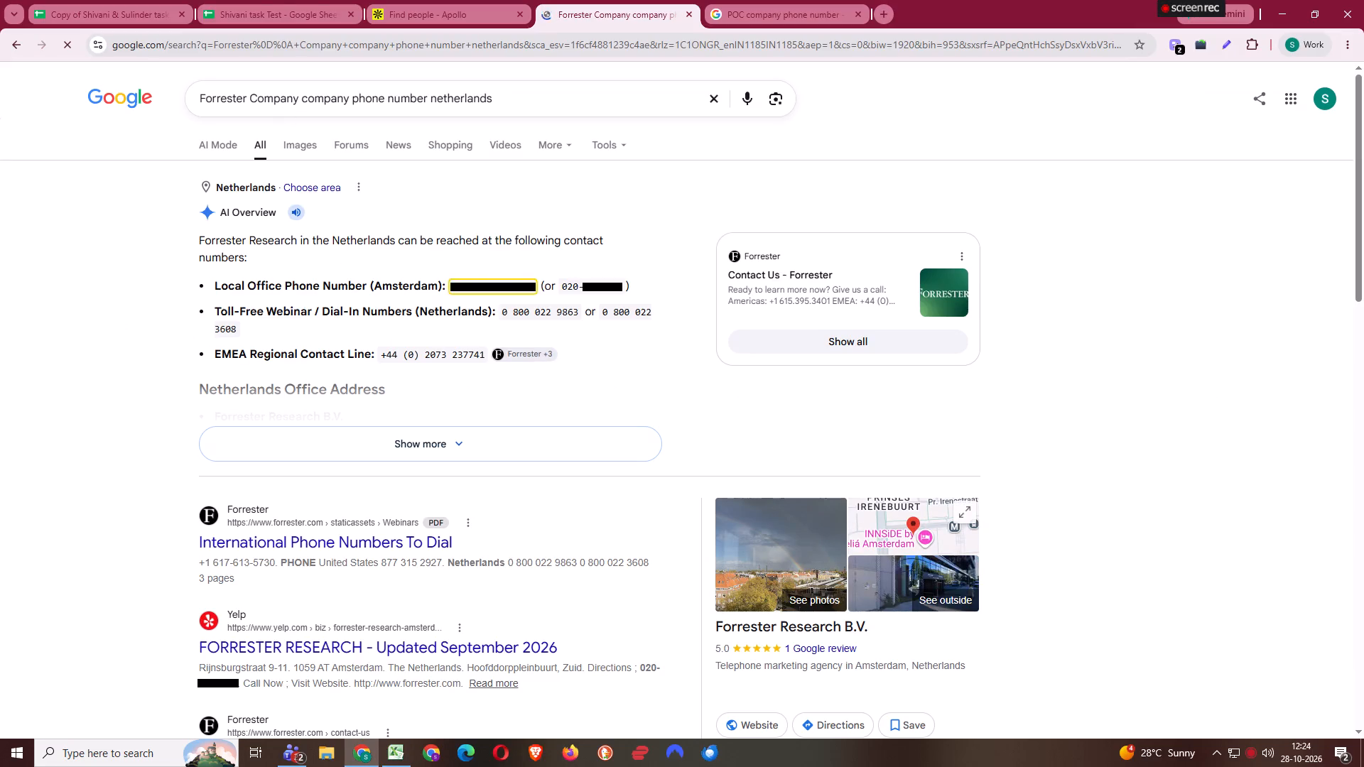
key(alt+Tab)
click(493, 151)
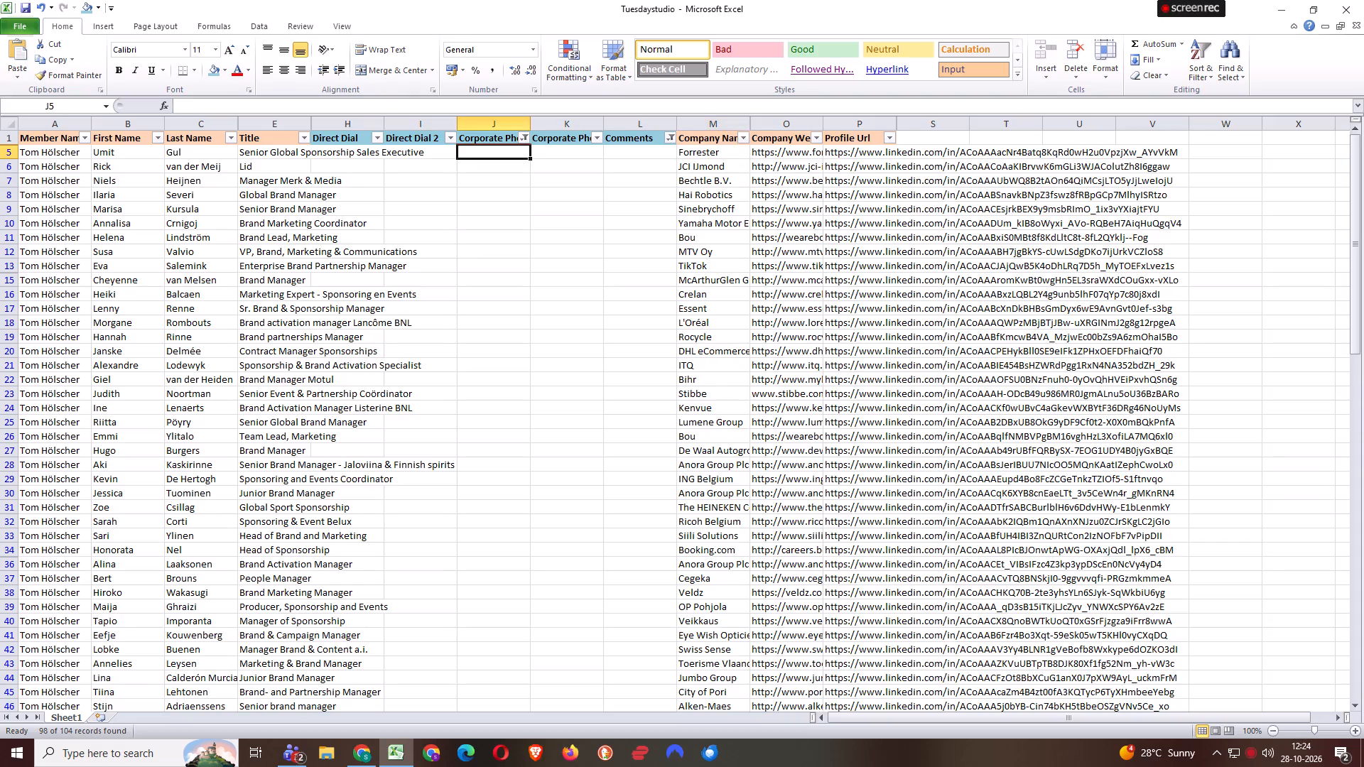
key(apostrophe)
key(ctrl+v)
scroll(493, 151, up, 3)
Copy the company name JCI IJmond from row 6 and search Google for "JCI IJmond company phone number netherlands".
click(697, 171)
key(ctrl+c)
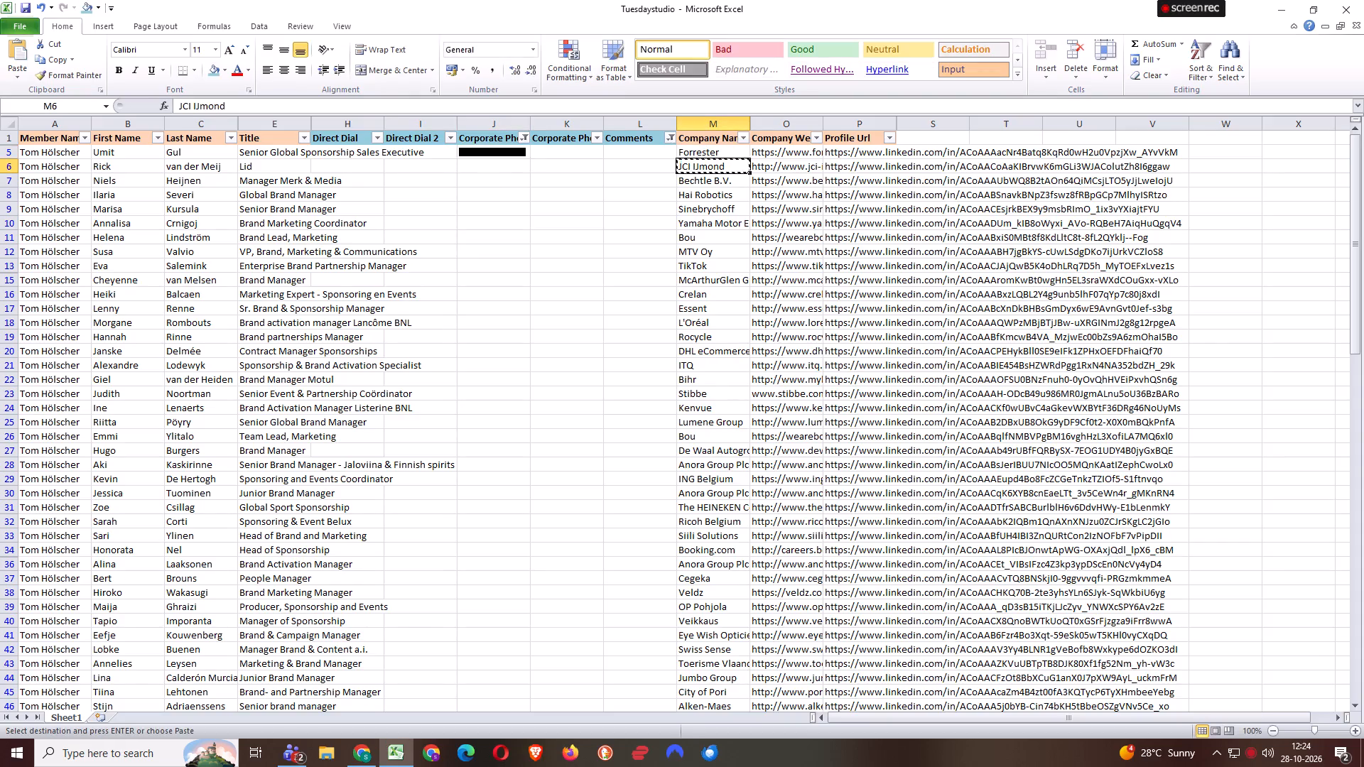
key(alt+Tab)
drag(301, 98, 0, 36)
key(ctrl+v)
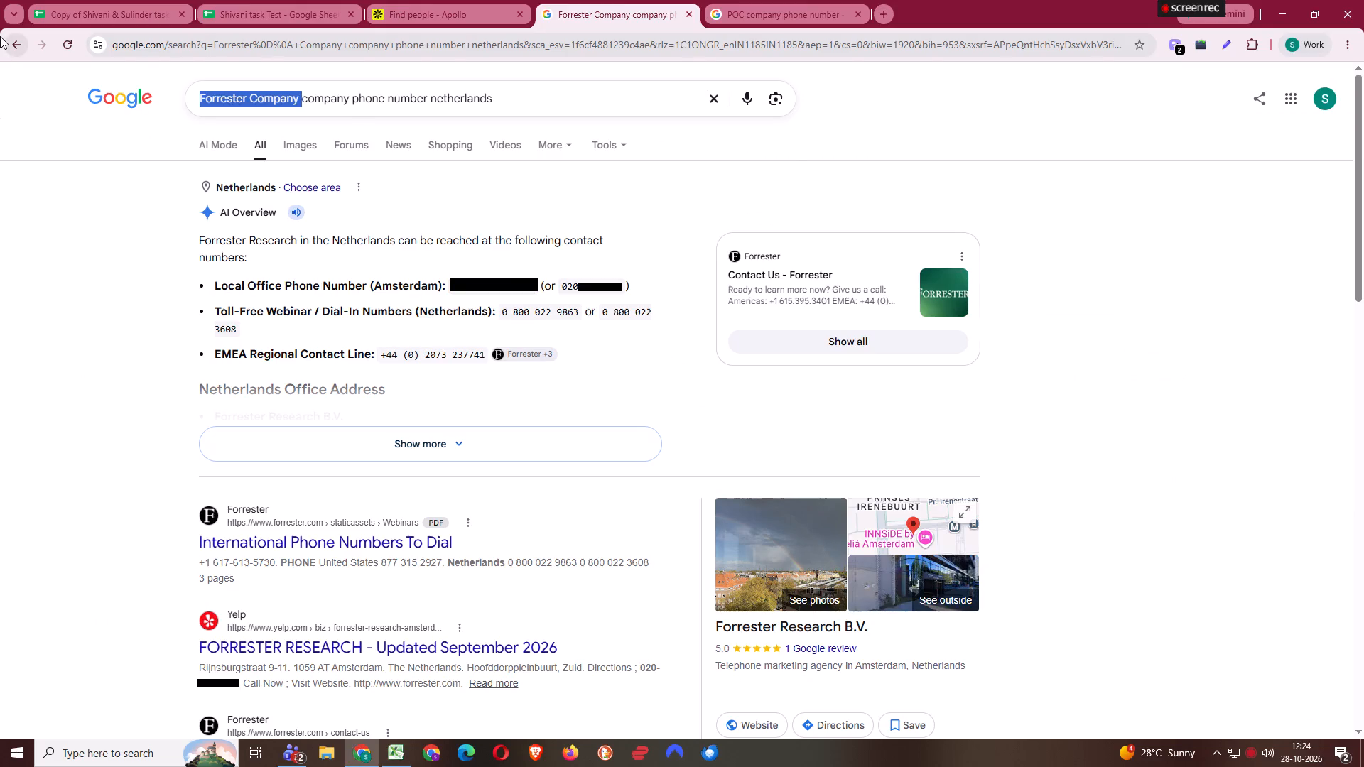
key(Return)
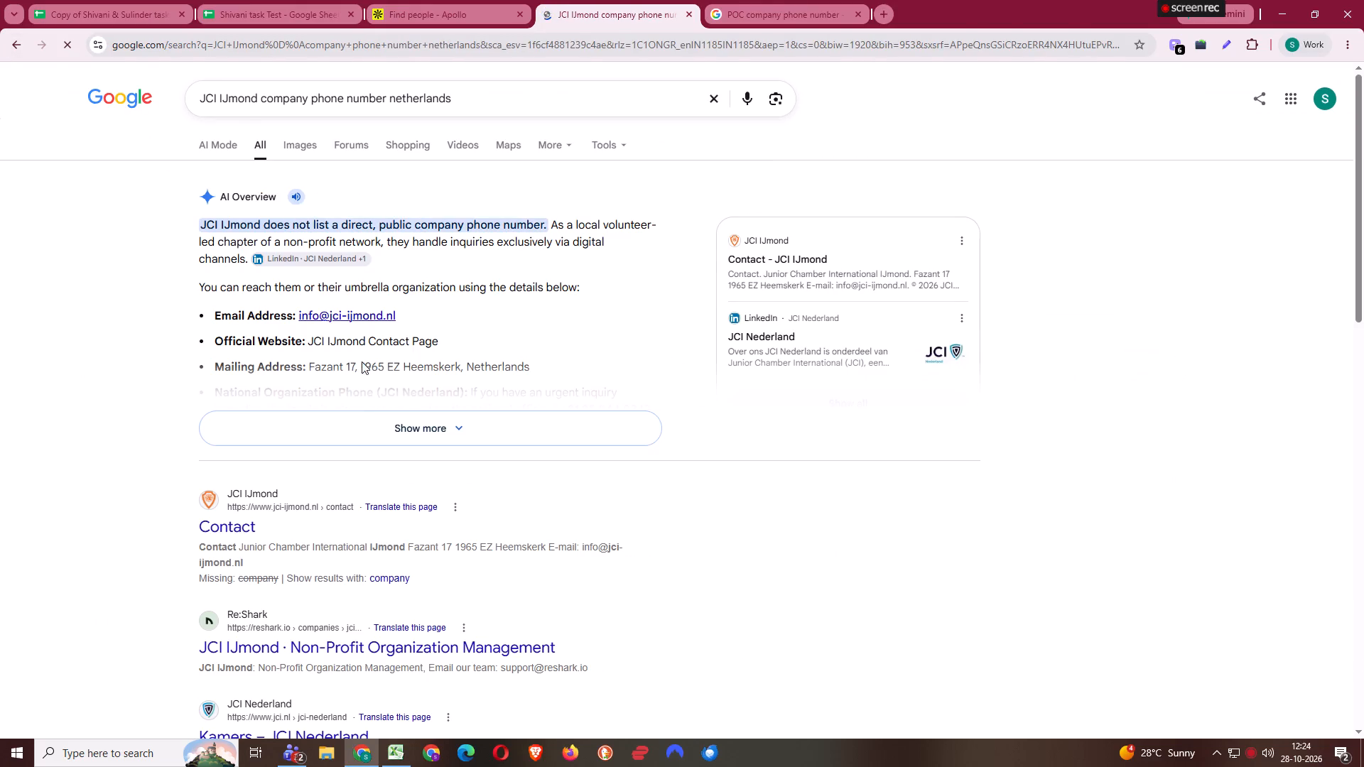
In the other Google search tab, search for "JCI IJmond company phone number", check the results, and return to the workbook.
click(806, 0)
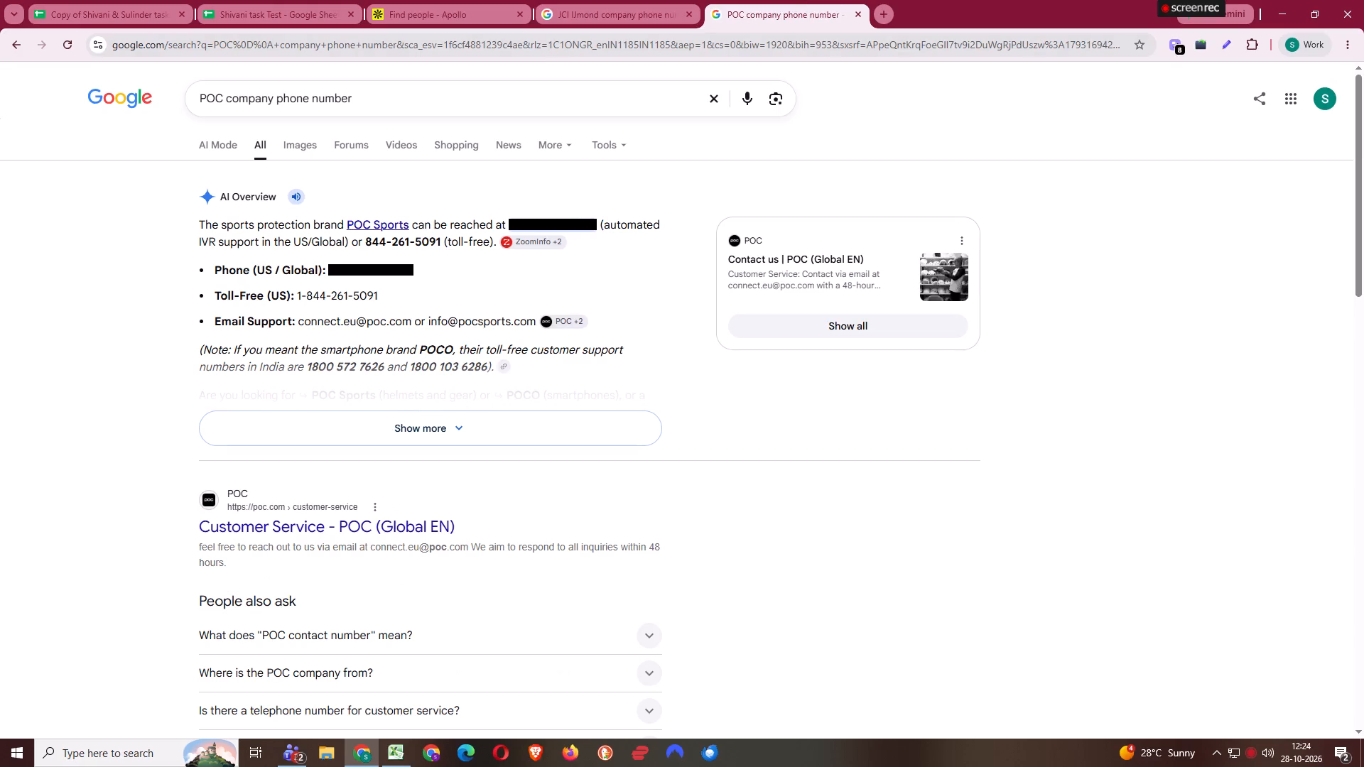
double_click(207, 96)
key(ctrl+v)
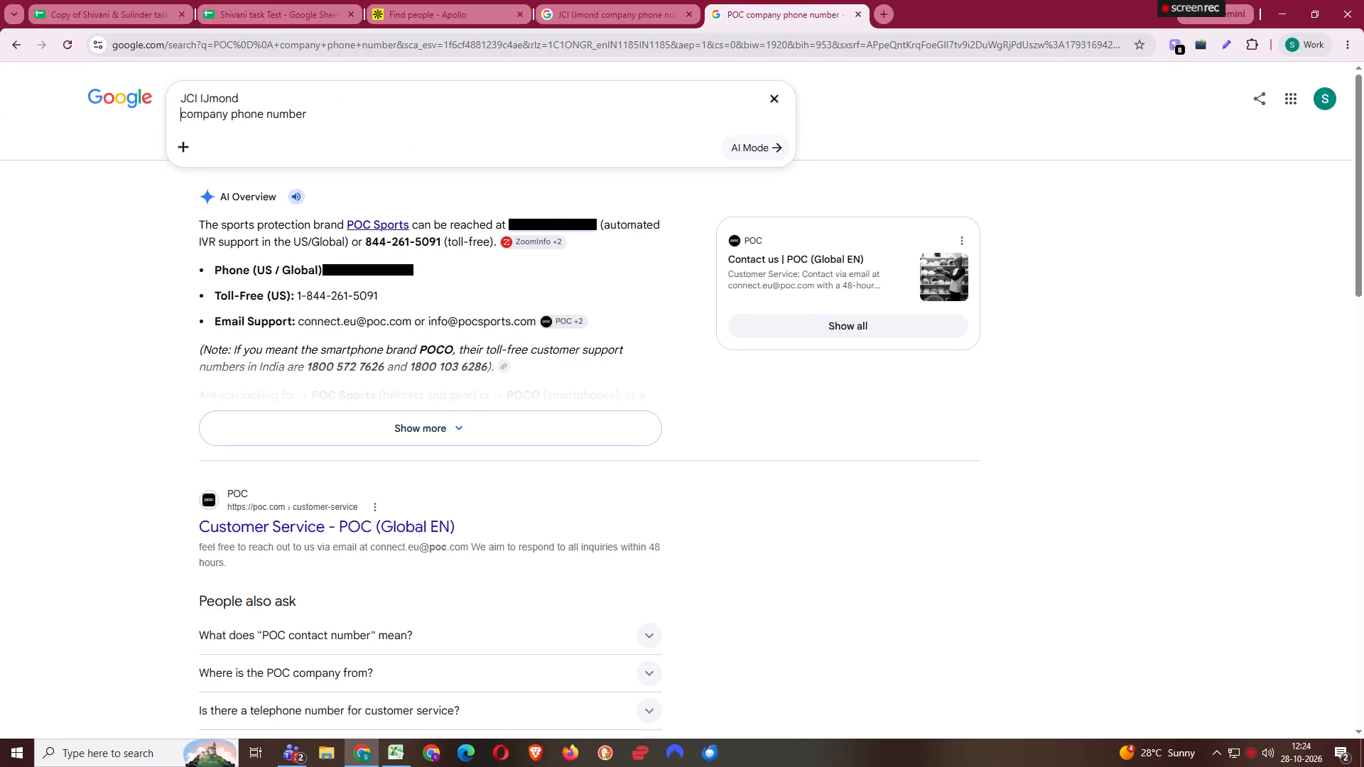
key(Return)
key(Return)
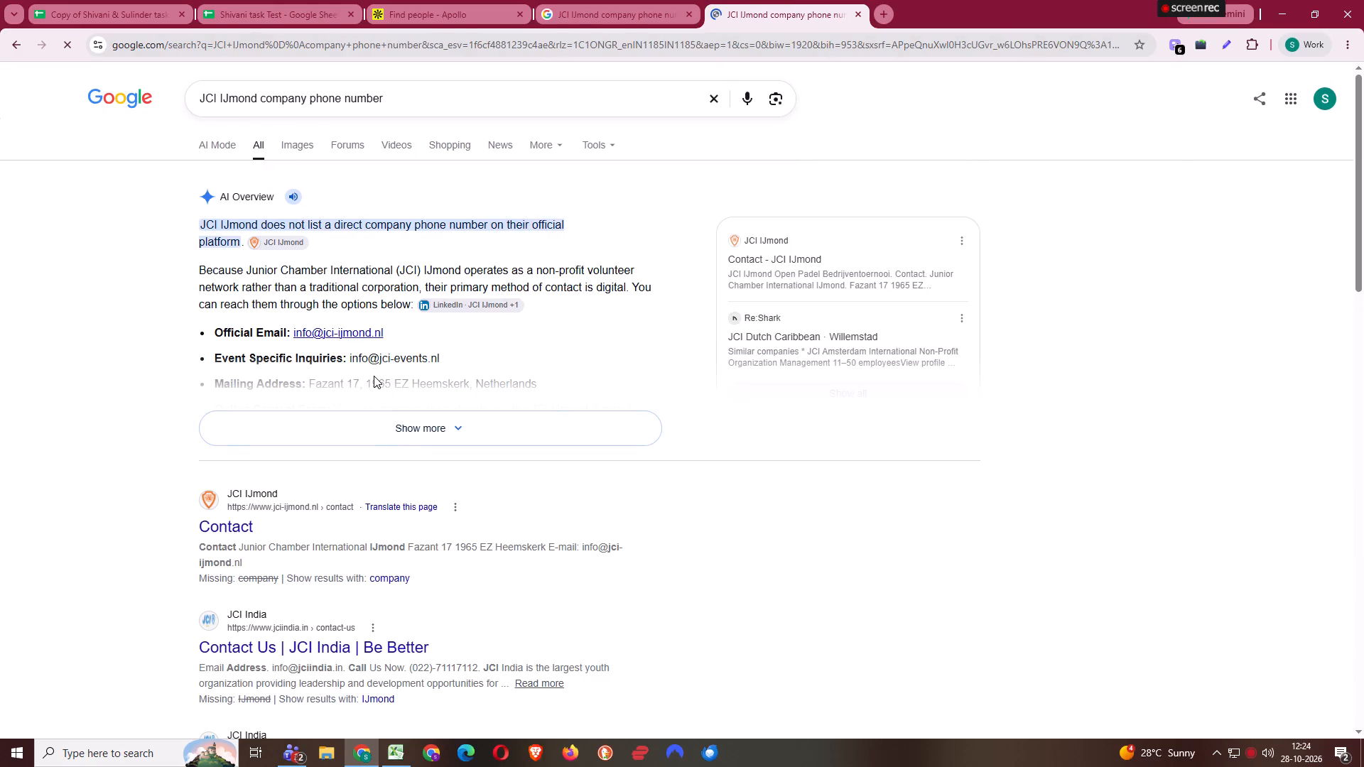
key(alt+Tab)
key(alt+Tab)
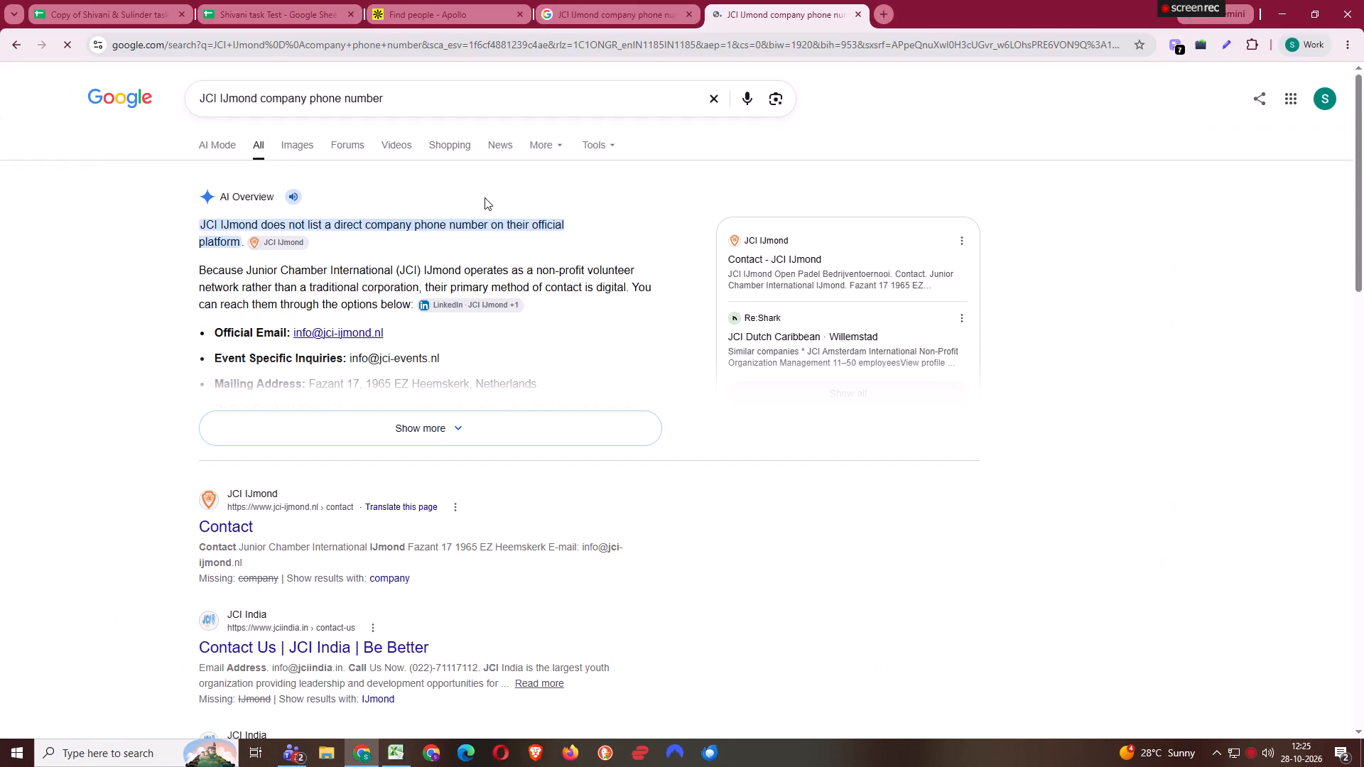
key(alt+Tab)
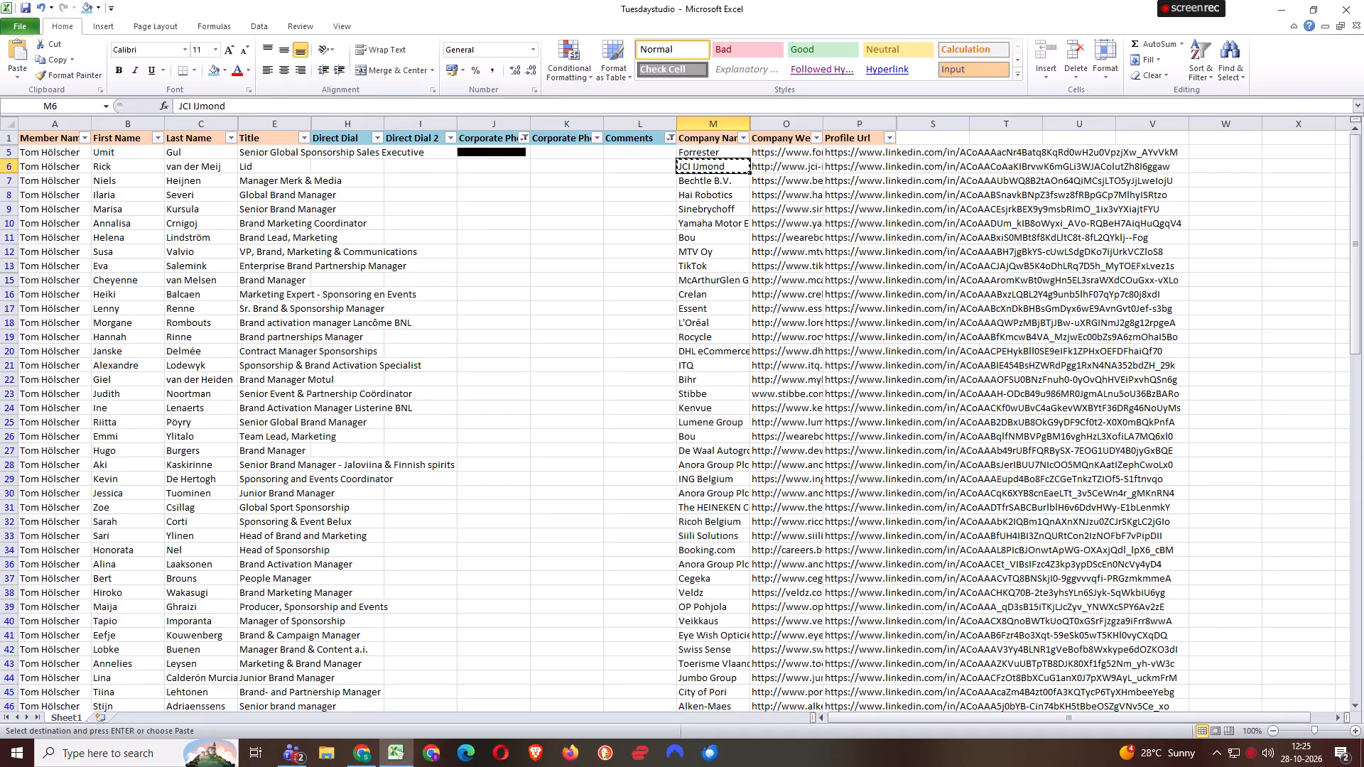
Enter NA in the first Corporate Phone cell of row 6 for JCI IJmond.
click(474, 165)
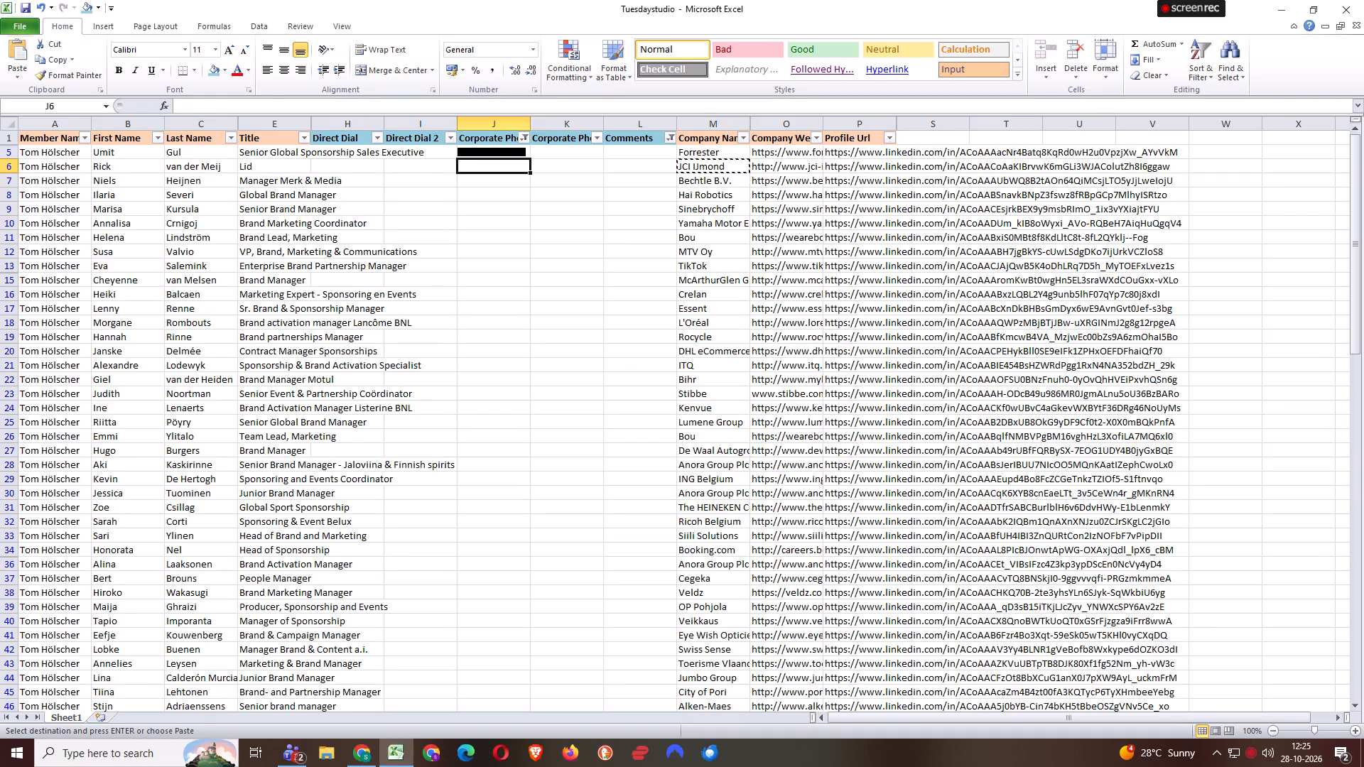
text(NA)
click(485, 254)
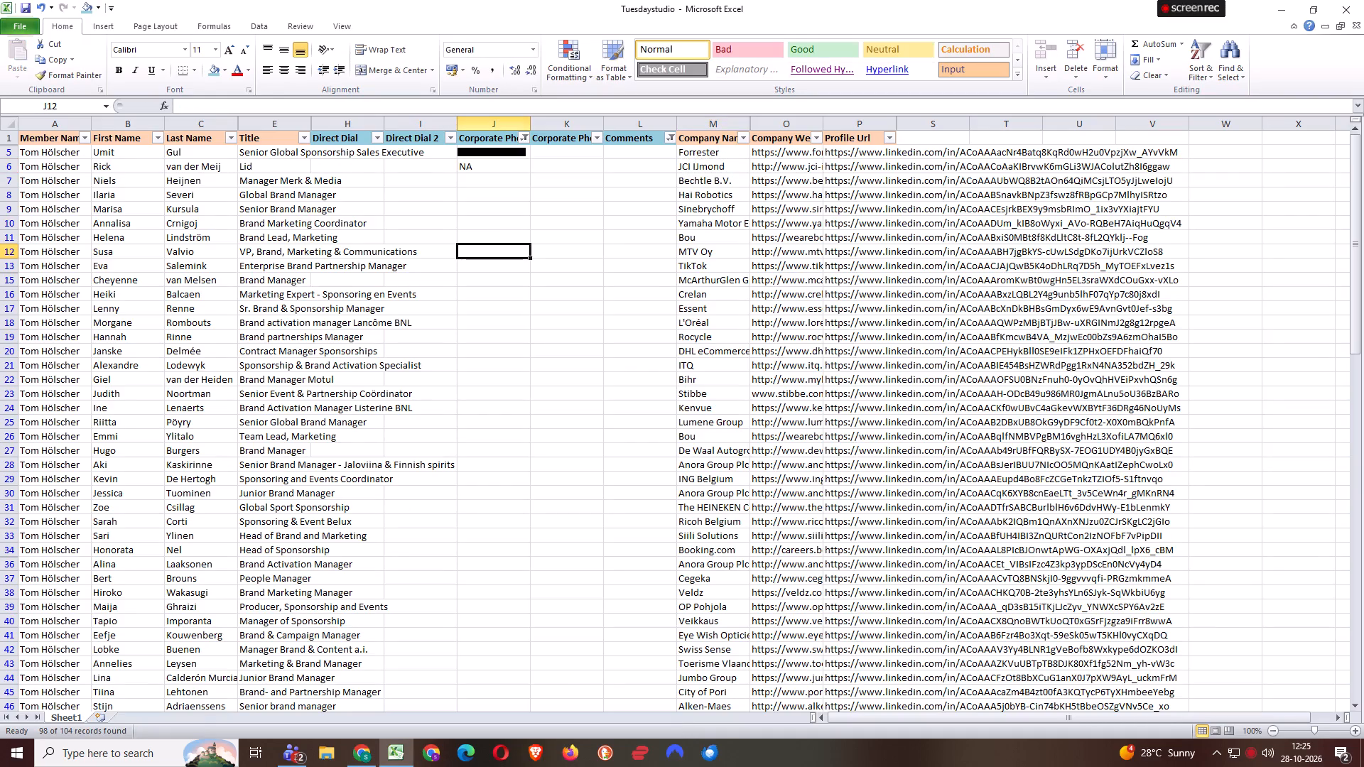
Reapply the blanks filter on the first Corporate Phone column to hide the rows already filled in.
click(521, 138)
click(423, 397)
click(516, 413)
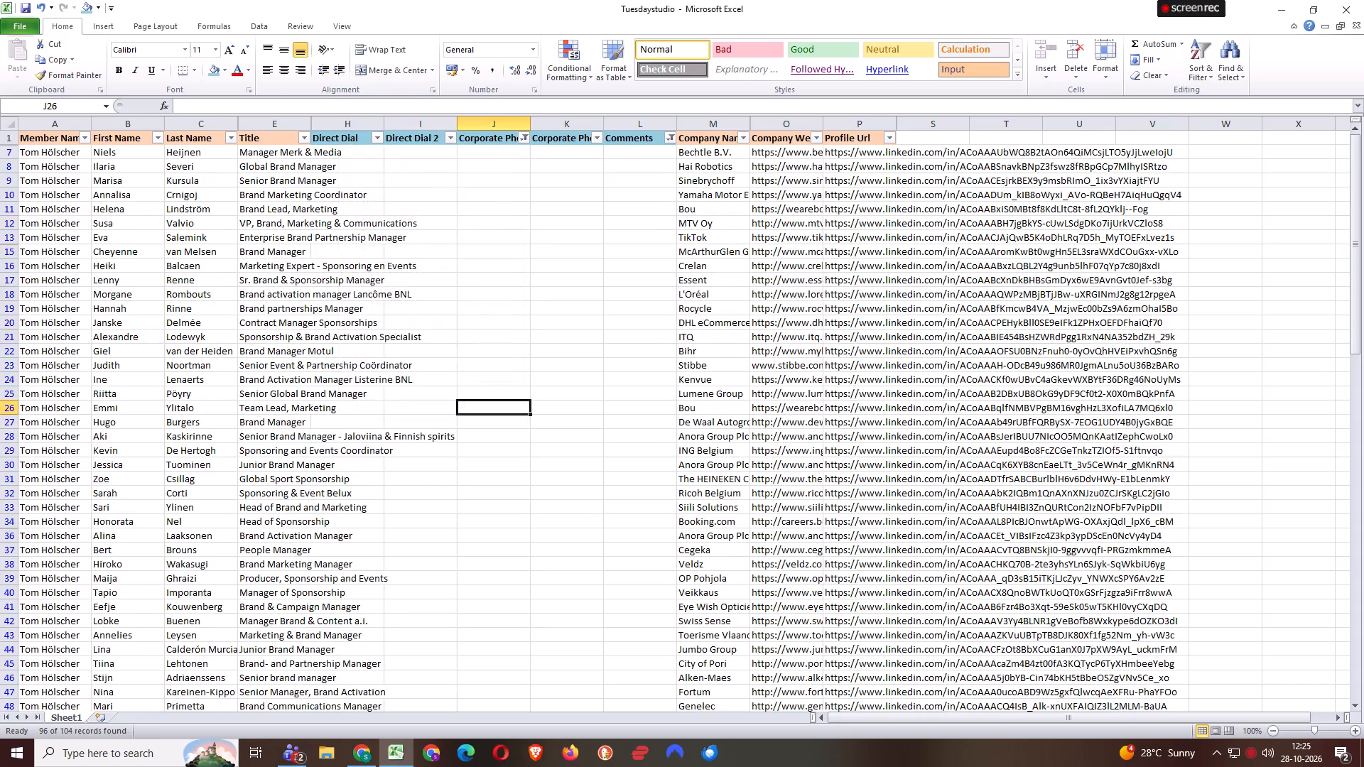
Save the Tuesdaystudio workbook.
key(ctrl+s)
key(ctrl+s)
key(ctrl+s)
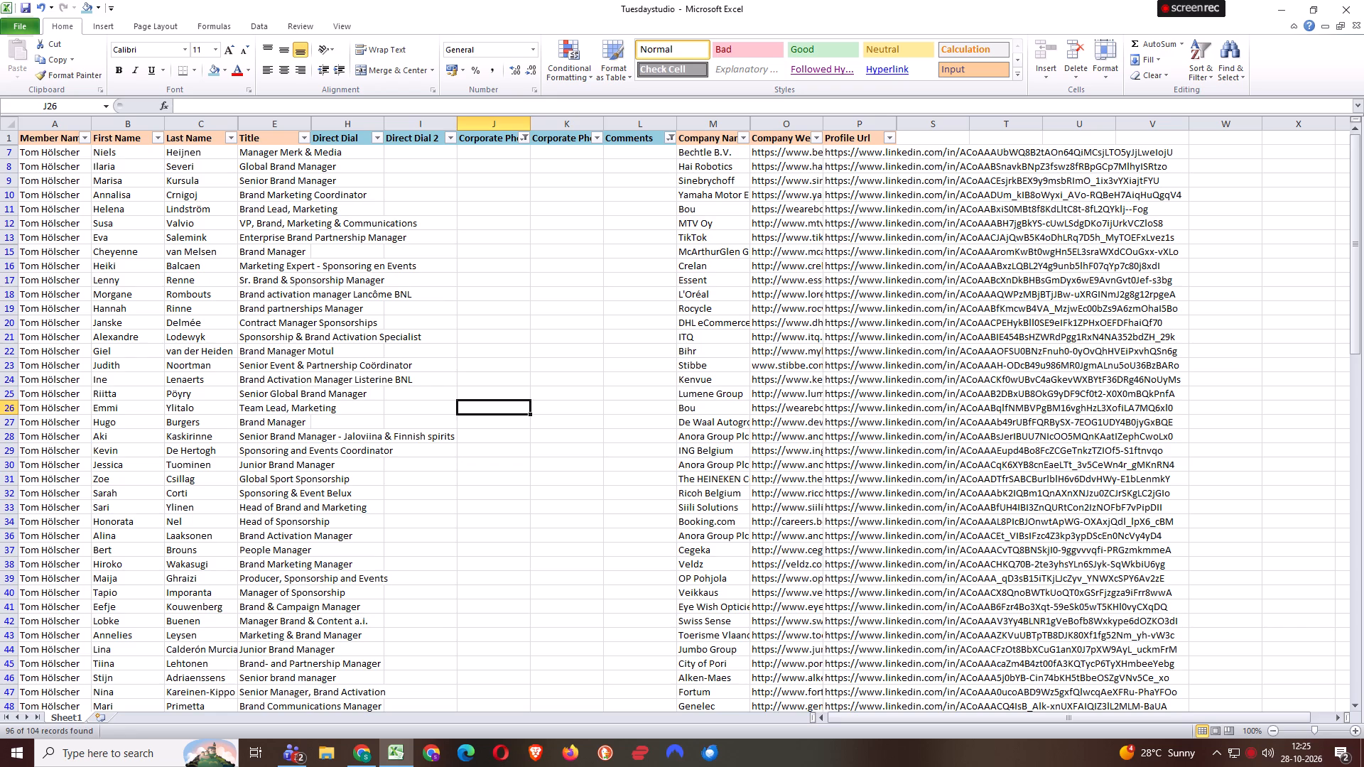
click(569, 292)
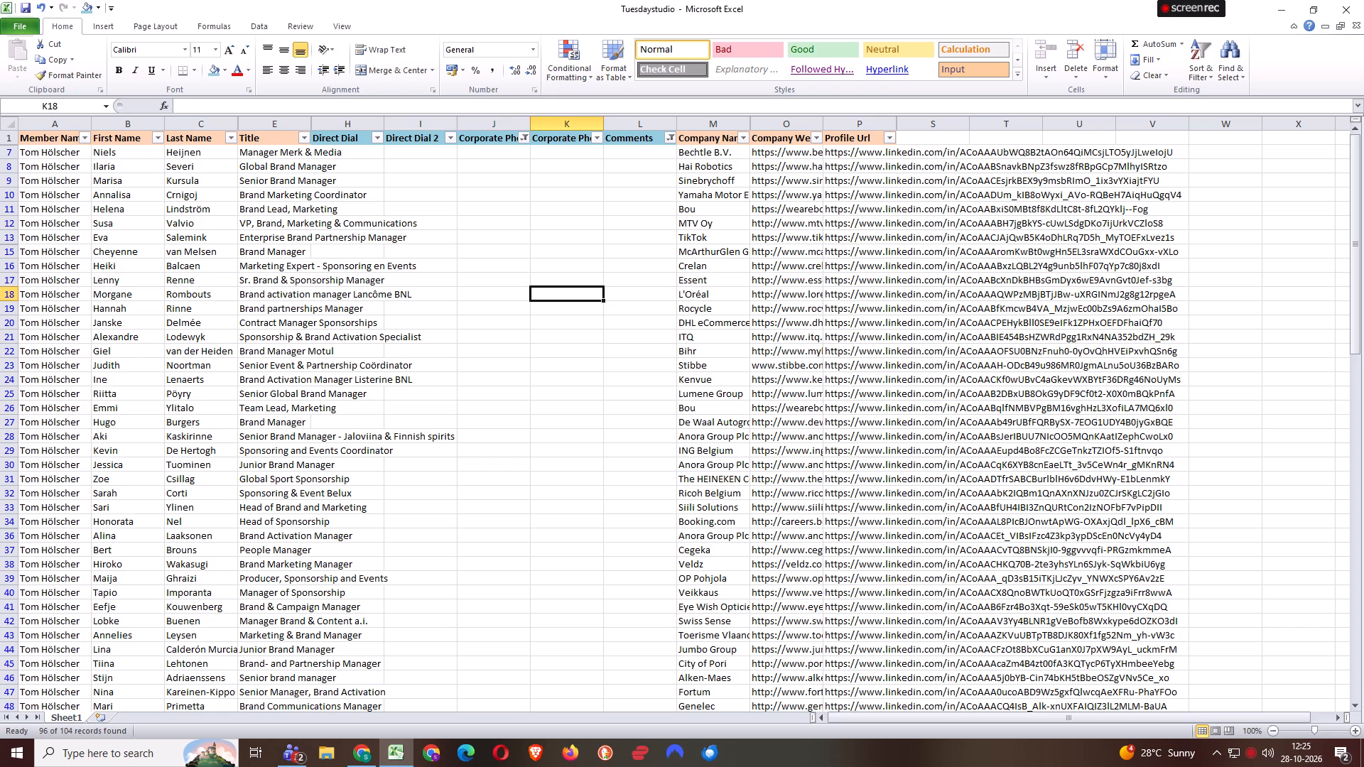
key(ctrl+s)
key(ctrl+s)
key(ctrl+s)
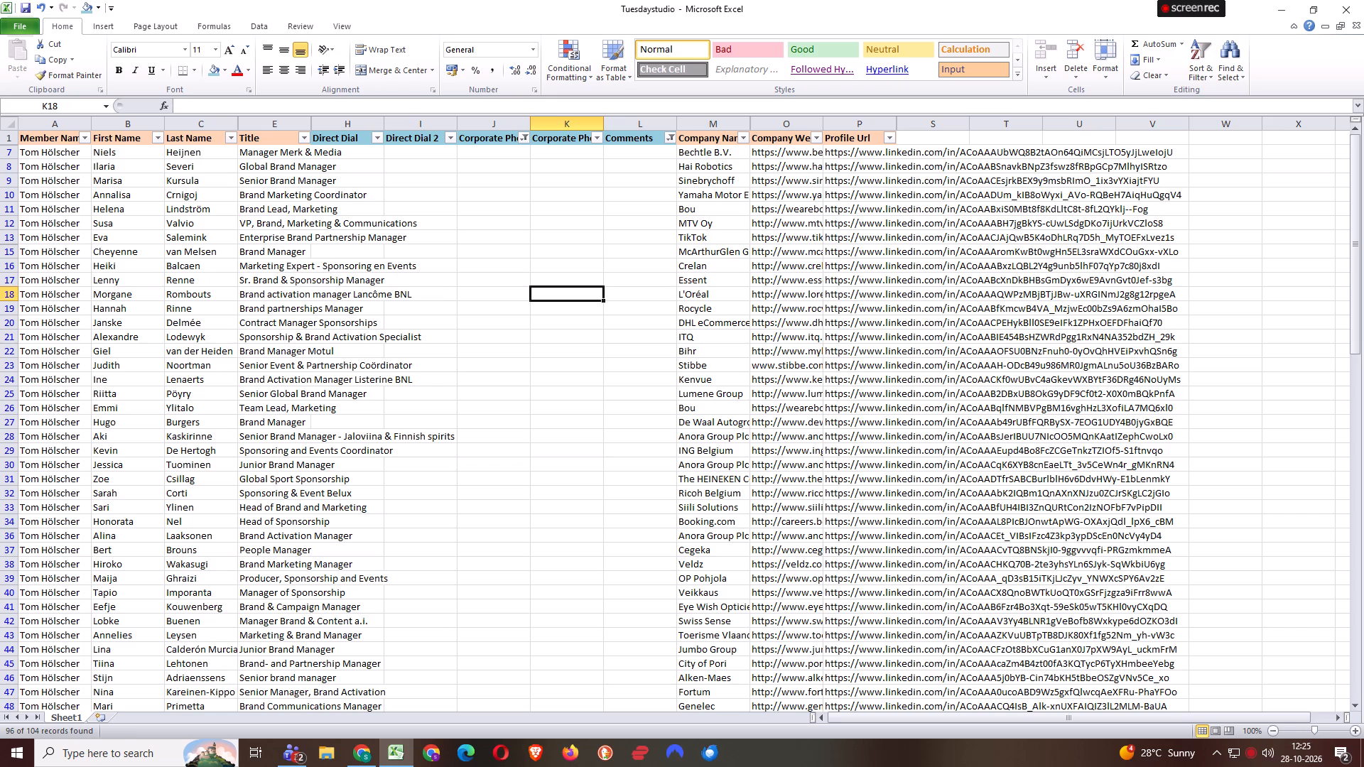
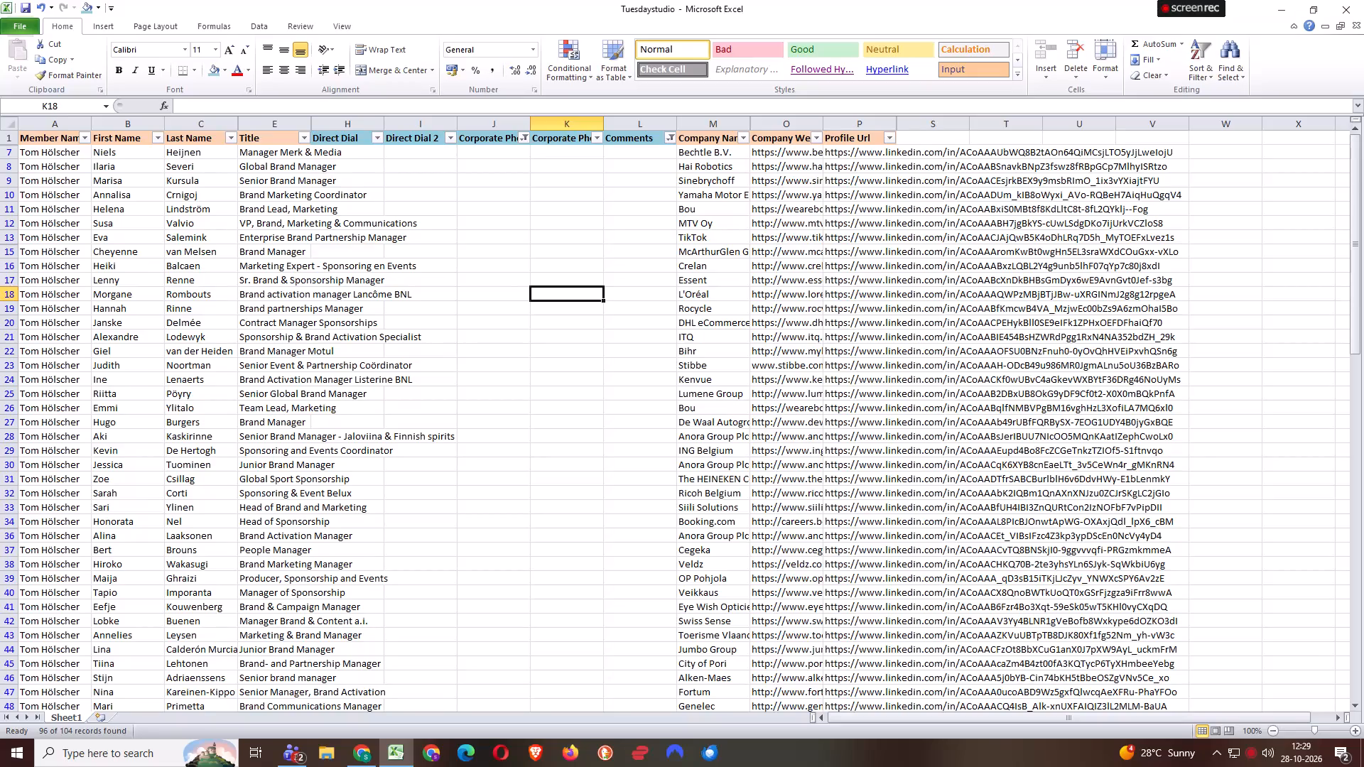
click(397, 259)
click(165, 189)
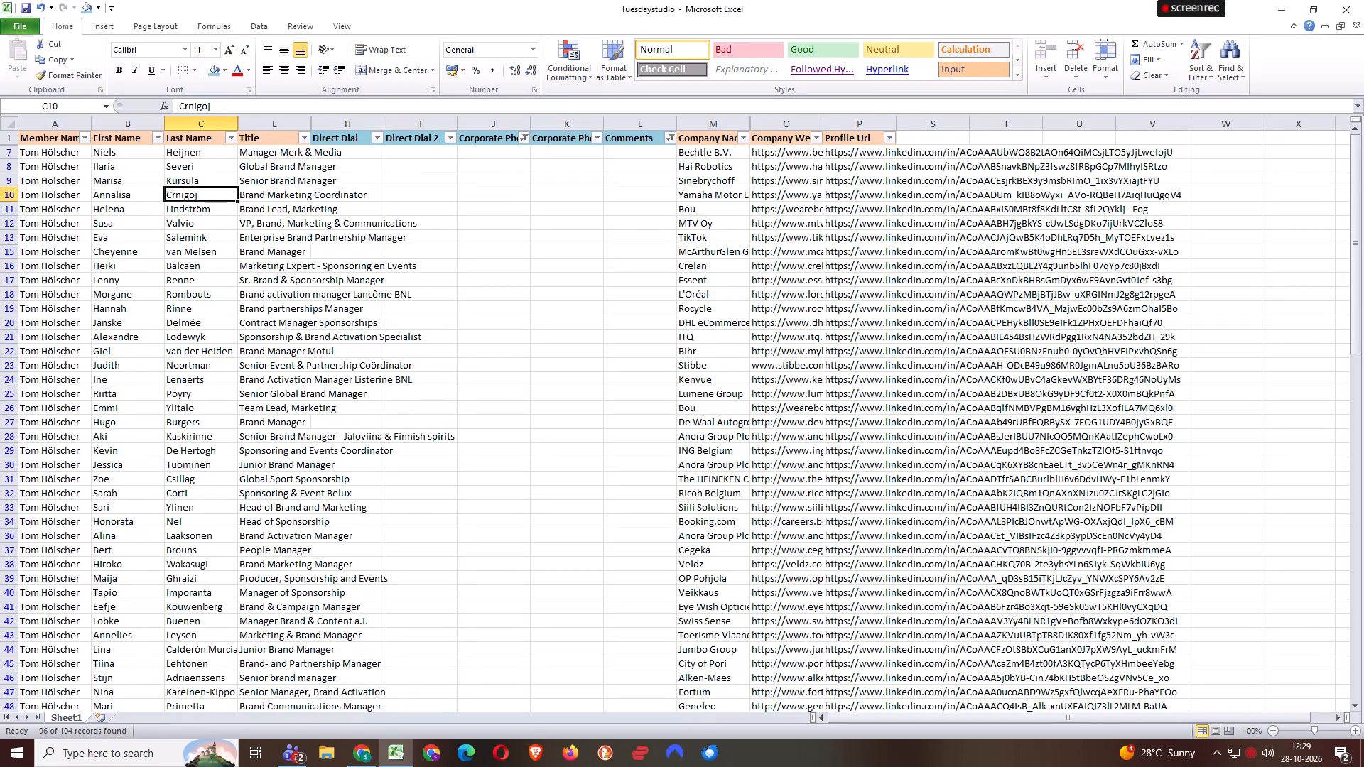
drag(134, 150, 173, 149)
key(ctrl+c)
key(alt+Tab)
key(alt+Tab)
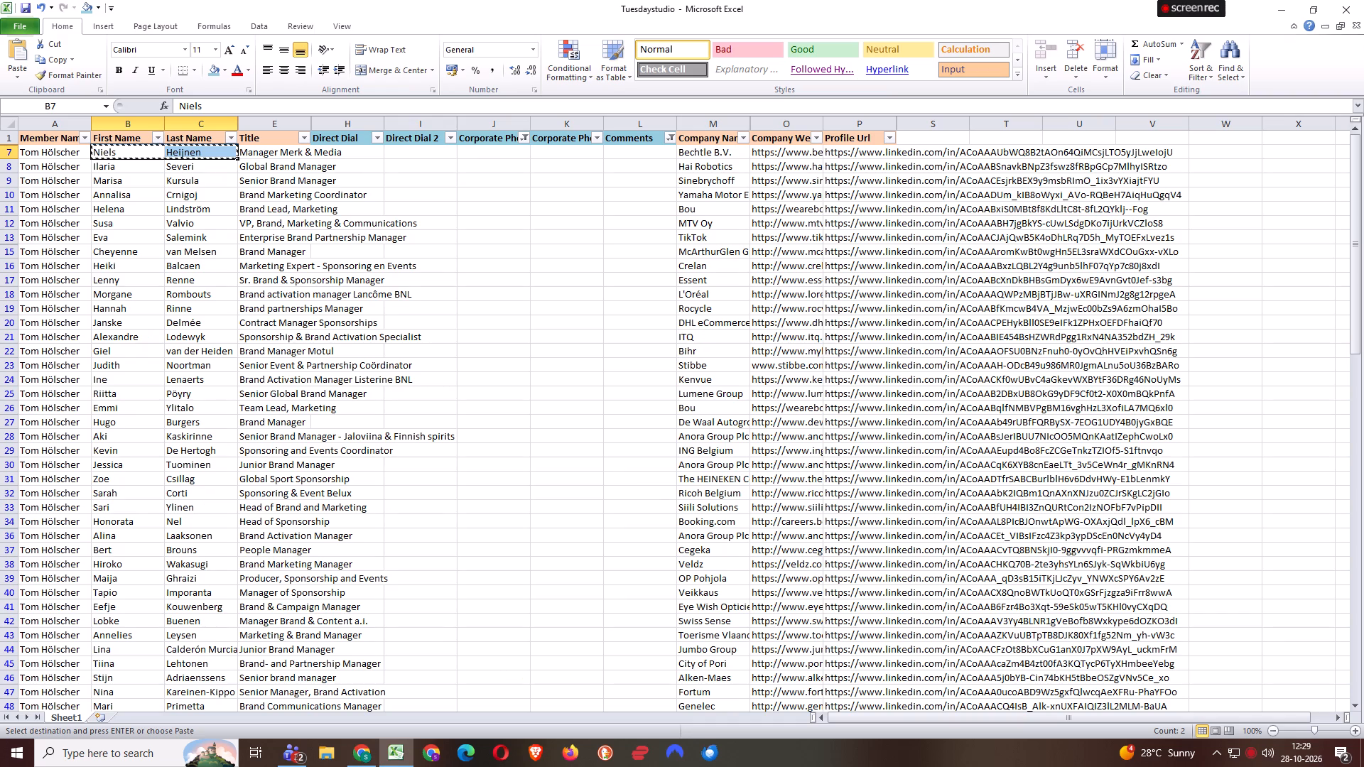
Copy the company name Bechtle B.V. from row 7 and search Google for its company phone number in the Netherlands.
click(695, 153)
key(ctrl+c)
key(alt+Tab)
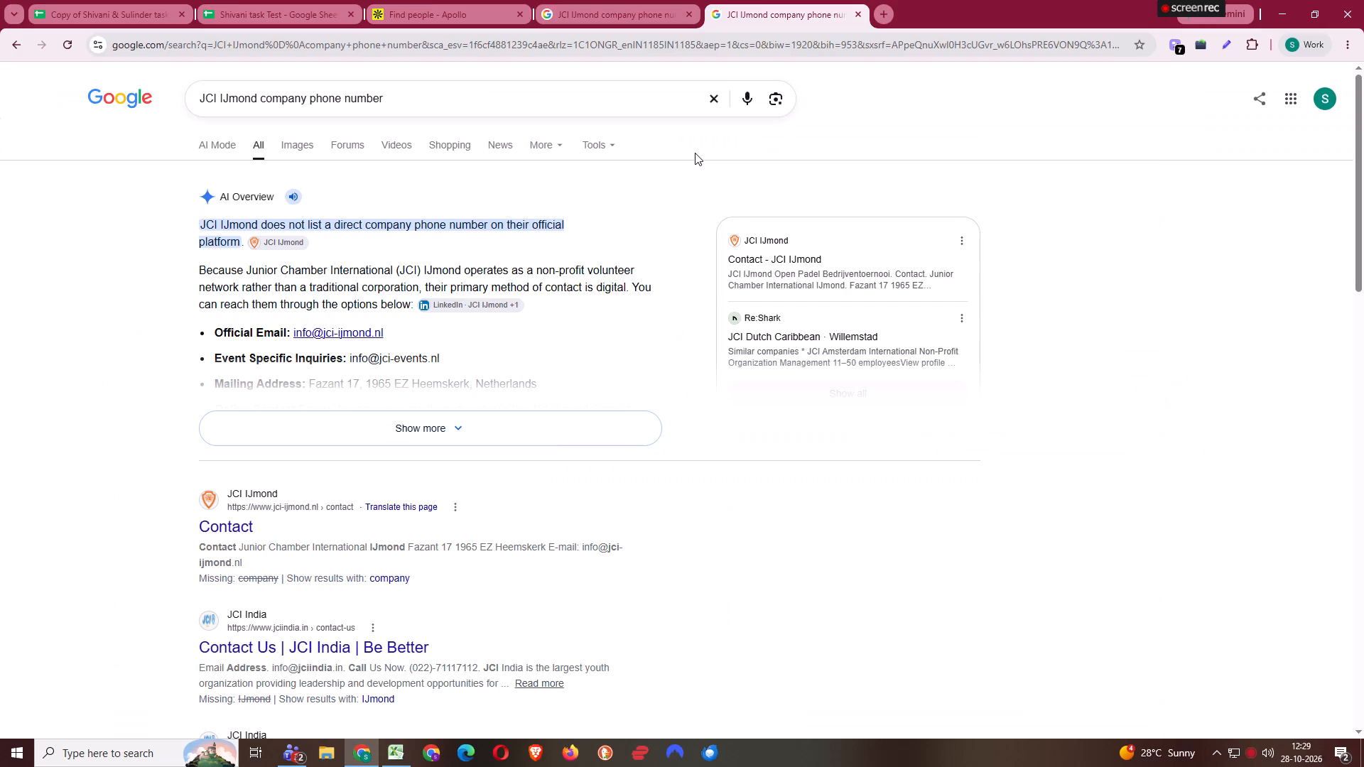
click(667, 0)
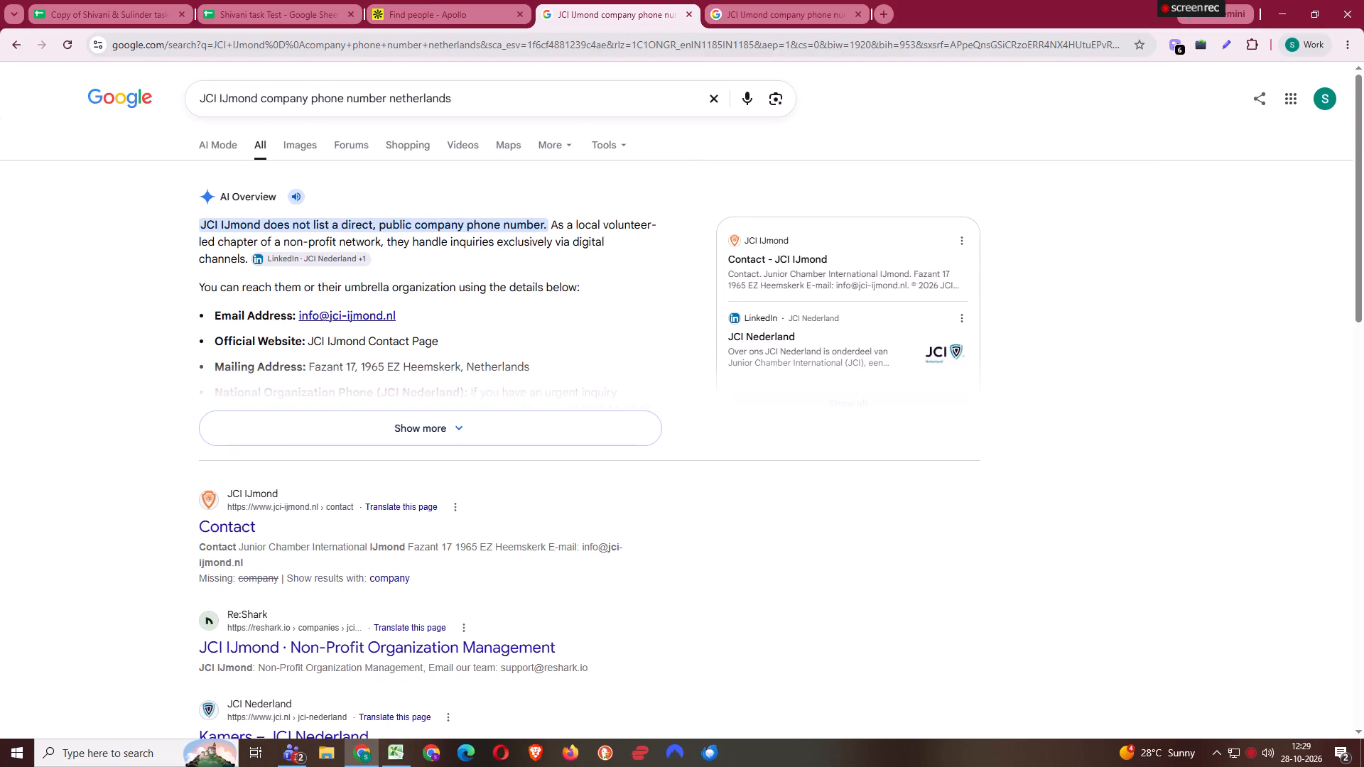
drag(255, 102, 77, 110)
key(ctrl+v)
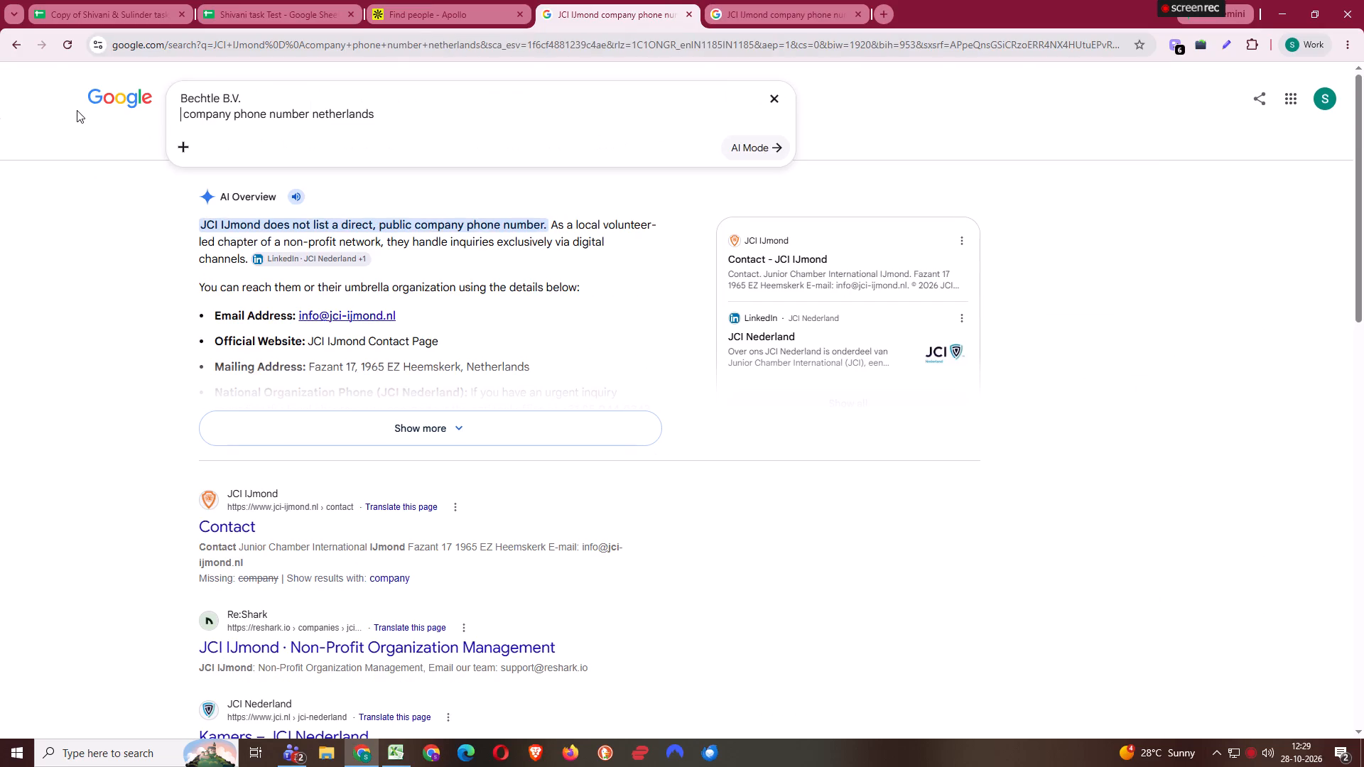
key(Return)
key(alt+Tab)
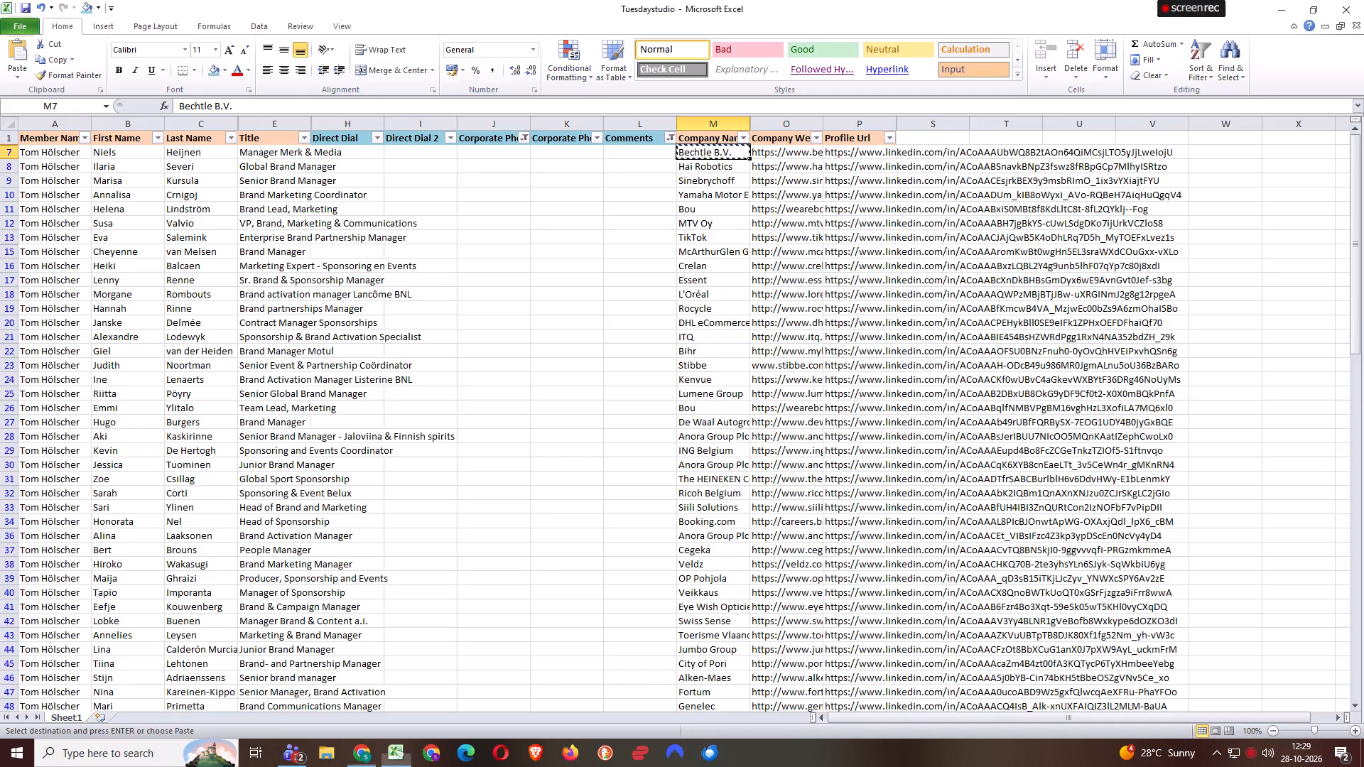
key(alt+Tab)
scroll(77, 110, up, 1)
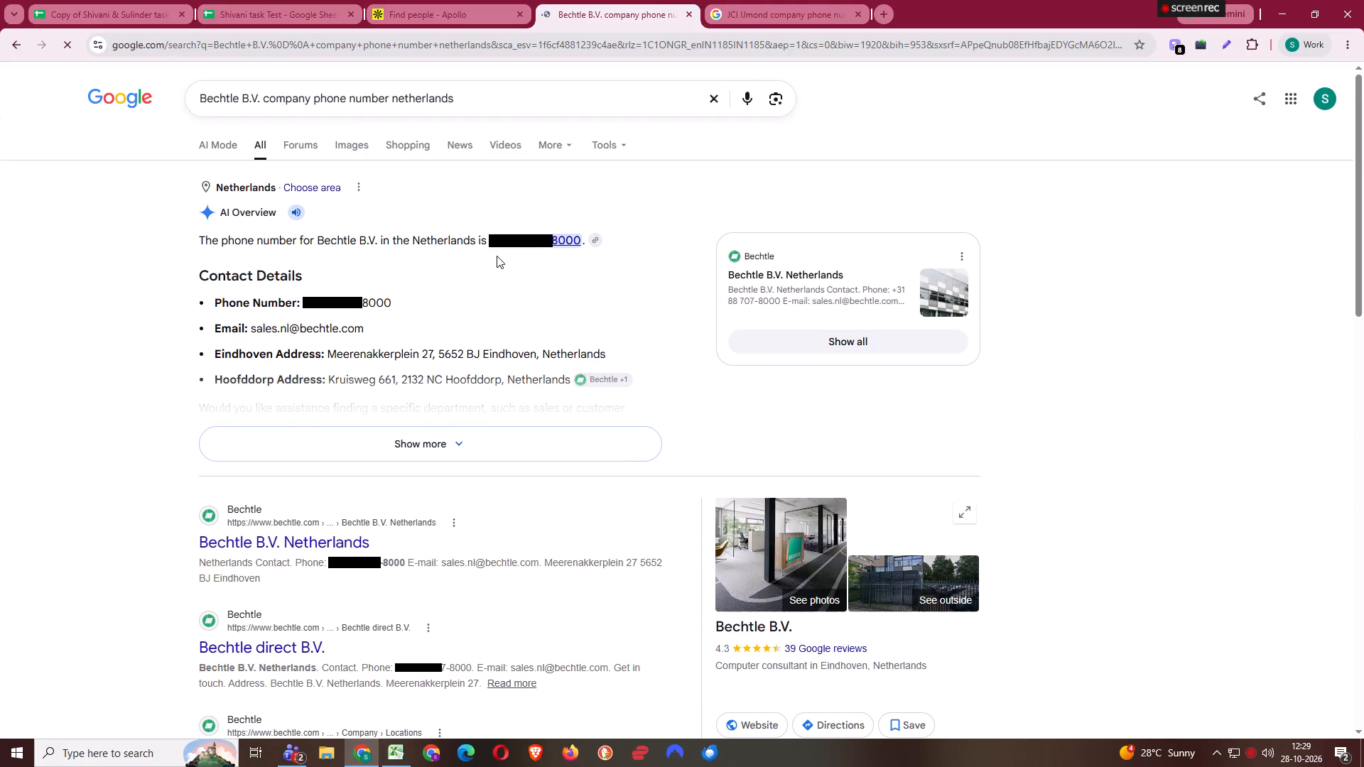
Copy Bechtle B.V.'s phone number from the search result into its first corporate phone cell, J7, as text.
alt+click(519, 245)
key(alt+Tab)
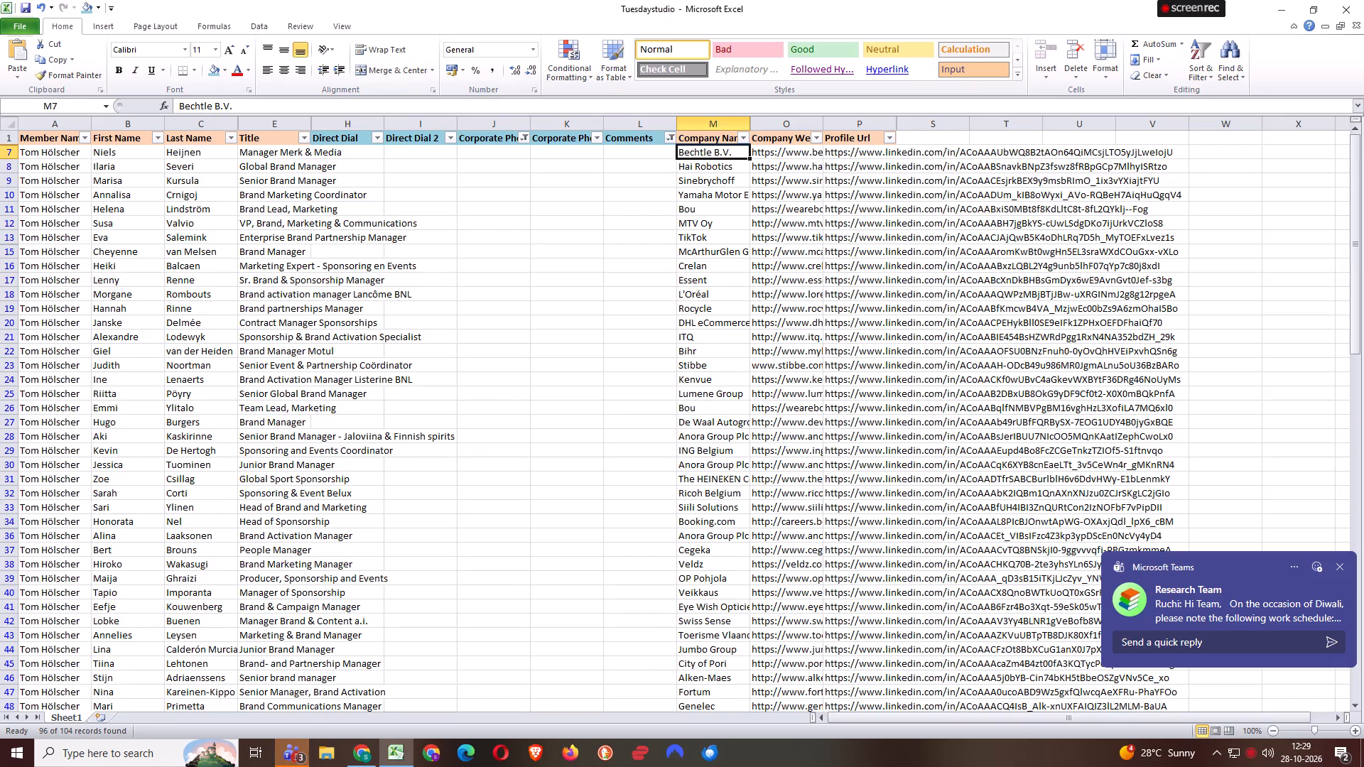
key(Left)
key(Left)
key(Left)
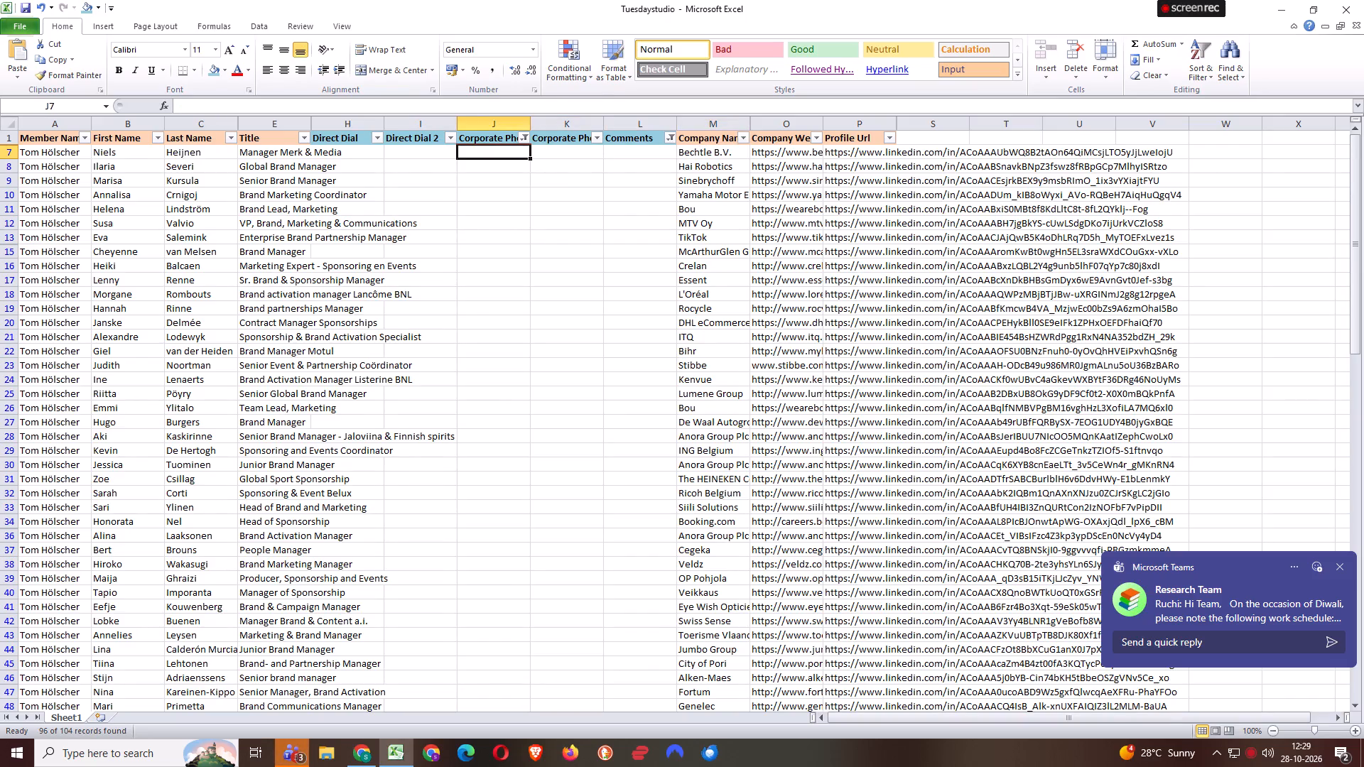
key(apostrophe)
key(ctrl+v)
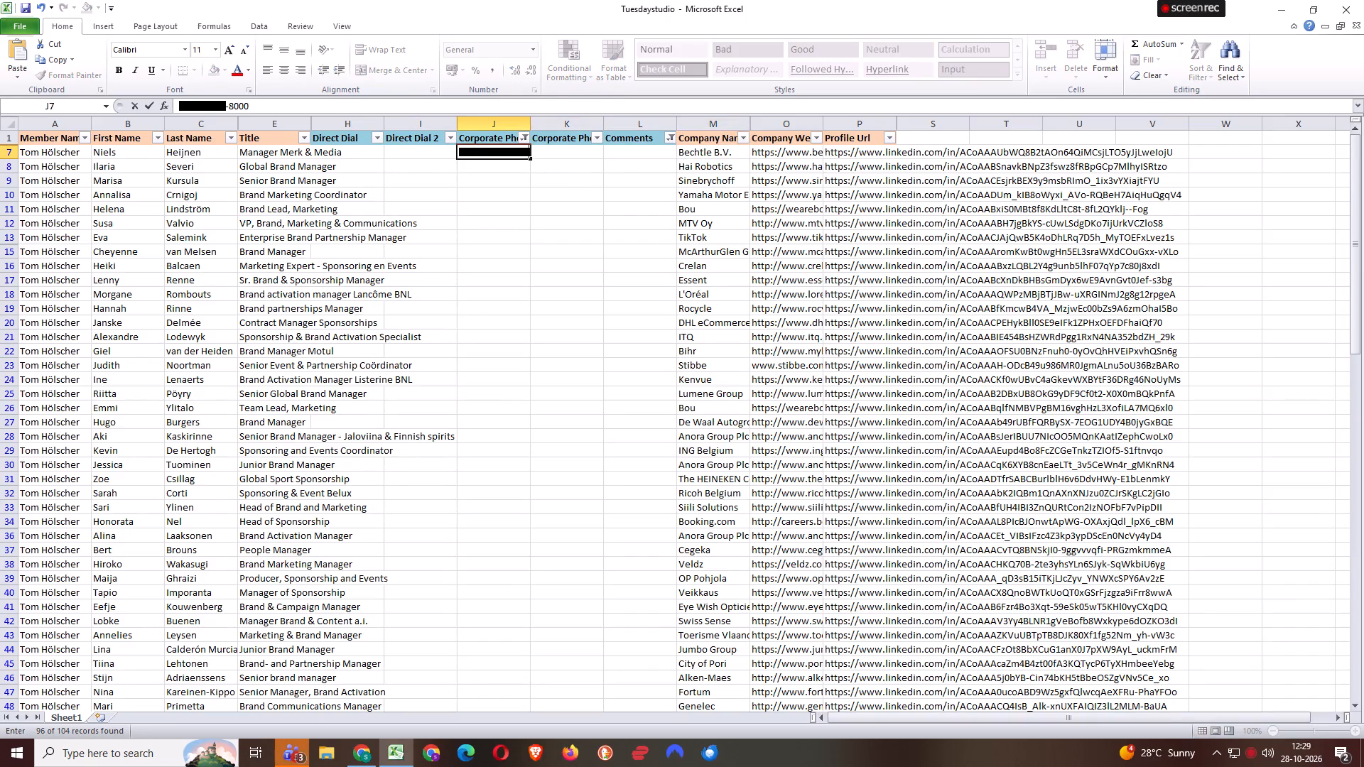
Remove the hyphen and the inner space from the Bechtle B.V. phone number in J7, keeping the space after the country code.
key(F3)
key(F2)
key(Left)
key(Left)
key(Left)
key(Left)
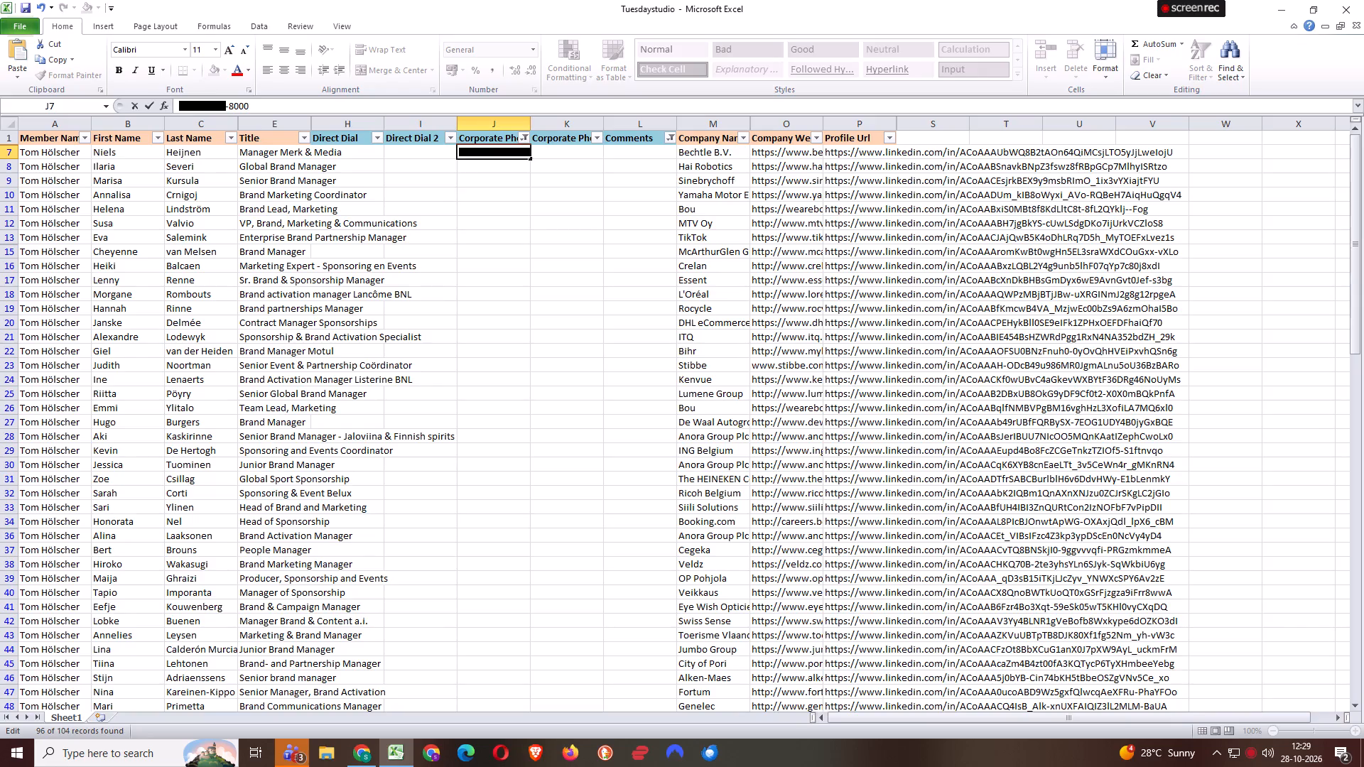
key(BackSpace)
key(Left)
key(Left)
key(Left)
key(BackSpace)
key(Return)
Copy the company name Hai Robotics from row 8 and search Google for its company phone number in the Netherlands.
key(Right)
key(Right)
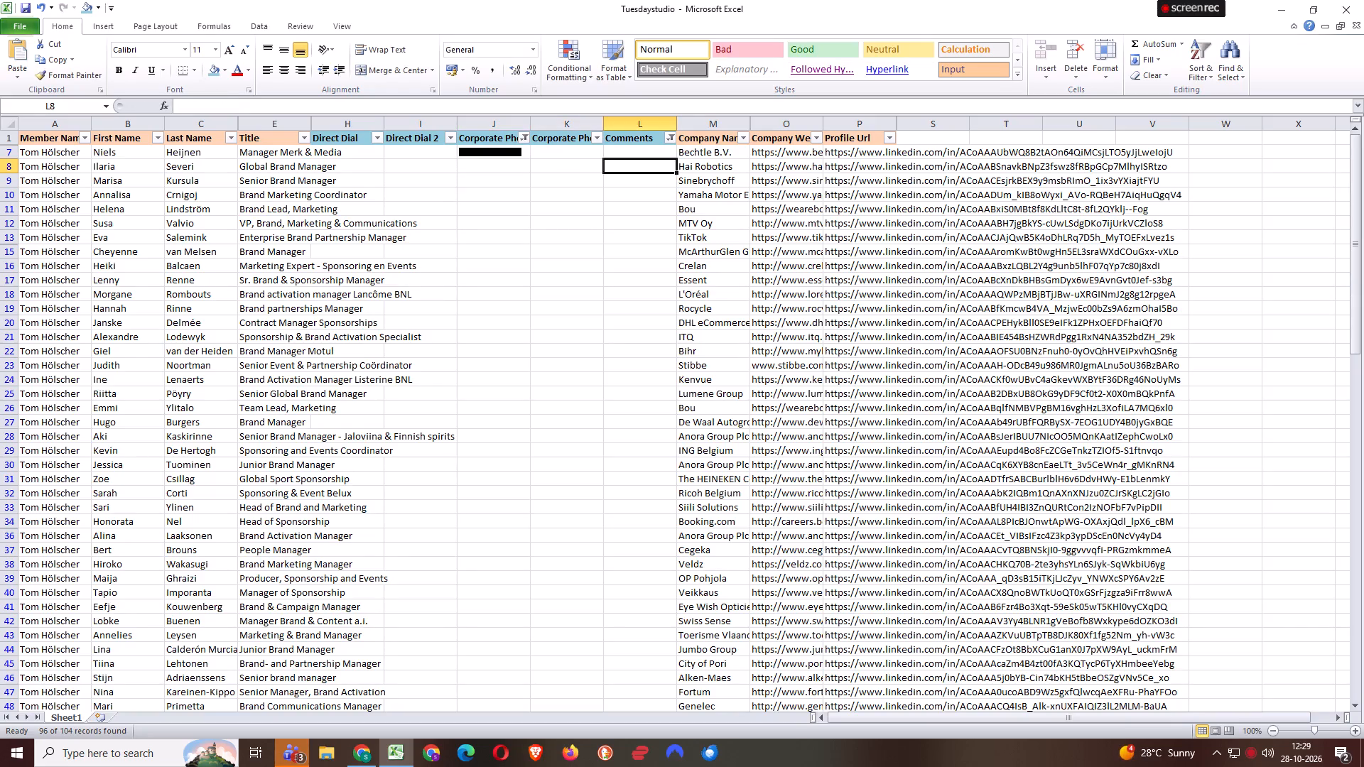
key(Right)
key(ctrl+c)
key(alt+Tab)
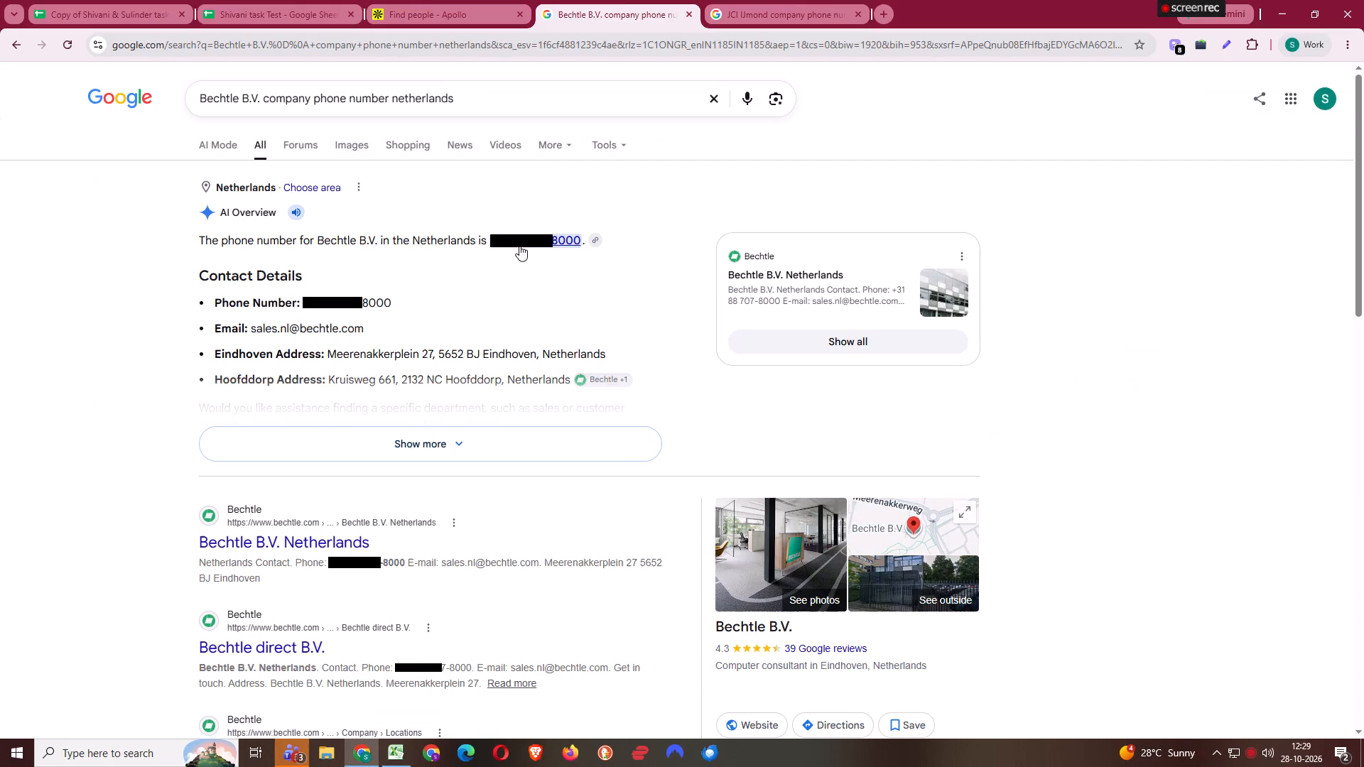
click(264, 103)
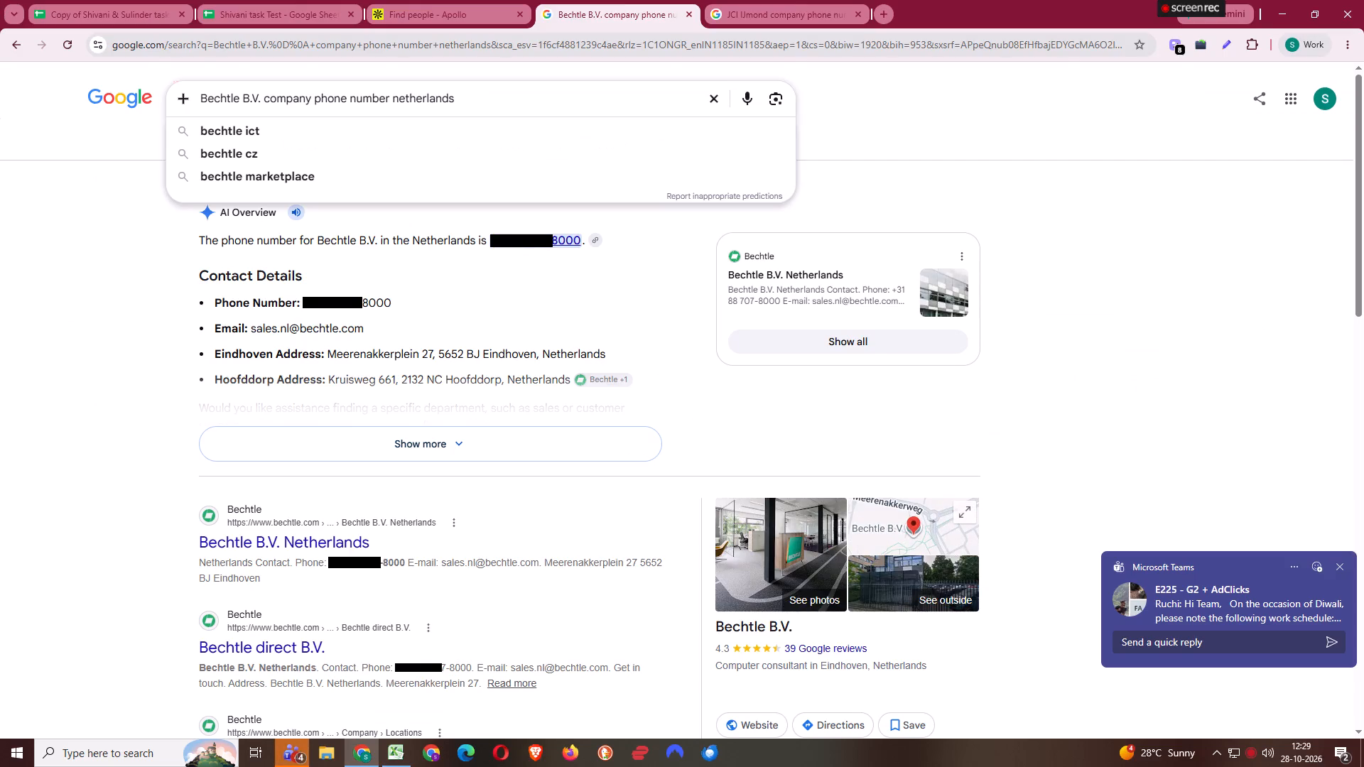
key(ctrl+shift+Left)
key(ctrl+shift+Left)
key(ctrl+shift+Left)
key(ctrl+shift+Left)
key(ctrl+shift+Left)
key(ctrl+shift+Left)
key(ctrl+shift+Left)
key(ctrl+shift+Left)
key(ctrl+shift+Left)
key(ctrl+shift+Left)
key(ctrl+shift+Left)
key(ctrl+shift+Left)
key(ctrl+shift+Left)
key(ctrl+shift+Left)
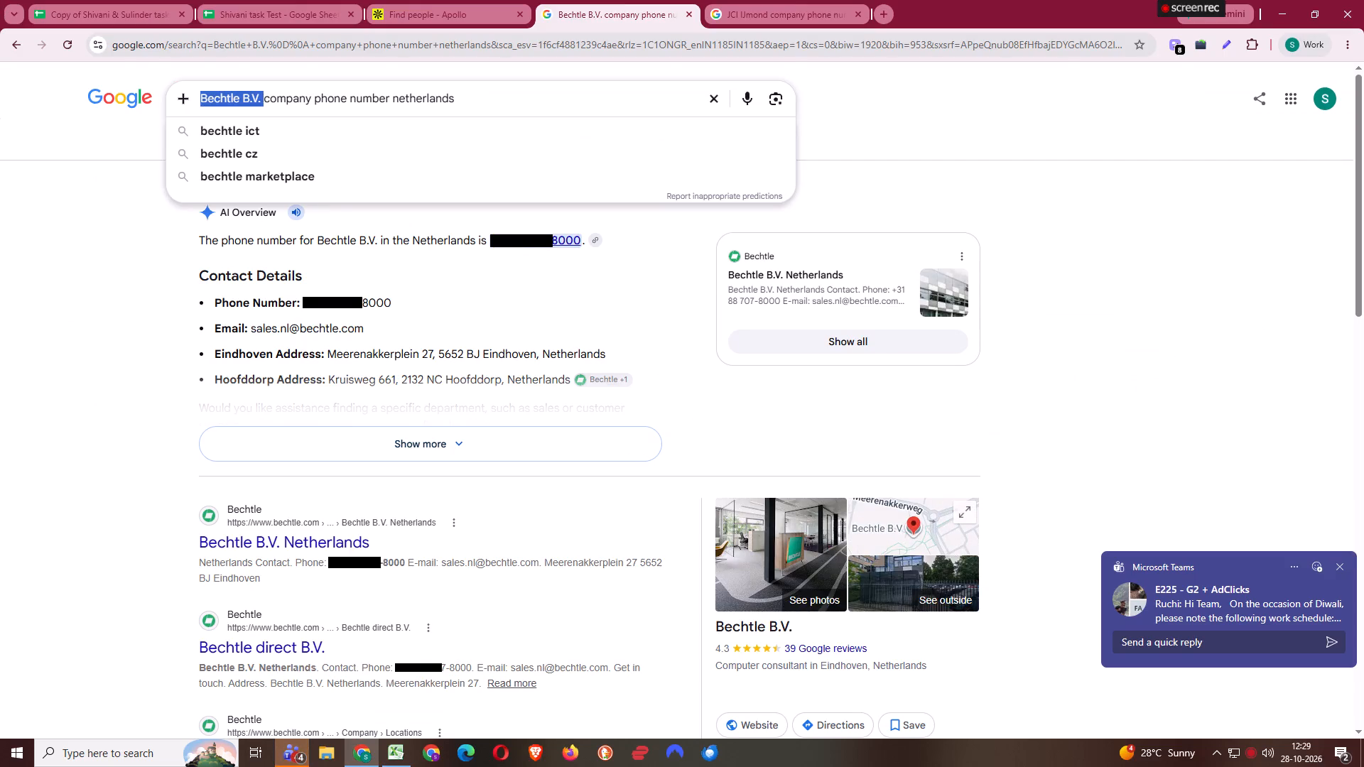
key(ctrl+v)
key(Return)
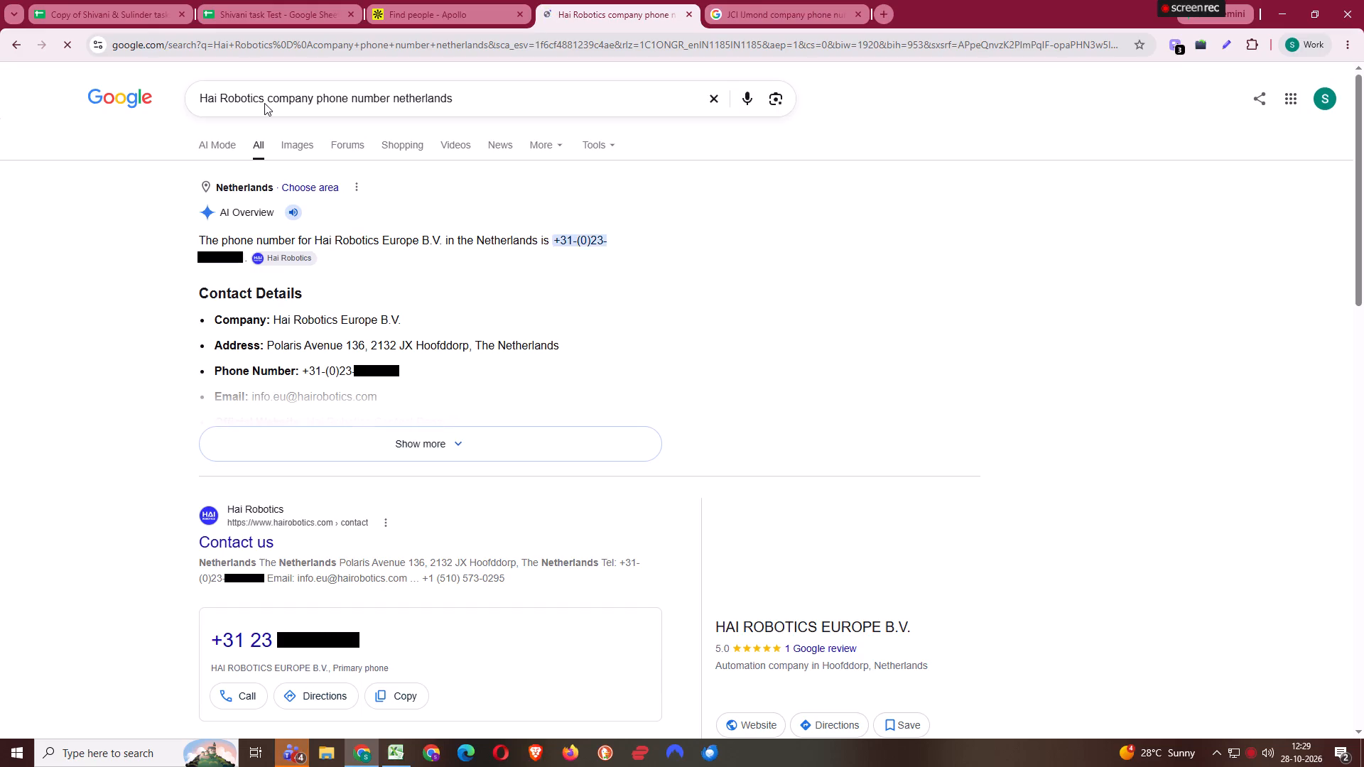
Try to copy the Hai Robotics Europe B.V. phone number from the search results into cell J8 as text.
scroll(384, 355, down, 5)
alt+click(313, 292)
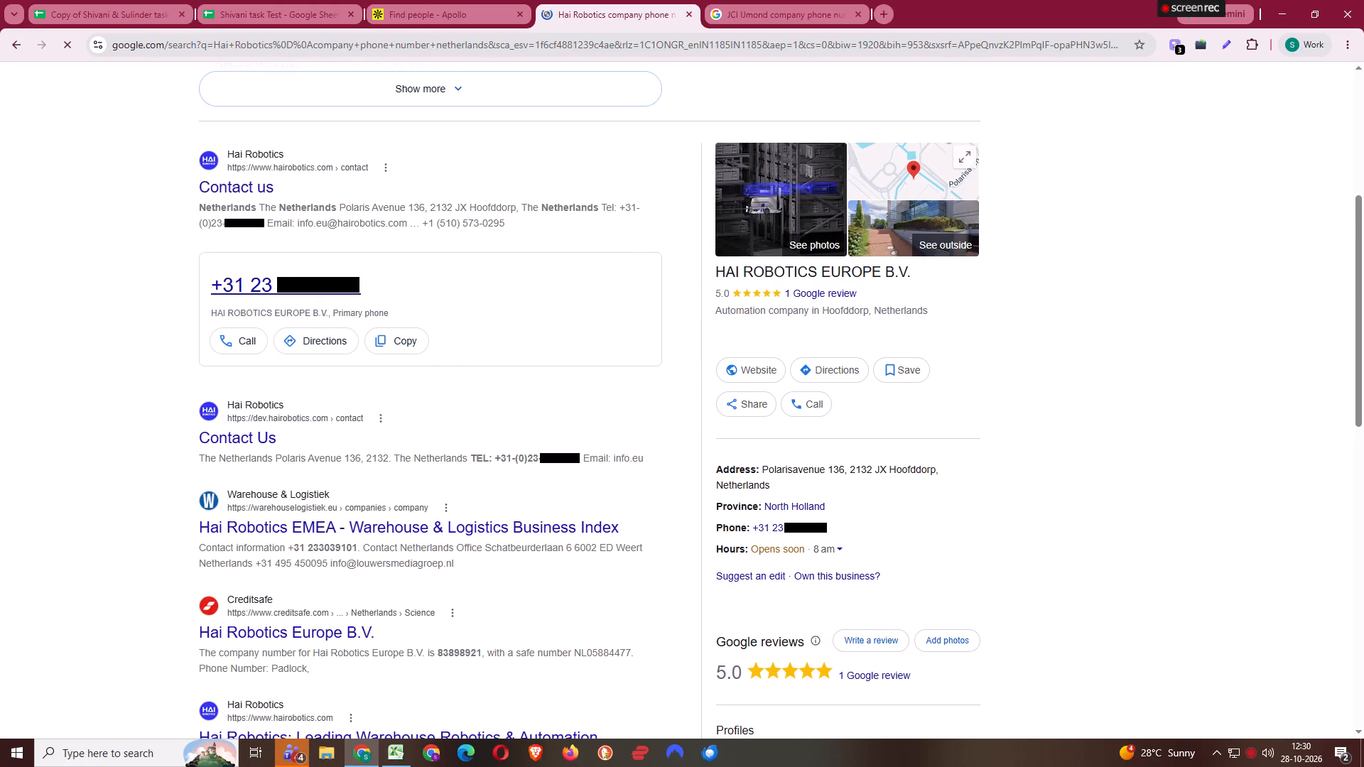
alt+click(401, 343)
key(alt+Tab)
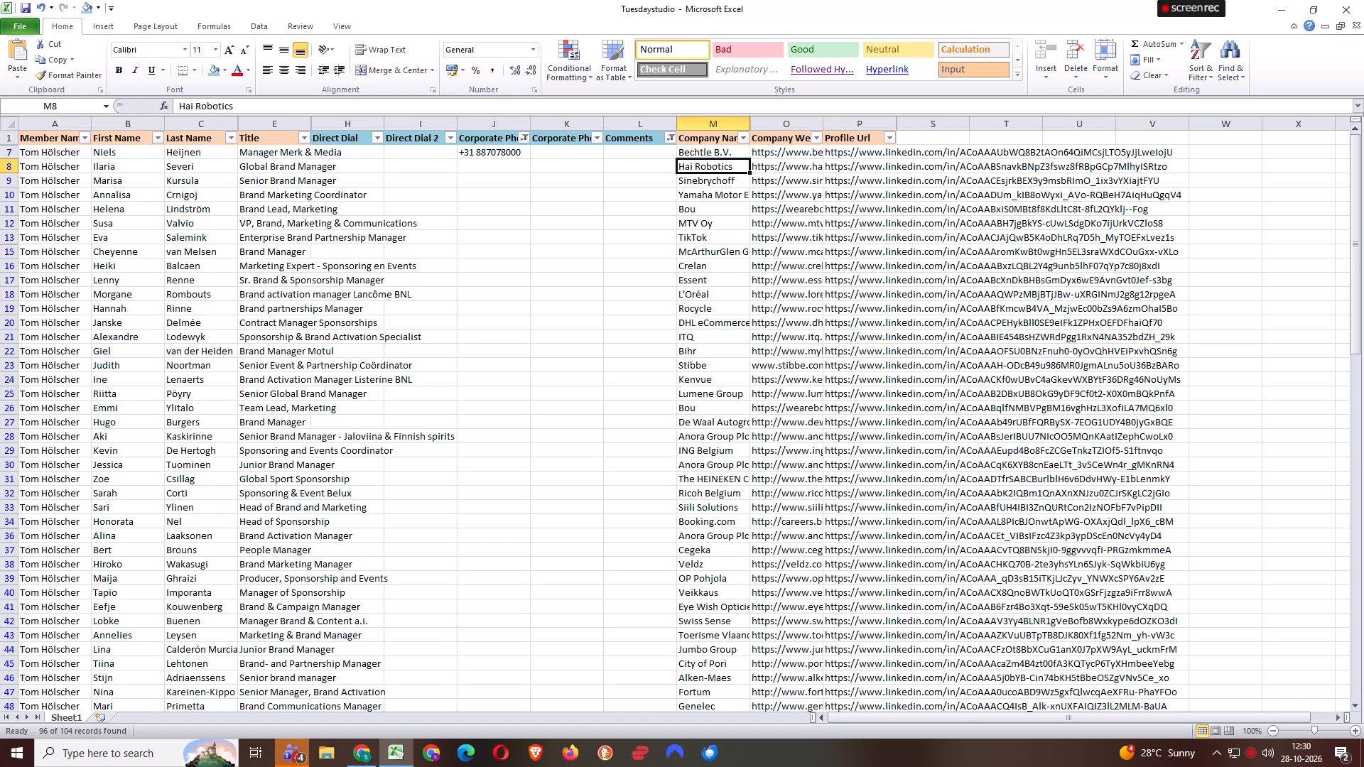
click(492, 163)
key(apostrophe)
key(ctrl+v)
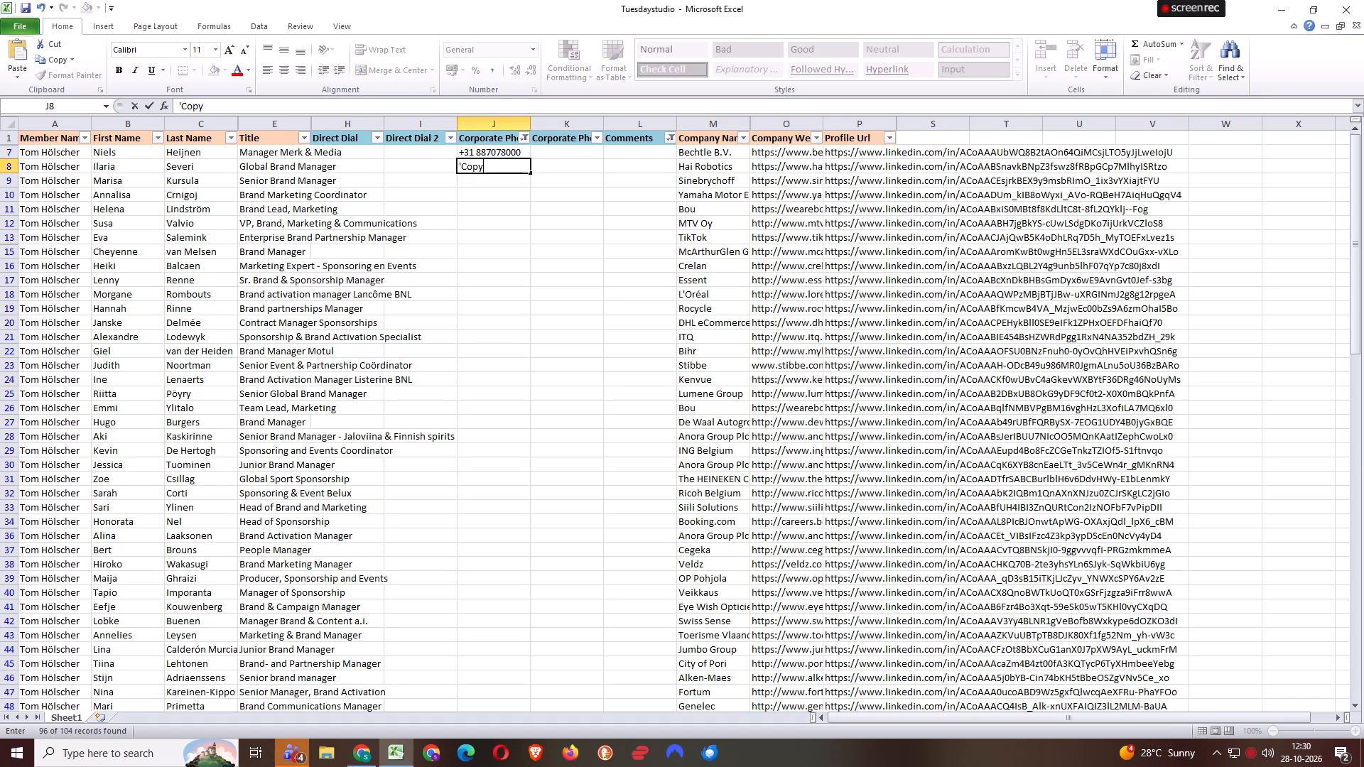
Copy the Hai Robotics Europe B.V. phone number again and put it in J8 as text in place of the word Copy.
scroll(492, 163, up, 2)
key(alt+Tab)
click(404, 337)
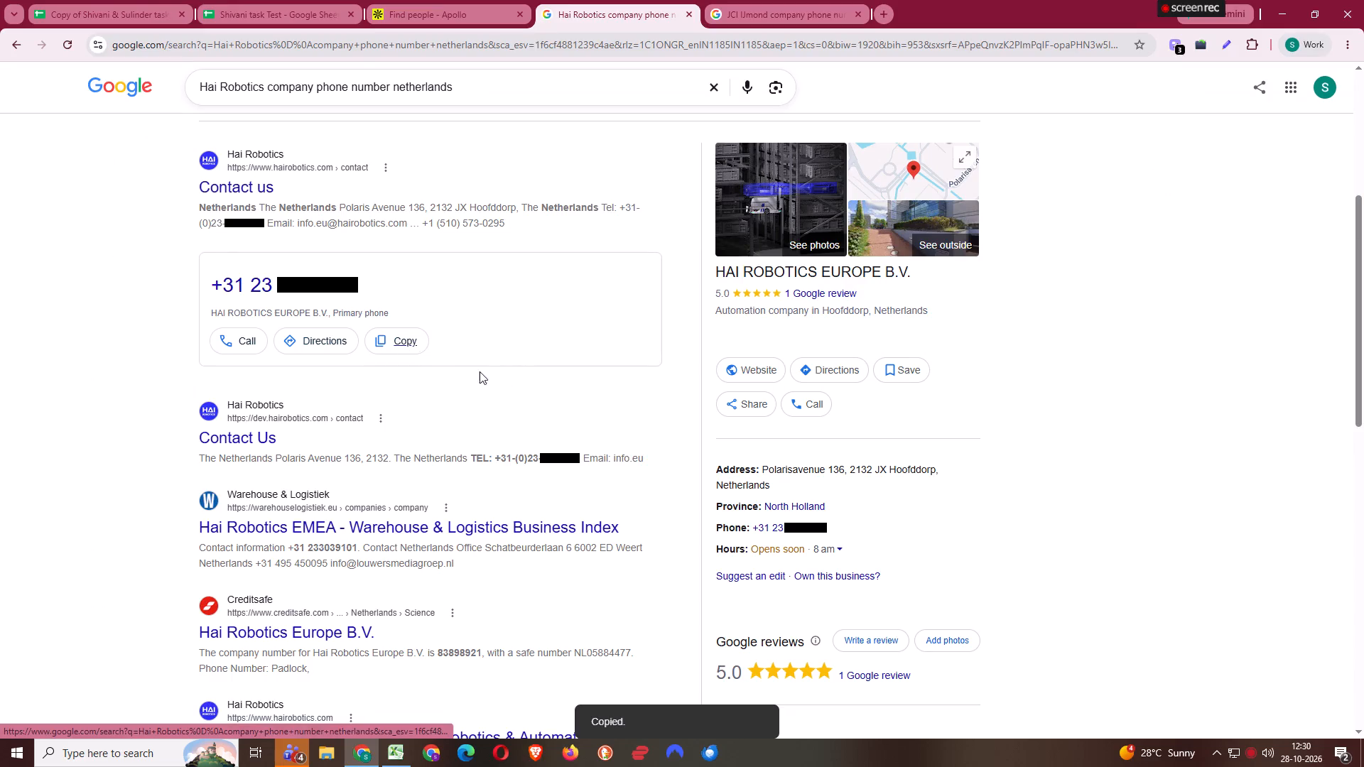
key(alt+Tab)
key(ctrl+BackSpace)
key(ctrl+BackSpace)
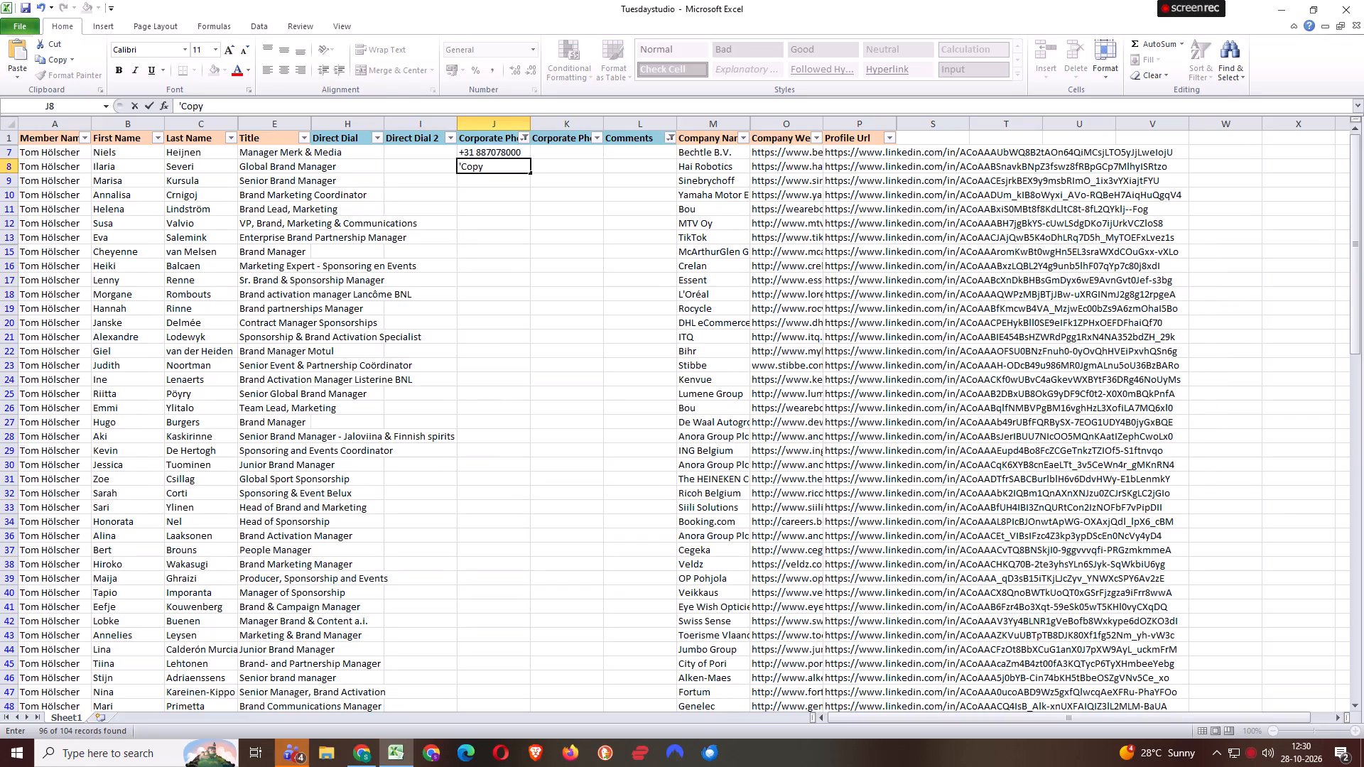
key(ctrl+BackSpace)
key(ctrl+BackSpace)
key(ctrl+BackSpace)
key(BackSpace)
key(BackSpace)
key(BackSpace)
key(BackSpace)
key(ctrl+v)
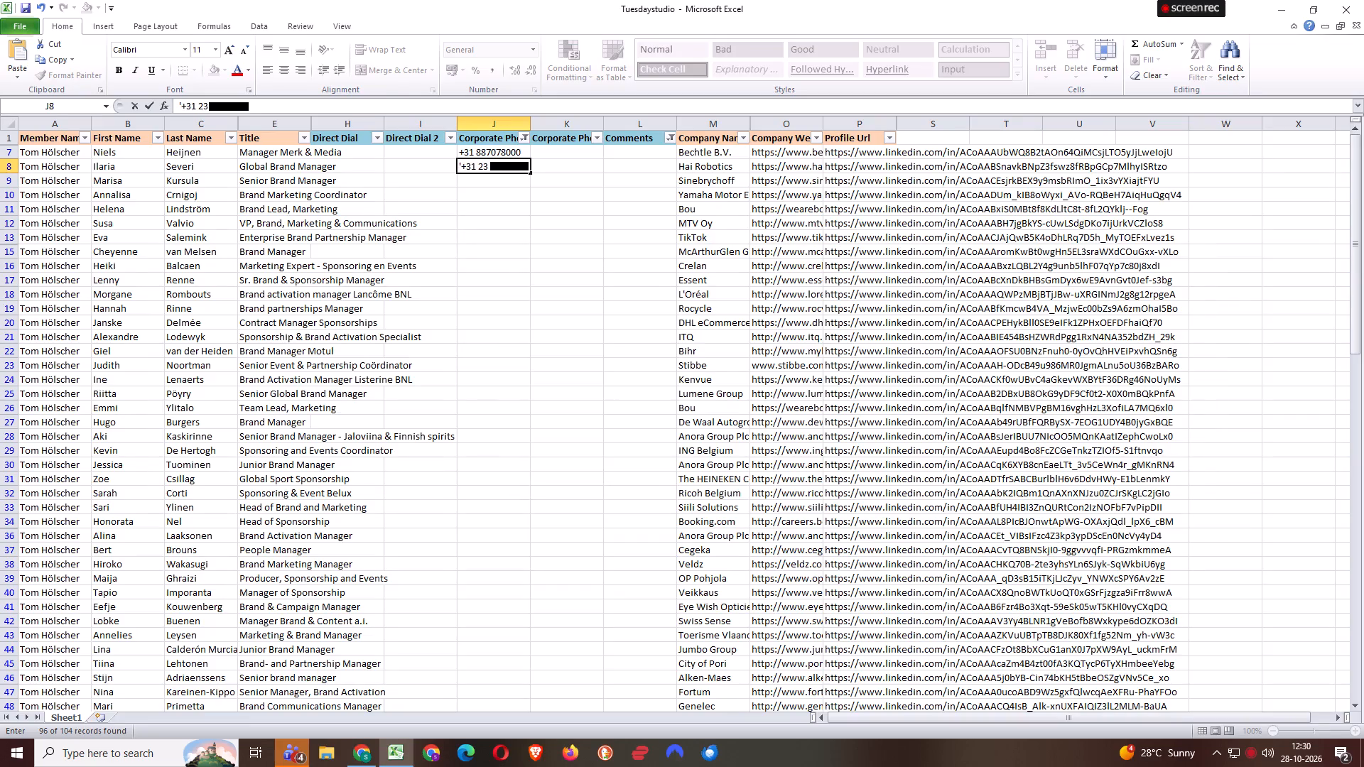
key(Return)
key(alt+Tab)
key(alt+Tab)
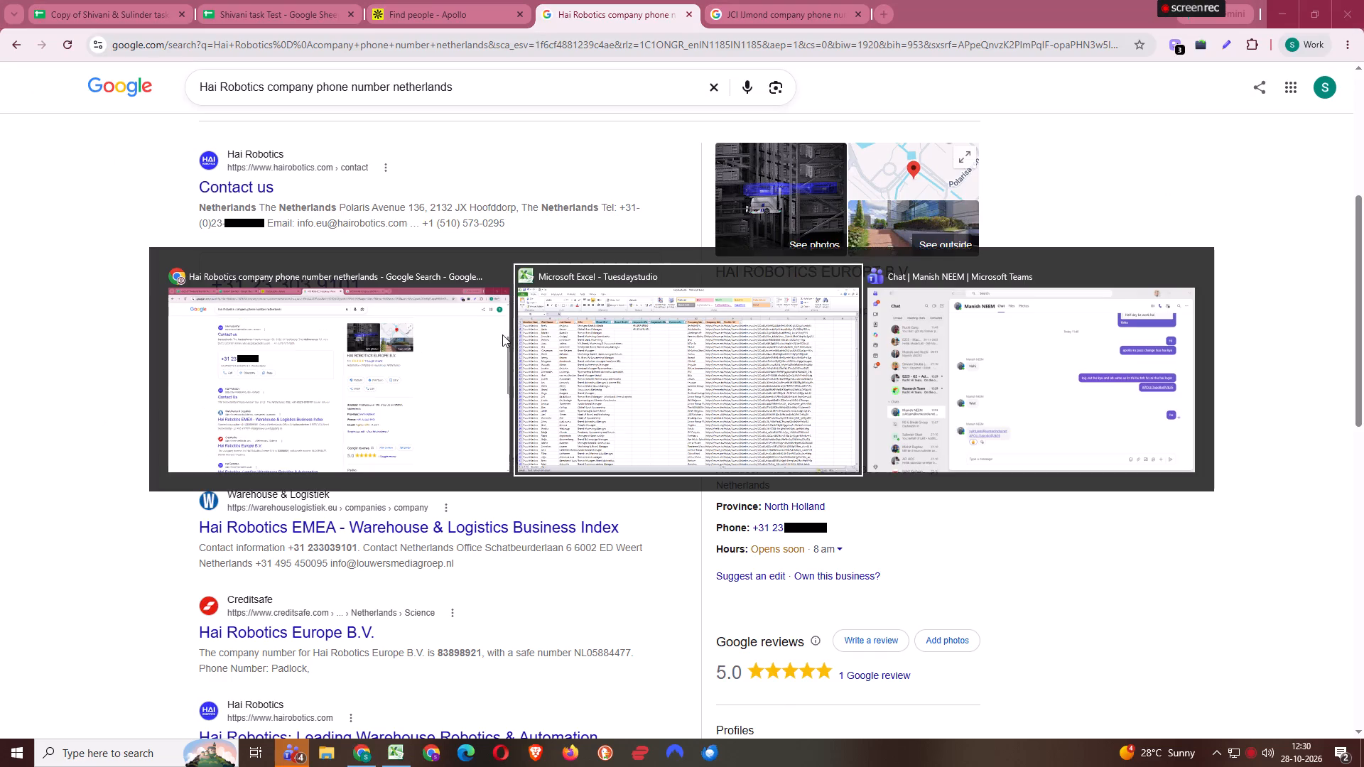
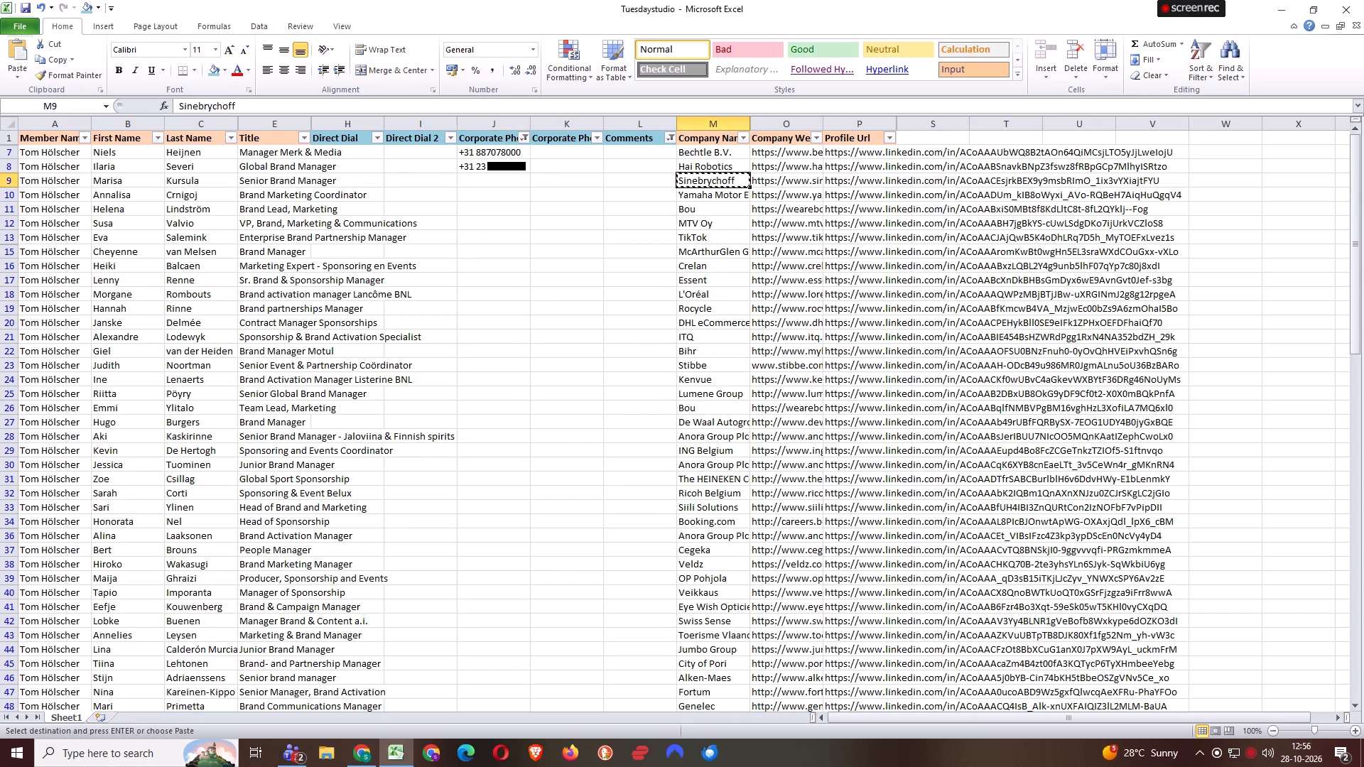
Search Google in Chrome for Sinebrychoff's company phone number in the Netherlands, using the company name copied from row 9.
key(alt+Tab)
drag(264, 90, 39, 42)
key(ctrl+v)
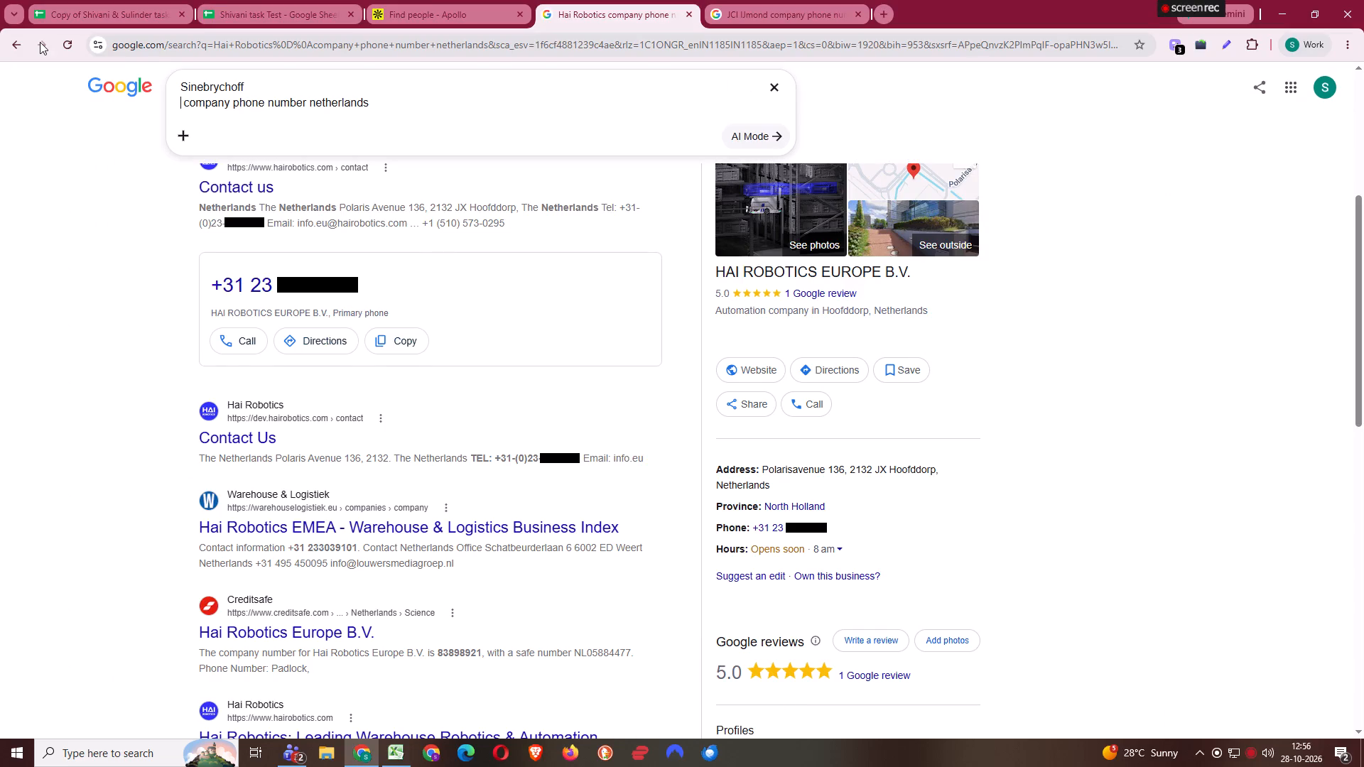
key(Return)
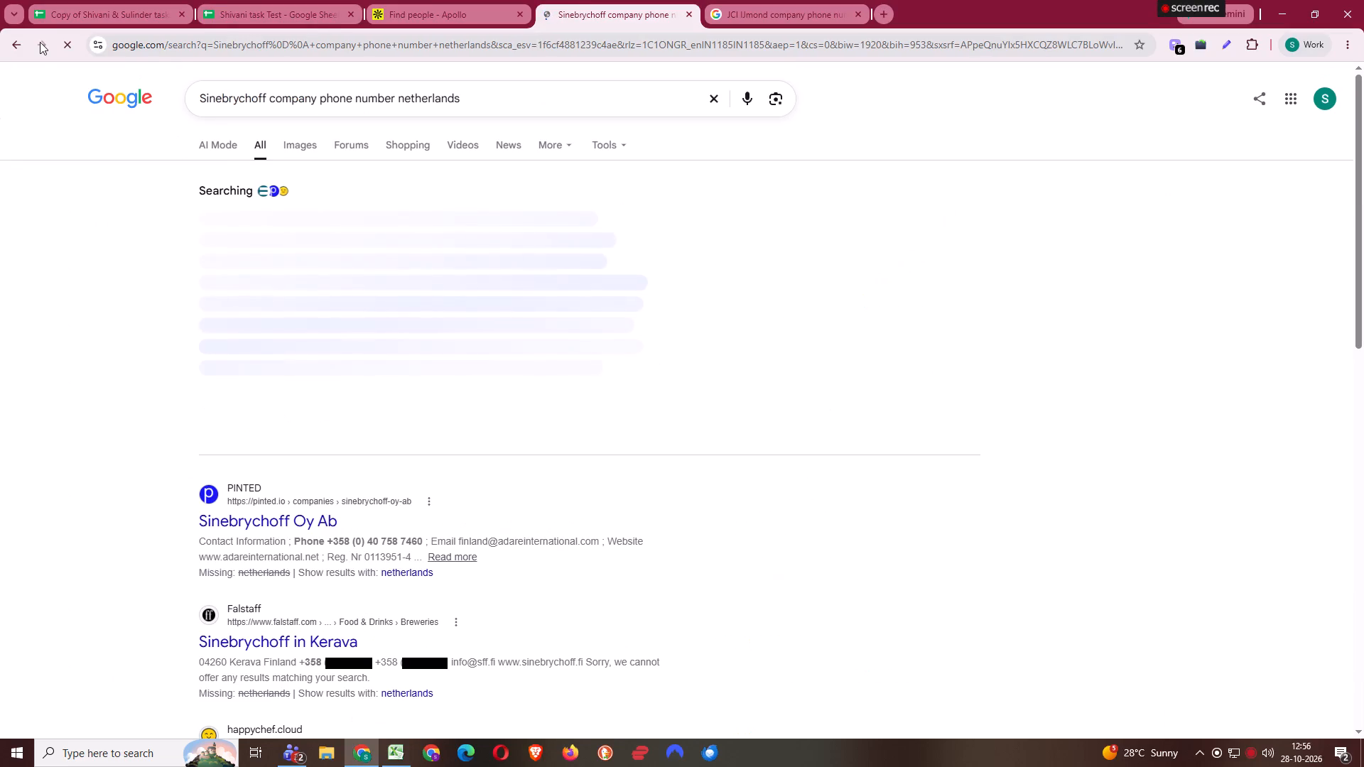
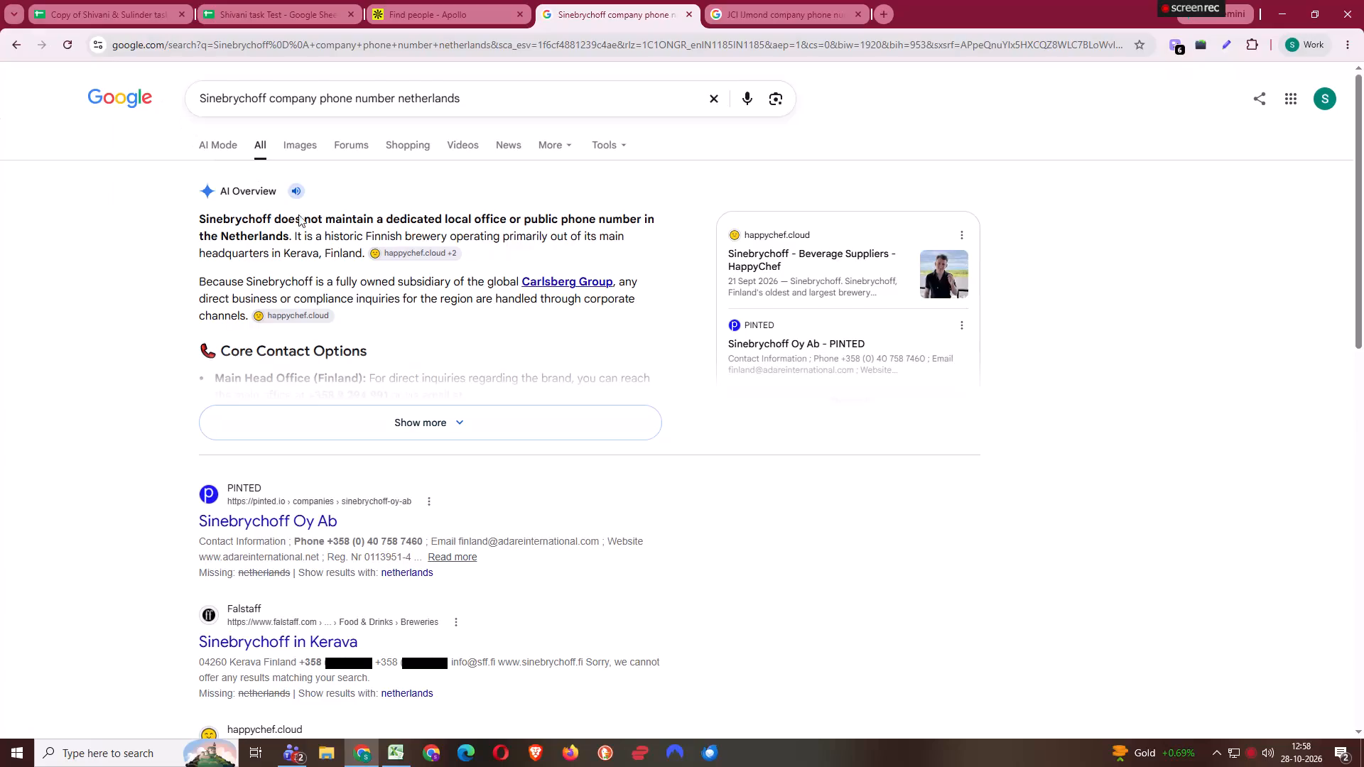
Look through the Google results for a Sinebrychoff company phone number in the Netherlands.
scroll(310, 224, down, 7)
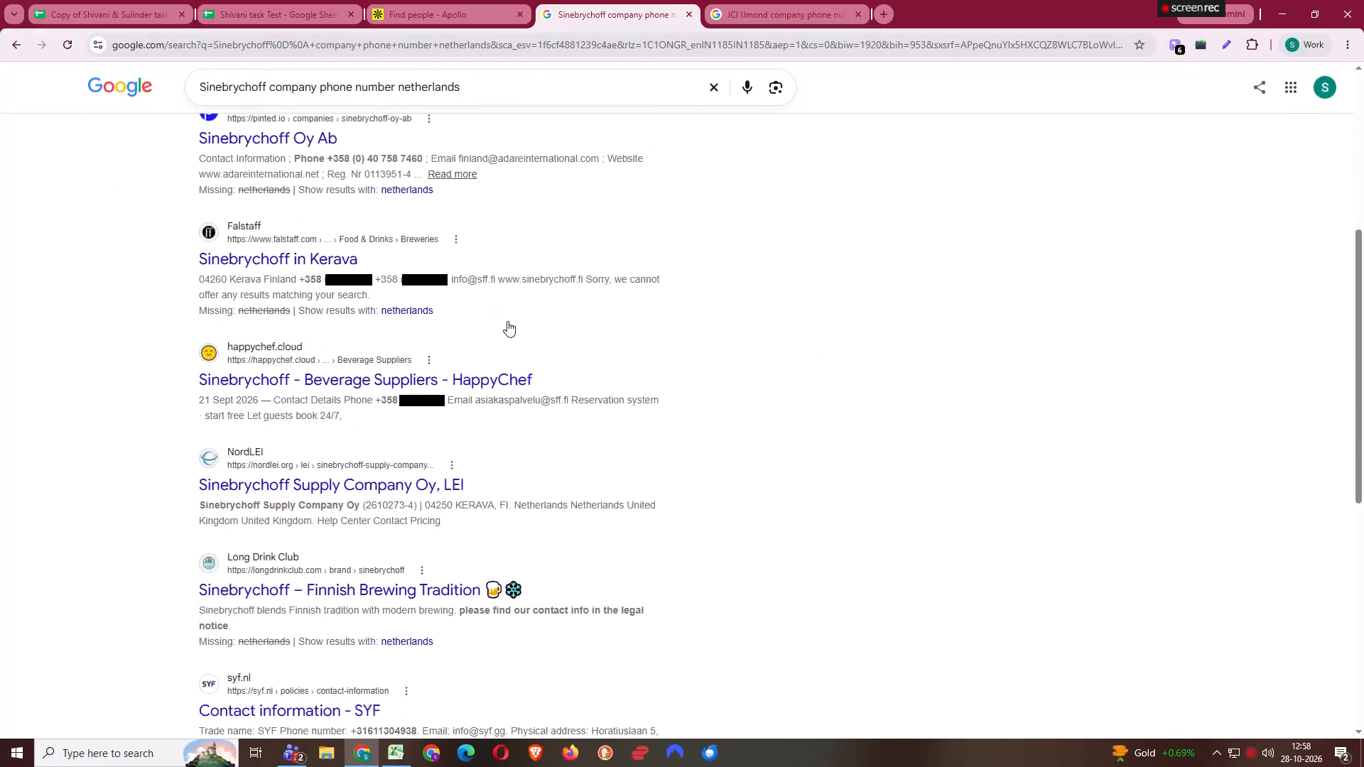
scroll(634, 292, up, 8)
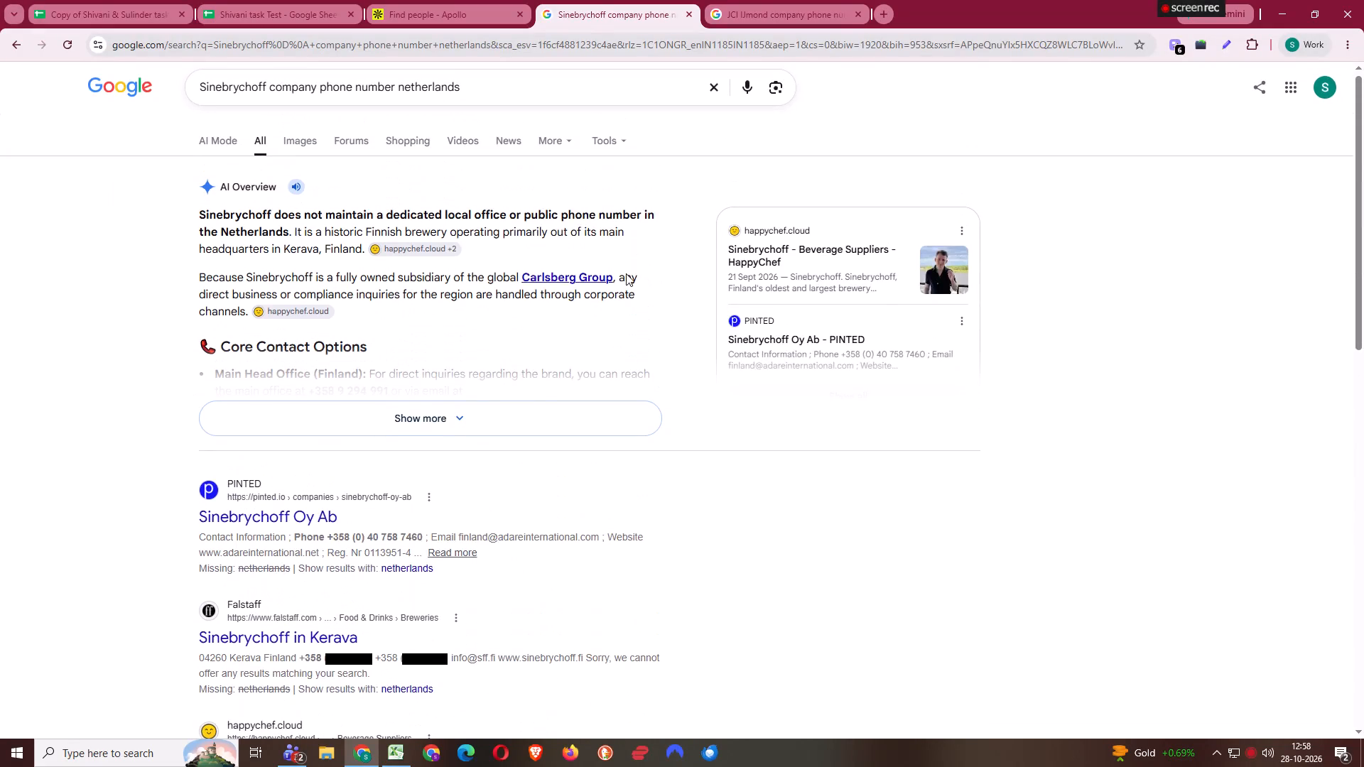
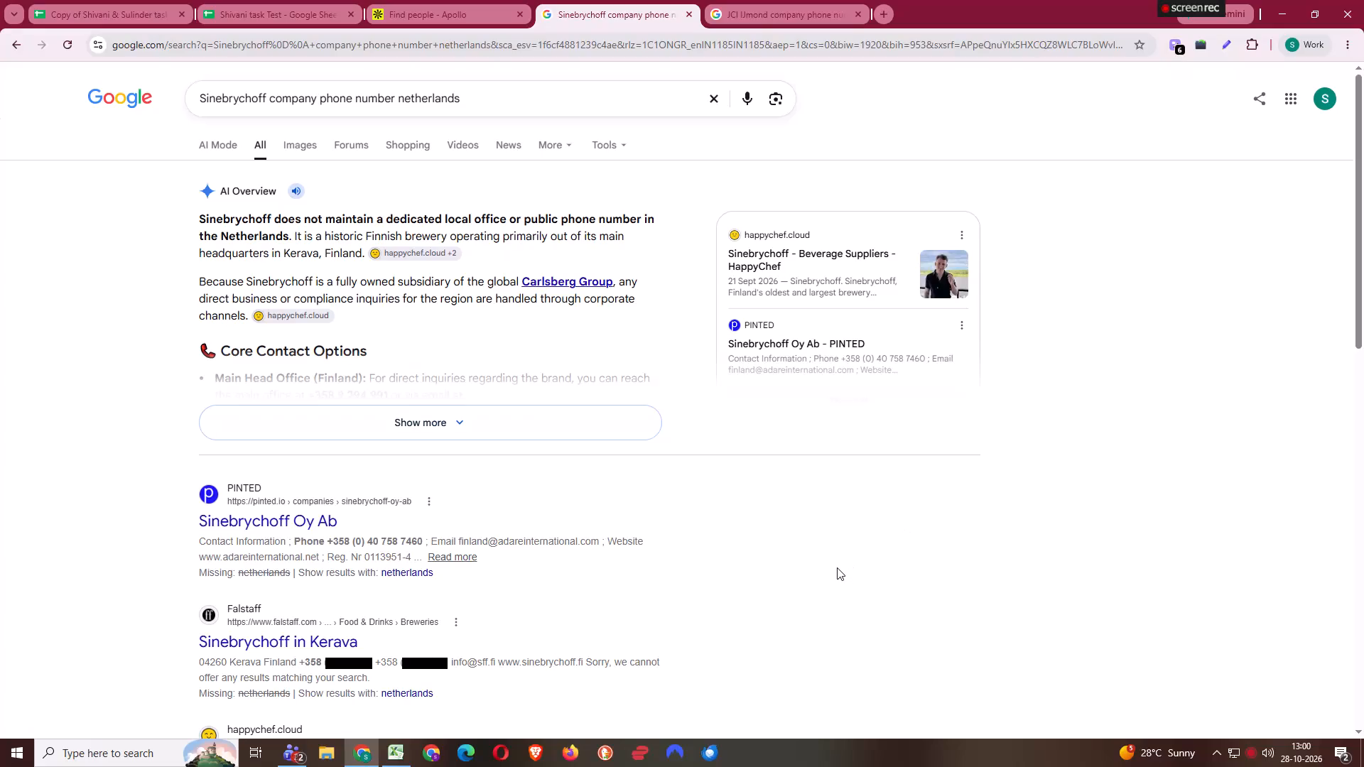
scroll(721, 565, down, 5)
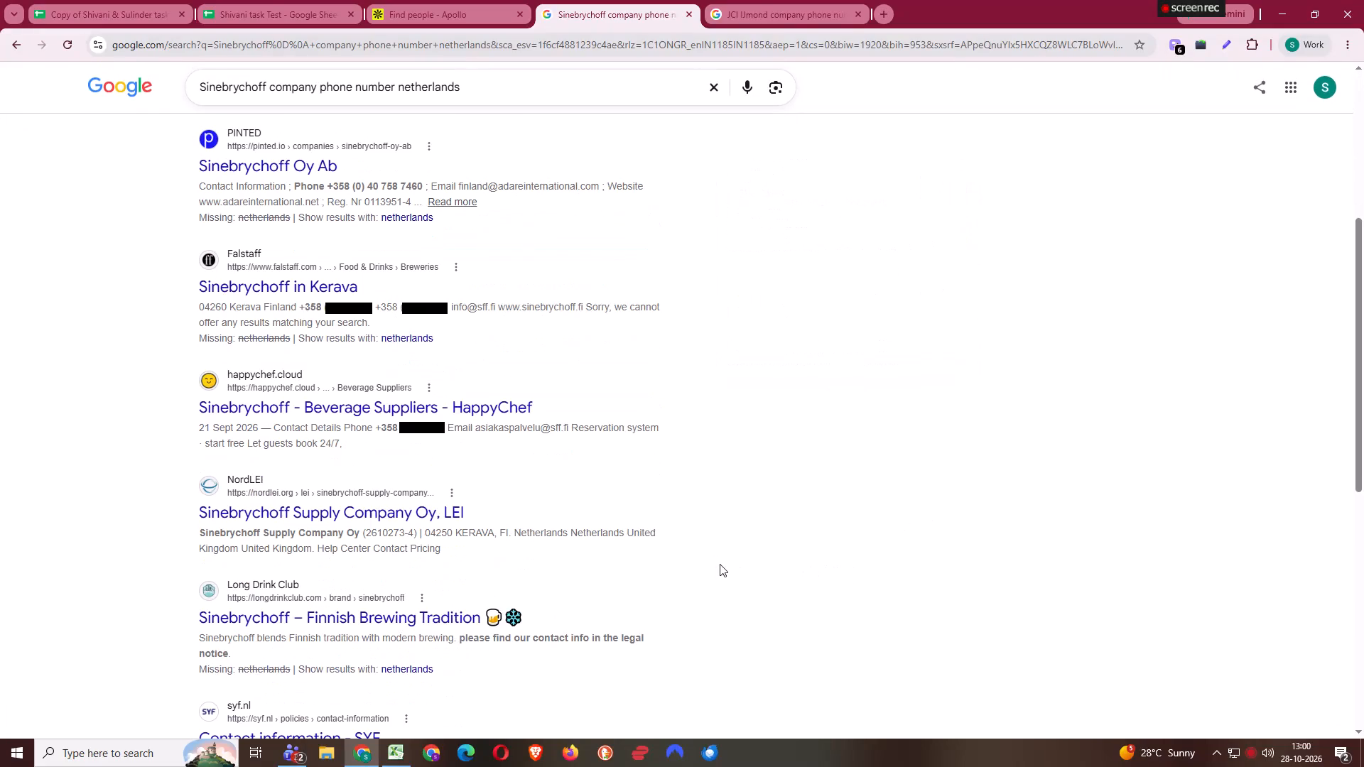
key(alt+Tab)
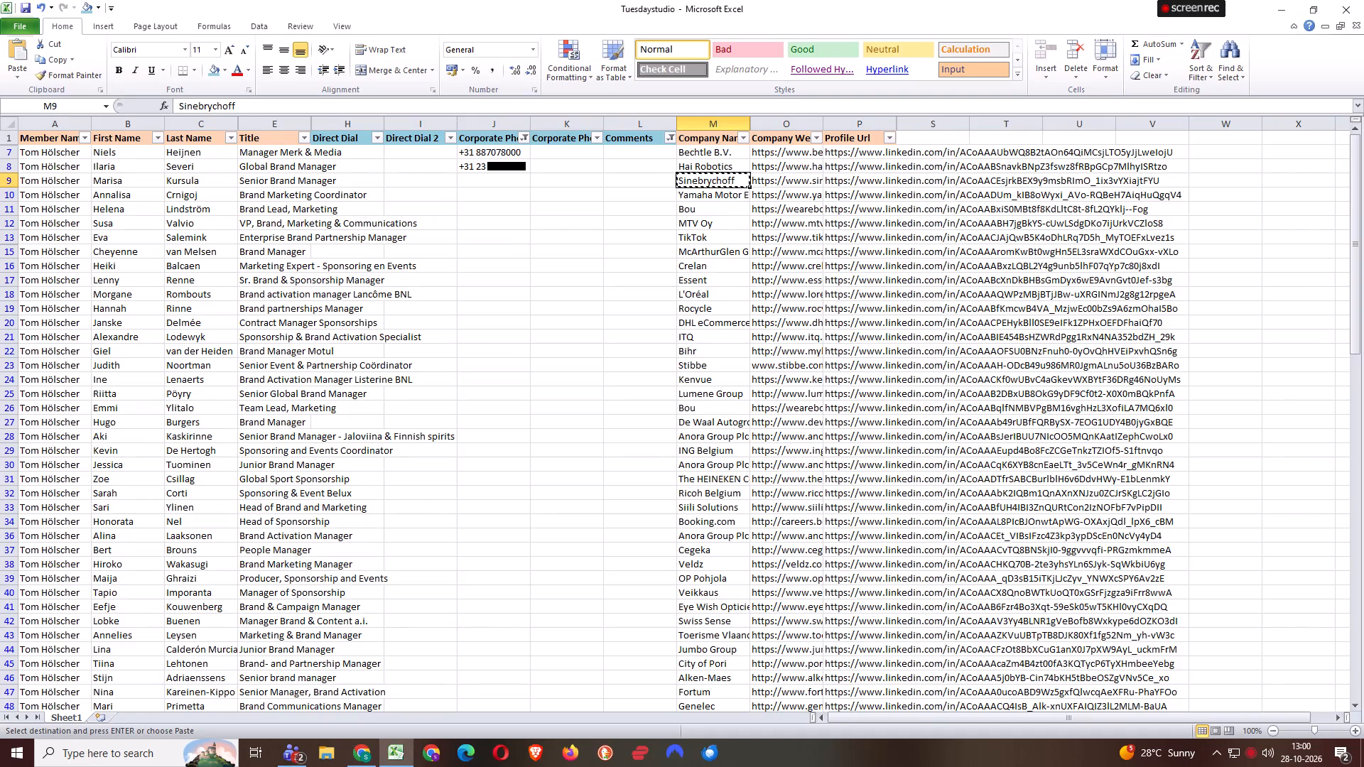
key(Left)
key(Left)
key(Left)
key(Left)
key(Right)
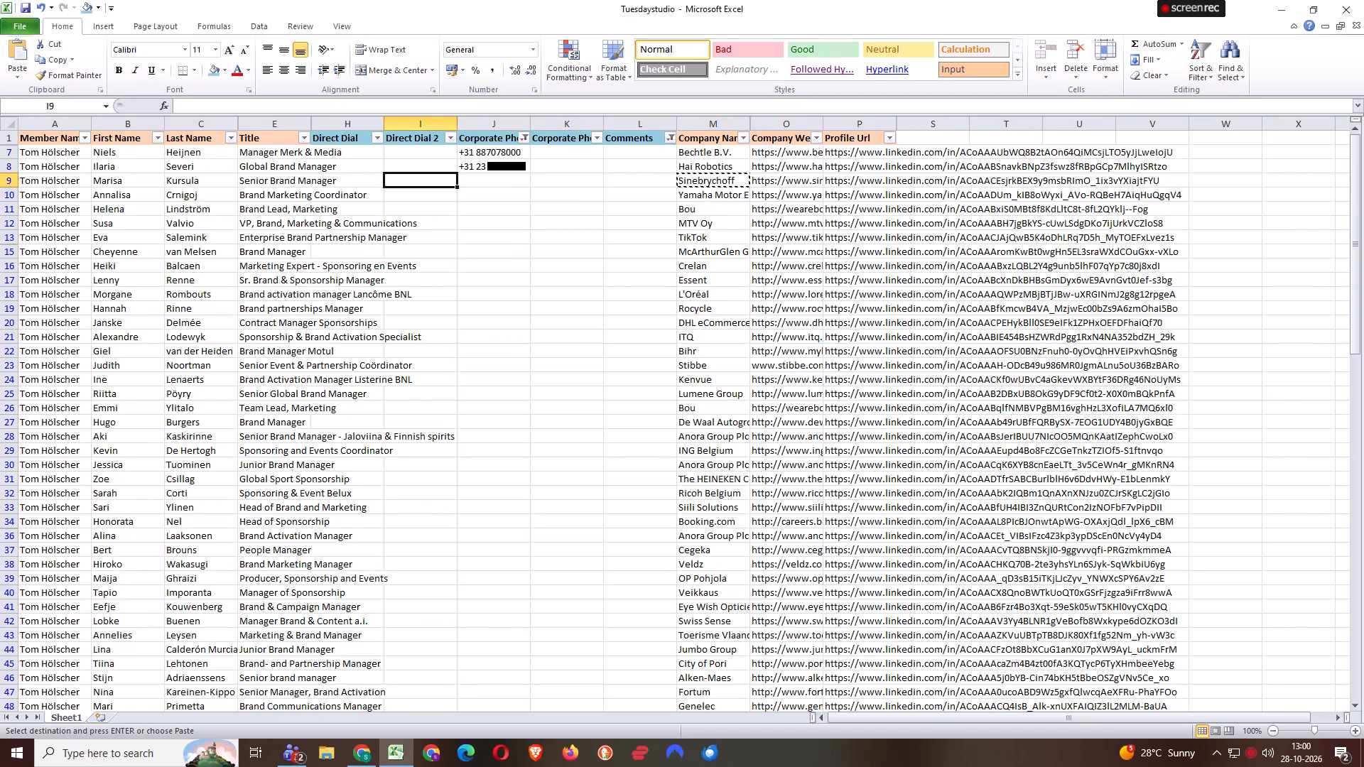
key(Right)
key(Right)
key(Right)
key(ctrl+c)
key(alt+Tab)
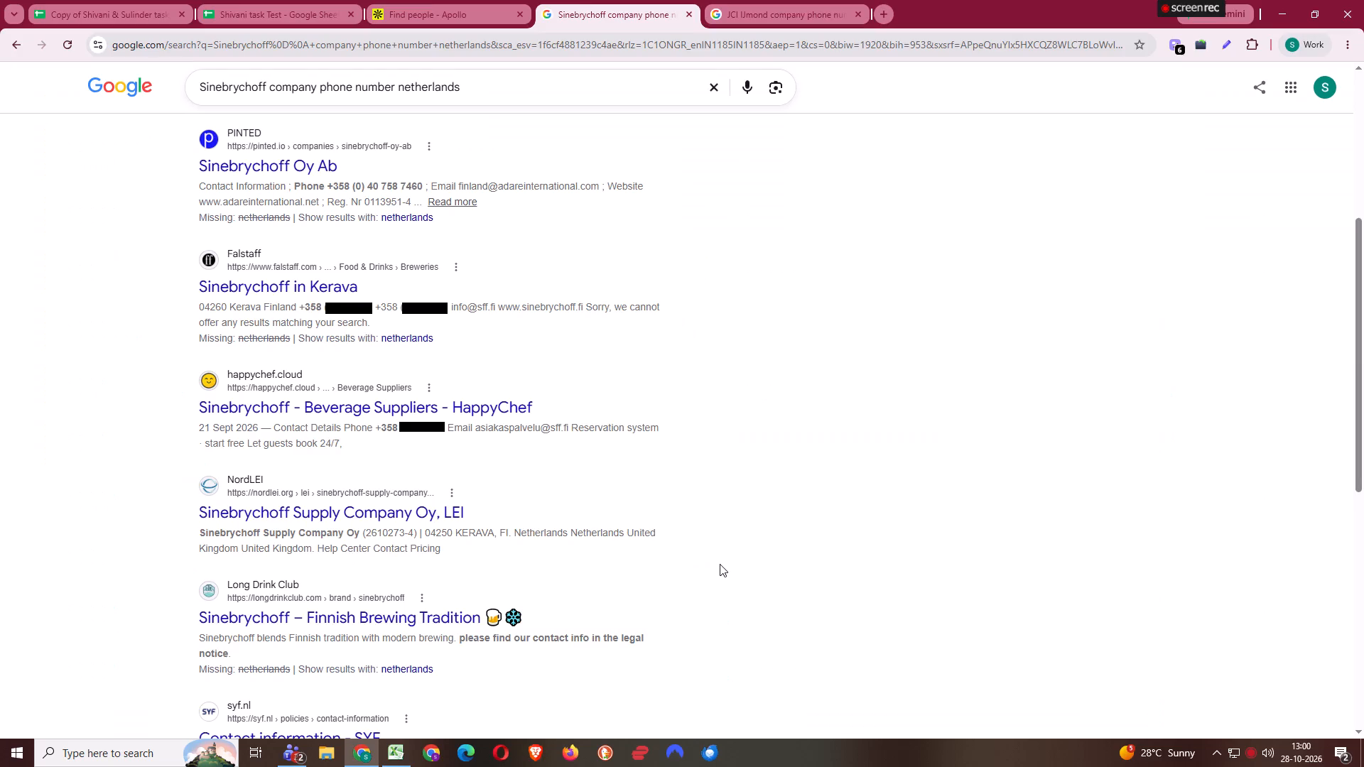
Copy Sinebrychoff's customer service and sales inquiry number from Google's AI Mode answer and enter it as text in its Corporate Phone cell in Excel.
scroll(279, 258, up, 13)
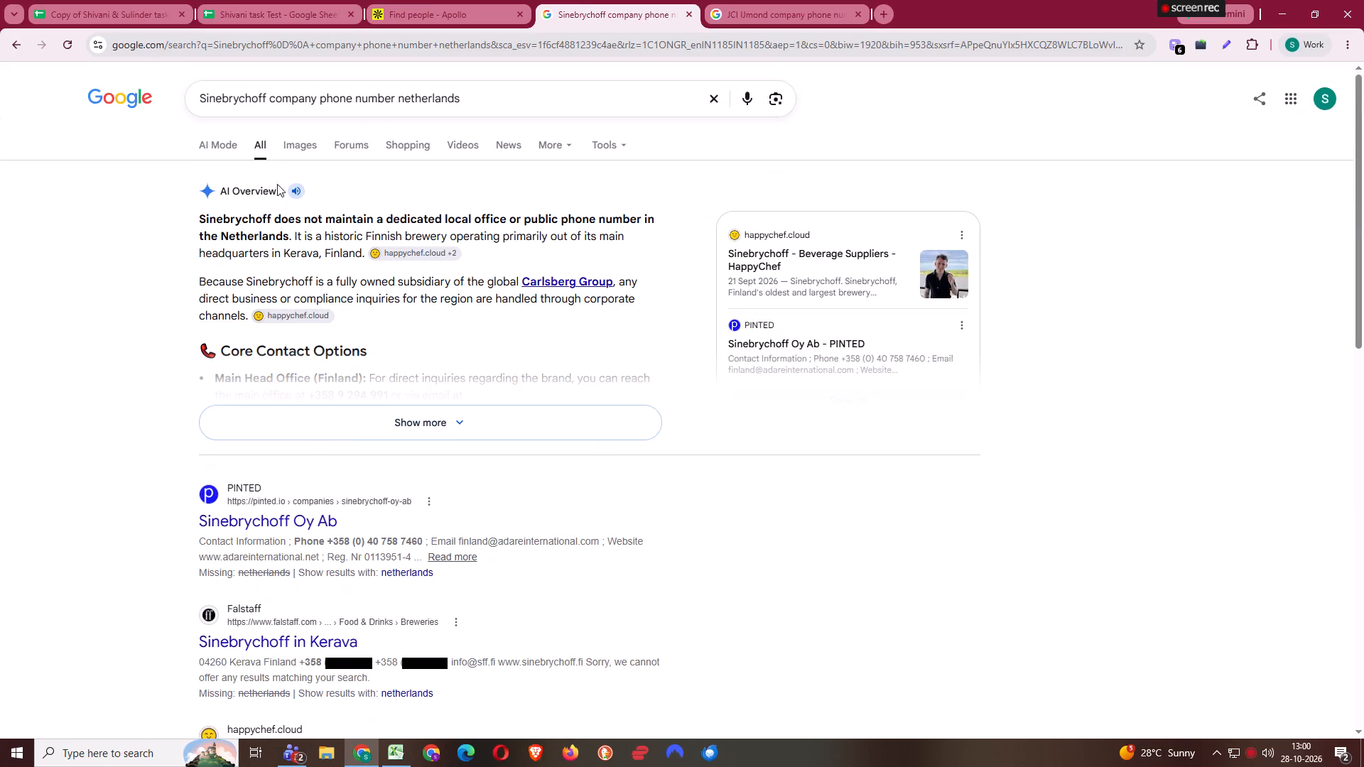
click(209, 137)
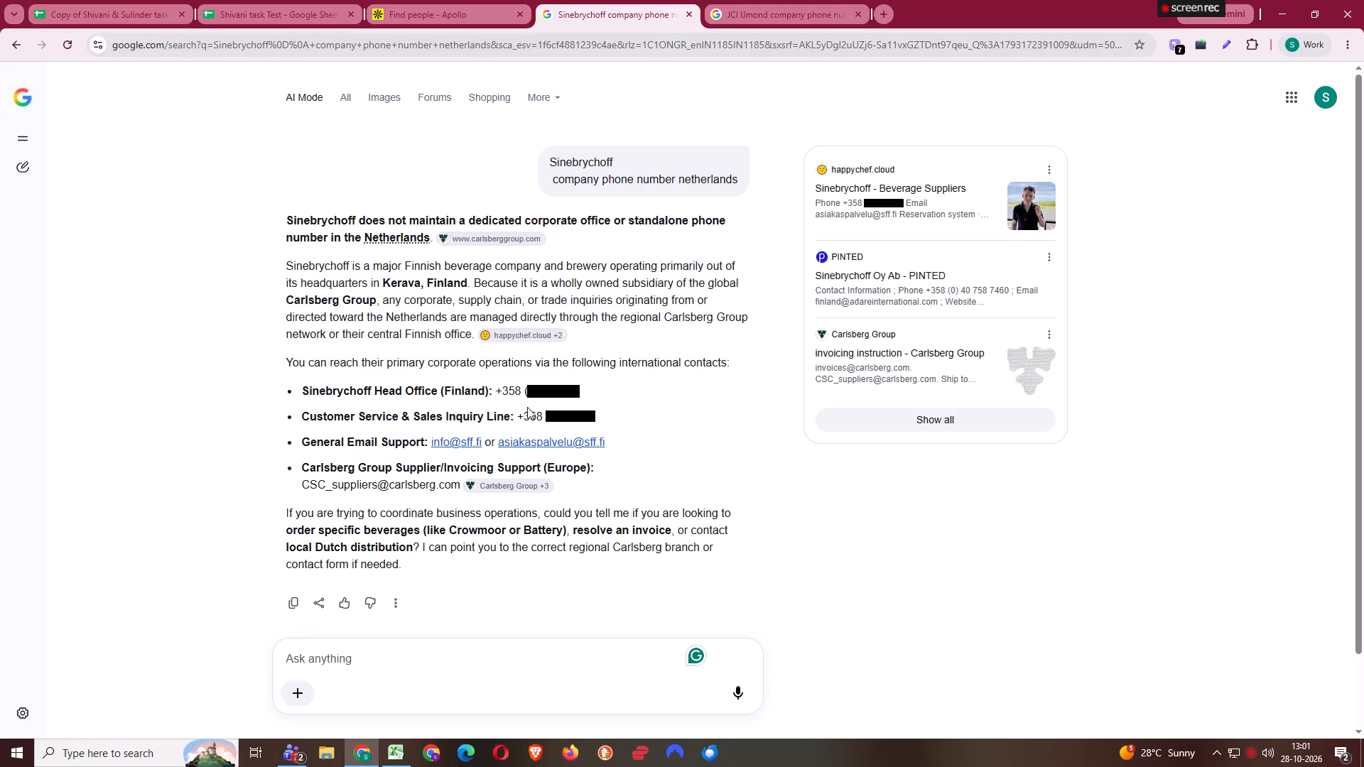
drag(519, 417, 678, 418)
key(ctrl+c)
key(ctrl+c)
key(ctrl+c)
key(ctrl+c)
click(352, 106)
key(alt+Tab)
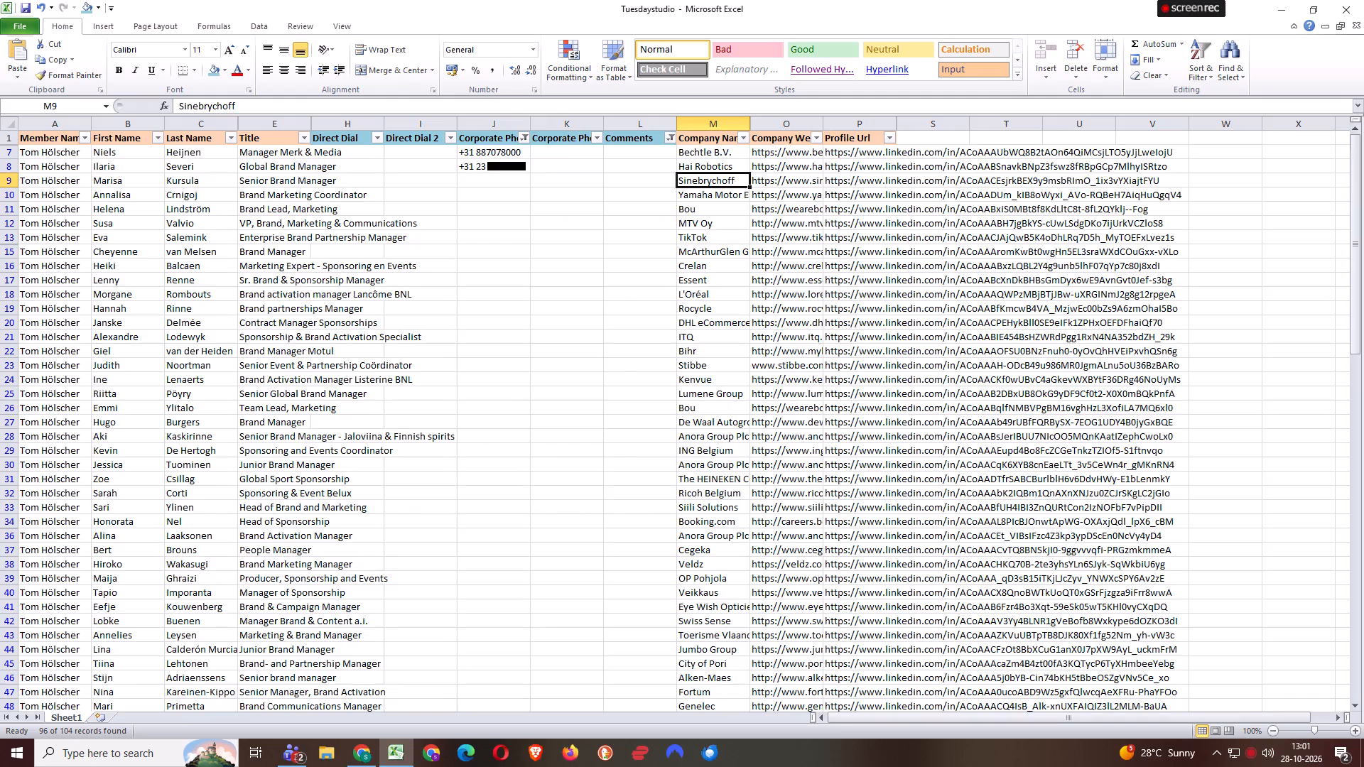
click(505, 178)
key(apostrophe)
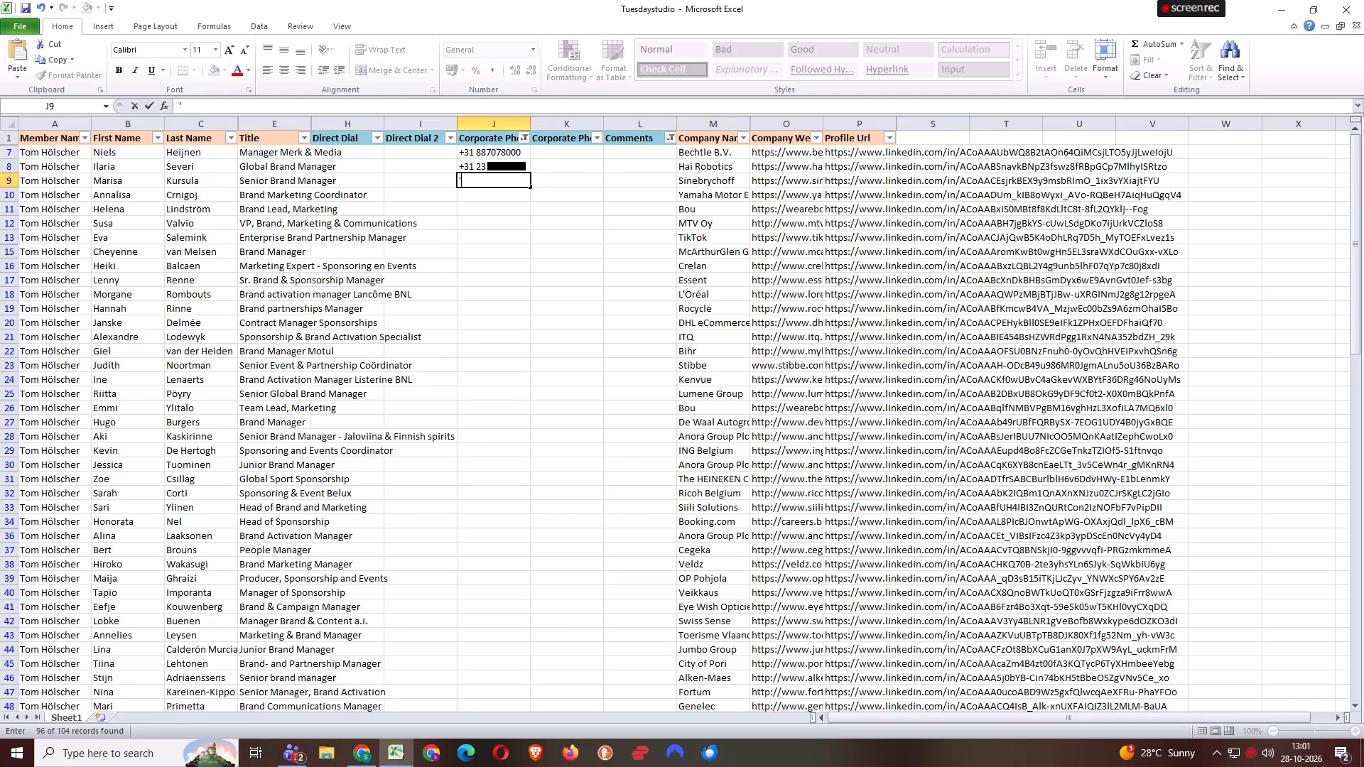
key(ctrl+v)
click(510, 214)
Shade the Sinebrychoff corporate phone cell in row 9 with the light blue fill colour.
click(483, 183)
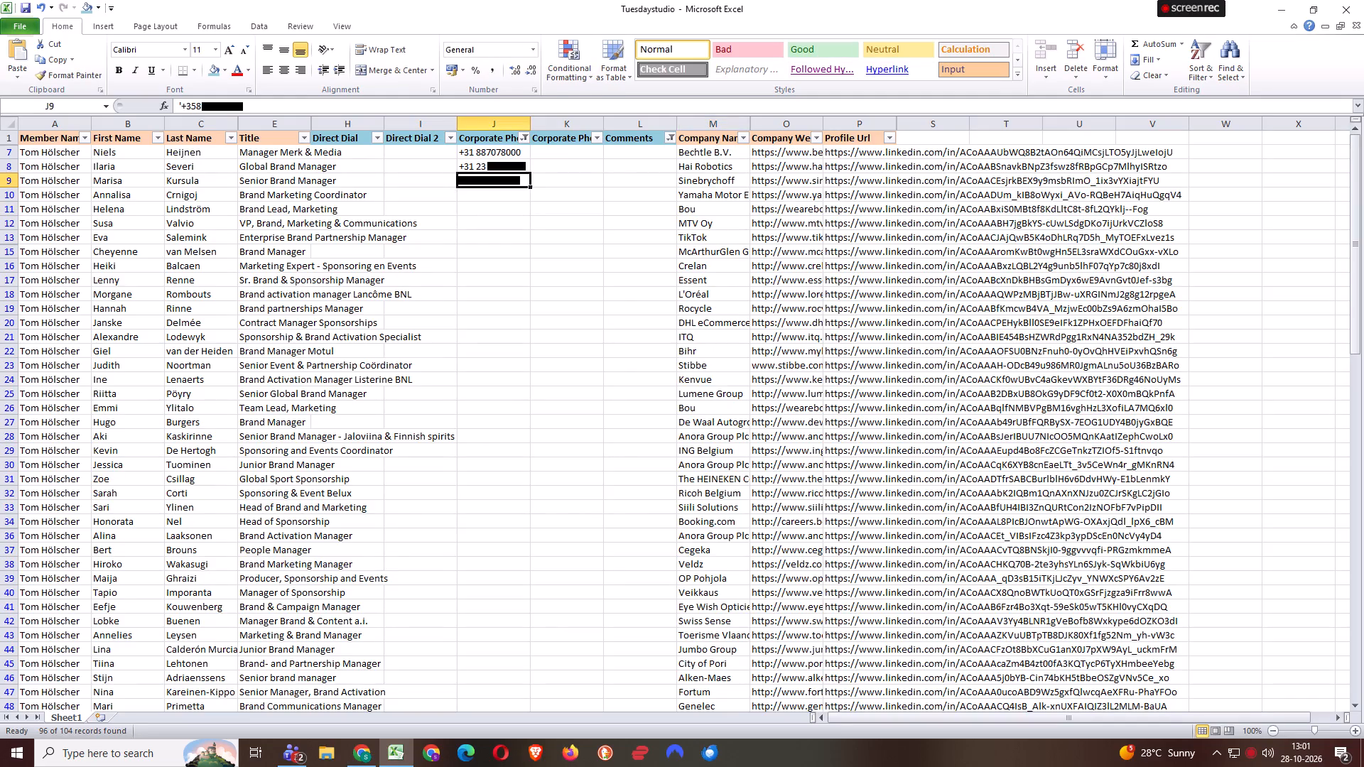
click(215, 70)
click(554, 217)
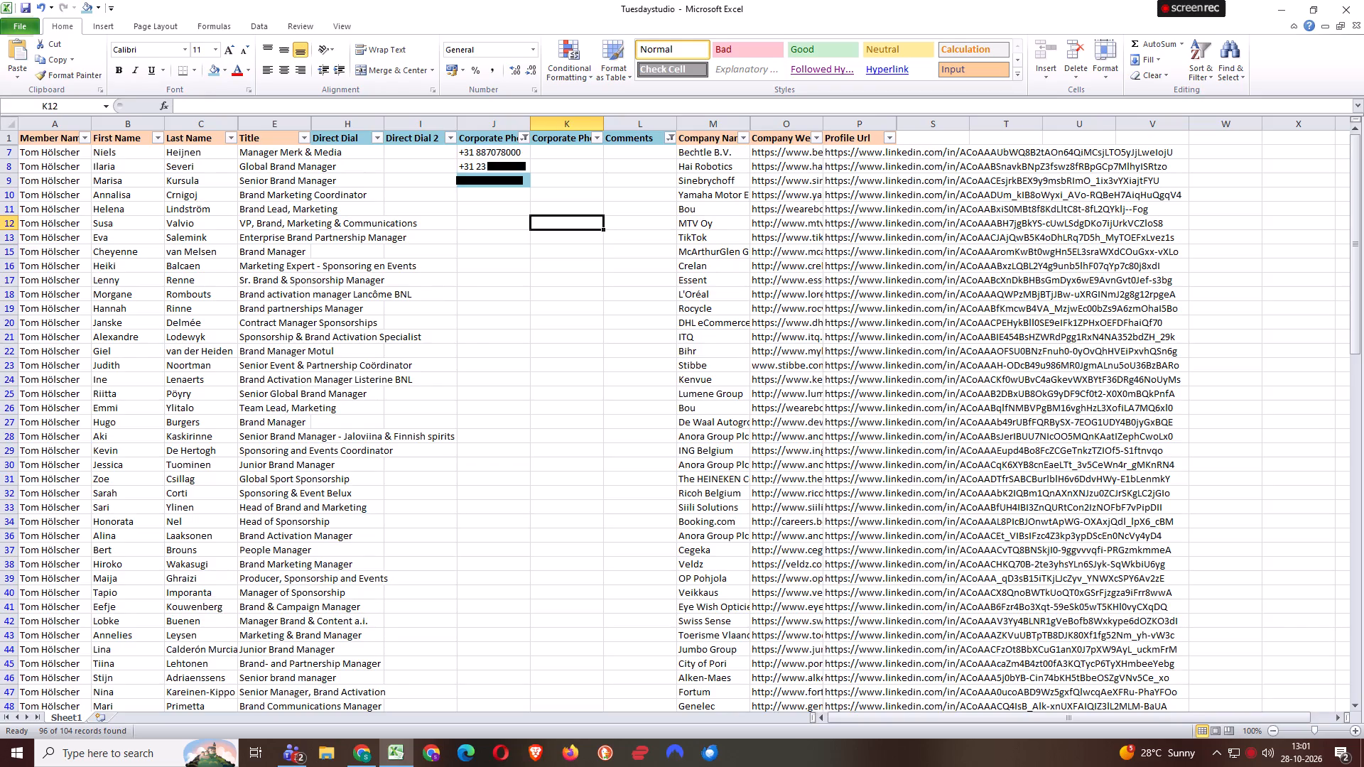
Delete two extra characters from within the Sinebrychoff corporate phone number in row 9.
double_click(491, 181)
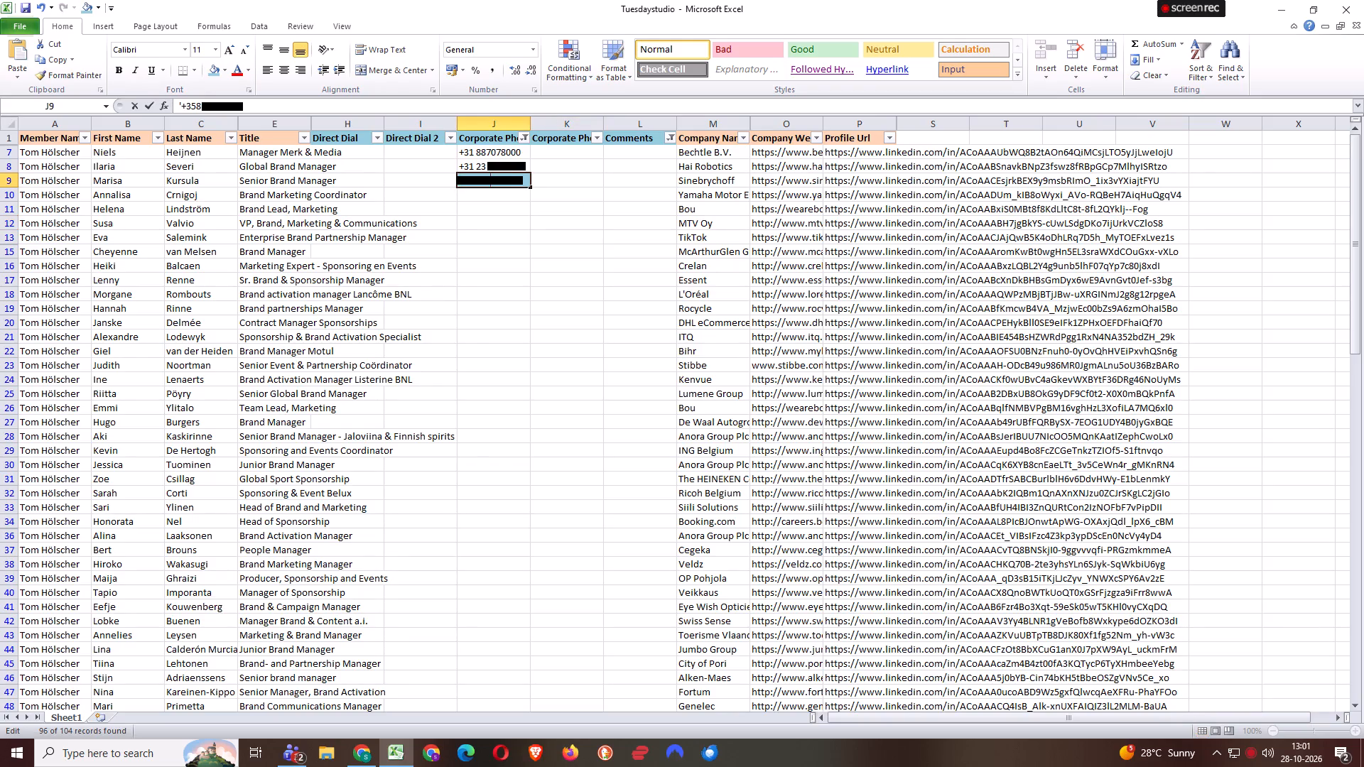
key(BackSpace)
click(558, 269)
click(500, 181)
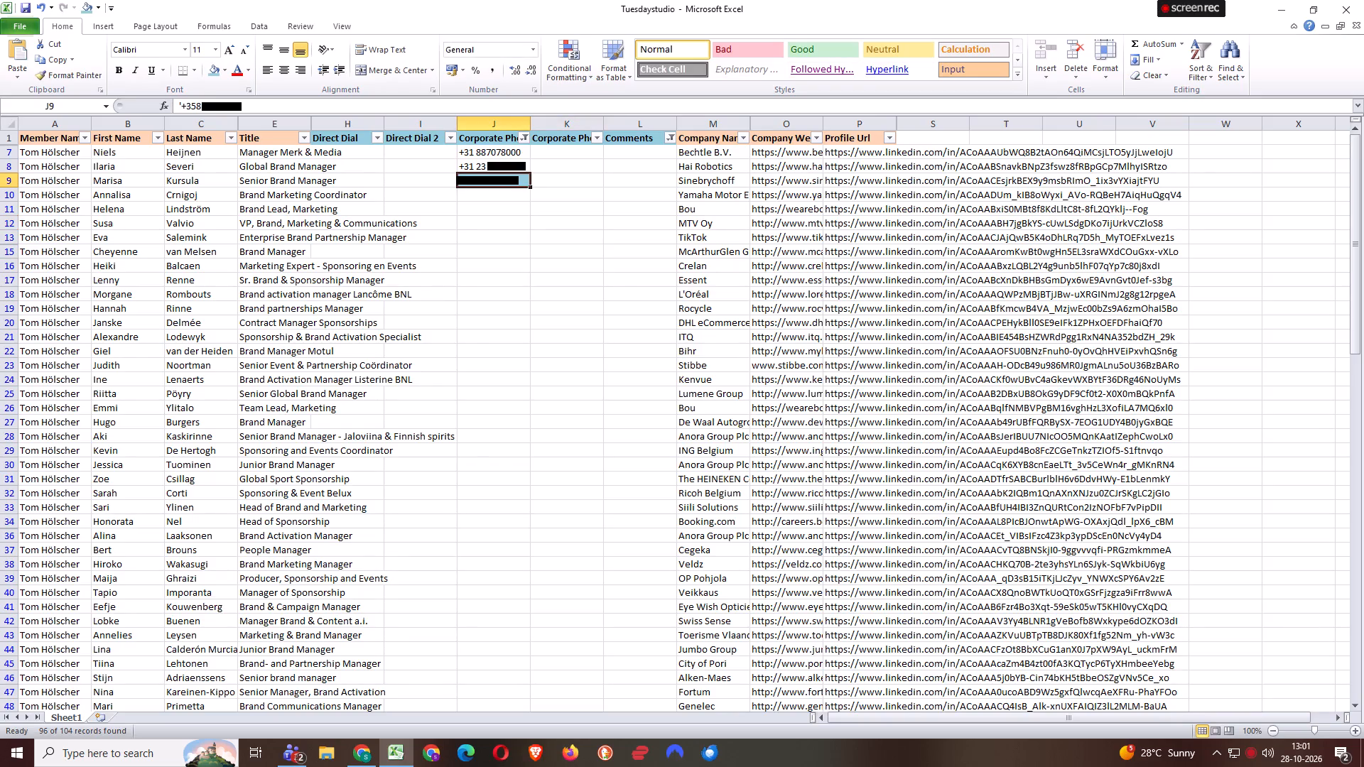
double_click(507, 181)
key(BackSpace)
click(597, 274)
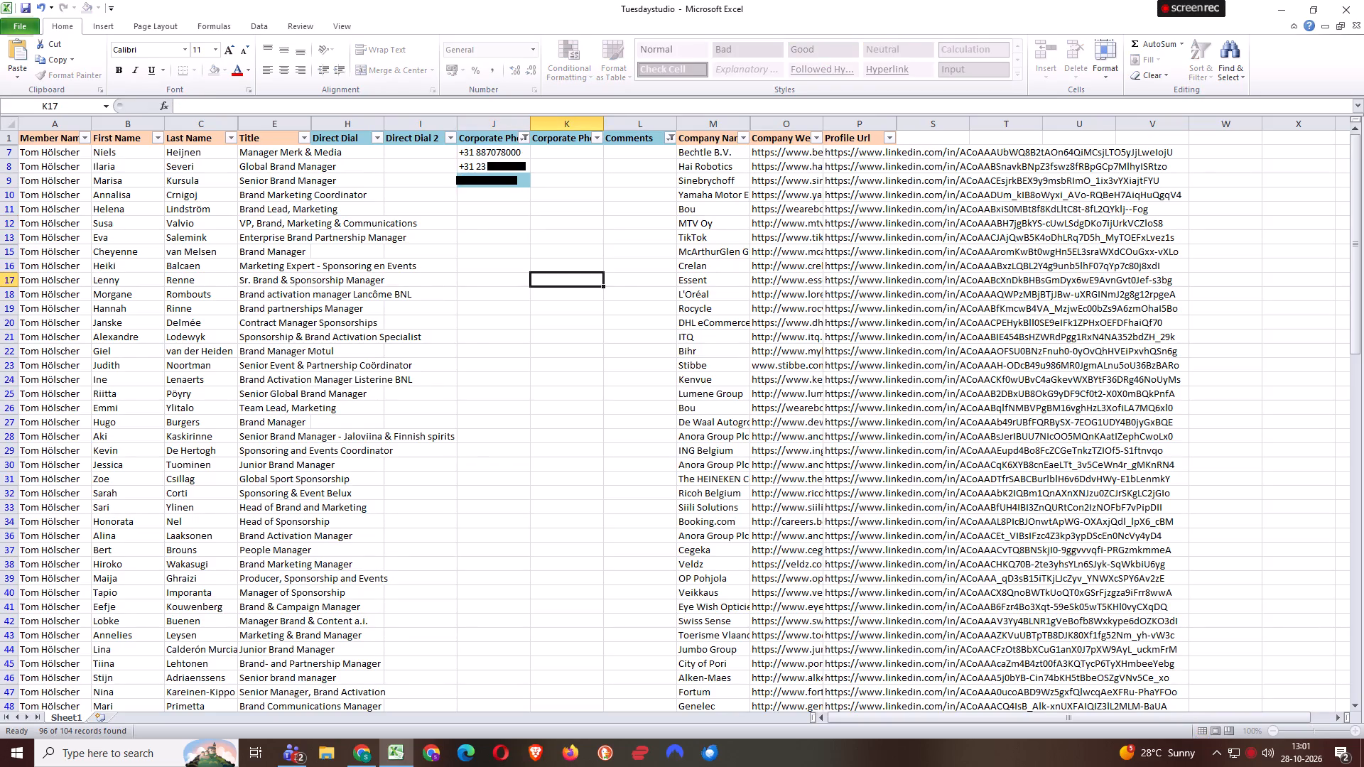
Copy the company name from row 10 and search Google for "Yamaha Motor Europe N.V. company phone number netherlands".
drag(463, 197, 710, 197)
click(709, 191)
key(ctrl+c)
key(alt+Tab)
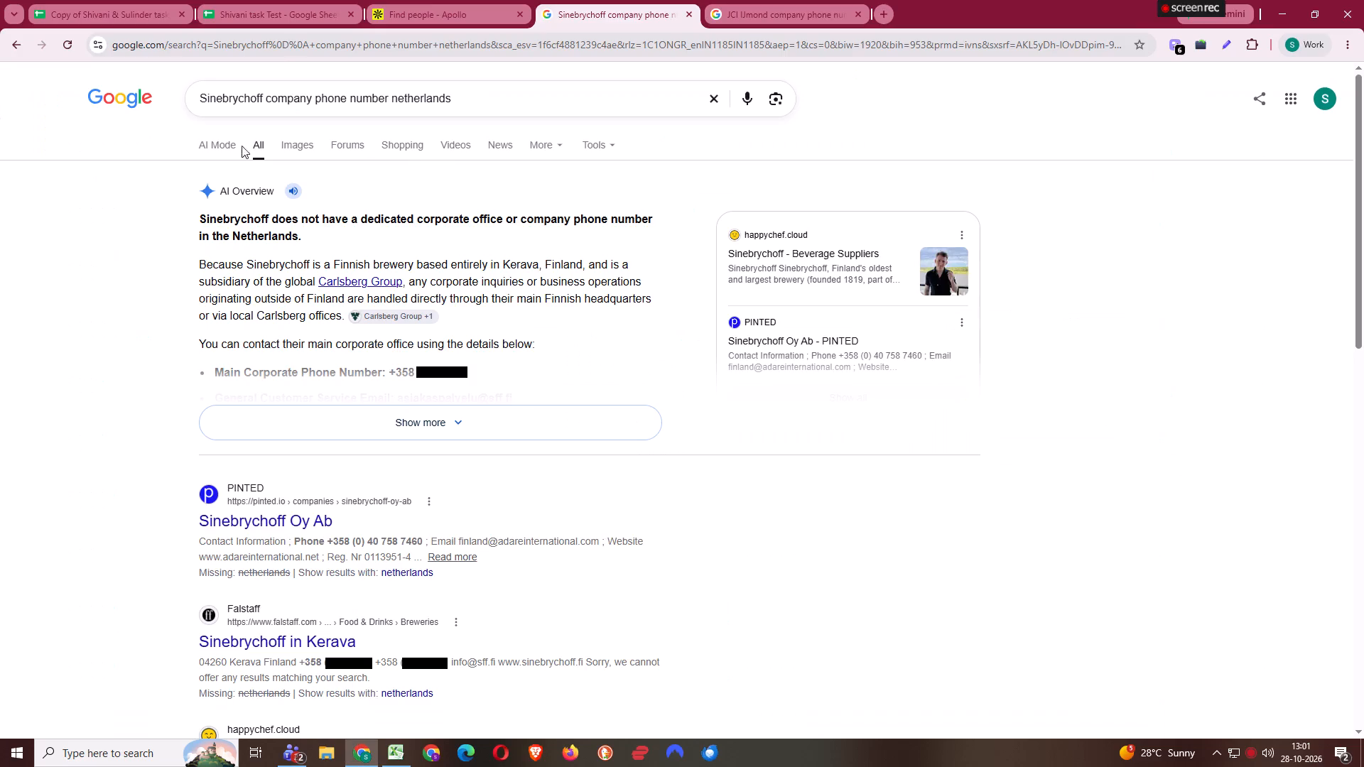
click(259, 103)
double_click(227, 94)
key(ctrl+v)
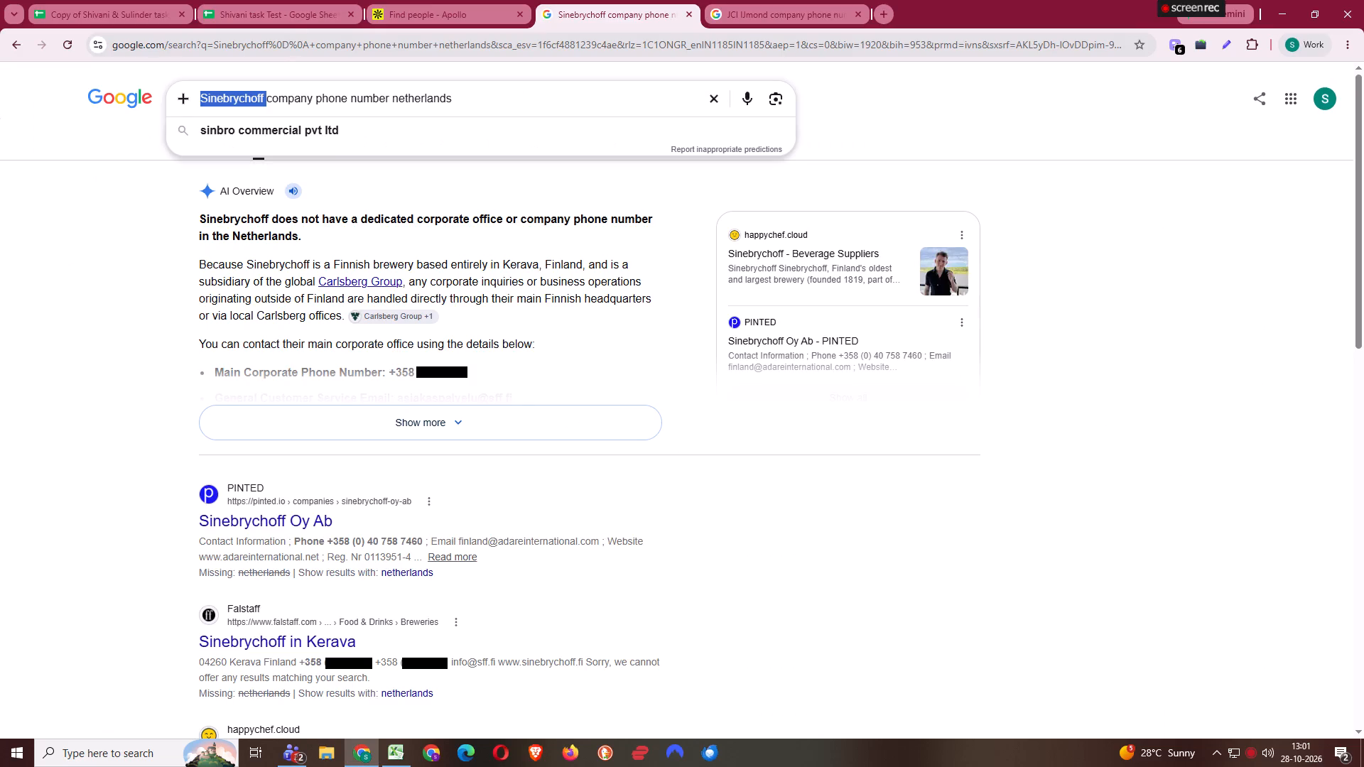
key(Return)
key(Return)
key(Return)
key(Return)
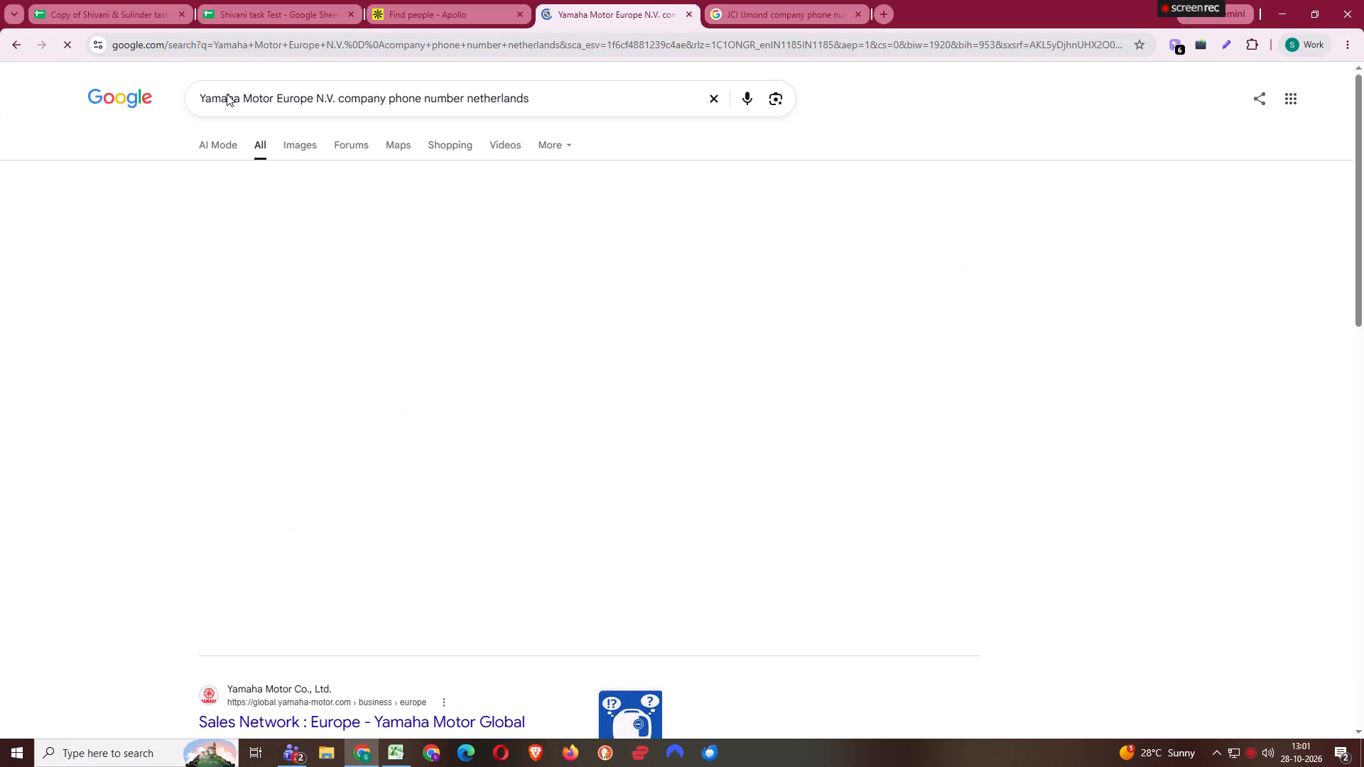
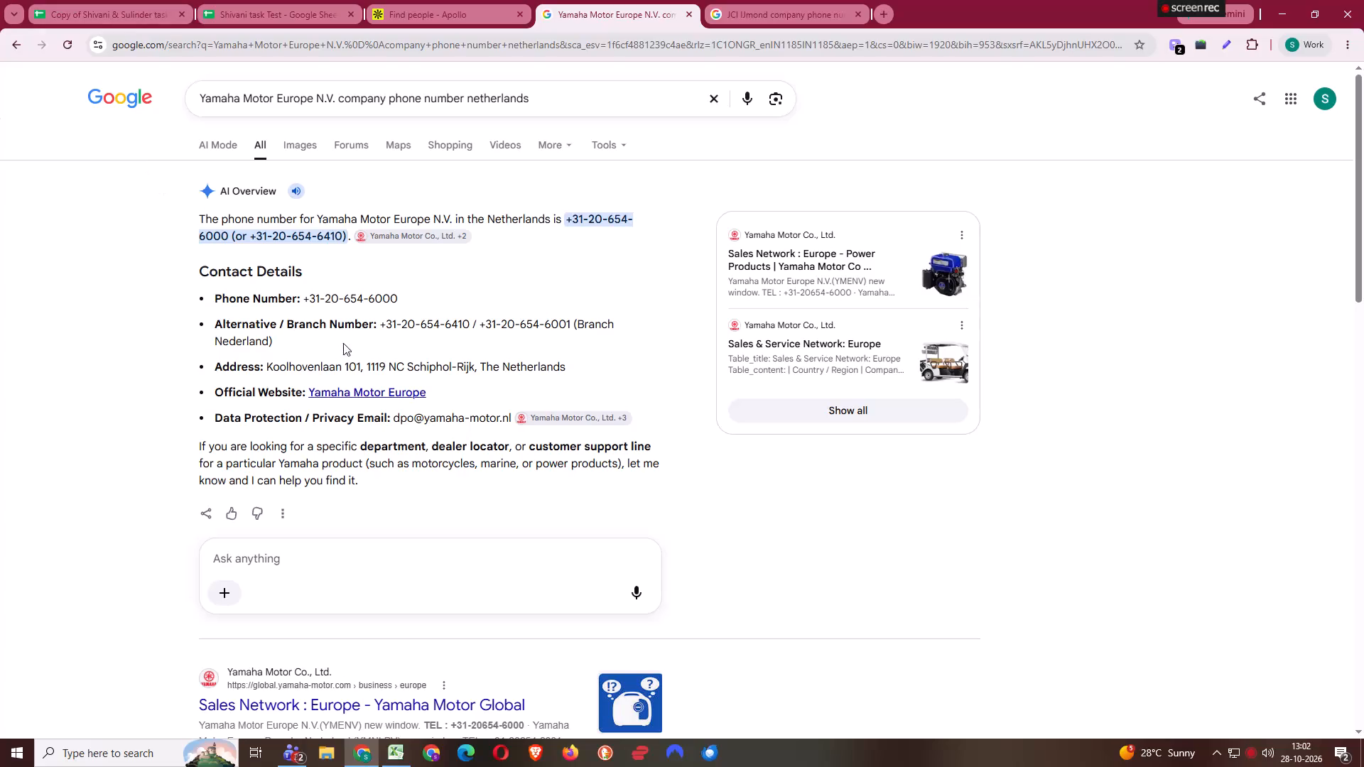
Copy Yamaha Motor Europe's alternative number from Google's AI Overview and enter it as text in its Corporate Phone cell in Excel, row 10.
alt+click(287, 237)
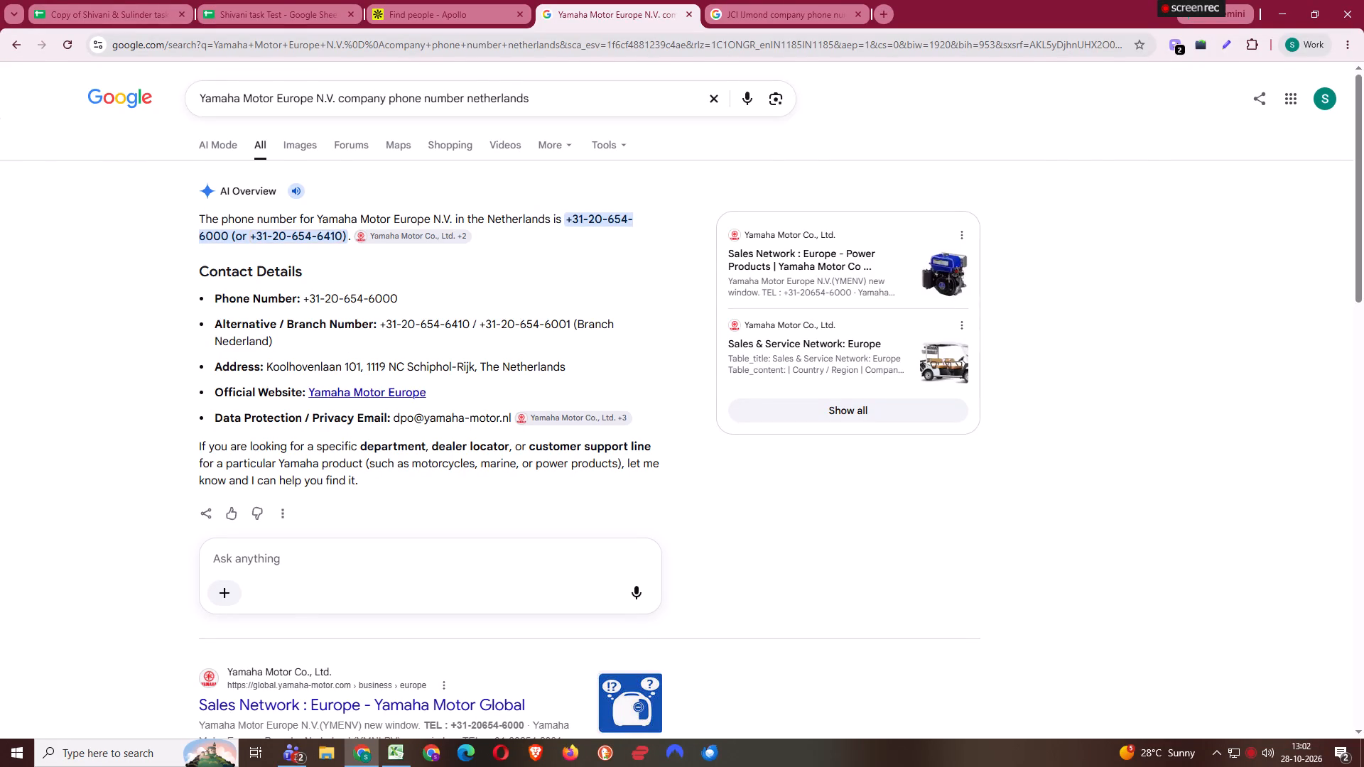
key(alt+Tab)
click(514, 197)
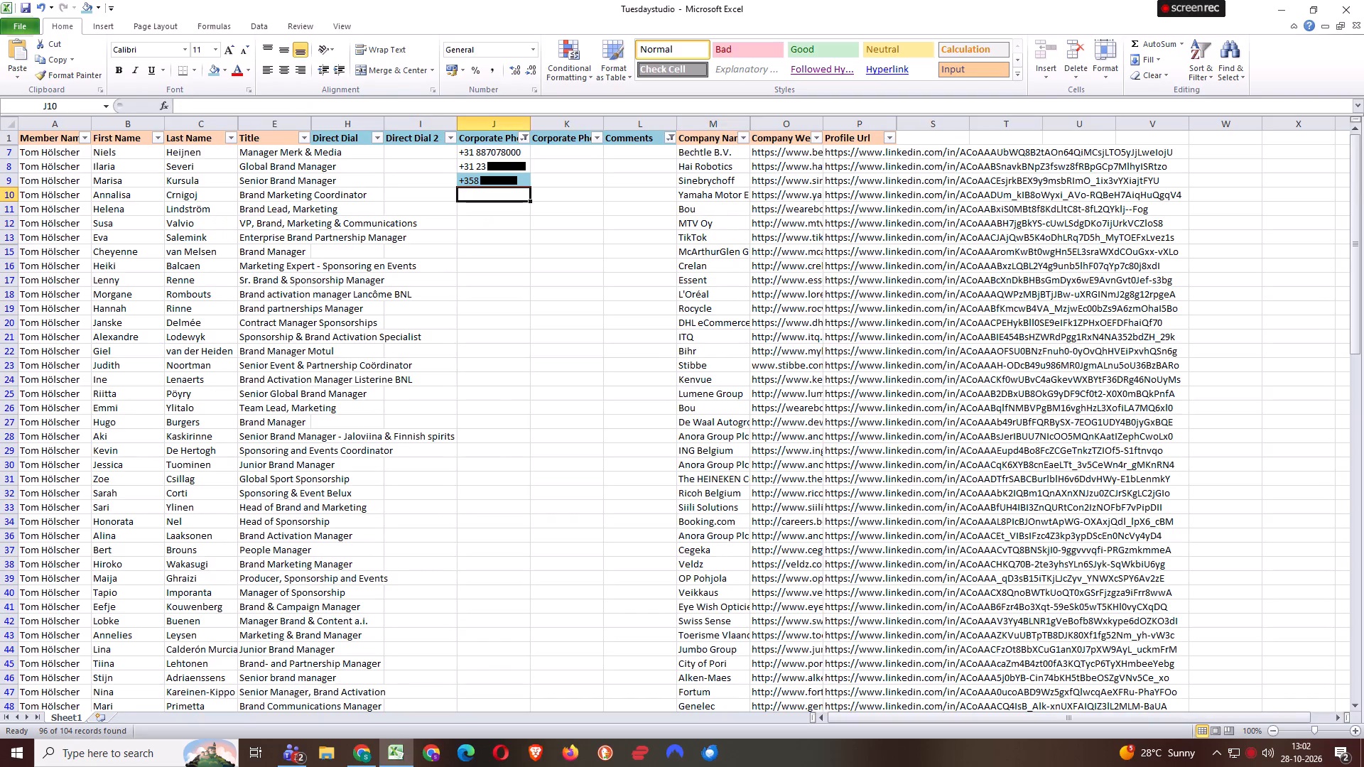
key(apostrophe)
key(ctrl+v)
Reformat the Yamaha corporate phone number in row 10 with a space after the country code and no hyphens.
click(482, 192)
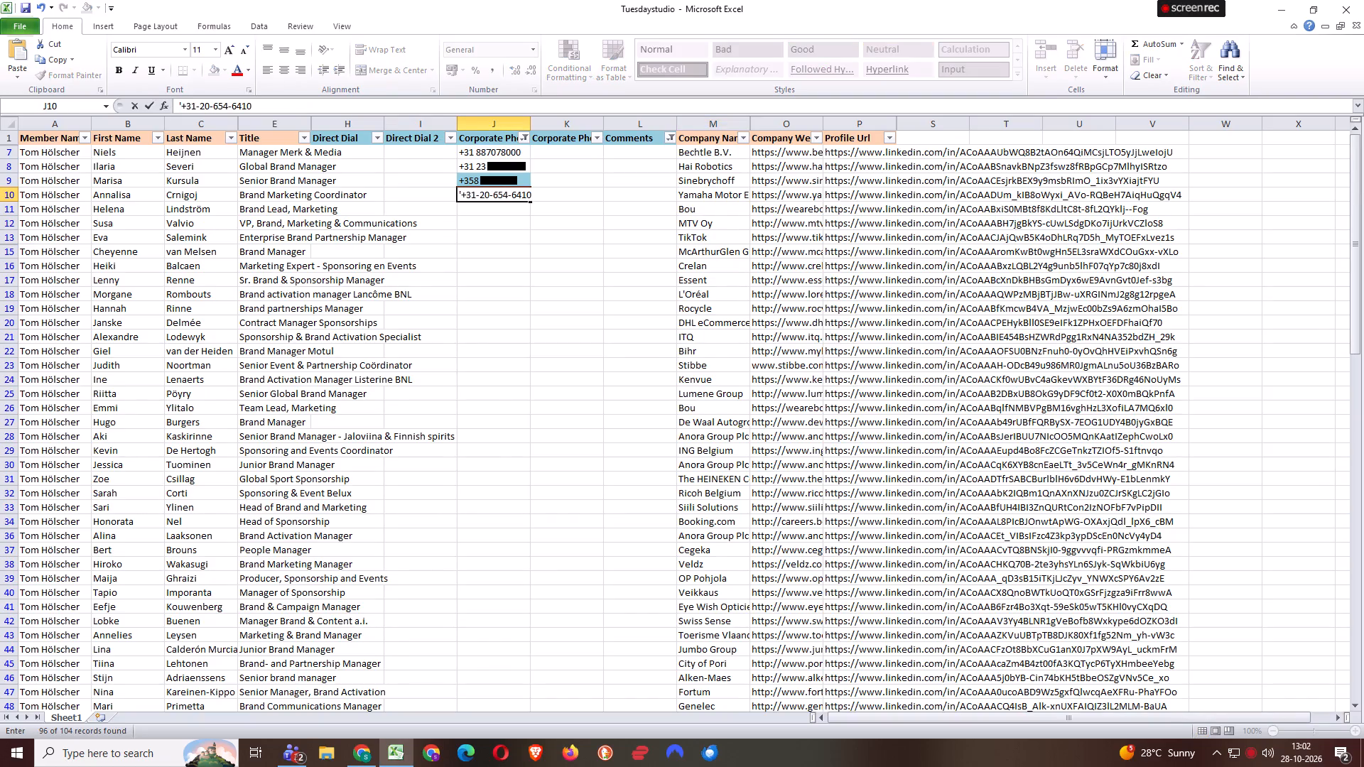
click(494, 192)
key(BackSpace)
key(Right)
key(Right)
key(Right)
key(Right)
key(BackSpace)
key(Left)
key(Left)
key(Left)
key(Left)
key(Left)
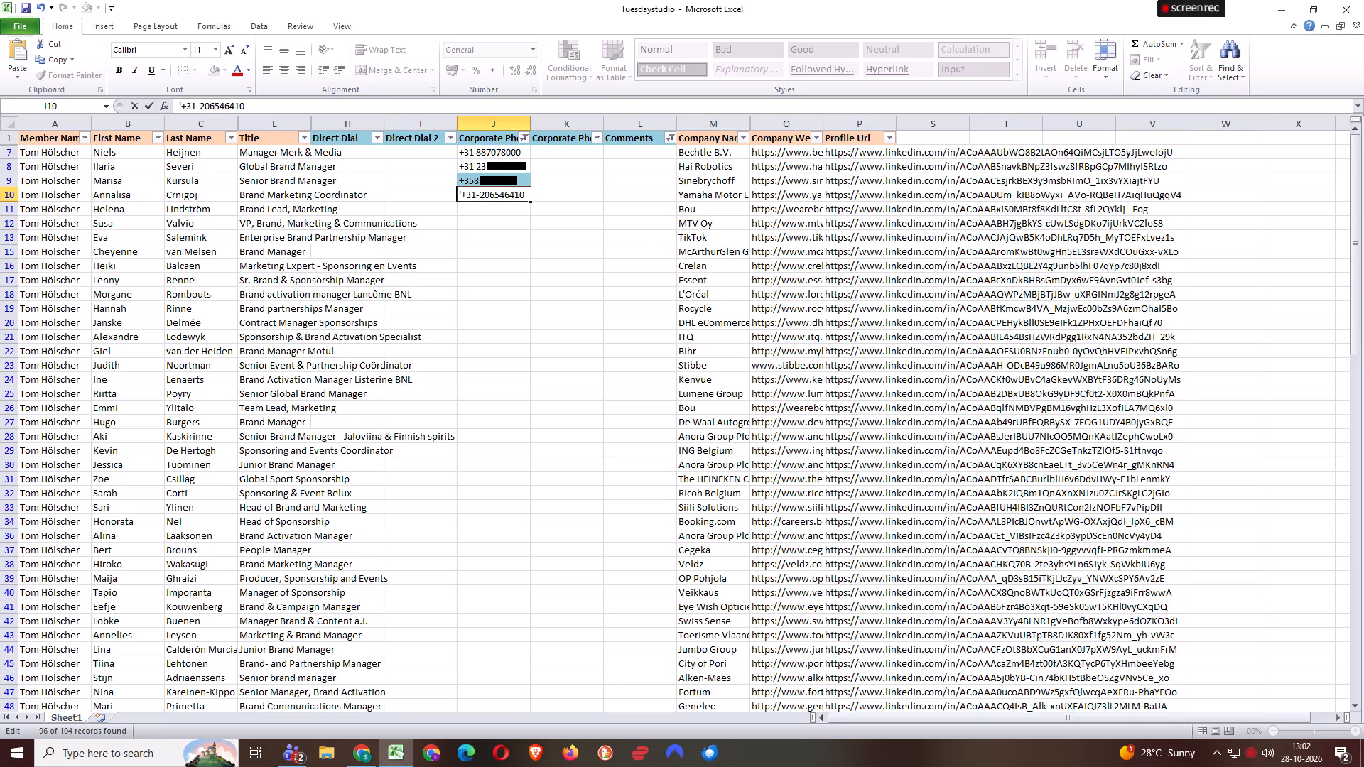
key(BackSpace)
key(space)
key(Return)
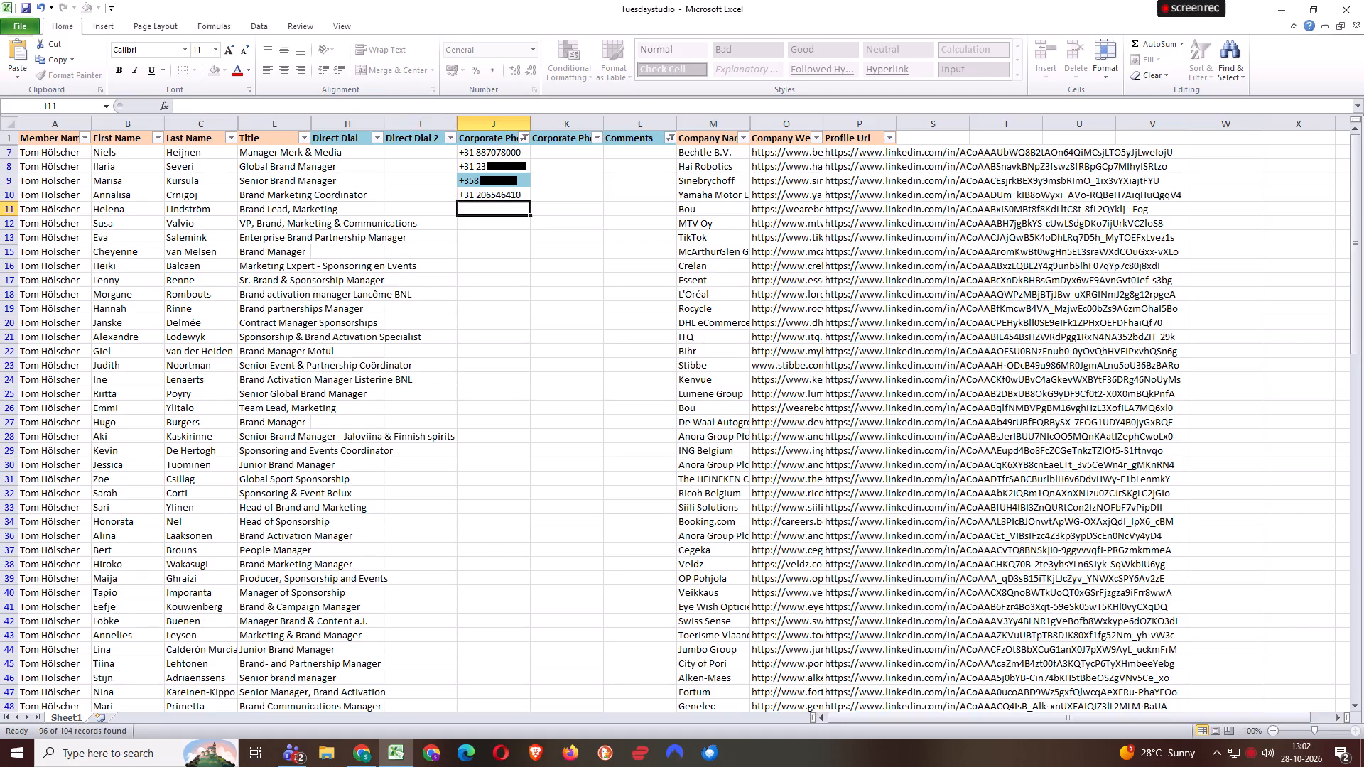
Reapply the blanks-only filter on the first Corporate Phone column to hide the rows already filled in.
click(463, 330)
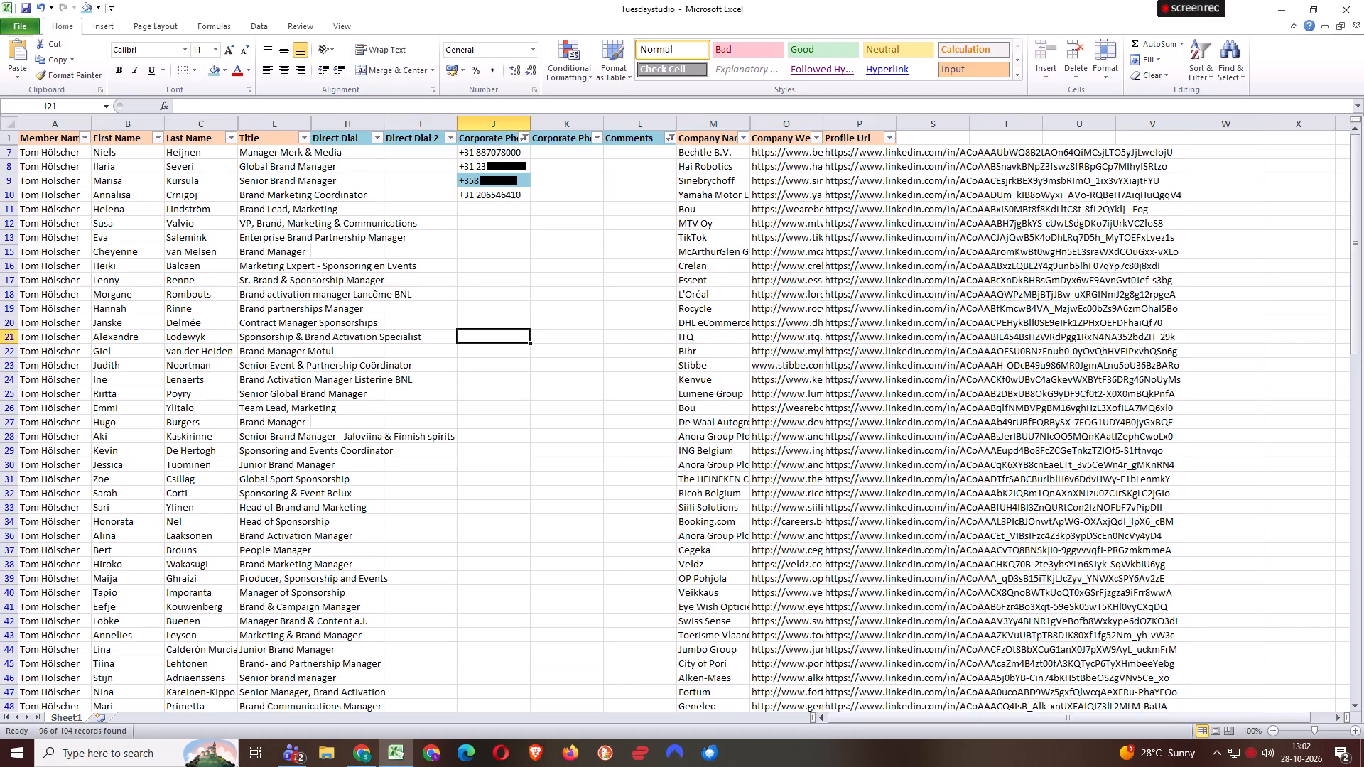
click(521, 133)
click(461, 393)
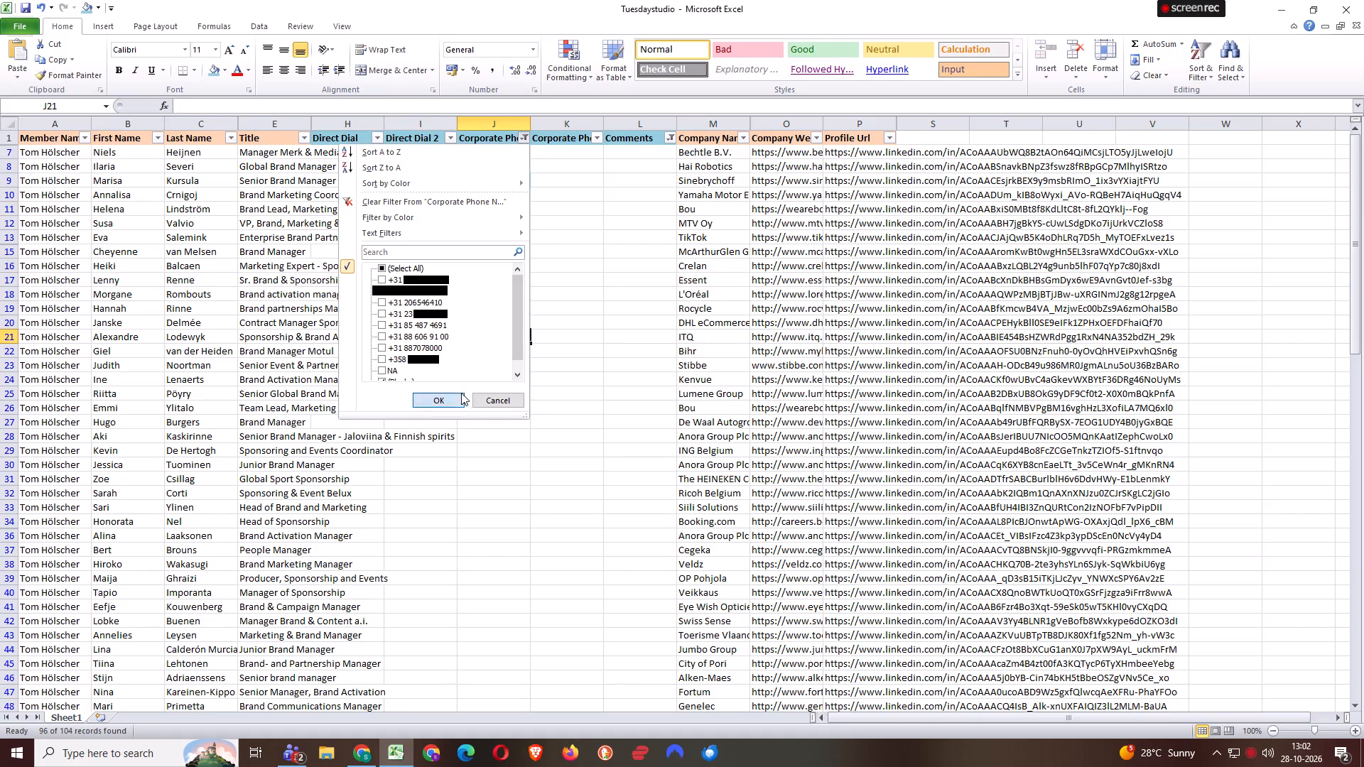
click(568, 295)
Copy the company name Bou from row 11 and paste it over Yamaha Motor Europe N.V. in the Google search query.
scroll(568, 295, down, 20)
scroll(568, 295, down, 2)
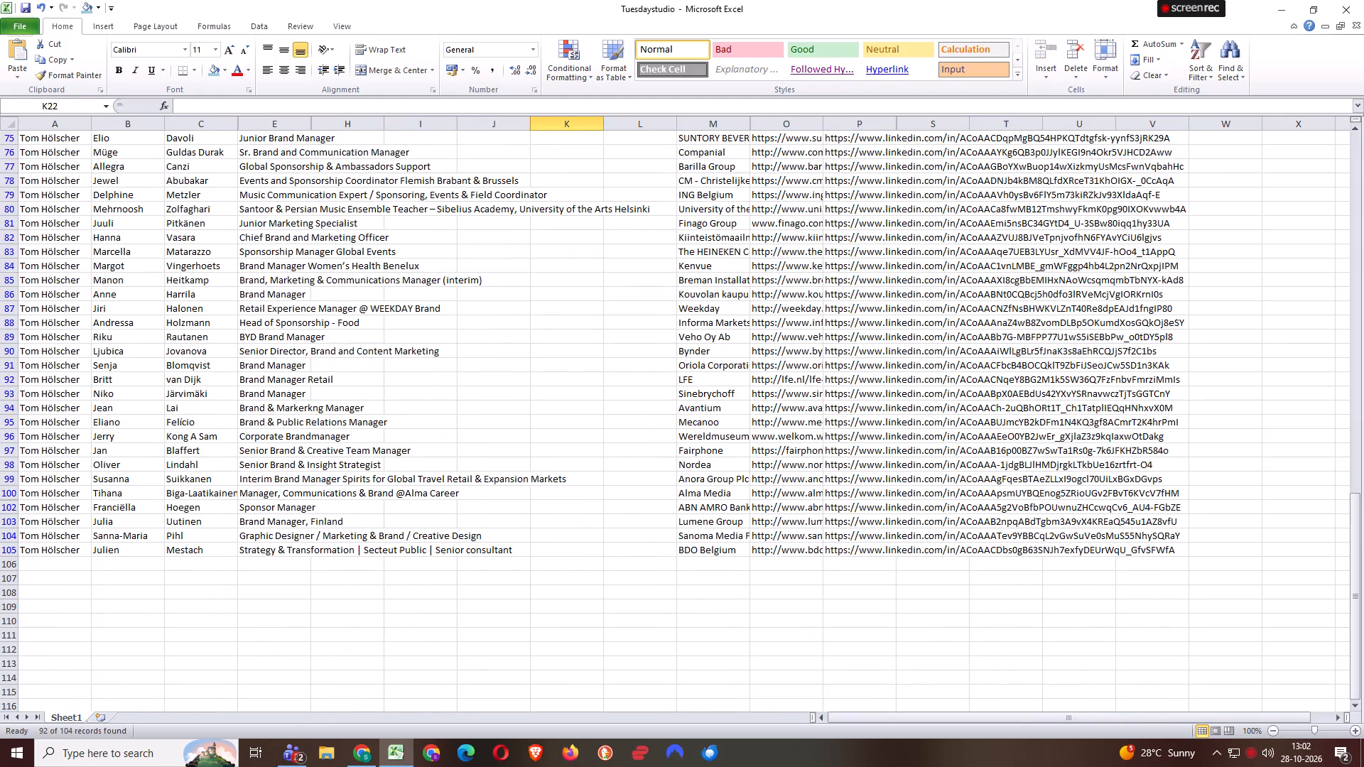
scroll(568, 290, up, 20)
scroll(568, 290, up, 20)
scroll(568, 290, up, 4)
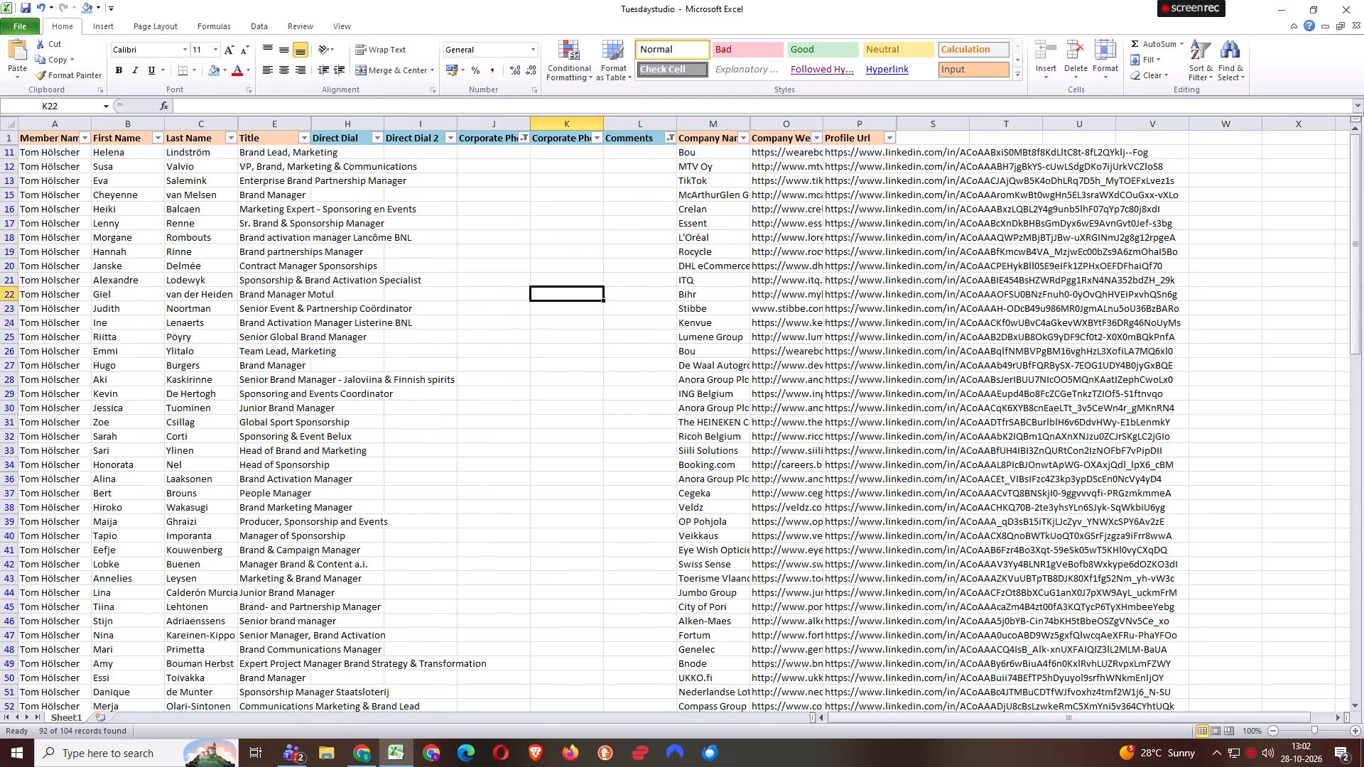
scroll(568, 290, up, 1)
click(713, 167)
click(710, 152)
key(ctrl+c)
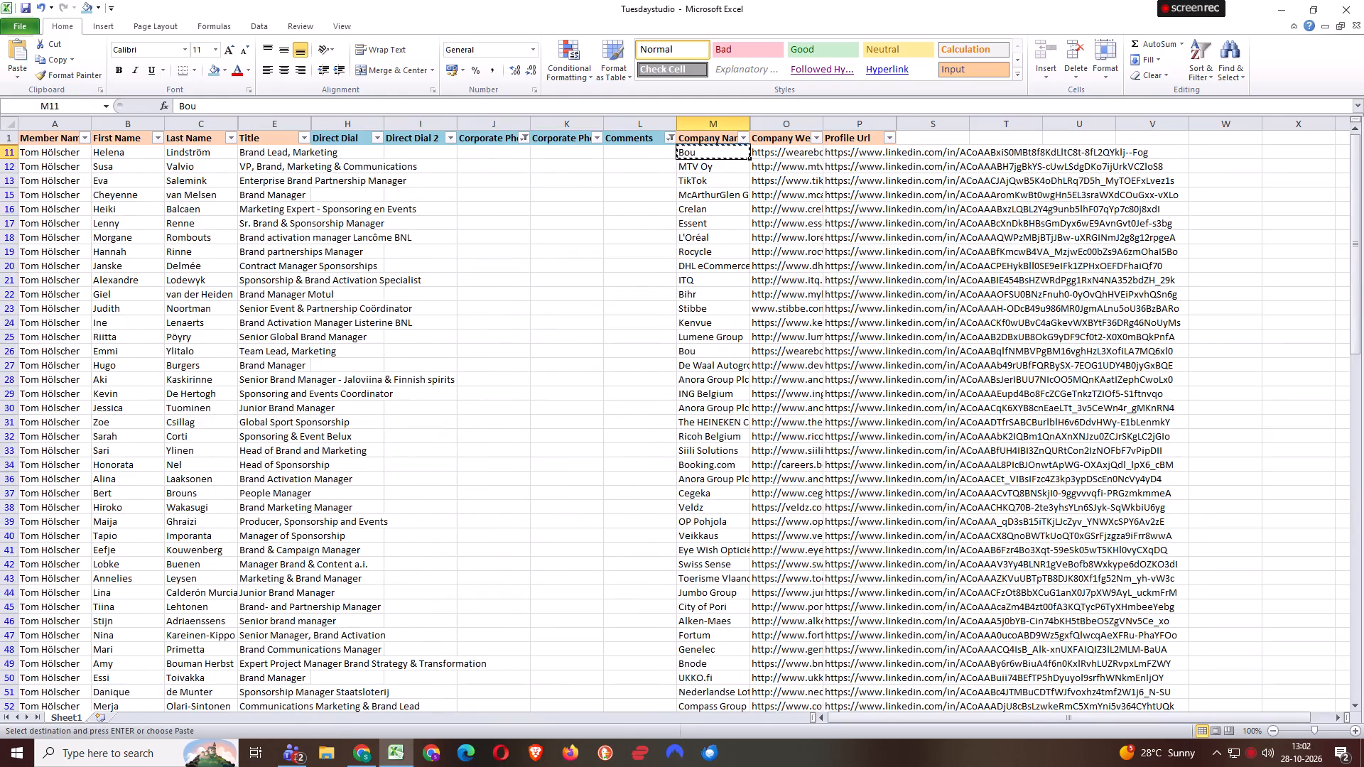
key(alt+Tab)
drag(337, 99, 0, 0)
key(ctrl+v)
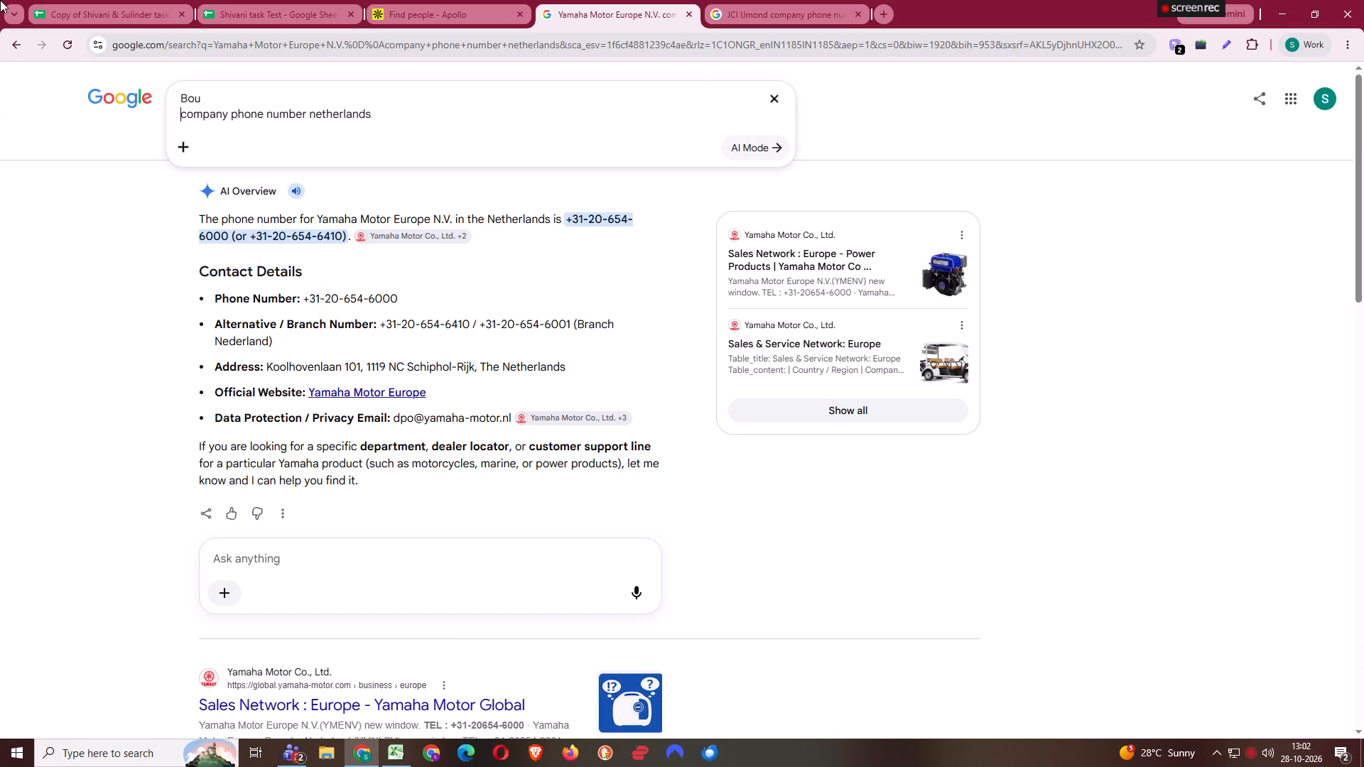
Run the Google search for Bou company phone number netherlands.
key(Return)
key(Return)
key(Return)
key(Return)
key(Return)
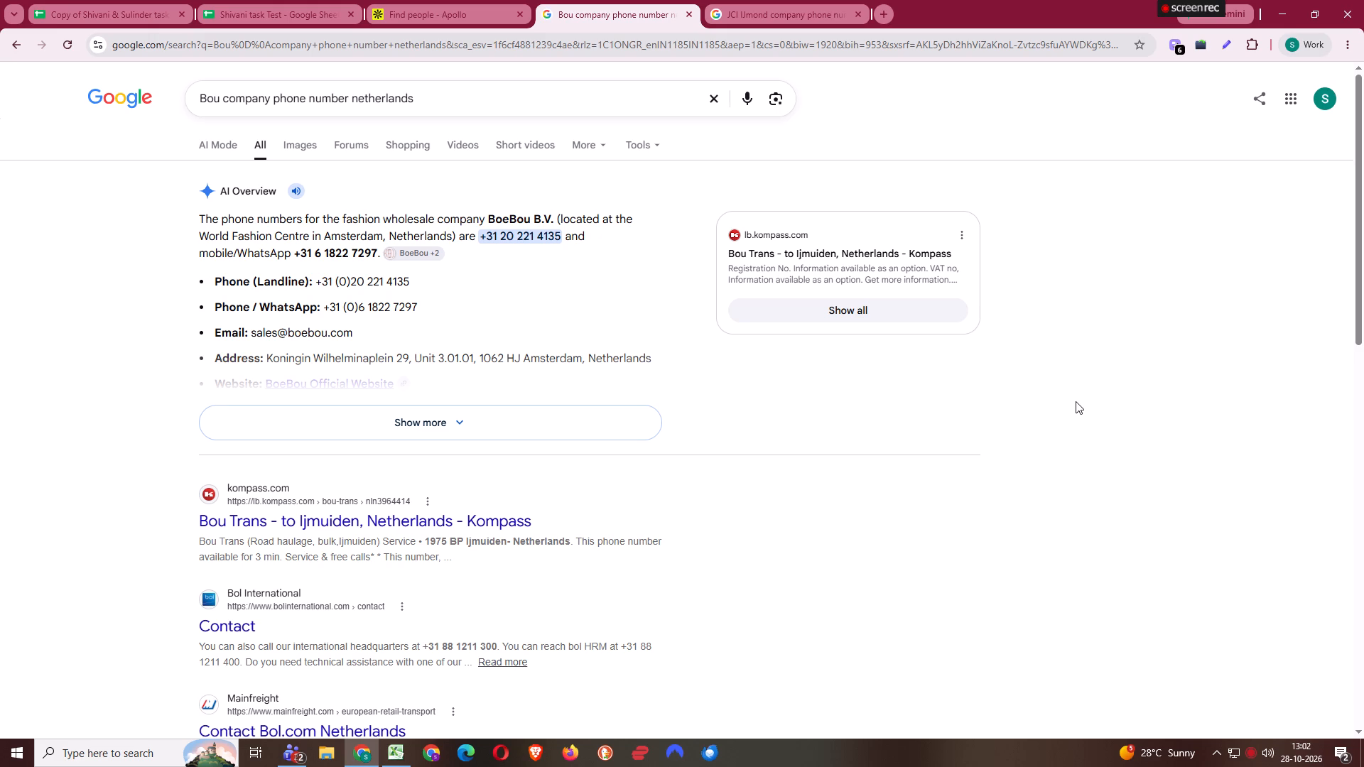
Copy BoeBou's landline number from the AI Overview into Excel's first Corporate Phone cell, row 11, as text, keeping only the space after the country code.
alt+click(509, 242)
key(alt+Tab)
click(511, 152)
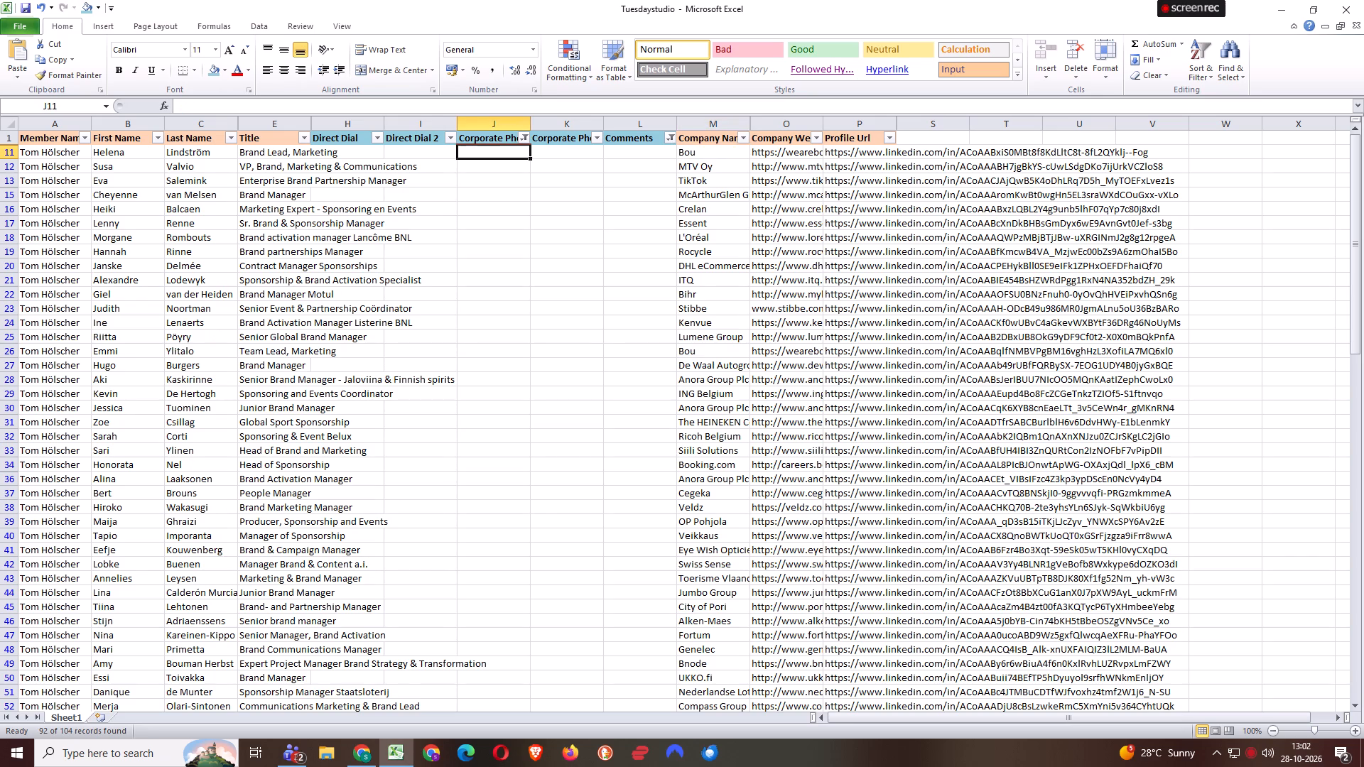
key(apostrophe)
key(ctrl+v)
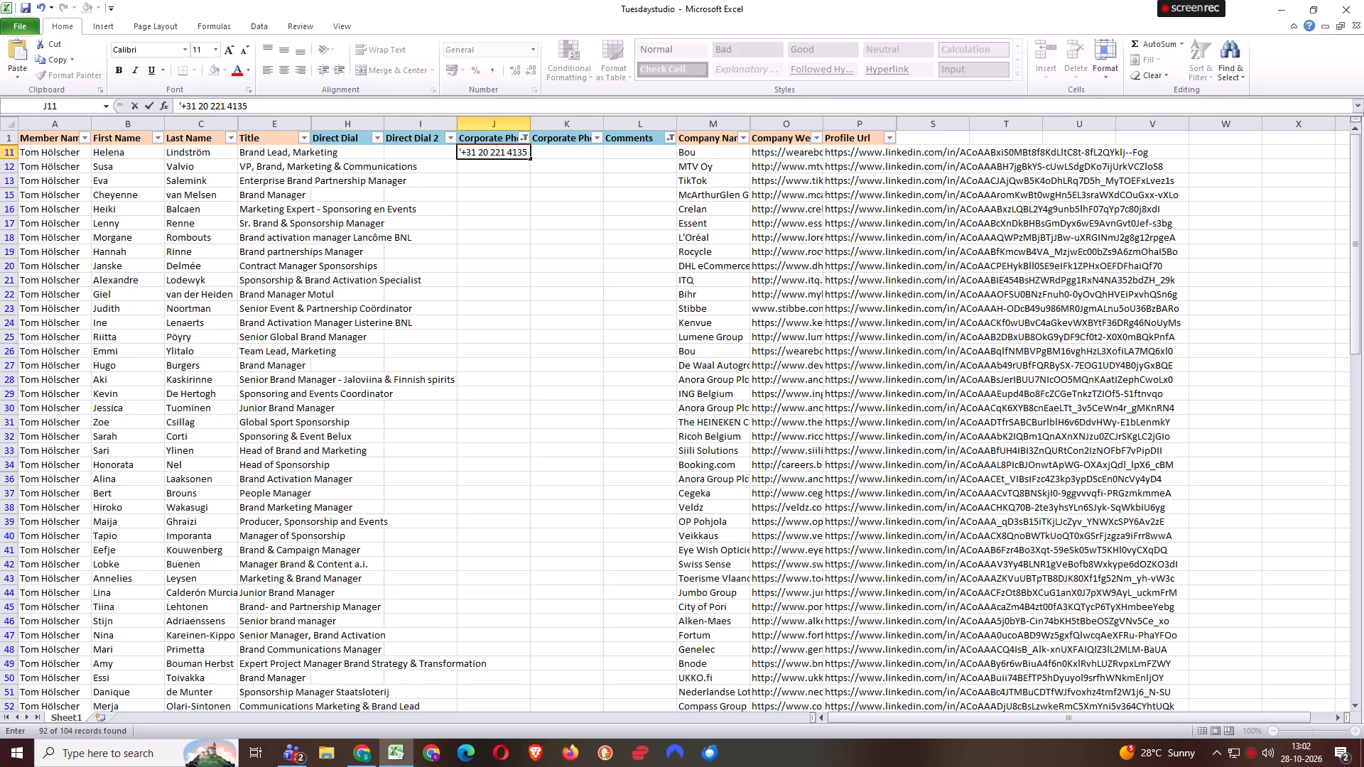
click(507, 148)
key(BackSpace)
click(491, 148)
key(BackSpace)
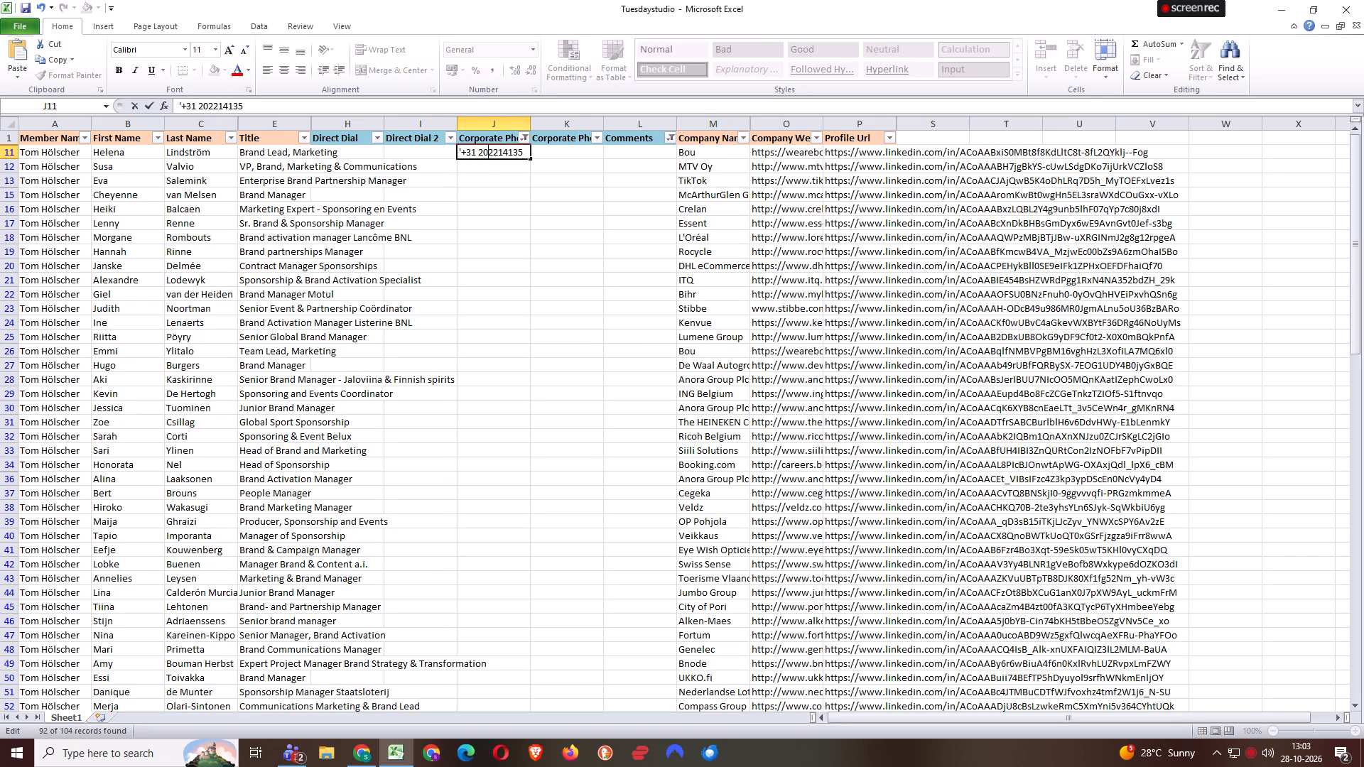
click(535, 203)
Copy BoeBou's mobile/WhatsApp number from Google into Excel's second Corporate Phone cell, row 11, as text, and remove its second space.
key(alt+Tab)
alt+click(330, 255)
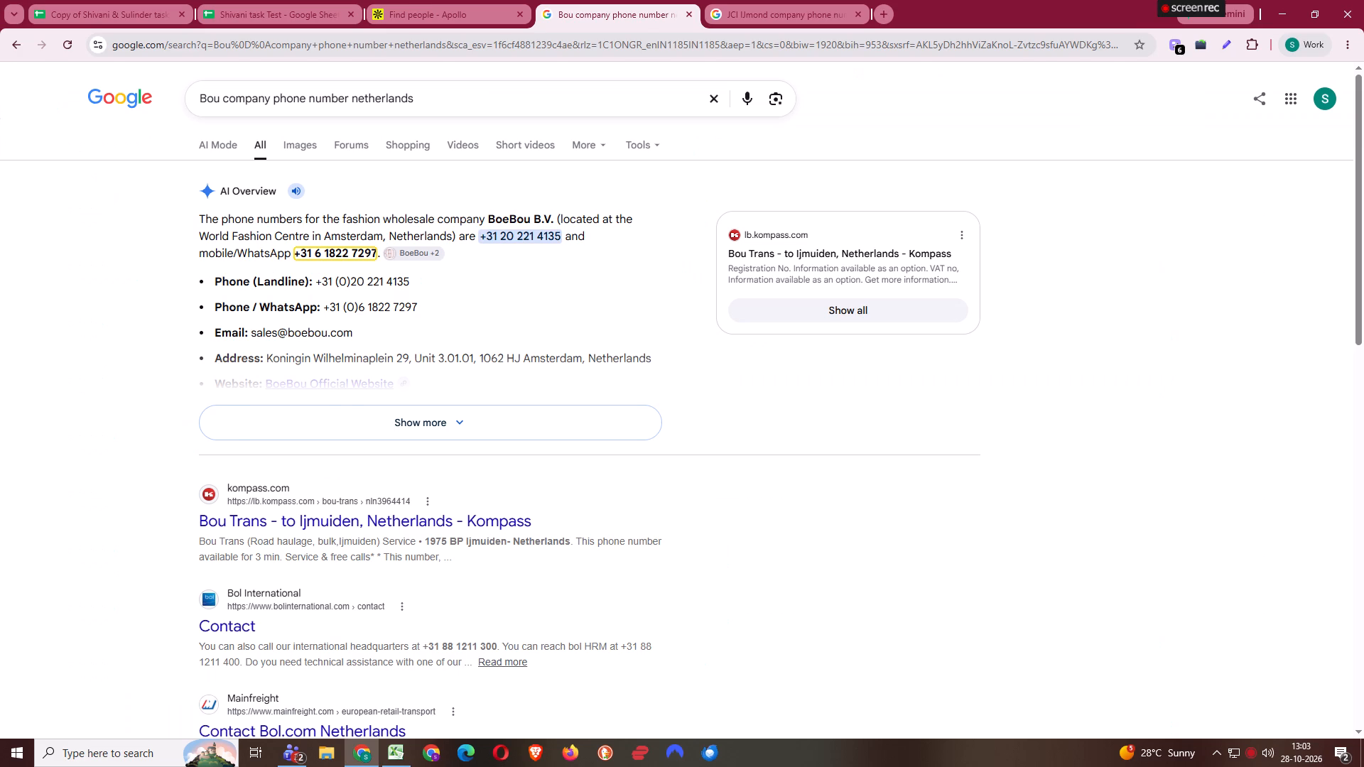
key(alt+Tab)
click(572, 153)
key(apostrophe)
key(ctrl+v)
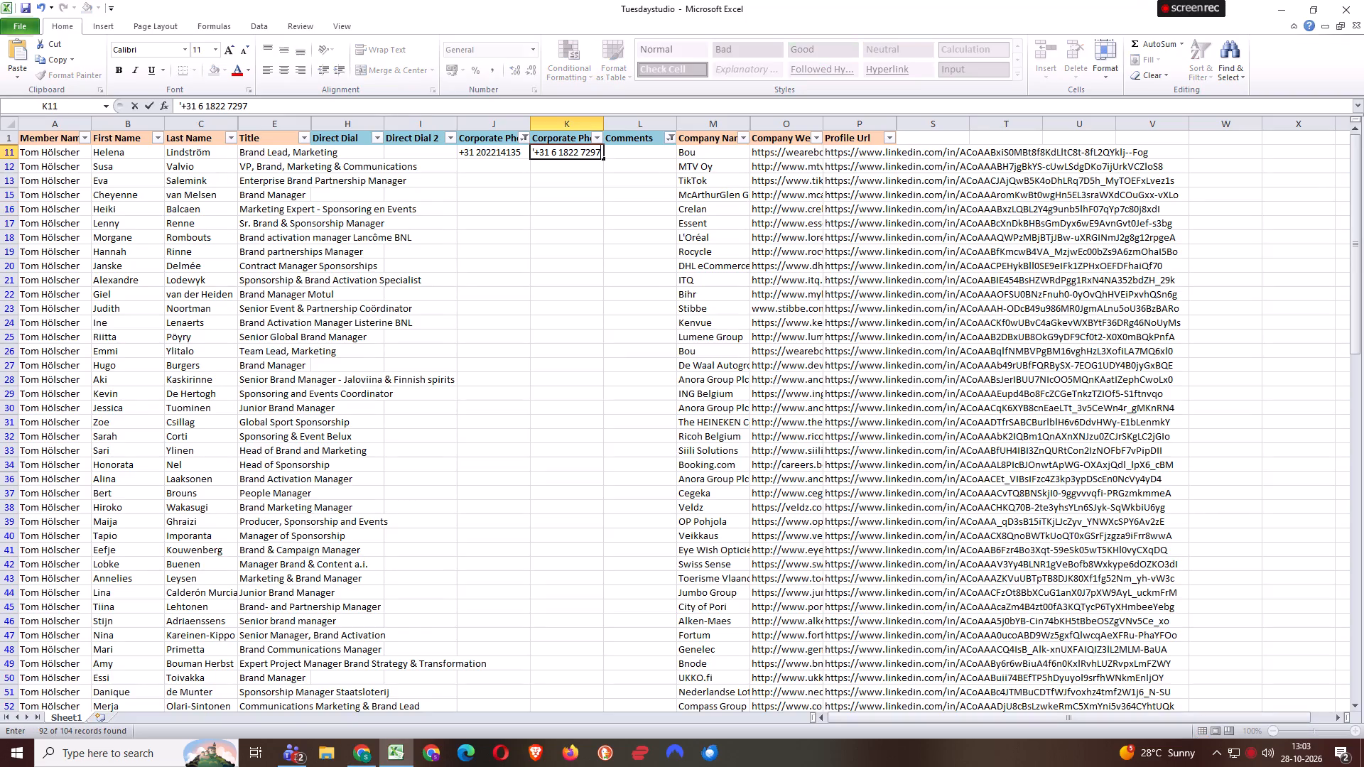
click(558, 146)
key(BackSpace)
click(571, 187)
Reapply the blanks-only filter on the first Corporate Phone column to hide the filled Bou row.
click(526, 135)
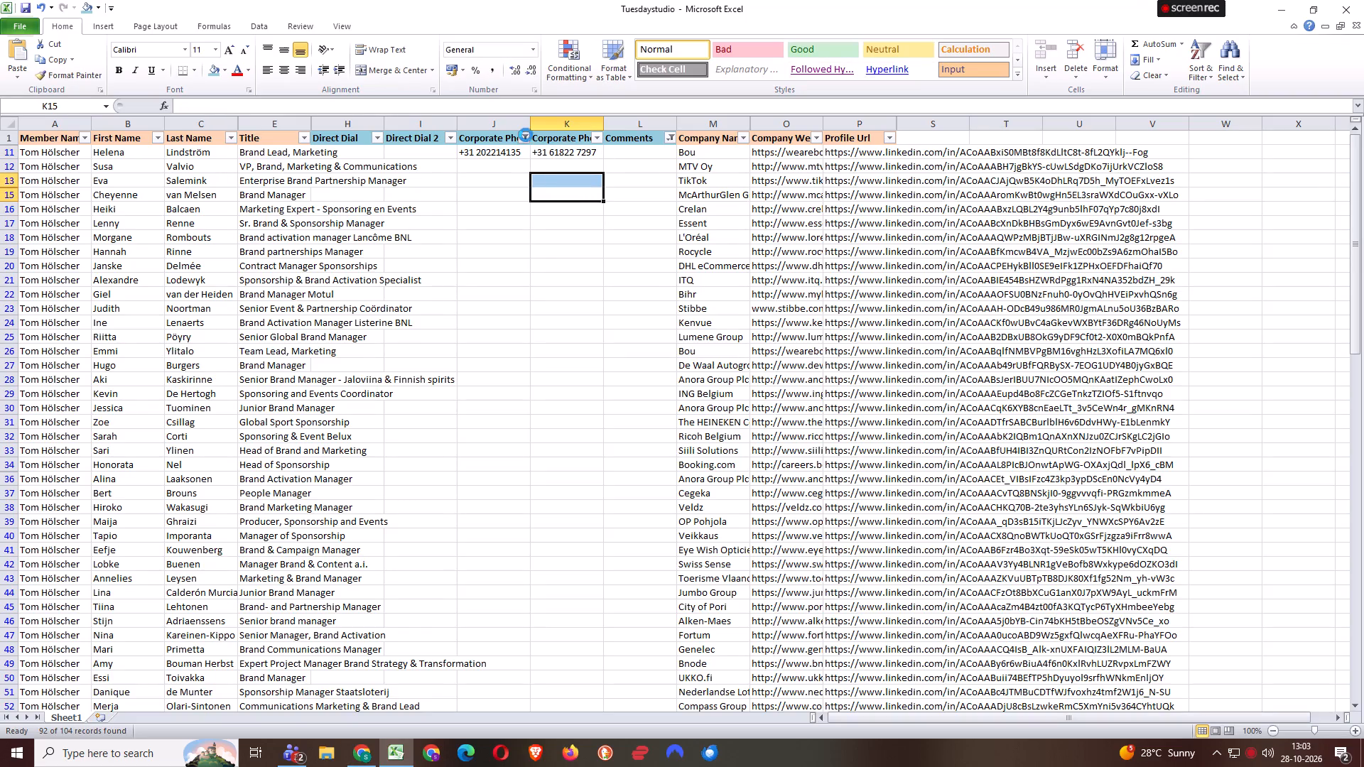
click(440, 396)
click(570, 371)
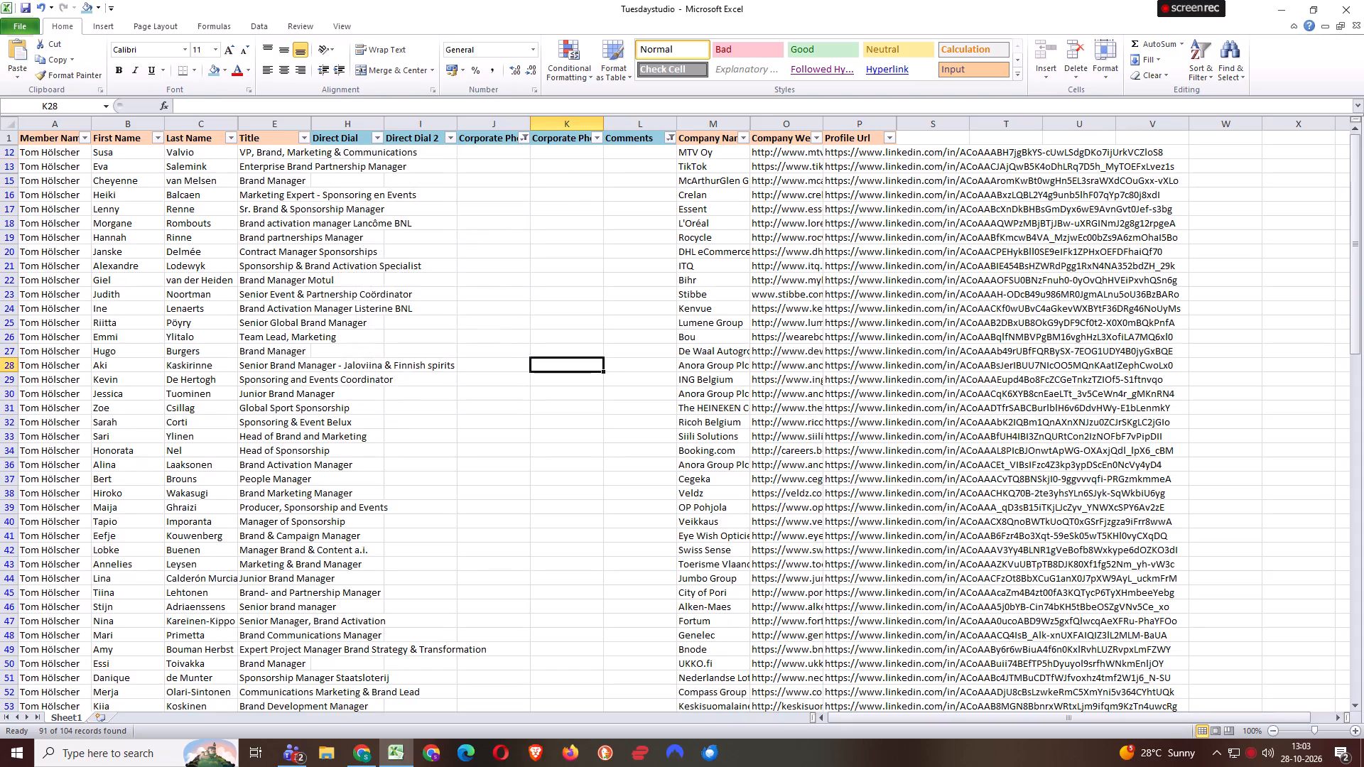
Save the Tuesdaystudio workbook.
key(ctrl+s)
key(ctrl+s)
key(ctrl+s)
key(ctrl+s)
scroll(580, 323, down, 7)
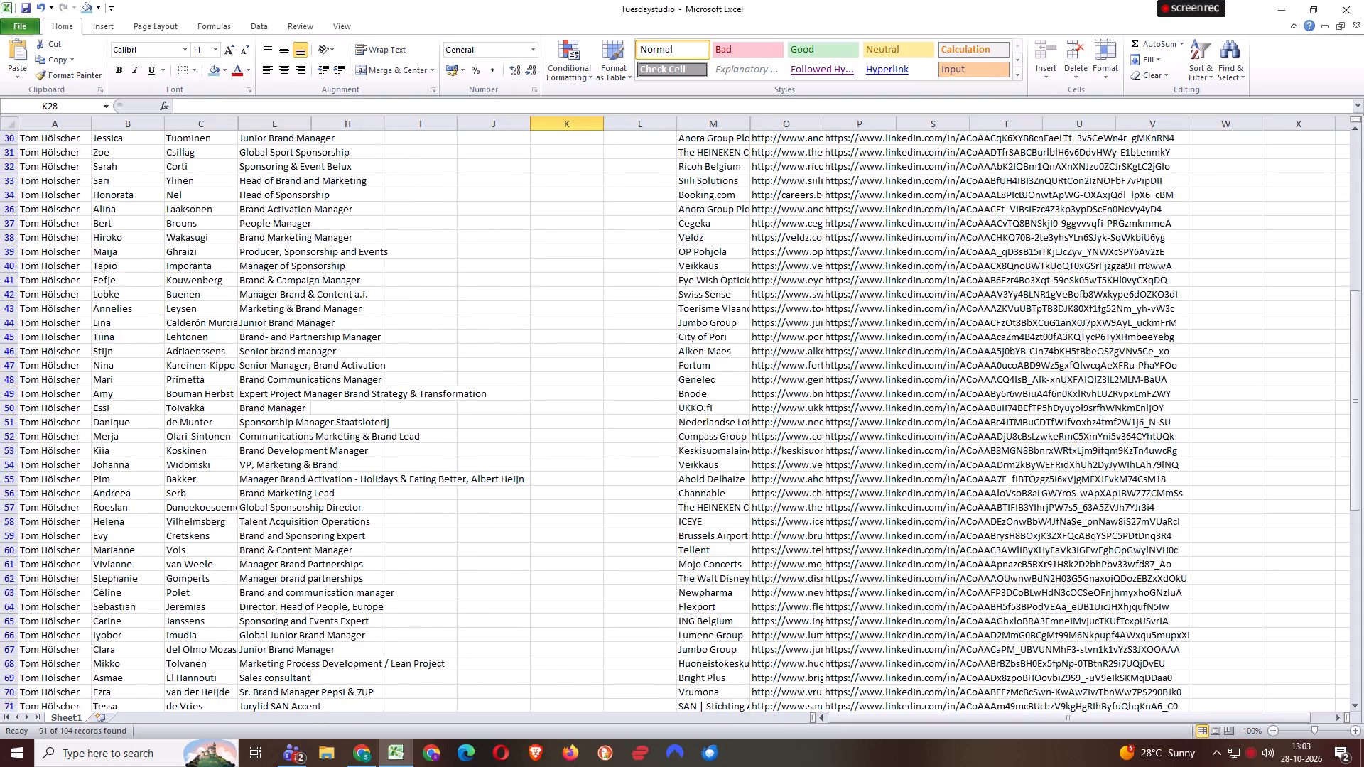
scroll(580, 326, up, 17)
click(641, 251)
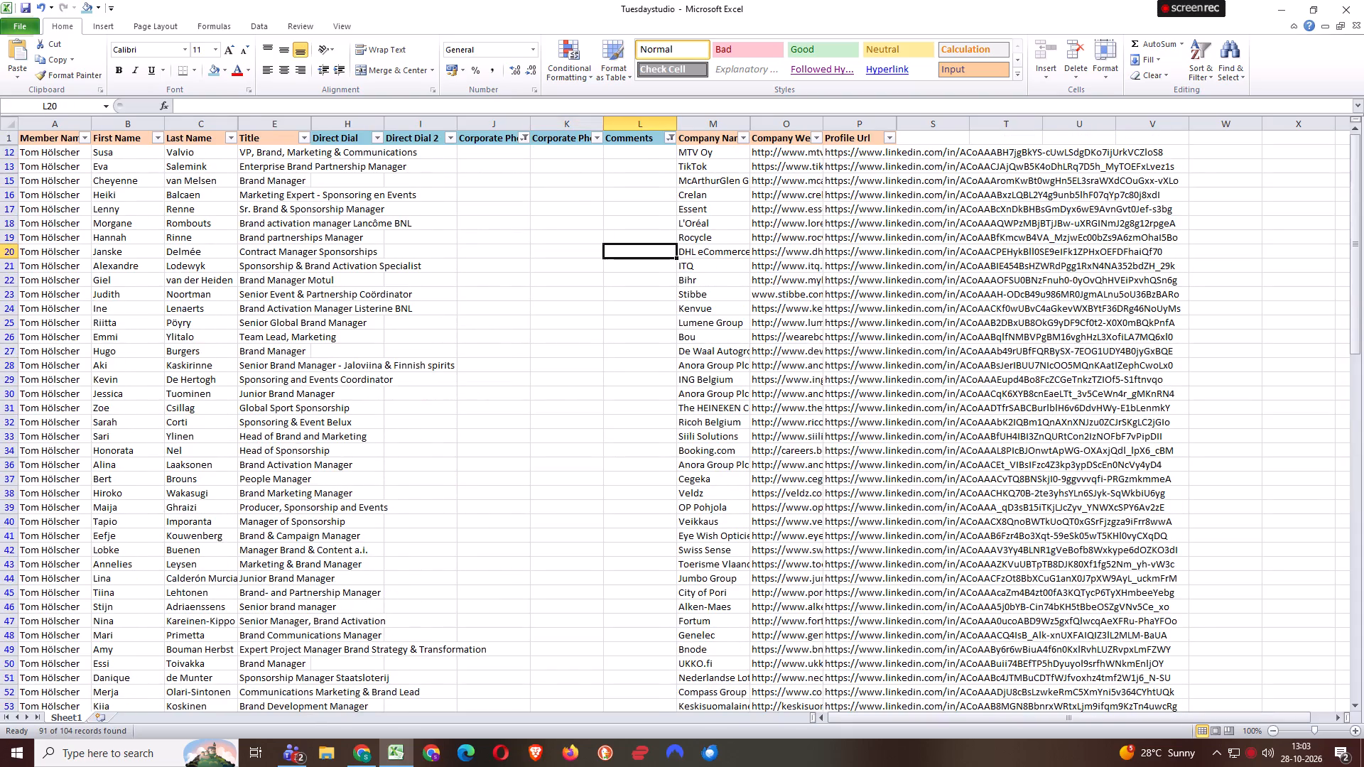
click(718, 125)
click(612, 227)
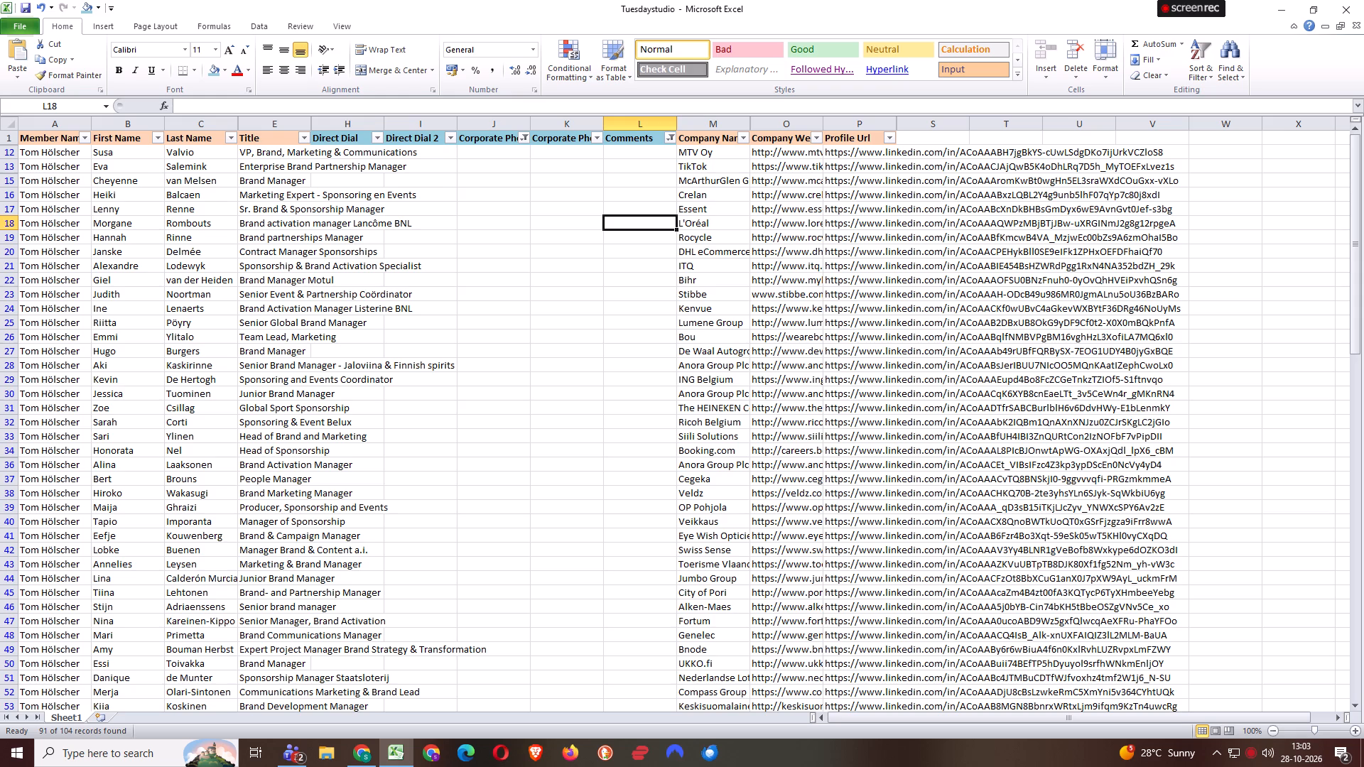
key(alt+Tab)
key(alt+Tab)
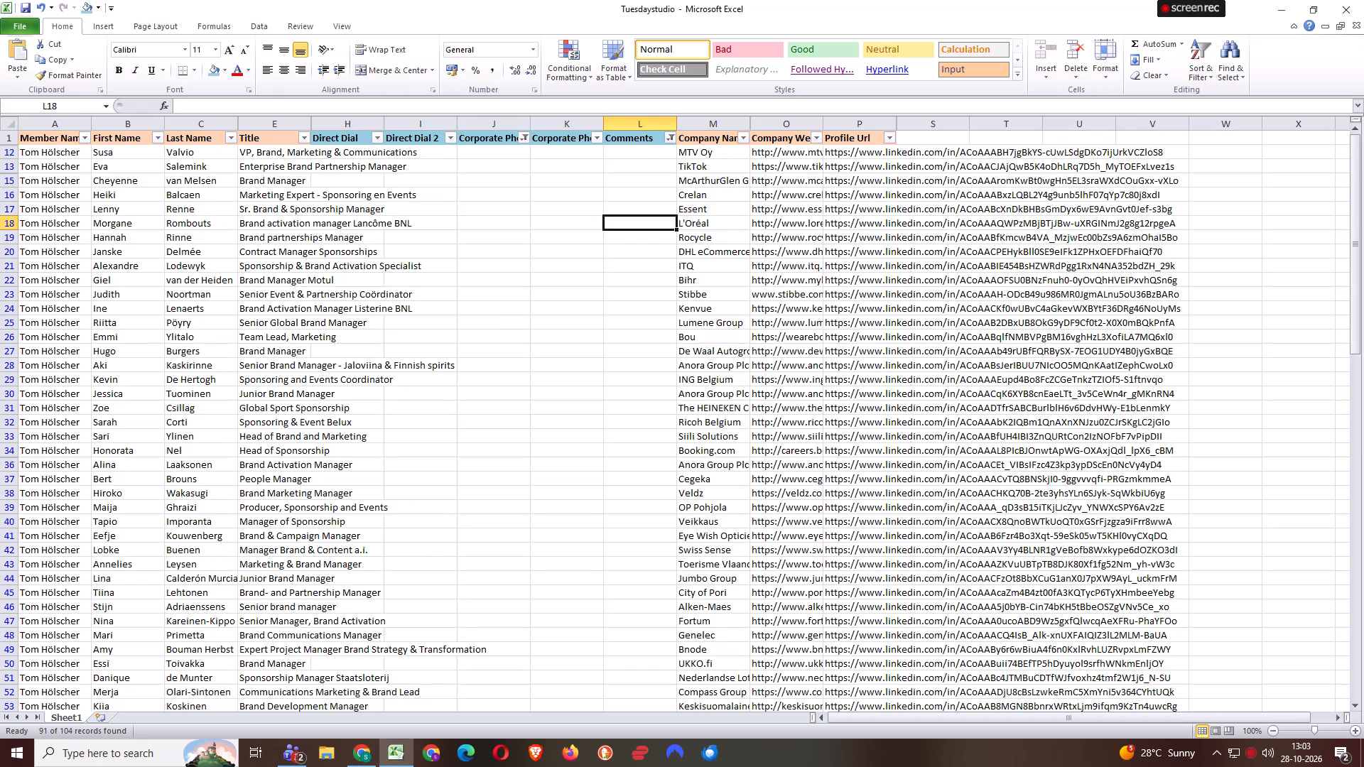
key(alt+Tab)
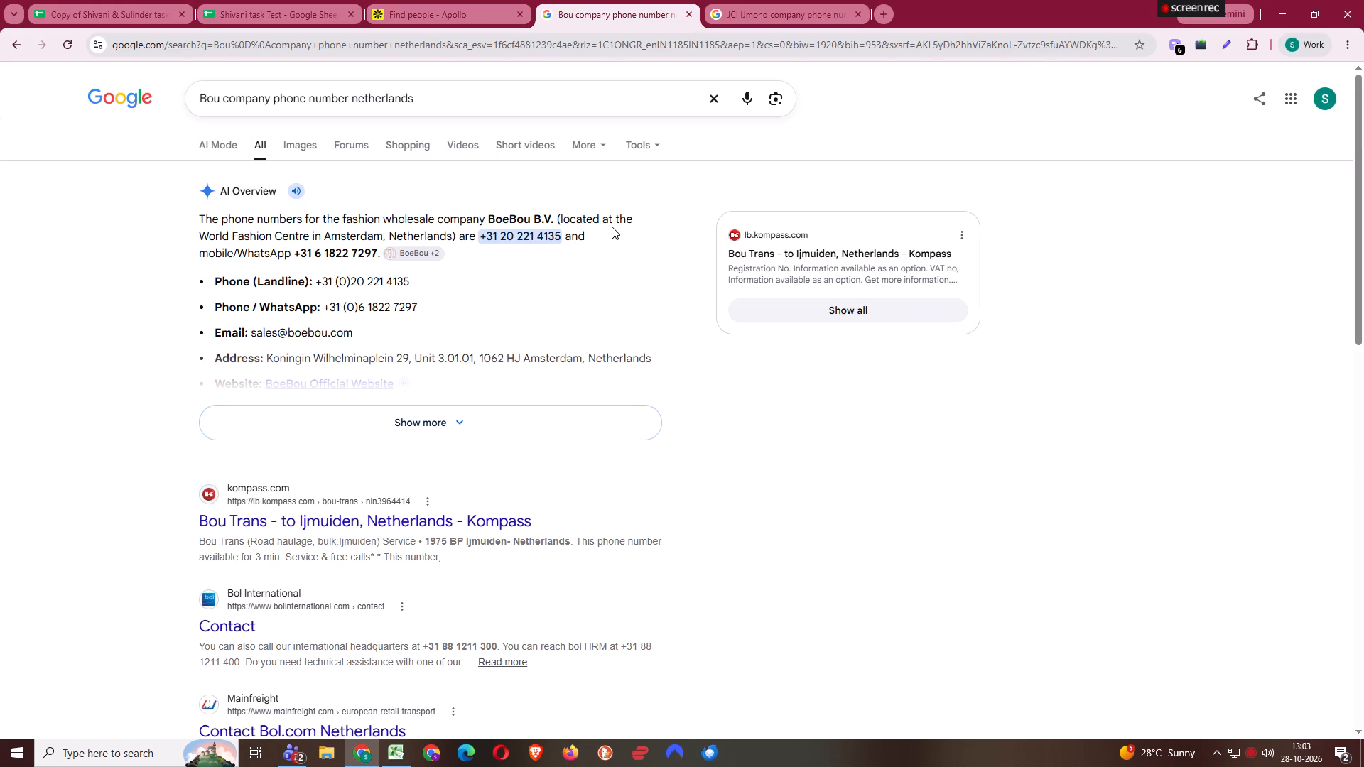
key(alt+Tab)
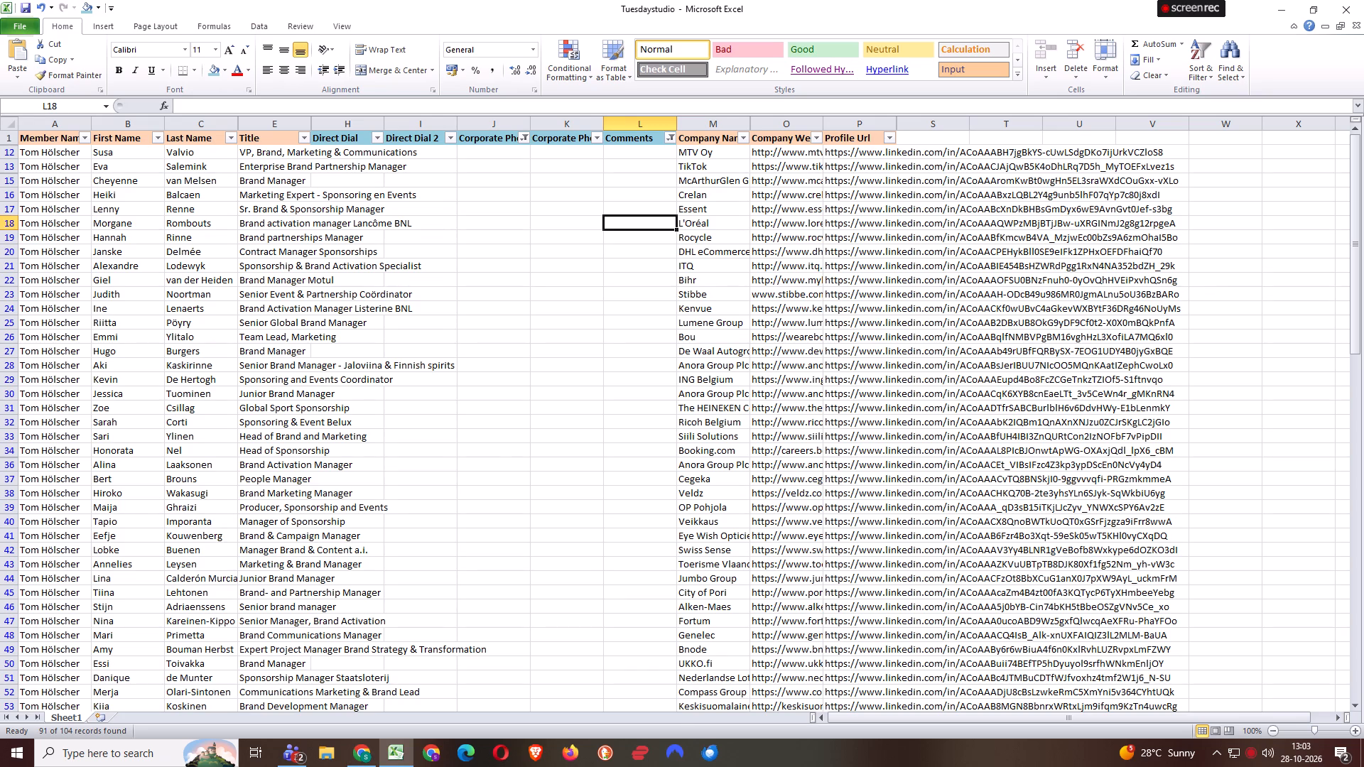
Copy the company name MTV Oy from row 12 and search Google for MTV Oy company phone number netherlands.
click(741, 145)
key(ctrl+c)
key(alt+Tab)
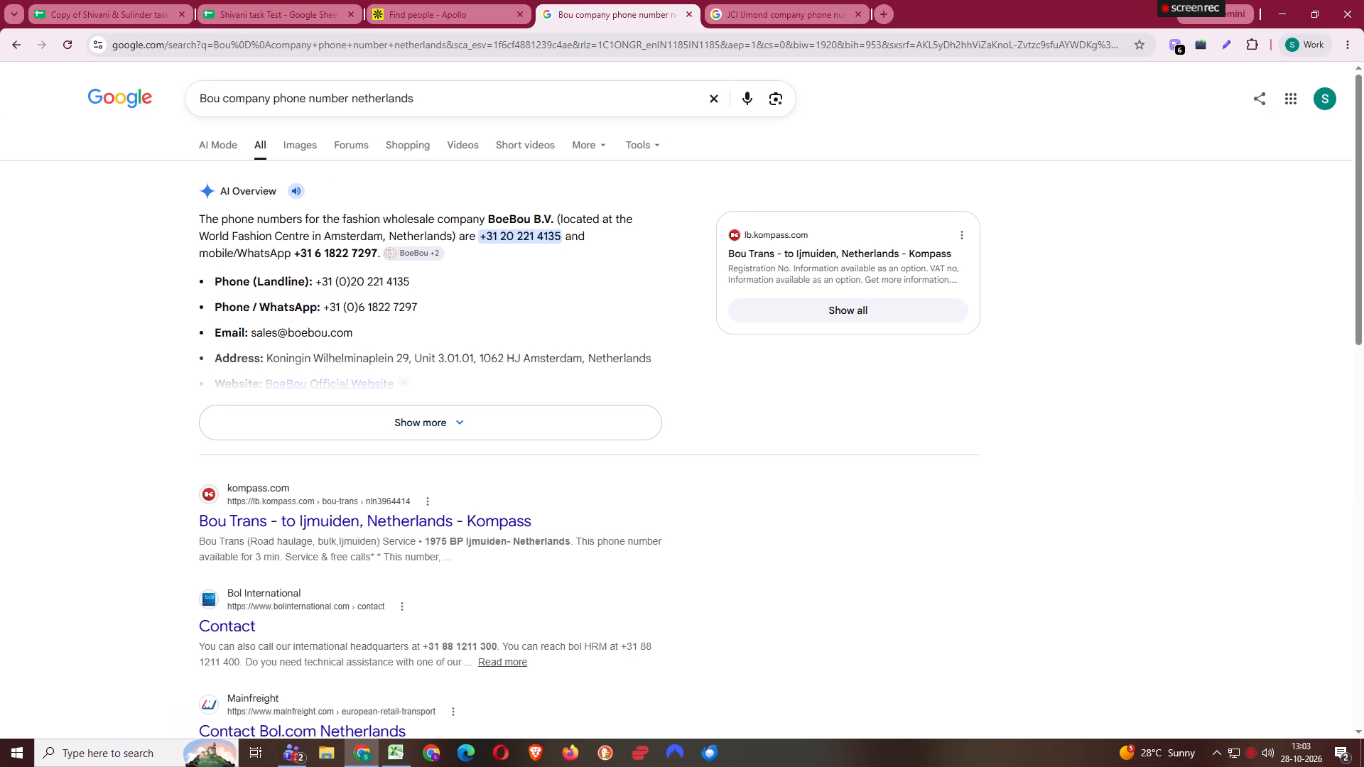
double_click(216, 98)
key(ctrl+v)
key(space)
key(Return)
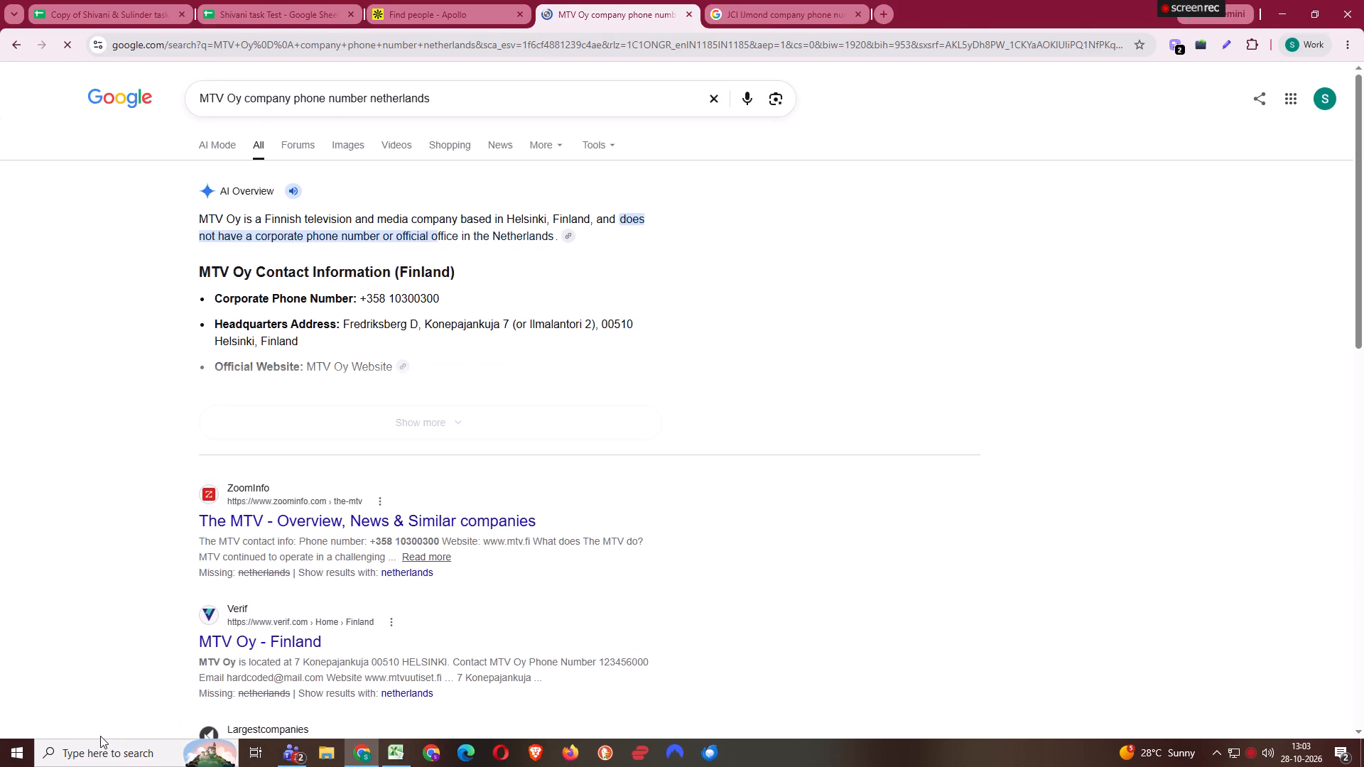
click(79, 766)
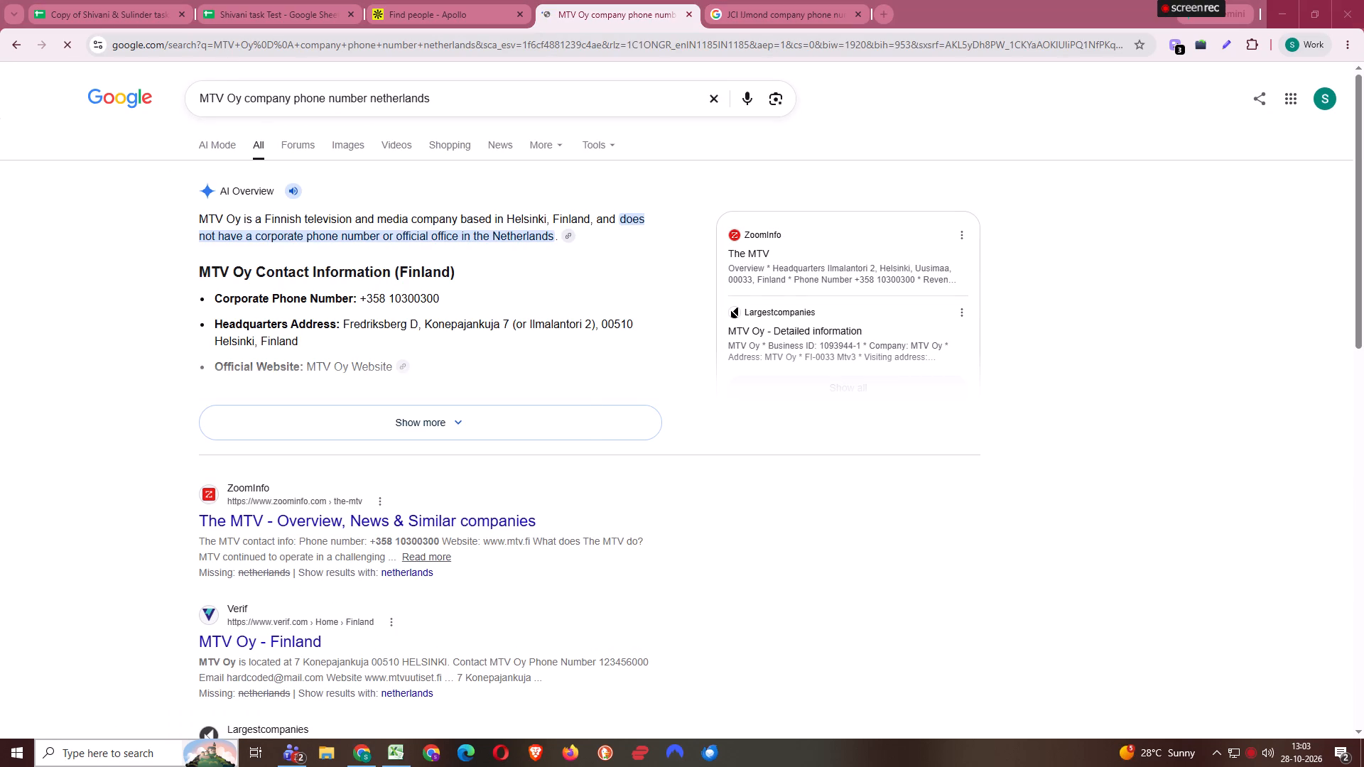
Launch the Kuro app from the recent Windows searches.
click(122, 376)
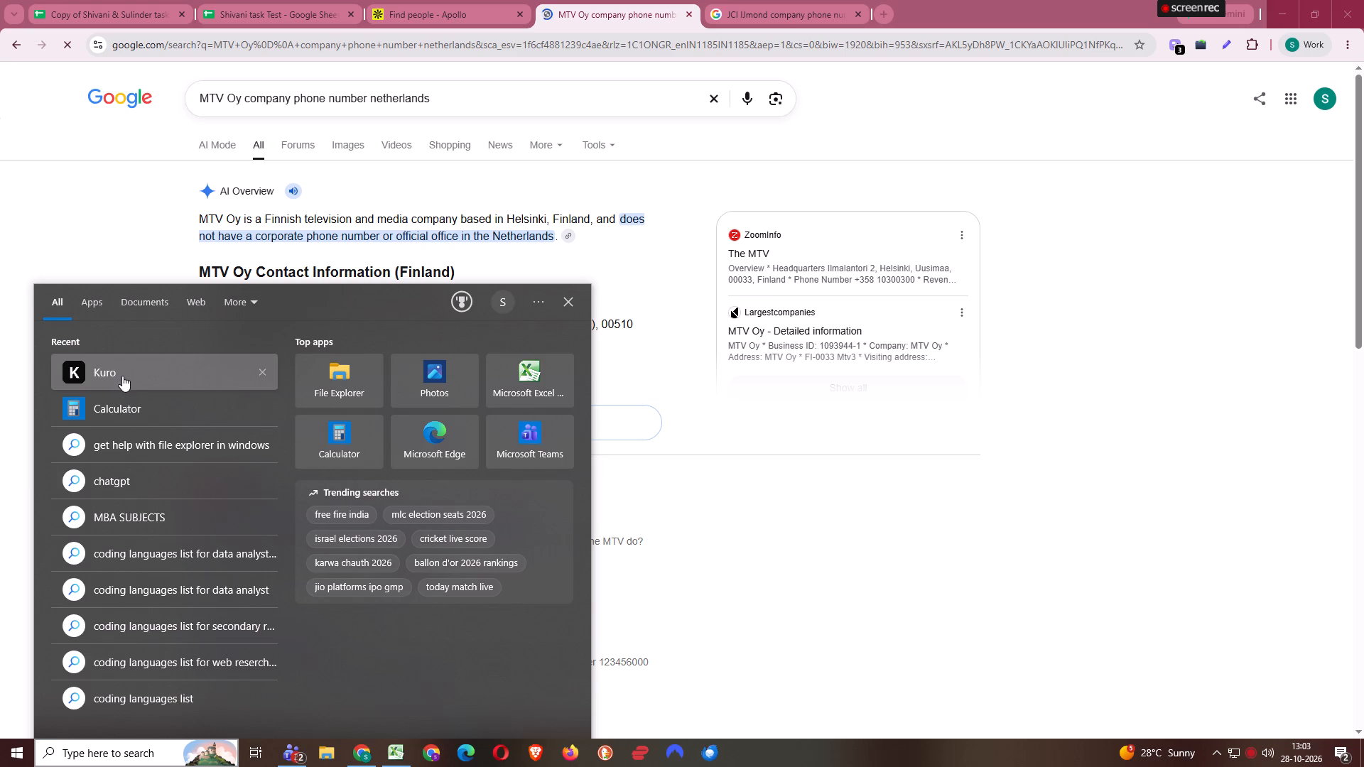
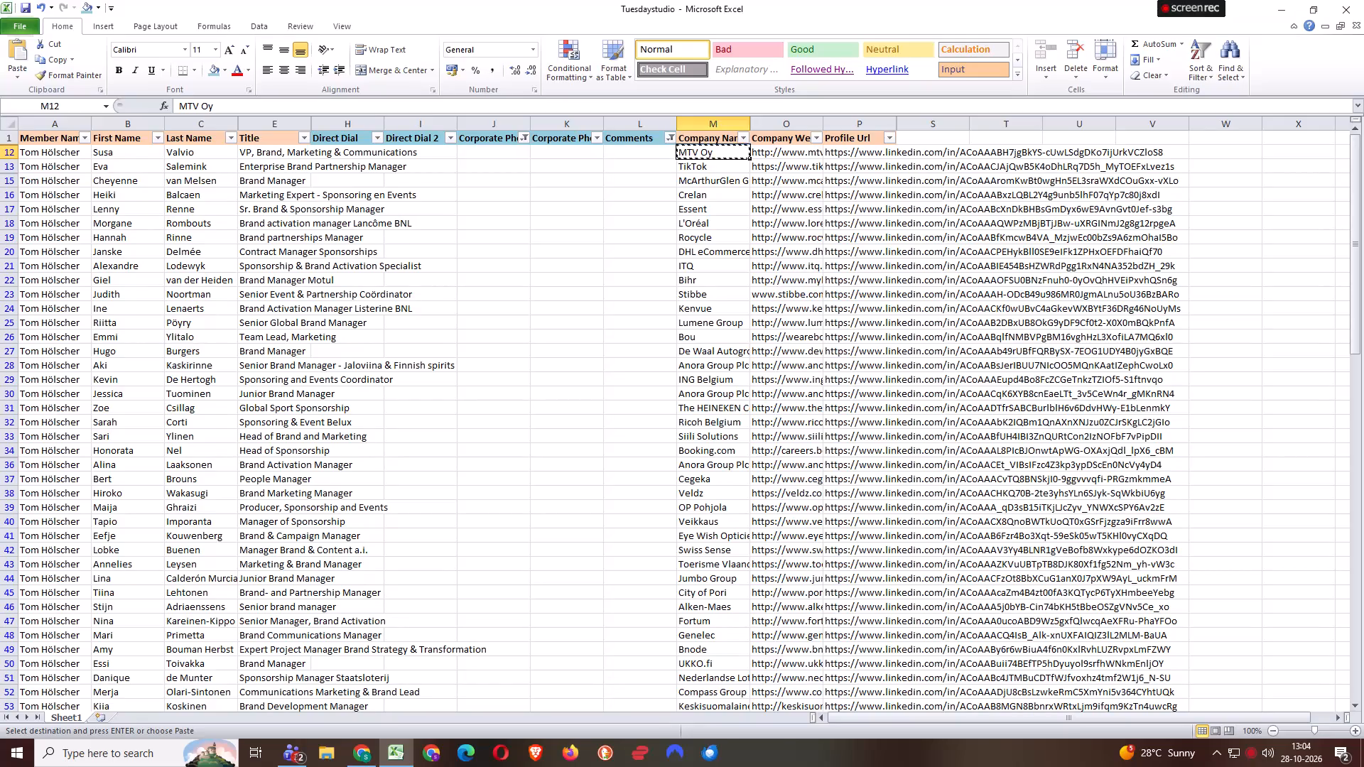
Copy MTV Oy's Finnish corporate phone number from the Google results and enter it as text in row 12's first Corporate Phone cell.
key(alt+Tab)
key(alt+Tab)
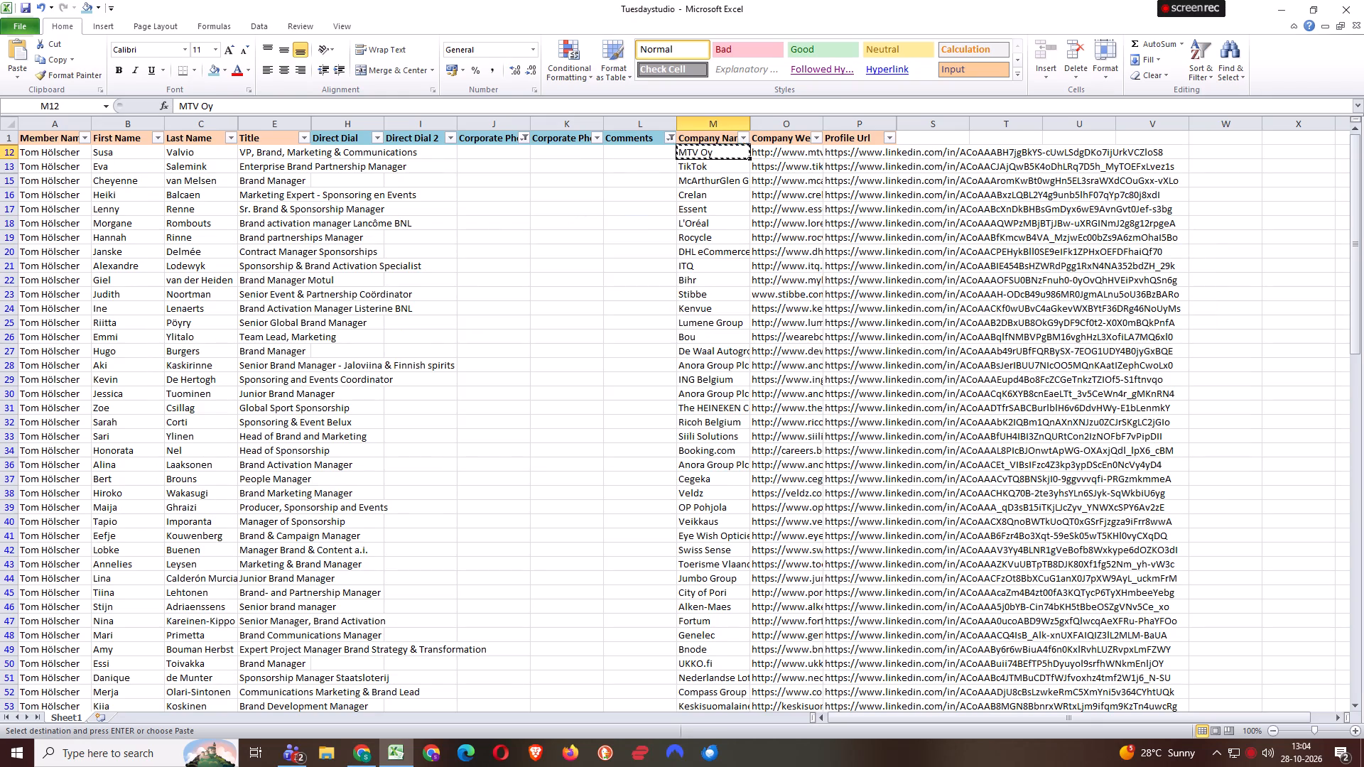
key(alt+Tab)
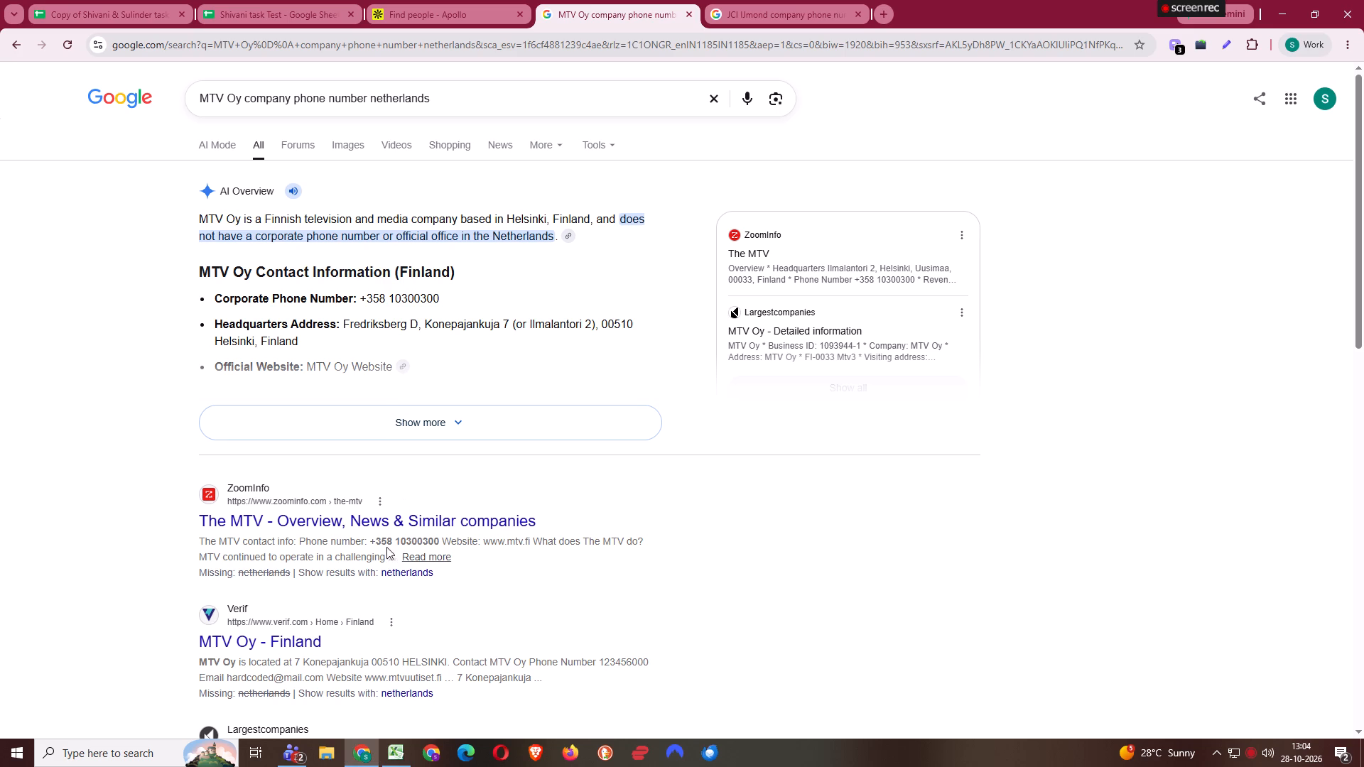
alt+click(382, 543)
key(alt+Tab)
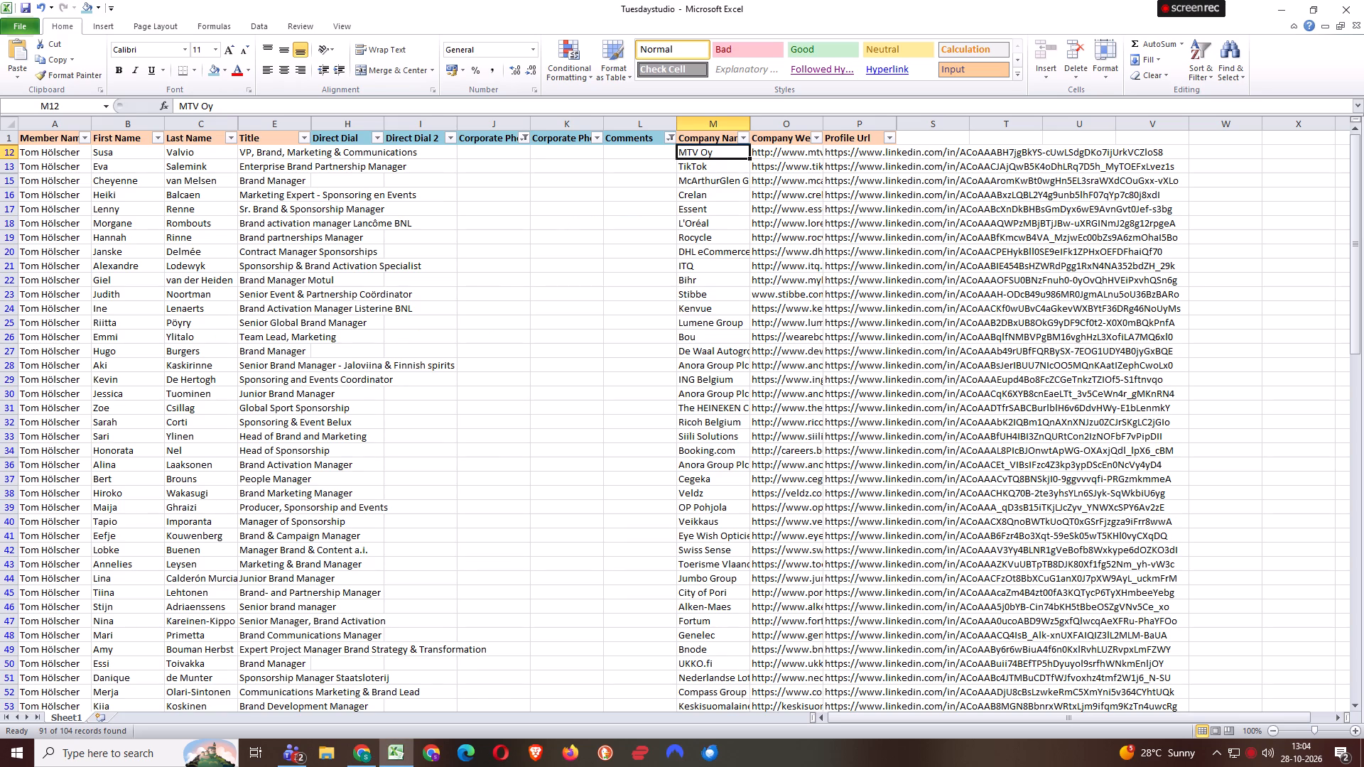
click(499, 151)
text('+)
key(ctrl+v)
click(512, 201)
Shade the MTV Oy corporate phone cell in row 12 light blue as a non-Dutch number.
click(490, 149)
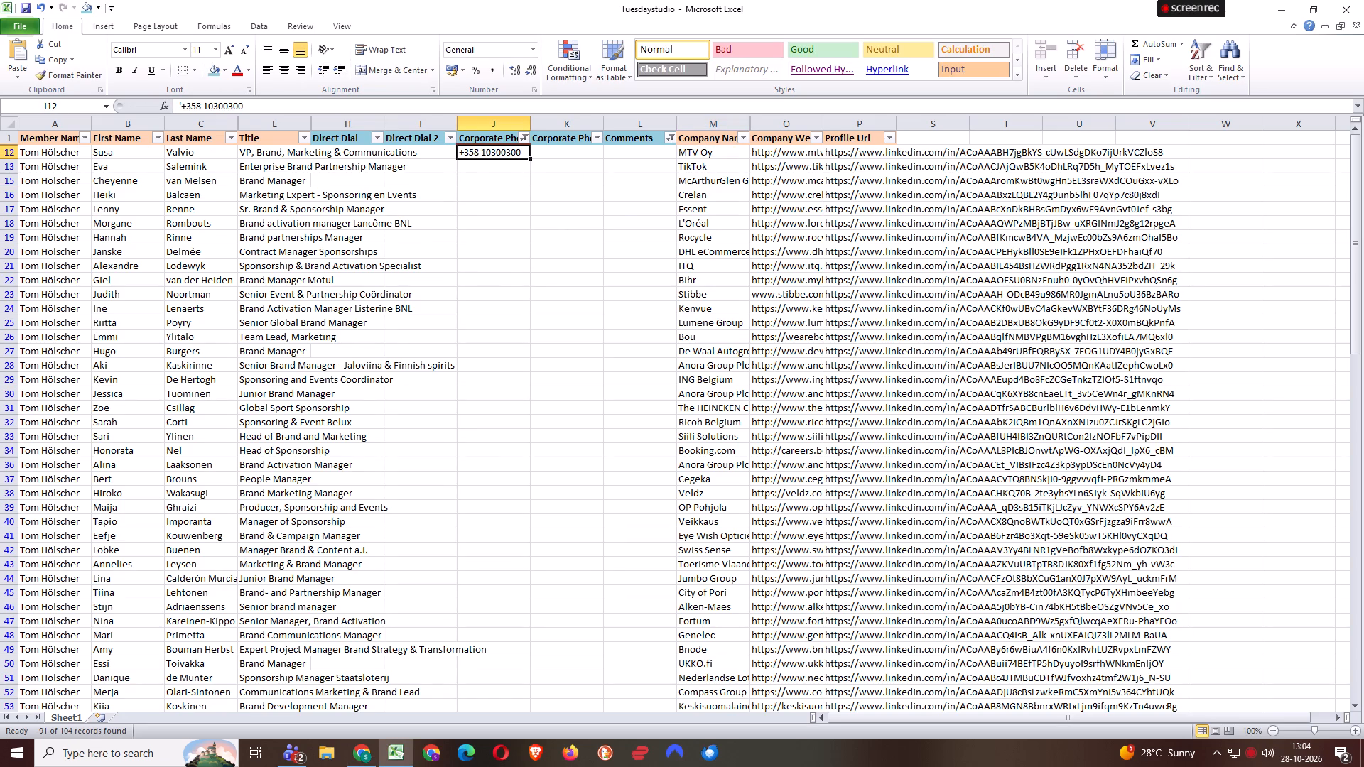
click(210, 74)
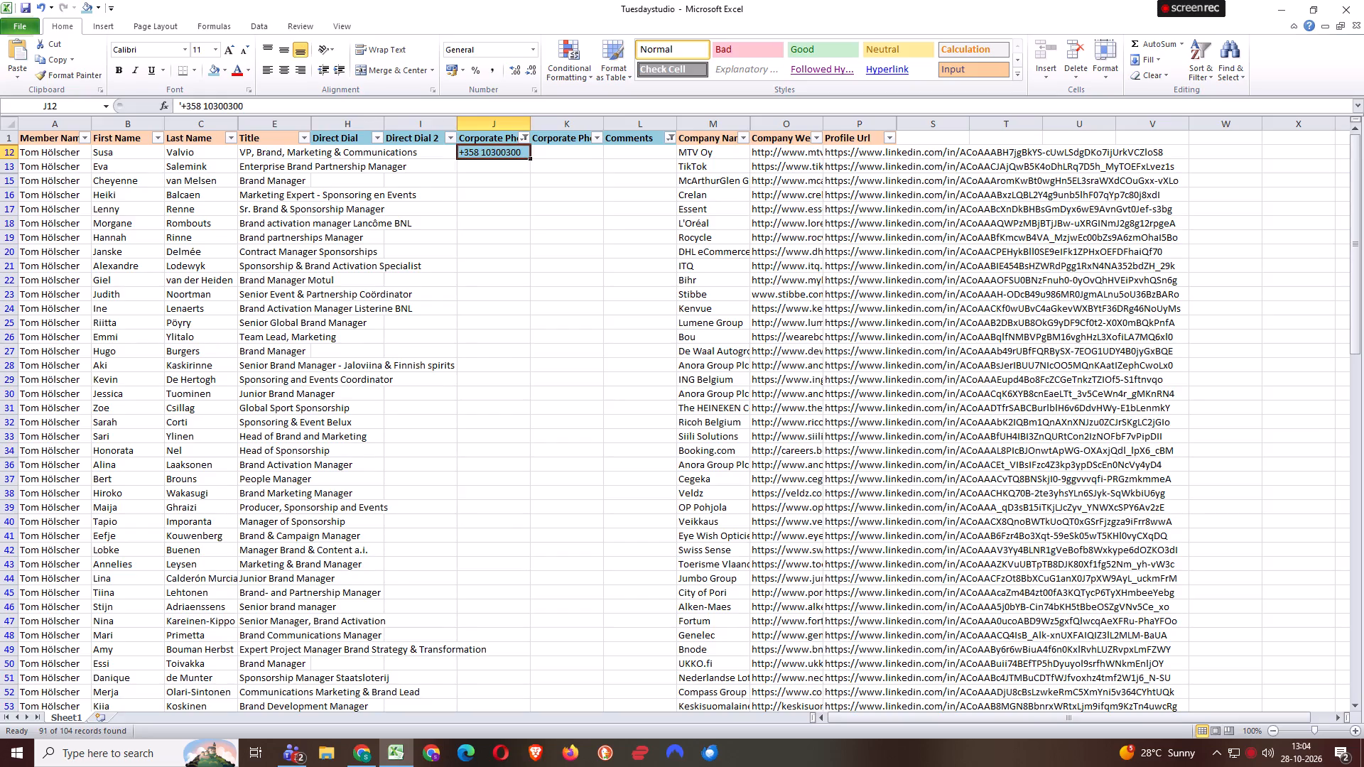
Reapply the blanks-only filter on the first Corporate Phone column to hide the filled MTV Oy row.
click(502, 217)
click(526, 141)
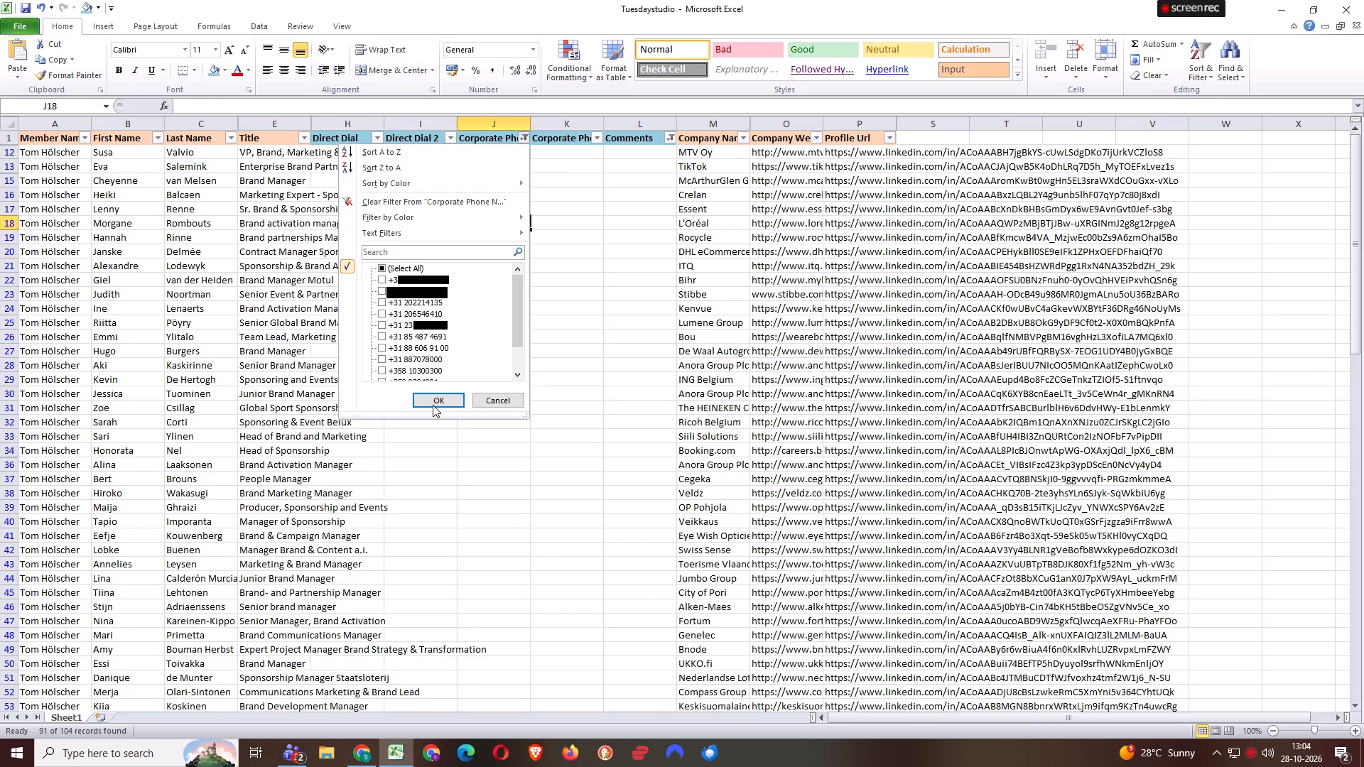
click(433, 404)
Copy the company name TikTok from row 13 and search Google for "TikTok N company phone number netherlands".
click(715, 158)
key(ctrl+c)
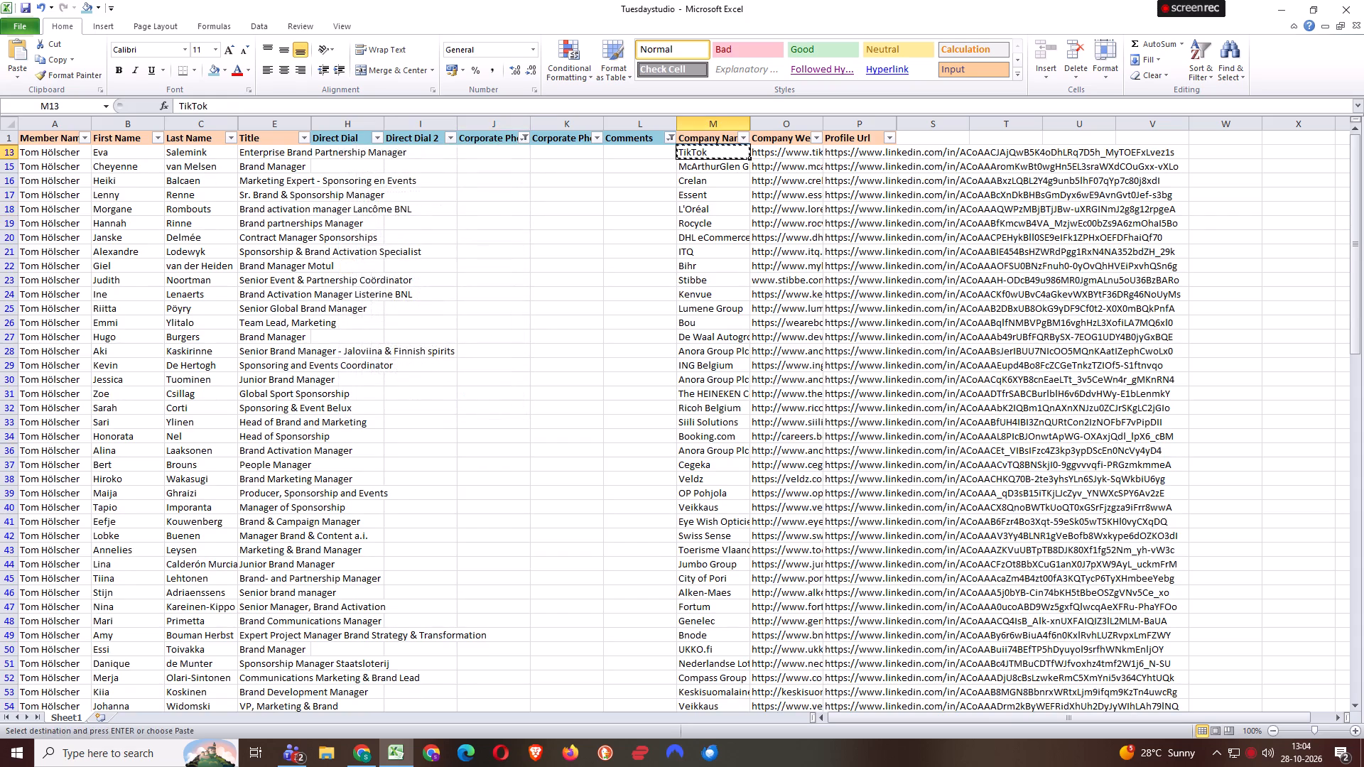
key(alt+Tab)
drag(243, 102, 13, 95)
key(ctrl+v)
text(N)
key(space)
key(Return)
key(Return)
key(Return)
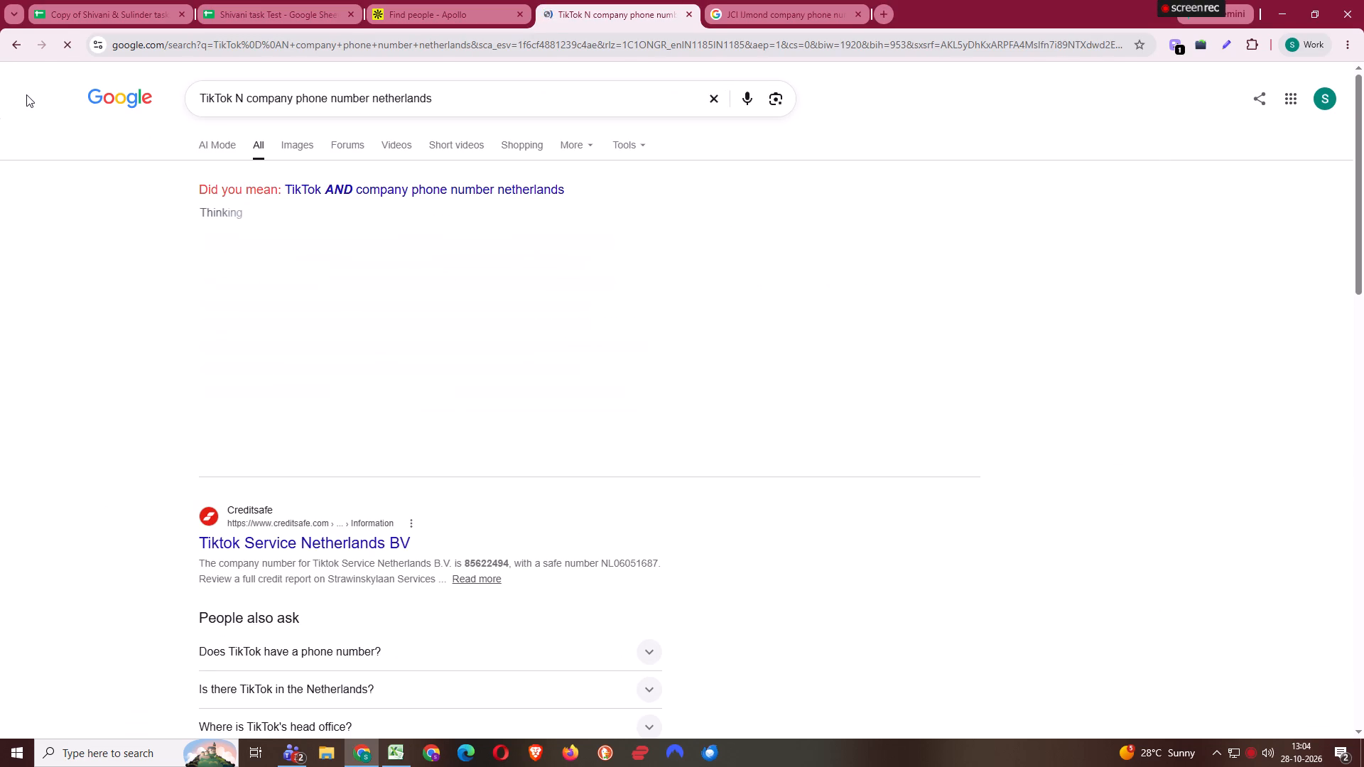
Remove the stray N from the Google query and search for "TikTok company phone number netherlands".
key(alt+Tab)
key(alt+Tab)
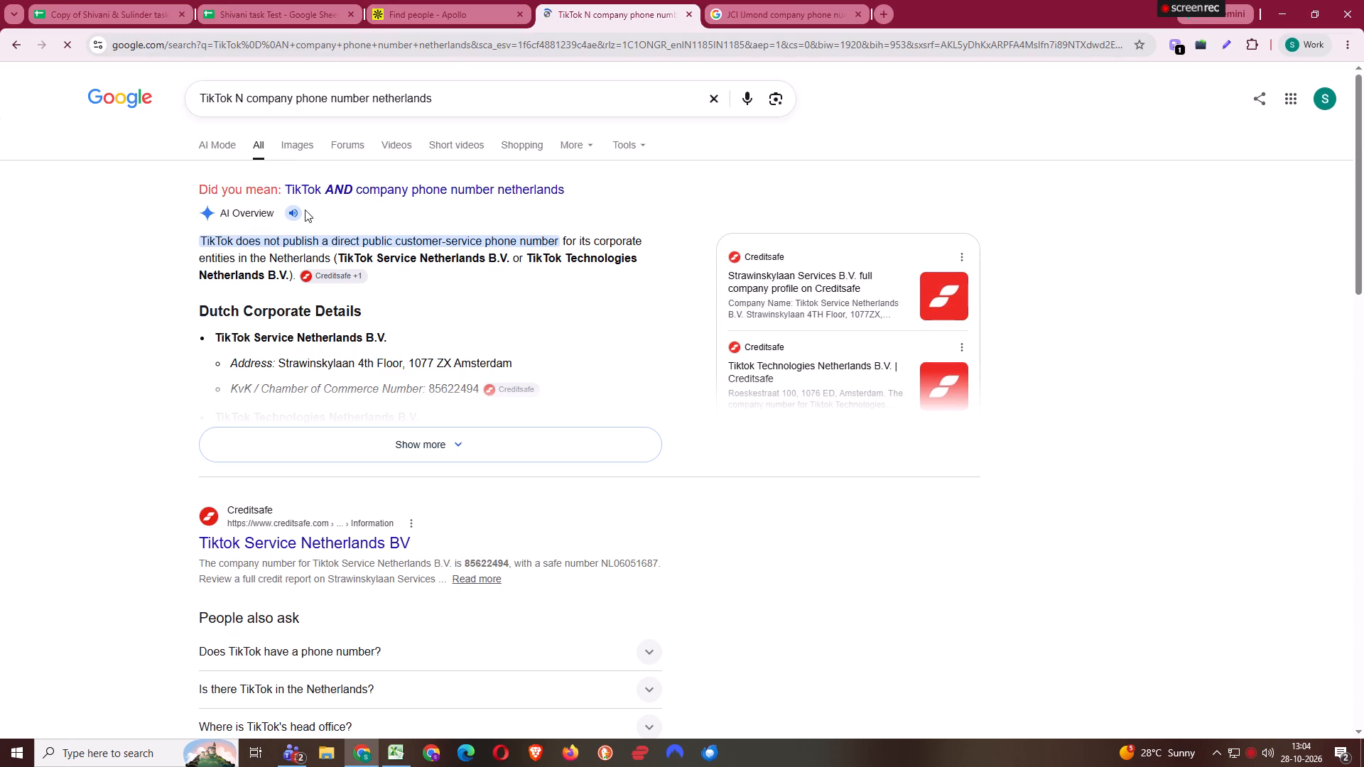
double_click(240, 104)
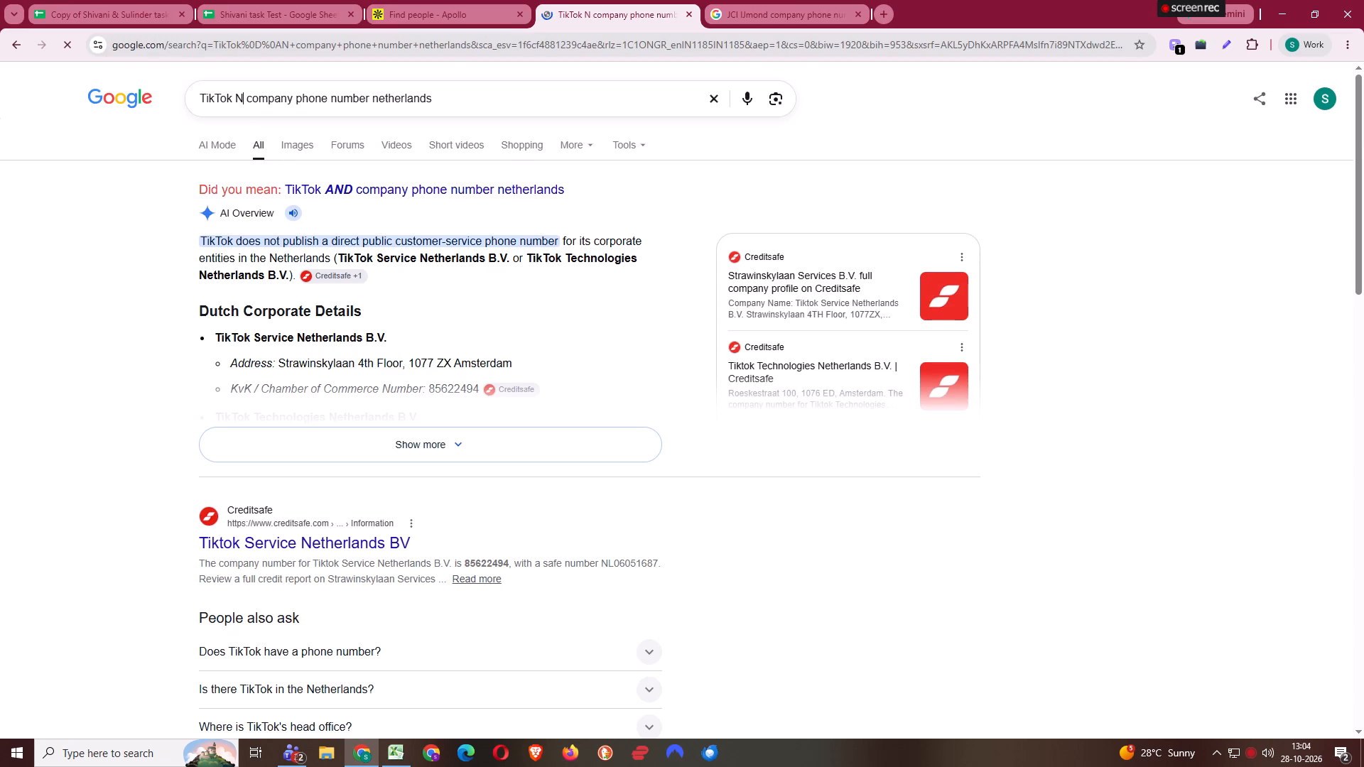
click(236, 99)
key(BackSpace)
key(Return)
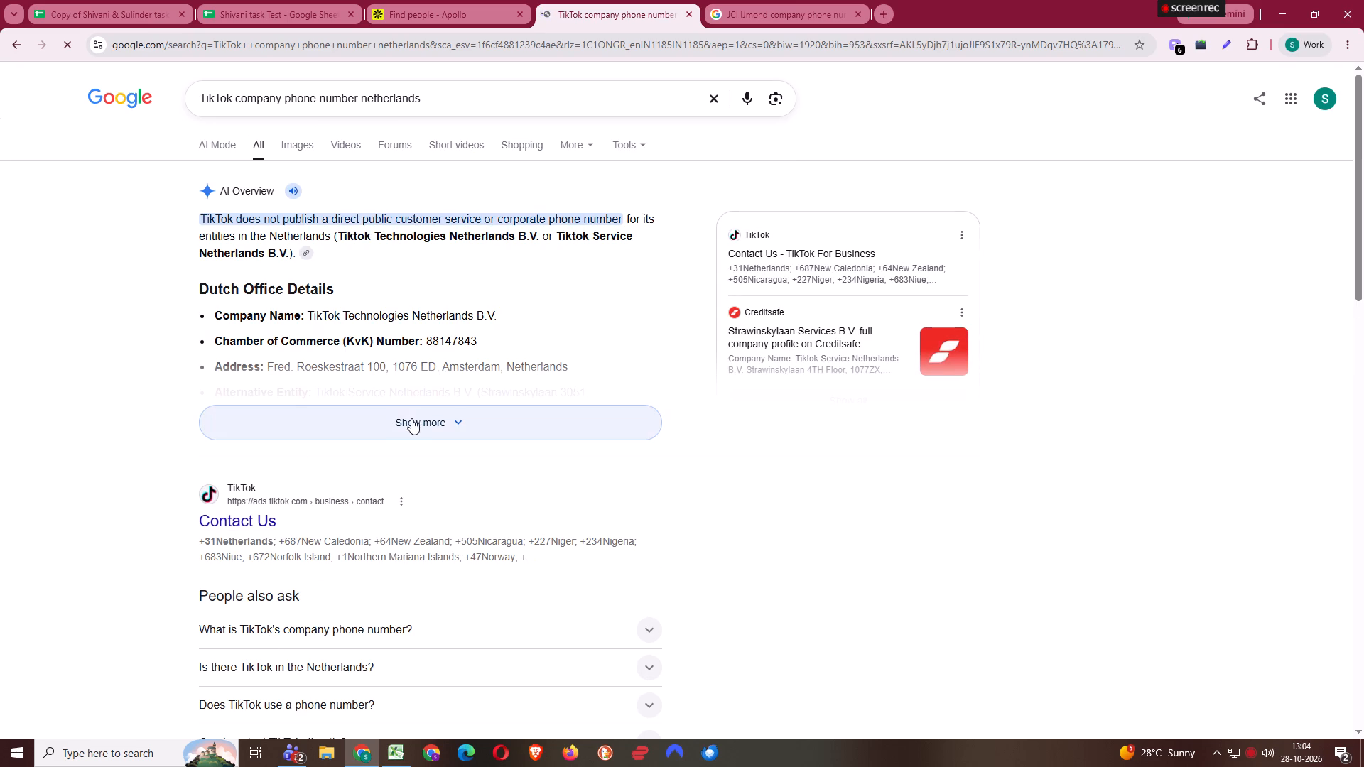
Examine Google's AI Mode answer for a TikTok Netherlands phone number, and return to the full search results.
click(213, 121)
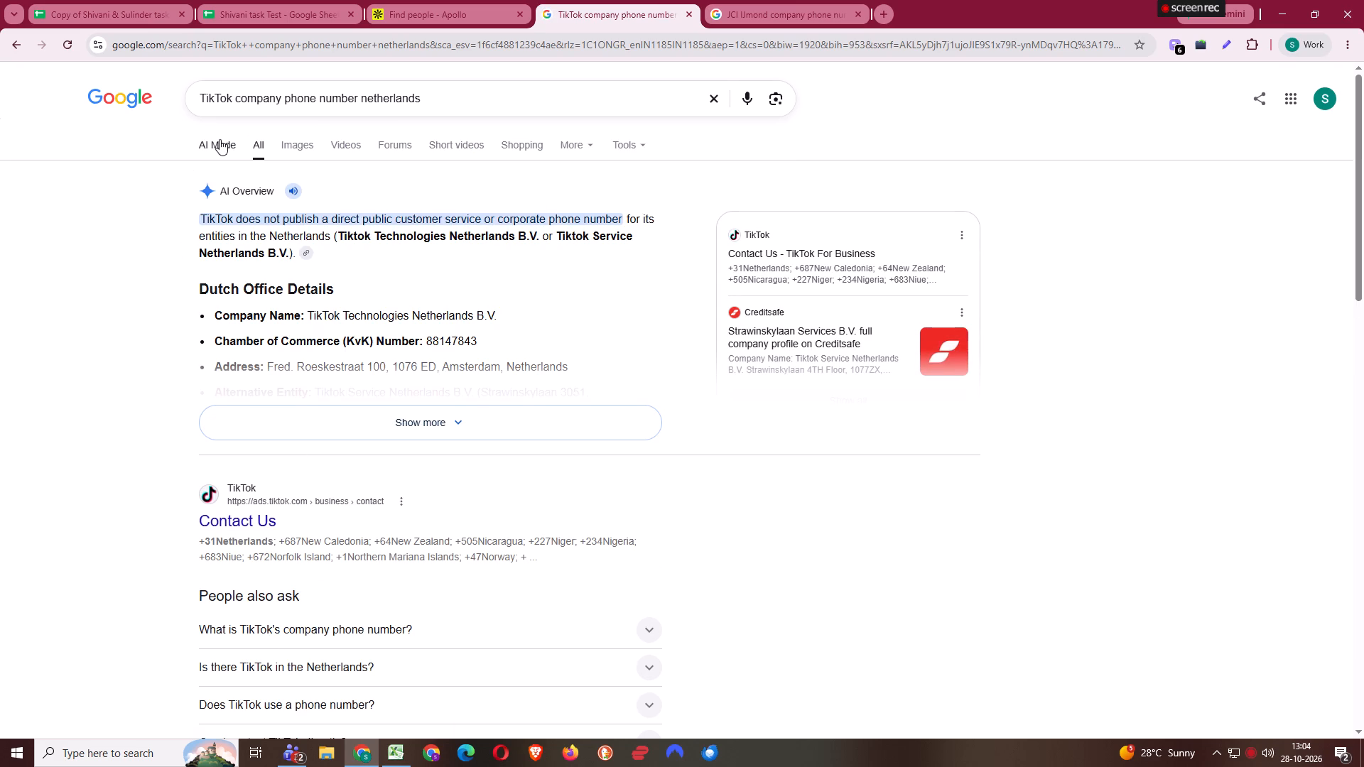
click(220, 139)
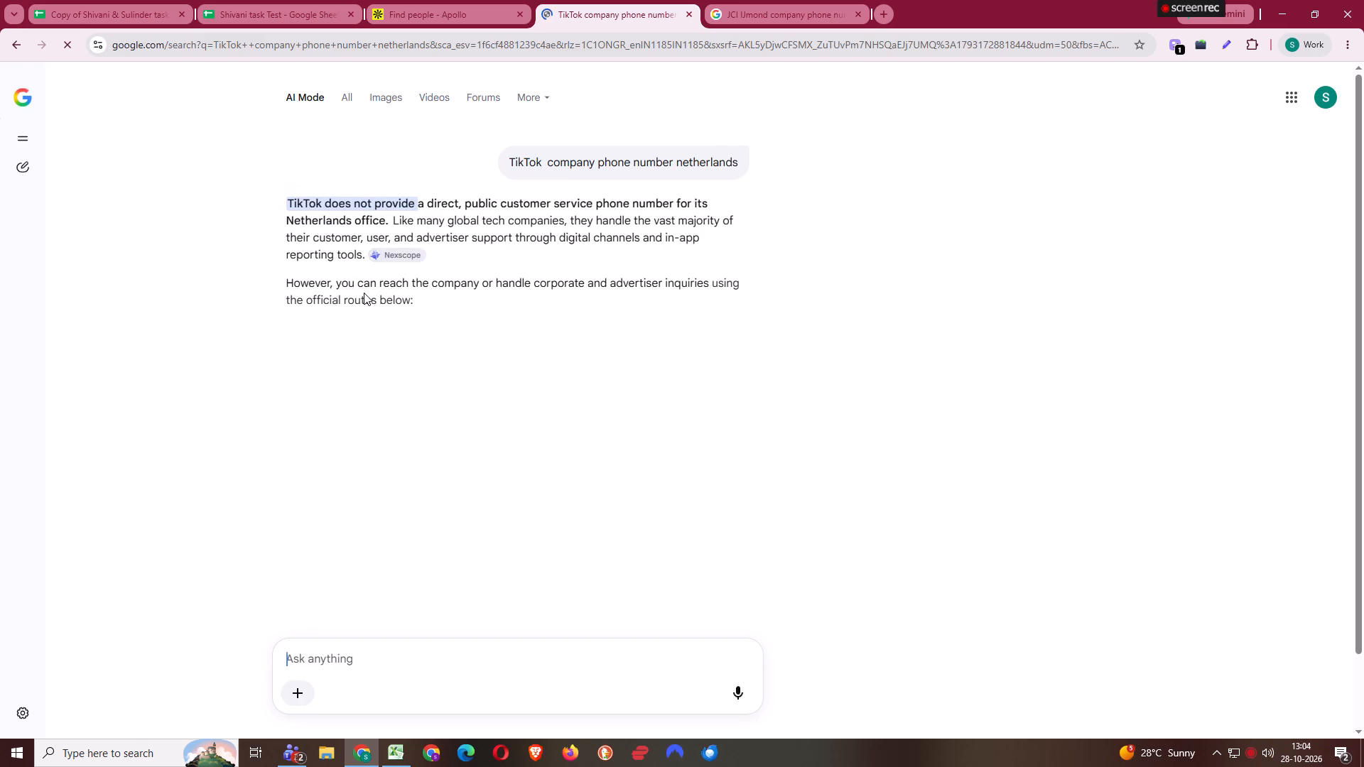
scroll(433, 341, down, 1)
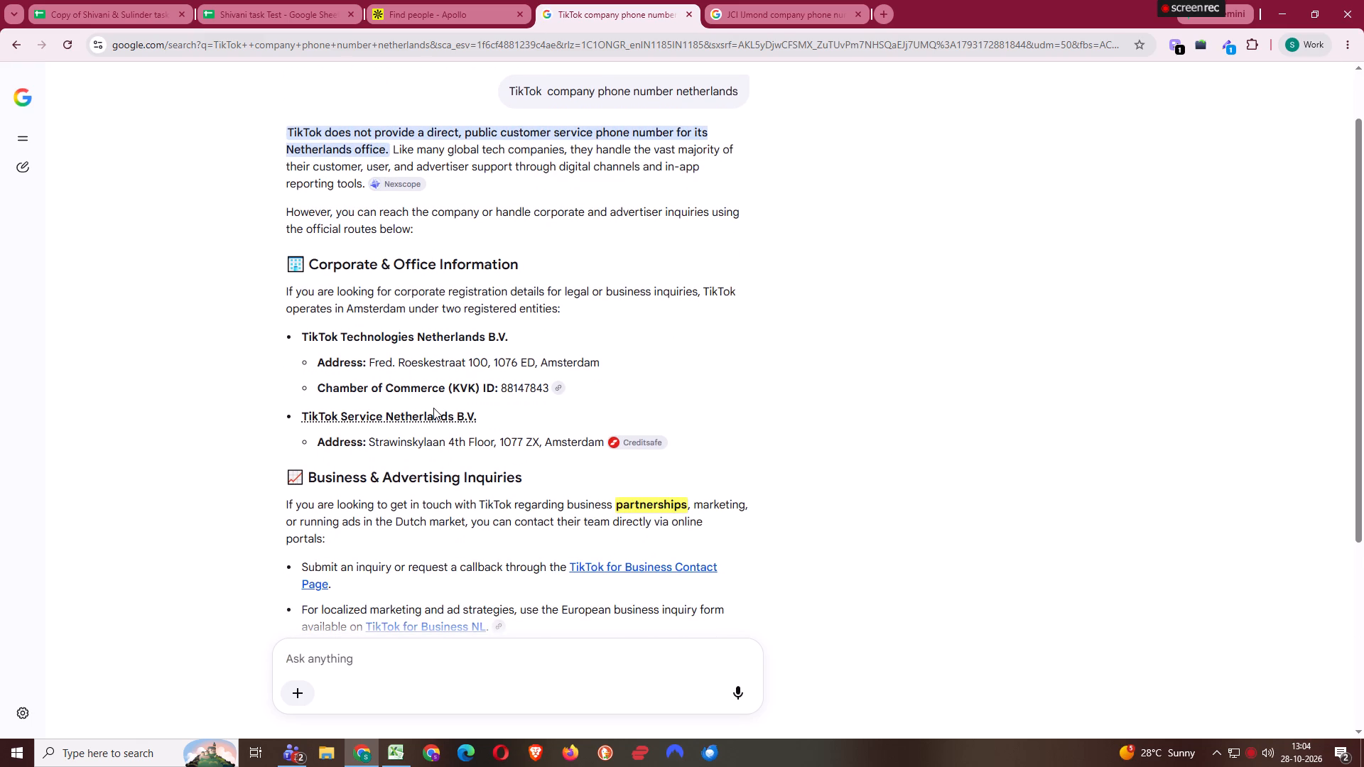
scroll(433, 408, up, 6)
click(347, 99)
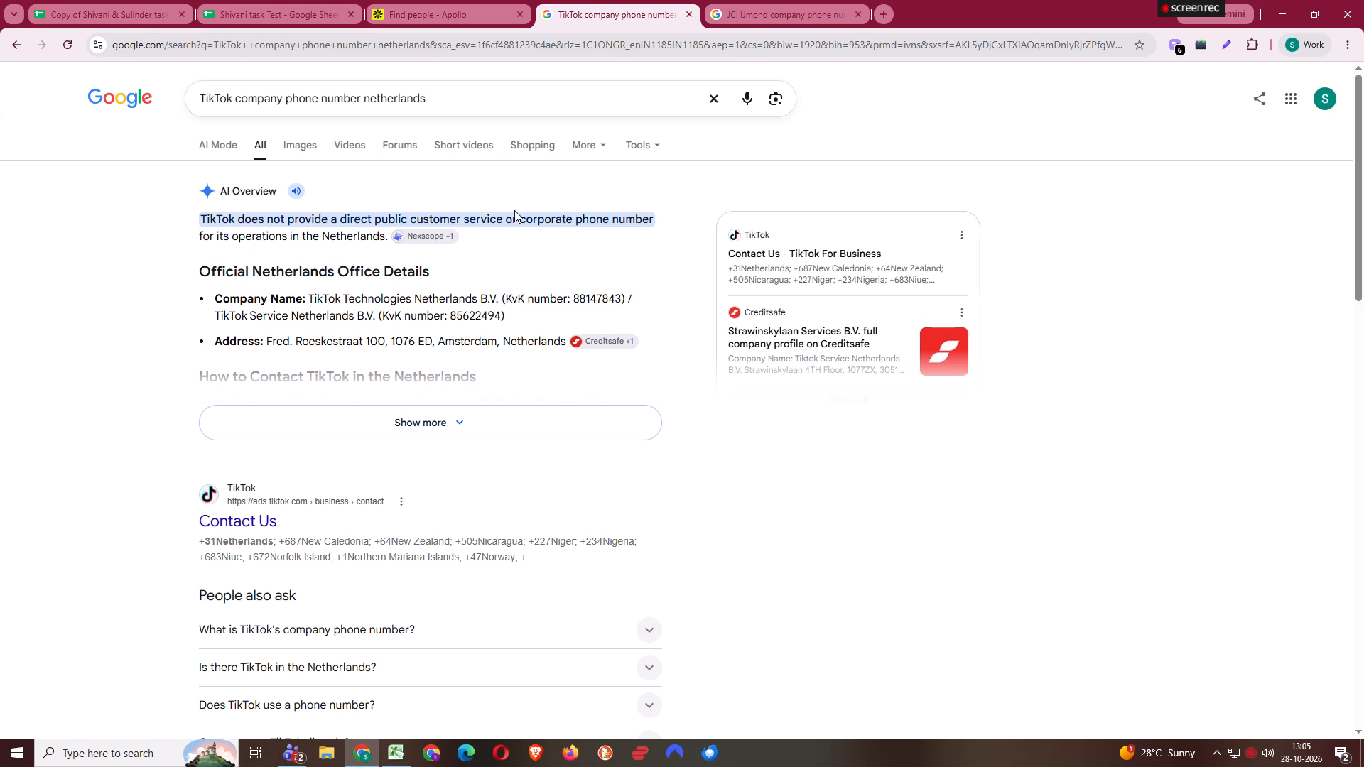
Replace JCI IJmond with TikTok in the other Google search and look up "TikTok company phone number" without a country.
click(779, 0)
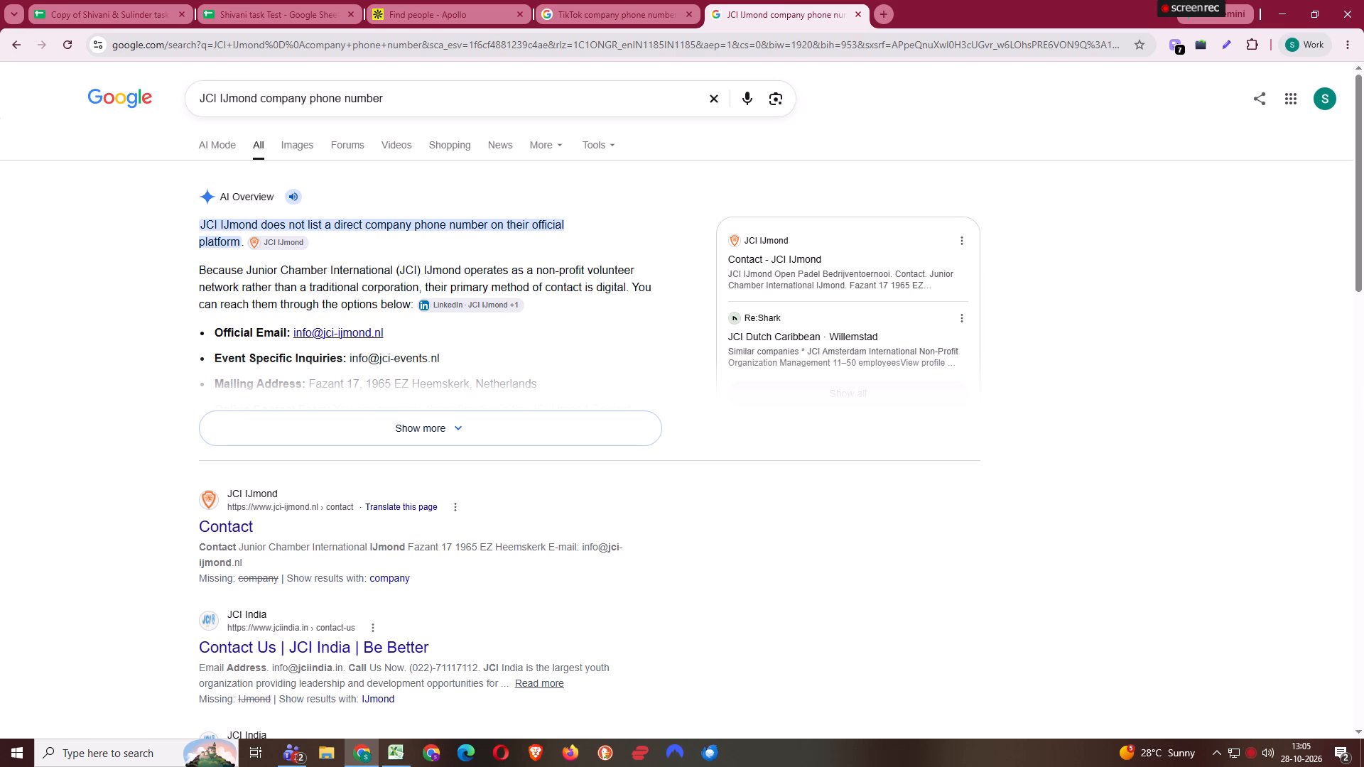
drag(258, 94, 137, 59)
key(ctrl+v)
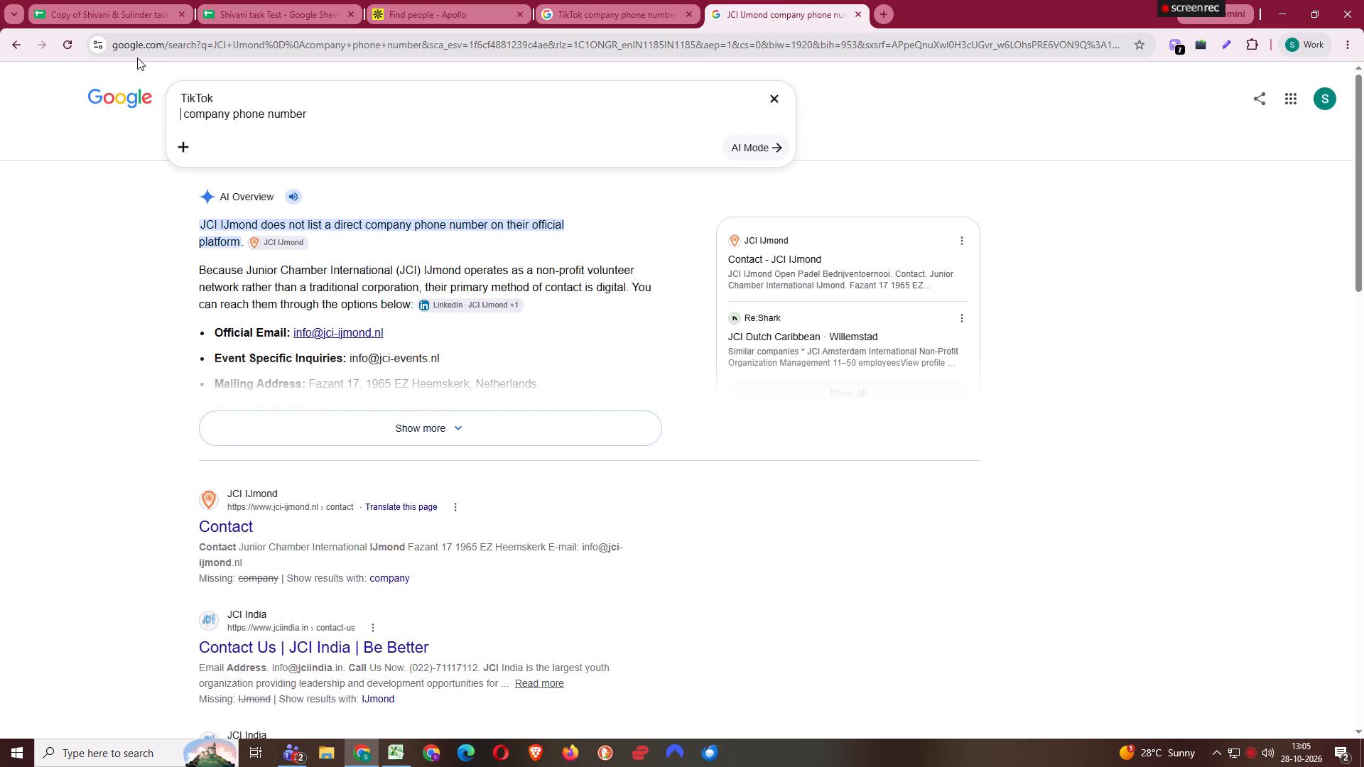
key(Return)
key(Return)
key(Return)
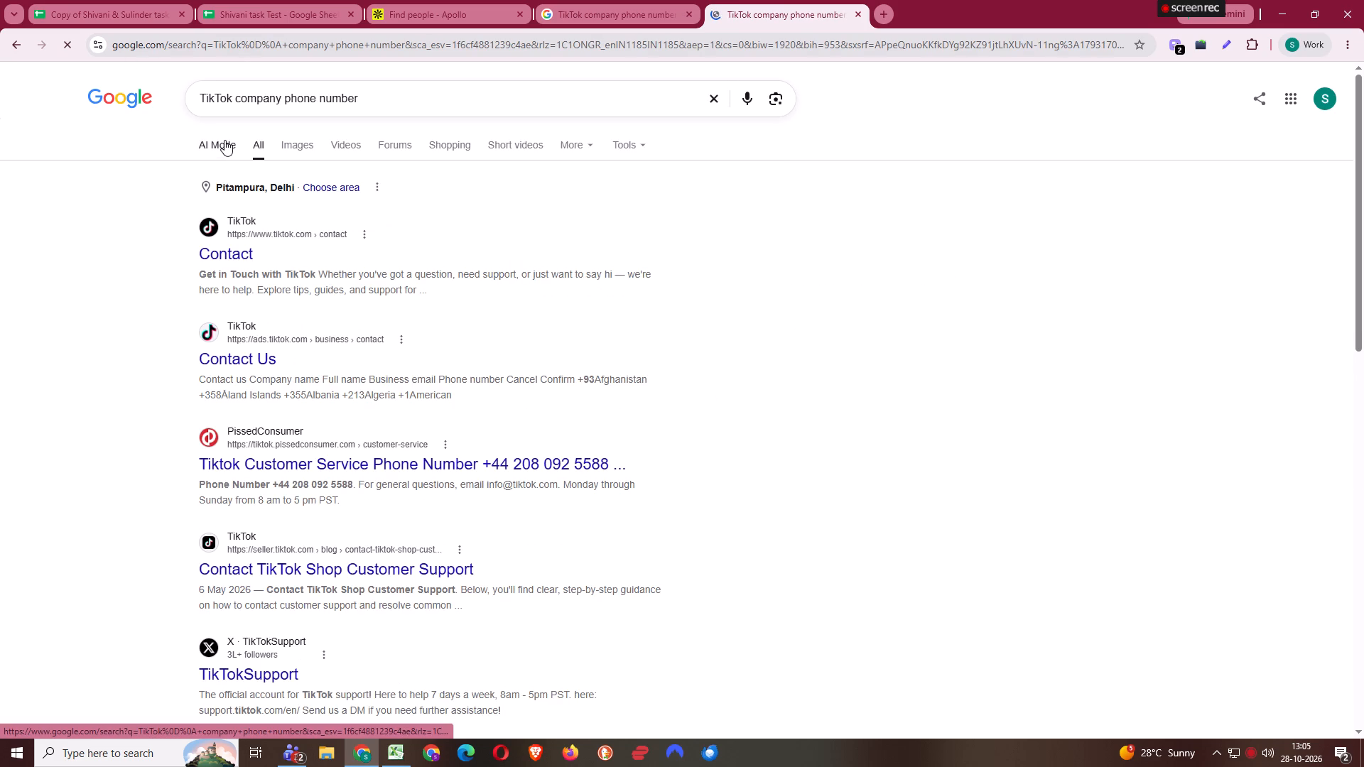
click(615, 0)
Enter NA as TikTok's corporate phone number in row 13 of the contact list.
key(alt+Tab)
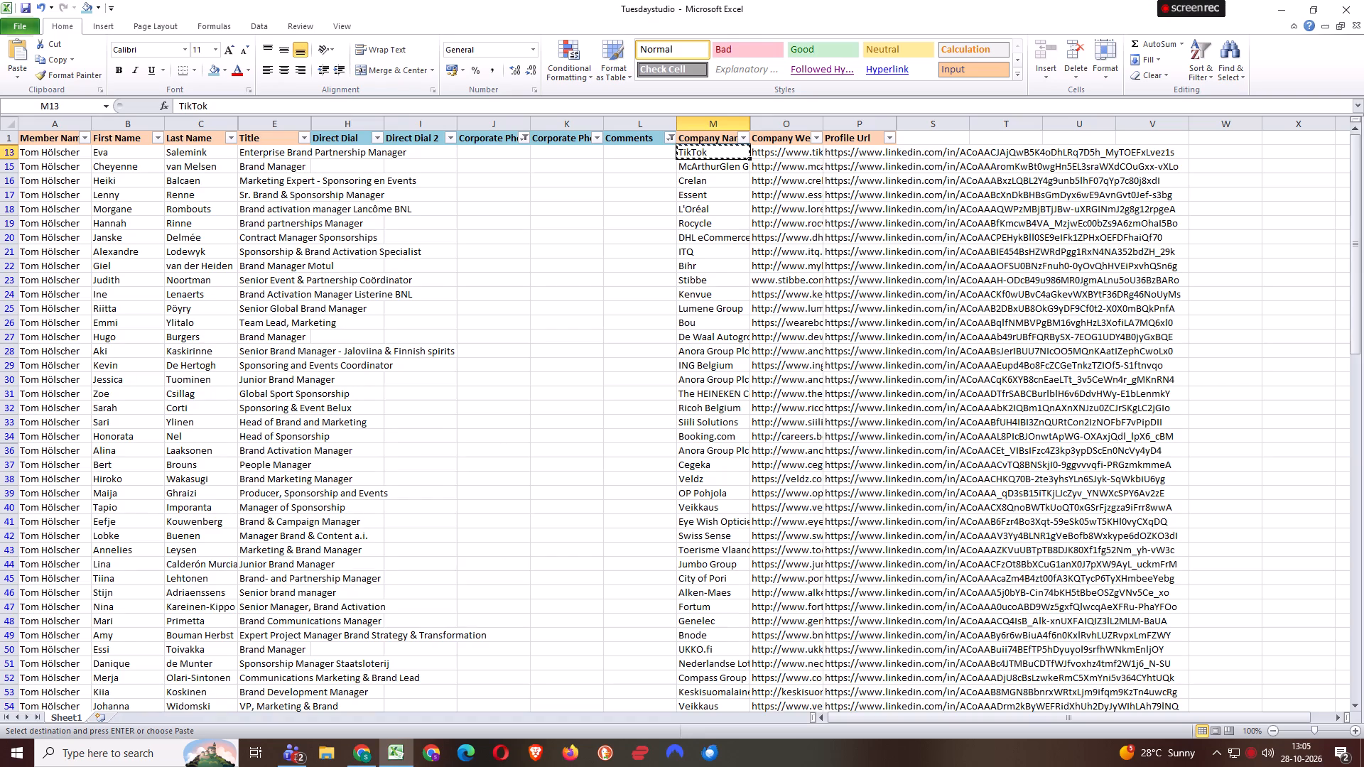
click(496, 146)
key(n)
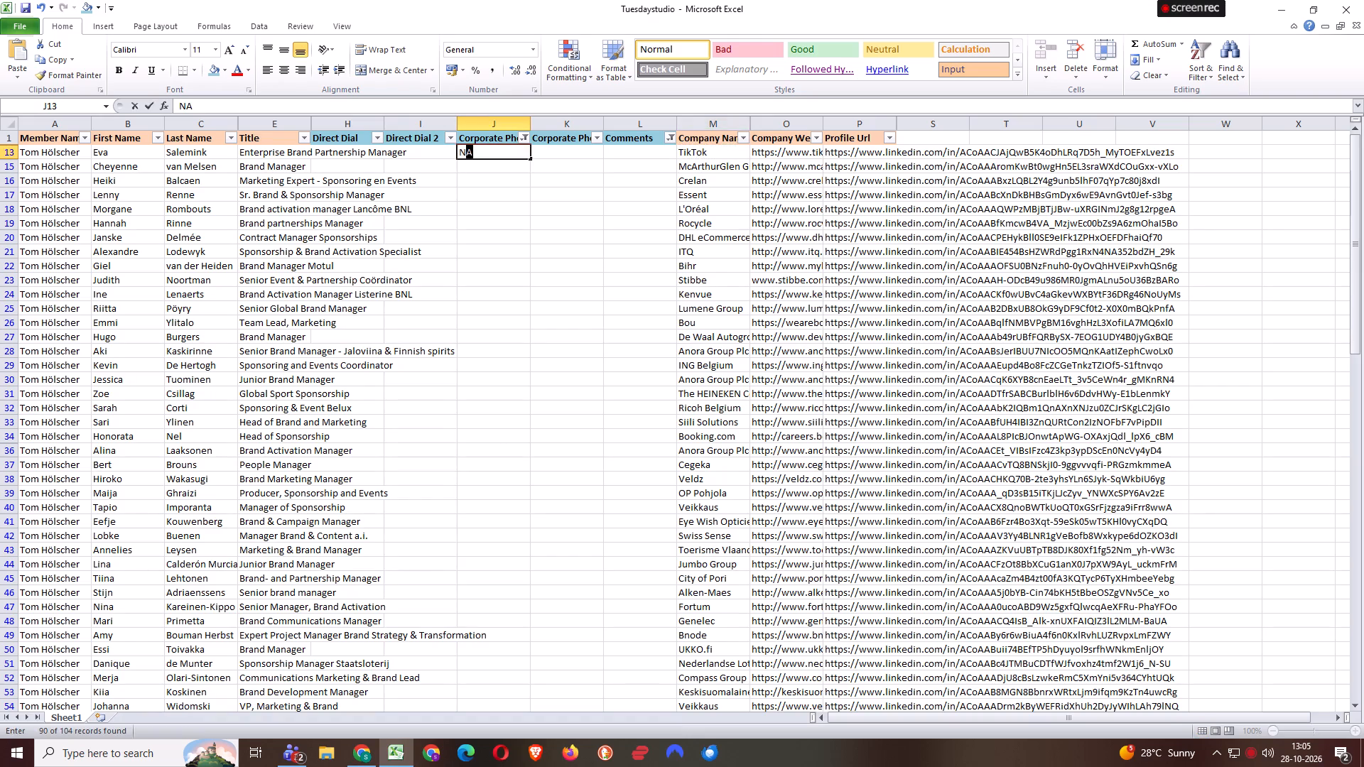
click(524, 210)
Reapply the blanks-only filter on the first Corporate Phone column to hide the TikTok row.
click(523, 138)
click(453, 396)
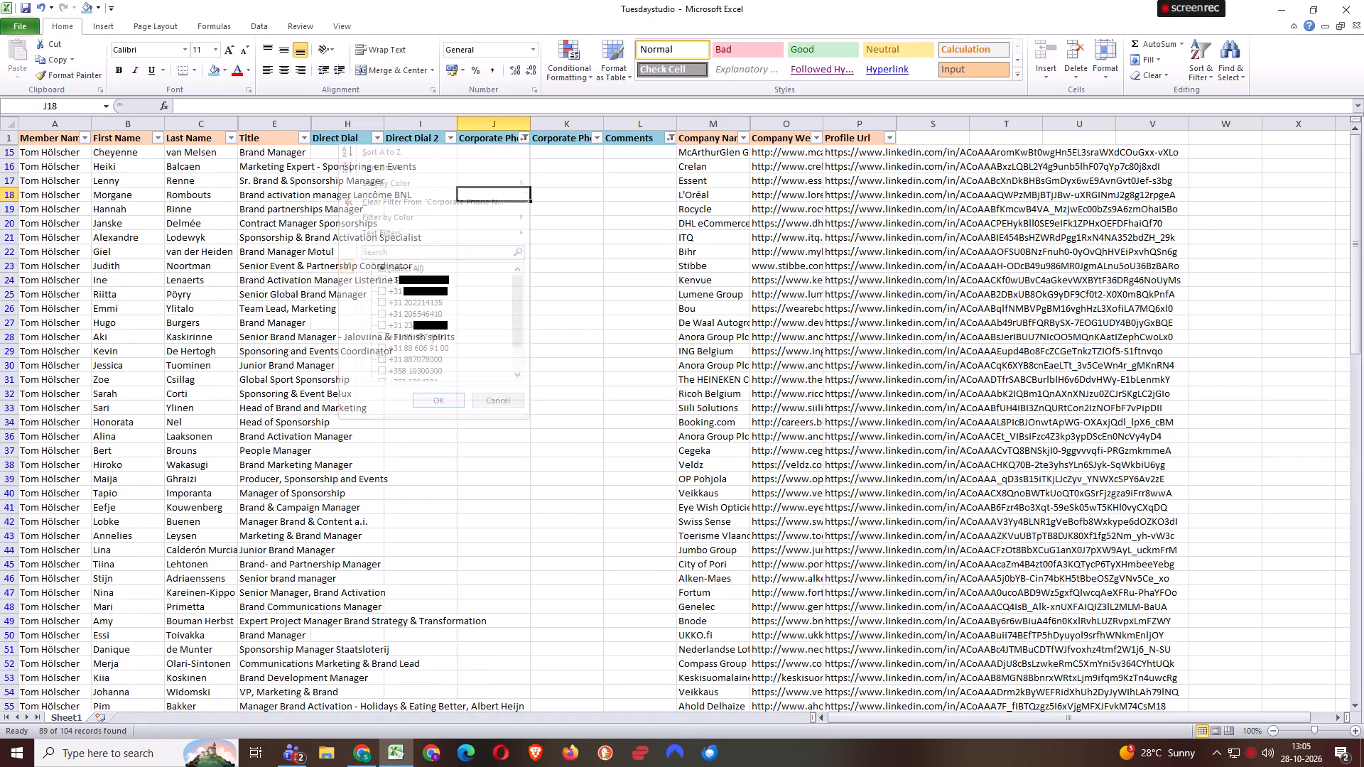
Copy the McArthurGlen Group company name from row 15 and search Google for "McArthurGlen Group company phone number netherlands".
click(720, 149)
key(ctrl+c)
key(alt+Tab)
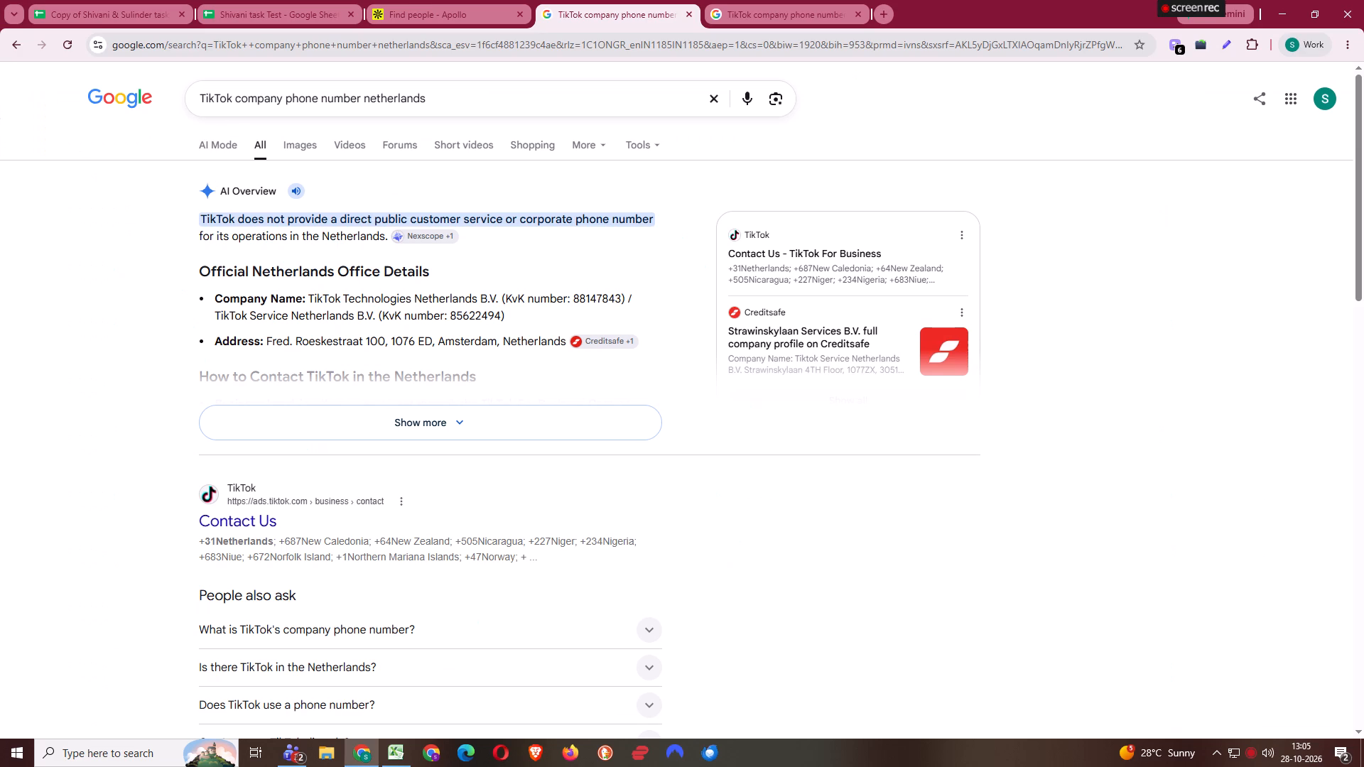
click(222, 94)
drag(234, 102, 45, 95)
key(ctrl+v)
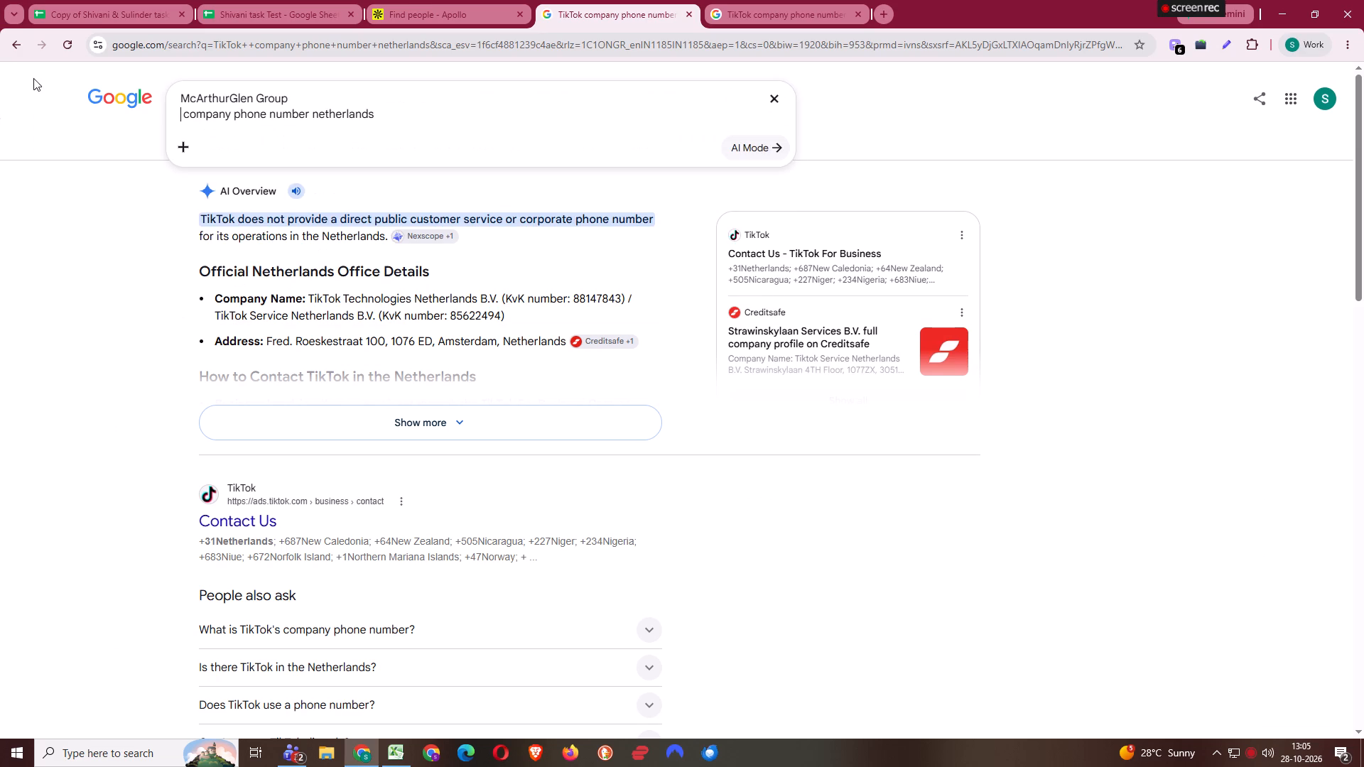
key(Return)
key(Return)
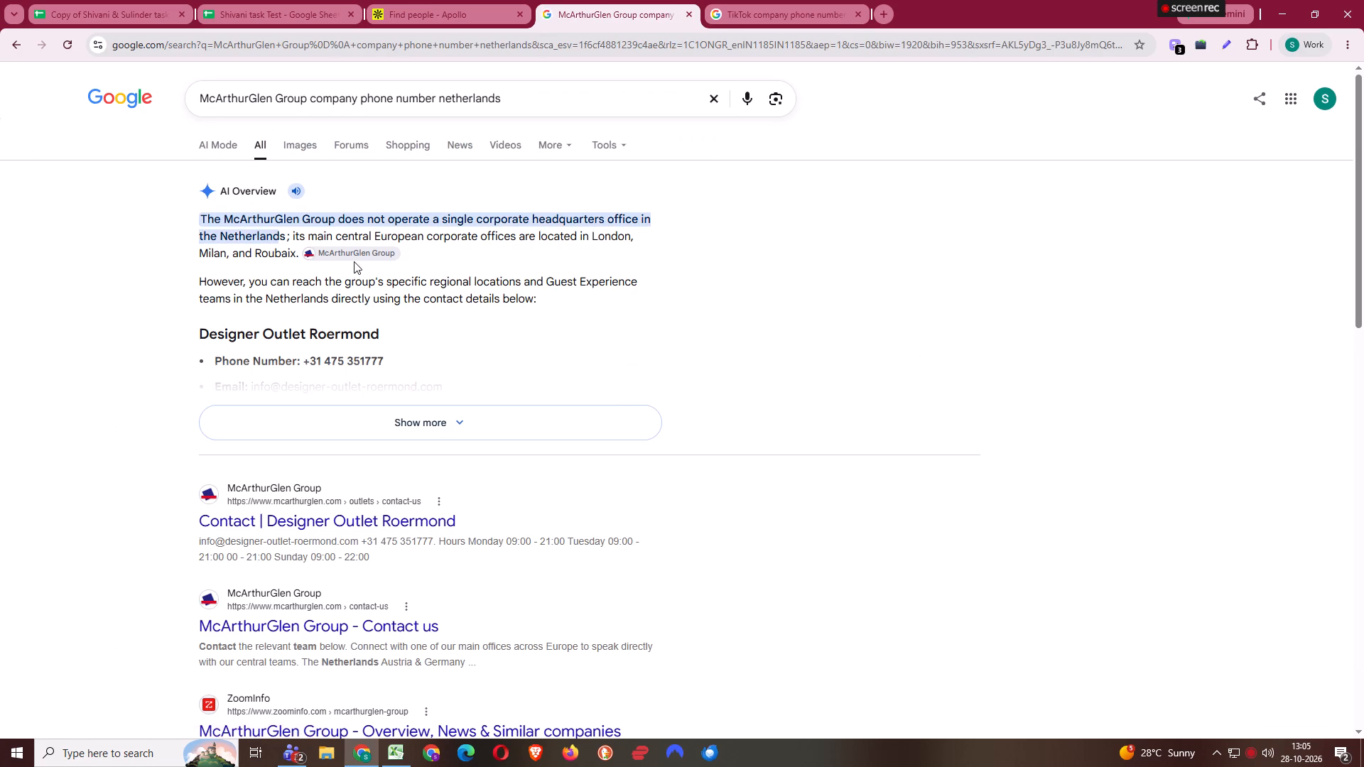
Enter the Designer Outlet Roermond phone number as text in row 15's first Corporate Phone cell, with a space only after the country code.
alt+click(323, 359)
click(337, 422)
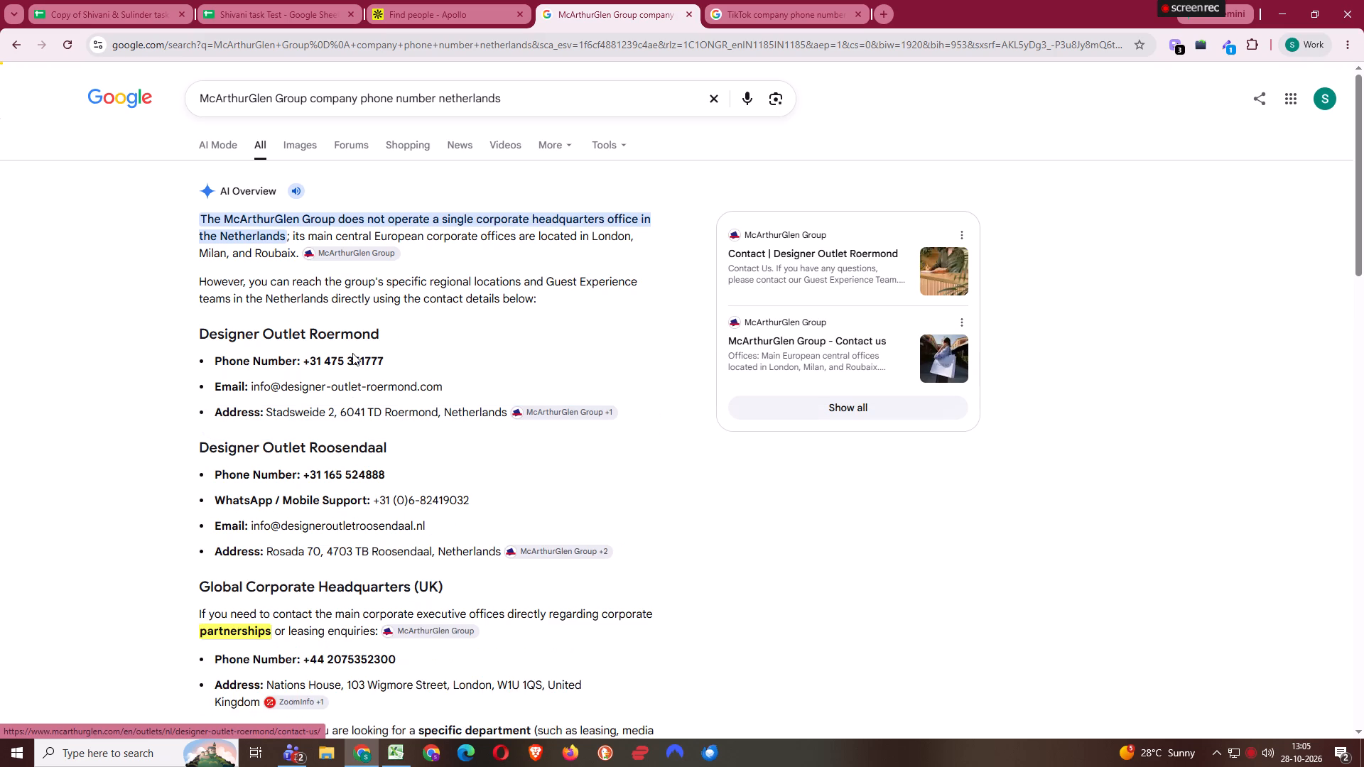
alt+click(352, 355)
key(alt+Tab)
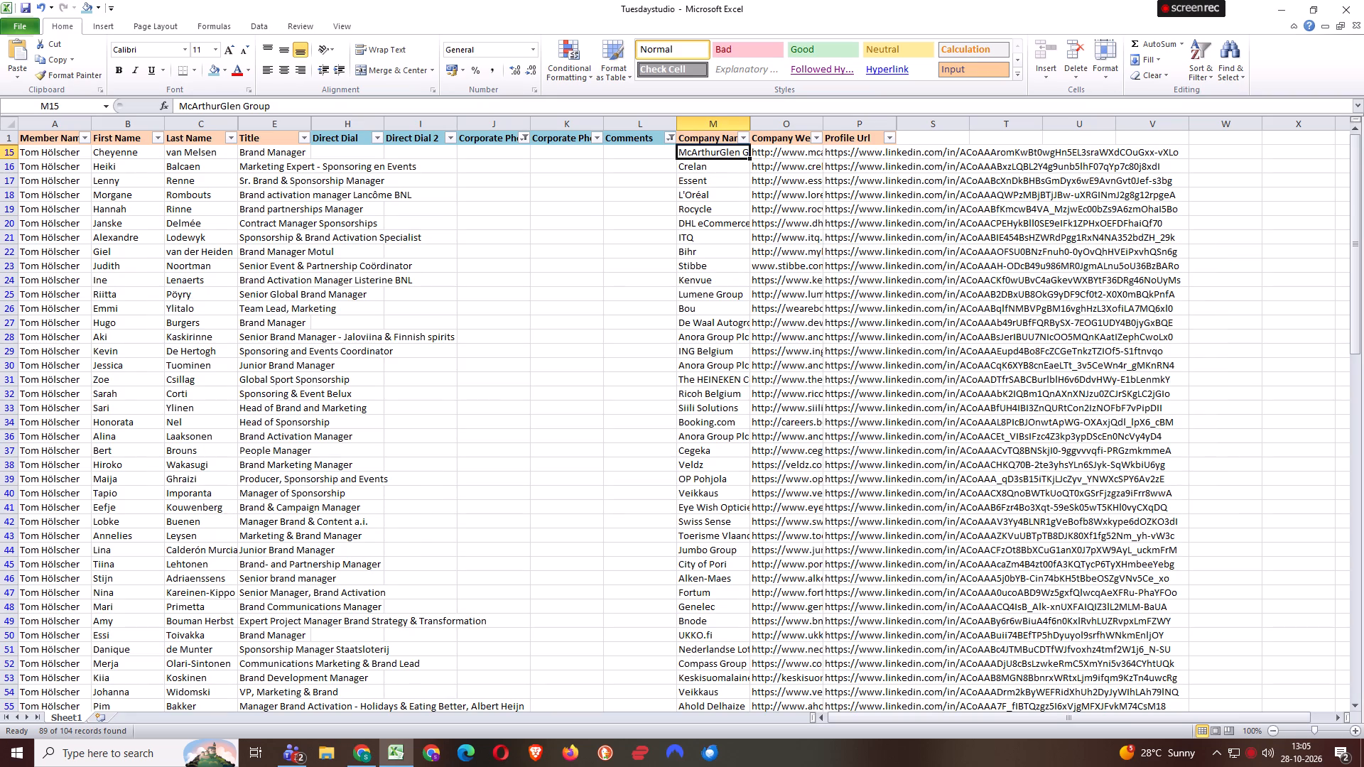
click(495, 151)
key(apostrophe)
key(ctrl+v)
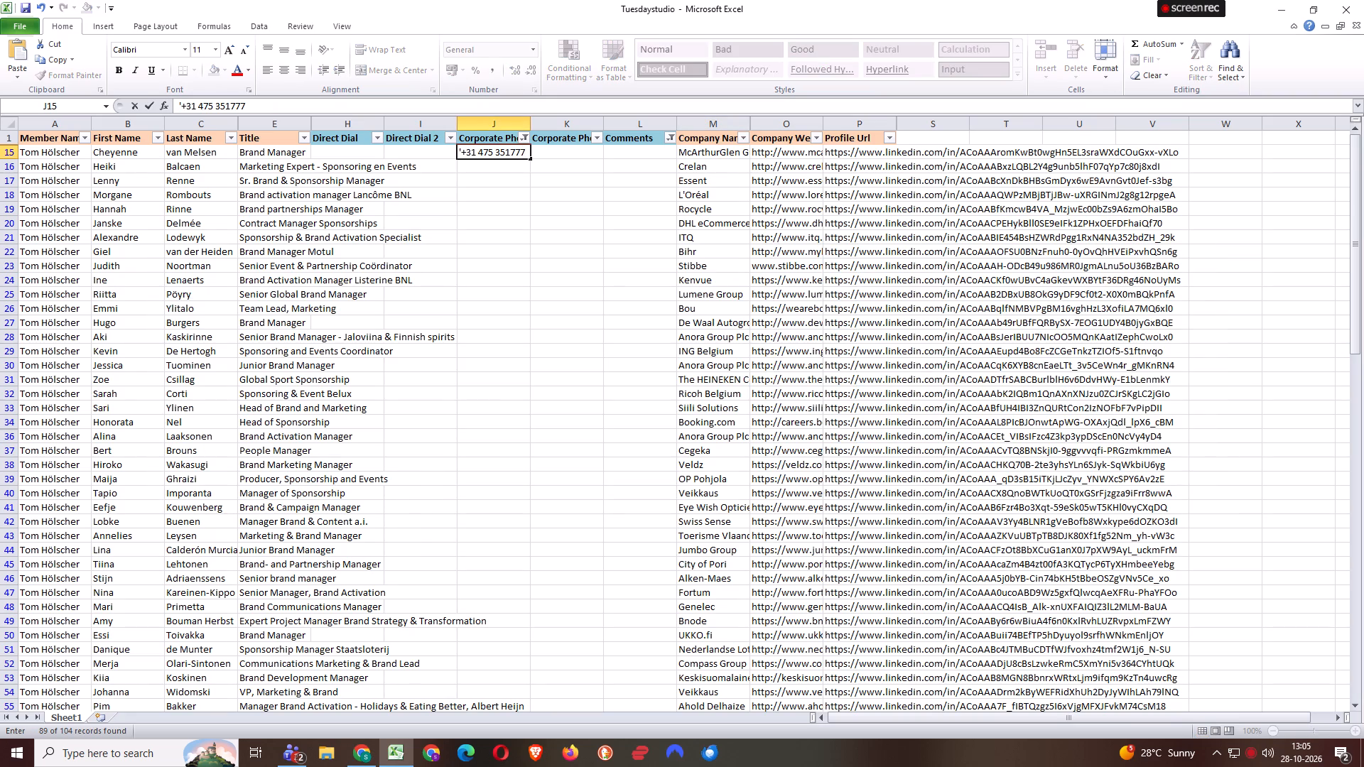
click(497, 146)
key(BackSpace)
click(485, 162)
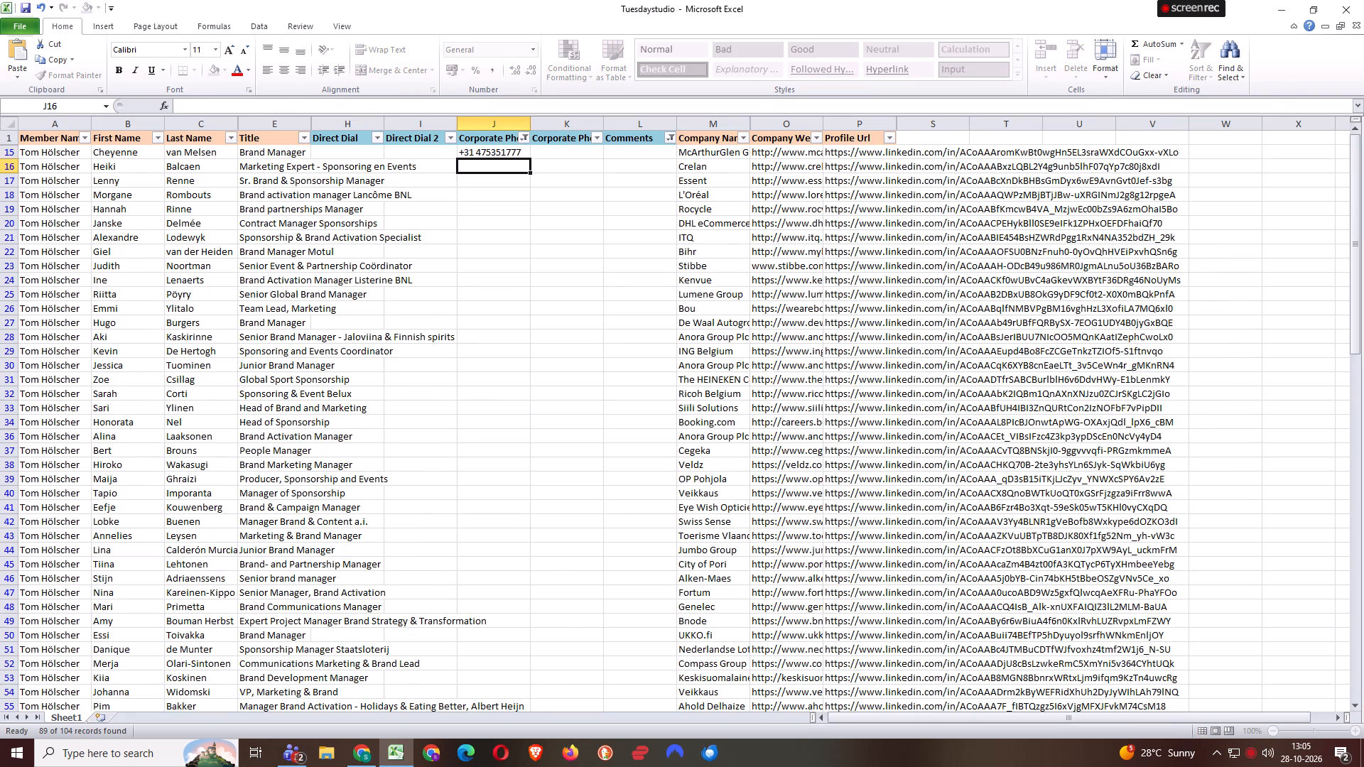
Enter the Designer Outlet Roosendaal phone number as text in row 15's second Corporate Phone cell, with a space only after the country code.
key(alt+Tab)
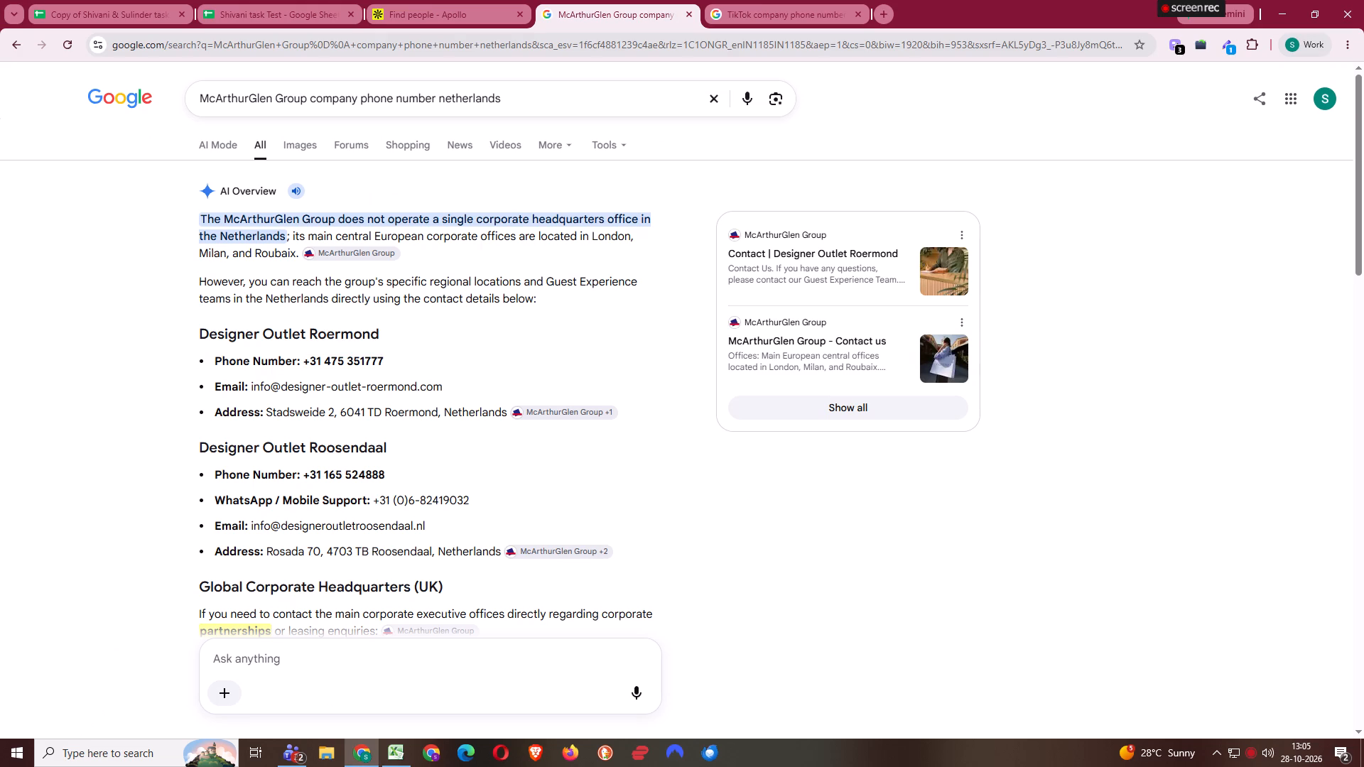
alt+click(320, 475)
key(alt+Tab)
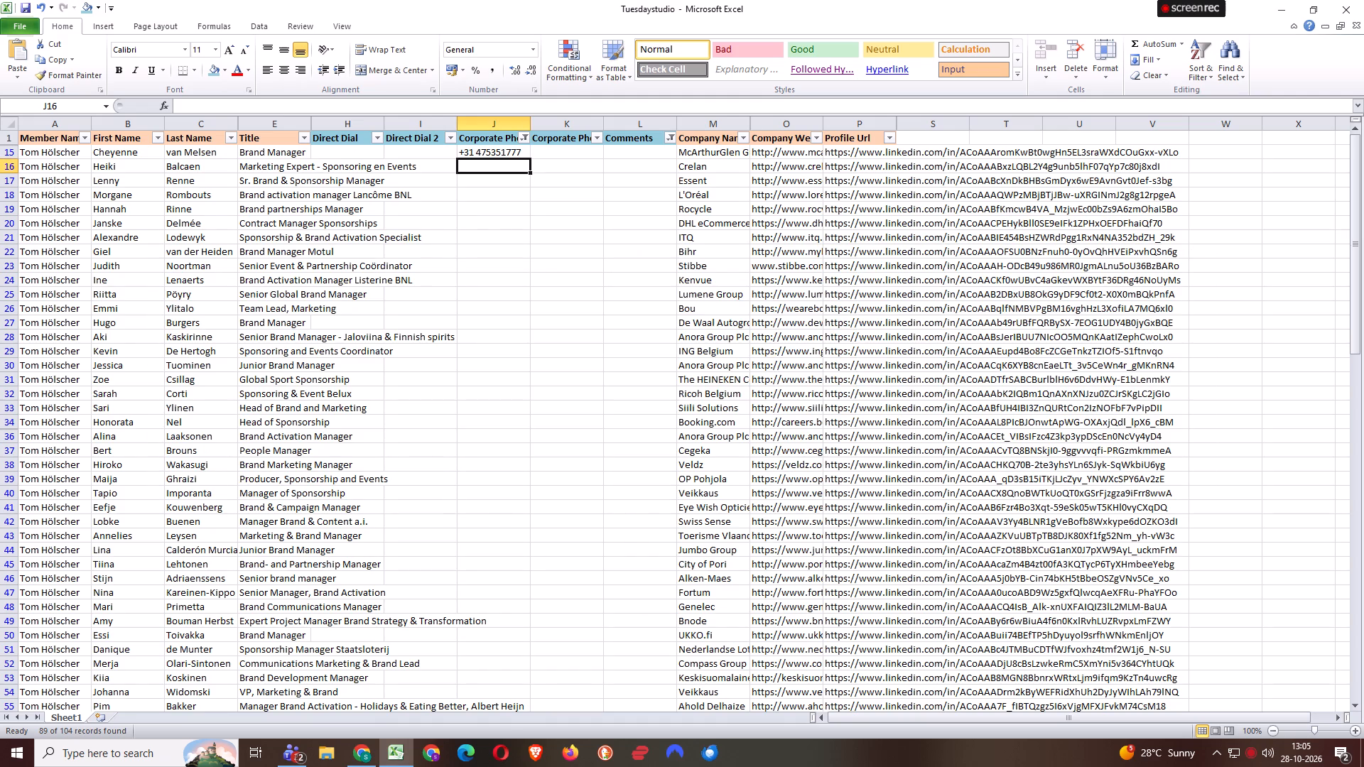
click(558, 153)
key(apostrophe)
key(ctrl+v)
scroll(558, 153, up, 2)
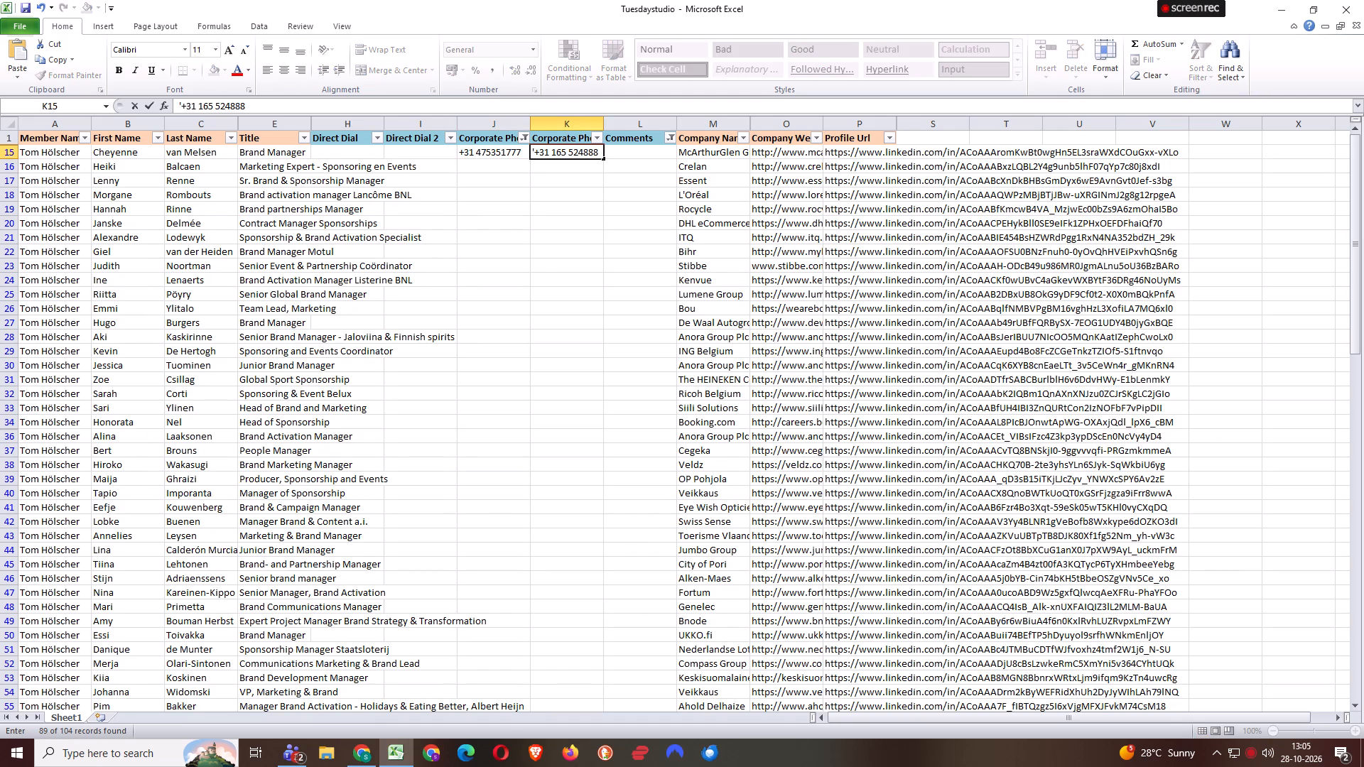
click(570, 153)
key(BackSpace)
click(582, 310)
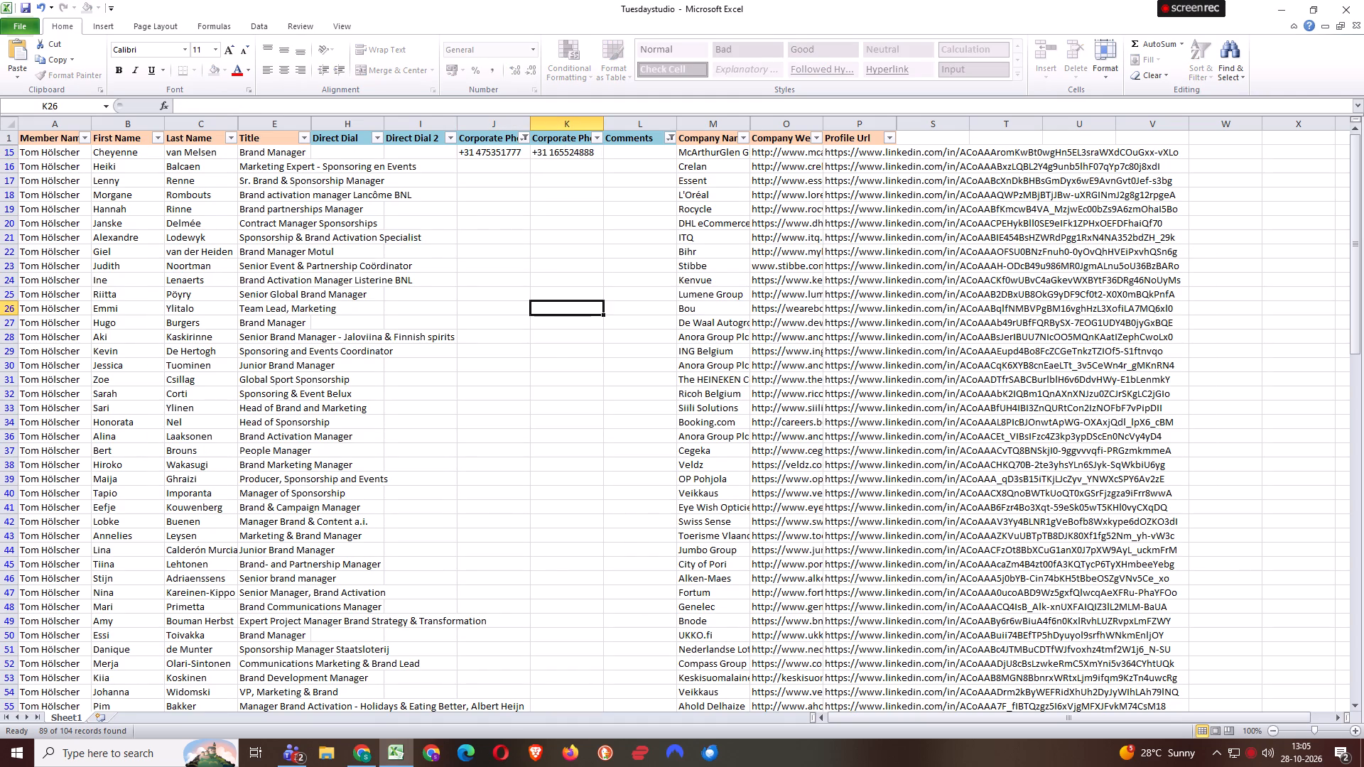
Save the Tuesdaystudio workbook.
key(ctrl+s)
key(ctrl+s)
key(ctrl+s)
key(ctrl+s)
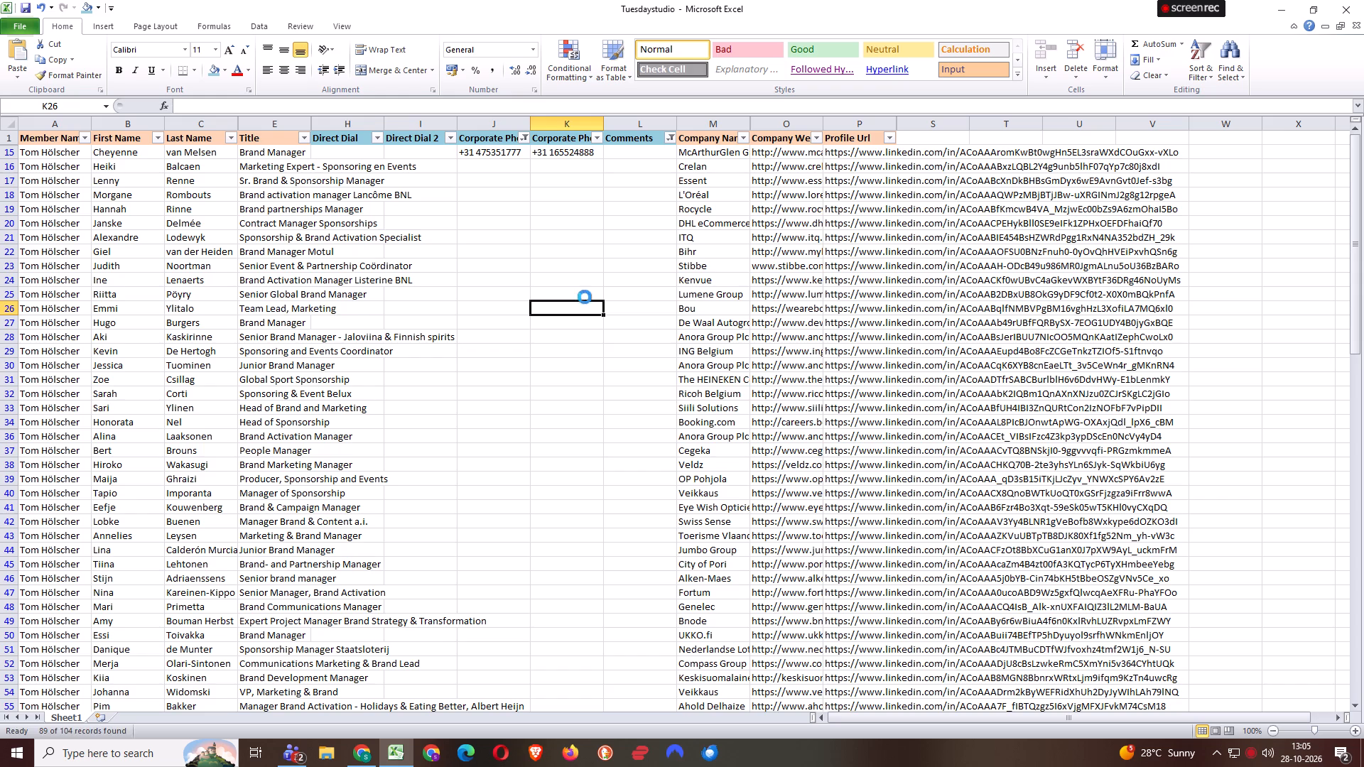
key(ctrl+s)
key(ctrl+s)
key(ctrl+s)
key(ctrl+s)
Mark the McArthurGlen Group row as Done in the Comments column.
click(603, 163)
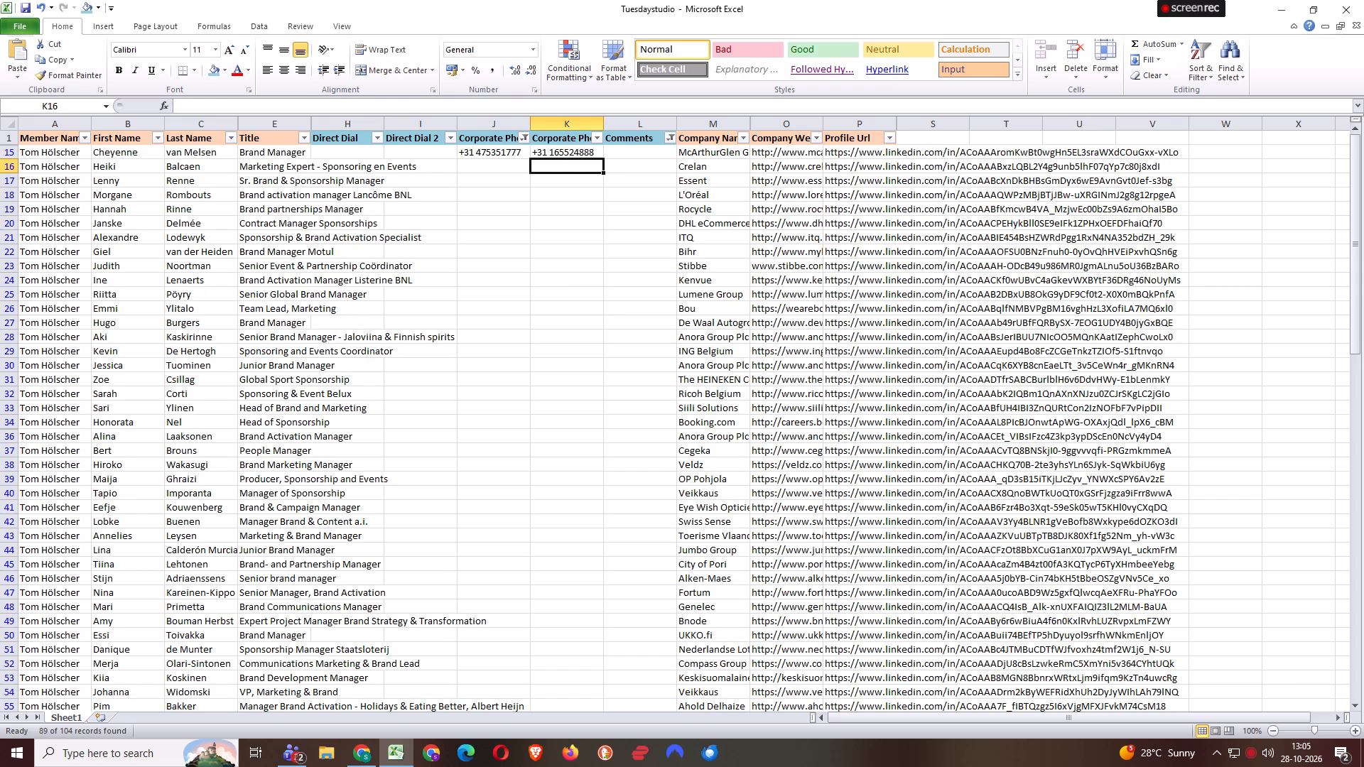
click(661, 156)
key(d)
click(624, 256)
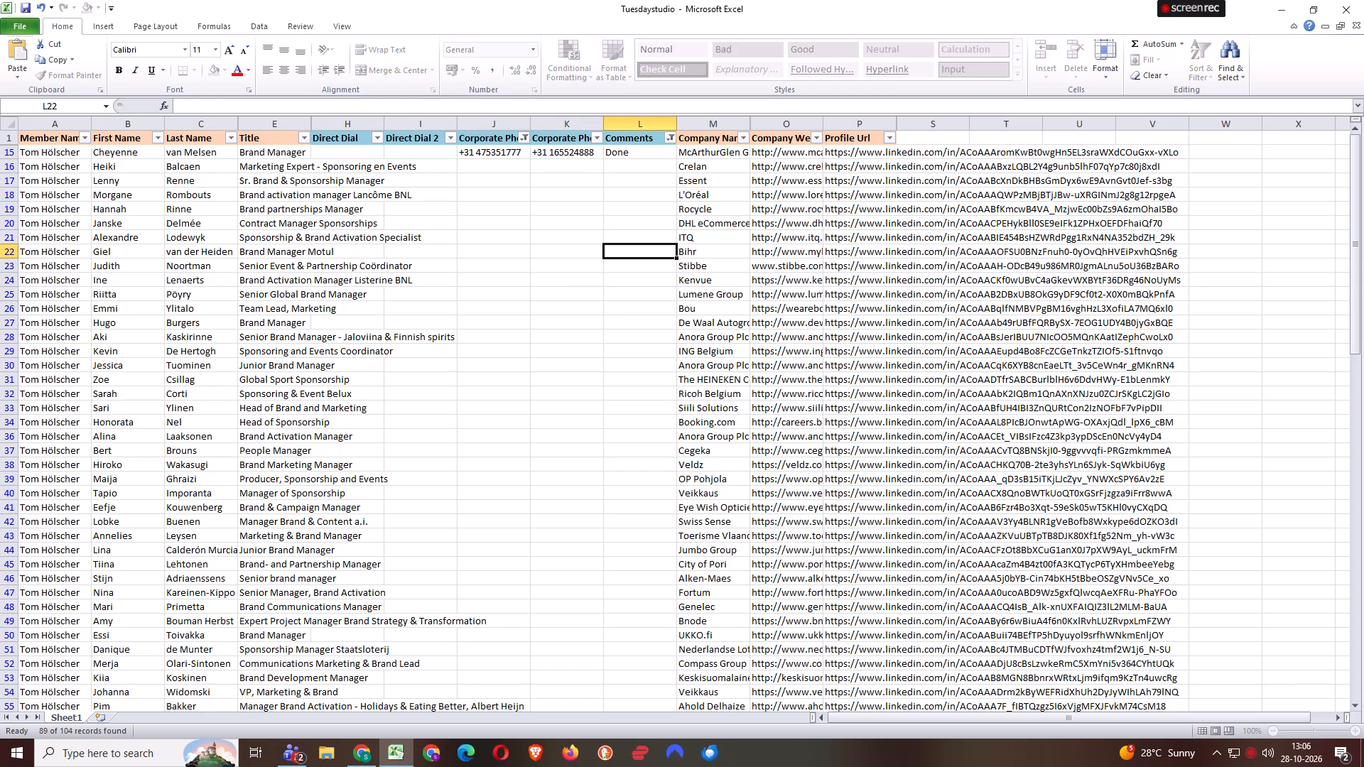
Open the filter options of the Comments column.
click(664, 138)
click(511, 558)
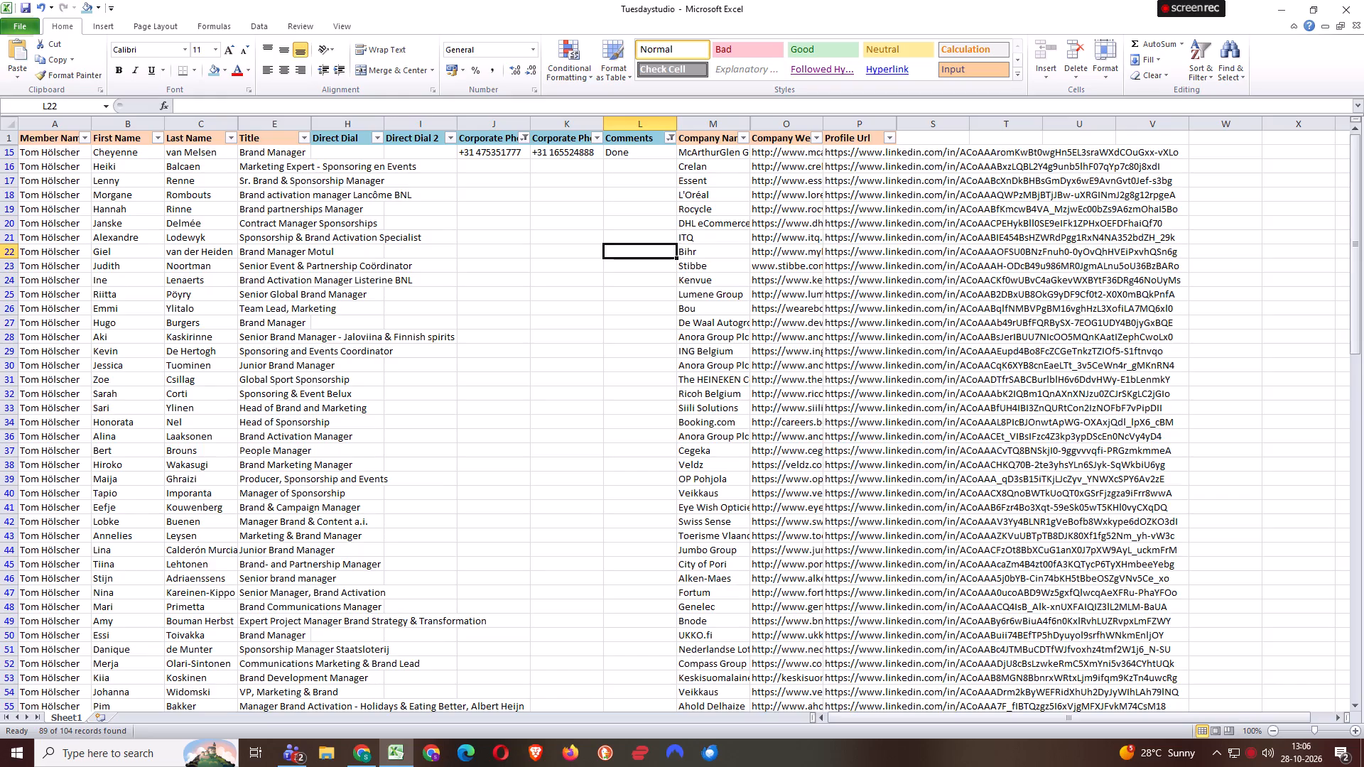
Delete the Done comment from the McArthurGlen Group row, row 15.
click(629, 144)
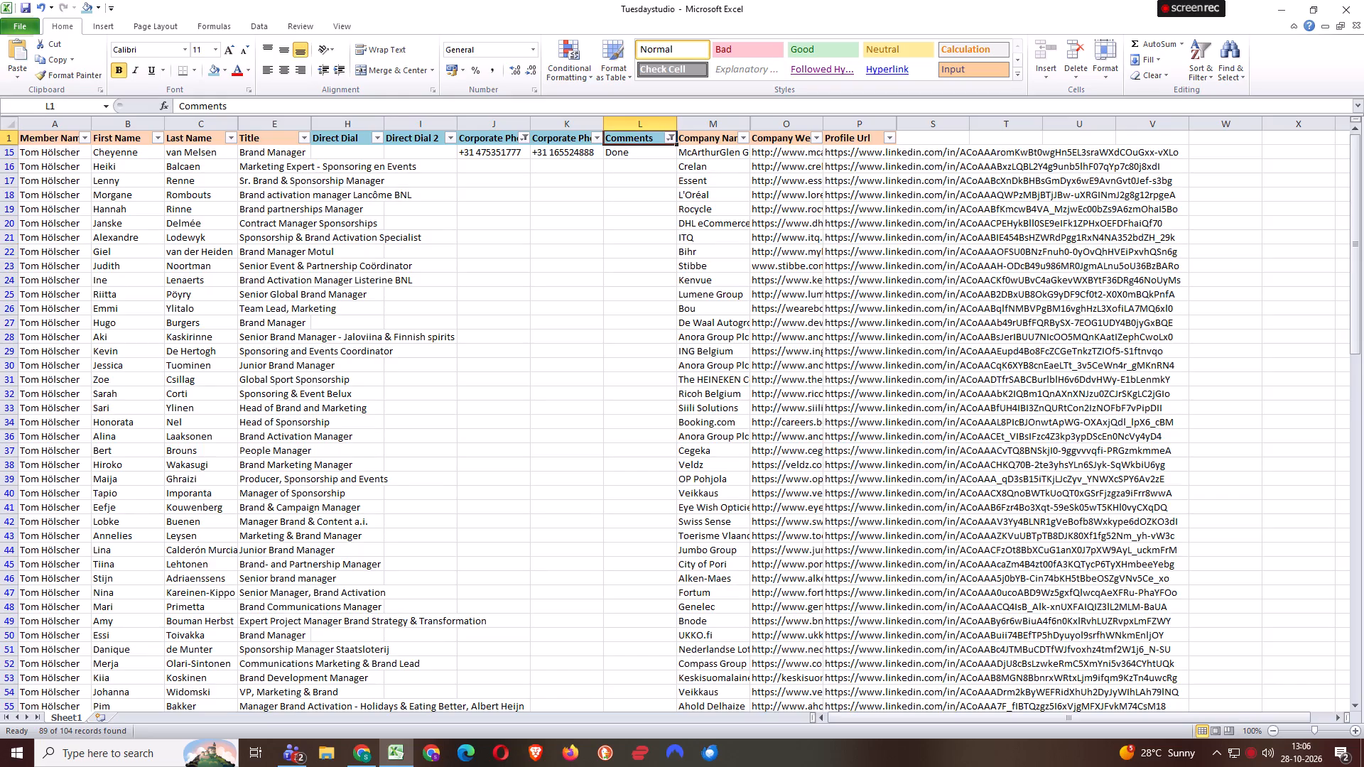
click(627, 161)
key(Up)
key(Delete)
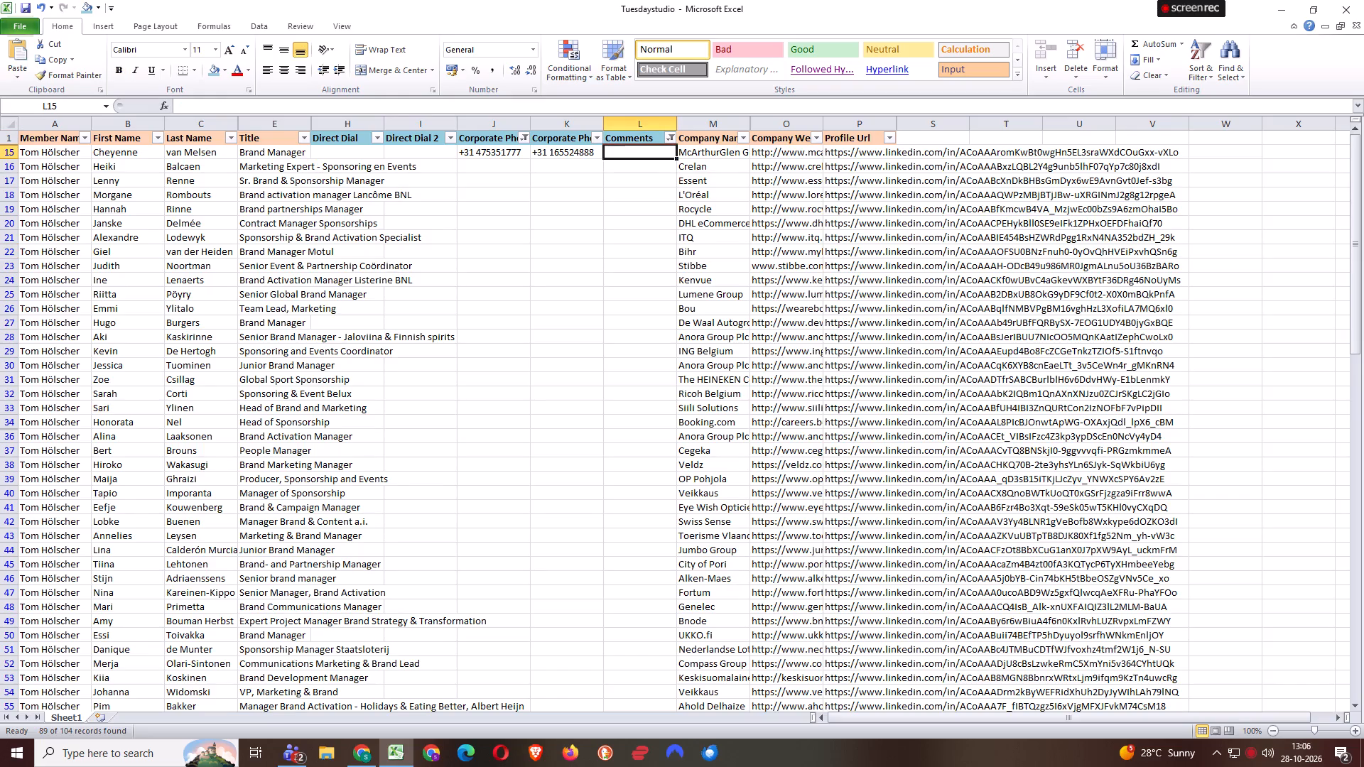
Reapply the blanks-only filter on the first Corporate Phone column to hide the McArthurGlen Group row.
click(532, 138)
click(529, 137)
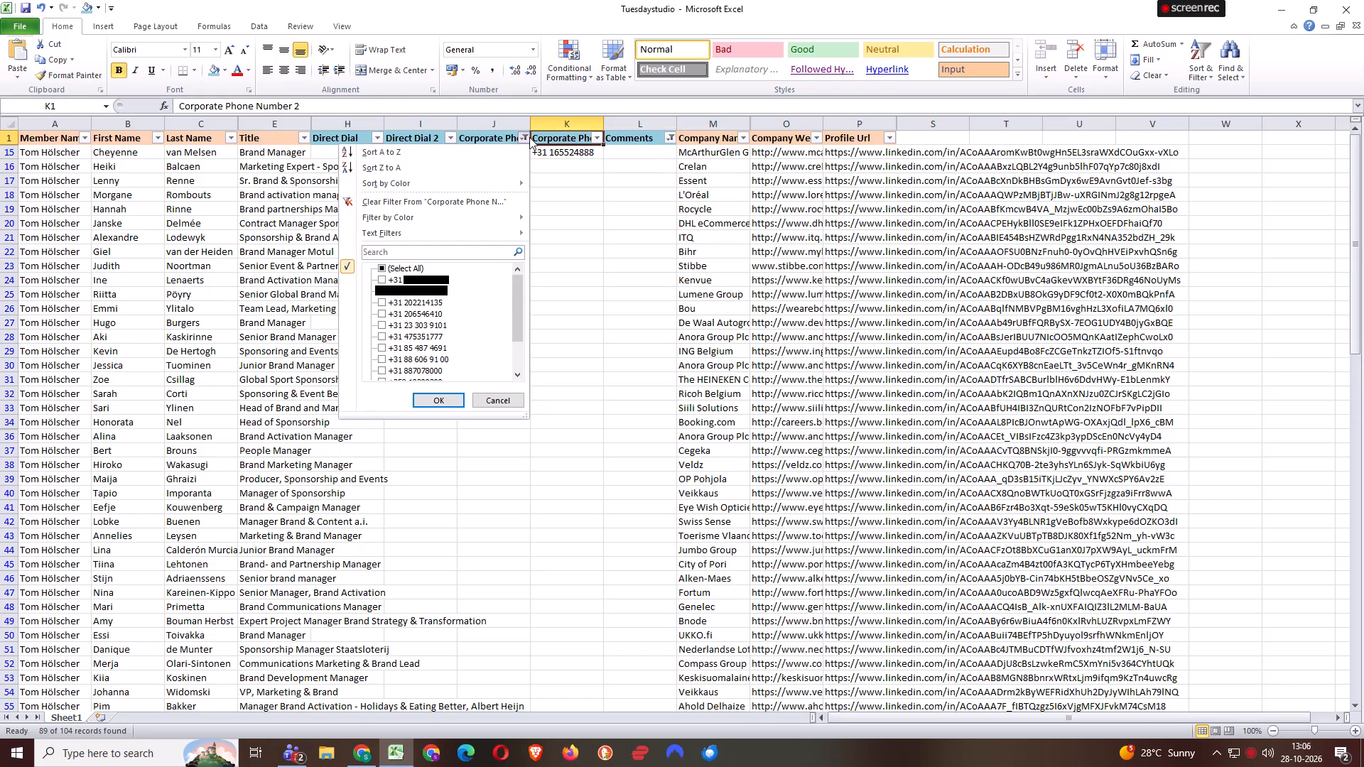
click(429, 404)
click(516, 374)
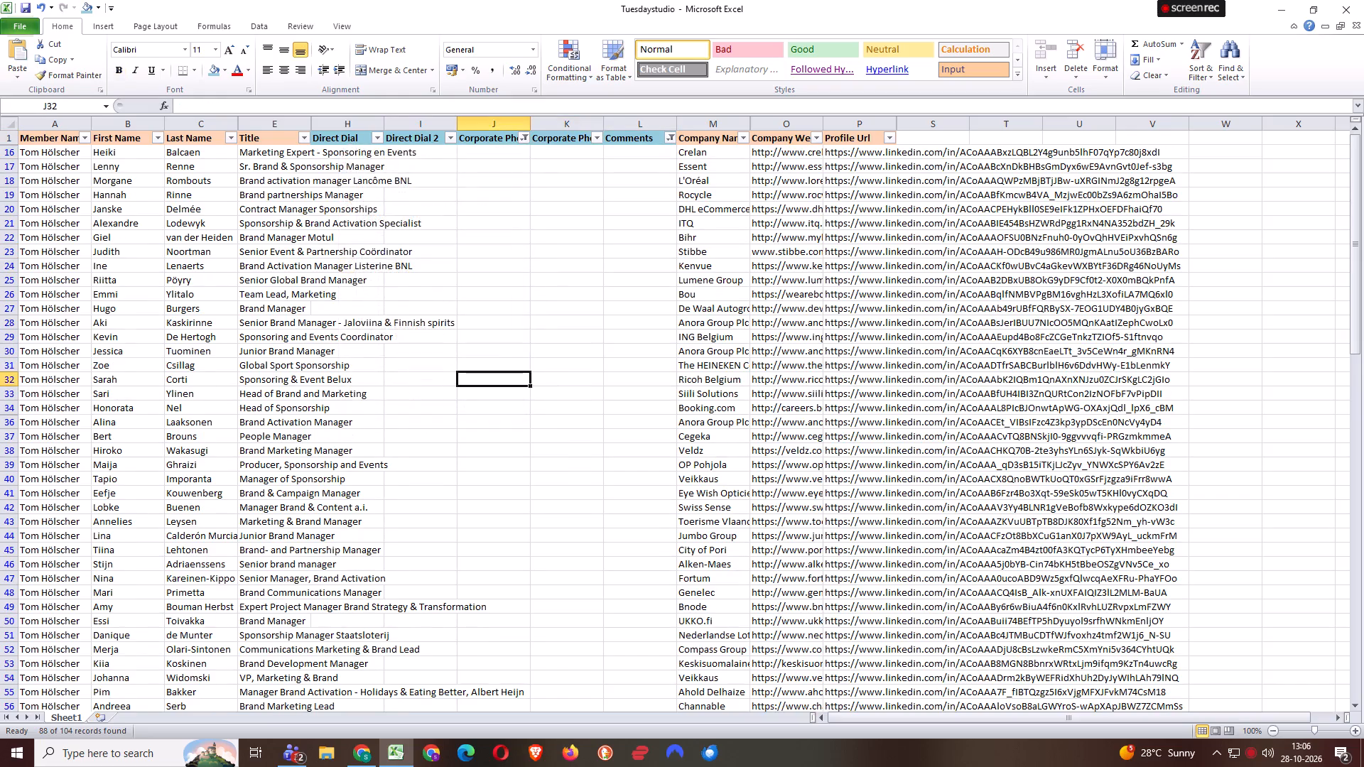
Copy the company name Crelan from row 16 and search Google for "Crelan company phone number netherlands".
click(721, 149)
key(ctrl+c)
key(alt+Tab)
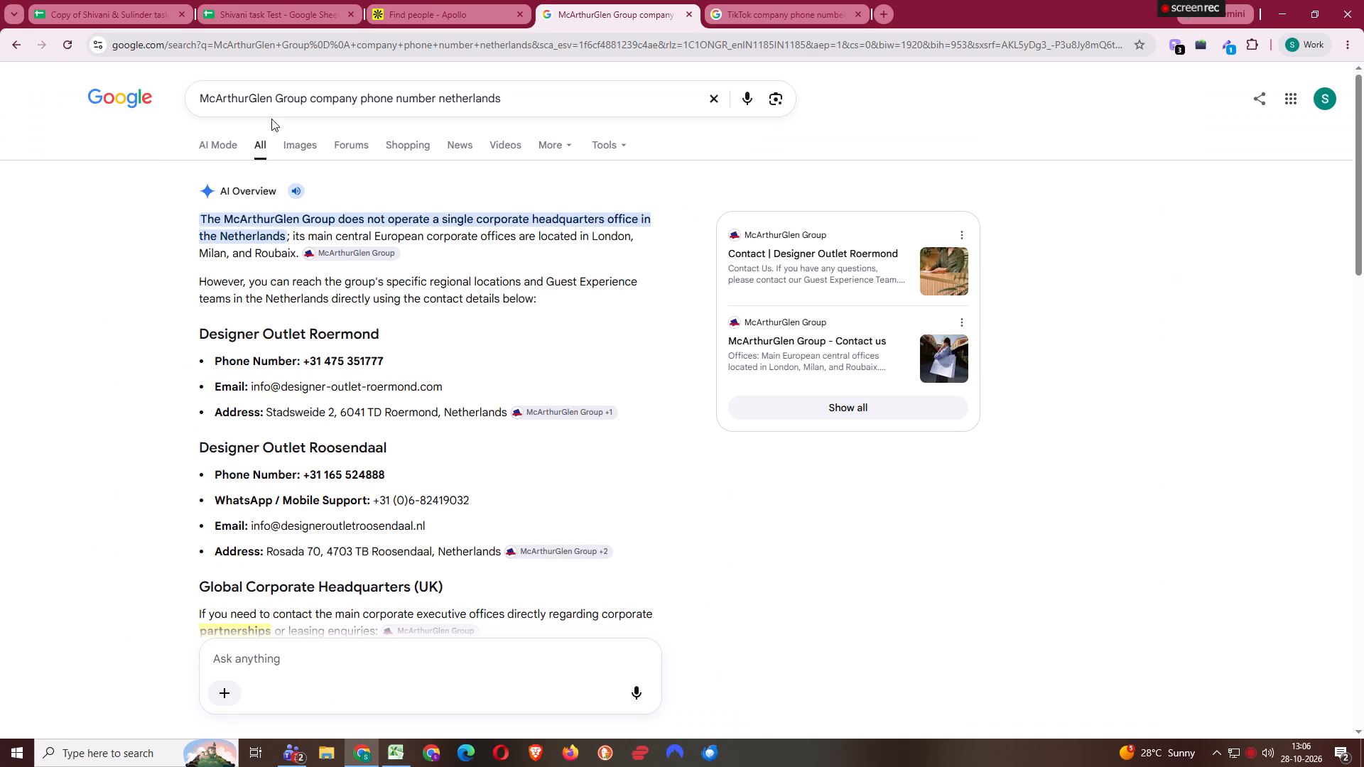
drag(312, 102, 22, 58)
key(ctrl+v)
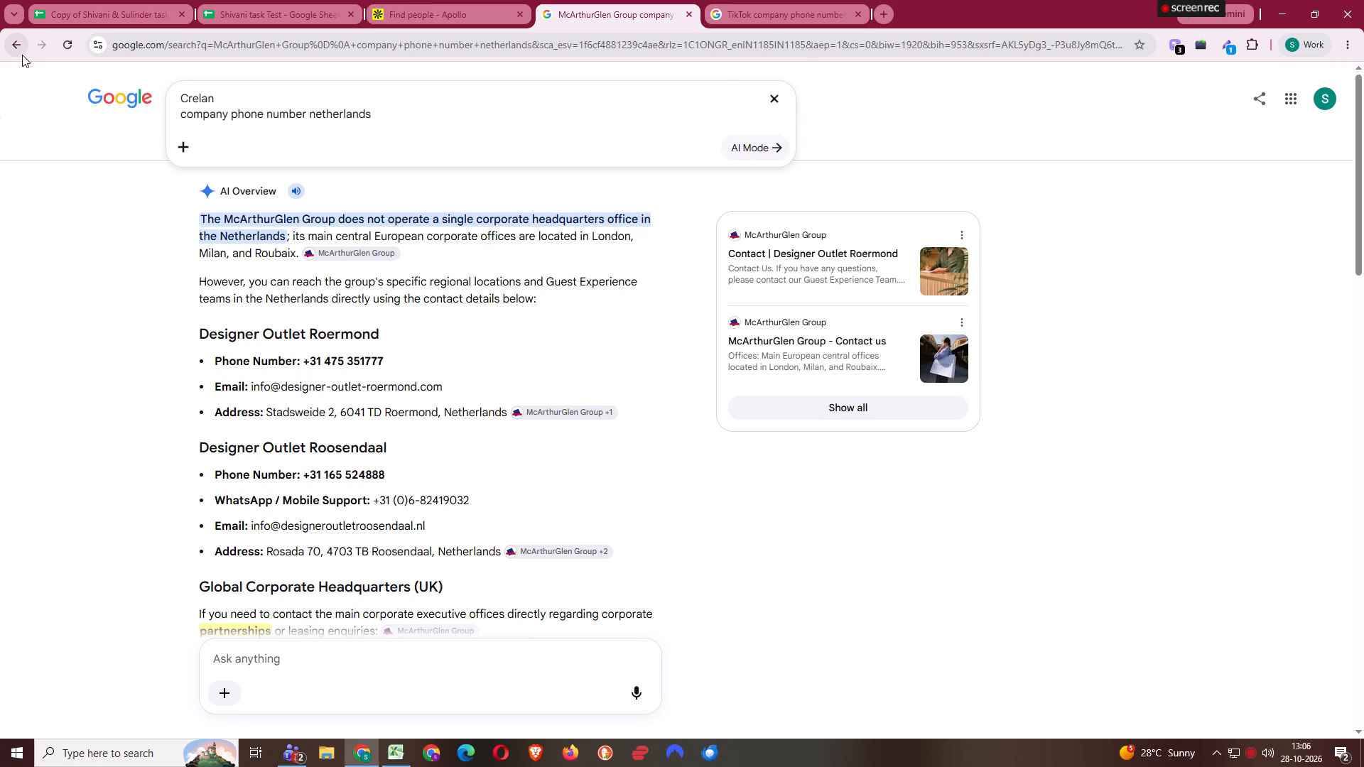
key(Return)
key(Return)
key(Return)
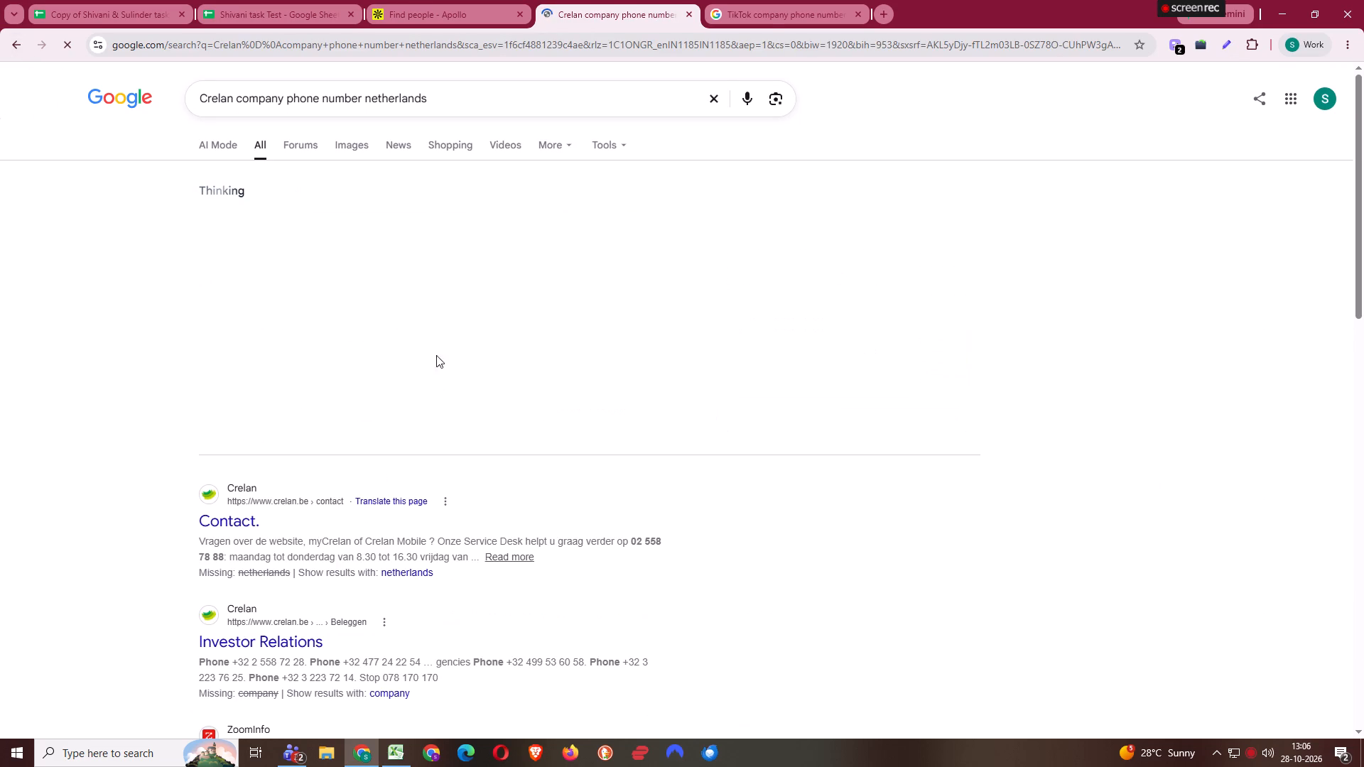
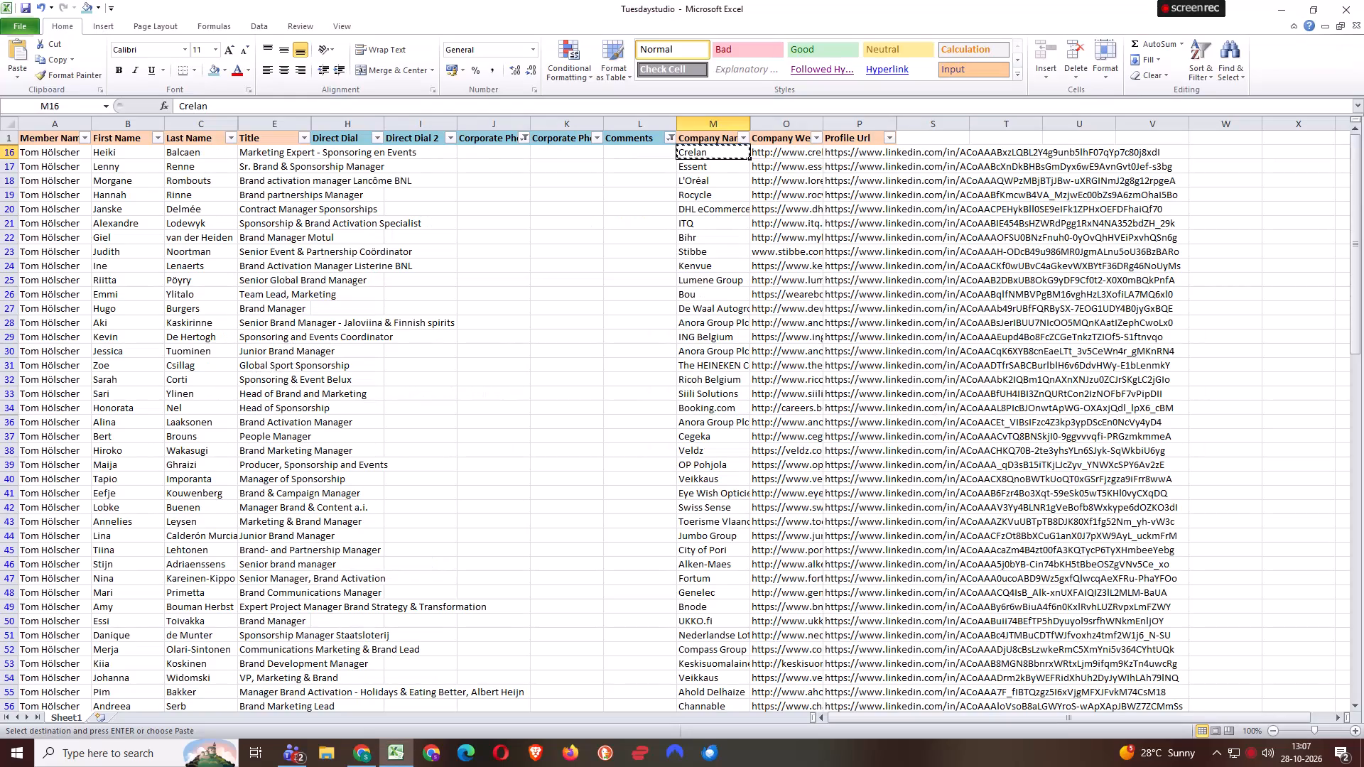
Copy Crelan's main Belgian phone number from the Google search overview.
click(518, 224)
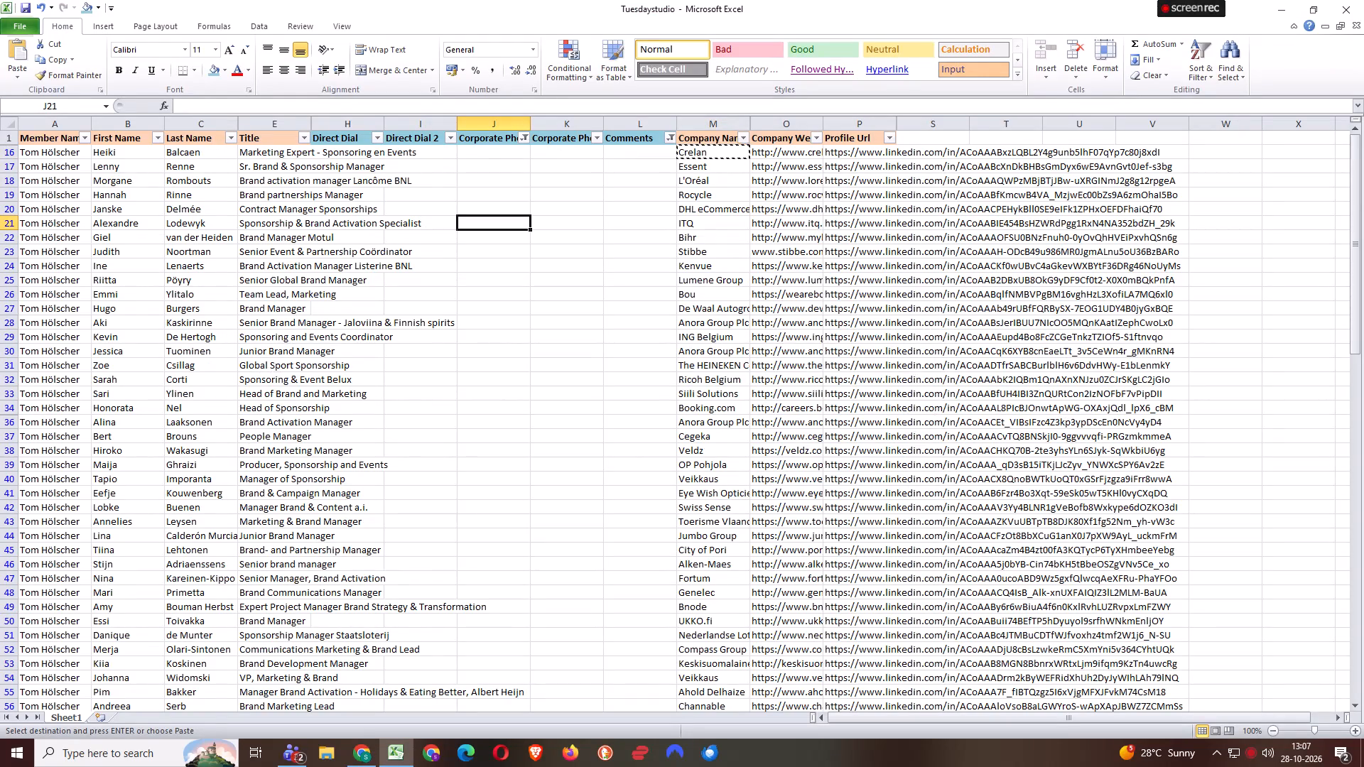
key(alt+Tab)
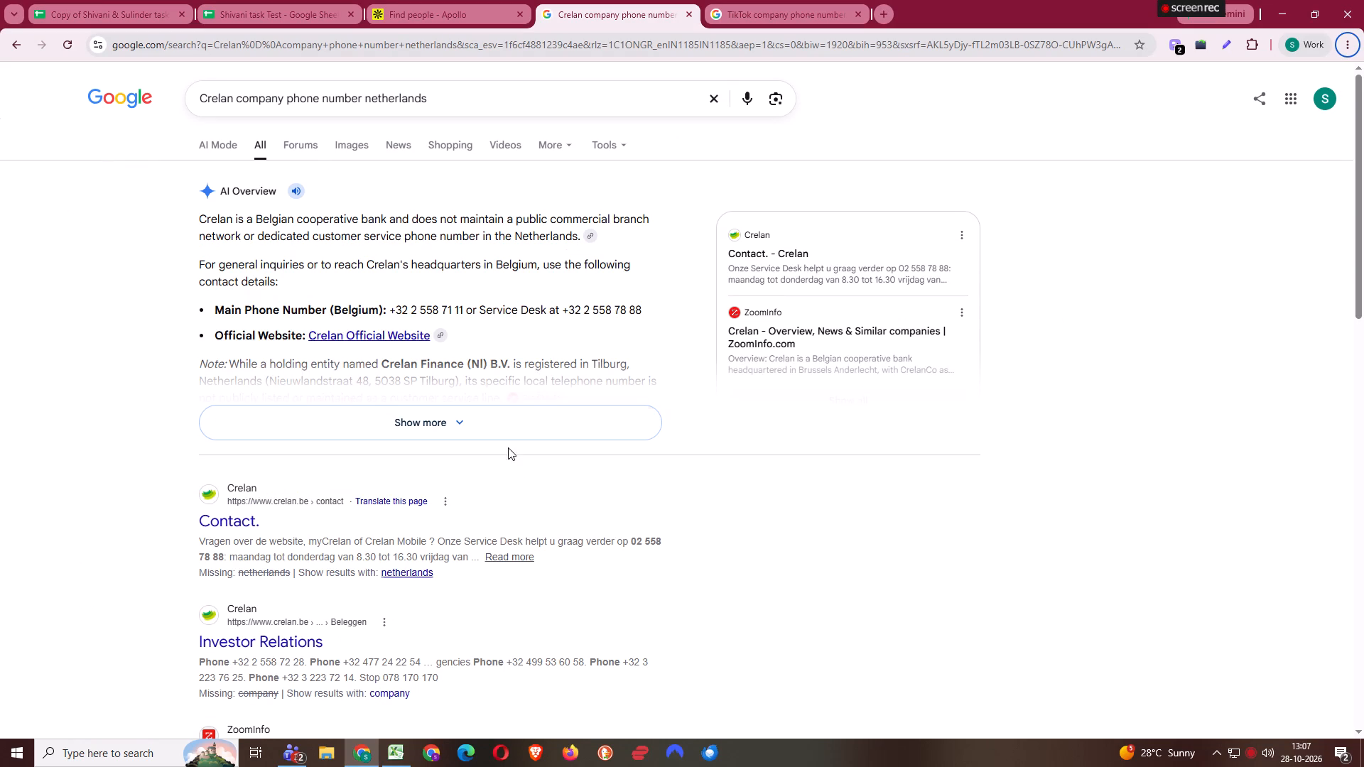
key(alt+Tab)
key(alt+Tab)
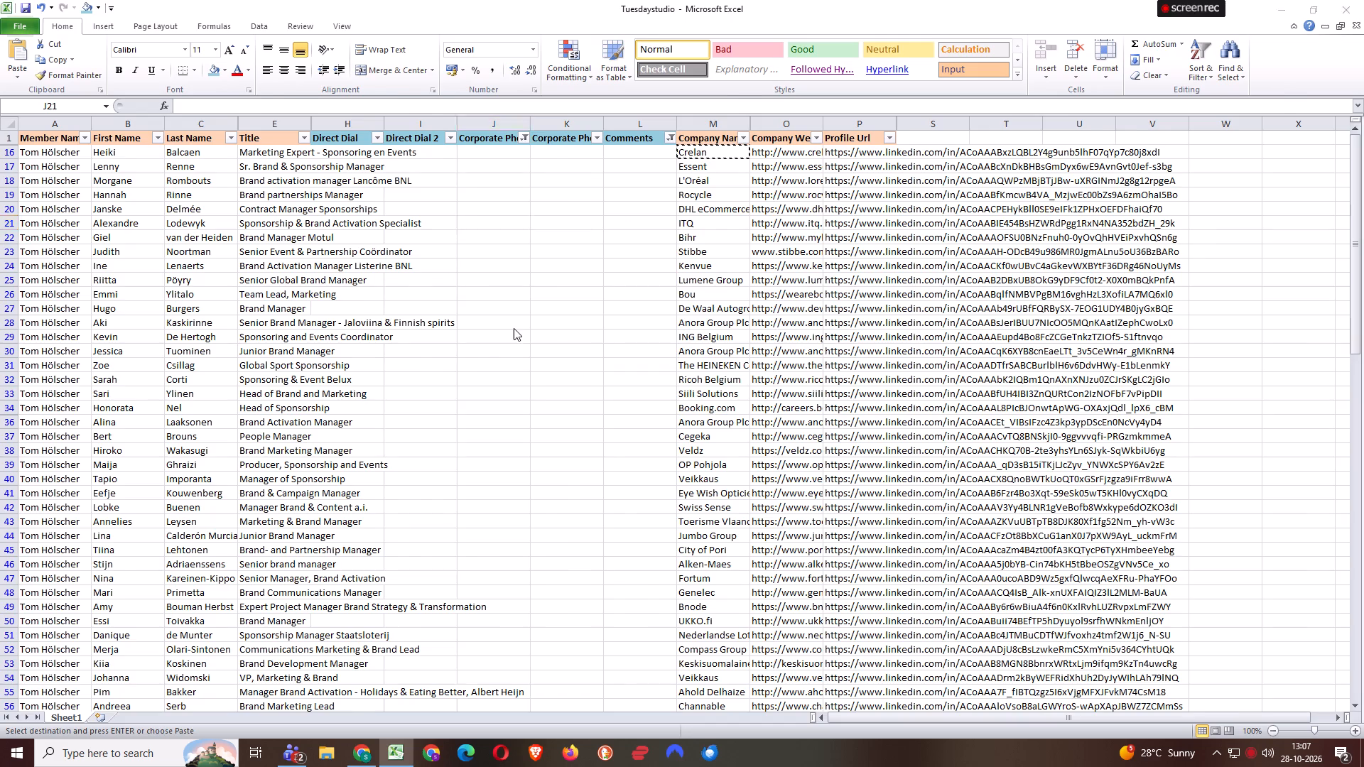
drag(389, 308, 452, 309)
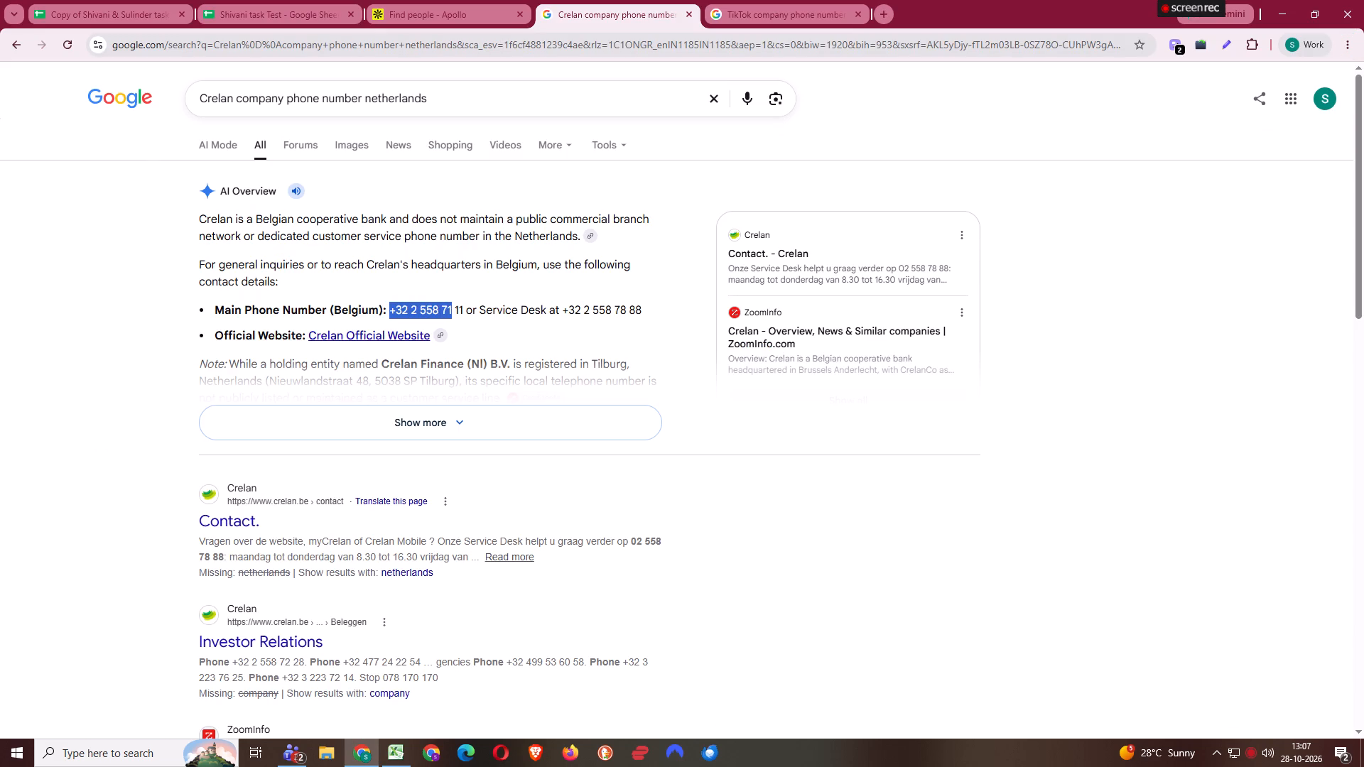
drag(452, 309, 462, 309)
key(ctrl+c)
key(ctrl+c)
key(ctrl+c)
key(ctrl+c)
key(ctrl+c)
key(ctrl+c)
key(alt+Tab)
Shade Crelan's first Corporate Phone cell in row 16 light blue and enter the copied number as text, without spaces after the country code.
click(488, 150)
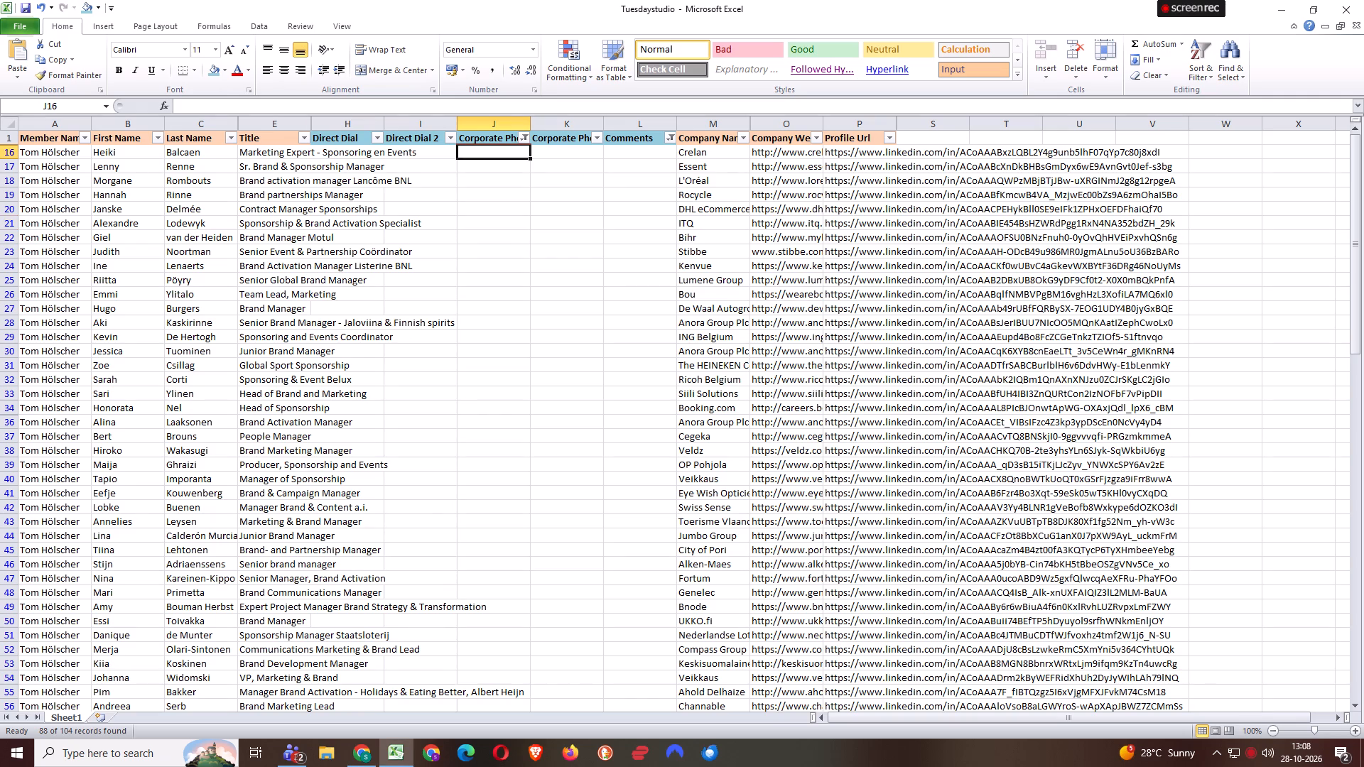
click(215, 74)
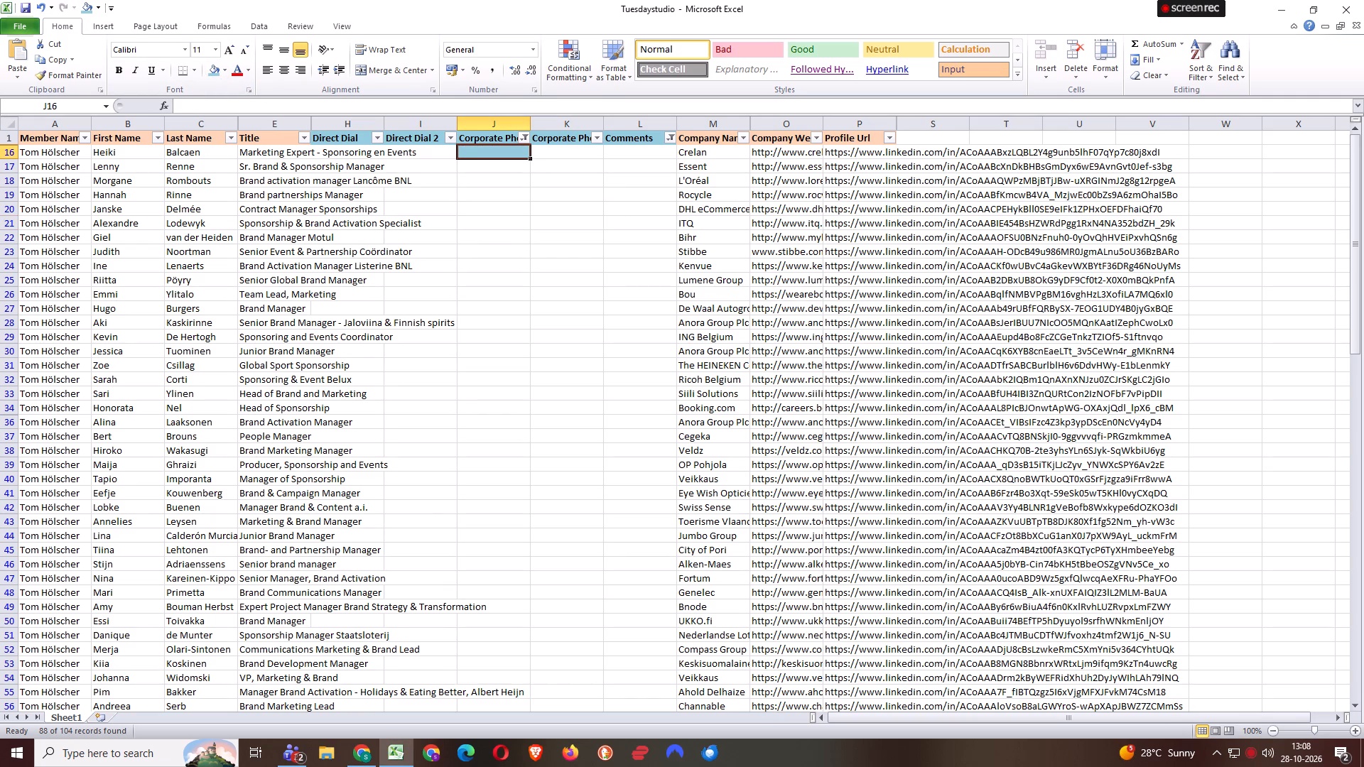
key(apostrophe)
key(ctrl+v)
click(485, 151)
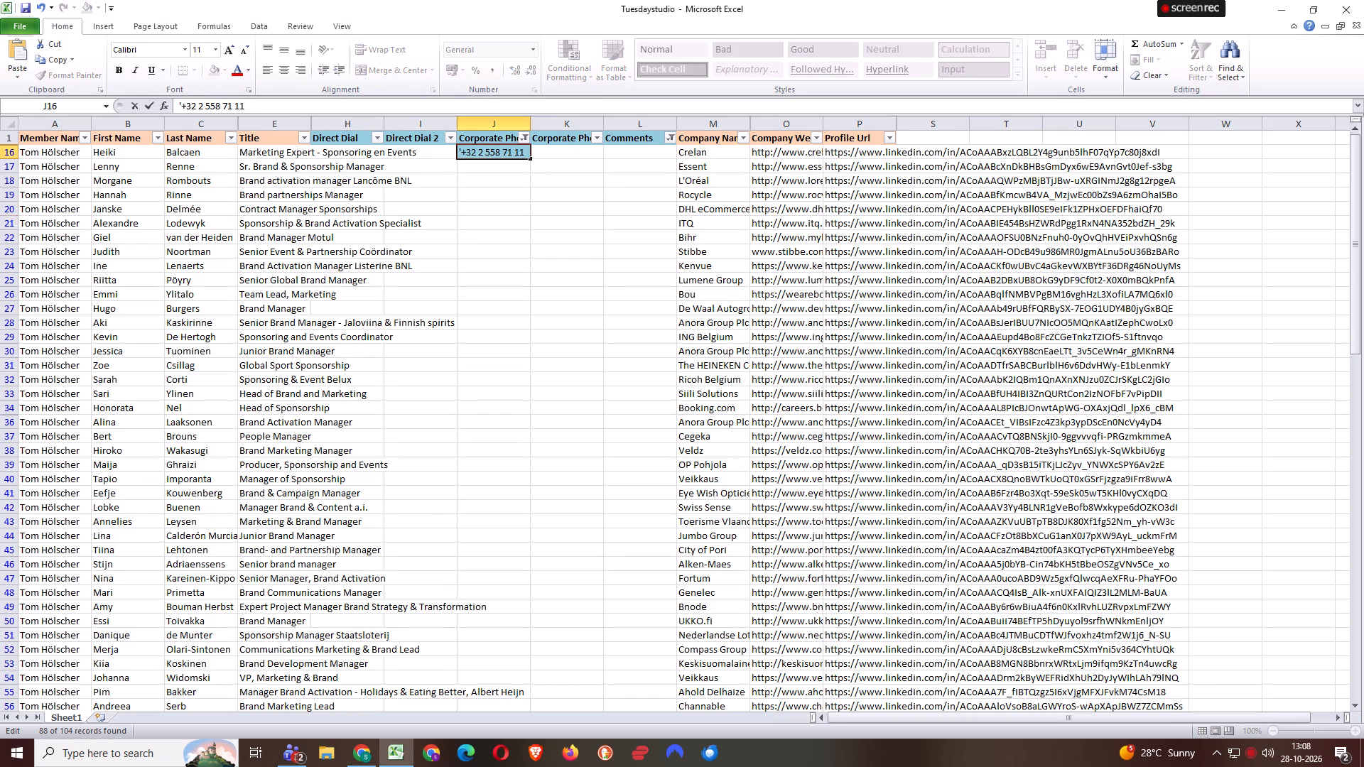
key(BackSpace)
click(501, 153)
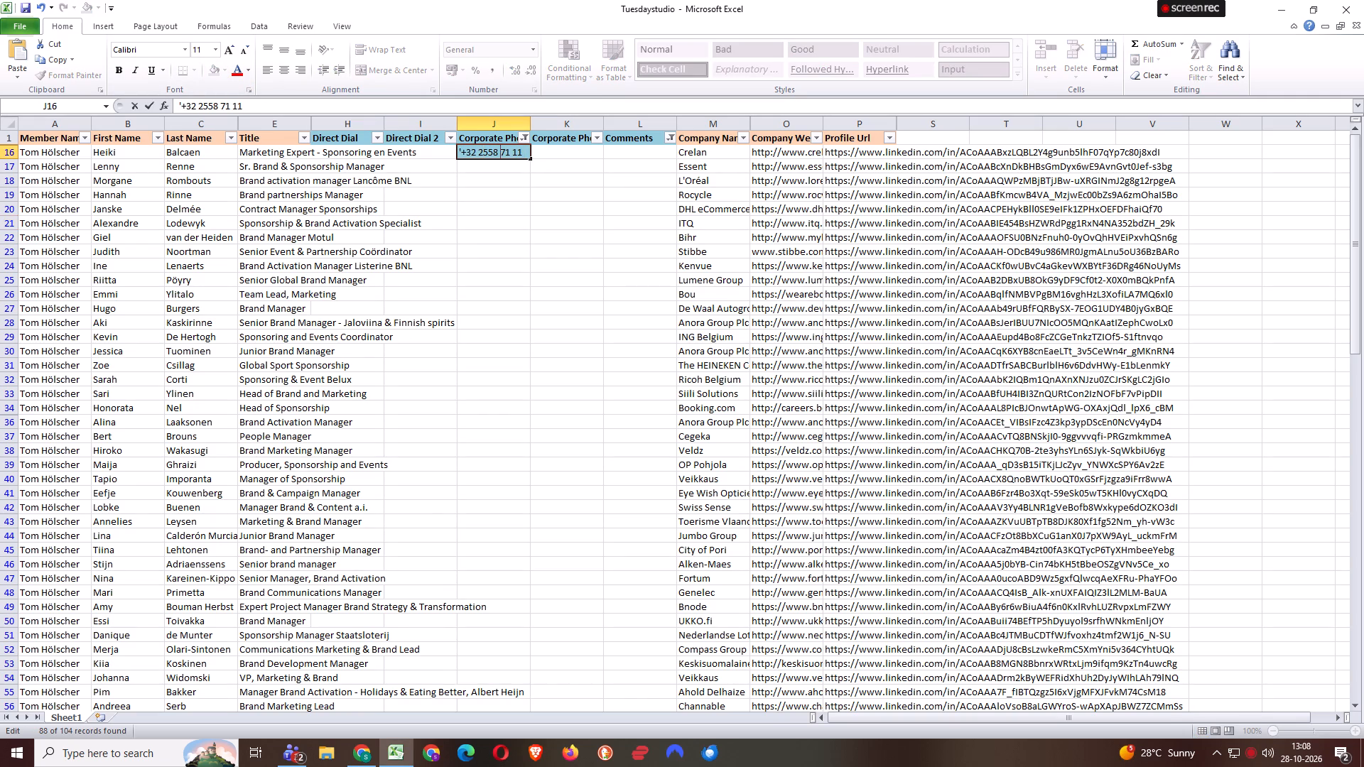
key(BackSpace)
click(512, 148)
key(BackSpace)
click(507, 197)
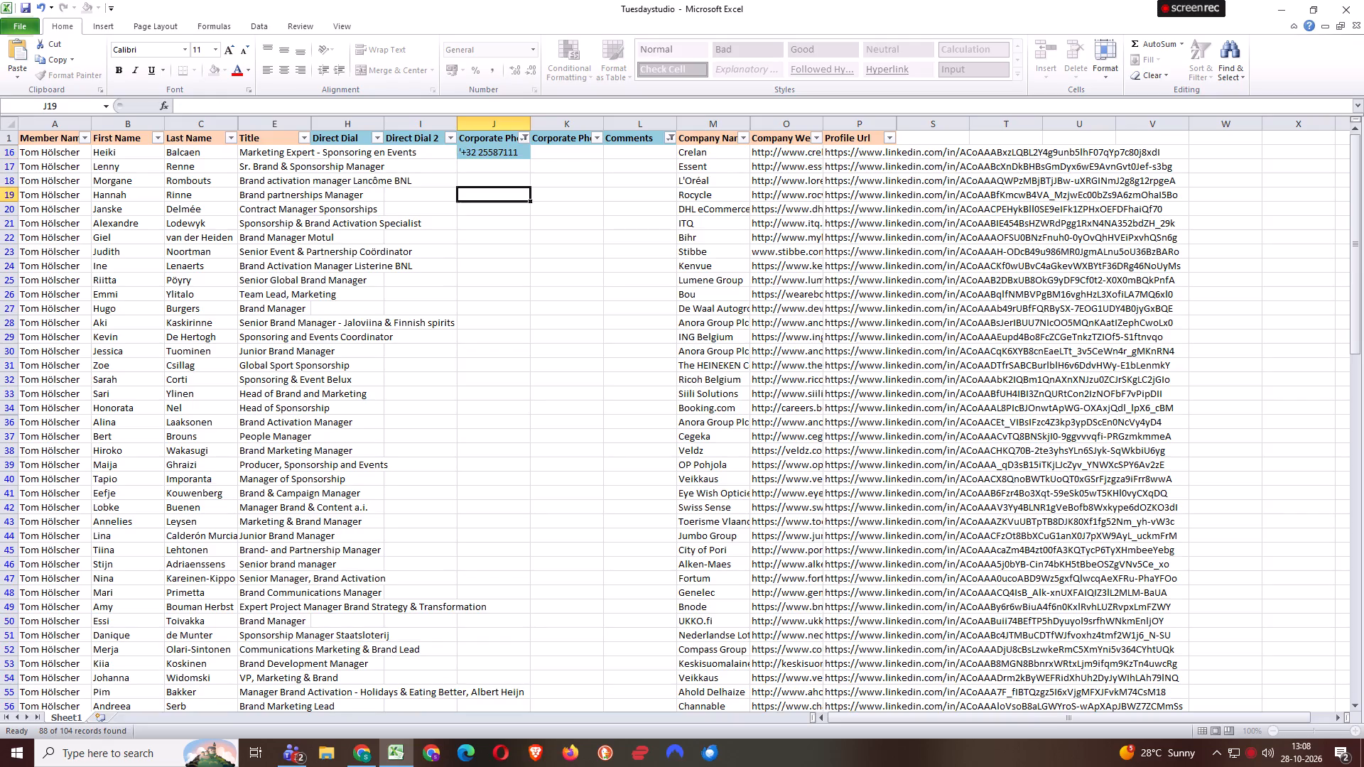
Reapply the blanks-only filter on the first Corporate Phone column to hide the Crelan row.
click(521, 133)
click(448, 398)
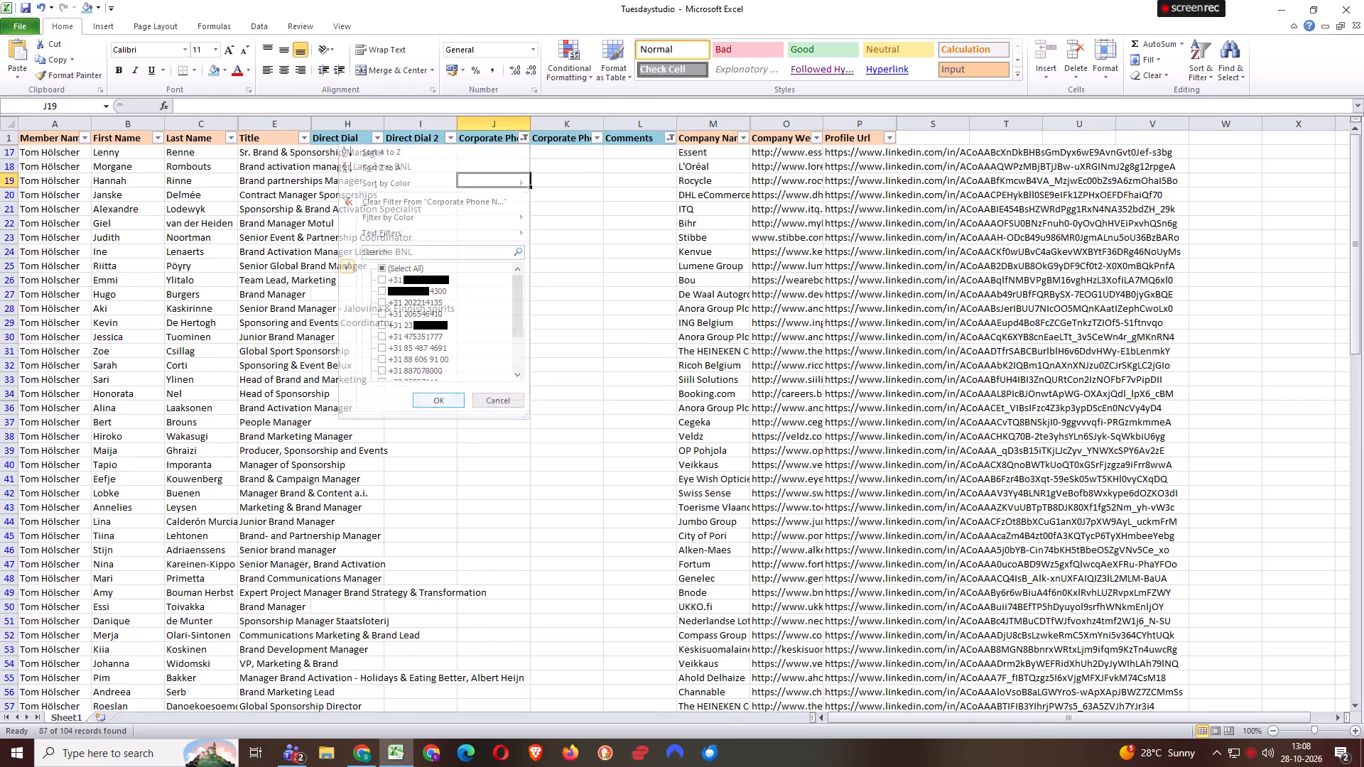
click(565, 391)
Copy the company name Essent from row 17 and search Google for "Essent company phone number netherlands".
click(707, 146)
key(ctrl+c)
key(alt+Tab)
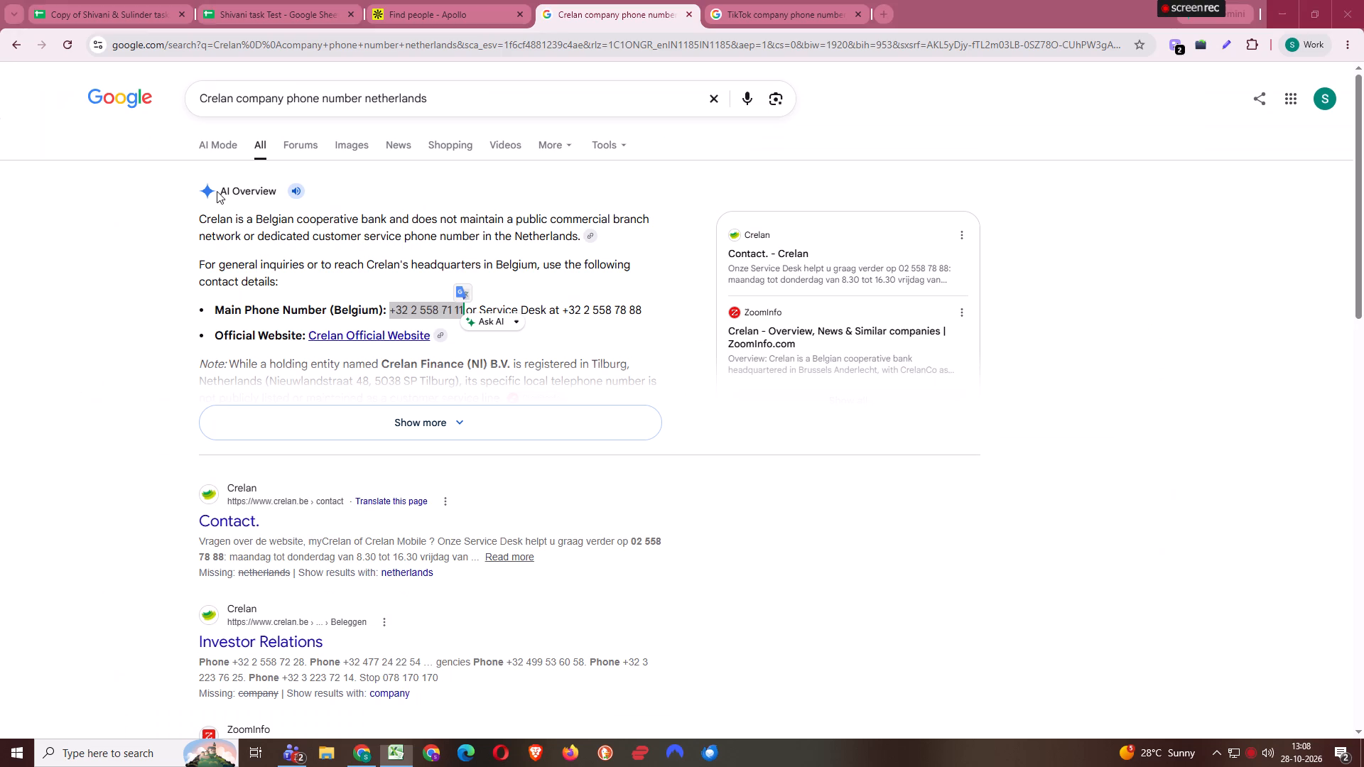
drag(235, 94, 27, 102)
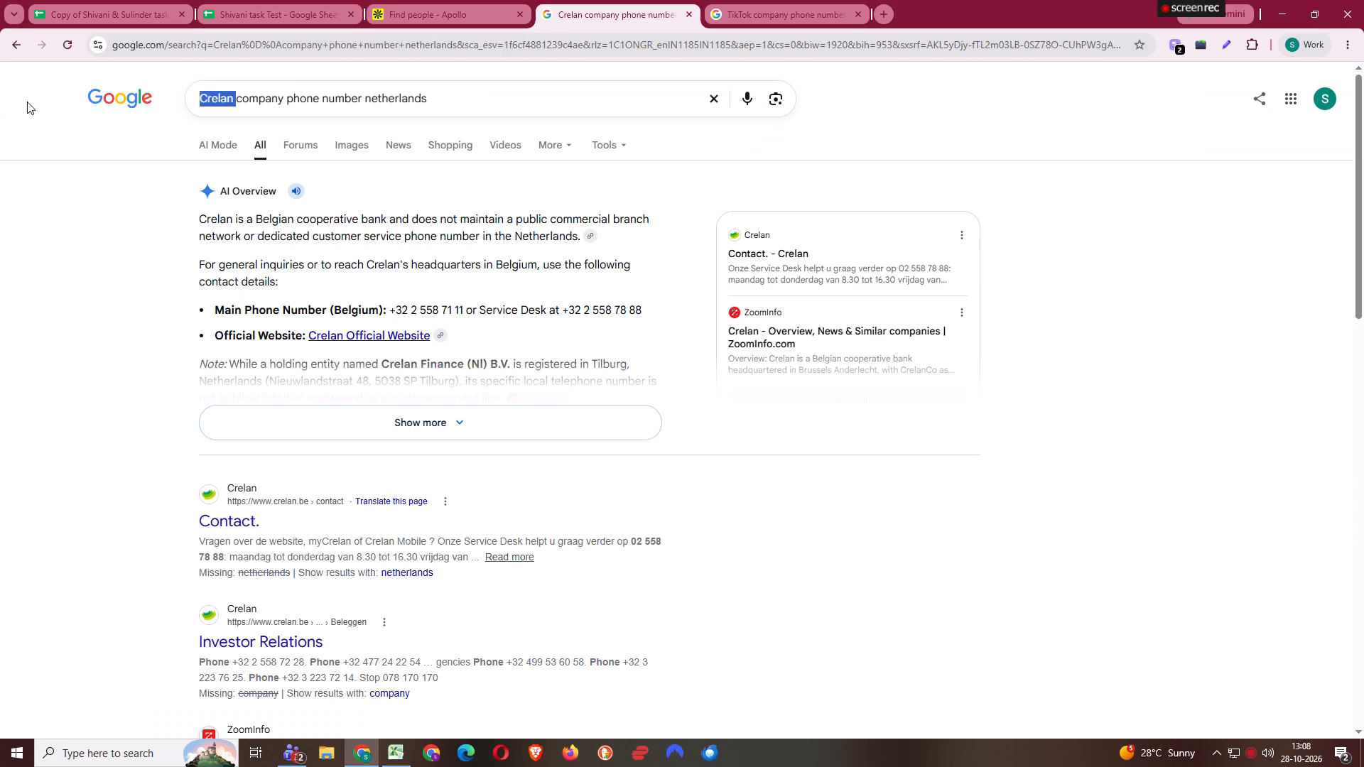
key(ctrl+v)
key(space)
key(Return)
key(Return)
key(Return)
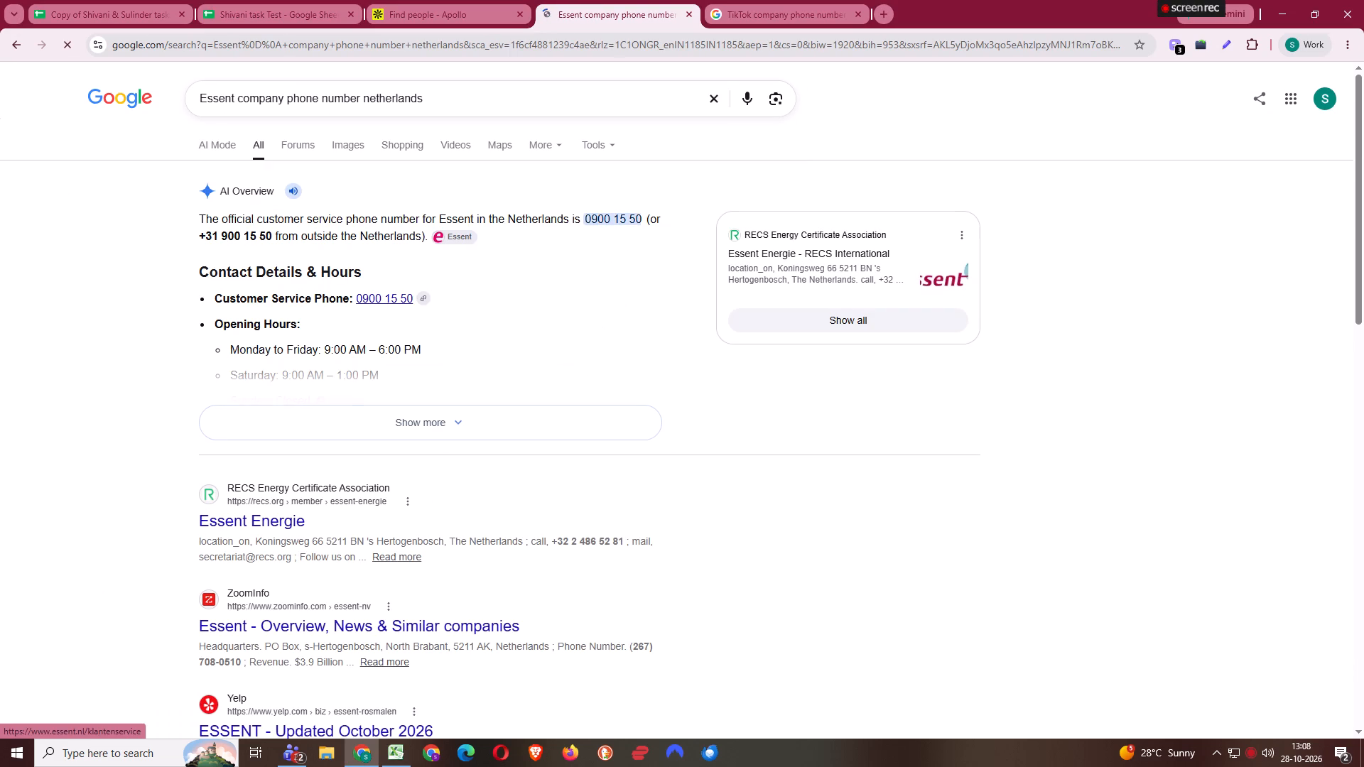
Enter Essent's +31 number from the search overview as text in row 17's first Corporate Phone cell, without spaces after the country code.
alt+click(211, 235)
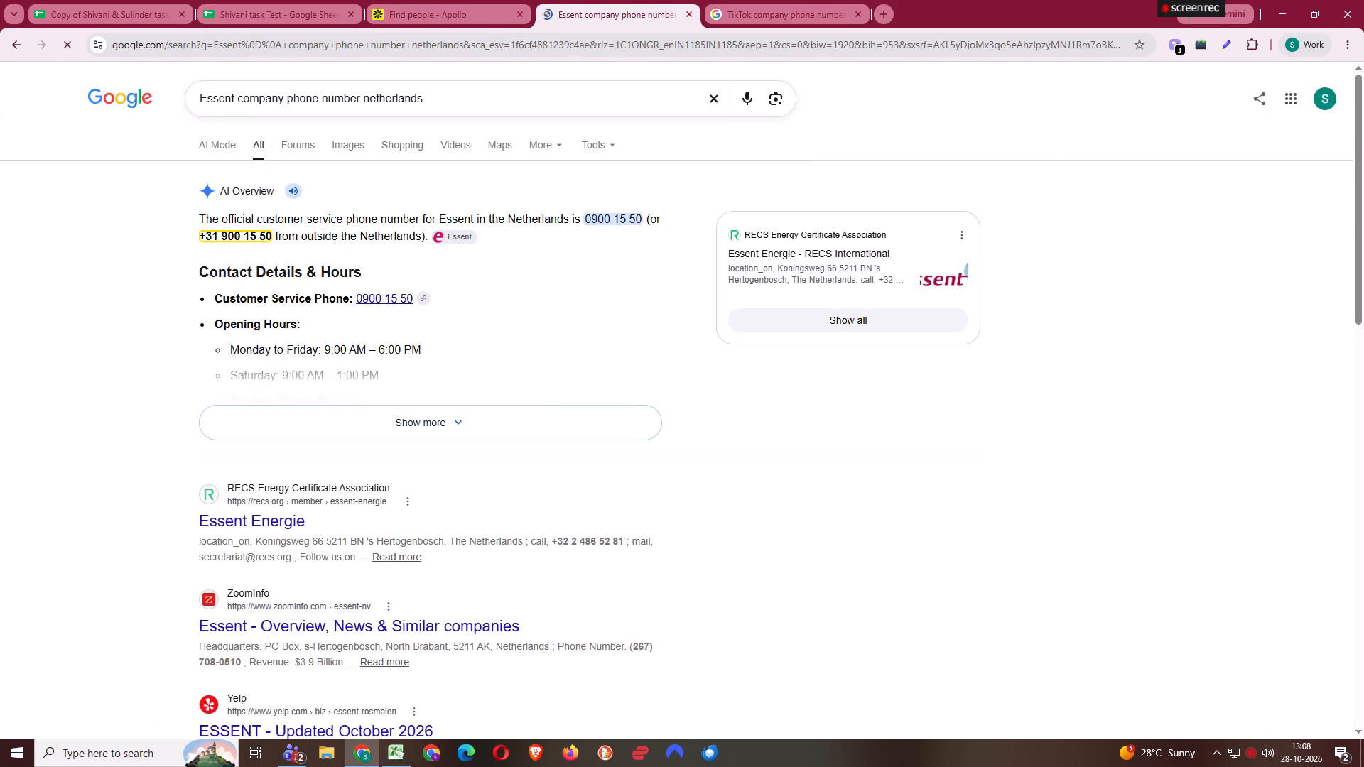
key(alt+Tab)
click(517, 151)
key(apostrophe)
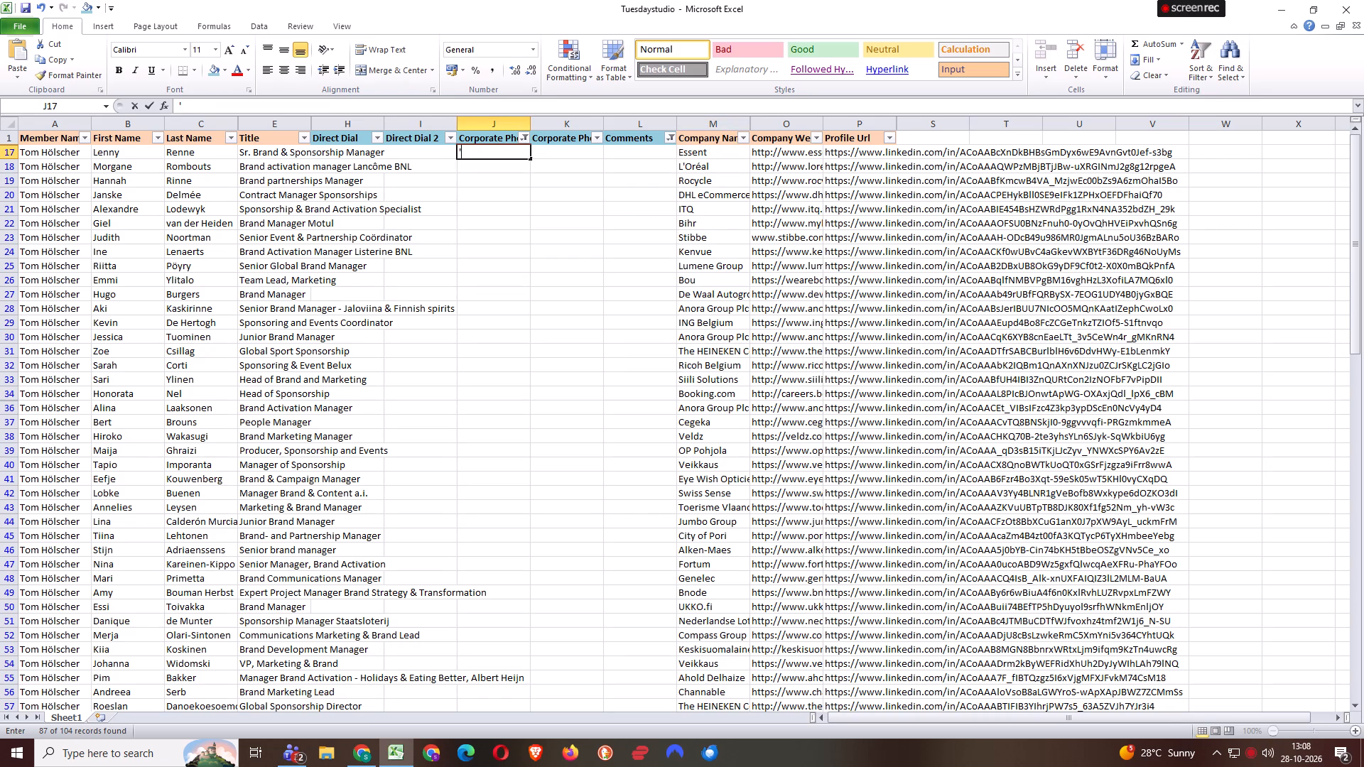
key(ctrl+v)
click(508, 147)
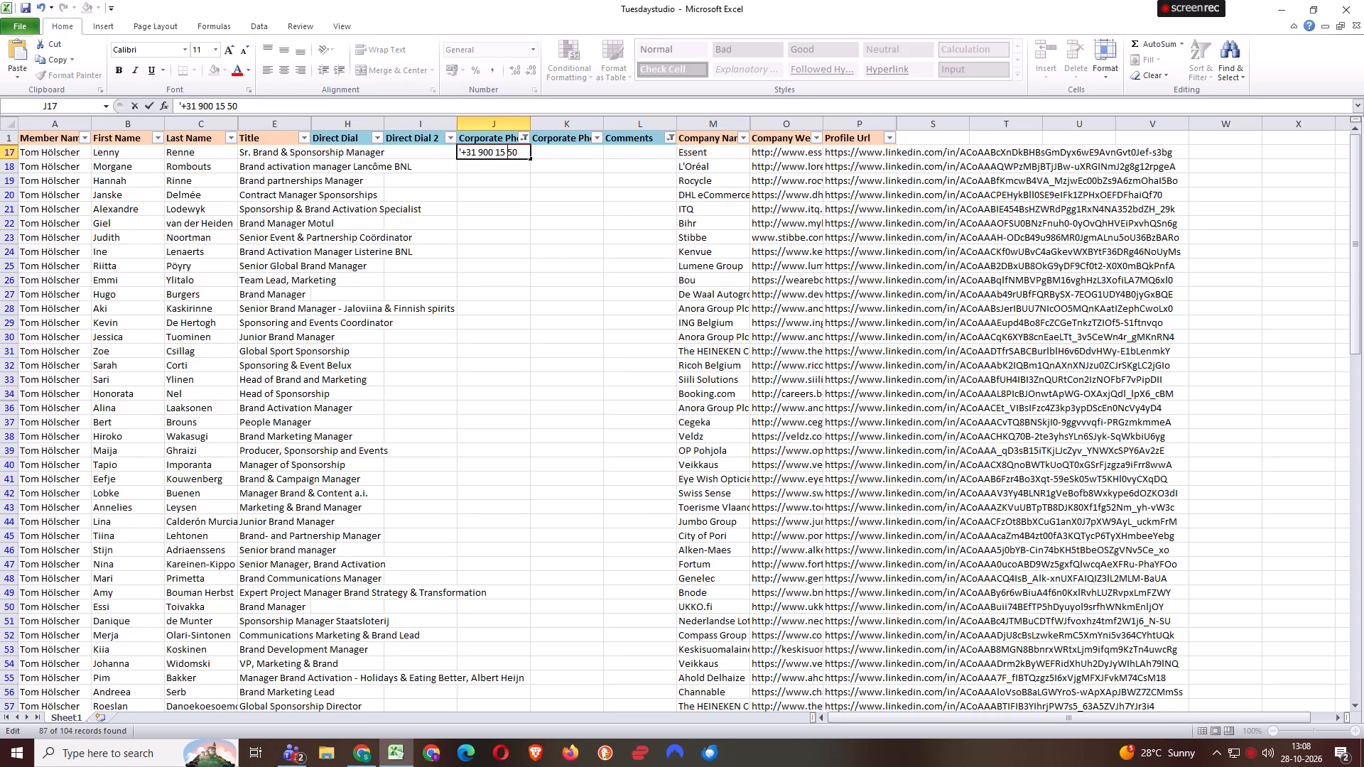
key(BackSpace)
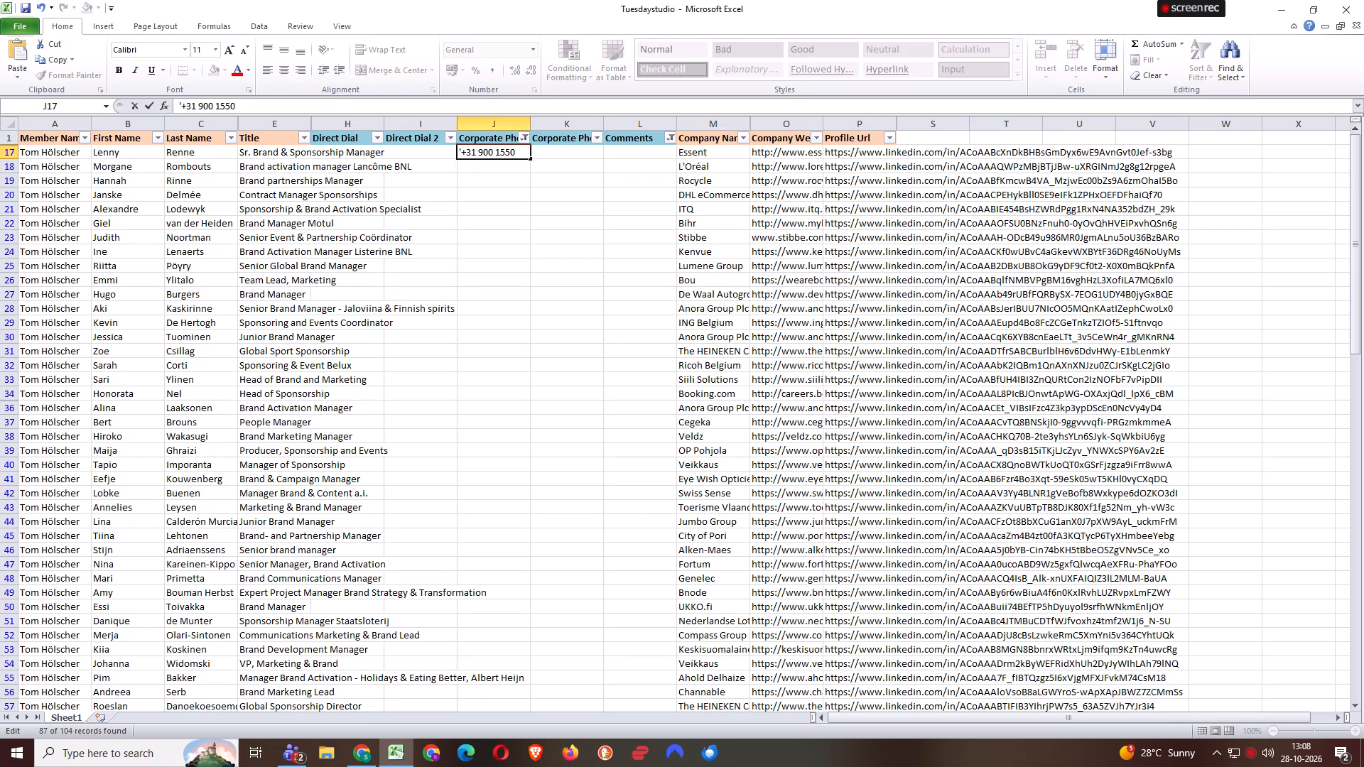
click(497, 148)
key(BackSpace)
click(497, 196)
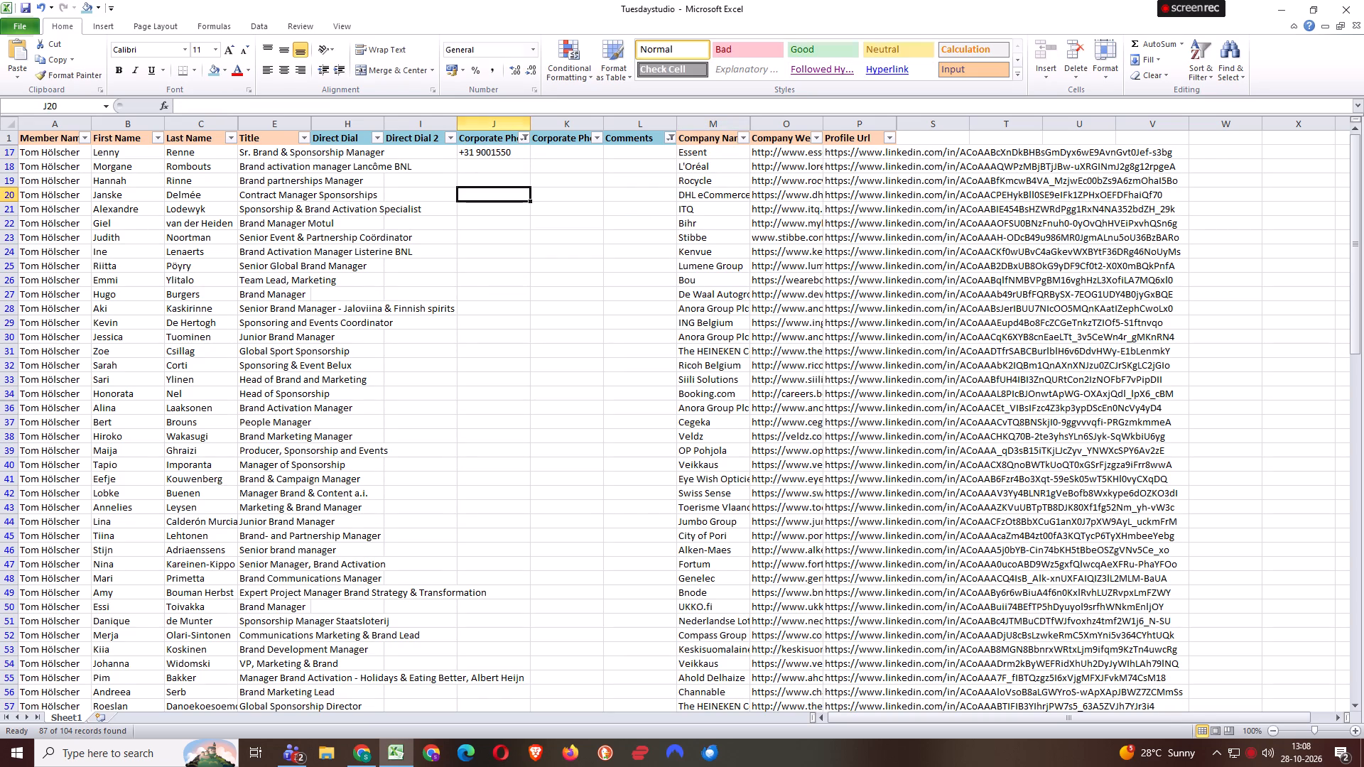
Recheck the Essent search results and reapply the blanks-only filter on the first Corporate Phone column to hide the Essent row.
key(alt+Tab)
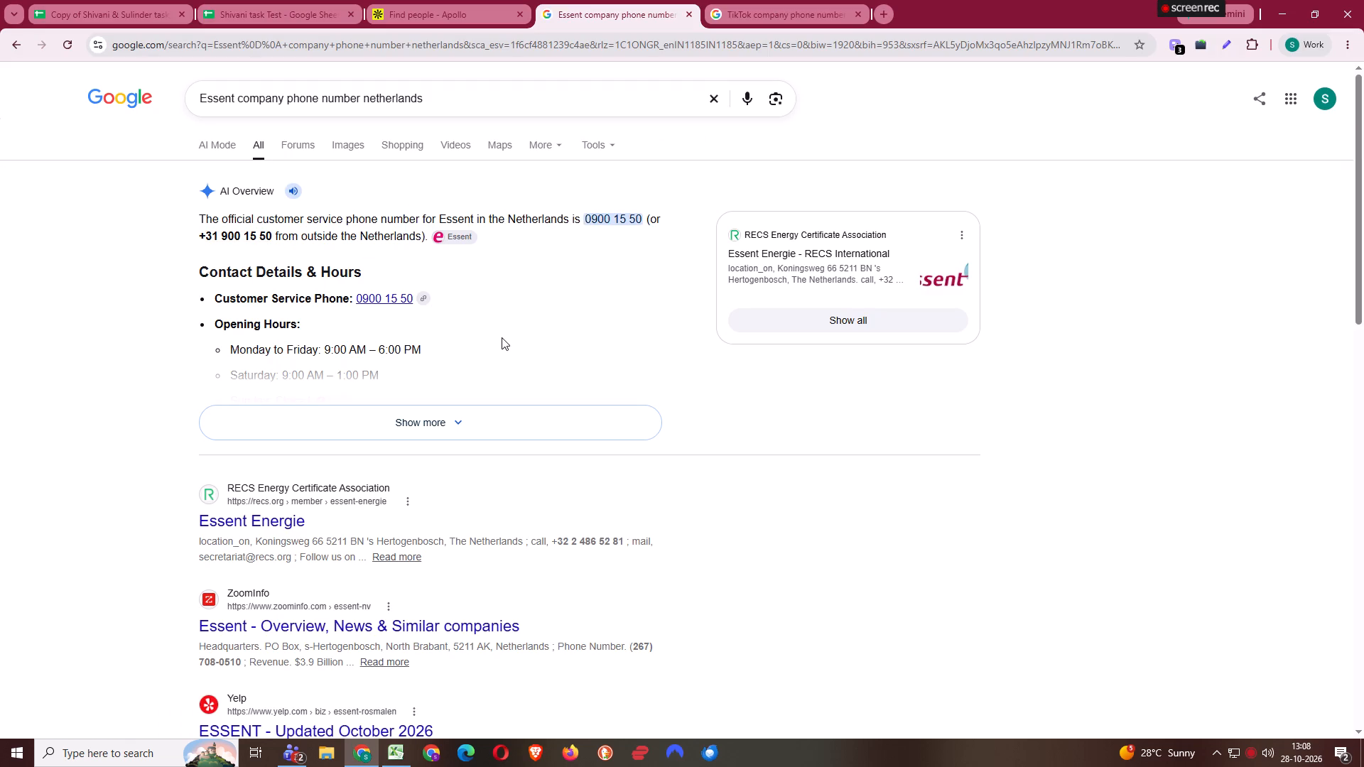
key(alt+Tab)
key(alt+Tab)
key(alt+Tab)
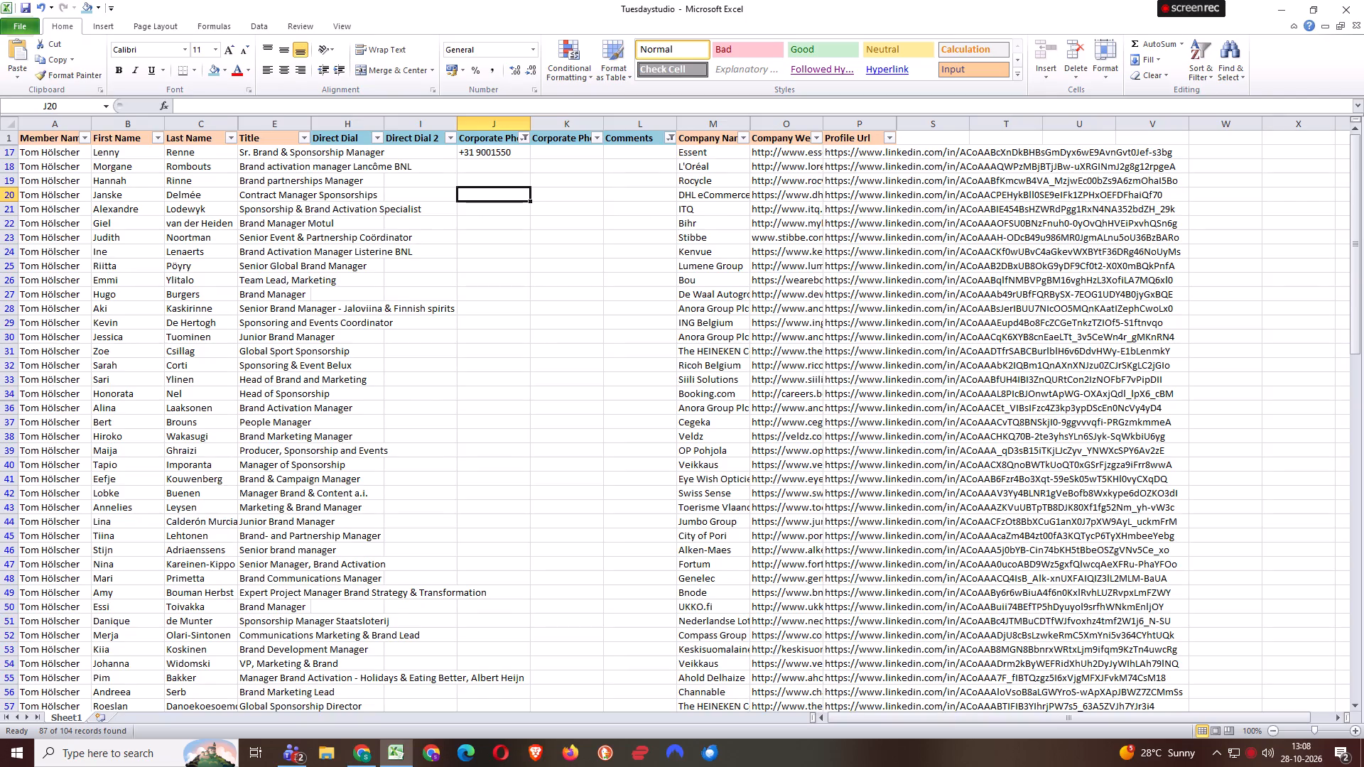
click(525, 141)
click(452, 398)
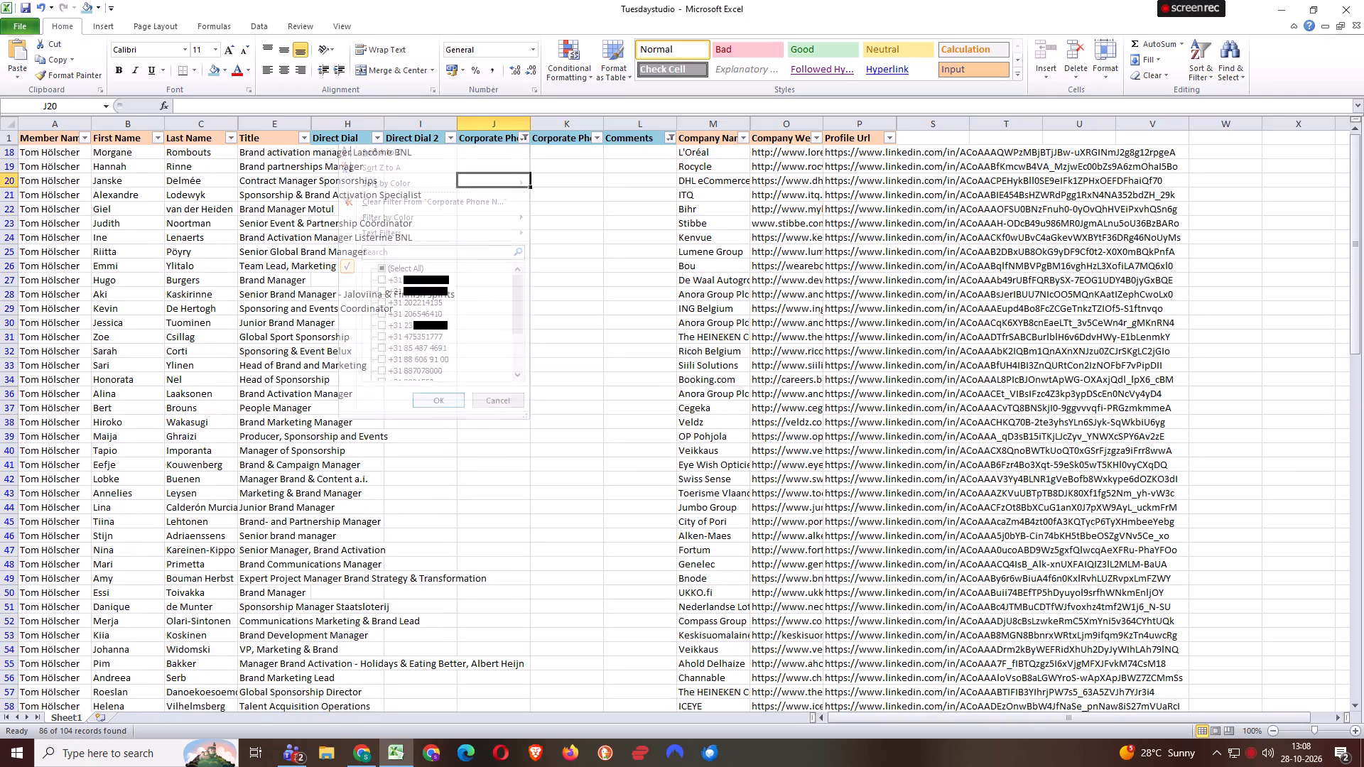
Save the Tuesdaystudio workbook.
click(731, 155)
key(ctrl+s)
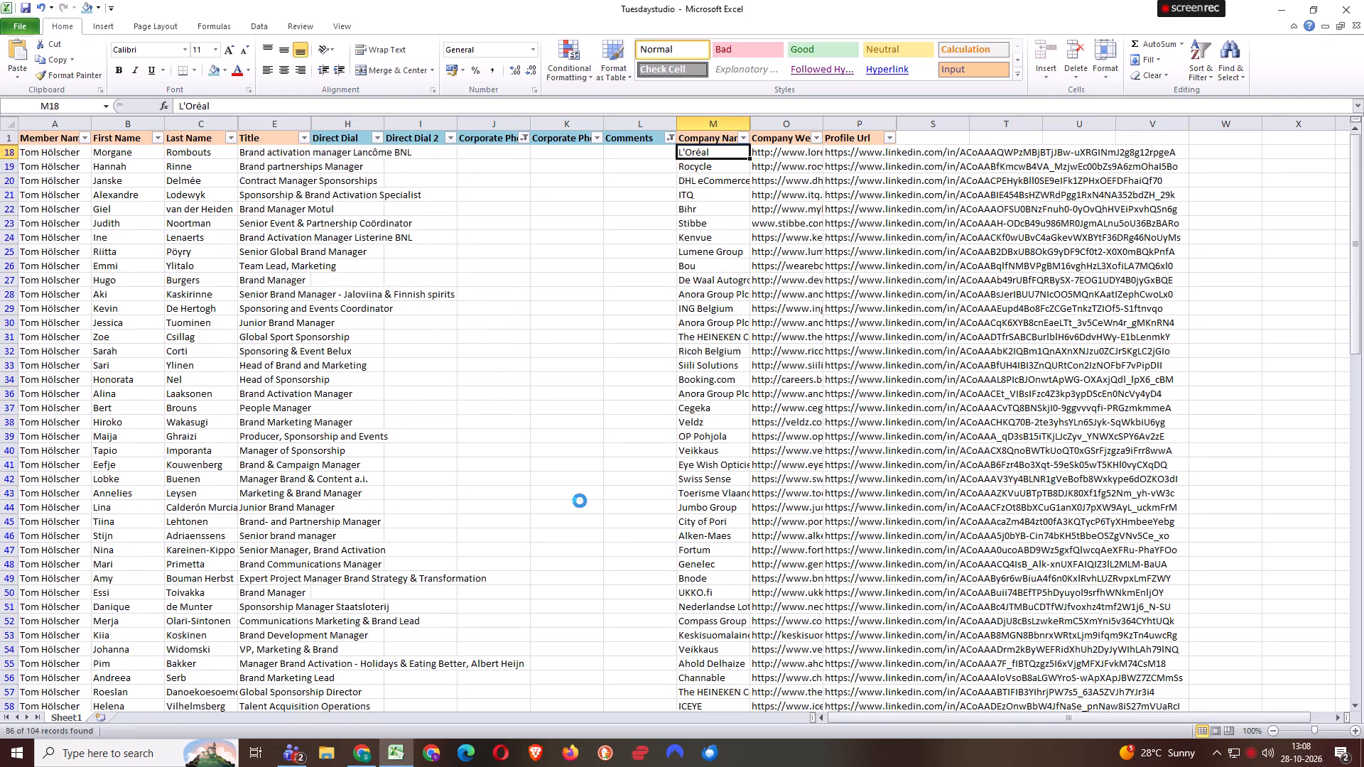
key(ctrl+s)
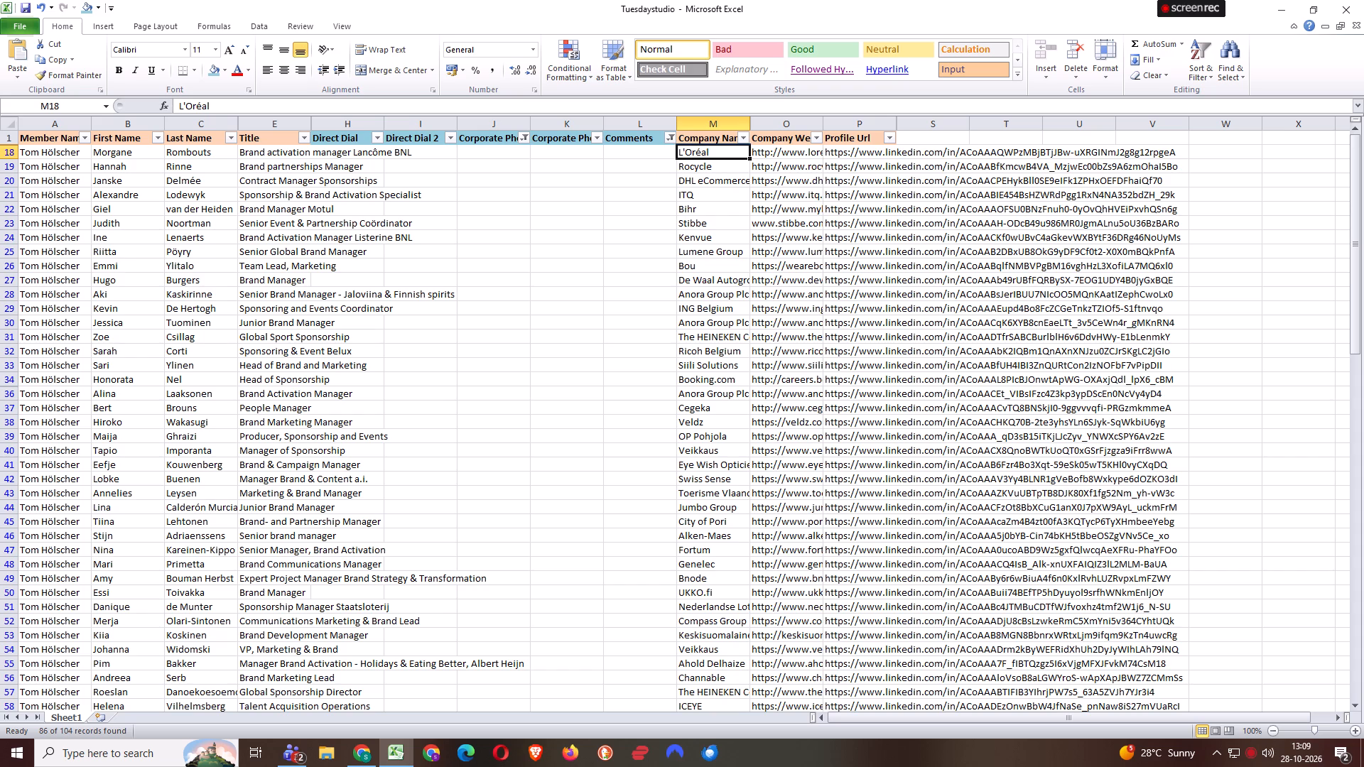
Copy the company name L'Oréal from row 18 and search Google for "L'Oréal company phone number netherlands".
key(ctrl+c)
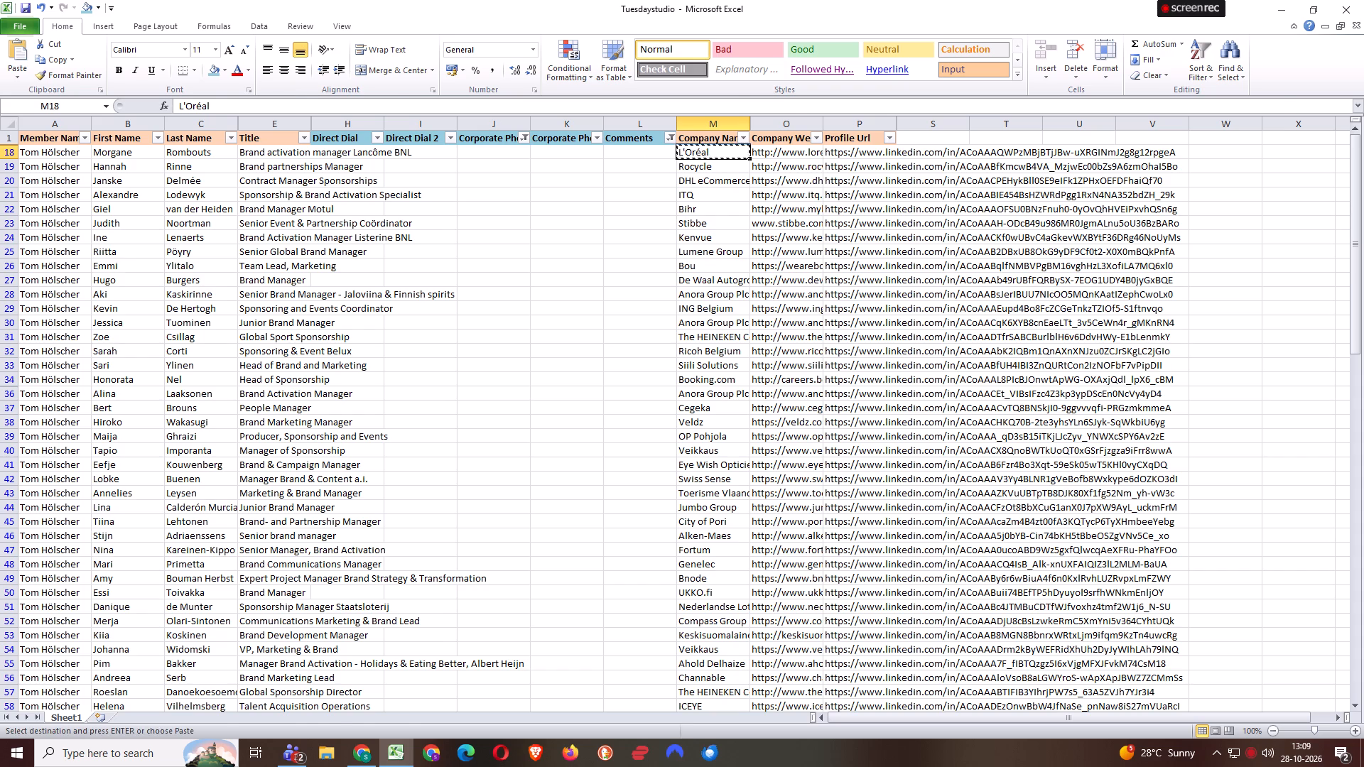
key(alt+Tab)
drag(237, 106, 159, 95)
key(ctrl+v)
key(Return)
key(Return)
key(Return)
key(Return)
key(Return)
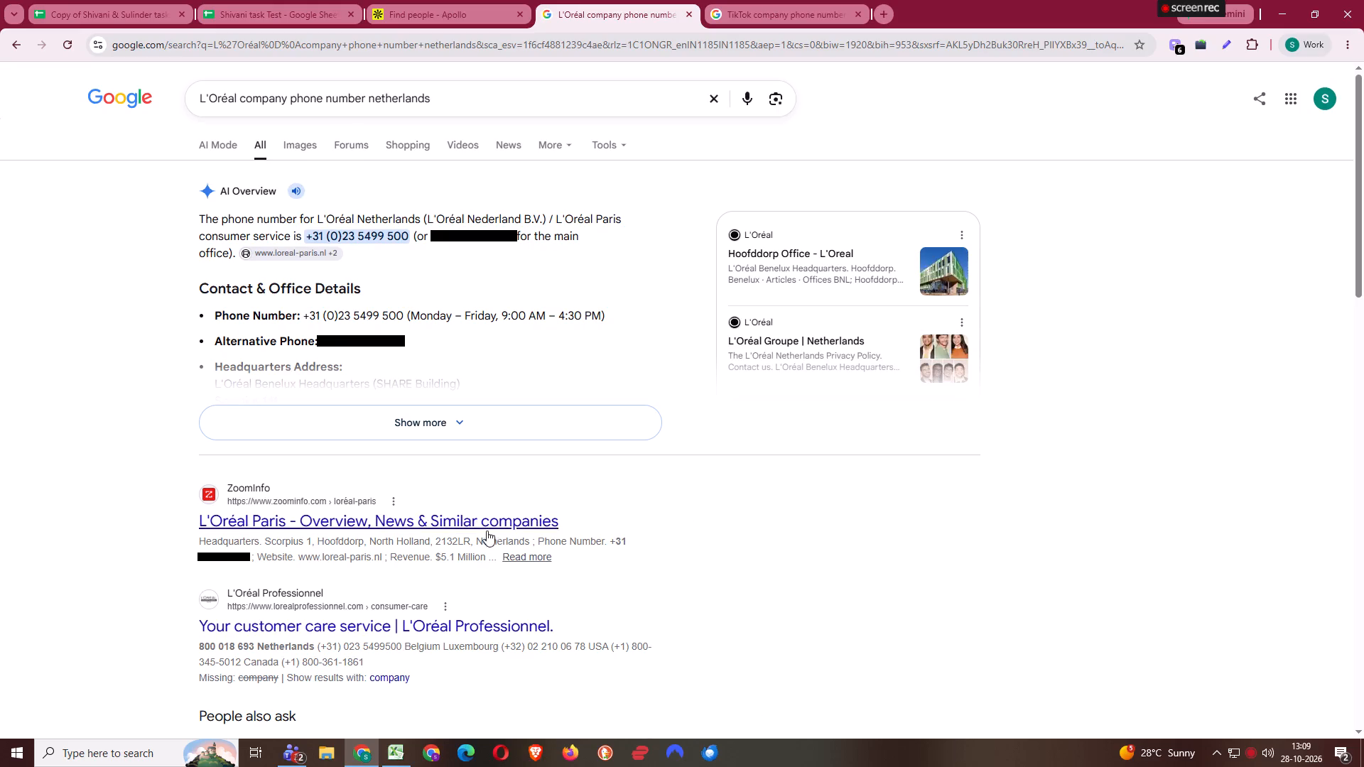
Copy the +31 phone number from the L'Oréal Paris ZoomInfo result and enter it as text in row 18's first Corporate Phone cell.
drag(612, 543, 629, 570)
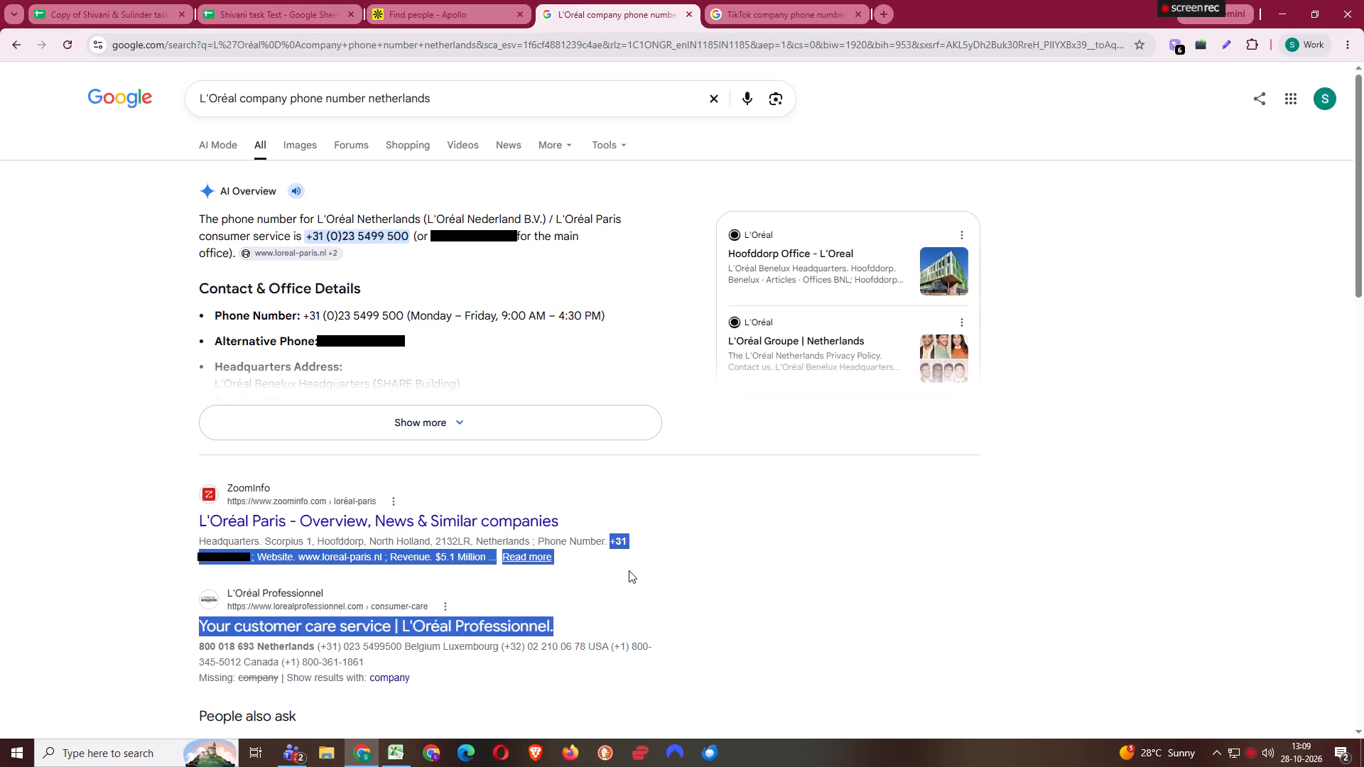
drag(629, 570, 248, 561)
key(ctrl+c)
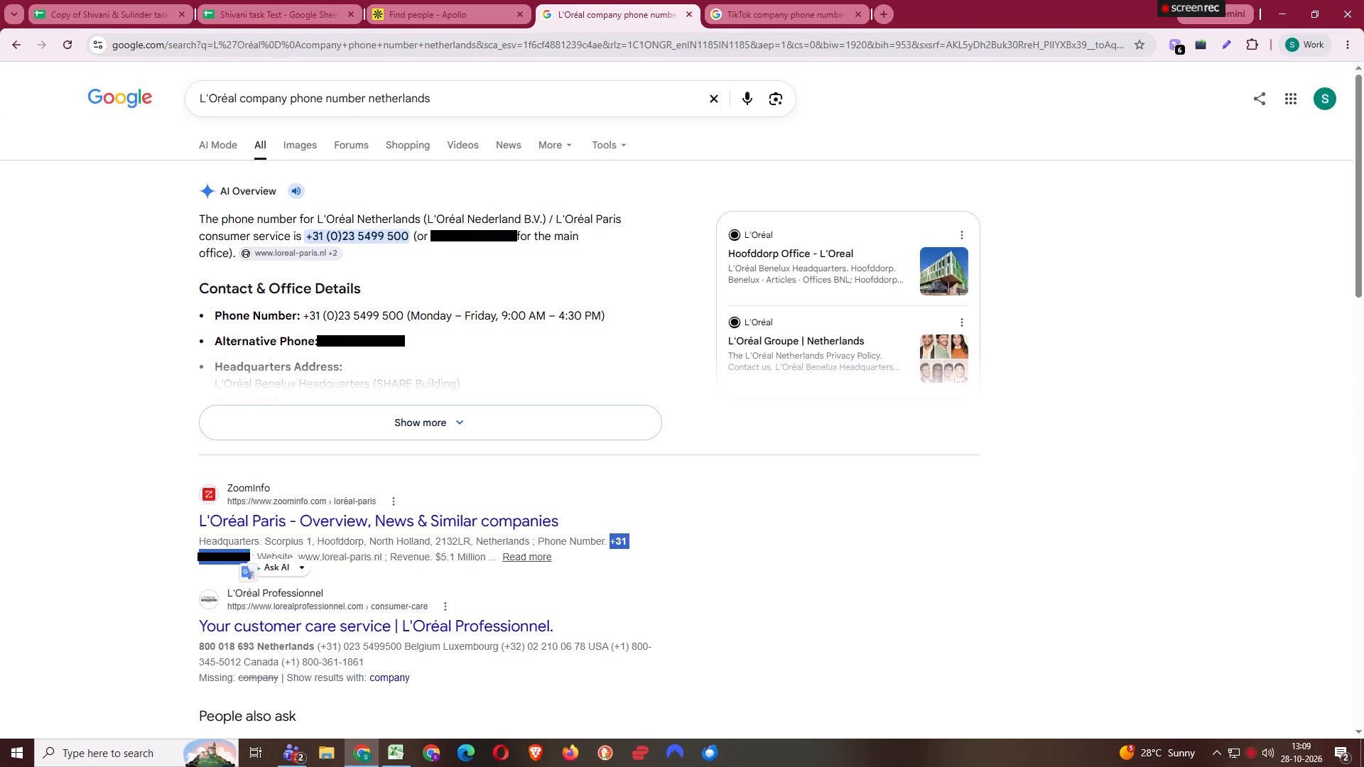
key(ctrl+c)
key(ctrl+c)
key(ctrl+c)
key(alt+Tab)
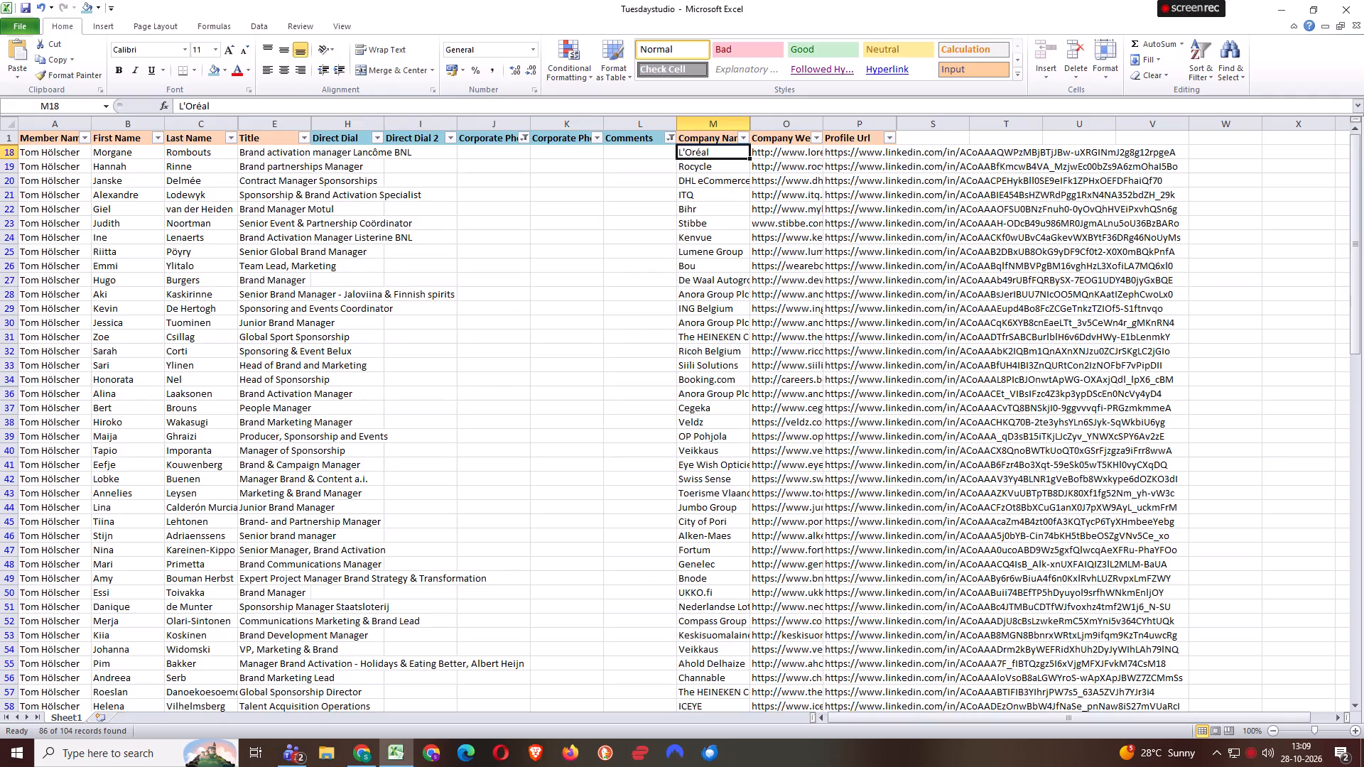
click(495, 156)
key(apostrophe)
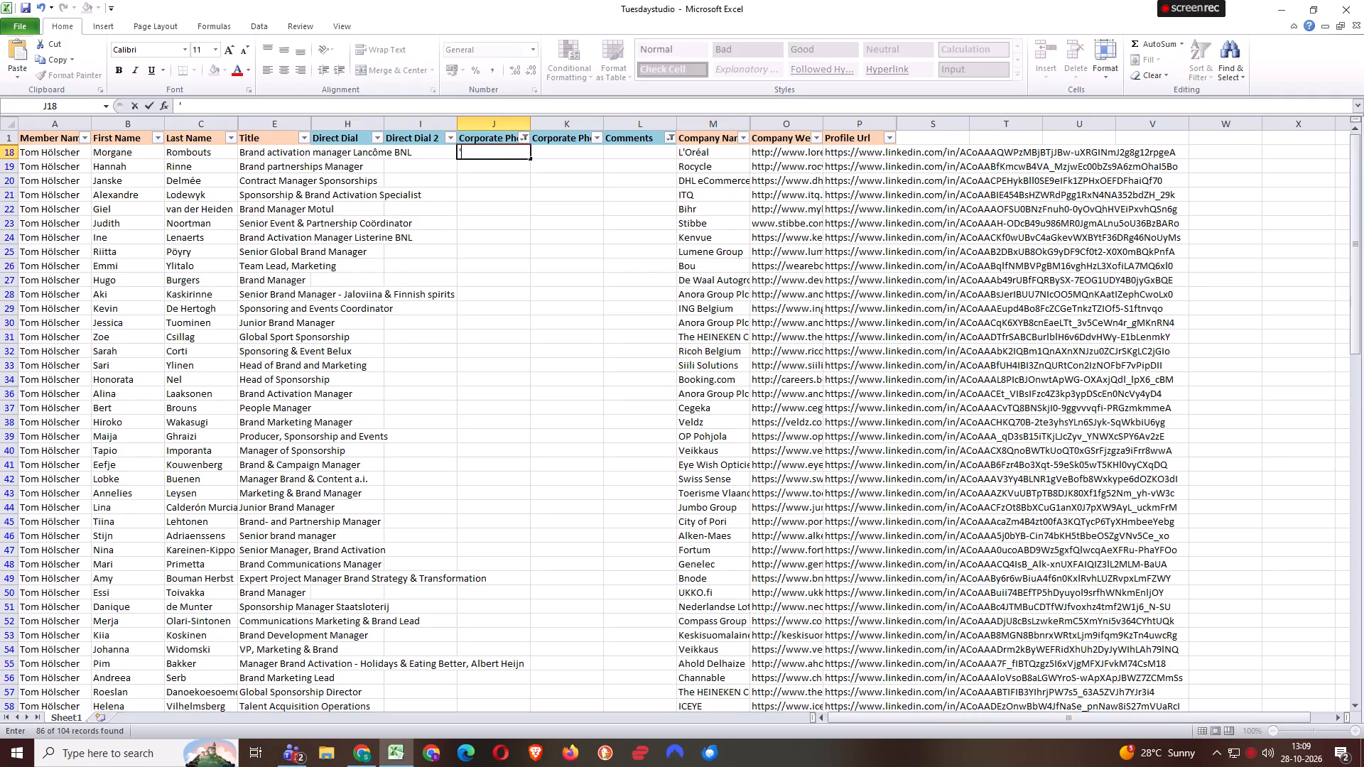
key(ctrl+v)
click(495, 209)
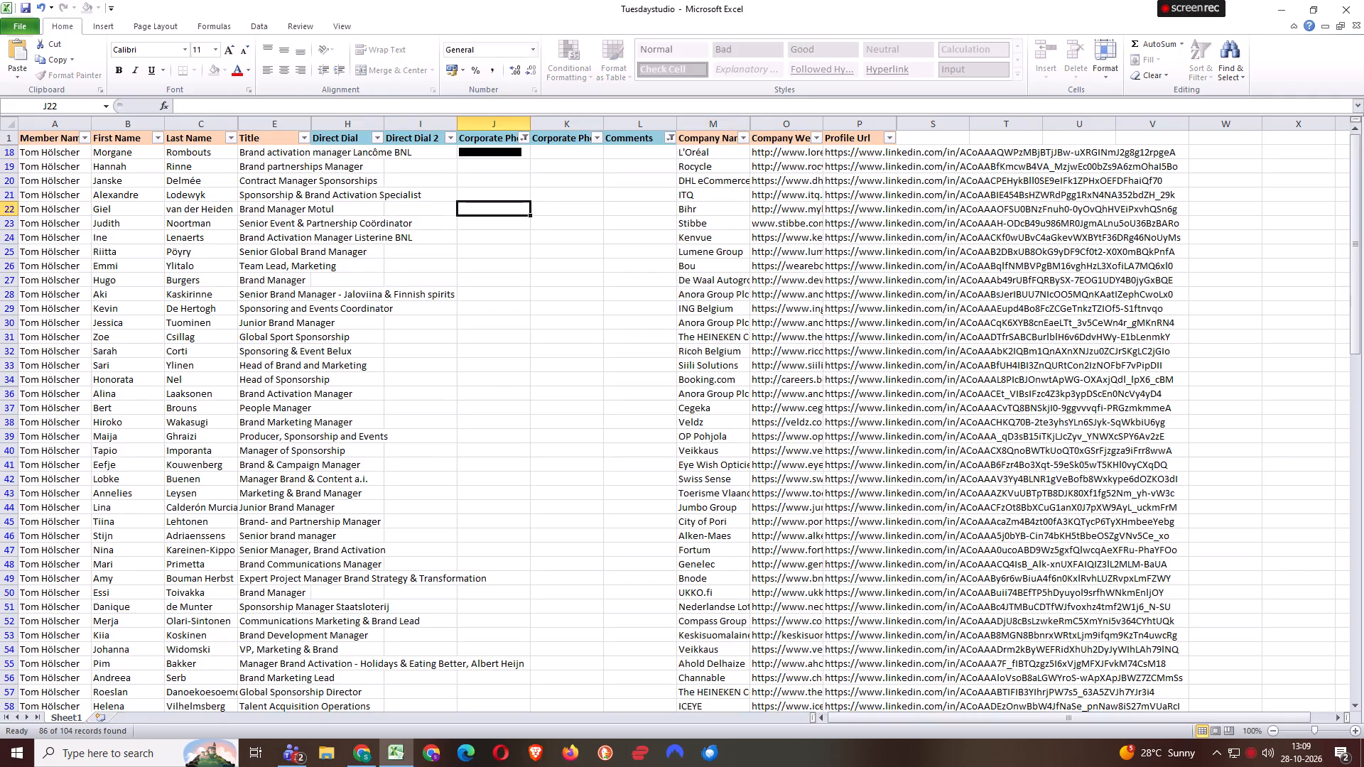
Copy the company name Rocycle from row 19 and search Google for "Rocycle company phone number netherlands".
click(717, 162)
key(ctrl+c)
key(alt+Tab)
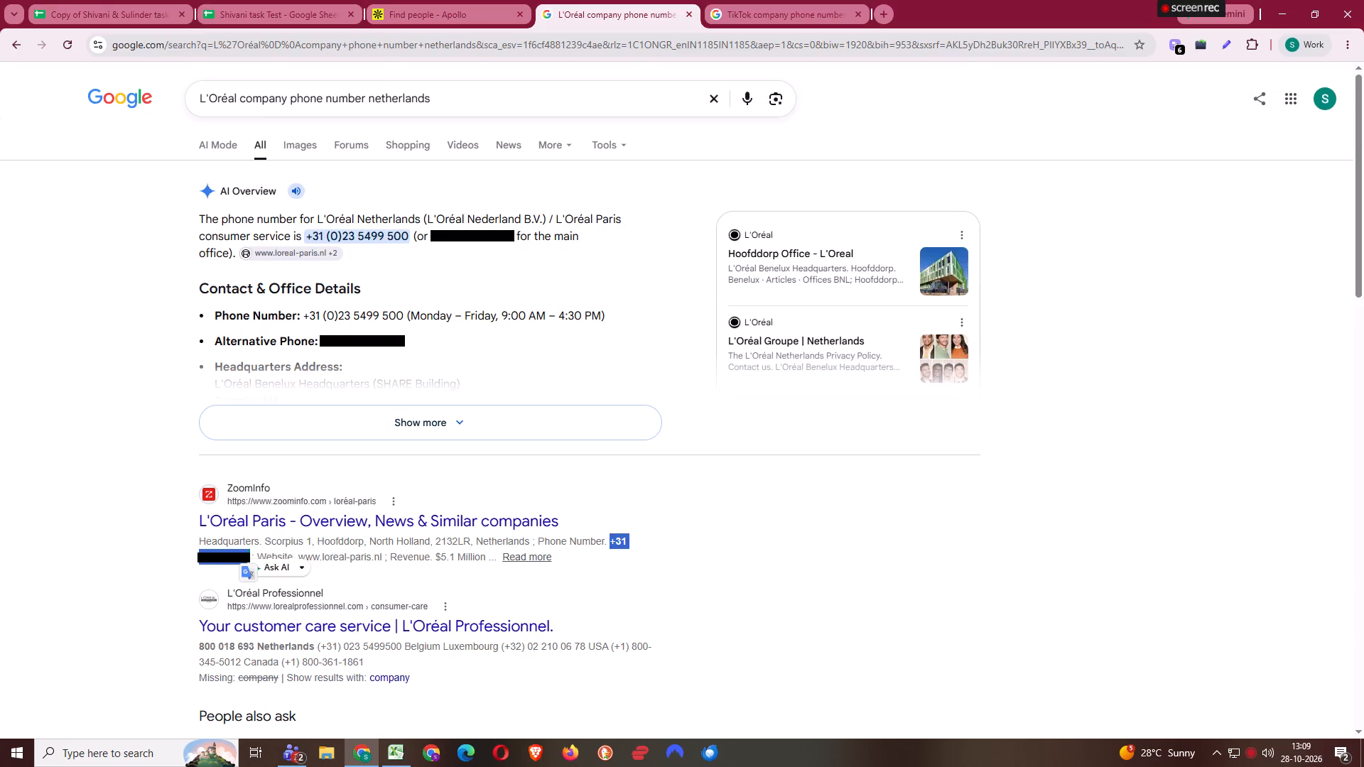
drag(238, 96, 0, 70)
key(ctrl+v)
key(Return)
key(Return)
key(Return)
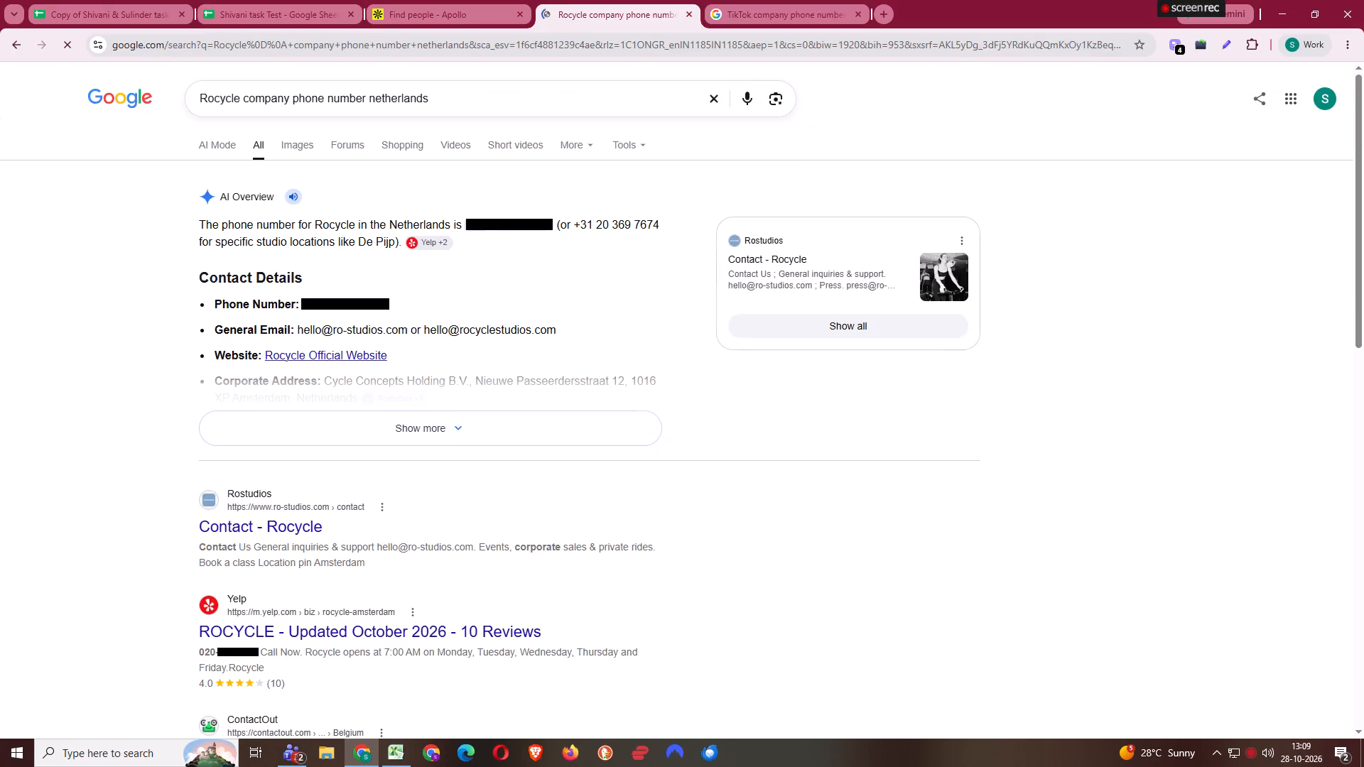
alt+click(492, 222)
key(alt+Tab)
click(496, 166)
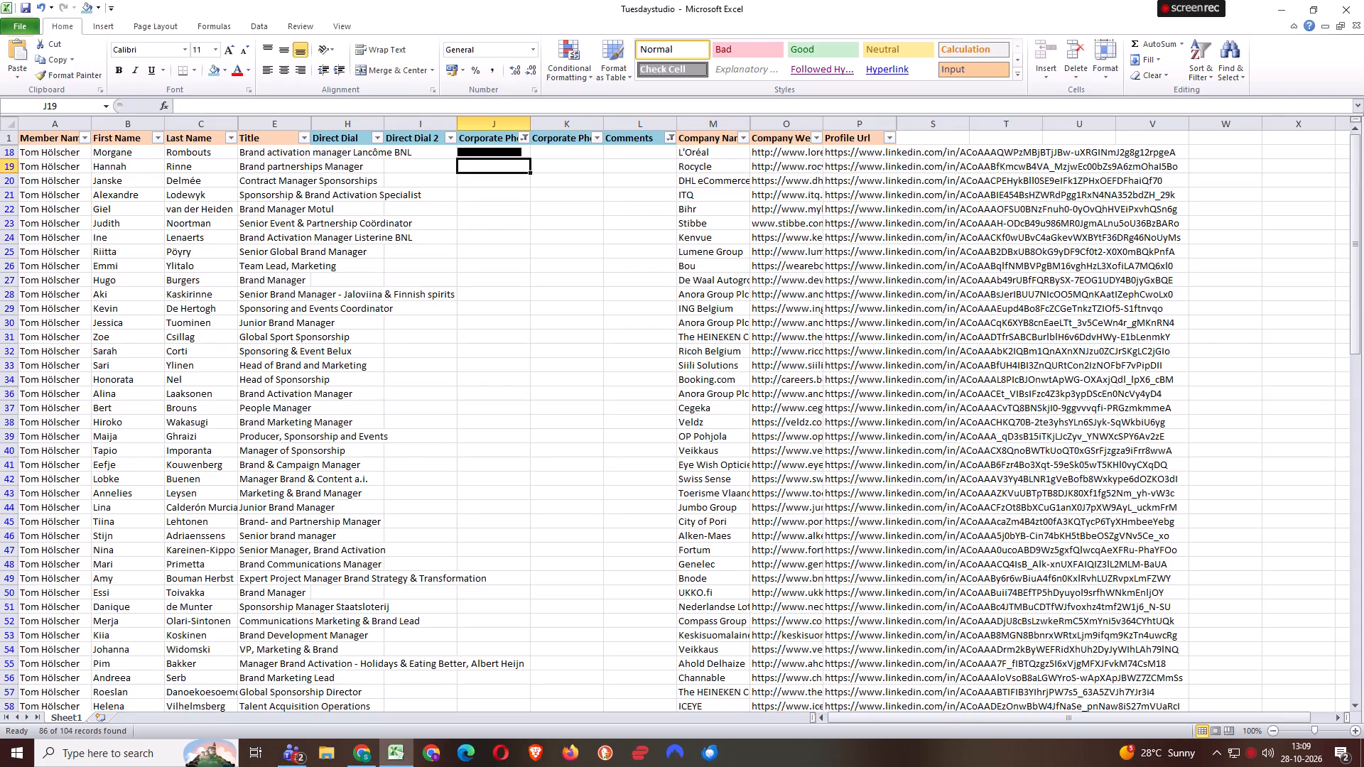
key(apostrophe)
key(ctrl+v)
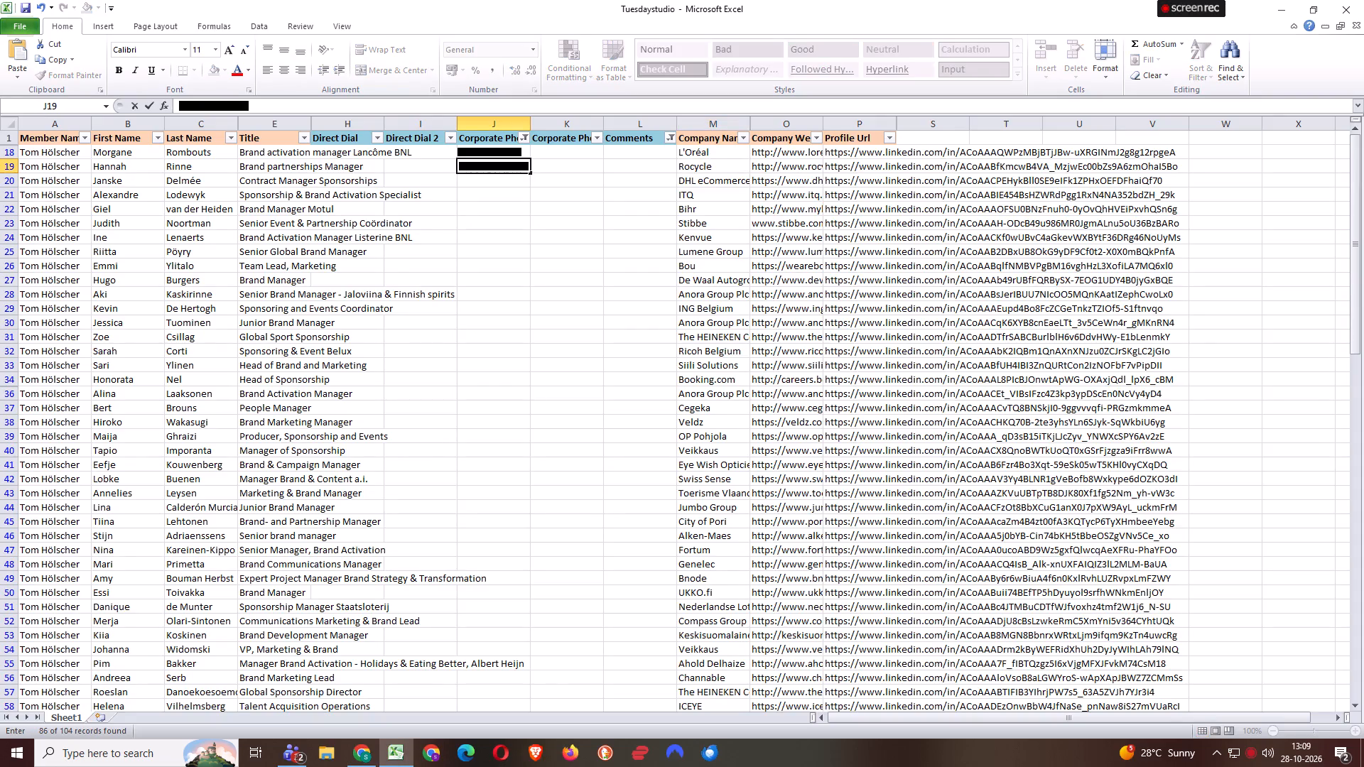
click(492, 165)
key(BackSpace)
key(Right)
key(Right)
key(Right)
key(Right)
key(BackSpace)
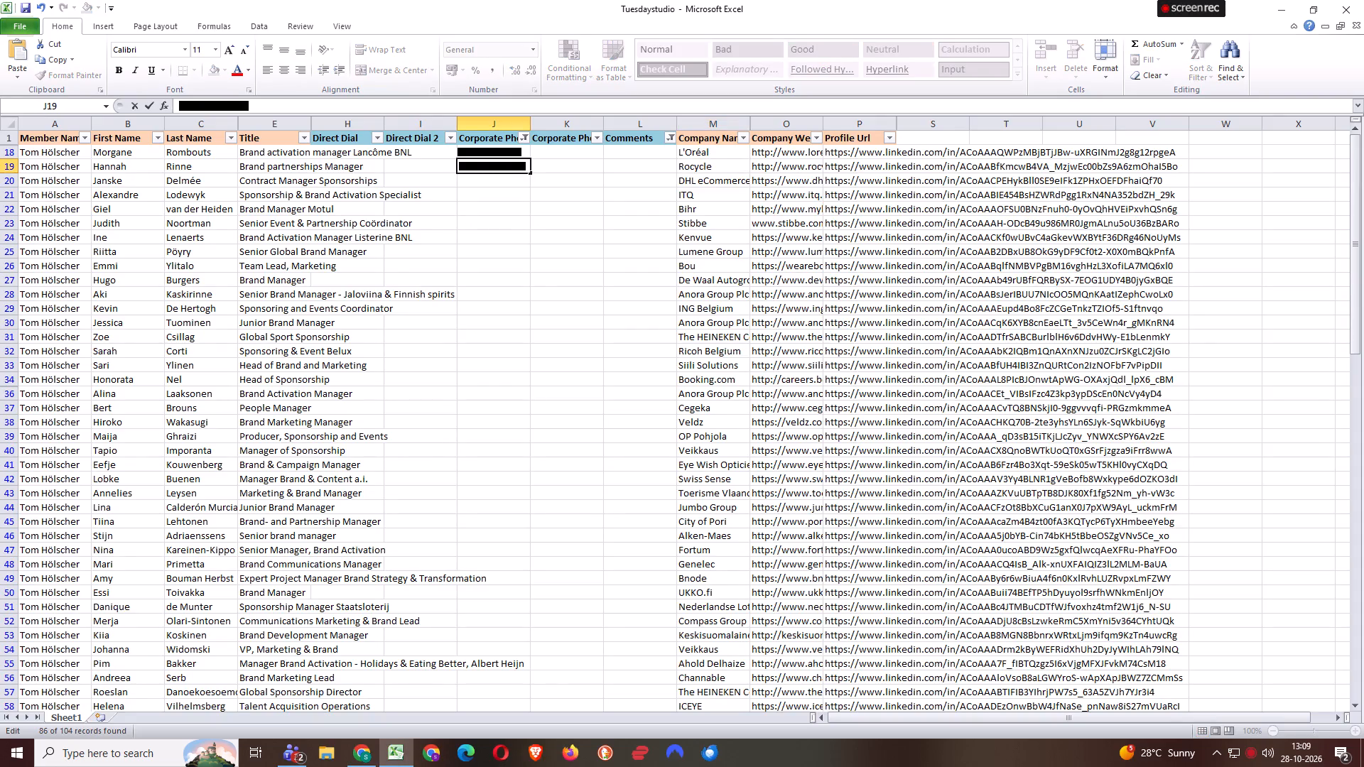
click(590, 177)
Copy the company name DHL eCommerce Nederland from row 20 and search Google for "DHL eCommerce Nederland company phone number netherlands".
click(682, 180)
key(ctrl+c)
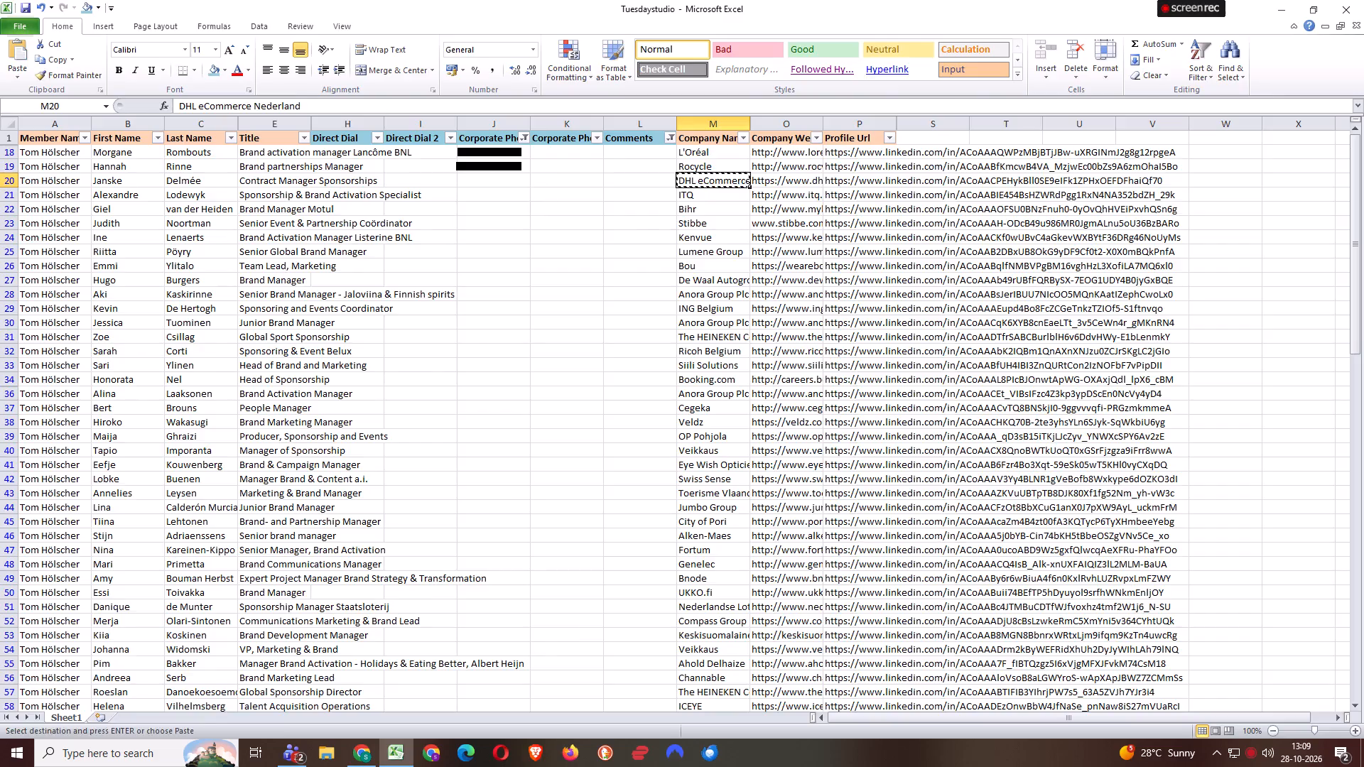
key(alt+Tab)
drag(238, 94, 48, 85)
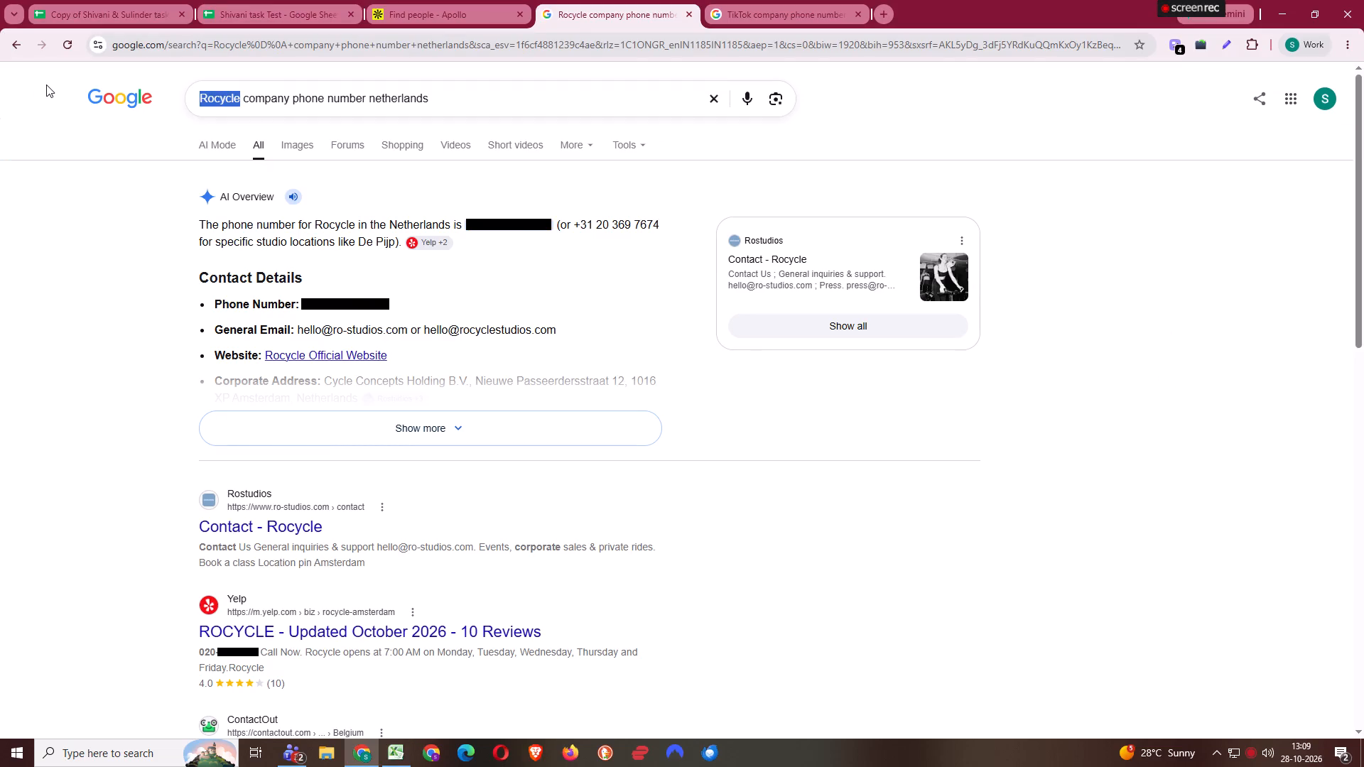
key(ctrl+v)
key(Return)
Reapply the filter on the first Corporate Phone column of the Tuesdaystudio workbook to hide the newly filled rows.
key(alt+Tab)
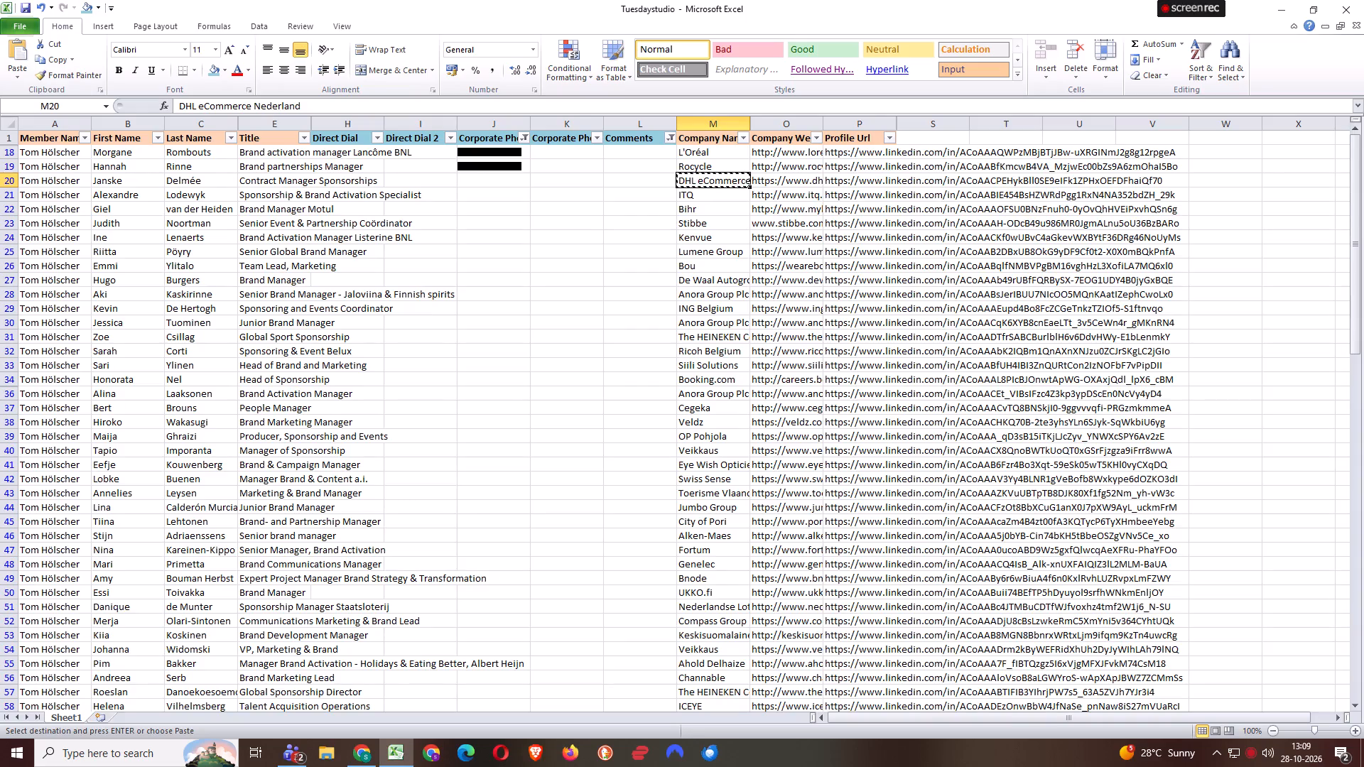
click(525, 143)
click(422, 399)
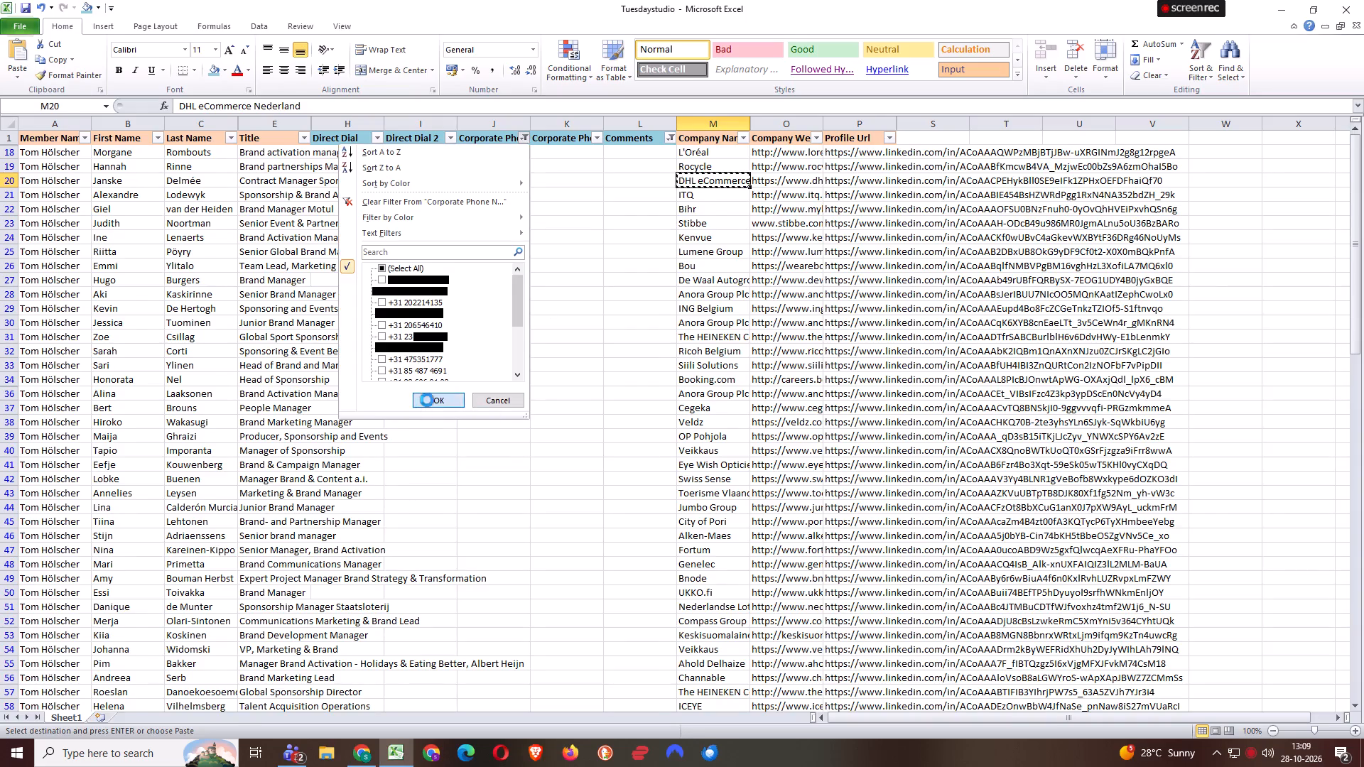
Save the Tuesdaystudio workbook.
click(595, 363)
key(ctrl+s)
key(ctrl+s)
key(ctrl+s)
key(ctrl+s)
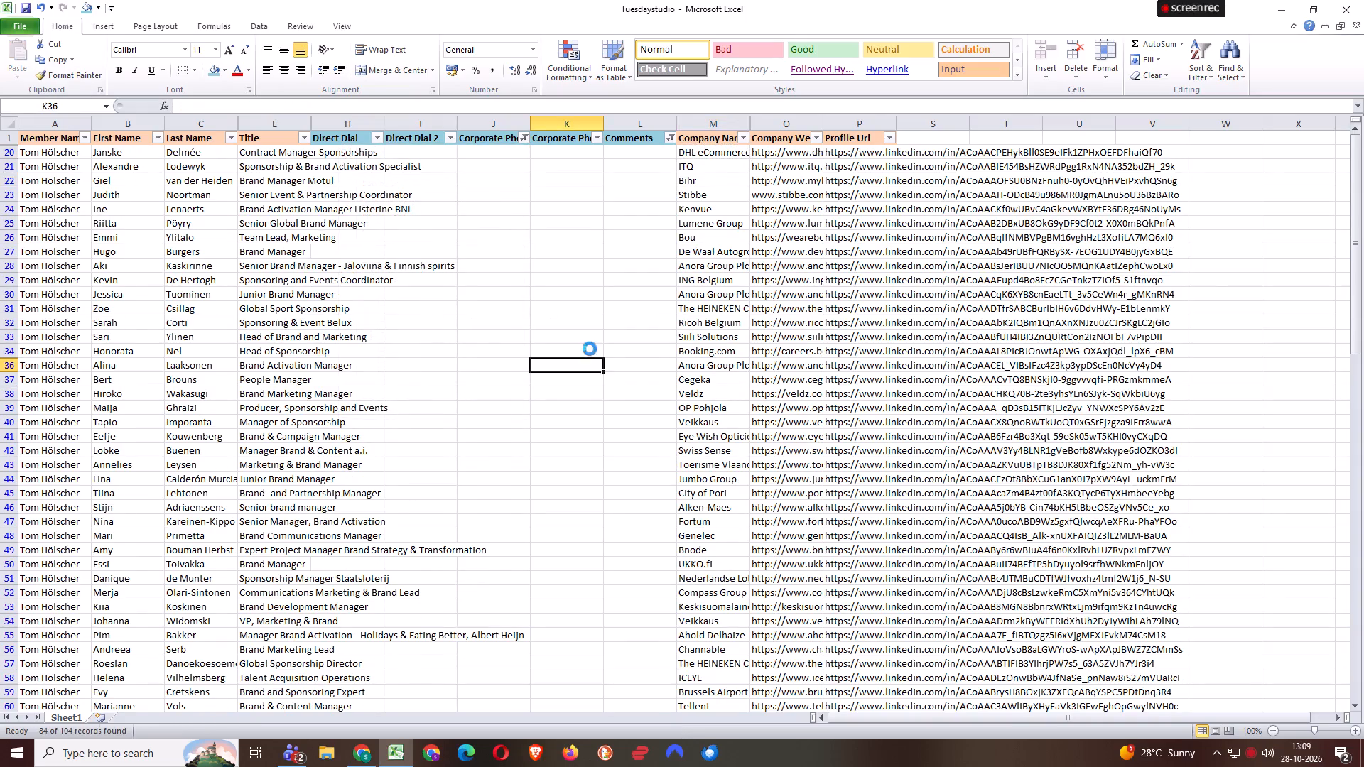
scroll(700, 299, down, 14)
scroll(687, 282, up, 16)
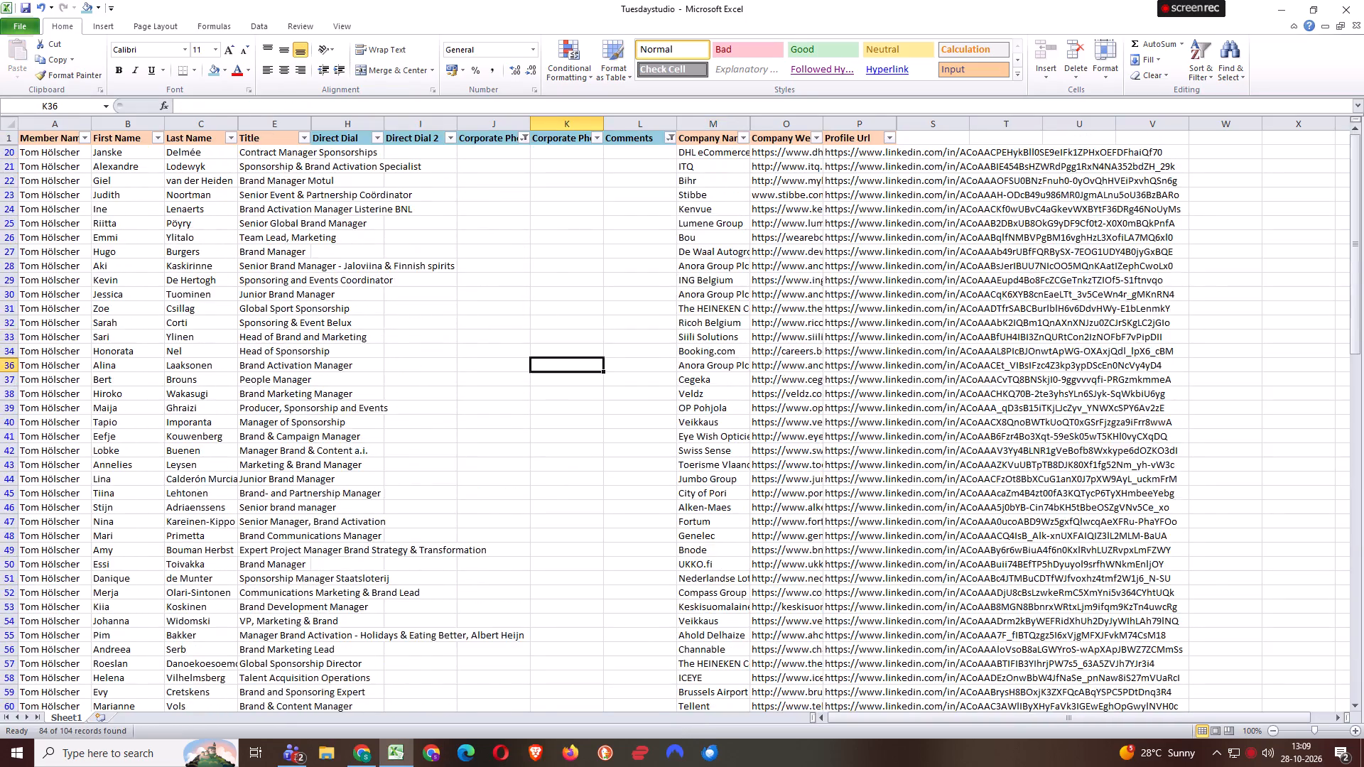
Open Google's AI Mode answer for DHL eCommerce Nederland, copy its +31 customer service number, and return to the full results.
key(alt+Tab)
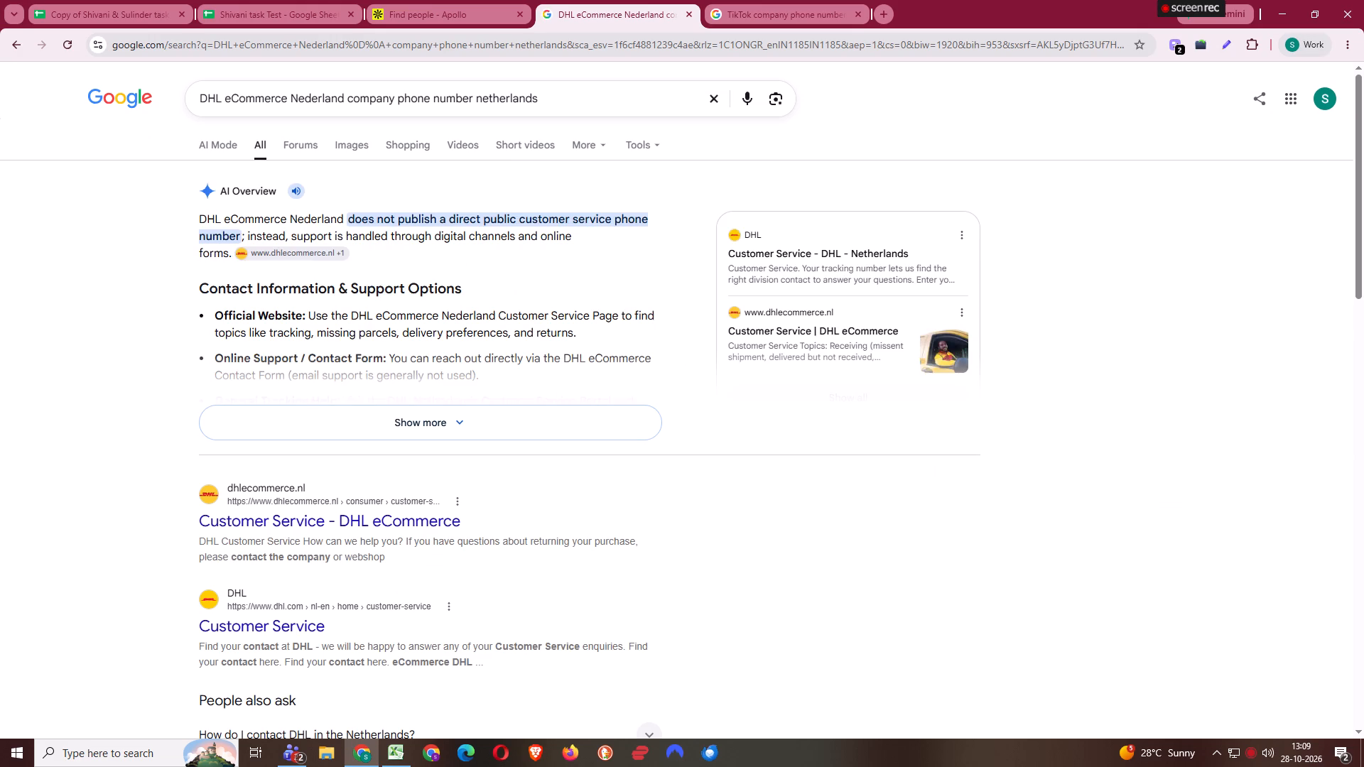
key(alt+Tab)
key(alt+Tab)
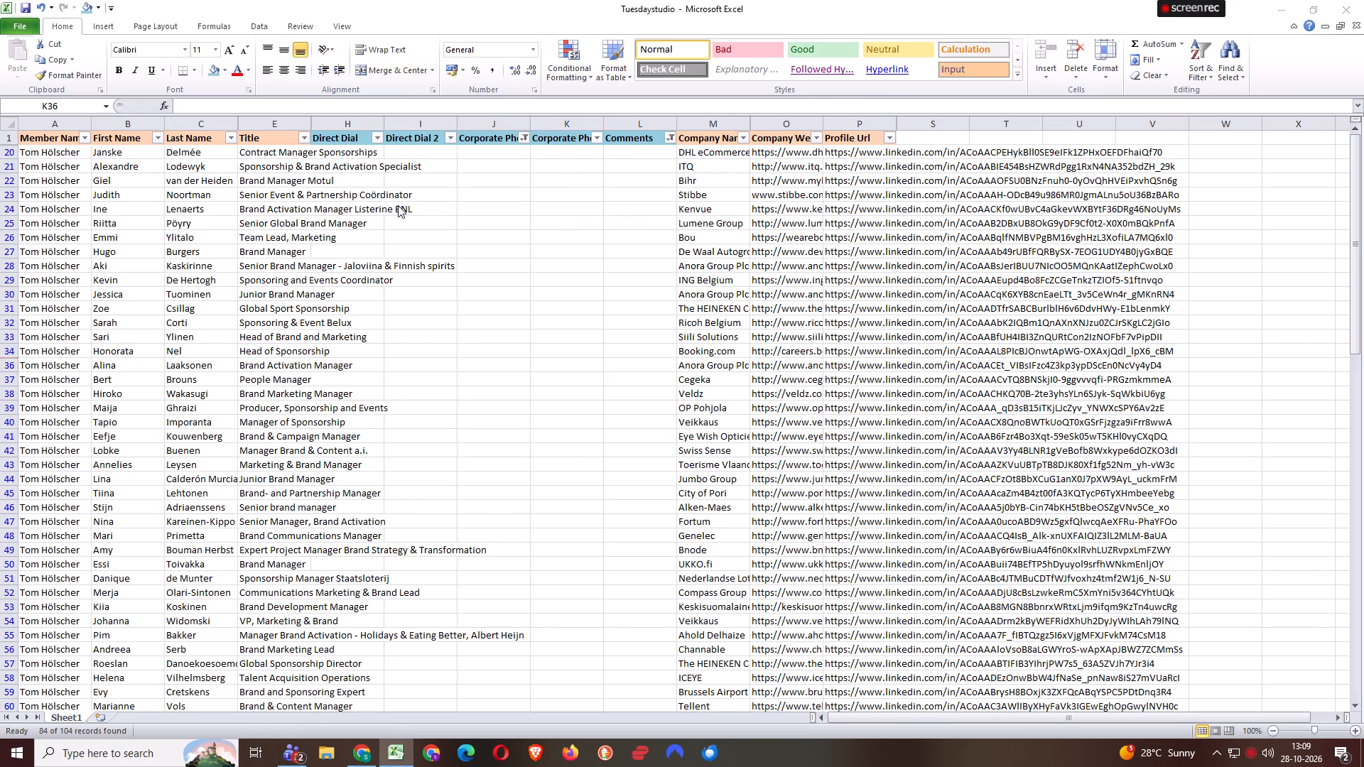
click(229, 149)
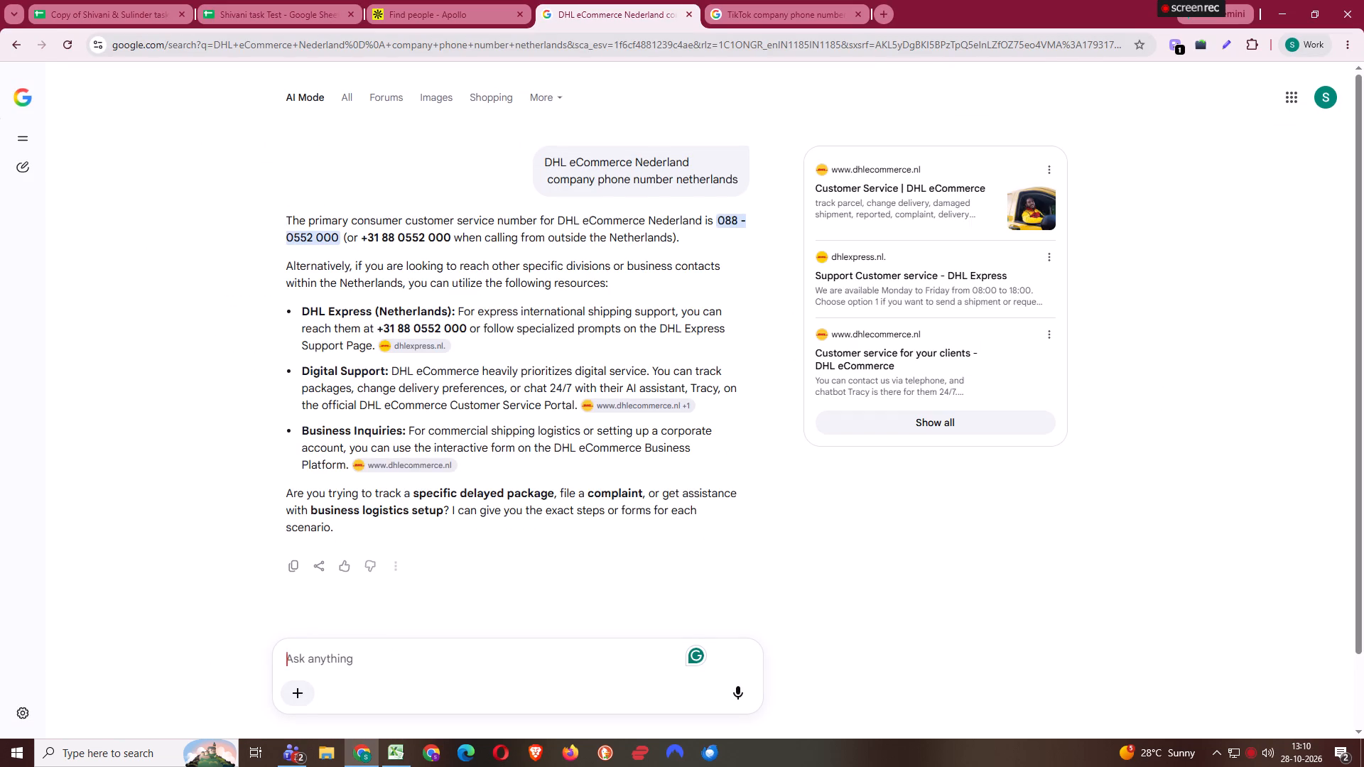
alt+click(400, 241)
click(345, 99)
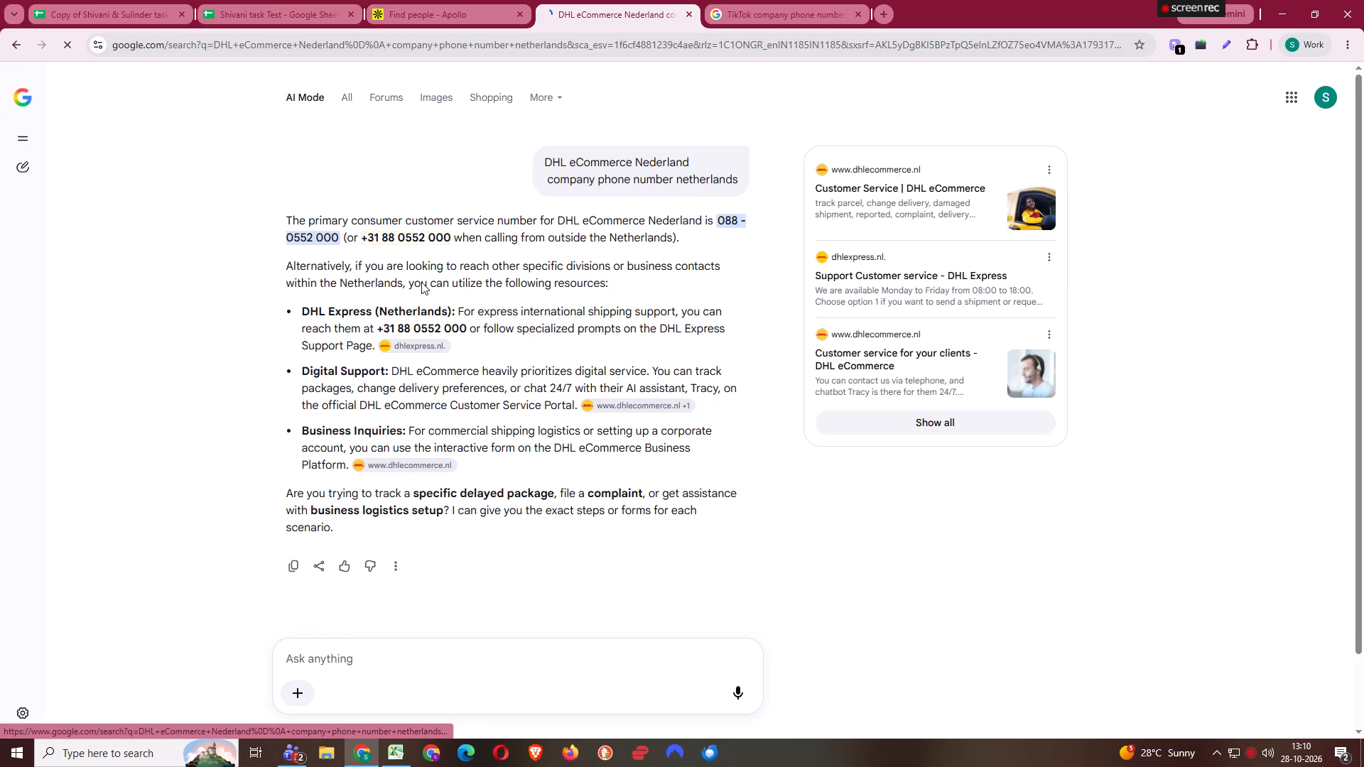
Enter the copied DHL number as text in row 20's first Corporate Phone cell, keeping only the space after +31.
key(alt+Tab)
click(516, 147)
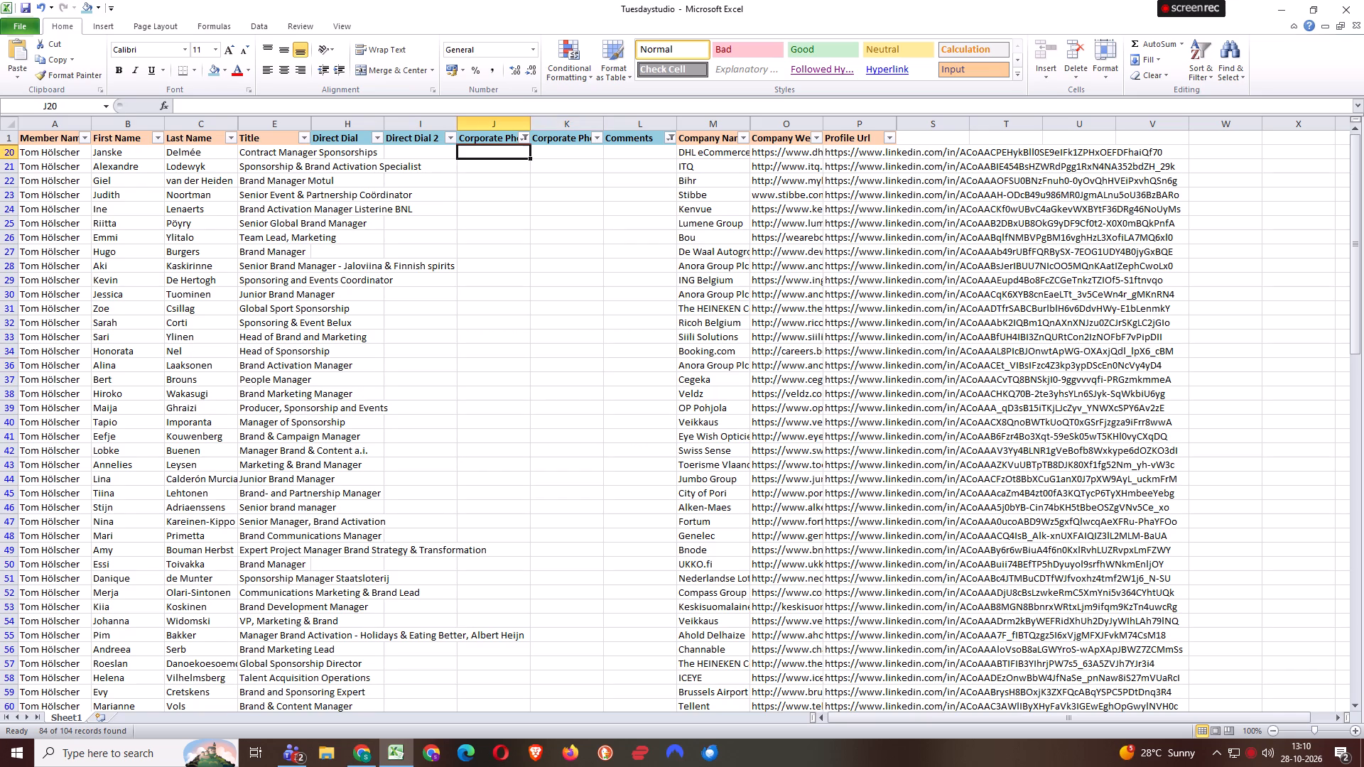
key(apostrophe)
key(ctrl+v)
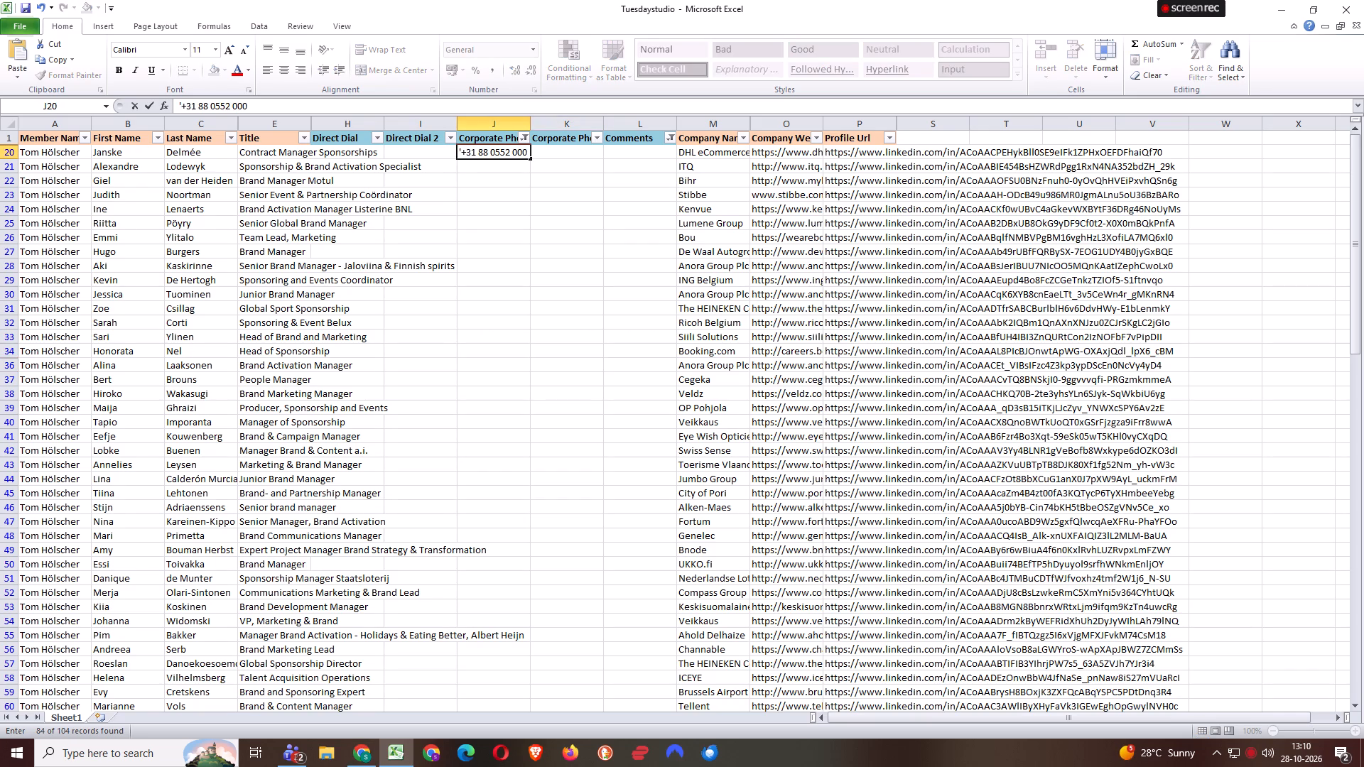
click(492, 151)
key(BackSpace)
key(Right)
key(Right)
key(Right)
key(Right)
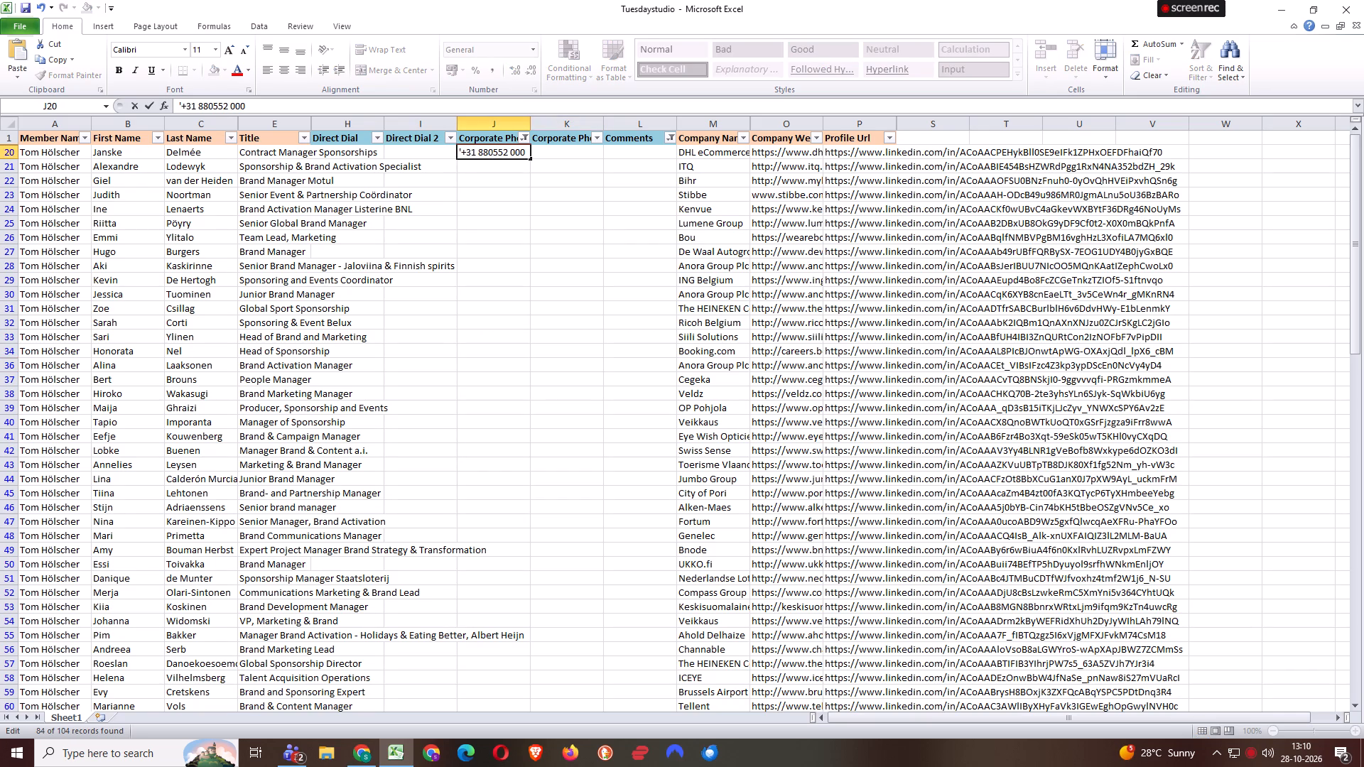
key(Right)
key(BackSpace)
click(572, 174)
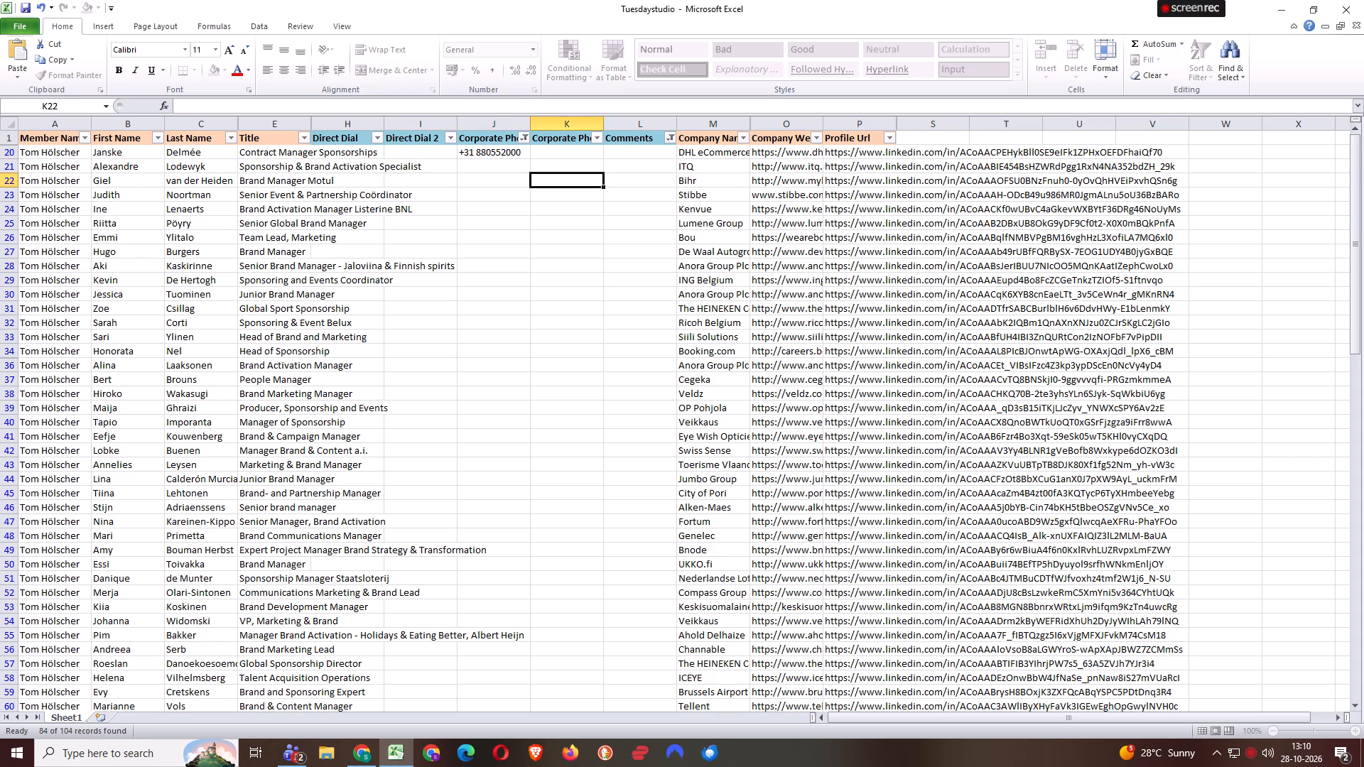
Copy the company name ITQ from row 21 and search Google for "ITQ Nederland company phone number netherlands".
click(720, 160)
key(ctrl+c)
key(alt+Tab)
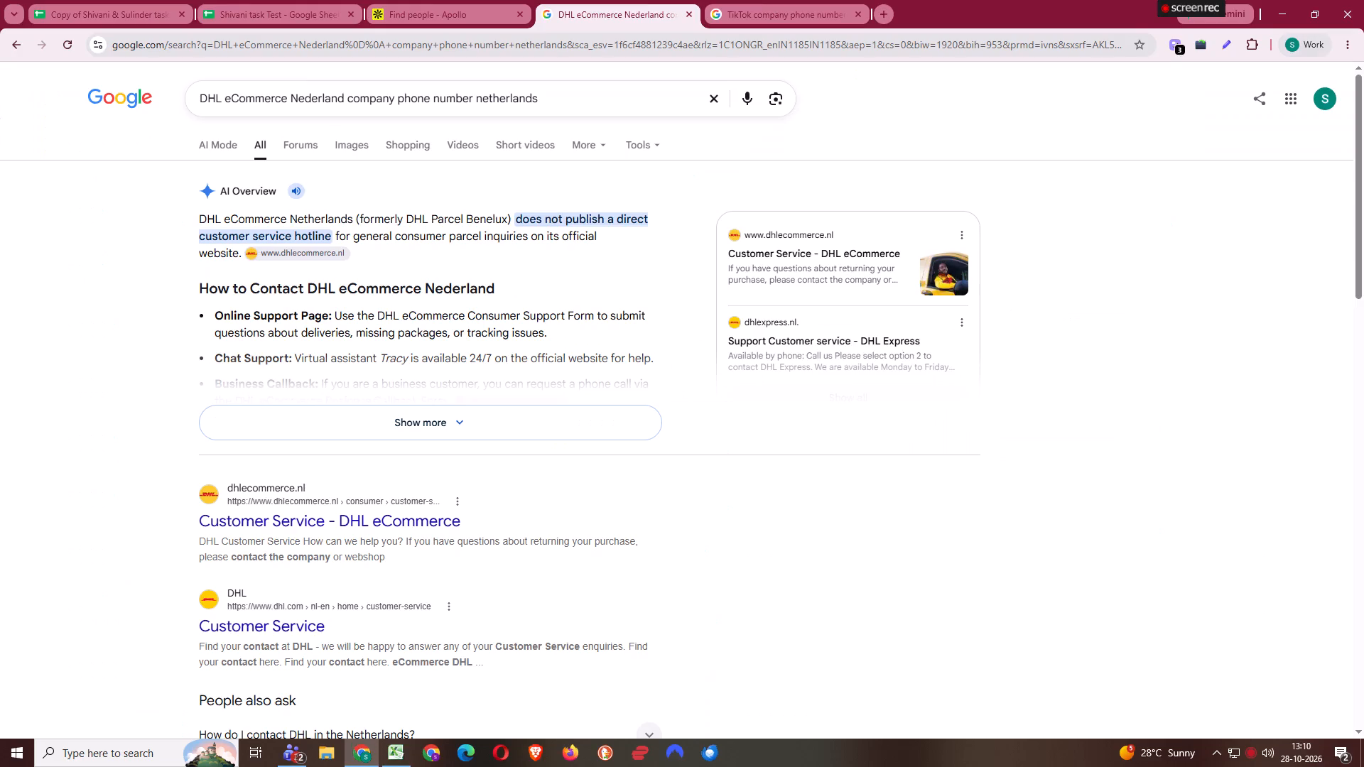
drag(286, 101, 124, 85)
key(ctrl+v)
text(\\)
key(BackSpace)
key(BackSpace)
key(Return)
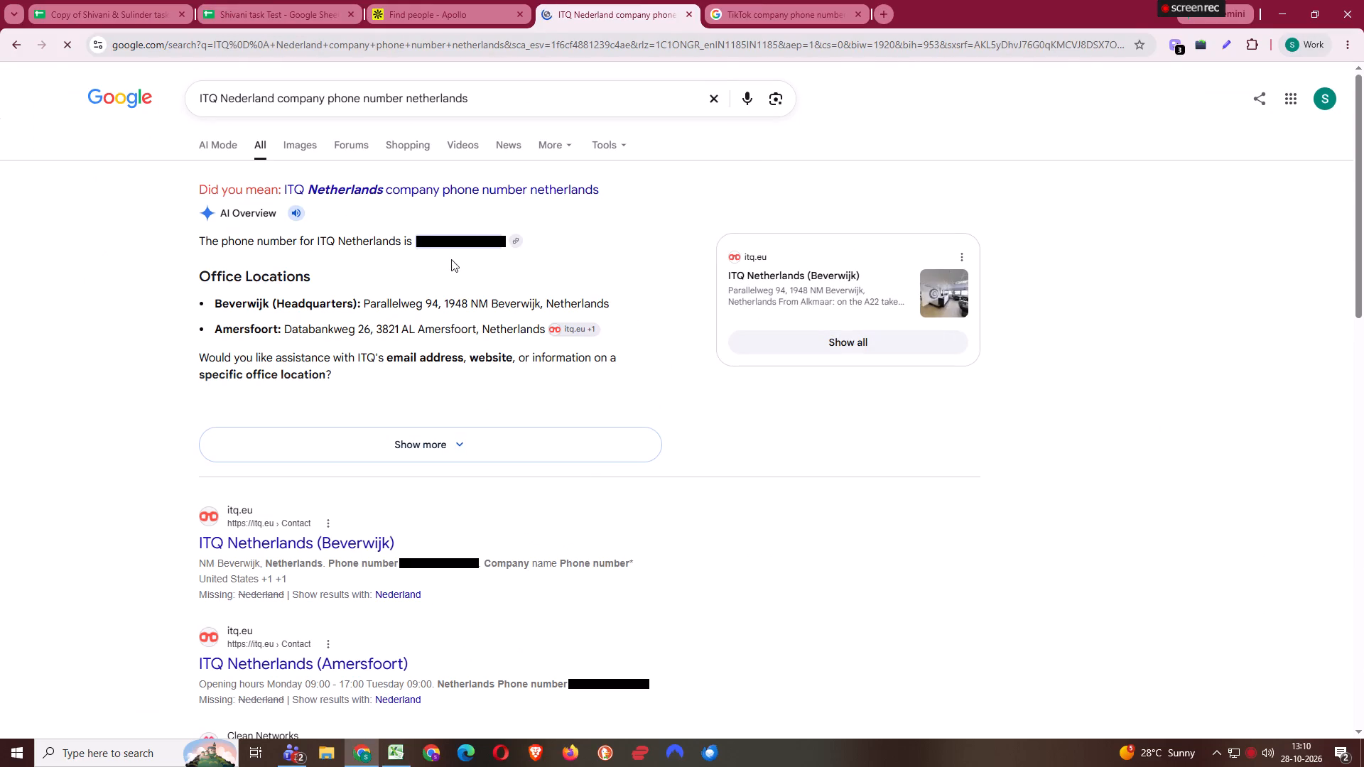
Copy the ITQ Netherlands number from the AI Overview and enter it as text in row 21's first Corporate Phone cell, closing up its inner spaces.
alt+click(456, 241)
key(alt+Tab)
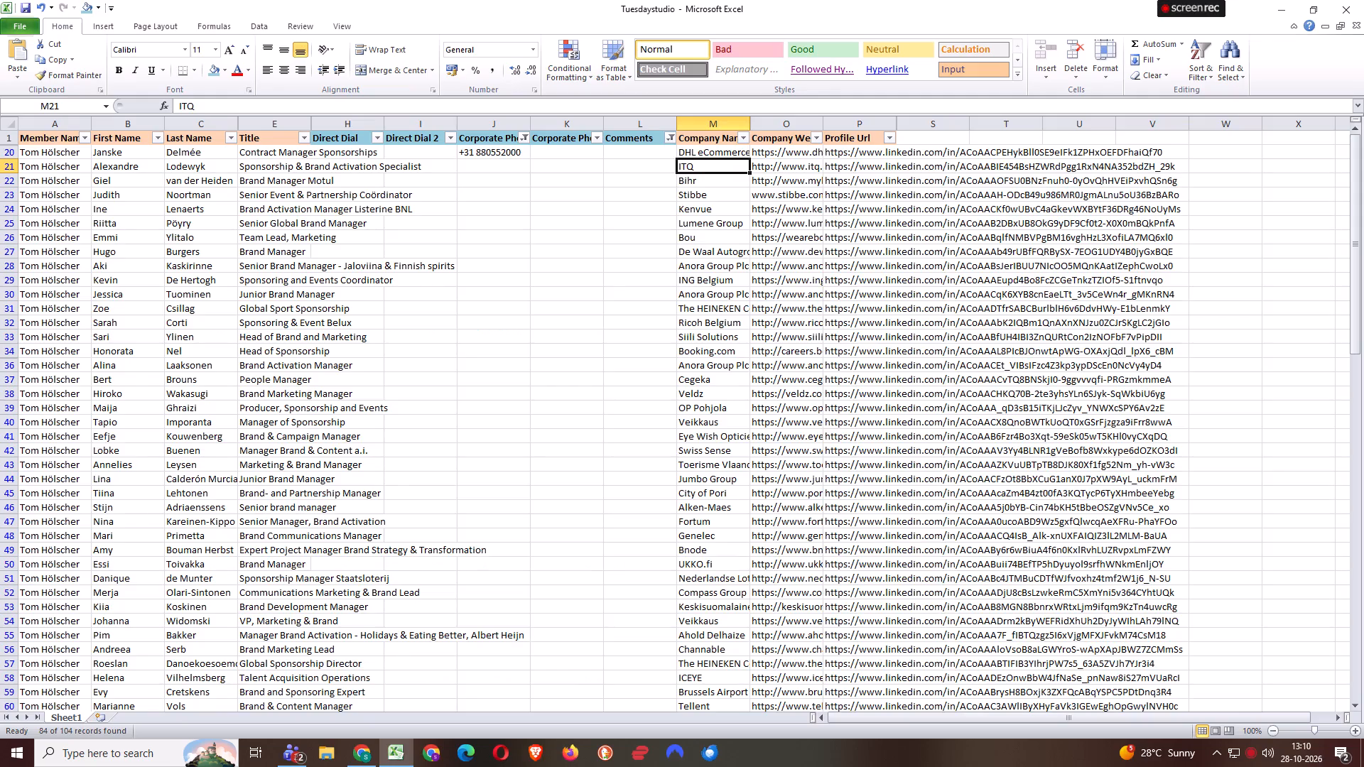
click(496, 166)
key(apostrophe)
key(ctrl+v)
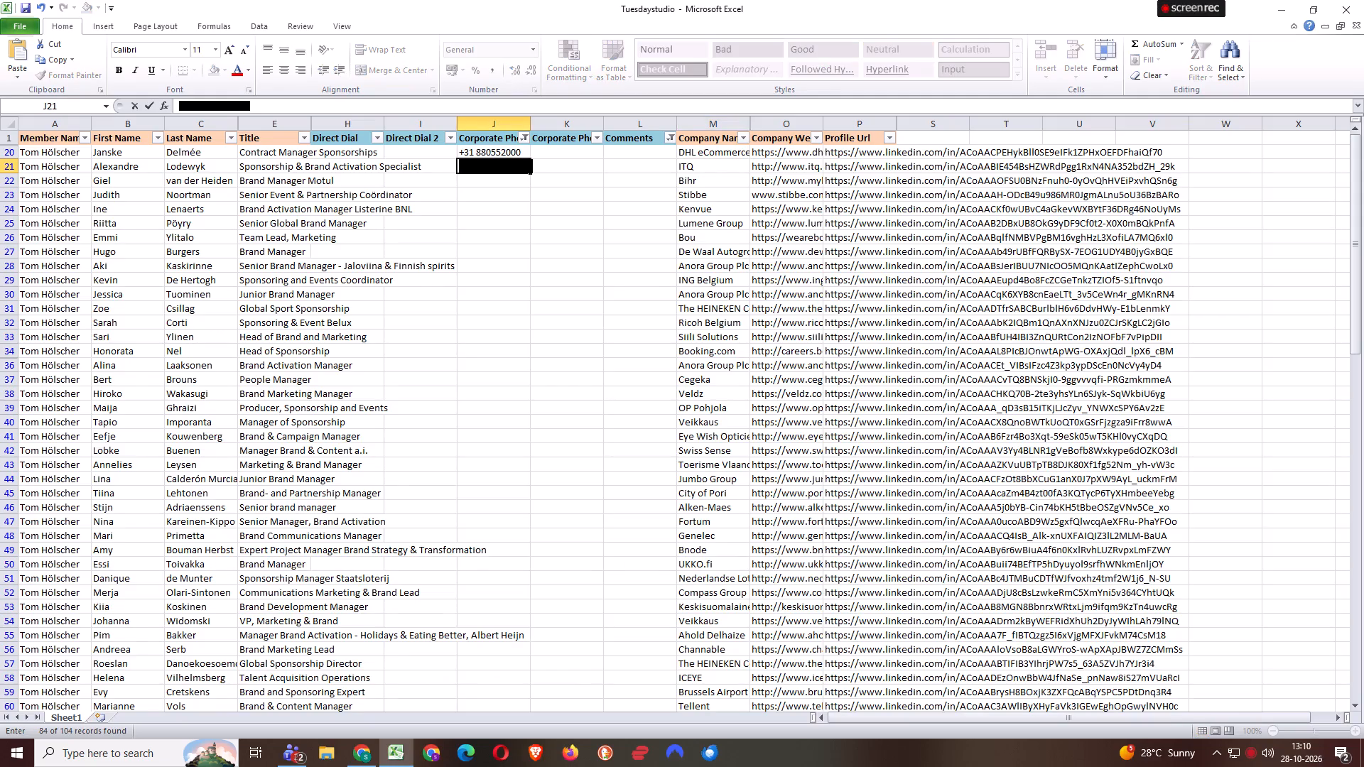
click(496, 166)
key(BackSpace)
key(Right)
key(Right)
key(Right)
key(Right)
key(Right)
key(Right)
key(BackSpace)
key(Left)
key(Left)
key(BackSpace)
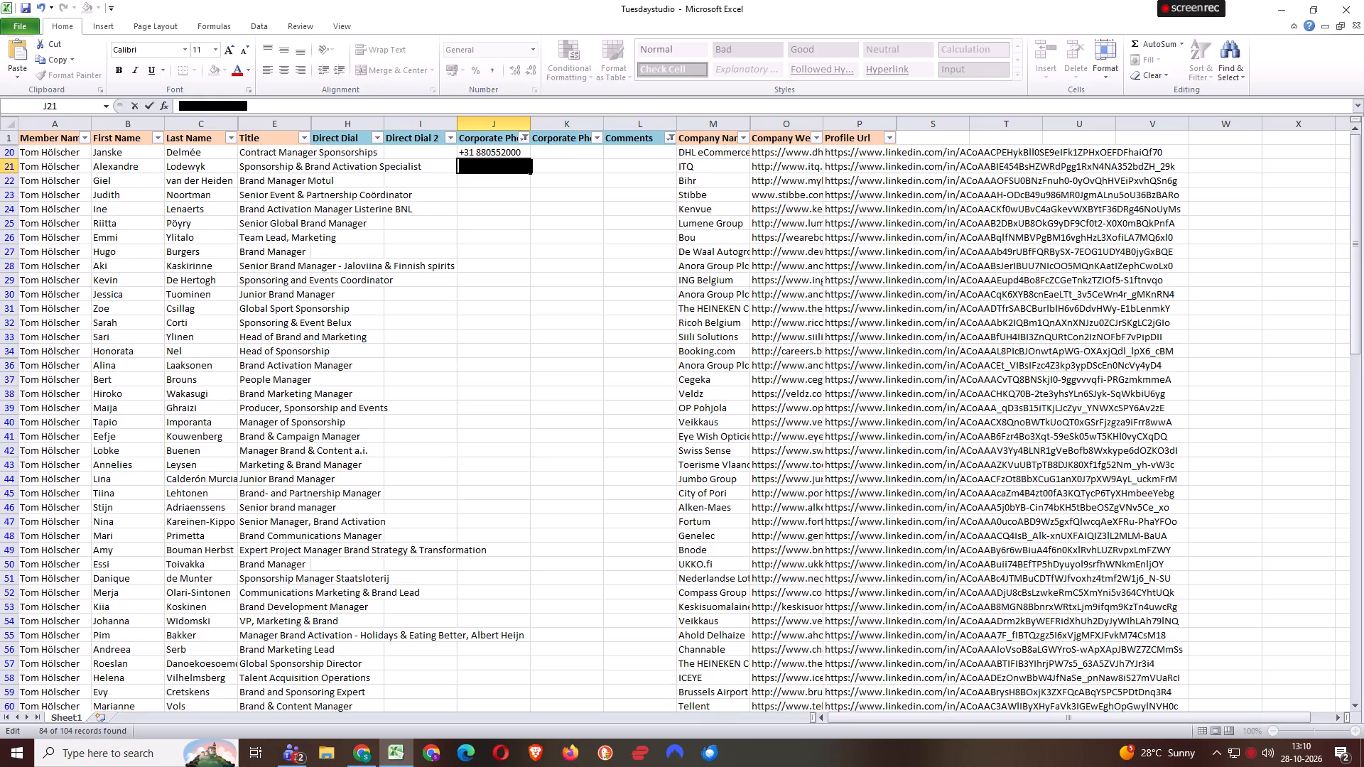
click(528, 180)
Copy the company name Bihr from row 22 and search Google for "Bihr company phone number netherlands".
click(724, 184)
key(ctrl+c)
key(alt+Tab)
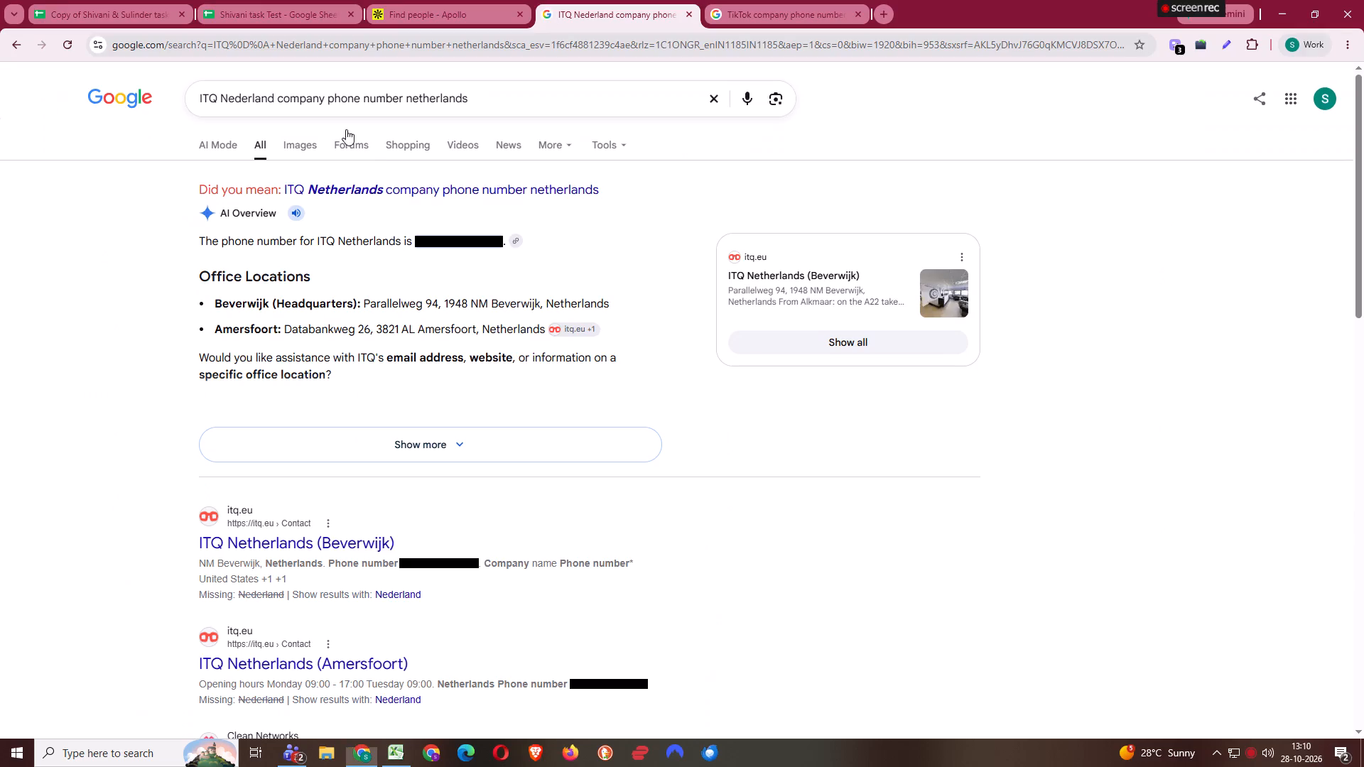
drag(276, 90, 27, 39)
drag(274, 101, 0, 55)
key(ctrl+v)
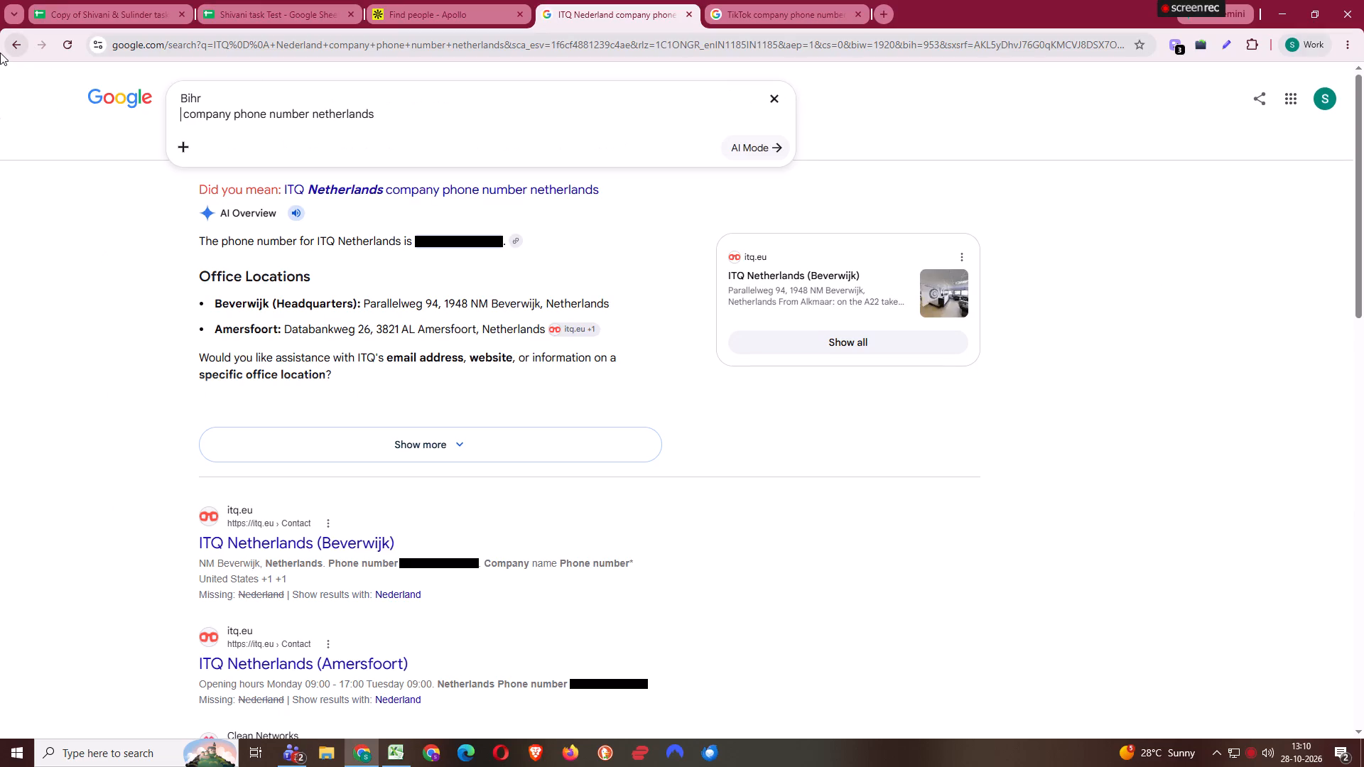
key(Return)
key(Return)
Copy Bihr's +31 number from the search results and enter it as text in row 22's first Corporate Phone cell, closing up its inner spaces.
scroll(373, 484, down, 5)
click(384, 342)
key(alt+Tab)
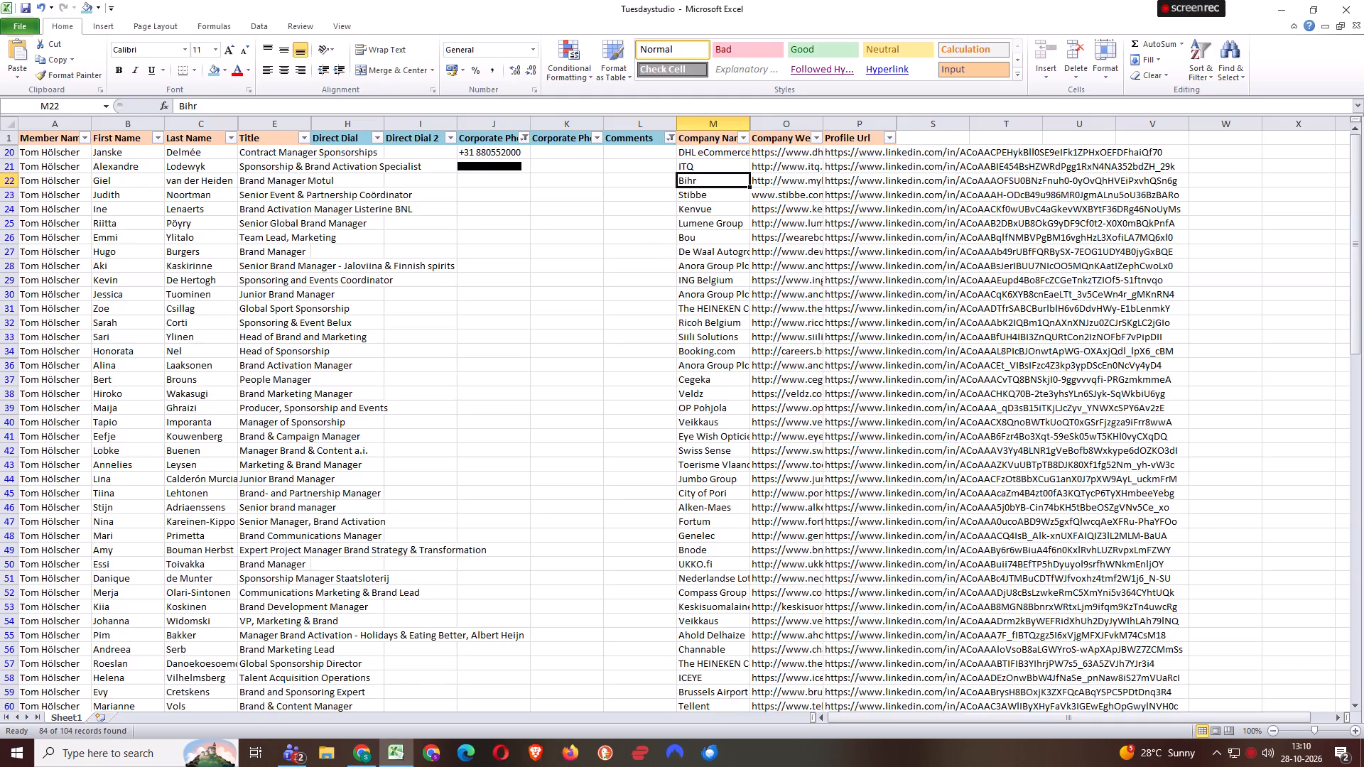
click(487, 173)
click(512, 183)
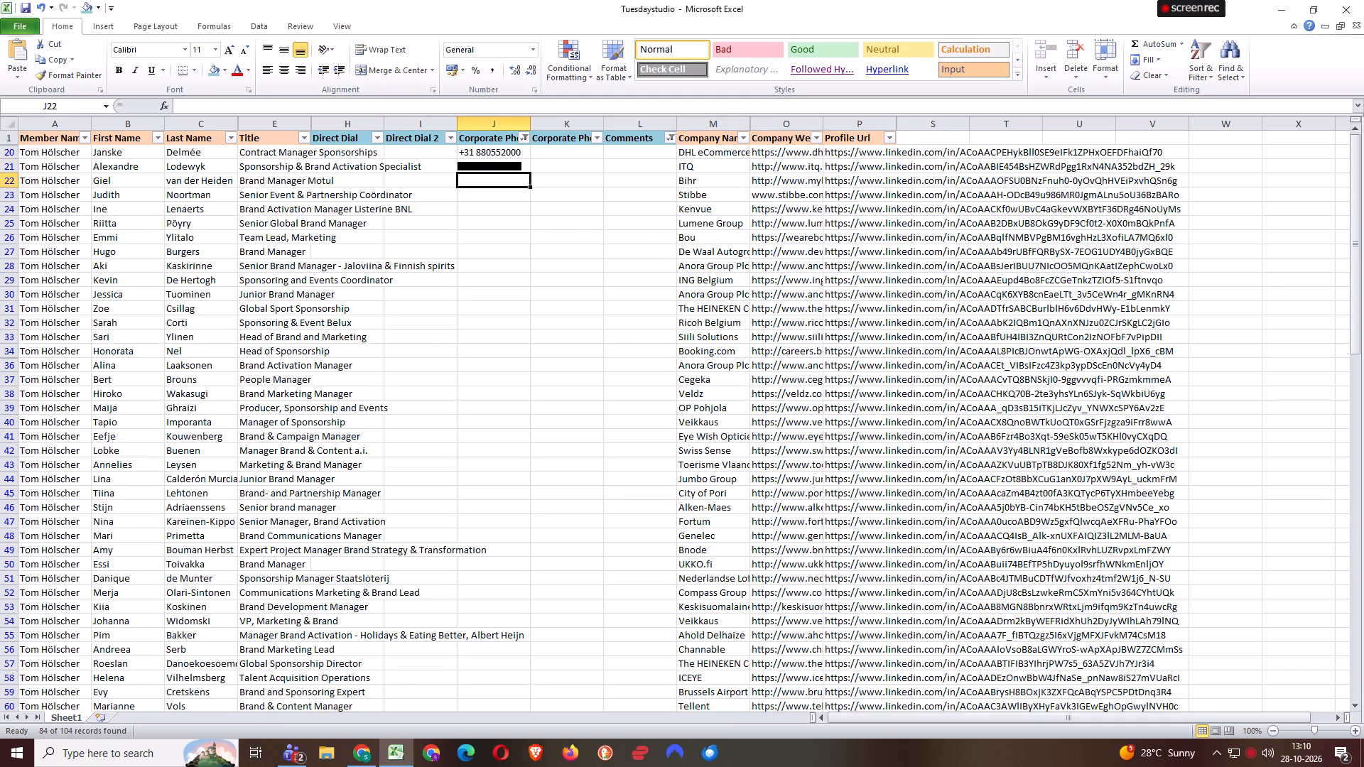
key(apostrophe)
key(ctrl+v)
click(497, 177)
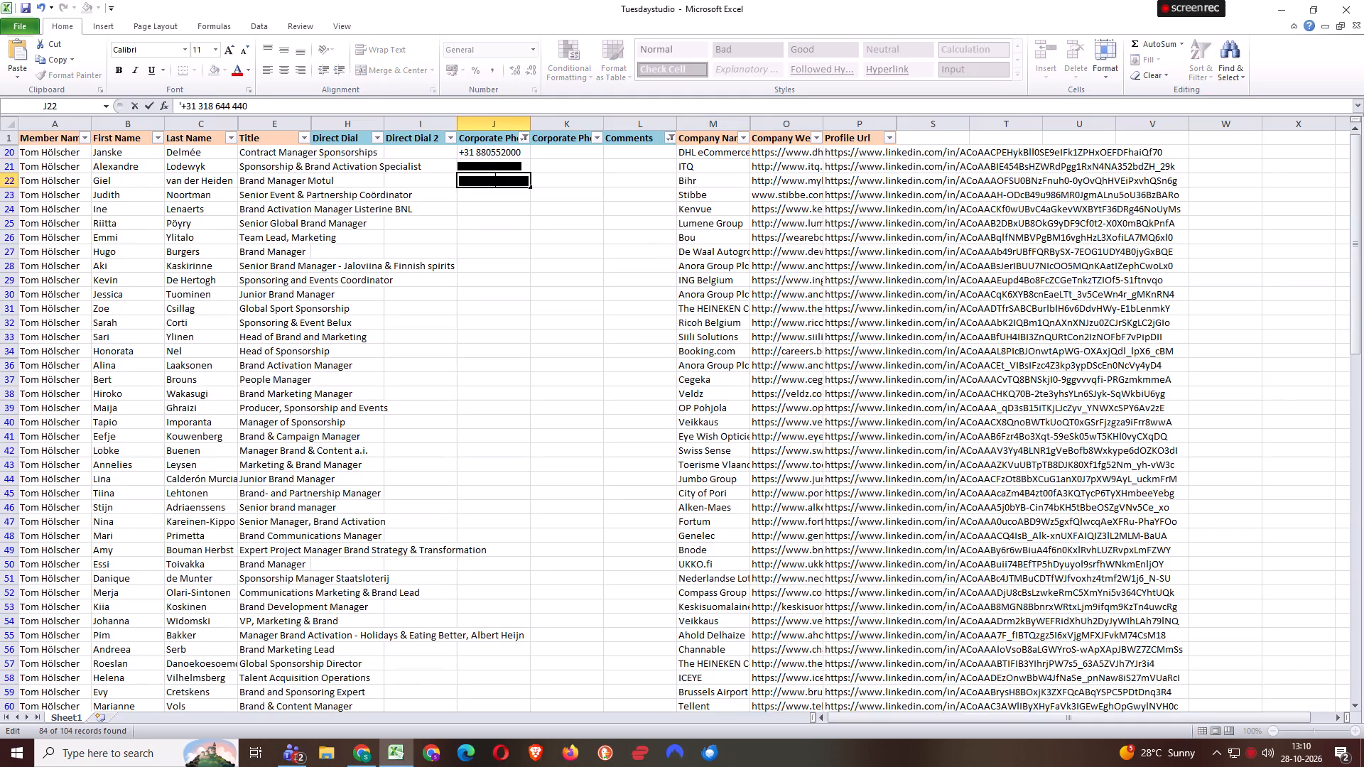
key(BackSpace)
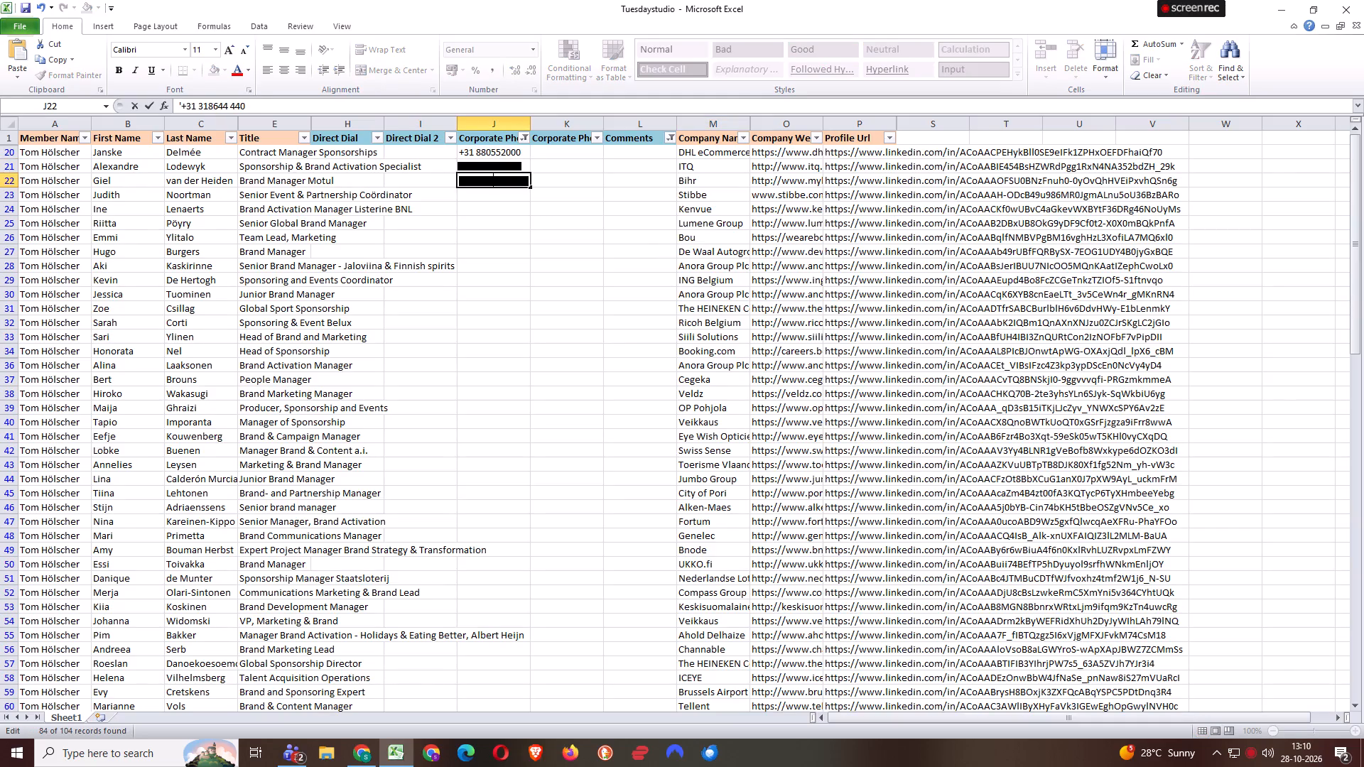
click(509, 177)
key(Right)
key(BackSpace)
click(610, 212)
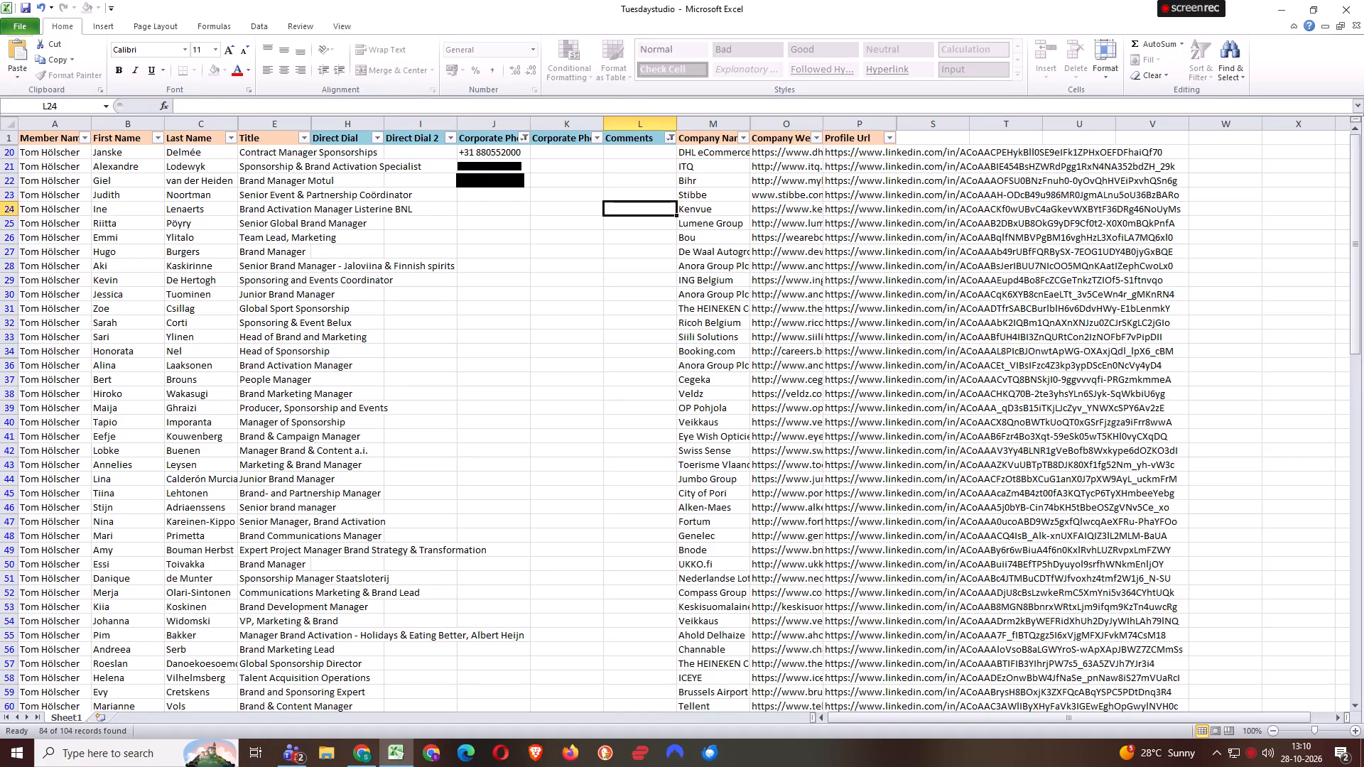
Reapply the blanks-only filter on the first Corporate Phone column to hide the filled rows, and save the workbook.
click(529, 140)
click(444, 397)
click(561, 288)
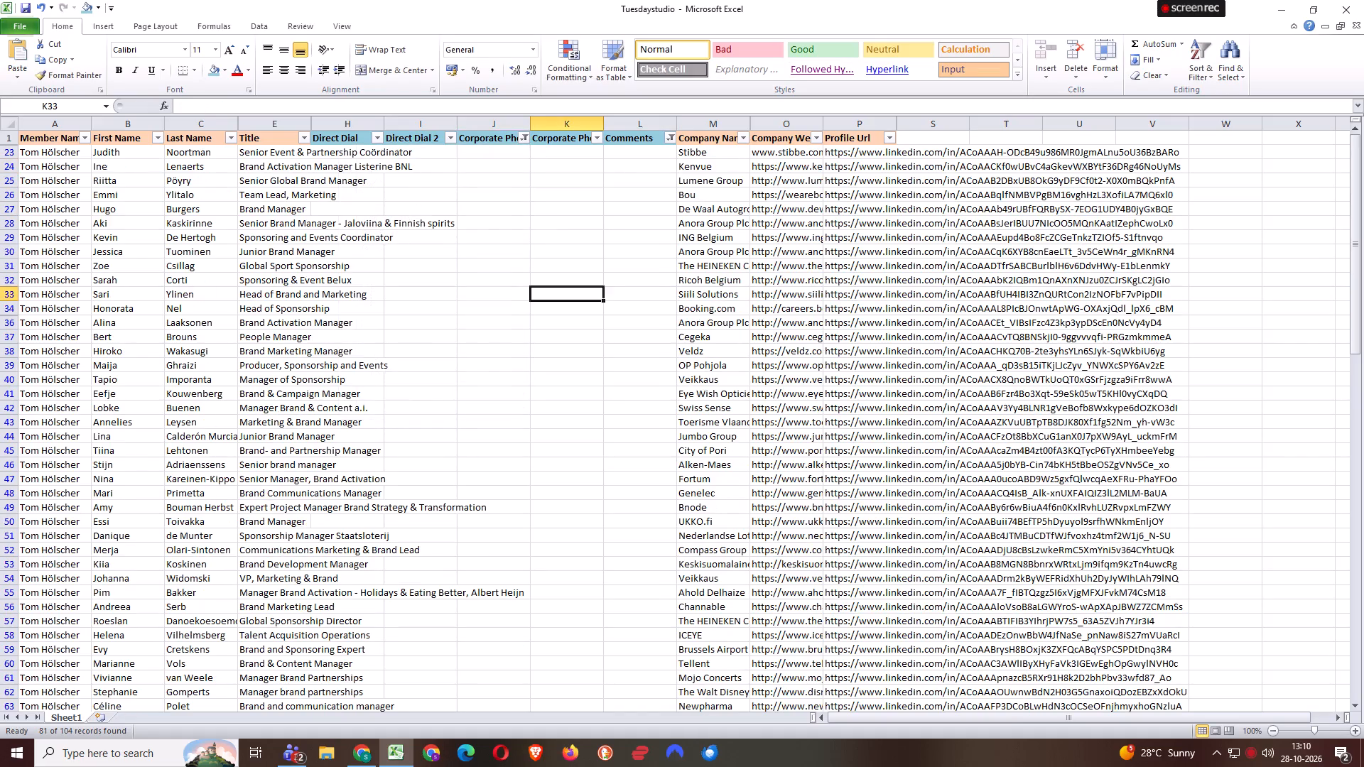
key(ctrl+s)
key(ctrl+s)
key(ctrl+s)
key(ctrl+s)
key(ctrl+s)
key(ctrl+s)
key(ctrl+s)
Copy the company name Stibbe from row 23 and search Google for "Stibbe company phone number netherlands".
click(693, 149)
key(ctrl+c)
key(alt+Tab)
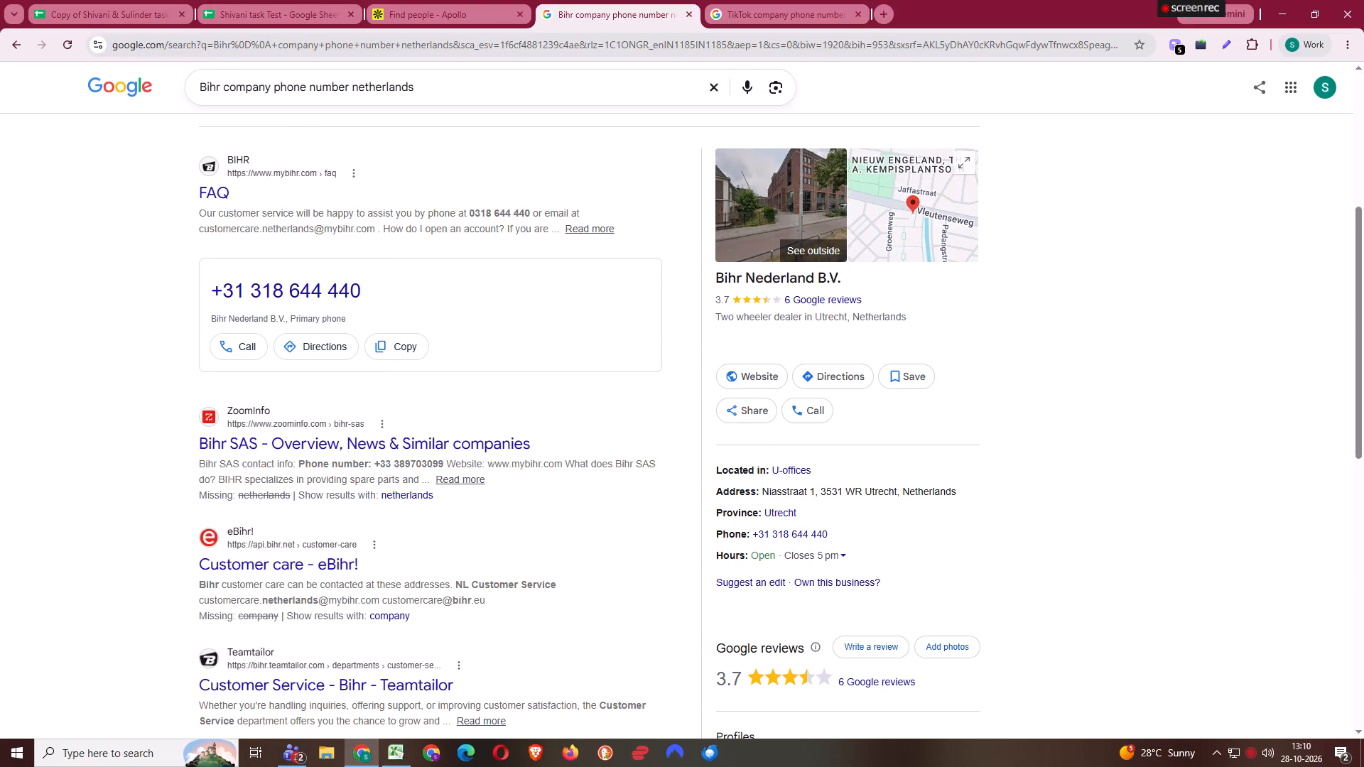
double_click(210, 85)
key(ctrl+v)
key(Return)
key(Return)
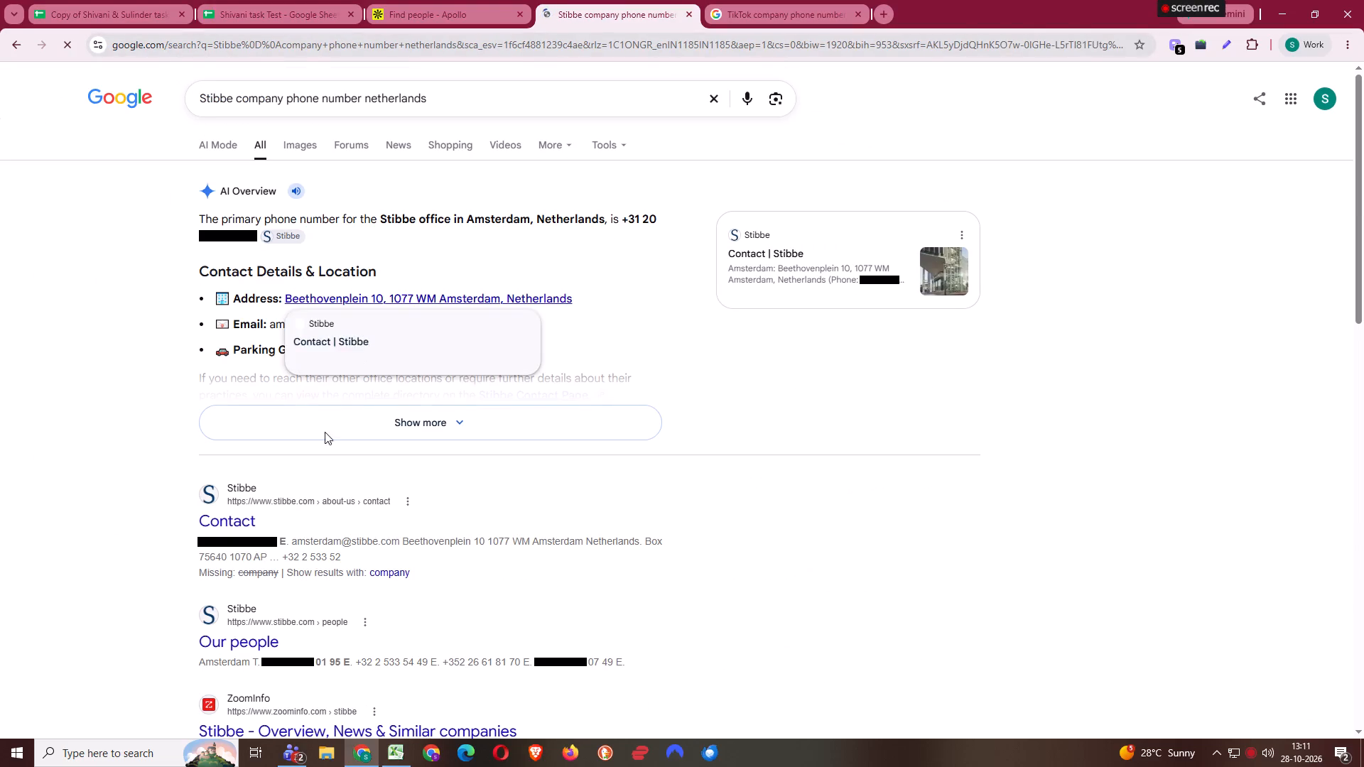
Copy Stibbe's Amsterdam number from the Contact result into row 23's first Corporate Phone cell as text, adding the leading plus and closing up inner spaces.
alt+click(217, 539)
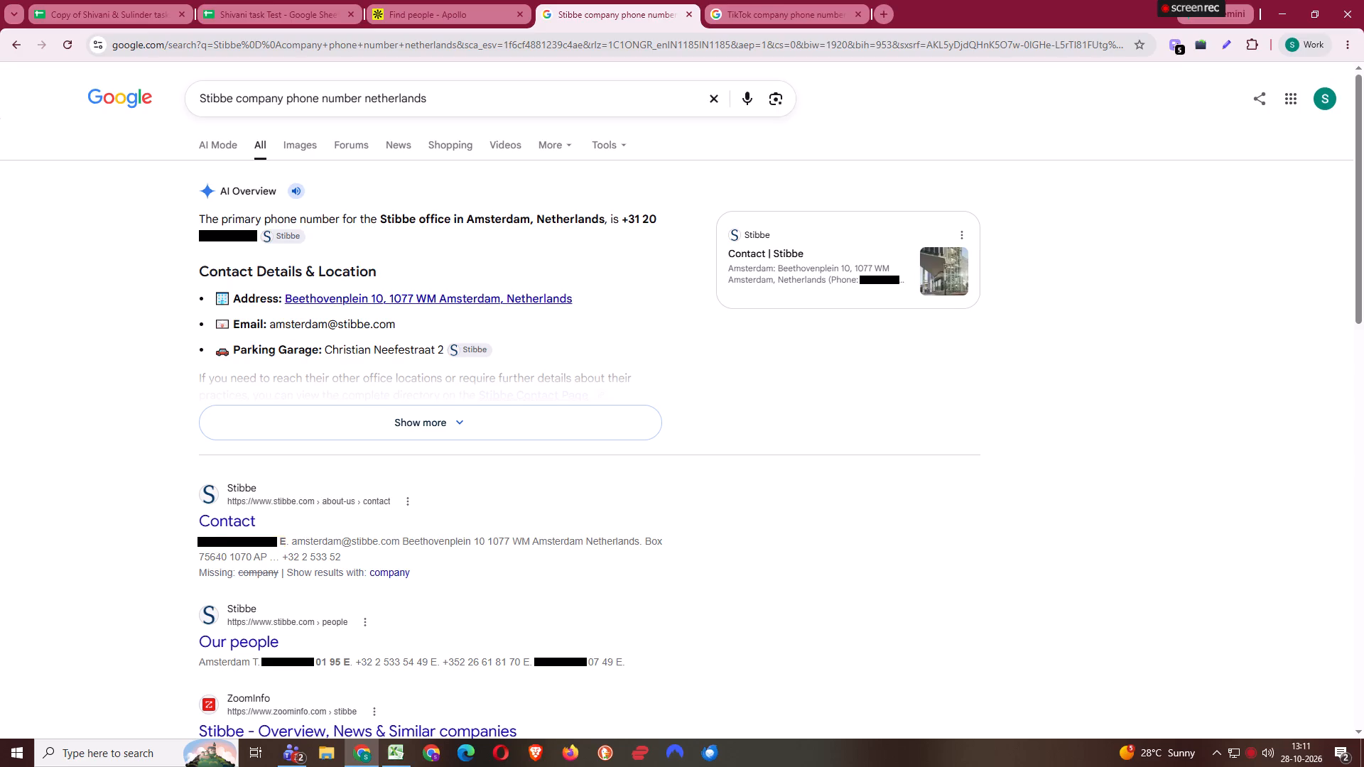
key(alt+Tab)
click(502, 148)
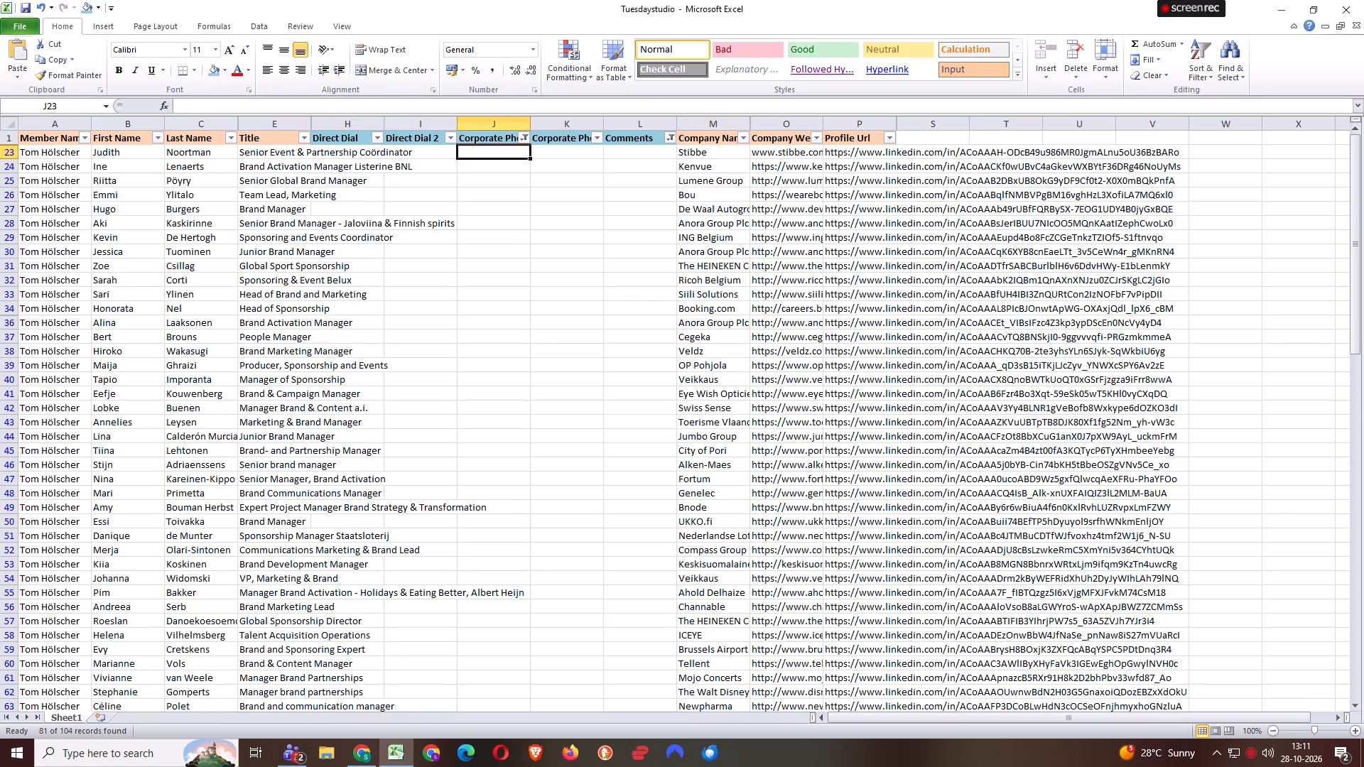
key(apostrophe)
key(ctrl+v)
key(BackSpace)
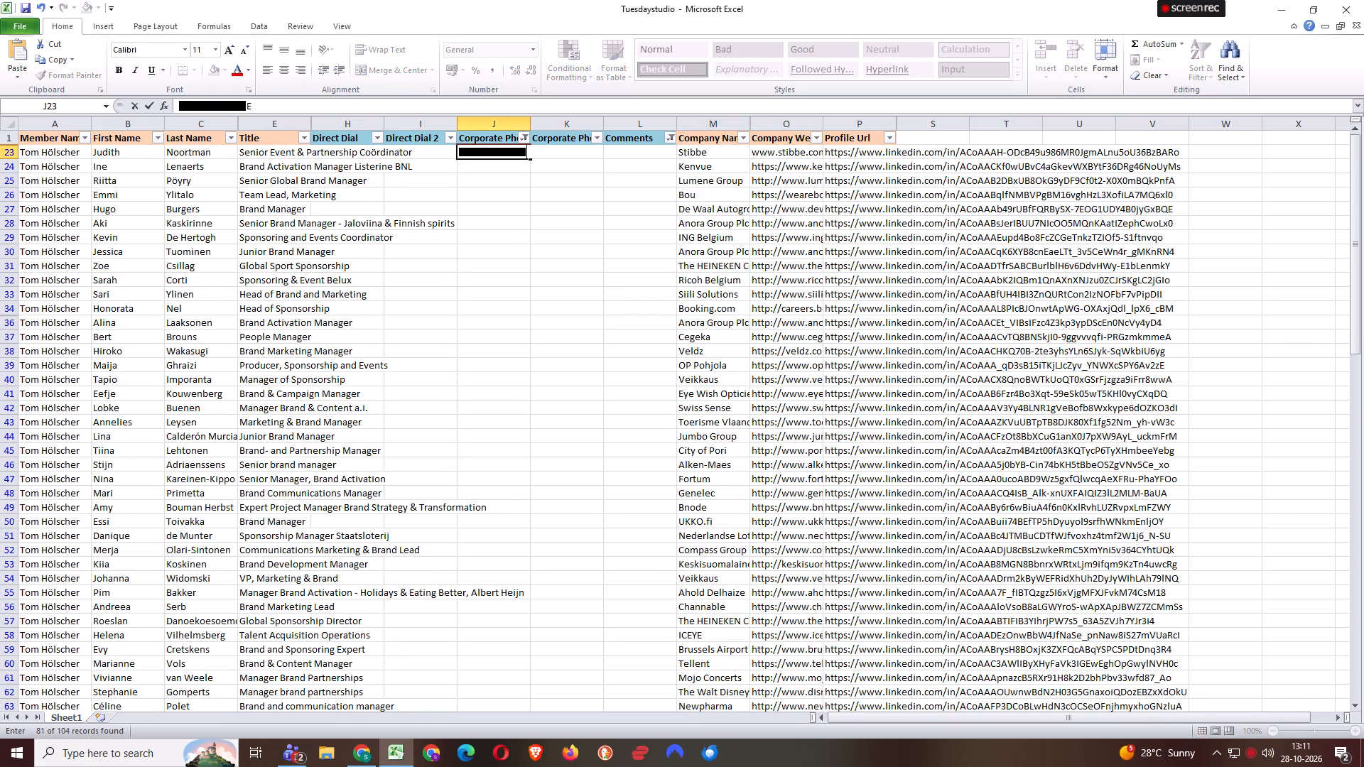
key(BackSpace)
key(Left)
key(Left)
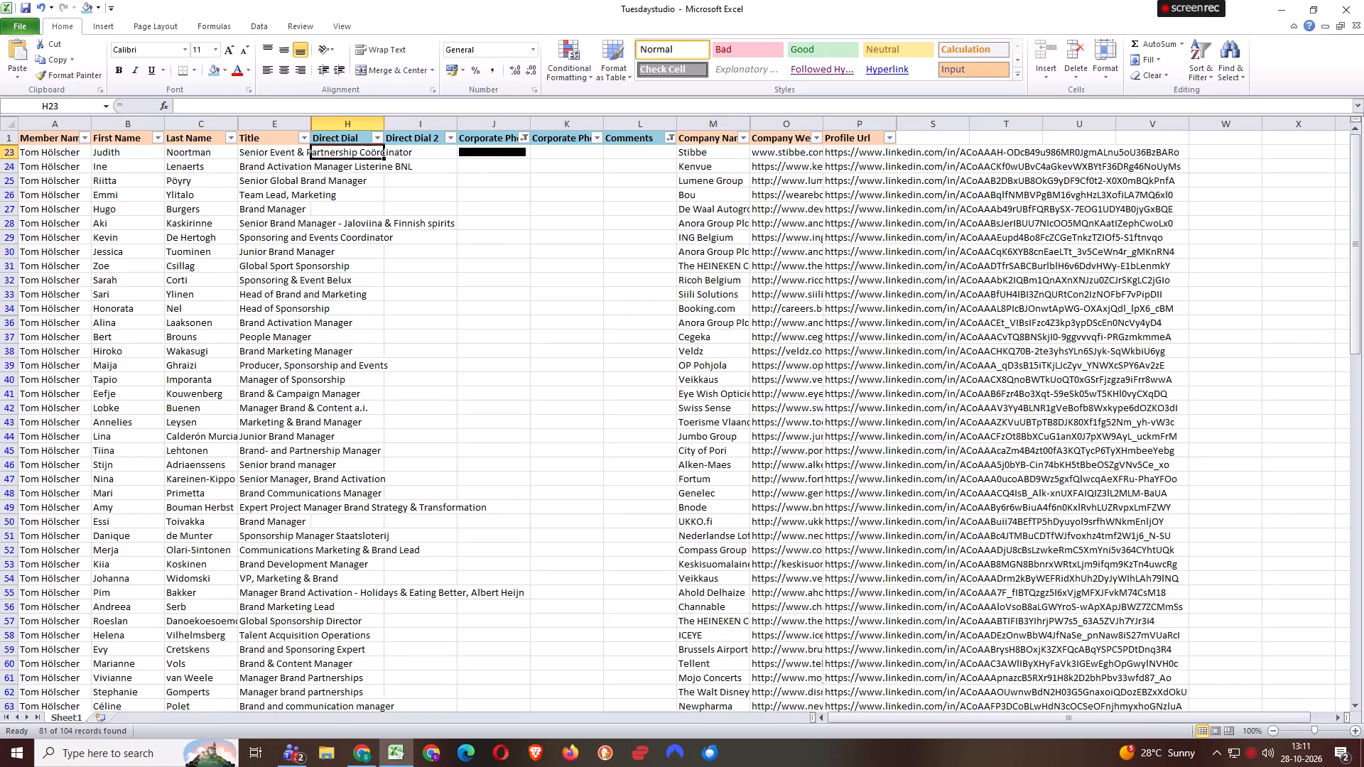
double_click(502, 148)
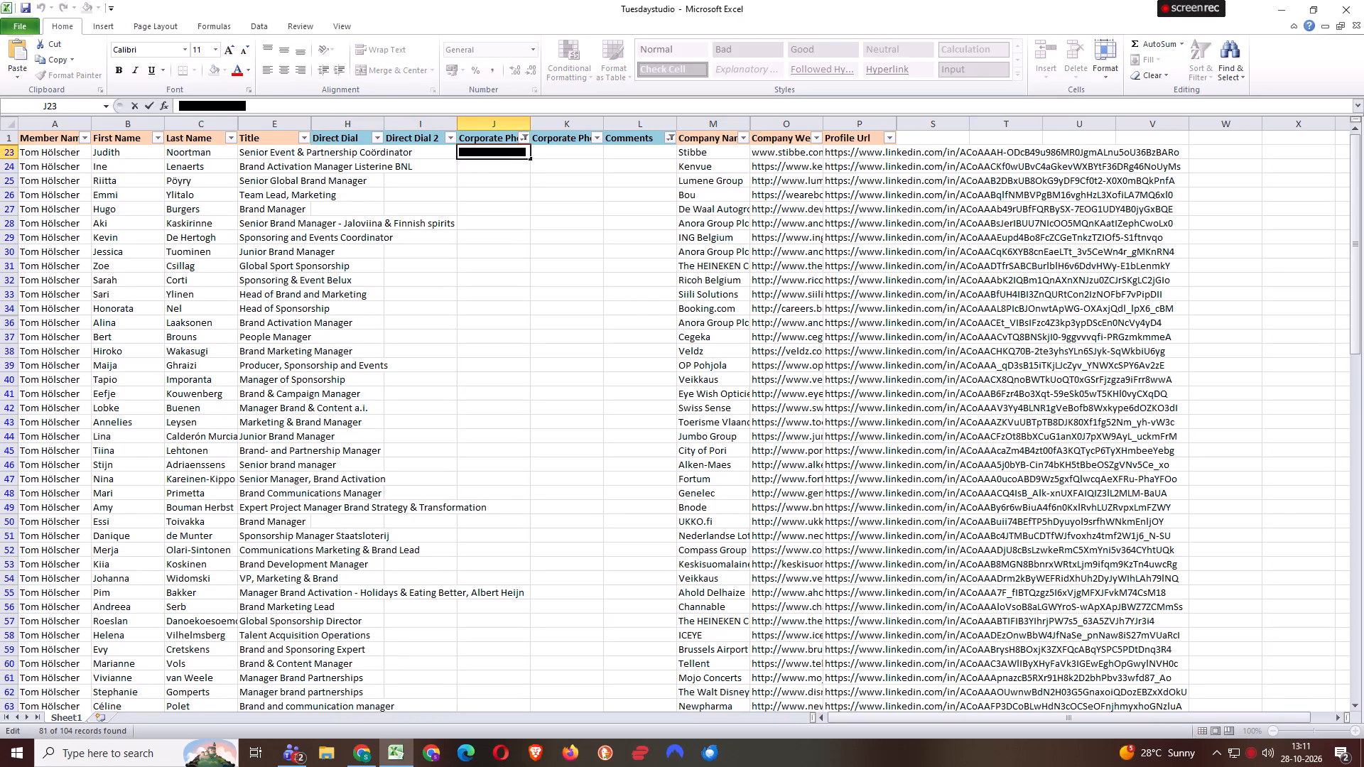
click(461, 151)
key(plus)
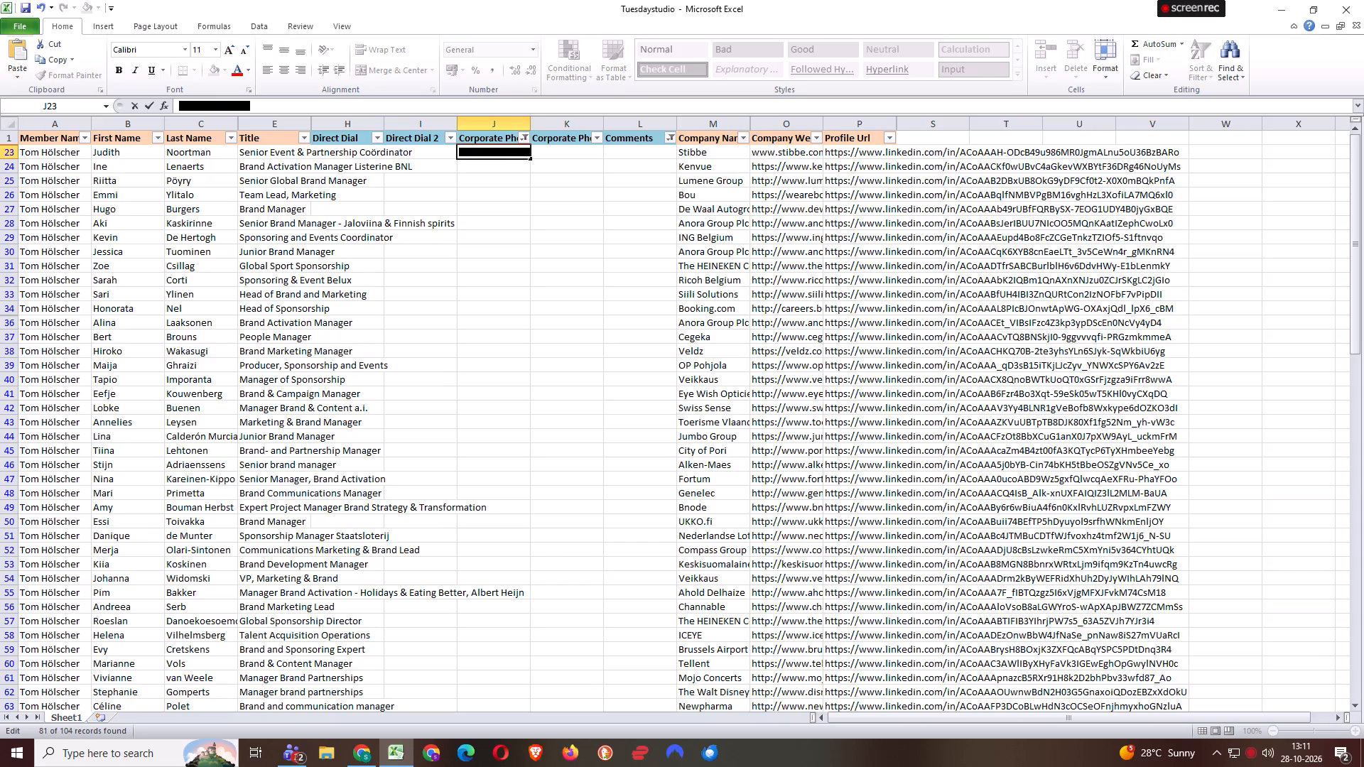
click(492, 149)
key(BackSpace)
click(519, 147)
key(BackSpace)
key(Left)
key(Left)
key(BackSpace)
click(592, 131)
click(716, 317)
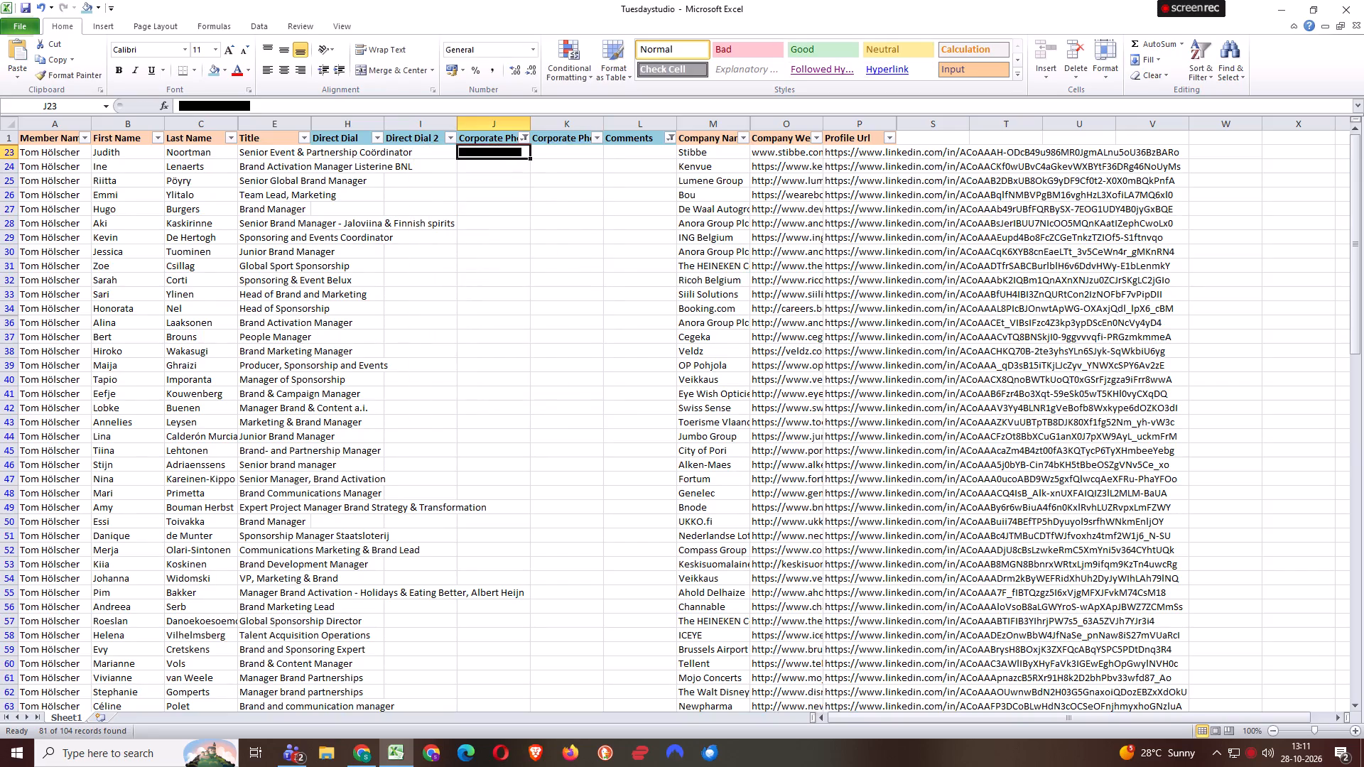
Reapply the blanks-only filter on the first Corporate Phone column to hide the filled Stibbe row.
click(529, 136)
click(449, 396)
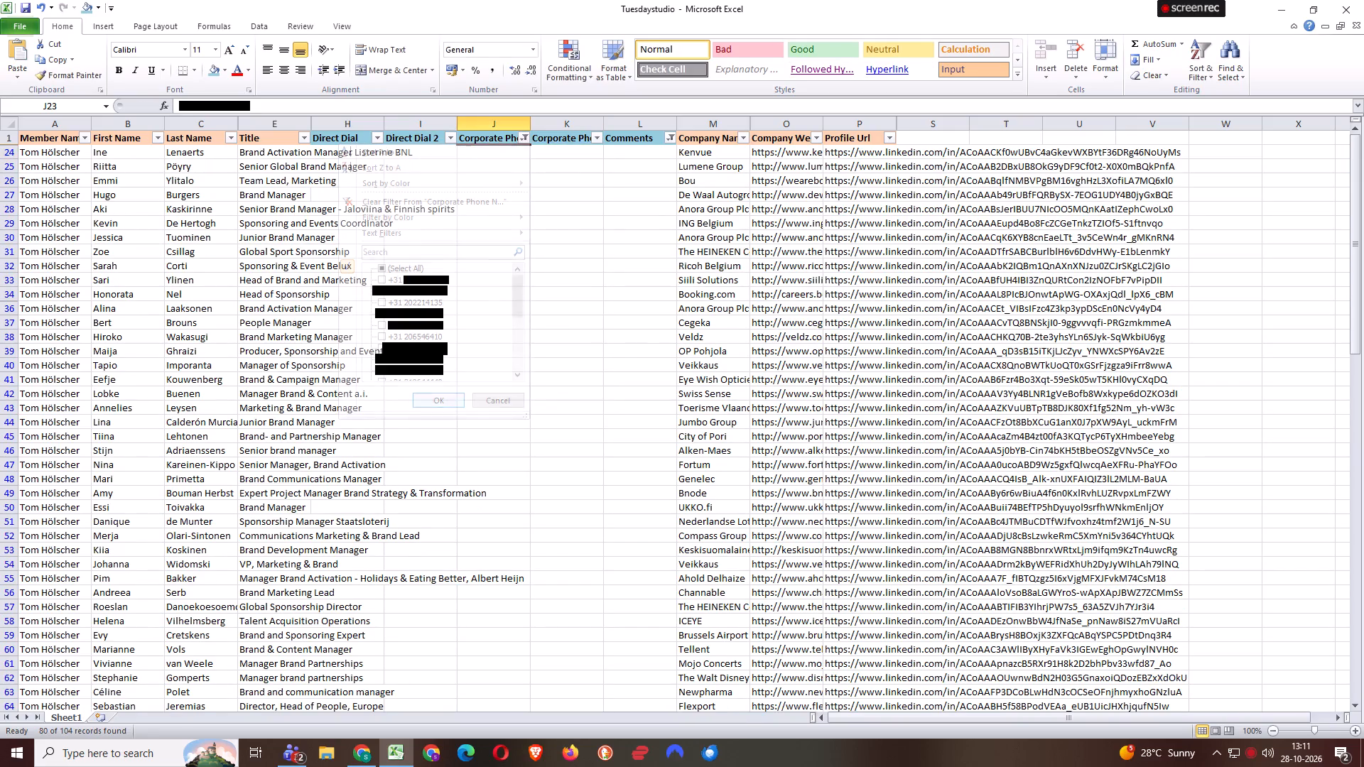
Copy the company name Kenvue from row 24 and search Google for "Kenvue company phone number netherlands".
click(724, 146)
key(ctrl+c)
key(alt+Tab)
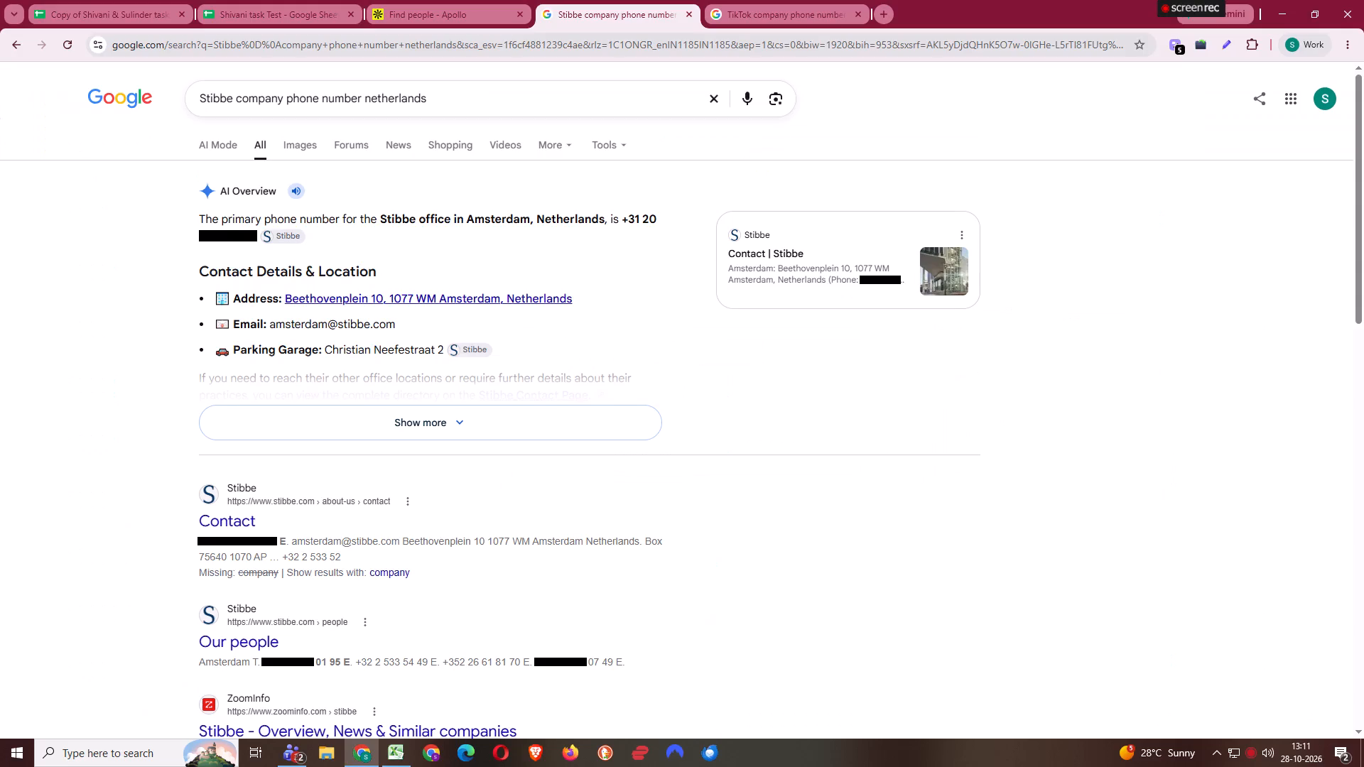
drag(231, 102, 58, 78)
key(ctrl+v)
key(Return)
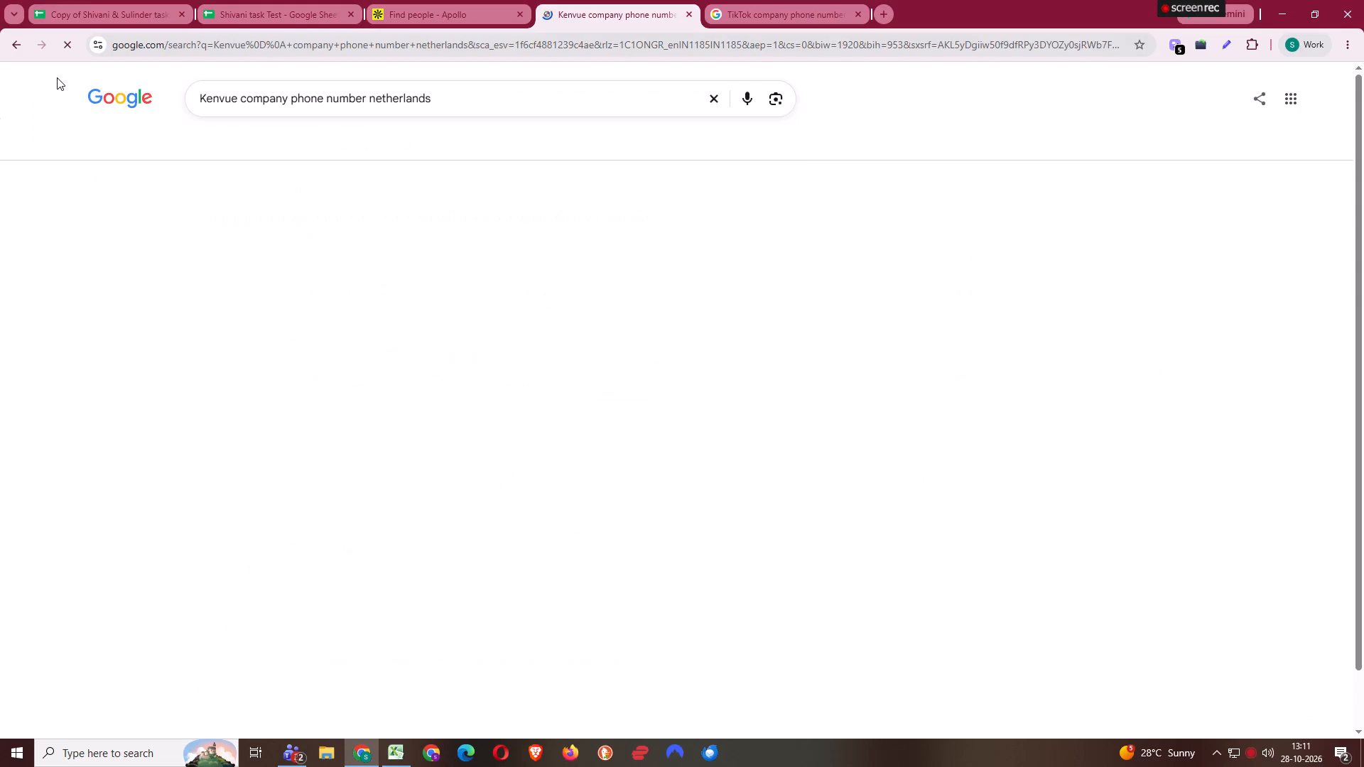
Return to the Tuesdaystudio workbook and save it.
key(alt+Tab)
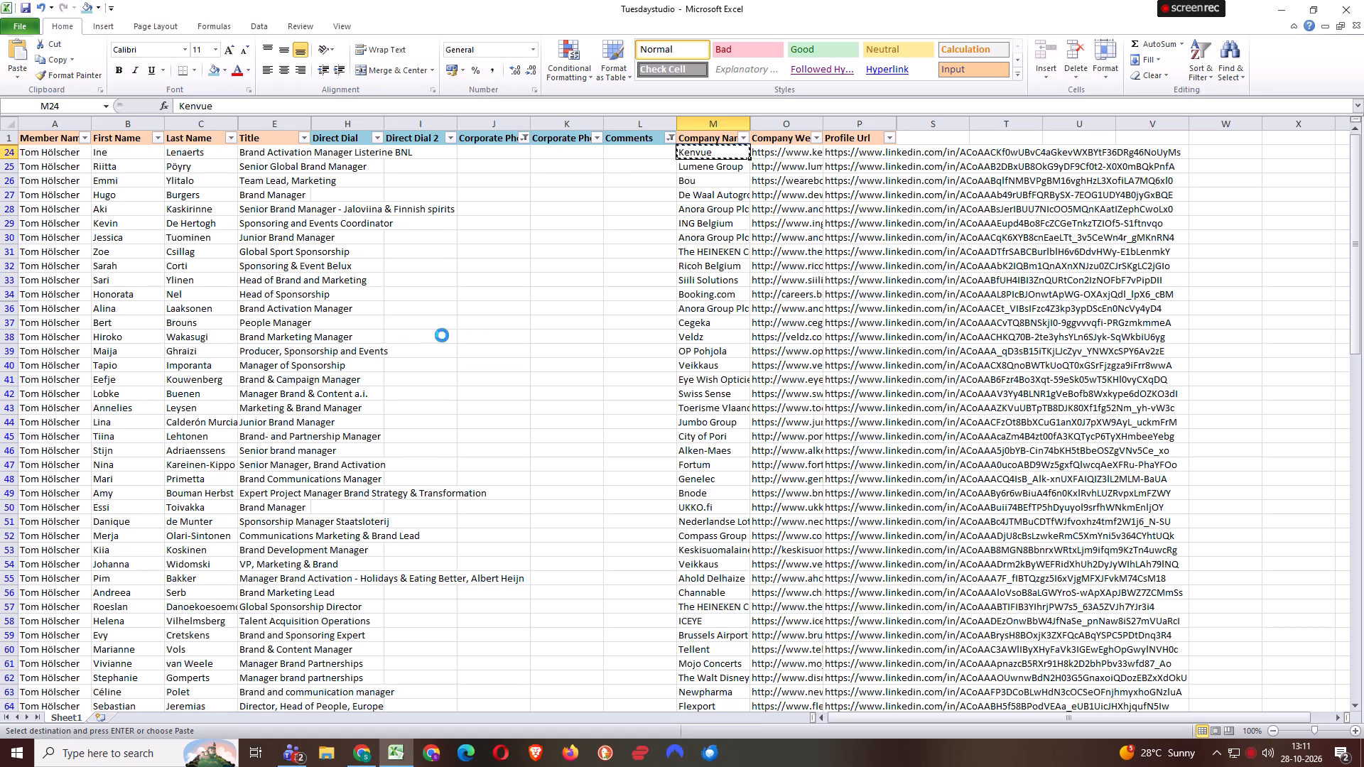
key(ctrl+s)
key(ctrl+s)
key(ctrl+s)
Copy Kenvue's +31 number from the AI Overview and enter it as text in row 24's first Corporate Phone cell, closing up its inner spaces.
click(507, 149)
key(alt+Tab)
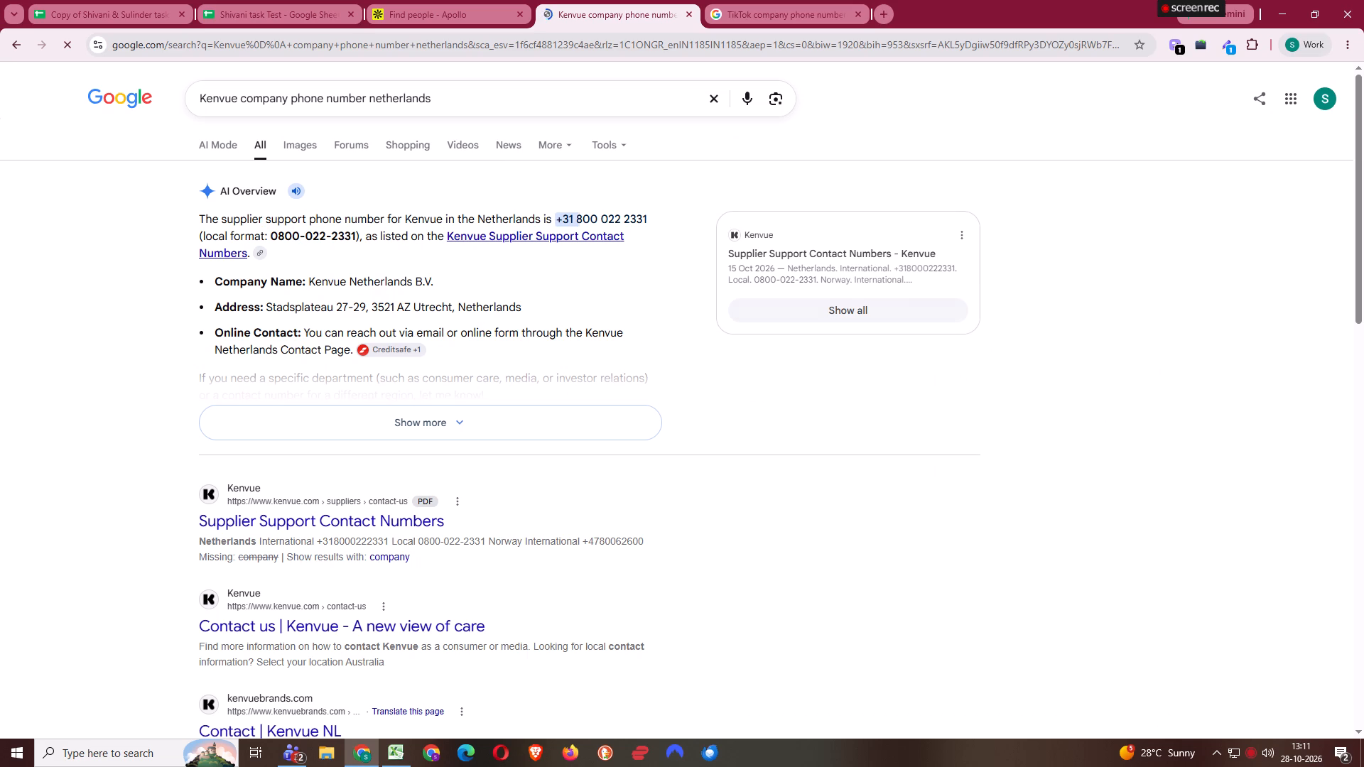
alt+click(618, 217)
key(alt+Tab)
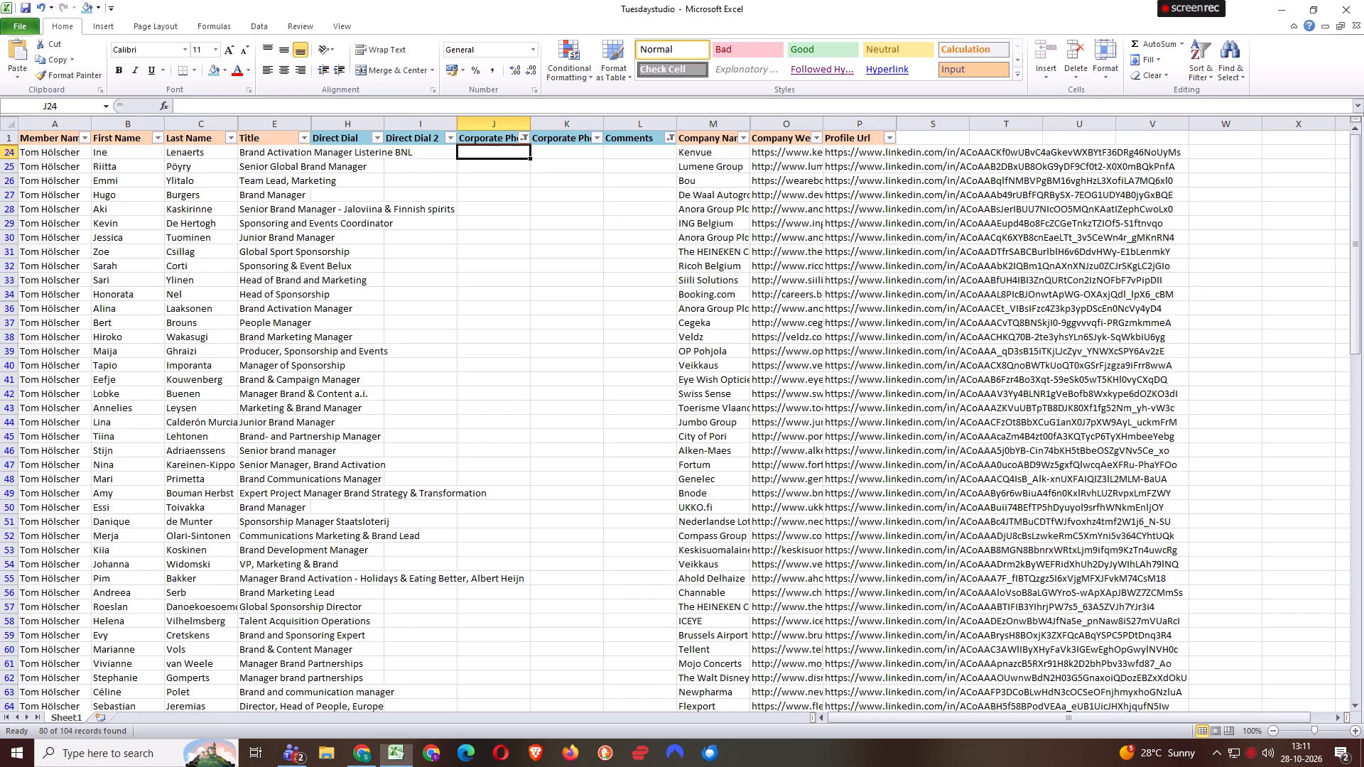
key(apostrophe)
key(ctrl+v)
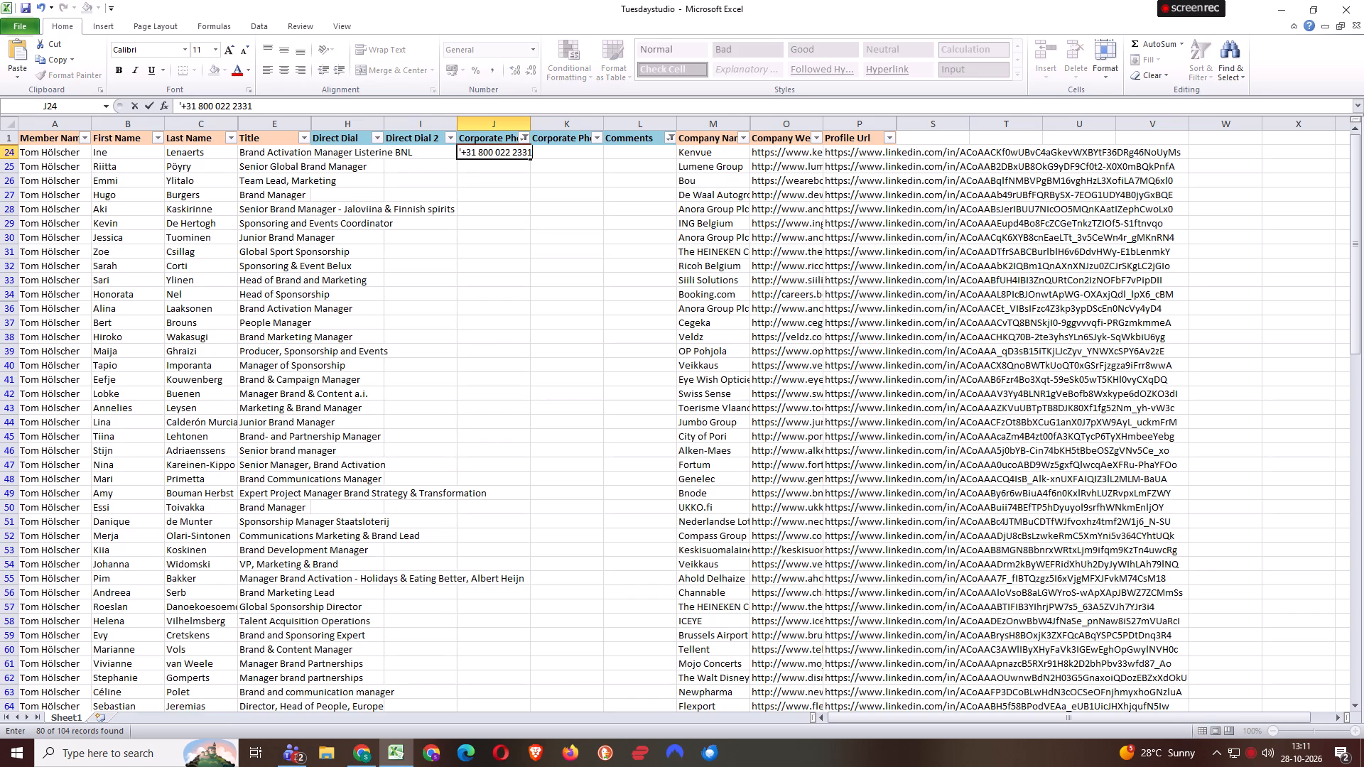
click(496, 153)
key(BackSpace)
key(Right)
key(Right)
key(Right)
key(Right)
key(Right)
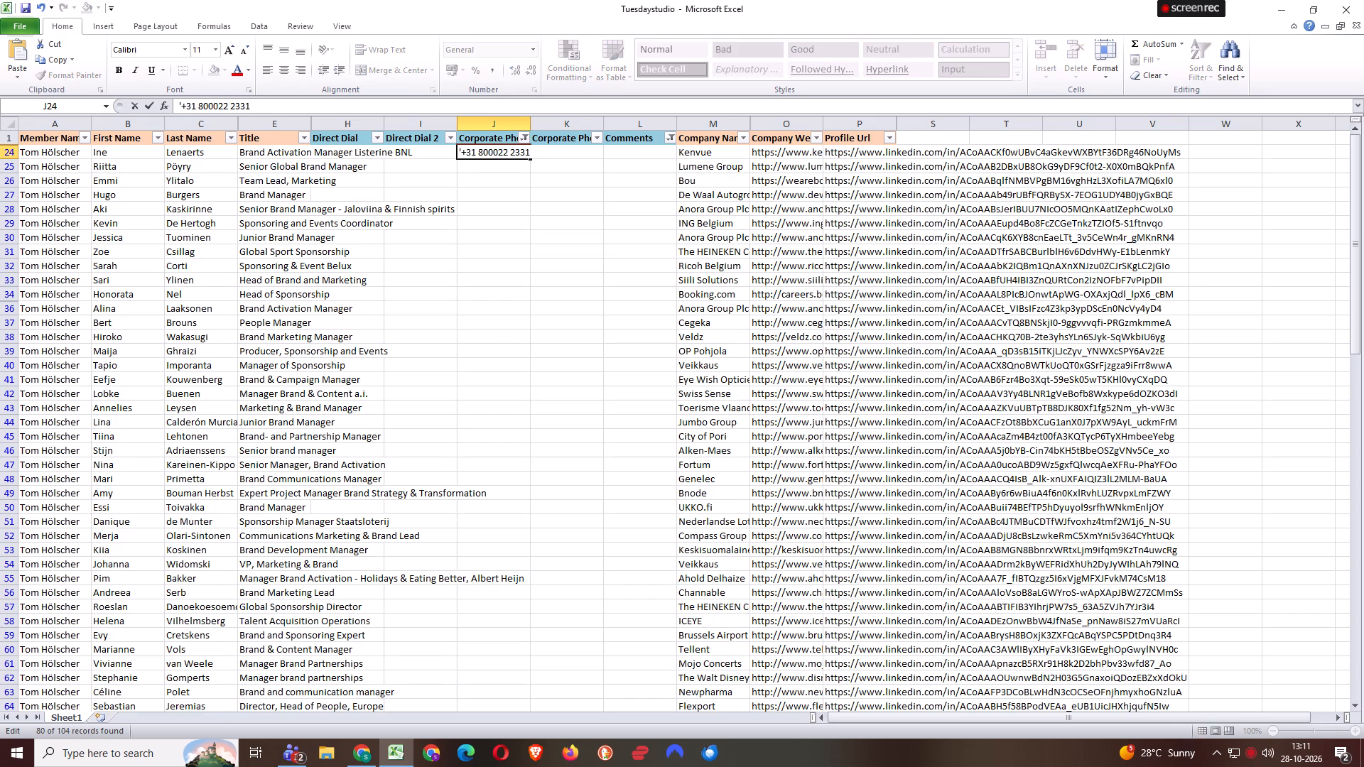
key(Left)
key(BackSpace)
click(599, 199)
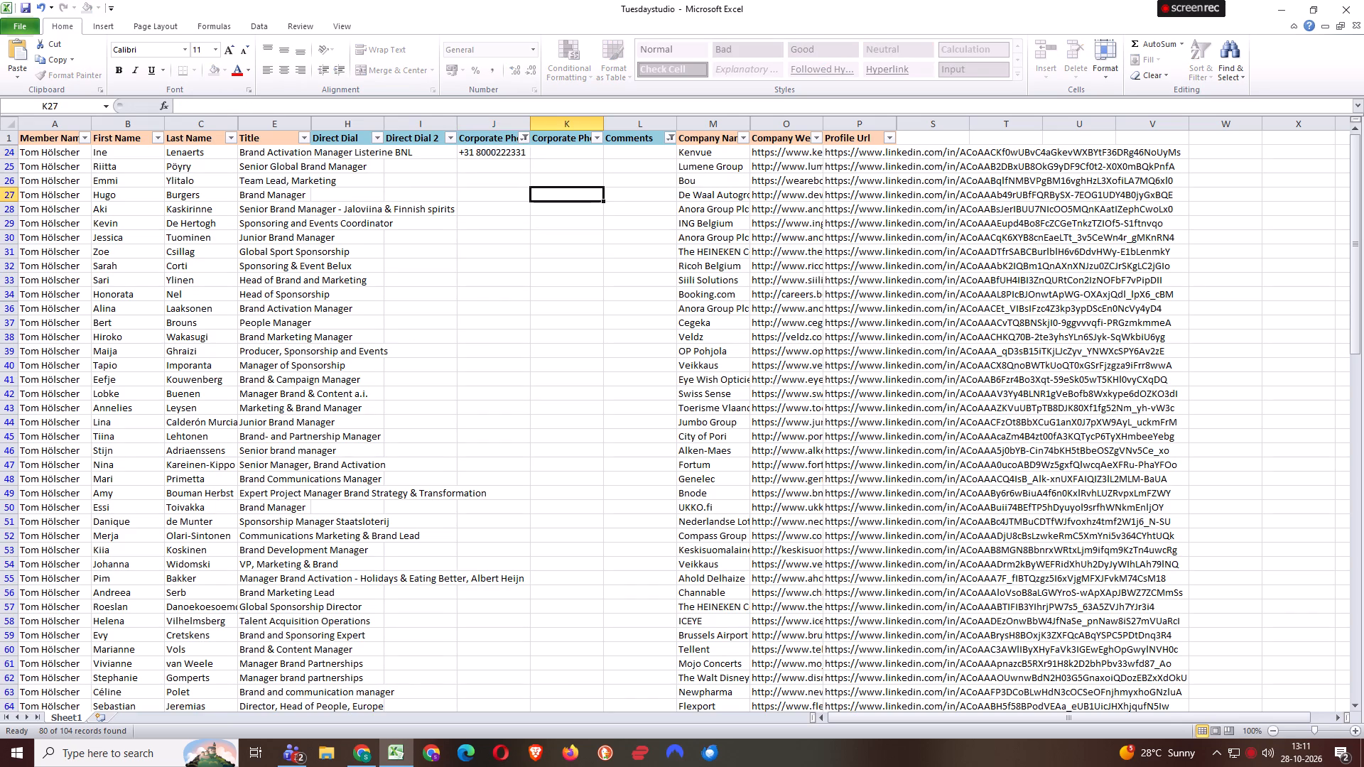
Reapply the blanks-only filter on the first Corporate Phone column to hide the filled Kenvue row.
click(526, 141)
click(460, 396)
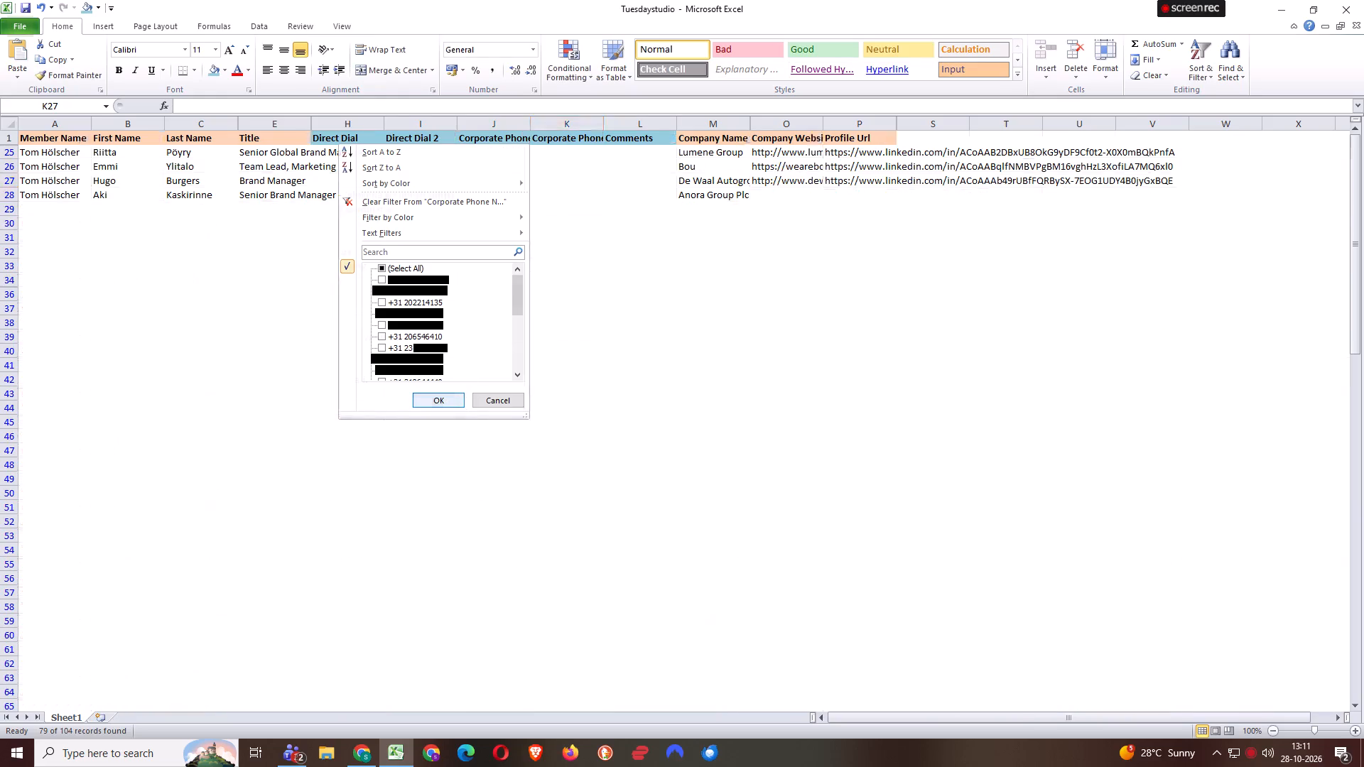
Copy the company name Lumene Group from row 25 and search Google for "Lumene Group company phone number netherlands".
click(727, 148)
key(ctrl+c)
key(alt+Tab)
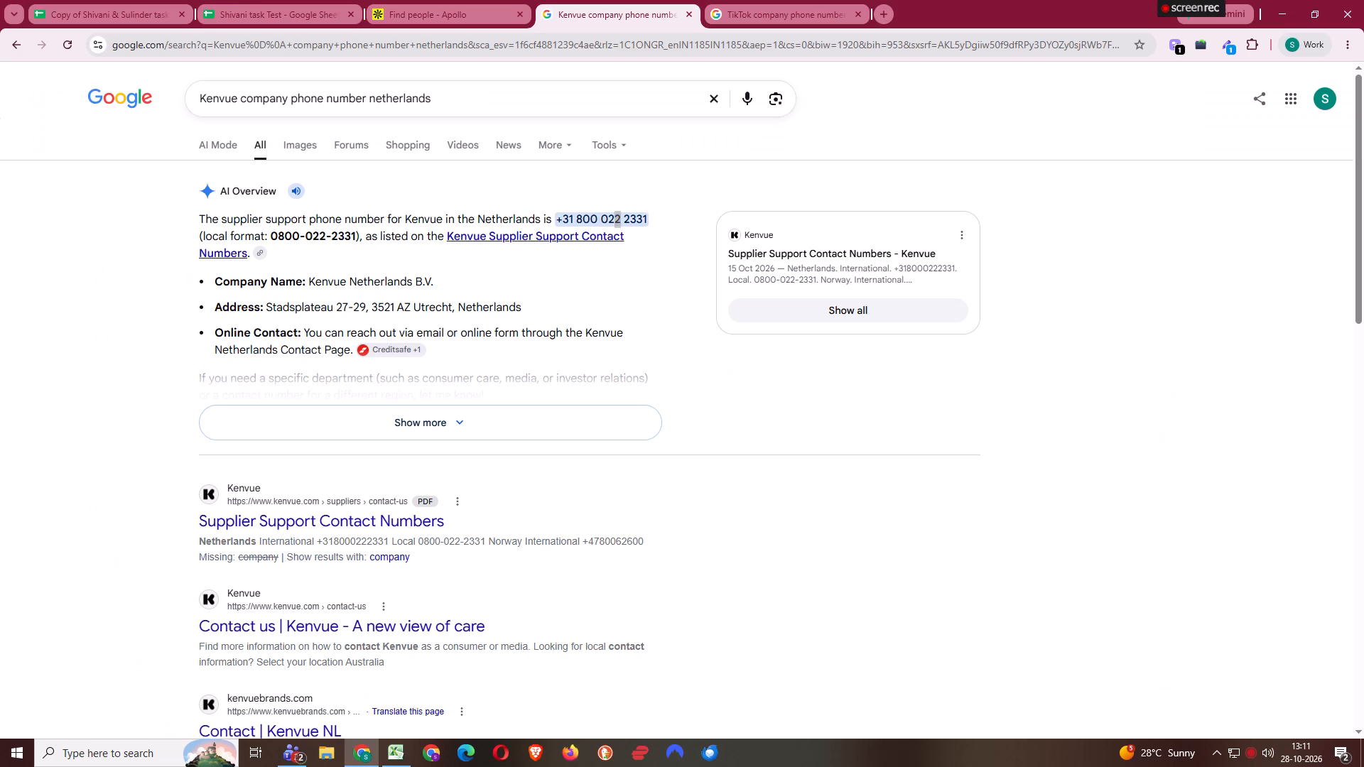
double_click(229, 94)
key(ctrl+v)
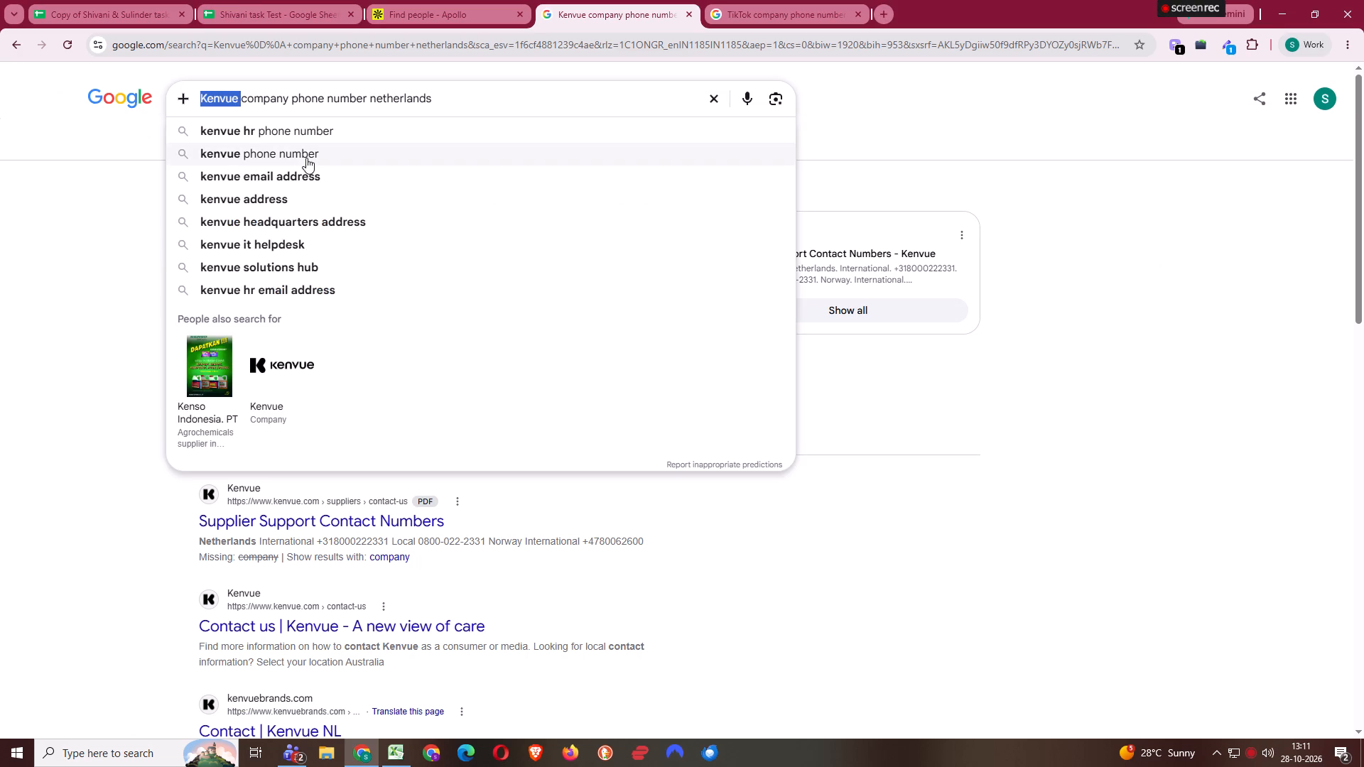
key(Return)
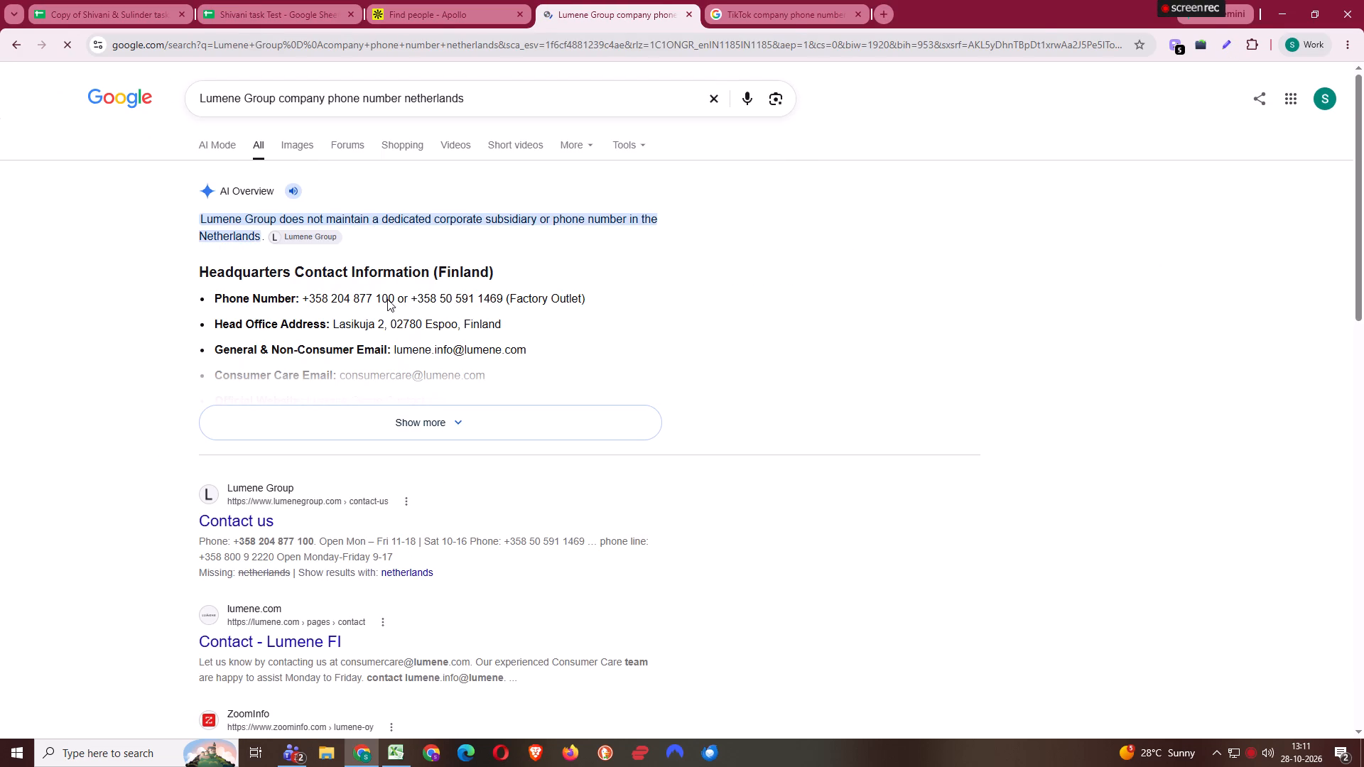
Copy Lumene Group's +358 number from Google and enter it as text in row 25's first Corporate Phone cell, closing up its inner spaces.
alt+click(255, 541)
key(alt+Tab)
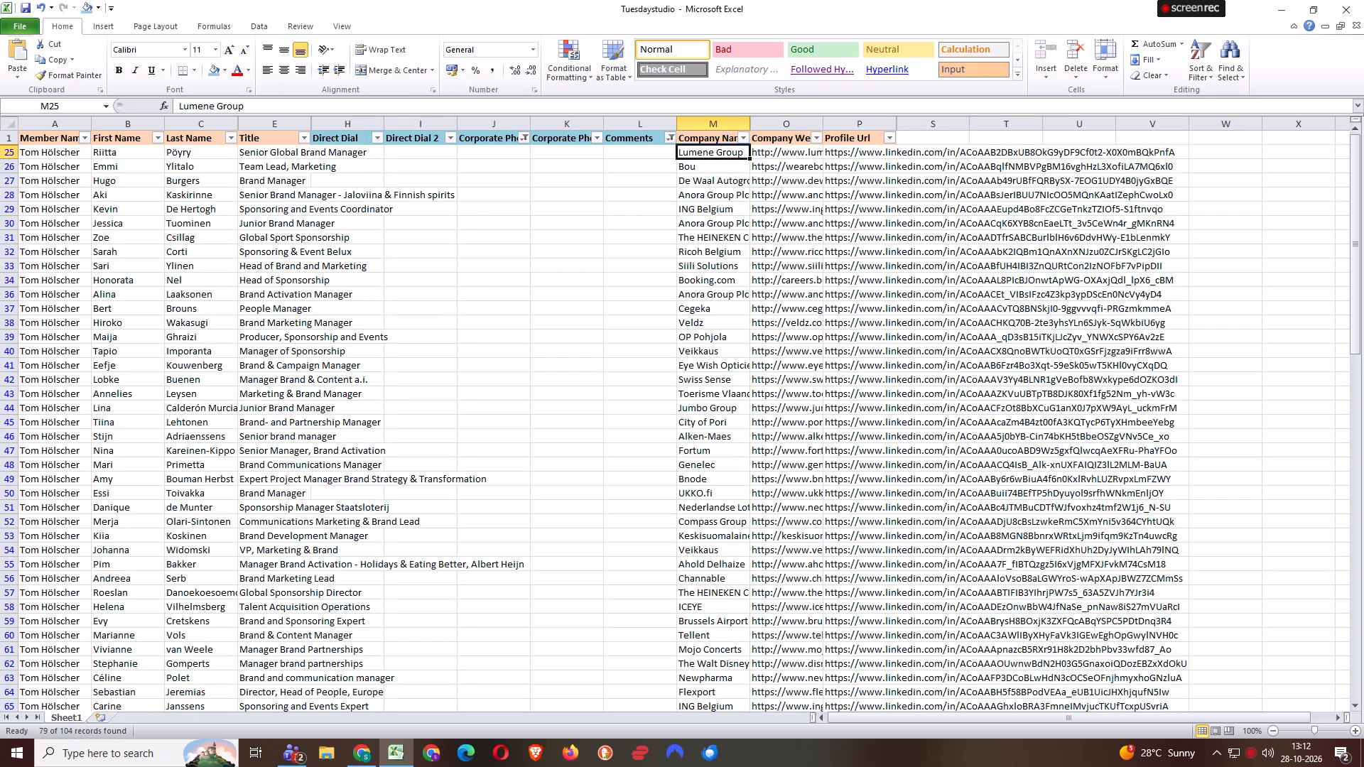
click(510, 158)
text('+)
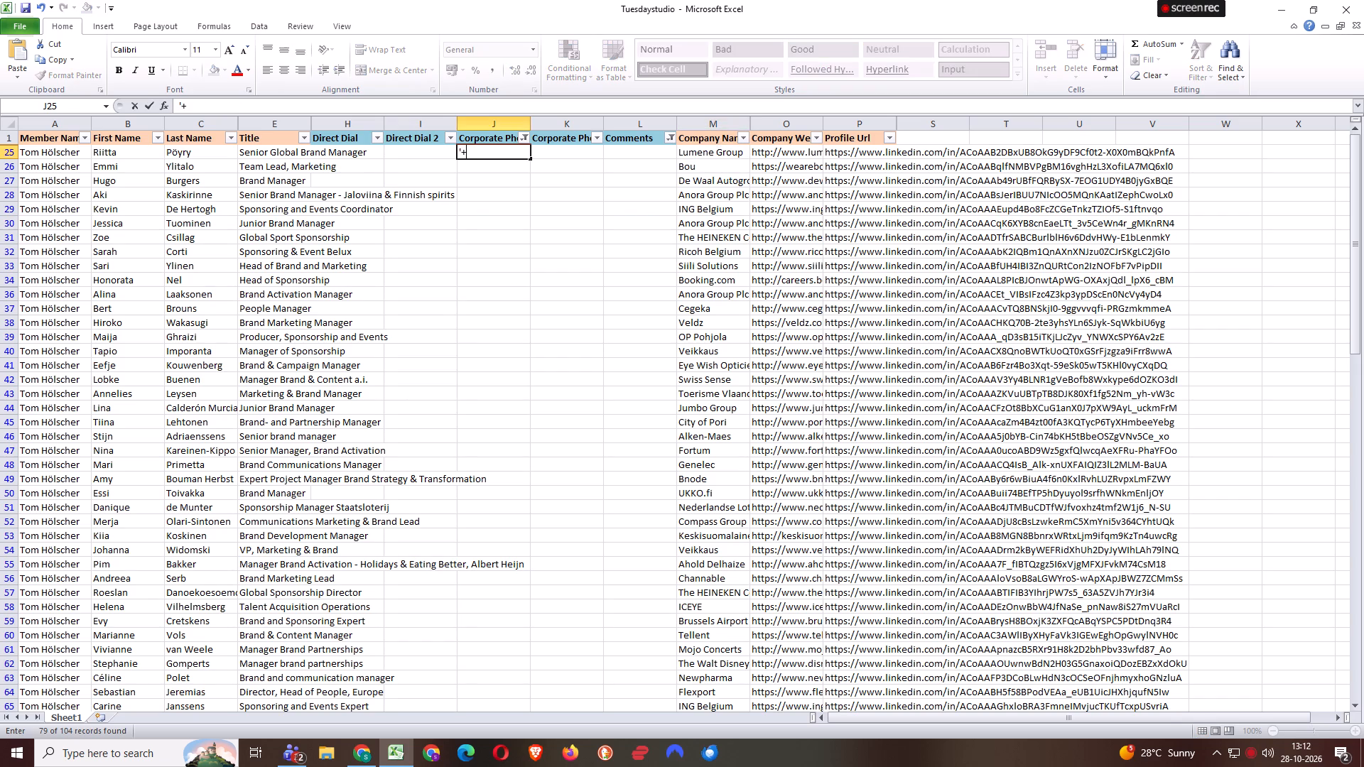
key(ctrl+v)
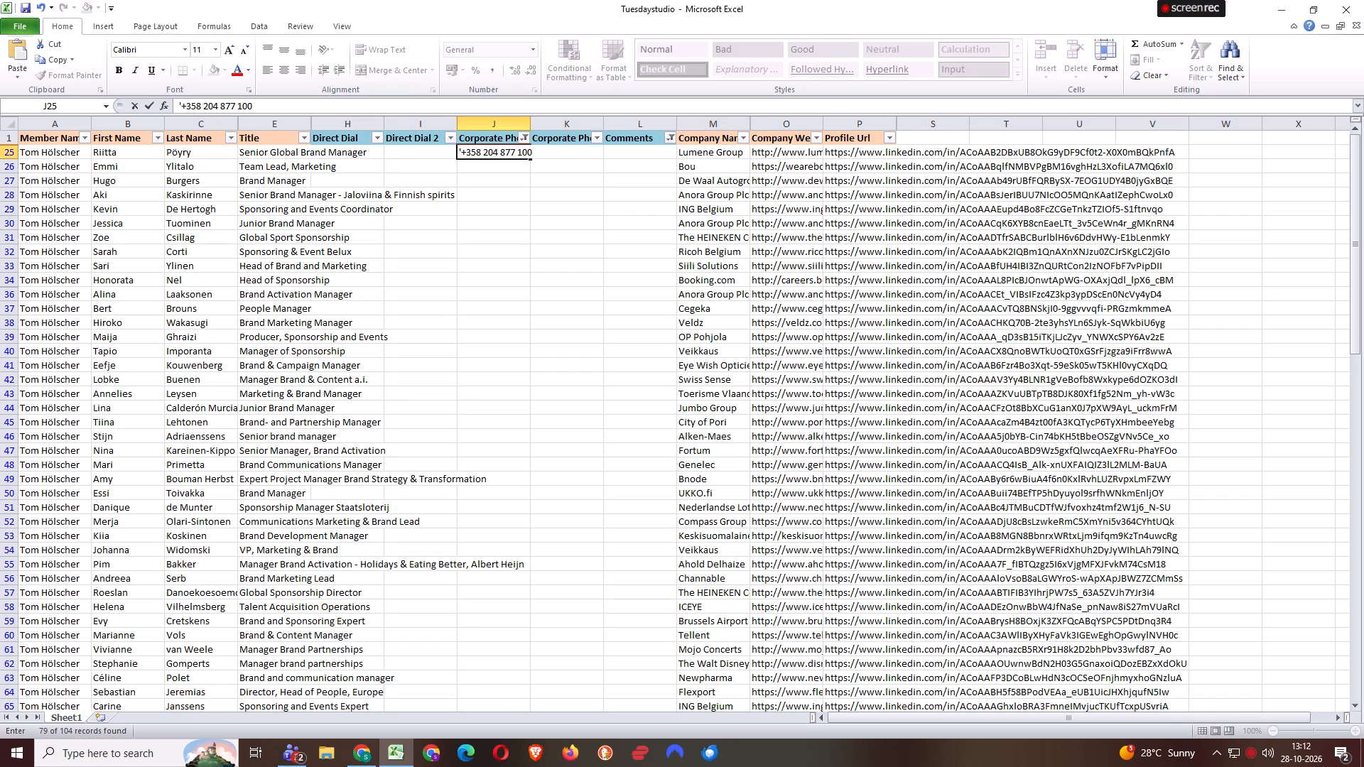
click(500, 153)
key(BackSpace)
click(517, 150)
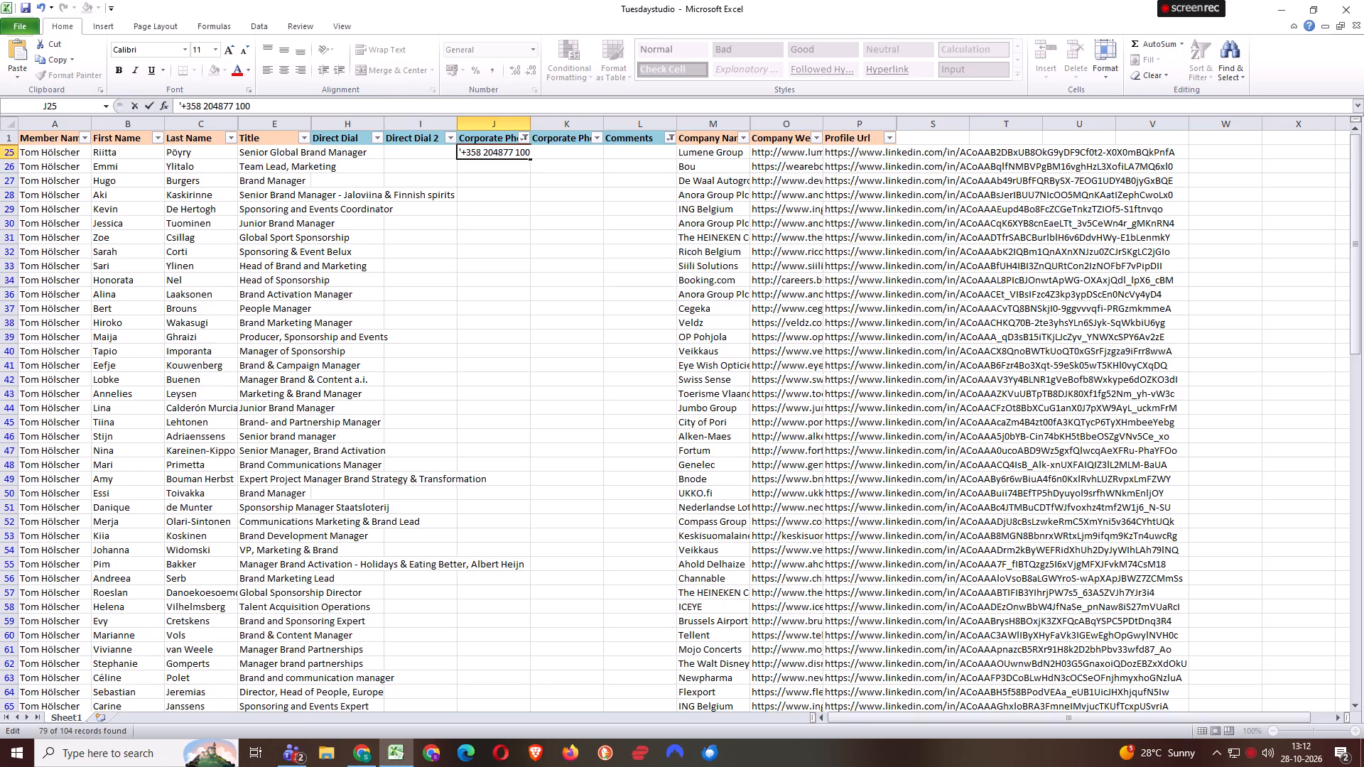
key(BackSpace)
click(578, 172)
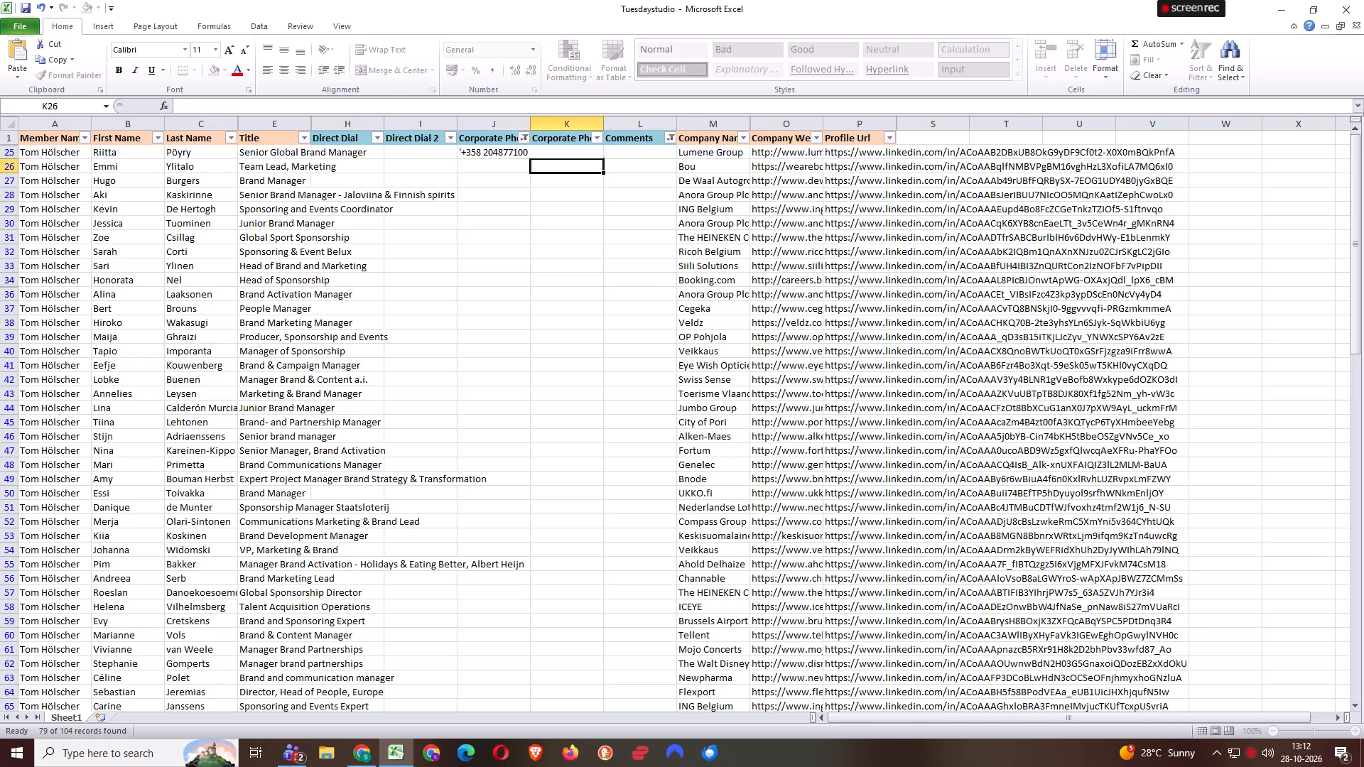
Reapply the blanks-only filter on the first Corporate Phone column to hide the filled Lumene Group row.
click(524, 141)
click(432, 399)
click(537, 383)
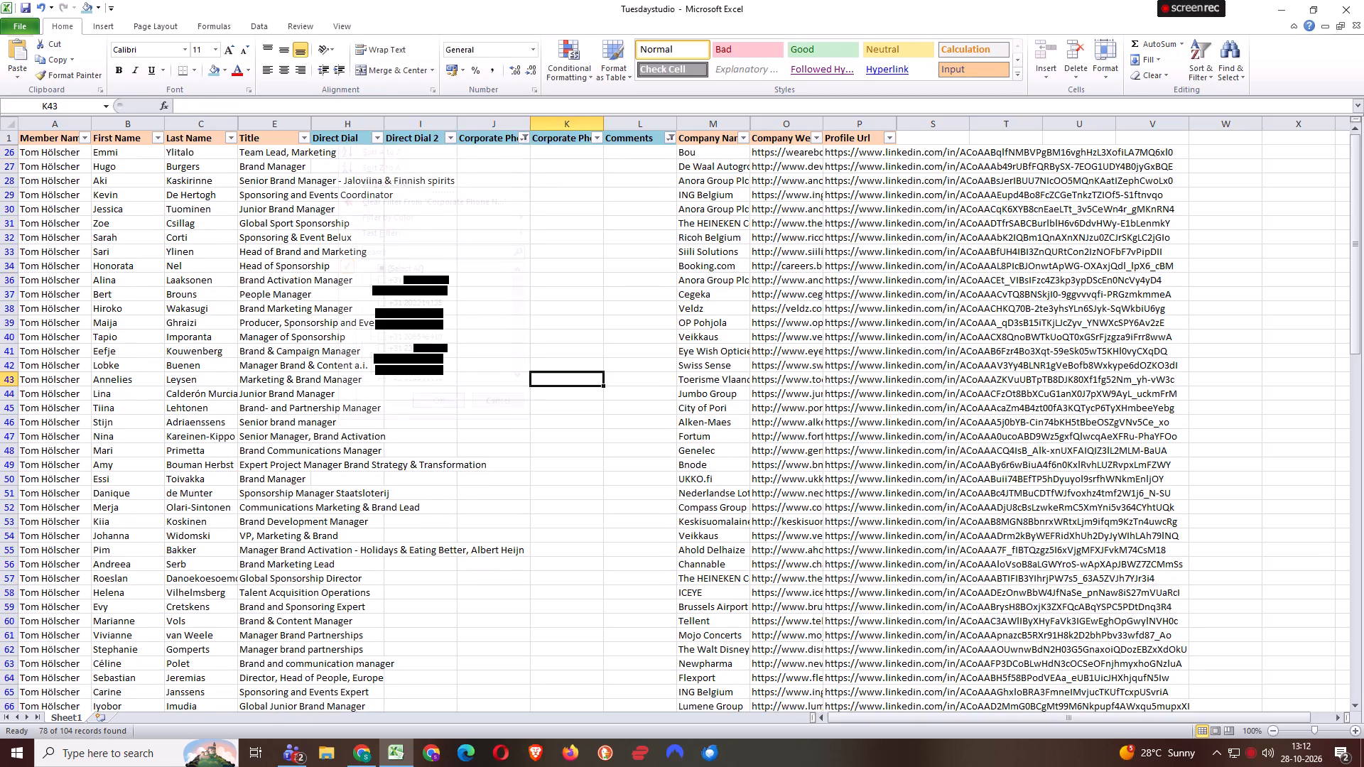
Save the Tuesdaystudio workbook.
key(ctrl+s)
key(ctrl+s)
key(ctrl+s)
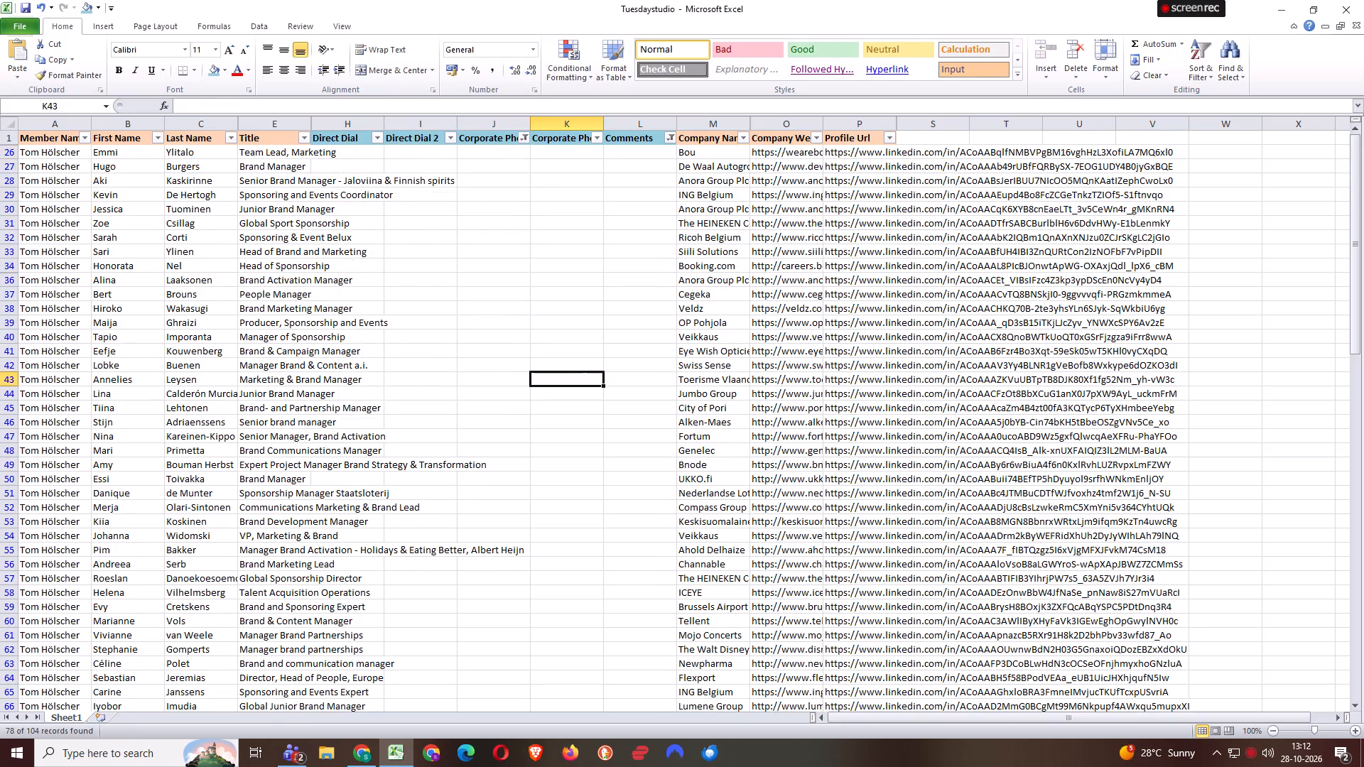
scroll(619, 348, down, 1)
scroll(620, 347, up, 11)
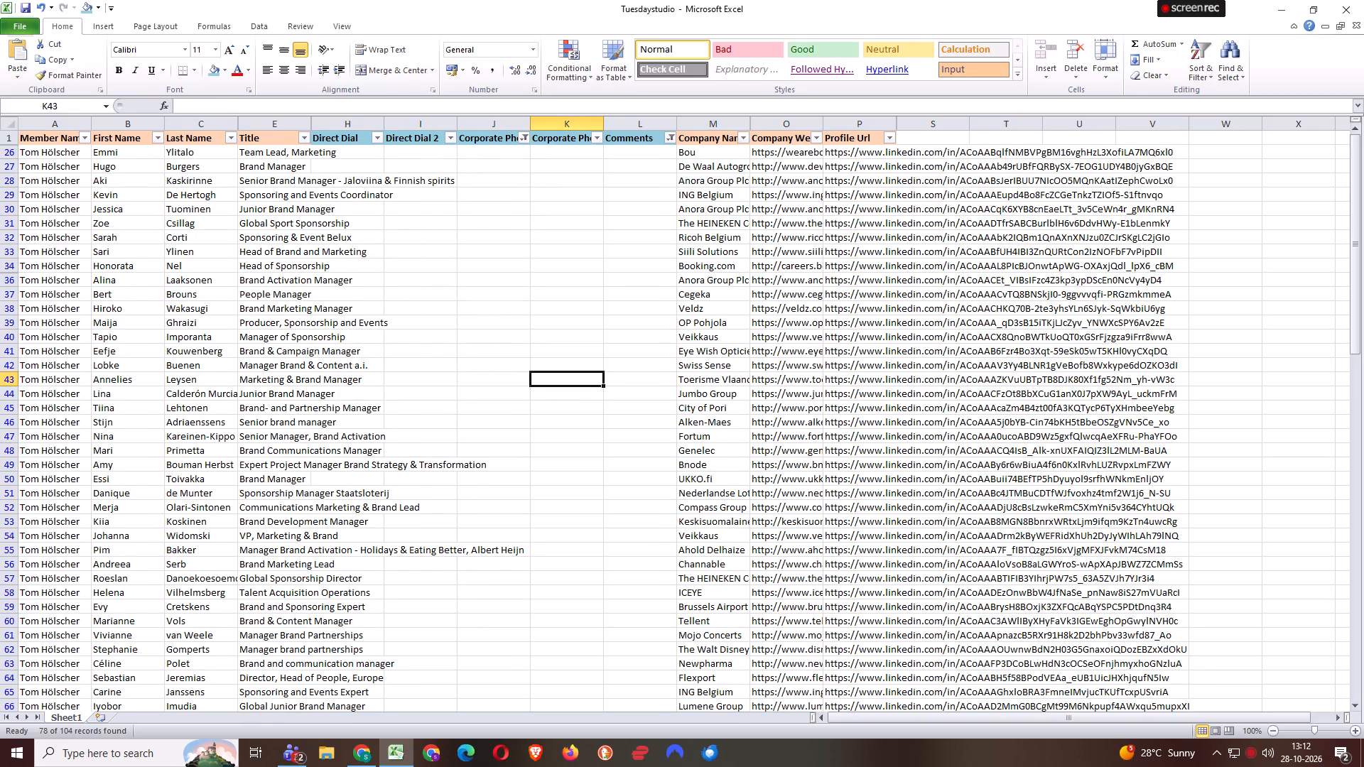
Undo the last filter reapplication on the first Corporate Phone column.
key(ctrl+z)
Shade the Lumene Group number in row 25's first Corporate Phone cell light blue.
click(525, 150)
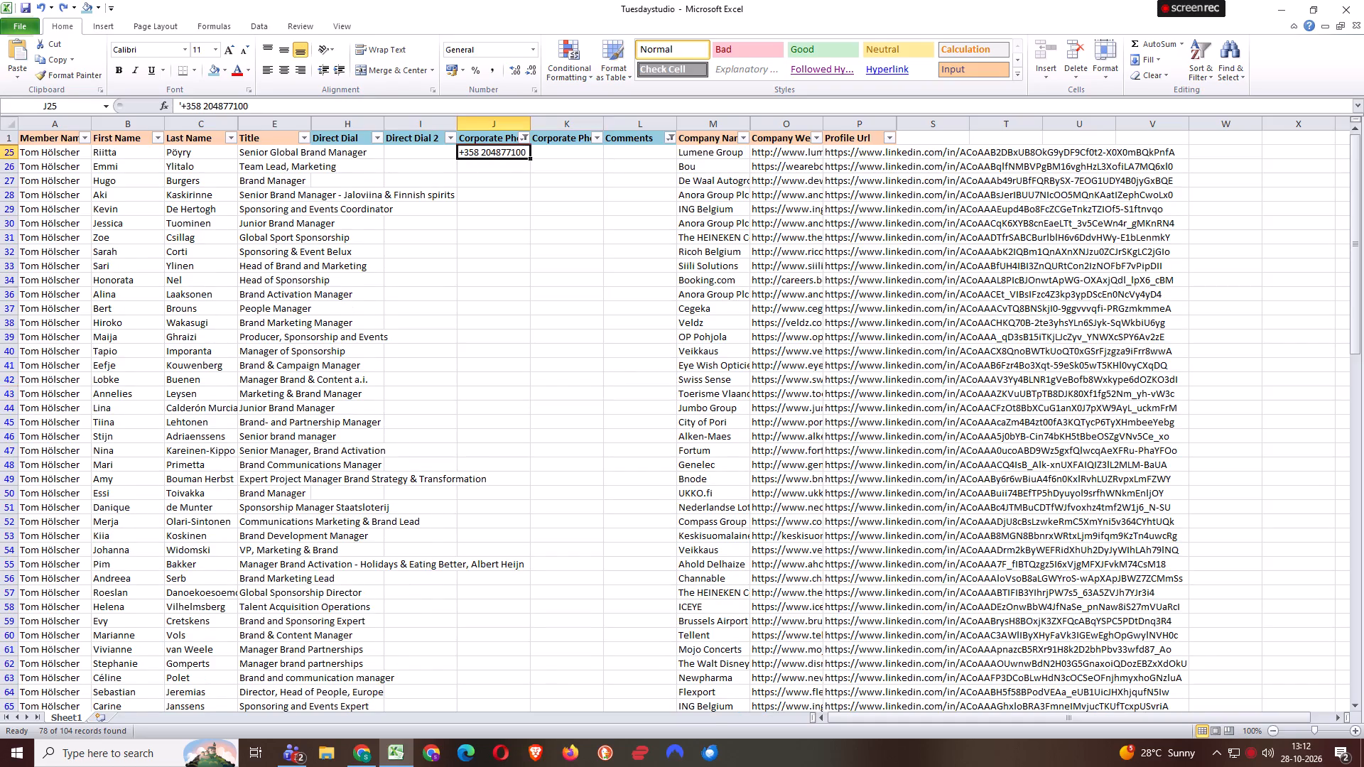
click(215, 71)
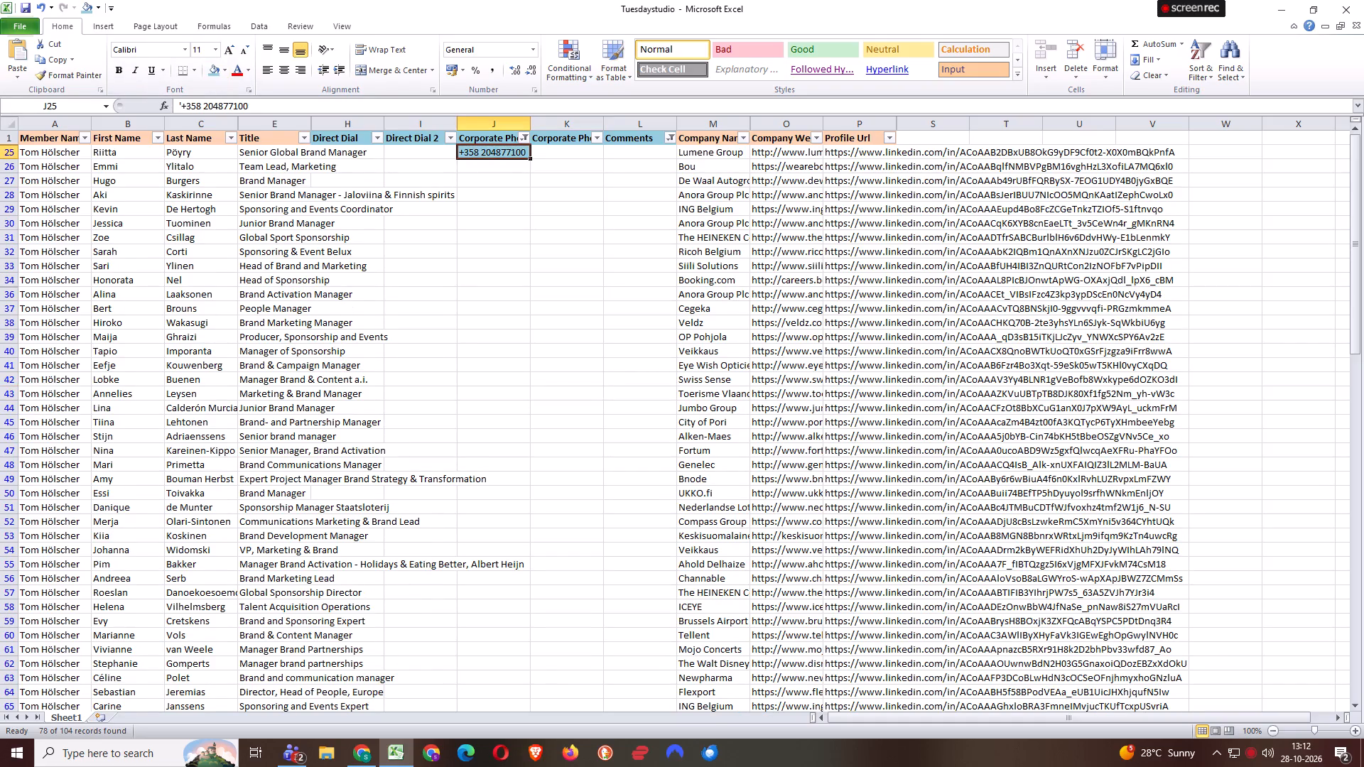
Reapply the blanks-only filter on the first Corporate Phone column to hide the shaded Lumene Group row.
click(523, 135)
click(422, 396)
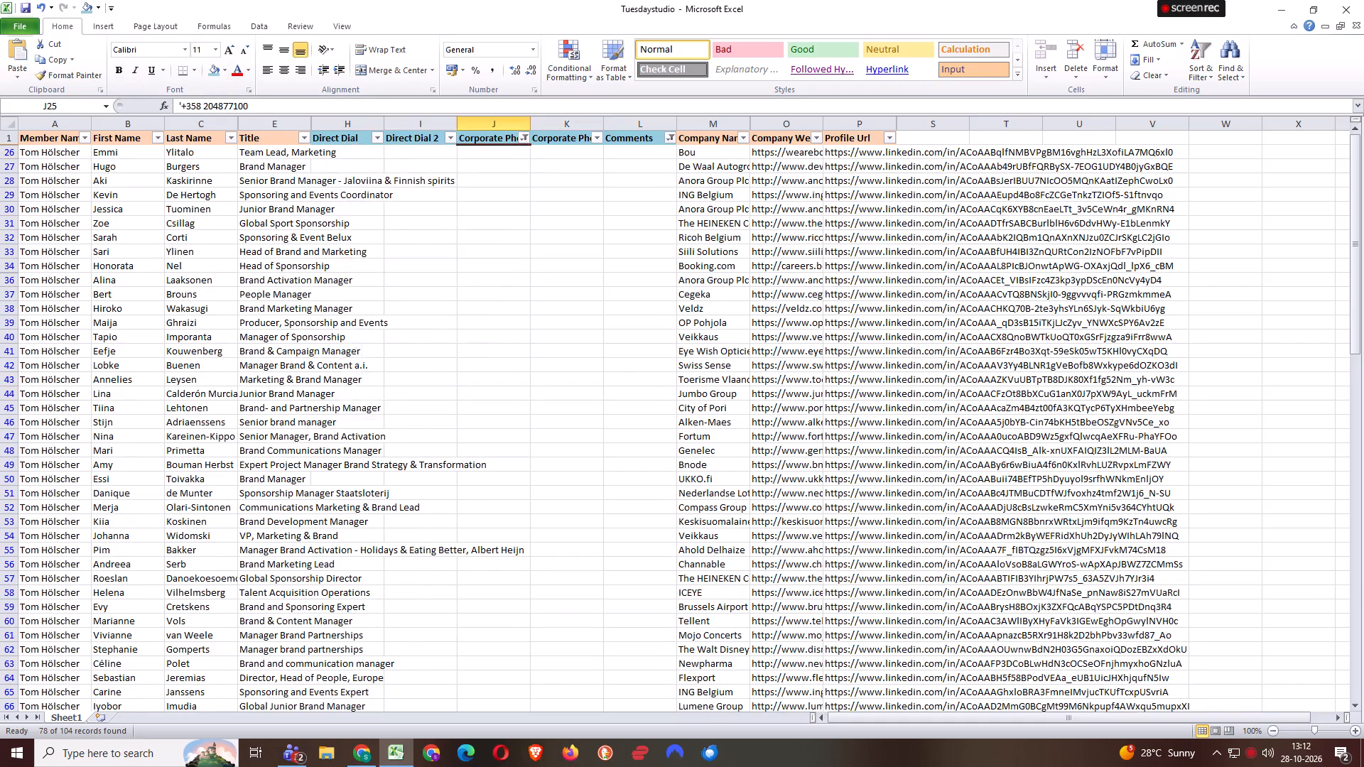
Copy the company name Bou from row 26 and search Google for "Bou company phone number netherlands".
scroll(585, 428, down, 19)
scroll(584, 422, up, 14)
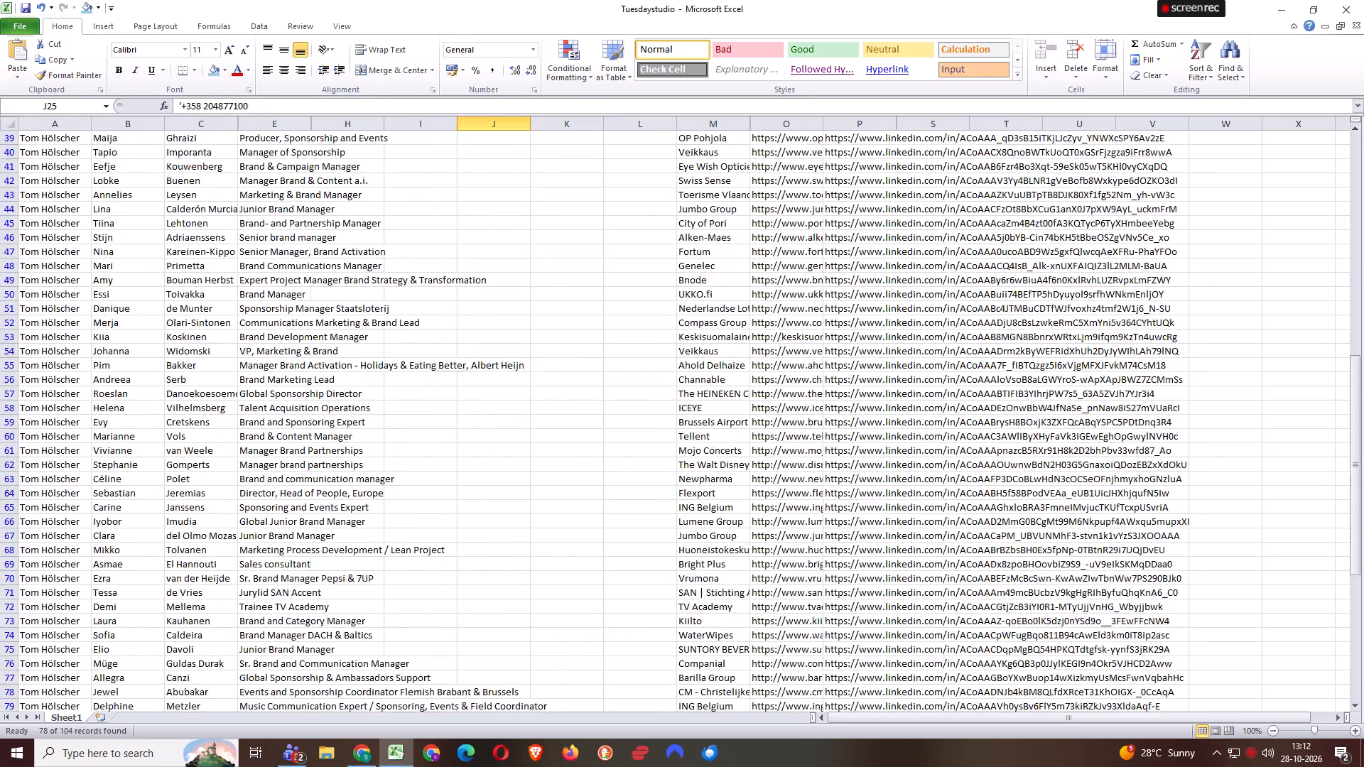
scroll(600, 391, up, 12)
click(717, 156)
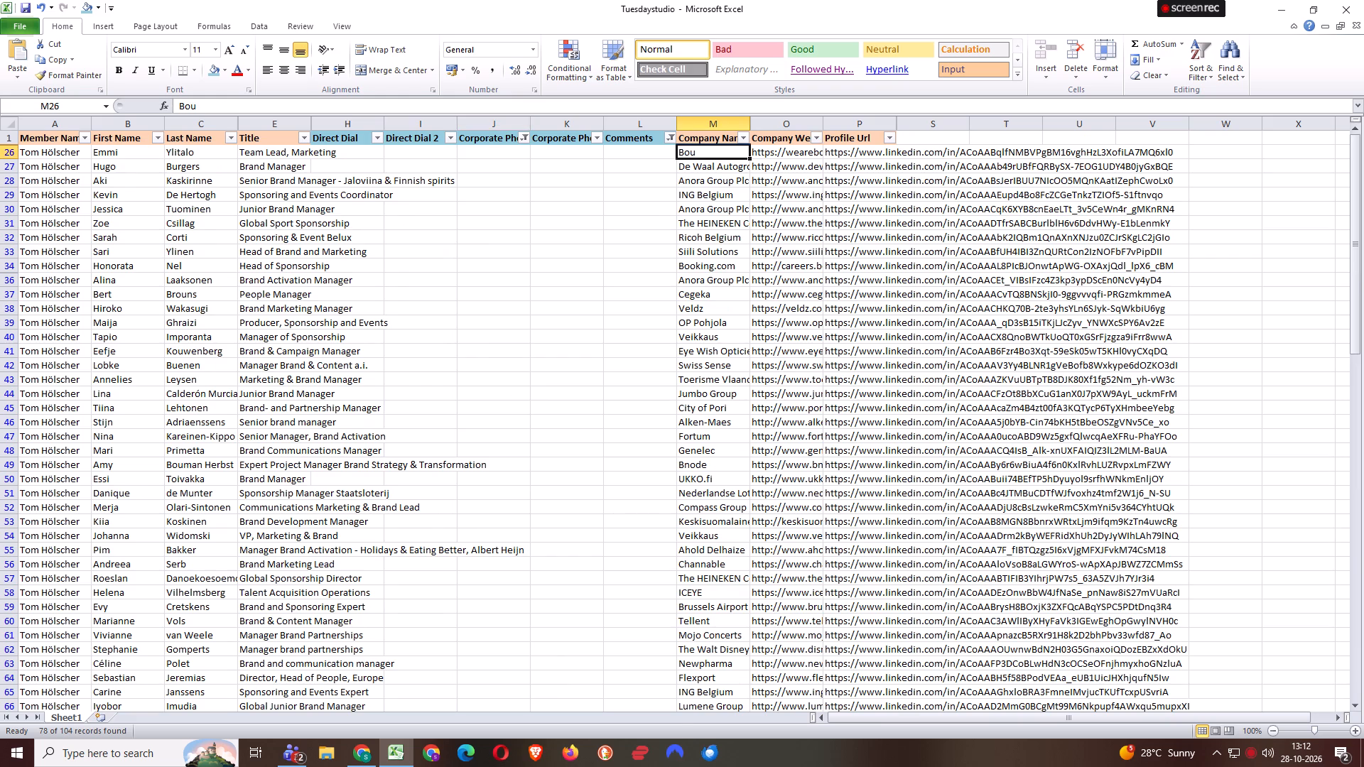
key(ctrl+c)
key(alt+Tab)
click(271, 99)
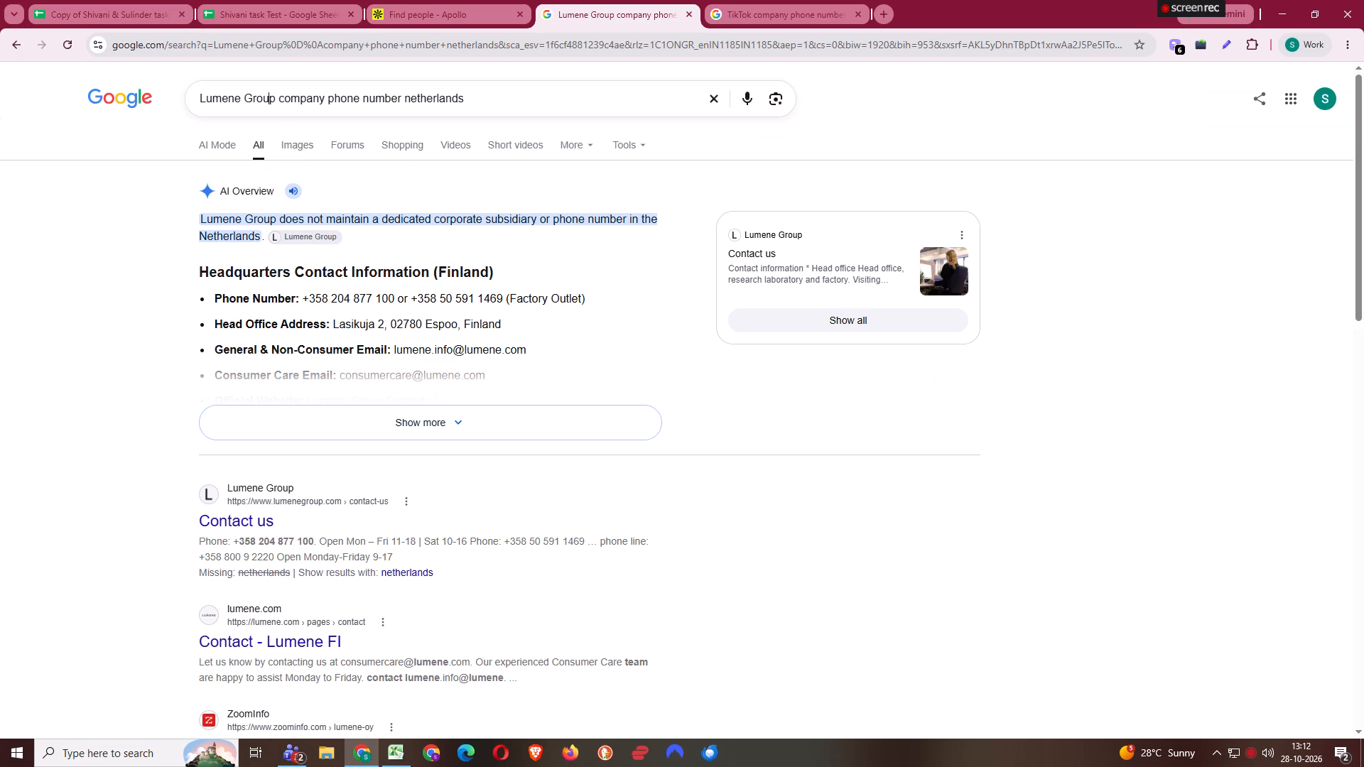
drag(274, 100, 149, 100)
key(ctrl+v)
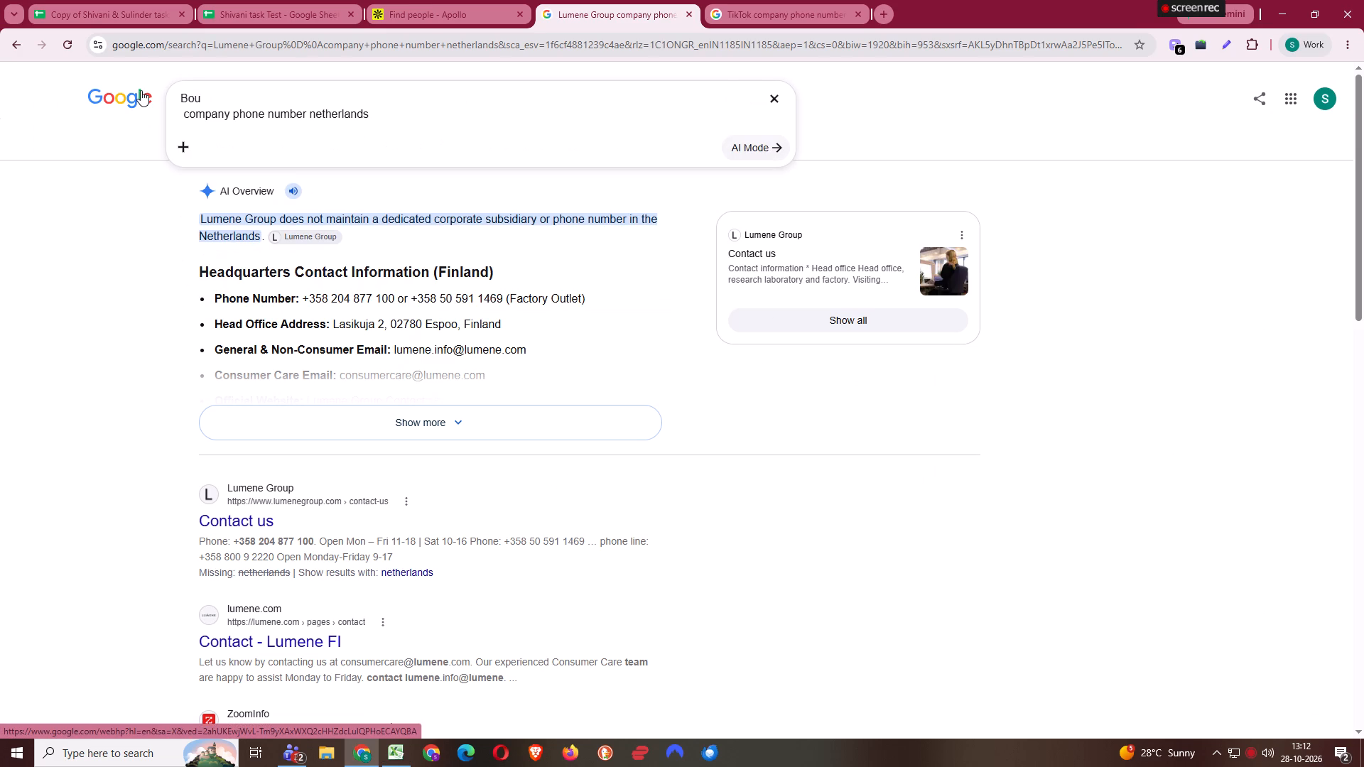
key(Return)
key(Return)
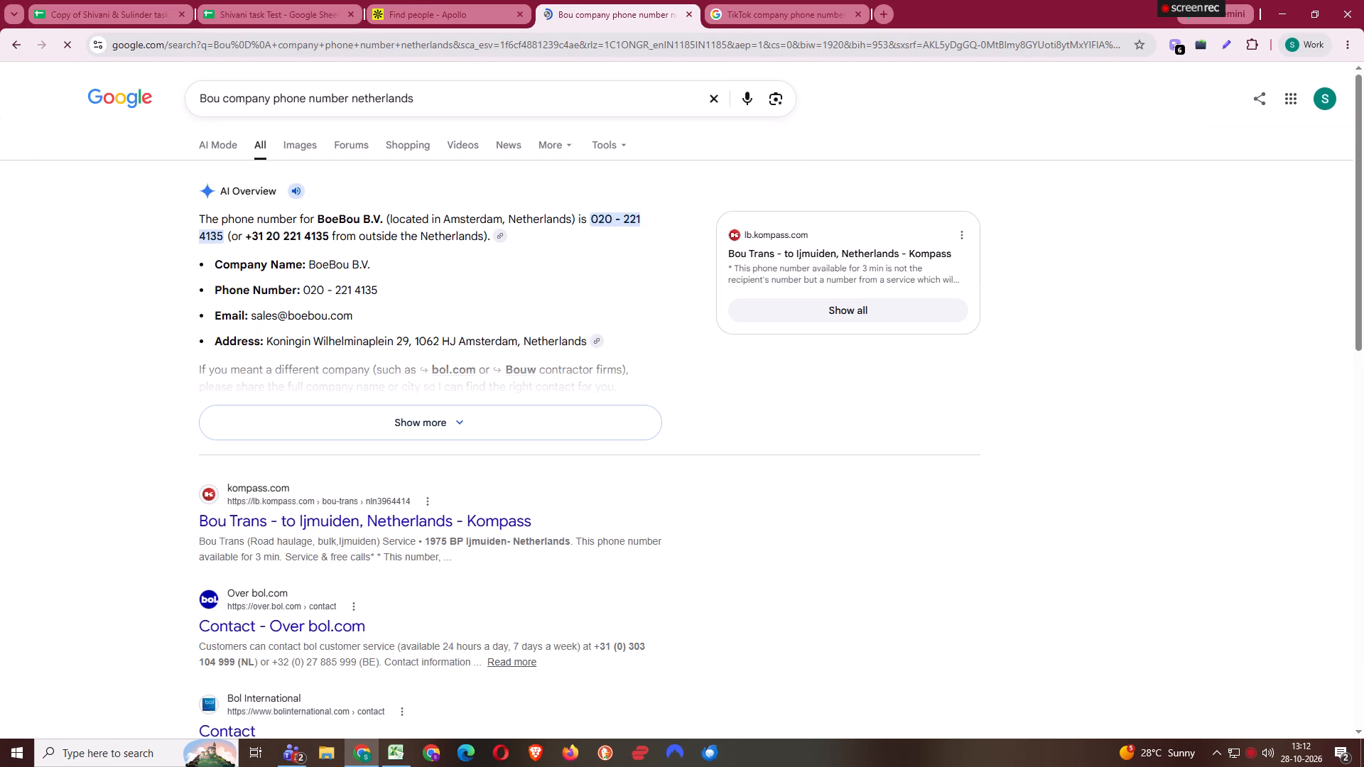
Copy BoeBou B.V.'s +31 number from the AI Overview and enter it as text in row 26's first Corporate Phone cell, closing up its inner spaces.
alt+click(267, 233)
key(alt+Tab)
click(502, 151)
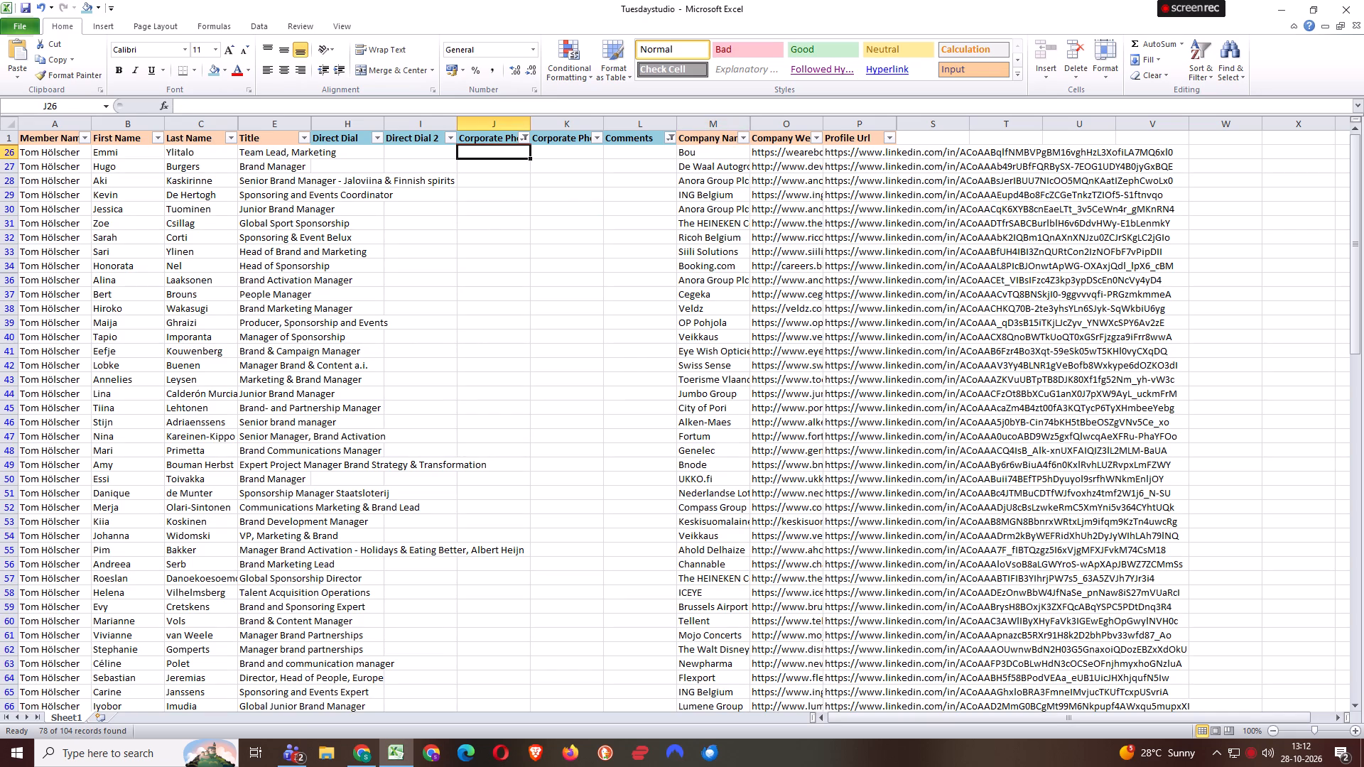
key(apostrophe)
key(ctrl+v)
click(506, 151)
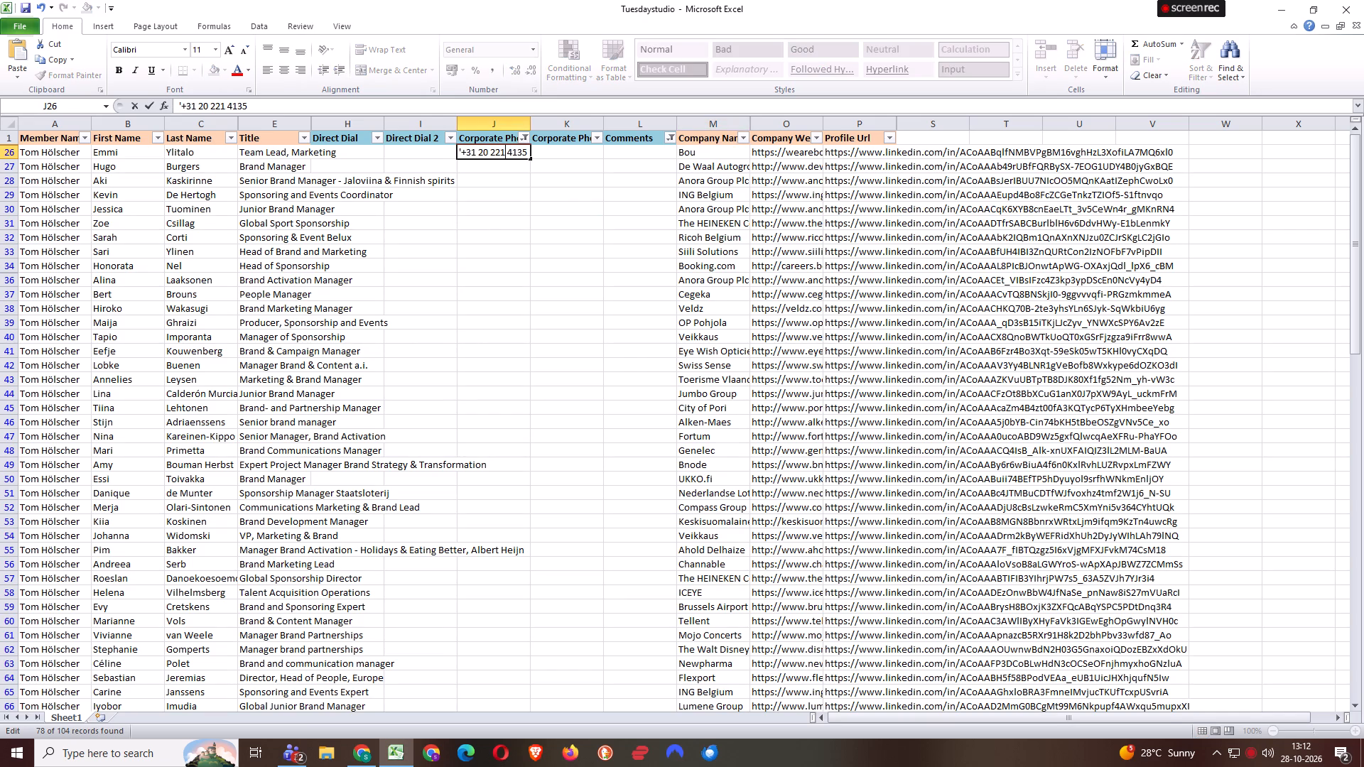
key(Right)
key(BackSpace)
key(Left)
key(Left)
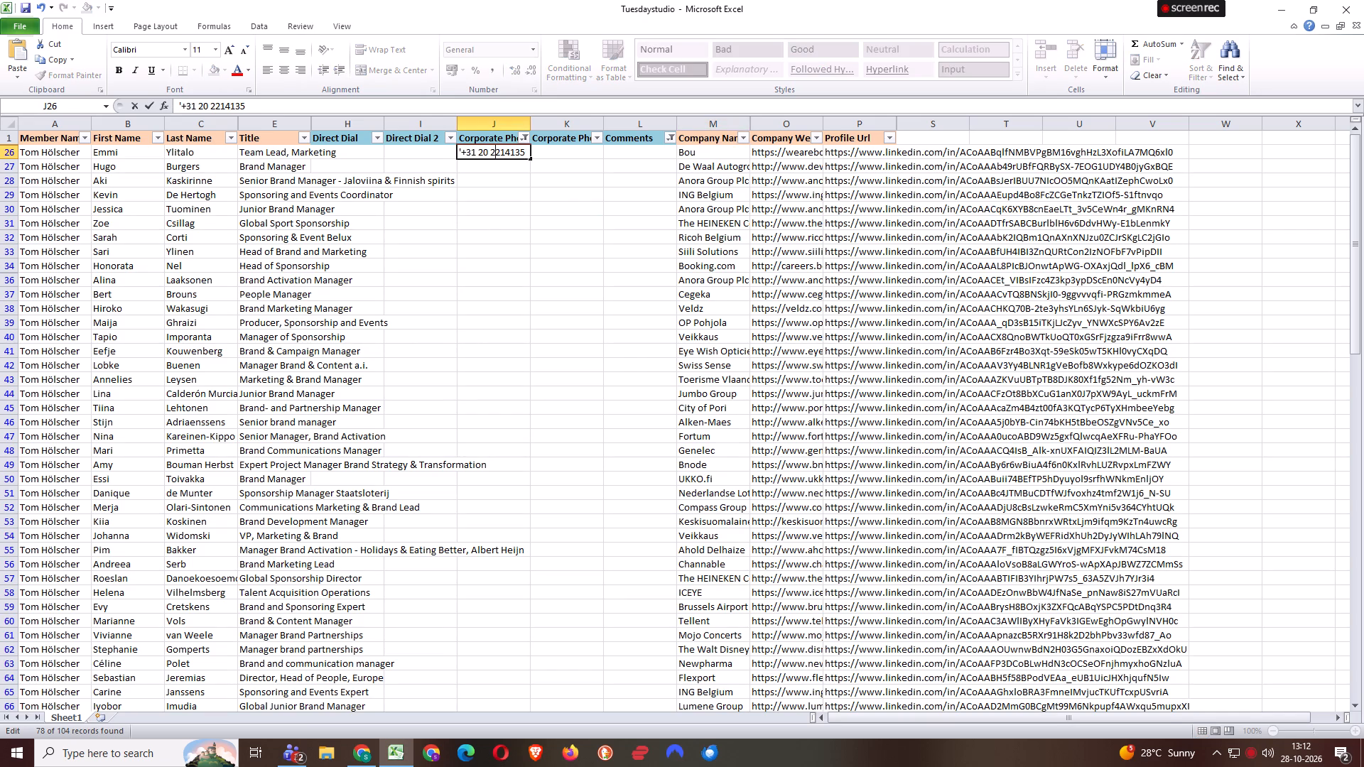
key(Left)
key(BackSpace)
click(576, 164)
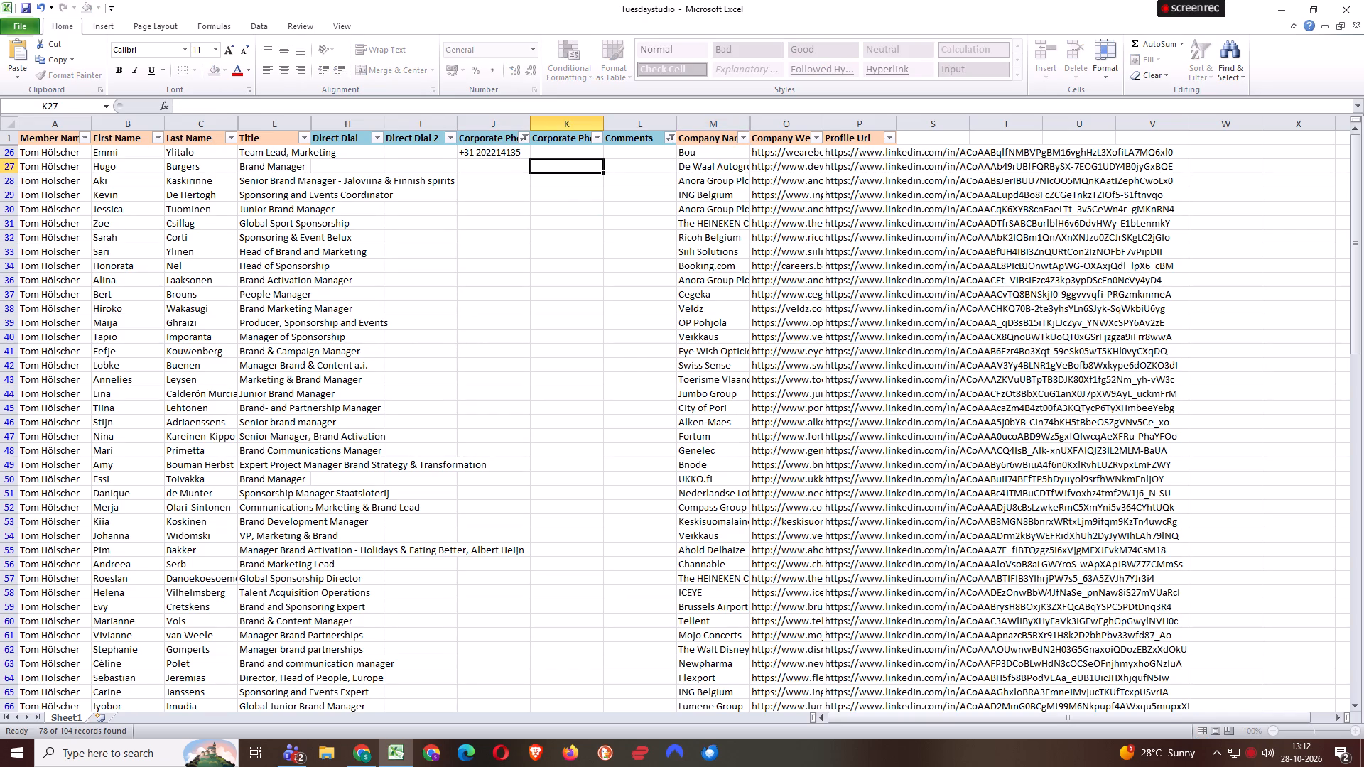
Reapply the blanks-only filter on the first Corporate Phone column to hide the filled Bou row.
click(521, 139)
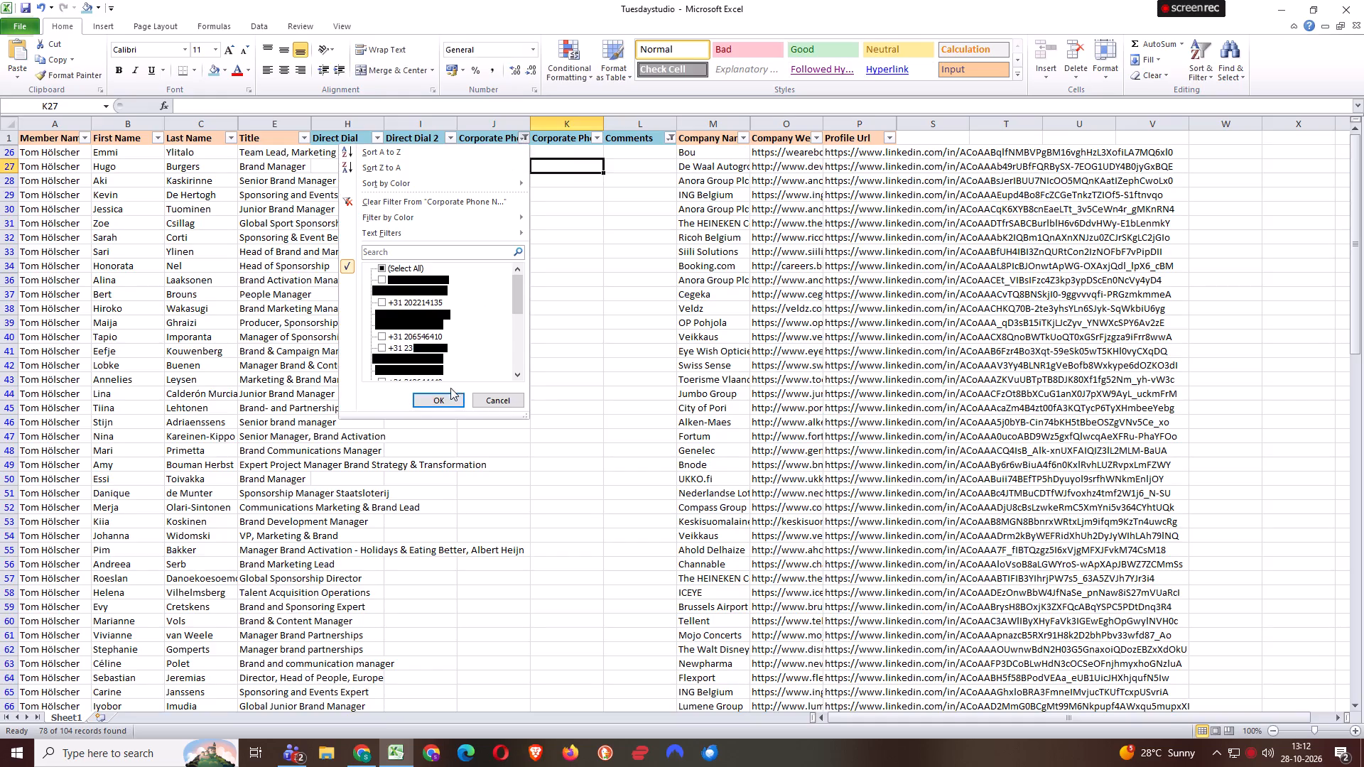
click(448, 394)
click(620, 283)
Copy the company name from row 27 and search Google for "De Waal Autogroep B.V. company phone number netherlands".
click(709, 156)
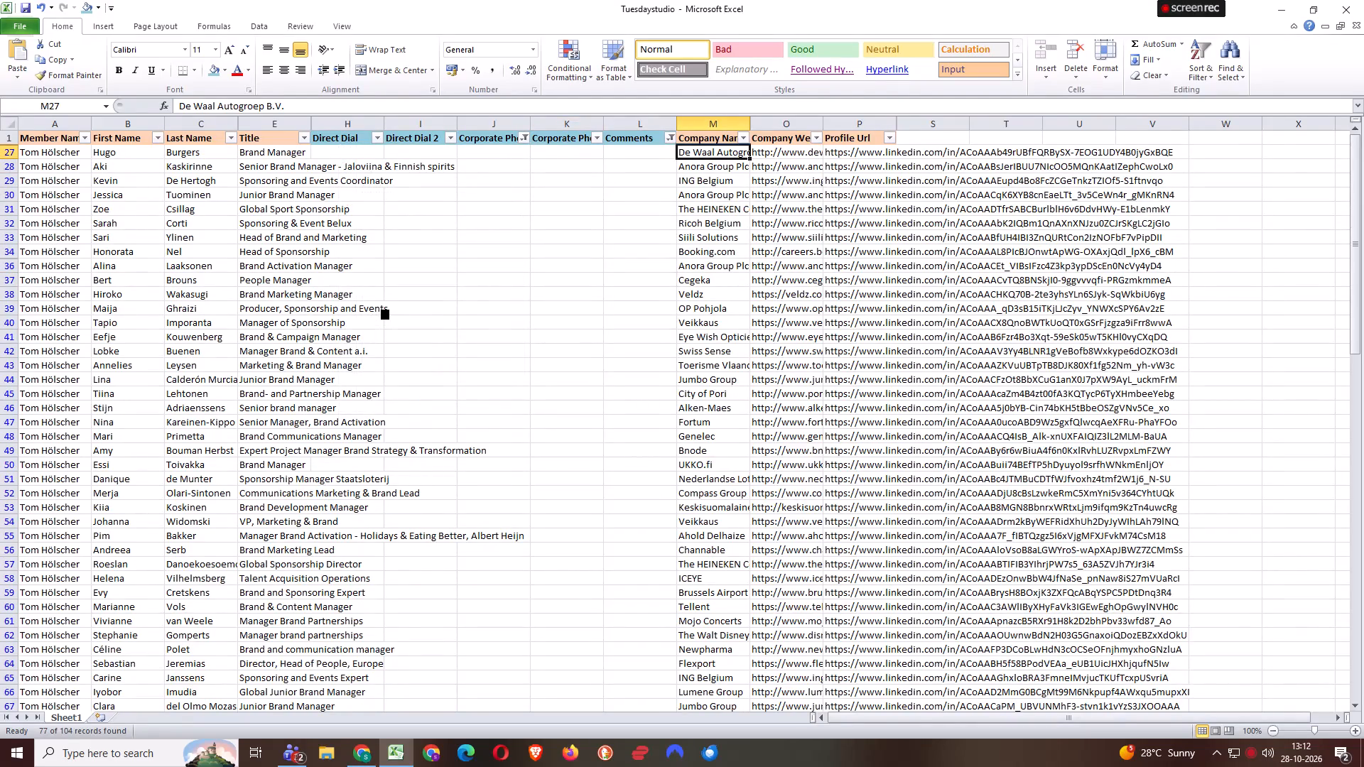
key(ctrl+c)
key(alt+Tab)
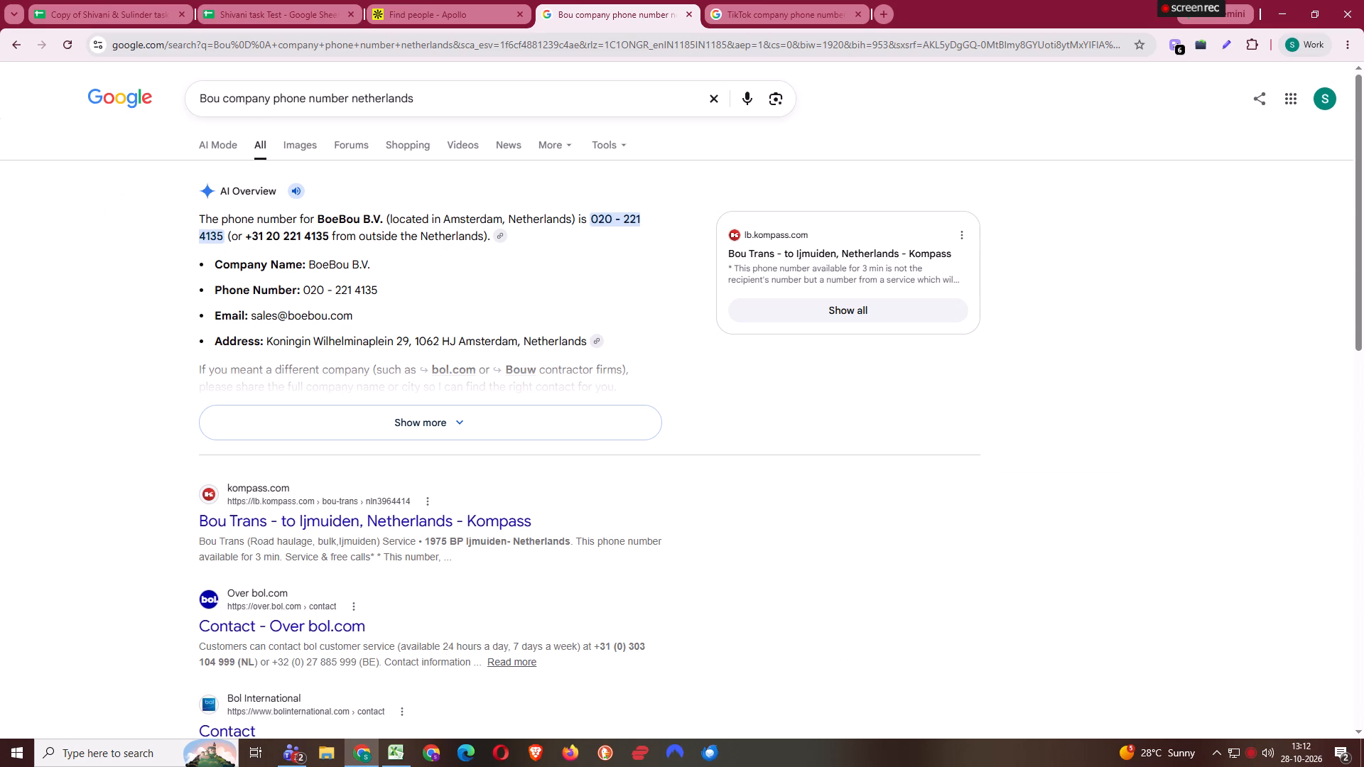
double_click(207, 100)
key(ctrl+v)
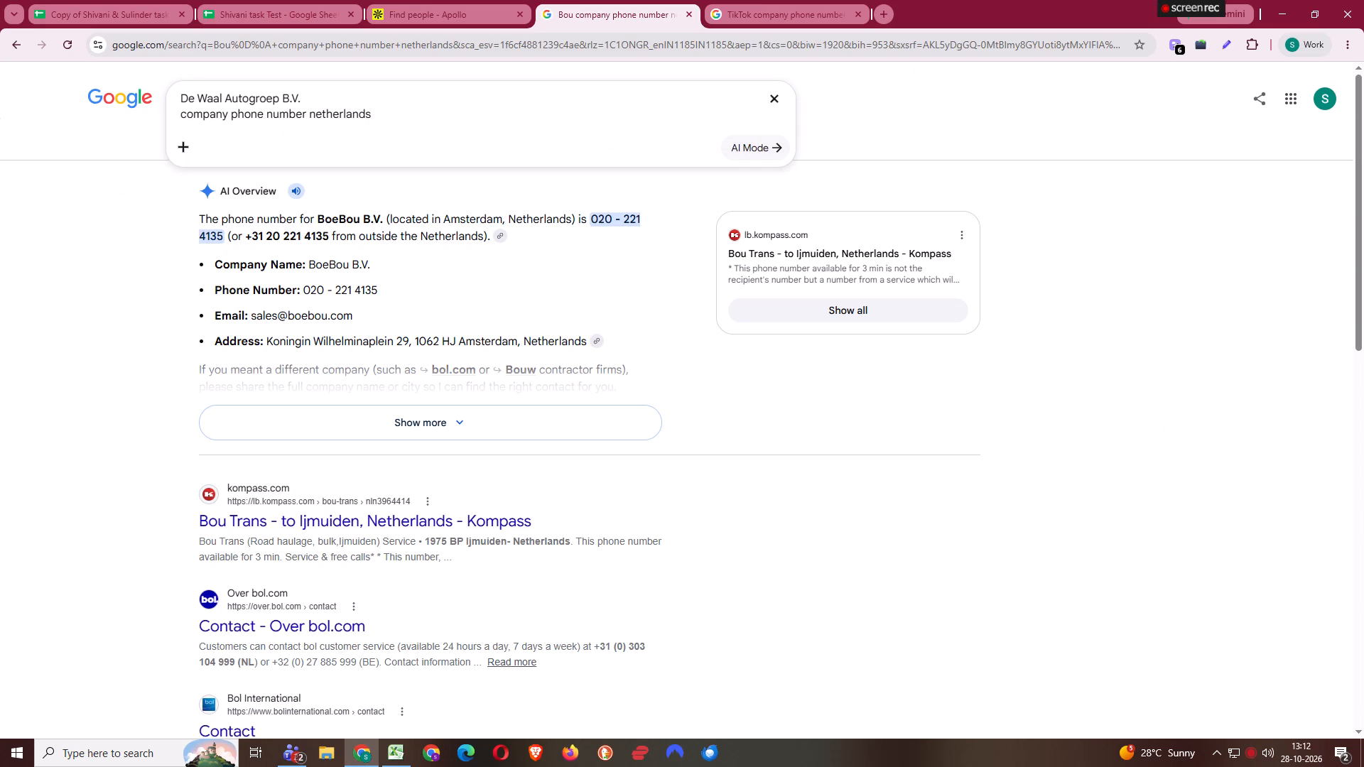
key(Return)
Return to the Tuesdaystudio workbook and save it.
key(alt+Tab)
scroll(207, 100, up, 1)
key(ctrl+s)
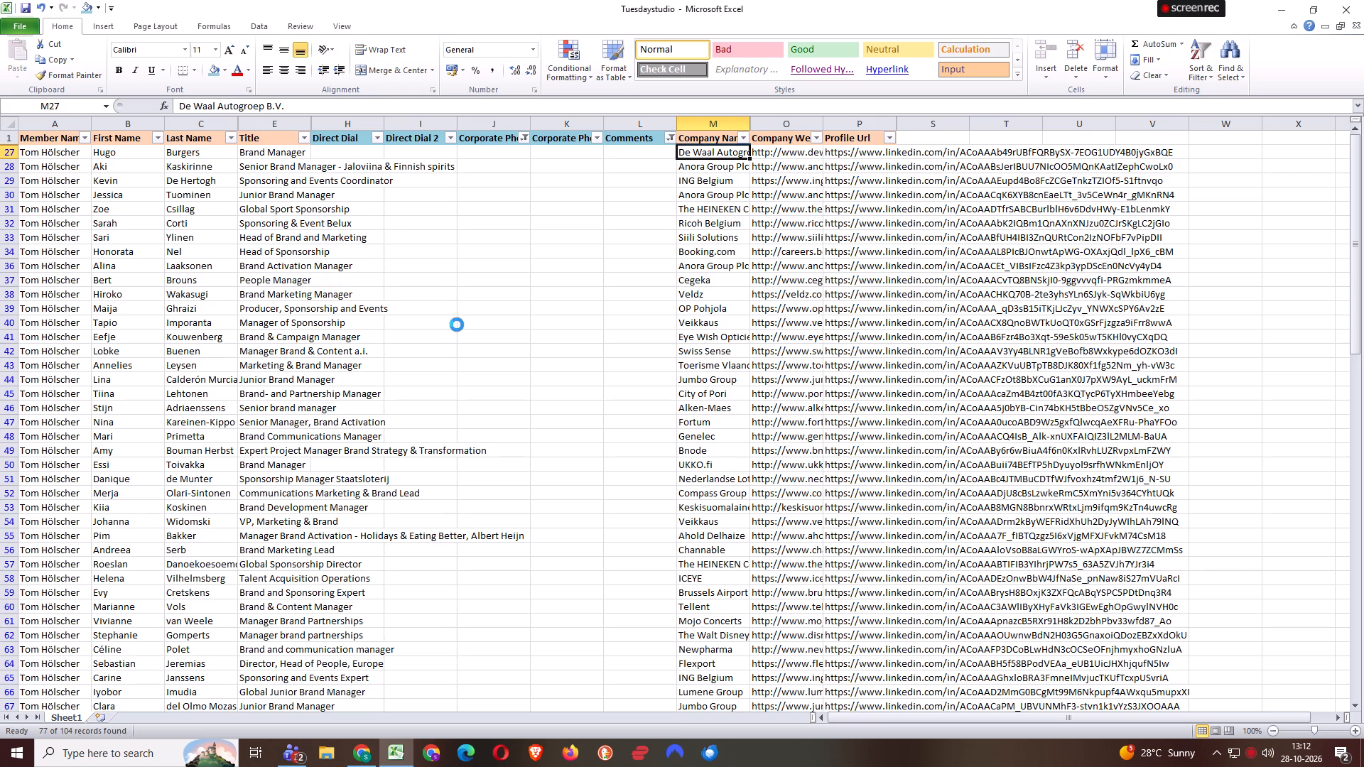
key(ctrl+s)
key(ctrl+s)
key(ctrl+s)
key(ctrl+s)
Copy De Waal Autogroep's primary phone from its Google listing and enter it as text in row 27's first Corporate Phone cell, closing up inner spaces.
click(509, 146)
key(alt+Tab)
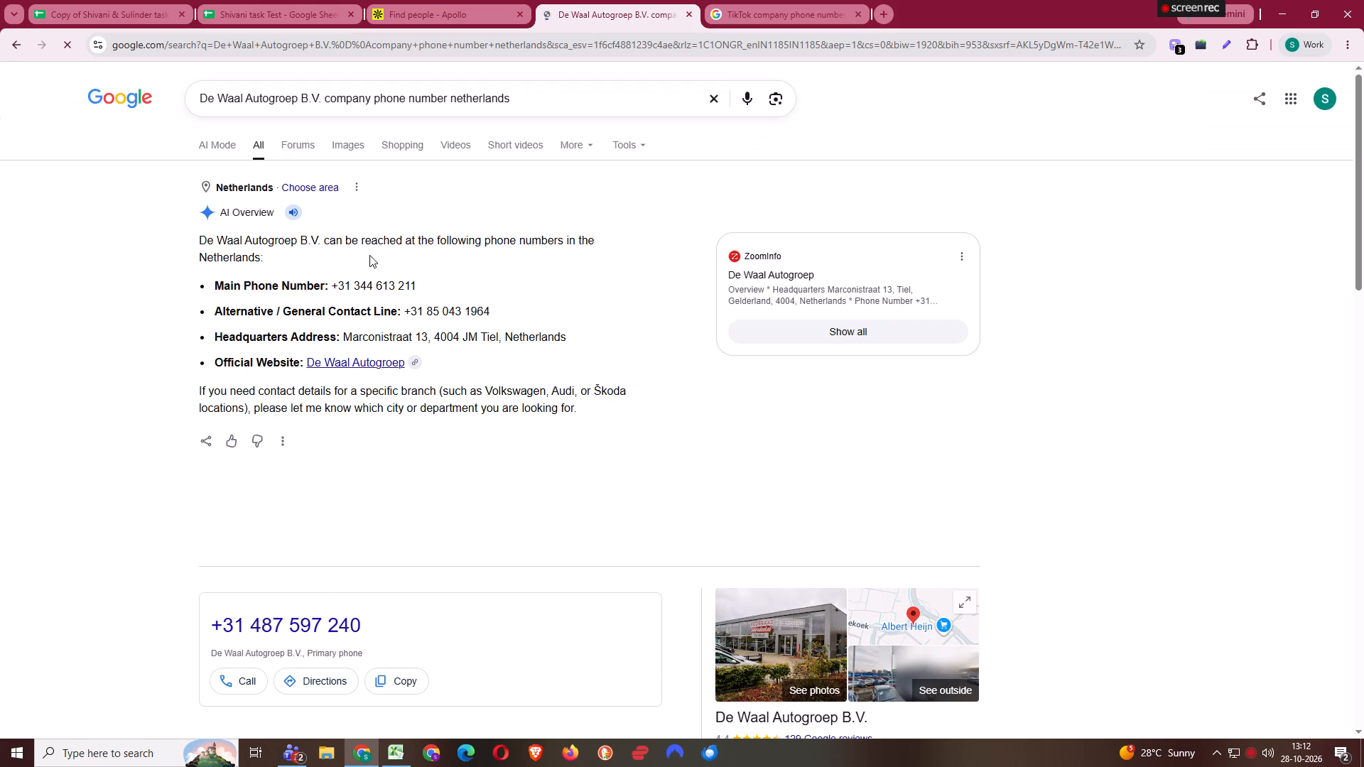
scroll(398, 245, down, 6)
click(406, 257)
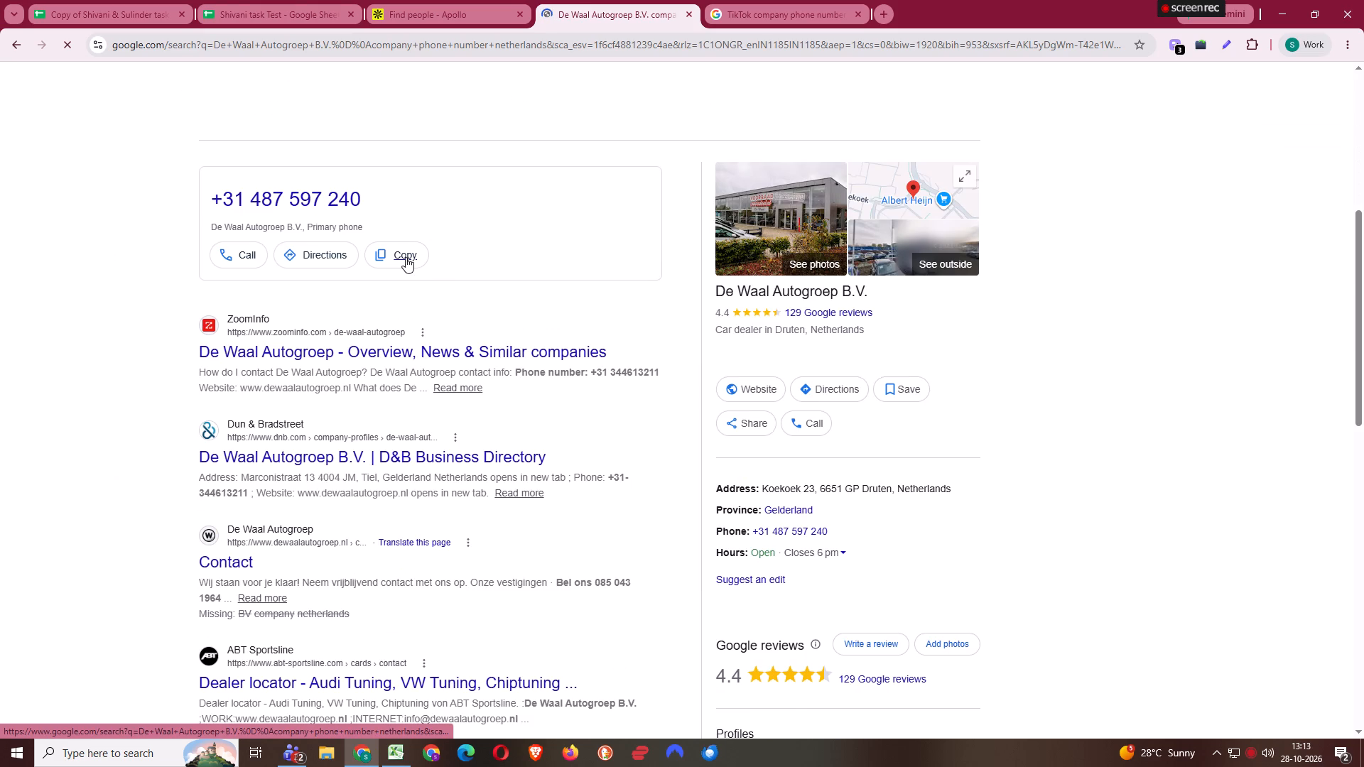
scroll(486, 305, up, 5)
key(alt+Tab)
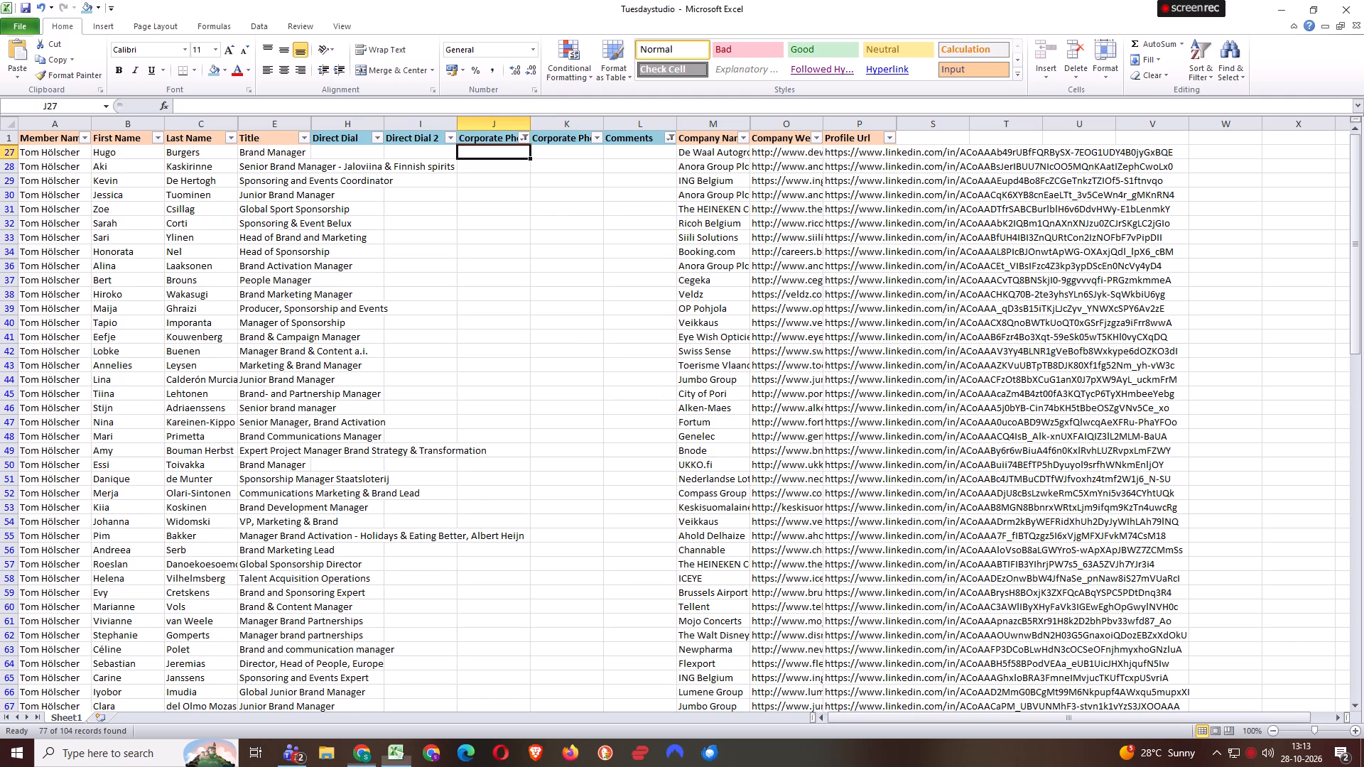
key(apostrophe)
key(ctrl+v)
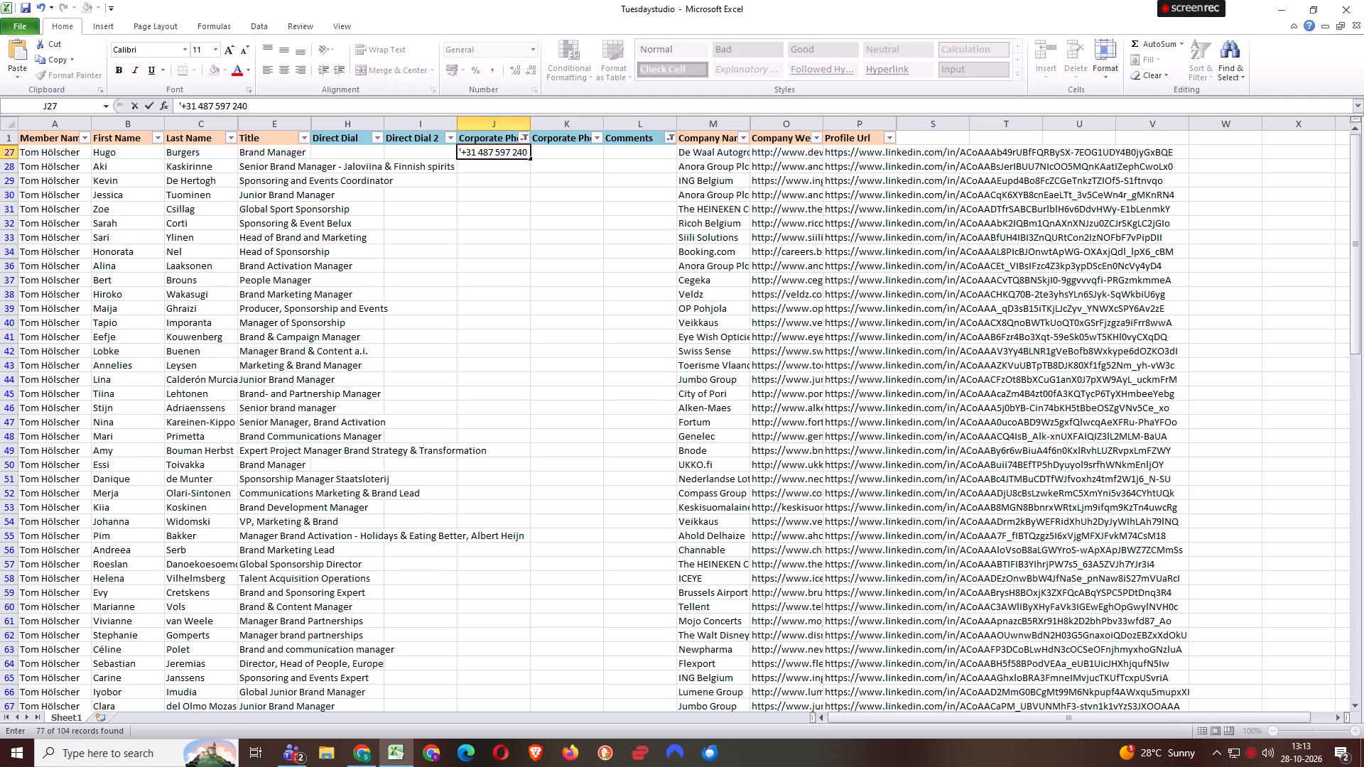
click(499, 150)
key(Left)
key(BackSpace)
key(Right)
key(Right)
key(Right)
key(Right)
key(BackSpace)
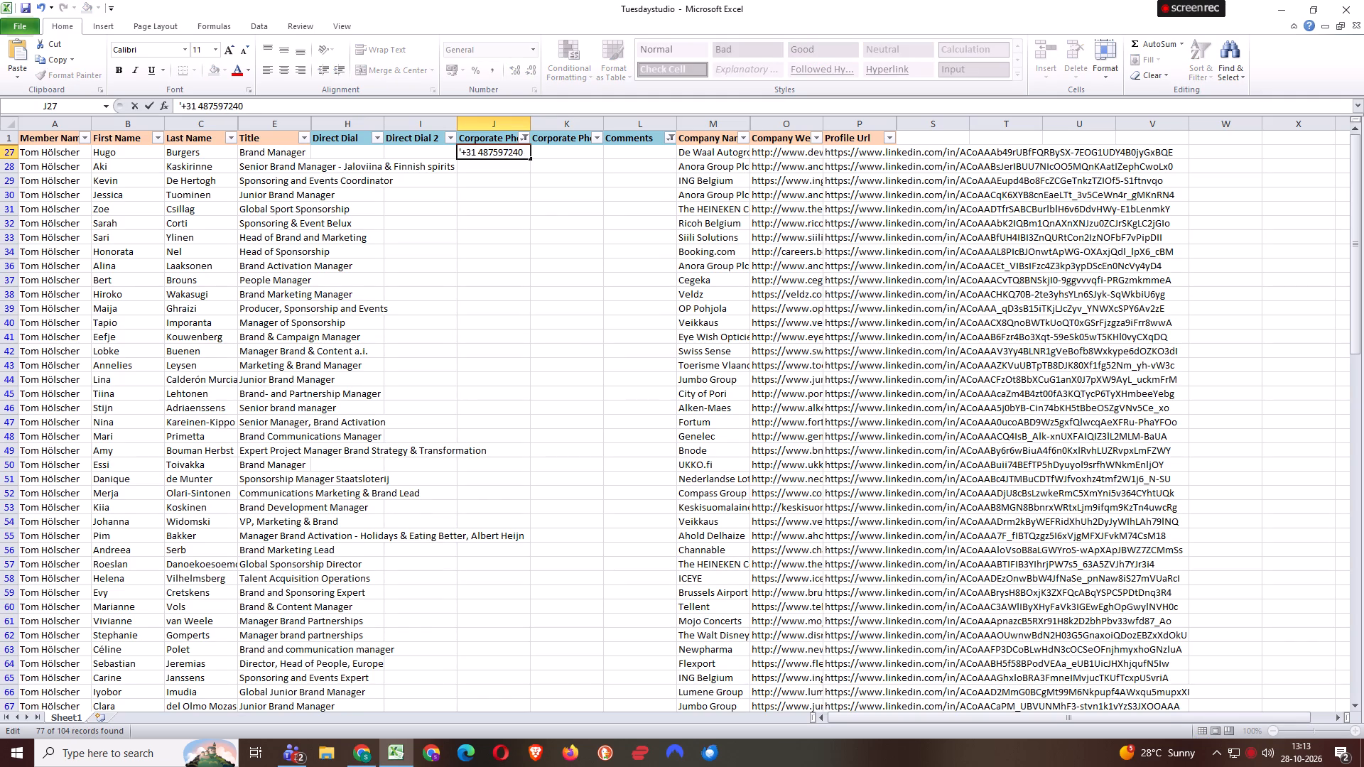
click(627, 139)
Switch to Chrome and copy De Waal Autogroep's main phone number from the Google AI Overview.
key(alt+Tab)
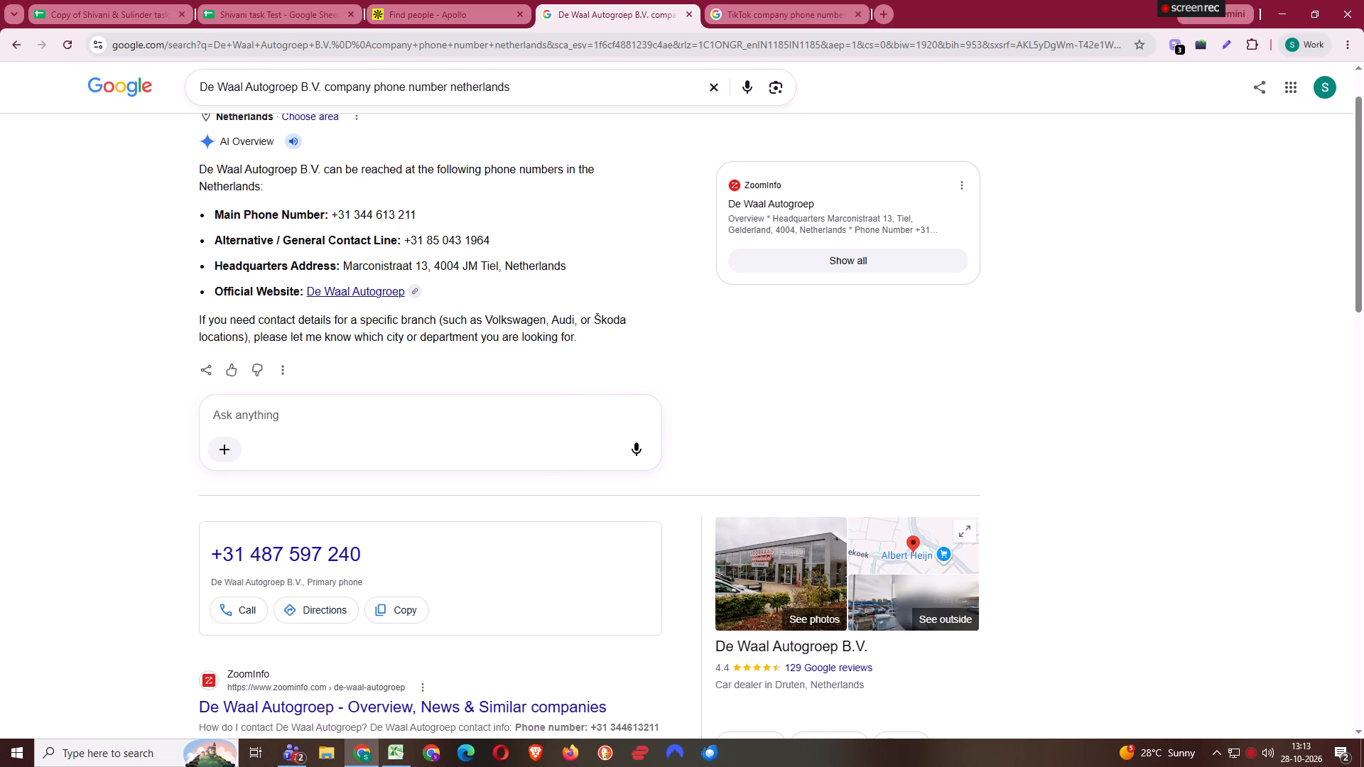
click(335, 216)
drag(332, 212, 350, 214)
drag(350, 214, 440, 215)
key(ctrl+c)
key(ctrl+c)
key(ctrl+c)
Back in the Tuesdaystudio workbook, enter the copied number as text in row 27's second Corporate Phone cell, keeping only the space after +31.
key(alt+Tab)
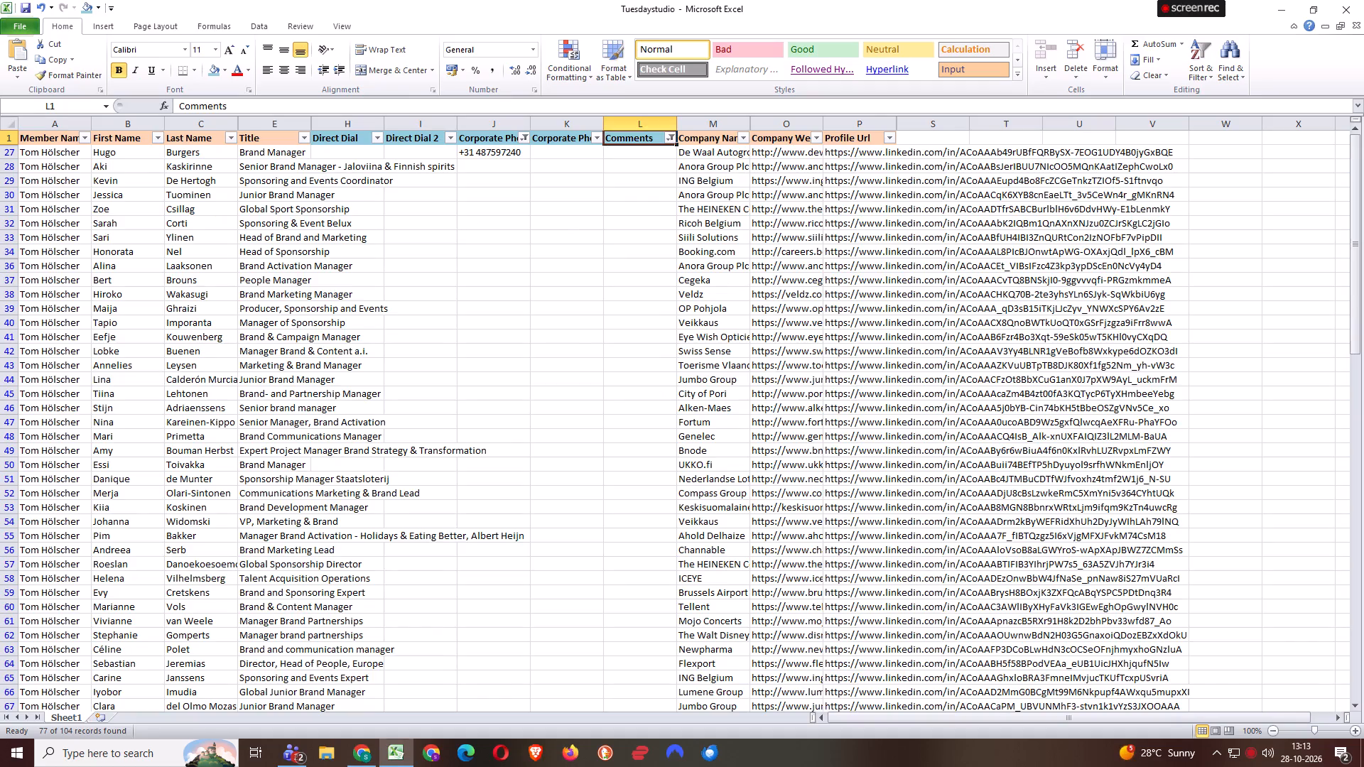
click(584, 155)
key(apostrophe)
key(ctrl+v)
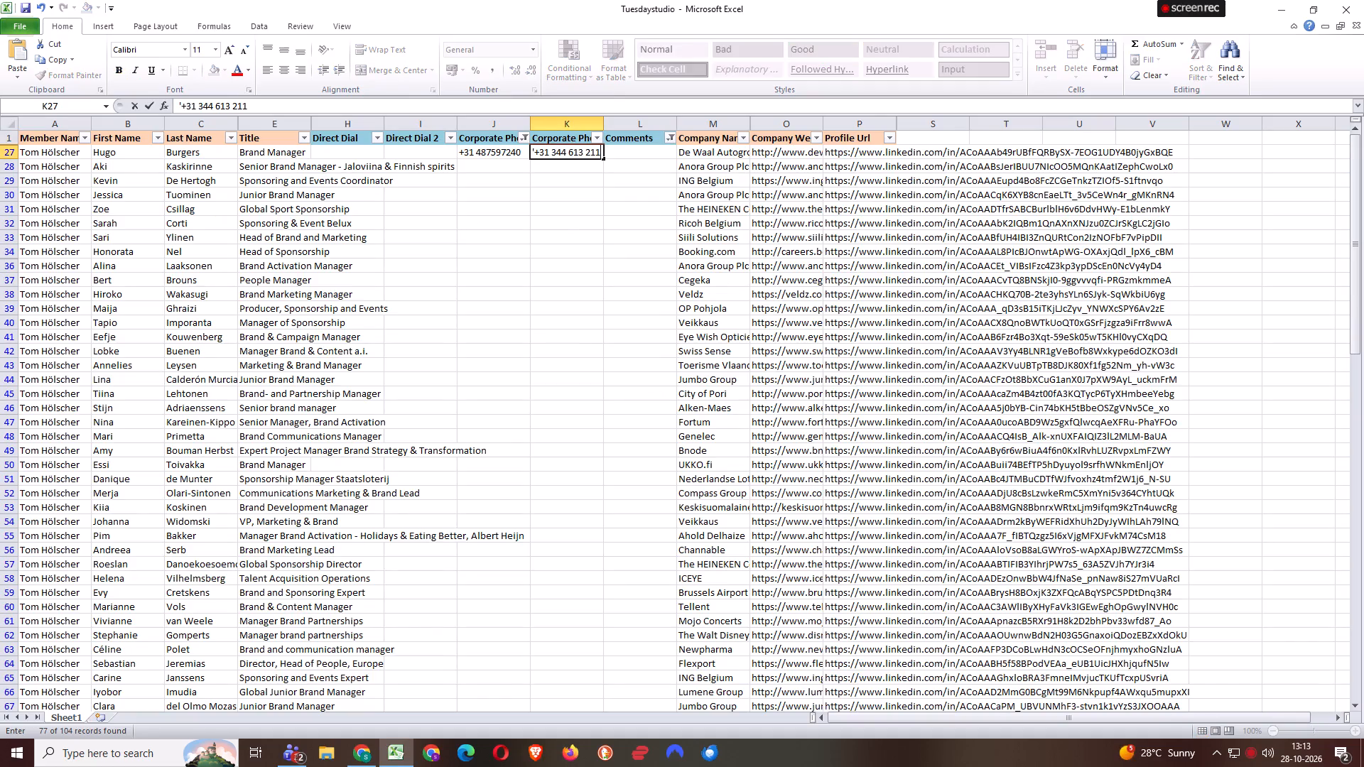
click(568, 152)
key(BackSpace)
key(Right)
key(Right)
key(Right)
key(Right)
key(BackSpace)
click(617, 143)
Reapply the blanks-only filter on the first Corporate Phone column to hide the filled row 27, and save the workbook.
click(524, 138)
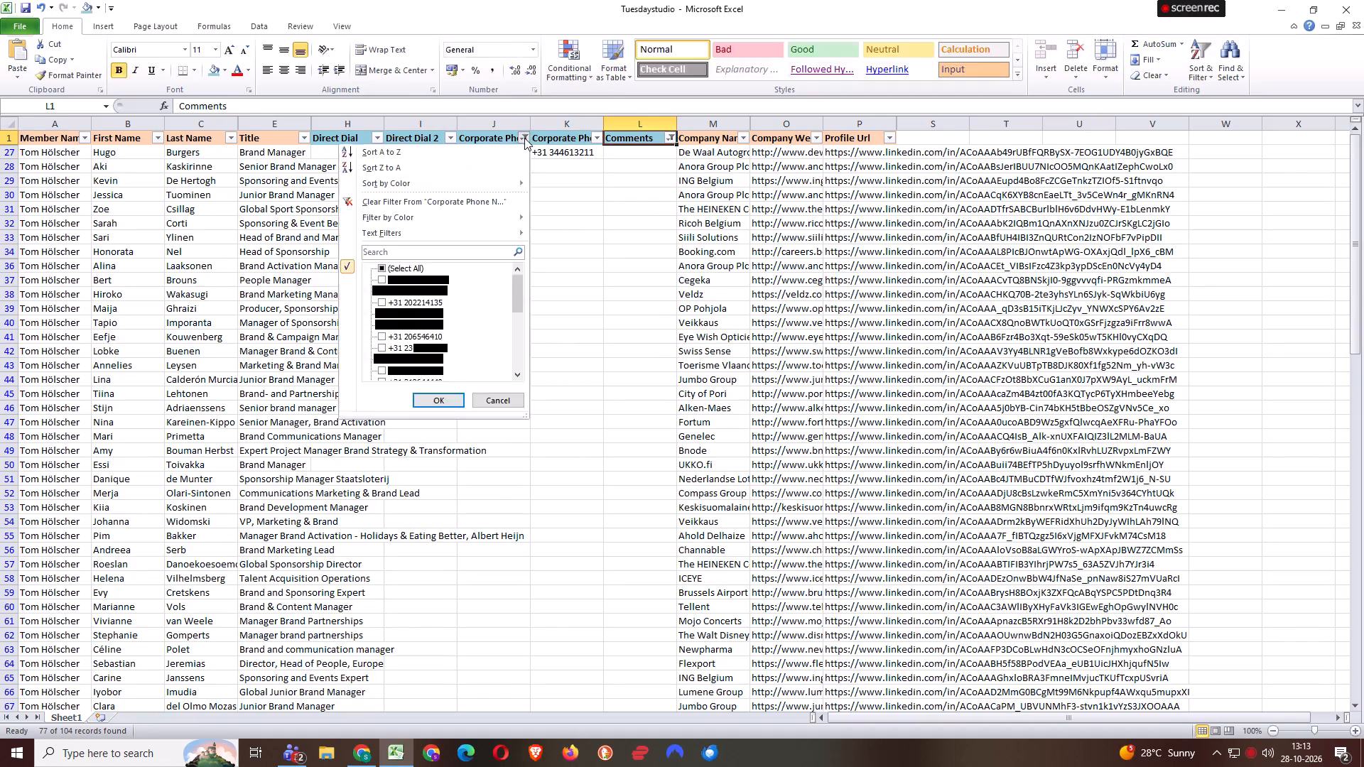
click(428, 397)
click(600, 212)
key(ctrl+s)
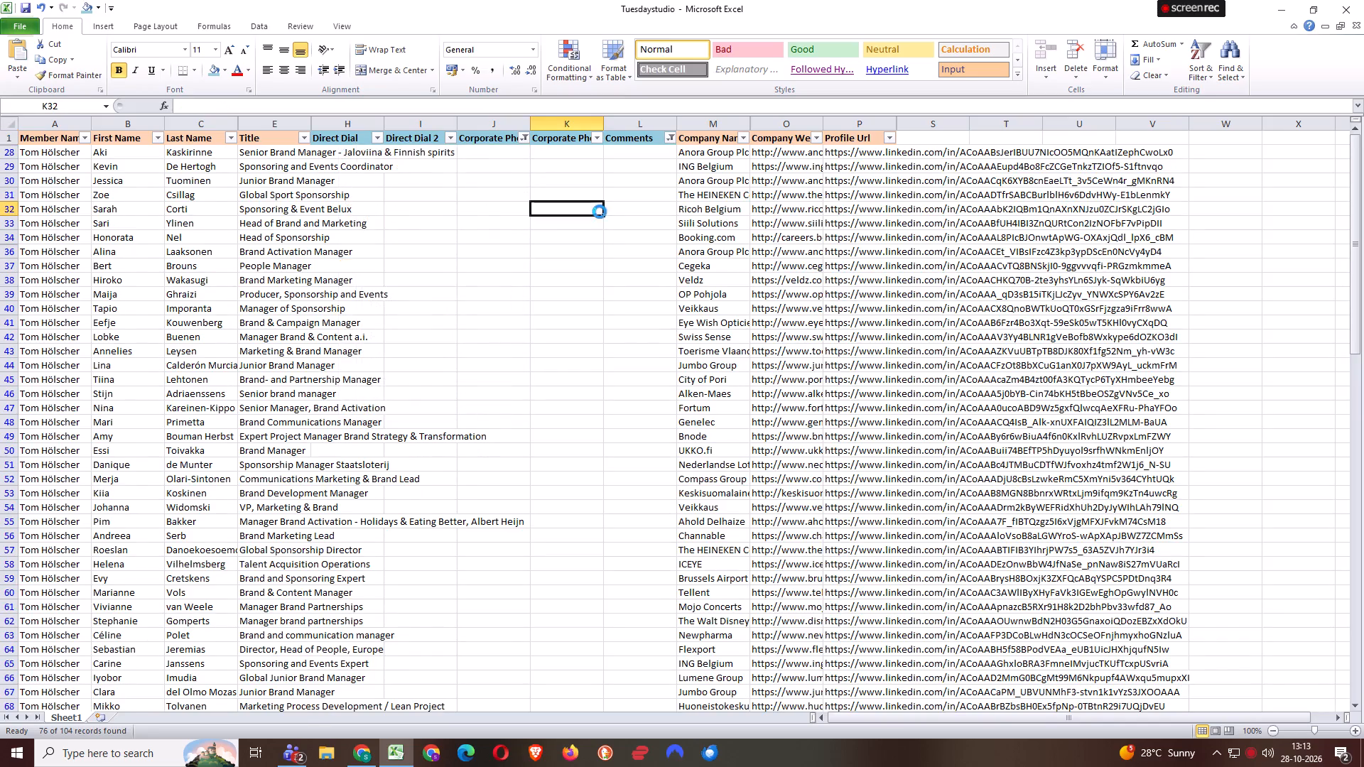
key(ctrl+s)
key(ctrl+s)
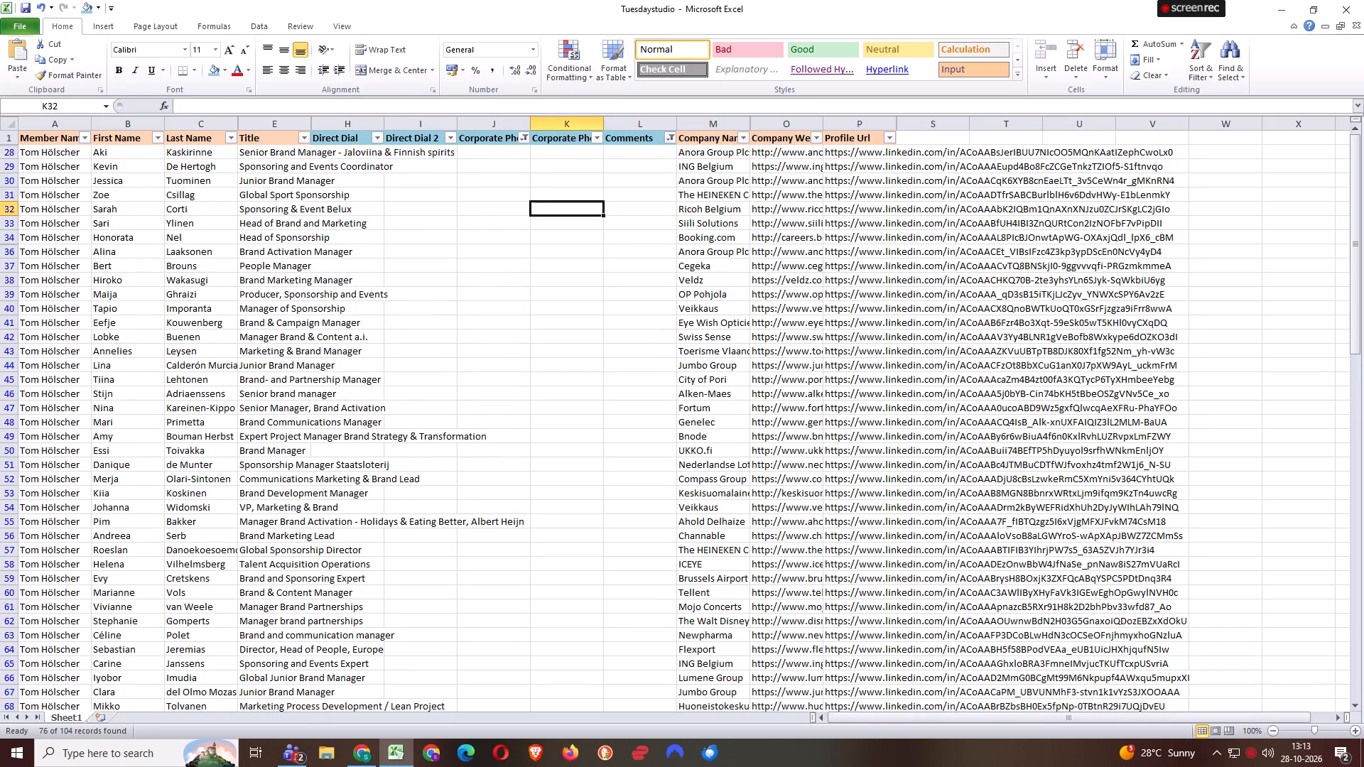
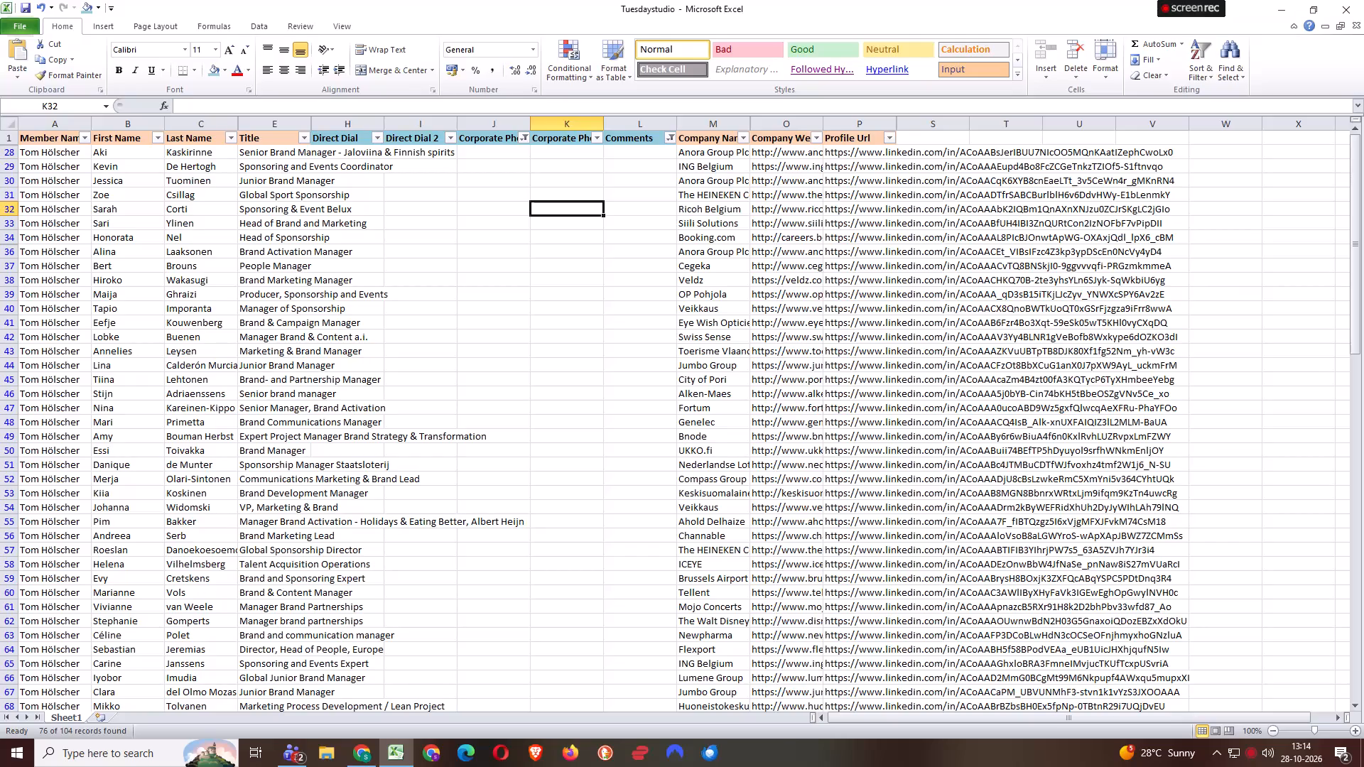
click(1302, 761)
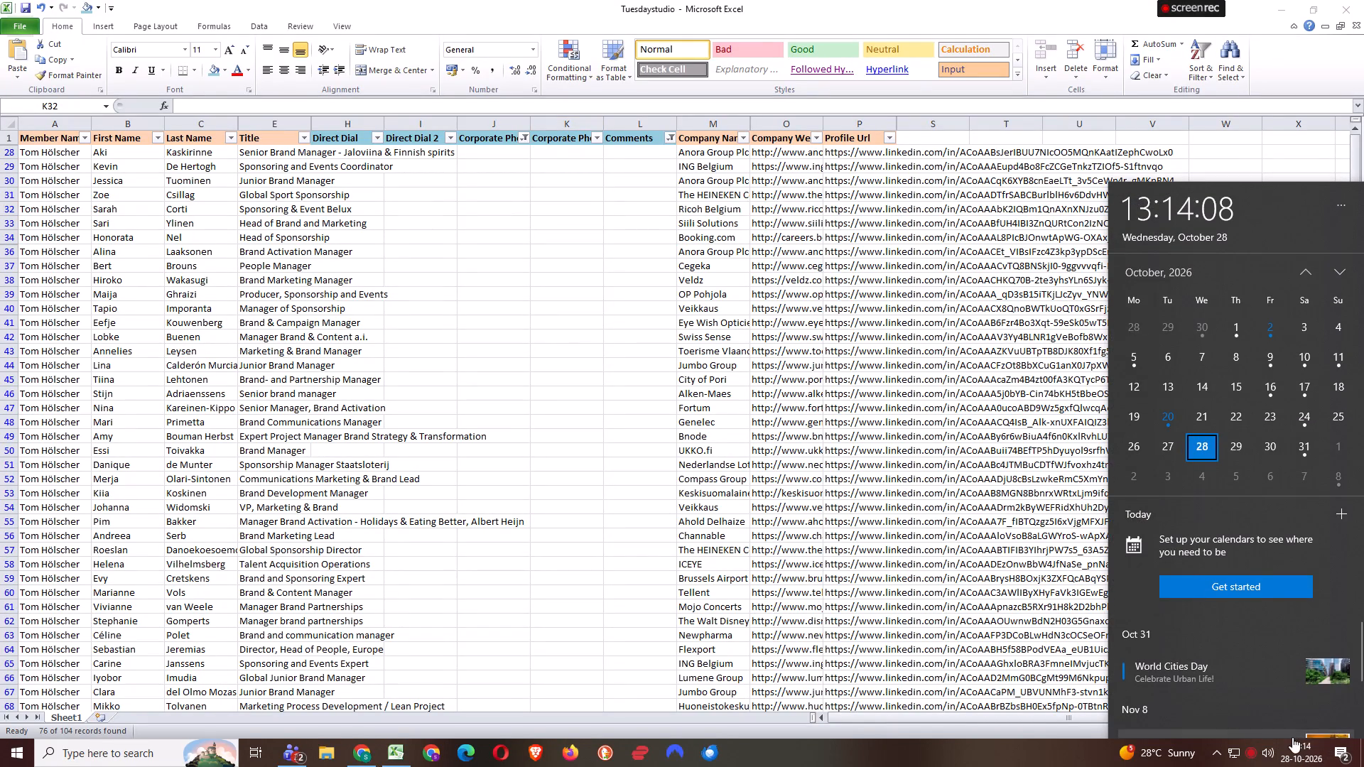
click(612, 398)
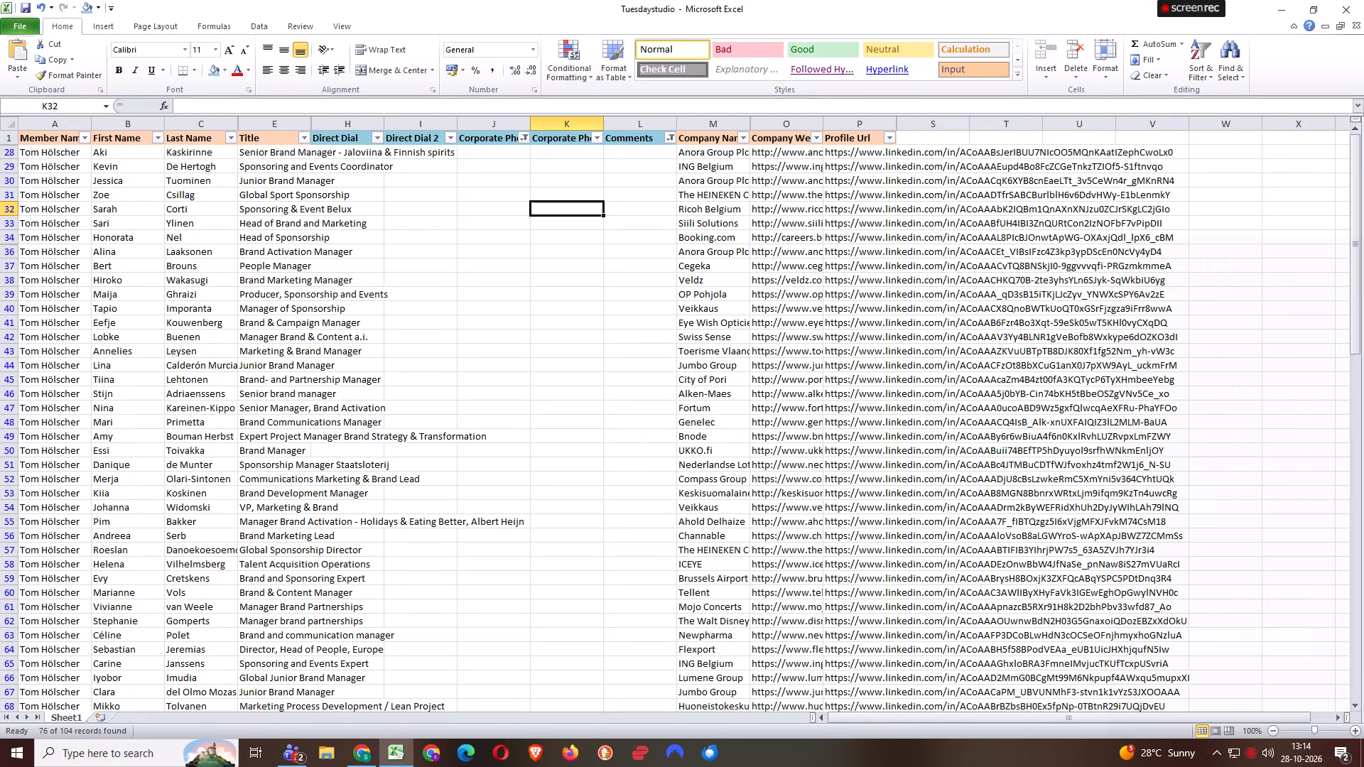
Save the Tuesdaystudio workbook.
key(ctrl+s)
key(ctrl+s)
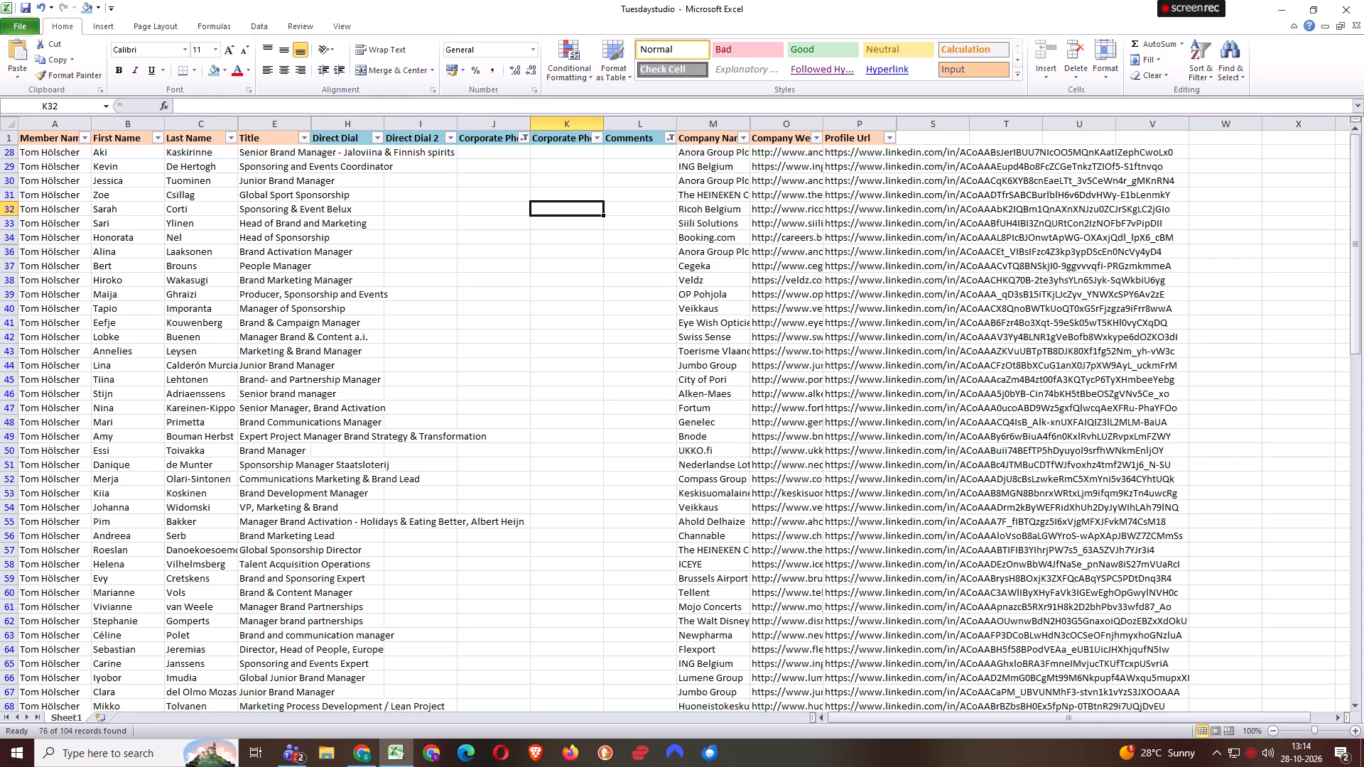
key(ctrl+s)
key(ctrl+s)
Lock the Windows session, leaving the workbook open.
click(580, 340)
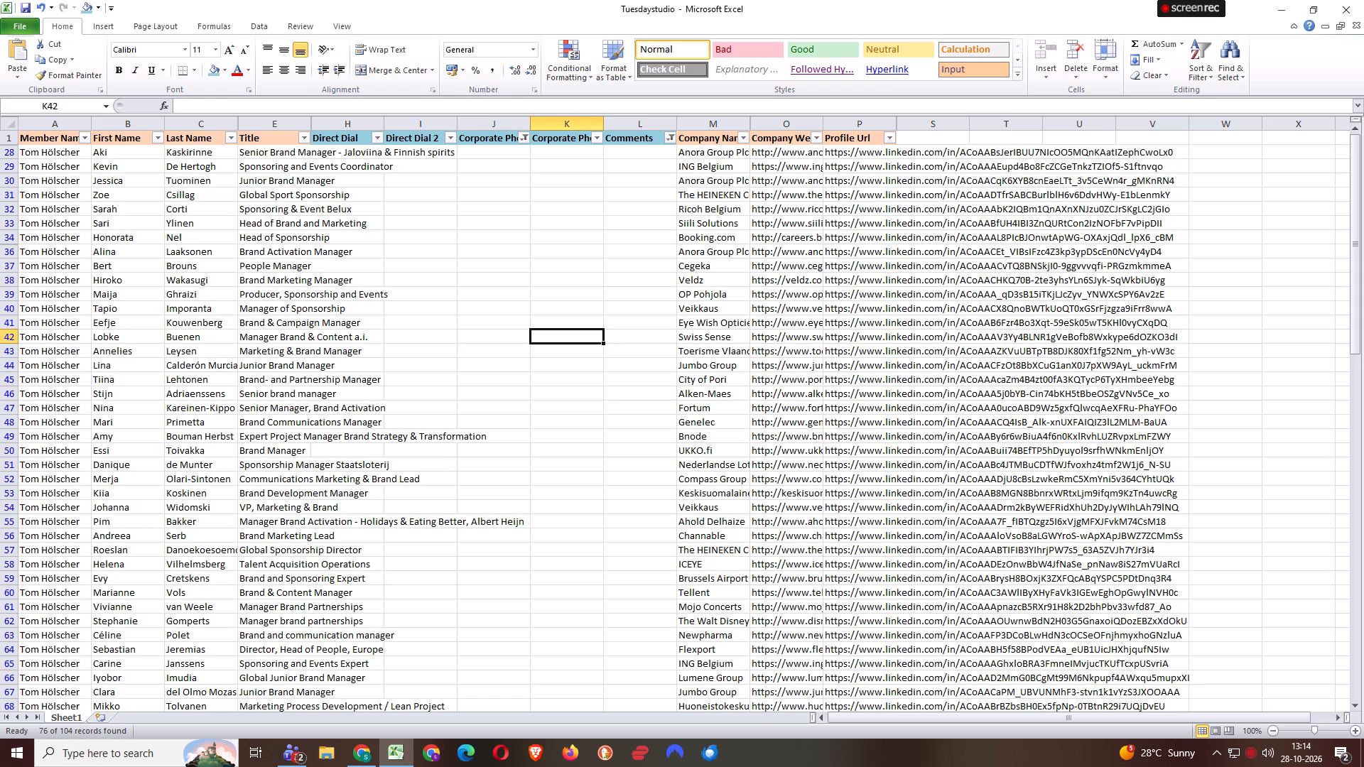
key(super+l)
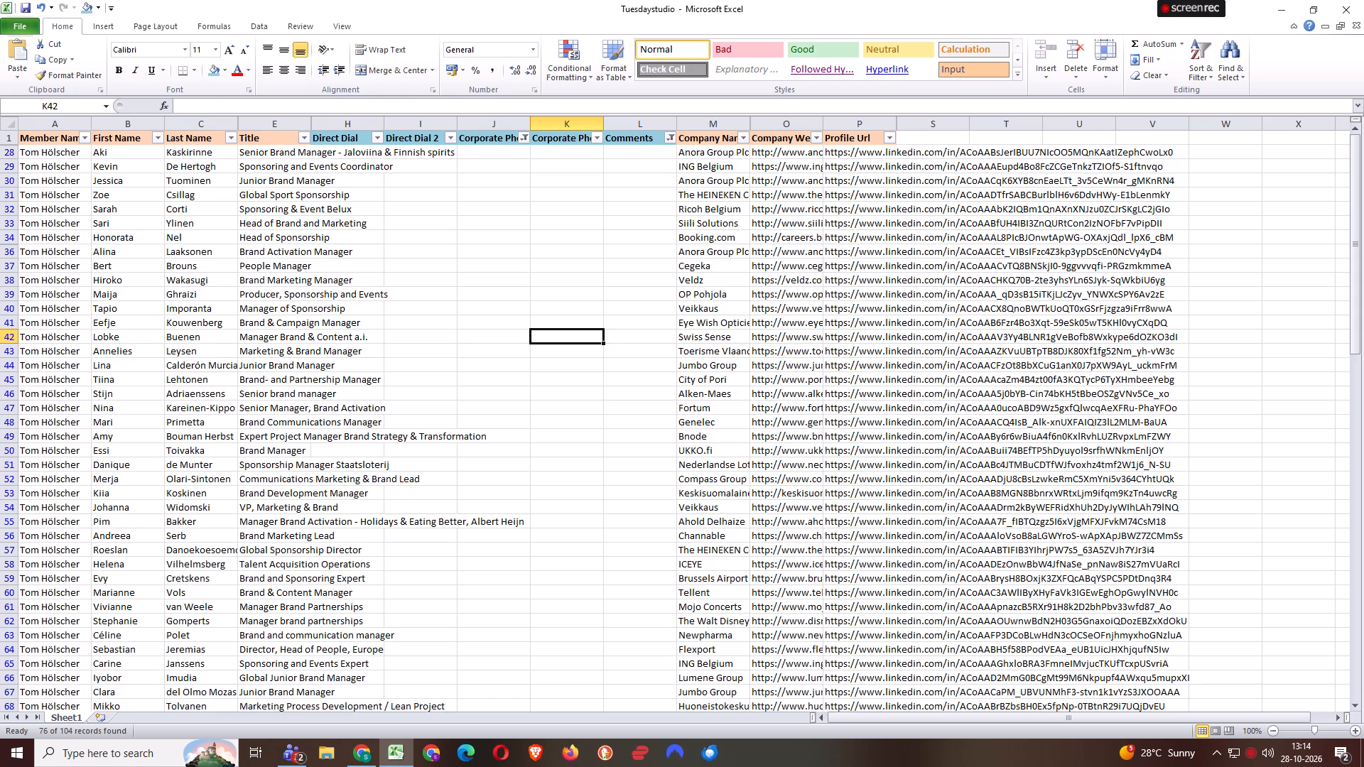